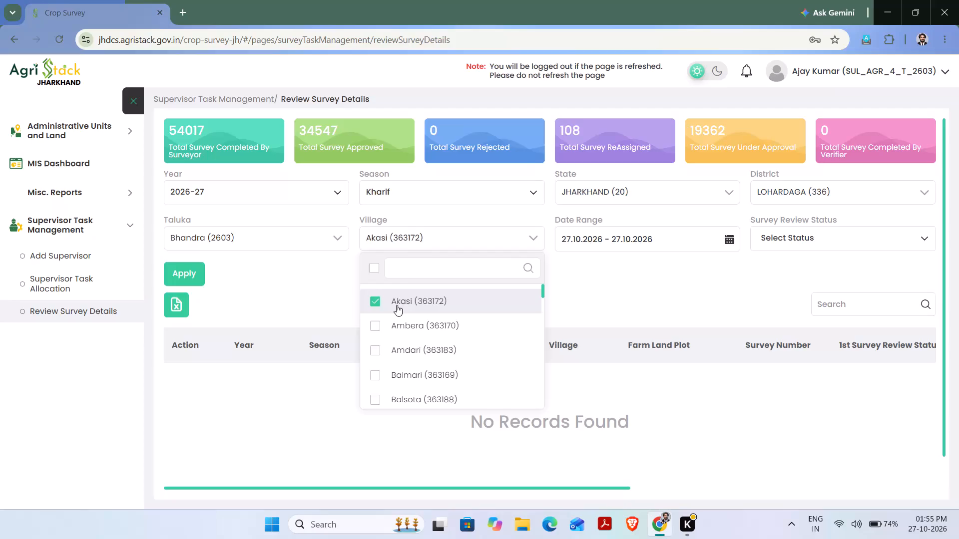
# Change the village filter from Akasi to Kundo (363201), searching the village list for "kund".
pyautogui.click(397, 305)
pyautogui.click(424, 272)
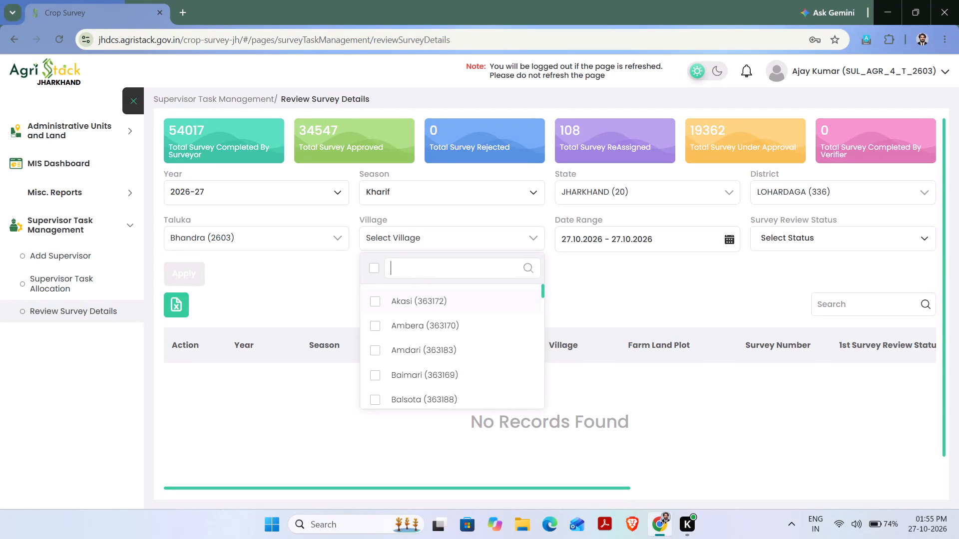
pyautogui.write('kun')
pyautogui.press('d')
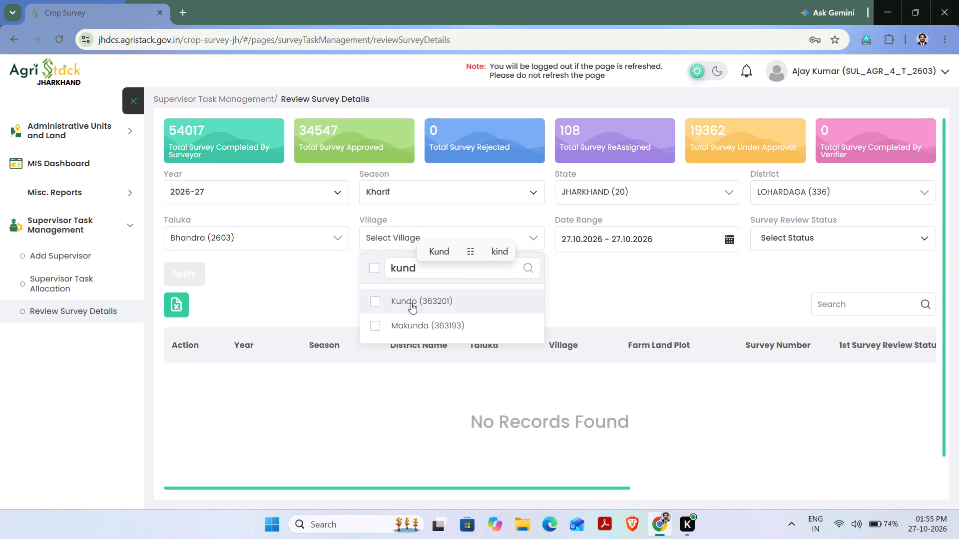
pyautogui.click(410, 301)
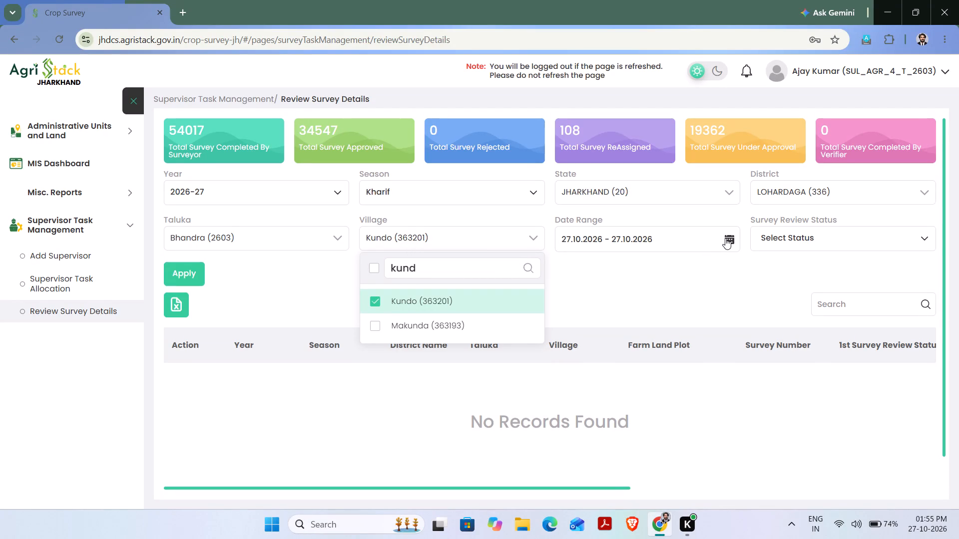
# Set the date range filter to 01.09.2026 - 01.10.2026.
pyautogui.click(727, 237)
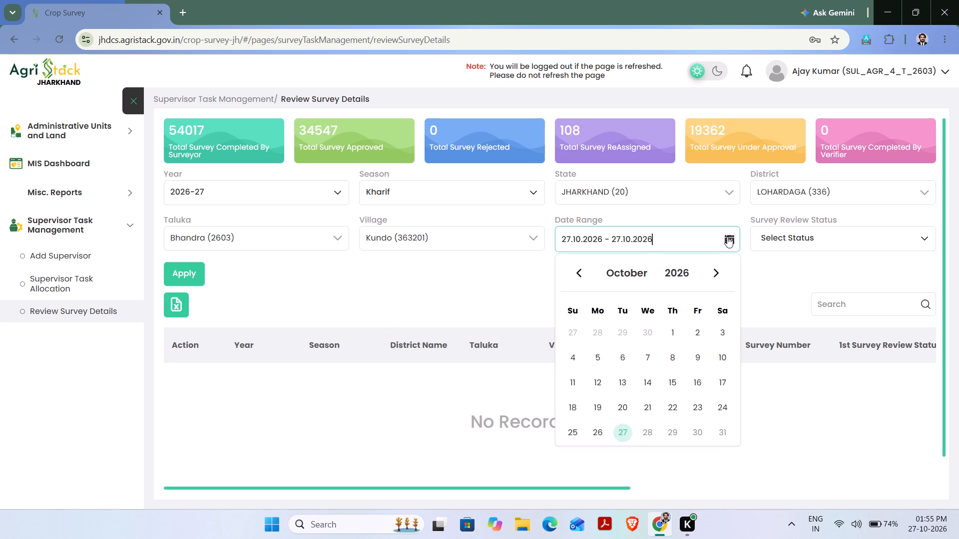
pyautogui.click(590, 265)
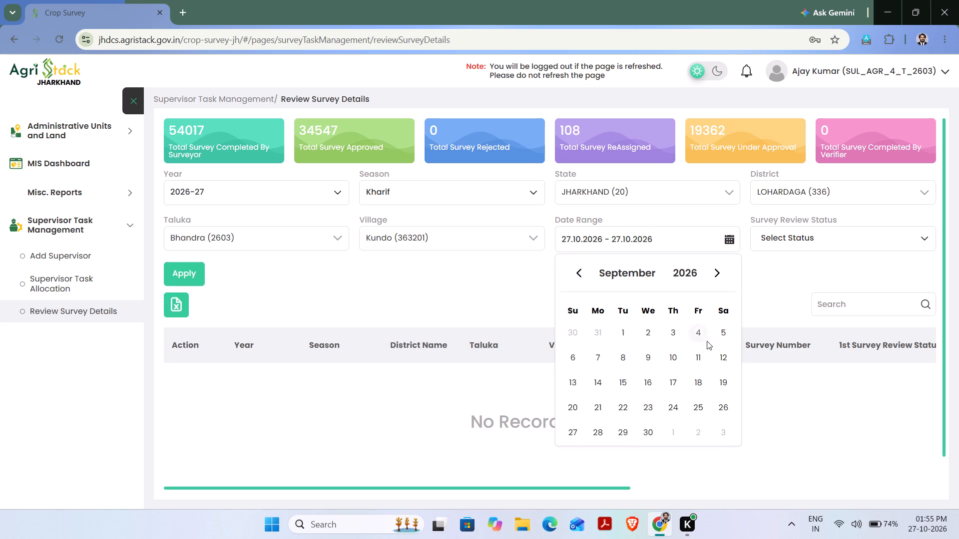
pyautogui.click(626, 329)
pyautogui.click(715, 272)
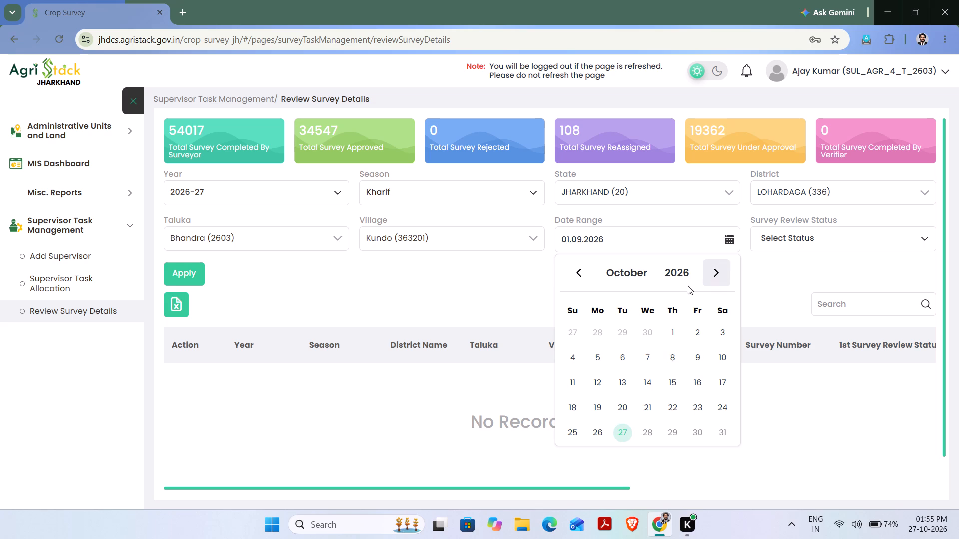
pyautogui.click(677, 334)
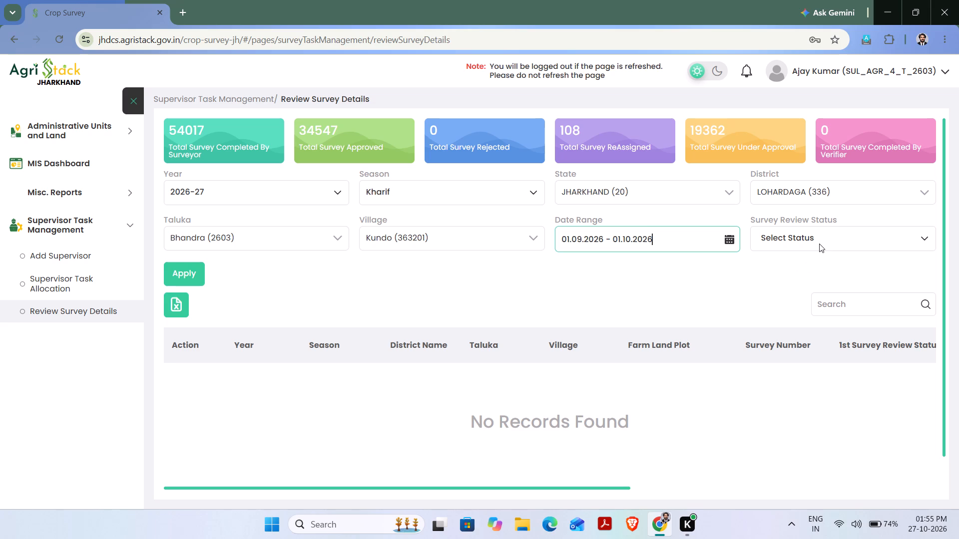
# Set the survey review status filter to 1st Survey Conducted and apply the filters to list the matching surveys.
pyautogui.click(901, 244)
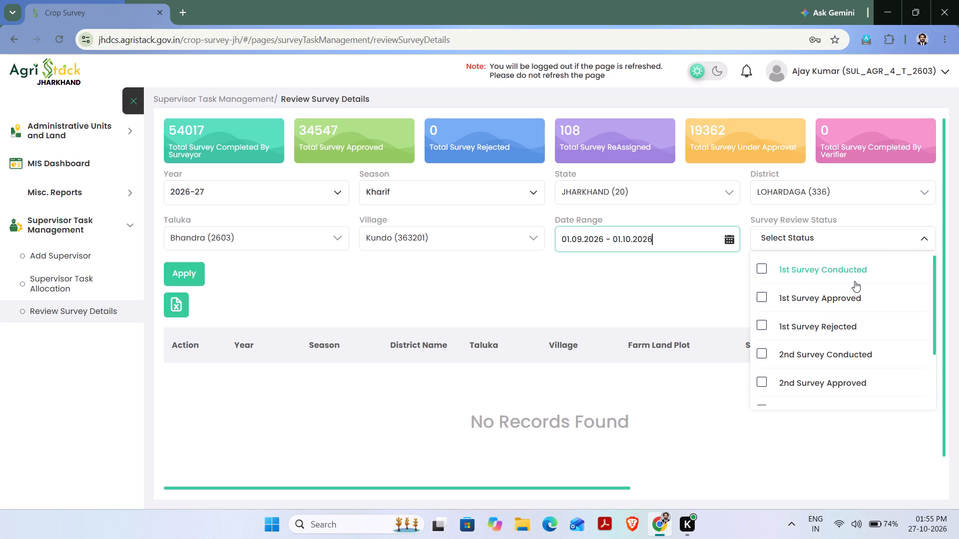
pyautogui.click(856, 271)
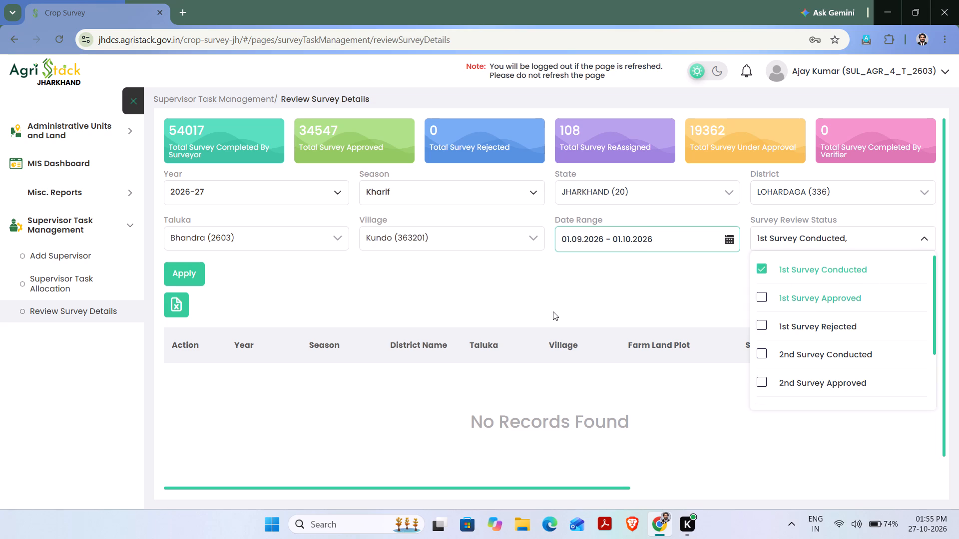
pyautogui.click(187, 273)
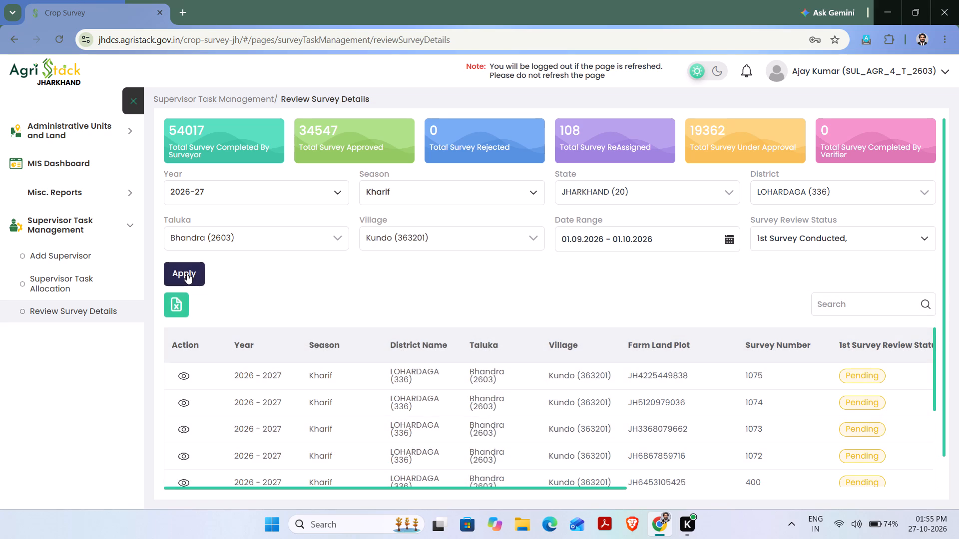
pyautogui.scroll(-4, 308, 283)
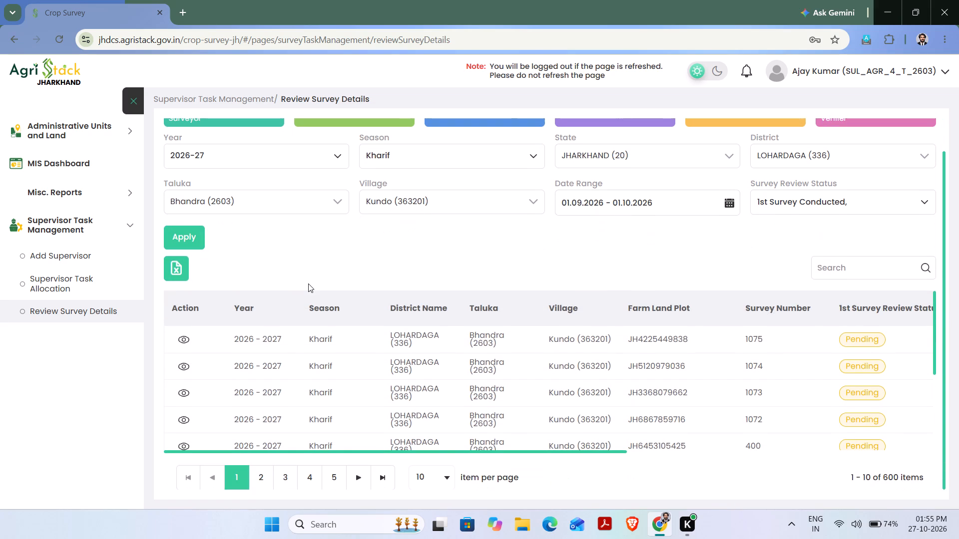
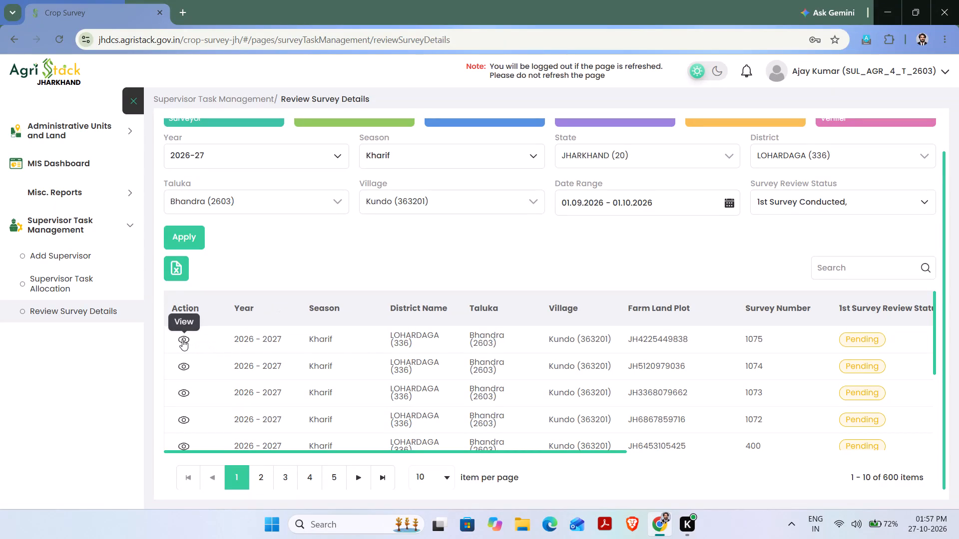
# Open the survey details for survey number 1075 and approve all three of its farm images.
pyautogui.click(182, 339)
pyautogui.click(305, 398)
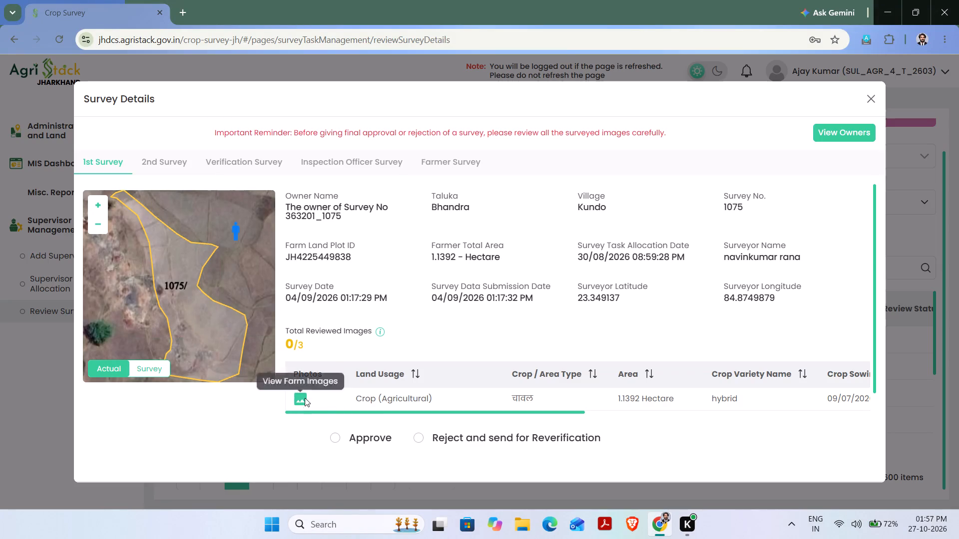
pyautogui.click(419, 439)
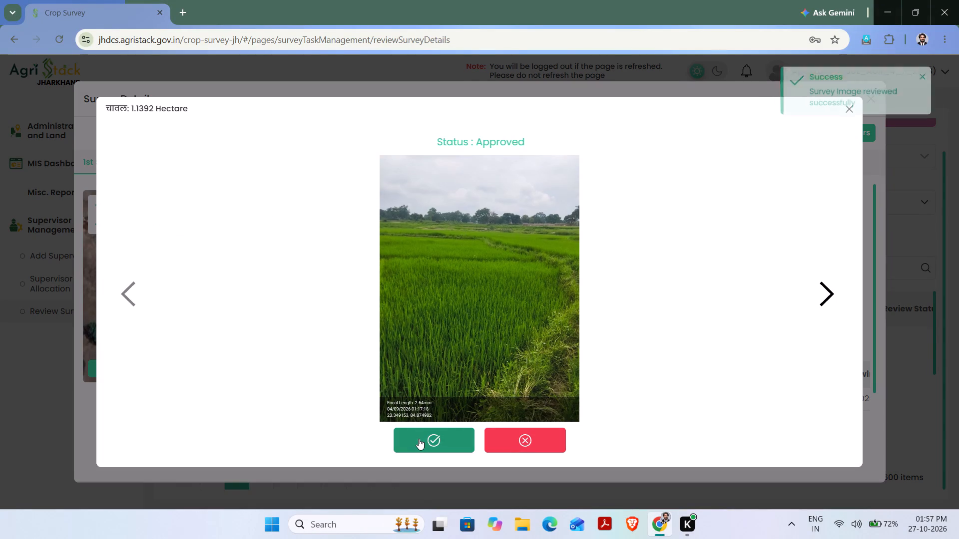
pyautogui.moveTo(509, 392); pyautogui.dragTo(485, 392)
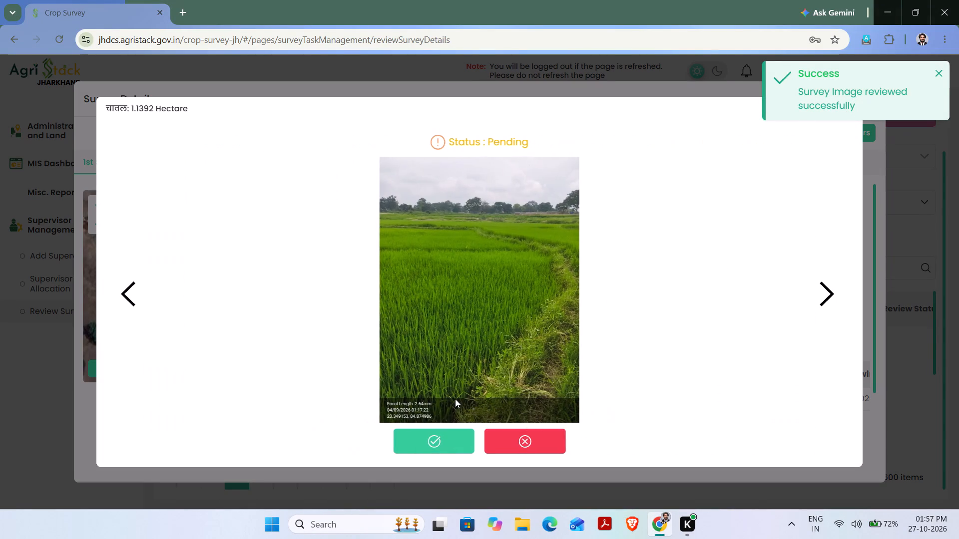
pyautogui.click(448, 434)
pyautogui.moveTo(531, 379); pyautogui.dragTo(471, 384)
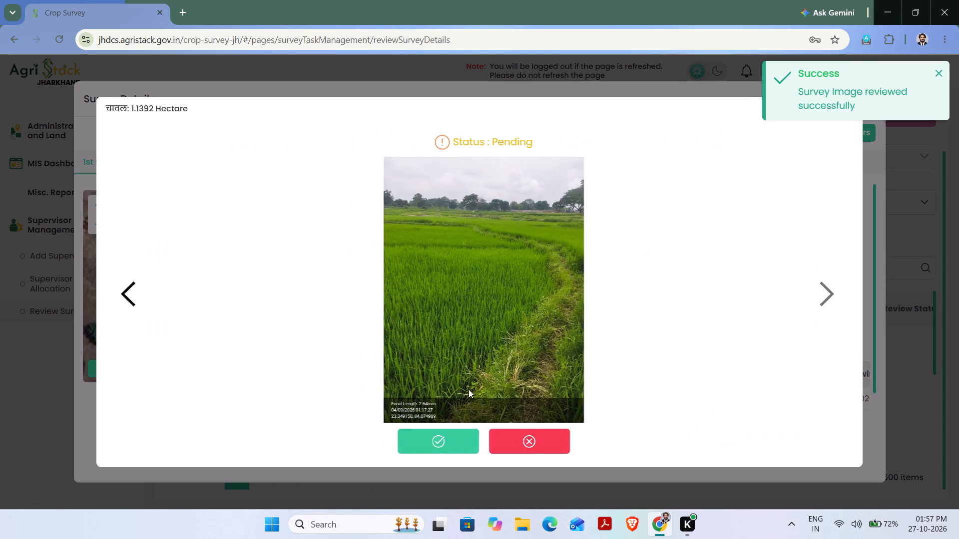
pyautogui.click(451, 435)
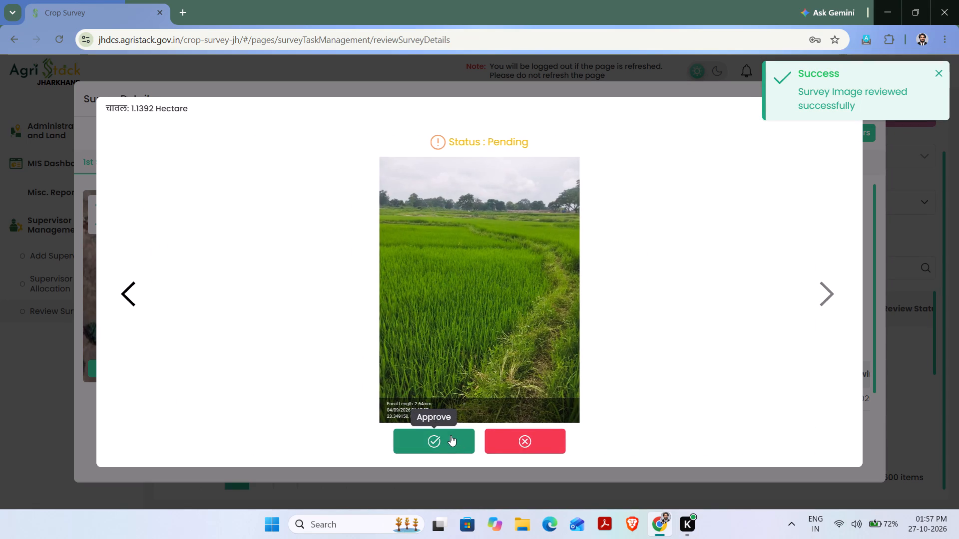
pyautogui.moveTo(531, 371); pyautogui.dragTo(504, 372)
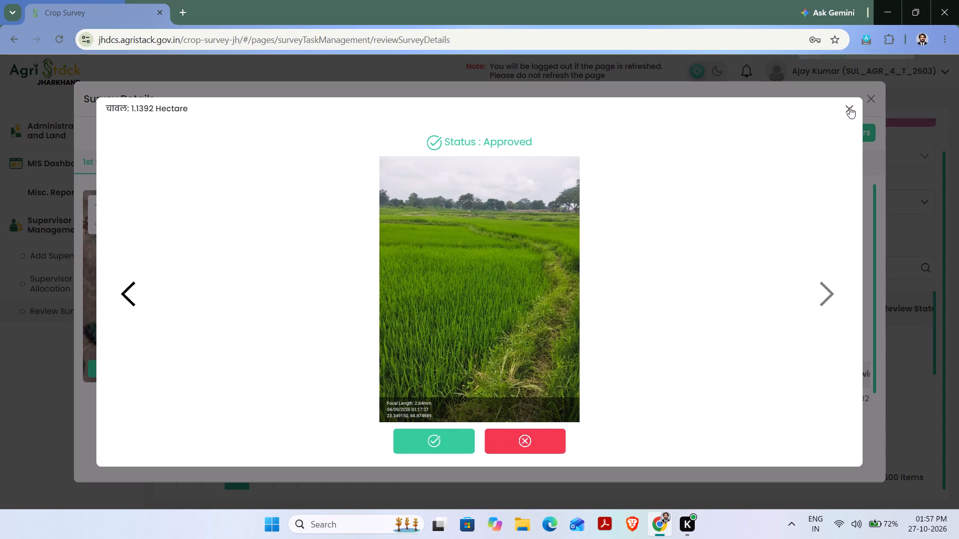
pyautogui.click(850, 107)
# Approve the 1st Survey of survey number 1075, save the review and close its survey details.
pyautogui.scroll(-2, 498, 308)
pyautogui.click(356, 352)
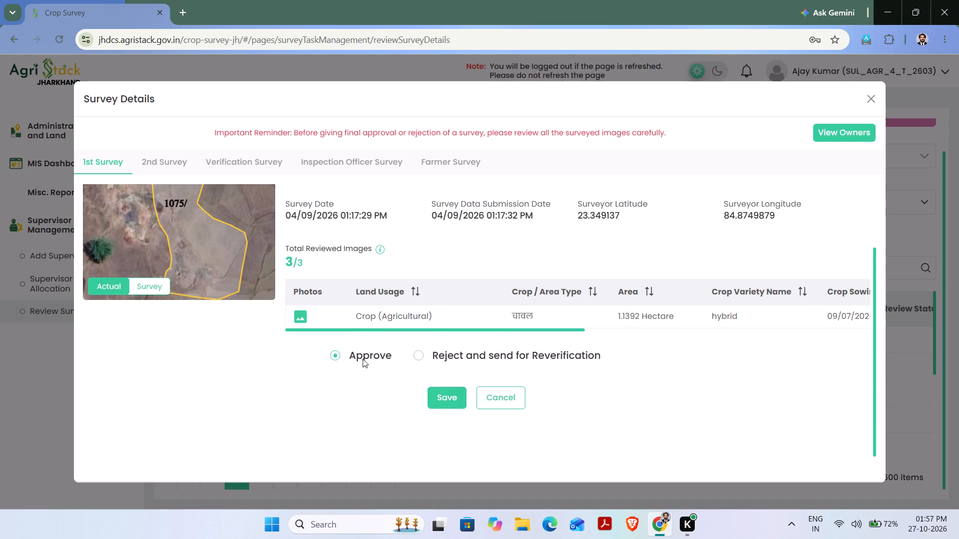
pyautogui.click(427, 393)
pyautogui.click(443, 398)
pyautogui.click(468, 310)
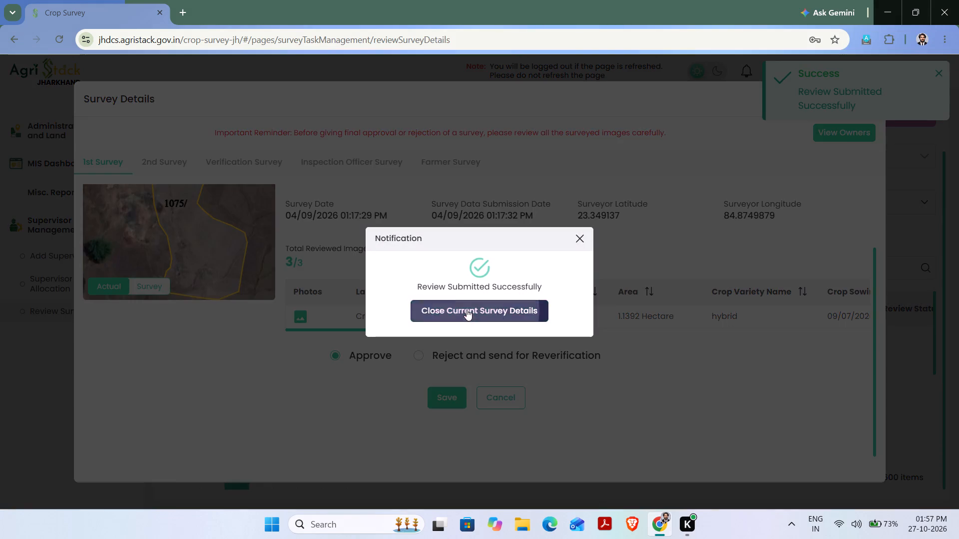
# Open the survey details for survey number 1074 and approve all three of its farm images.
pyautogui.click(183, 366)
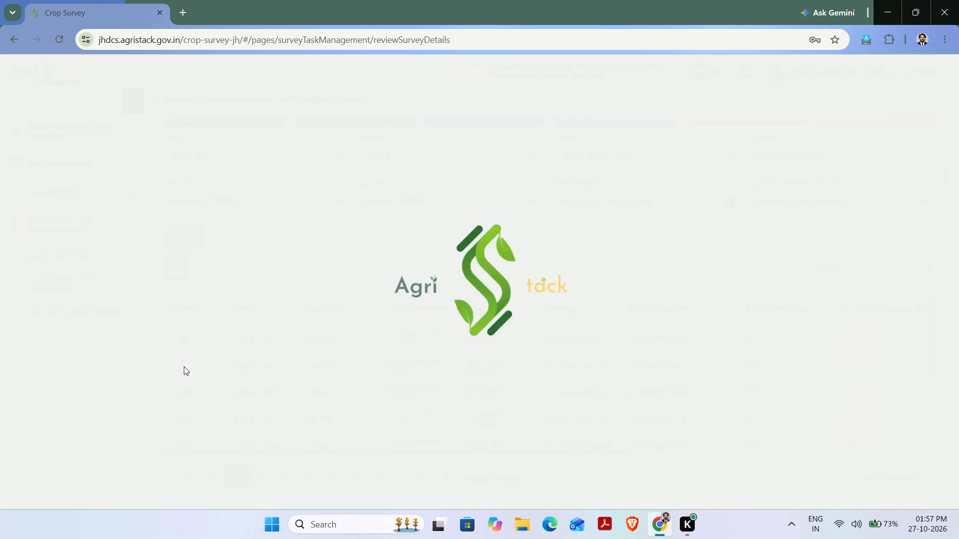
pyautogui.click(298, 396)
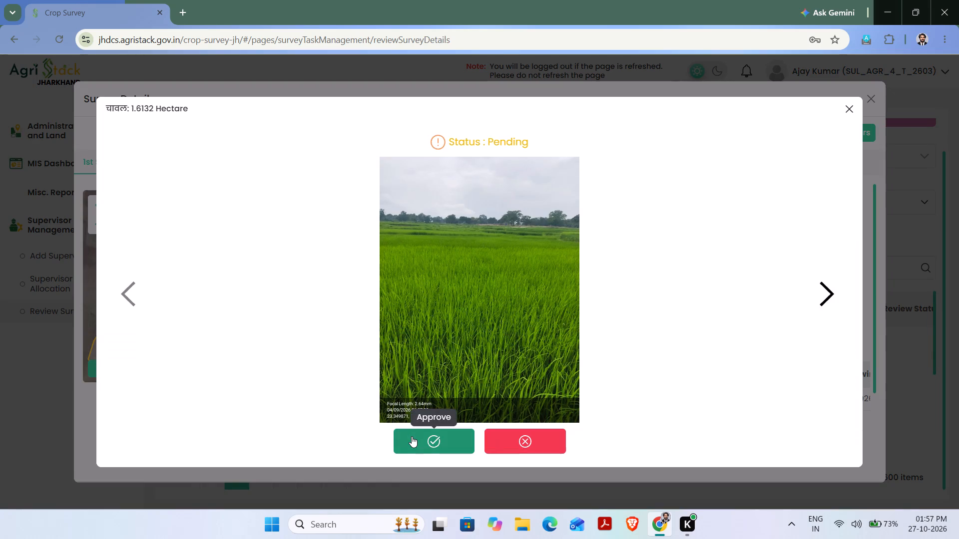
pyautogui.click(412, 436)
pyautogui.moveTo(490, 400); pyautogui.dragTo(416, 408)
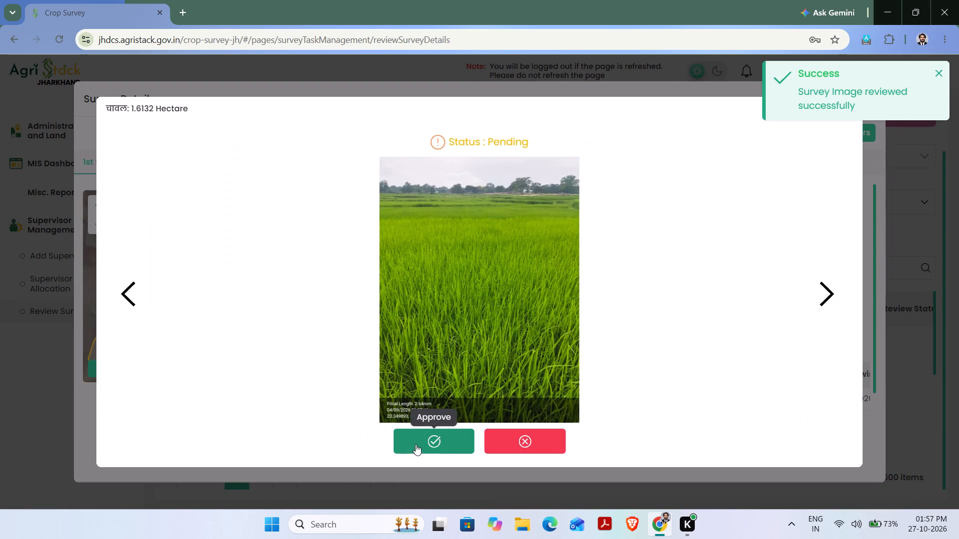
pyautogui.click(416, 444)
pyautogui.moveTo(471, 395); pyautogui.dragTo(429, 402)
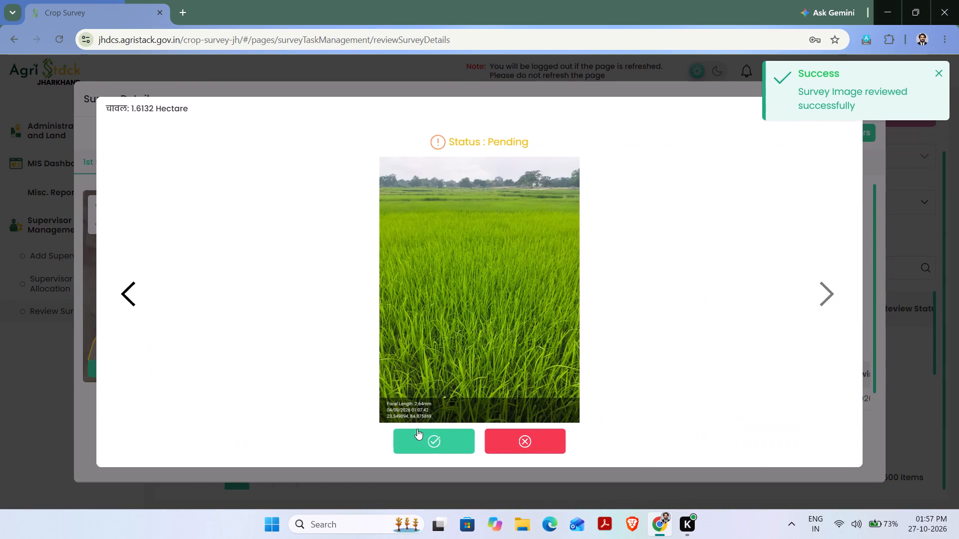
pyautogui.click(424, 438)
pyautogui.moveTo(501, 373); pyautogui.dragTo(452, 373)
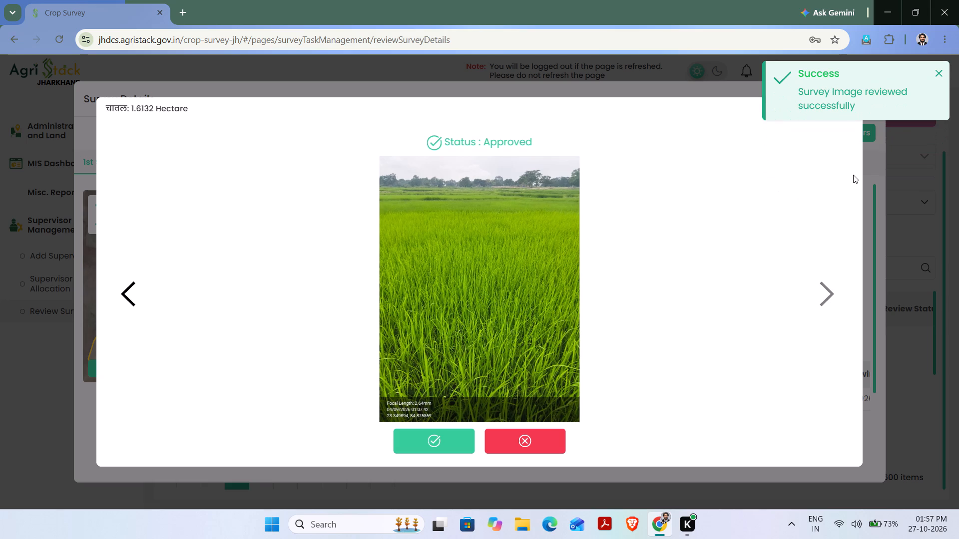
pyautogui.click(849, 110)
# Approve the 1st Survey of survey number 1074, save the review and close its survey details.
pyautogui.scroll(-2, 532, 324)
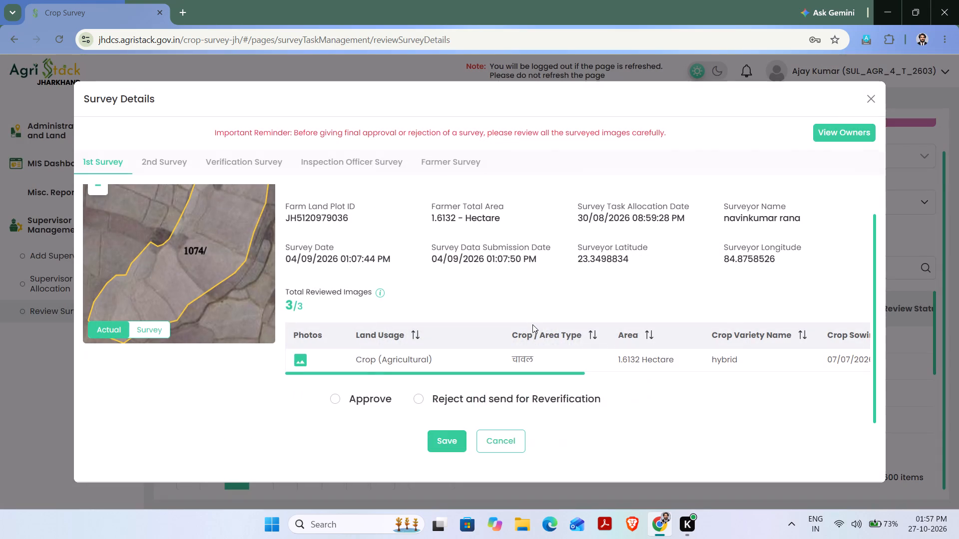
pyautogui.click(385, 354)
pyautogui.click(440, 396)
pyautogui.click(467, 310)
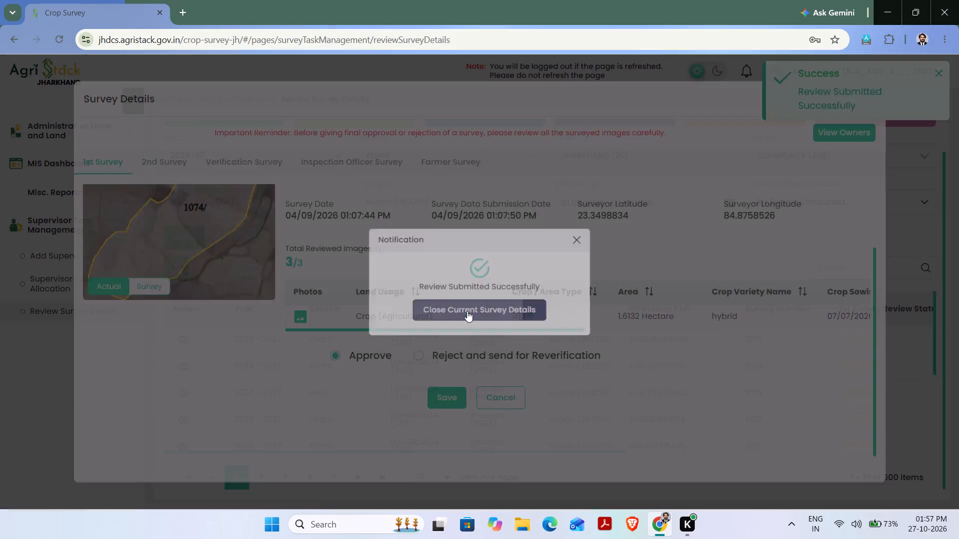
# Open the survey details for survey number 1073 and approve all three of its farm images.
pyautogui.click(184, 394)
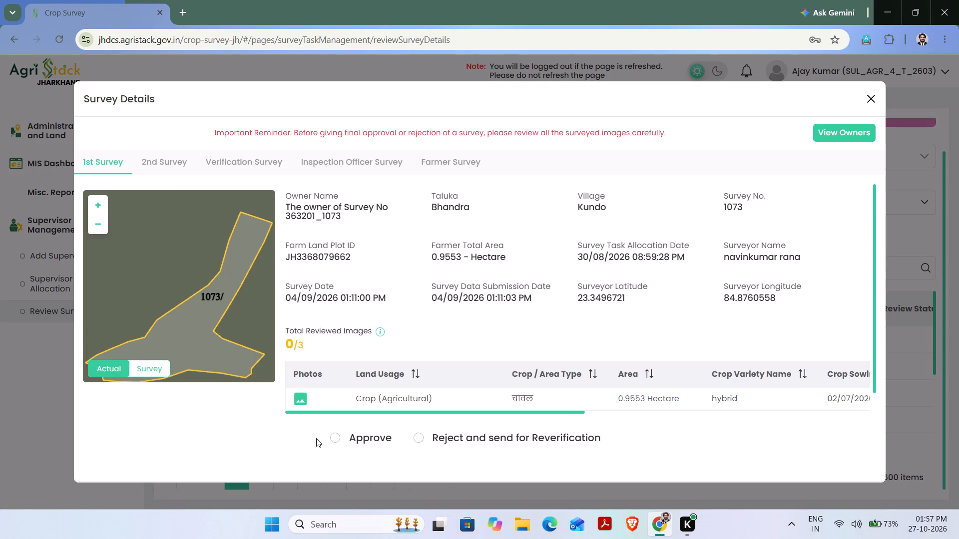
pyautogui.click(300, 402)
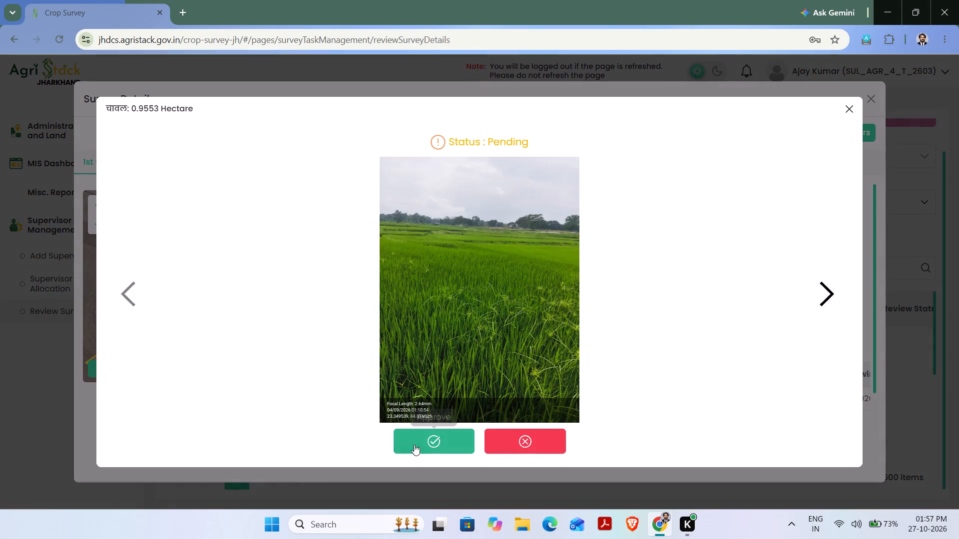
pyautogui.click(427, 440)
pyautogui.moveTo(524, 391); pyautogui.dragTo(444, 395)
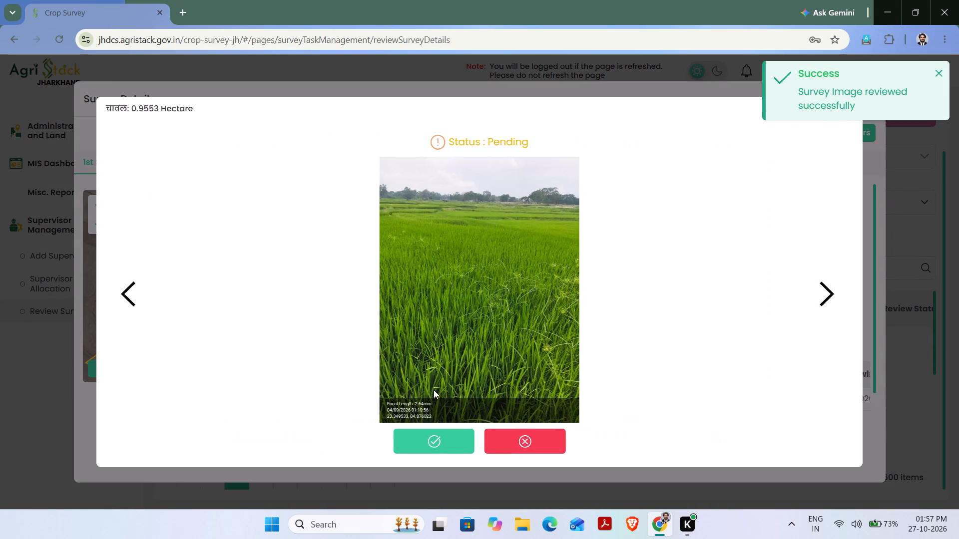
pyautogui.click(448, 441)
pyautogui.moveTo(494, 398); pyautogui.dragTo(426, 397)
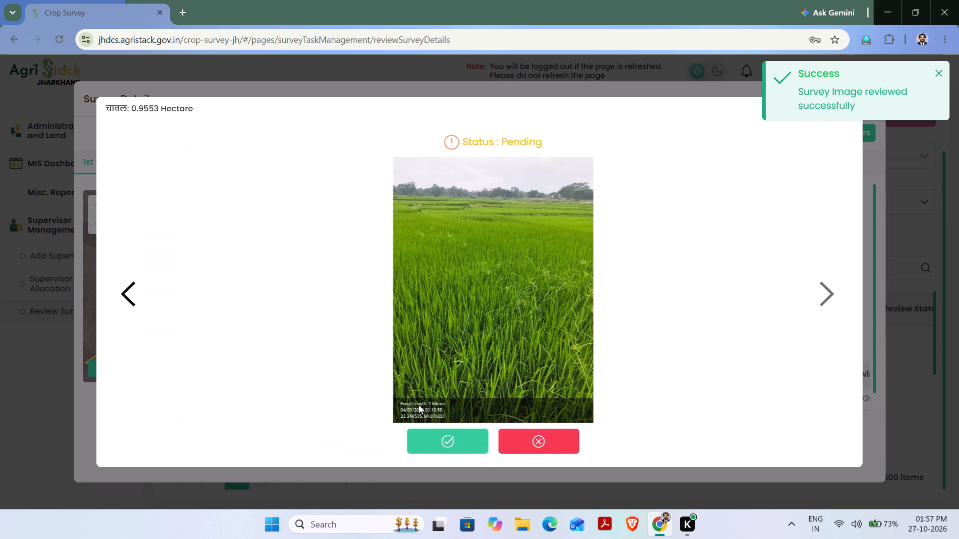
pyautogui.click(413, 433)
pyautogui.moveTo(490, 376); pyautogui.dragTo(439, 367)
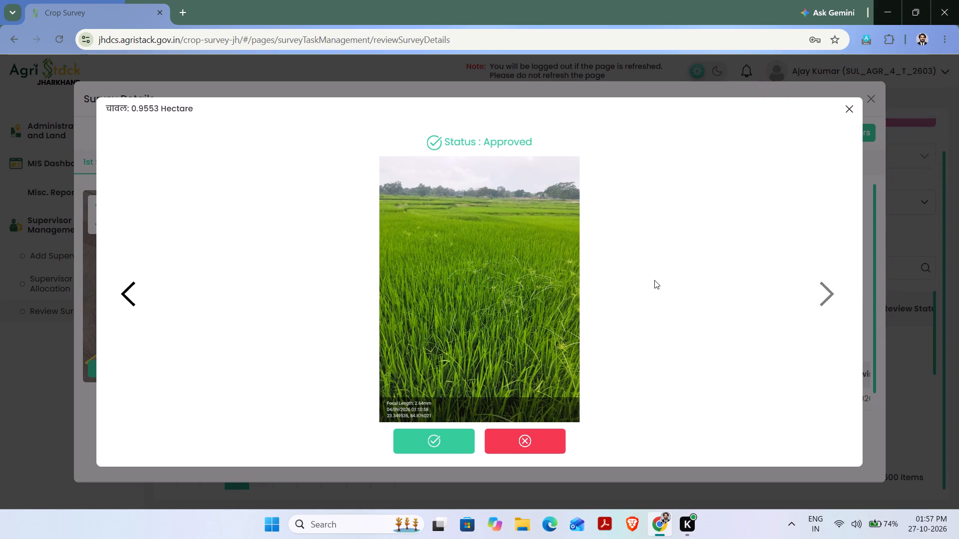
pyautogui.click(849, 105)
# Approve the 1st Survey of survey number 1073, save the review and close its survey details.
pyautogui.scroll(-1, 503, 355)
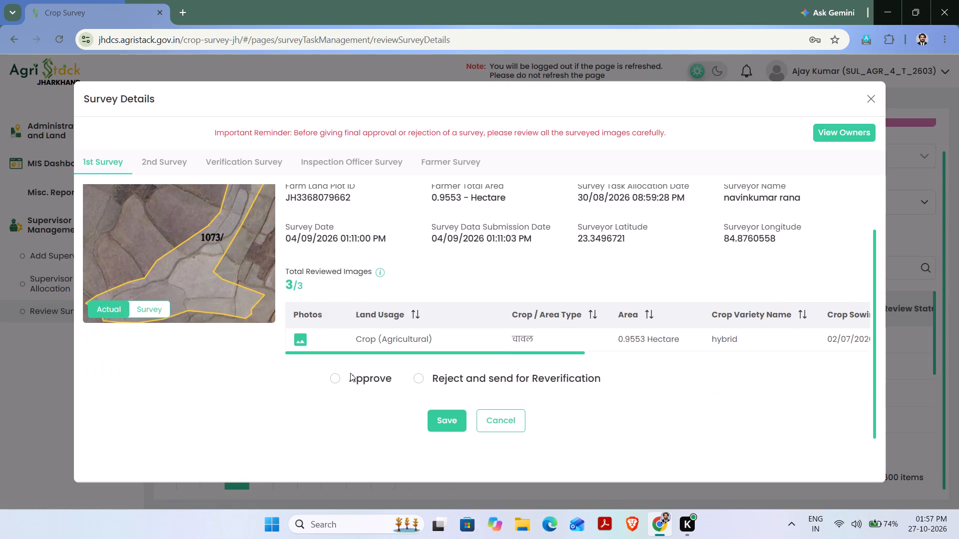
pyautogui.click(350, 373)
pyautogui.click(438, 419)
pyautogui.click(489, 310)
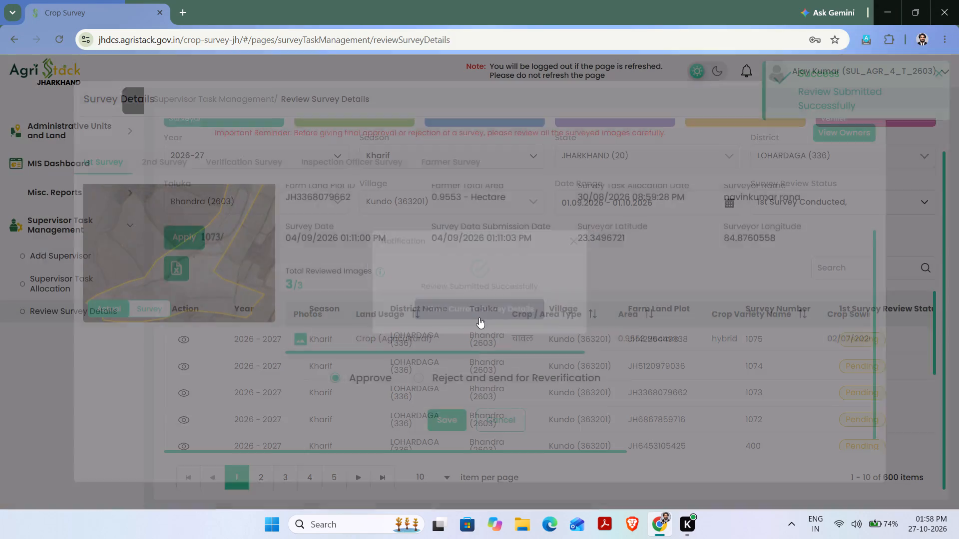
# Open the survey details for survey number 1072 and approve all three of its farm images.
pyautogui.click(188, 417)
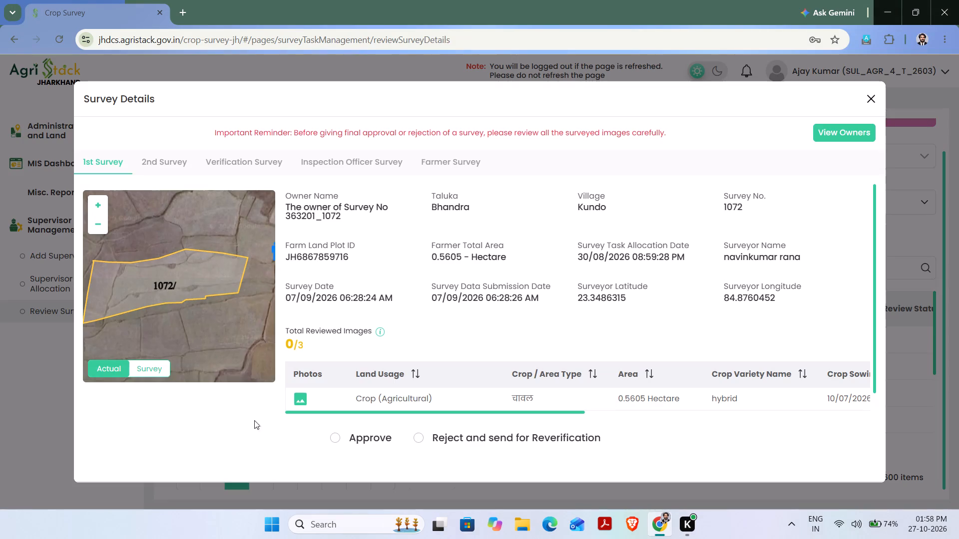
pyautogui.click(298, 400)
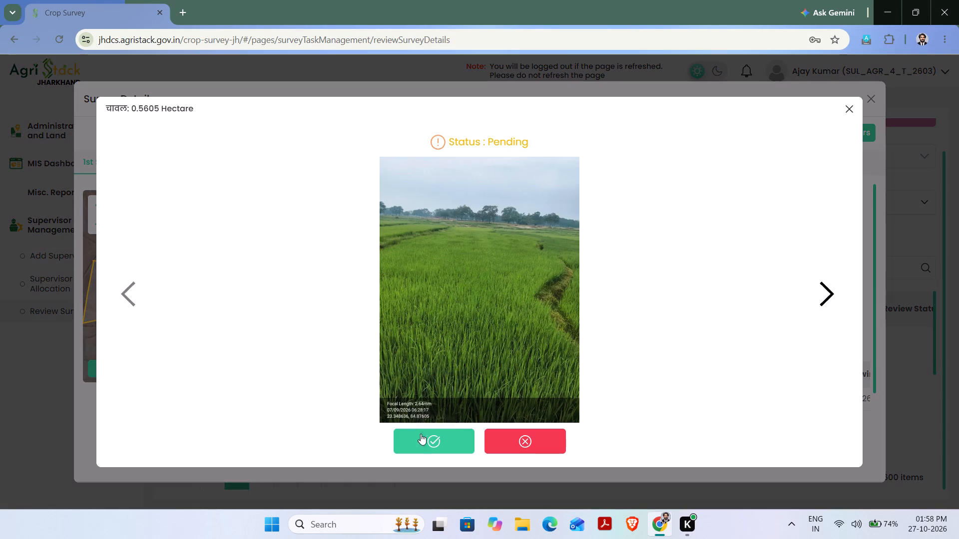
pyautogui.click(423, 438)
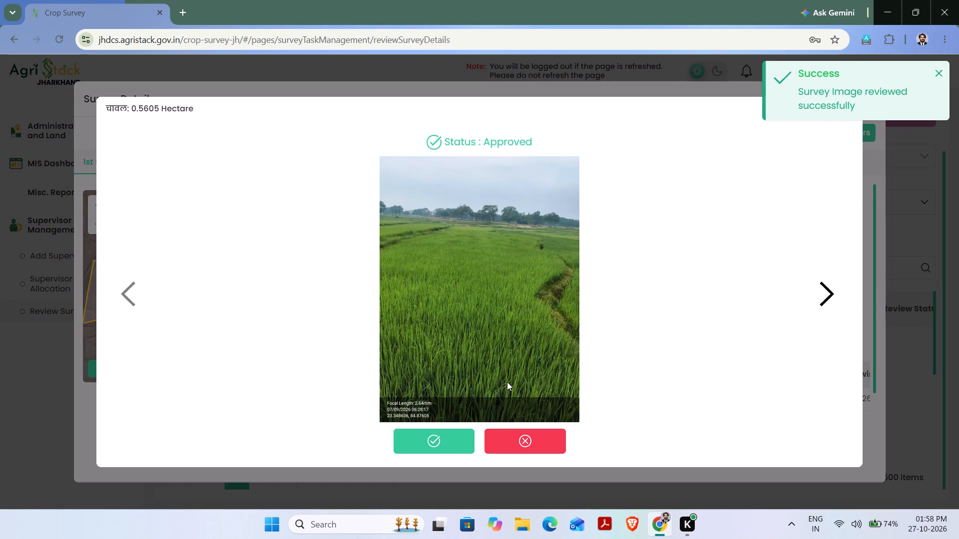
pyautogui.moveTo(507, 382); pyautogui.dragTo(470, 387)
pyautogui.click(430, 430)
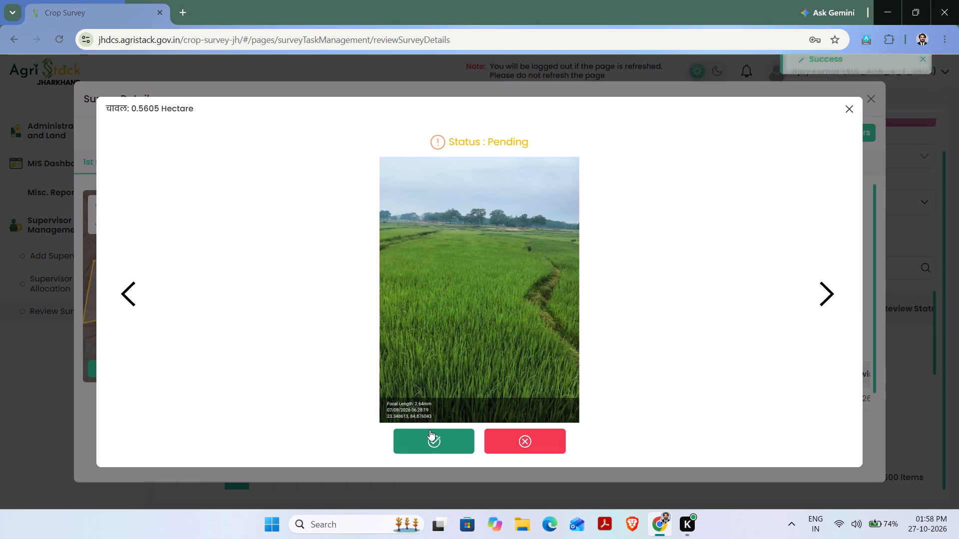
pyautogui.moveTo(496, 393); pyautogui.dragTo(449, 395)
pyautogui.click(440, 441)
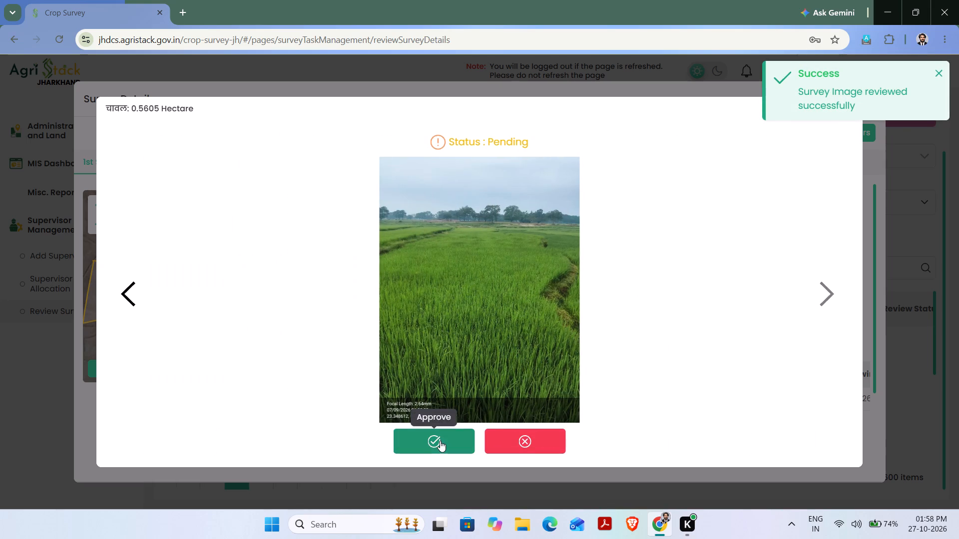
pyautogui.moveTo(509, 350); pyautogui.dragTo(450, 355)
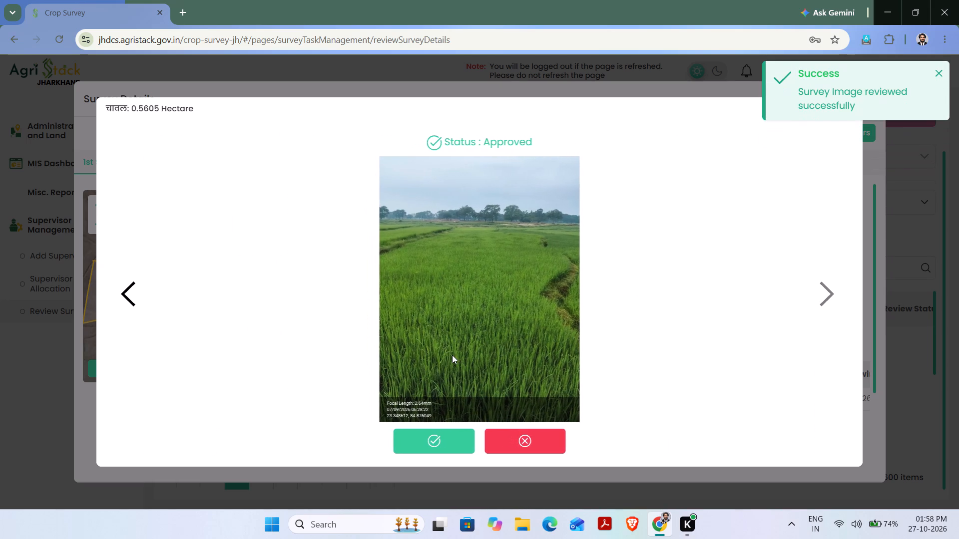
pyautogui.moveTo(451, 355); pyautogui.dragTo(407, 355)
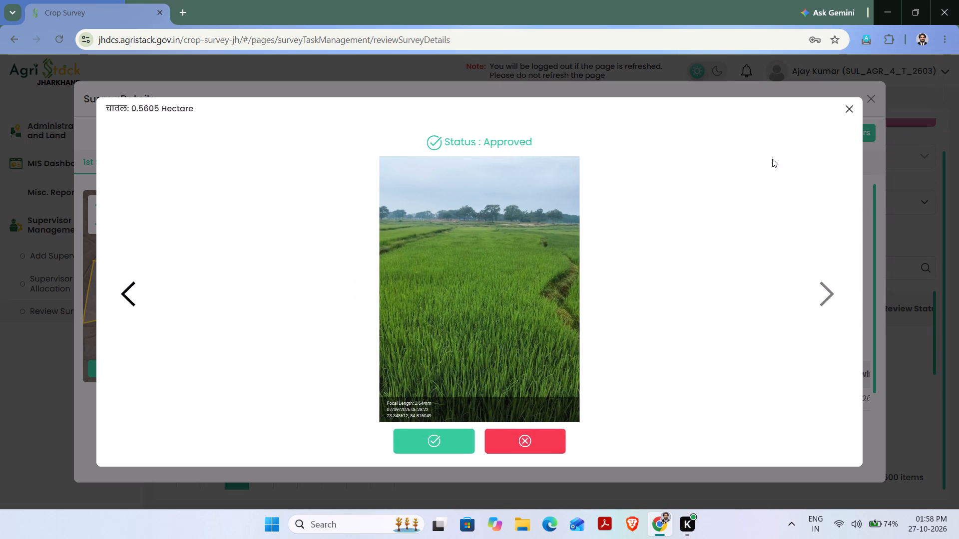
pyautogui.click(846, 106)
# Approve the 1st Survey of survey number 1072, save the review and close its survey details.
pyautogui.scroll(-1, 455, 343)
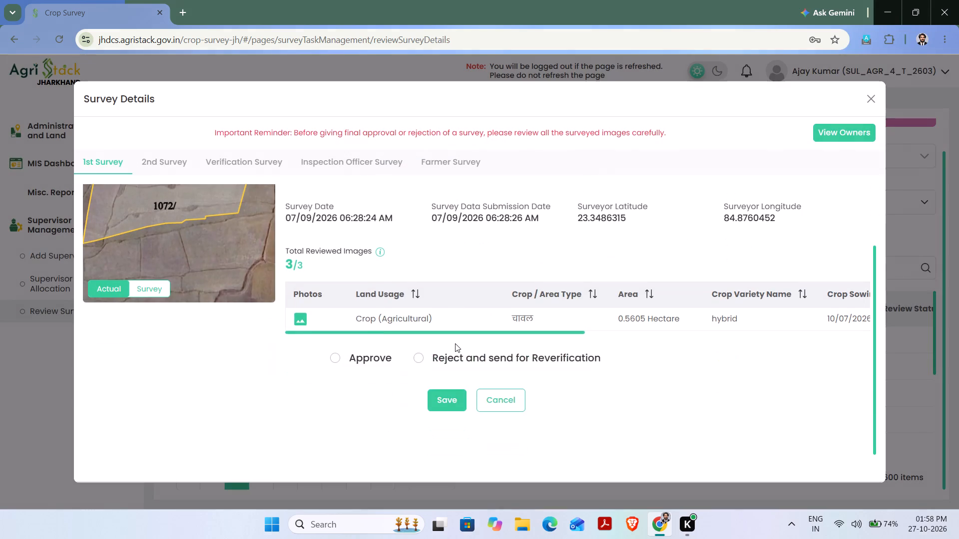
pyautogui.scroll(-1, 455, 343)
pyautogui.click(371, 351)
pyautogui.click(436, 392)
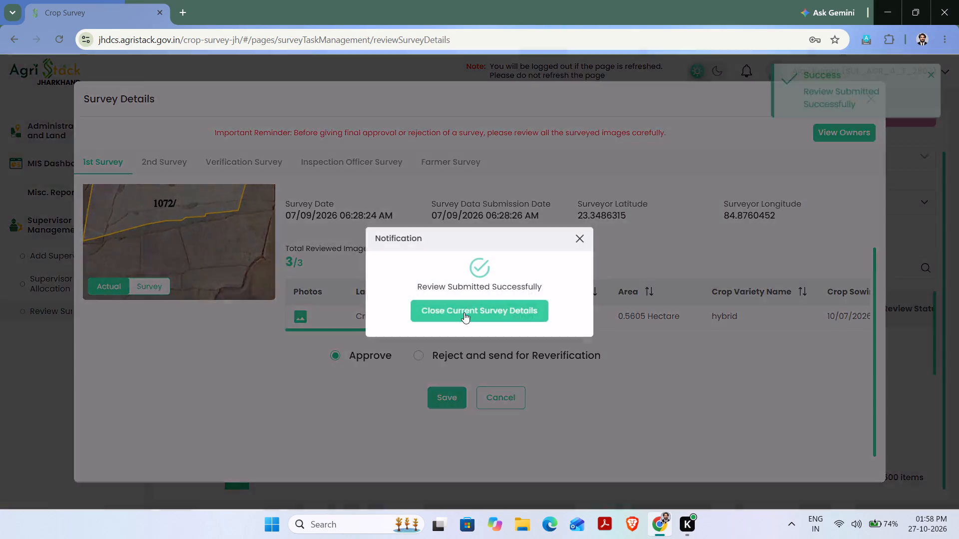
pyautogui.click(464, 310)
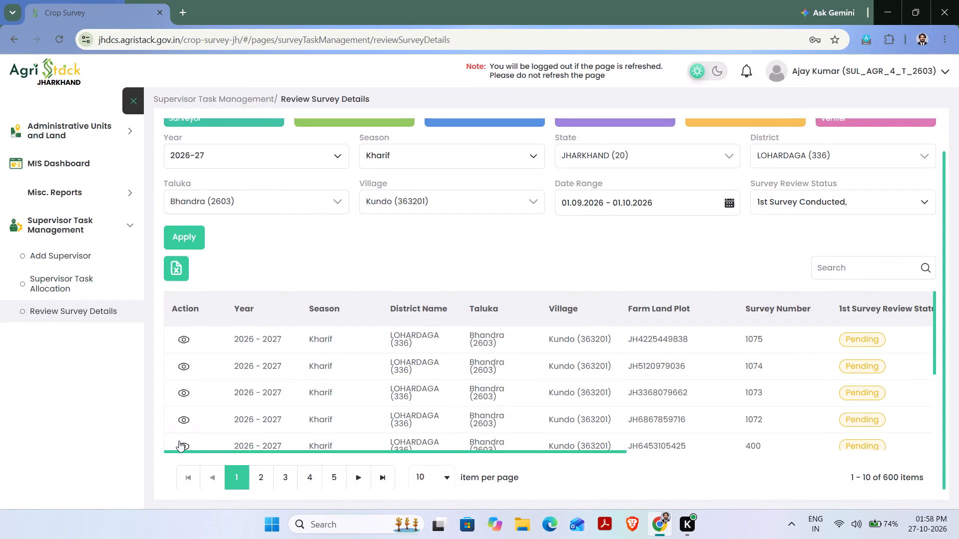
# Open the survey details for survey number 400 and approve all three of its farm images.
pyautogui.click(179, 441)
pyautogui.click(300, 394)
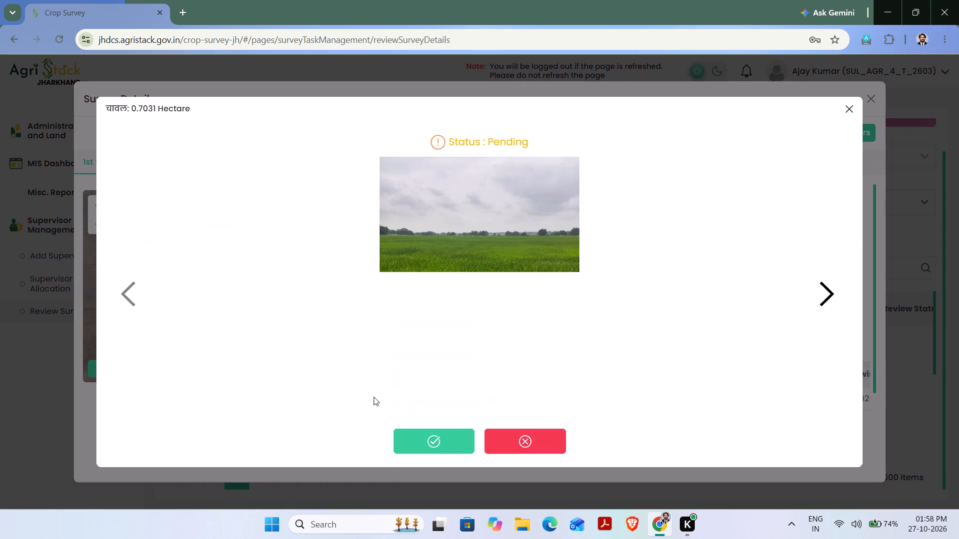
pyautogui.click(445, 439)
pyautogui.moveTo(520, 389); pyautogui.dragTo(473, 396)
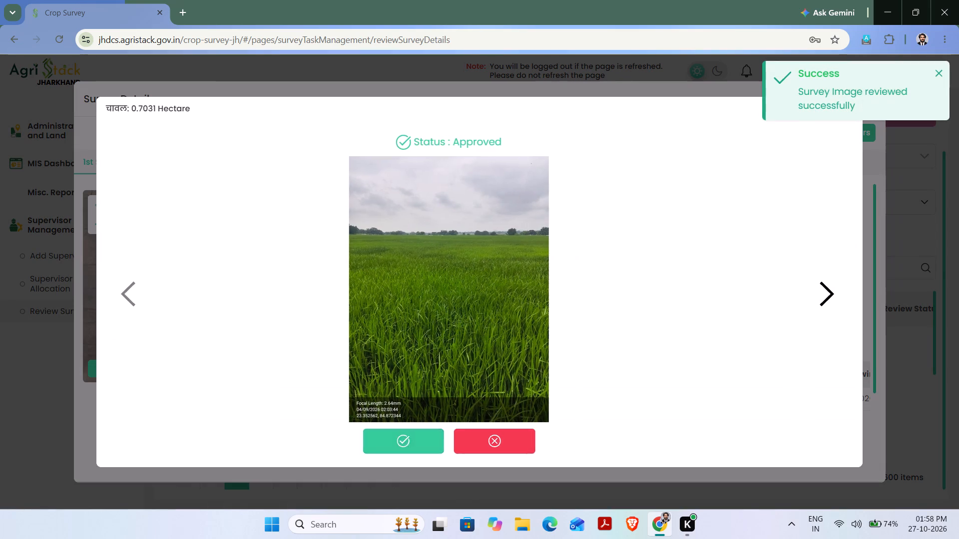
pyautogui.moveTo(473, 396); pyautogui.dragTo(453, 399)
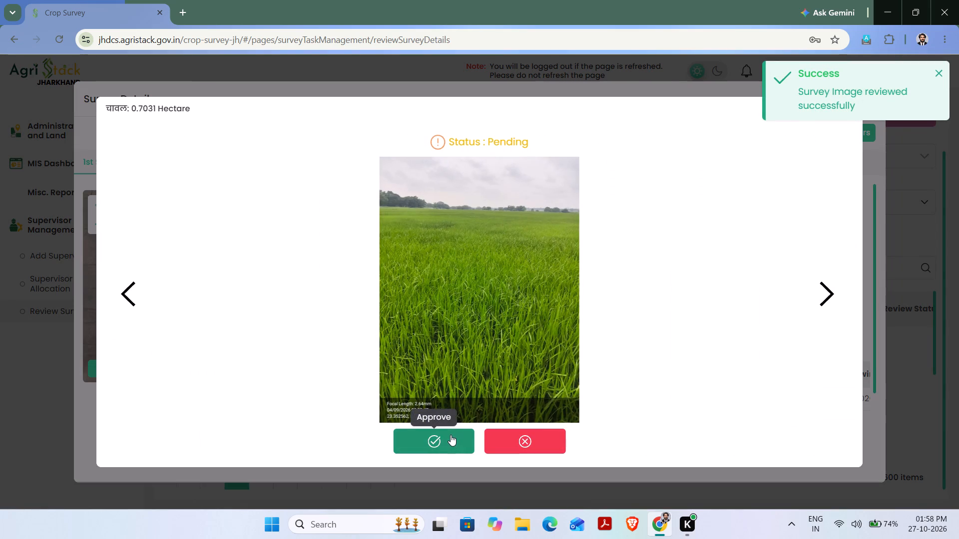
pyautogui.click(451, 435)
pyautogui.moveTo(512, 390); pyautogui.dragTo(427, 399)
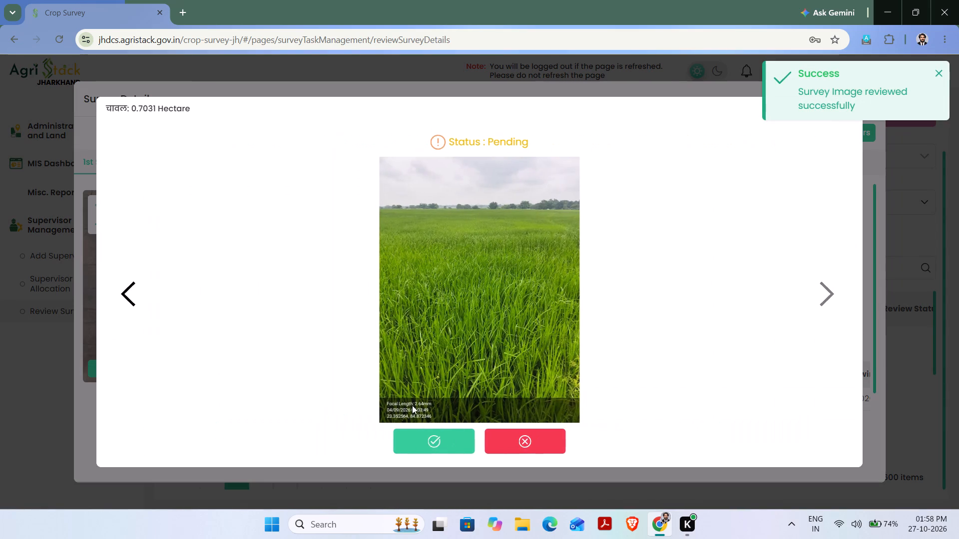
pyautogui.click(406, 443)
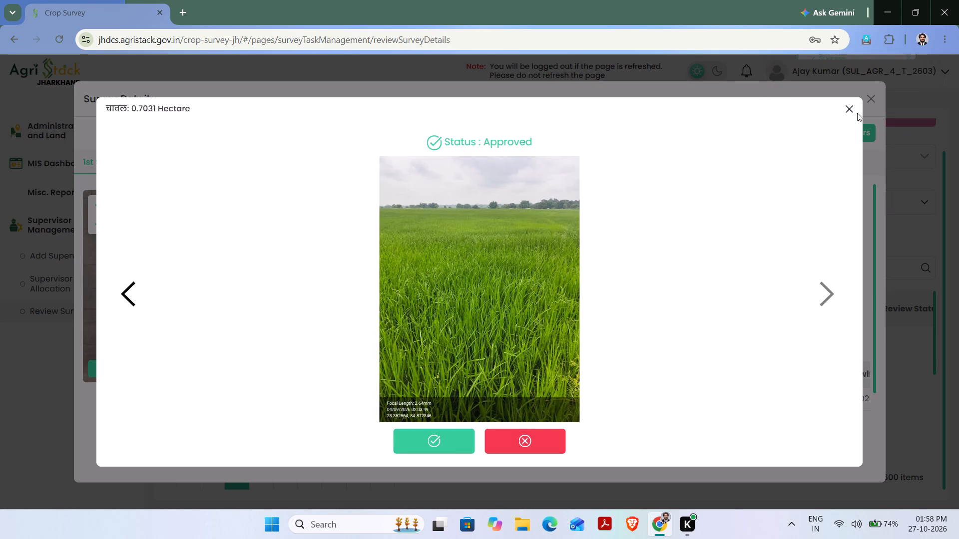
pyautogui.click(844, 102)
pyautogui.click(850, 106)
# Approve the 1st Survey of survey number 400, save the review and close its survey details.
pyautogui.scroll(-2, 473, 348)
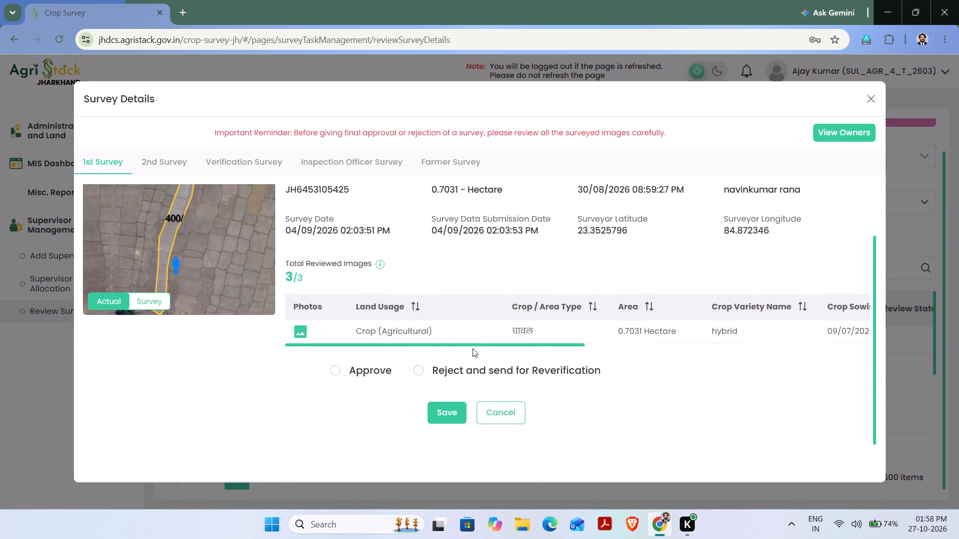
pyautogui.click(386, 355)
pyautogui.click(438, 394)
pyautogui.click(504, 305)
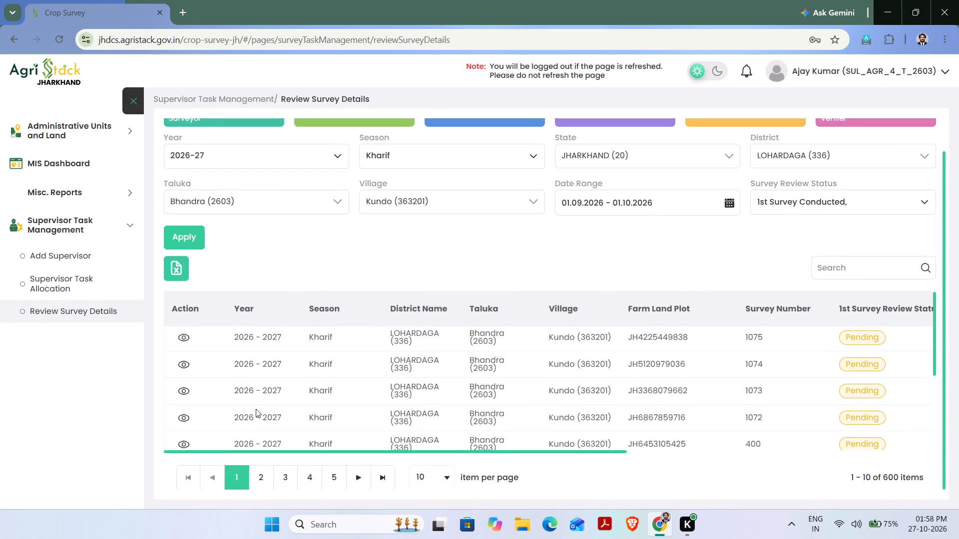
# Open the survey details for survey number 642 and approve both of its farm images.
pyautogui.scroll(-7, 256, 409)
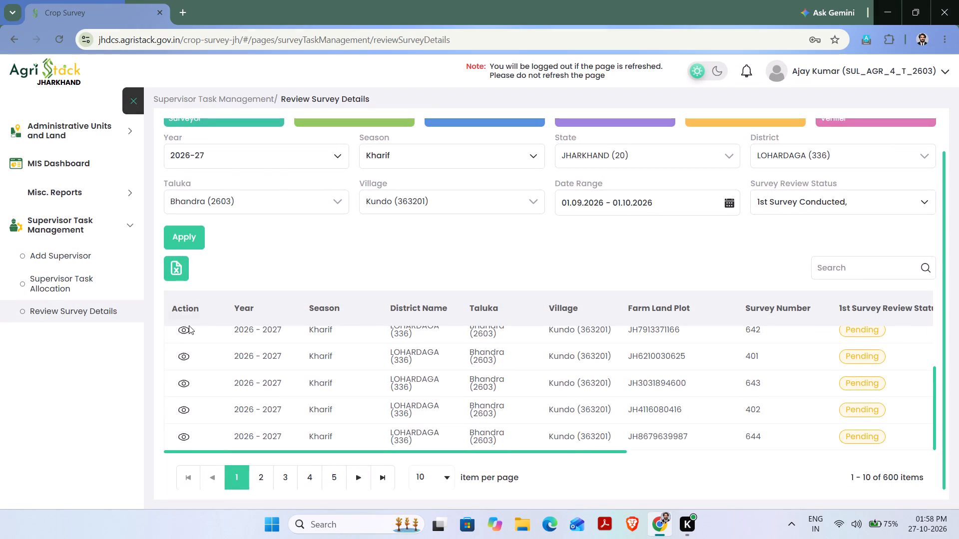
pyautogui.click(184, 331)
pyautogui.click(299, 392)
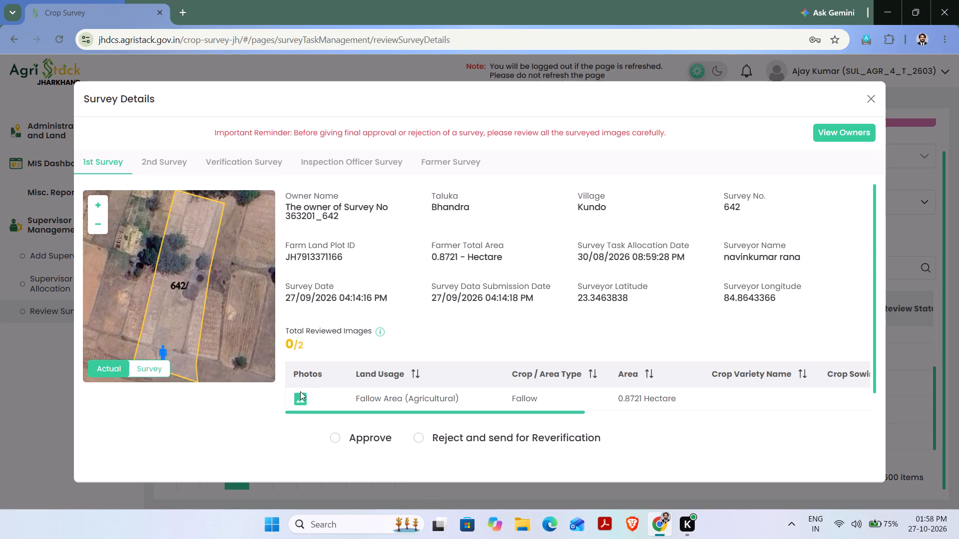
pyautogui.click(300, 396)
pyautogui.click(421, 434)
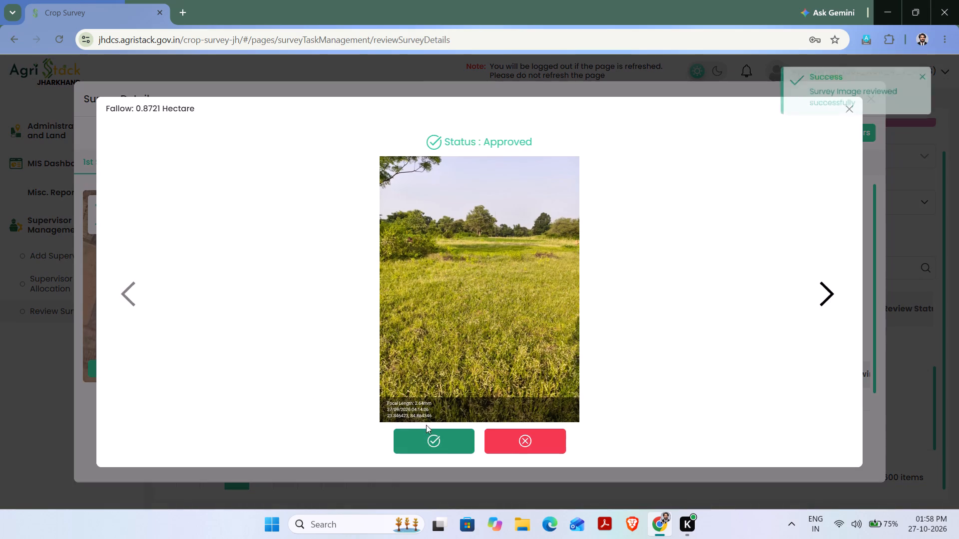
pyautogui.moveTo(486, 389); pyautogui.dragTo(417, 395)
pyautogui.click(420, 439)
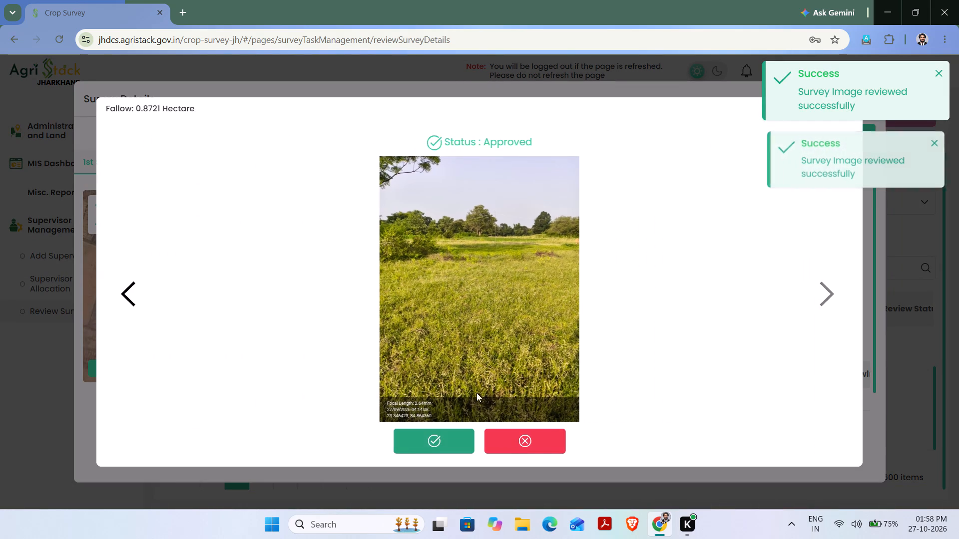
pyautogui.moveTo(485, 389); pyautogui.dragTo(418, 399)
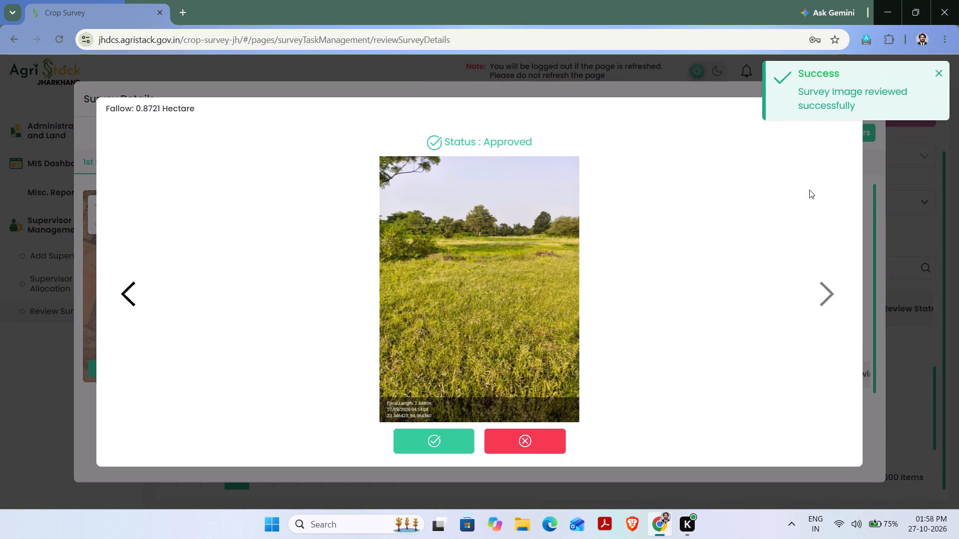
pyautogui.click(850, 108)
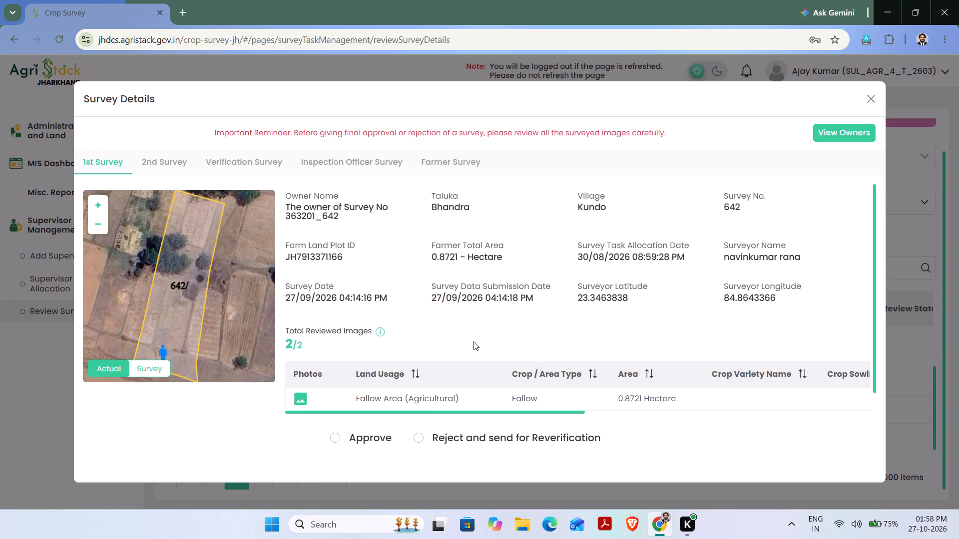
# Approve the 1st Survey of survey number 642, save the review and close its survey details.
pyautogui.scroll(-1, 453, 354)
pyautogui.click(384, 369)
pyautogui.click(434, 410)
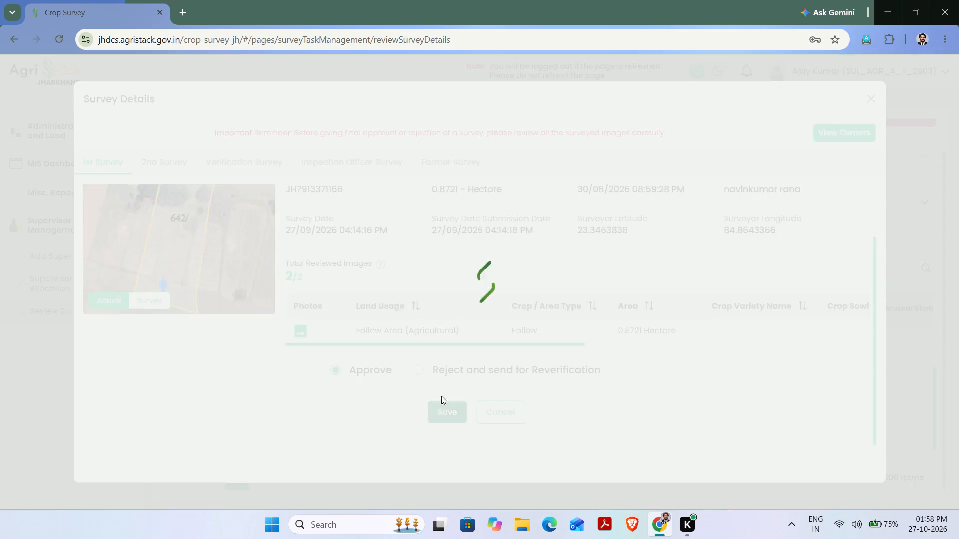
pyautogui.click(489, 313)
# Open the survey details for survey number 401 and approve all three of its farm images.
pyautogui.click(183, 350)
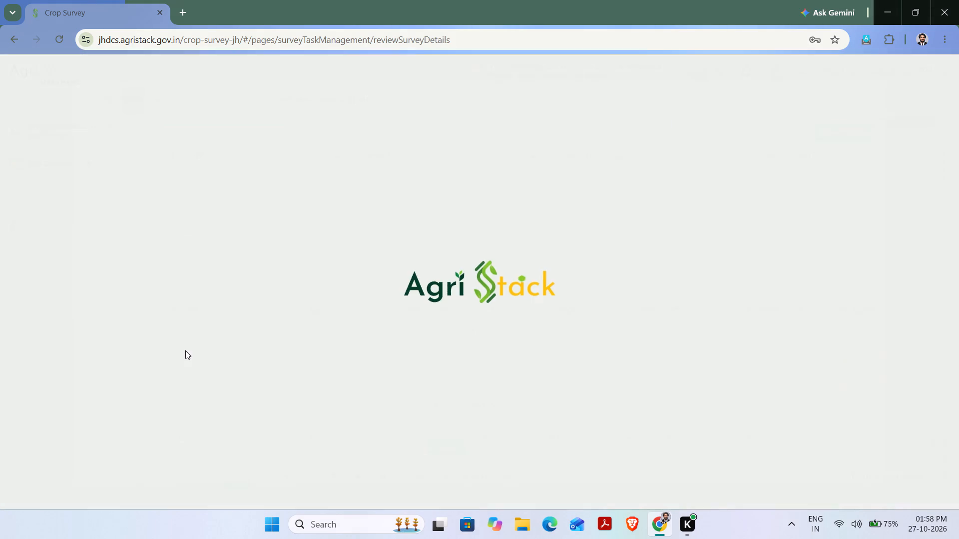
pyautogui.click(298, 397)
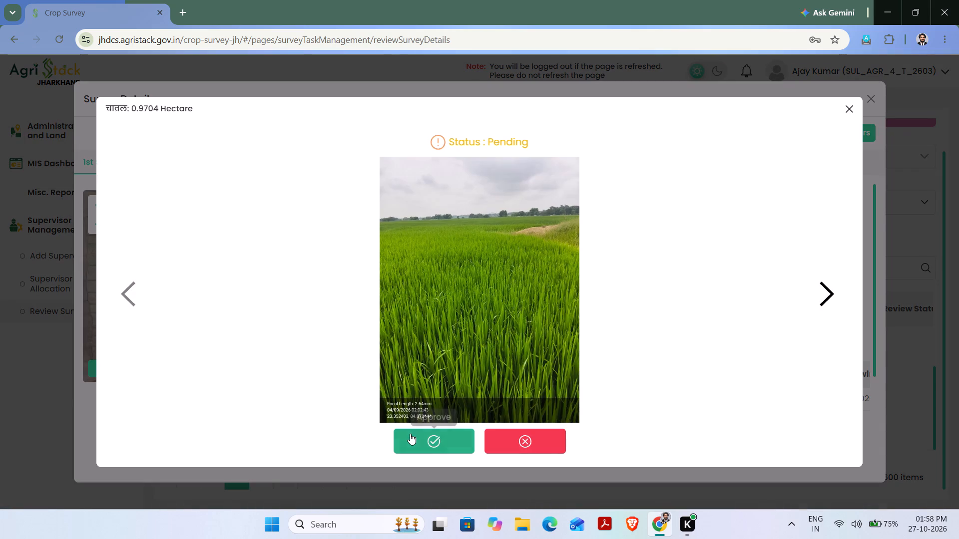
pyautogui.click(410, 435)
pyautogui.moveTo(458, 383); pyautogui.dragTo(418, 387)
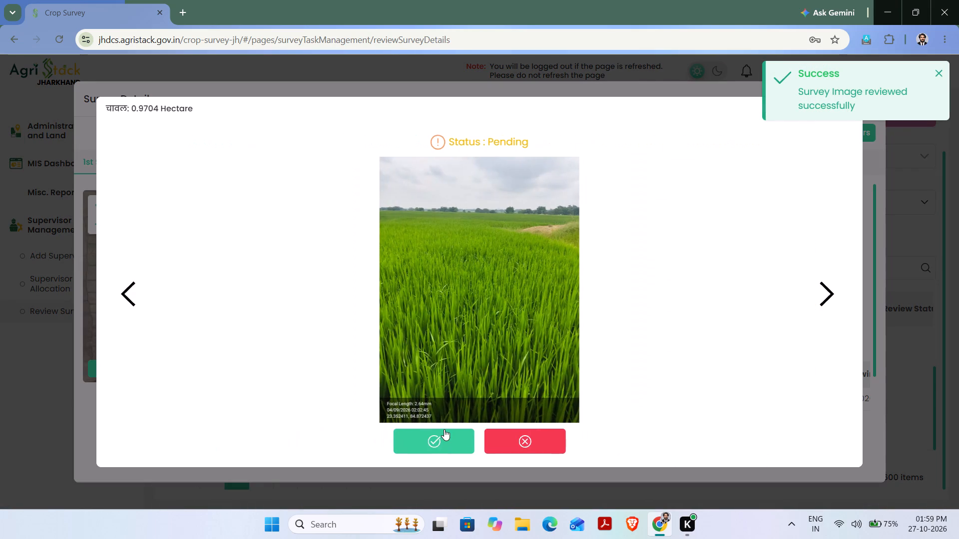
pyautogui.click(444, 431)
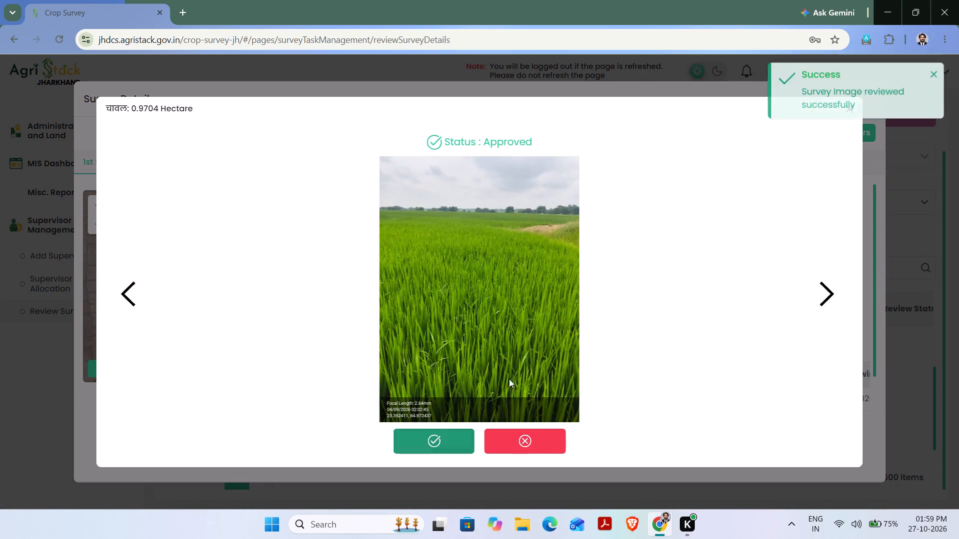
pyautogui.moveTo(515, 366); pyautogui.dragTo(415, 385)
pyautogui.click(418, 445)
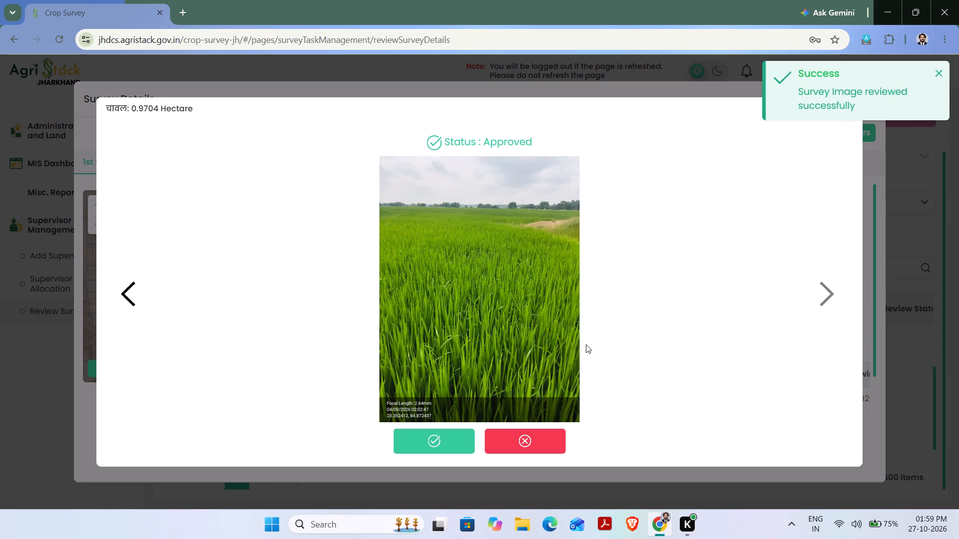
pyautogui.click(849, 107)
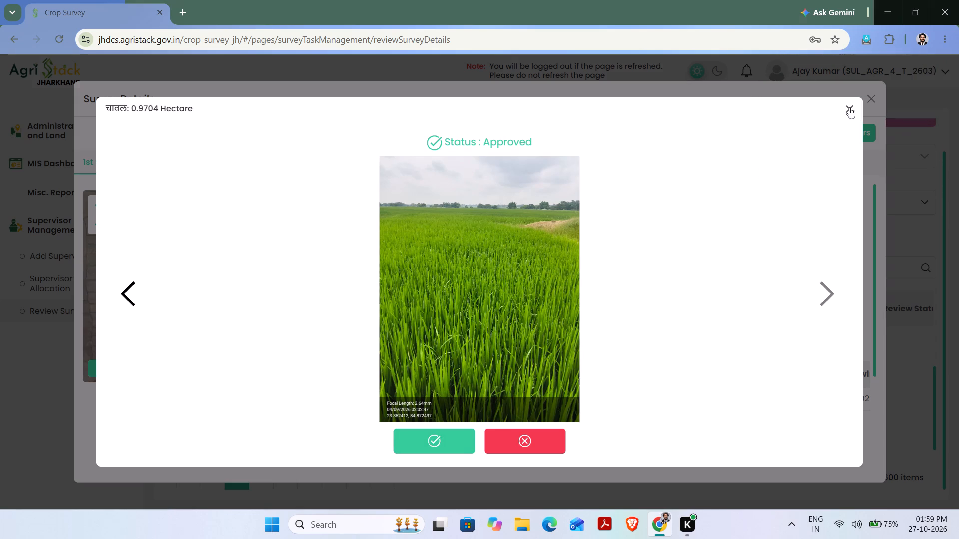
# Refresh the captcha in survey number 401's review until it is easy to read, and enter its characters.
pyautogui.scroll(-3, 477, 390)
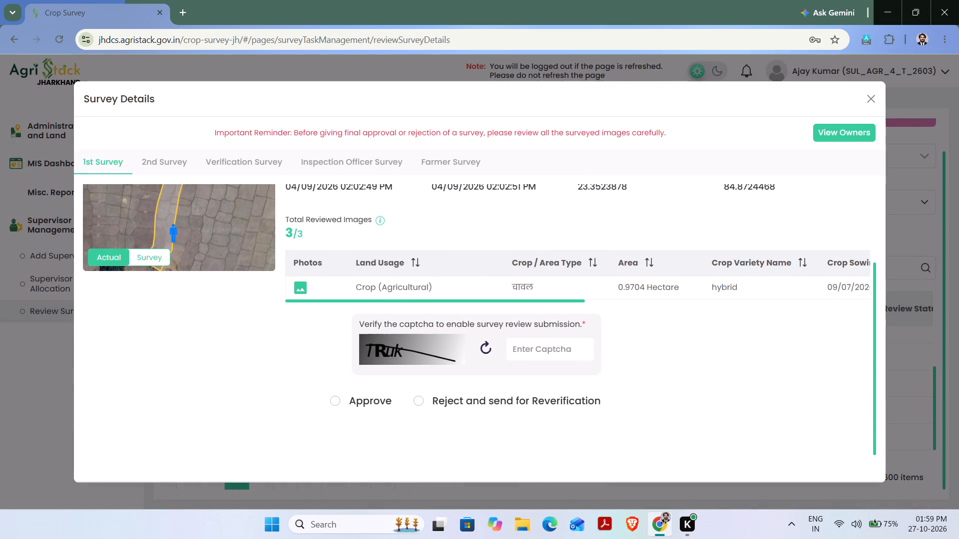
pyautogui.click(489, 339)
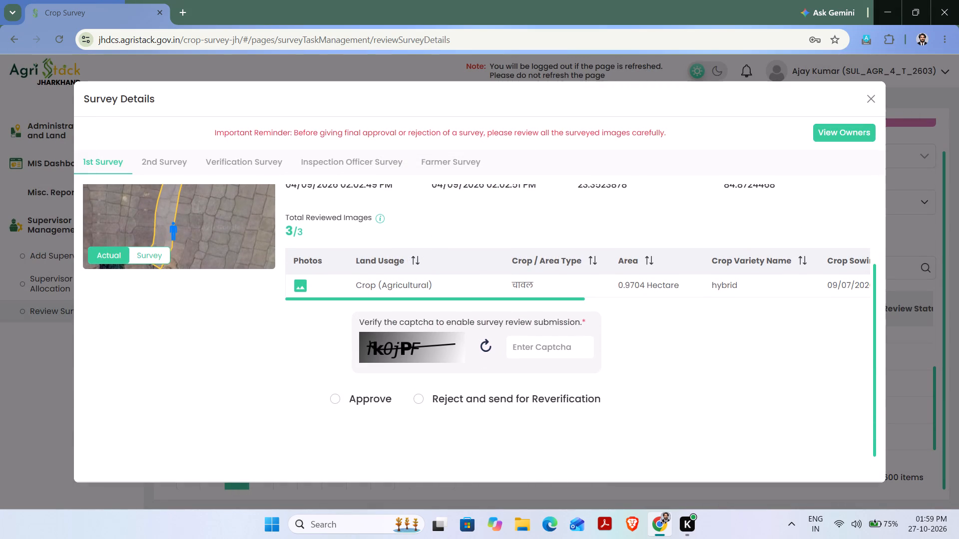
pyautogui.click(491, 344)
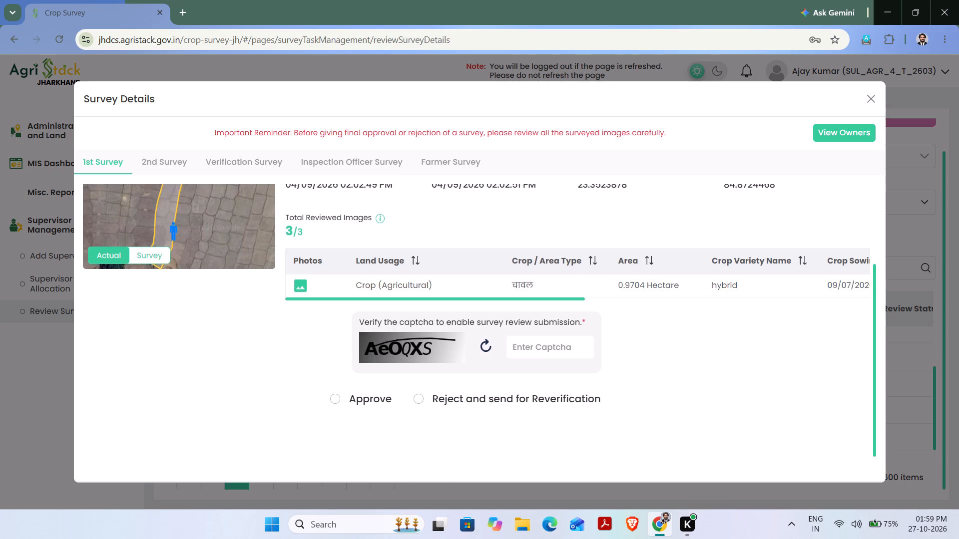
pyautogui.click(488, 342)
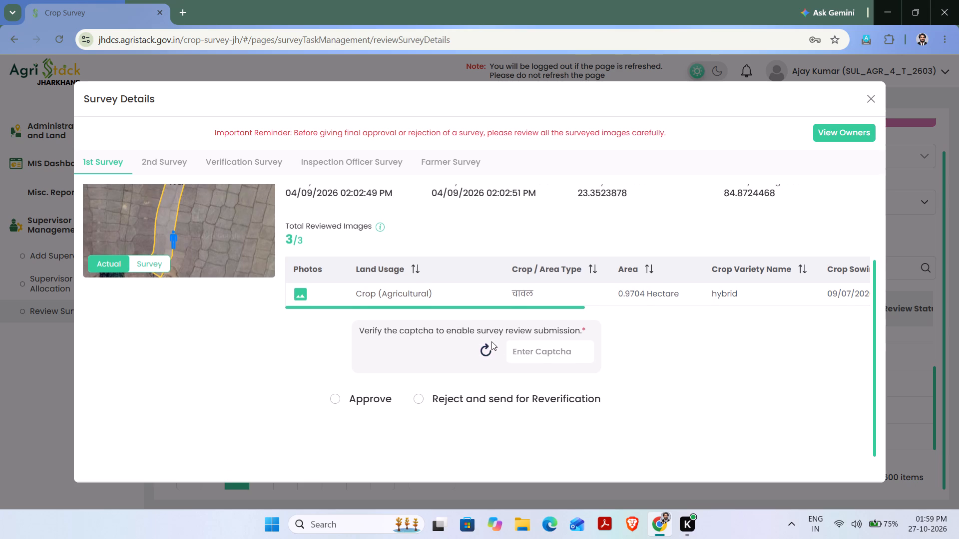
pyautogui.click(546, 353)
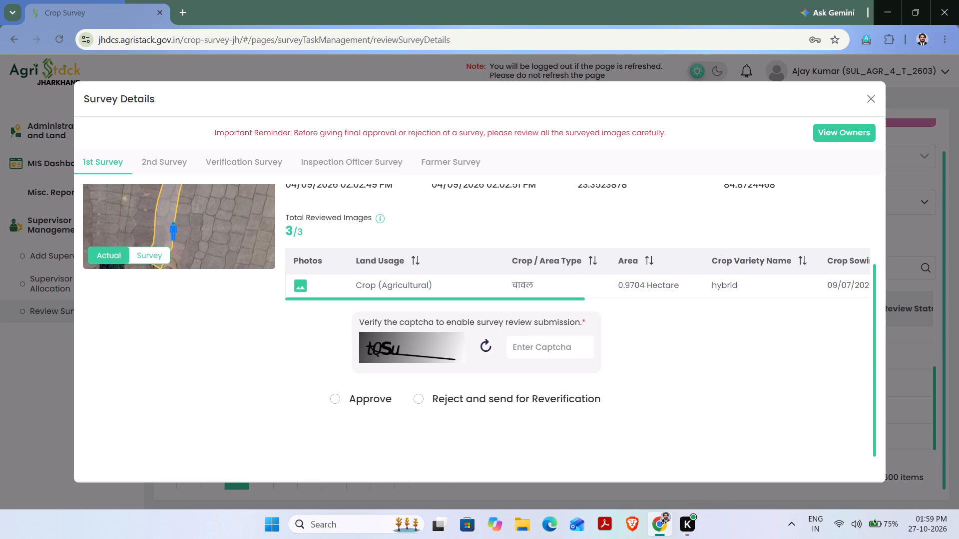
pyautogui.press('t')
pyautogui.hotkey('shift', 'q')
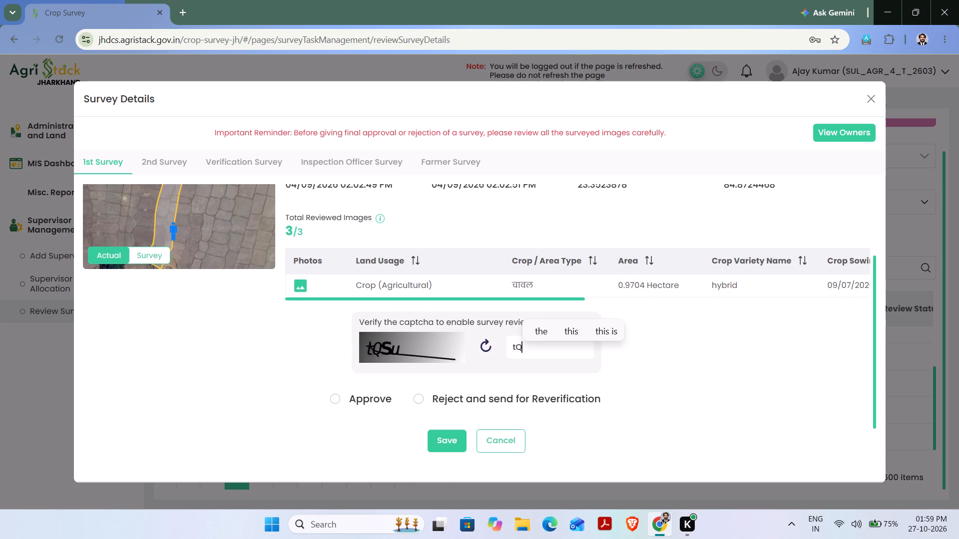
pyautogui.hotkey('shift', 's')
pyautogui.press('u')
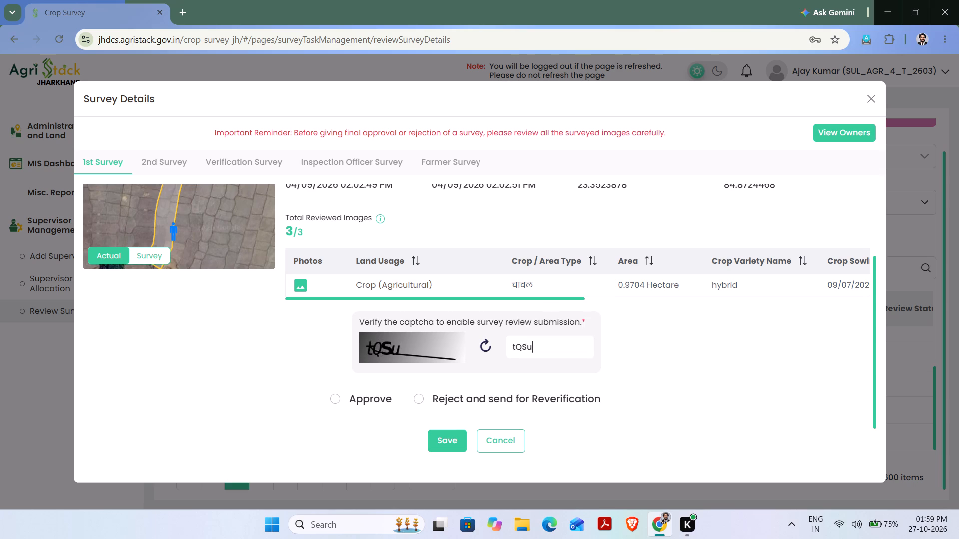
# Approve the 1st Survey of survey number 401, save the review and close its survey details.
pyautogui.click(372, 400)
pyautogui.click(439, 435)
pyautogui.click(501, 311)
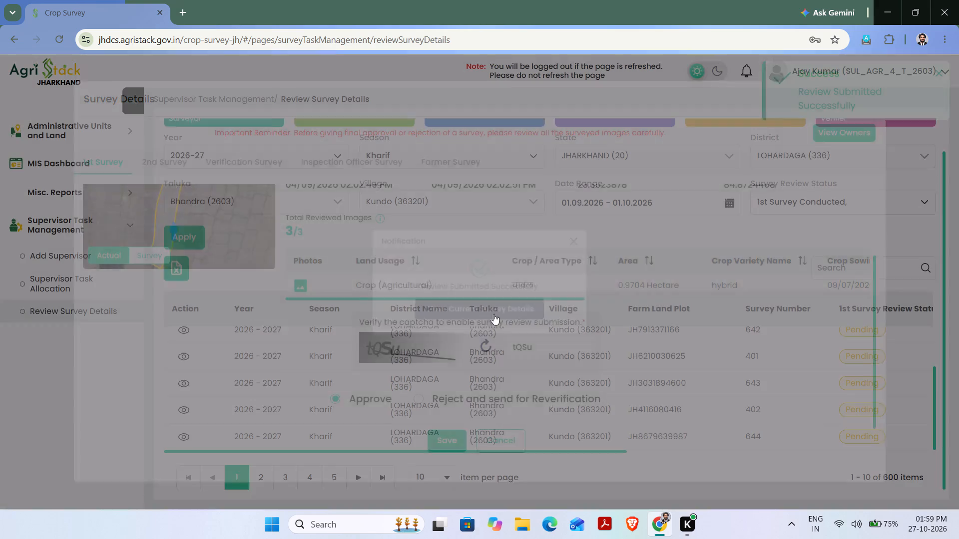
pyautogui.click(184, 356)
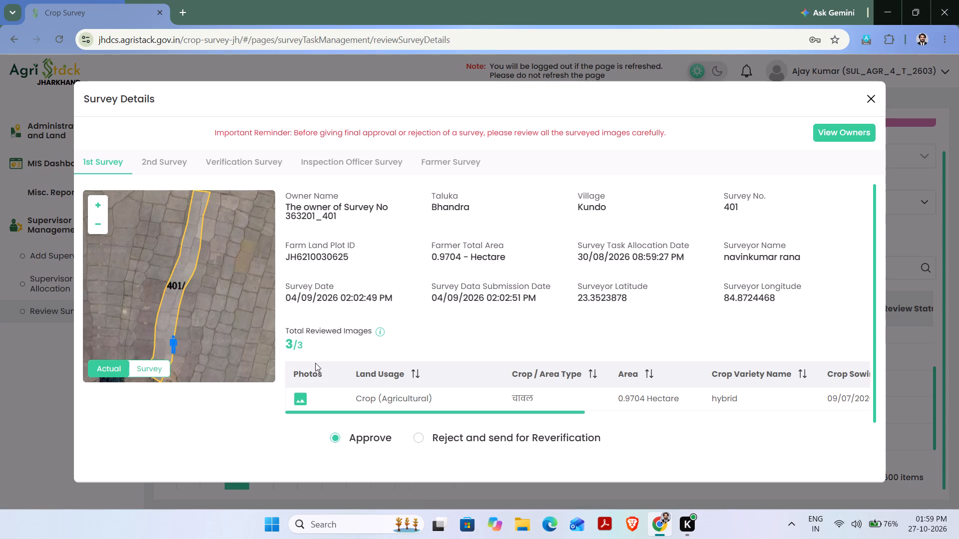
pyautogui.click(870, 96)
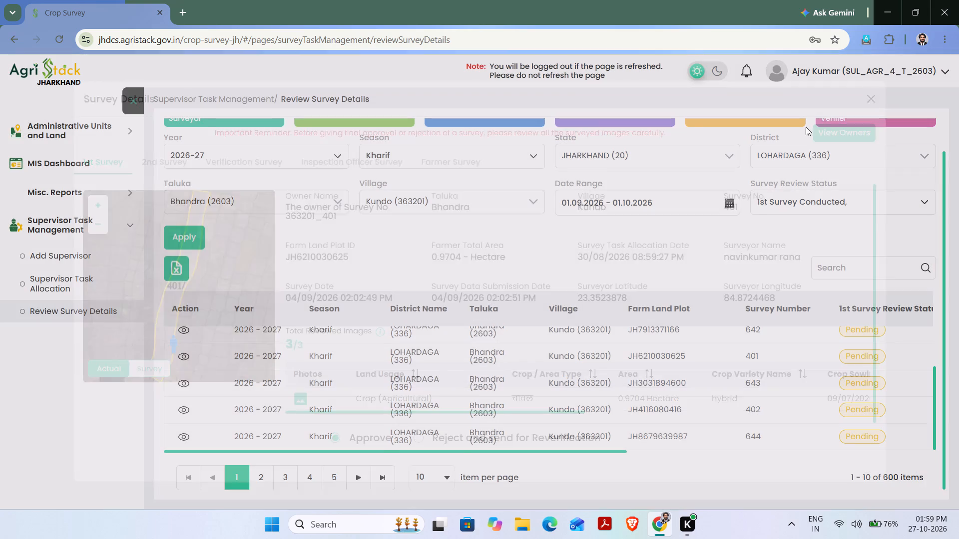
# Open the survey details for survey number 643 and approve all three of its farm images.
pyautogui.click(188, 386)
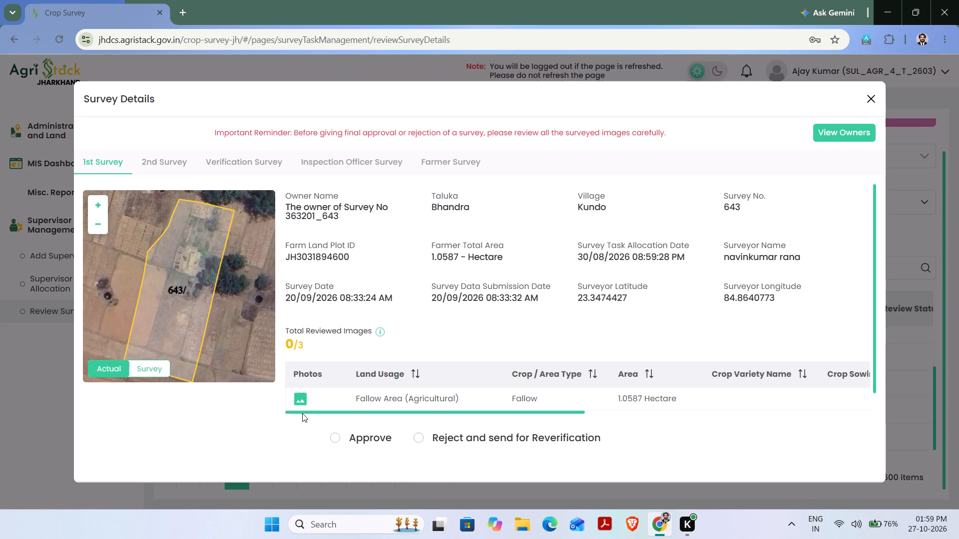
pyautogui.click(301, 395)
pyautogui.click(412, 442)
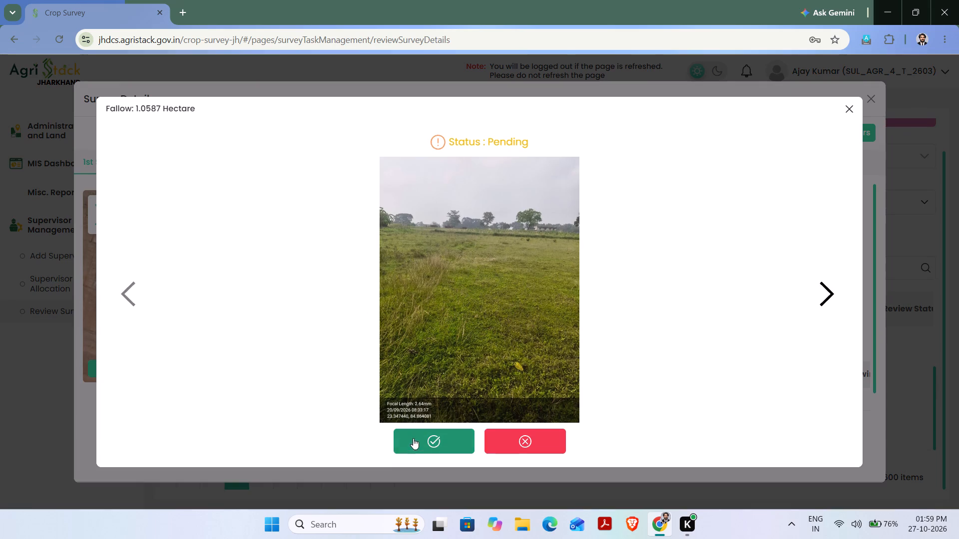
pyautogui.moveTo(486, 377); pyautogui.dragTo(392, 399)
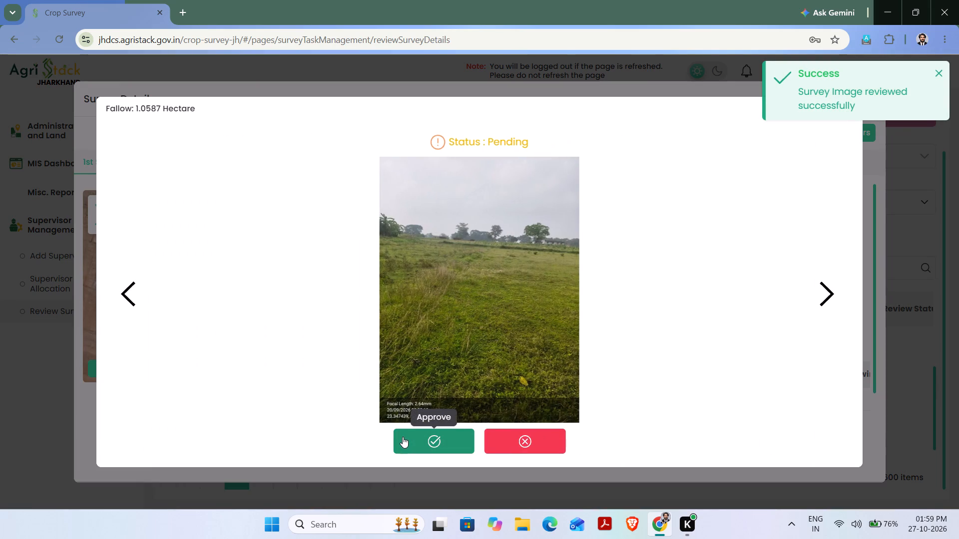
pyautogui.click(403, 436)
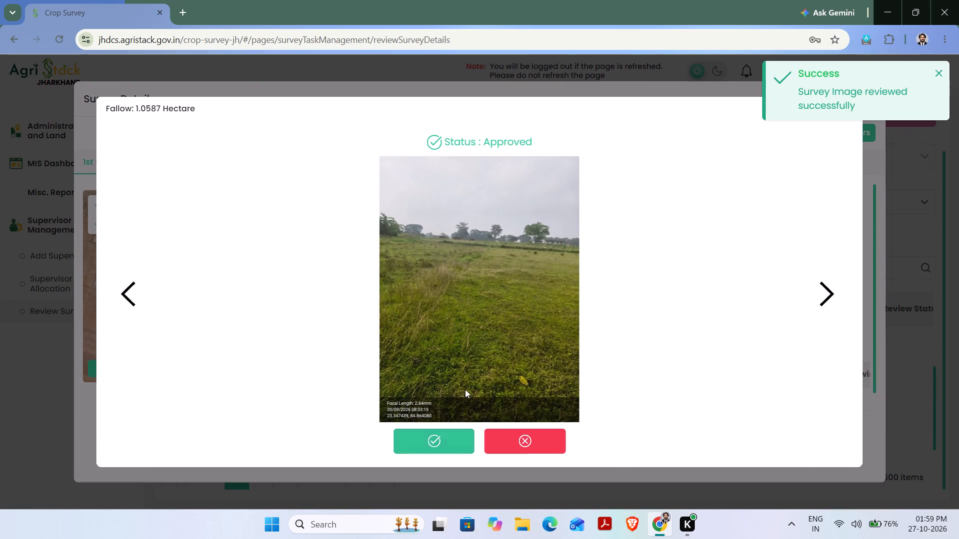
pyautogui.moveTo(459, 389); pyautogui.dragTo(351, 403)
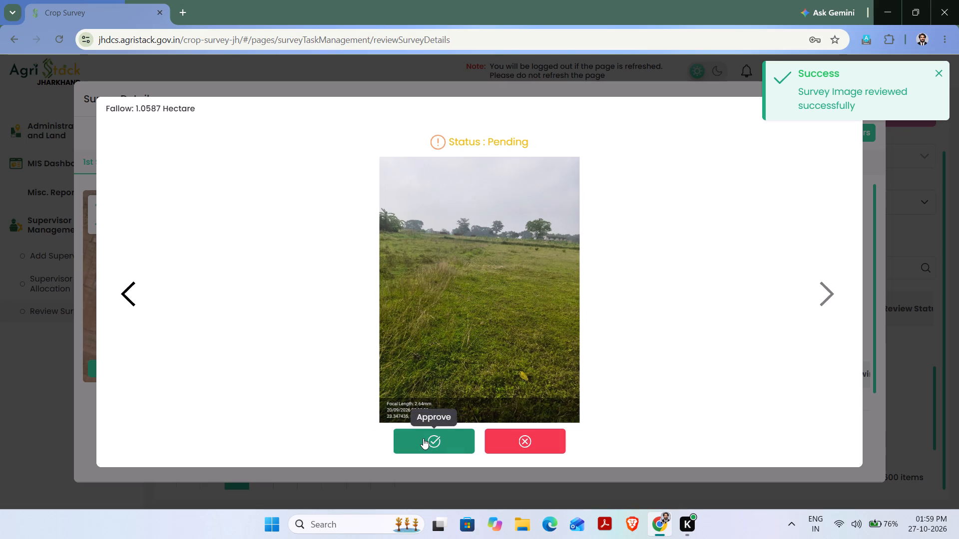
pyautogui.click(423, 438)
pyautogui.moveTo(517, 335); pyautogui.dragTo(422, 347)
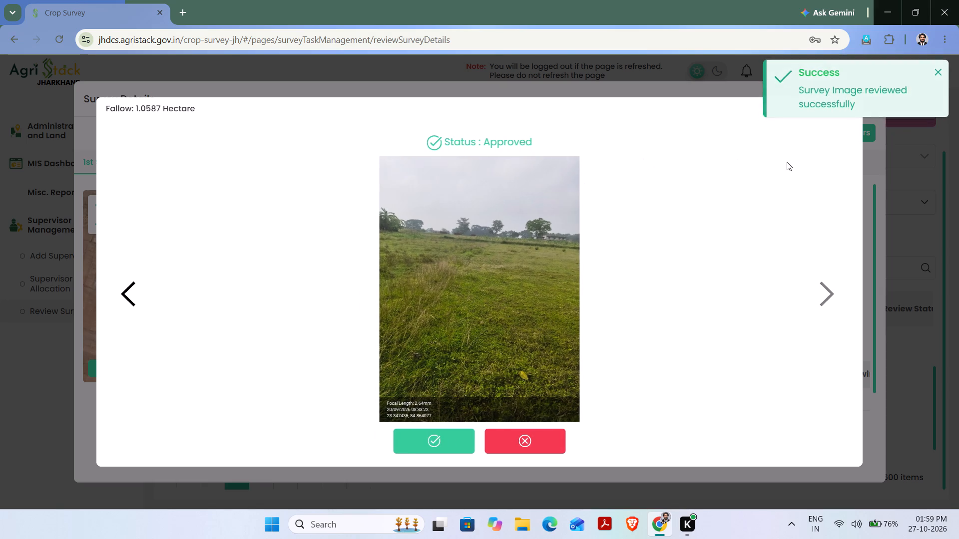
pyautogui.click(850, 108)
# Approve the 1st Survey of survey number 643, save the review and close its survey details.
pyautogui.scroll(-1, 473, 314)
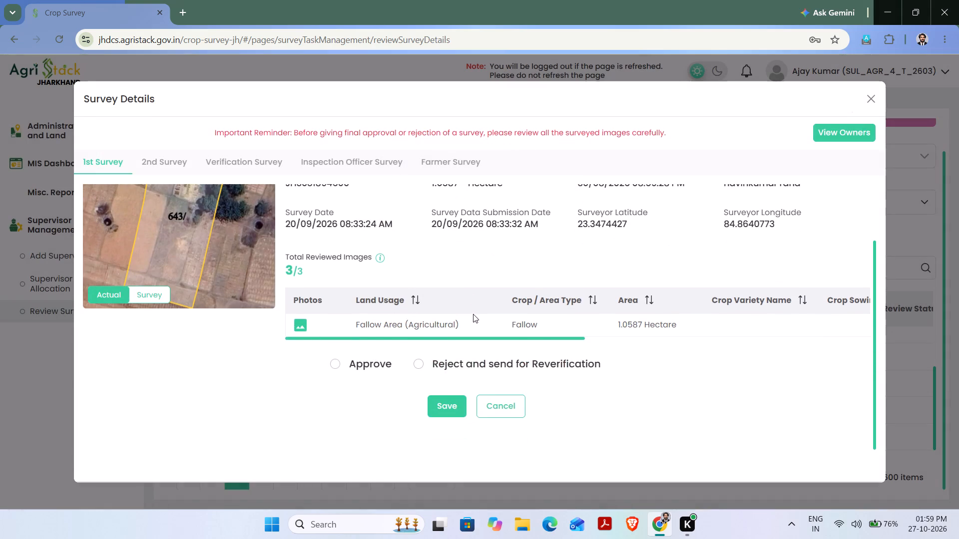
pyautogui.click(346, 355)
pyautogui.click(437, 392)
pyautogui.click(478, 309)
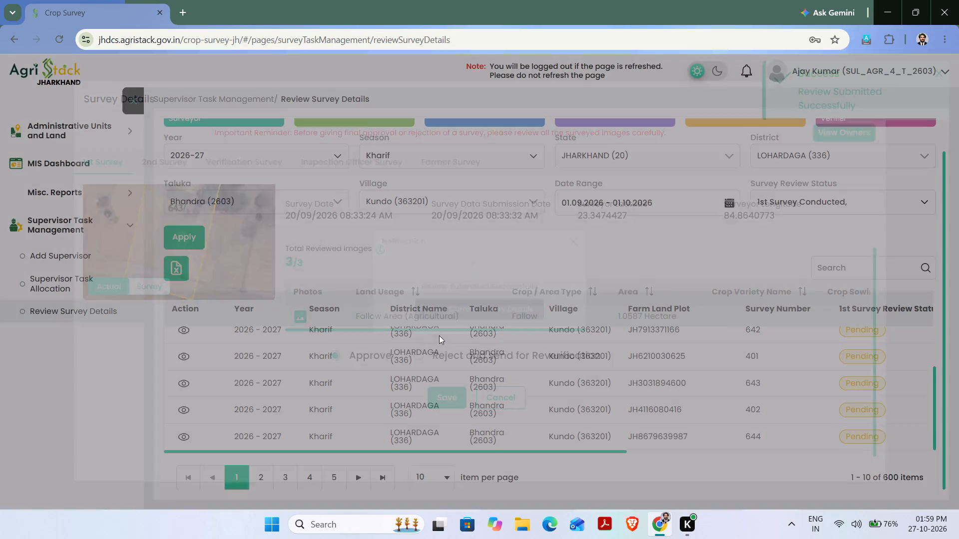
# Open the survey details for survey number 402 and approve all three of its farm images.
pyautogui.click(178, 409)
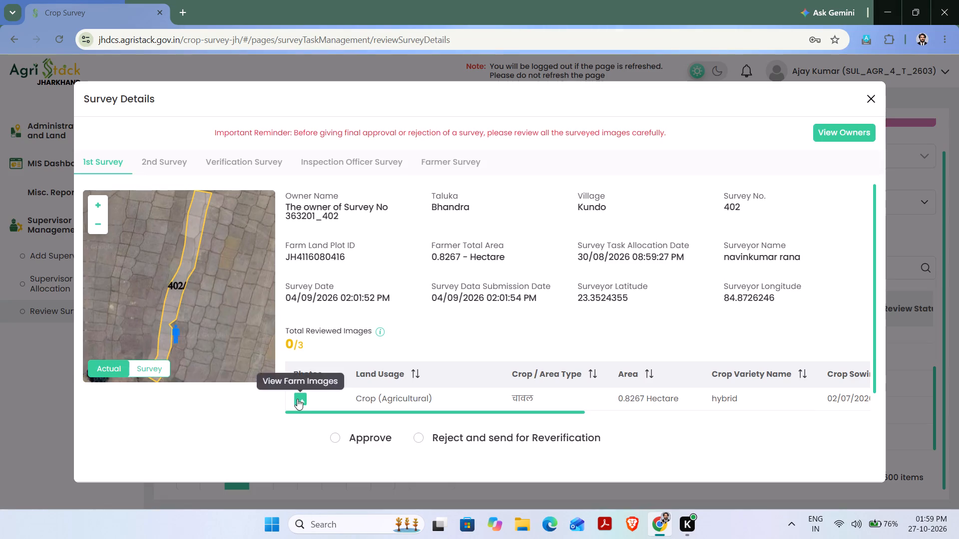
pyautogui.click(297, 399)
pyautogui.click(427, 436)
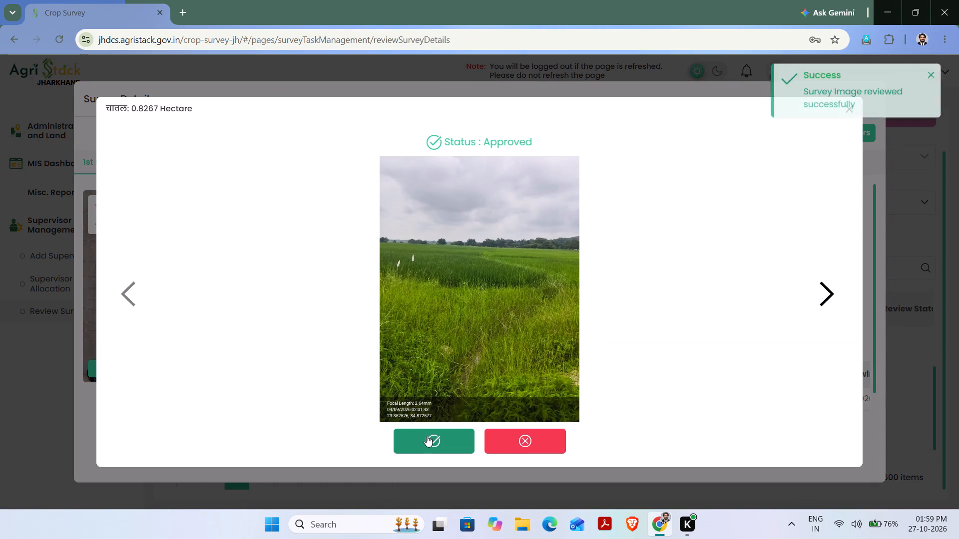
pyautogui.moveTo(513, 371); pyautogui.dragTo(417, 392)
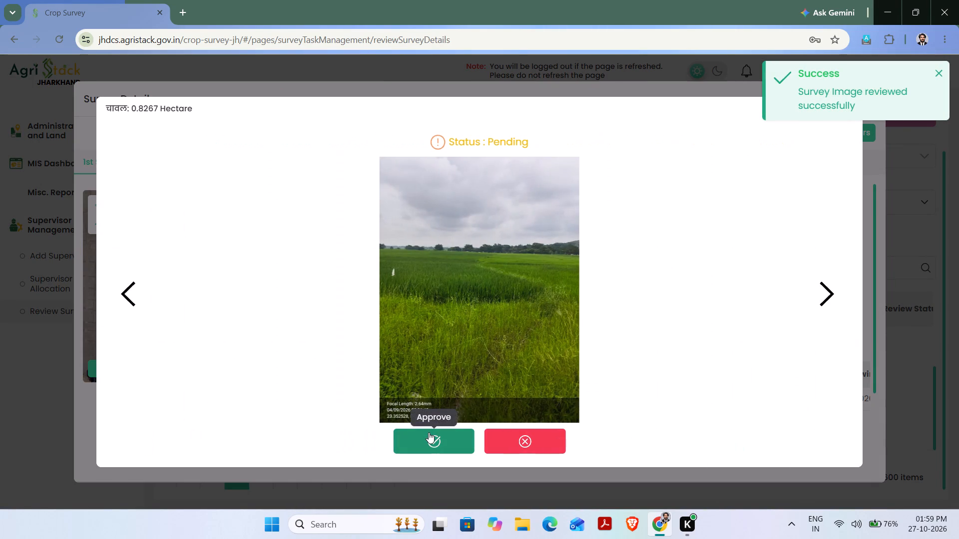
pyautogui.click(429, 432)
pyautogui.moveTo(508, 358); pyautogui.dragTo(416, 369)
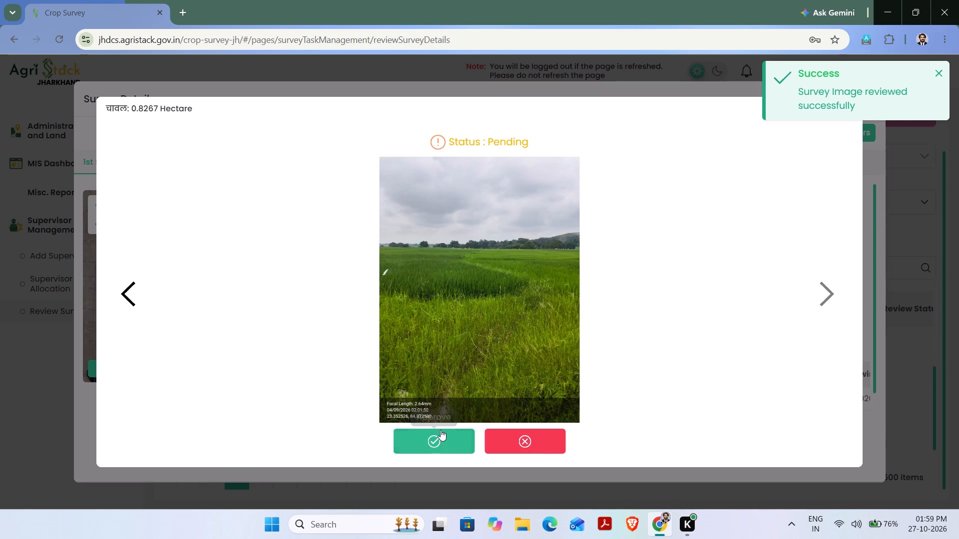
pyautogui.click(441, 436)
pyautogui.moveTo(527, 296); pyautogui.dragTo(498, 300)
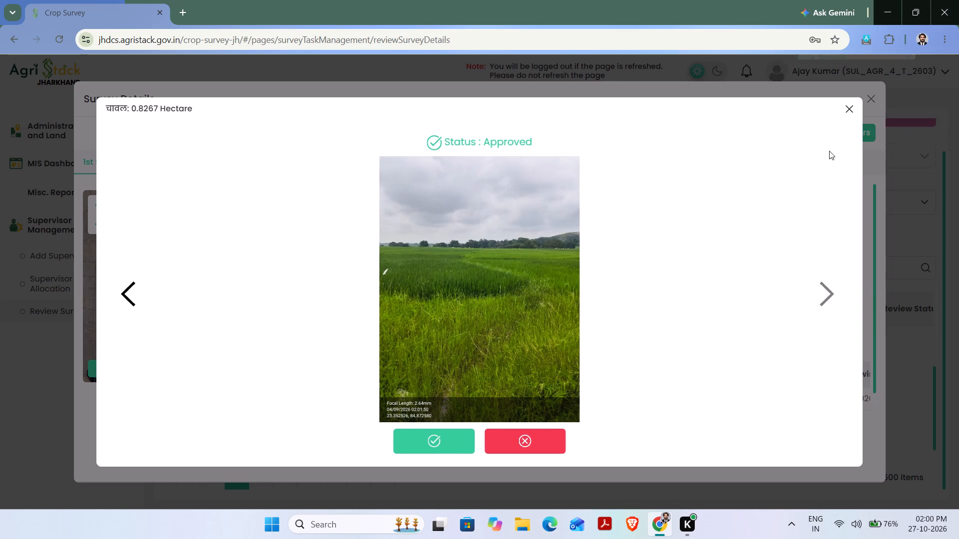
pyautogui.click(847, 106)
# Approve the 1st Survey of survey number 402, save the review and close its survey details.
pyautogui.scroll(-2, 465, 308)
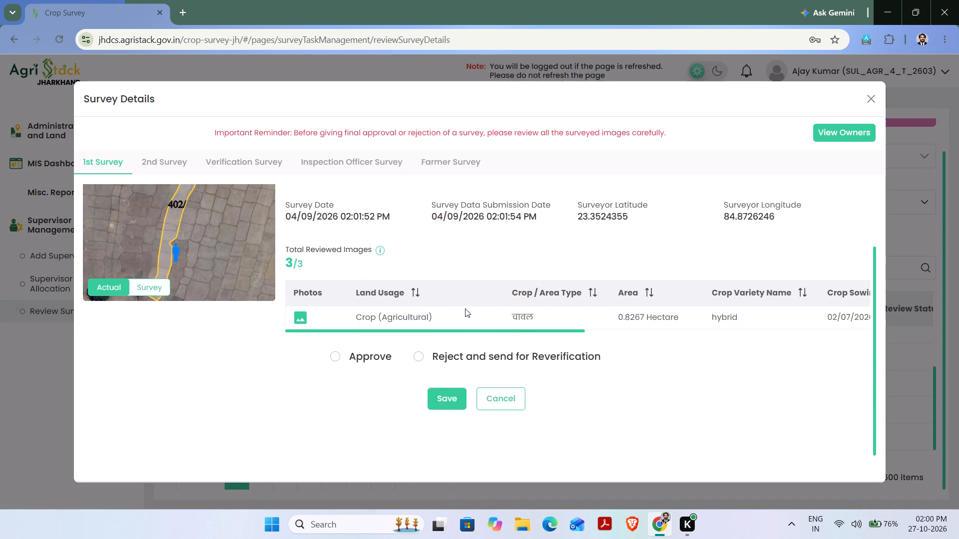
pyautogui.click(372, 350)
pyautogui.click(441, 393)
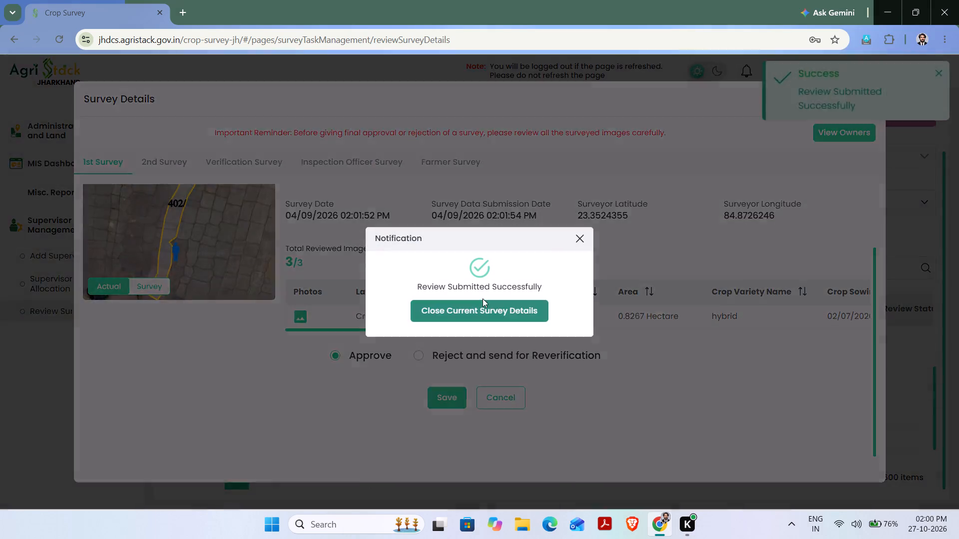
pyautogui.click(477, 308)
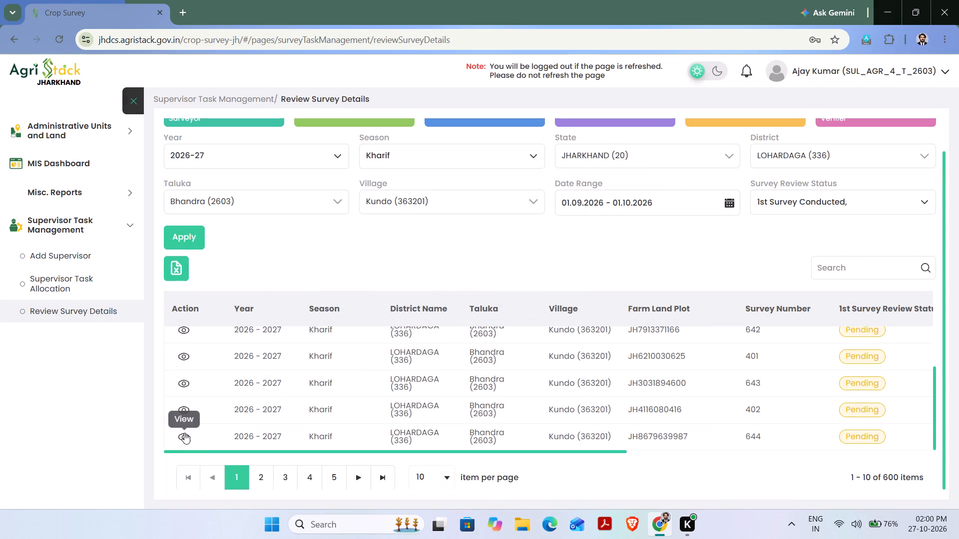
# Open the survey details for survey number 644 and approve all three of its farm images.
pyautogui.click(184, 433)
pyautogui.click(302, 394)
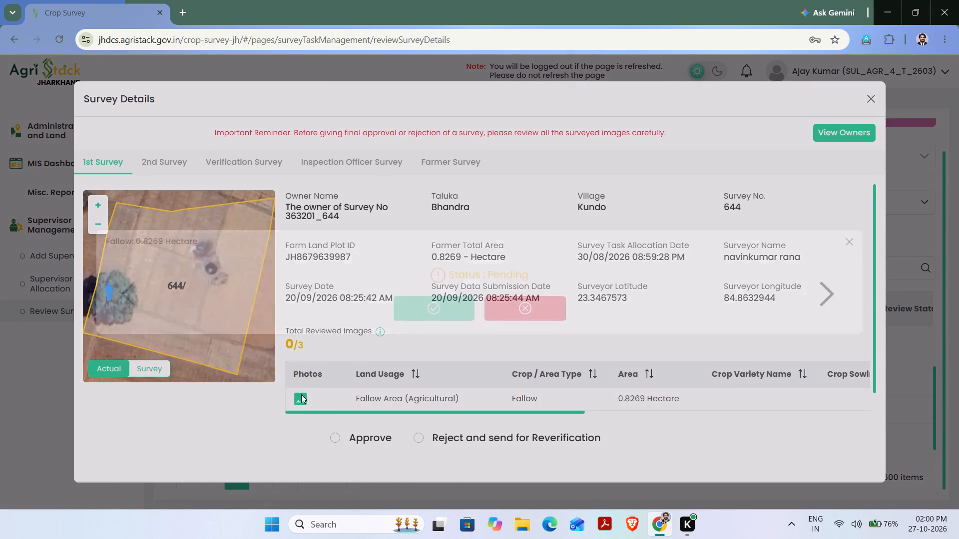
pyautogui.click(430, 437)
pyautogui.moveTo(514, 383); pyautogui.dragTo(443, 388)
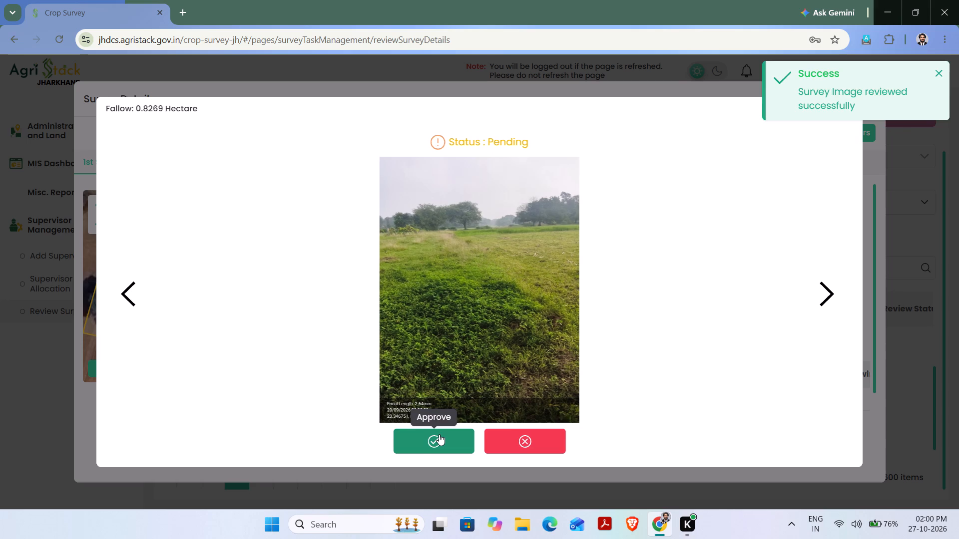
pyautogui.click(439, 434)
pyautogui.moveTo(541, 392); pyautogui.dragTo(455, 411)
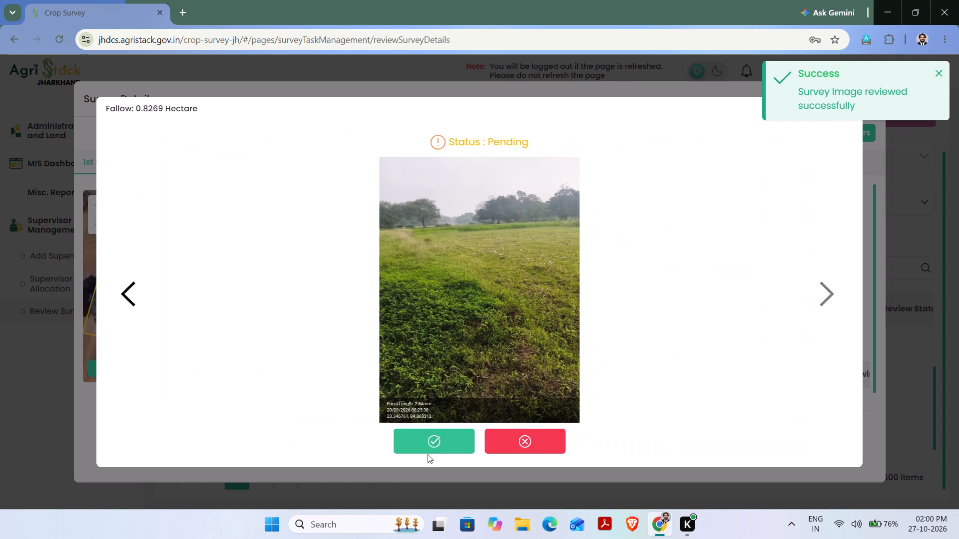
pyautogui.click(436, 436)
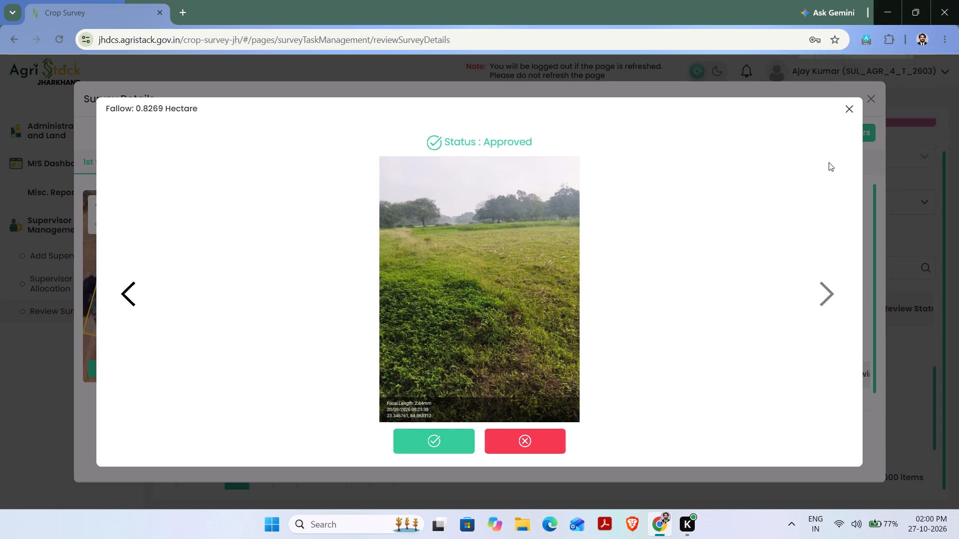
pyautogui.click(853, 106)
# Approve the 1st Survey of survey number 644, save the review and close its survey details.
pyautogui.scroll(-1, 391, 403)
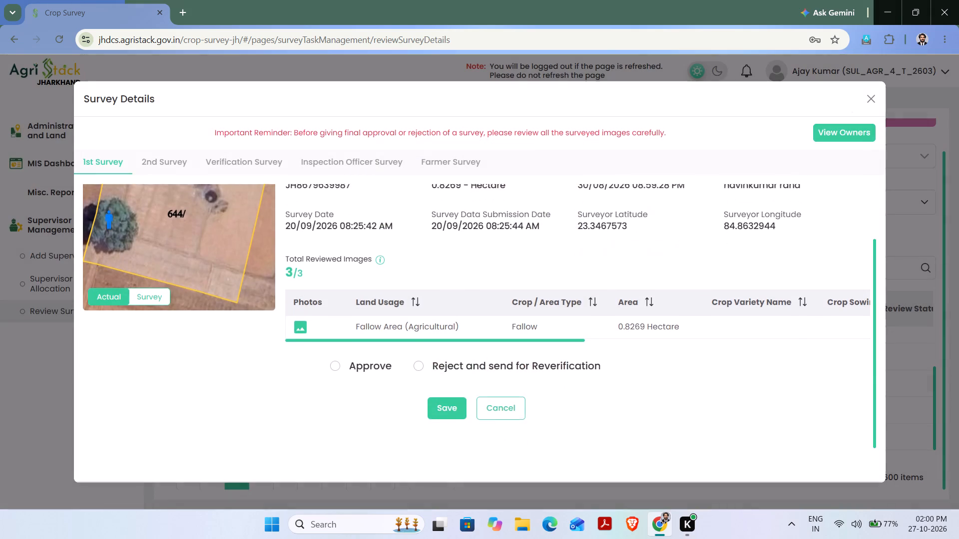
pyautogui.scroll(-1, 391, 403)
pyautogui.click(359, 352)
pyautogui.click(436, 393)
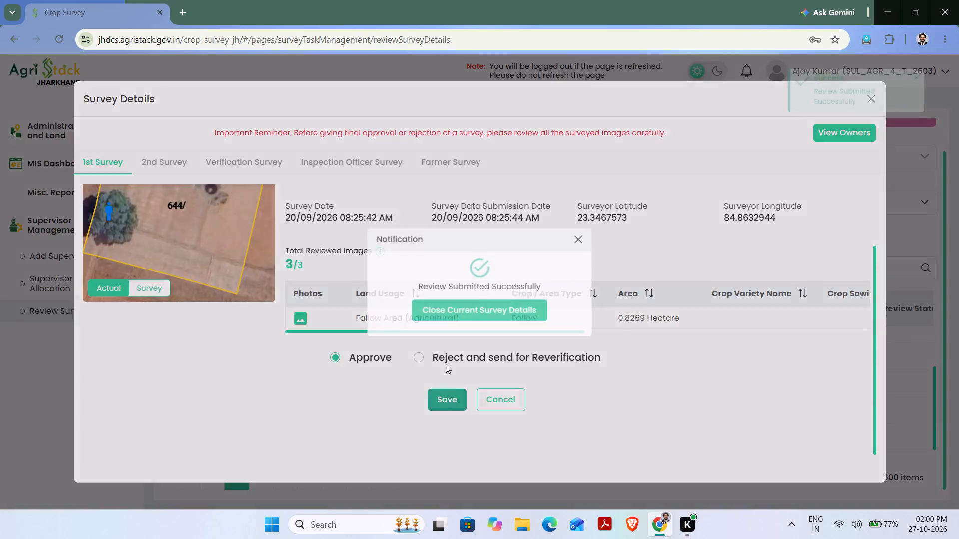
pyautogui.click(456, 311)
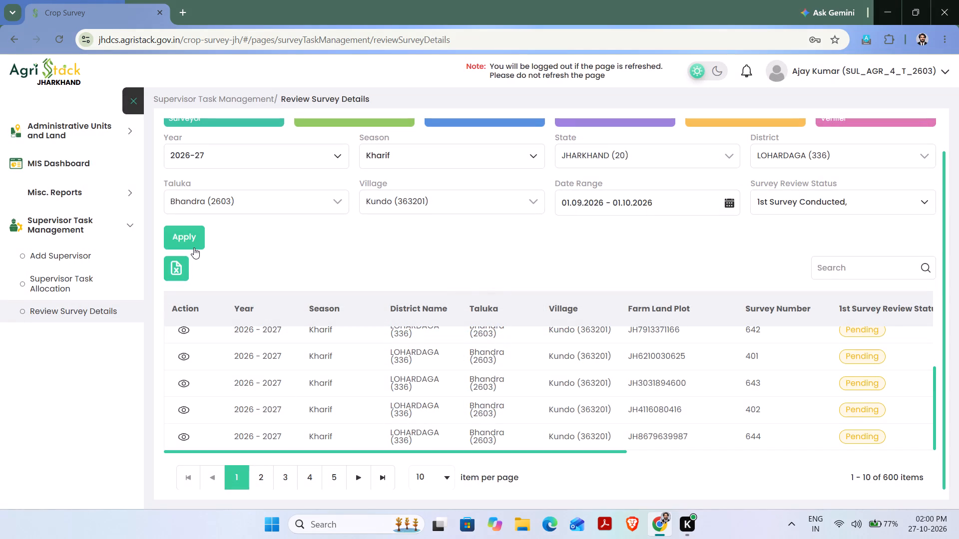
# Reapply the current Kundo village filters to reload the list of surveys awaiting 1st Survey review.
pyautogui.click(190, 244)
# Open the survey details for survey number 403 and approve all three of its farm images.
pyautogui.scroll(5, 237, 374)
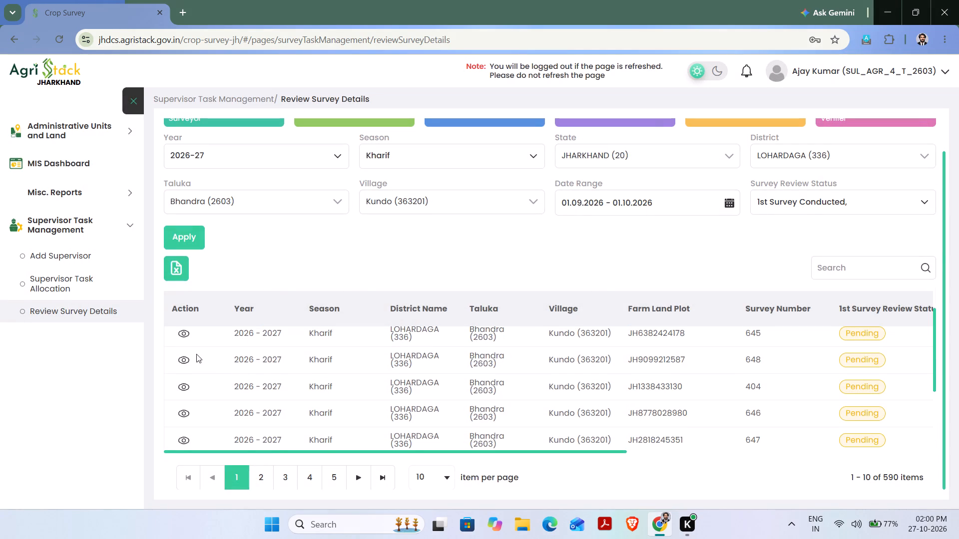
pyautogui.click(184, 336)
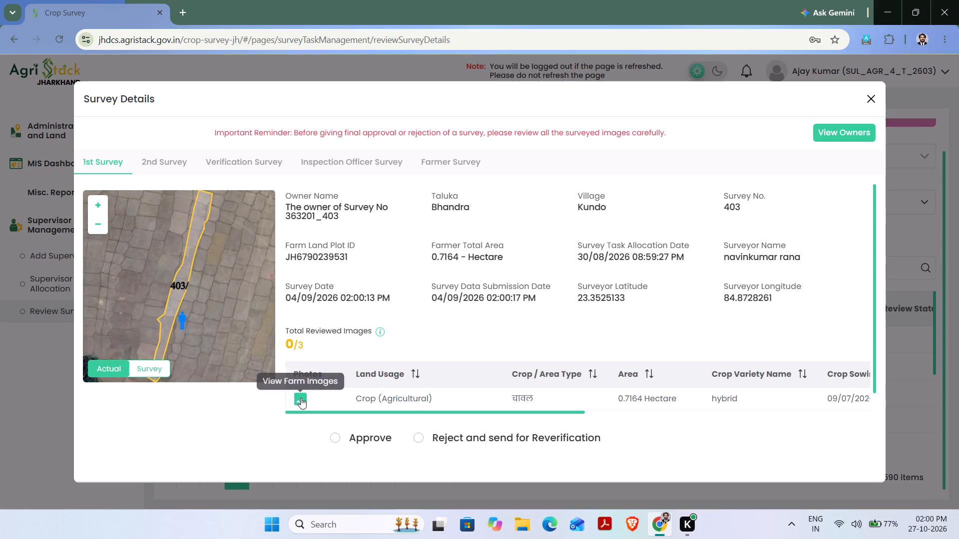
pyautogui.click(301, 398)
pyautogui.click(421, 446)
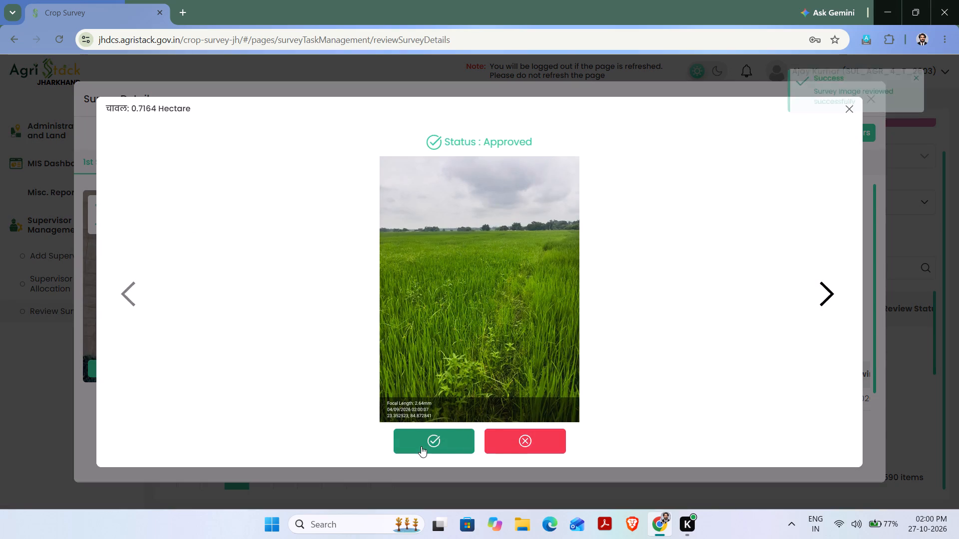
pyautogui.moveTo(507, 401); pyautogui.dragTo(436, 405)
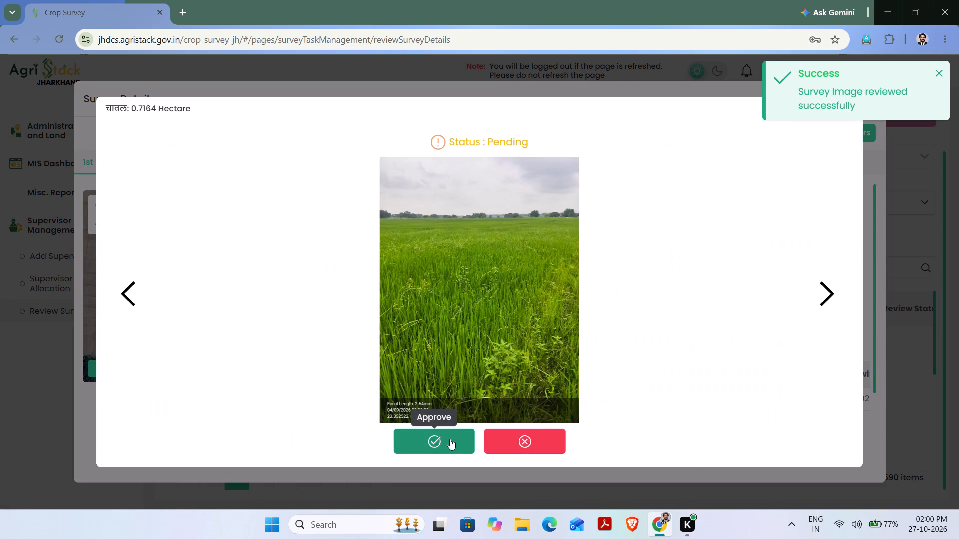
pyautogui.click(450, 438)
pyautogui.moveTo(525, 368); pyautogui.dragTo(439, 382)
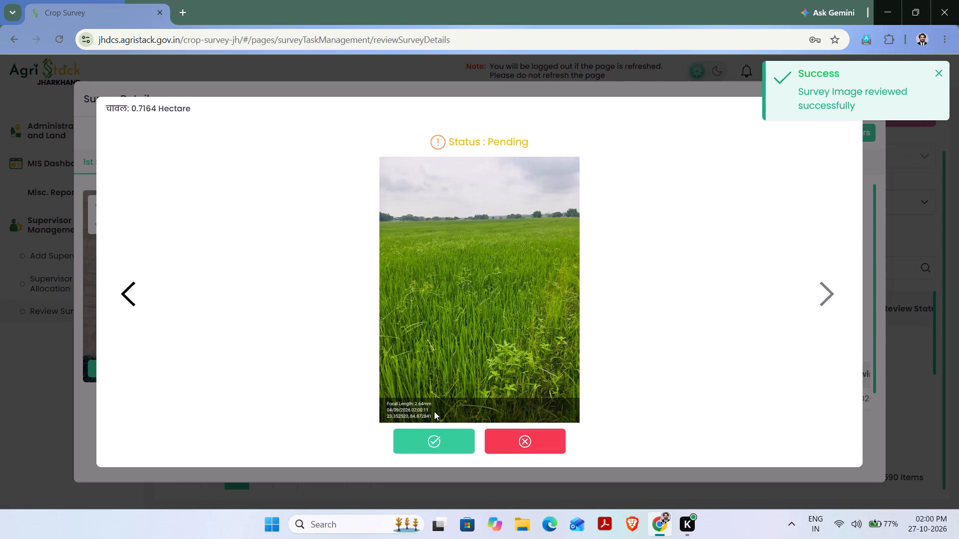
pyautogui.click(440, 434)
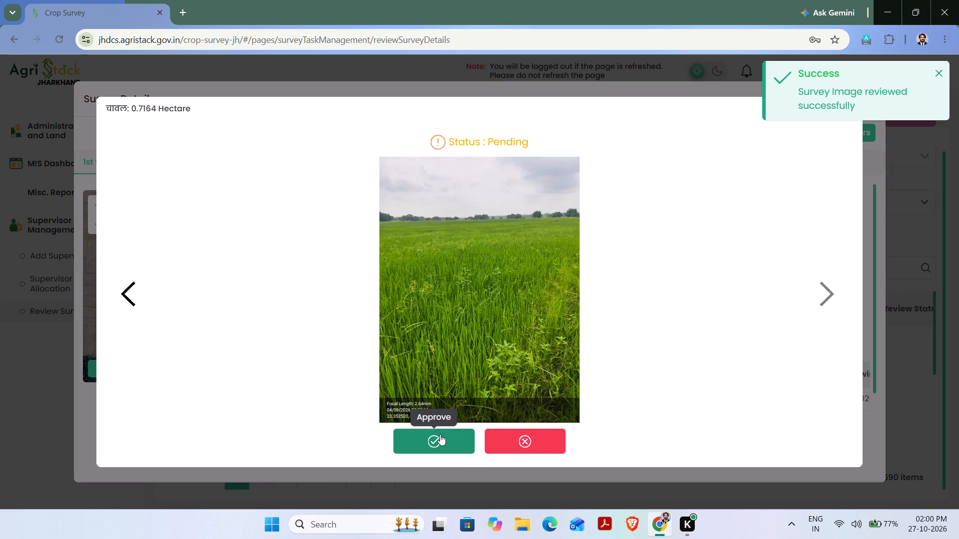
pyautogui.moveTo(535, 350); pyautogui.dragTo(482, 349)
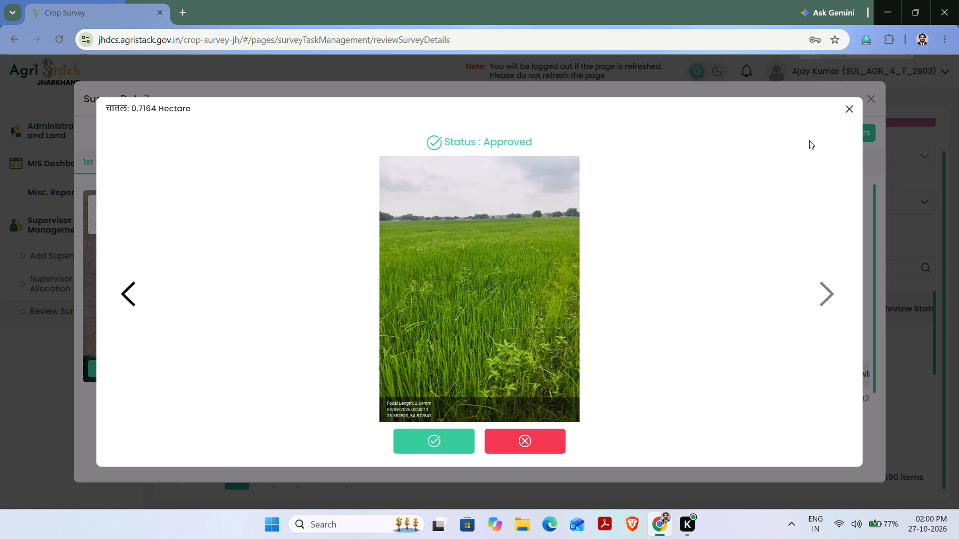
pyautogui.click(849, 113)
# Approve the 1st Survey of survey number 403, save the review and close its survey details.
pyautogui.scroll(-2, 521, 322)
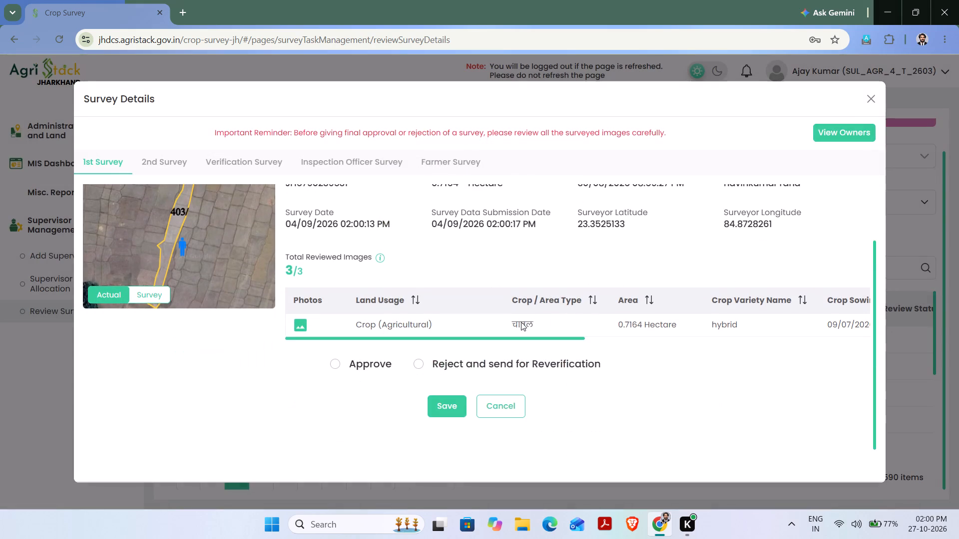
pyautogui.click(373, 360)
pyautogui.click(462, 394)
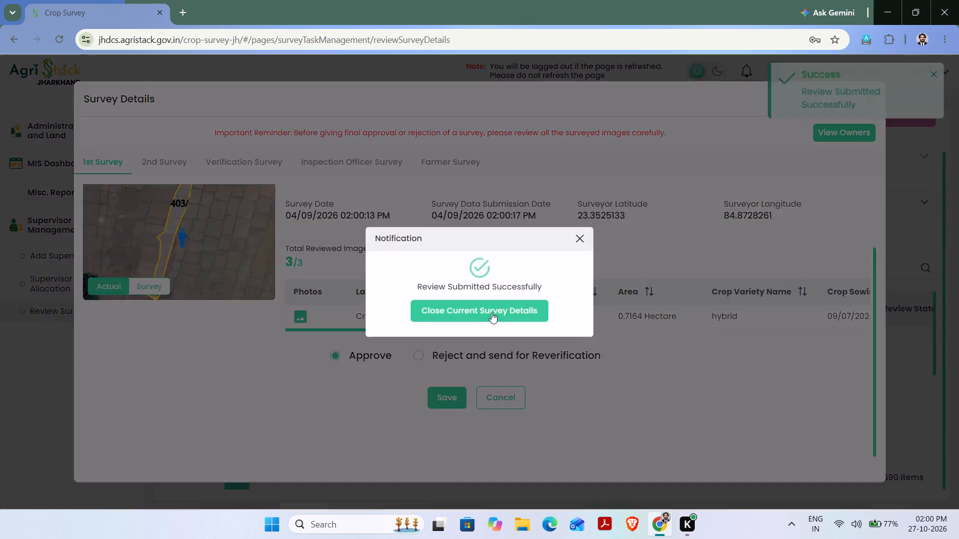
pyautogui.click(491, 312)
# Open the survey details for survey number 645 and approve all three of its farm images.
pyautogui.click(178, 369)
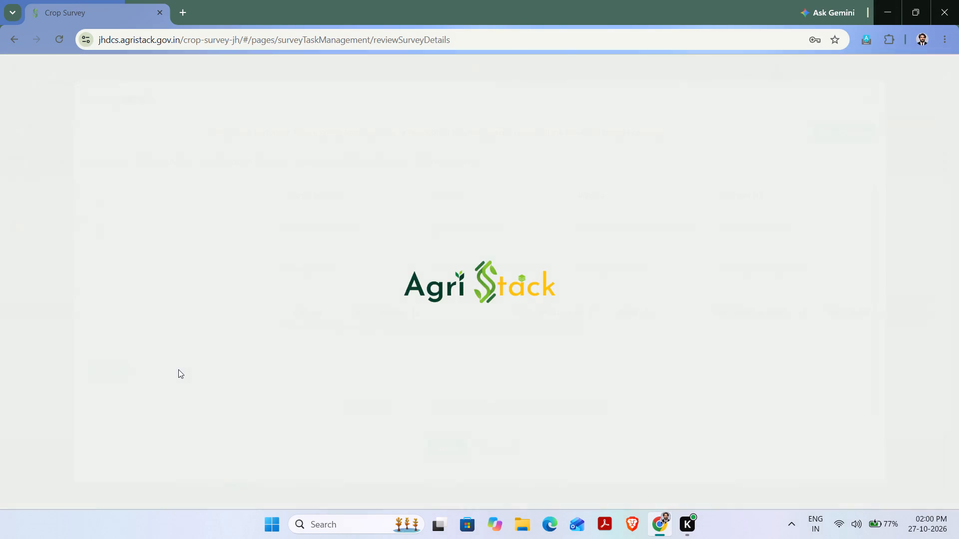
pyautogui.click(302, 394)
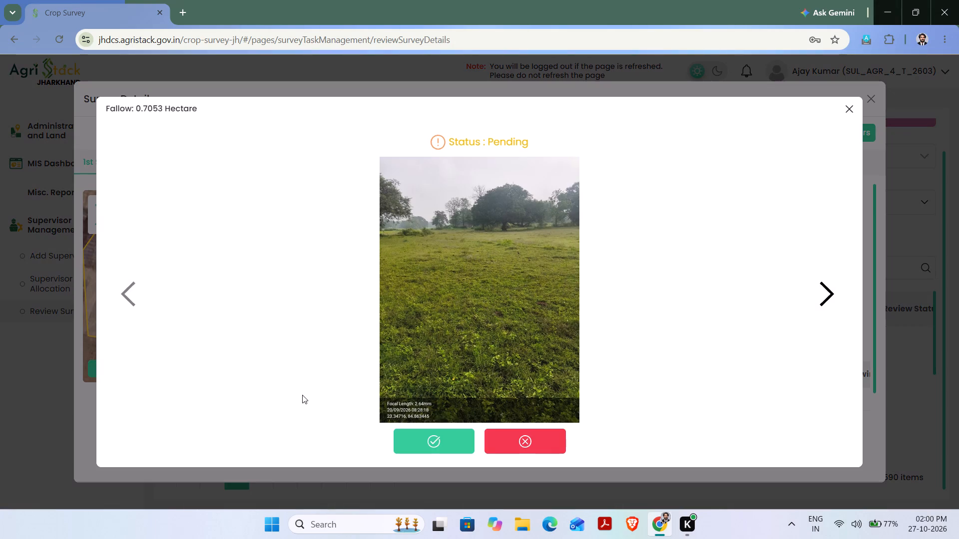
pyautogui.click(416, 445)
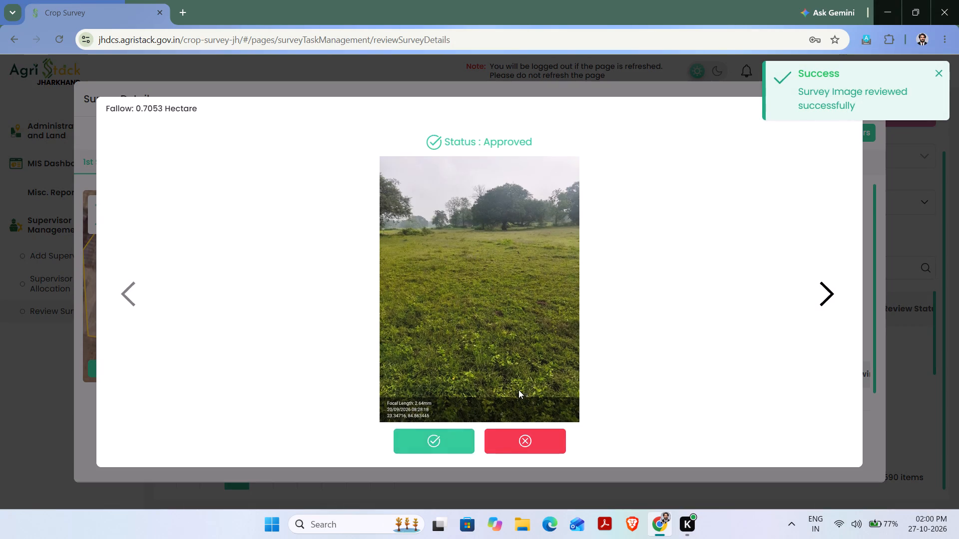
pyautogui.moveTo(487, 396); pyautogui.dragTo(401, 410)
pyautogui.click(412, 443)
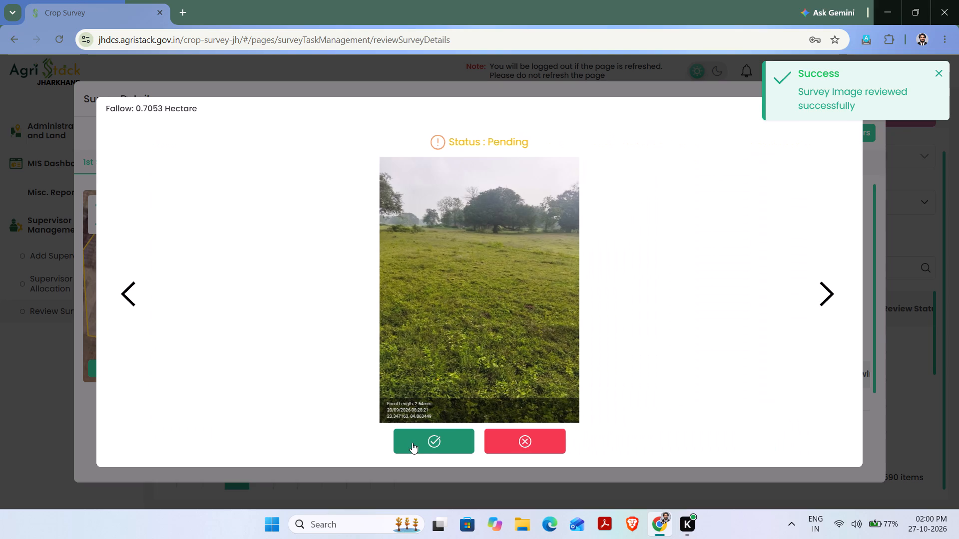
pyautogui.moveTo(493, 375); pyautogui.dragTo(402, 386)
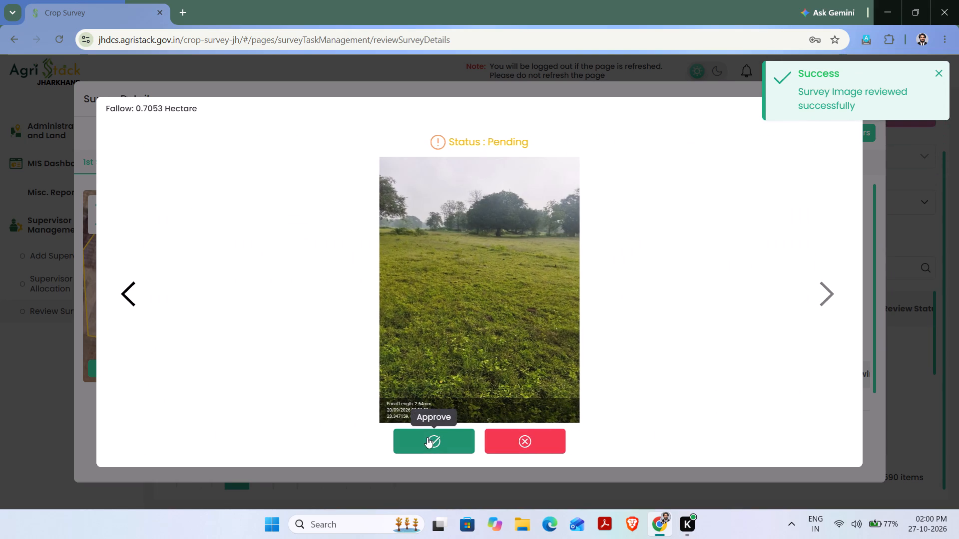
pyautogui.click(427, 437)
pyautogui.moveTo(507, 358); pyautogui.dragTo(477, 358)
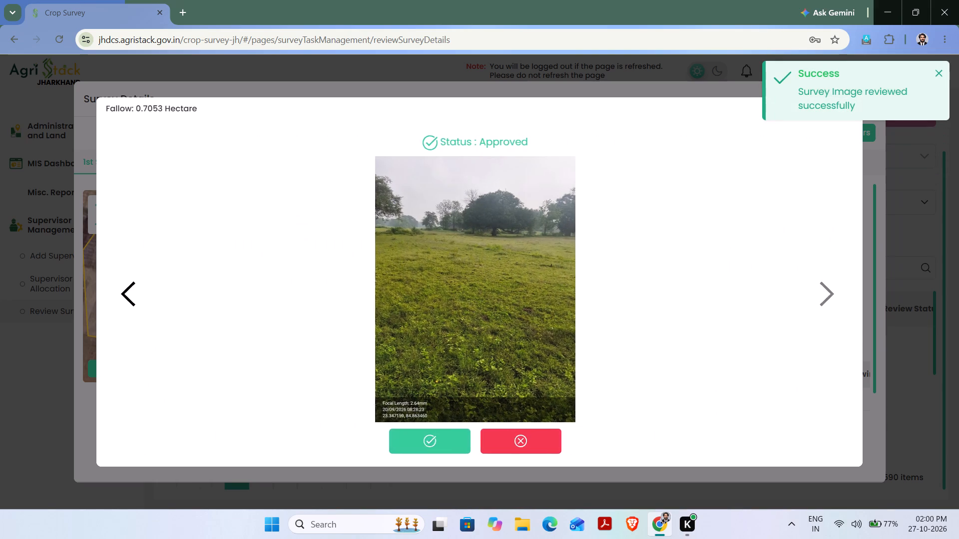
pyautogui.moveTo(477, 358); pyautogui.dragTo(464, 358)
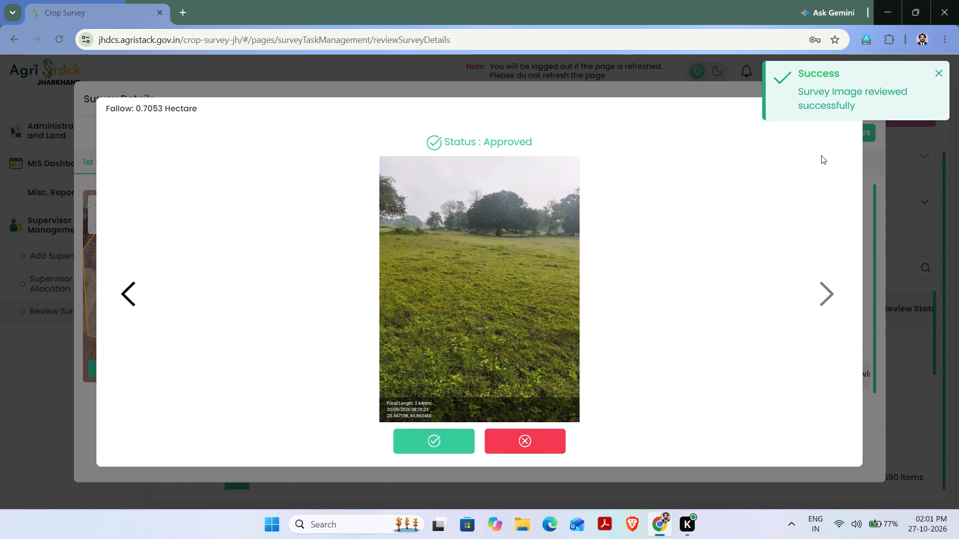
pyautogui.click(849, 108)
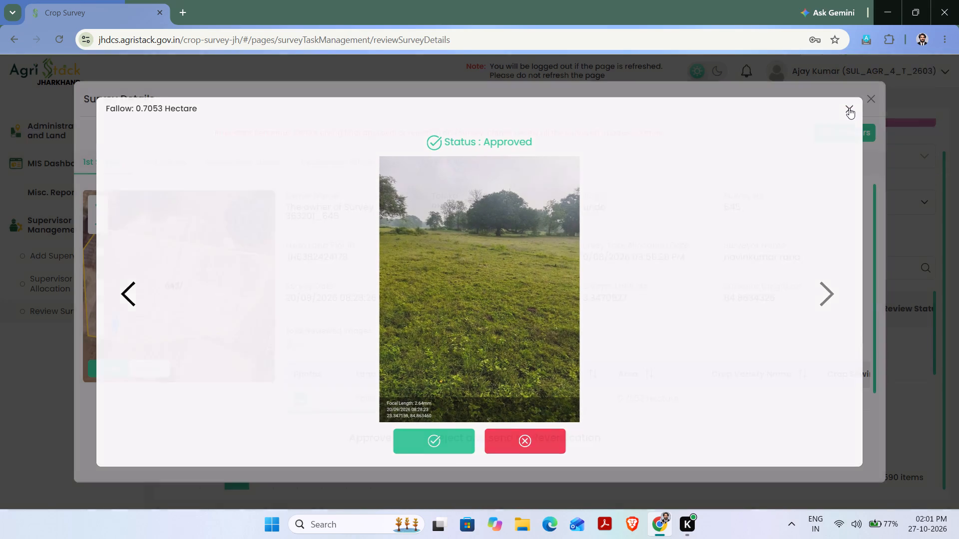
# Approve the 1st Survey of survey number 645, save the review and close its survey details.
pyautogui.scroll(-2, 521, 296)
pyautogui.click(357, 354)
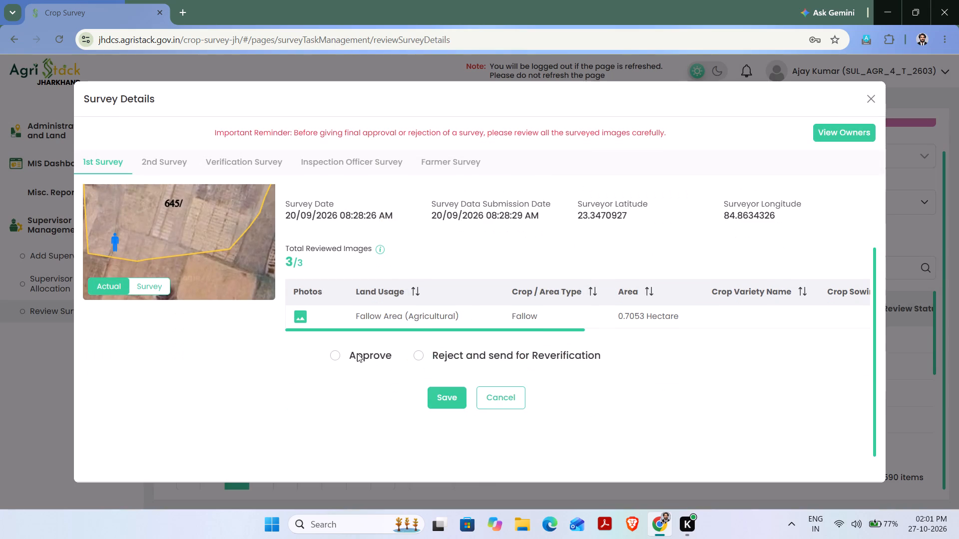
pyautogui.click(445, 395)
pyautogui.click(481, 310)
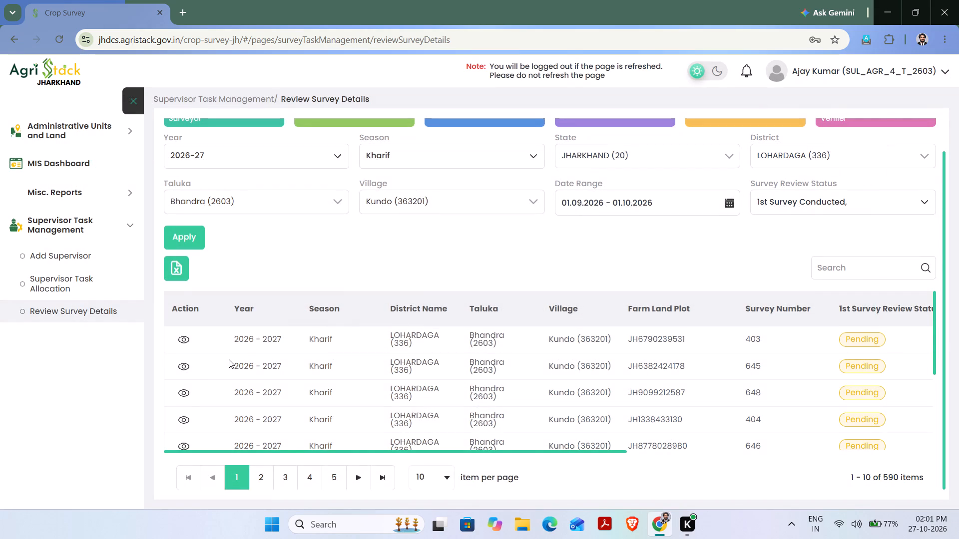
# Open the survey details for survey number 648 and approve all three of its farm images.
pyautogui.click(182, 389)
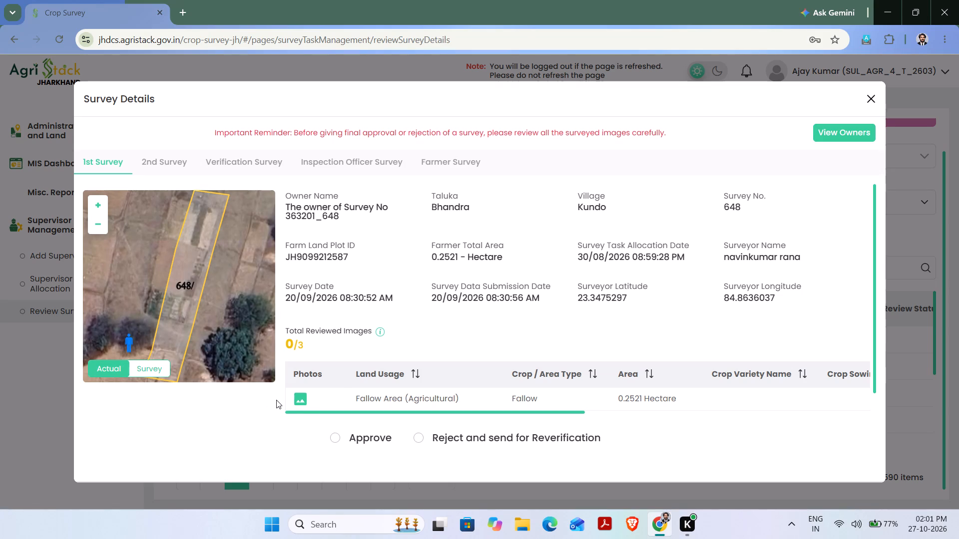
pyautogui.click(303, 400)
pyautogui.click(408, 435)
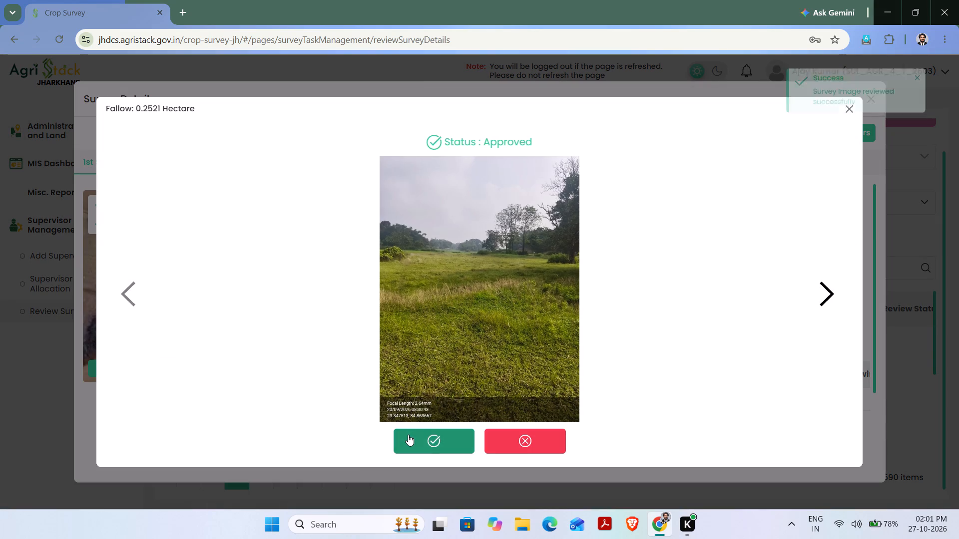
pyautogui.moveTo(474, 390); pyautogui.dragTo(401, 405)
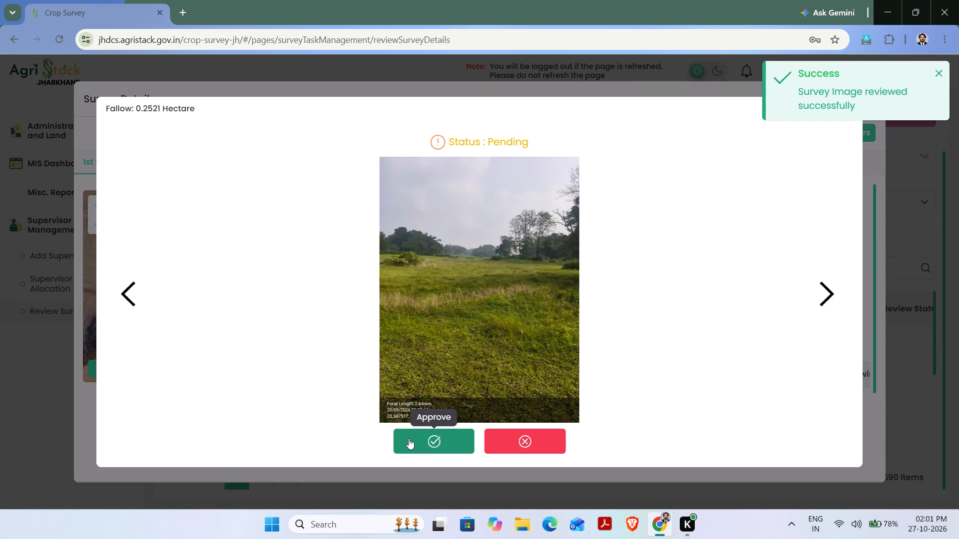
pyautogui.click(409, 437)
pyautogui.moveTo(488, 381); pyautogui.dragTo(403, 393)
pyautogui.click(410, 436)
pyautogui.moveTo(494, 363); pyautogui.dragTo(451, 366)
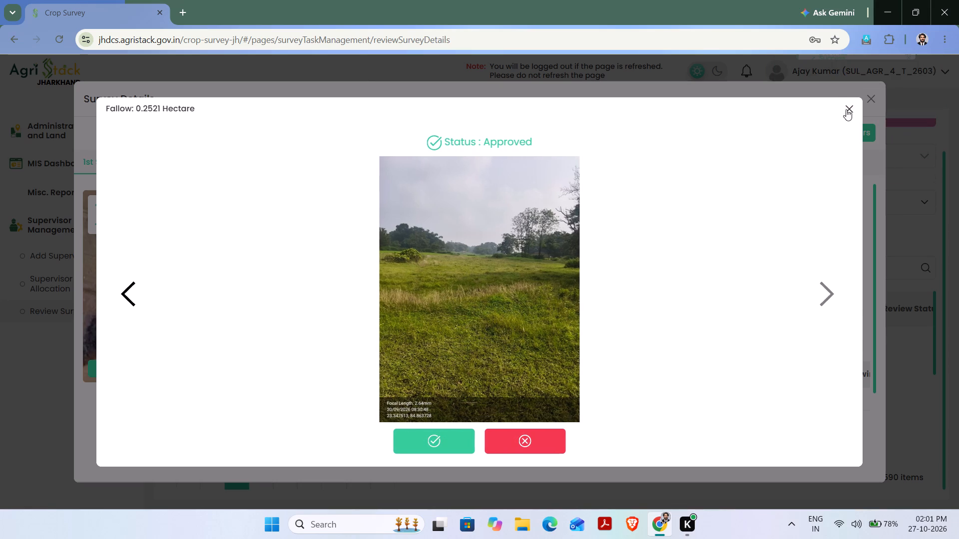
pyautogui.click(854, 106)
pyautogui.click(849, 109)
# Approve the 1st Survey of survey number 648, save the review and close its survey details.
pyautogui.scroll(-2, 567, 298)
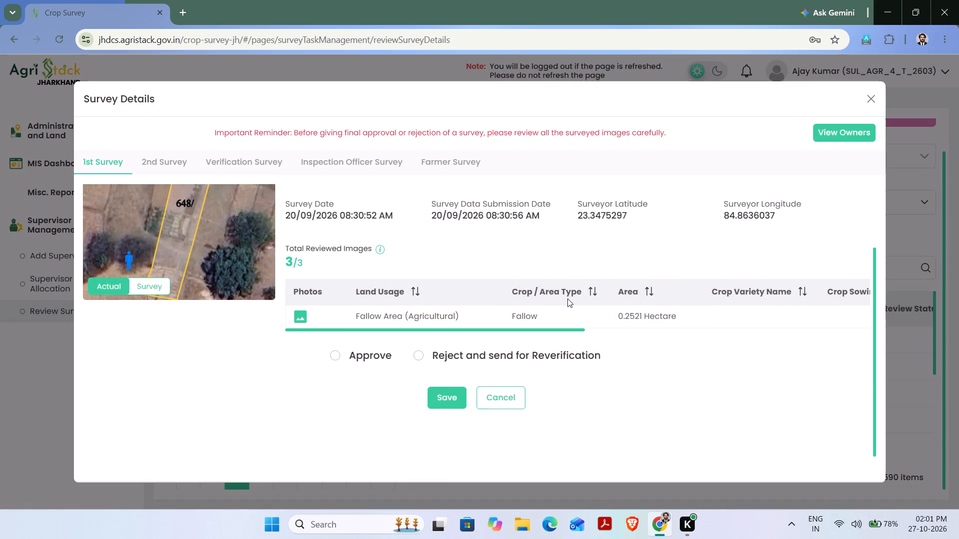
pyautogui.click(381, 354)
pyautogui.click(441, 395)
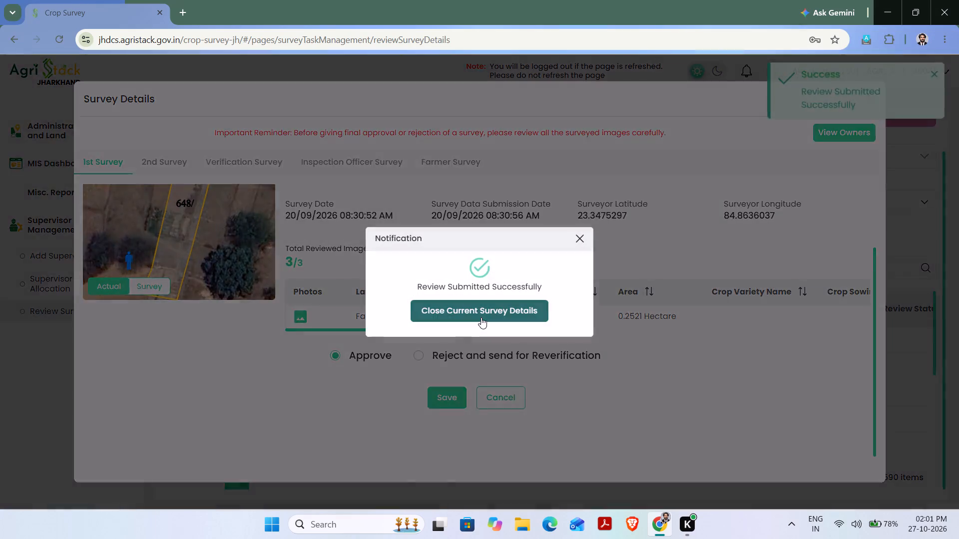
pyautogui.click(481, 314)
# Open the survey details for survey number 404 and approve all three of its farm images.
pyautogui.click(187, 421)
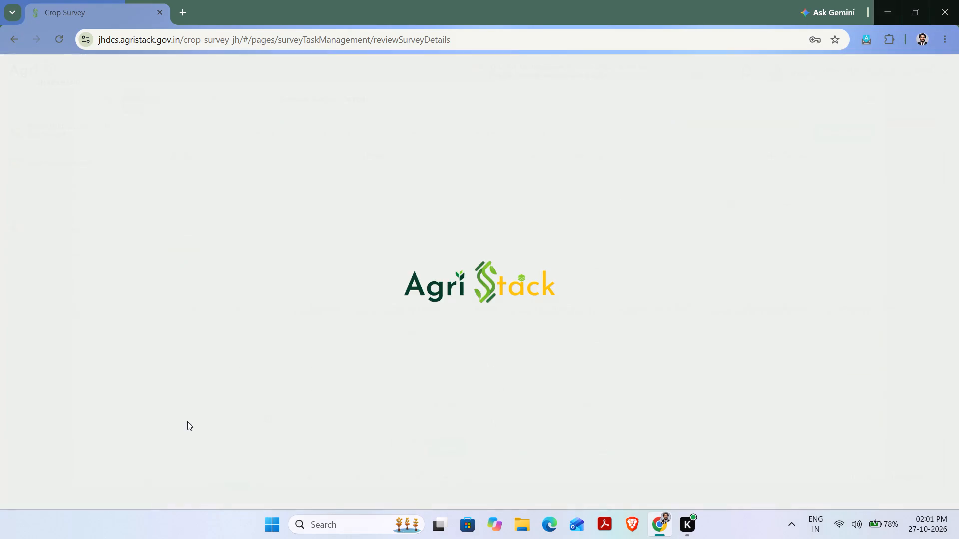
pyautogui.click(295, 396)
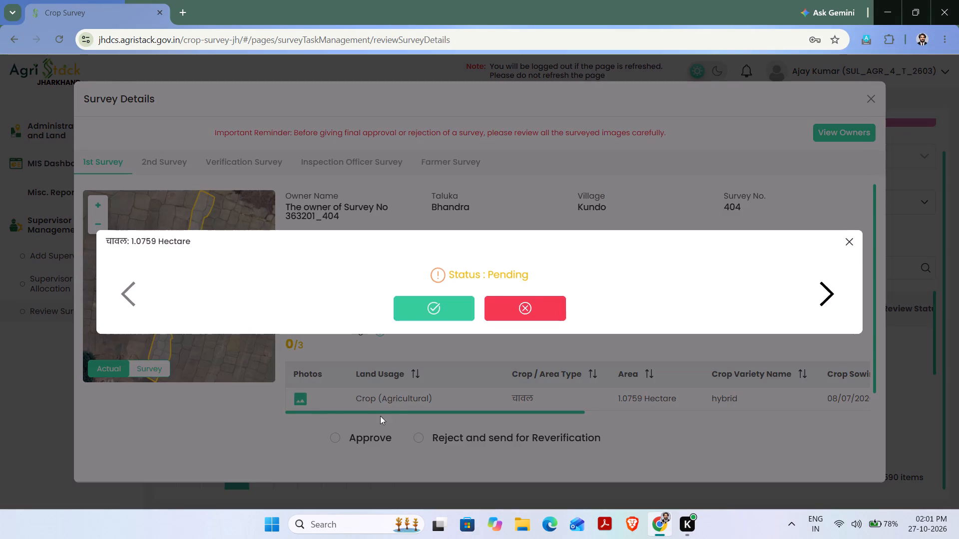
pyautogui.click(409, 435)
pyautogui.moveTo(487, 374); pyautogui.dragTo(409, 387)
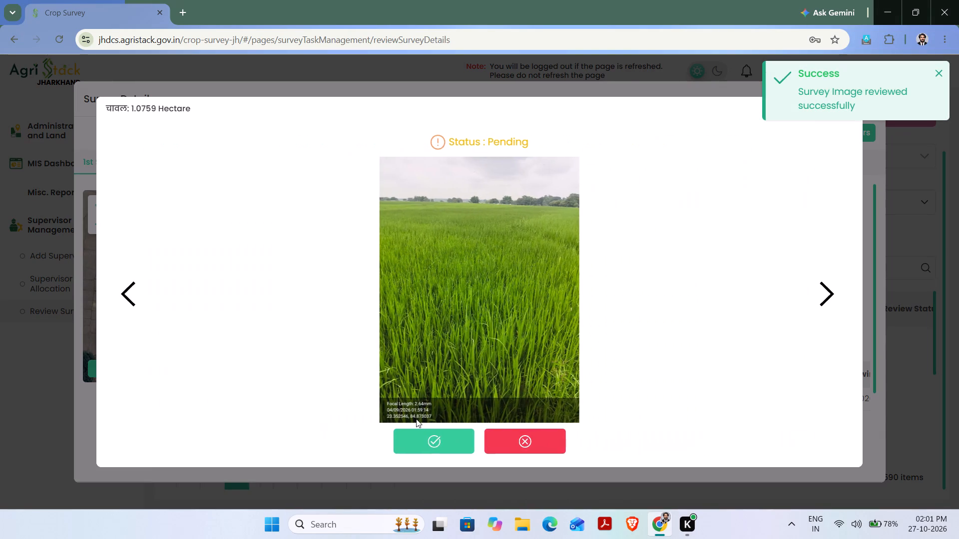
pyautogui.click(419, 433)
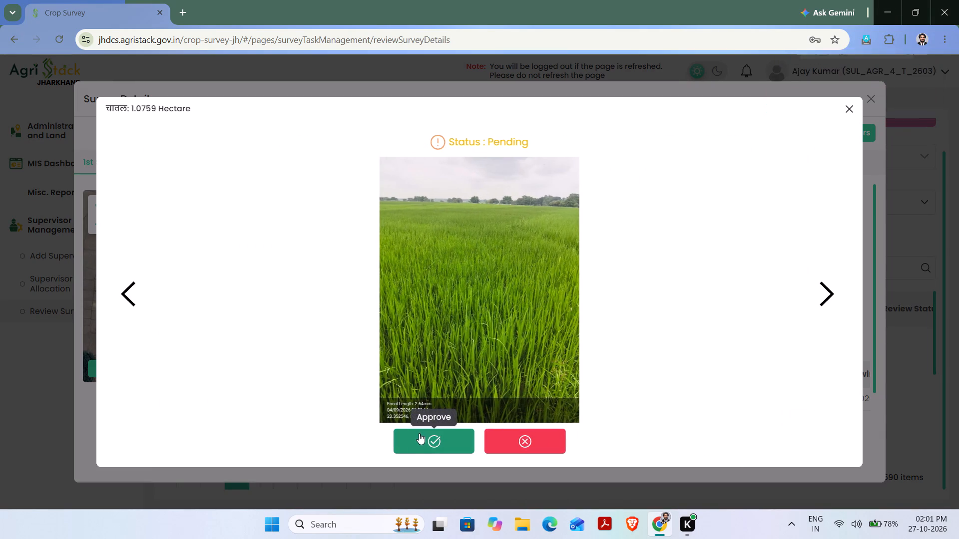
pyautogui.moveTo(499, 367); pyautogui.dragTo(405, 389)
pyautogui.click(414, 435)
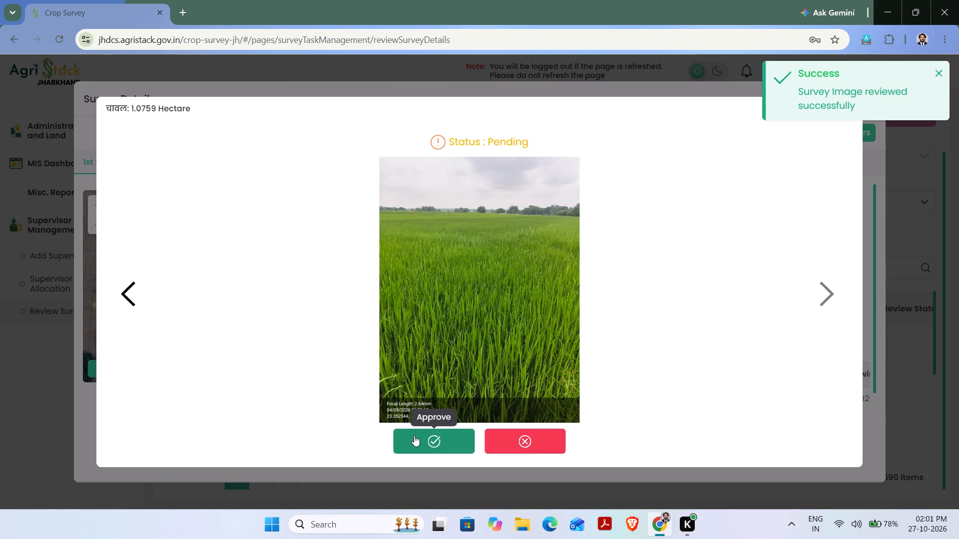
pyautogui.moveTo(490, 355); pyautogui.dragTo(451, 355)
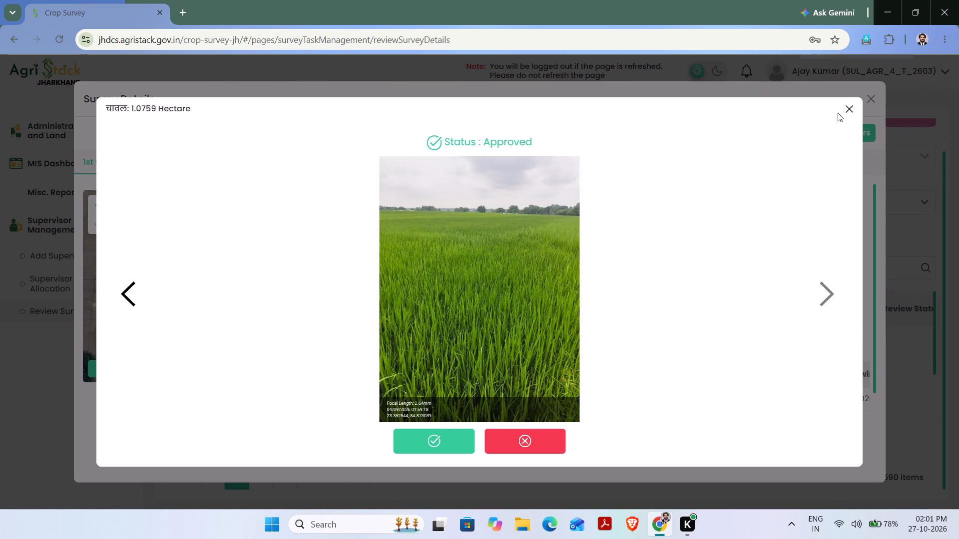
pyautogui.click(854, 108)
pyautogui.click(851, 108)
# Approve the 1st Survey of survey number 404, save the review and close its survey details.
pyautogui.scroll(-1, 518, 327)
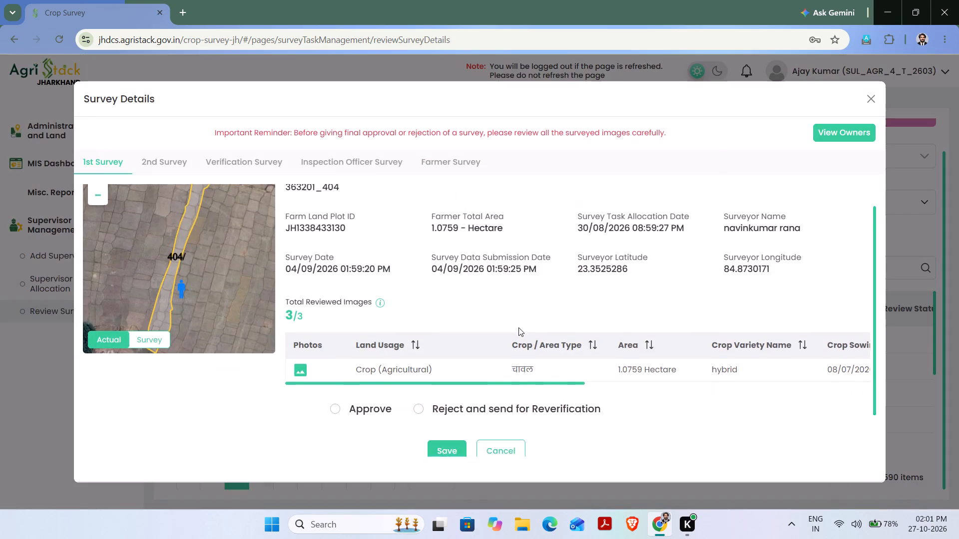
pyautogui.scroll(-1, 518, 327)
pyautogui.click(378, 354)
pyautogui.click(440, 395)
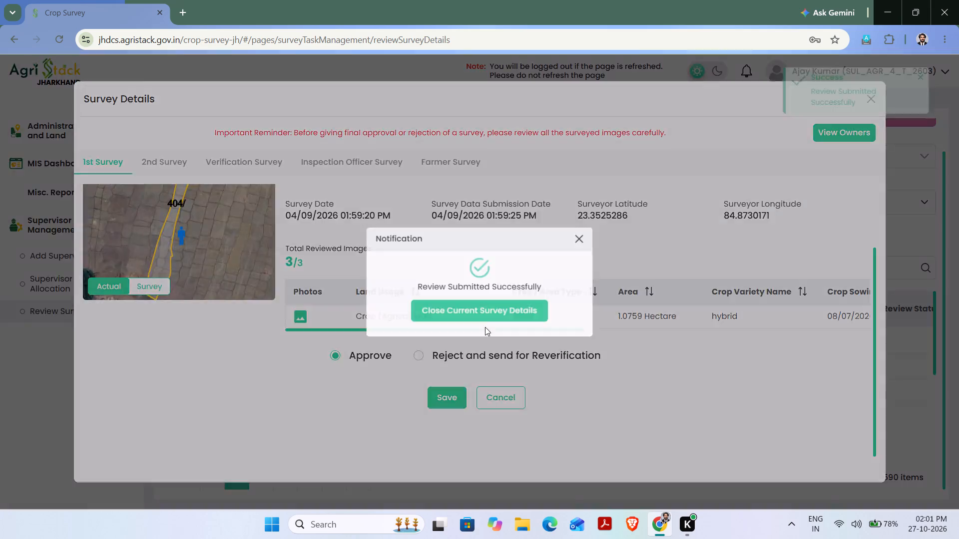
pyautogui.click(488, 318)
# Open the survey details for survey number 646 and approve all three of its farm images.
pyautogui.click(185, 445)
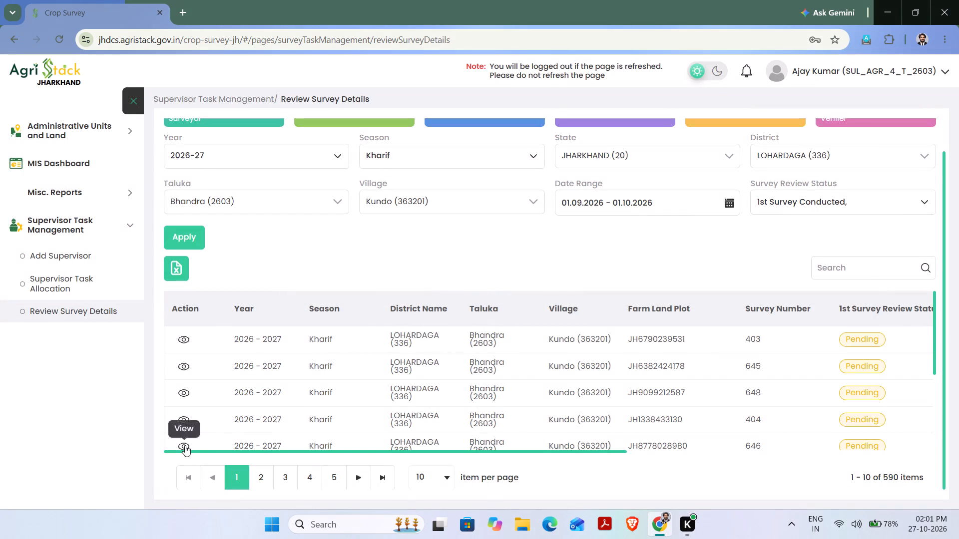
pyautogui.click(301, 395)
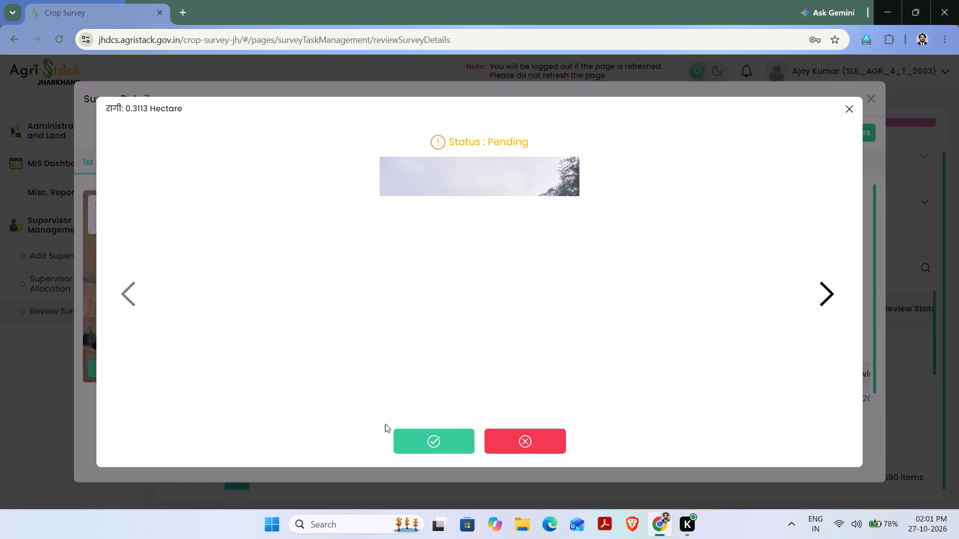
pyautogui.click(414, 438)
pyautogui.moveTo(494, 377); pyautogui.dragTo(444, 385)
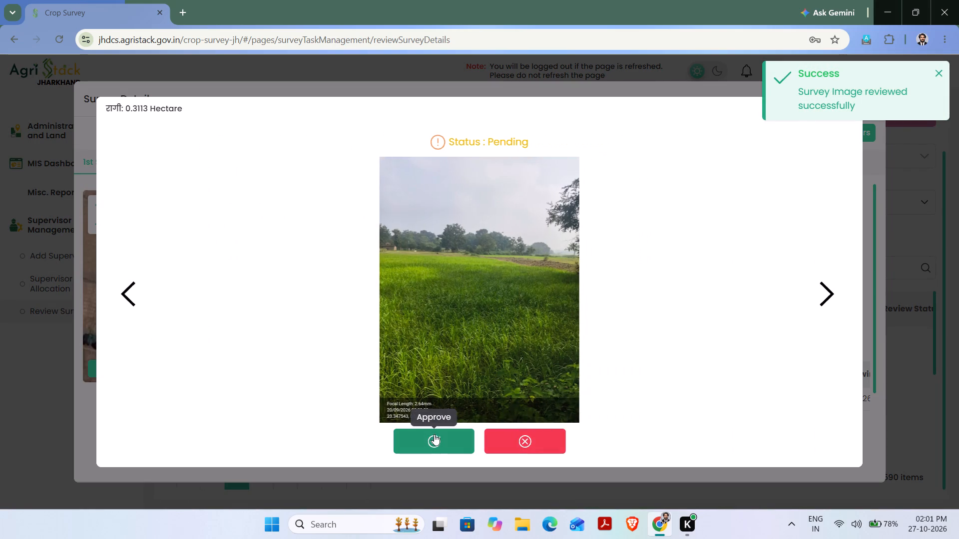
pyautogui.click(434, 433)
pyautogui.moveTo(511, 366); pyautogui.dragTo(500, 367)
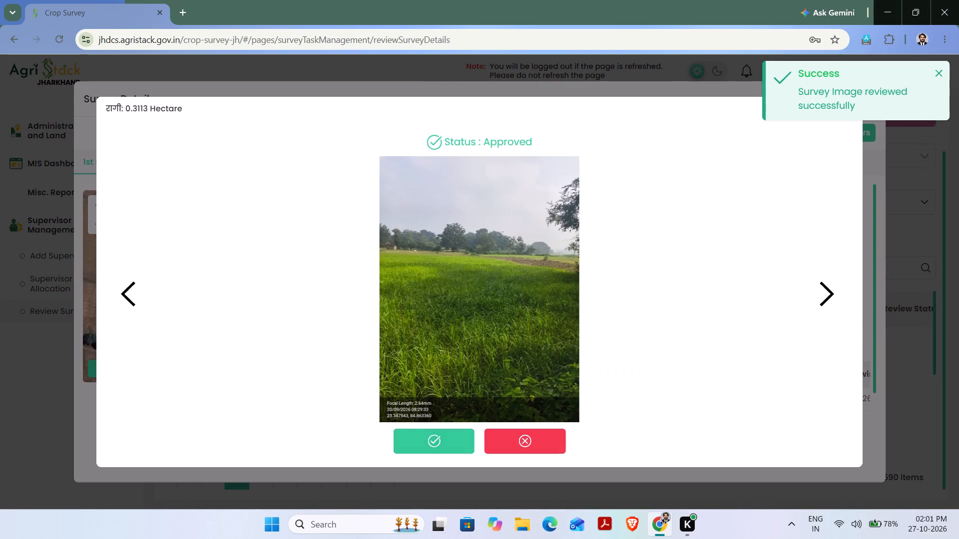
pyautogui.moveTo(500, 367); pyautogui.dragTo(413, 382)
pyautogui.click(411, 438)
pyautogui.moveTo(506, 351); pyautogui.dragTo(489, 351)
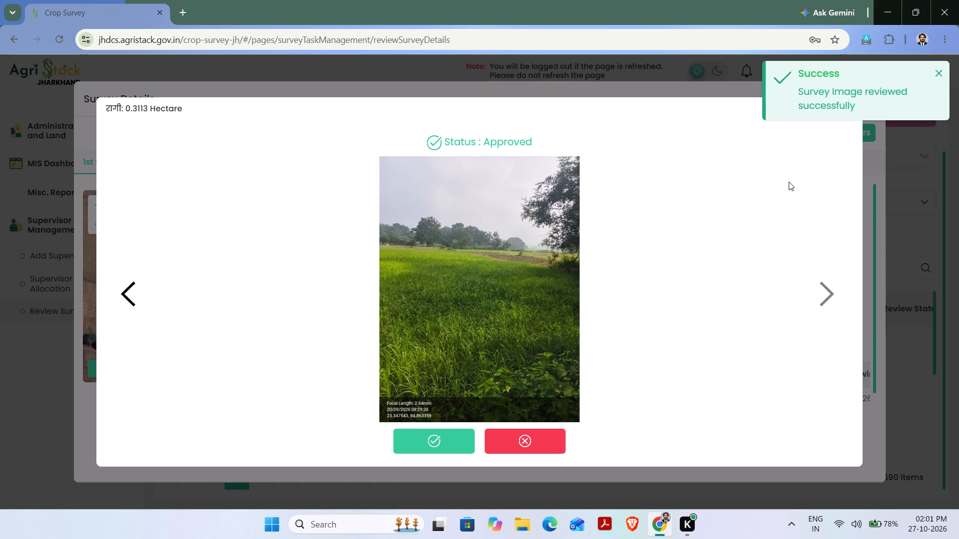
pyautogui.click(848, 110)
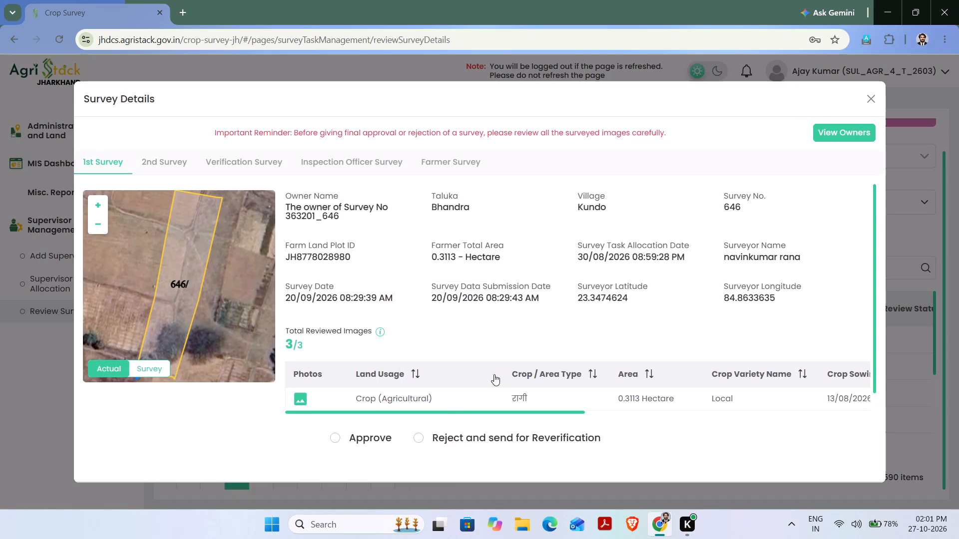
# Approve the 1st Survey of survey number 646, save the review and close its survey details.
pyautogui.scroll(-2, 494, 374)
pyautogui.click(363, 357)
pyautogui.click(439, 402)
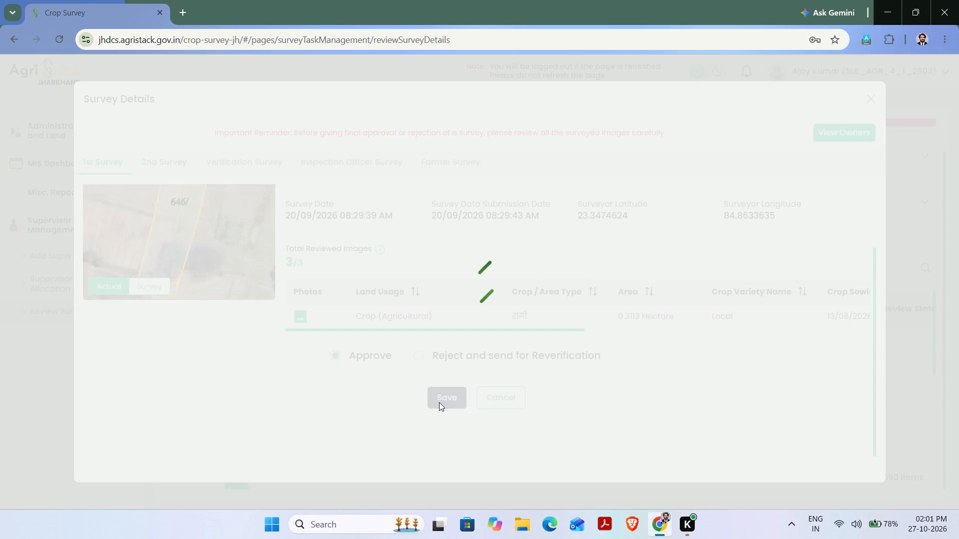
pyautogui.click(496, 316)
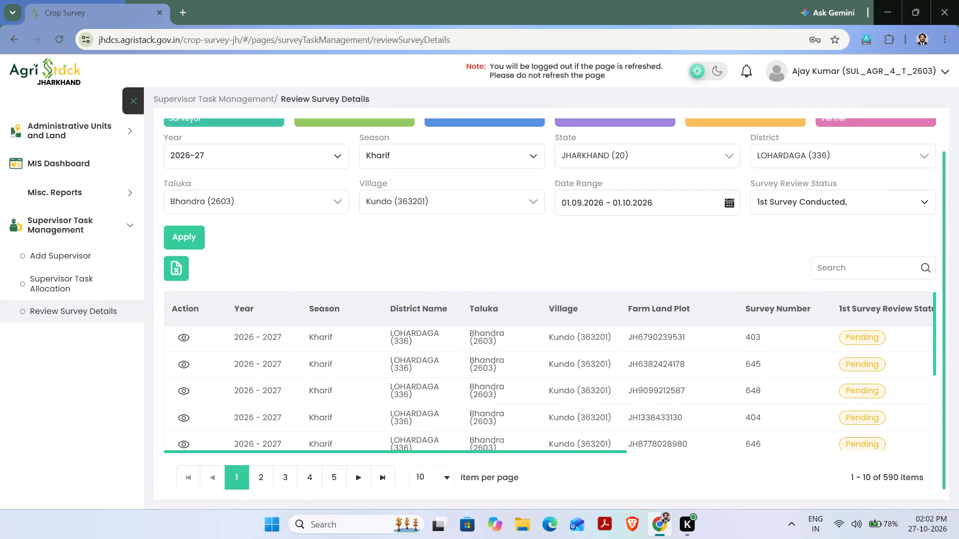
# Open the survey details for survey number 647 and approve all three of its farm images.
pyautogui.scroll(-3, 327, 413)
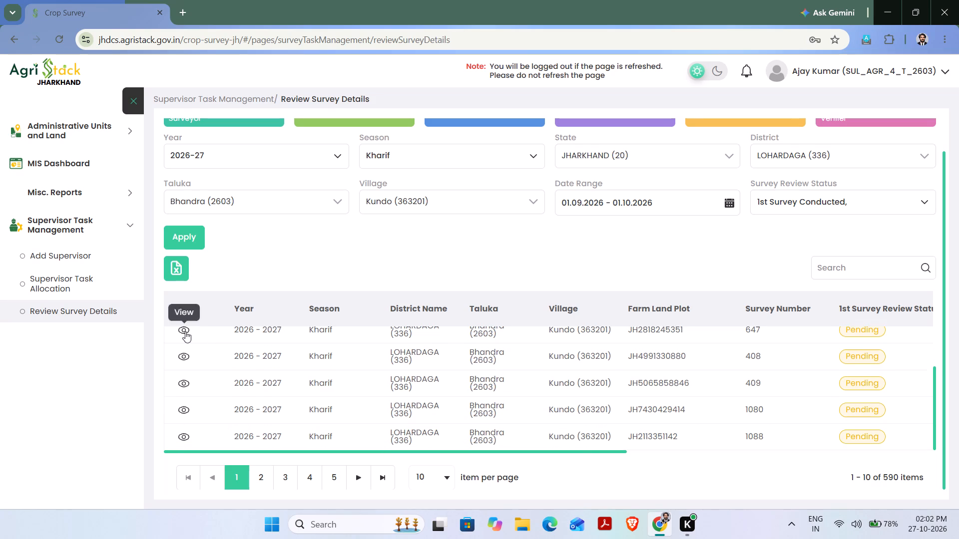
pyautogui.click(185, 331)
pyautogui.click(300, 399)
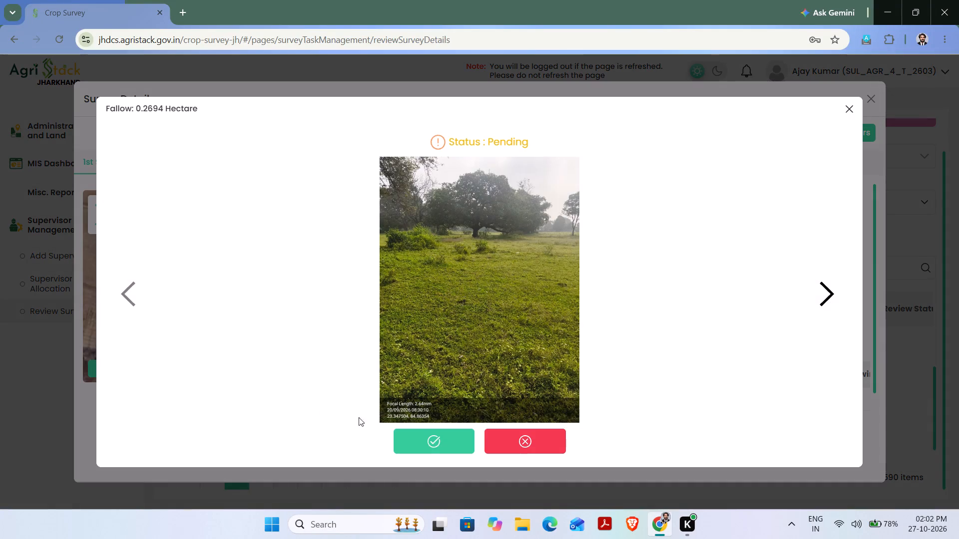
pyautogui.click(411, 441)
pyautogui.moveTo(510, 383); pyautogui.dragTo(420, 395)
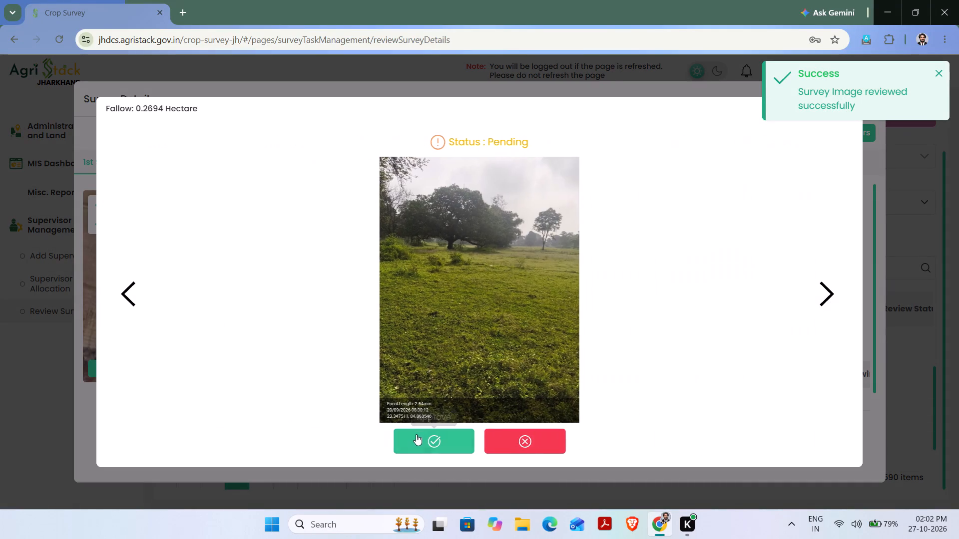
pyautogui.click(415, 434)
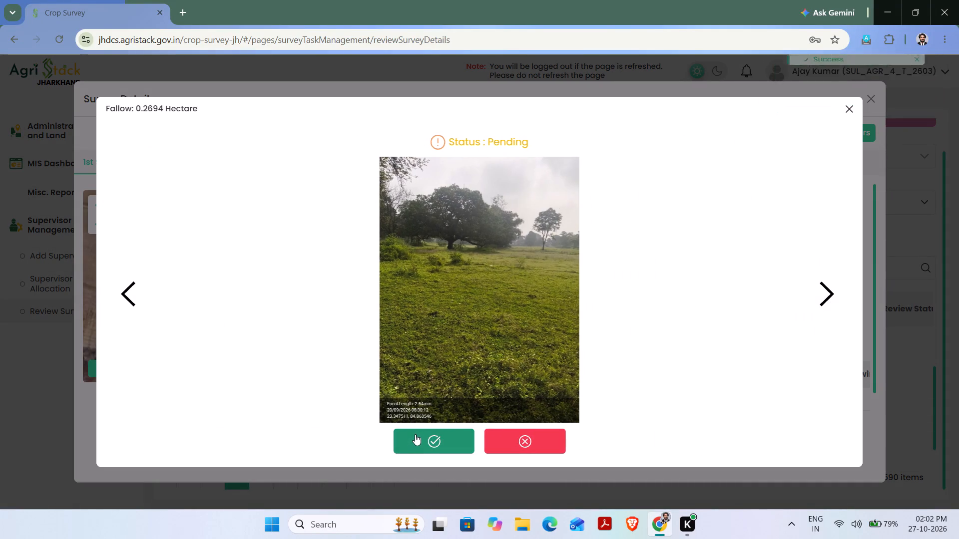
pyautogui.moveTo(505, 372); pyautogui.dragTo(415, 382)
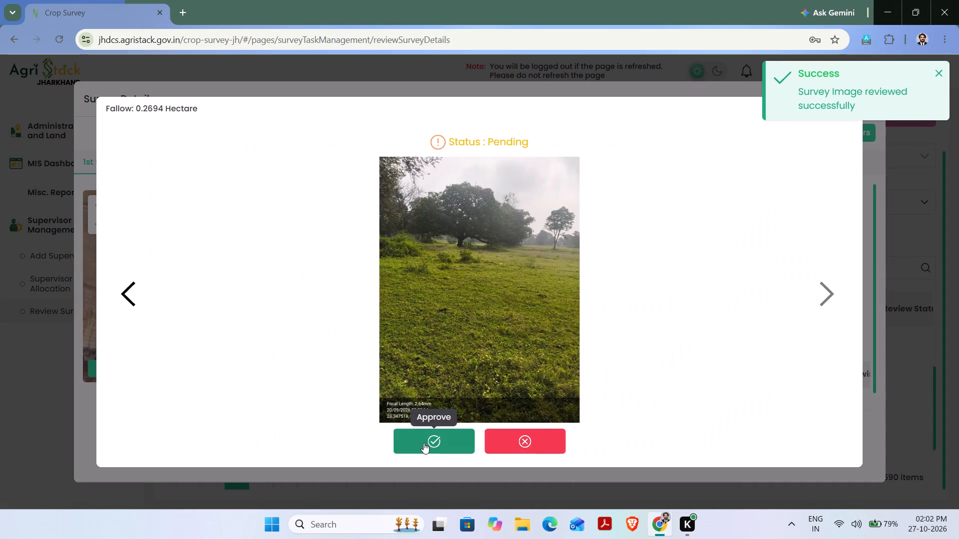
pyautogui.click(424, 443)
pyautogui.moveTo(511, 354); pyautogui.dragTo(464, 356)
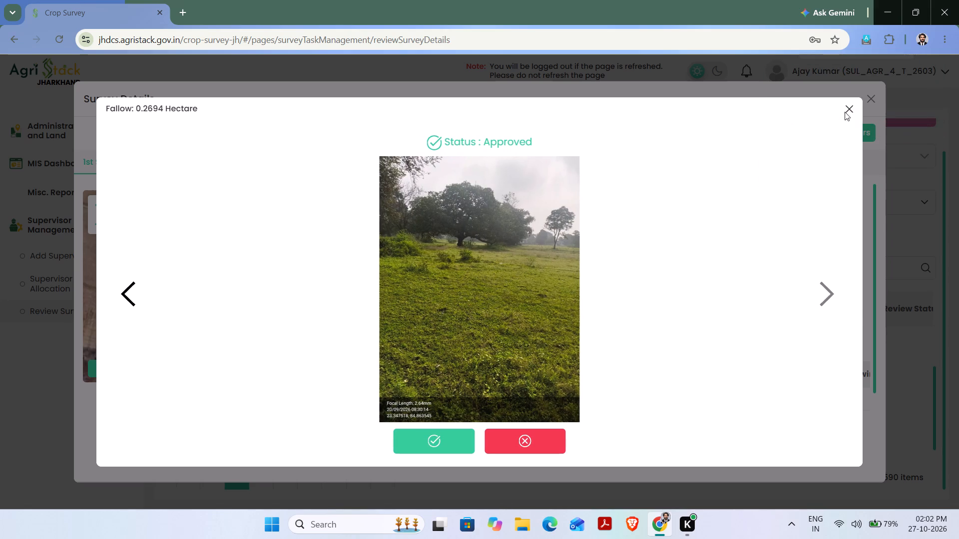
pyautogui.click(850, 108)
# Approve the 1st Survey of survey number 647, save the review and close its survey details.
pyautogui.scroll(-3, 536, 315)
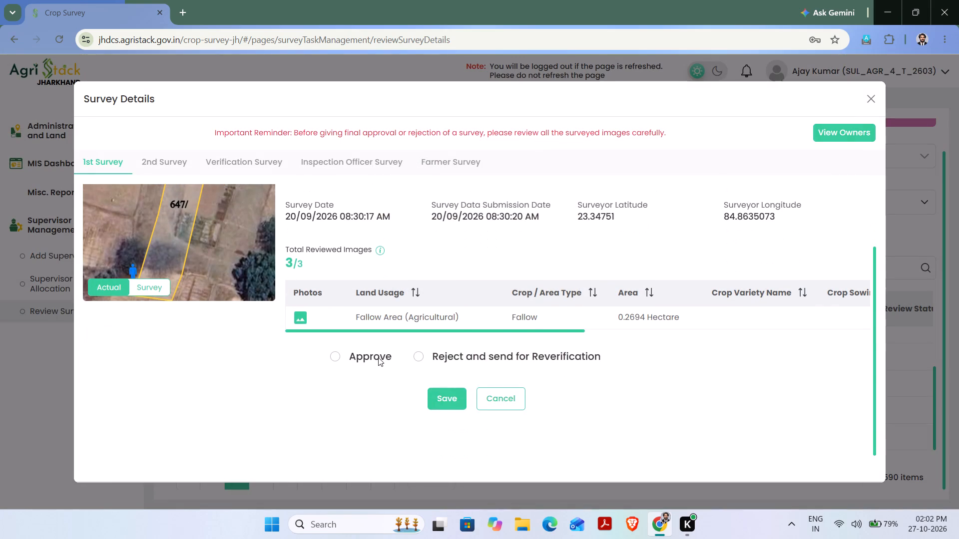
pyautogui.click(376, 357)
pyautogui.click(444, 388)
pyautogui.click(492, 313)
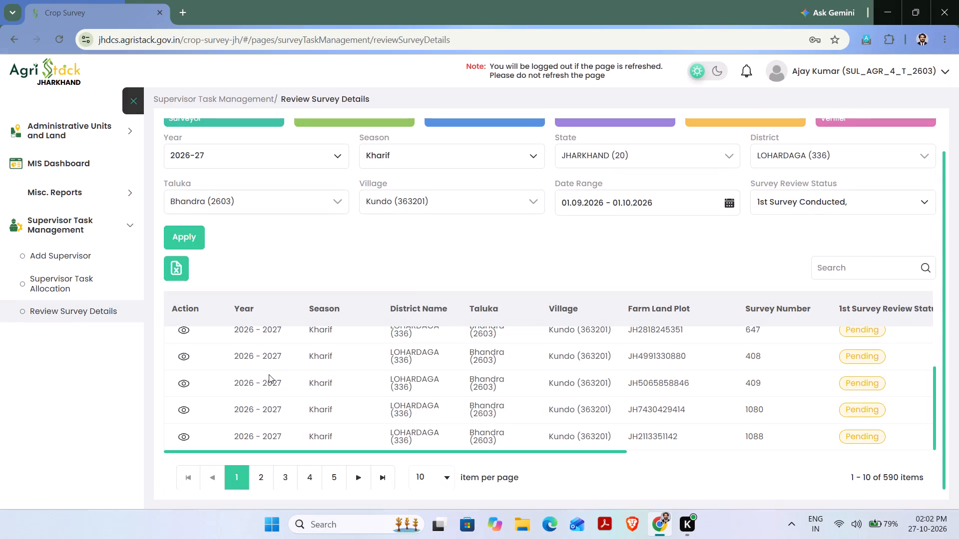
# Open the survey details for survey number 408 and approve all three of its farm images.
pyautogui.click(185, 356)
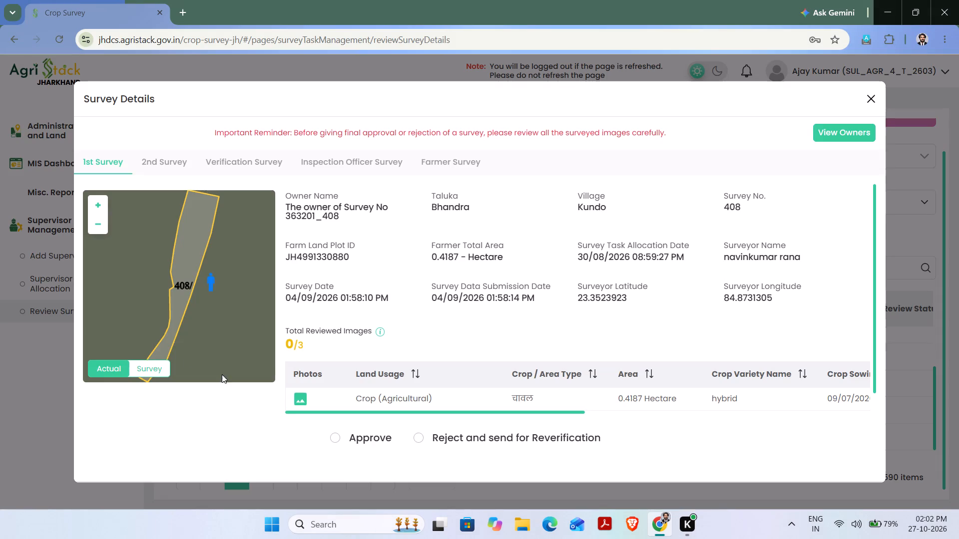
pyautogui.click(300, 397)
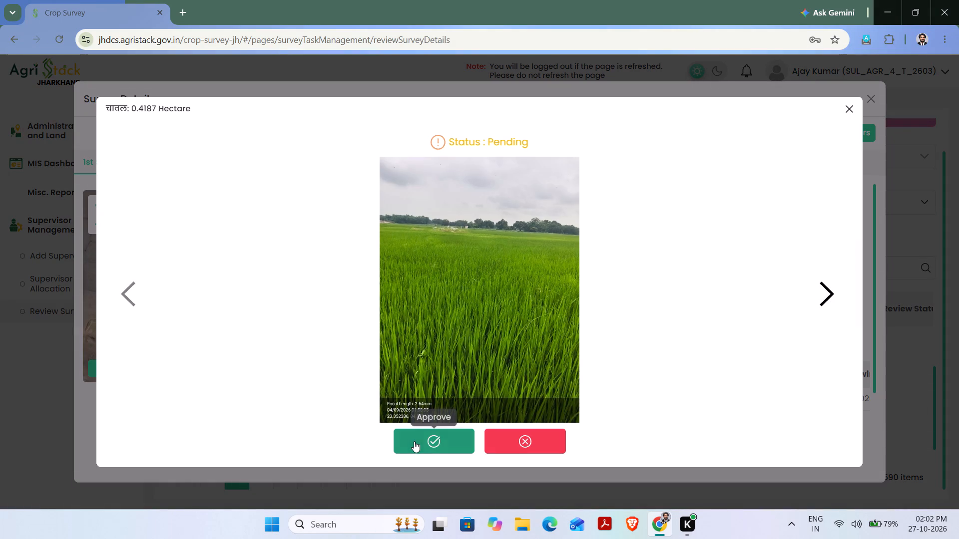
pyautogui.click(414, 441)
pyautogui.moveTo(484, 382); pyautogui.dragTo(414, 391)
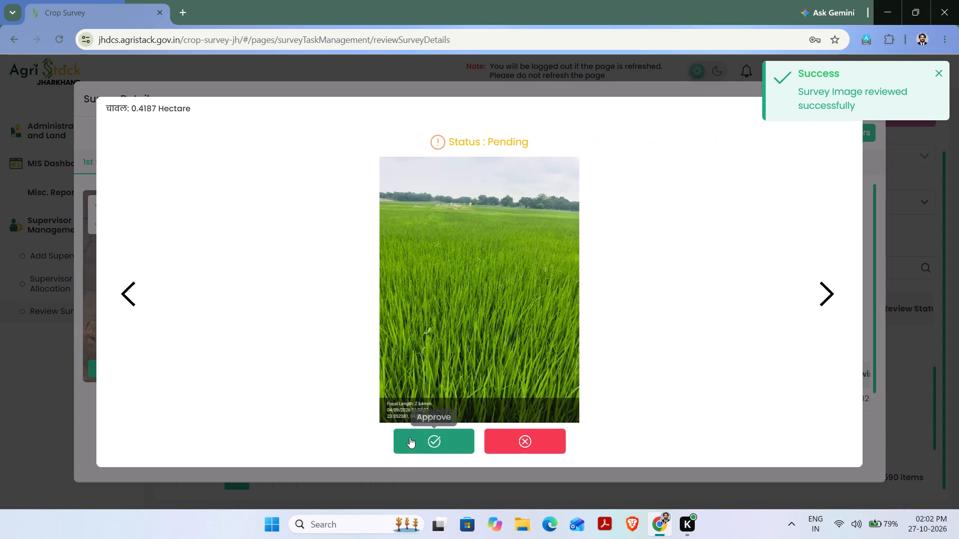
pyautogui.click(409, 437)
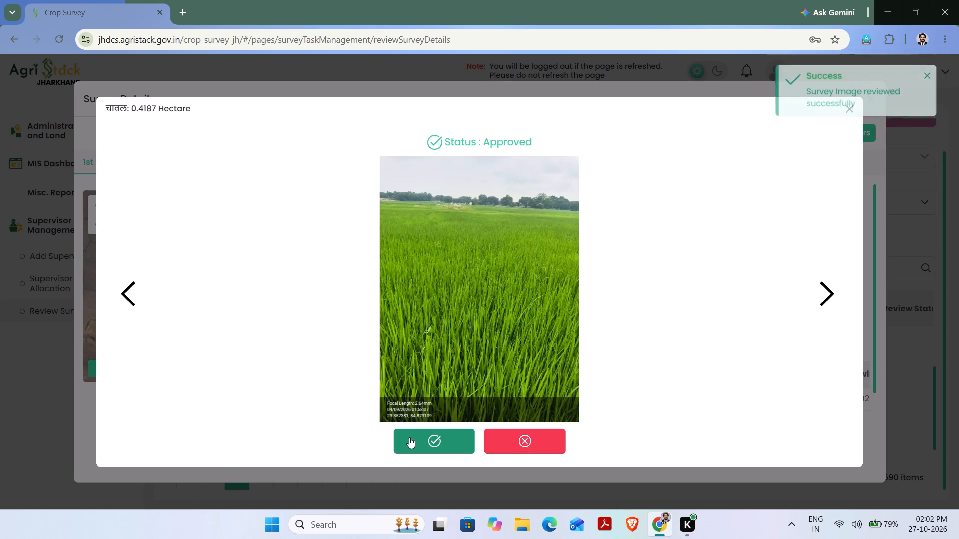
pyautogui.moveTo(504, 374); pyautogui.dragTo(432, 389)
pyautogui.click(416, 433)
pyautogui.moveTo(517, 365); pyautogui.dragTo(453, 370)
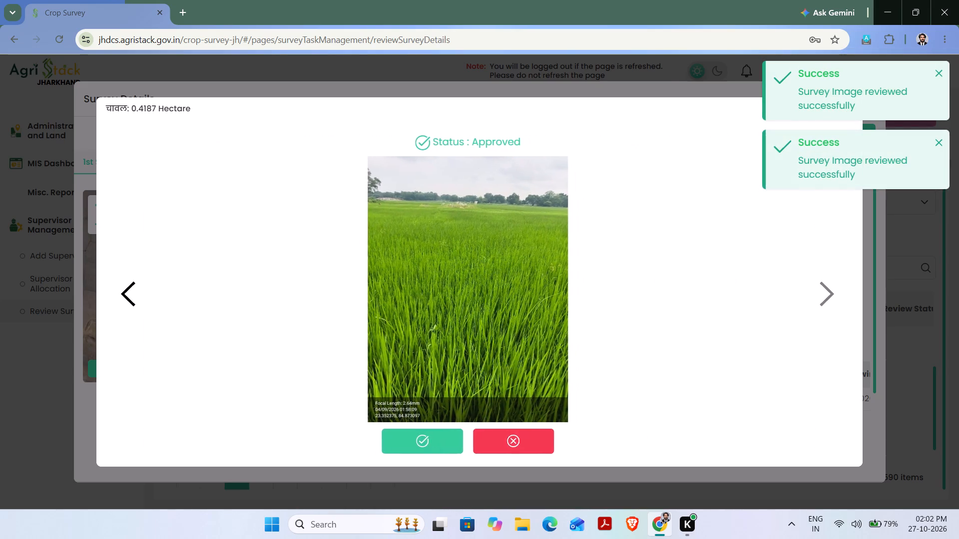
pyautogui.moveTo(453, 370); pyautogui.dragTo(448, 370)
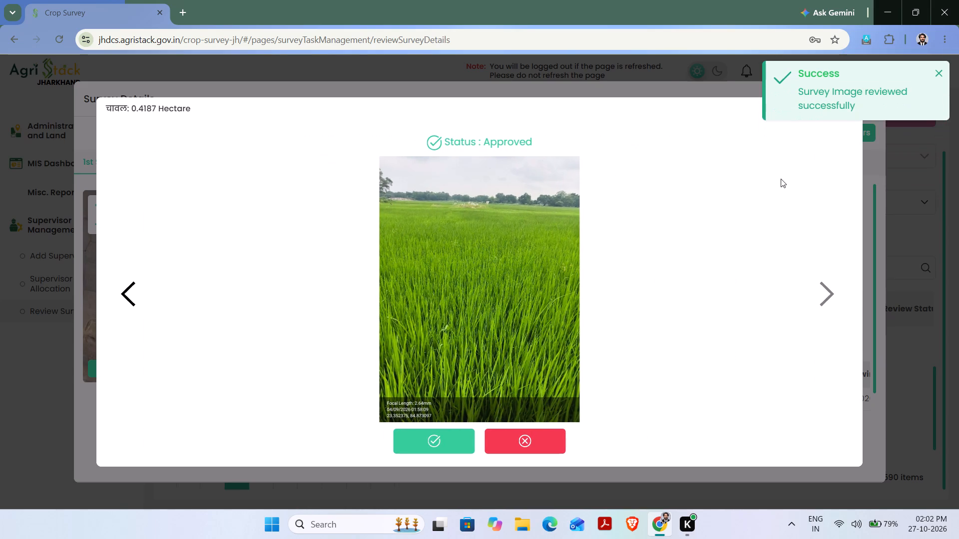
pyautogui.click(849, 106)
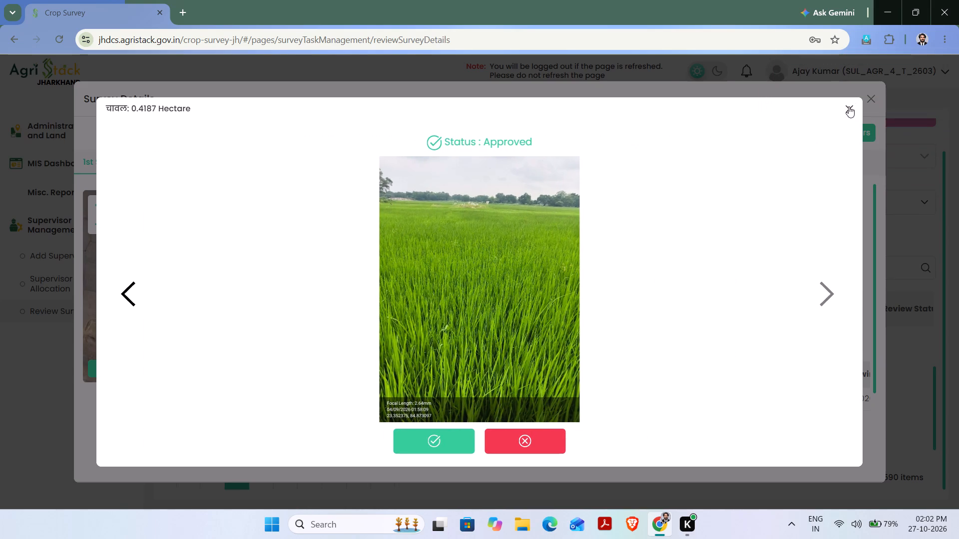
# Approve the 1st Survey of survey number 408, save the review and close its survey details.
pyautogui.scroll(-2, 451, 338)
pyautogui.click(365, 358)
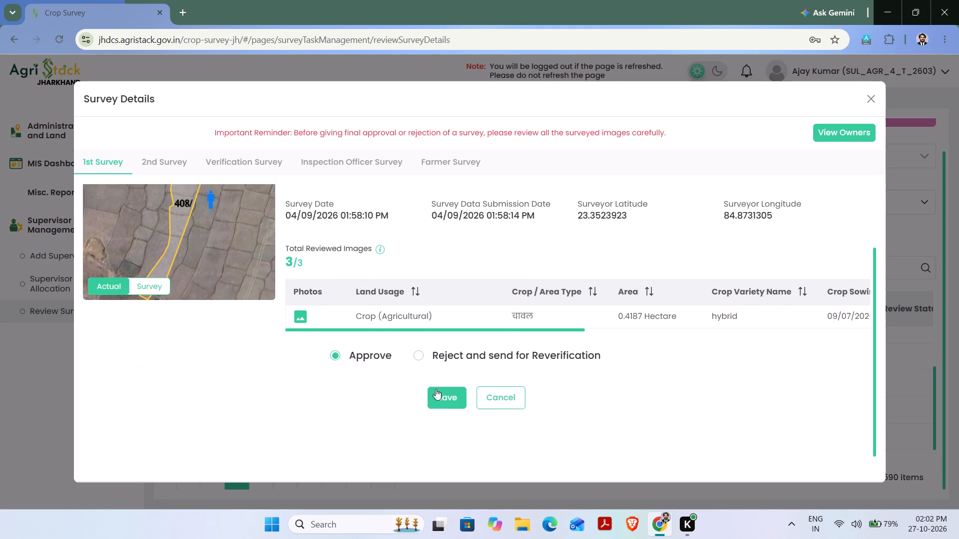
pyautogui.click(443, 395)
pyautogui.click(477, 305)
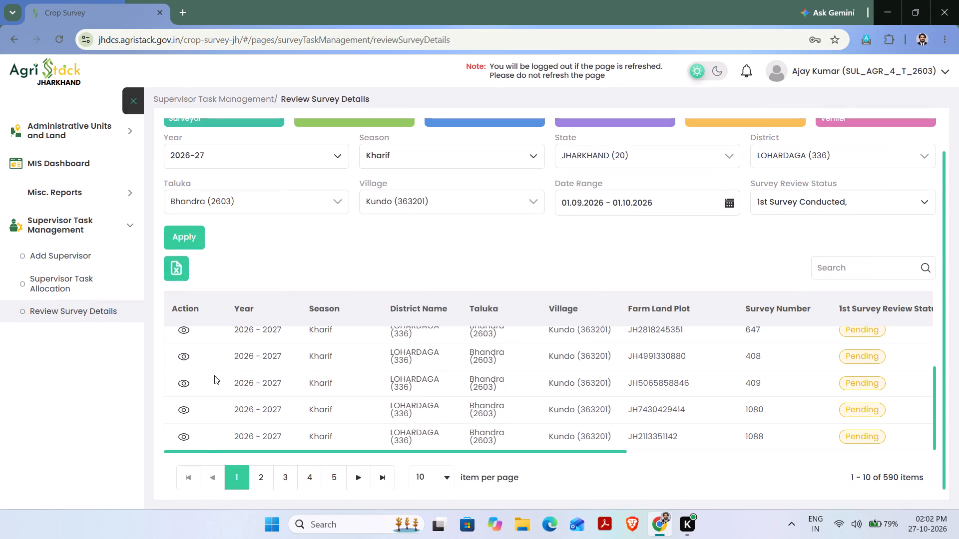
# Open the survey details for survey number 409 and approve all three of its farm images.
pyautogui.click(182, 381)
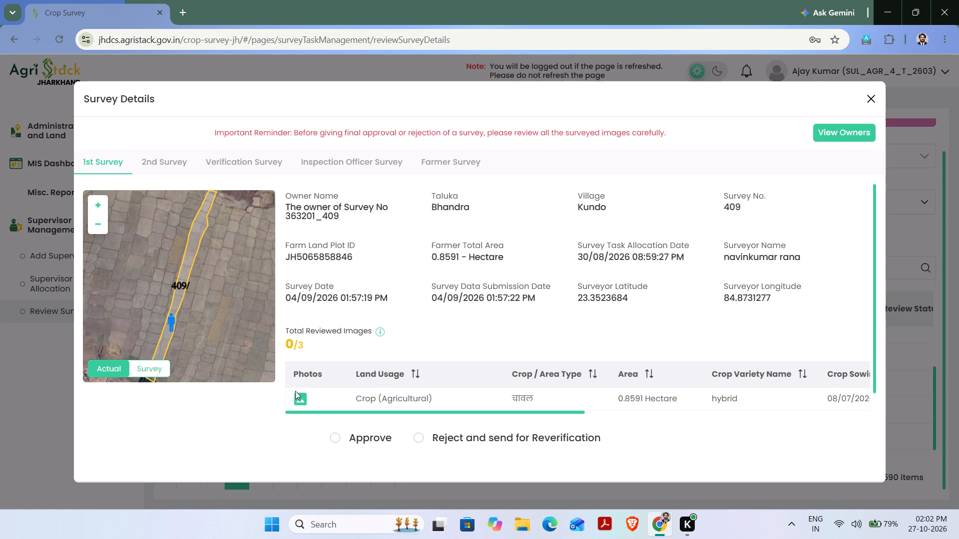
pyautogui.click(296, 395)
pyautogui.click(414, 437)
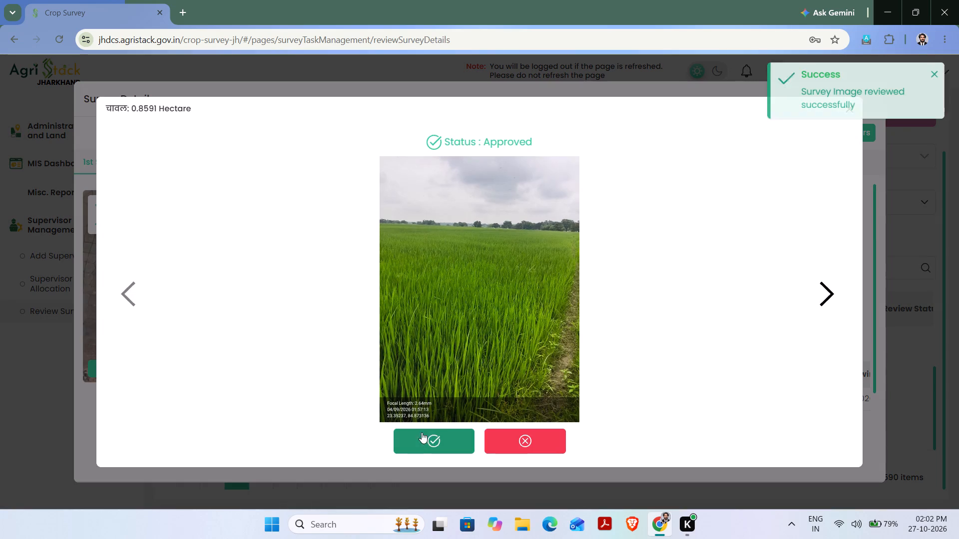
pyautogui.moveTo(497, 388); pyautogui.dragTo(428, 390)
pyautogui.click(436, 438)
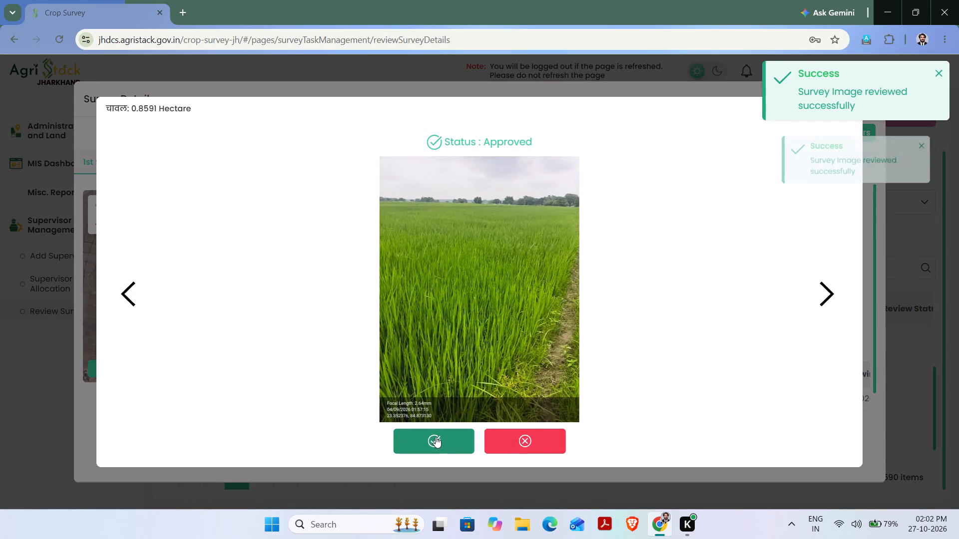
pyautogui.moveTo(509, 374); pyautogui.dragTo(425, 384)
pyautogui.click(417, 443)
pyautogui.moveTo(502, 350); pyautogui.dragTo(469, 353)
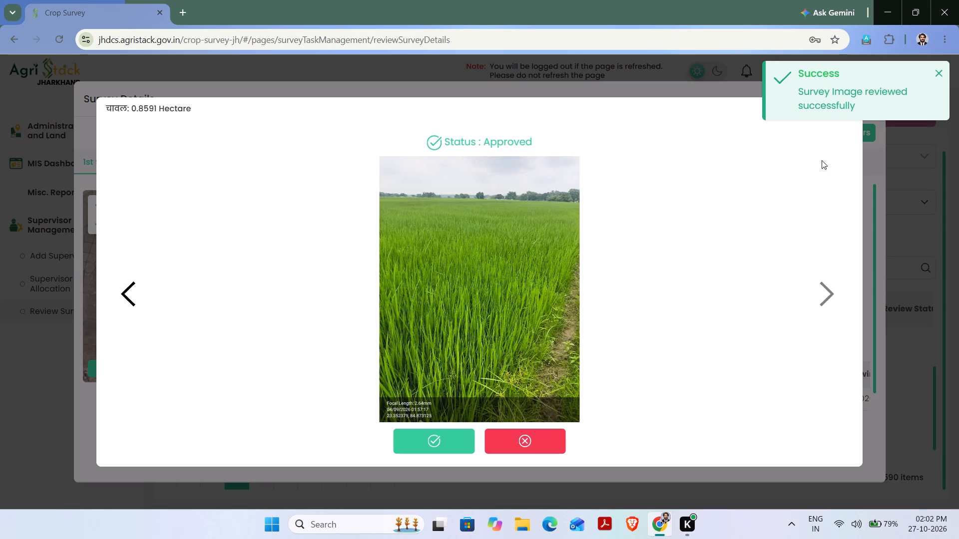
pyautogui.click(850, 109)
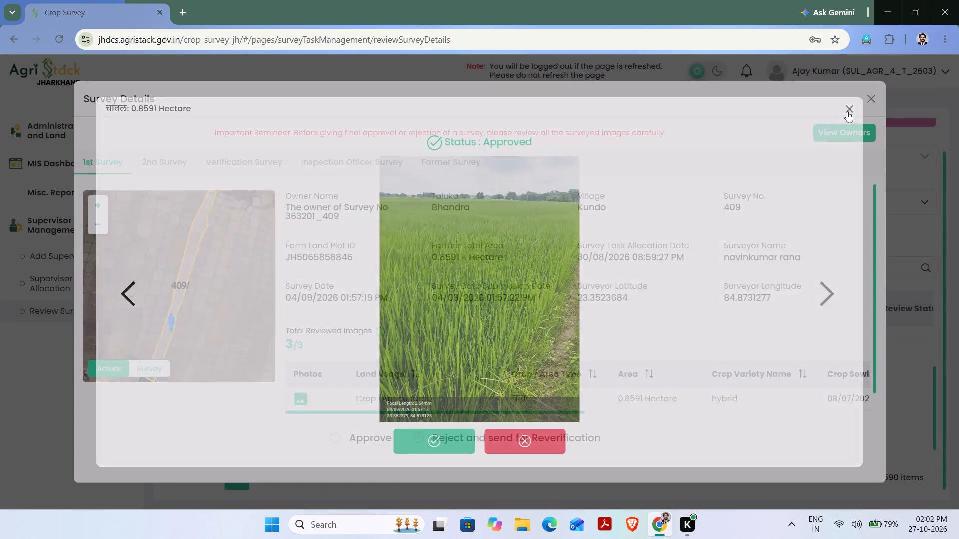
# Approve the 1st Survey of survey number 409, save the review and close its survey details.
pyautogui.scroll(-2, 529, 311)
pyautogui.click(364, 359)
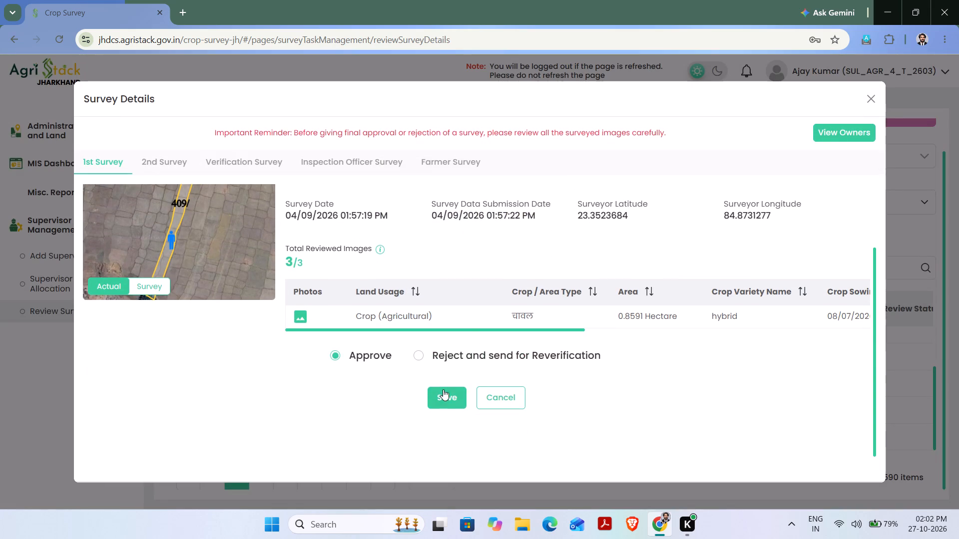
pyautogui.click(446, 390)
pyautogui.click(494, 315)
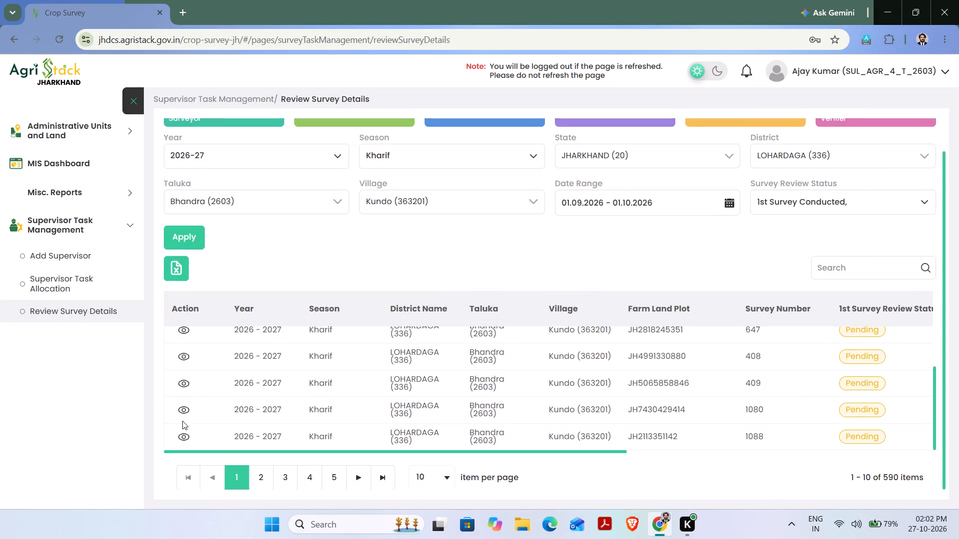
# Open the survey details for survey number 1080 and approve all three of its farm images.
pyautogui.click(182, 410)
pyautogui.click(299, 406)
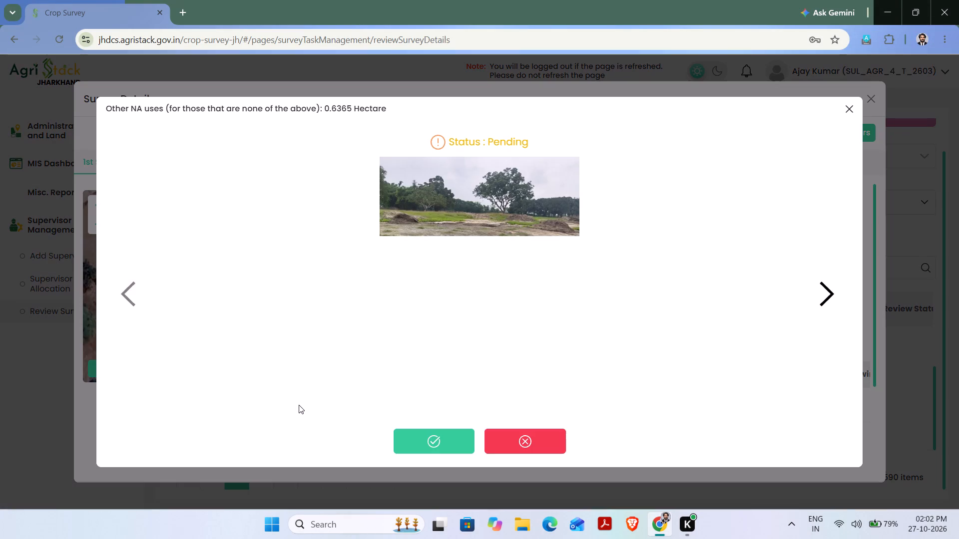
pyautogui.click(407, 436)
pyautogui.moveTo(480, 375); pyautogui.dragTo(421, 386)
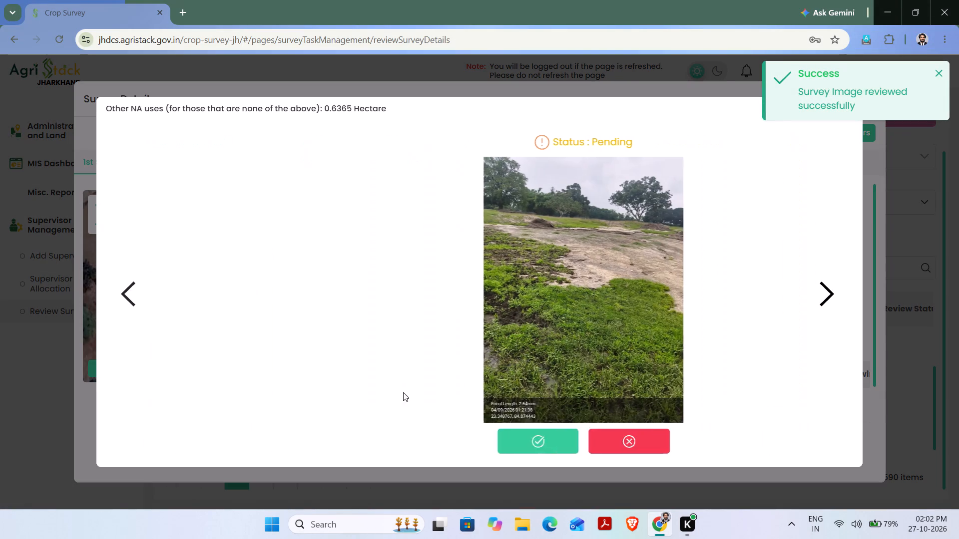
pyautogui.click(419, 436)
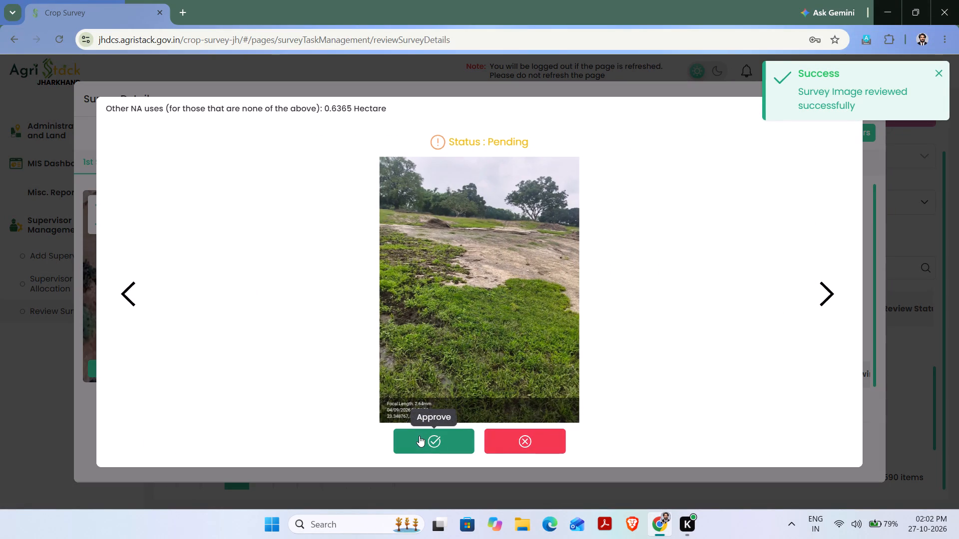
pyautogui.moveTo(517, 323); pyautogui.dragTo(461, 339)
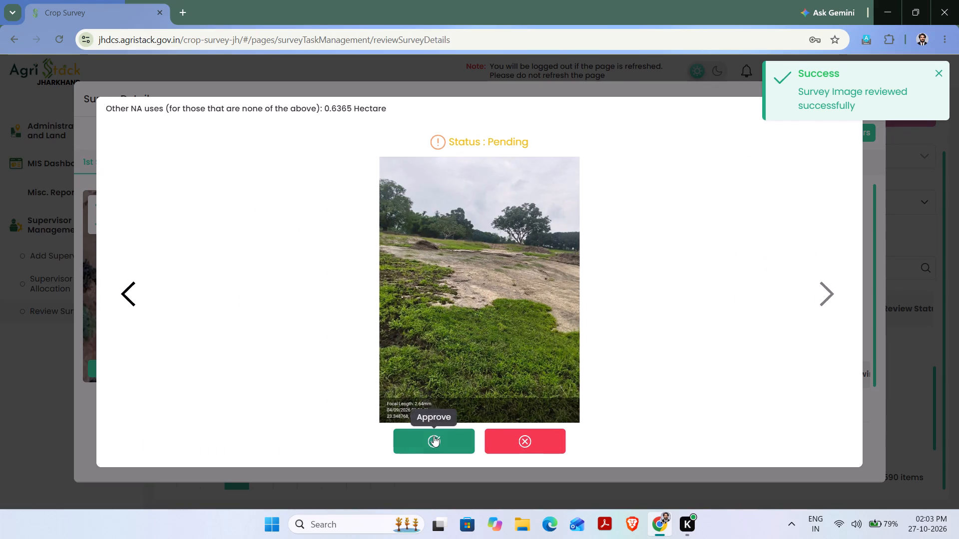
pyautogui.click(434, 435)
pyautogui.moveTo(510, 329); pyautogui.dragTo(484, 331)
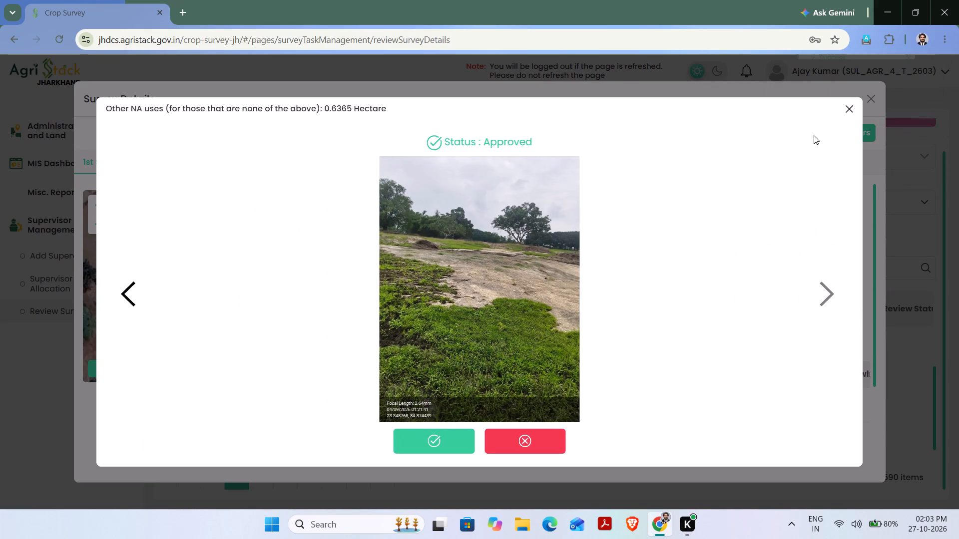
pyautogui.click(852, 107)
# Approve the 1st Survey of survey number 1080, save the review and close its survey details.
pyautogui.scroll(-2, 432, 368)
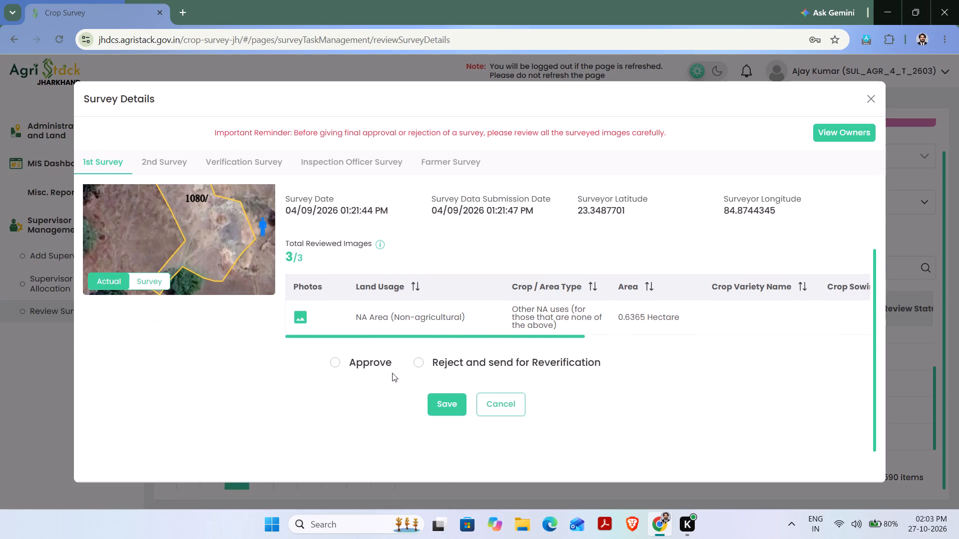
pyautogui.click(367, 363)
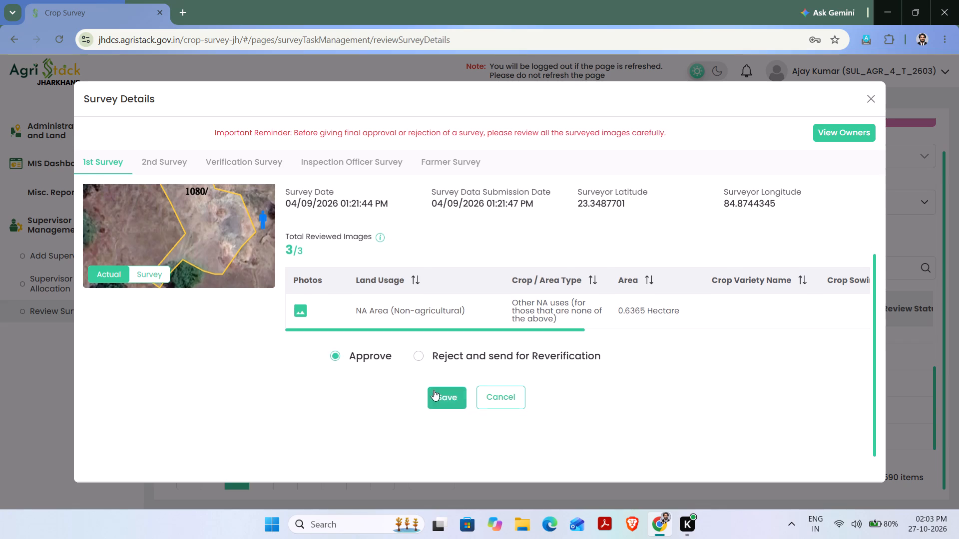
pyautogui.click(436, 393)
pyautogui.click(470, 322)
pyautogui.click(470, 310)
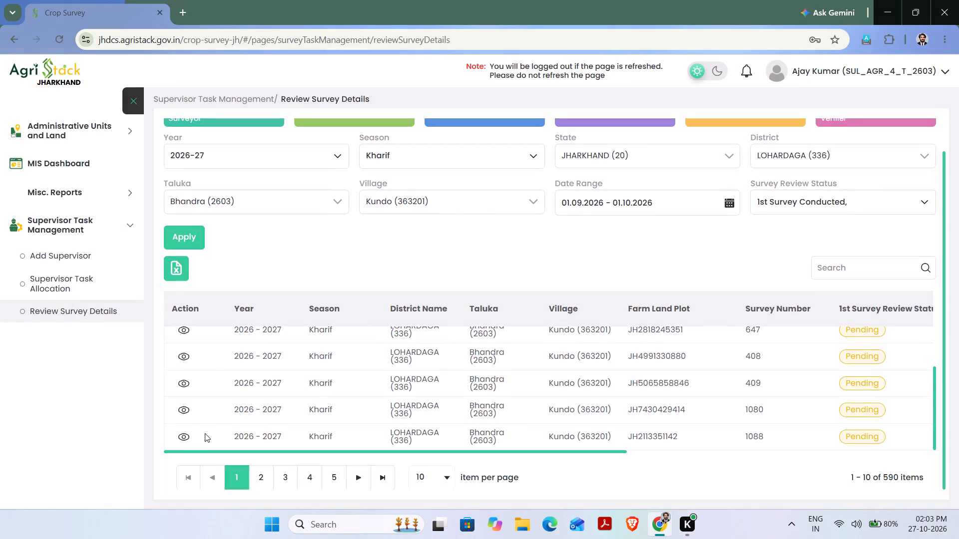
# Open the survey details for survey number 1088 and approve all three of its farm images.
pyautogui.click(181, 438)
pyautogui.click(297, 398)
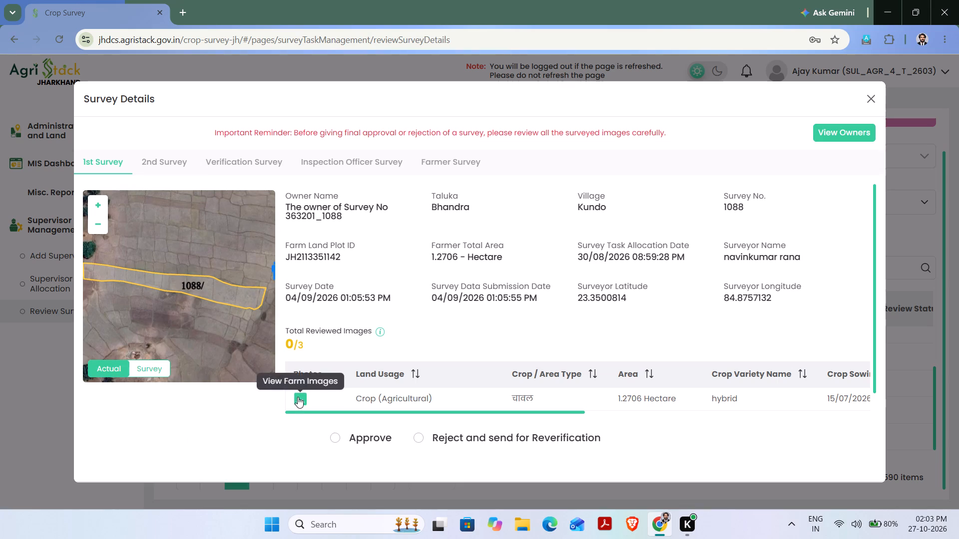
pyautogui.click(409, 434)
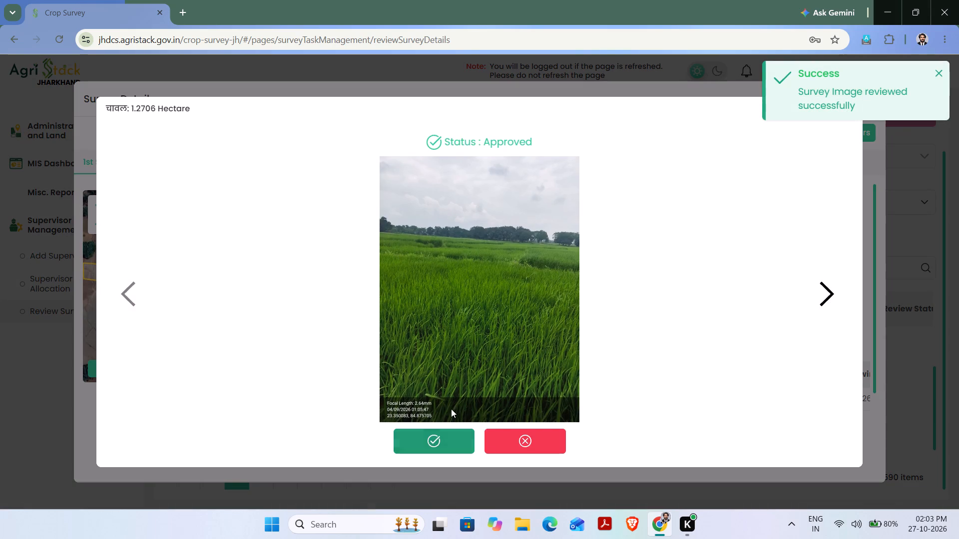
pyautogui.moveTo(464, 383); pyautogui.dragTo(400, 394)
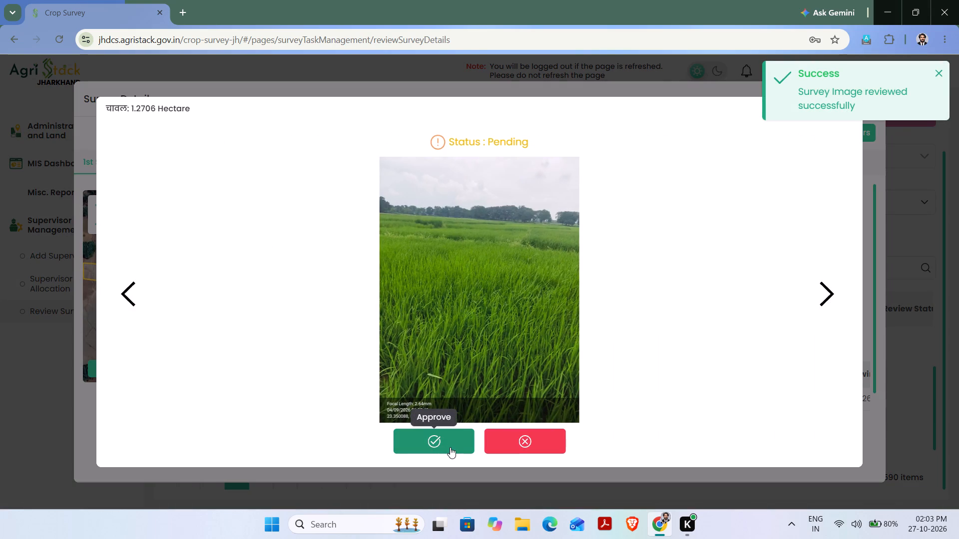
pyautogui.click(448, 444)
pyautogui.moveTo(504, 380); pyautogui.dragTo(424, 396)
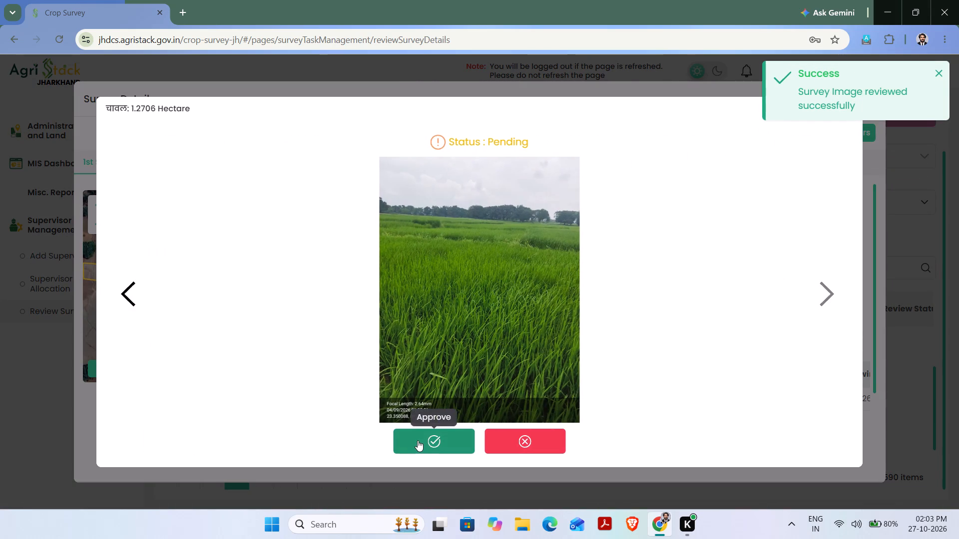
pyautogui.click(418, 440)
pyautogui.moveTo(495, 369); pyautogui.dragTo(461, 366)
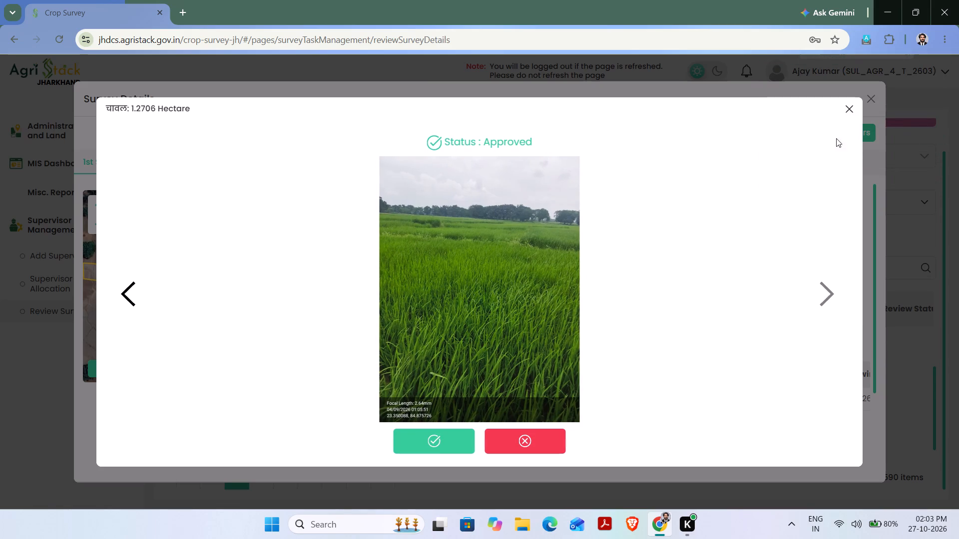
pyautogui.click(850, 107)
# Approve the 1st Survey of survey number 1088, save the review and close its survey details.
pyautogui.scroll(-2, 540, 357)
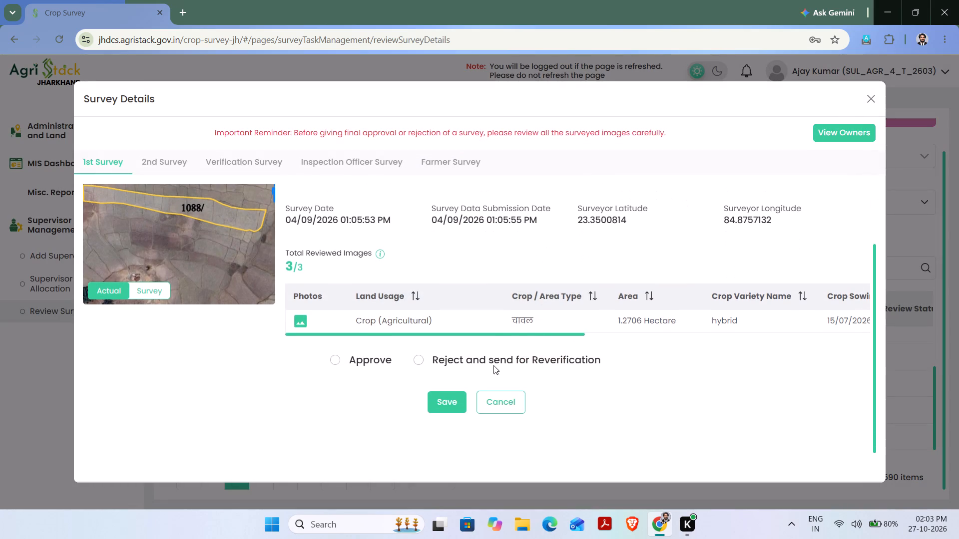
pyautogui.click(379, 355)
pyautogui.click(441, 401)
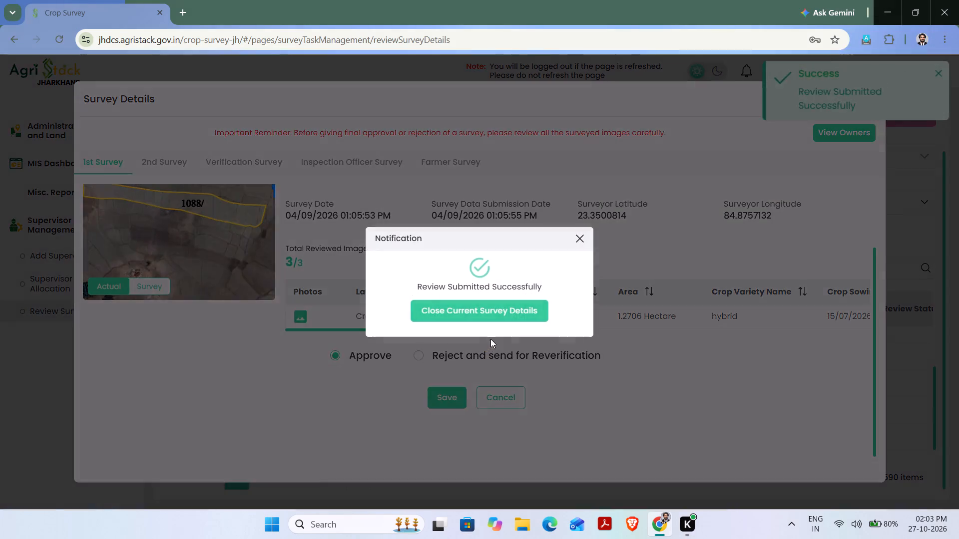
pyautogui.click(499, 311)
# Reapply the existing Kundo village filters to refresh the list of pending surveys.
pyautogui.click(194, 247)
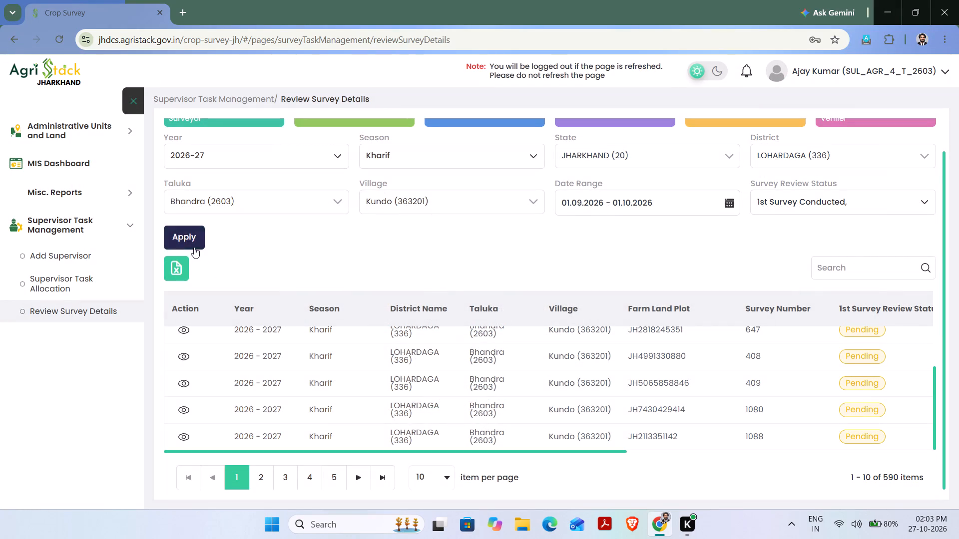
# Open the survey details for survey number 1087 and approve all three of its farm images.
pyautogui.scroll(6, 240, 345)
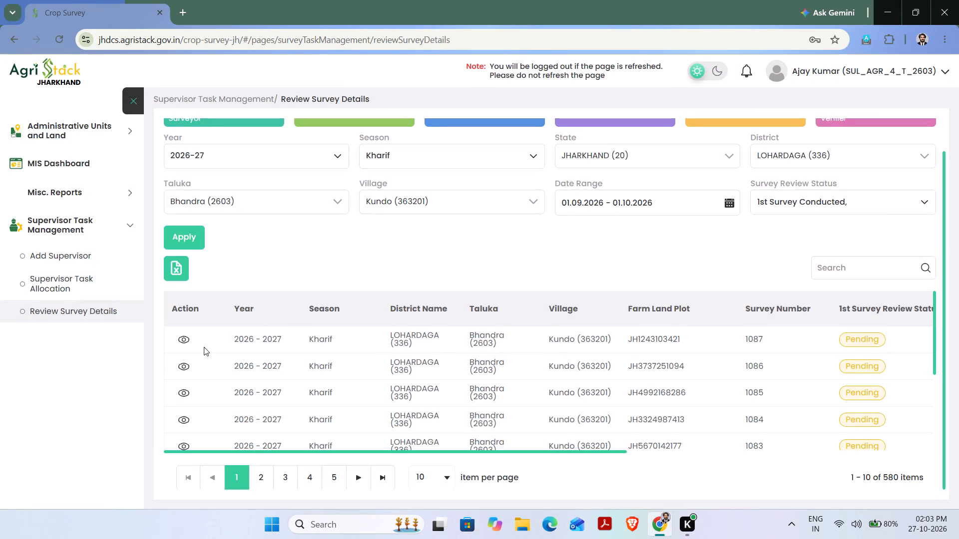
pyautogui.click(182, 341)
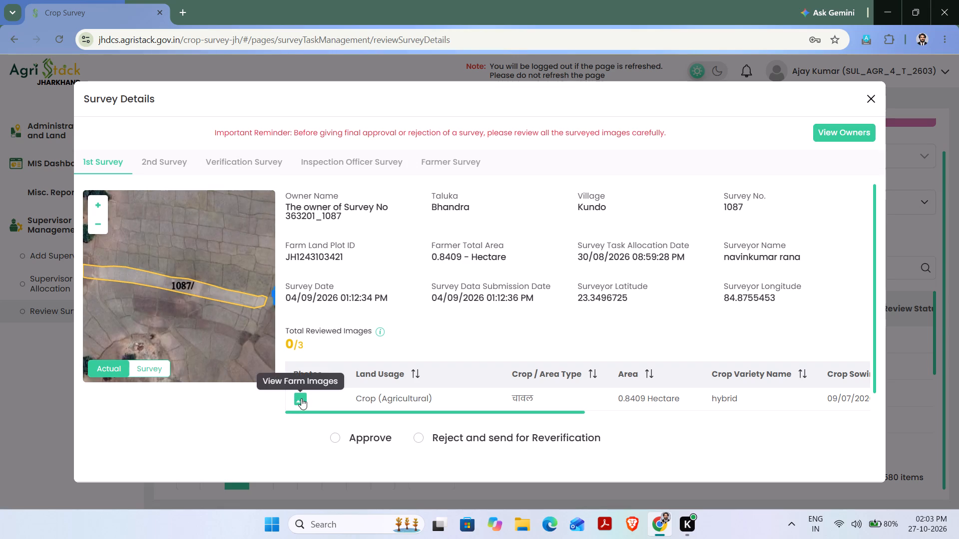
pyautogui.click(301, 398)
pyautogui.click(412, 445)
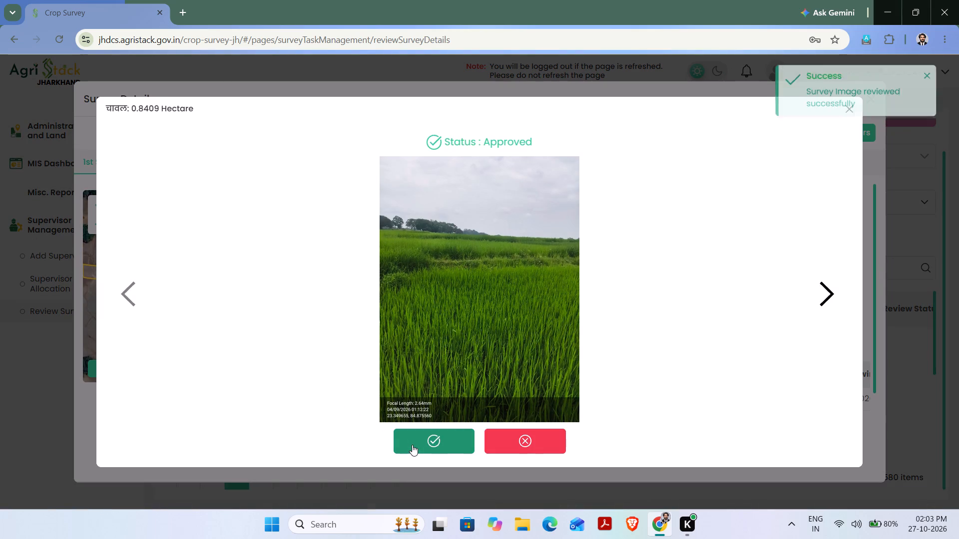
pyautogui.moveTo(463, 391); pyautogui.dragTo(406, 399)
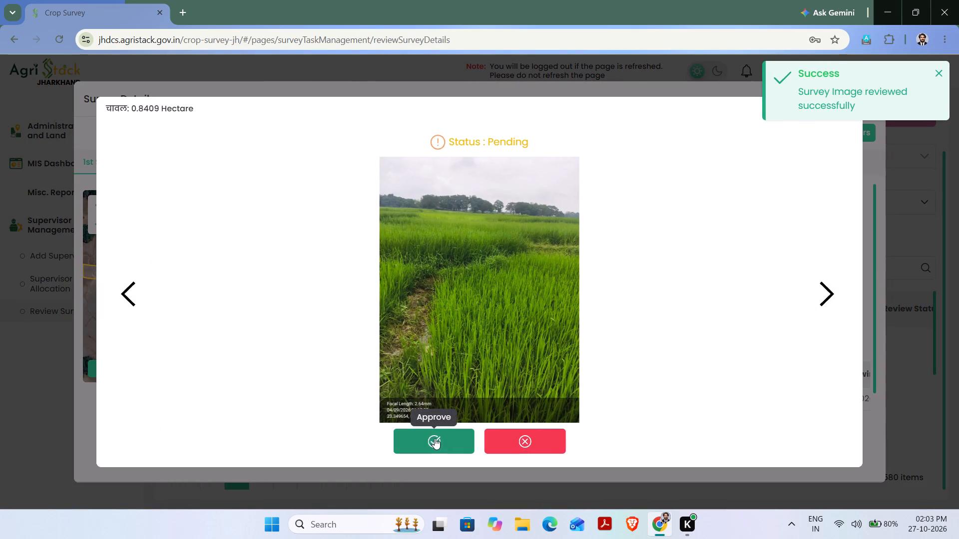
pyautogui.click(434, 437)
pyautogui.moveTo(504, 379); pyautogui.dragTo(430, 385)
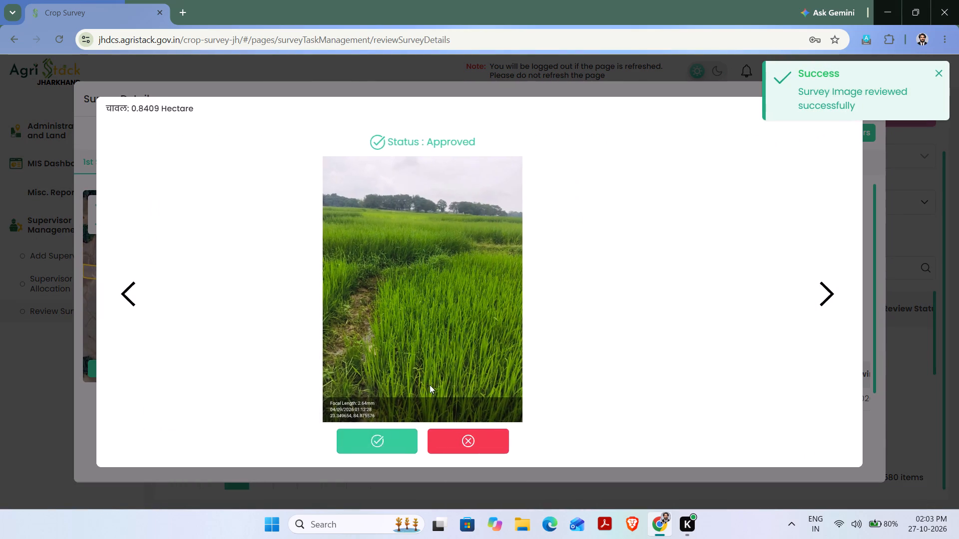
pyautogui.moveTo(430, 385); pyautogui.dragTo(437, 384)
pyautogui.click(438, 437)
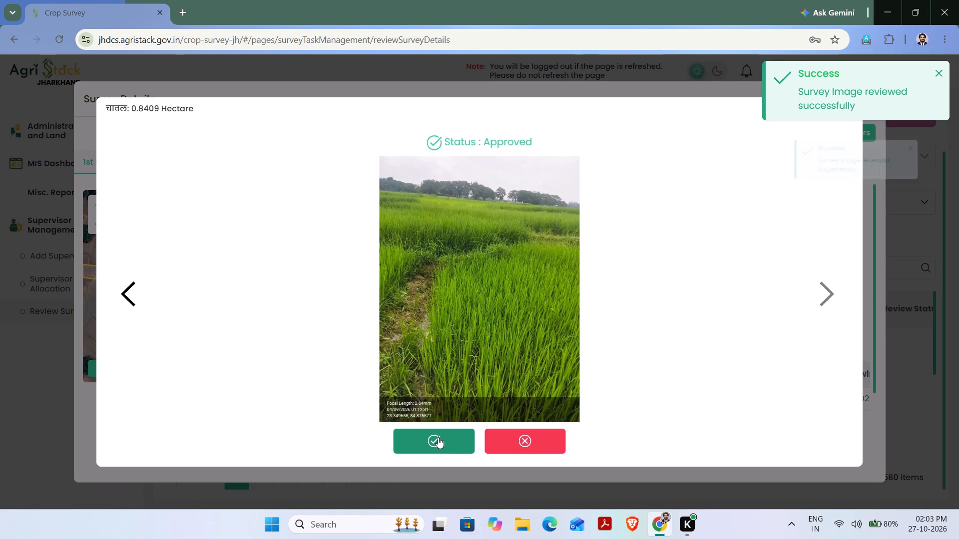
pyautogui.moveTo(504, 373); pyautogui.dragTo(446, 374)
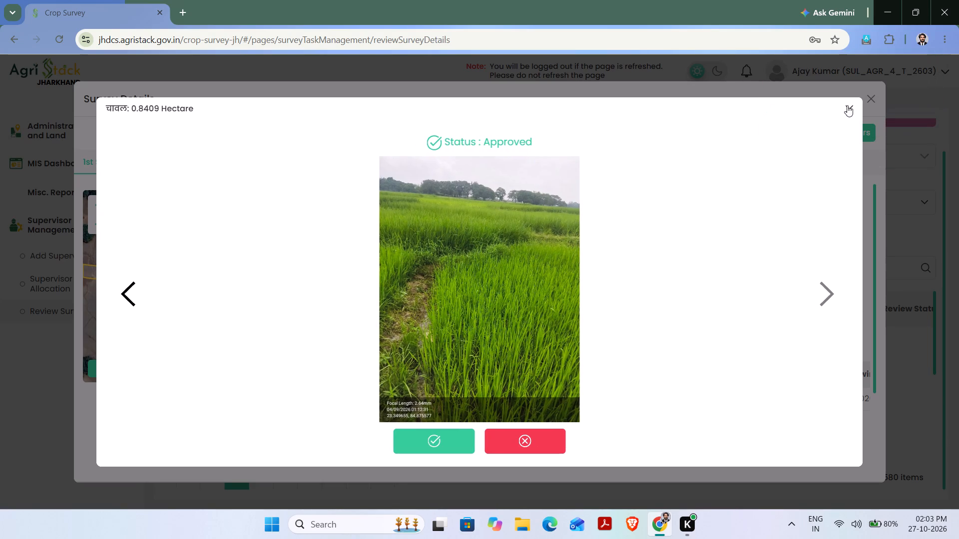
pyautogui.click(847, 105)
# Approve the 1st Survey of survey number 1087, save the review and close its survey details.
pyautogui.scroll(-2, 440, 368)
pyautogui.click(369, 358)
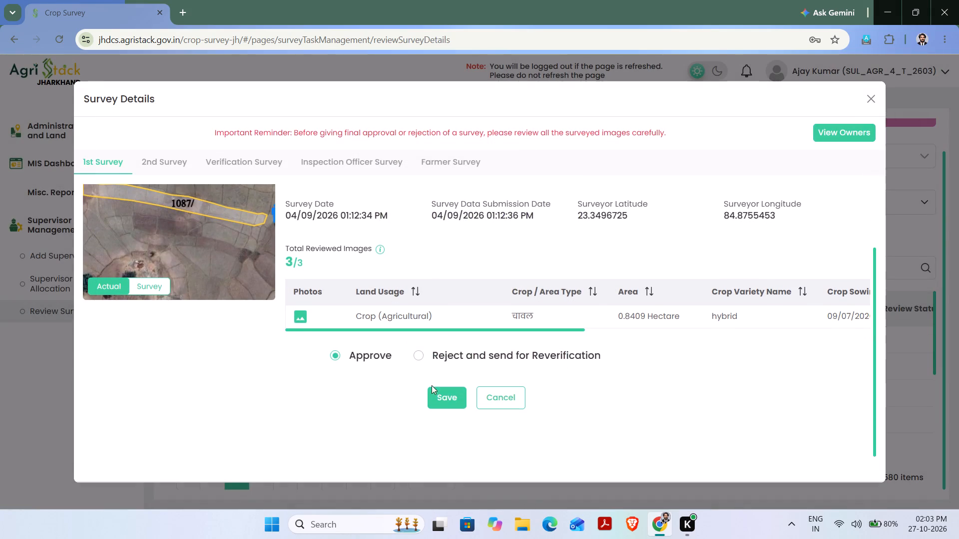
pyautogui.click(440, 391)
pyautogui.click(490, 313)
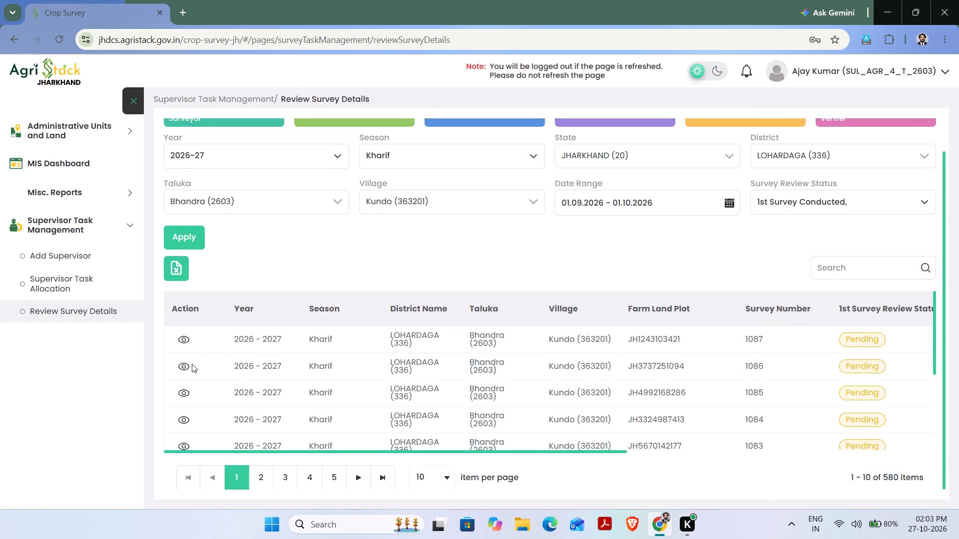
# Open the survey details for survey number 1086 and approve all three of its farm images.
pyautogui.click(184, 364)
pyautogui.click(302, 398)
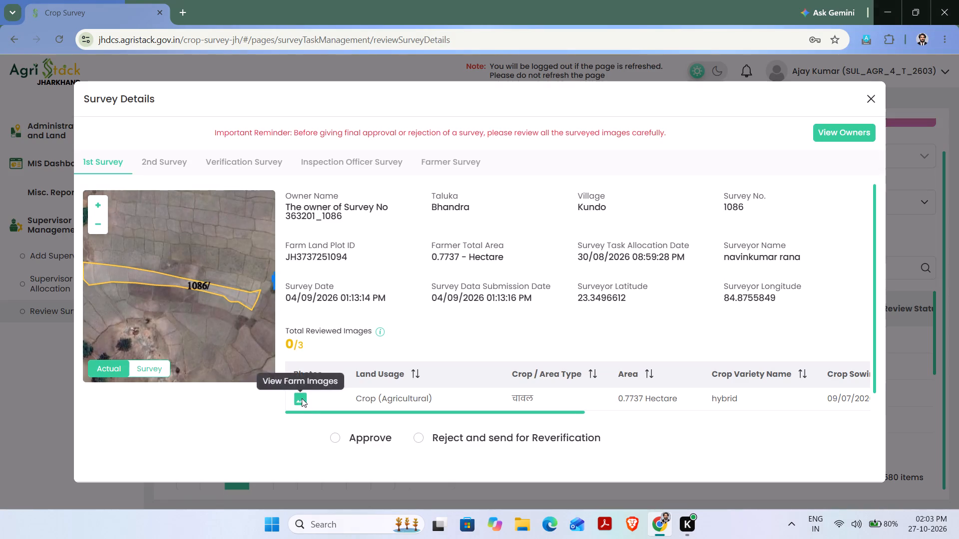
pyautogui.click(412, 441)
pyautogui.moveTo(492, 380); pyautogui.dragTo(424, 382)
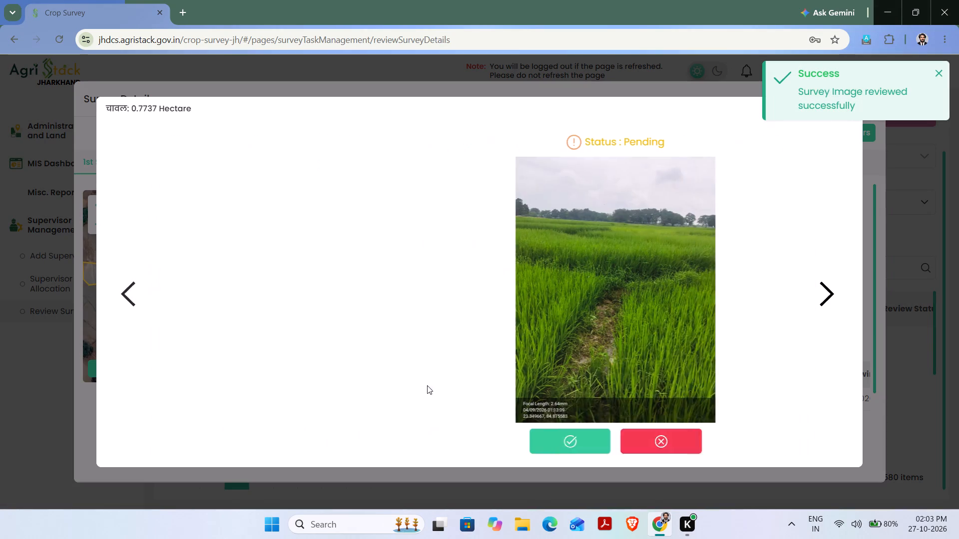
pyautogui.click(430, 434)
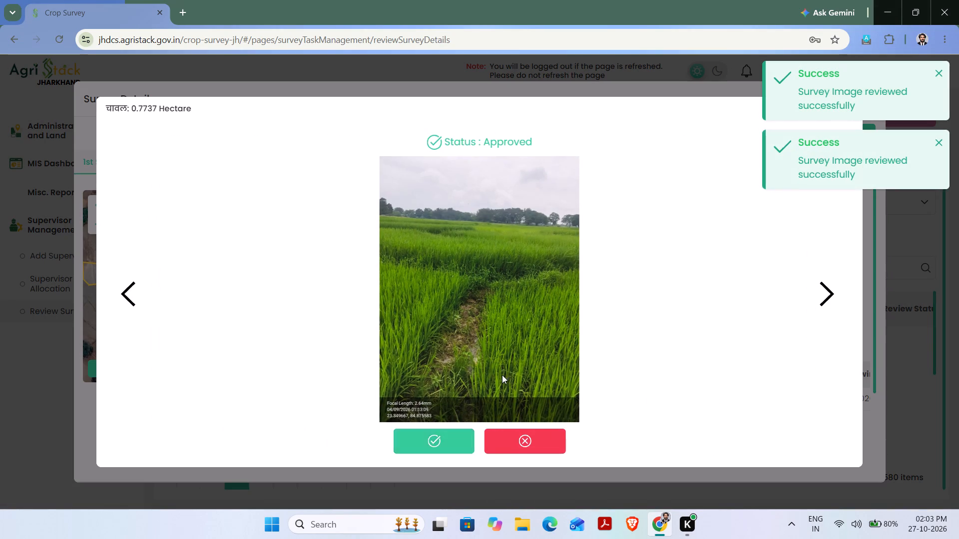
pyautogui.moveTo(497, 376); pyautogui.dragTo(414, 381)
pyautogui.click(420, 440)
pyautogui.moveTo(515, 366); pyautogui.dragTo(461, 365)
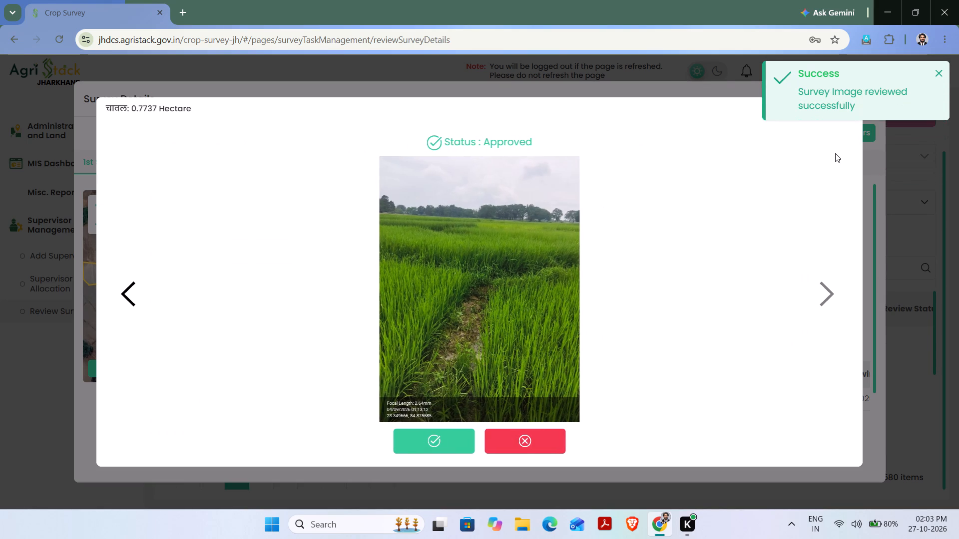
pyautogui.click(850, 109)
# Approve the 1st Survey of survey number 1086, save the review and close its survey details.
pyautogui.scroll(-1, 549, 335)
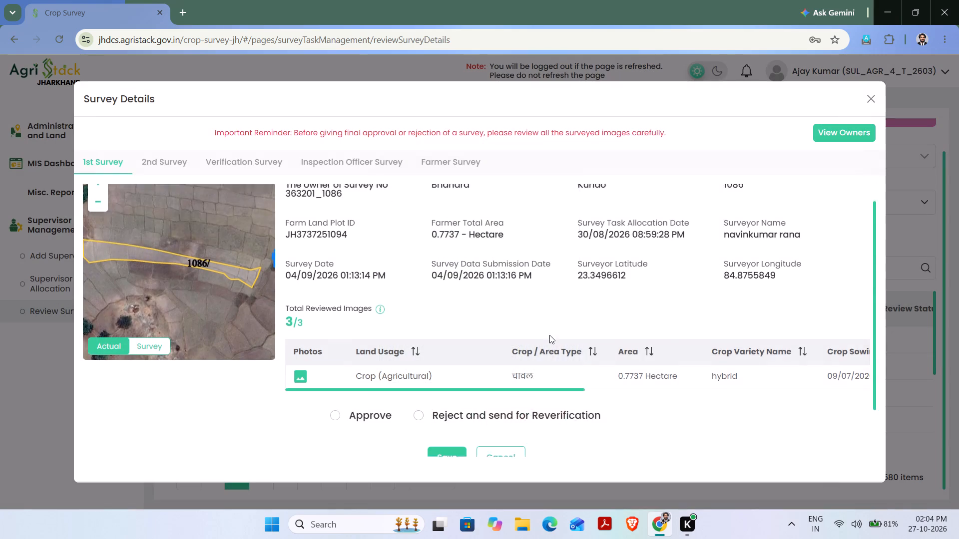
pyautogui.scroll(-1, 549, 335)
pyautogui.click(364, 355)
pyautogui.click(448, 395)
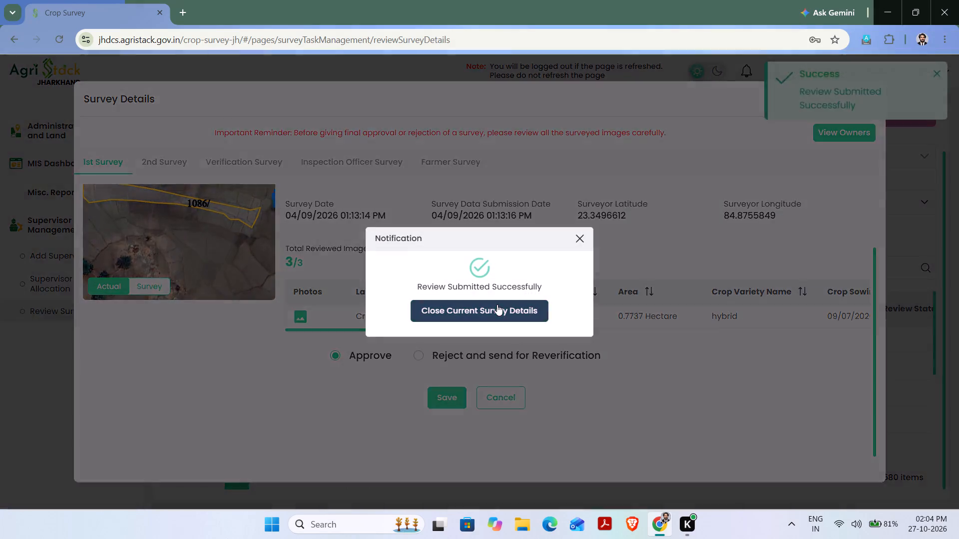
pyautogui.click(497, 303)
# Open the survey details for survey number 1085 and approve all three of its farm images.
pyautogui.click(184, 393)
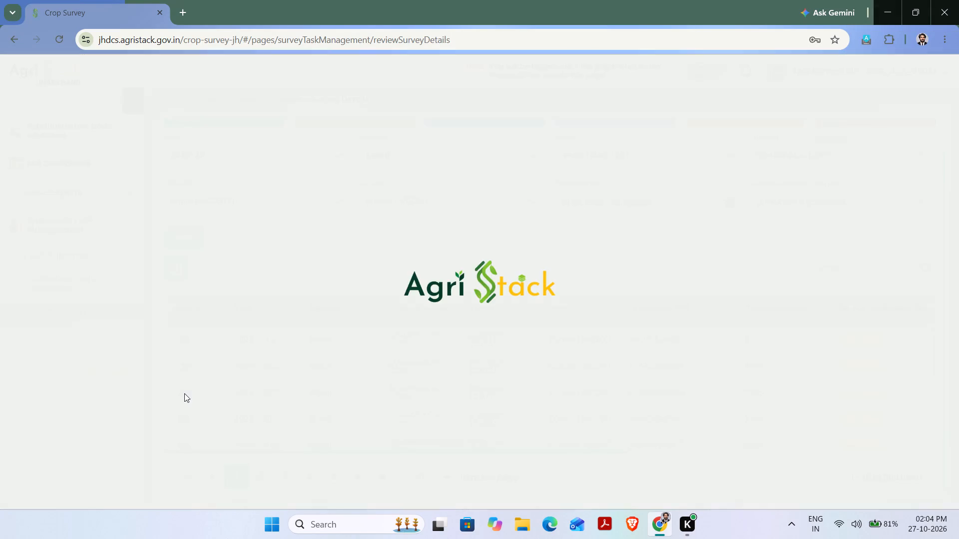
pyautogui.click(297, 396)
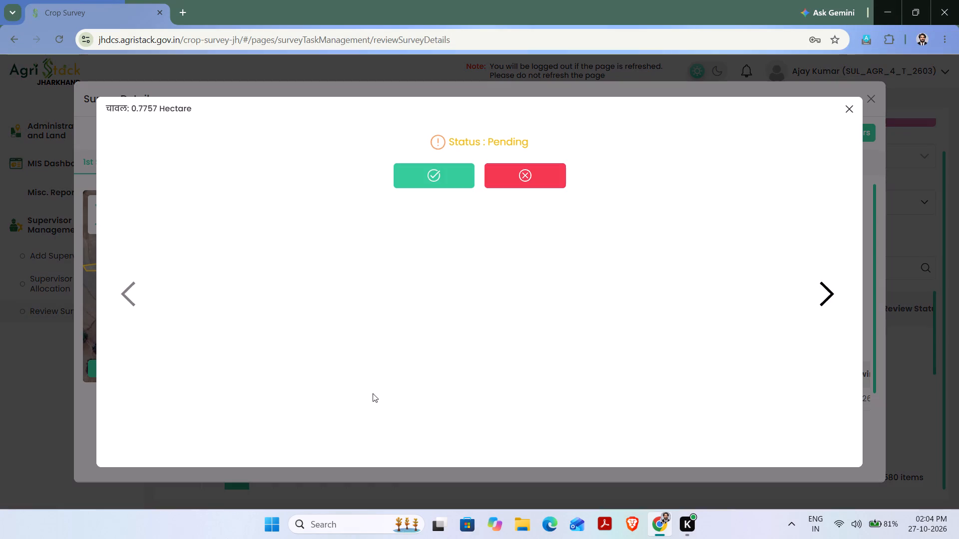
pyautogui.click(413, 434)
pyautogui.moveTo(461, 387); pyautogui.dragTo(394, 394)
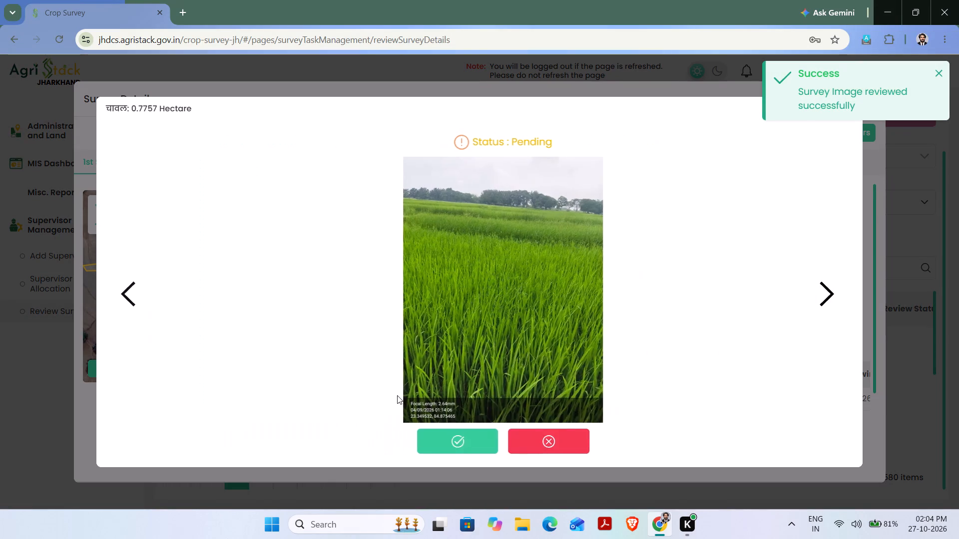
pyautogui.click(429, 435)
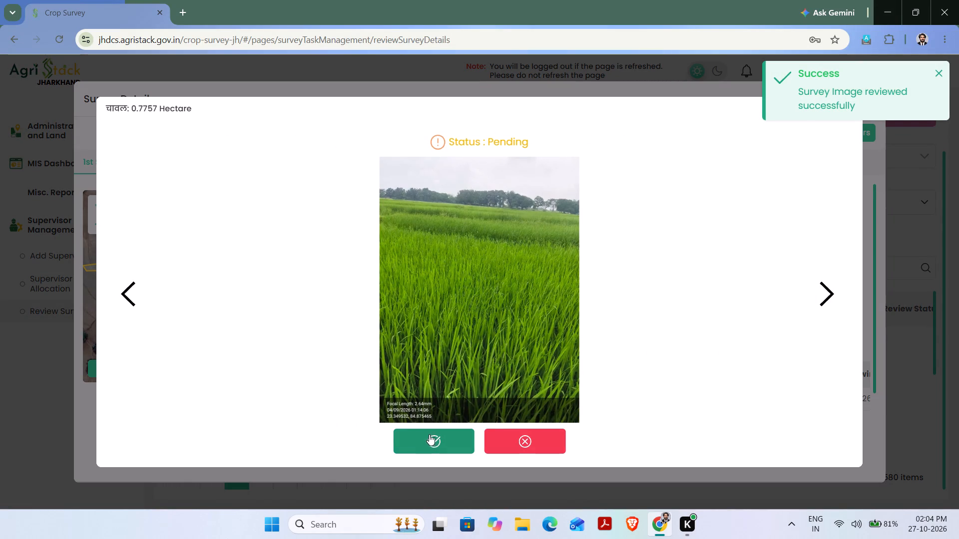
pyautogui.moveTo(496, 369); pyautogui.dragTo(403, 386)
pyautogui.click(406, 432)
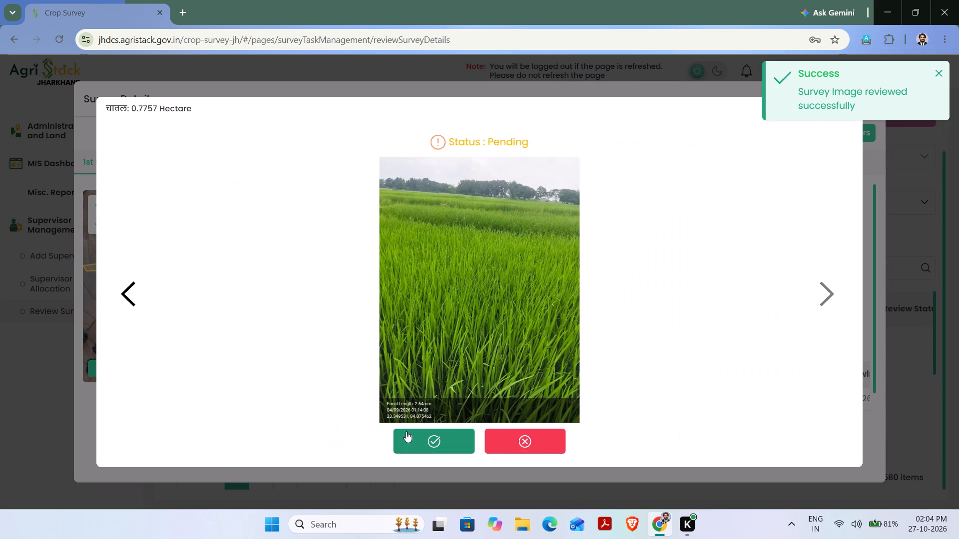
pyautogui.moveTo(509, 324); pyautogui.dragTo(466, 326)
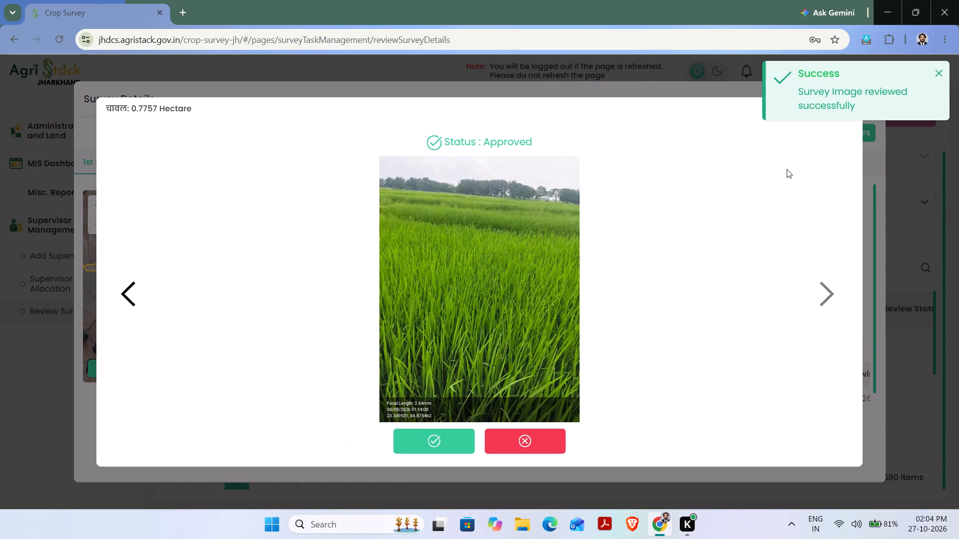
pyautogui.click(848, 111)
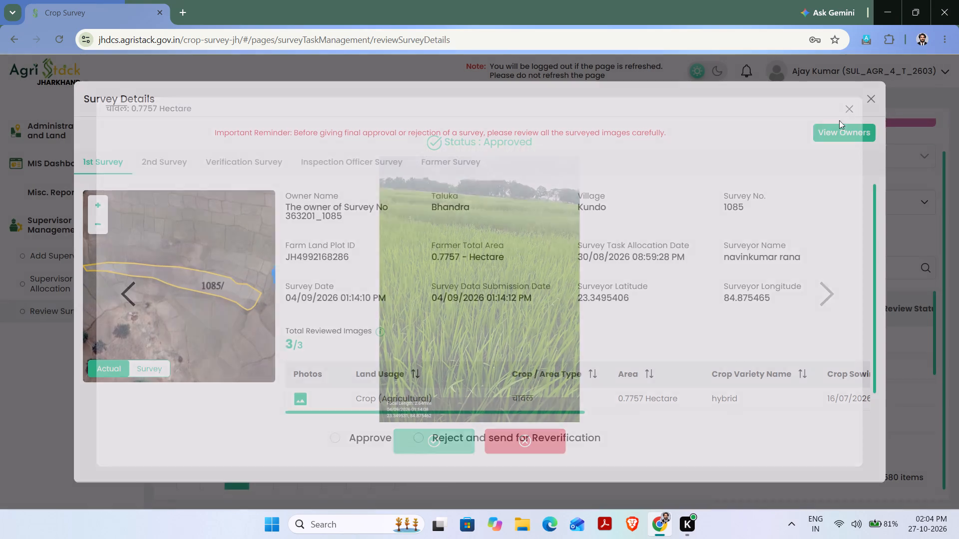
# Approve the 1st Survey of survey number 1085, save the review and close its survey details.
pyautogui.scroll(-1, 460, 322)
pyautogui.click(364, 353)
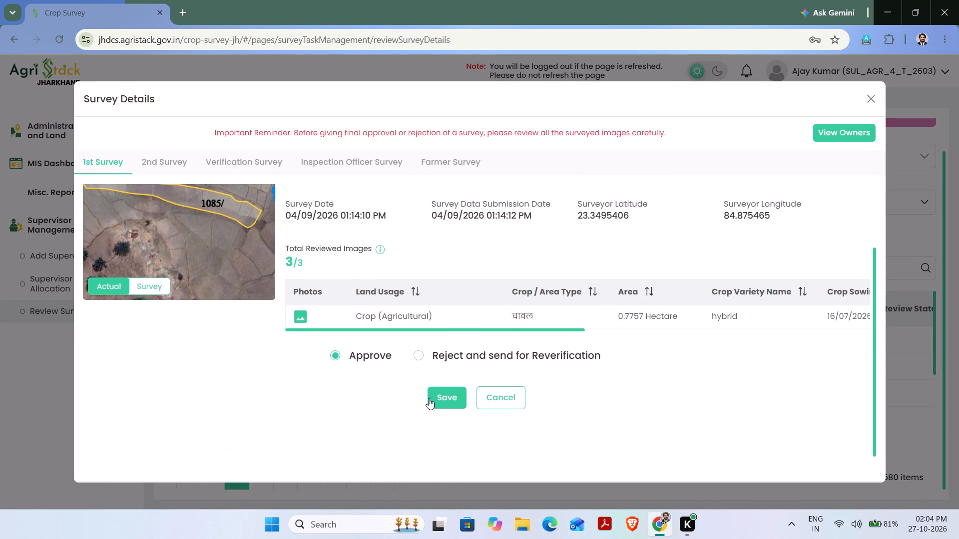
pyautogui.click(430, 399)
pyautogui.click(490, 301)
# Open the survey details for survey number 1084 and approve all three of its farm images.
pyautogui.click(184, 416)
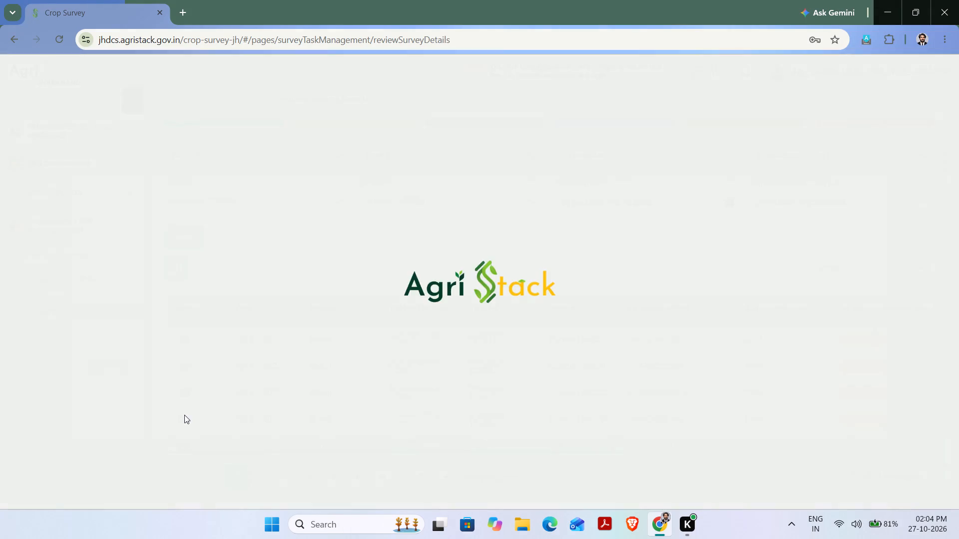
pyautogui.click(299, 395)
pyautogui.click(430, 439)
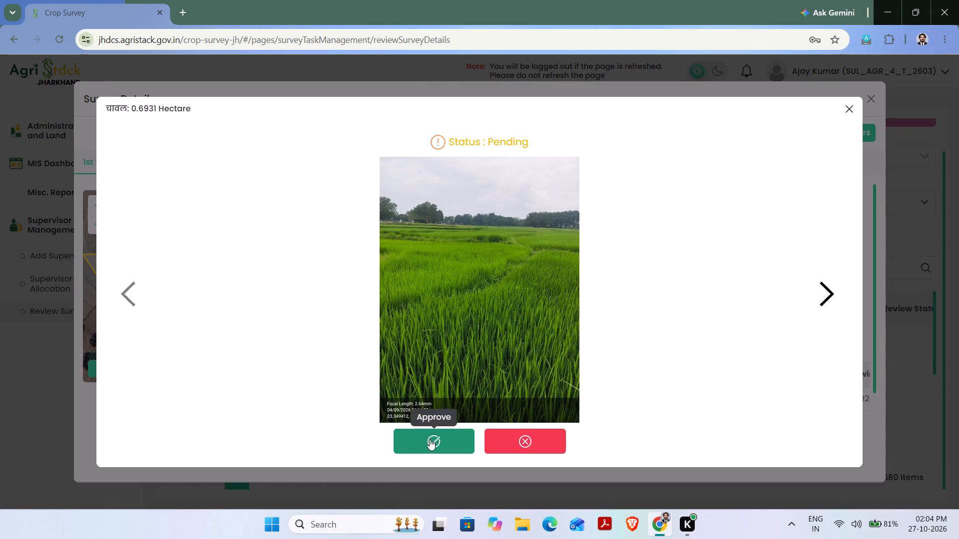
pyautogui.moveTo(512, 384); pyautogui.dragTo(434, 398)
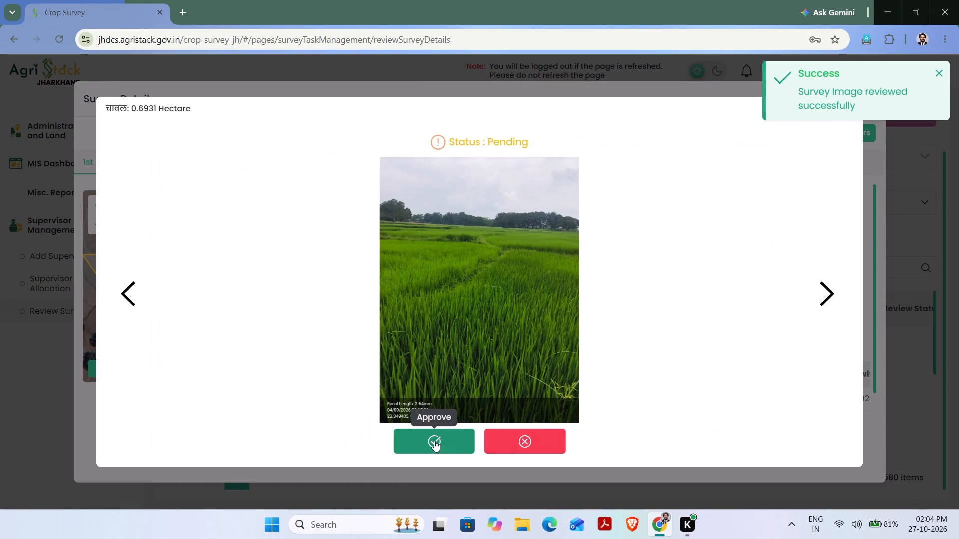
pyautogui.click(434, 439)
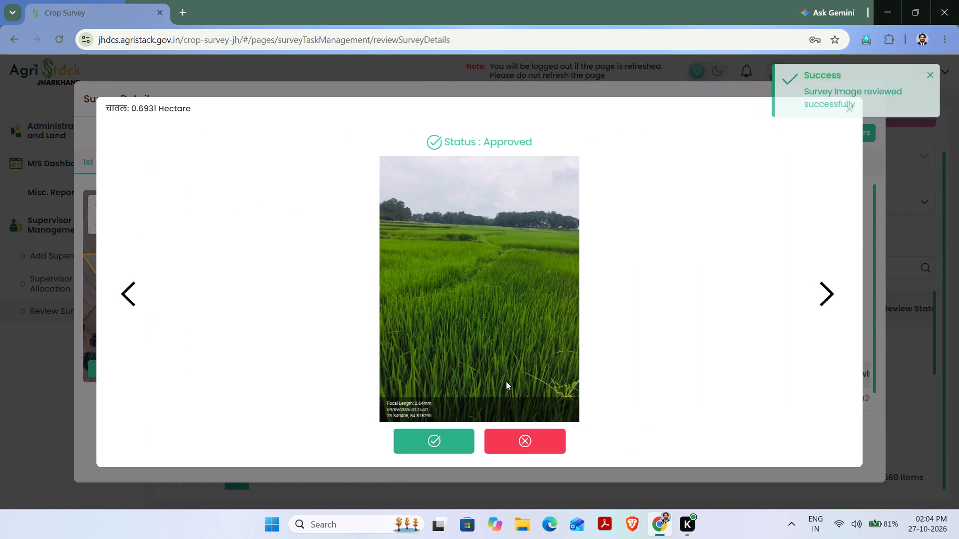
pyautogui.moveTo(504, 381); pyautogui.dragTo(419, 394)
pyautogui.click(419, 437)
pyautogui.moveTo(502, 340); pyautogui.dragTo(453, 340)
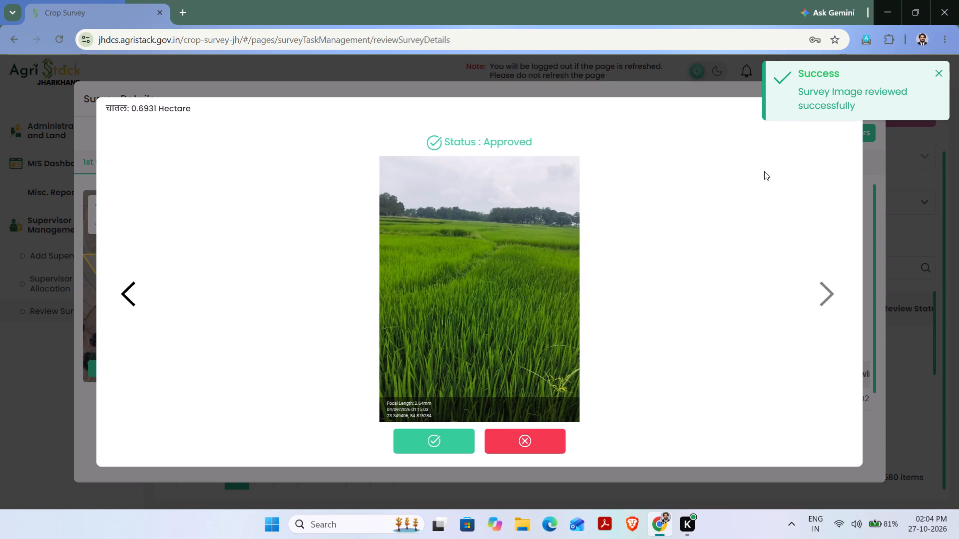
pyautogui.click(849, 103)
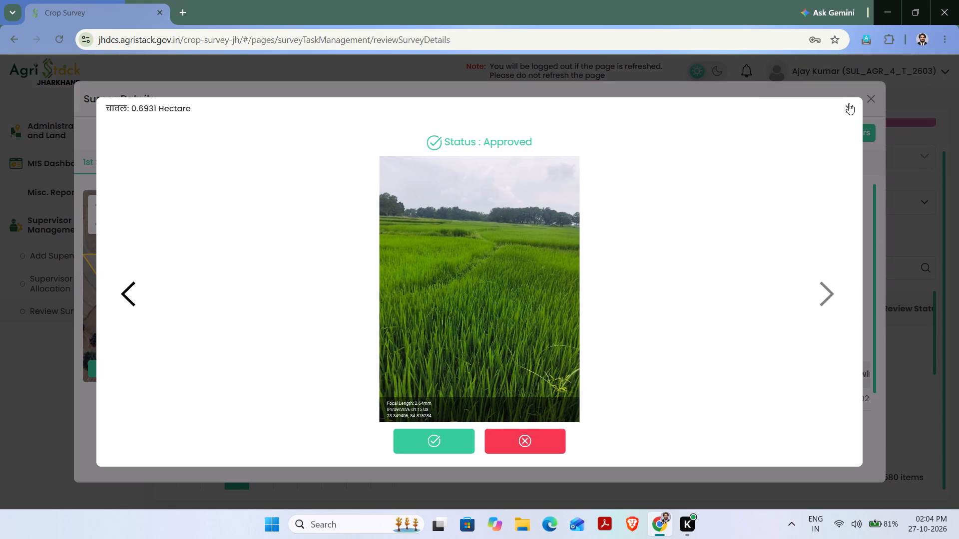
# Approve the 1st Survey of survey number 1084, save the review and close its survey details.
pyautogui.scroll(-1, 419, 354)
pyautogui.click(384, 365)
pyautogui.click(426, 397)
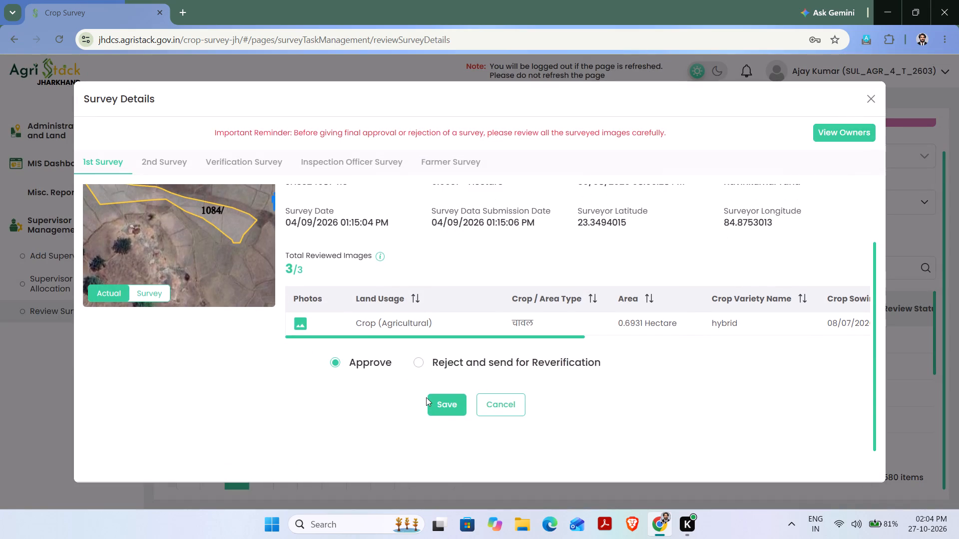
pyautogui.click(441, 398)
pyautogui.click(465, 317)
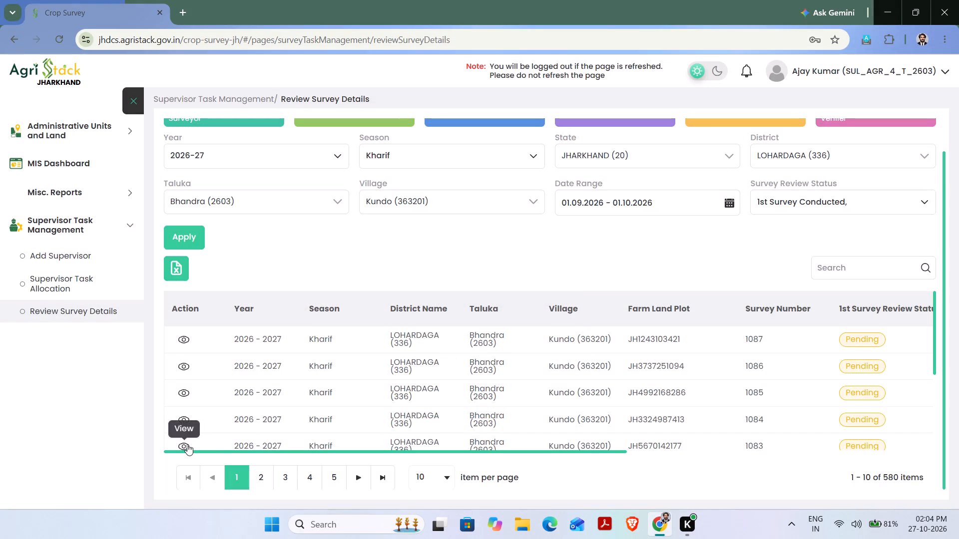
# Open the survey details for survey number 1083 and approve all three of its farm images.
pyautogui.click(187, 444)
pyautogui.click(298, 399)
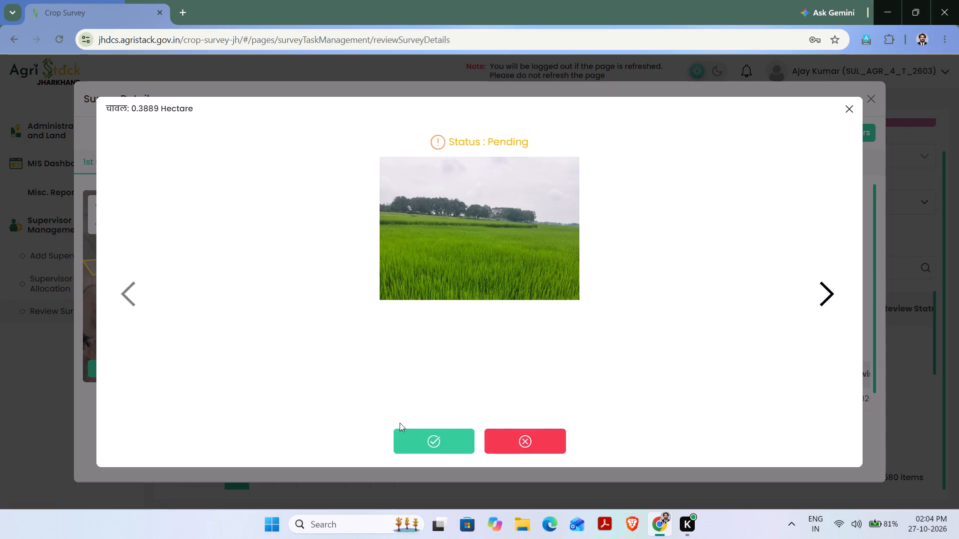
pyautogui.click(418, 432)
pyautogui.moveTo(490, 381); pyautogui.dragTo(409, 390)
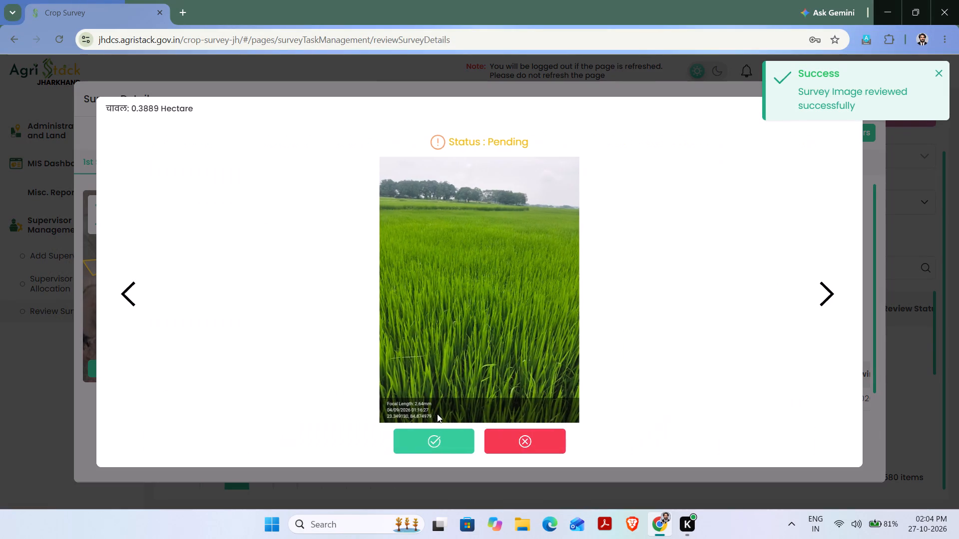
pyautogui.click(436, 435)
pyautogui.moveTo(488, 371); pyautogui.dragTo(407, 379)
pyautogui.click(431, 435)
pyautogui.moveTo(494, 331); pyautogui.dragTo(440, 337)
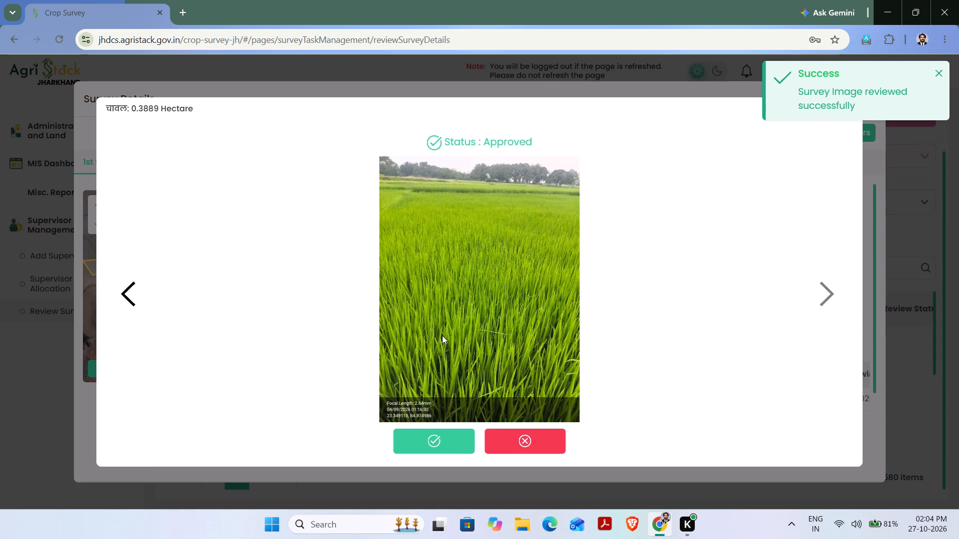
pyautogui.click(848, 109)
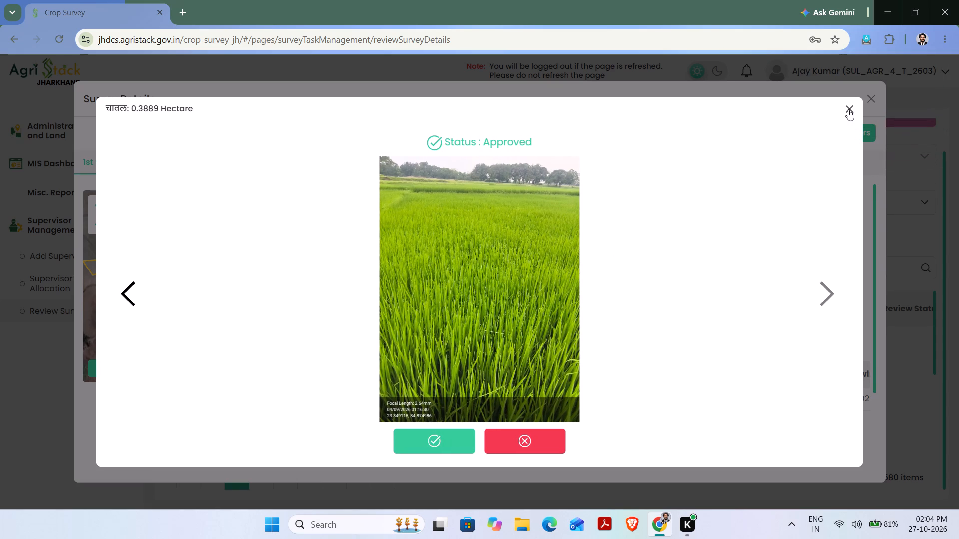
# Approve the 1st Survey of survey number 1083, save the review and close its survey details.
pyautogui.scroll(-1, 448, 348)
pyautogui.click(356, 355)
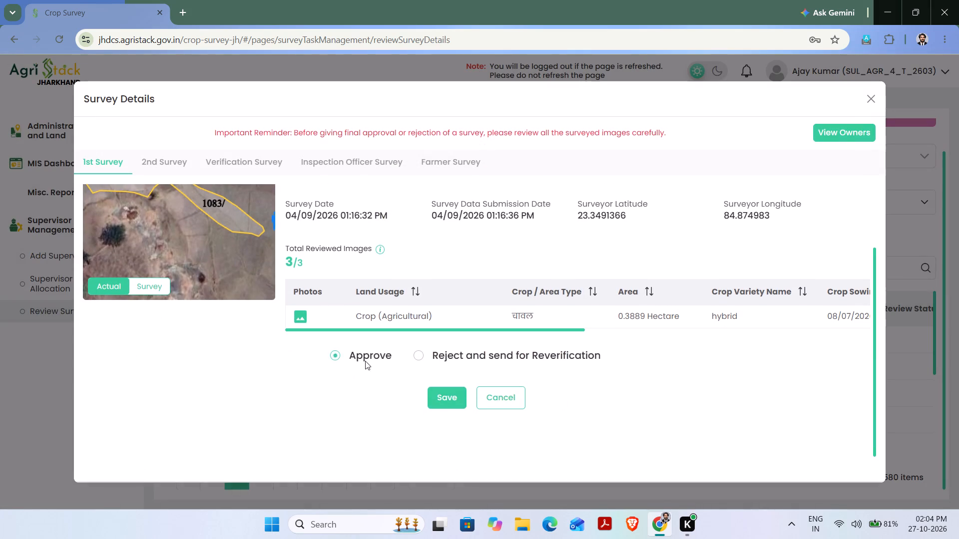
pyautogui.click(443, 400)
pyautogui.click(481, 317)
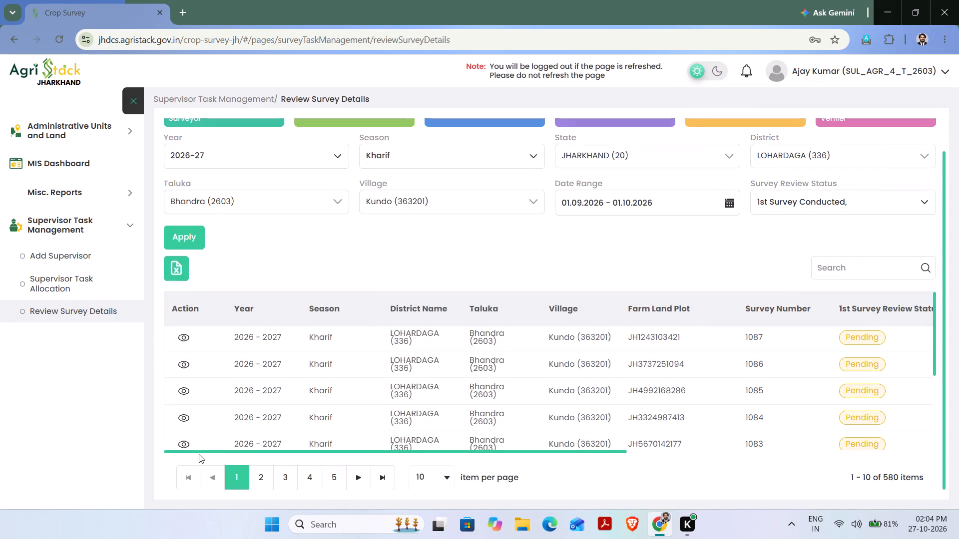
pyautogui.click(179, 446)
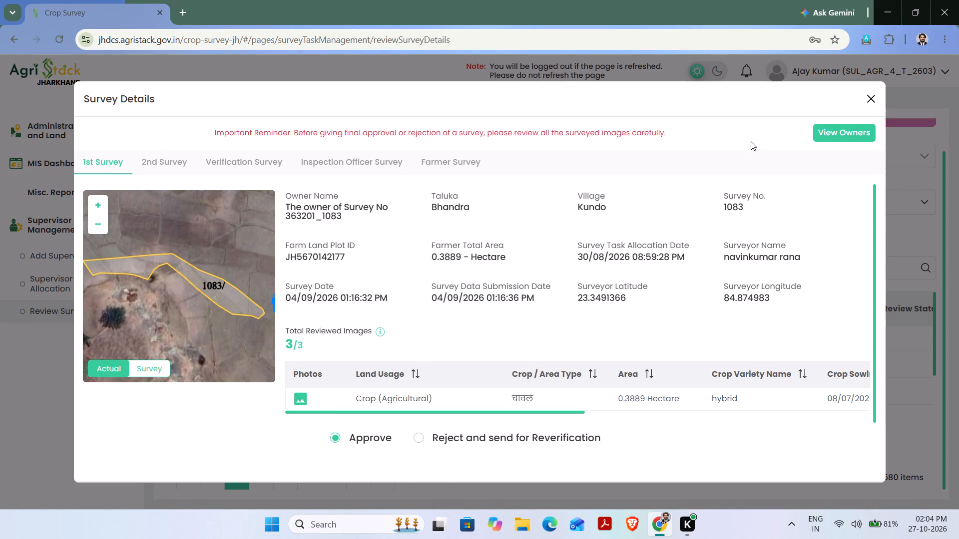
pyautogui.click(868, 96)
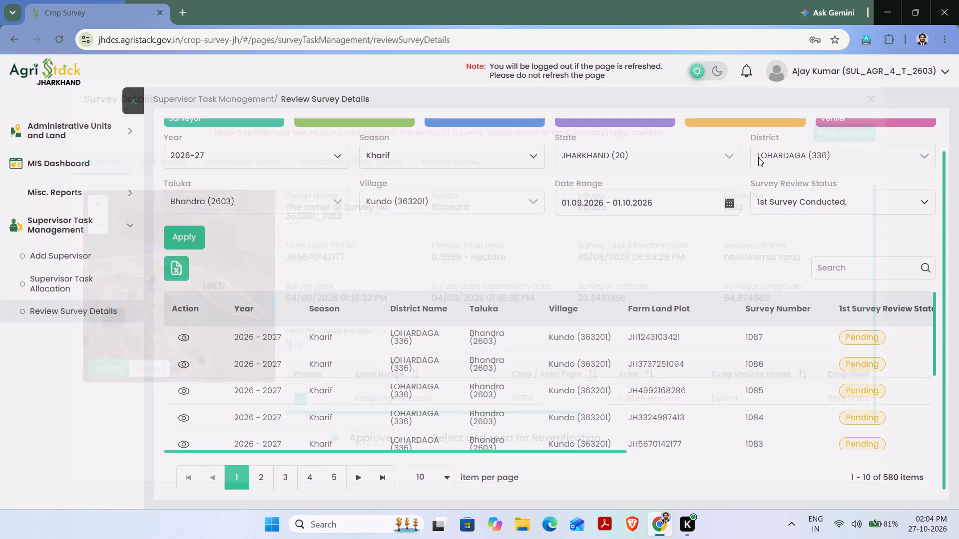
# Open the survey details for survey number 1082 and approve all three of its farm images.
pyautogui.scroll(-4, 364, 371)
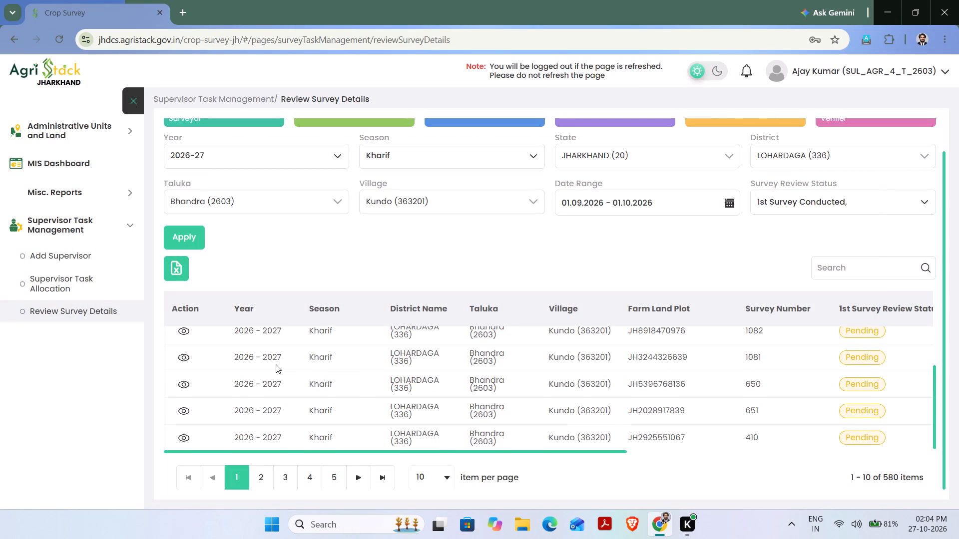
pyautogui.click(185, 332)
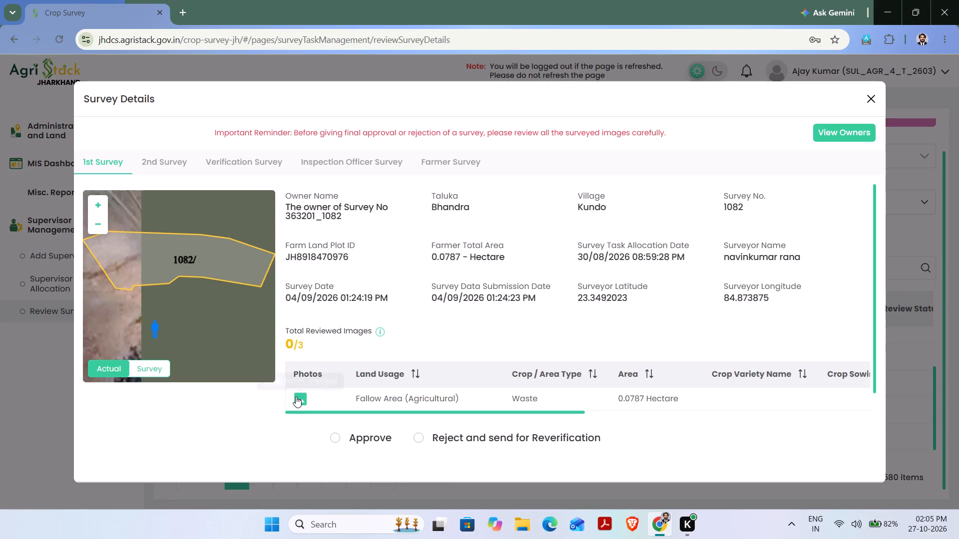
pyautogui.click(300, 403)
pyautogui.click(404, 438)
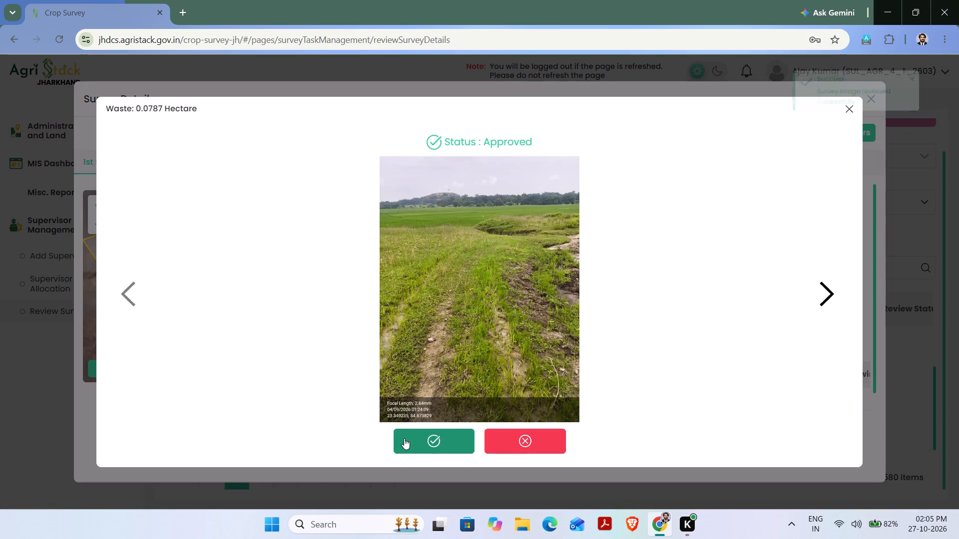
pyautogui.moveTo(486, 377); pyautogui.dragTo(380, 402)
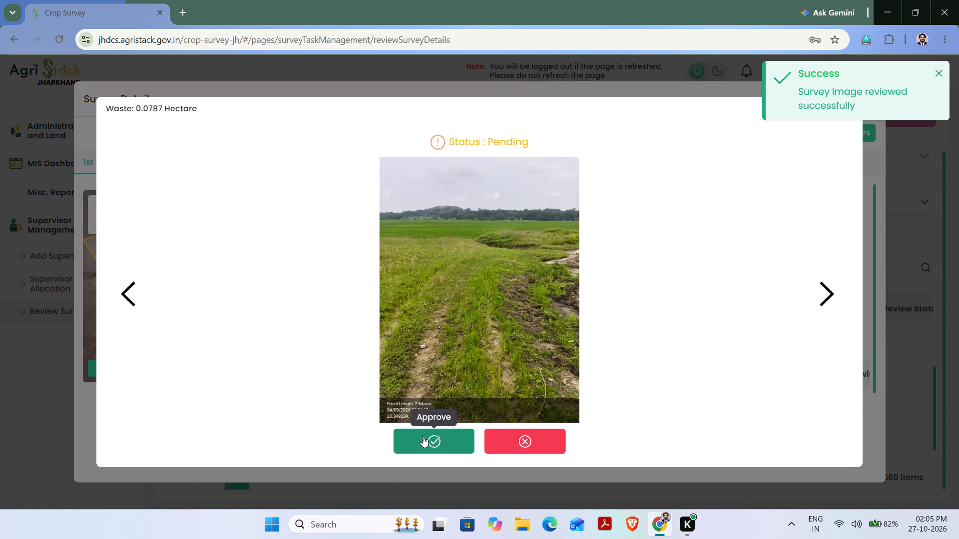
pyautogui.click(423, 436)
pyautogui.moveTo(508, 371); pyautogui.dragTo(415, 386)
pyautogui.click(415, 439)
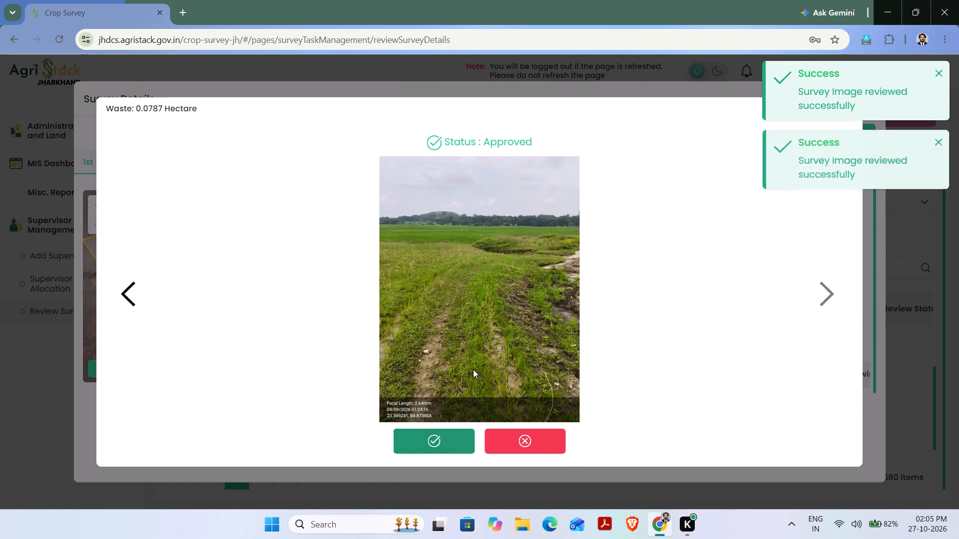
pyautogui.moveTo(508, 332); pyautogui.dragTo(460, 336)
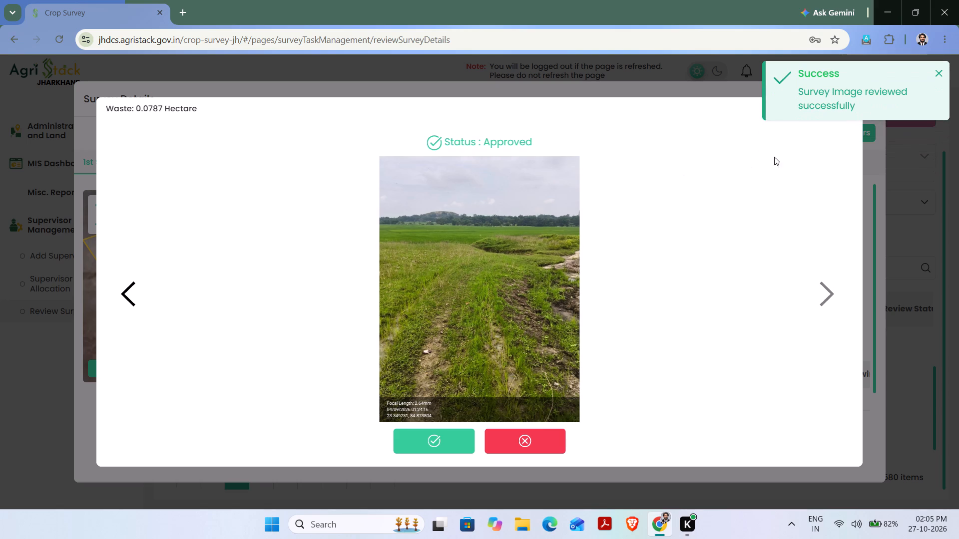
pyautogui.click(850, 105)
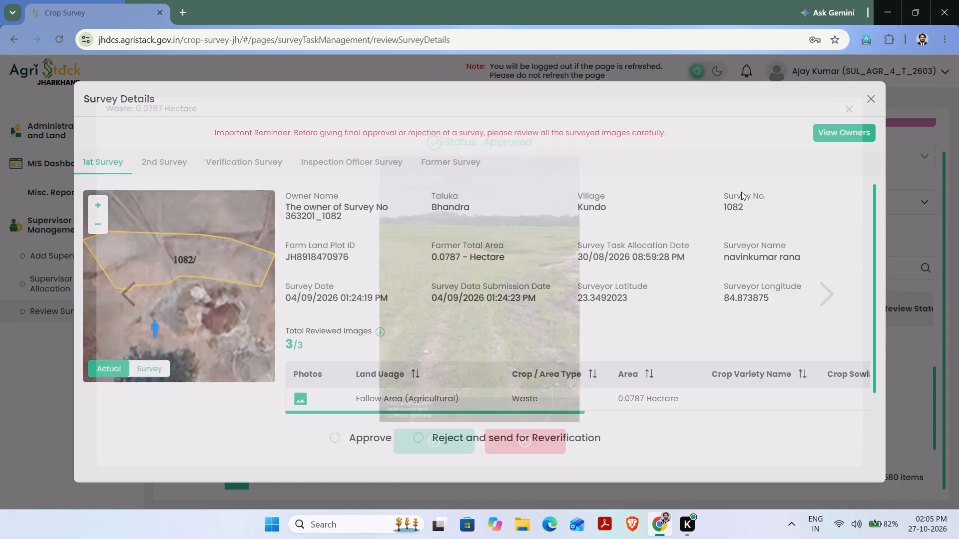
# Approve the 1st Survey of survey number 1082, save the review and close its survey details.
pyautogui.scroll(-1, 416, 377)
pyautogui.click(370, 375)
pyautogui.click(452, 414)
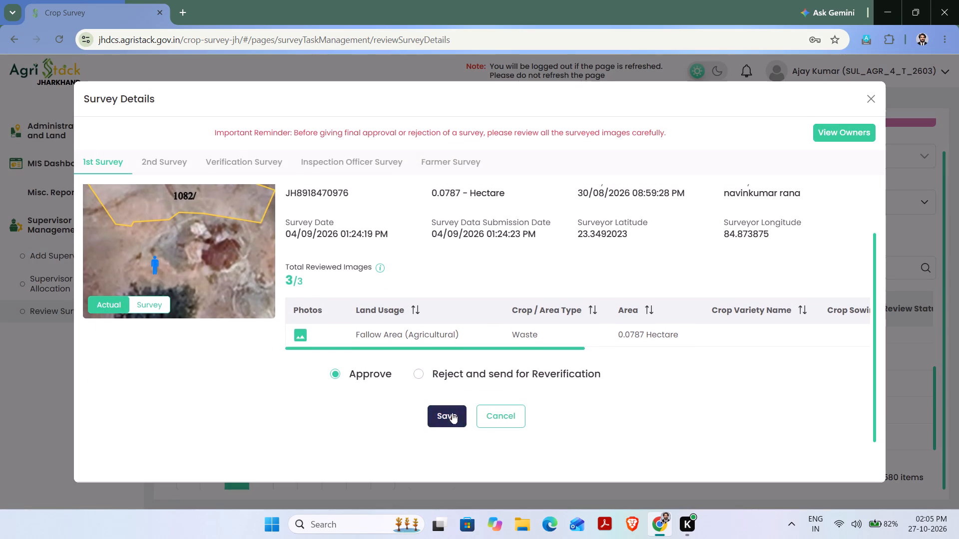
pyautogui.click(476, 312)
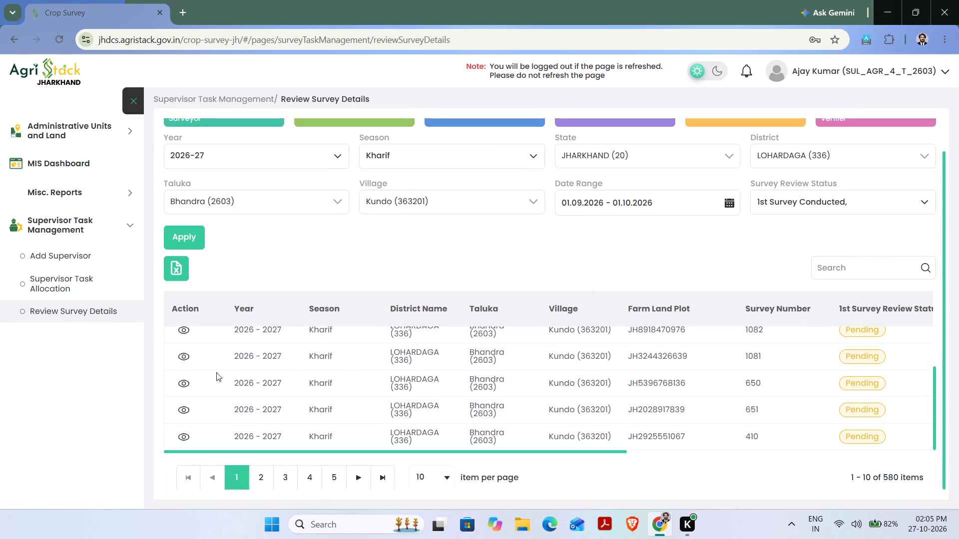
# Open the survey details for survey number 1081 and approve all three of its farm images.
pyautogui.click(183, 356)
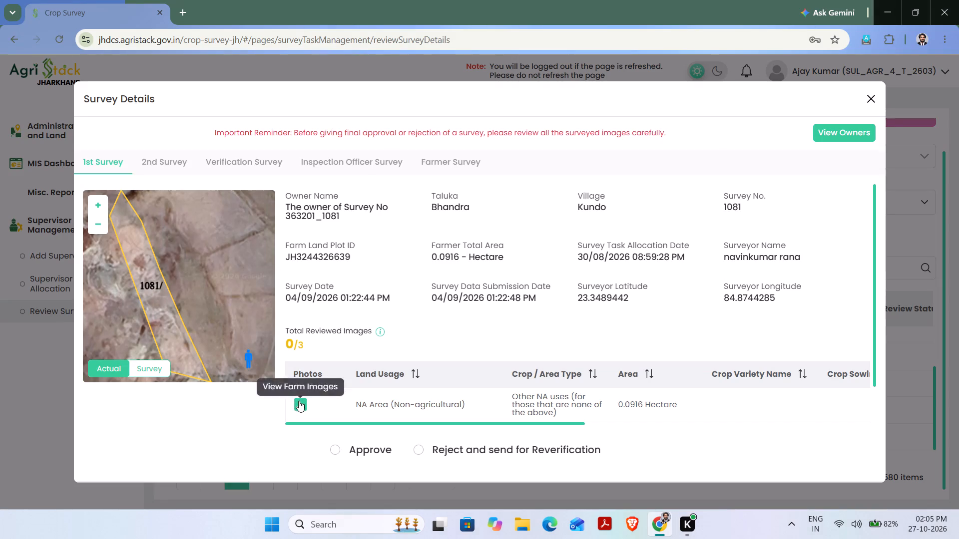
pyautogui.click(299, 401)
pyautogui.click(420, 445)
pyautogui.moveTo(478, 389); pyautogui.dragTo(467, 390)
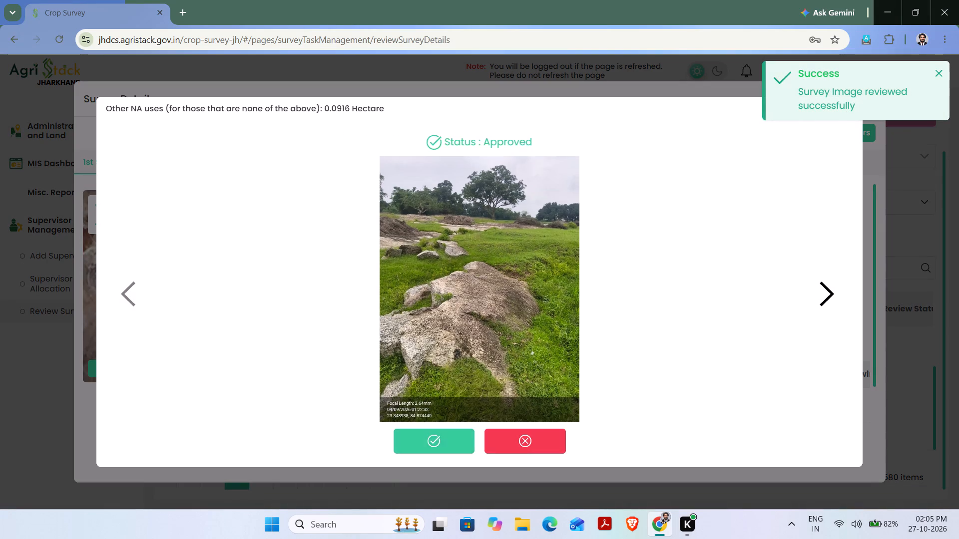
pyautogui.moveTo(467, 390); pyautogui.dragTo(392, 397)
pyautogui.click(414, 438)
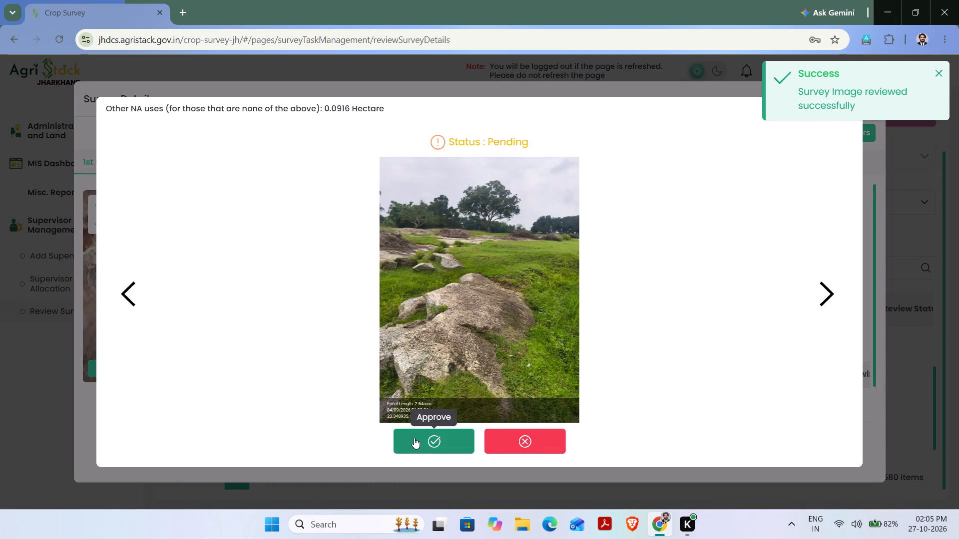
pyautogui.moveTo(403, 384); pyautogui.dragTo(394, 385)
pyautogui.moveTo(494, 369); pyautogui.dragTo(427, 372)
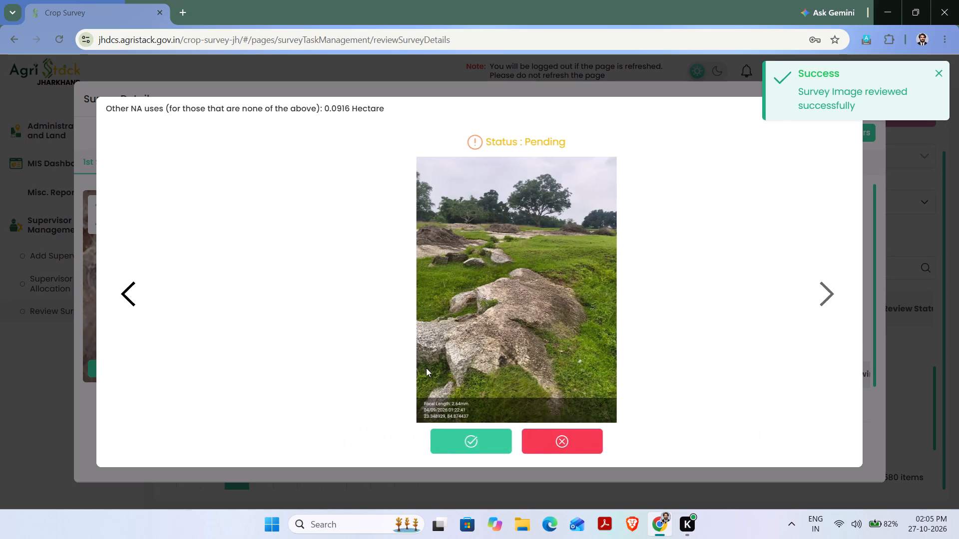
pyautogui.click(455, 434)
pyautogui.moveTo(552, 347); pyautogui.dragTo(487, 344)
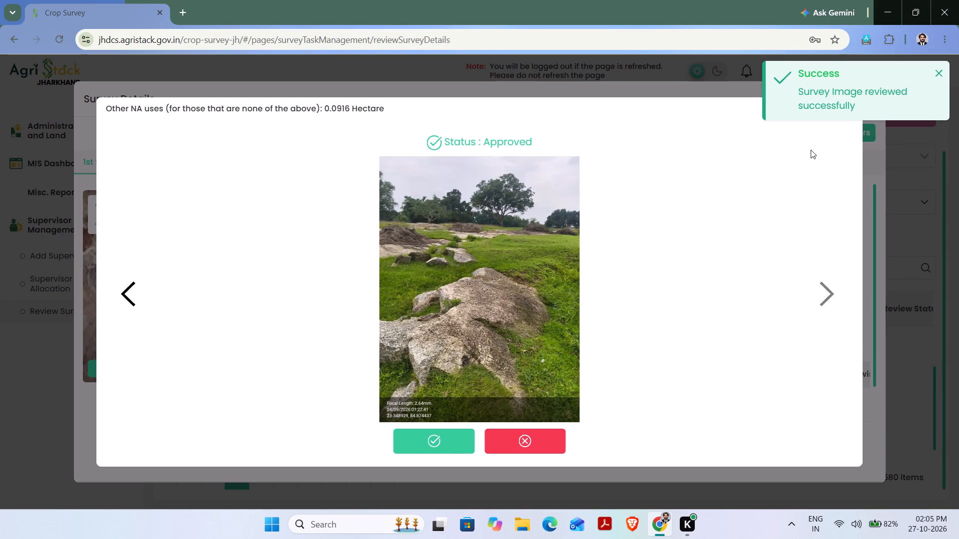
pyautogui.click(849, 105)
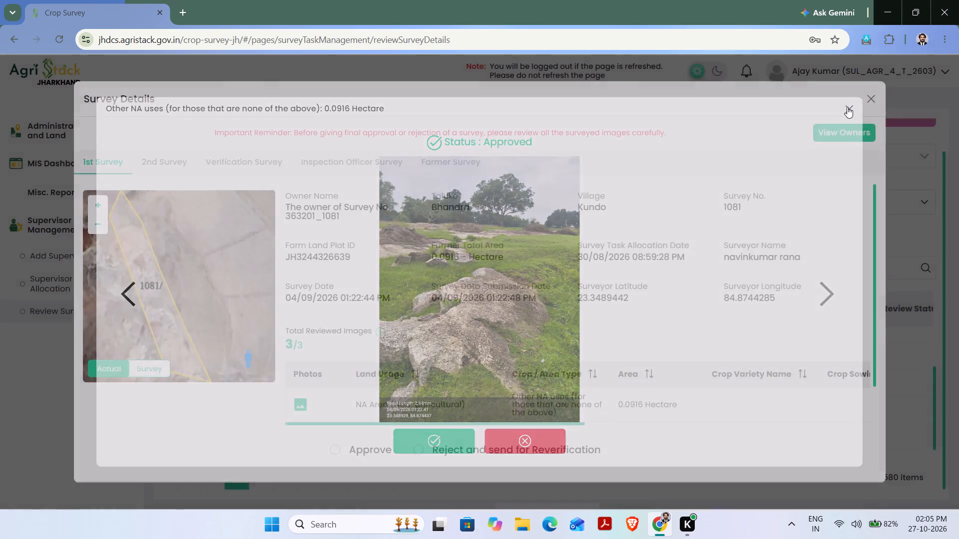
# Approve the 1st Survey of survey number 1081, save the review and close its survey details.
pyautogui.scroll(-2, 457, 381)
pyautogui.click(375, 374)
pyautogui.click(449, 416)
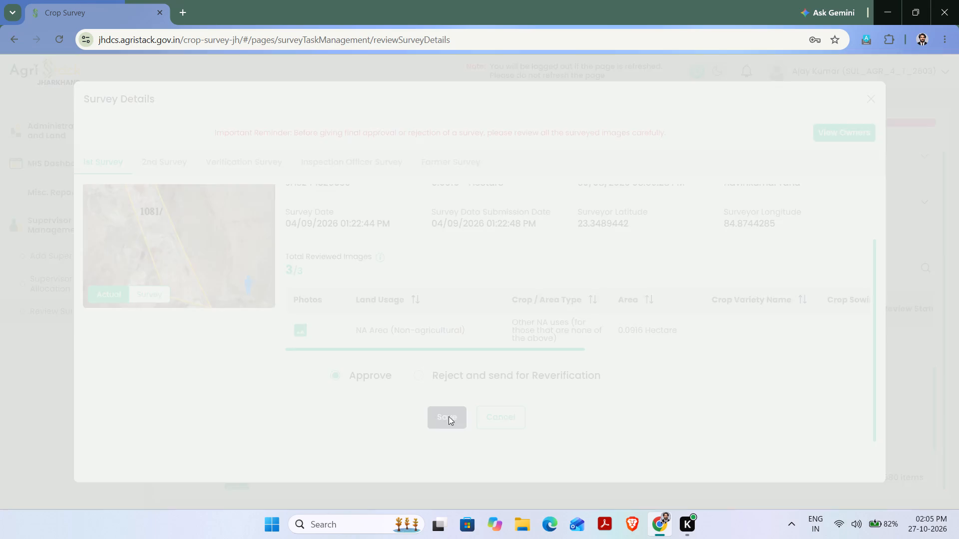
pyautogui.click(508, 311)
# Open the survey details for survey number 650 and approve all three of its farm images.
pyautogui.click(183, 383)
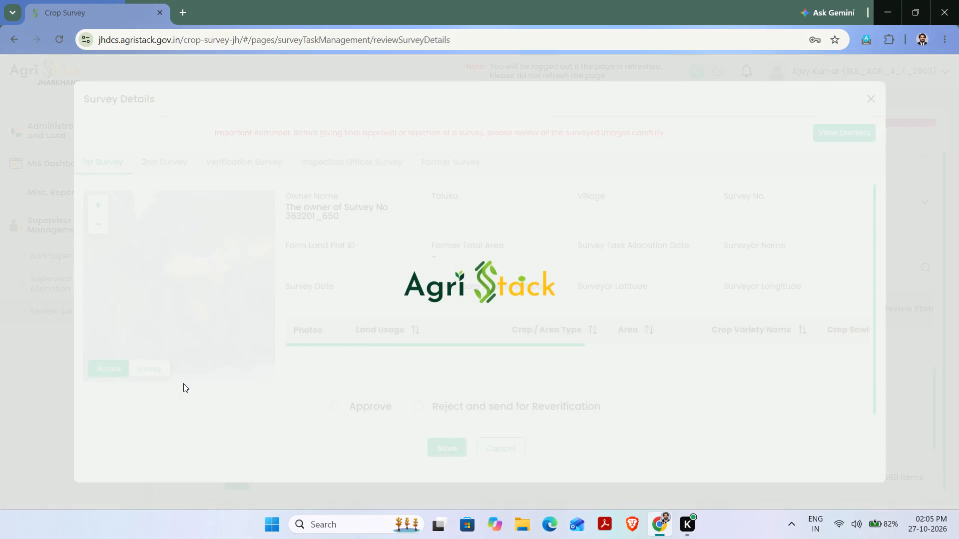
pyautogui.click(300, 394)
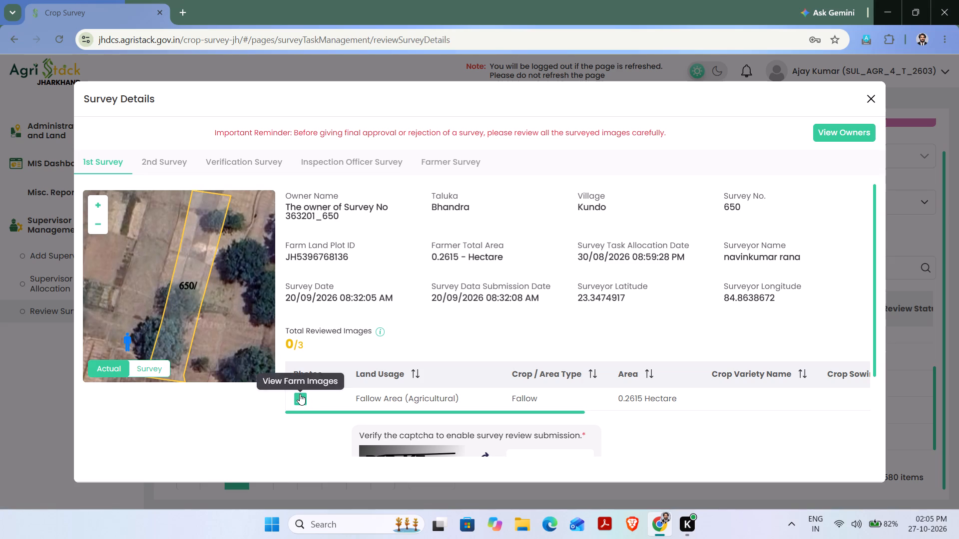
pyautogui.doubleClick(424, 450)
pyautogui.moveTo(503, 379); pyautogui.dragTo(455, 385)
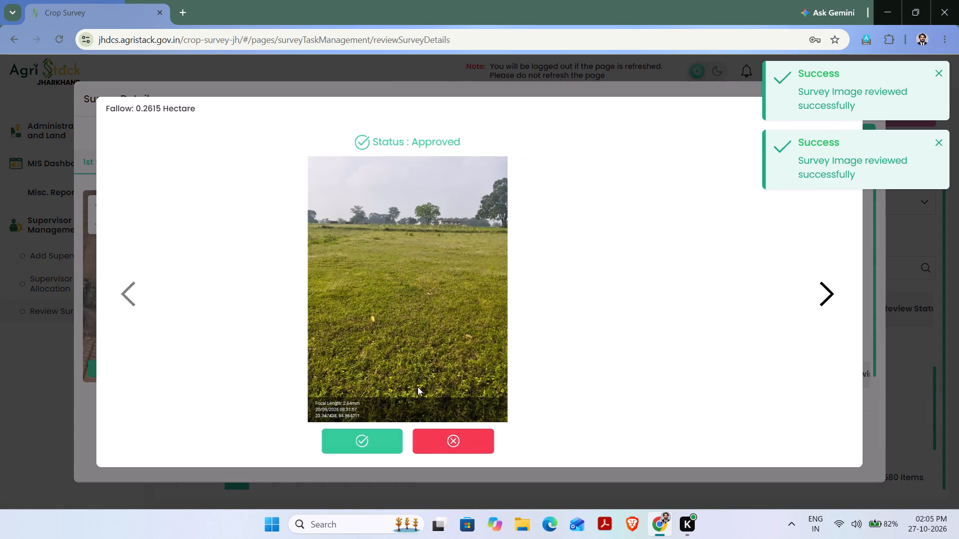
pyautogui.click(425, 438)
pyautogui.click(494, 380)
pyautogui.moveTo(494, 380); pyautogui.dragTo(481, 380)
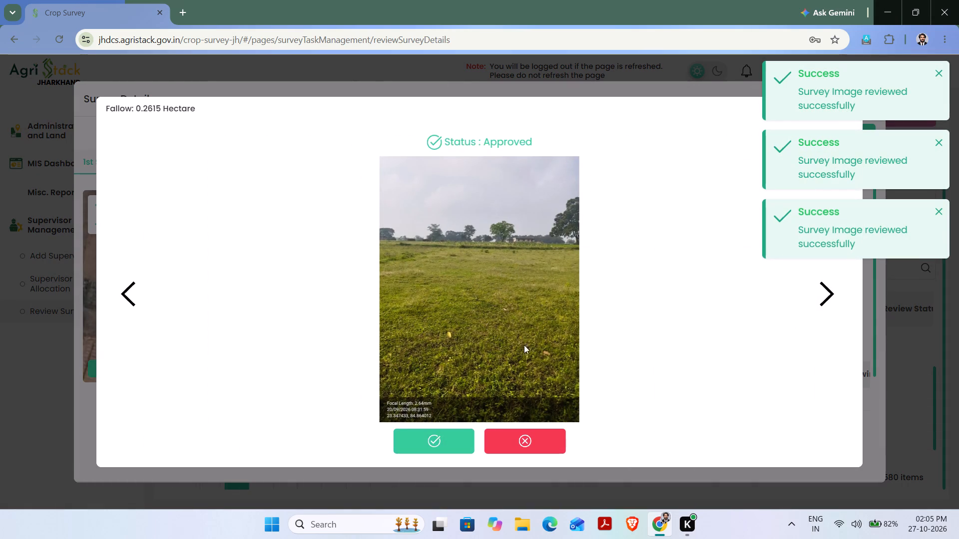
pyautogui.moveTo(527, 341); pyautogui.dragTo(446, 341)
pyautogui.click(442, 442)
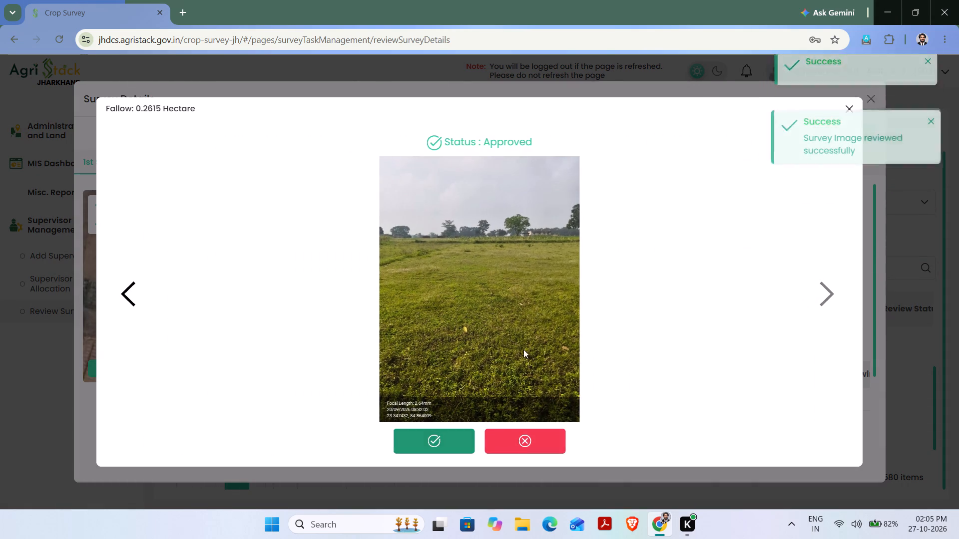
pyautogui.moveTo(556, 315); pyautogui.dragTo(473, 315)
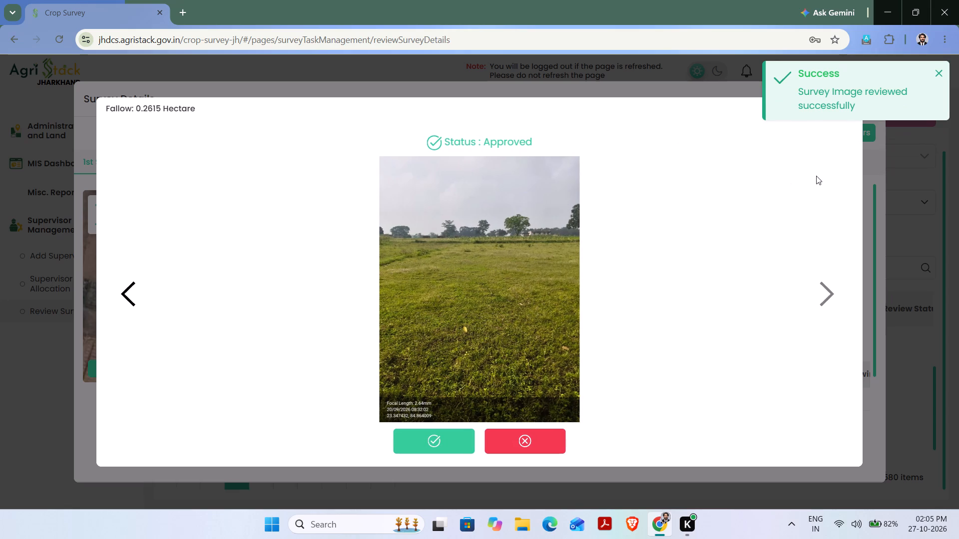
pyautogui.click(853, 108)
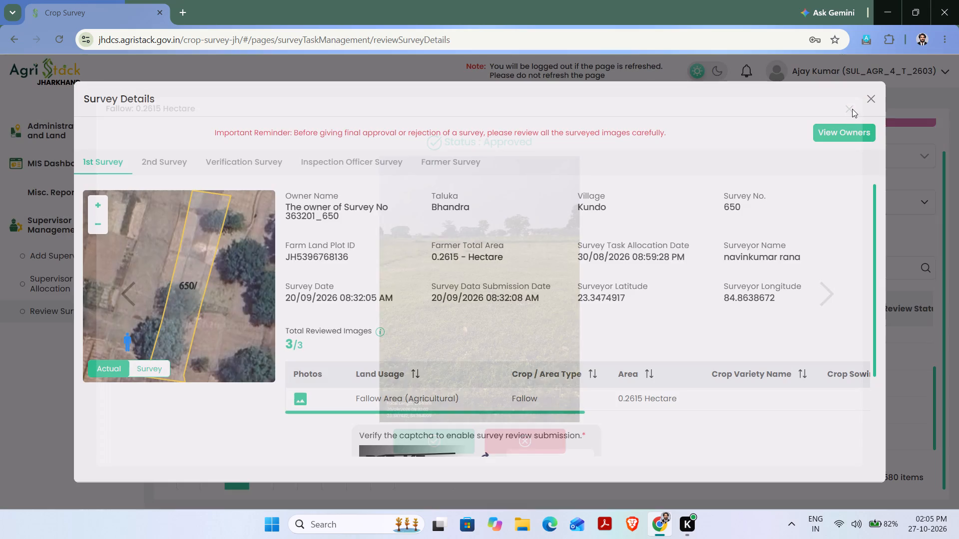
# Enter the captcha, approve the 1st Survey of survey number 650, save the review and close its survey details.
pyautogui.scroll(-2, 458, 363)
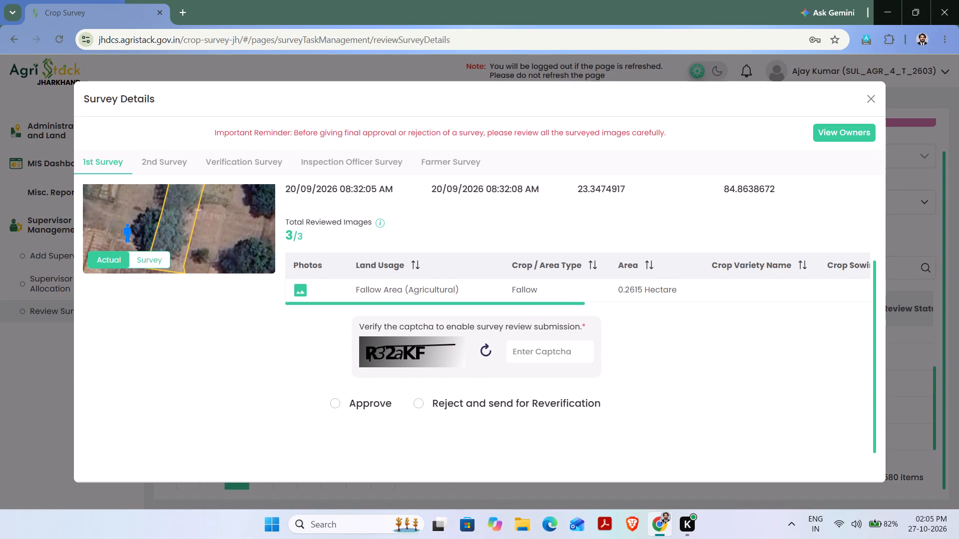
pyautogui.click(542, 351)
pyautogui.hotkey('shift', 'r')
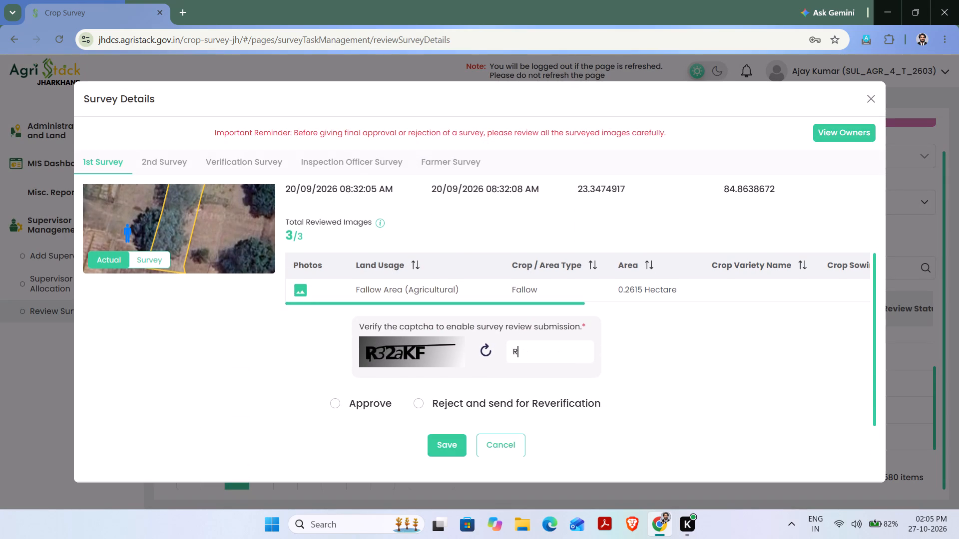
pyautogui.press('3')
pyautogui.press('2')
pyautogui.press('a')
pyautogui.hotkey('shift', 'k')
pyautogui.hotkey('shift', 'f')
pyautogui.click(357, 405)
pyautogui.click(446, 442)
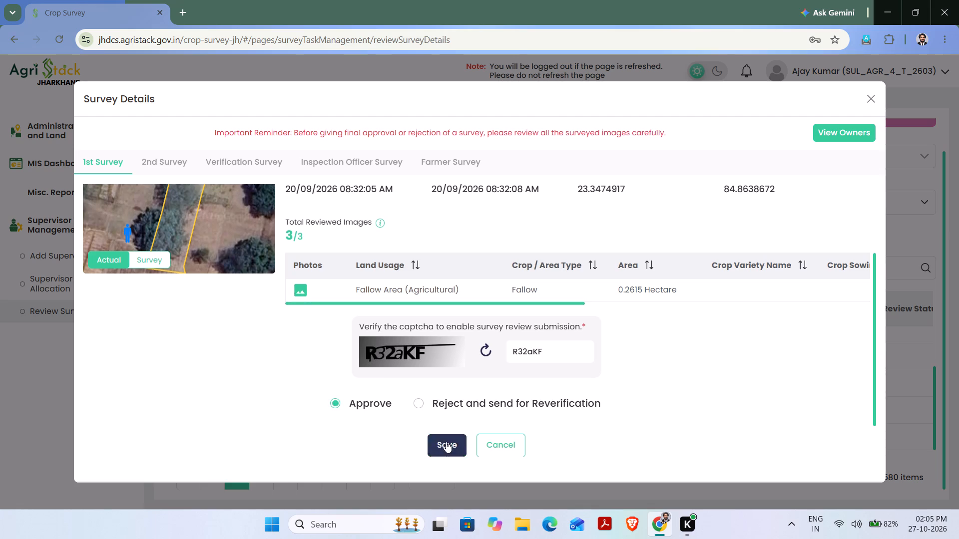
pyautogui.click(501, 319)
# Open the survey details for survey number 651 and approve all three of its farm images.
pyautogui.click(182, 412)
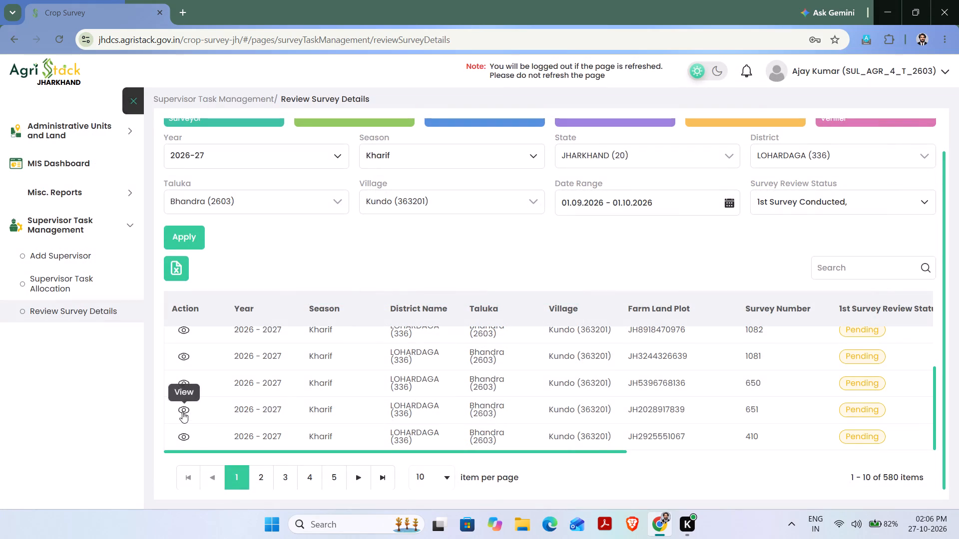
pyautogui.click(295, 403)
pyautogui.click(443, 434)
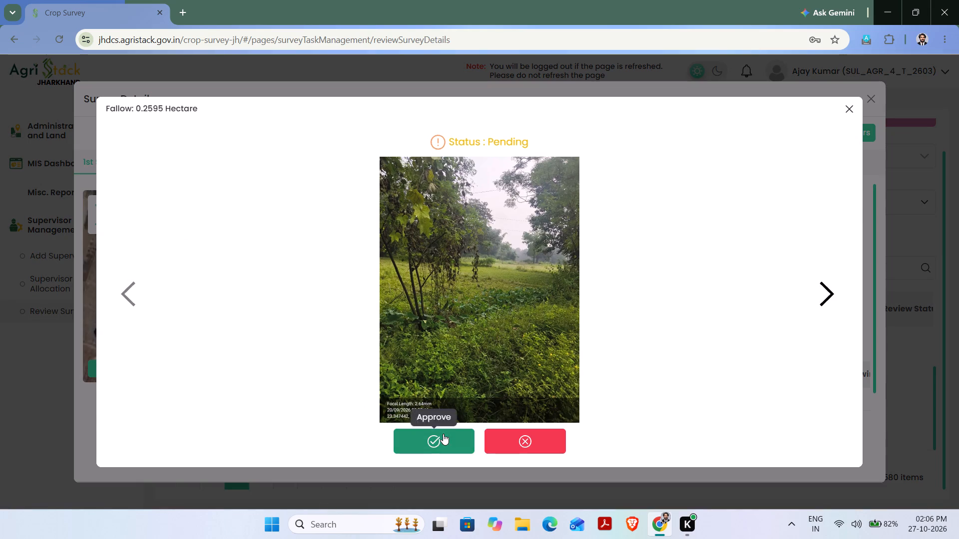
pyautogui.moveTo(491, 395); pyautogui.dragTo(408, 400)
pyautogui.click(412, 450)
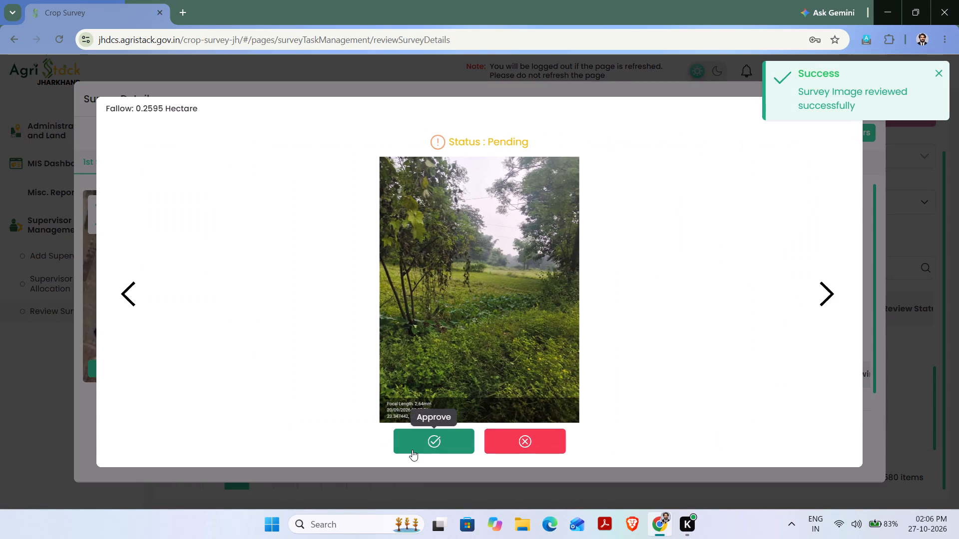
pyautogui.moveTo(483, 396); pyautogui.dragTo(398, 399)
pyautogui.click(422, 439)
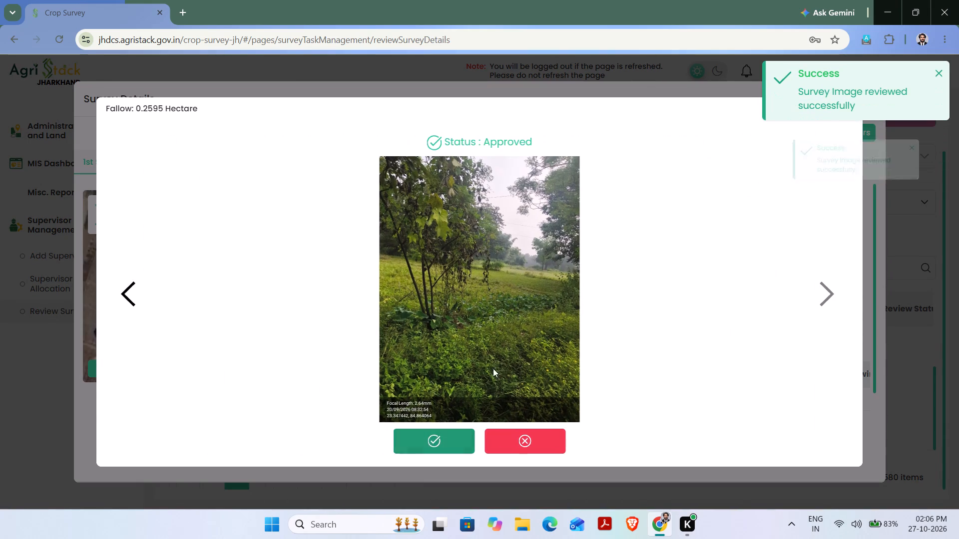
pyautogui.moveTo(494, 365); pyautogui.dragTo(422, 356)
pyautogui.click(423, 352)
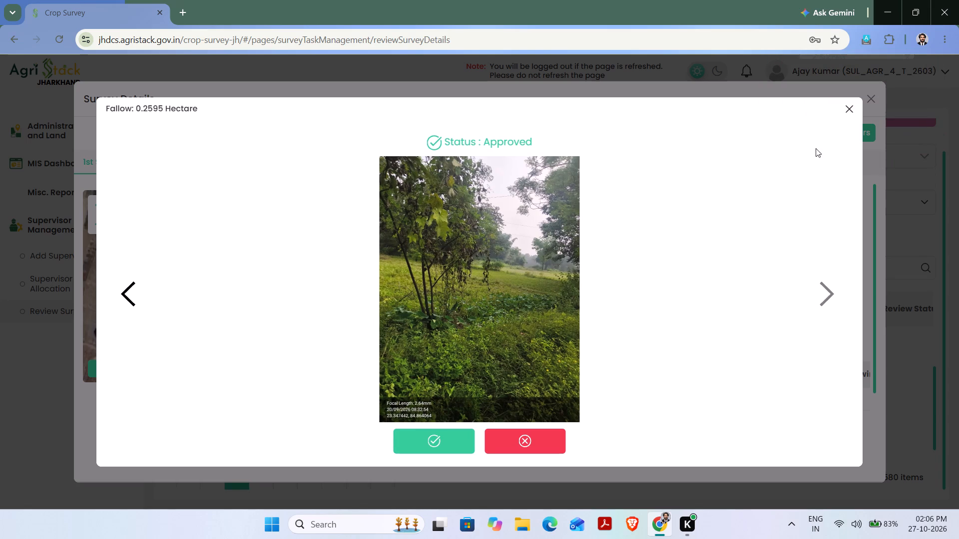
pyautogui.click(849, 114)
# Approve the 1st Survey of survey number 651, save the review and close its survey details.
pyautogui.scroll(-1, 446, 392)
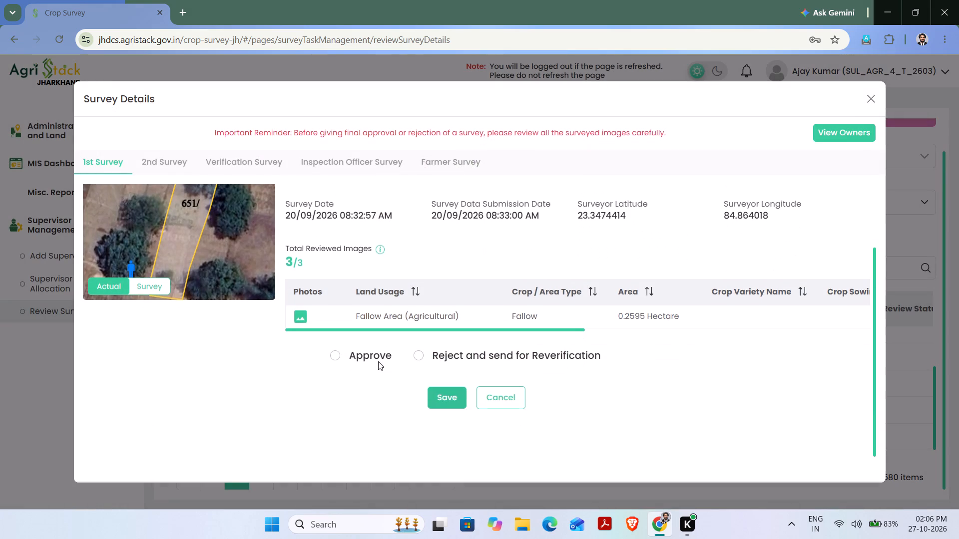
pyautogui.click(377, 360)
pyautogui.click(446, 396)
pyautogui.click(506, 312)
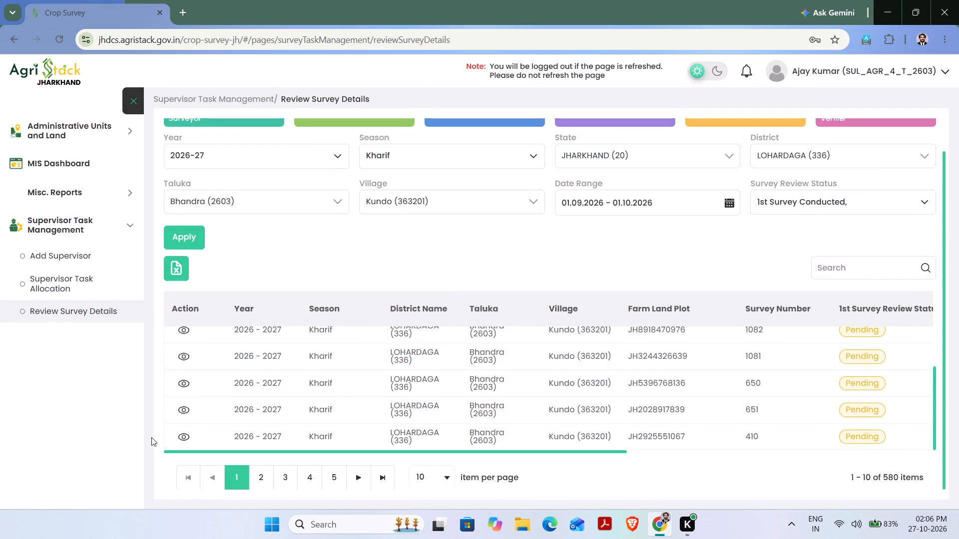
# Open the survey details for survey number 410 and approve all three of its farm images.
pyautogui.click(186, 437)
pyautogui.click(301, 398)
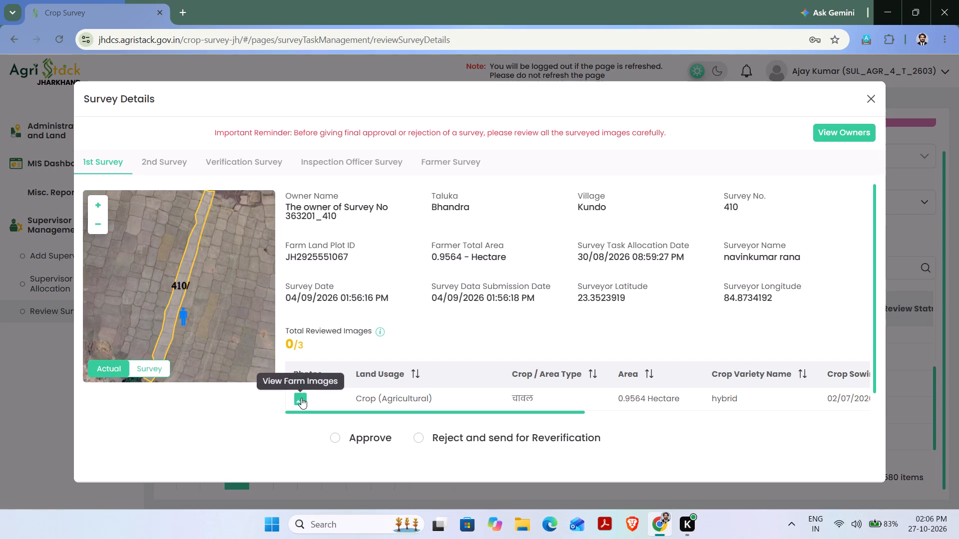
pyautogui.click(421, 433)
pyautogui.moveTo(503, 384); pyautogui.dragTo(463, 391)
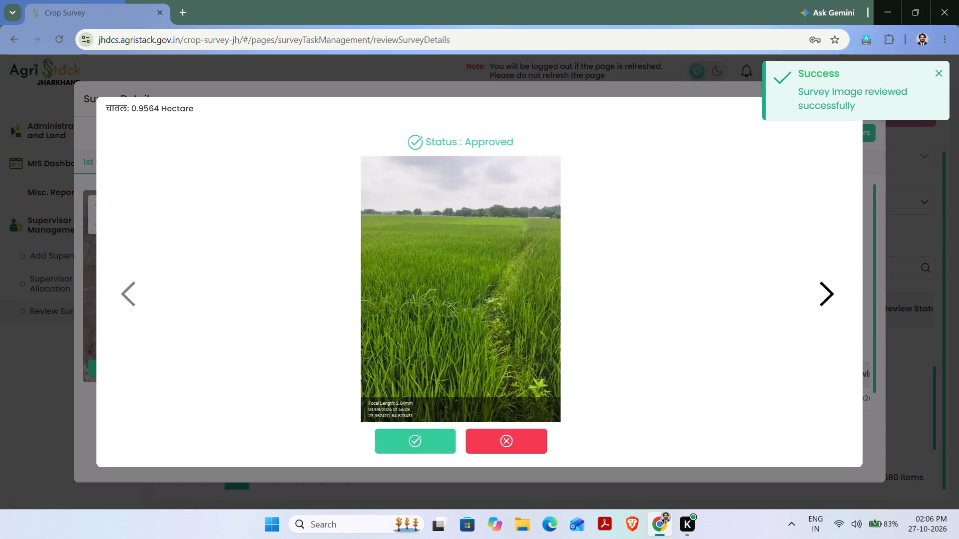
pyautogui.moveTo(463, 391); pyautogui.dragTo(436, 395)
pyautogui.click(418, 439)
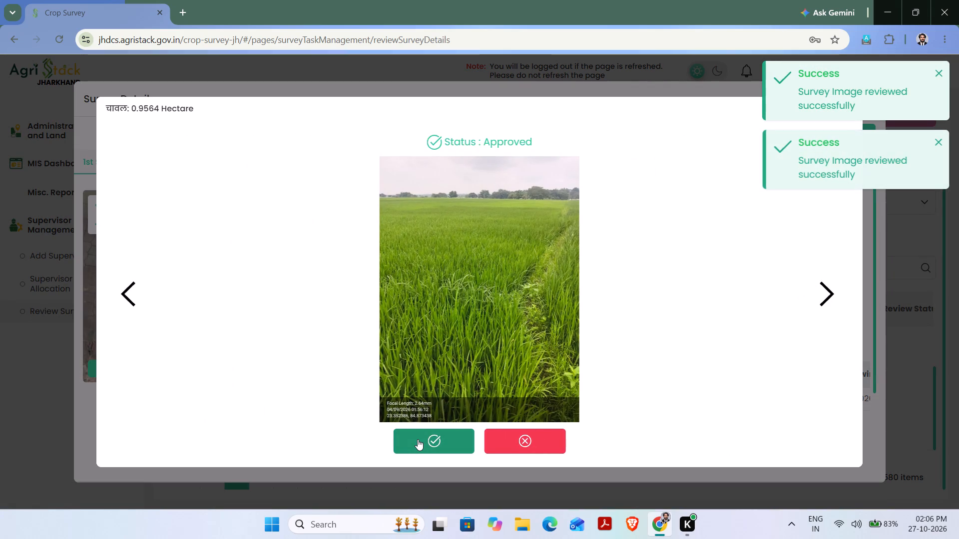
pyautogui.moveTo(521, 362); pyautogui.dragTo(454, 380)
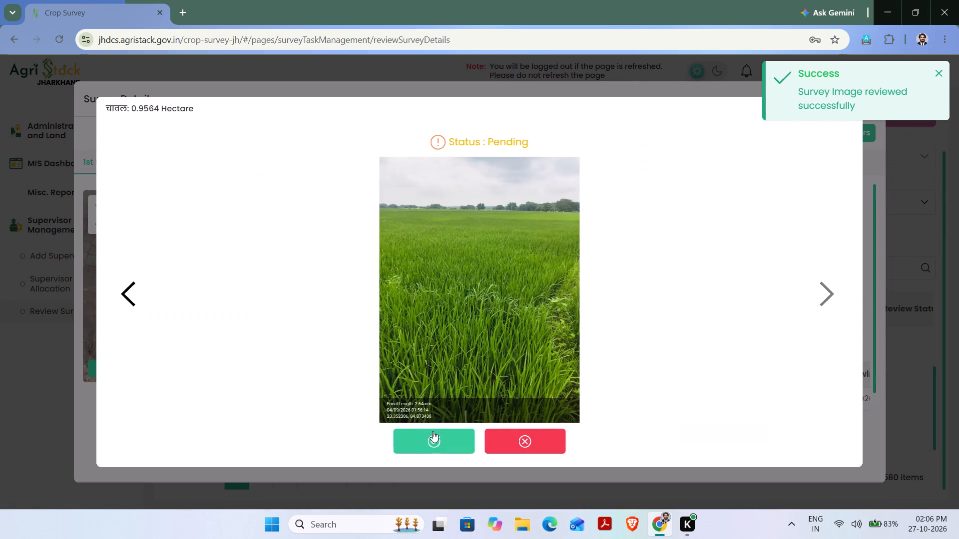
pyautogui.click(433, 442)
pyautogui.moveTo(506, 377); pyautogui.dragTo(452, 378)
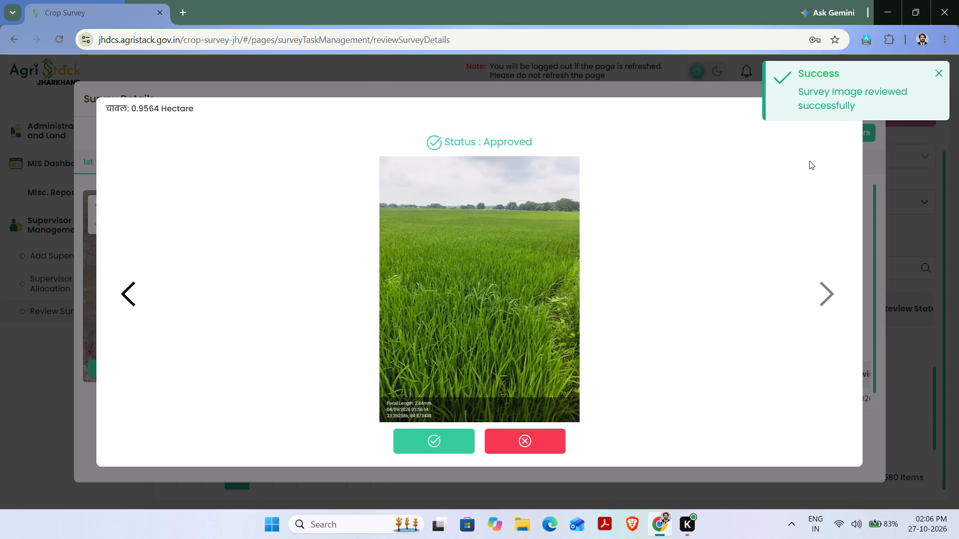
pyautogui.click(851, 109)
# Approve the 1st Survey of survey number 410, save the review and close its survey details.
pyautogui.scroll(-1, 406, 414)
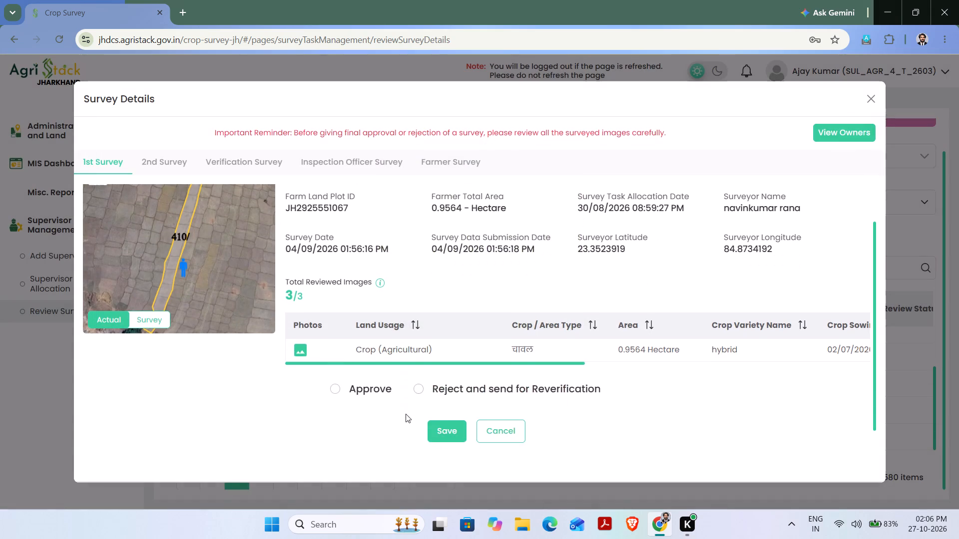
pyautogui.click(374, 386)
pyautogui.click(438, 432)
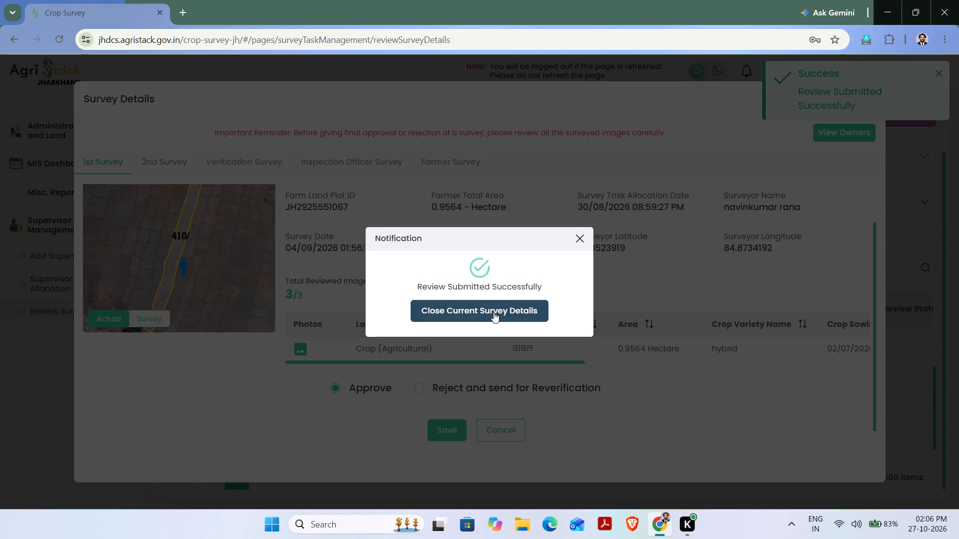
pyautogui.click(493, 312)
# Reopen the survey details for survey number 410 to check its review, and close them.
pyautogui.click(177, 436)
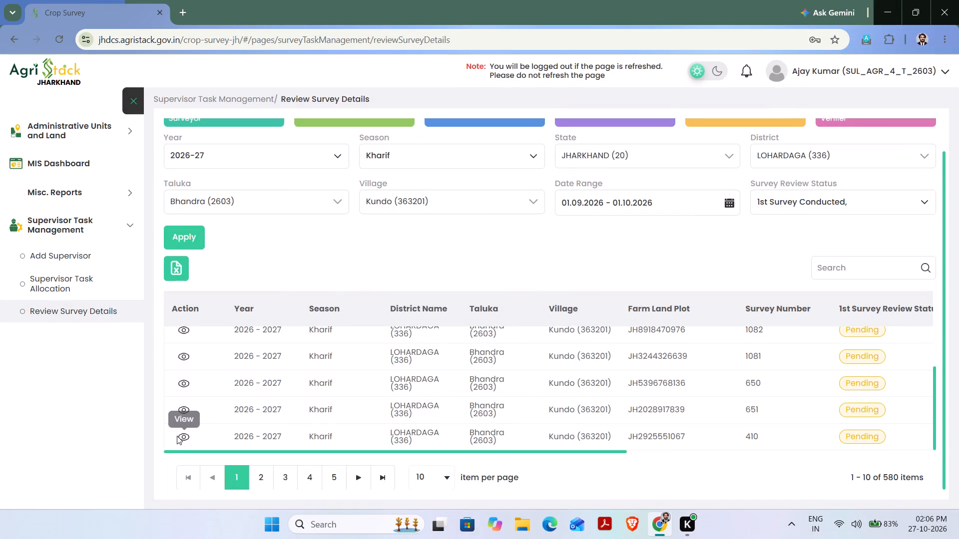
pyautogui.click(182, 436)
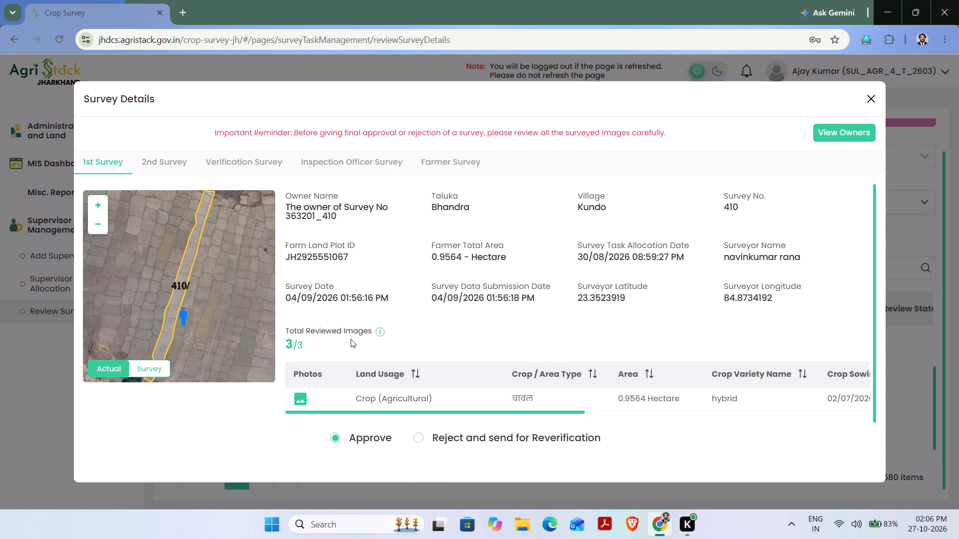
pyautogui.click(876, 98)
# Reapply the current filters to refresh the list of pending Kundo surveys.
pyautogui.click(190, 236)
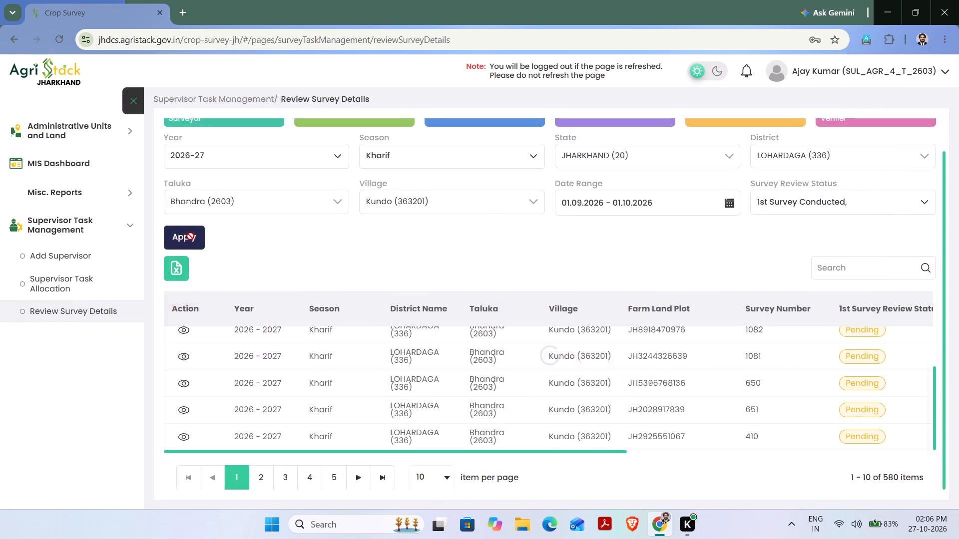
# Open the survey details for survey number 652 and approve all three of its farm images.
pyautogui.scroll(5, 260, 358)
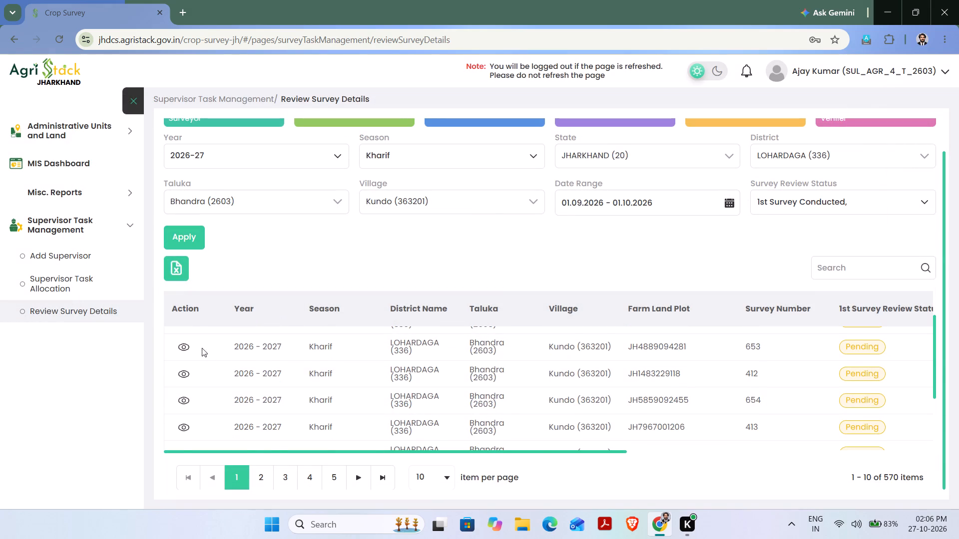
pyautogui.click(179, 335)
pyautogui.click(302, 400)
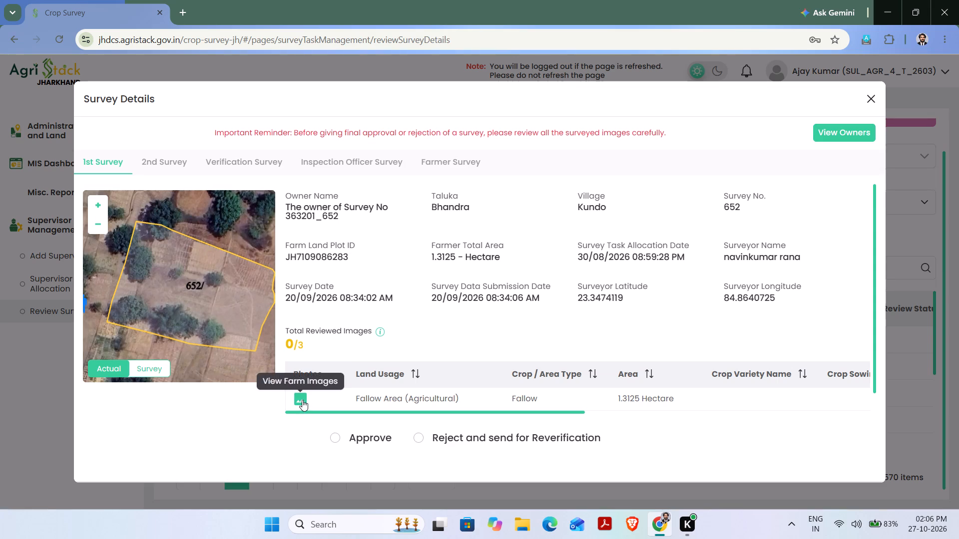
pyautogui.click(411, 433)
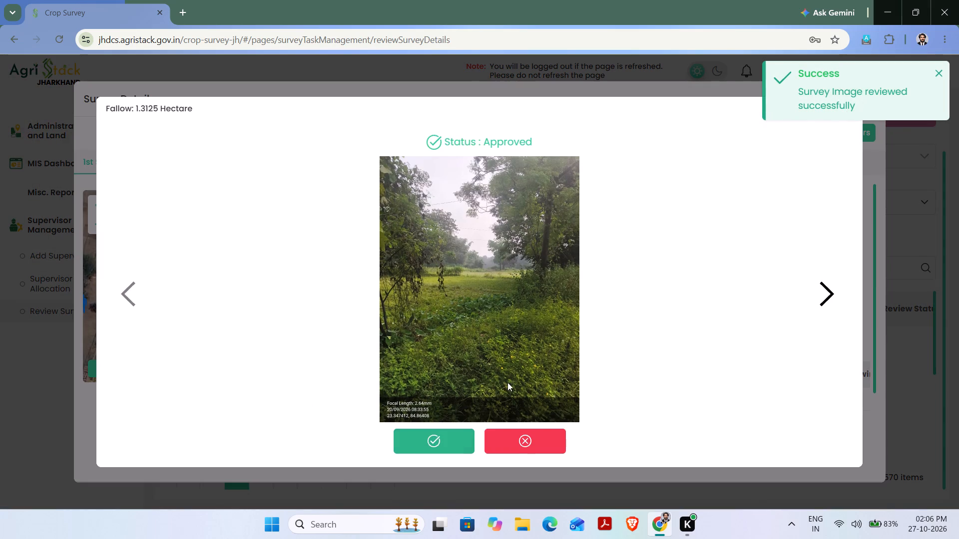
pyautogui.moveTo(453, 390); pyautogui.dragTo(416, 397)
pyautogui.click(435, 441)
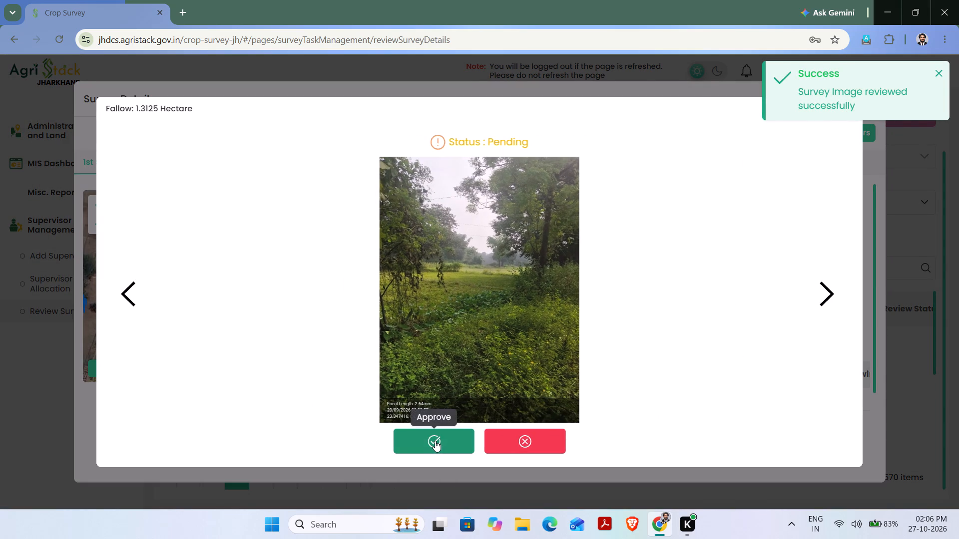
pyautogui.moveTo(513, 372); pyautogui.dragTo(423, 387)
pyautogui.click(425, 431)
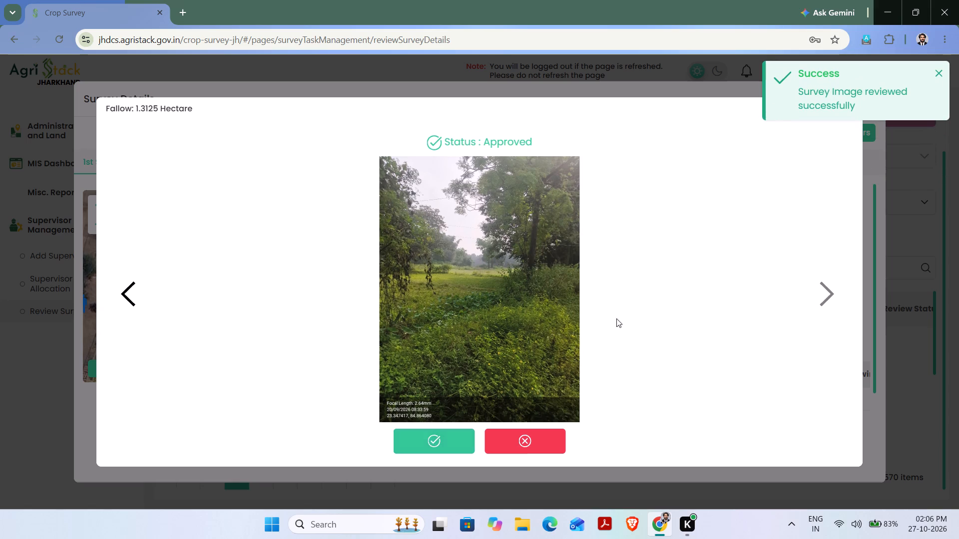
pyautogui.click(852, 110)
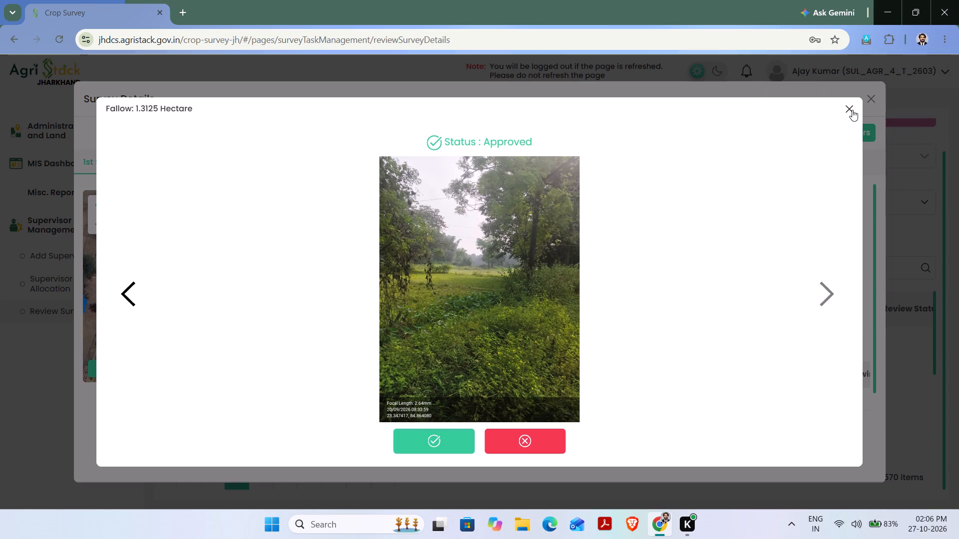
# Approve the 1st Survey of survey number 652 and save the review.
pyautogui.scroll(-2, 444, 354)
pyautogui.click(371, 357)
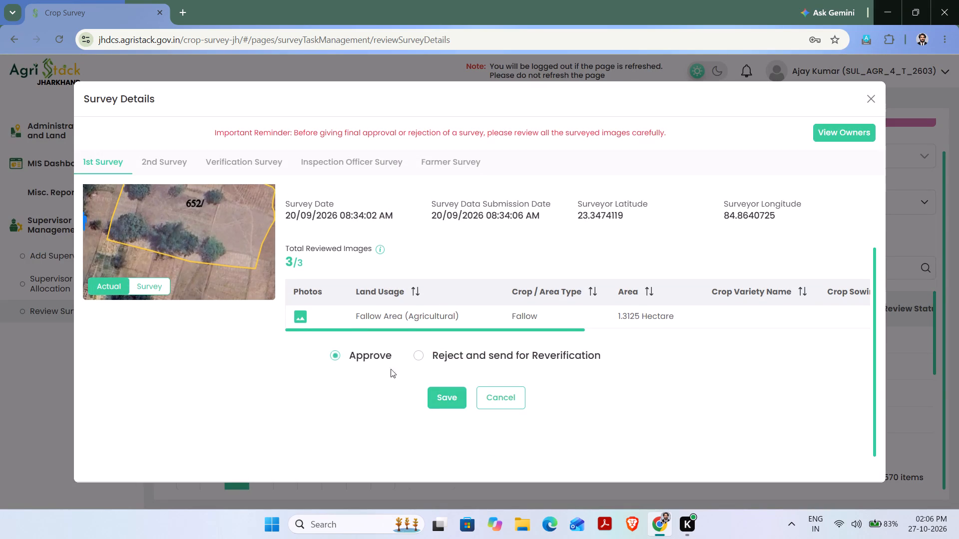
pyautogui.click(437, 400)
pyautogui.click(487, 311)
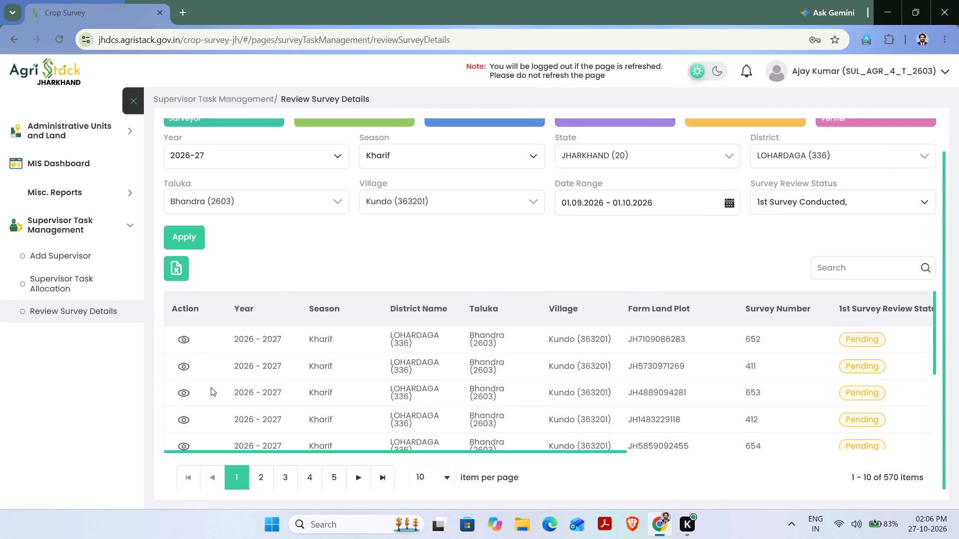
# Open the survey details for survey number 411 and approve its farm images, starting with the first.
pyautogui.click(181, 368)
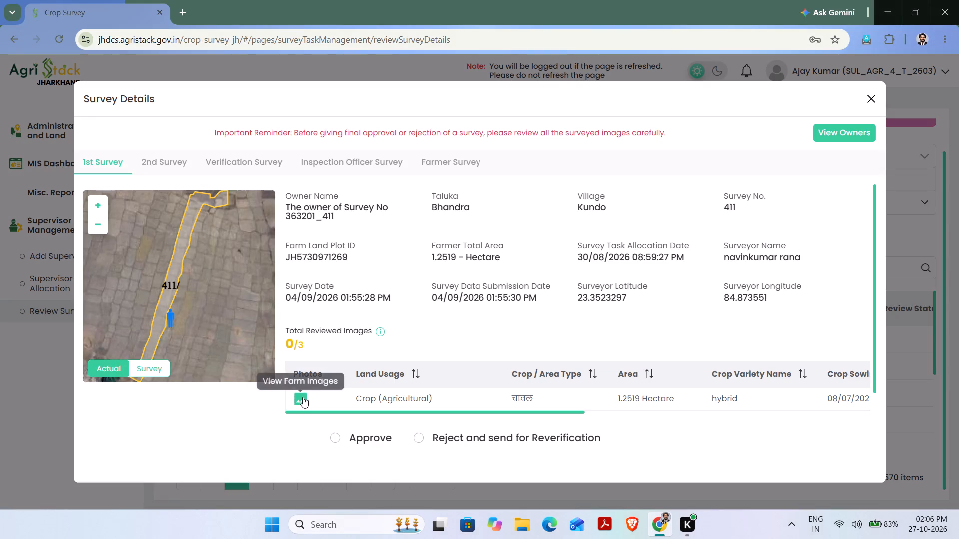
pyautogui.click(303, 397)
pyautogui.click(428, 437)
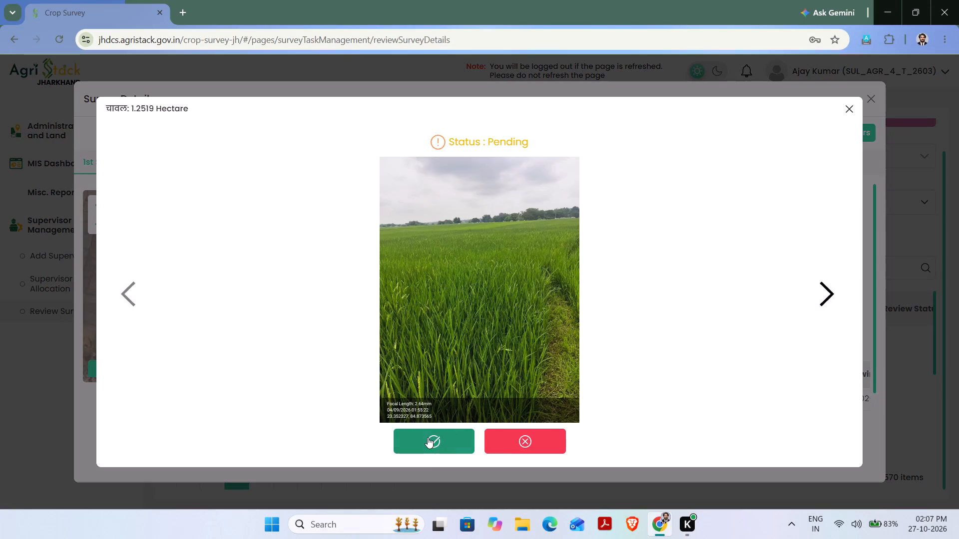
pyautogui.moveTo(512, 376); pyautogui.dragTo(419, 388)
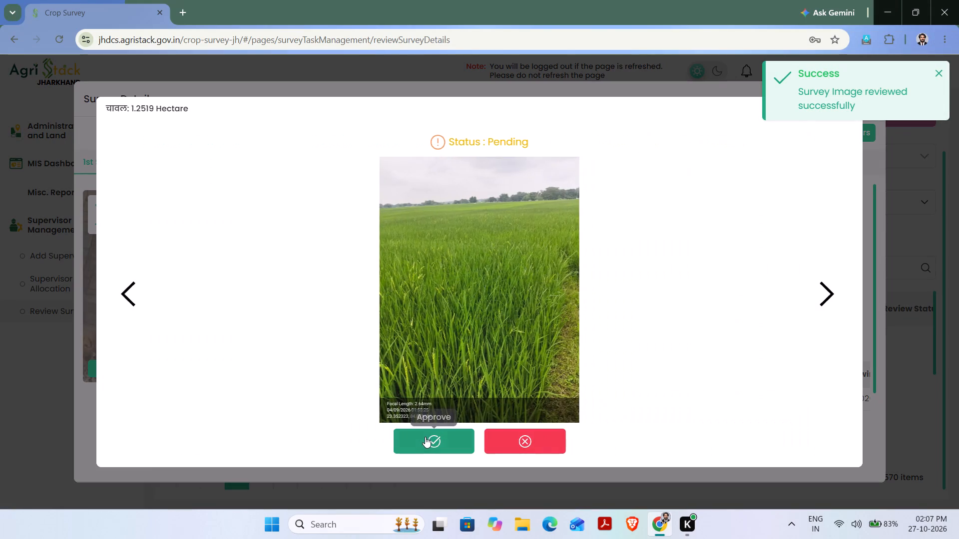
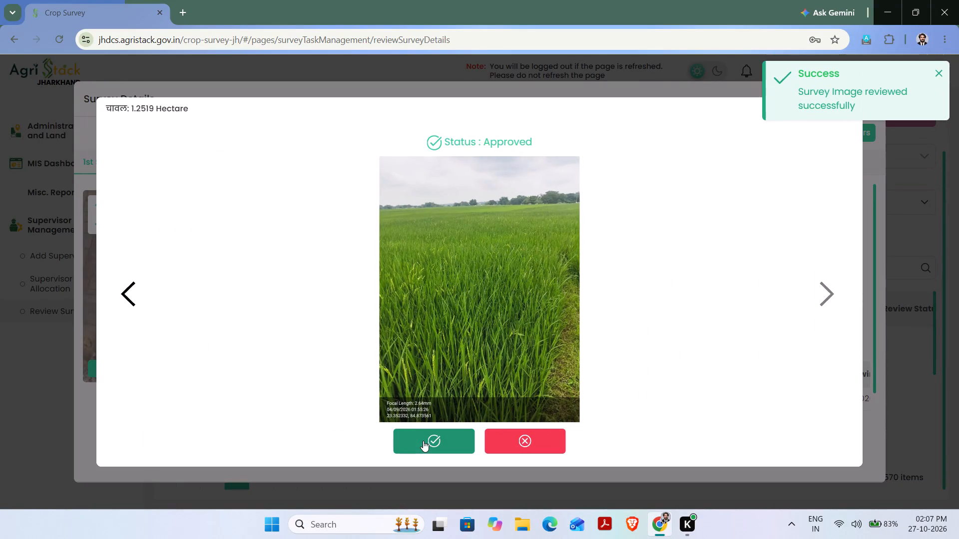
# Approve the 1st Survey of survey number 411 and save the review.
pyautogui.moveTo(546, 321); pyautogui.dragTo(481, 328)
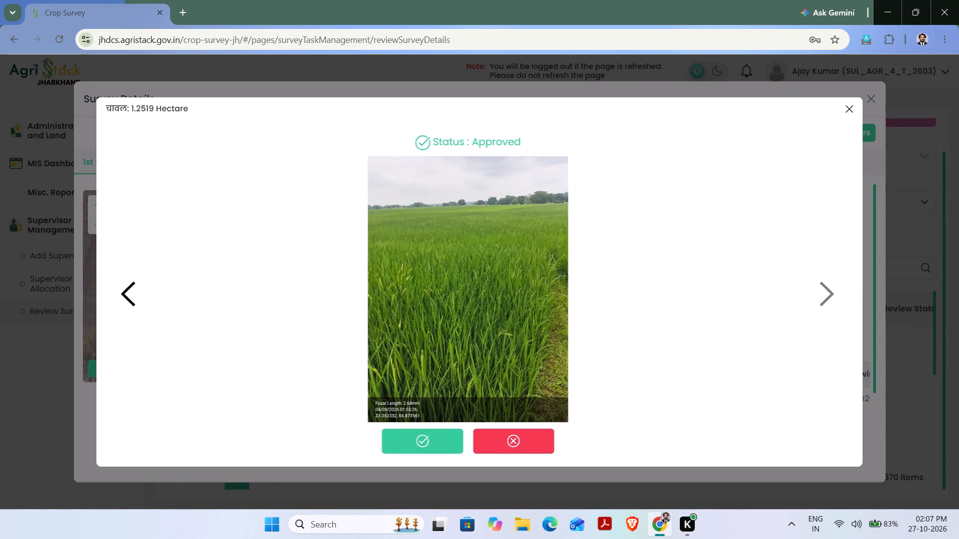
pyautogui.click(851, 108)
pyautogui.scroll(-2, 465, 315)
pyautogui.click(364, 359)
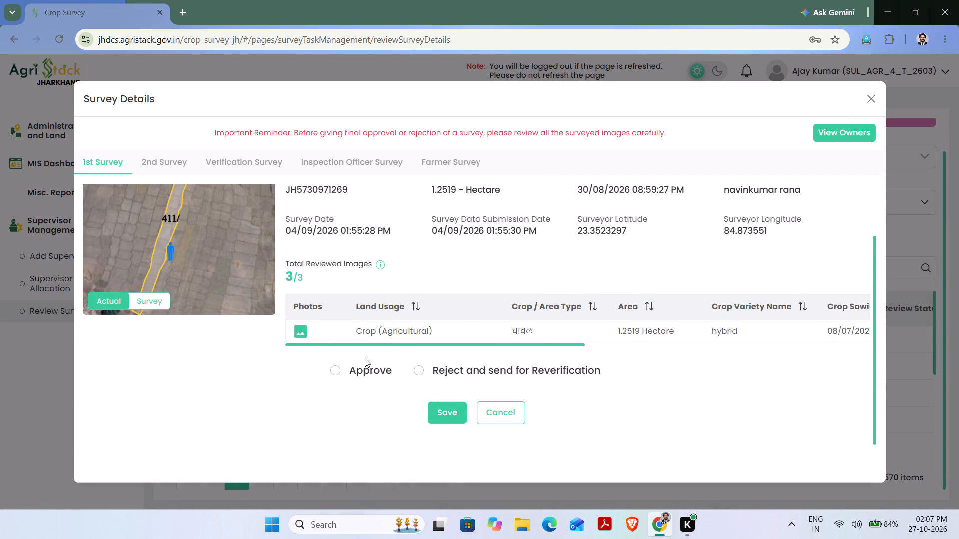
pyautogui.click(435, 389)
pyautogui.click(476, 305)
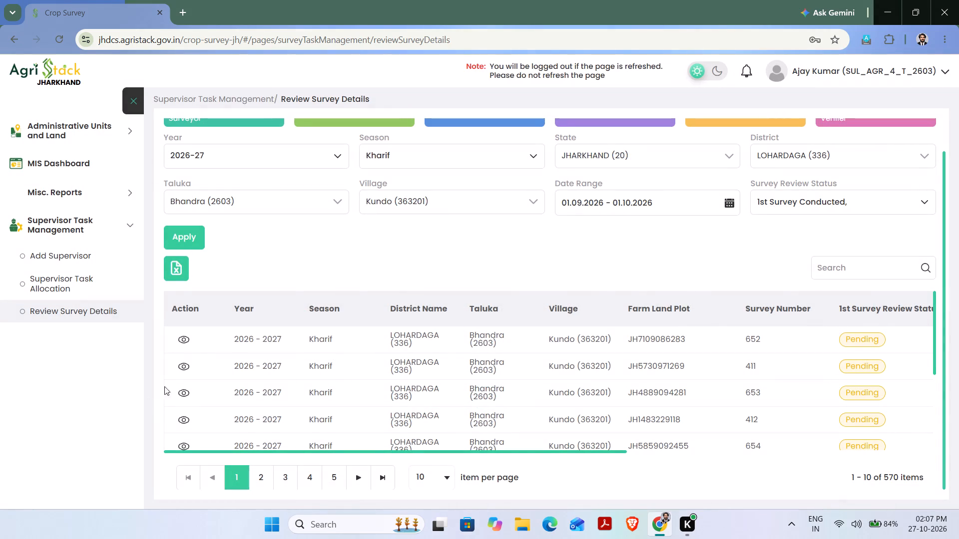
pyautogui.click(183, 368)
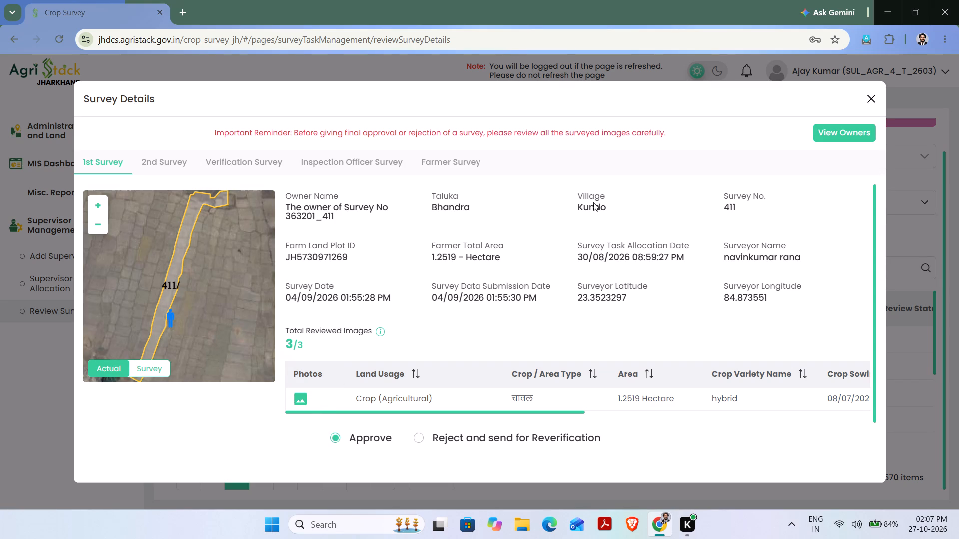
pyautogui.click(866, 92)
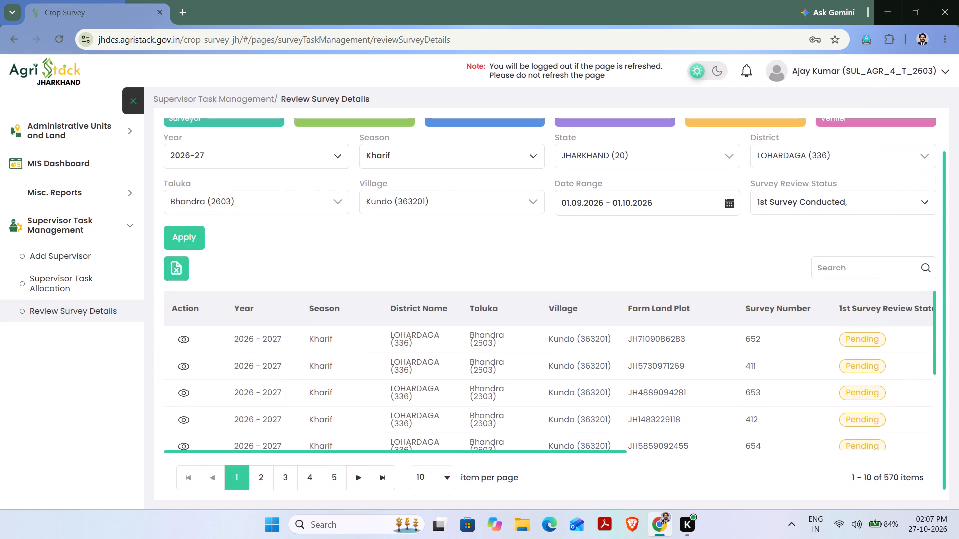
# Open the survey details for survey number 653 and approve all three of its farm images.
pyautogui.click(186, 391)
pyautogui.click(301, 392)
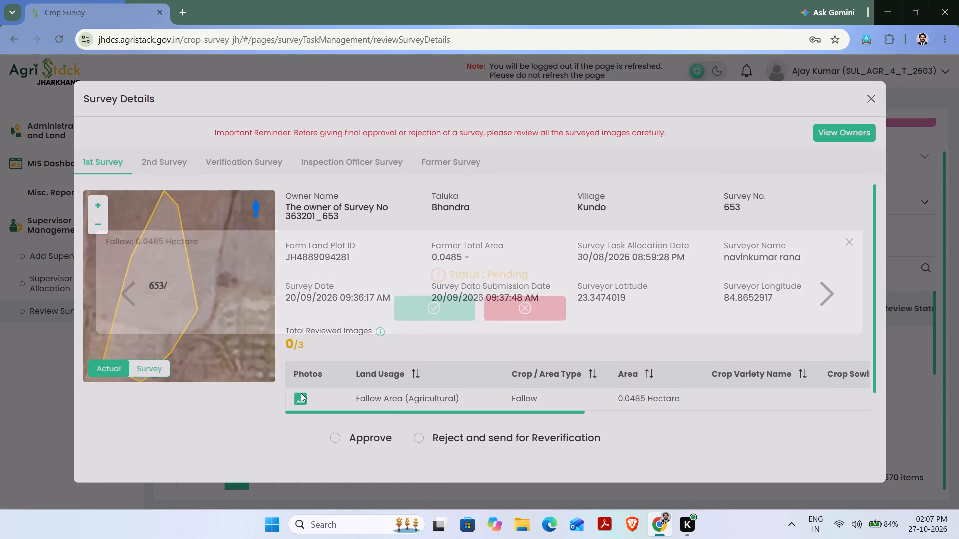
pyautogui.click(401, 447)
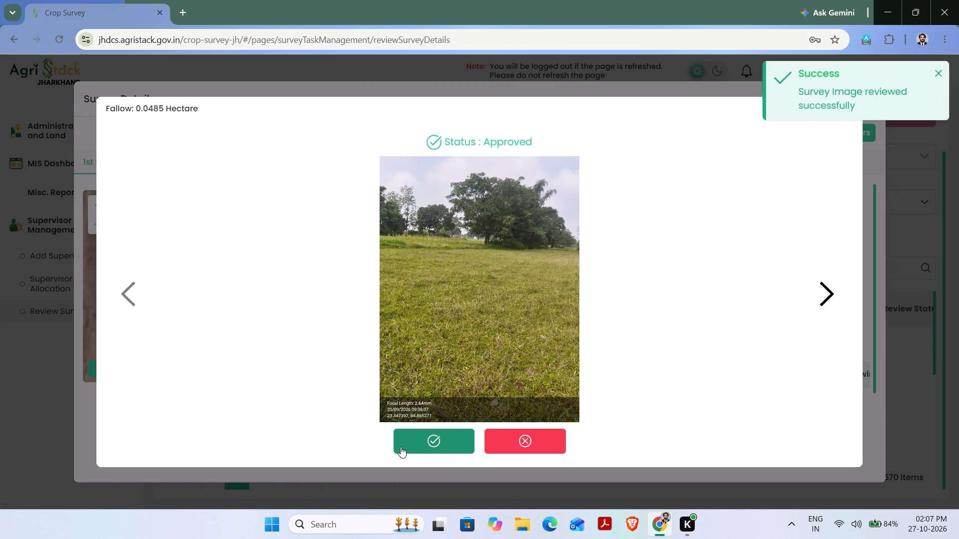
pyautogui.moveTo(499, 381); pyautogui.dragTo(421, 393)
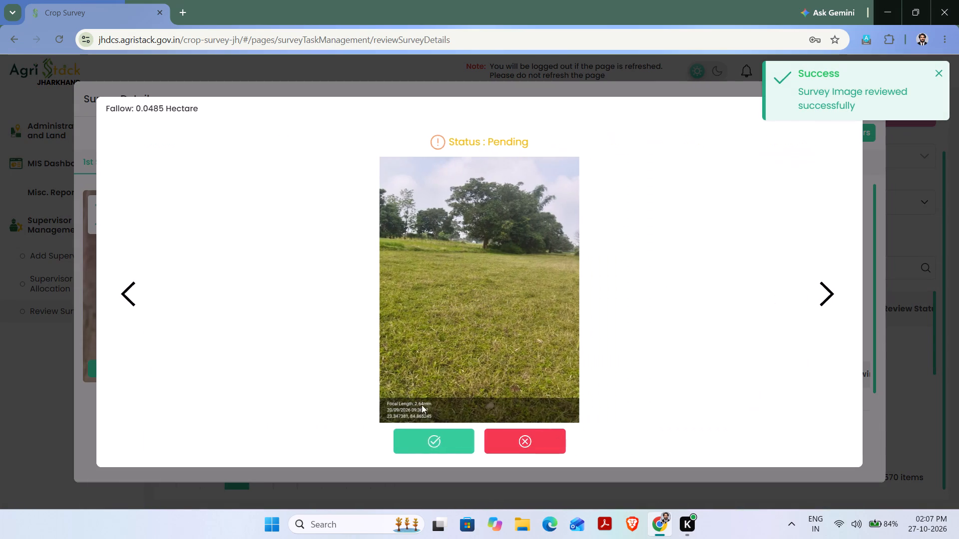
pyautogui.click(417, 433)
pyautogui.moveTo(512, 365); pyautogui.dragTo(441, 387)
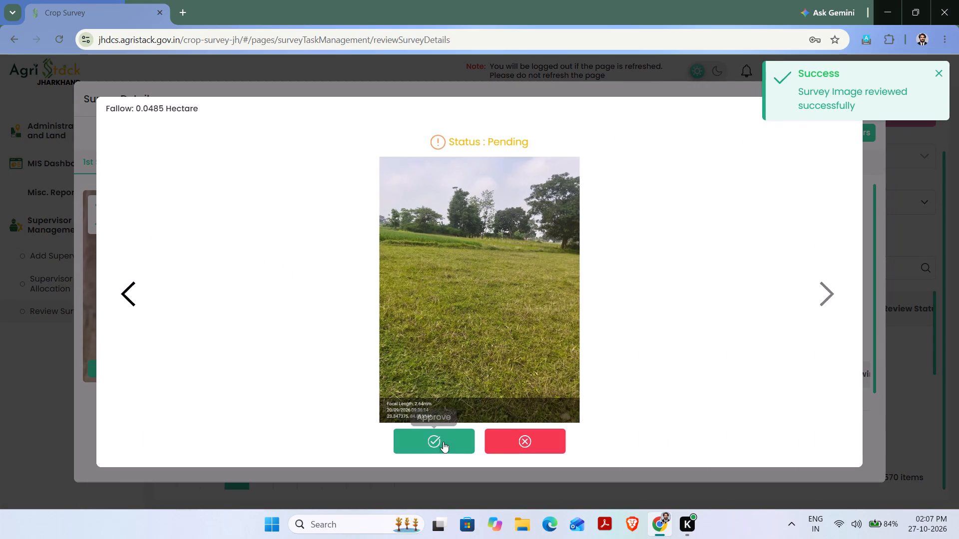
pyautogui.click(443, 443)
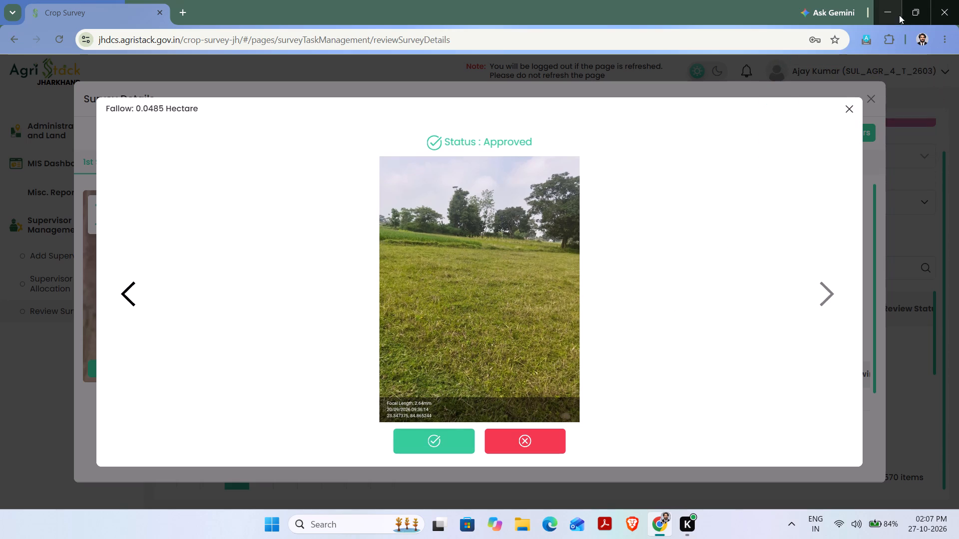
pyautogui.click(846, 106)
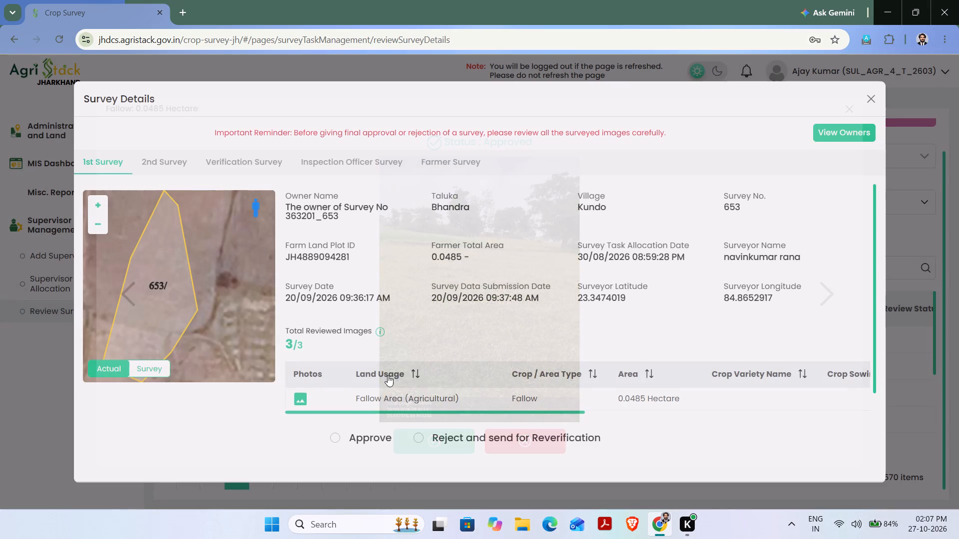
# Approve the 1st Survey of survey number 653, save the review and close its survey details.
pyautogui.scroll(-2, 388, 375)
pyautogui.click(369, 355)
pyautogui.click(436, 393)
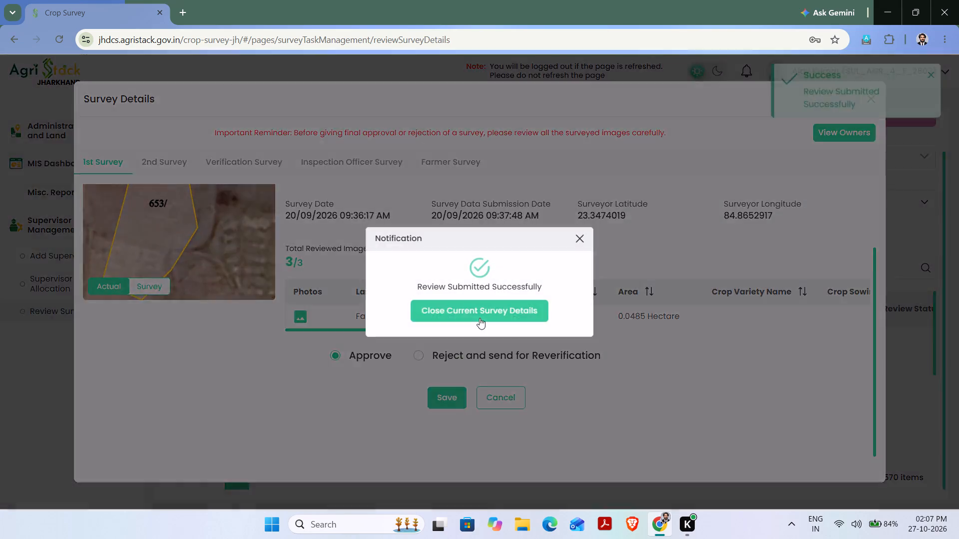
pyautogui.click(482, 312)
# Open the survey details for survey number 412 and approve both of its farm images.
pyautogui.click(186, 422)
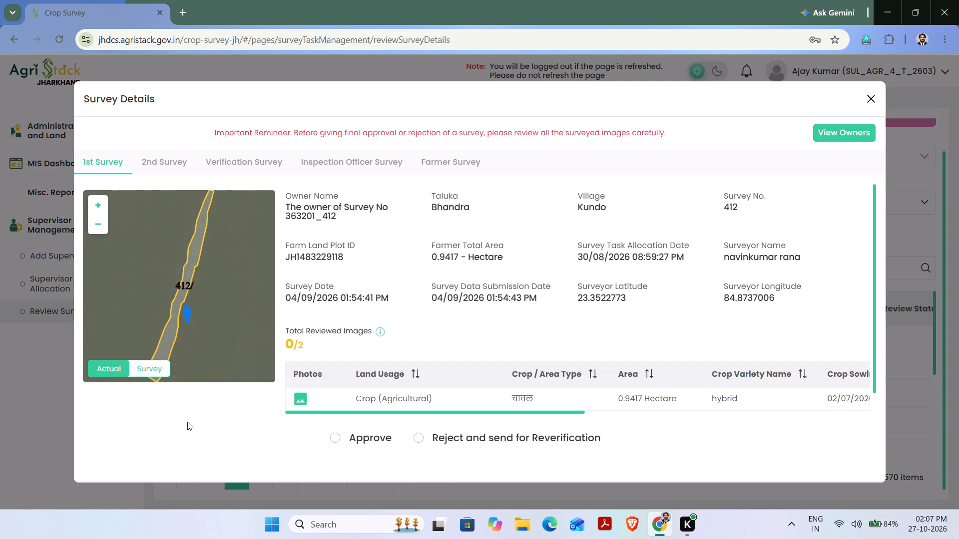
pyautogui.click(301, 398)
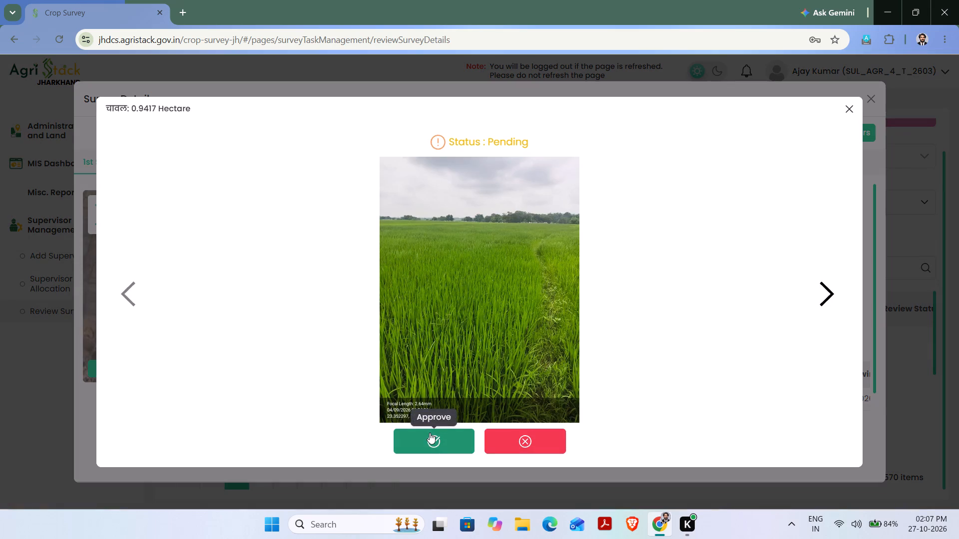
pyautogui.click(430, 433)
pyautogui.moveTo(511, 394); pyautogui.dragTo(453, 411)
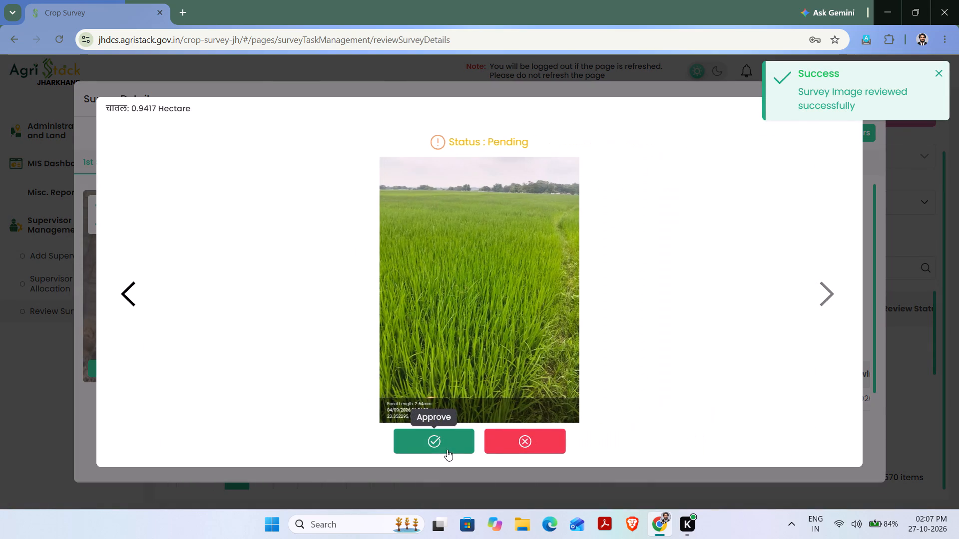
pyautogui.click(447, 448)
pyautogui.moveTo(526, 384); pyautogui.dragTo(469, 393)
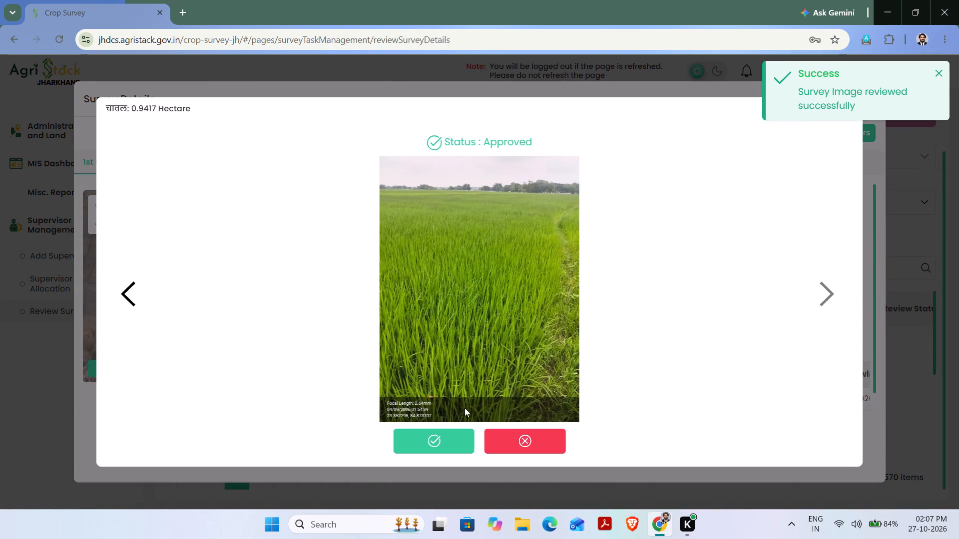
pyautogui.moveTo(529, 350); pyautogui.dragTo(419, 350)
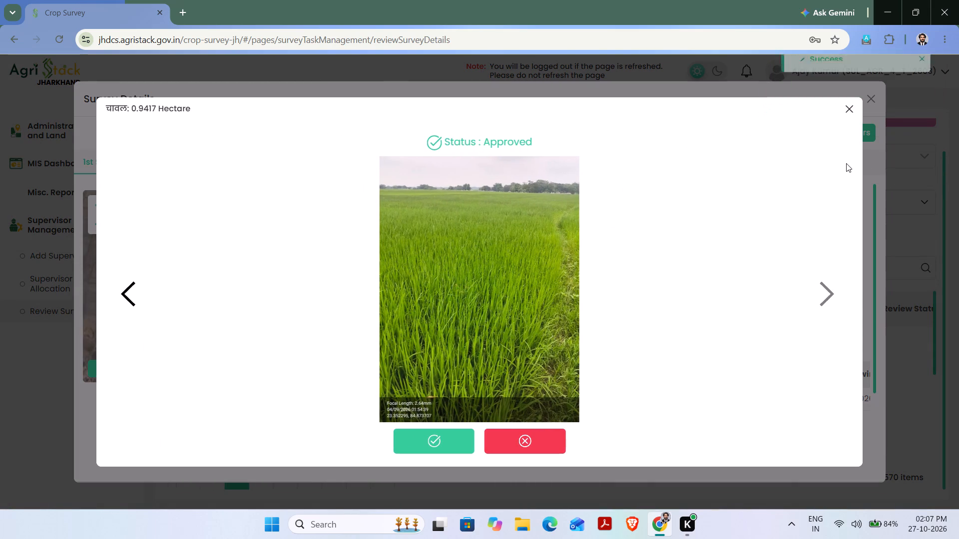
pyautogui.click(849, 107)
# Approve the 1st Survey of survey number 412, save the review and return to the survey list.
pyautogui.scroll(-1, 430, 361)
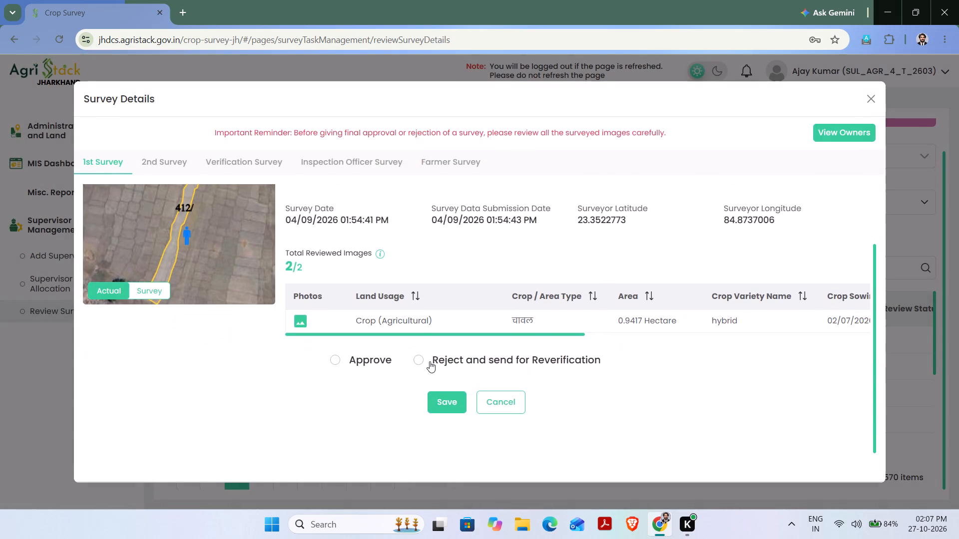
pyautogui.click(382, 364)
pyautogui.click(428, 391)
pyautogui.click(445, 393)
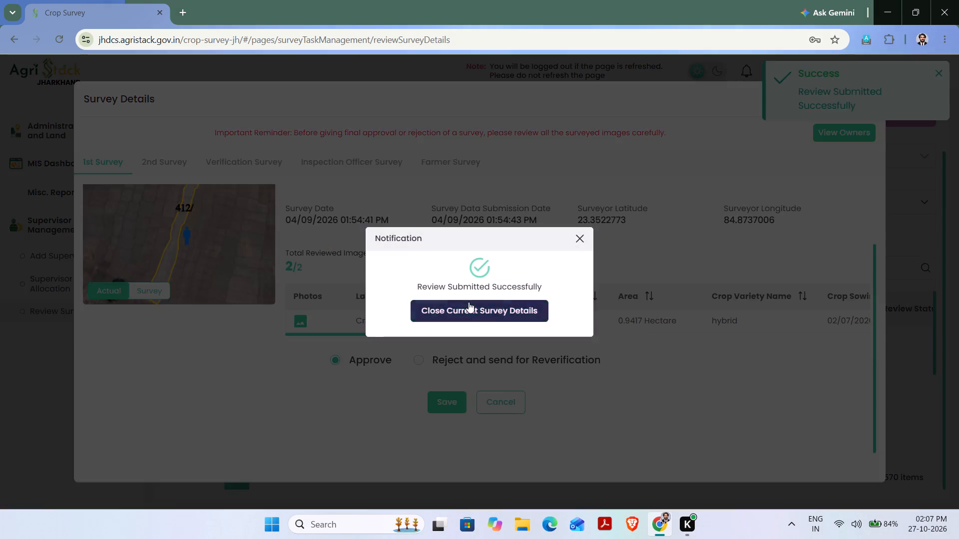
pyautogui.click(469, 302)
pyautogui.click(184, 389)
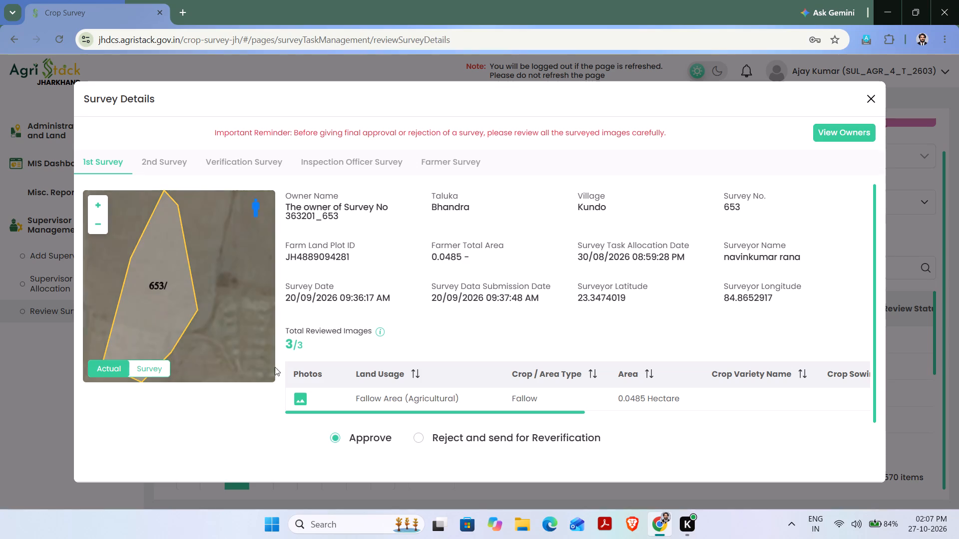
pyautogui.click(869, 94)
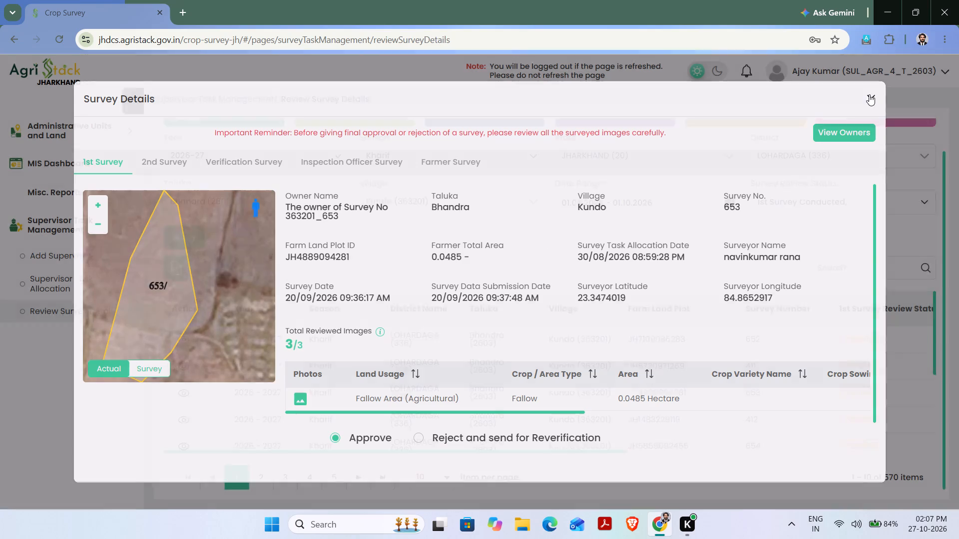
# Open the survey details for survey number 654 and approve all three of its farm images.
pyautogui.click(180, 445)
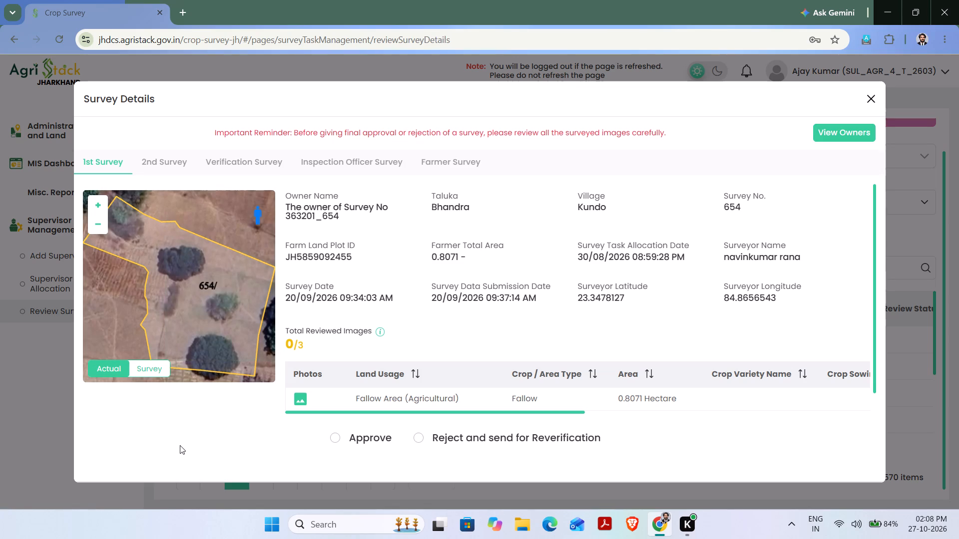
pyautogui.click(296, 397)
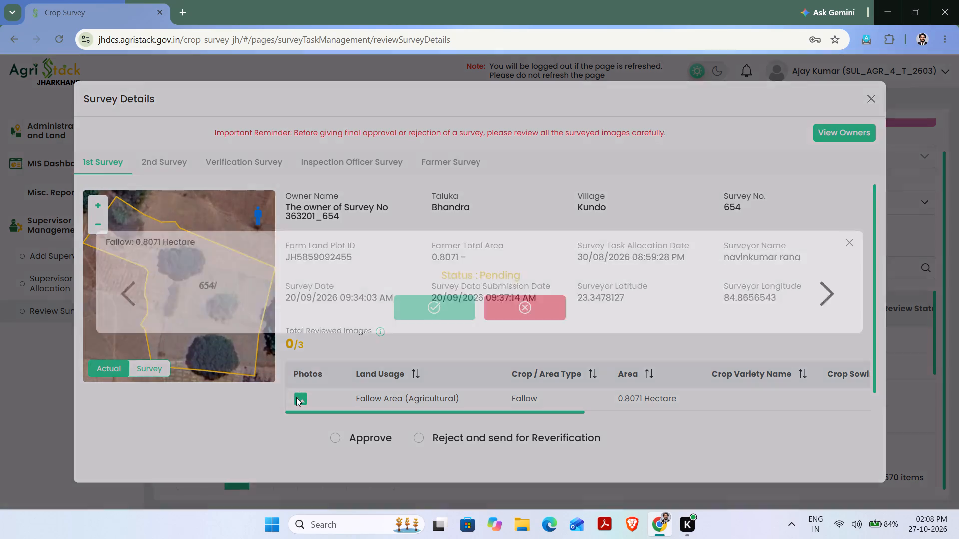
pyautogui.click(421, 447)
pyautogui.moveTo(486, 371); pyautogui.dragTo(402, 394)
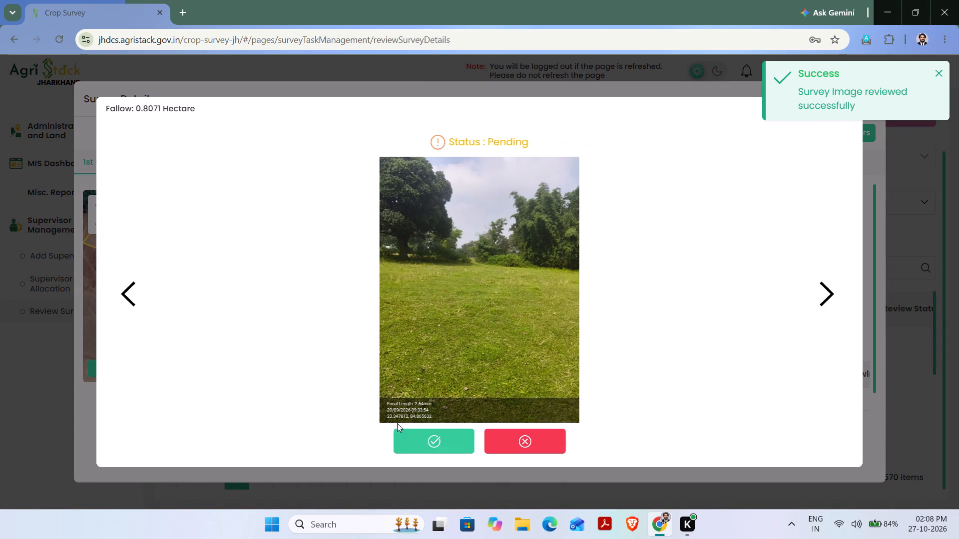
pyautogui.click(404, 437)
pyautogui.moveTo(481, 358); pyautogui.dragTo(406, 385)
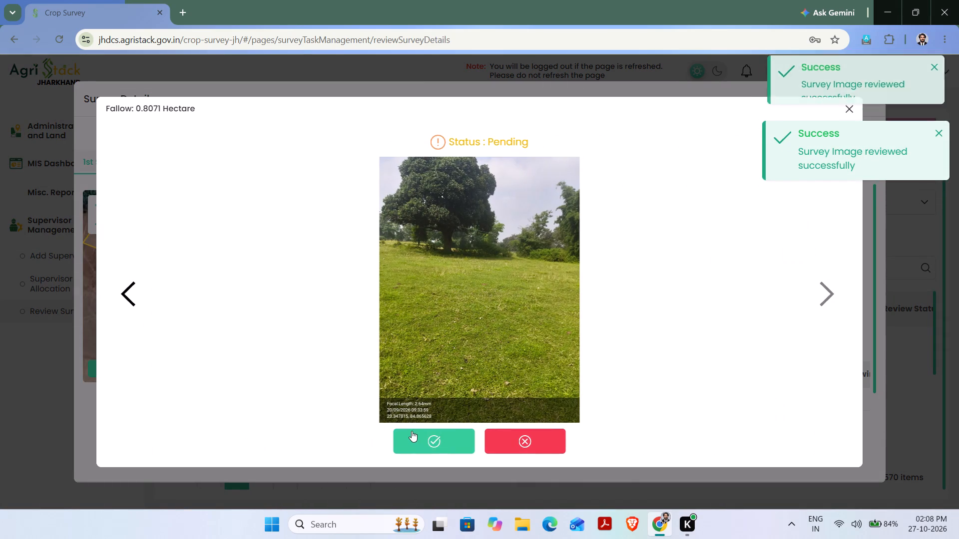
pyautogui.click(416, 435)
pyautogui.moveTo(525, 344); pyautogui.dragTo(483, 346)
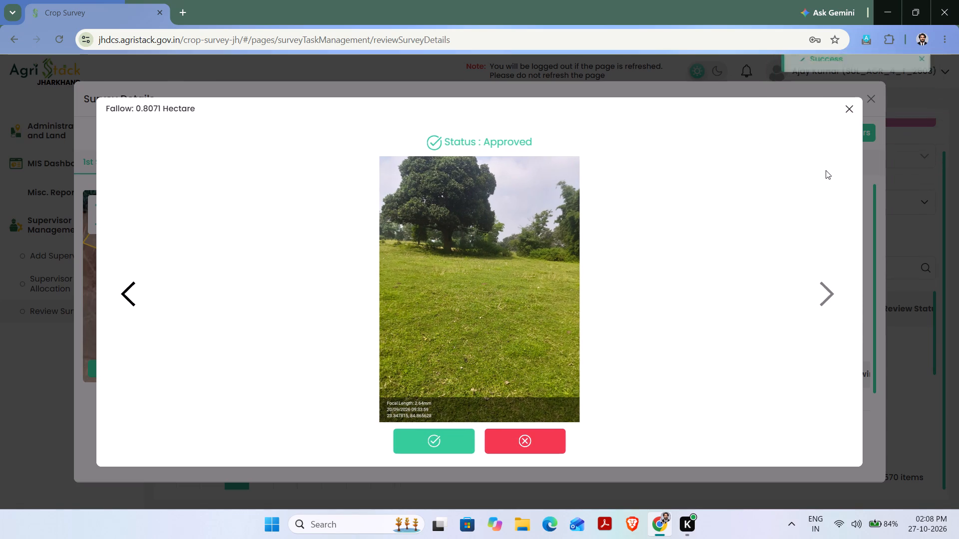
pyautogui.click(853, 112)
# Approve the 1st Survey of survey number 654, save the review and close its survey details.
pyautogui.scroll(-1, 465, 351)
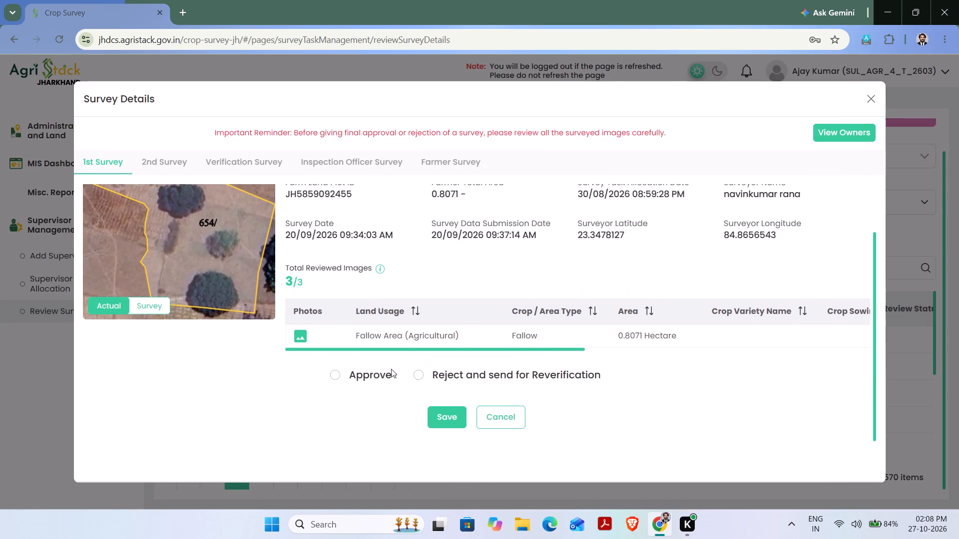
pyautogui.click(369, 372)
pyautogui.click(436, 416)
pyautogui.click(504, 293)
pyautogui.click(500, 303)
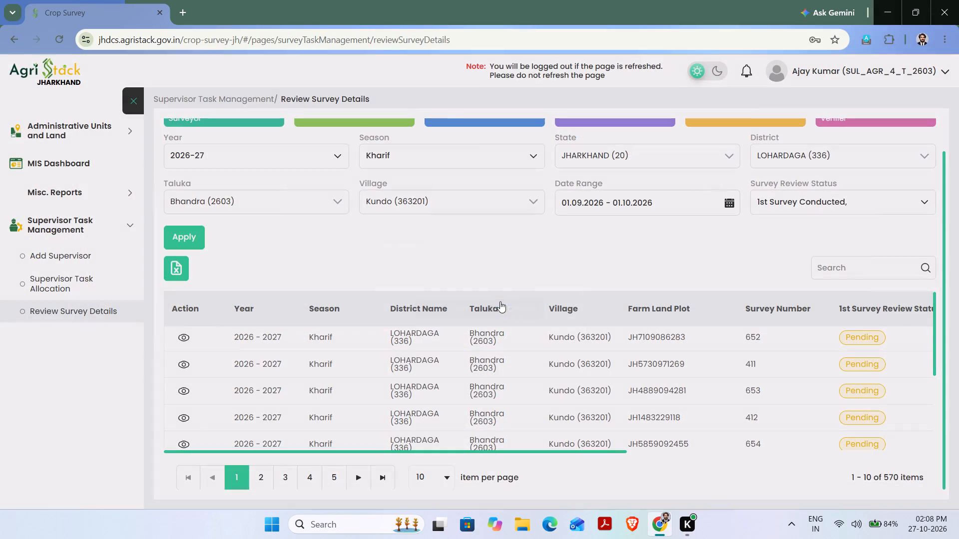
# Open the survey details for survey number 413 and approve all three of its farm images.
pyautogui.scroll(-3, 329, 392)
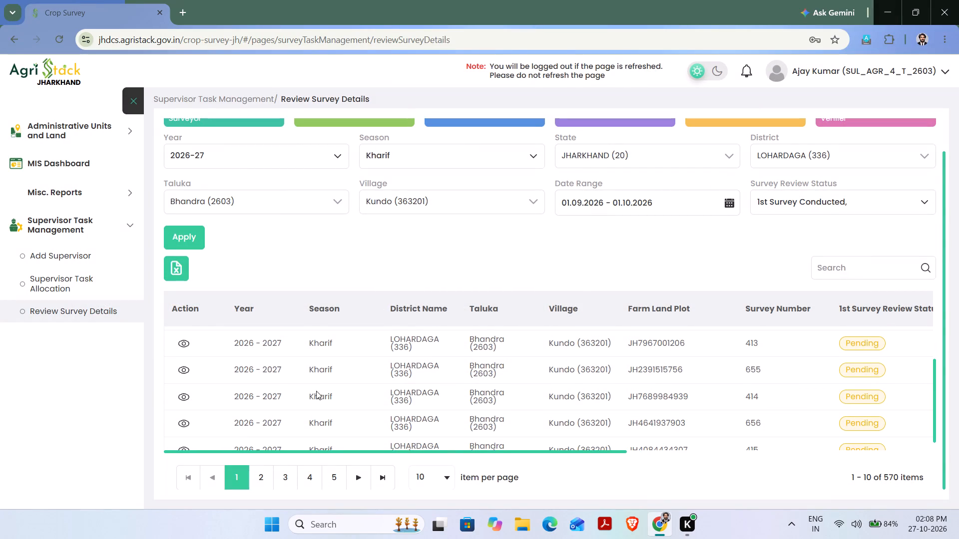
pyautogui.click(185, 328)
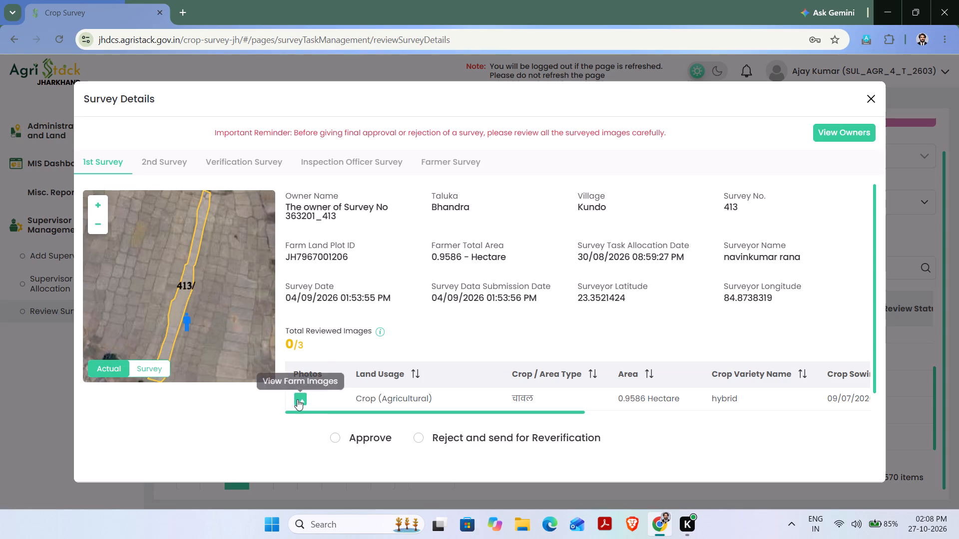
pyautogui.click(297, 399)
pyautogui.click(424, 442)
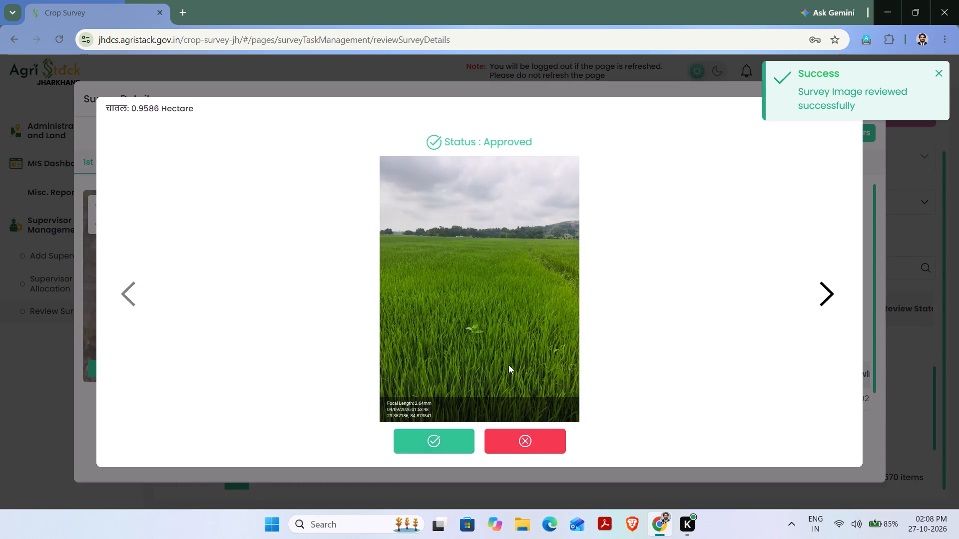
pyautogui.moveTo(502, 367); pyautogui.dragTo(409, 374)
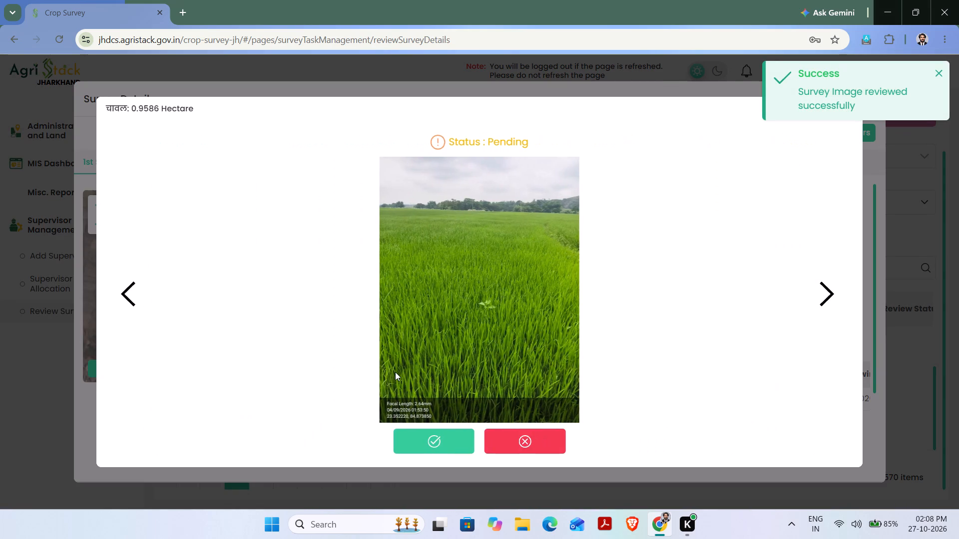
pyautogui.click(425, 434)
pyautogui.moveTo(492, 377); pyautogui.dragTo(407, 391)
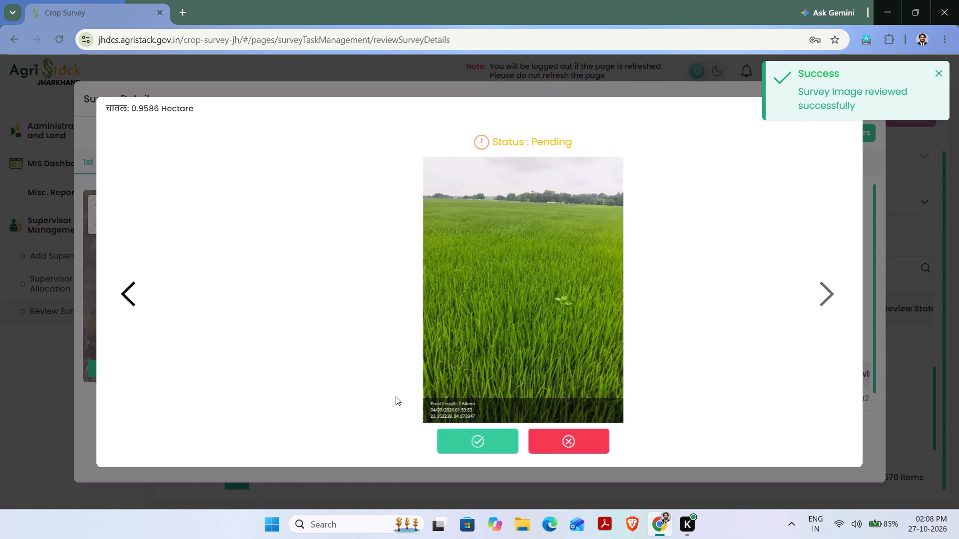
pyautogui.click(421, 436)
pyautogui.moveTo(537, 346); pyautogui.dragTo(484, 342)
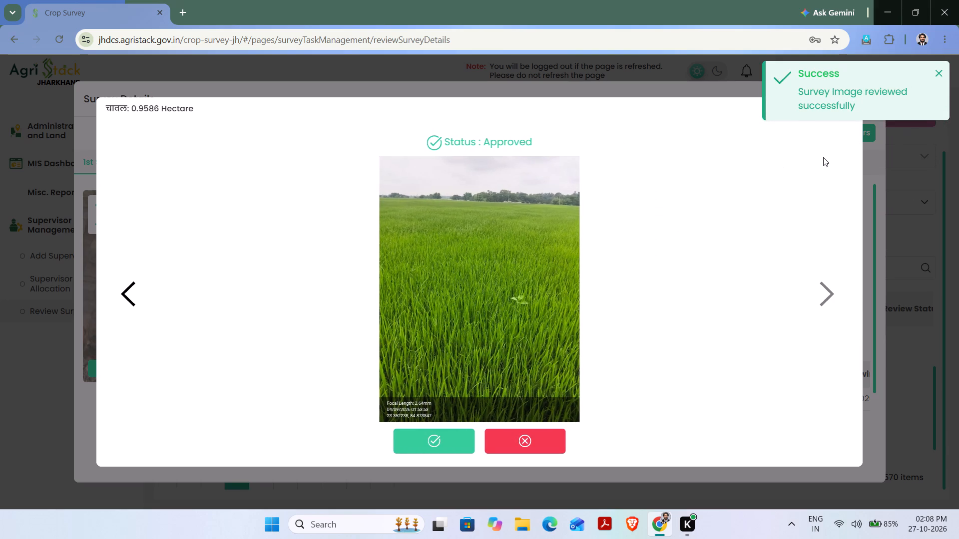
pyautogui.click(852, 107)
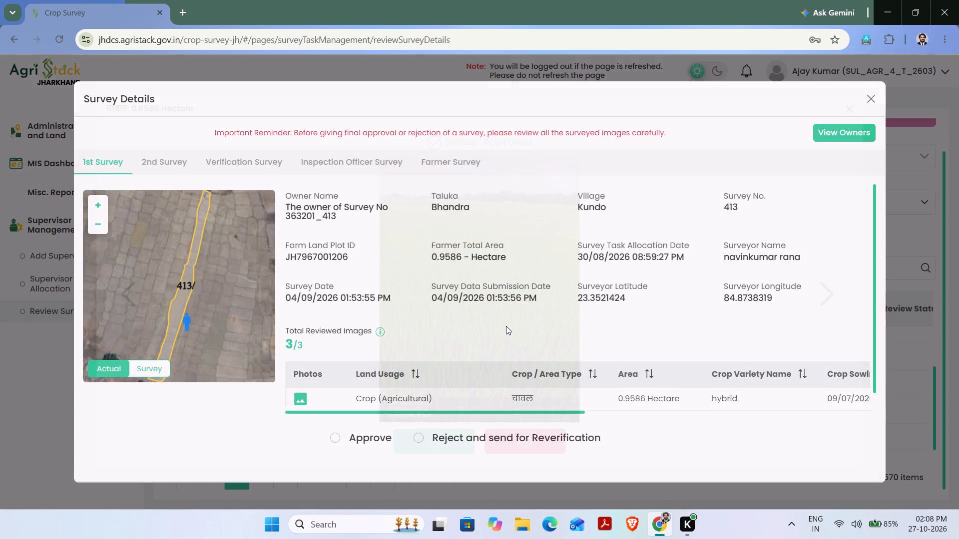
# Approve the 1st Survey of survey number 413, save the review and close its survey details.
pyautogui.scroll(-1, 506, 326)
pyautogui.click(380, 374)
pyautogui.click(467, 418)
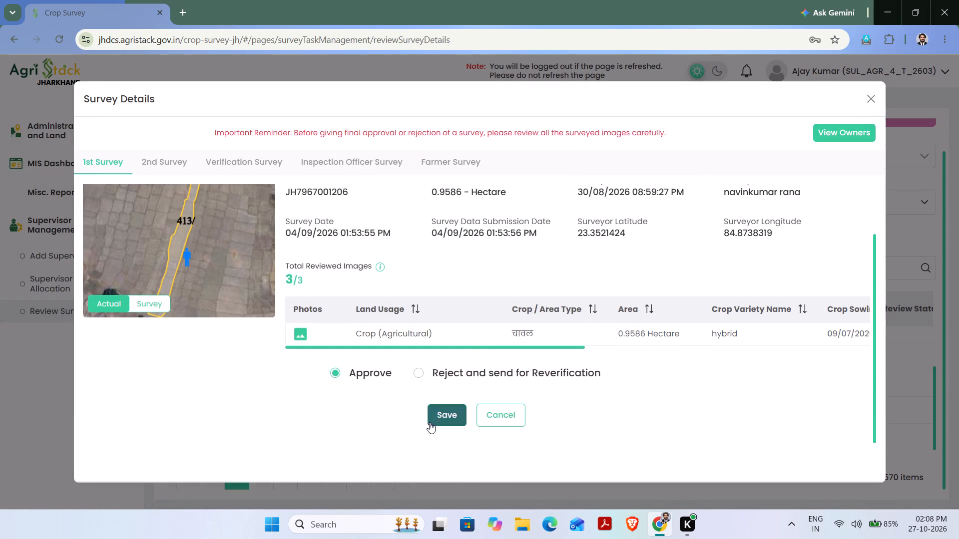
pyautogui.click(429, 423)
pyautogui.click(502, 312)
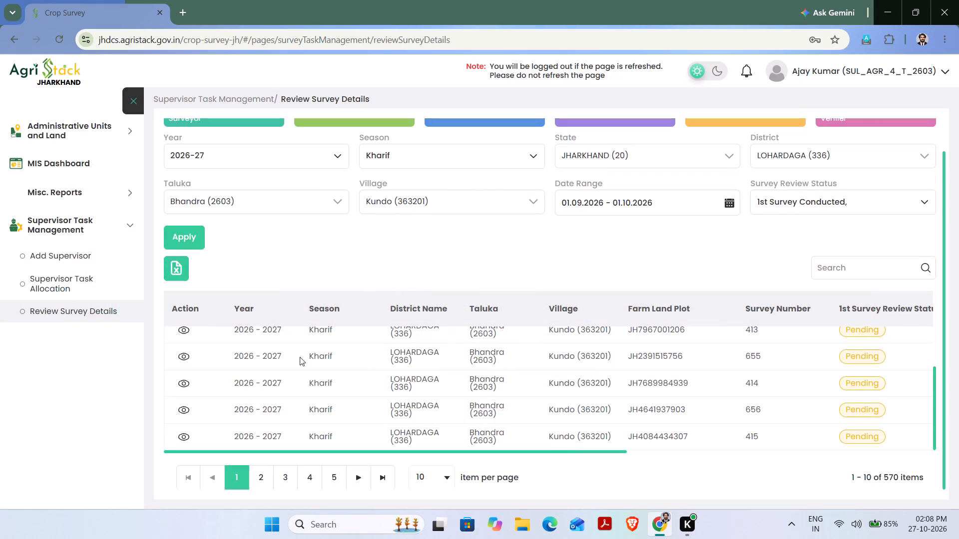
# Open the survey details for survey number 655 and approve all three of its farm images.
pyautogui.click(179, 361)
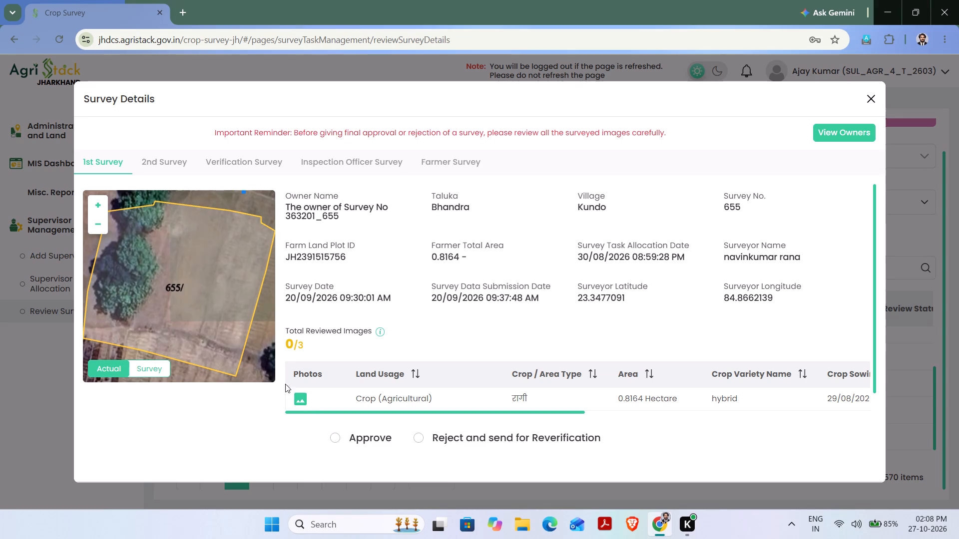
pyautogui.click(305, 402)
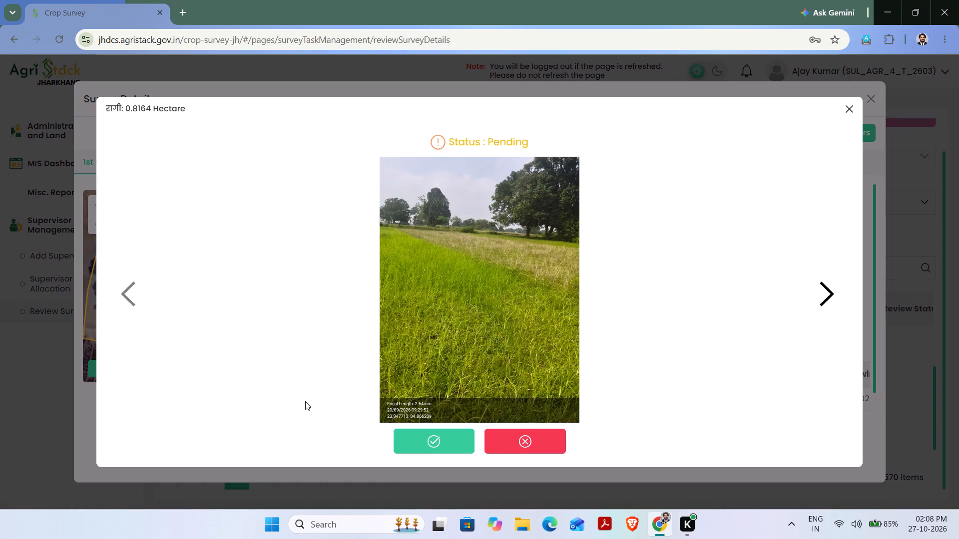
pyautogui.click(408, 438)
pyautogui.moveTo(519, 360); pyautogui.dragTo(409, 381)
pyautogui.click(411, 446)
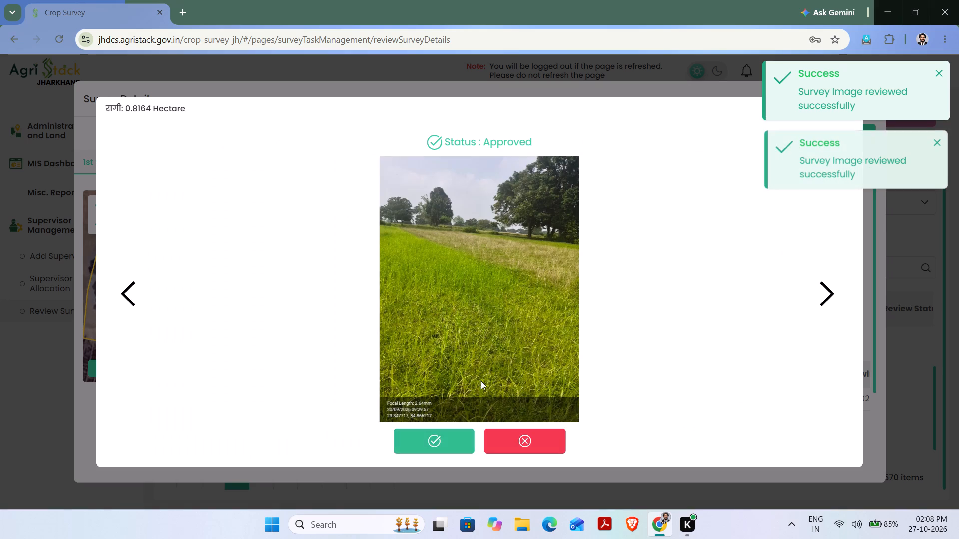
pyautogui.moveTo(486, 375); pyautogui.dragTo(403, 393)
pyautogui.click(433, 439)
pyautogui.moveTo(509, 341); pyautogui.dragTo(446, 350)
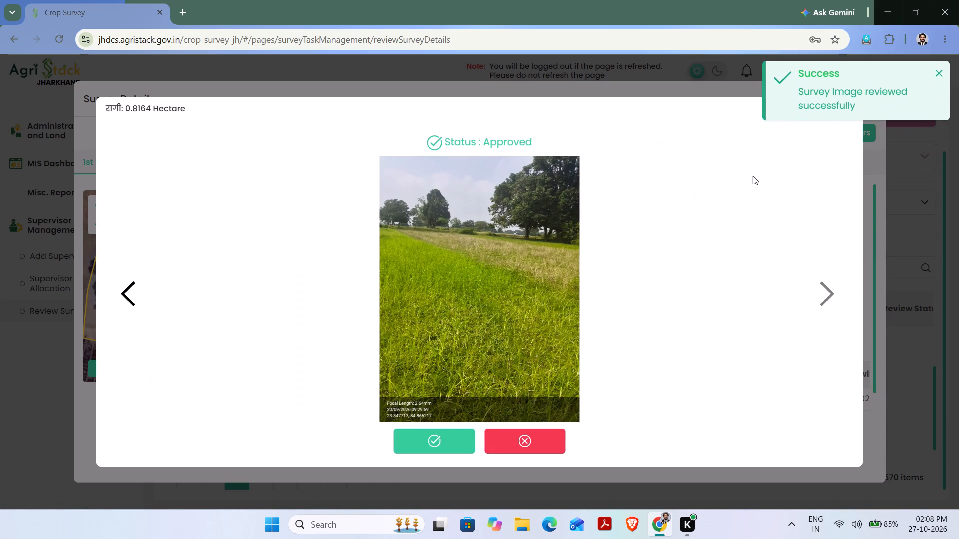
pyautogui.click(851, 109)
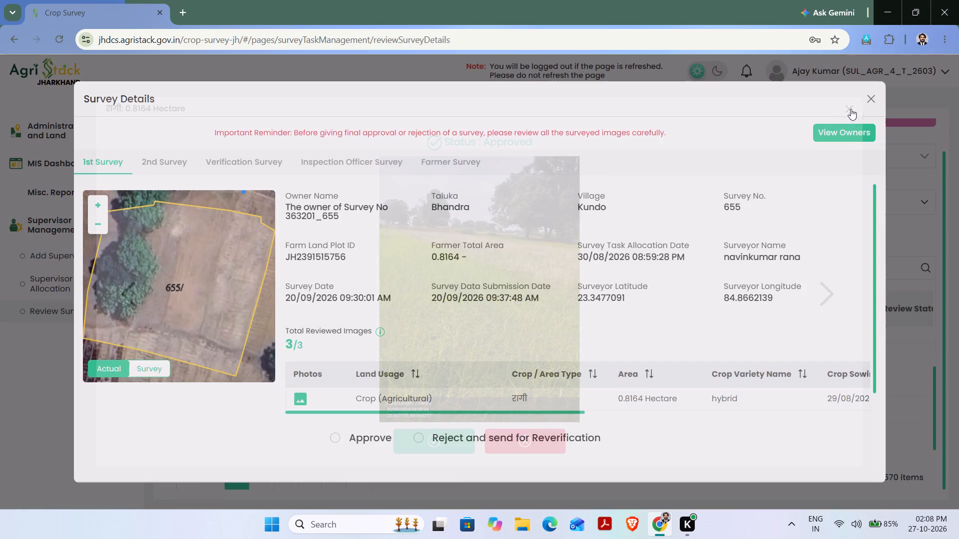
# Approve the 1st Survey of survey number 655, save the review and close its survey details.
pyautogui.scroll(-1, 382, 324)
pyautogui.click(362, 389)
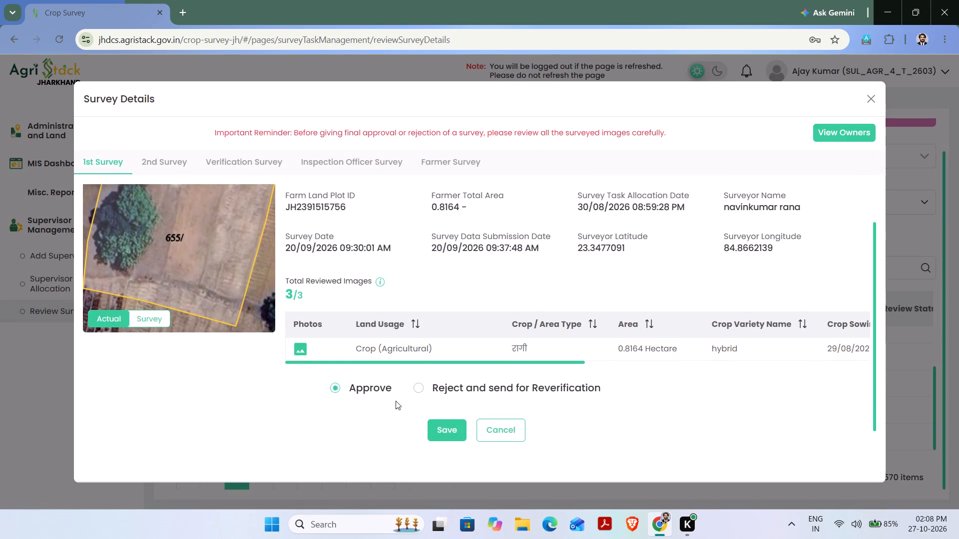
pyautogui.click(438, 442)
pyautogui.click(440, 429)
pyautogui.click(472, 313)
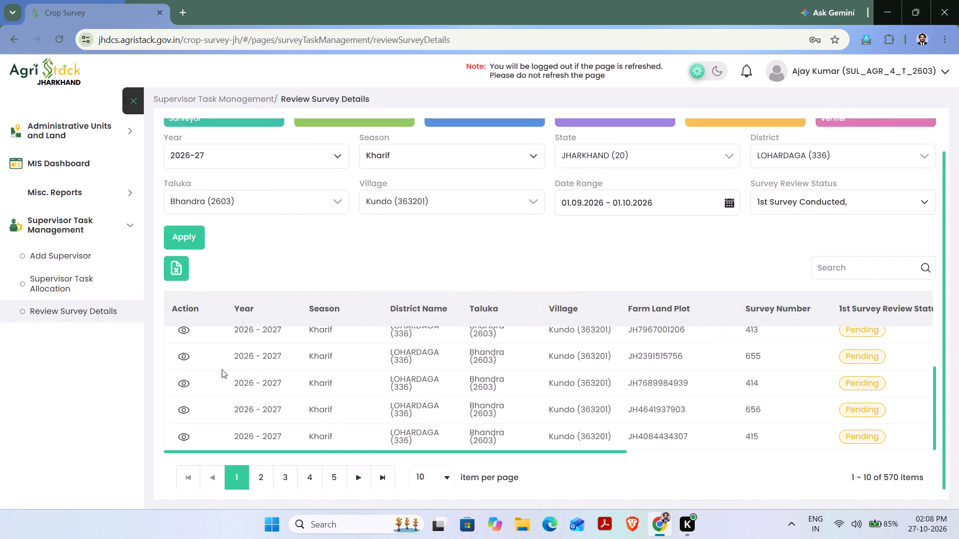
# Open the survey details for survey number 414 and approve all three of its farm images.
pyautogui.click(183, 381)
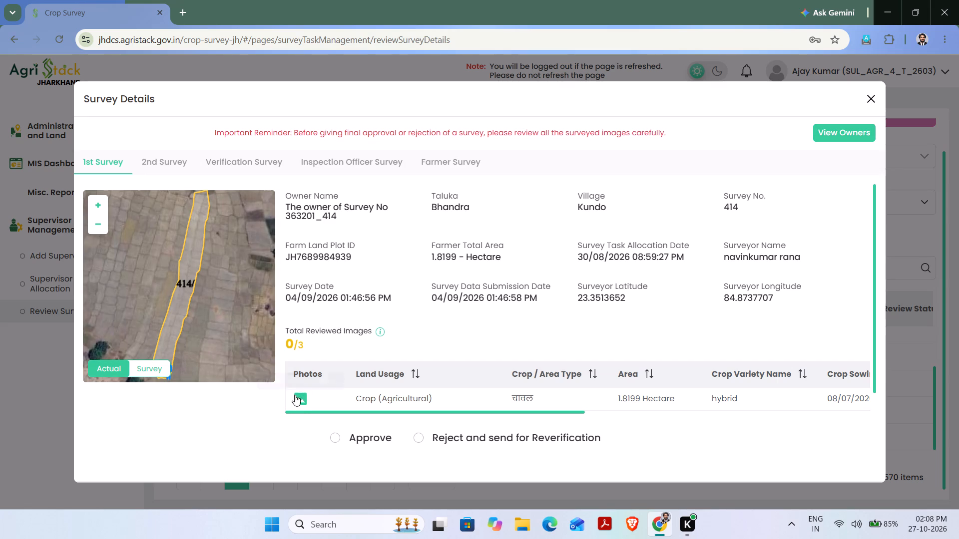
pyautogui.click(301, 399)
pyautogui.click(436, 439)
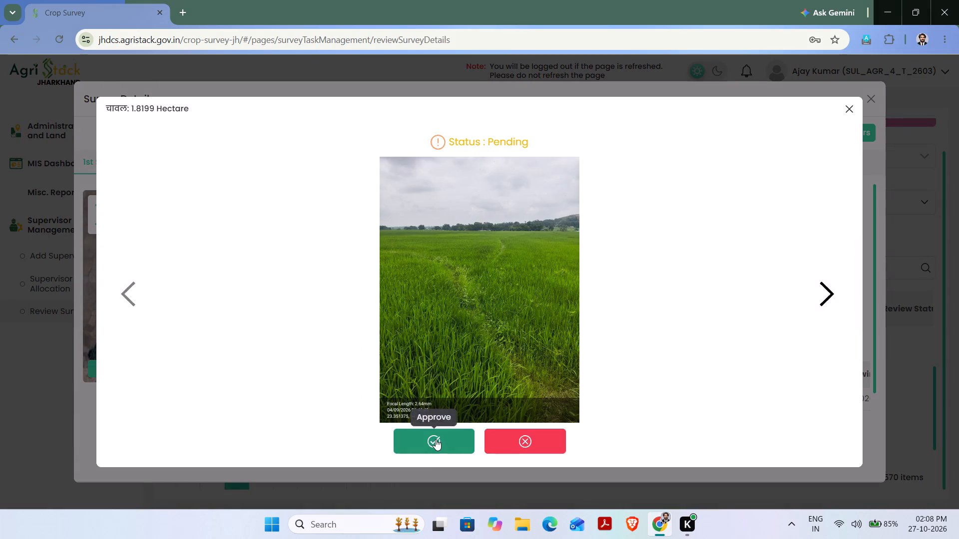
pyautogui.moveTo(505, 381); pyautogui.dragTo(428, 396)
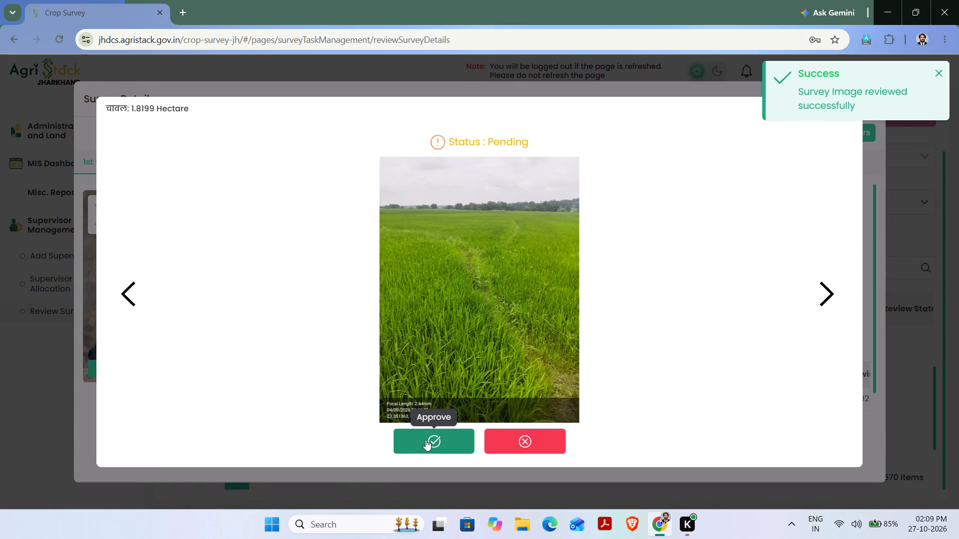
pyautogui.click(426, 440)
pyautogui.moveTo(506, 369); pyautogui.dragTo(462, 376)
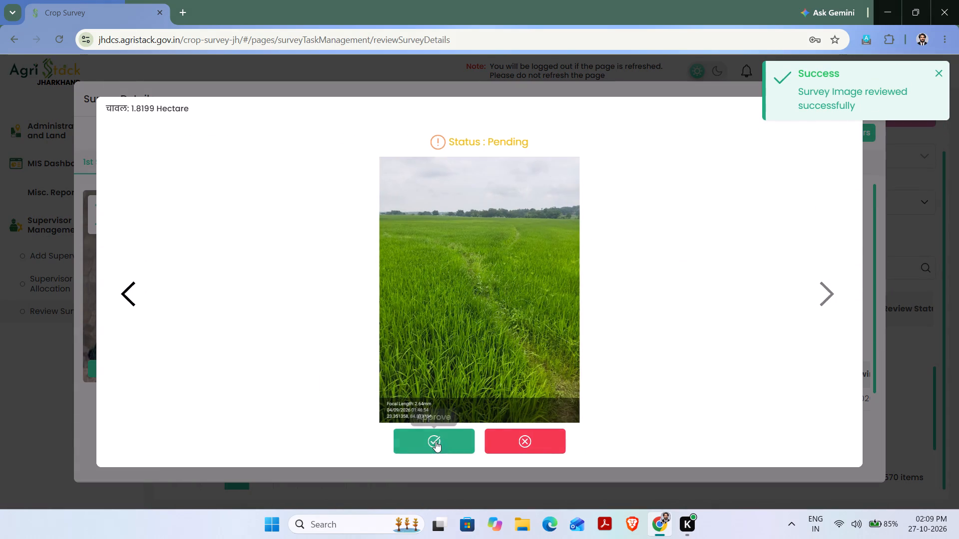
pyautogui.click(435, 441)
pyautogui.moveTo(498, 350); pyautogui.dragTo(455, 356)
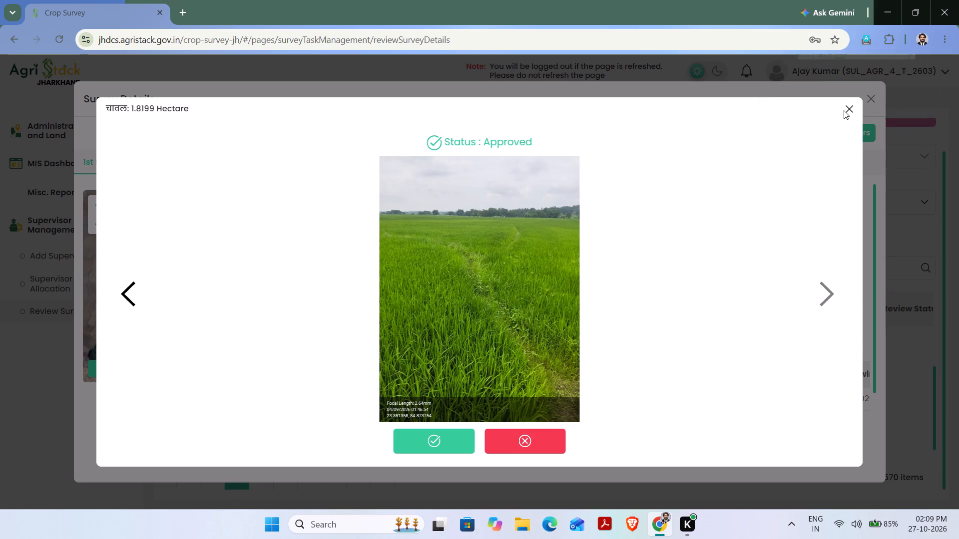
pyautogui.click(850, 107)
# Approve the 1st Survey of survey number 414, save the review and close its survey details.
pyautogui.scroll(-1, 484, 338)
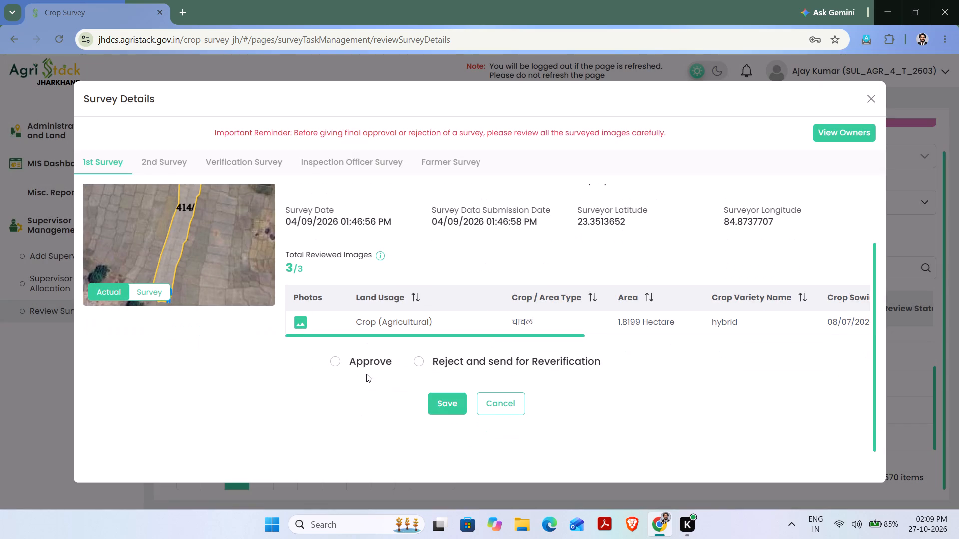
pyautogui.click(370, 360)
pyautogui.click(429, 389)
pyautogui.click(487, 306)
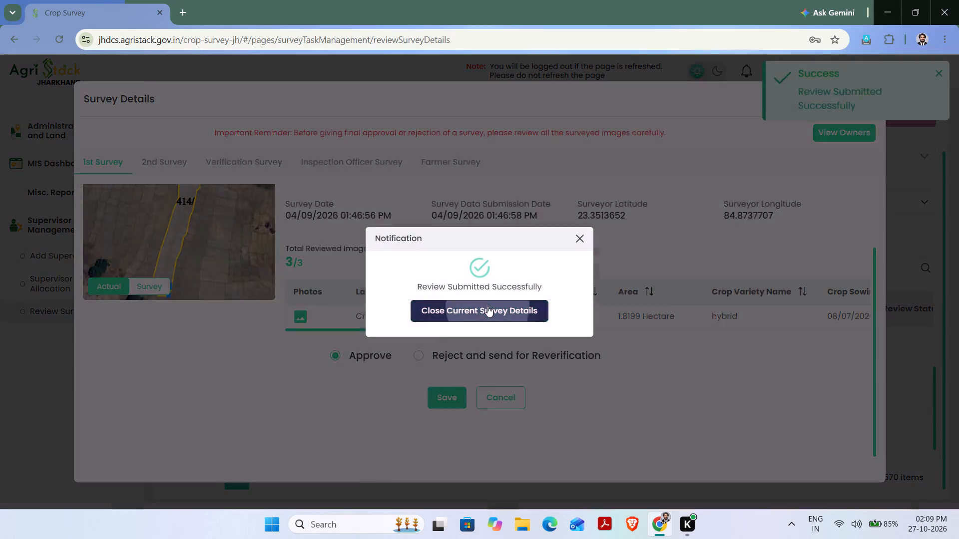
# Open the survey details for survey number 656 and approve all three of its farm images.
pyautogui.click(186, 409)
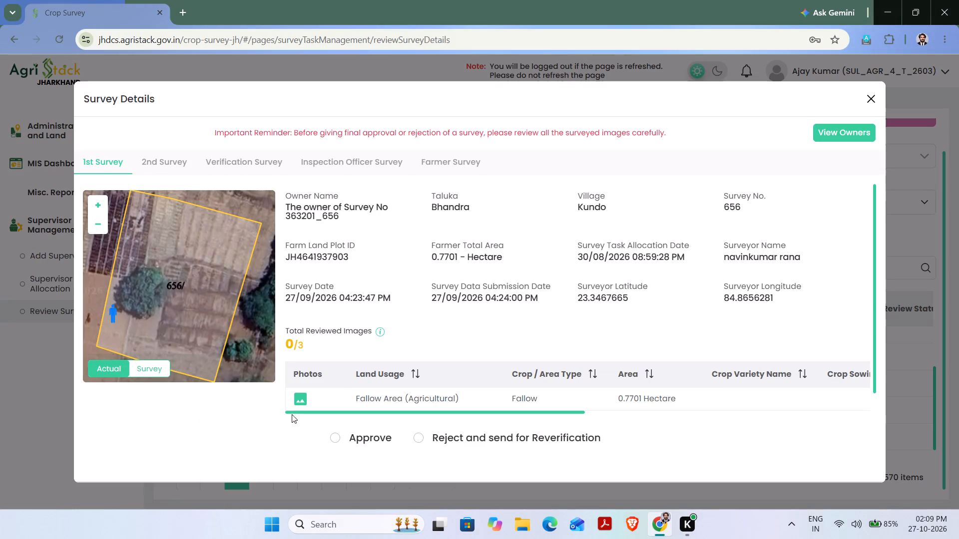
pyautogui.click(305, 394)
pyautogui.click(413, 439)
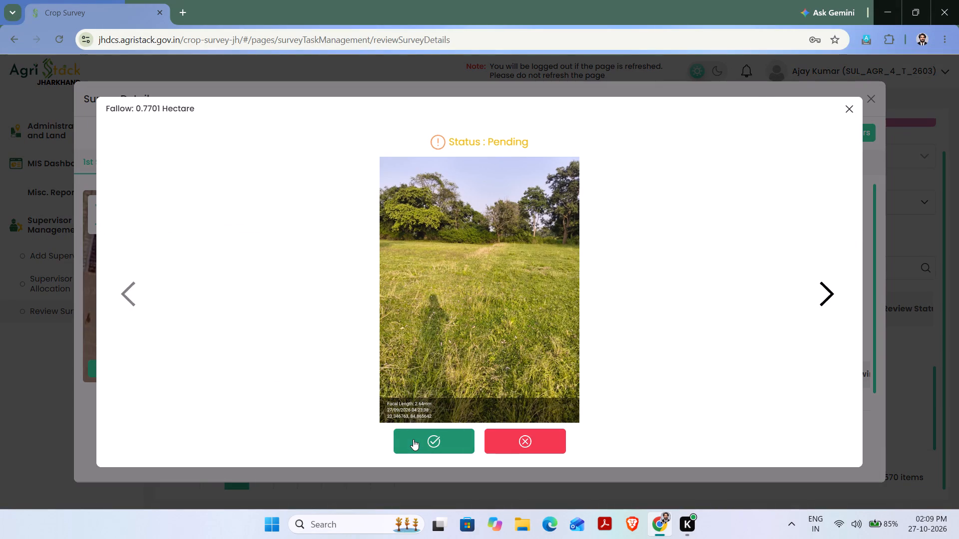
pyautogui.moveTo(500, 371); pyautogui.dragTo(432, 383)
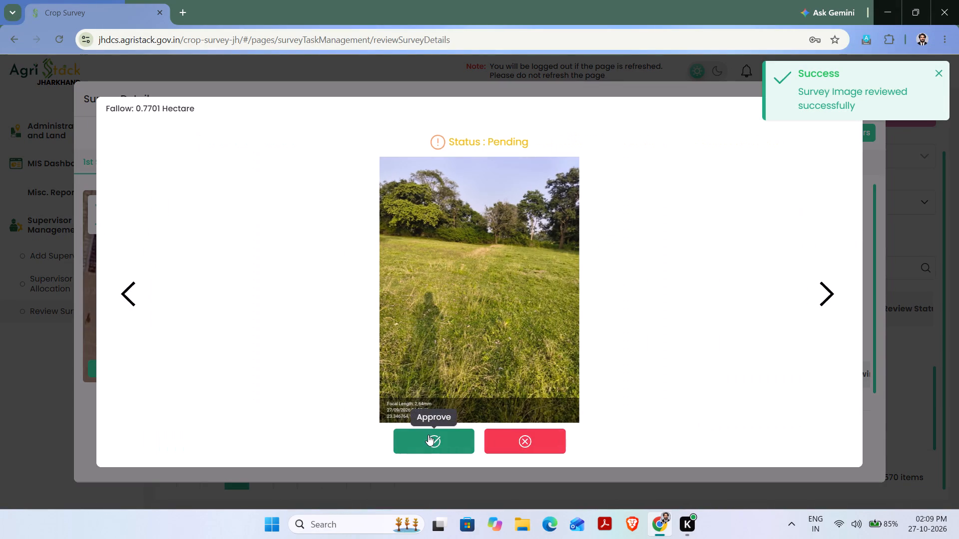
pyautogui.click(428, 434)
pyautogui.moveTo(534, 329); pyautogui.dragTo(461, 348)
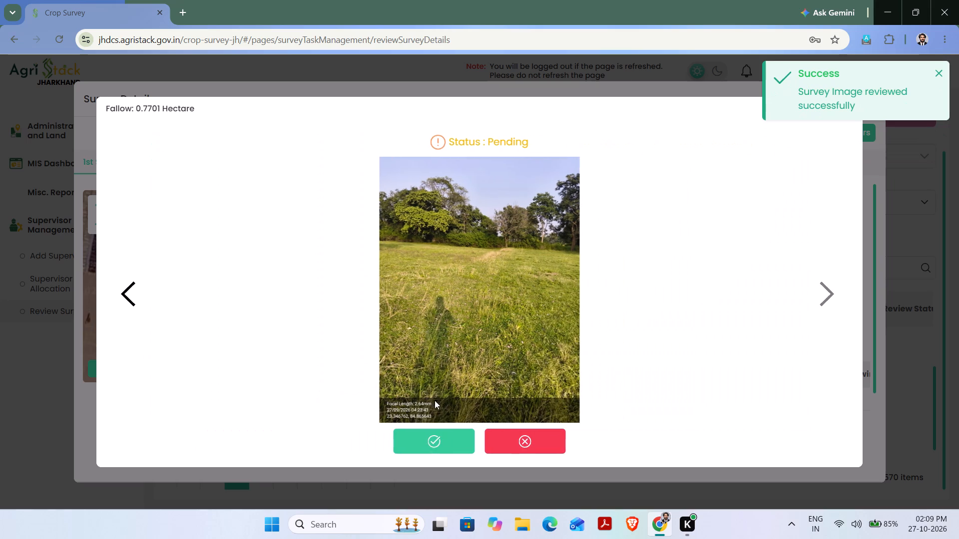
pyautogui.click(434, 436)
pyautogui.moveTo(547, 308); pyautogui.dragTo(491, 314)
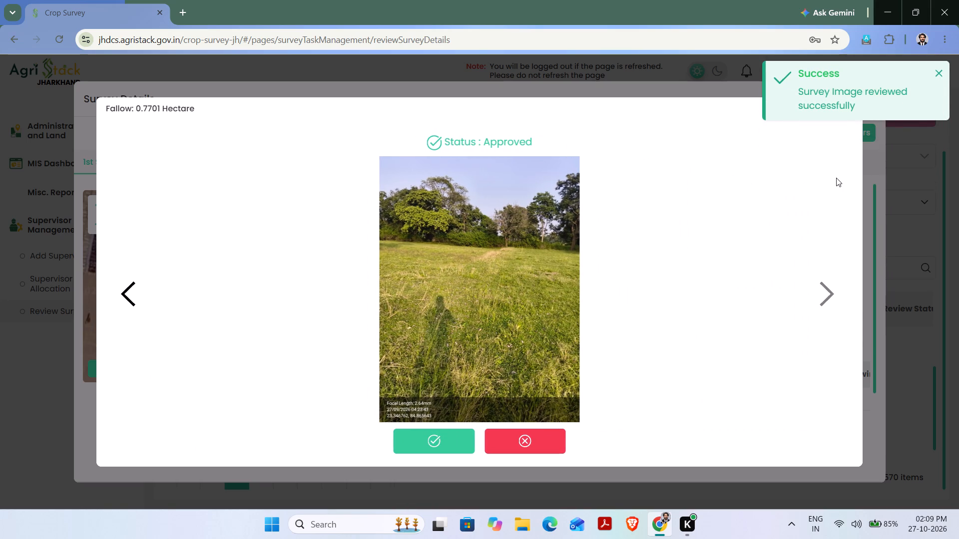
pyautogui.click(848, 110)
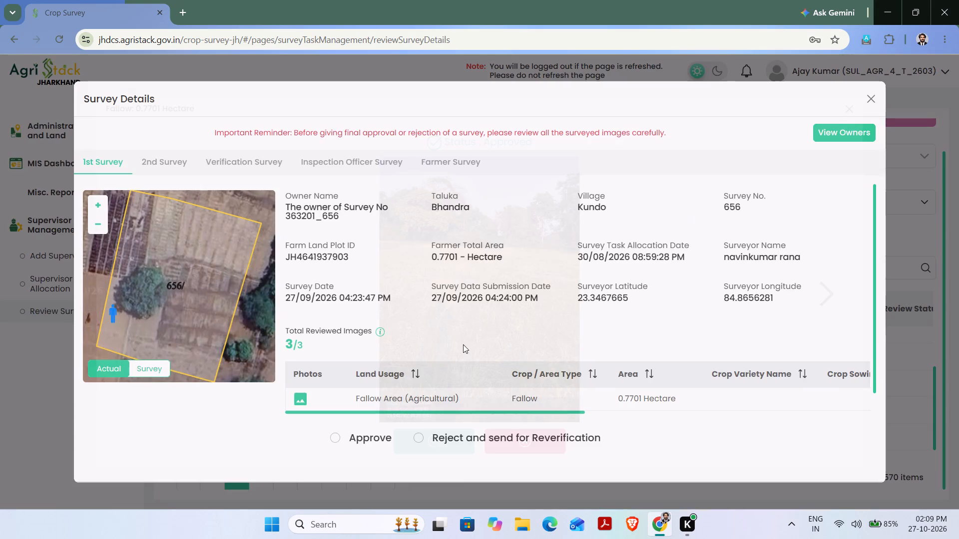
# Approve the 1st Survey of survey number 656, save the review and close its survey details.
pyautogui.scroll(-1, 463, 344)
pyautogui.click(366, 365)
pyautogui.click(447, 407)
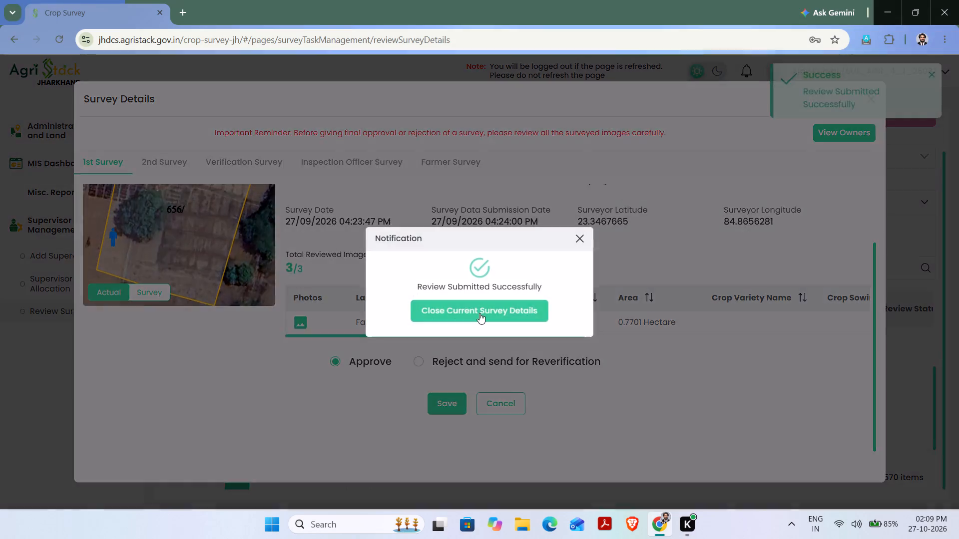
pyautogui.click(479, 312)
# Open the survey details for survey number 415 and approve all three of its farm images.
pyautogui.click(183, 437)
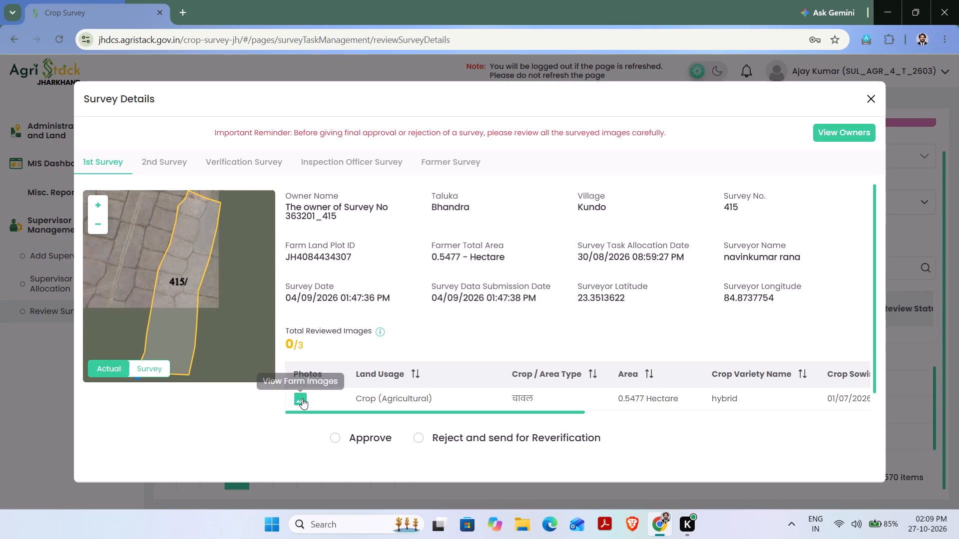
pyautogui.click(302, 398)
pyautogui.click(414, 437)
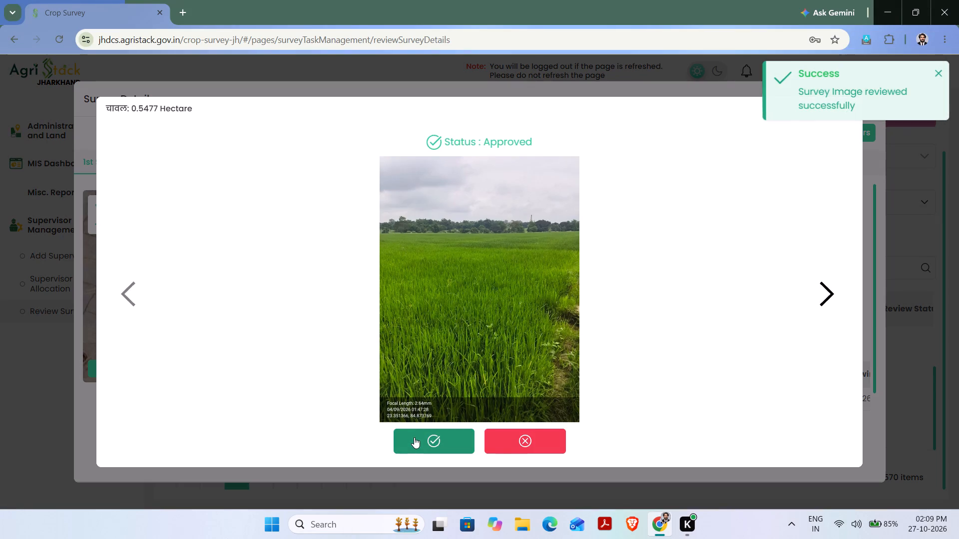
pyautogui.moveTo(514, 373); pyautogui.dragTo(440, 390)
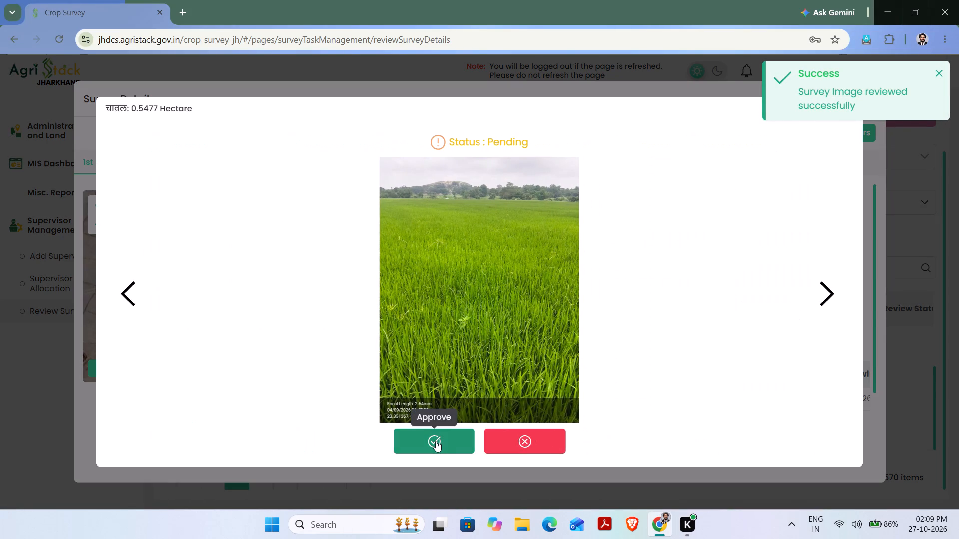
pyautogui.click(436, 441)
pyautogui.moveTo(517, 362); pyautogui.dragTo(460, 372)
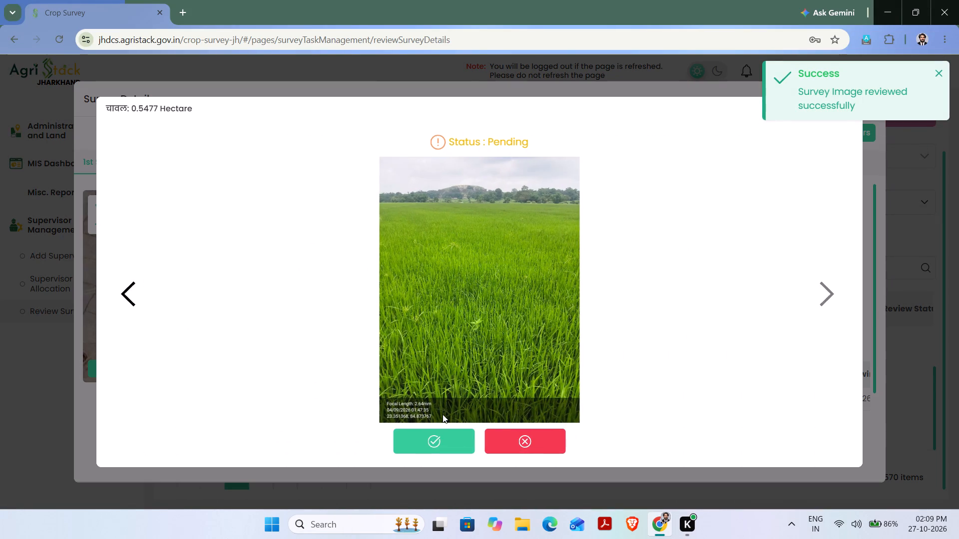
pyautogui.click(441, 438)
pyautogui.moveTo(526, 335); pyautogui.dragTo(478, 341)
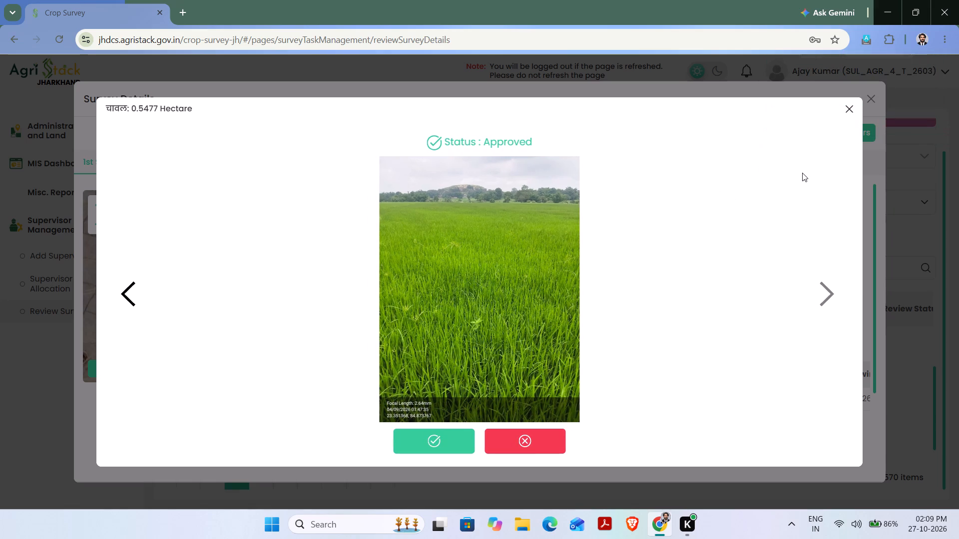
pyautogui.click(850, 108)
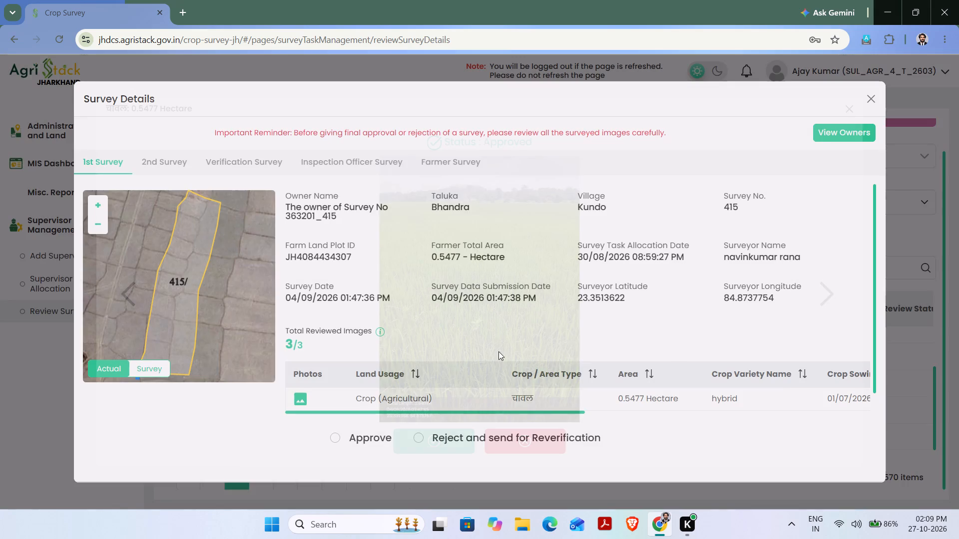
# Approve the 1st Survey of survey number 415, save the review and close its survey details.
pyautogui.scroll(-1, 498, 351)
pyautogui.click(374, 377)
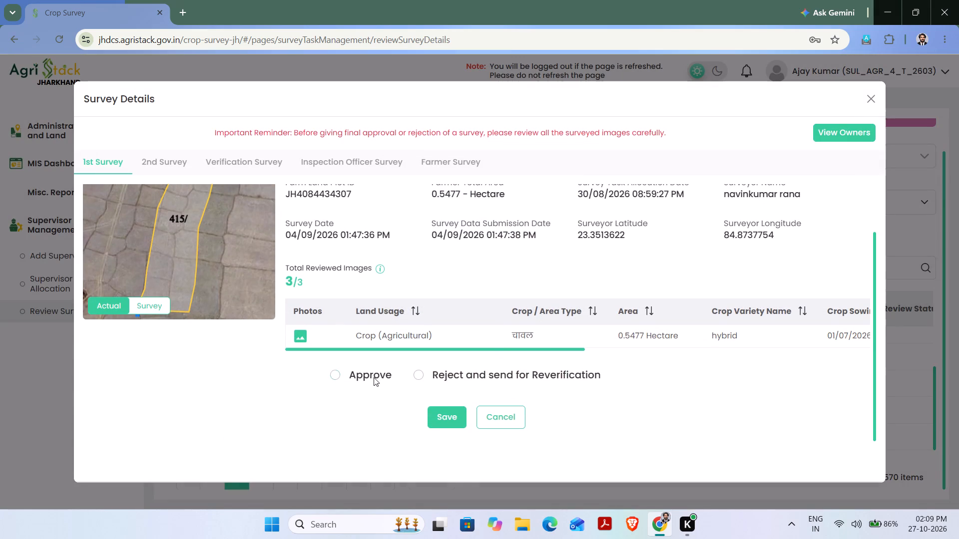
pyautogui.click(446, 418)
pyautogui.click(487, 307)
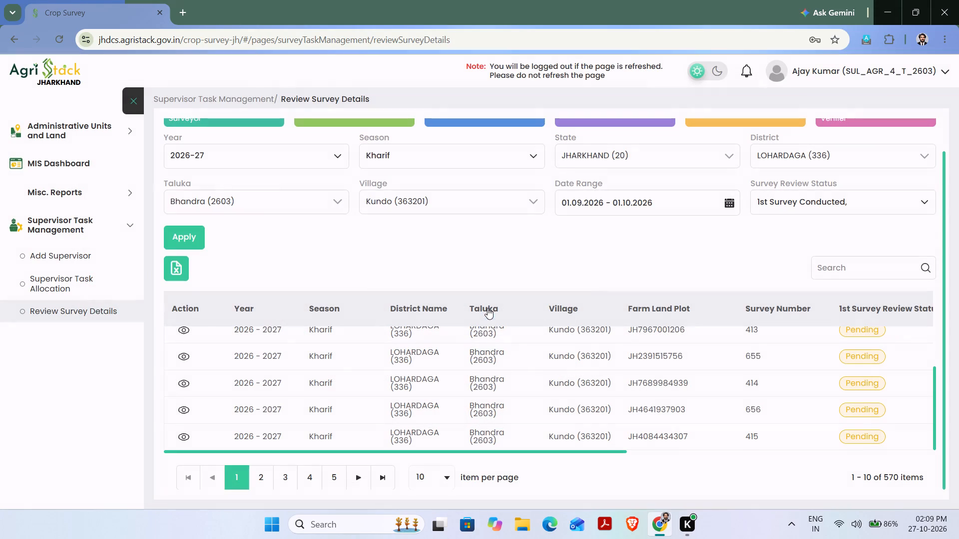
# Reapply the current Kundo village filters to refresh the list of pending 1st Survey records.
pyautogui.click(185, 233)
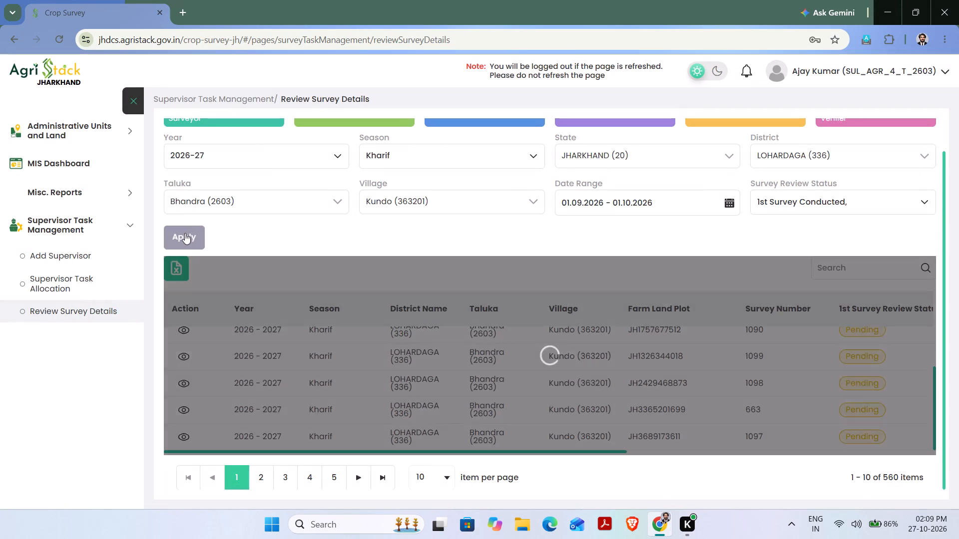
# Open the survey details for survey number 657 and approve all three of its farm images.
pyautogui.scroll(6, 229, 367)
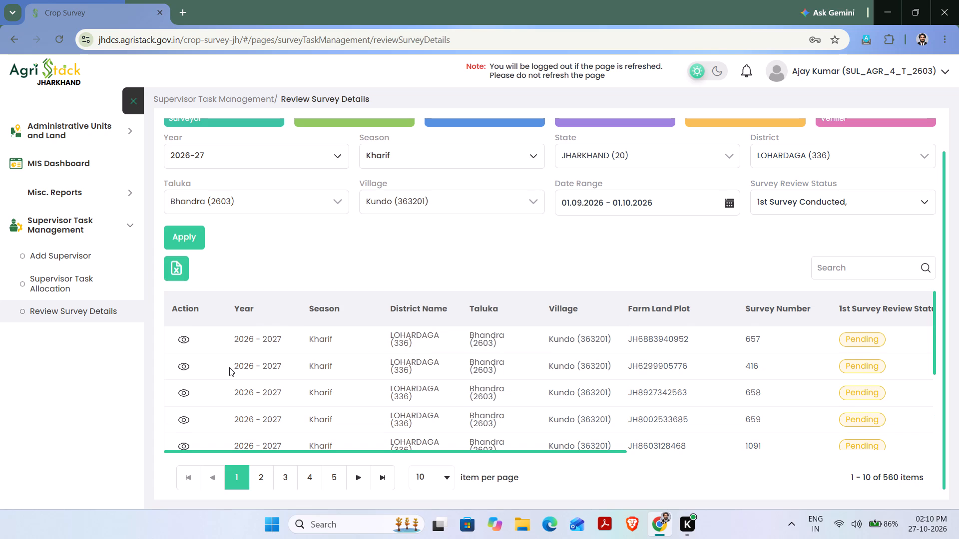
pyautogui.click(187, 339)
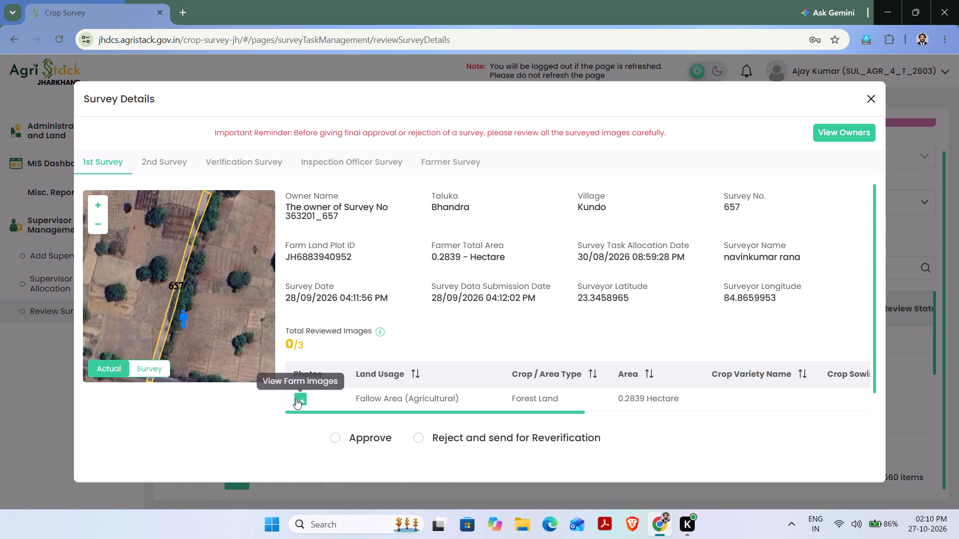
pyautogui.click(296, 398)
pyautogui.click(429, 447)
pyautogui.moveTo(505, 374); pyautogui.dragTo(453, 384)
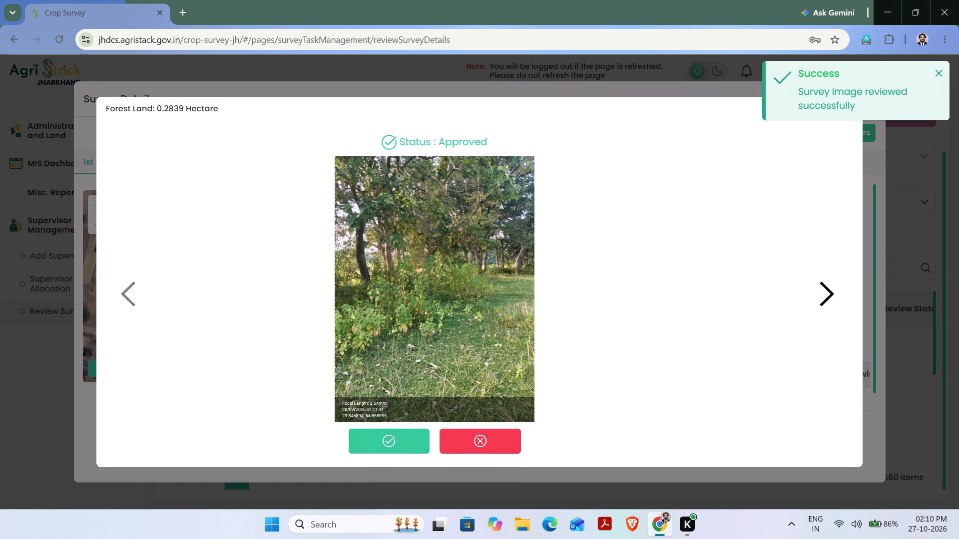
pyautogui.moveTo(453, 384); pyautogui.dragTo(440, 385)
pyautogui.click(452, 433)
pyautogui.moveTo(533, 370); pyautogui.dragTo(475, 379)
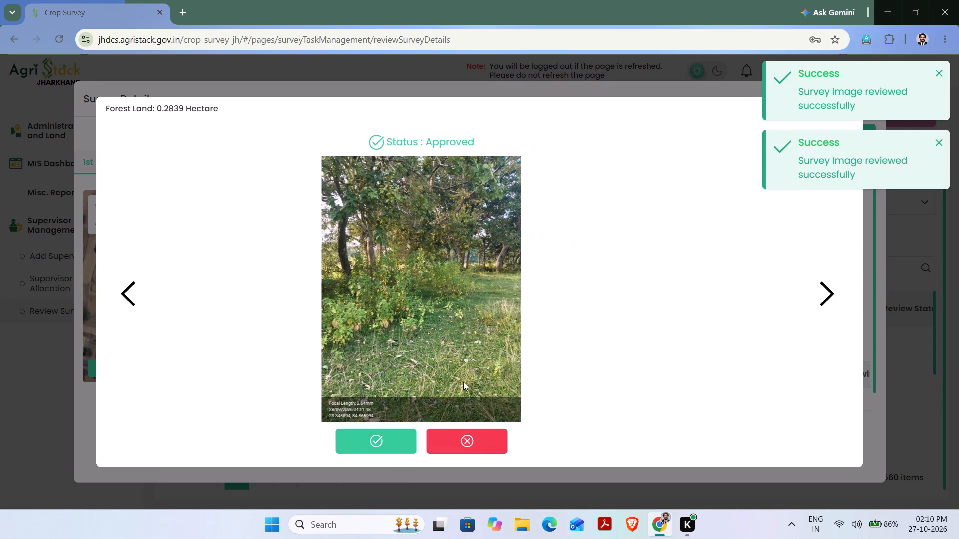
pyautogui.click(446, 441)
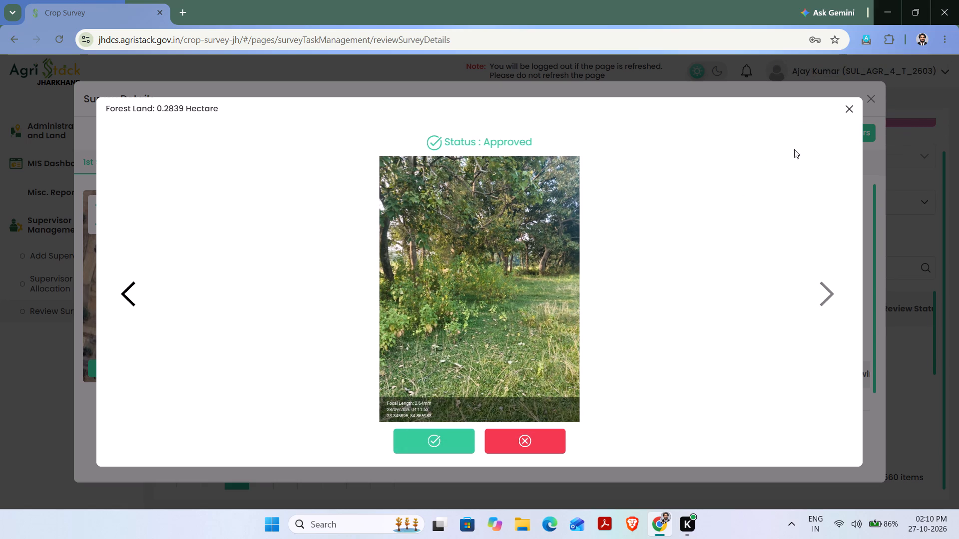
pyautogui.click(849, 108)
# Approve the 1st Survey of survey number 657, save the review and close its survey details.
pyautogui.scroll(-1, 528, 358)
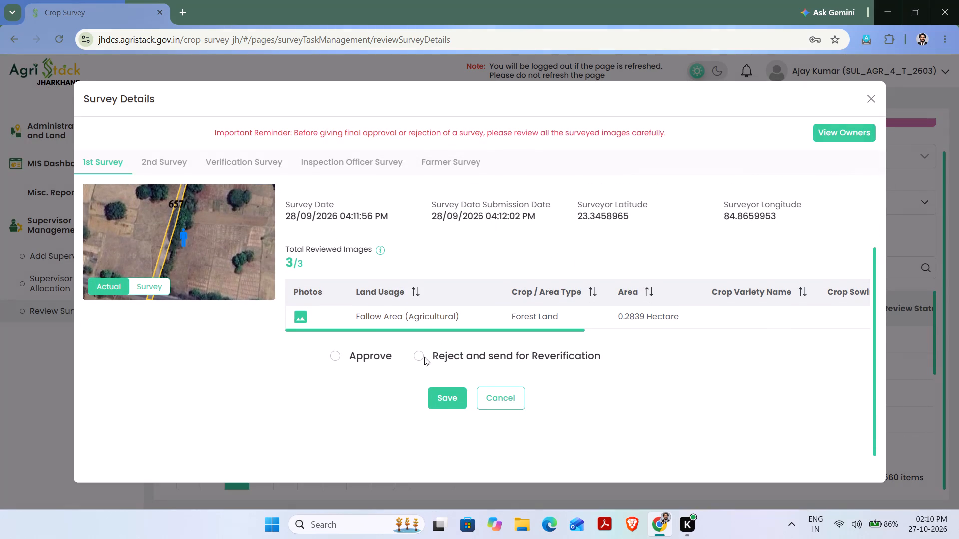
pyautogui.click(360, 356)
pyautogui.click(459, 413)
pyautogui.click(456, 397)
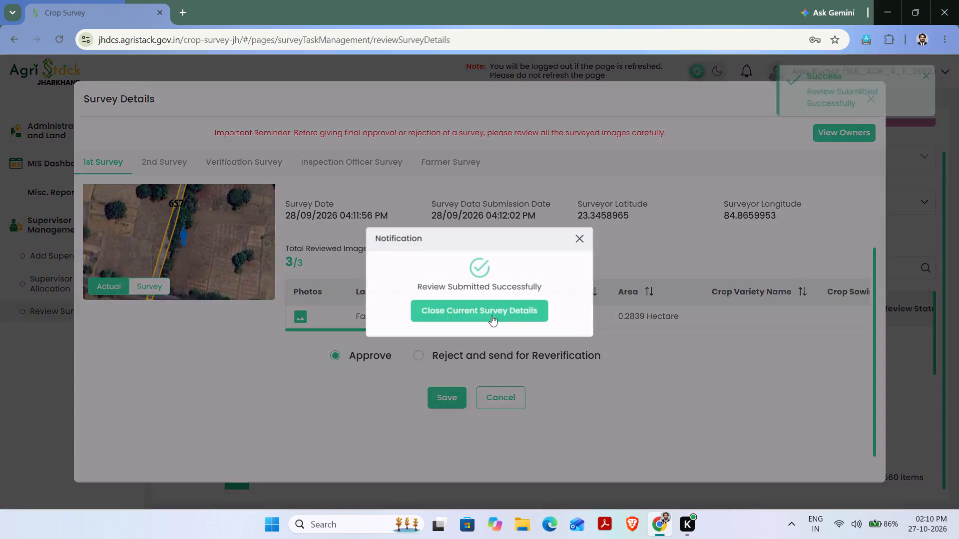
pyautogui.click(495, 309)
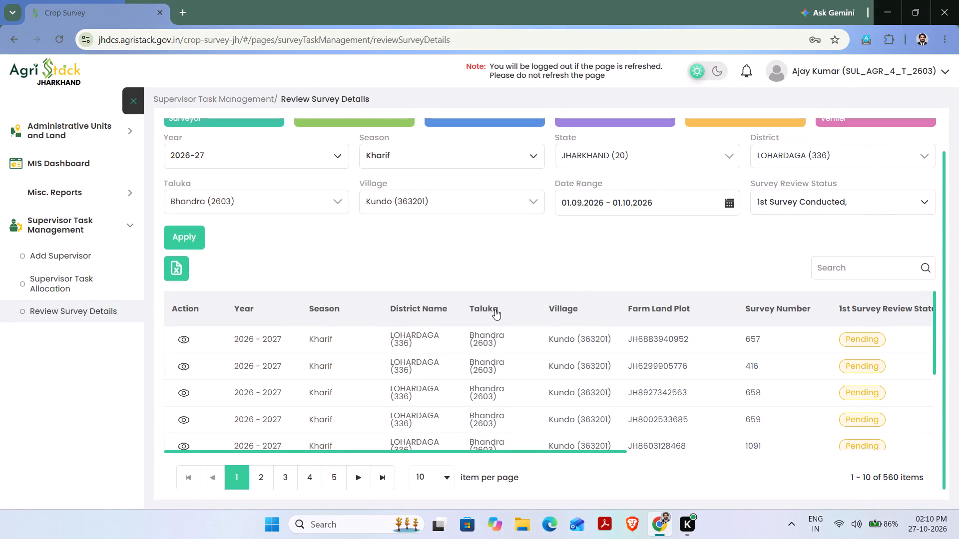
# Open the survey details for survey number 416 and approve all three of its farm images.
pyautogui.click(181, 368)
pyautogui.click(300, 391)
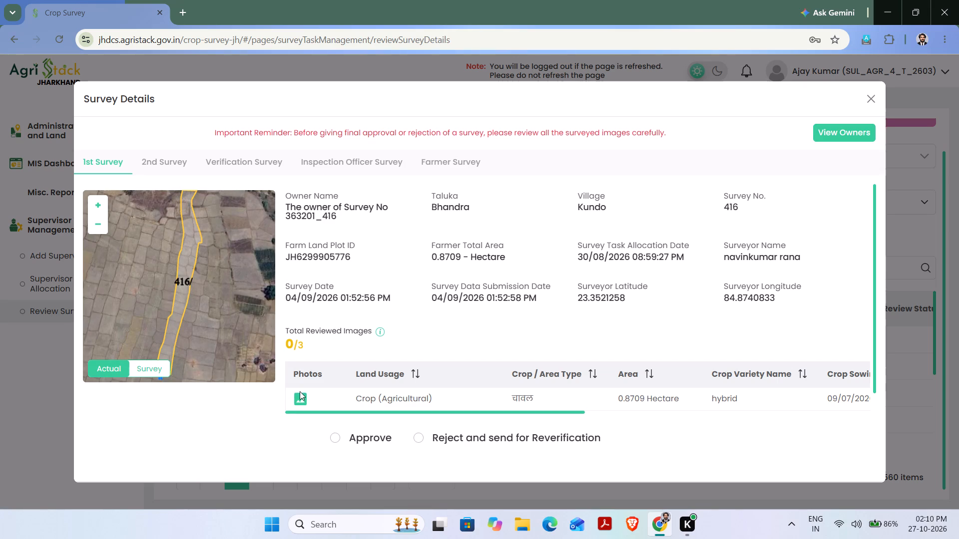
pyautogui.click(301, 402)
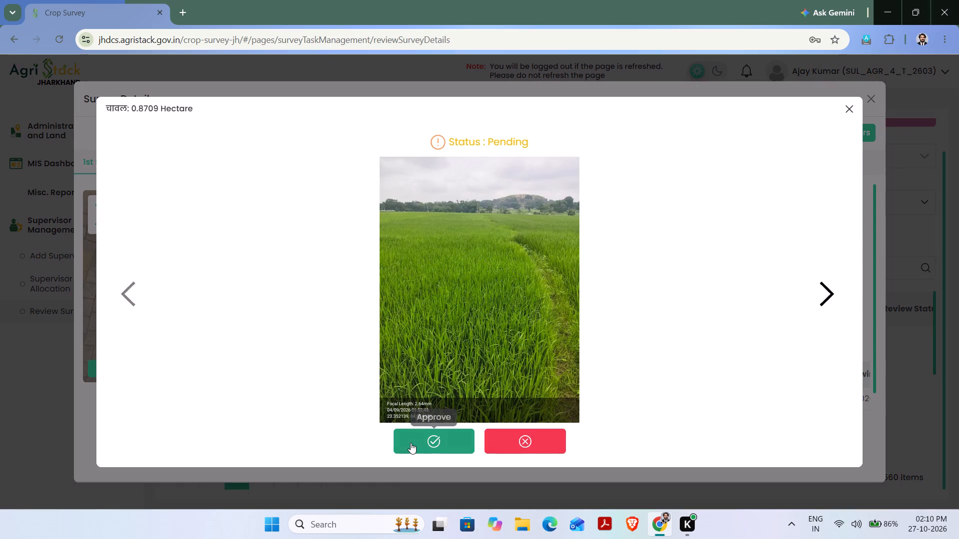
pyautogui.click(411, 443)
pyautogui.moveTo(477, 368); pyautogui.dragTo(402, 378)
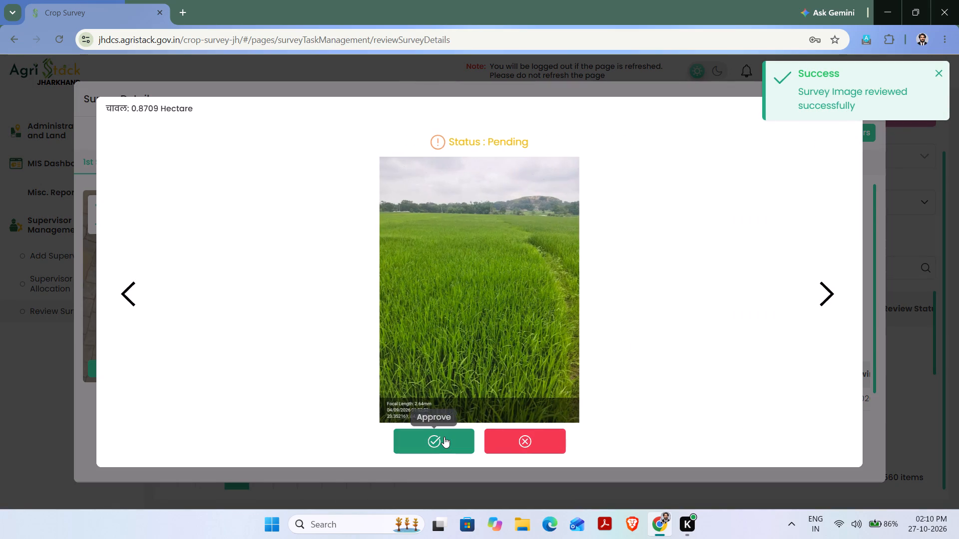
pyautogui.click(444, 437)
pyautogui.moveTo(507, 381); pyautogui.dragTo(440, 394)
pyautogui.click(438, 441)
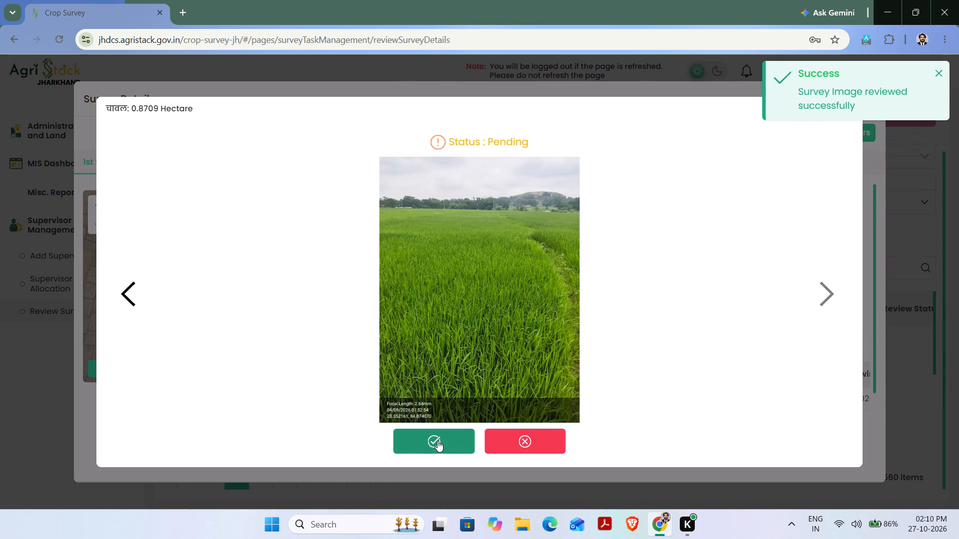
pyautogui.moveTo(524, 360); pyautogui.dragTo(485, 367)
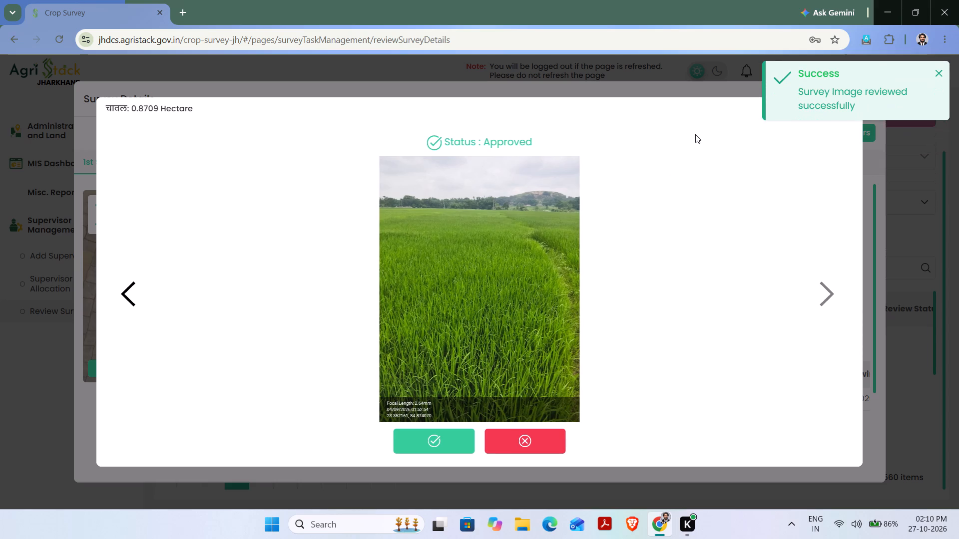
pyautogui.click(847, 110)
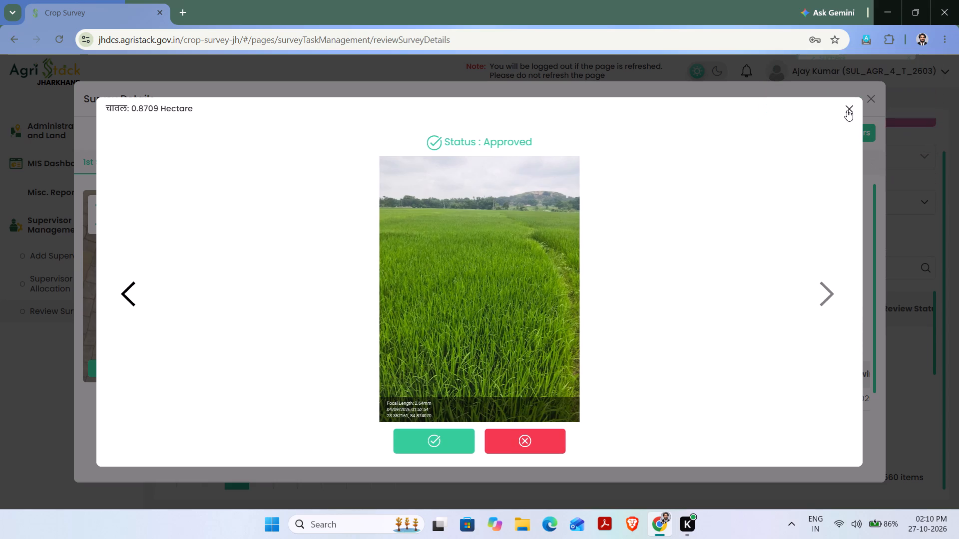
# Approve the 1st Survey of survey number 416, save the review and close its survey details.
pyautogui.scroll(-2, 568, 328)
pyautogui.click(354, 357)
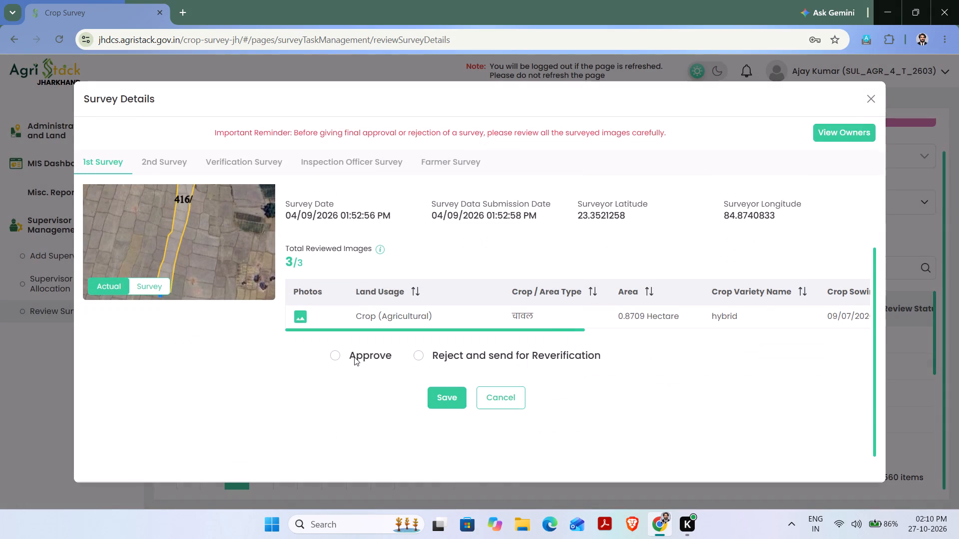
pyautogui.click(449, 393)
pyautogui.click(488, 312)
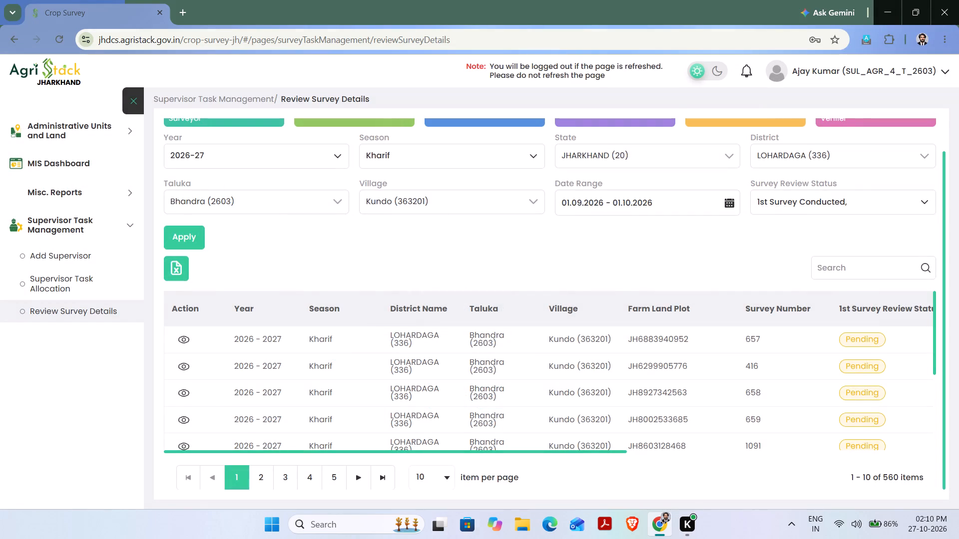
# Open the survey details for survey number 658 and approve all three of its farm images.
pyautogui.click(184, 395)
pyautogui.click(302, 401)
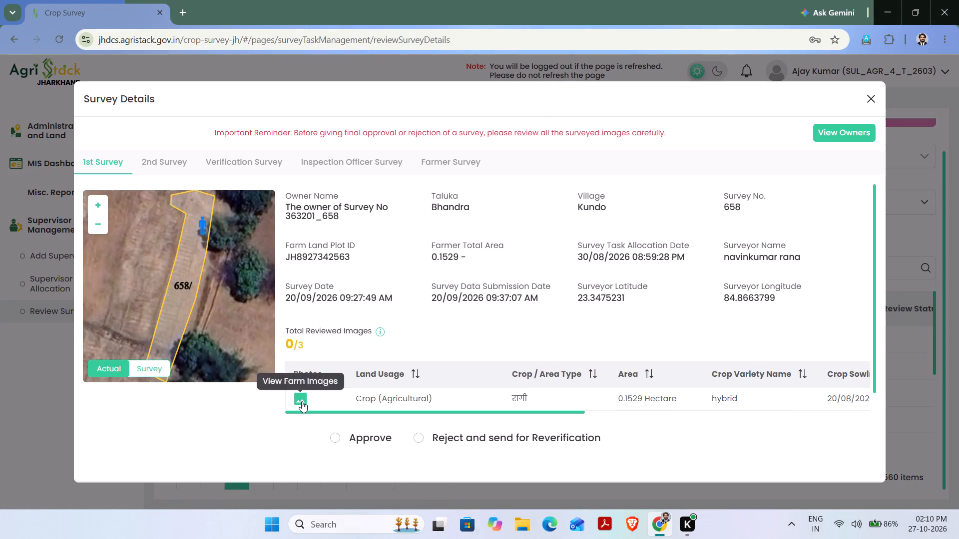
pyautogui.click(421, 452)
pyautogui.moveTo(510, 365); pyautogui.dragTo(458, 382)
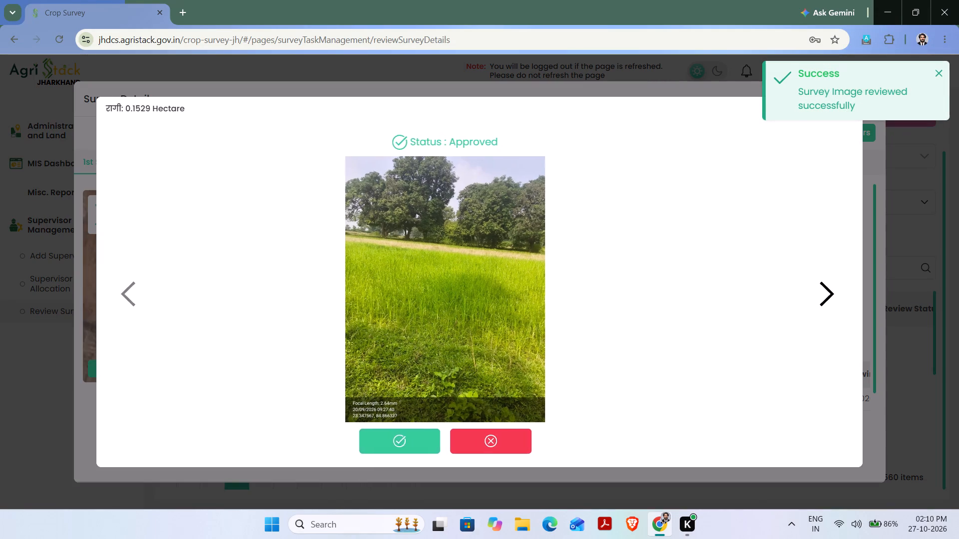
pyautogui.moveTo(458, 382); pyautogui.dragTo(436, 387)
pyautogui.click(442, 436)
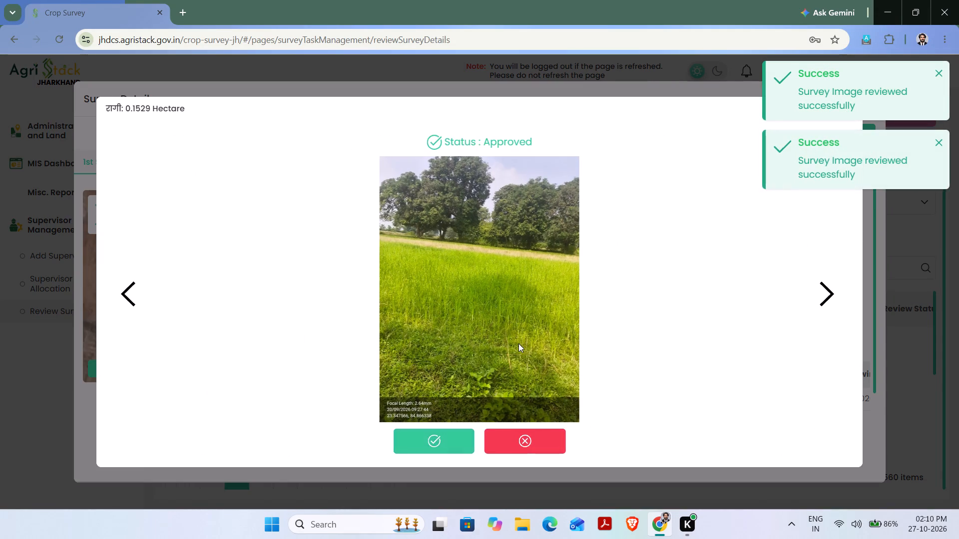
pyautogui.moveTo(517, 344); pyautogui.dragTo(423, 368)
pyautogui.click(445, 436)
pyautogui.moveTo(517, 347); pyautogui.dragTo(477, 346)
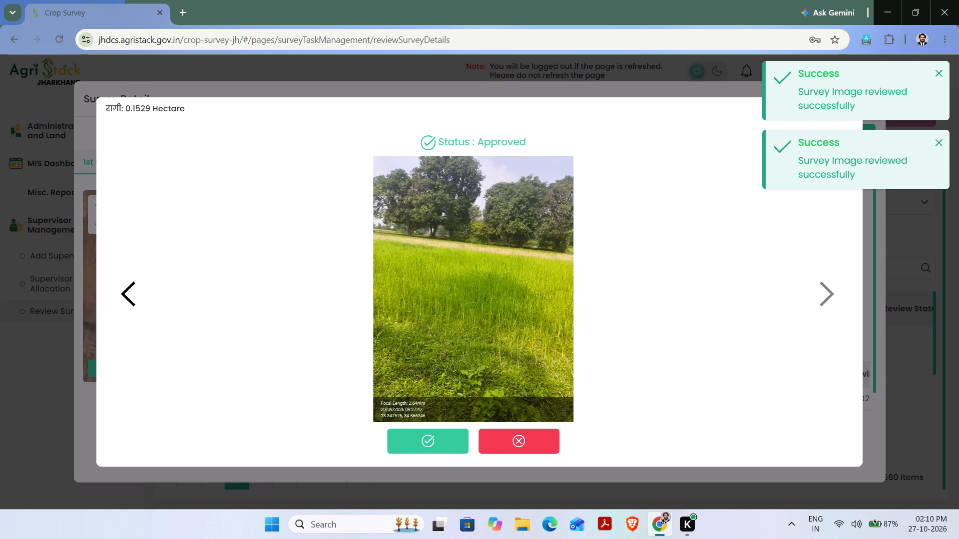
pyautogui.moveTo(477, 346); pyautogui.dragTo(474, 346)
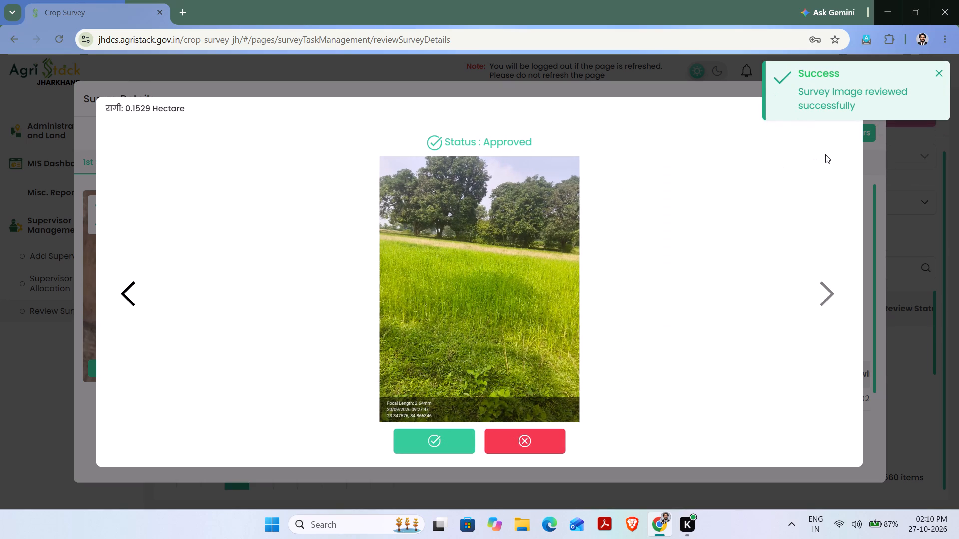
pyautogui.click(850, 105)
# Approve the 1st Survey of survey number 658, save the review and close its survey details.
pyautogui.scroll(-1, 513, 328)
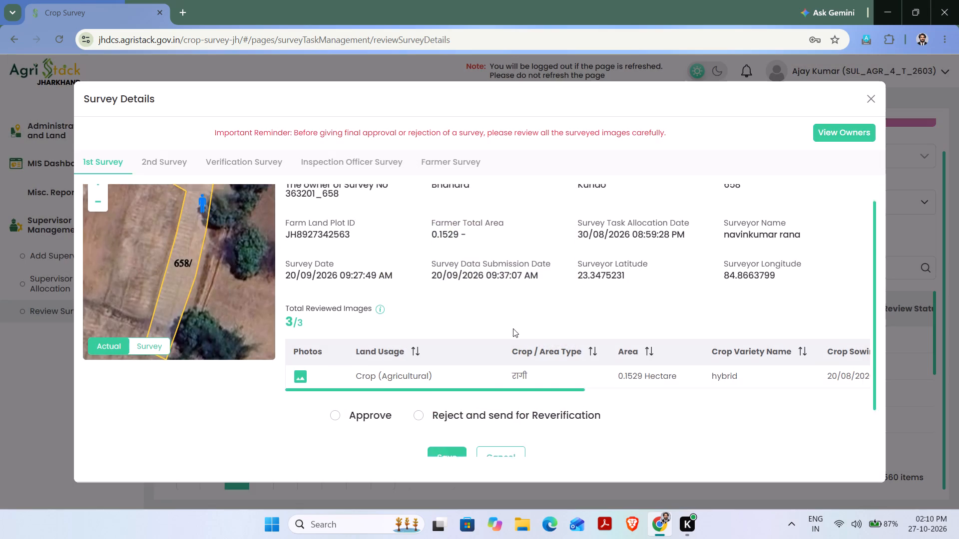
pyautogui.scroll(-1, 513, 328)
pyautogui.click(355, 357)
pyautogui.click(452, 394)
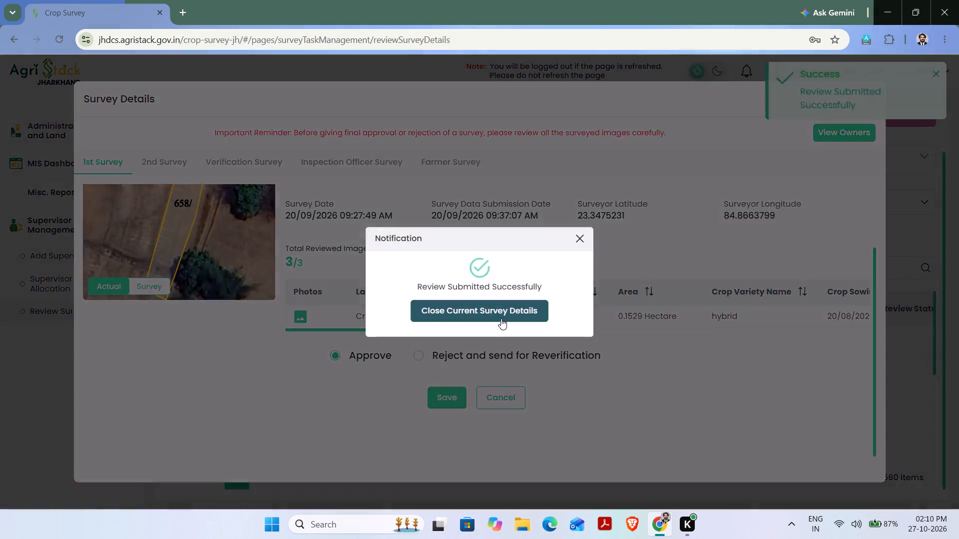
pyautogui.click(501, 318)
# Open the survey details for survey number 659 and approve all three of its farm images.
pyautogui.click(189, 414)
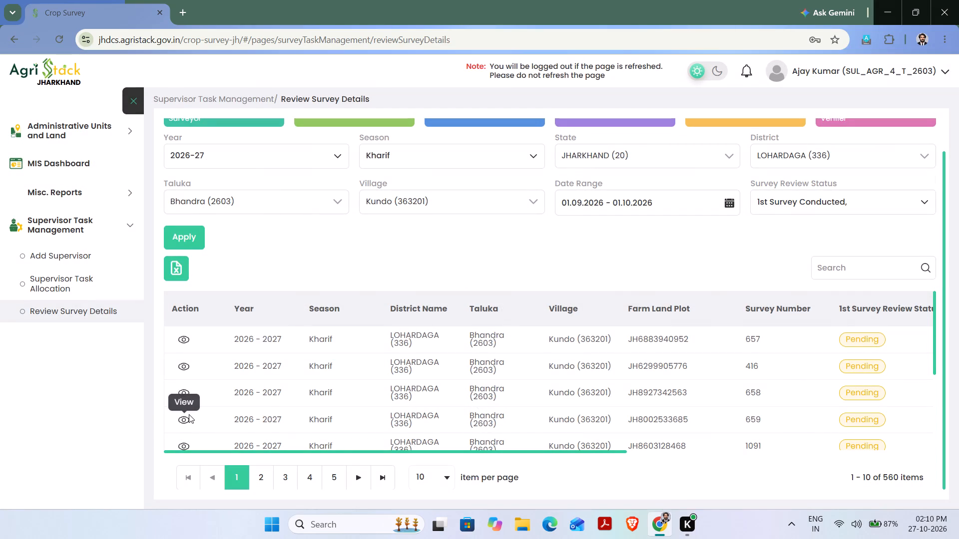
pyautogui.click(184, 417)
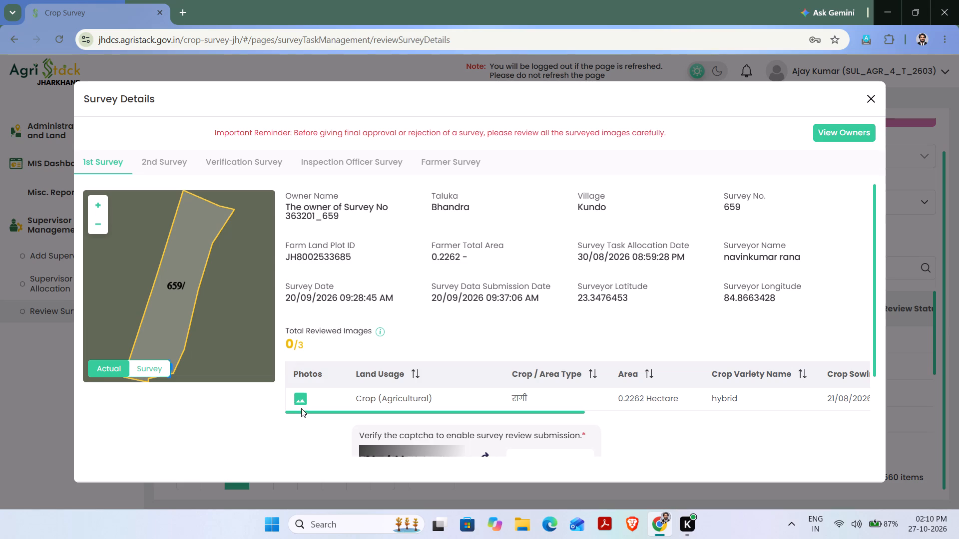
pyautogui.click(301, 402)
pyautogui.click(425, 445)
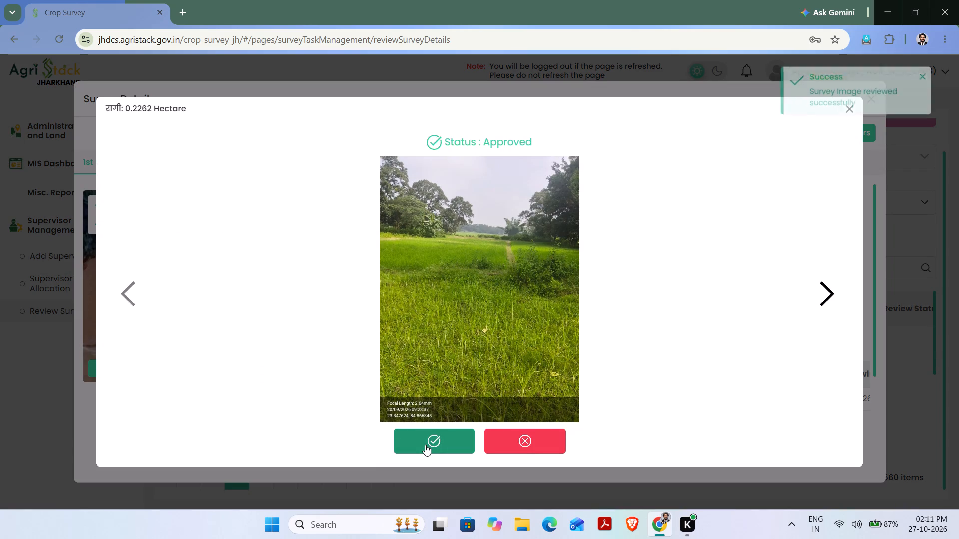
pyautogui.moveTo(521, 387); pyautogui.dragTo(460, 398)
pyautogui.click(448, 434)
pyautogui.moveTo(509, 388); pyautogui.dragTo(426, 405)
pyautogui.click(439, 444)
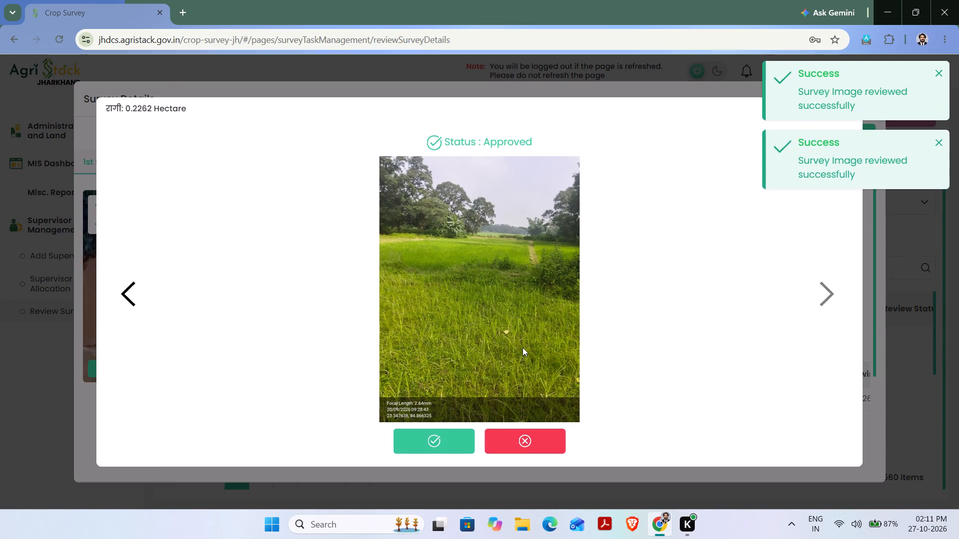
pyautogui.moveTo(520, 347); pyautogui.dragTo(485, 354)
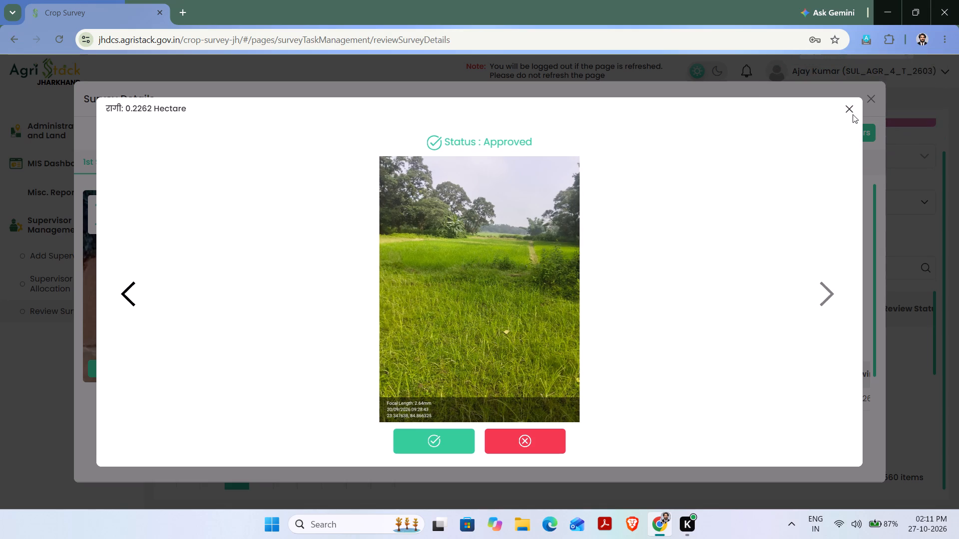
pyautogui.click(851, 111)
# Enter the captcha for survey number 659, approve its 1st Survey, save the review and close its survey details.
pyautogui.scroll(-1, 618, 265)
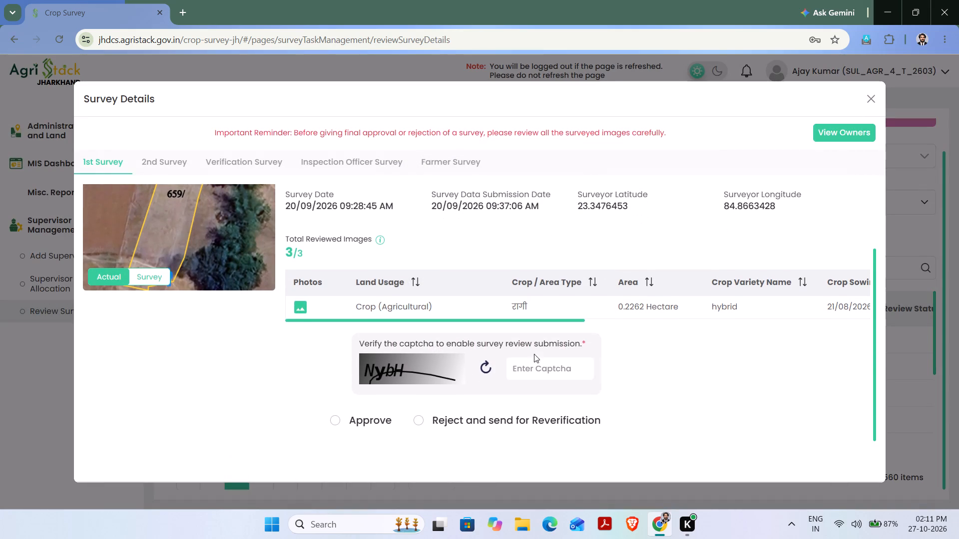
pyautogui.click(546, 371)
pyautogui.hotkey('shift', 'n')
pyautogui.press('y')
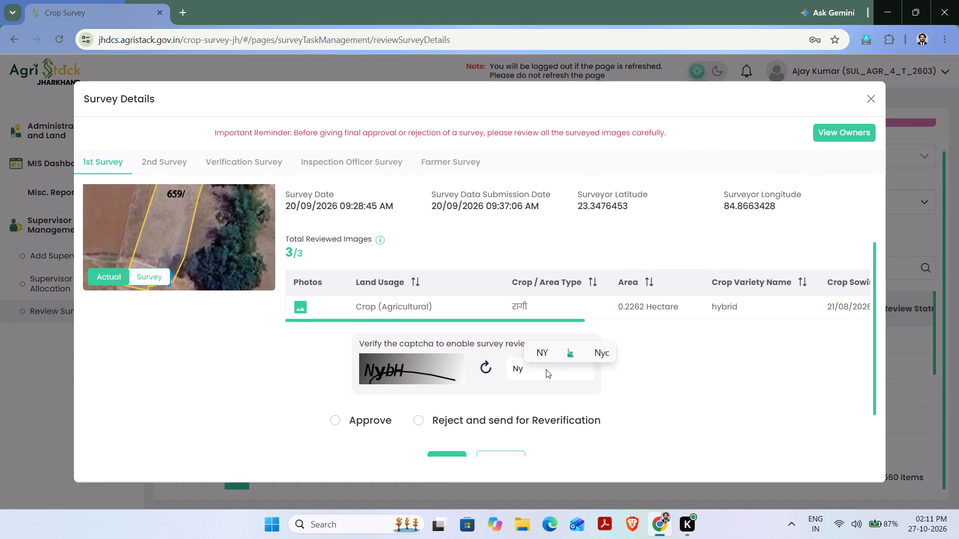
pyautogui.write('bH')
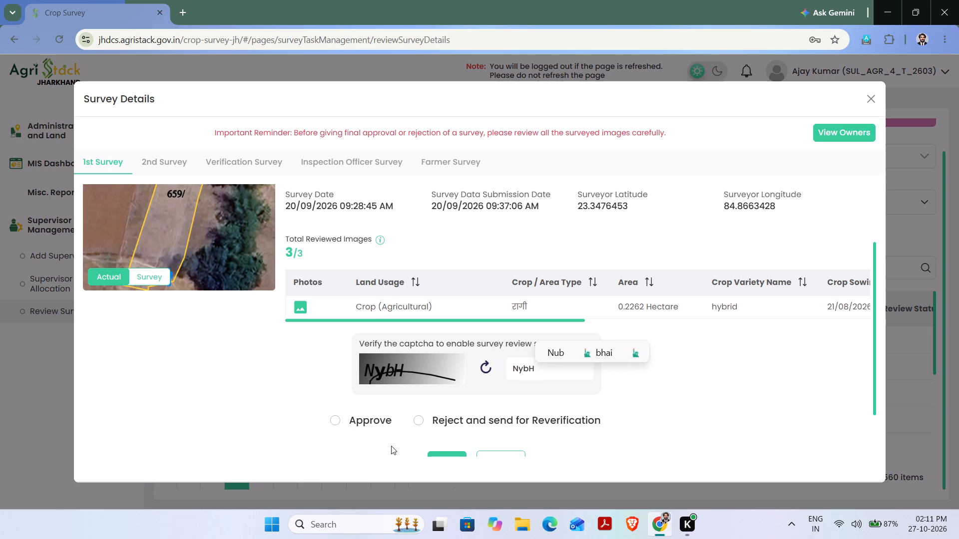
pyautogui.click(370, 413)
pyautogui.scroll(-2, 370, 417)
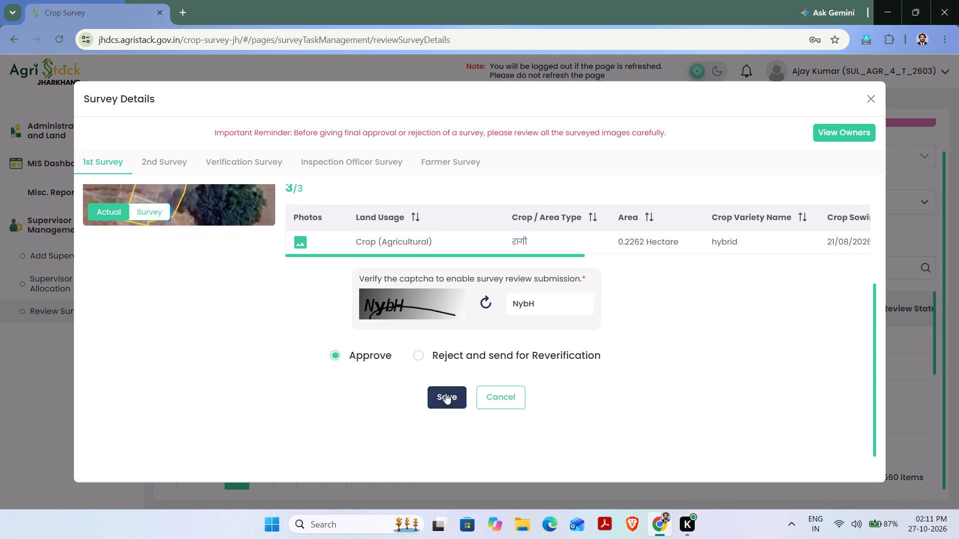
pyautogui.click(446, 393)
pyautogui.click(479, 314)
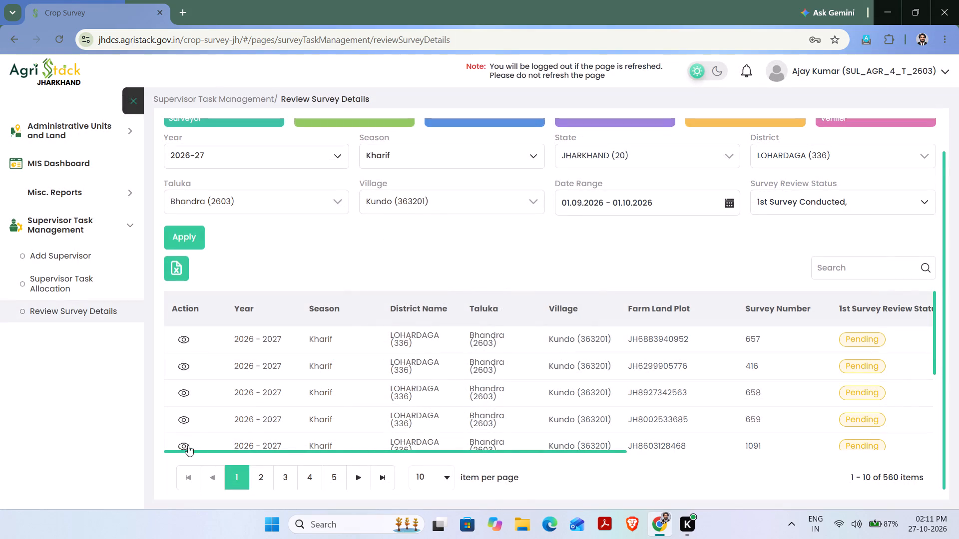
# Open the survey details for survey number 1091 and approve all three of its farm images.
pyautogui.click(181, 444)
pyautogui.click(302, 394)
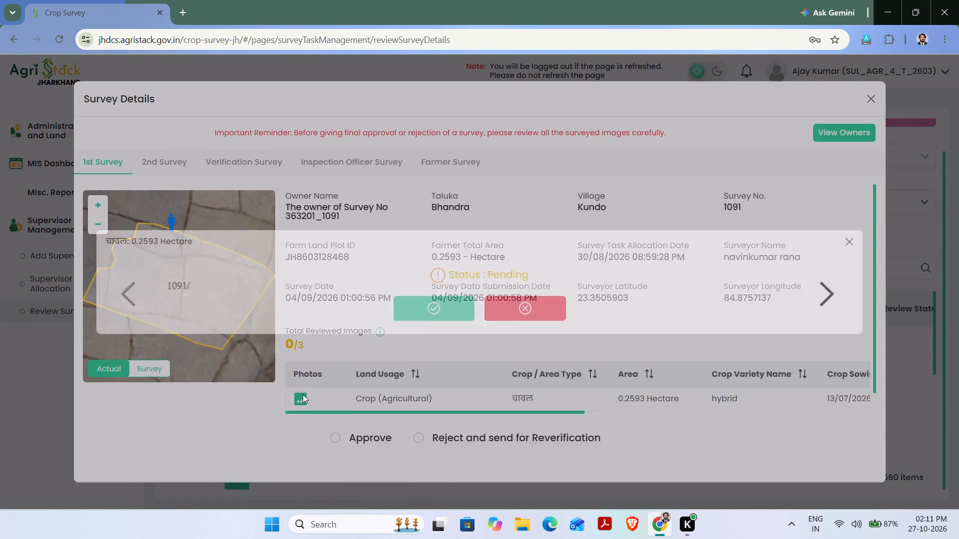
pyautogui.click(424, 438)
pyautogui.moveTo(485, 406); pyautogui.dragTo(438, 407)
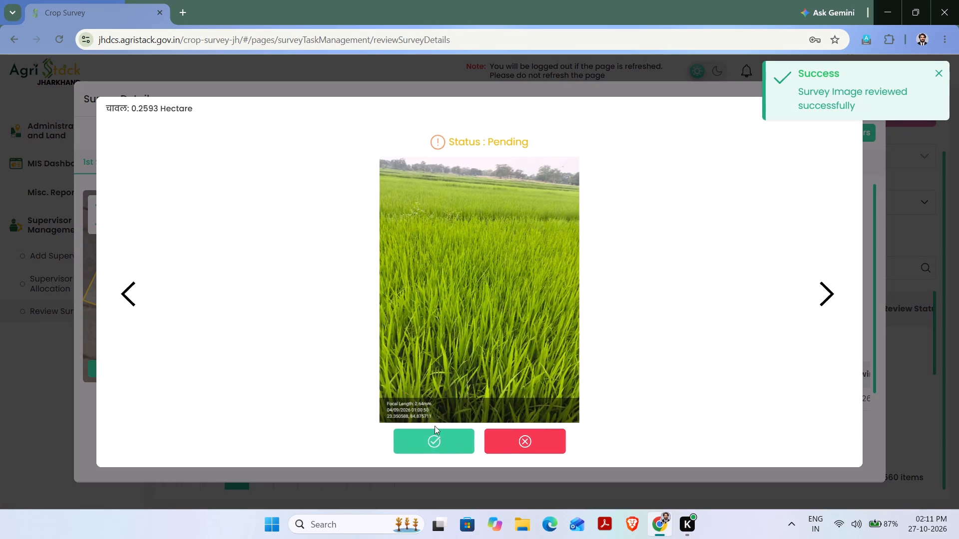
pyautogui.click(440, 438)
pyautogui.moveTo(491, 396); pyautogui.dragTo(429, 409)
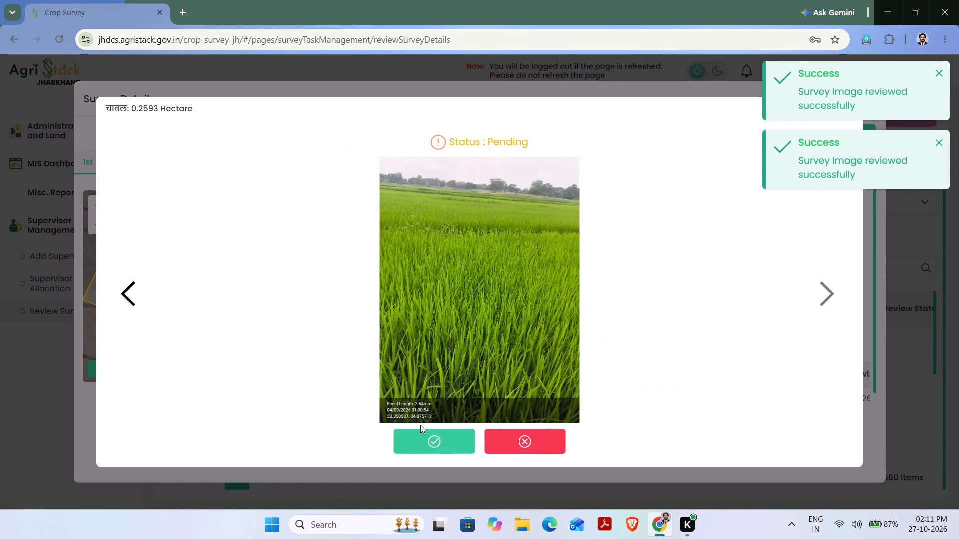
pyautogui.click(418, 446)
pyautogui.moveTo(499, 333); pyautogui.dragTo(458, 339)
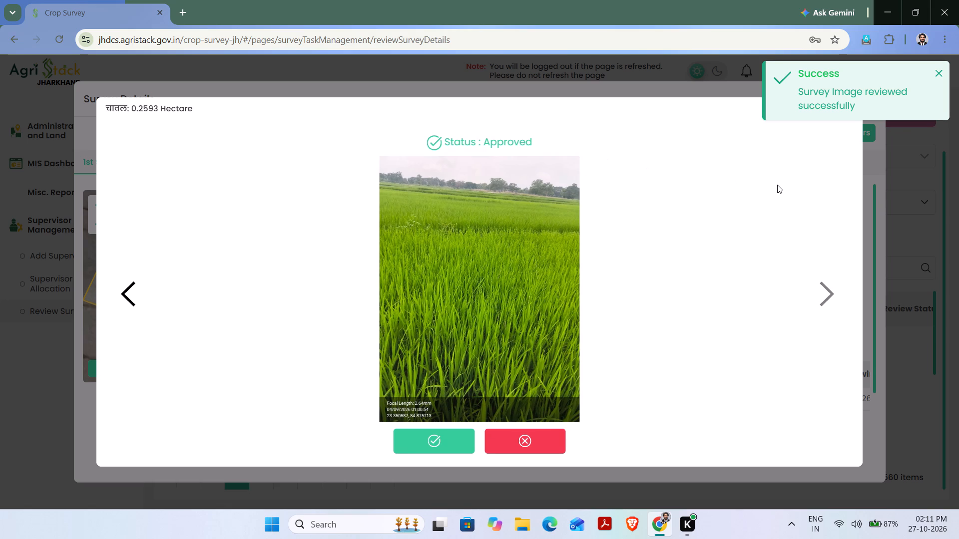
pyautogui.doubleClick(850, 103)
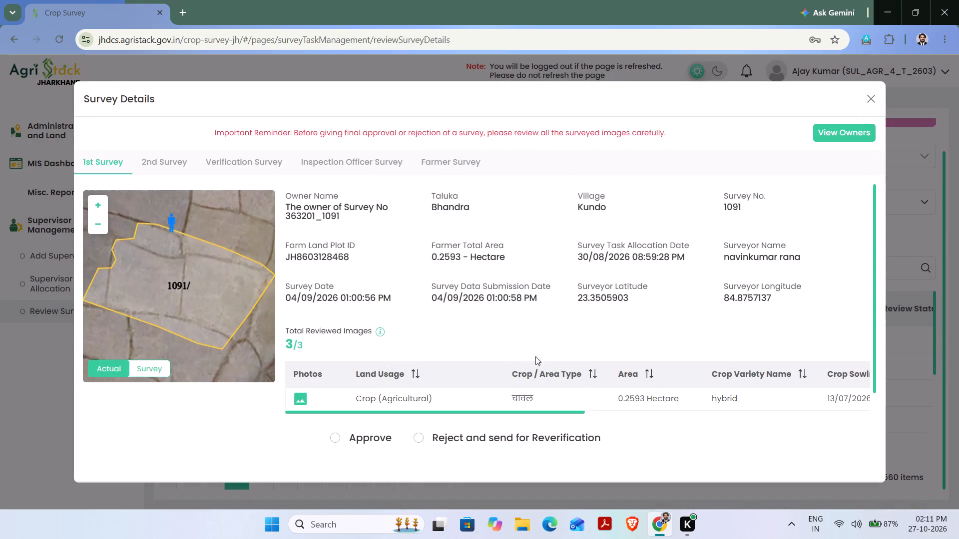
# Approve the 1st Survey of survey number 1091, save the review and close its survey details.
pyautogui.scroll(-2, 530, 360)
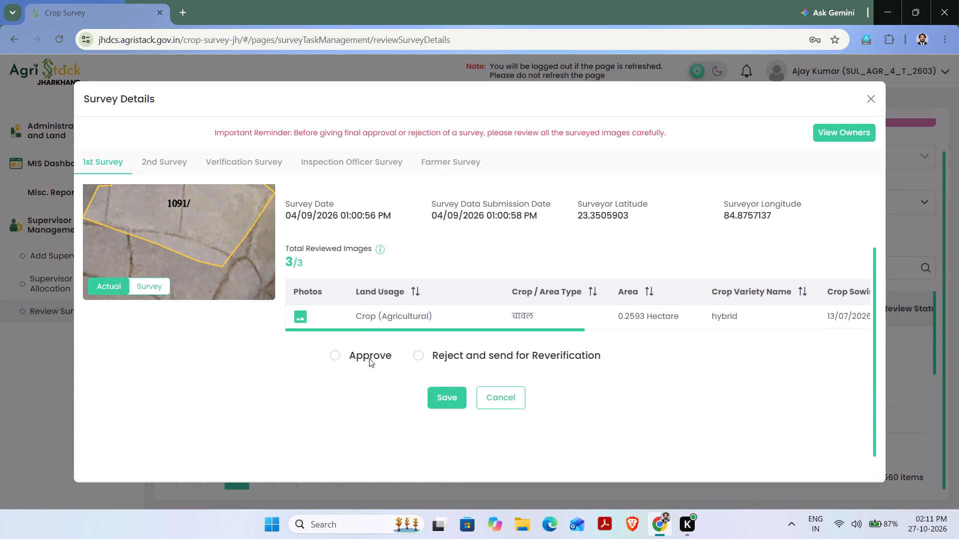
pyautogui.click(369, 356)
pyautogui.click(439, 394)
pyautogui.click(482, 316)
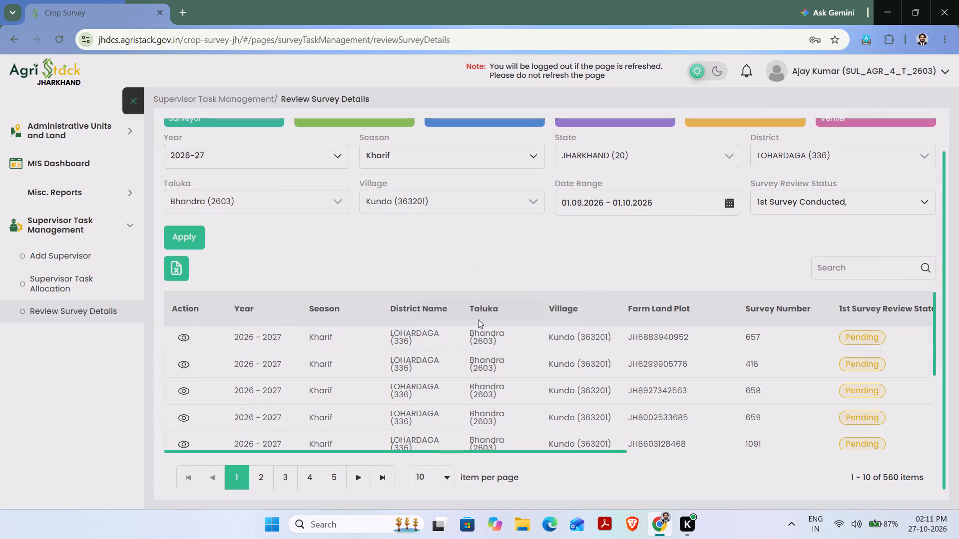
# Open the survey details for survey number 1090 and approve all three of its farm images.
pyautogui.scroll(-4, 285, 404)
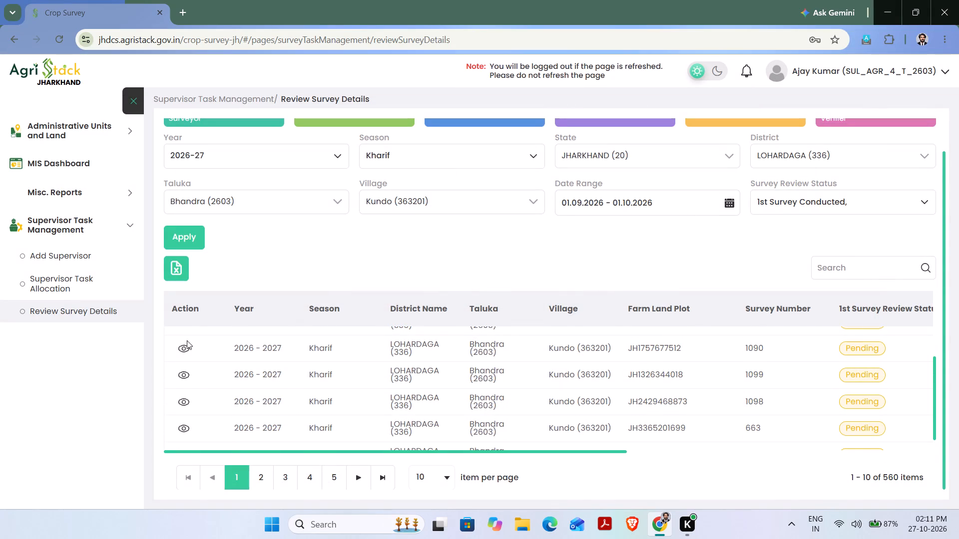
pyautogui.click(187, 331)
pyautogui.click(297, 397)
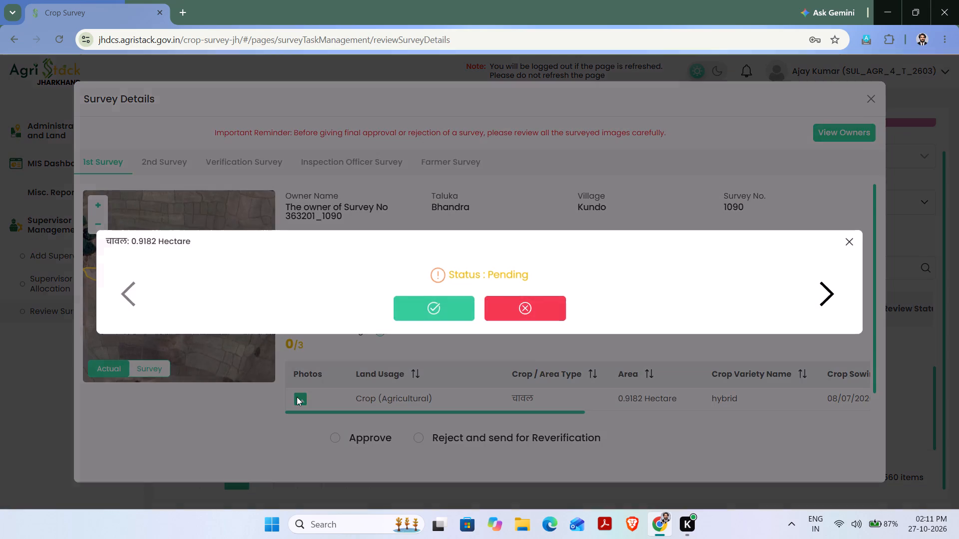
pyautogui.click(421, 448)
pyautogui.moveTo(485, 403); pyautogui.dragTo(429, 409)
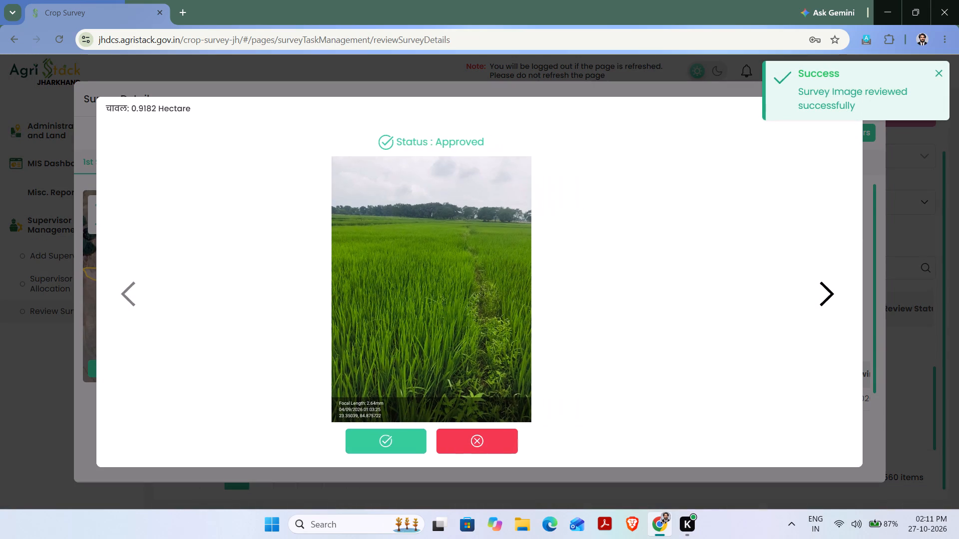
pyautogui.moveTo(429, 409); pyautogui.dragTo(426, 409)
pyautogui.click(456, 441)
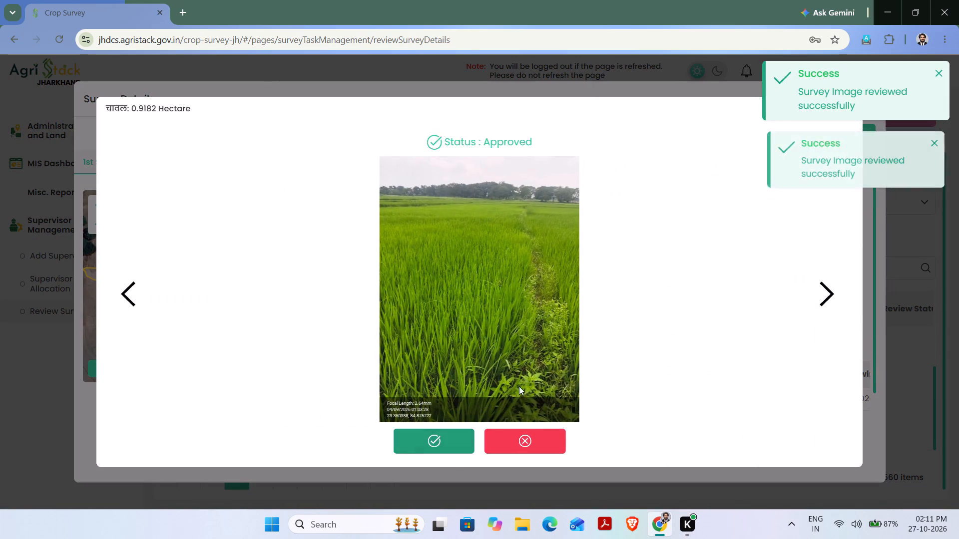
pyautogui.moveTo(534, 372); pyautogui.dragTo(448, 386)
pyautogui.click(455, 443)
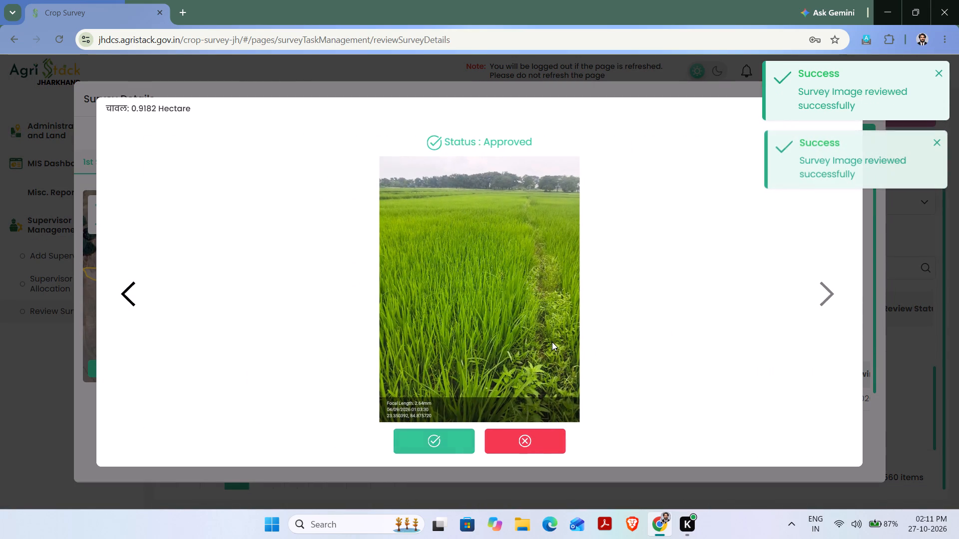
pyautogui.moveTo(550, 342); pyautogui.dragTo(501, 344)
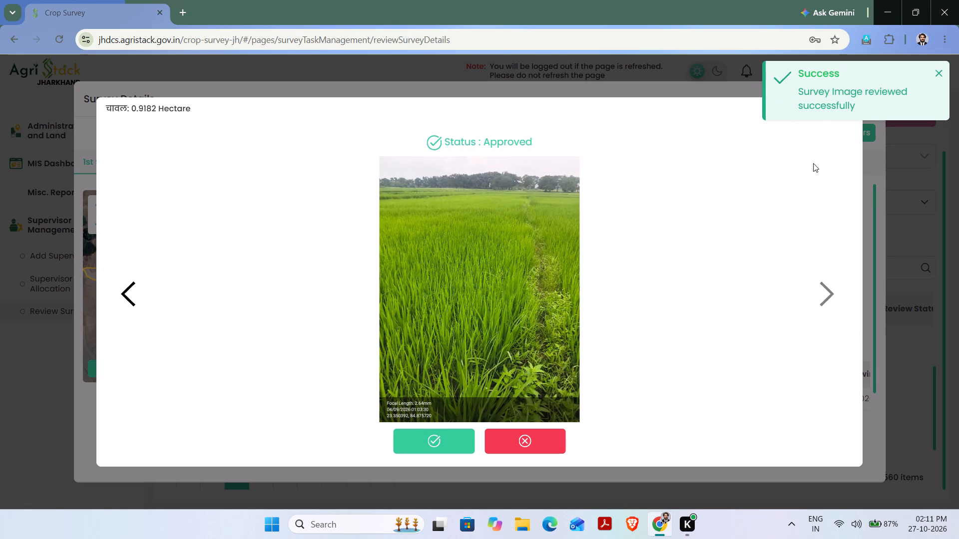
pyautogui.click(847, 115)
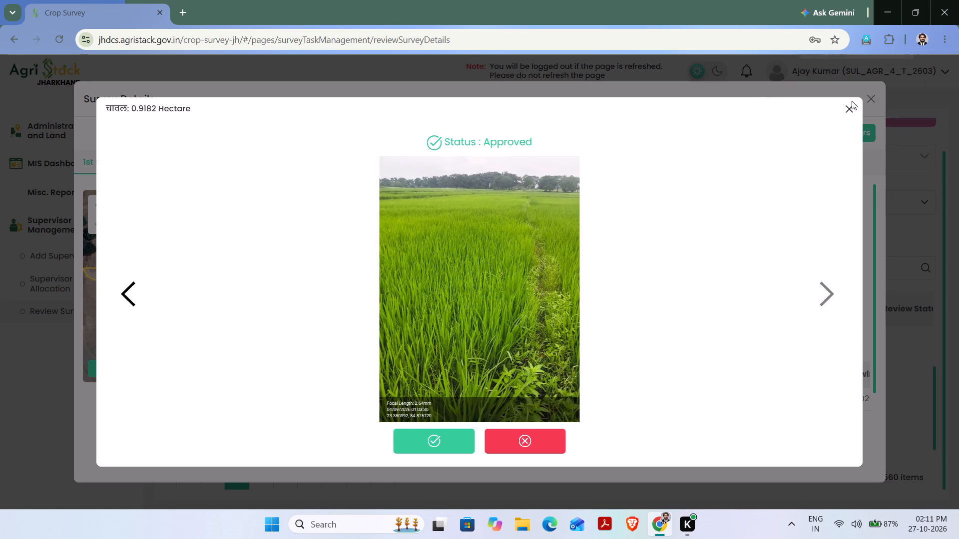
pyautogui.click(852, 101)
pyautogui.click(851, 104)
# Approve the 1st Survey of survey number 1090, save the review and close its survey details.
pyautogui.scroll(-2, 659, 277)
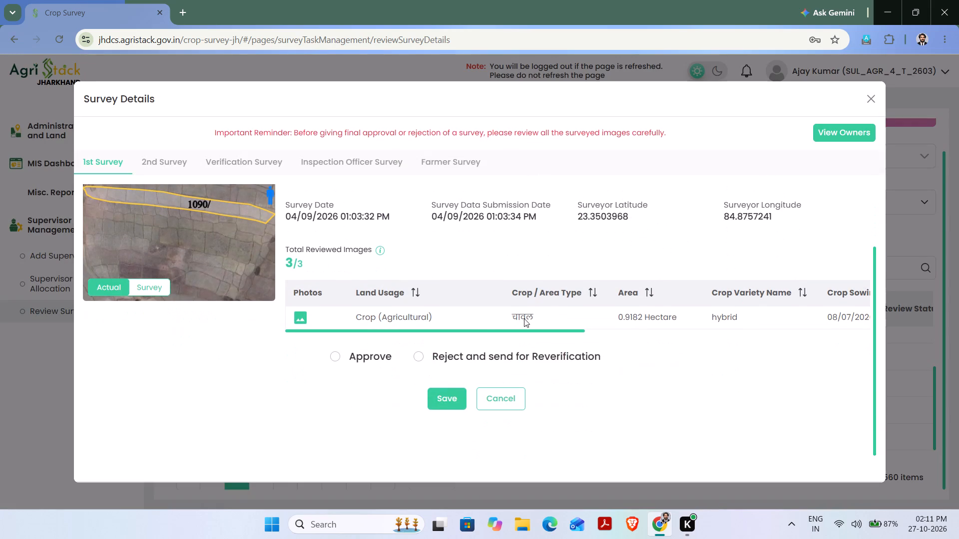
pyautogui.click(376, 352)
pyautogui.click(427, 387)
pyautogui.click(446, 398)
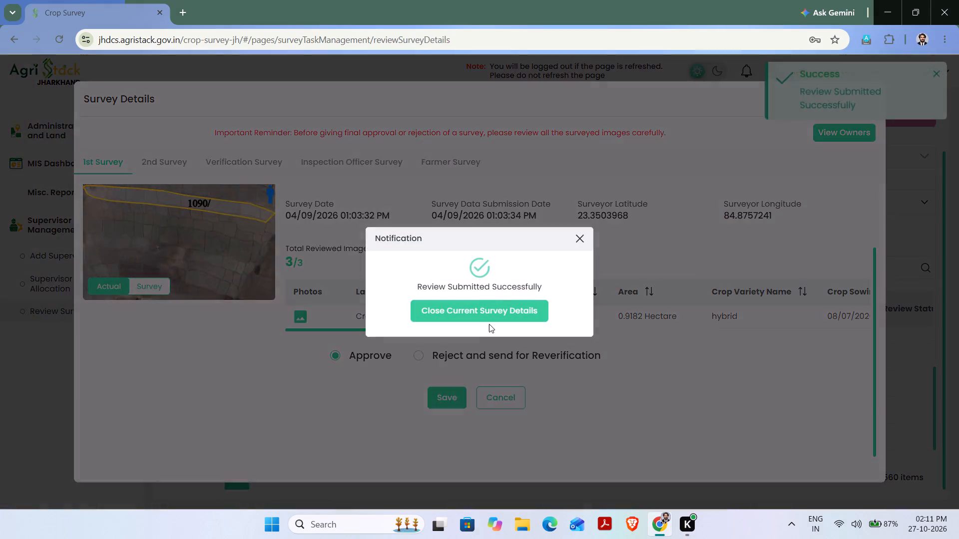
pyautogui.click(490, 322)
pyautogui.click(488, 307)
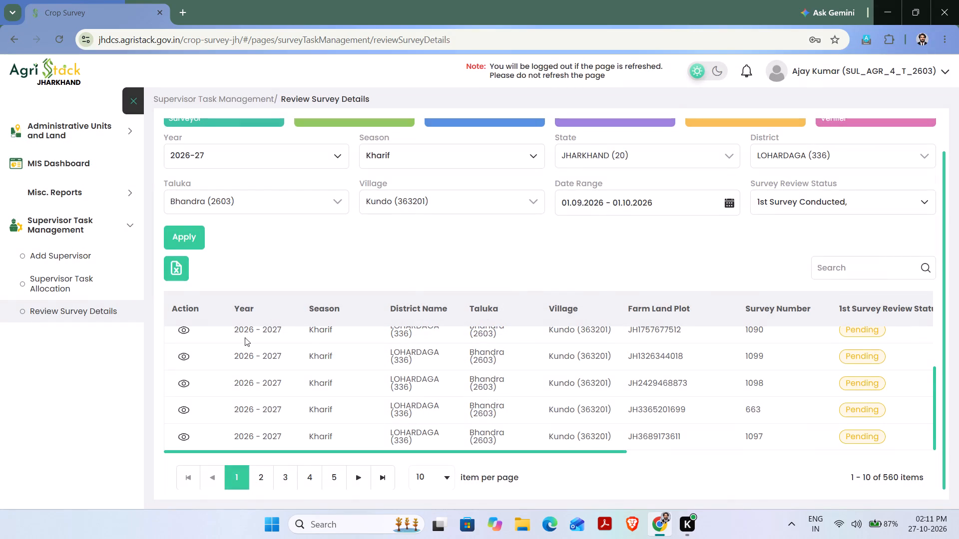
# Open the survey details for survey number 1099 and approve all three of its farm images.
pyautogui.click(187, 352)
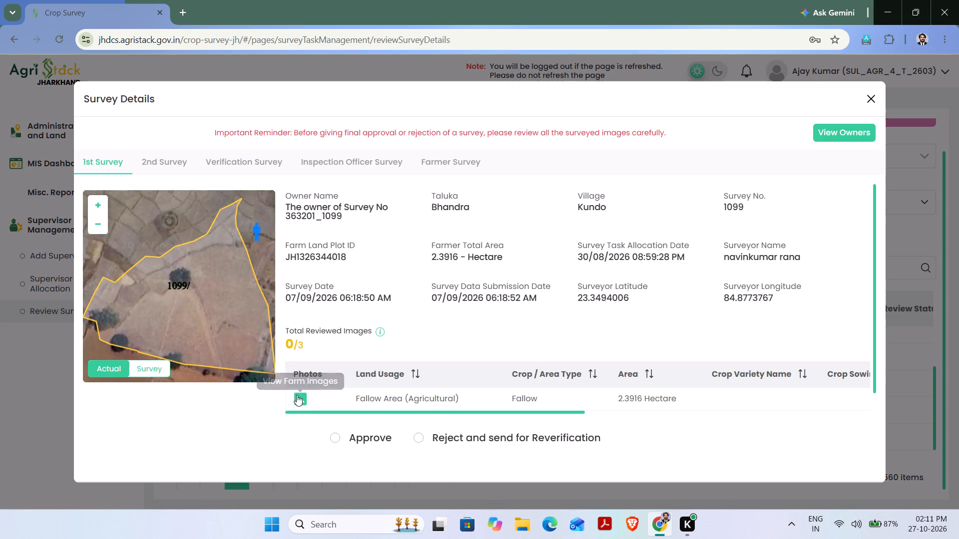
pyautogui.click(297, 395)
pyautogui.click(412, 441)
pyautogui.moveTo(495, 377); pyautogui.dragTo(418, 393)
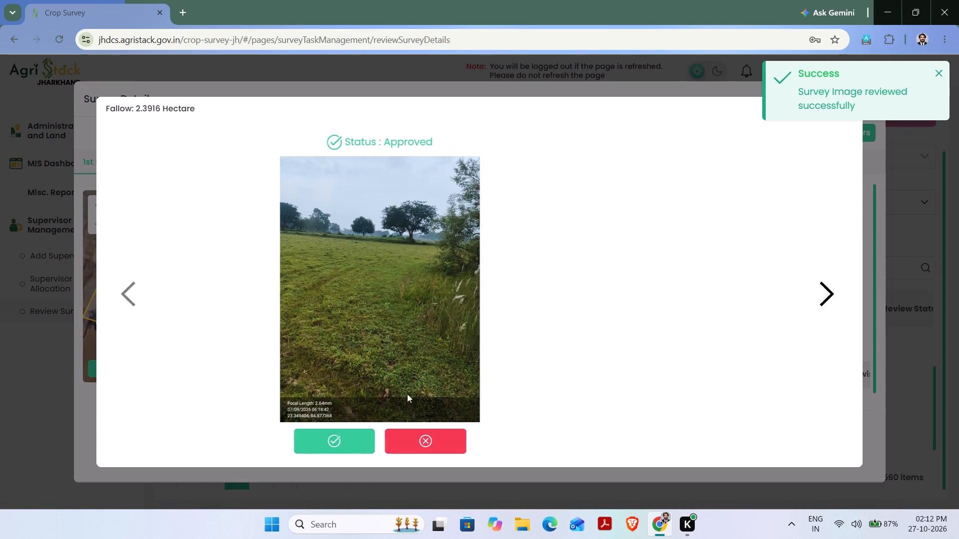
pyautogui.click(419, 439)
pyautogui.moveTo(497, 359); pyautogui.dragTo(408, 379)
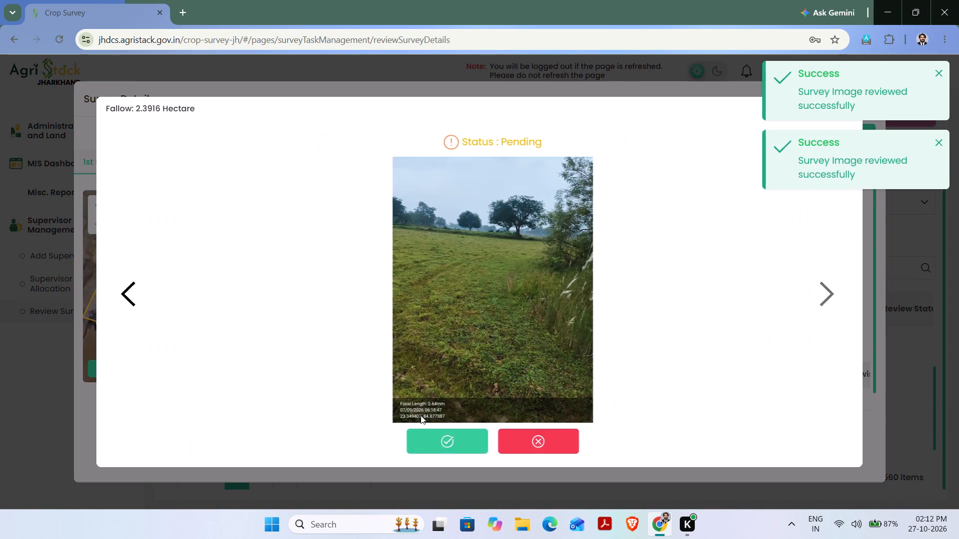
pyautogui.click(432, 438)
pyautogui.moveTo(513, 332); pyautogui.dragTo(471, 337)
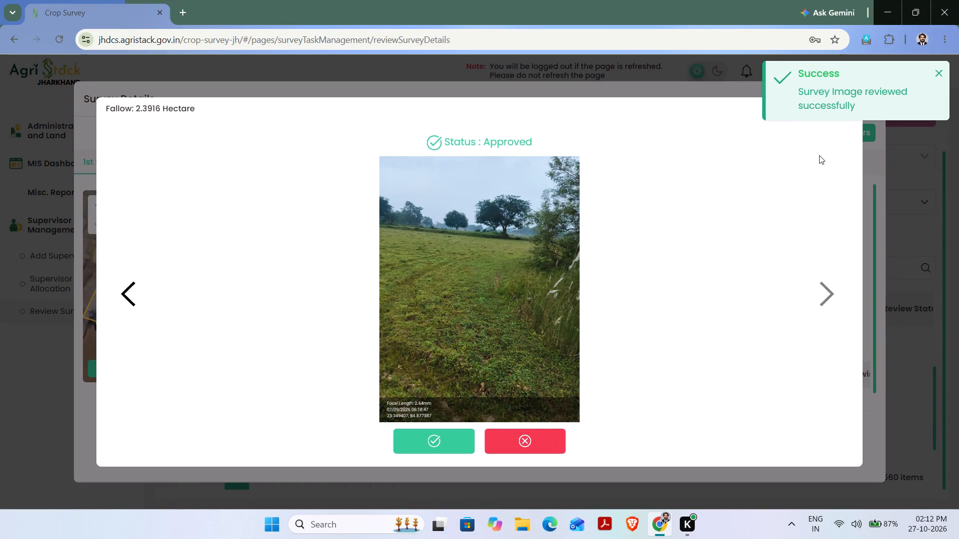
pyautogui.click(850, 106)
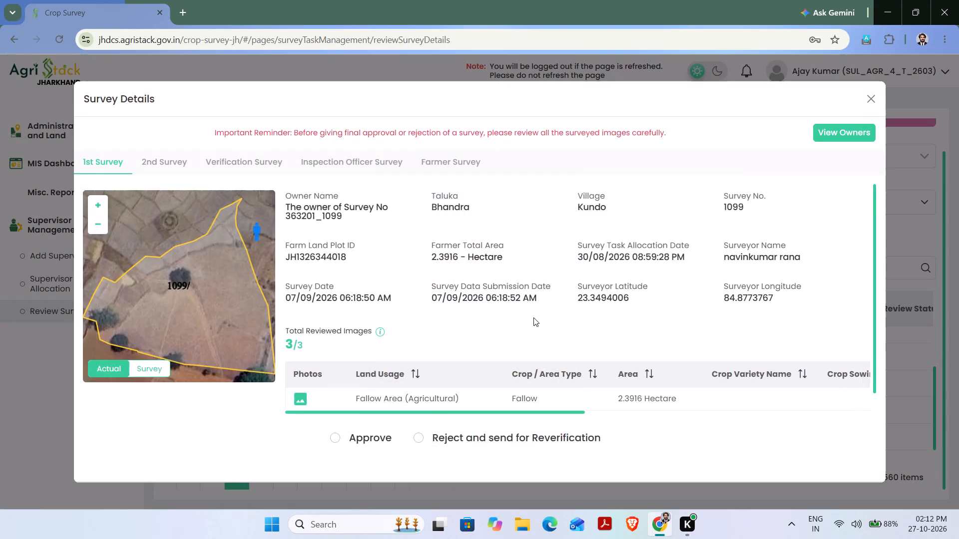
# Approve the 1st Survey of survey number 1099, save the review and close its survey details.
pyautogui.scroll(-2, 533, 317)
pyautogui.click(367, 364)
pyautogui.click(464, 403)
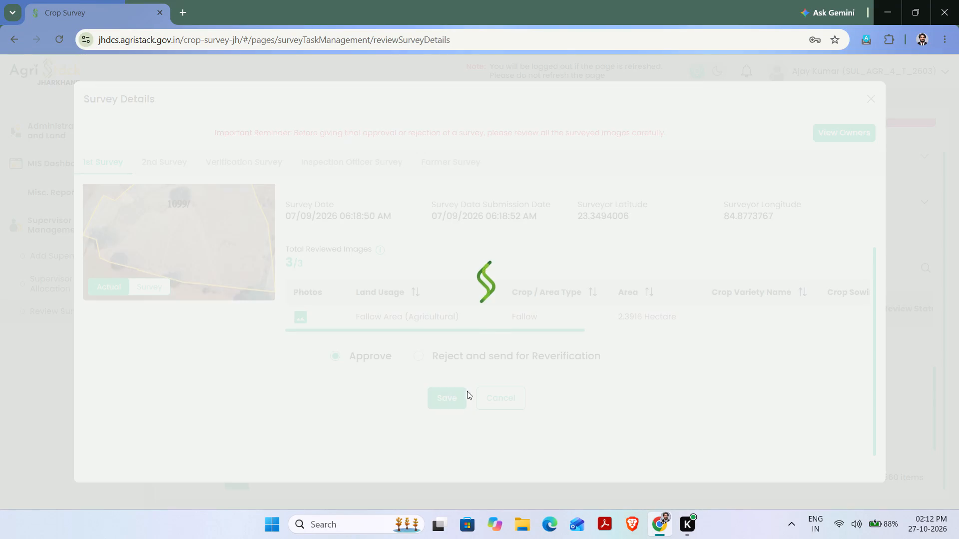
pyautogui.click(497, 314)
# Open the survey details for survey number 1098 and approve all three of its farm images.
pyautogui.click(187, 387)
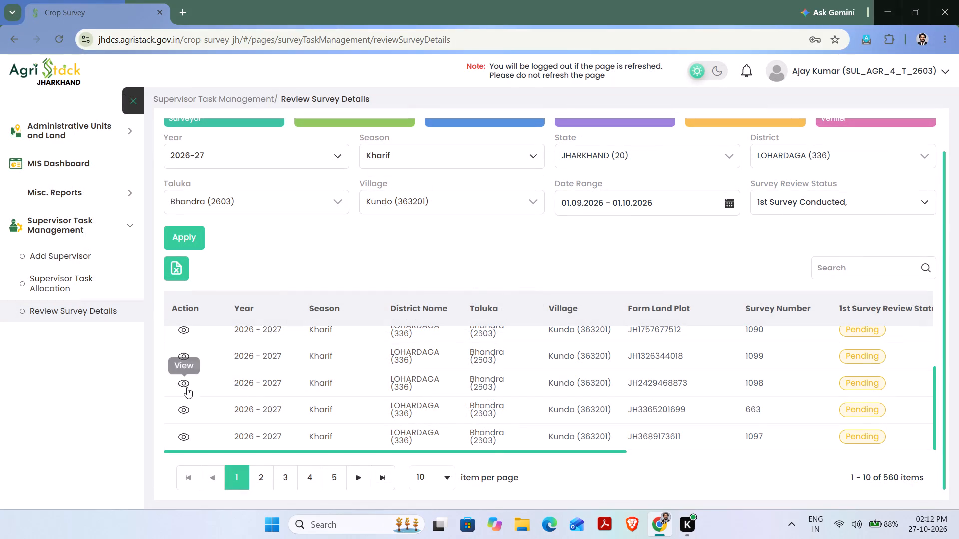
pyautogui.click(304, 398)
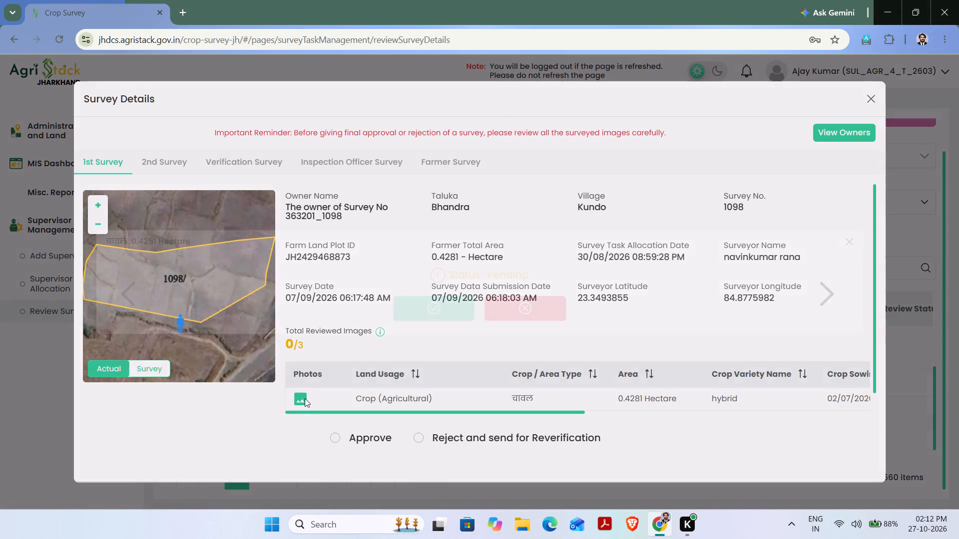
pyautogui.click(426, 436)
pyautogui.moveTo(482, 379); pyautogui.dragTo(400, 392)
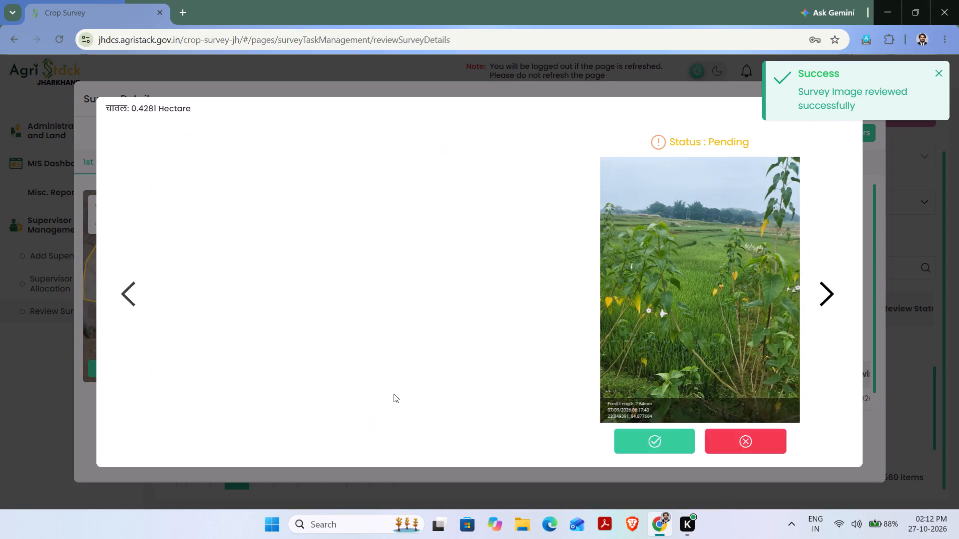
pyautogui.click(417, 433)
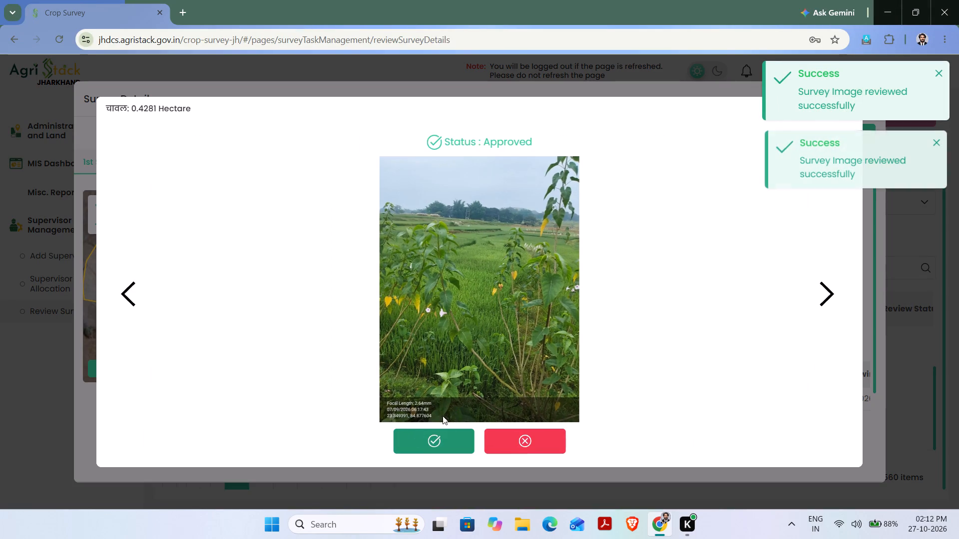
pyautogui.moveTo(503, 375); pyautogui.dragTo(424, 388)
pyautogui.click(441, 438)
pyautogui.moveTo(496, 361); pyautogui.dragTo(435, 368)
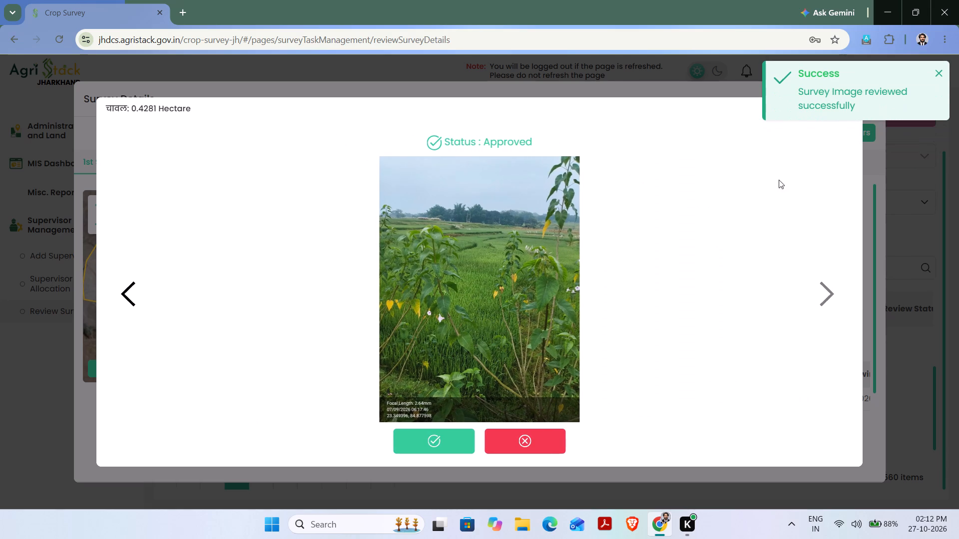
pyautogui.click(849, 111)
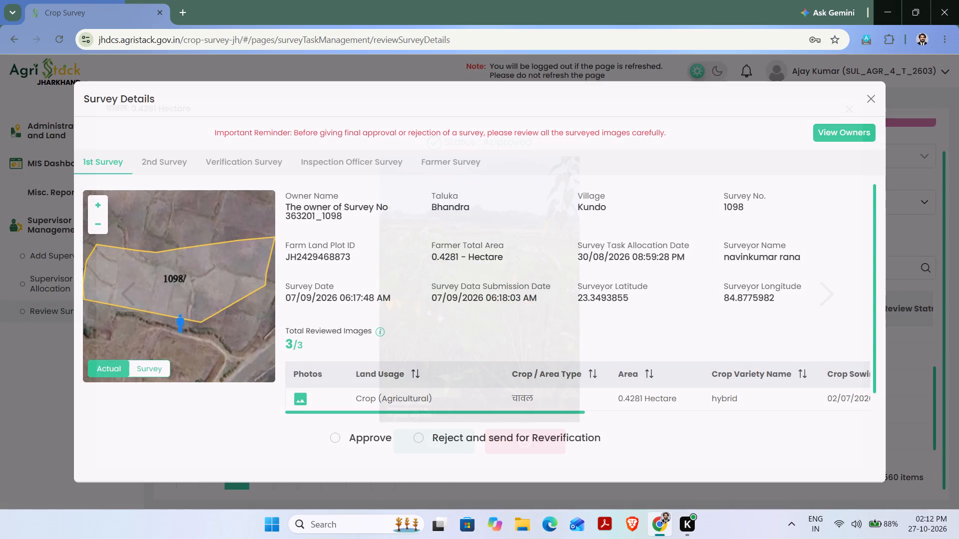
# Approve the 1st Survey of survey number 1098, save the review and close its survey details.
pyautogui.scroll(-1, 478, 303)
pyautogui.click(377, 365)
pyautogui.click(446, 406)
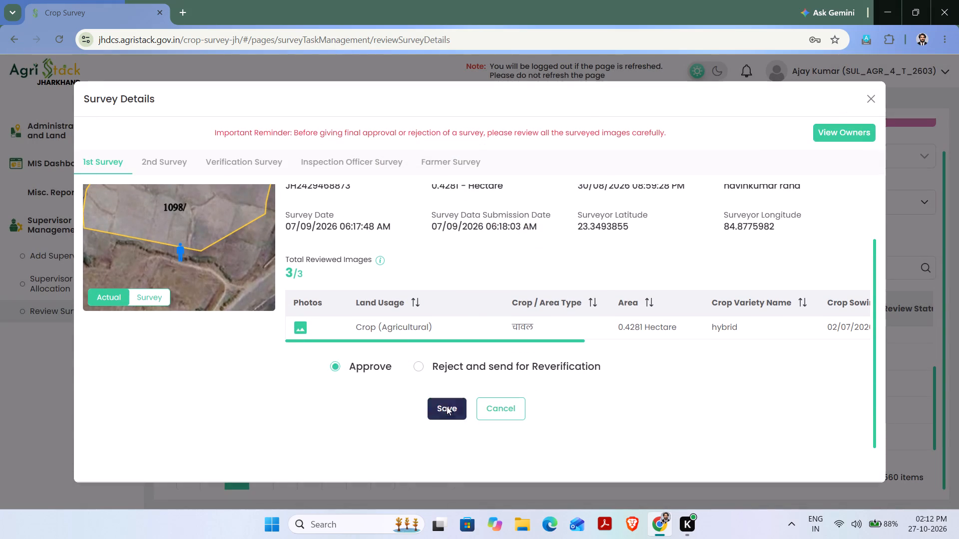
pyautogui.click(493, 303)
# Open the survey details for survey number 663 and approve all three of its farm images.
pyautogui.click(182, 412)
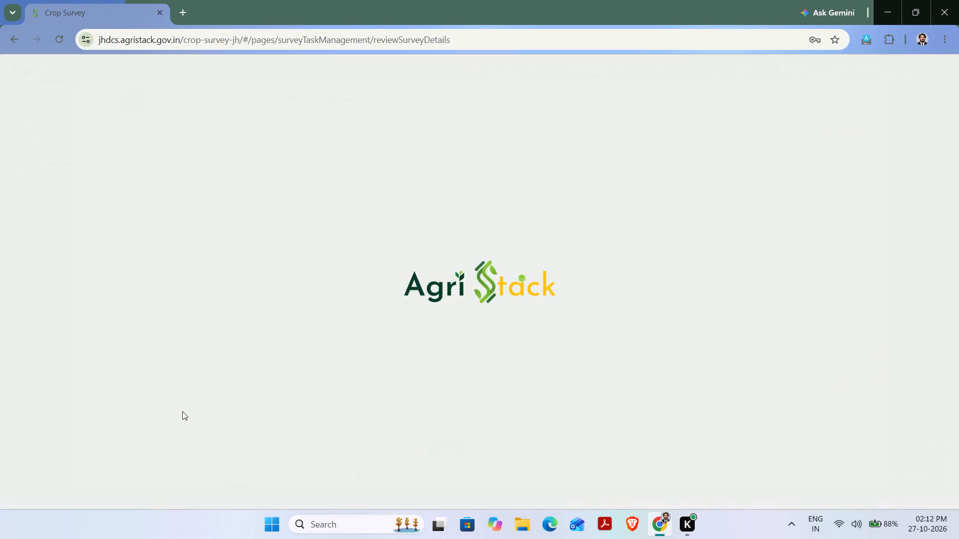
pyautogui.click(298, 397)
pyautogui.click(423, 445)
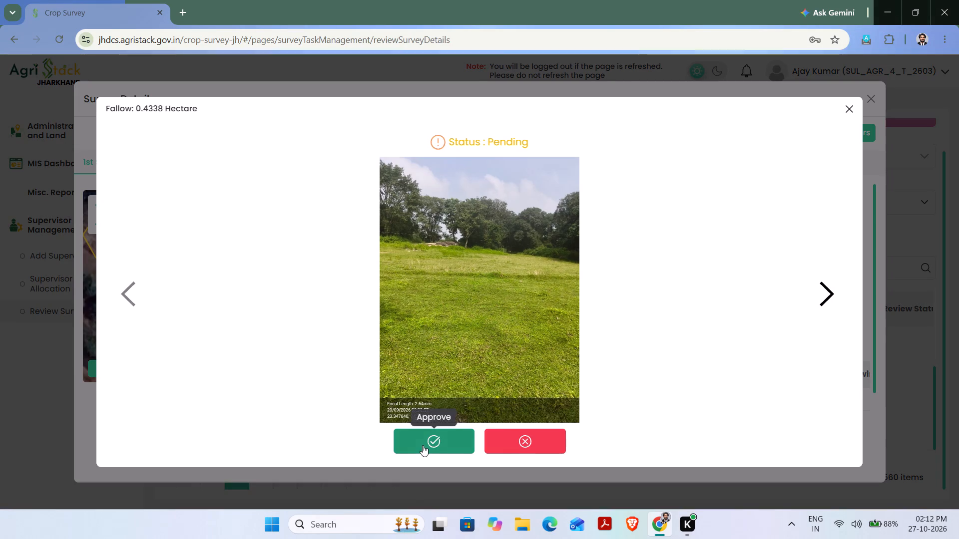
pyautogui.moveTo(520, 373); pyautogui.dragTo(436, 389)
pyautogui.click(446, 439)
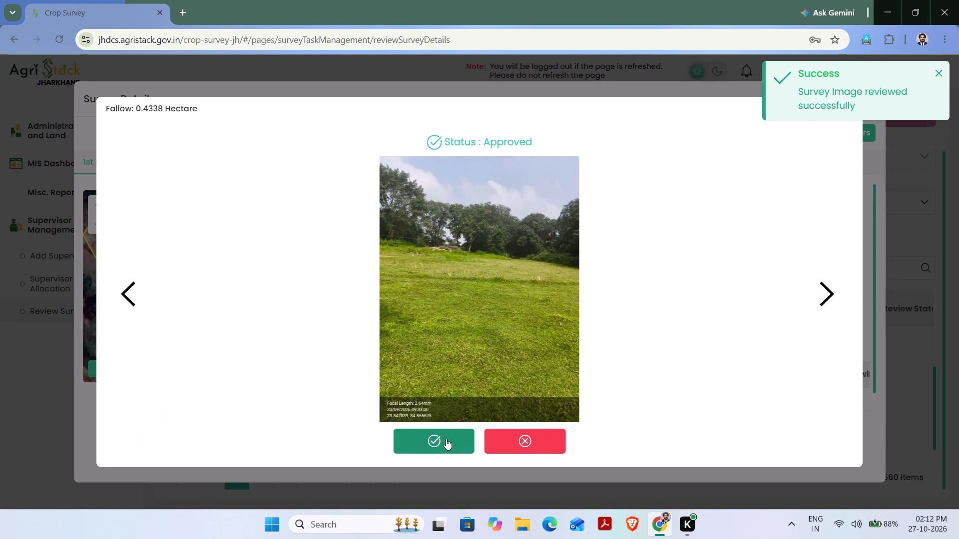
pyautogui.moveTo(515, 367); pyautogui.dragTo(437, 381)
pyautogui.click(450, 441)
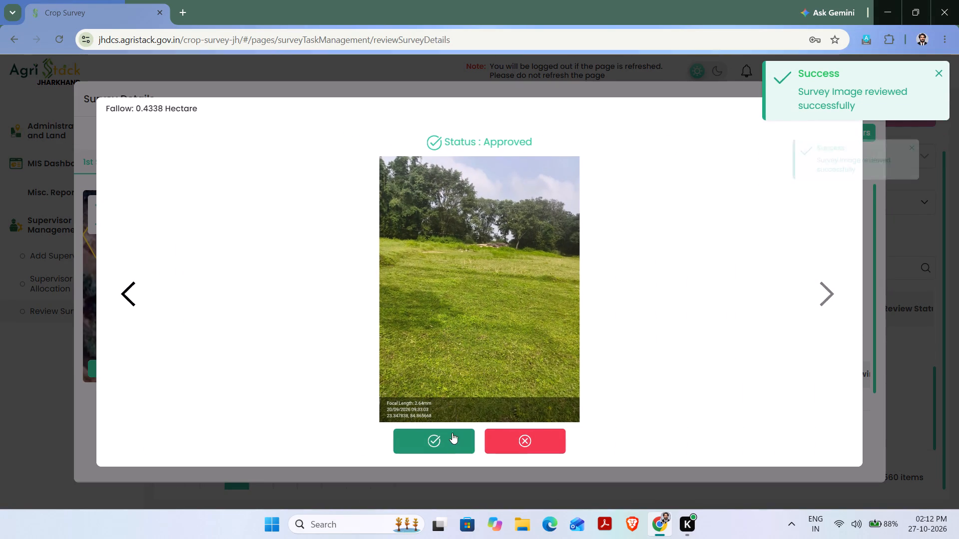
pyautogui.moveTo(499, 370); pyautogui.dragTo(474, 370)
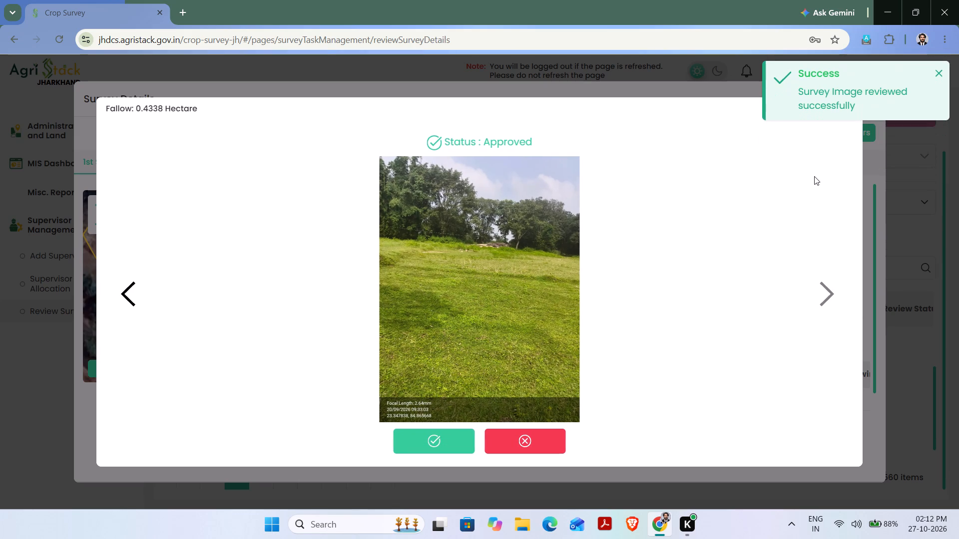
# Approve the 1st Survey of survey number 663, save the review and close its survey details.
pyautogui.click(850, 113)
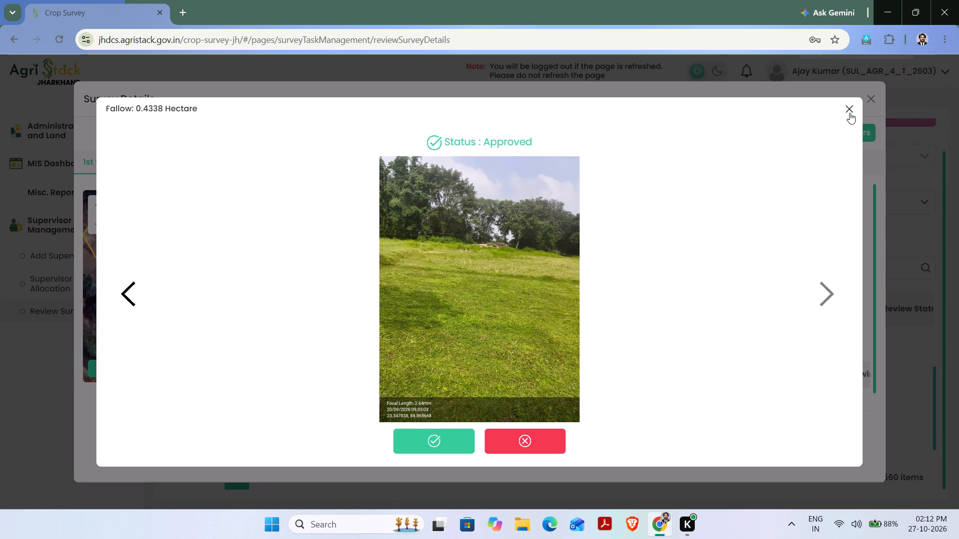
pyautogui.scroll(-1, 496, 342)
pyautogui.click(377, 371)
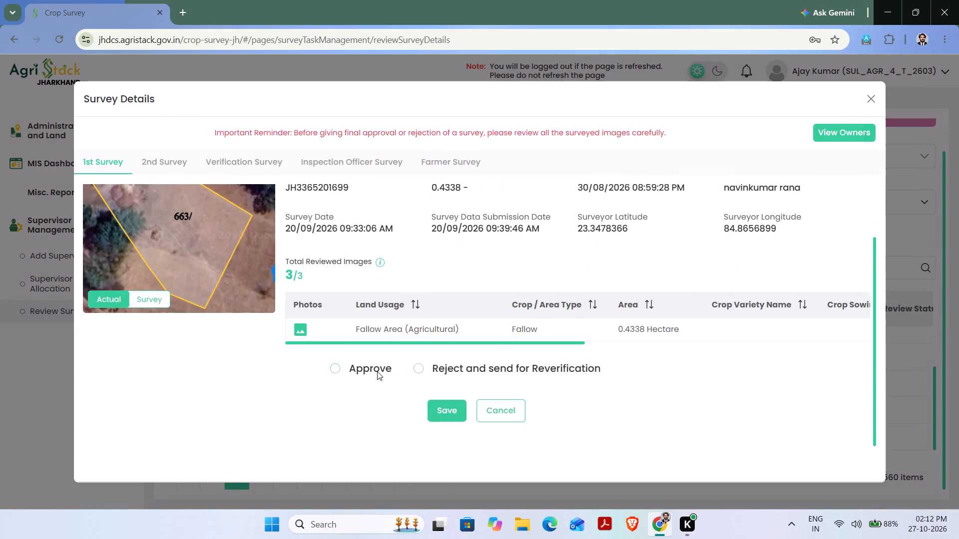
pyautogui.click(437, 407)
pyautogui.click(499, 299)
pyautogui.click(497, 304)
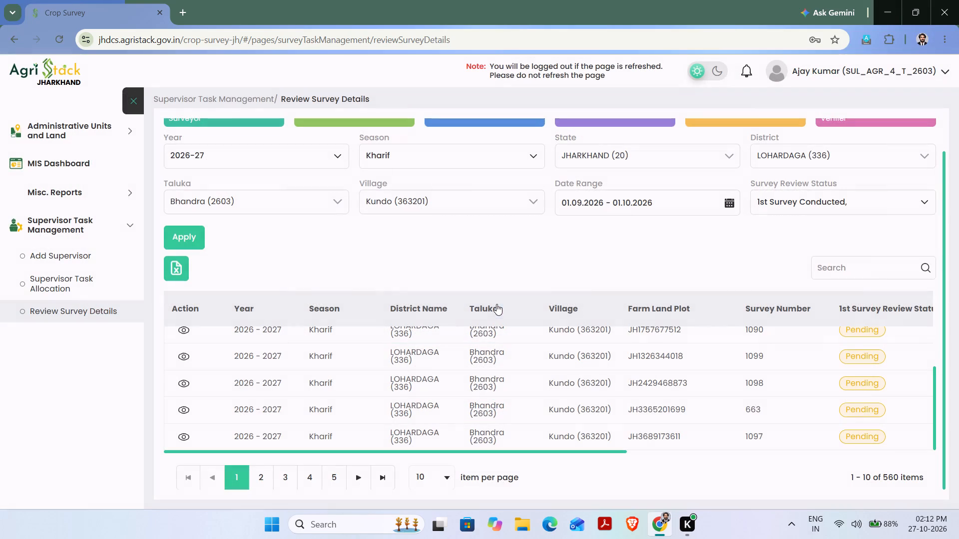
# Open the survey details for survey number 1097 and approve all three of its farm images.
pyautogui.click(185, 438)
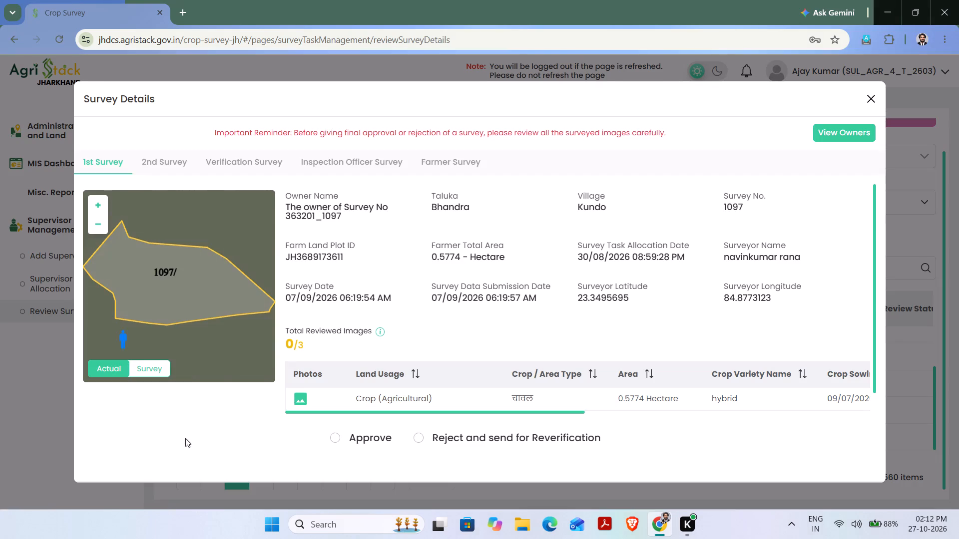
pyautogui.click(302, 397)
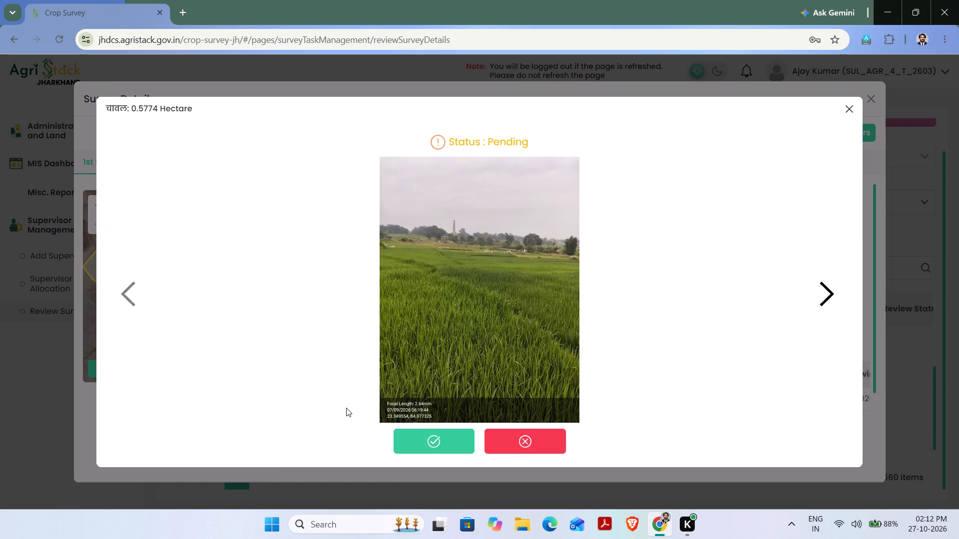
pyautogui.click(424, 436)
pyautogui.moveTo(512, 386); pyautogui.dragTo(429, 387)
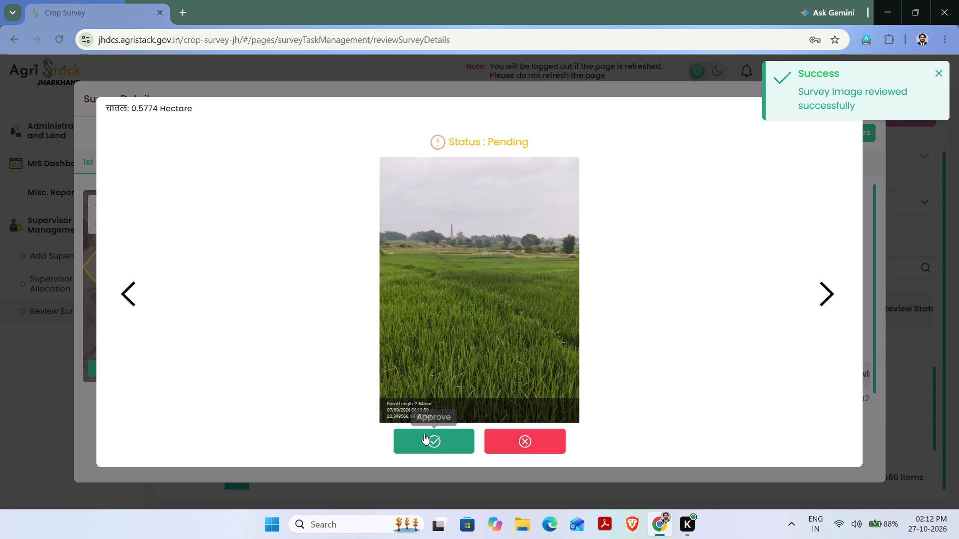
pyautogui.click(424, 435)
pyautogui.moveTo(494, 371); pyautogui.dragTo(411, 381)
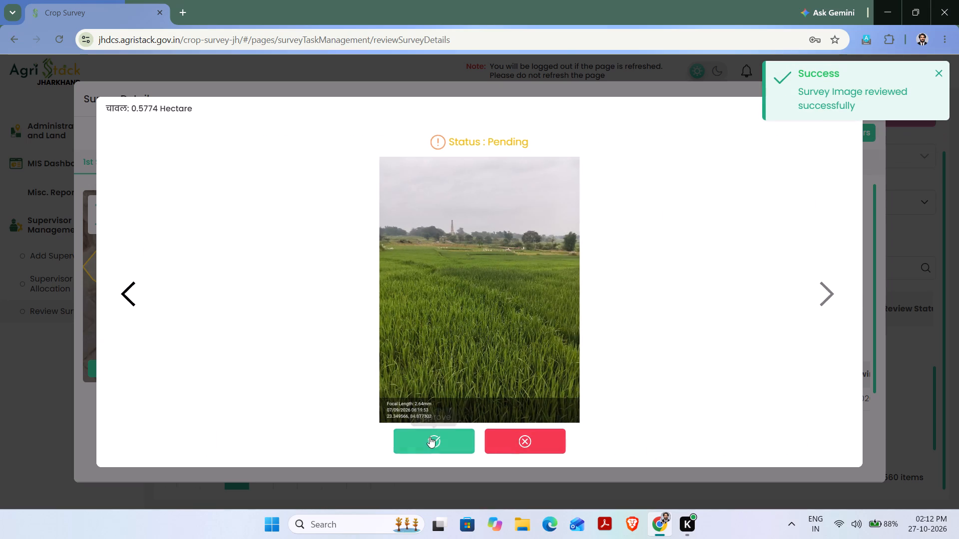
pyautogui.click(430, 442)
pyautogui.moveTo(503, 342); pyautogui.dragTo(467, 340)
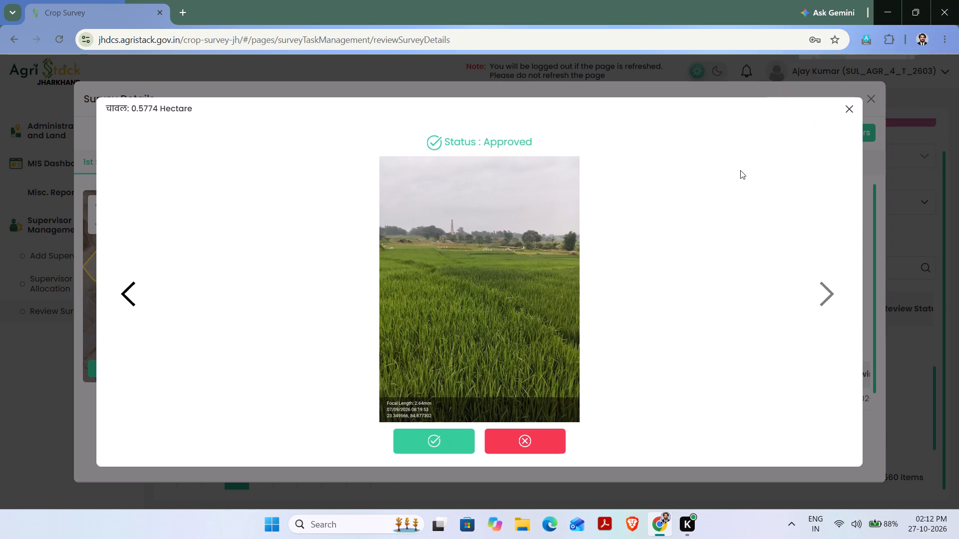
pyautogui.click(845, 108)
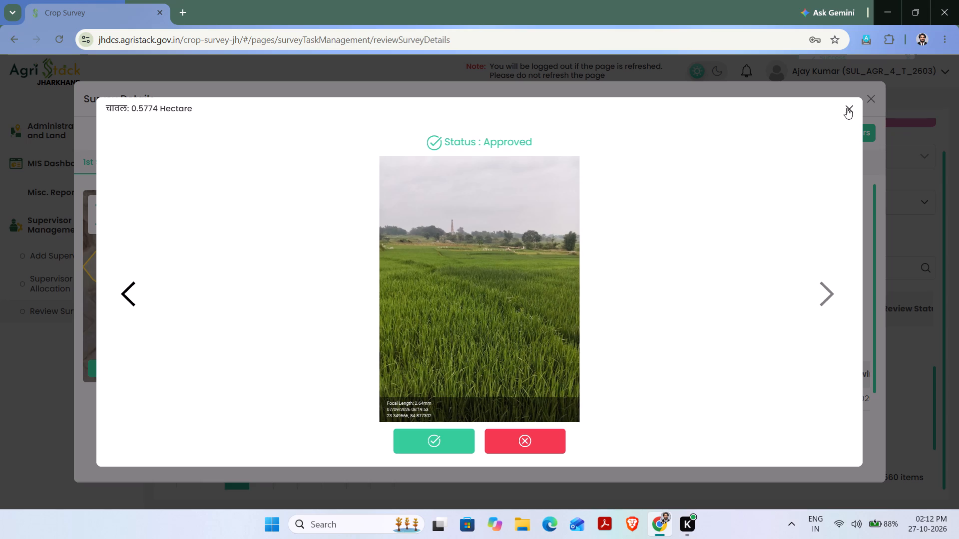
pyautogui.click(851, 103)
# Approve the 1st Survey of survey number 1097, save the review and close its survey details.
pyautogui.scroll(-2, 464, 321)
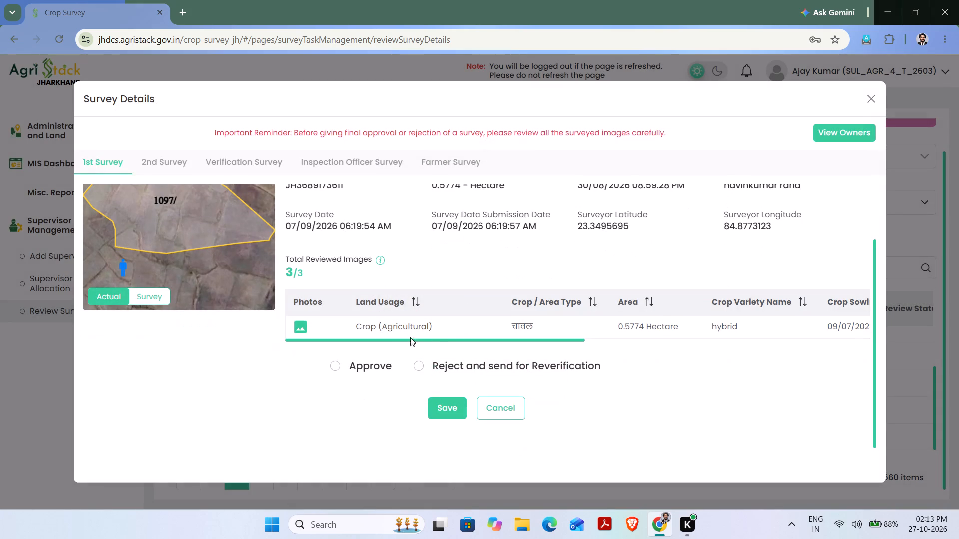
pyautogui.click(375, 357)
pyautogui.click(441, 400)
pyautogui.click(498, 297)
pyautogui.click(496, 303)
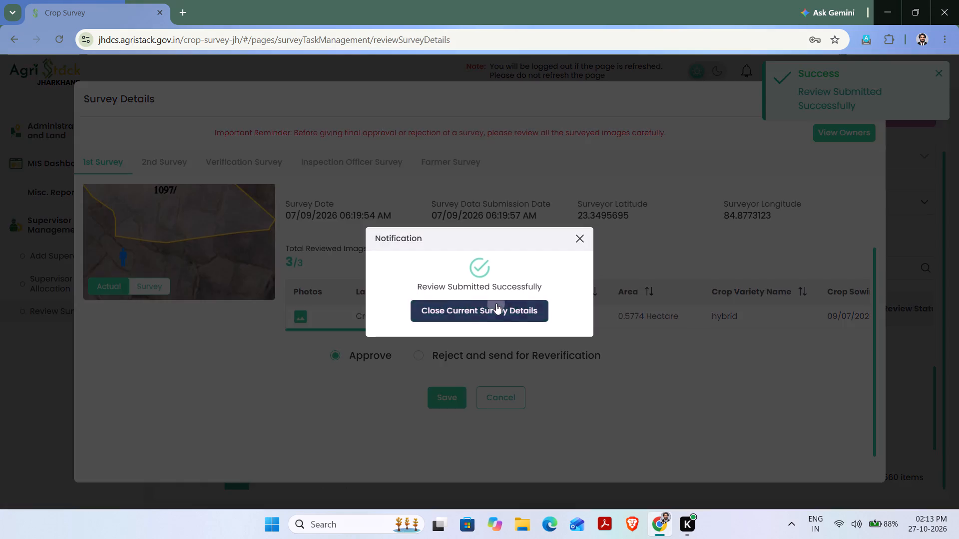
pyautogui.click(188, 433)
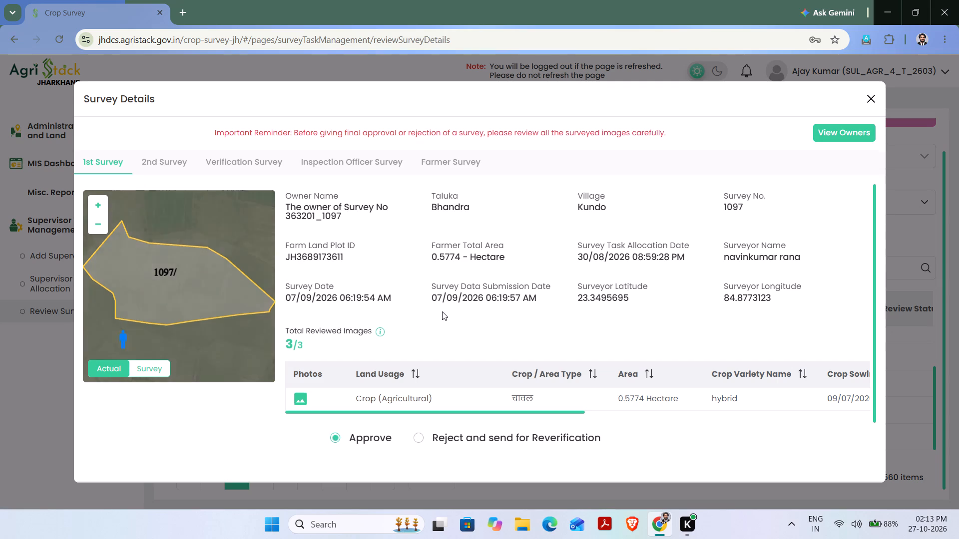
pyautogui.click(865, 96)
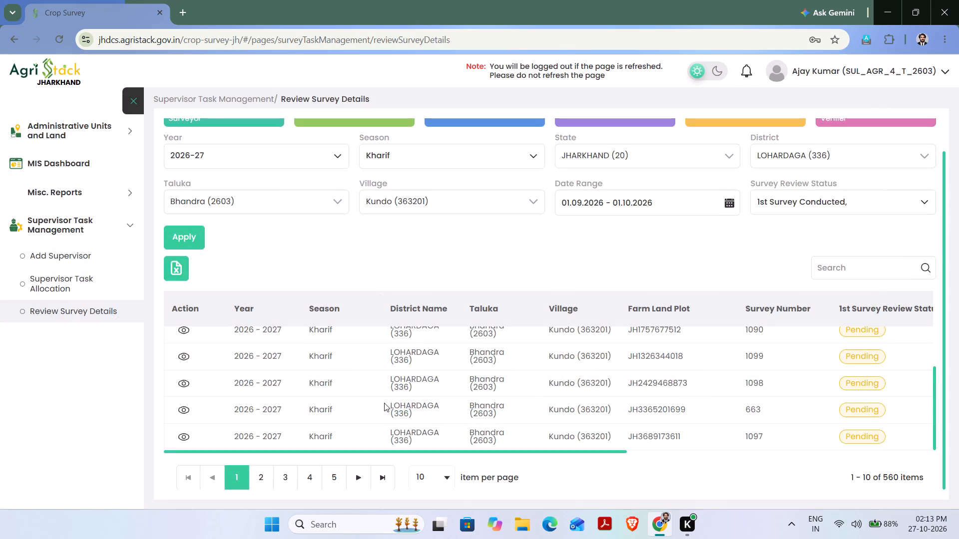
# Reapply the current filters to reload the list of pending 1st Survey records for Kundo village.
pyautogui.click(193, 240)
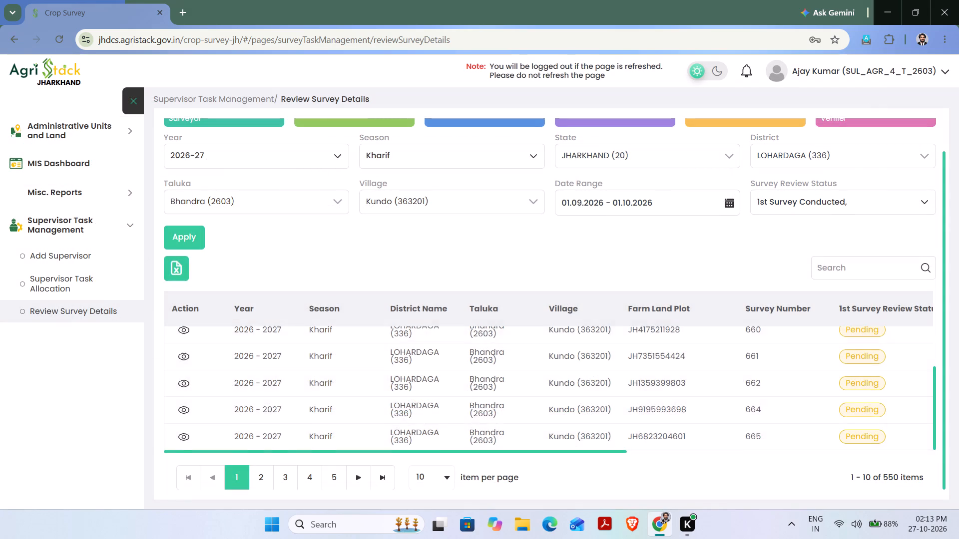
# Open the survey details for survey number 1096 and approve all three of its farm images.
pyautogui.scroll(5, 235, 357)
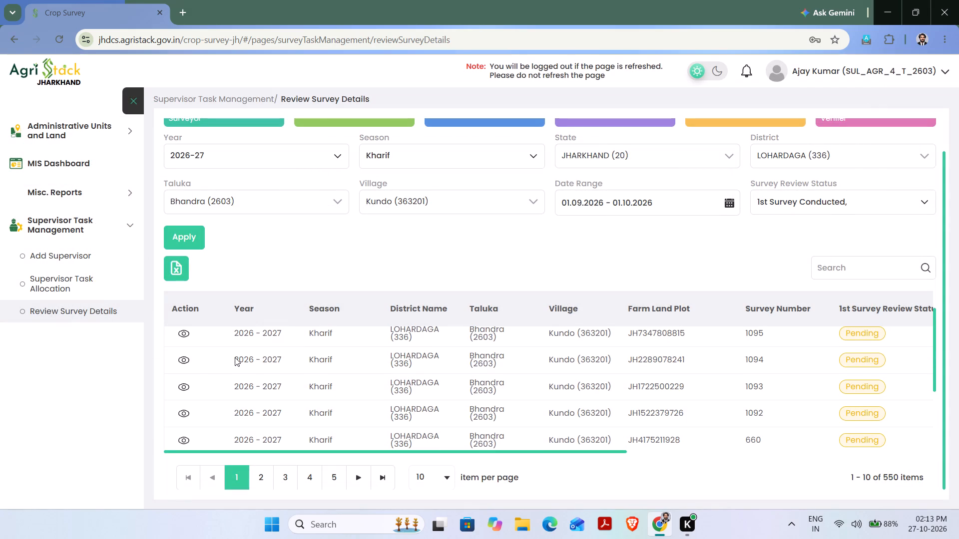
pyautogui.click(183, 340)
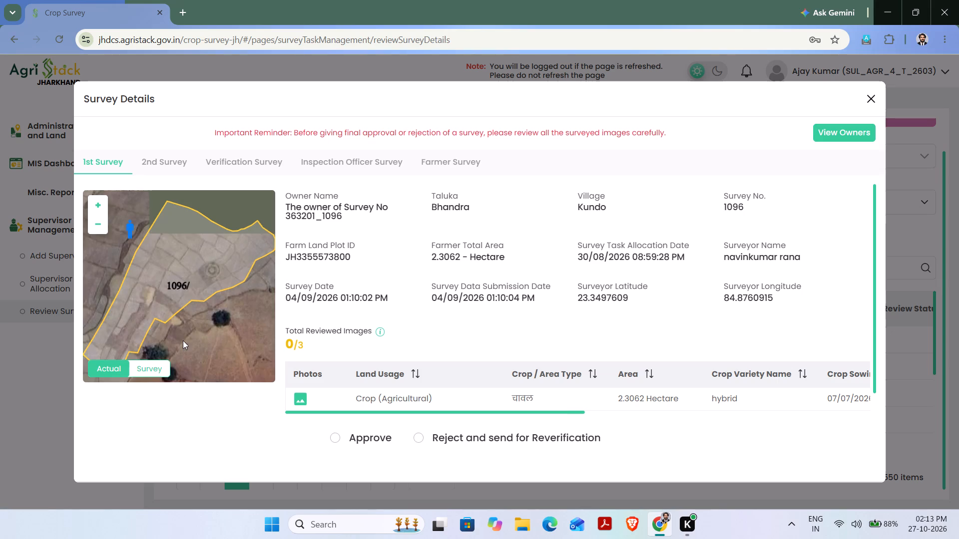
pyautogui.click(301, 393)
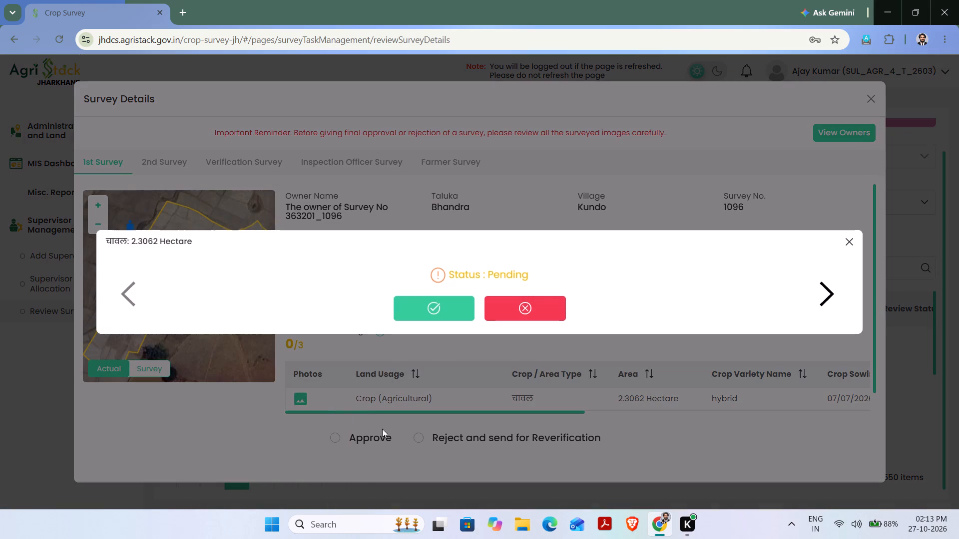
pyautogui.click(417, 436)
pyautogui.moveTo(504, 363); pyautogui.dragTo(431, 377)
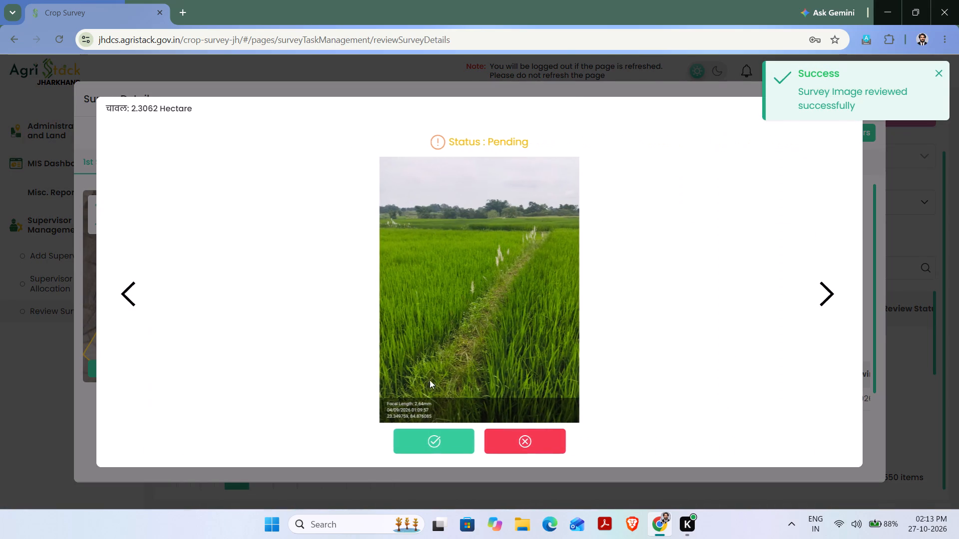
pyautogui.click(417, 435)
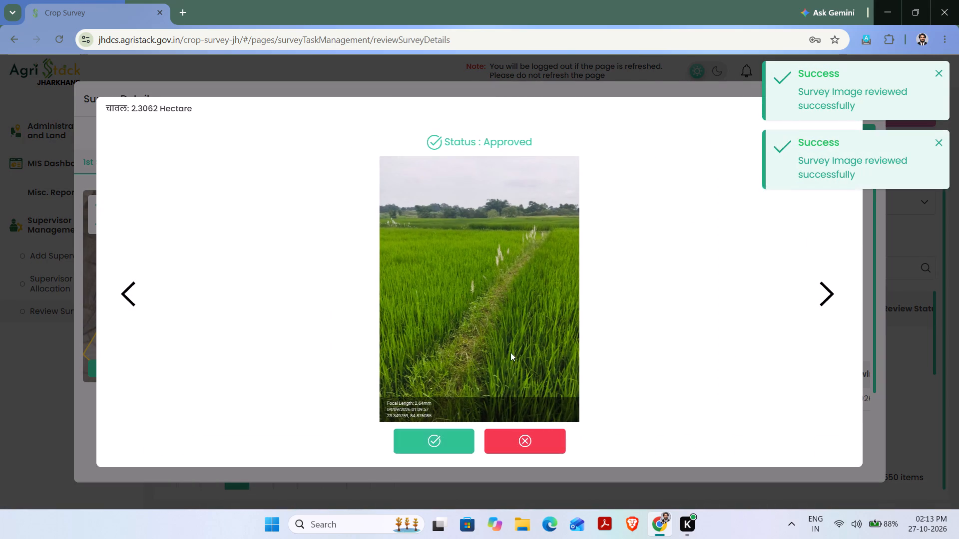
pyautogui.moveTo(508, 353); pyautogui.dragTo(456, 372)
pyautogui.click(448, 433)
pyautogui.moveTo(529, 330); pyautogui.dragTo(481, 339)
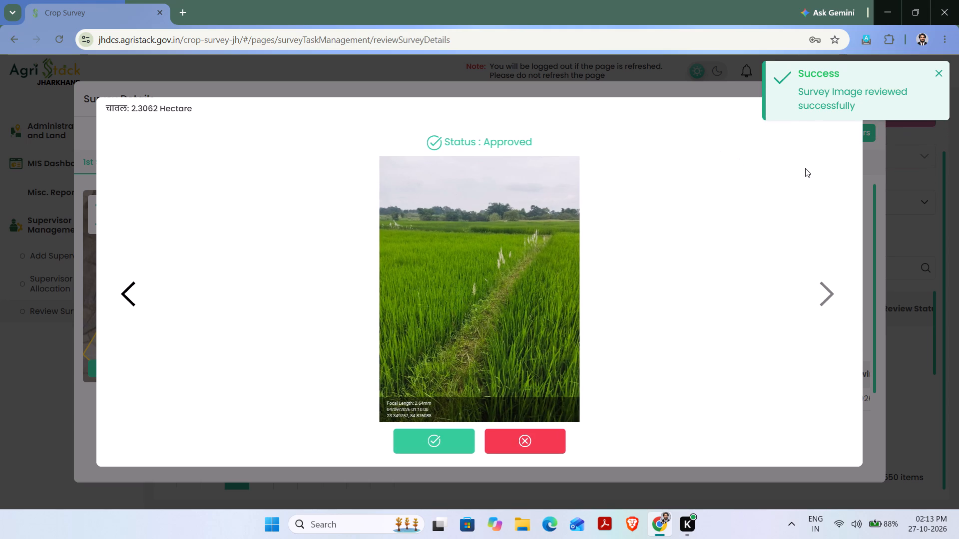
pyautogui.click(848, 109)
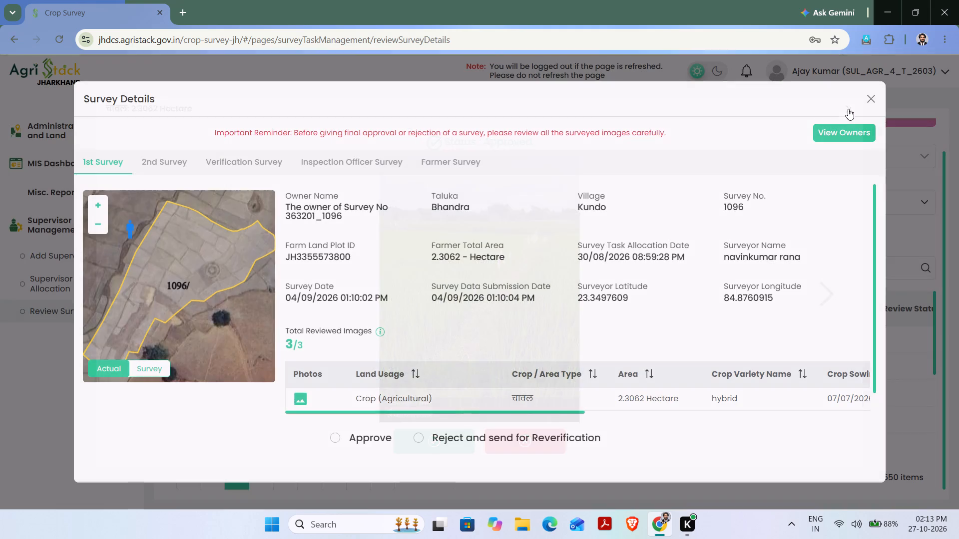
# Approve the 1st Survey of survey number 1096, save the review and close its survey details.
pyautogui.scroll(-1, 442, 359)
pyautogui.click(350, 375)
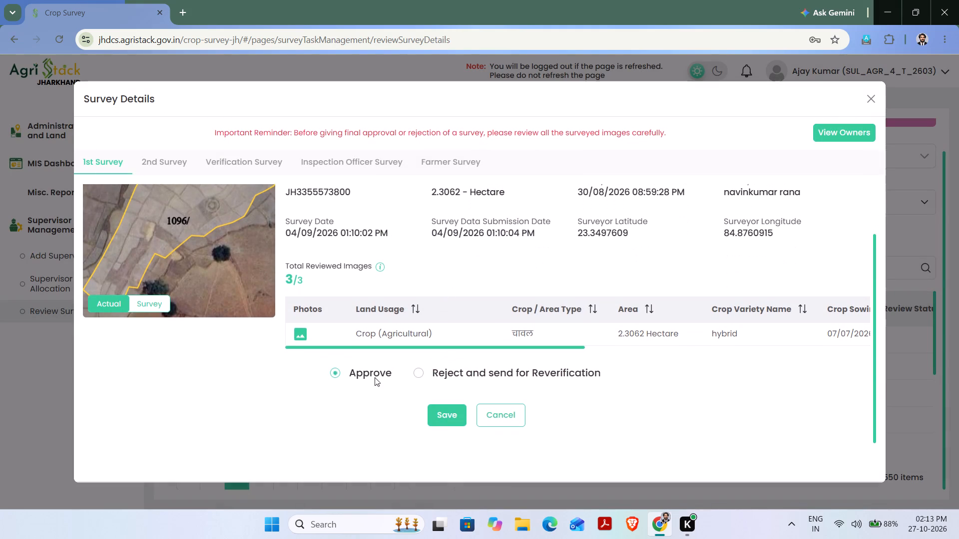
pyautogui.click(447, 414)
pyautogui.click(502, 315)
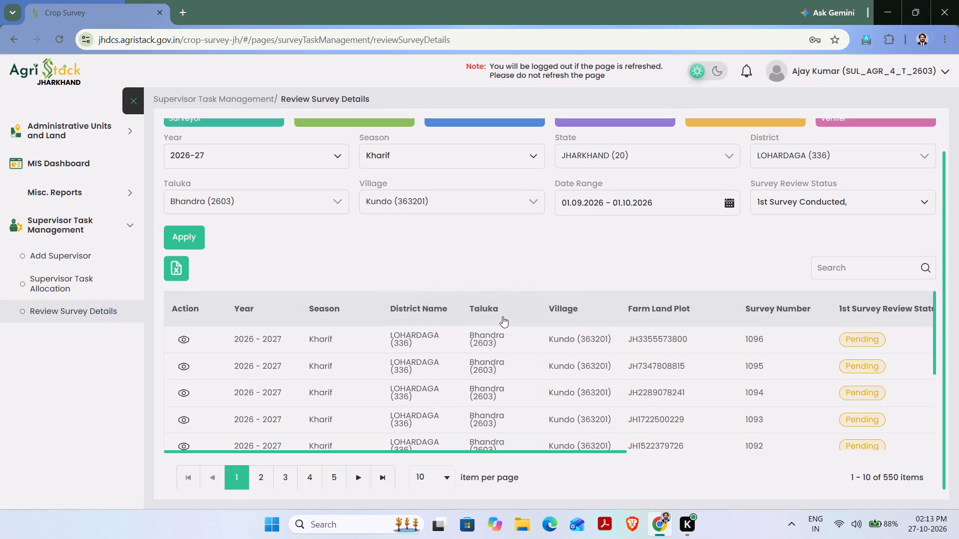
# Open the survey details for survey number 1095 and approve all three of its farm images.
pyautogui.click(184, 368)
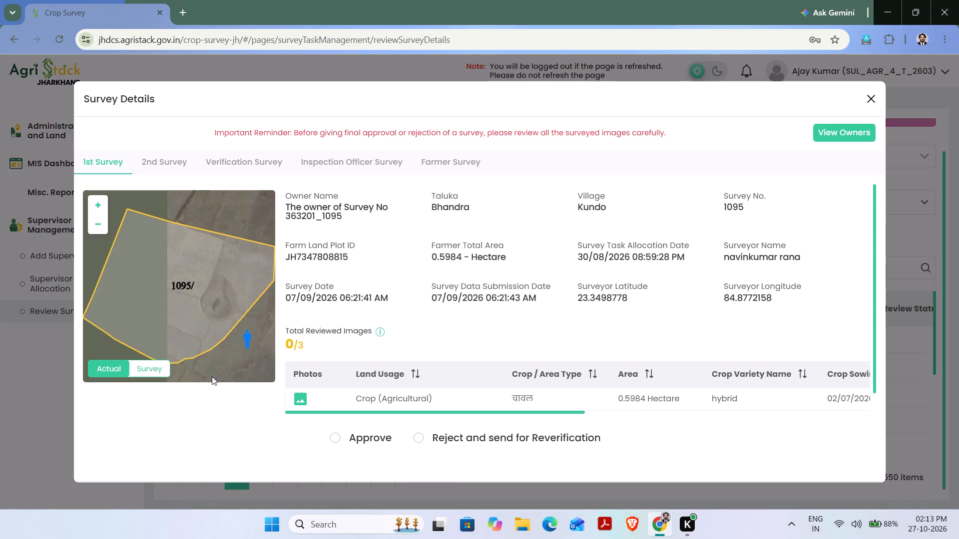
pyautogui.click(303, 396)
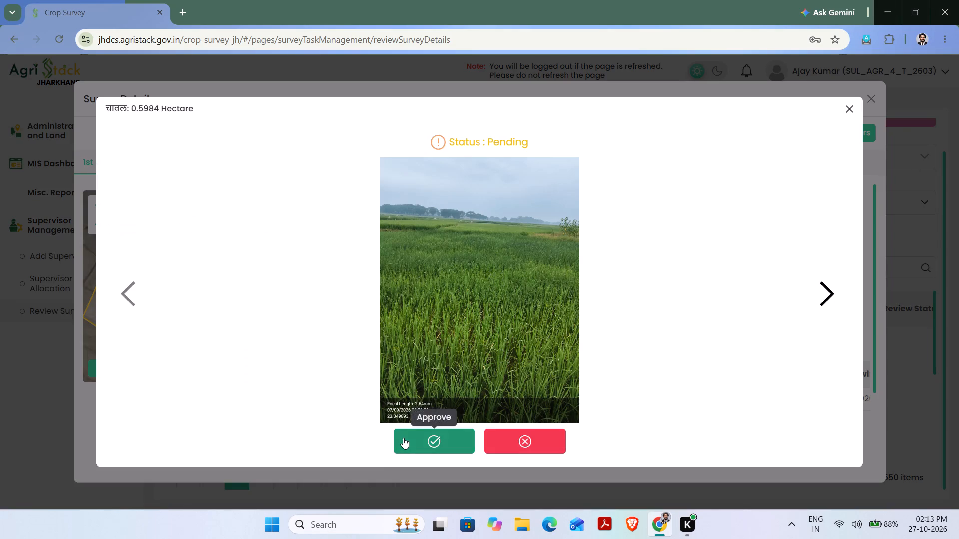
pyautogui.click(403, 438)
pyautogui.moveTo(483, 386); pyautogui.dragTo(417, 398)
pyautogui.click(422, 445)
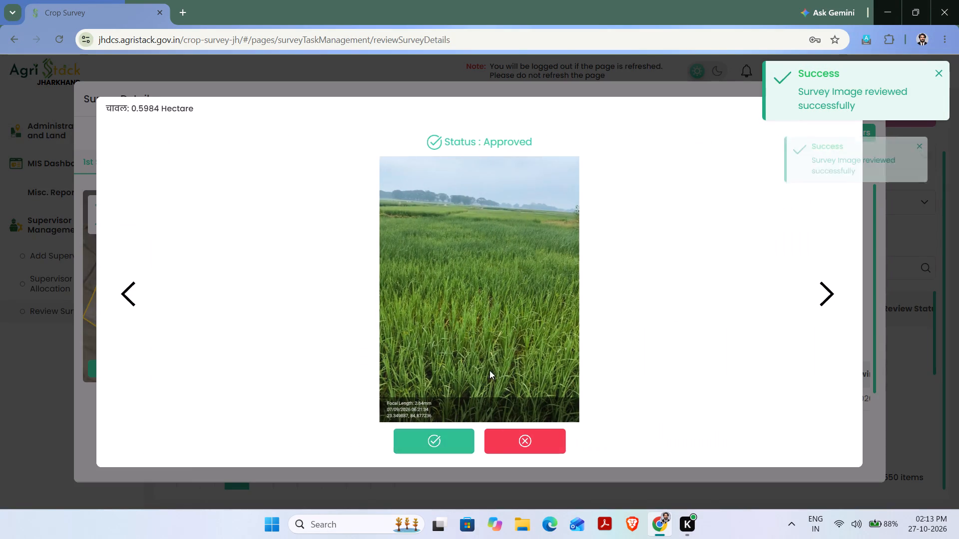
pyautogui.moveTo(485, 372); pyautogui.dragTo(424, 379)
pyautogui.click(431, 441)
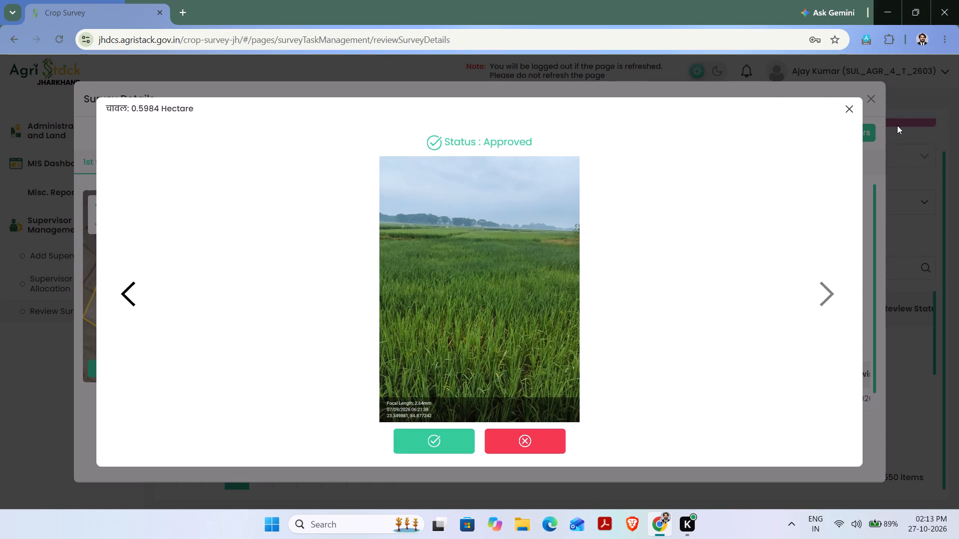
pyautogui.click(855, 110)
pyautogui.click(850, 107)
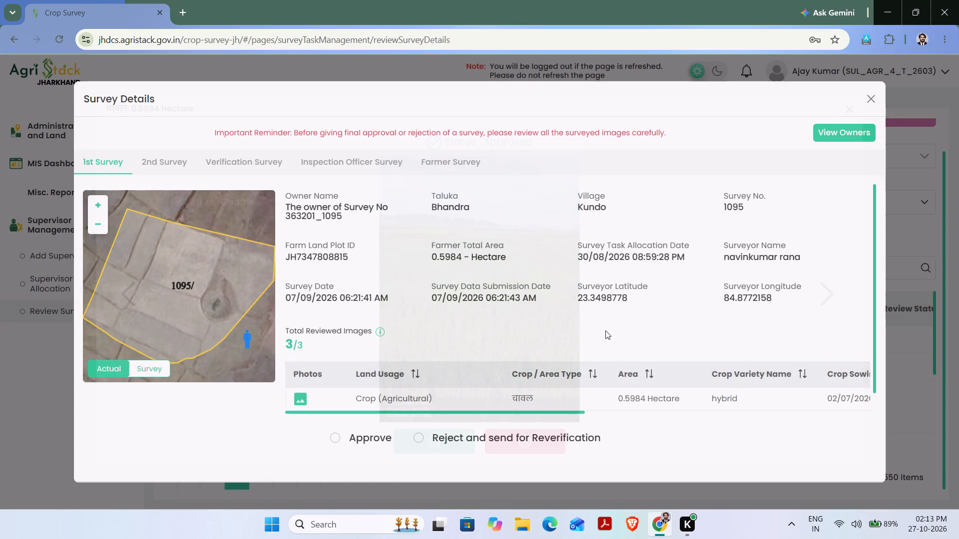
# Approve the 1st Survey of survey number 1095, save the review and close its survey details.
pyautogui.scroll(-1, 605, 330)
pyautogui.click(370, 355)
pyautogui.click(460, 402)
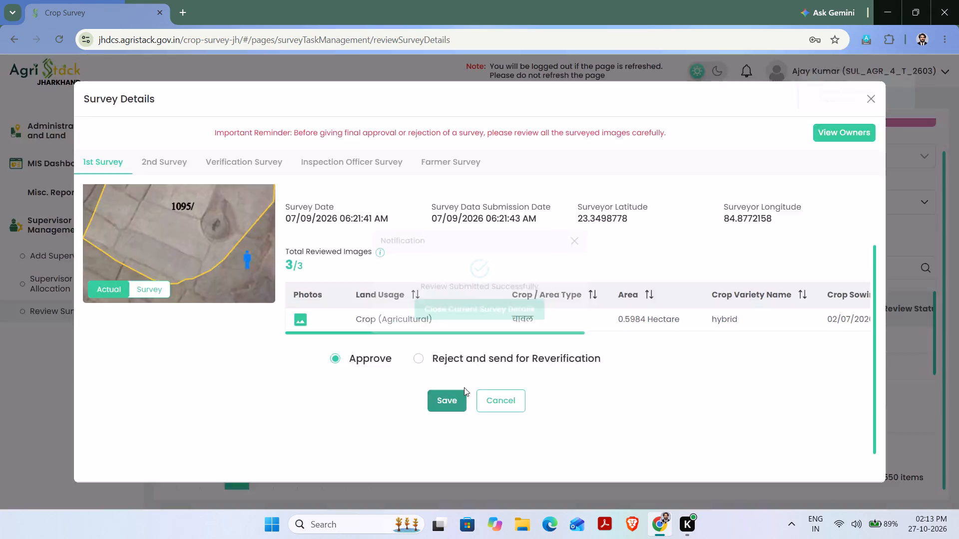
pyautogui.click(498, 309)
# Open the survey details for survey number 1094 and approve all three of its farm images.
pyautogui.click(176, 394)
pyautogui.click(179, 393)
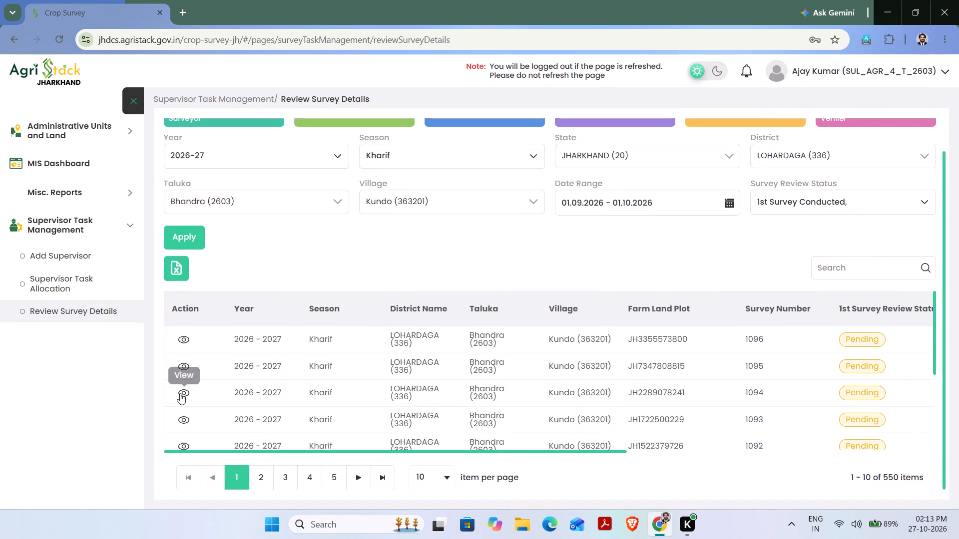
pyautogui.click(304, 396)
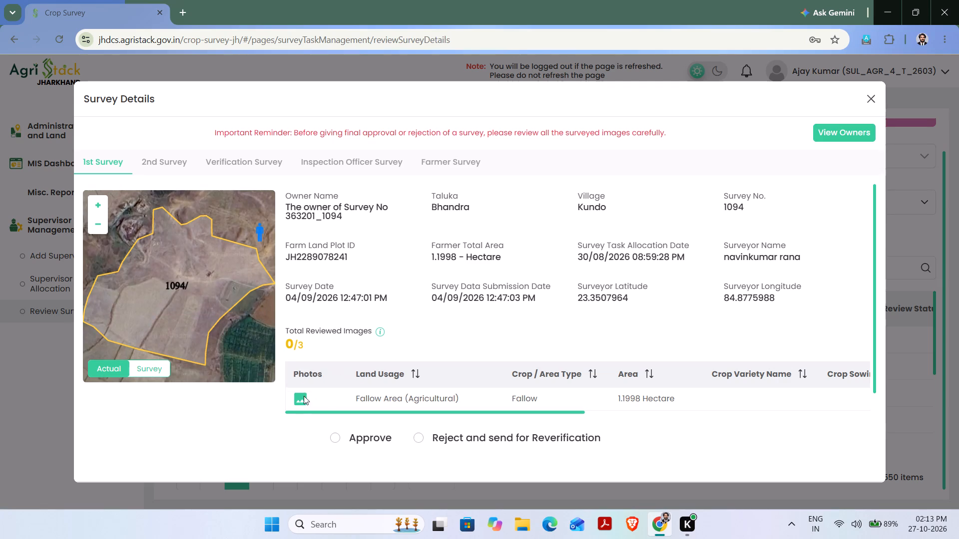
pyautogui.click(421, 438)
pyautogui.moveTo(495, 362); pyautogui.dragTo(436, 367)
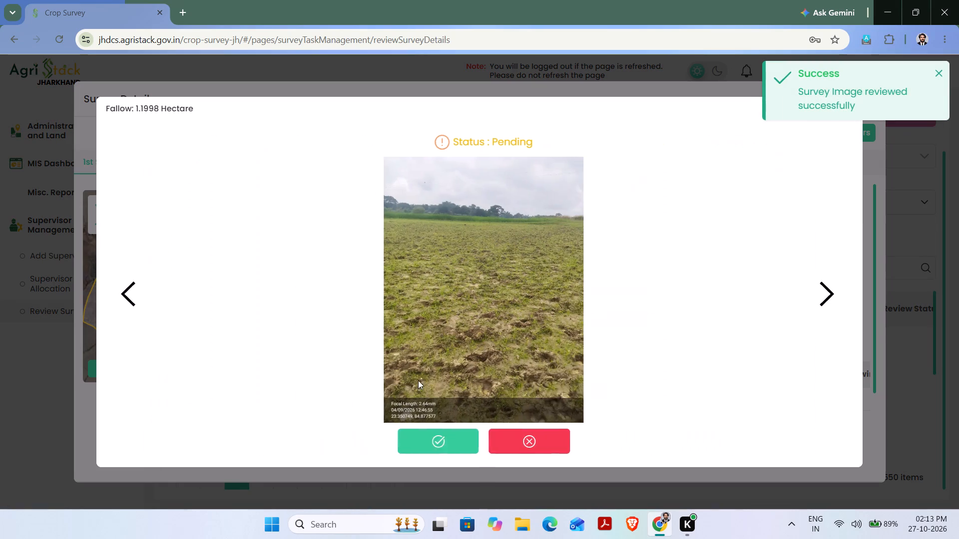
pyautogui.click(436, 437)
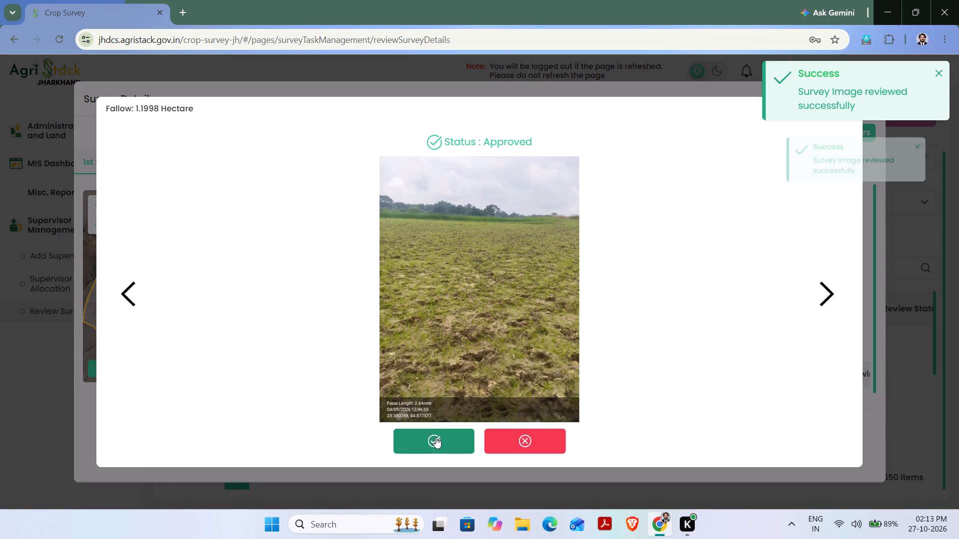
pyautogui.moveTo(530, 389); pyautogui.dragTo(450, 391)
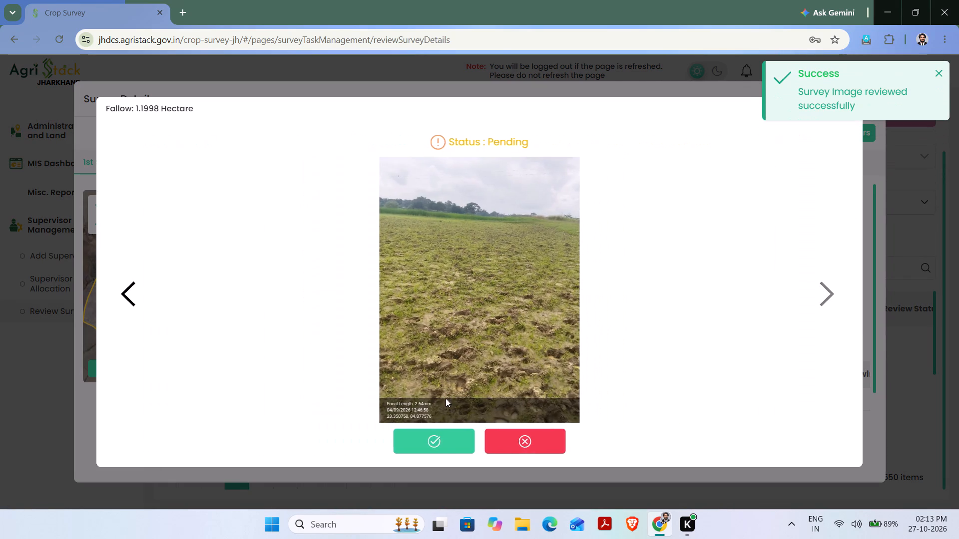
pyautogui.click(442, 441)
pyautogui.moveTo(517, 338); pyautogui.dragTo(463, 347)
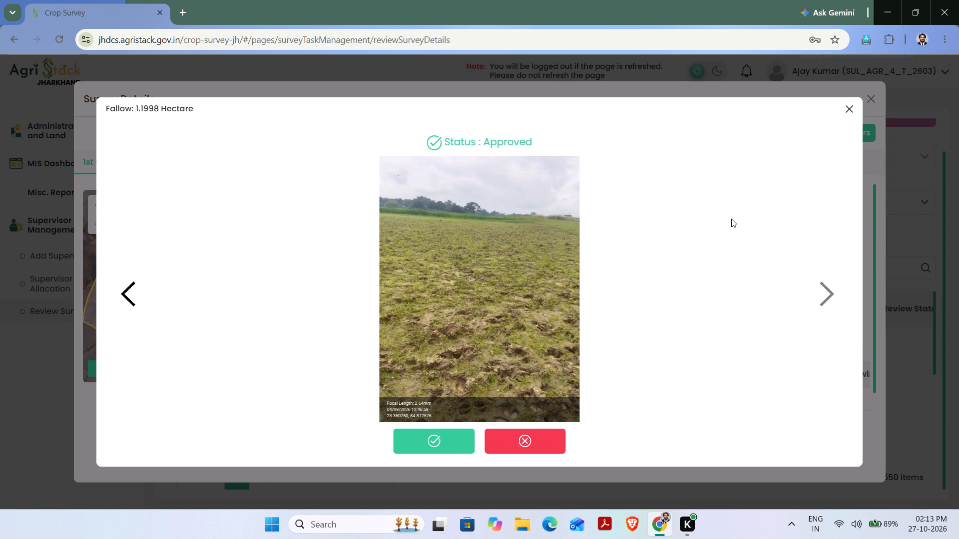
# Approve the 1st Survey of survey number 1094, save the review and close its survey details.
pyautogui.click(851, 110)
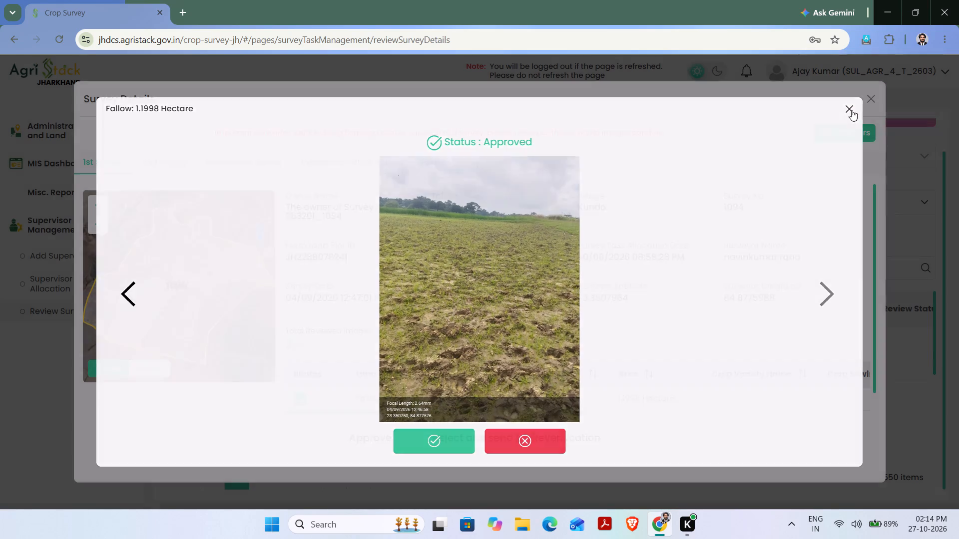
pyautogui.scroll(-1, 461, 335)
pyautogui.click(329, 364)
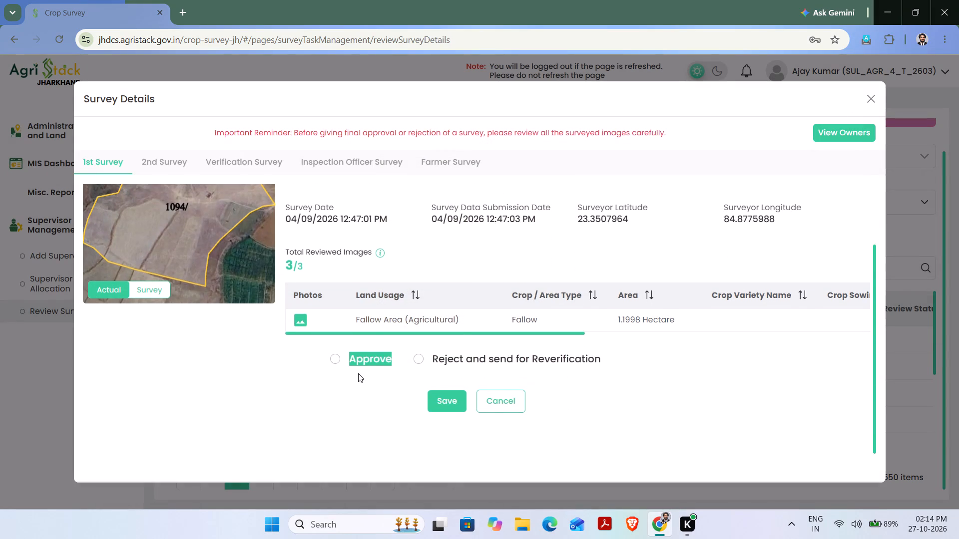
pyautogui.click(367, 353)
pyautogui.click(459, 406)
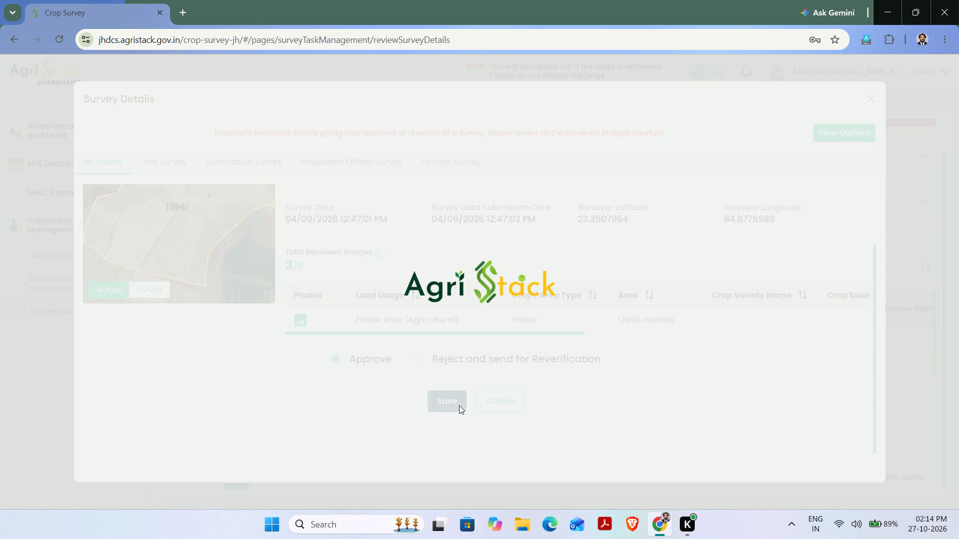
pyautogui.click(469, 327)
pyautogui.click(466, 298)
pyautogui.click(462, 310)
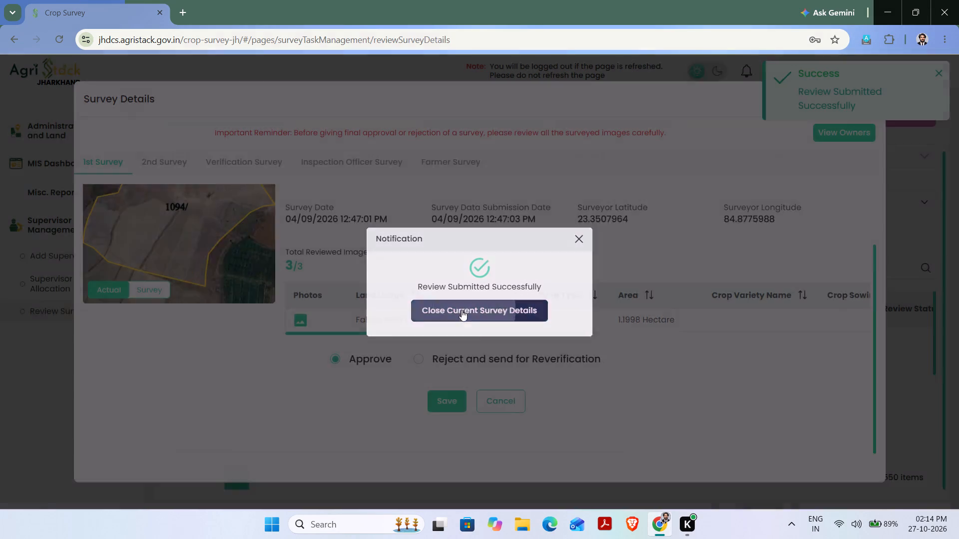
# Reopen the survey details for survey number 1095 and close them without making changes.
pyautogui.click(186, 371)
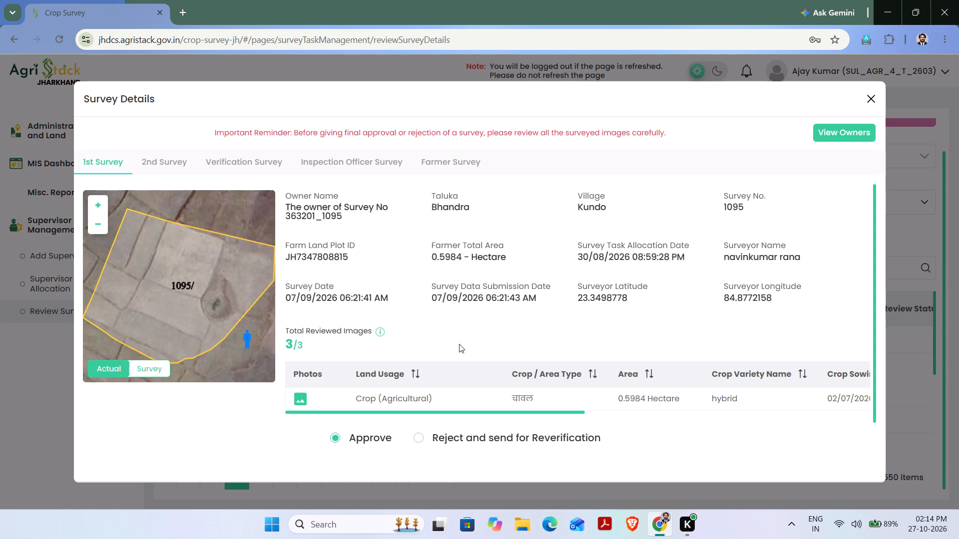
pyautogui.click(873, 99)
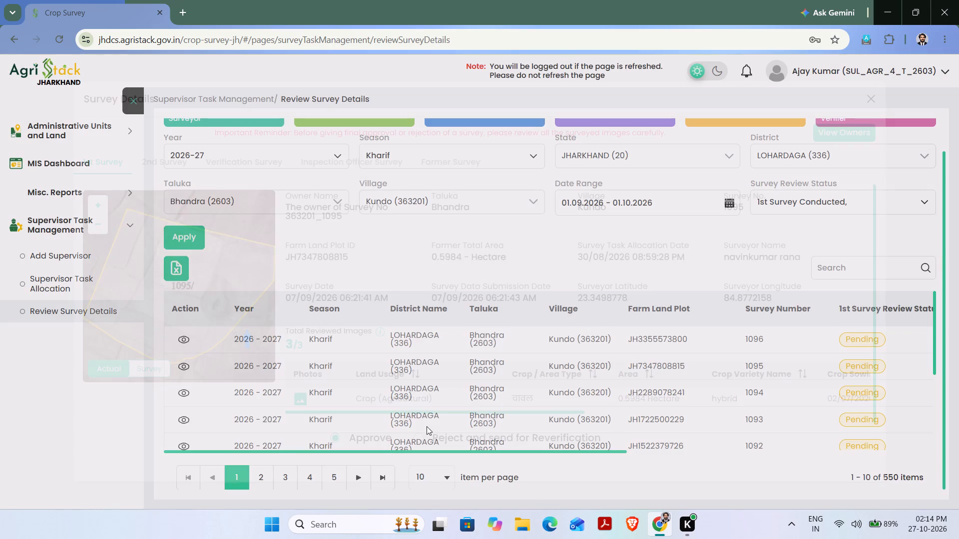
# Open the survey details for survey number 1093 and approve all three of its farm images.
pyautogui.click(184, 420)
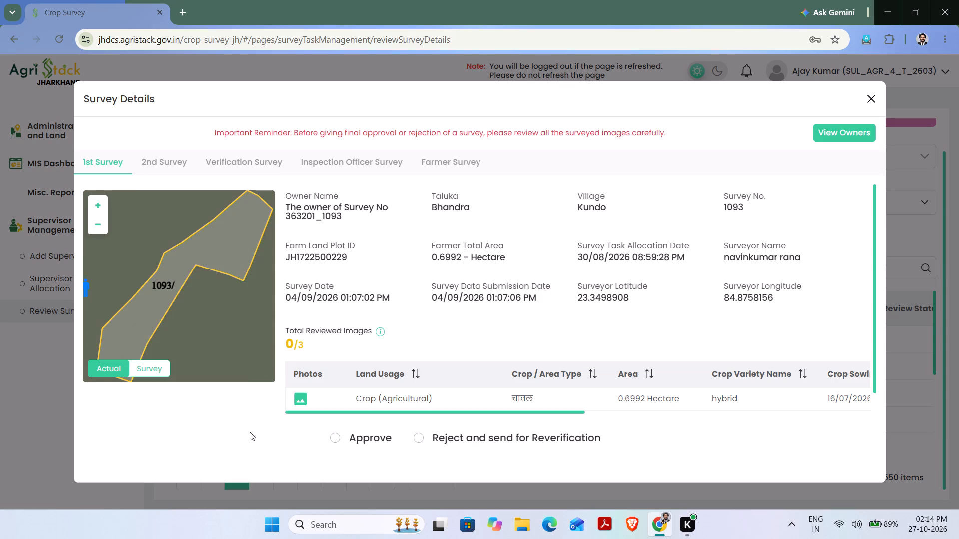
pyautogui.click(305, 394)
pyautogui.click(452, 439)
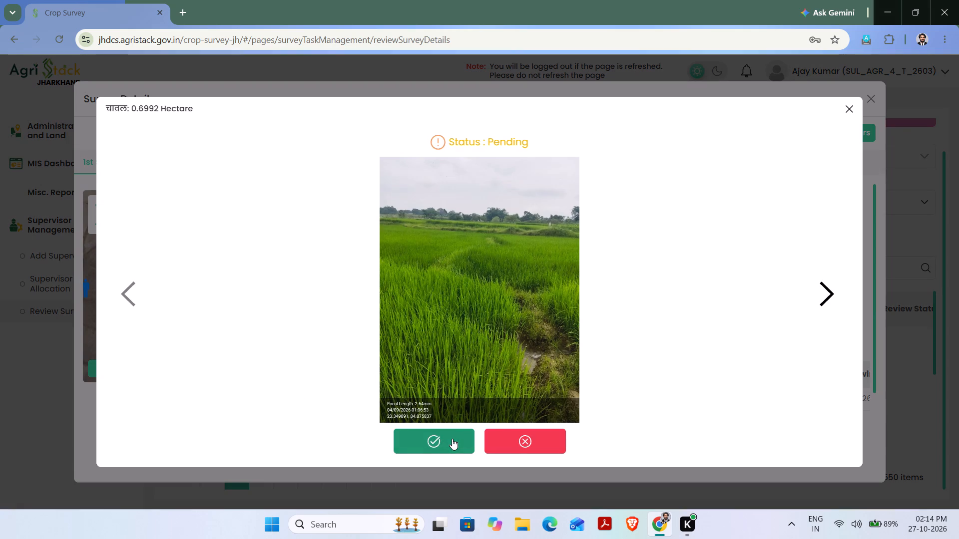
pyautogui.moveTo(498, 396); pyautogui.dragTo(446, 405)
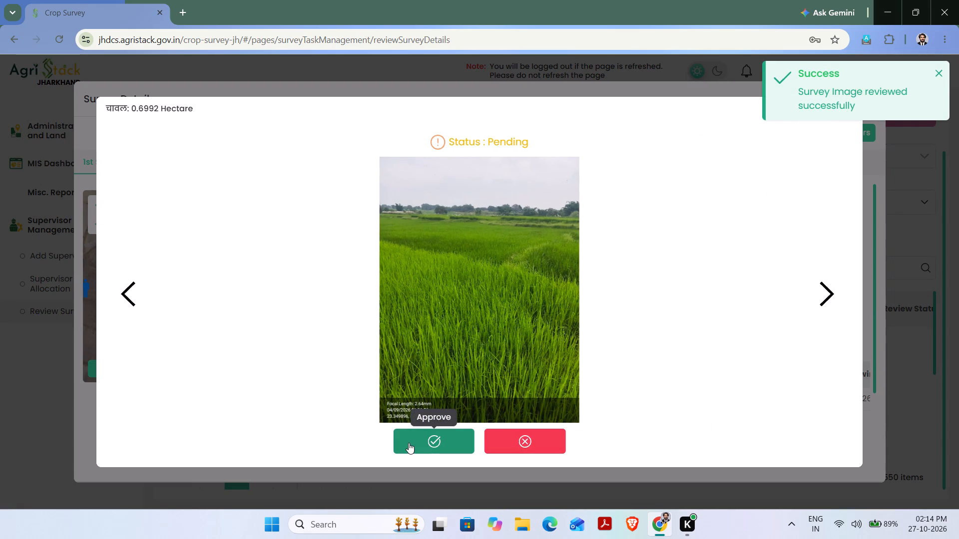
pyautogui.click(409, 443)
pyautogui.moveTo(496, 366); pyautogui.dragTo(442, 380)
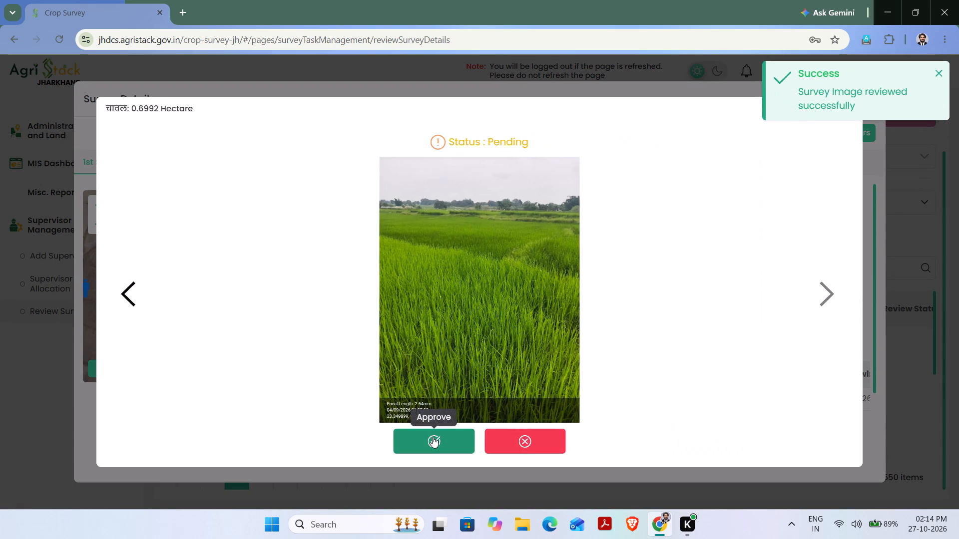
pyautogui.click(433, 437)
pyautogui.moveTo(484, 373); pyautogui.dragTo(469, 373)
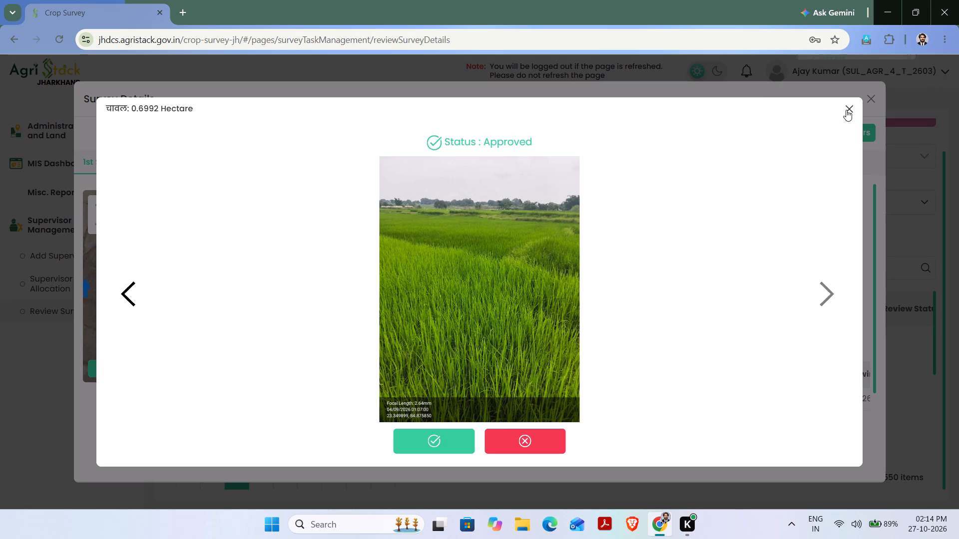
pyautogui.click(846, 109)
# Approve the 1st Survey of survey number 1093, save the review and close its survey details.
pyautogui.scroll(-2, 440, 337)
pyautogui.click(380, 353)
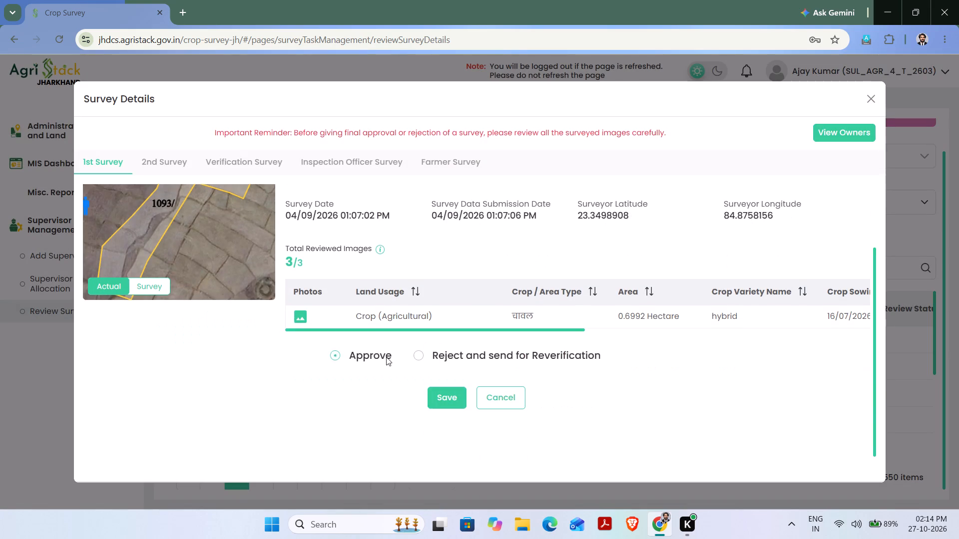
pyautogui.click(431, 389)
pyautogui.click(484, 307)
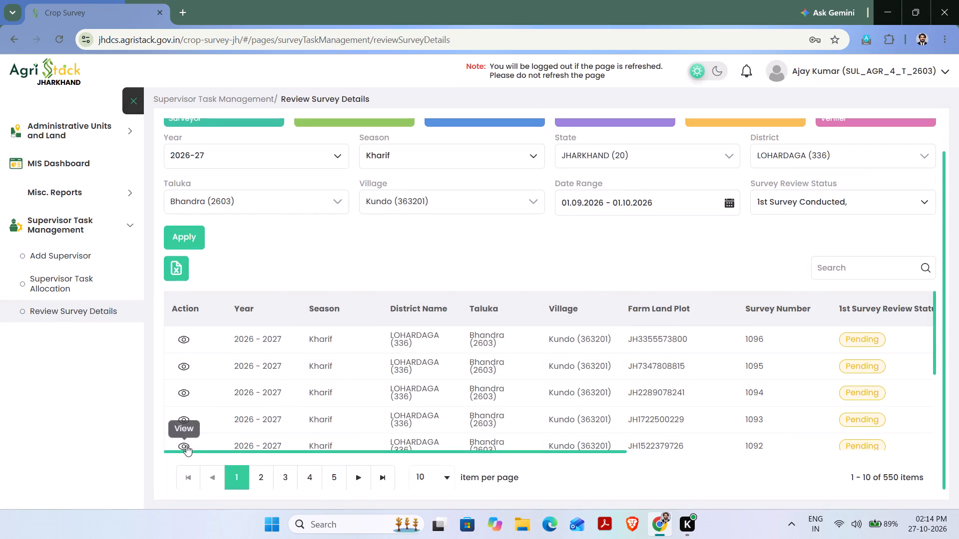
# Open the survey details for survey number 1092 and approve all three of its farm images.
pyautogui.click(186, 445)
pyautogui.click(302, 395)
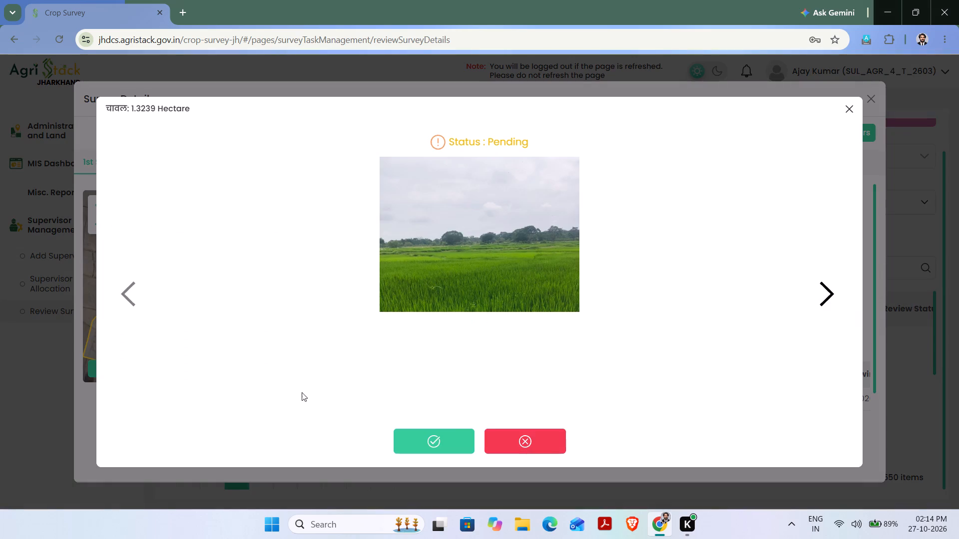
pyautogui.click(404, 432)
pyautogui.moveTo(484, 382); pyautogui.dragTo(432, 391)
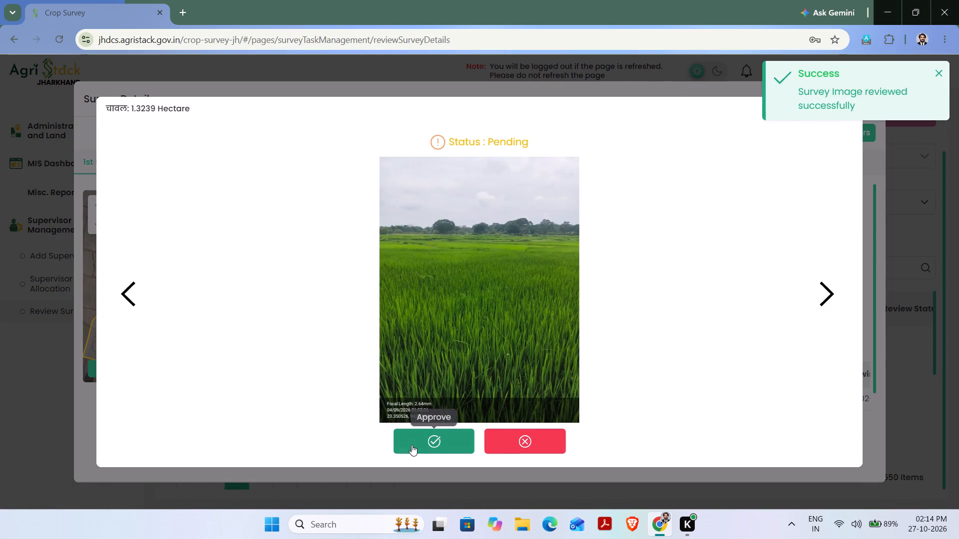
pyautogui.click(411, 444)
pyautogui.moveTo(485, 376); pyautogui.dragTo(438, 386)
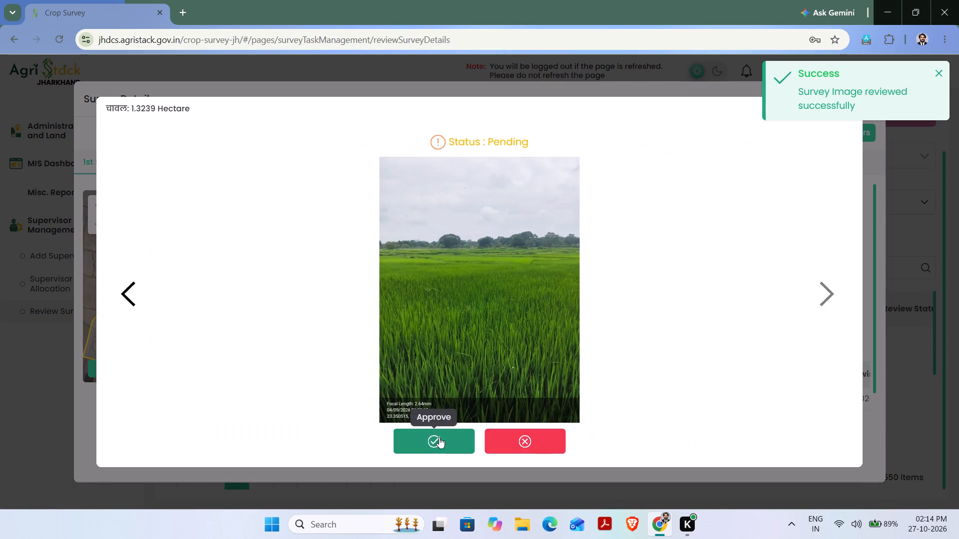
pyautogui.click(439, 437)
pyautogui.moveTo(524, 332); pyautogui.dragTo(476, 337)
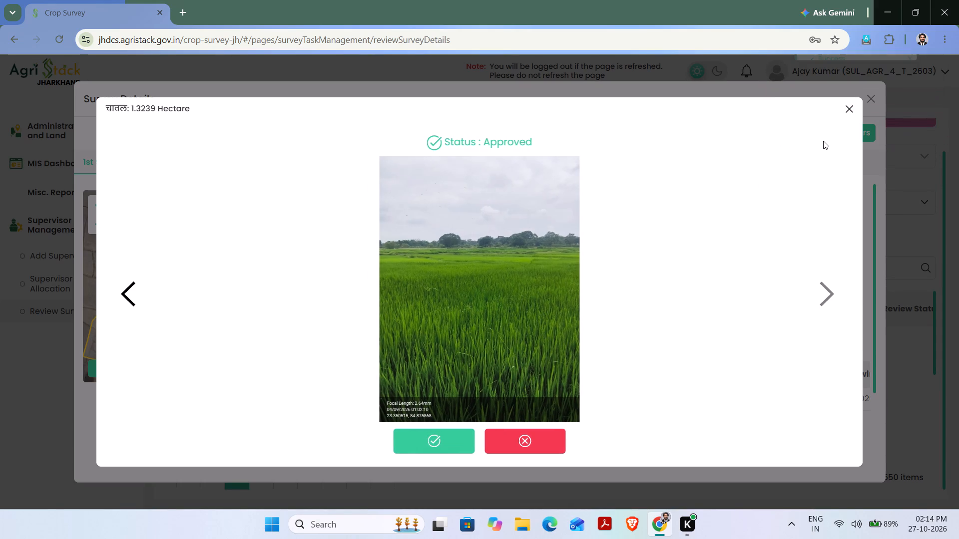
pyautogui.click(852, 108)
# Approve the 1st Survey of survey number 1092, save the review and close its survey details.
pyautogui.scroll(-2, 492, 376)
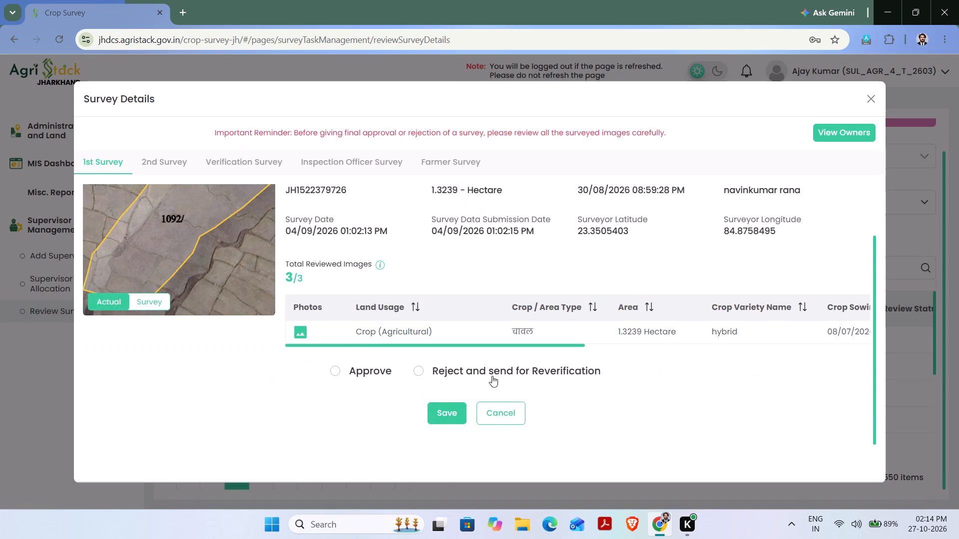
pyautogui.click(377, 352)
pyautogui.click(435, 392)
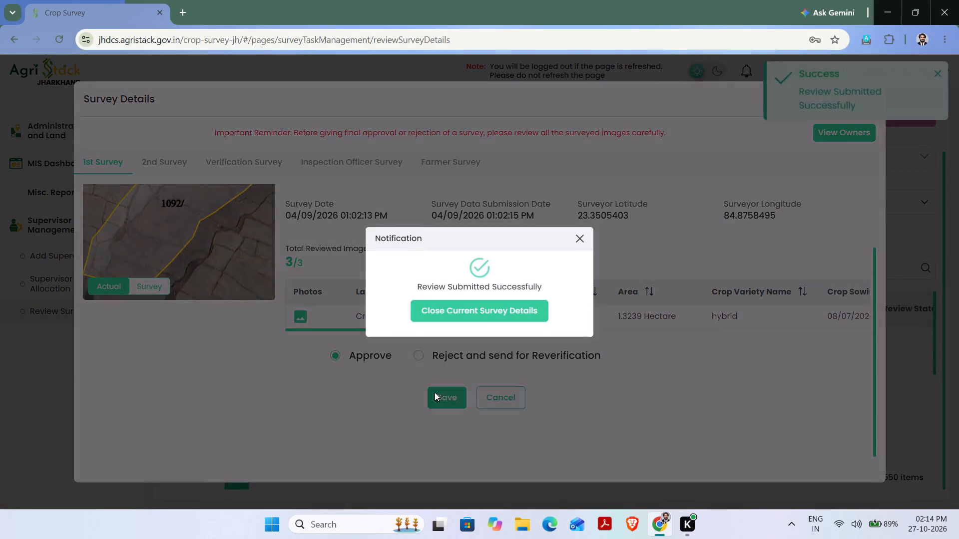
pyautogui.click(482, 314)
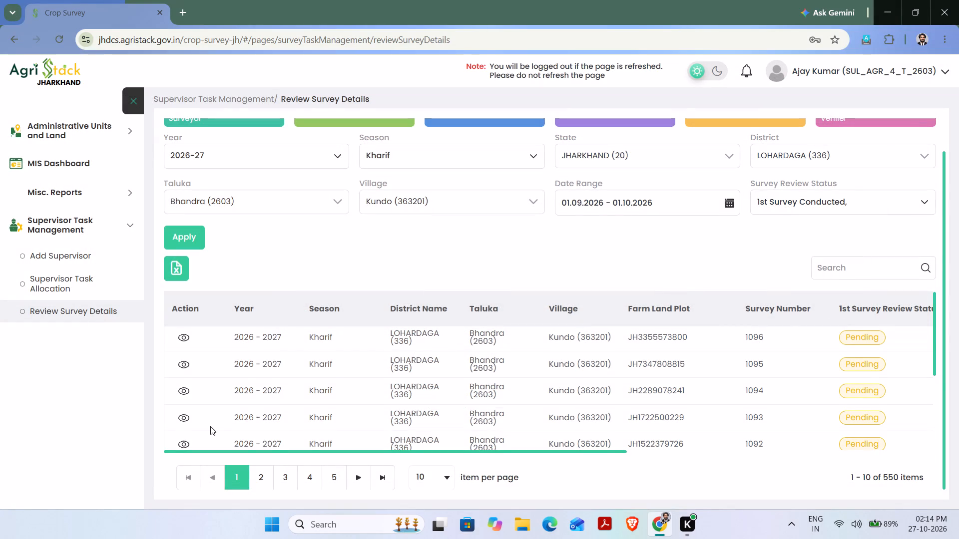
# Open the survey details for survey number 660 and approve all three of its farm images.
pyautogui.scroll(-5, 210, 426)
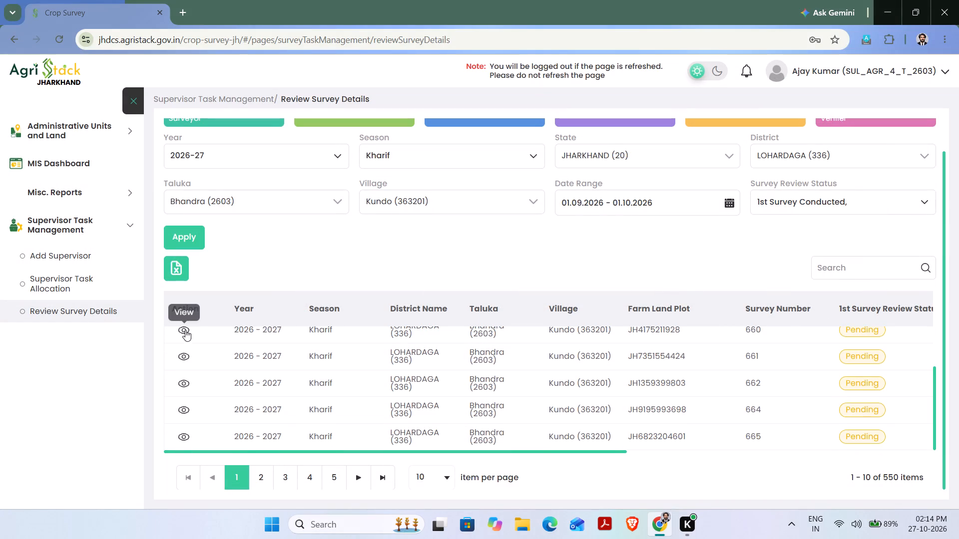
pyautogui.click(185, 330)
pyautogui.click(301, 400)
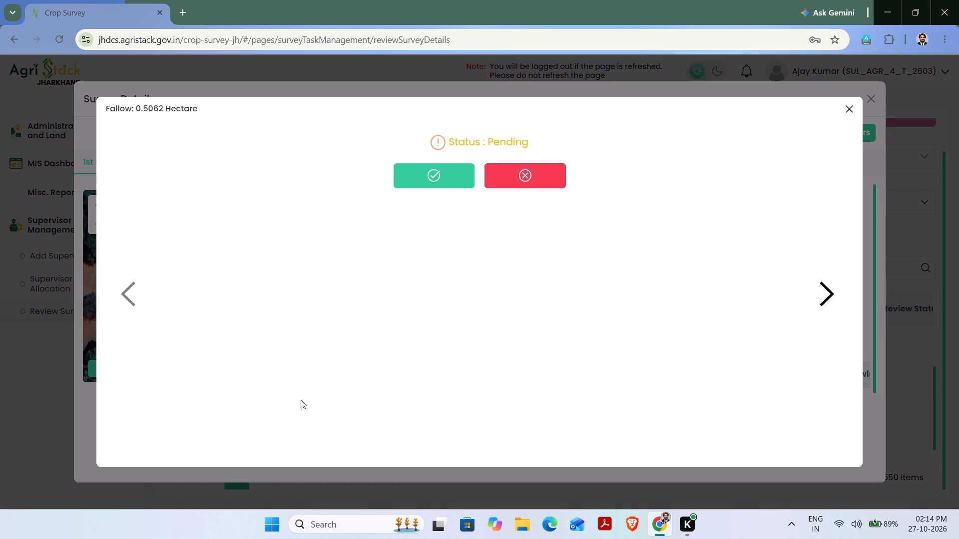
pyautogui.click(402, 452)
pyautogui.moveTo(500, 378); pyautogui.dragTo(427, 397)
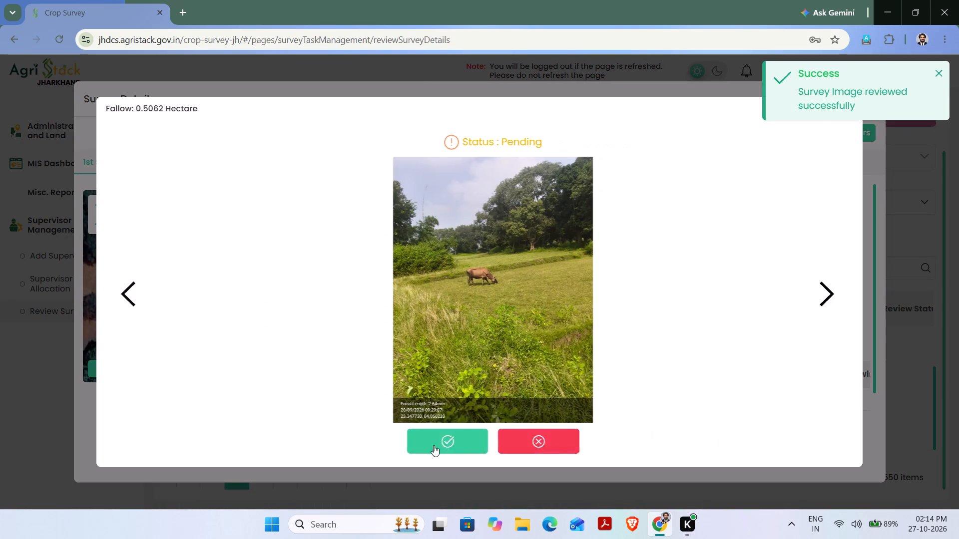
pyautogui.click(445, 431)
pyautogui.moveTo(497, 380); pyautogui.dragTo(418, 389)
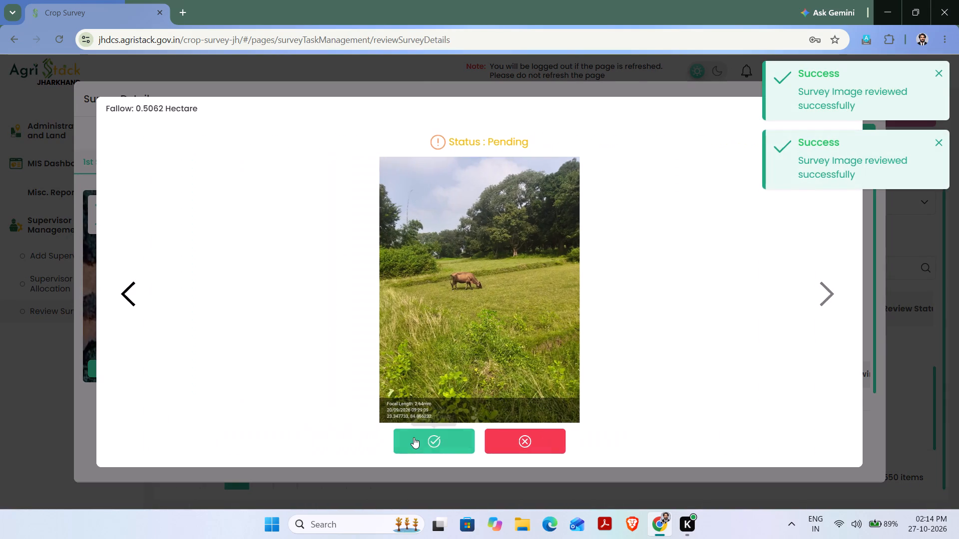
pyautogui.click(414, 438)
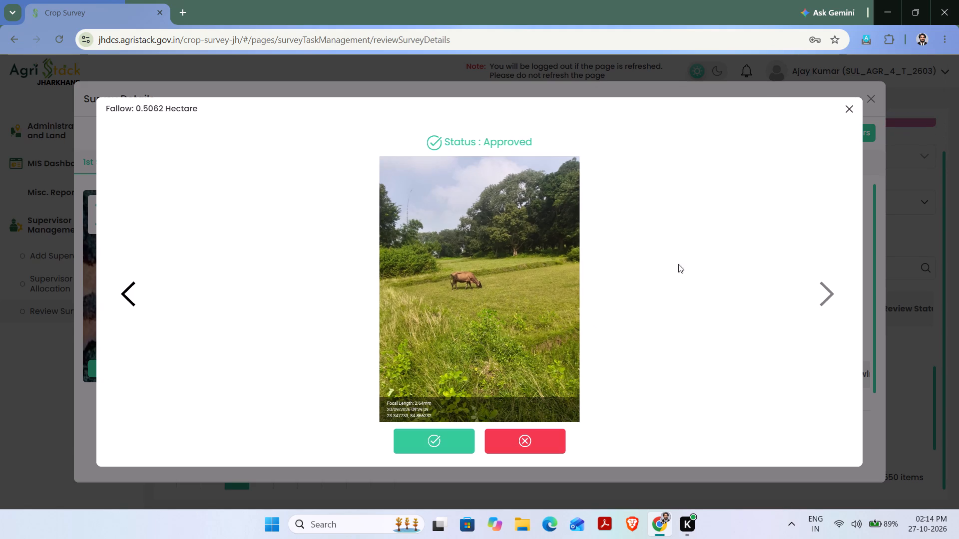
pyautogui.click(852, 105)
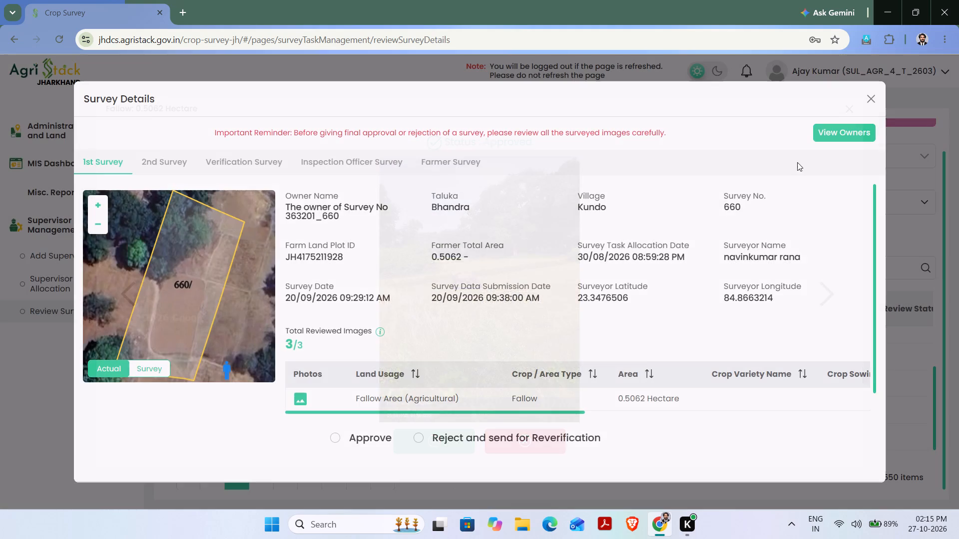
# Approve the 1st Survey of survey number 660, save the review and close its survey details.
pyautogui.scroll(-1, 465, 425)
pyautogui.click(358, 353)
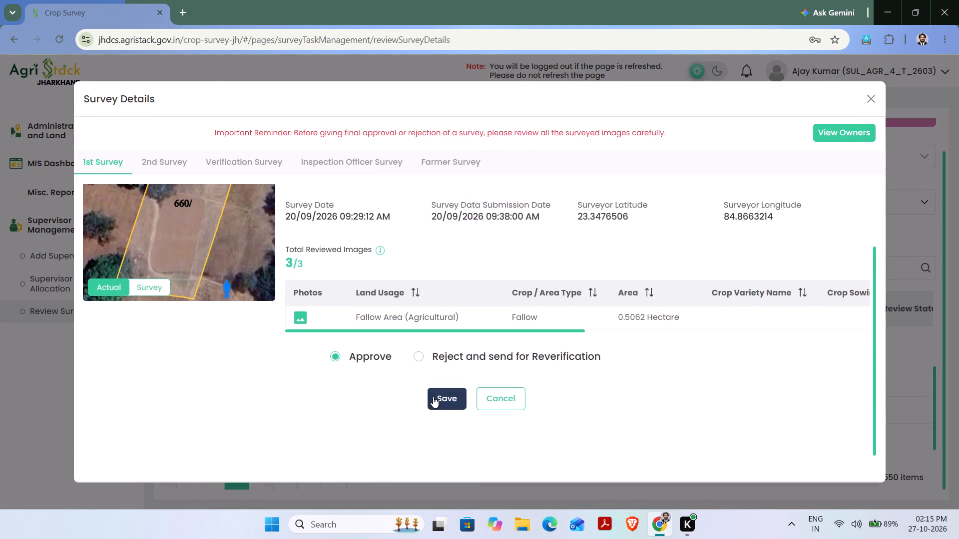
pyautogui.click(433, 397)
pyautogui.click(470, 322)
pyautogui.click(468, 315)
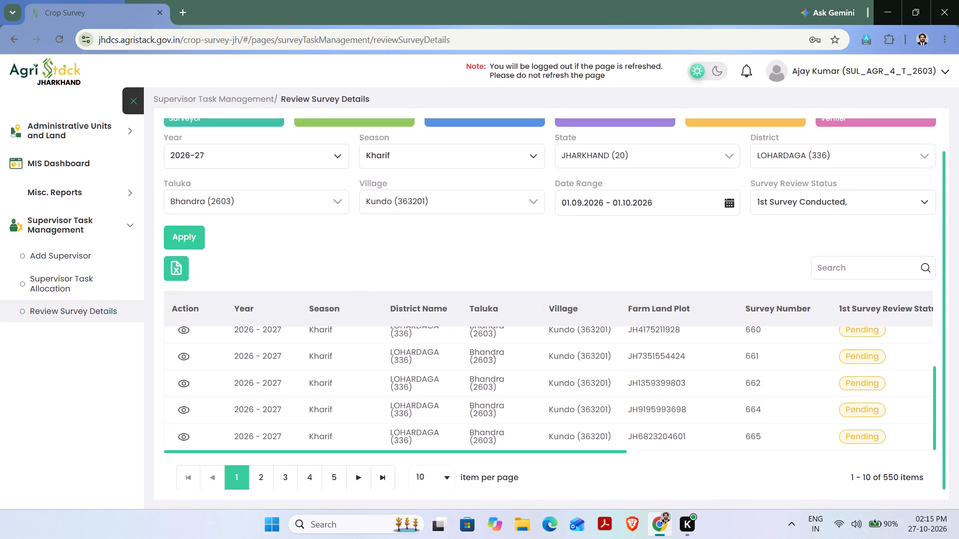
# Open the survey details for survey number 661 and approve all three of its farm images.
pyautogui.click(183, 358)
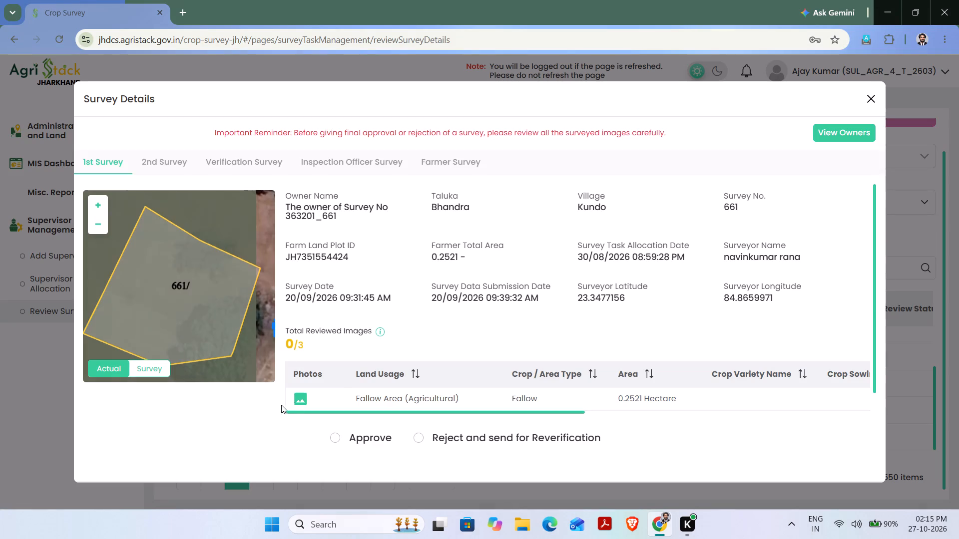
pyautogui.click(297, 400)
pyautogui.click(410, 439)
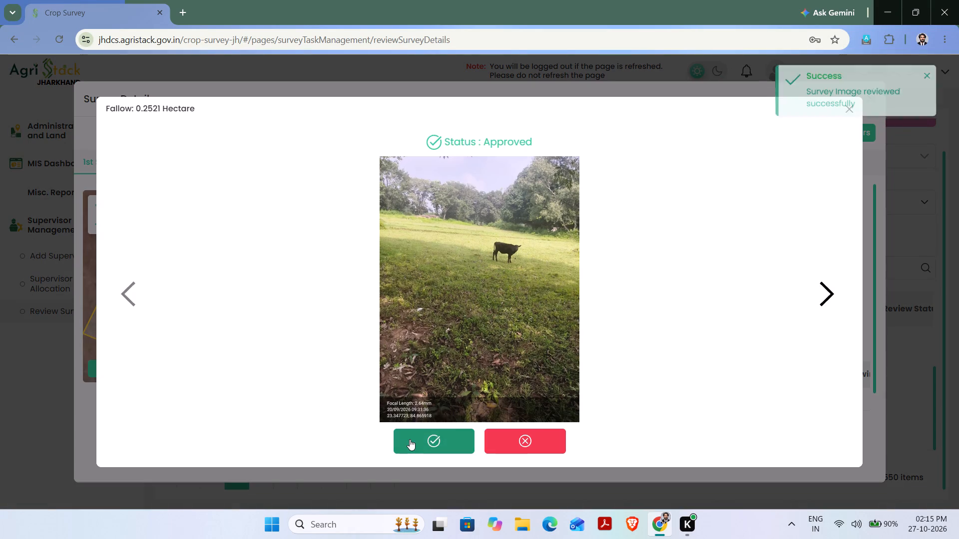
pyautogui.moveTo(511, 367); pyautogui.dragTo(406, 386)
pyautogui.click(430, 431)
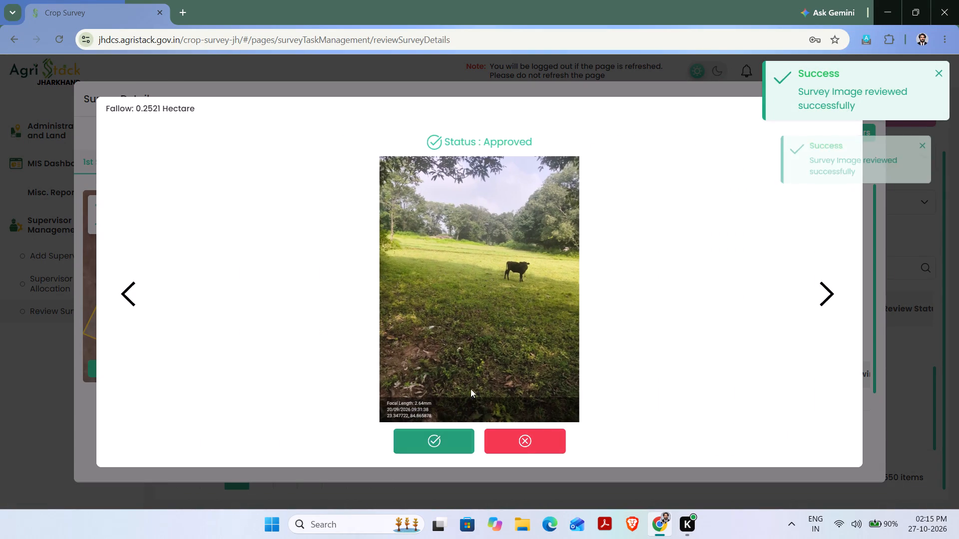
pyautogui.moveTo(489, 363); pyautogui.dragTo(369, 399)
pyautogui.click(414, 435)
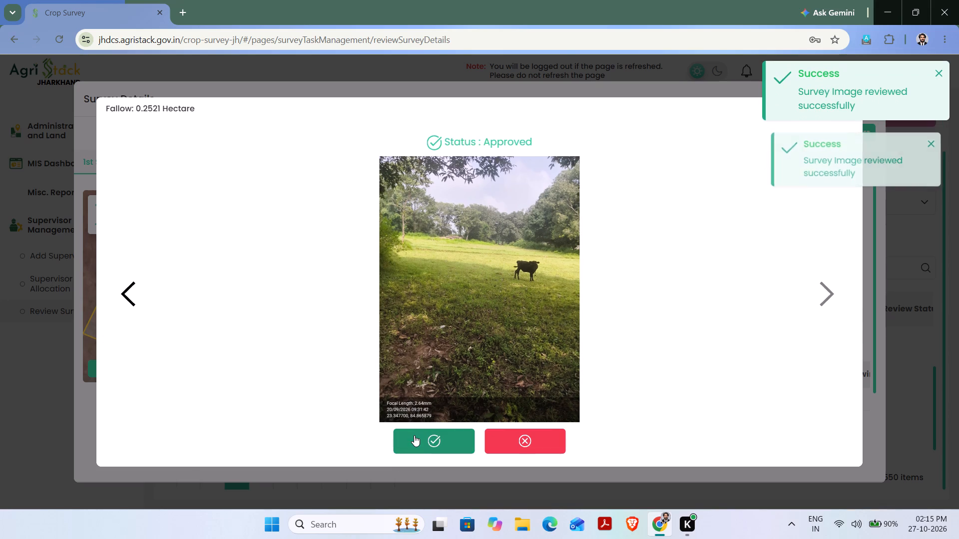
pyautogui.moveTo(521, 304); pyautogui.dragTo(483, 306)
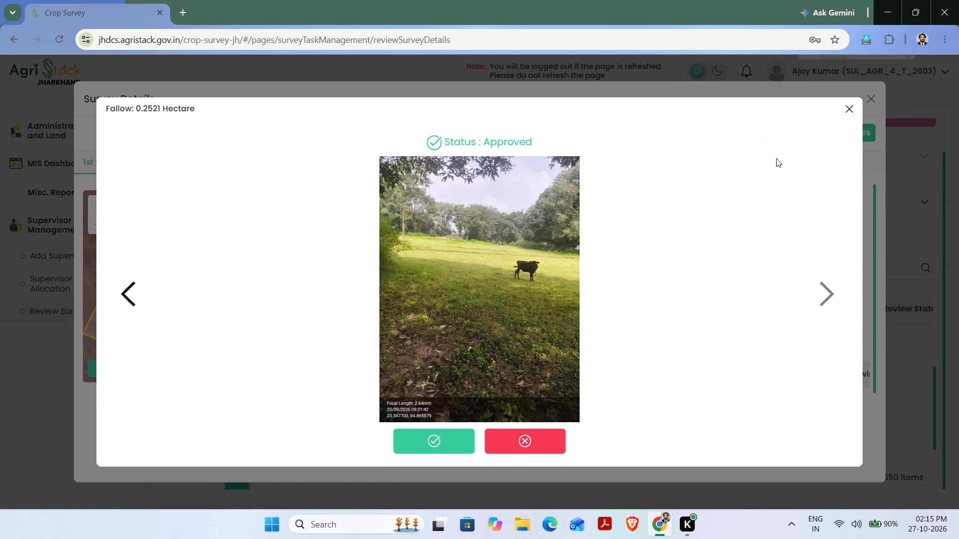
pyautogui.click(848, 109)
# Approve the 1st Survey of survey number 661, save the review and close its survey details.
pyautogui.scroll(-2, 538, 298)
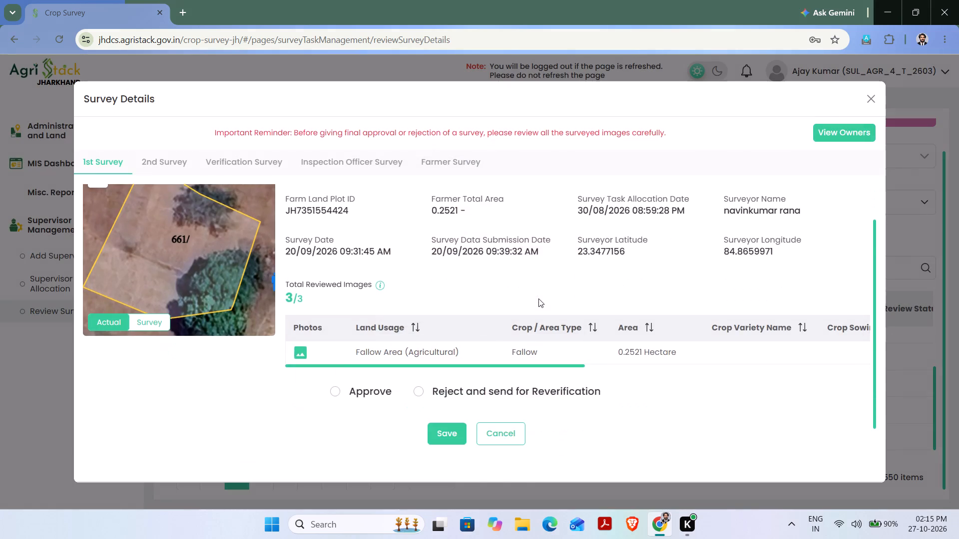
pyautogui.click(394, 356)
pyautogui.click(443, 384)
pyautogui.click(446, 398)
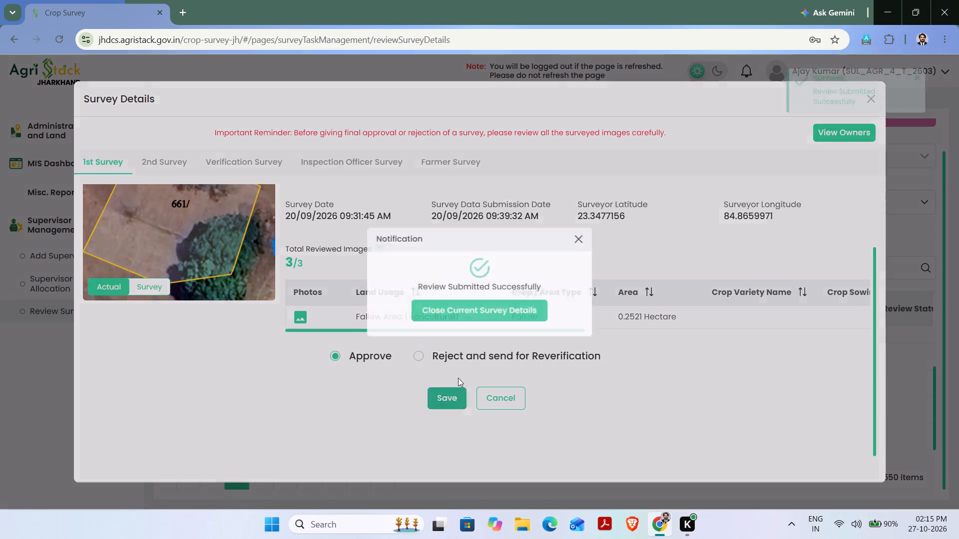
pyautogui.click(498, 317)
# Open the survey details for survey number 662 and approve all three of its farm images.
pyautogui.click(186, 384)
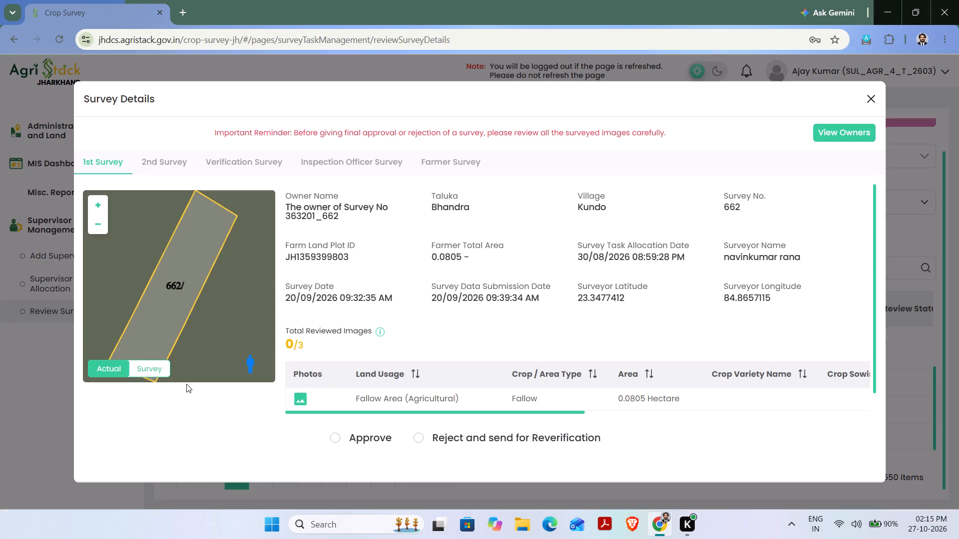
pyautogui.click(300, 396)
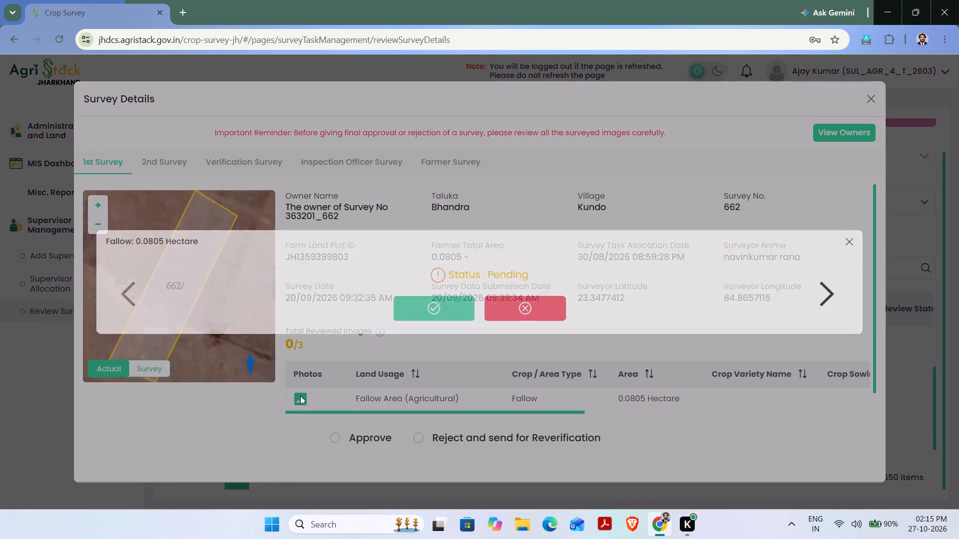
pyautogui.click(417, 442)
pyautogui.moveTo(507, 381); pyautogui.dragTo(449, 383)
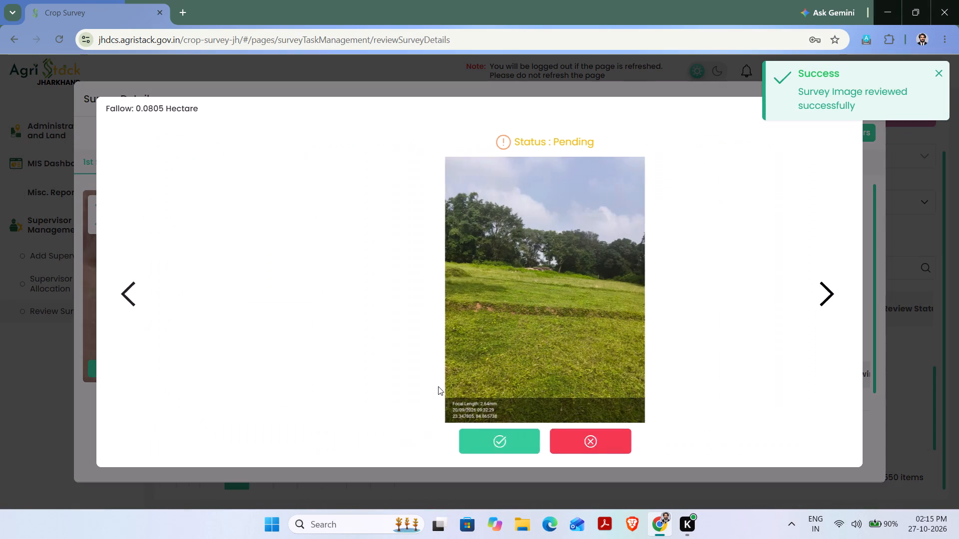
pyautogui.click(441, 434)
pyautogui.moveTo(522, 348); pyautogui.dragTo(464, 362)
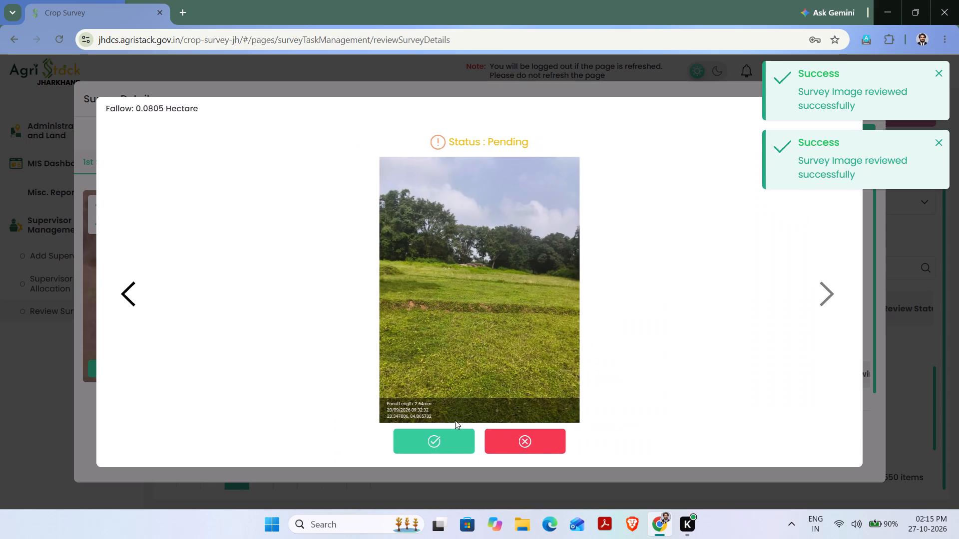
pyautogui.click(453, 438)
pyautogui.moveTo(507, 353); pyautogui.dragTo(472, 362)
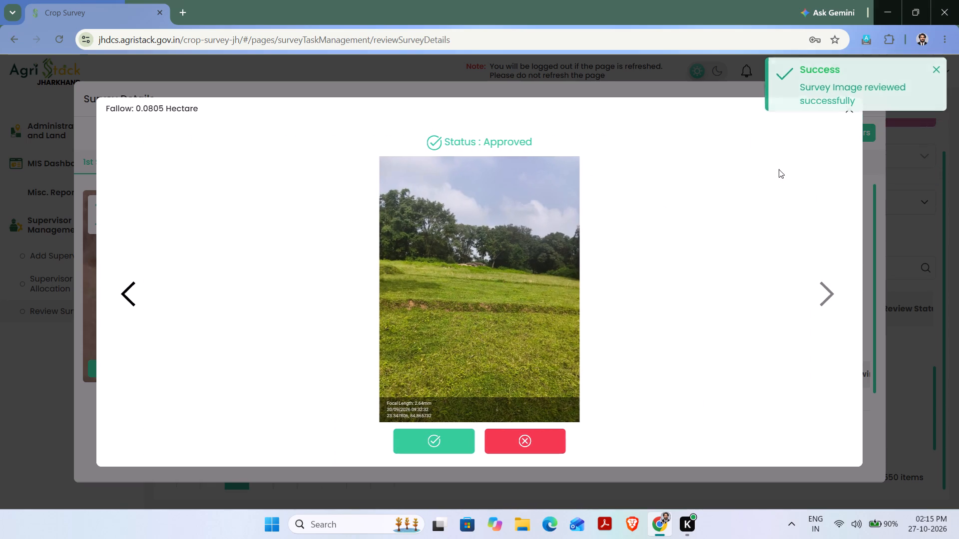
pyautogui.click(853, 108)
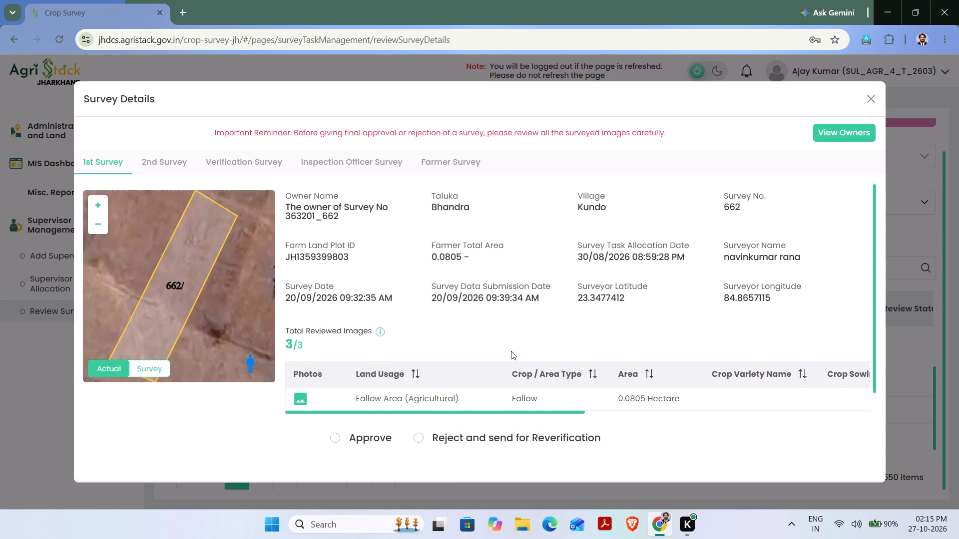
# Approve the 1st Survey of survey number 662, save the review and close its survey details.
pyautogui.scroll(-1, 511, 351)
pyautogui.click(366, 361)
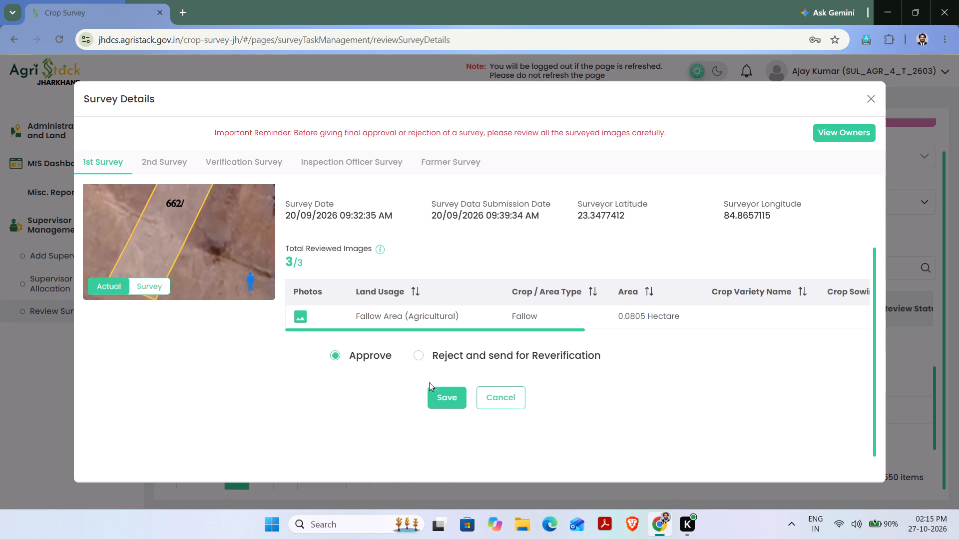
pyautogui.click(442, 393)
pyautogui.click(484, 312)
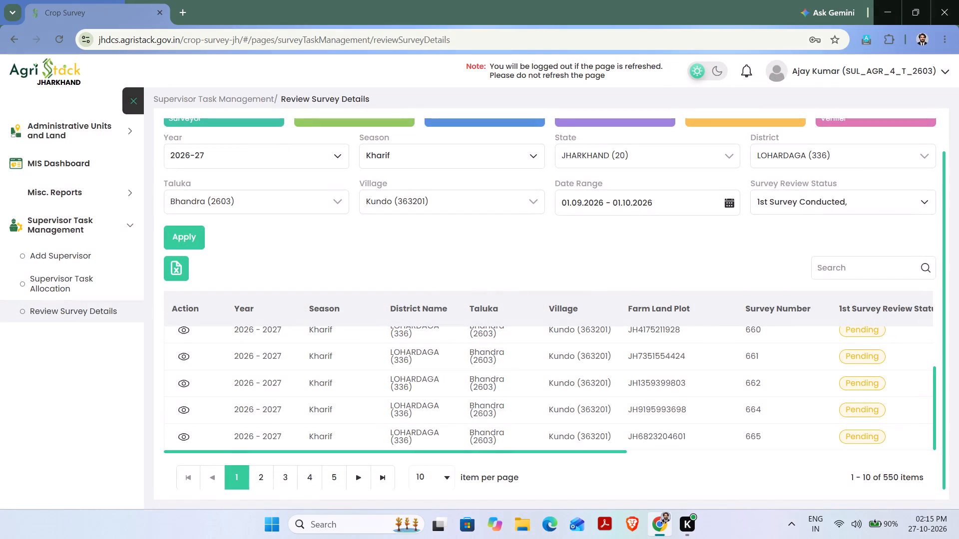
# Open the survey details for survey number 664 and approve all three of its farm images.
pyautogui.click(180, 413)
pyautogui.click(302, 399)
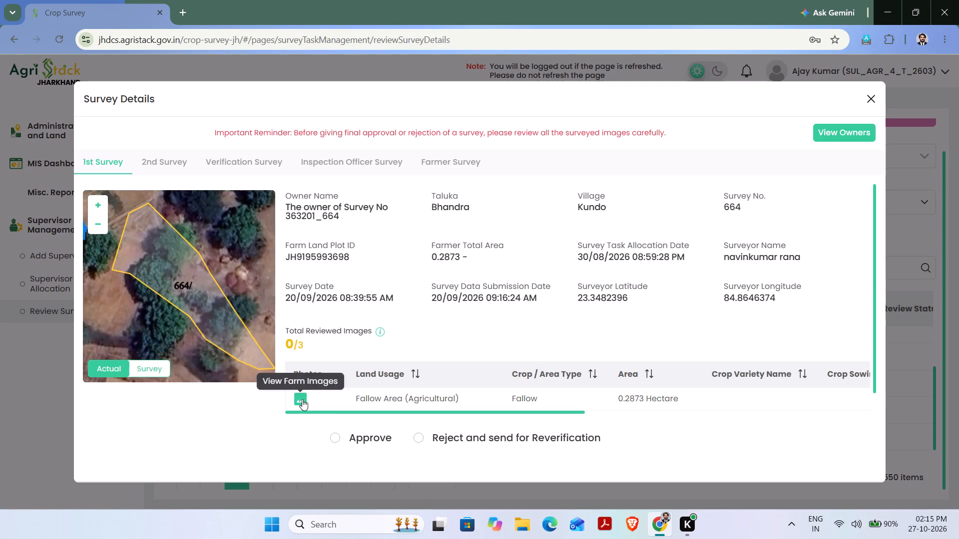
pyautogui.click(409, 442)
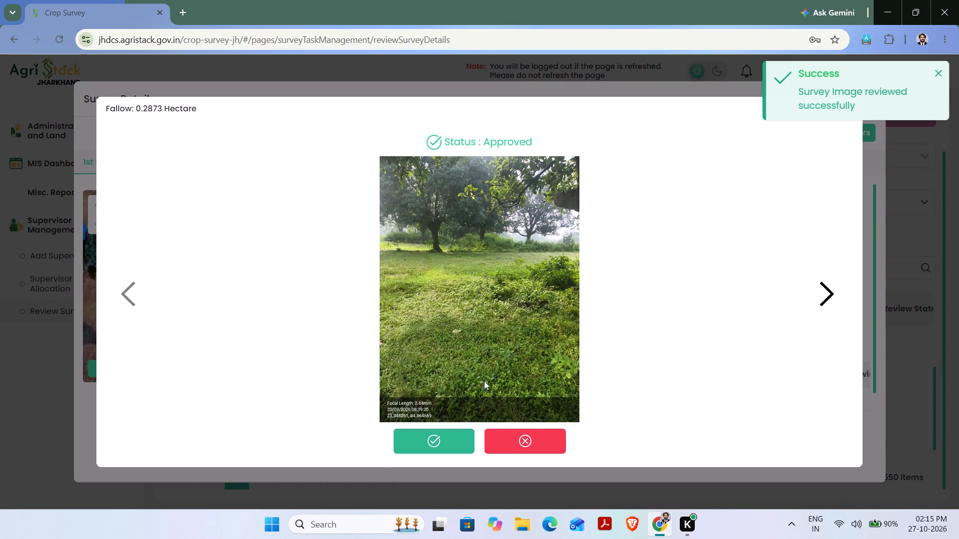
pyautogui.moveTo(485, 379); pyautogui.dragTo(411, 394)
pyautogui.click(410, 437)
pyautogui.moveTo(479, 371); pyautogui.dragTo(412, 387)
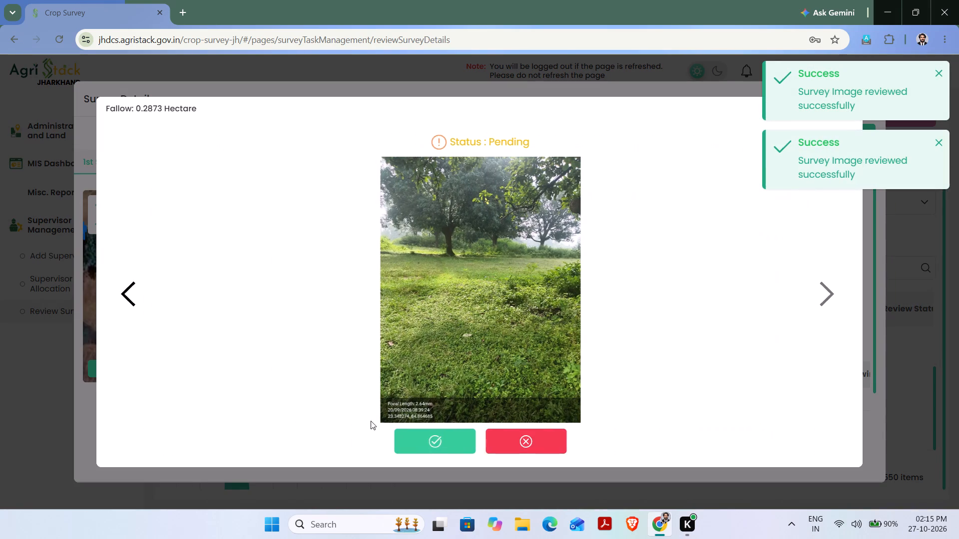
pyautogui.click(406, 437)
pyautogui.moveTo(501, 313); pyautogui.dragTo(498, 313)
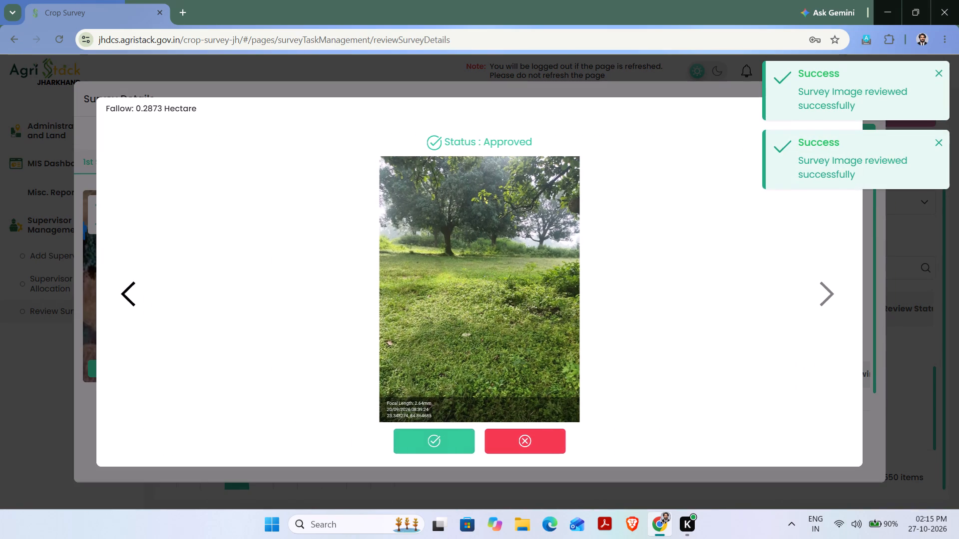
pyautogui.moveTo(498, 313); pyautogui.dragTo(481, 316)
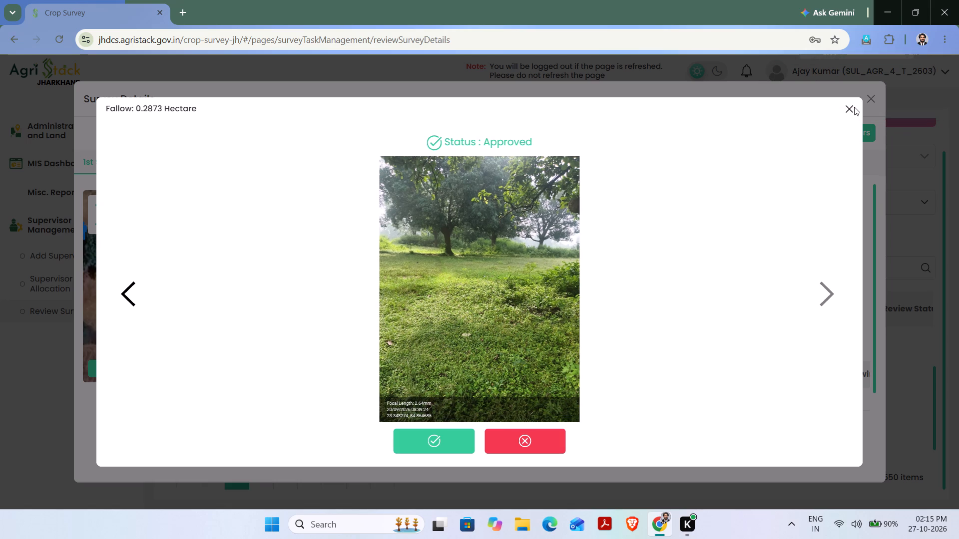
pyautogui.click(851, 108)
# Approve the 1st Survey of survey number 664, save the review and close its survey details.
pyautogui.scroll(-1, 478, 352)
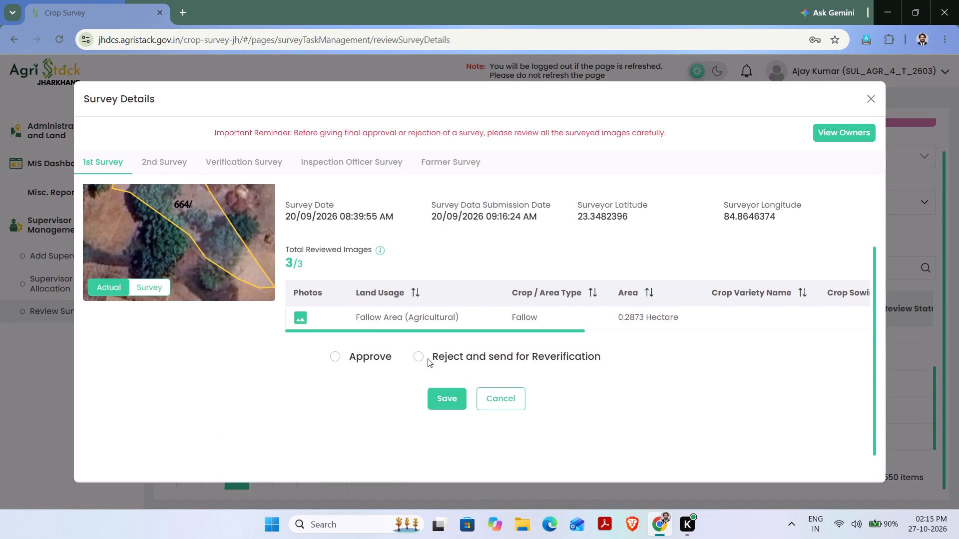
pyautogui.click(345, 358)
pyautogui.click(446, 395)
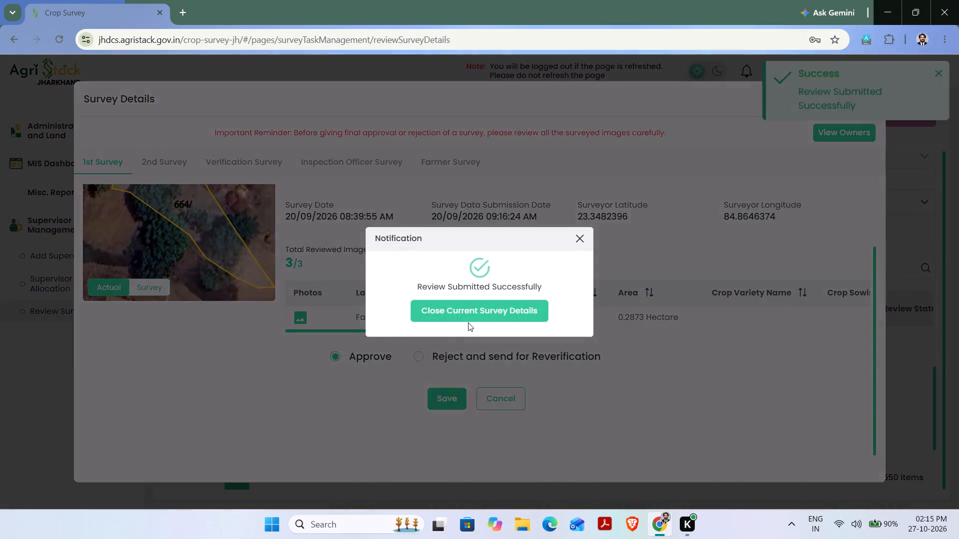
pyautogui.click(465, 317)
# Open the survey details for survey number 665 and approve all three of its farm images.
pyautogui.click(182, 434)
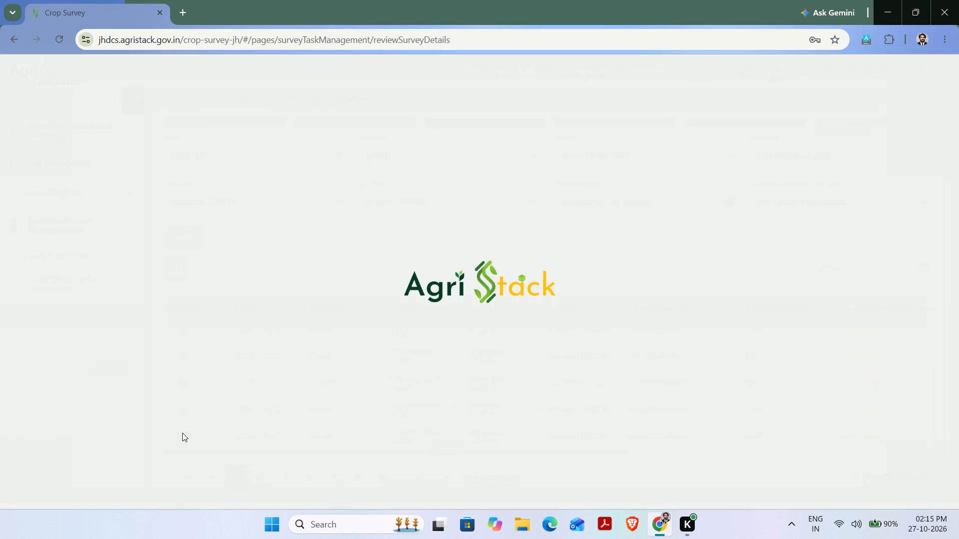
pyautogui.click(300, 400)
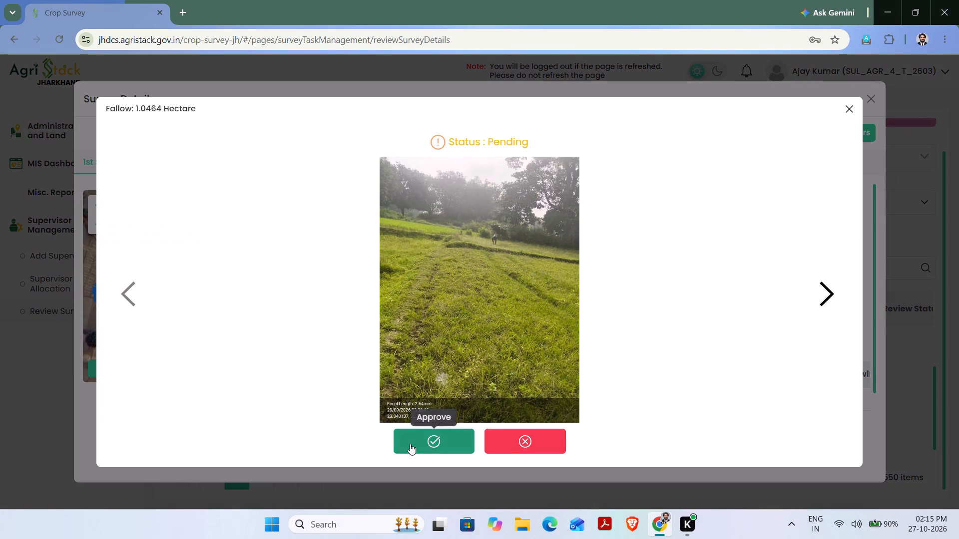
pyautogui.click(410, 444)
pyautogui.moveTo(470, 389); pyautogui.dragTo(378, 410)
pyautogui.click(424, 441)
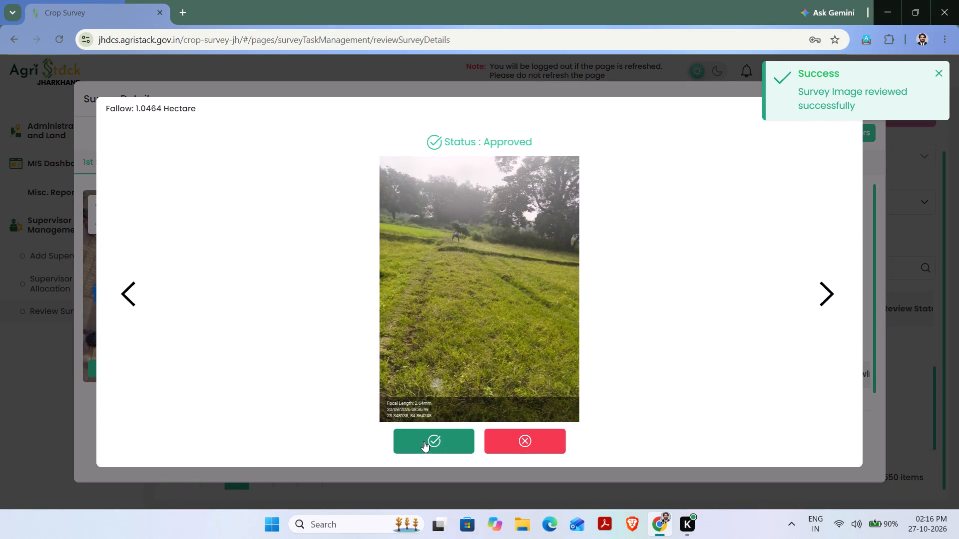
pyautogui.moveTo(508, 392); pyautogui.dragTo(409, 408)
pyautogui.click(425, 448)
pyautogui.moveTo(517, 335); pyautogui.dragTo(503, 336)
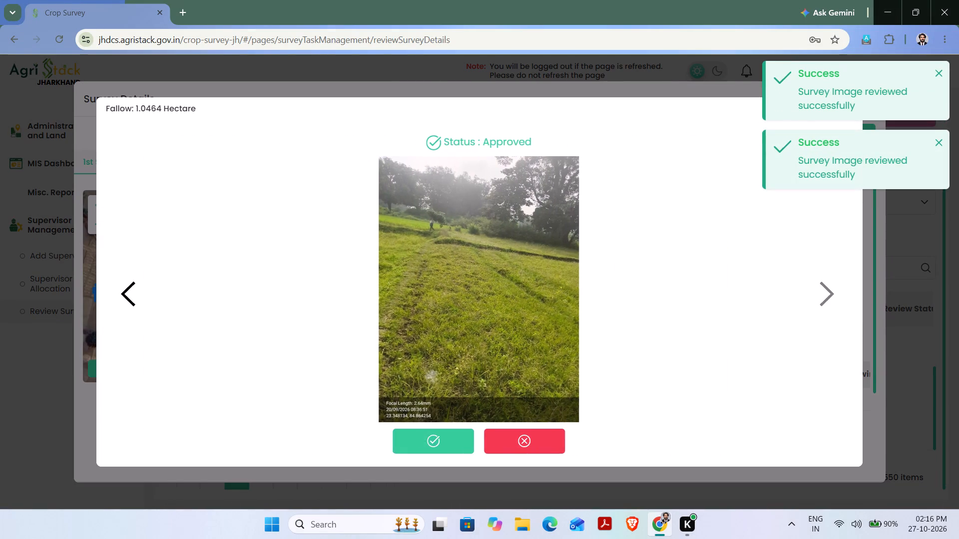
pyautogui.moveTo(503, 336); pyautogui.dragTo(472, 337)
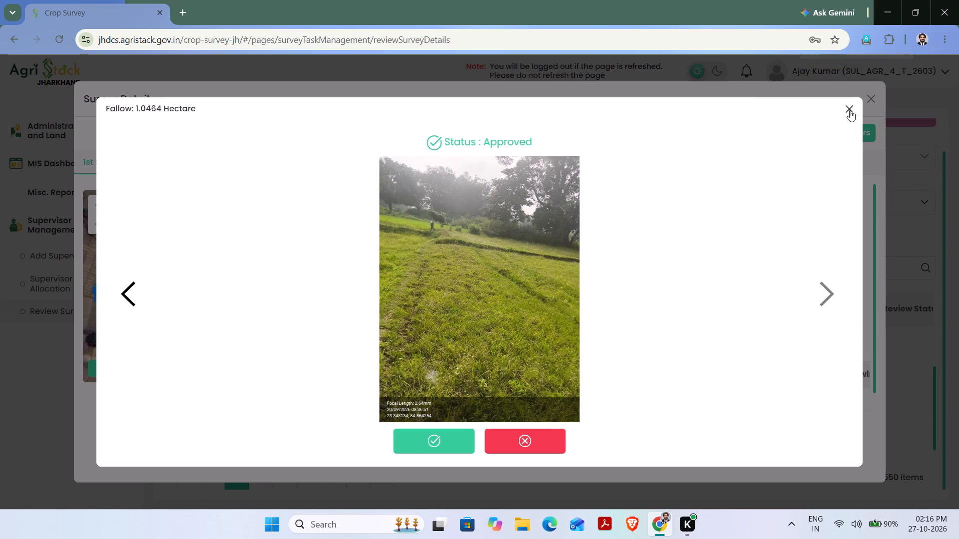
pyautogui.click(850, 110)
# Approve the 1st Survey of survey number 665, save the review and close its survey details.
pyautogui.scroll(-2, 460, 370)
pyautogui.click(386, 356)
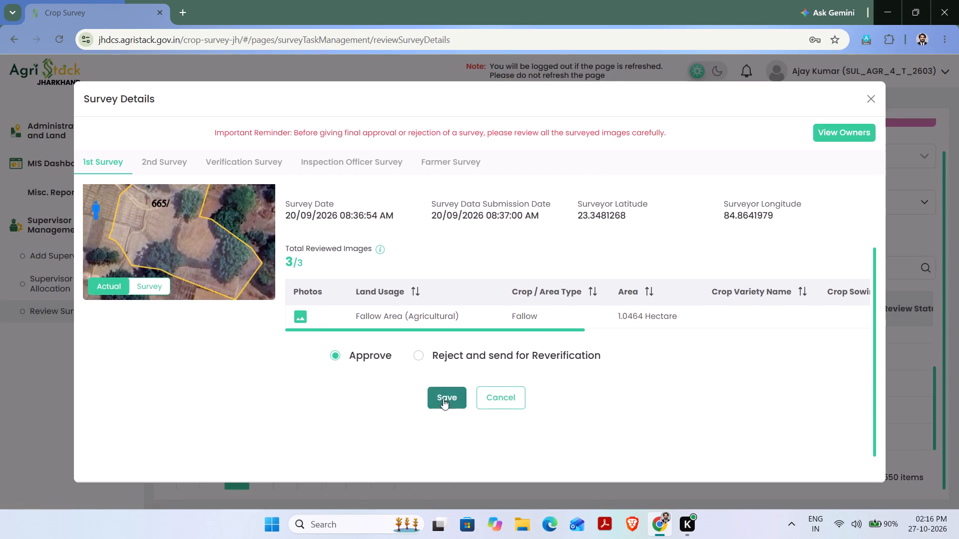
pyautogui.click(443, 399)
pyautogui.click(483, 318)
# Reopen the survey details for survey number 664 to check its review, and close them again.
pyautogui.click(174, 410)
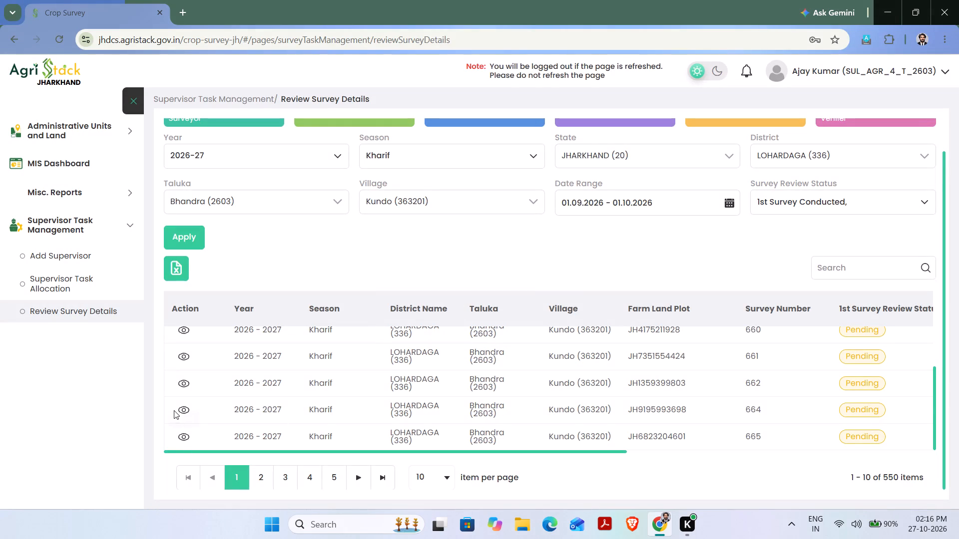
pyautogui.click(186, 412)
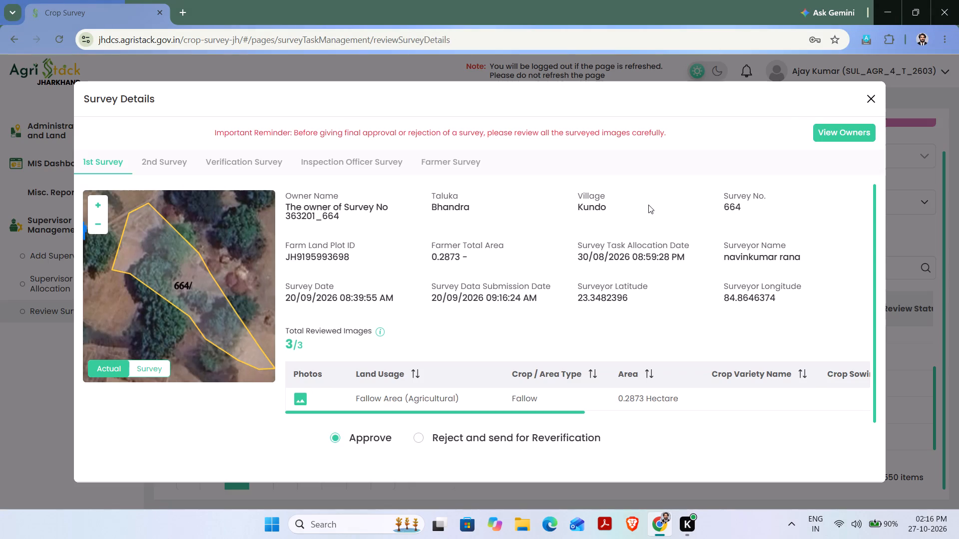
pyautogui.click(873, 99)
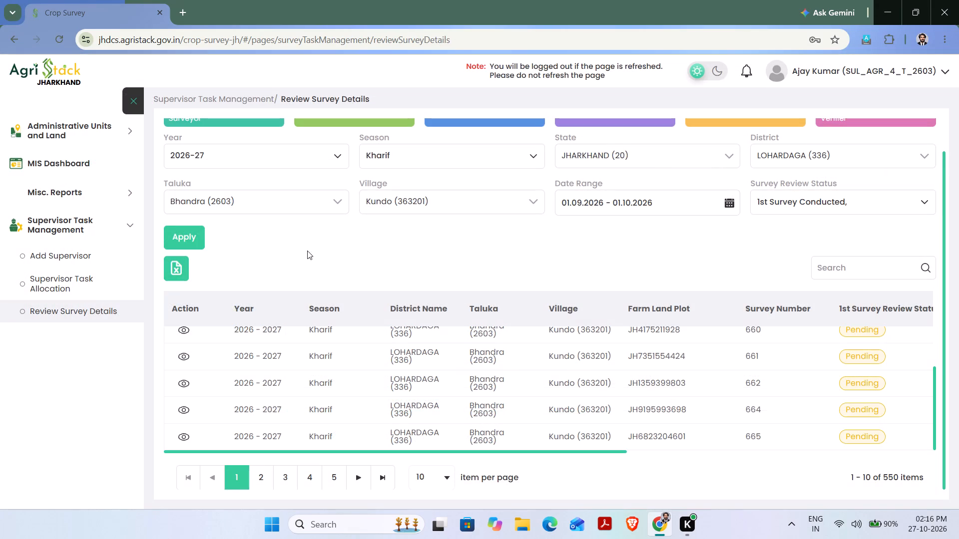
# Reapply the current filters to refresh the list of Kundo village survey records.
pyautogui.click(185, 244)
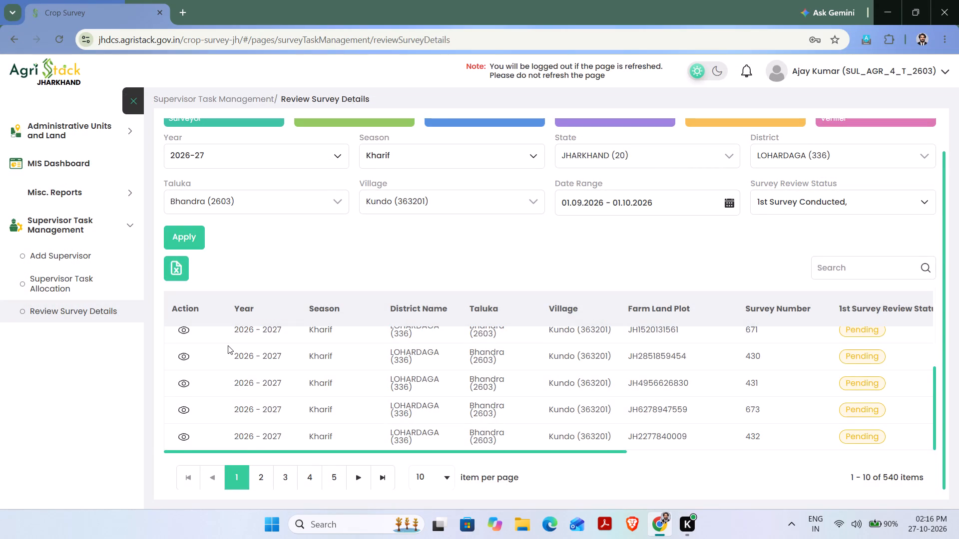
# Open the survey details for survey number 666 and approve all three of its farm images.
pyautogui.scroll(7, 228, 345)
pyautogui.click(183, 336)
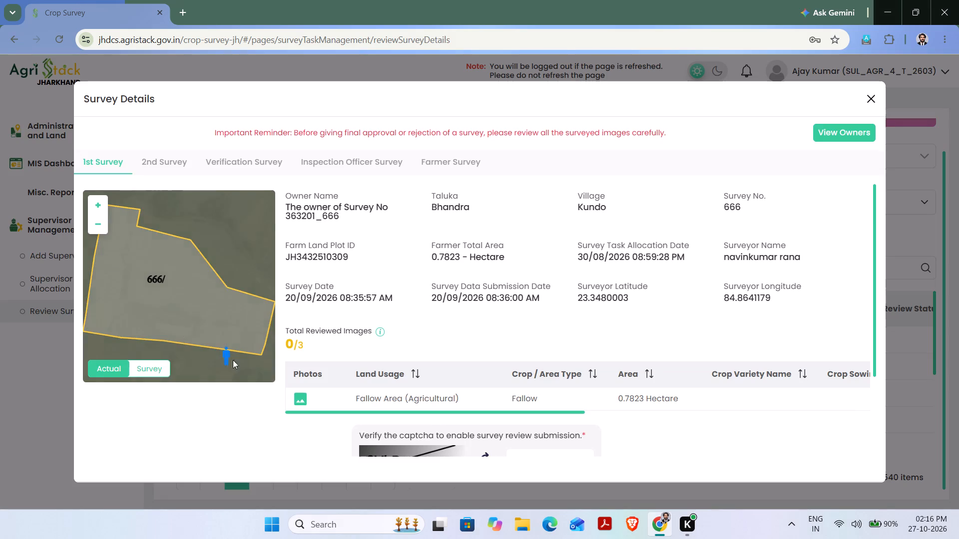
pyautogui.click(298, 395)
pyautogui.click(427, 439)
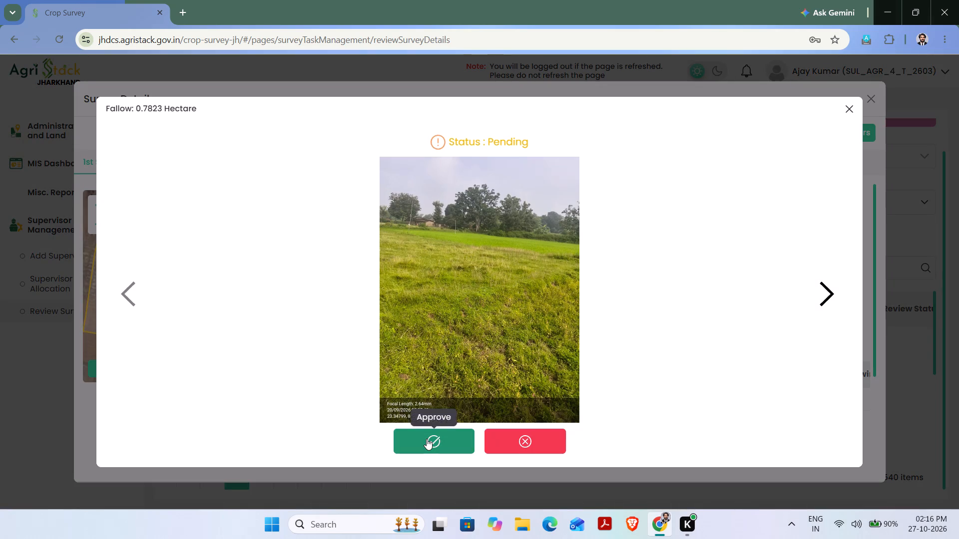
pyautogui.moveTo(503, 388); pyautogui.dragTo(423, 399)
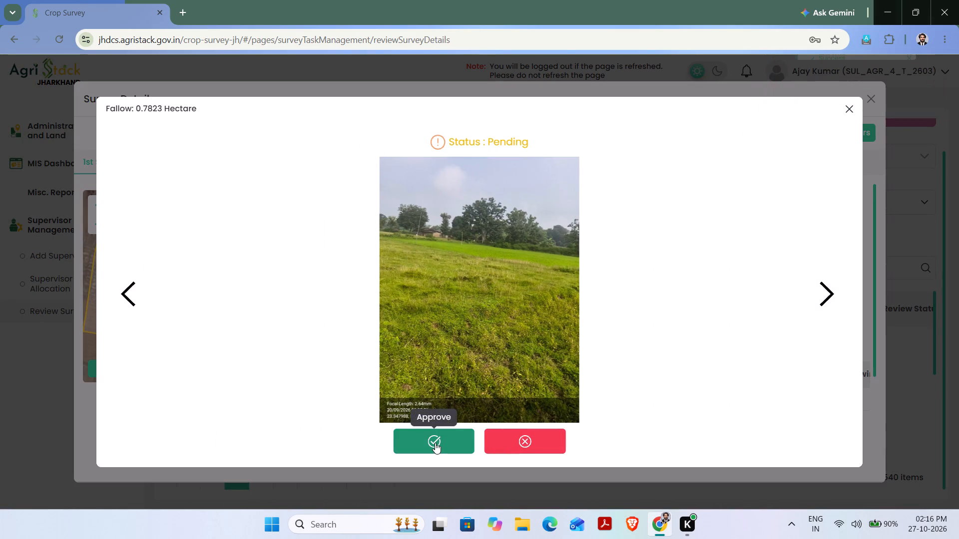
pyautogui.click(435, 443)
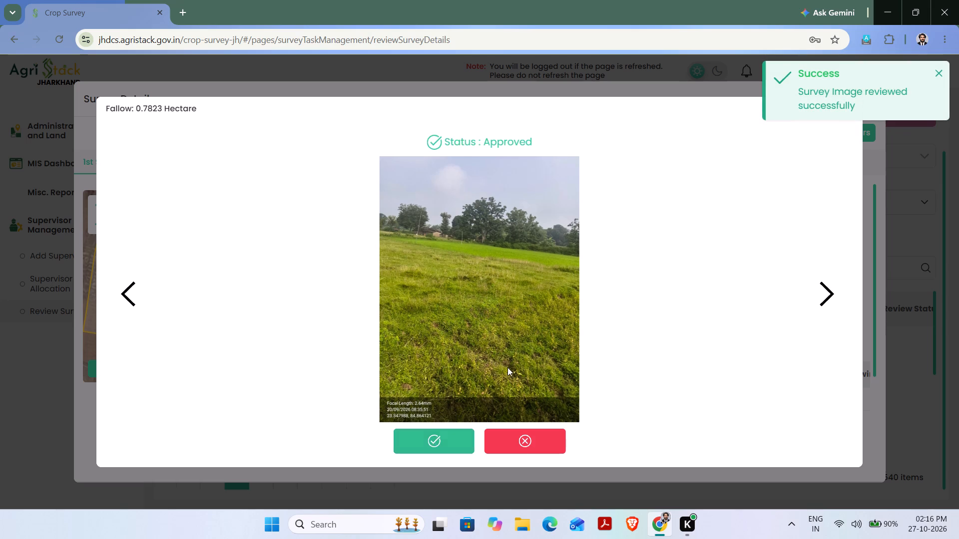
pyautogui.moveTo(506, 368); pyautogui.dragTo(397, 397)
pyautogui.click(403, 433)
pyautogui.moveTo(485, 324); pyautogui.dragTo(474, 324)
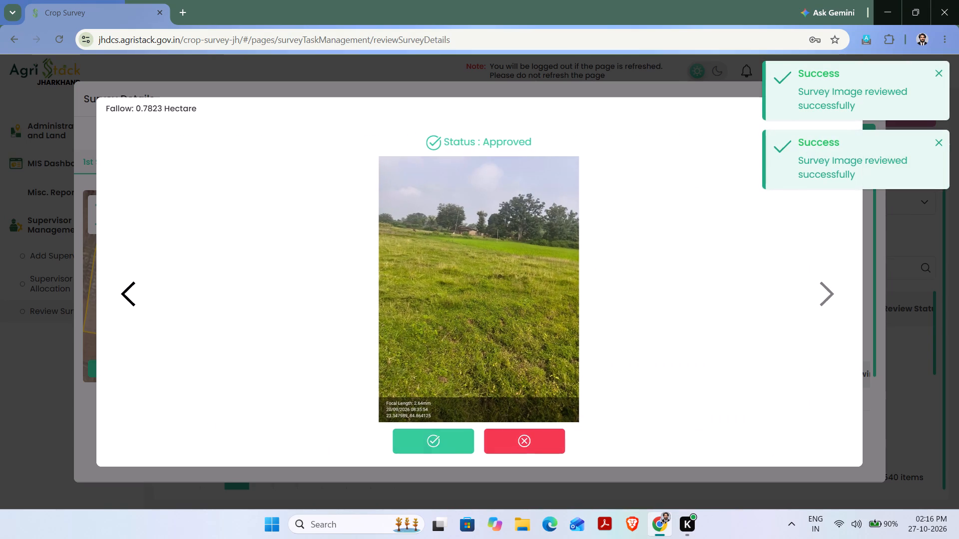
pyautogui.moveTo(474, 324); pyautogui.dragTo(435, 326)
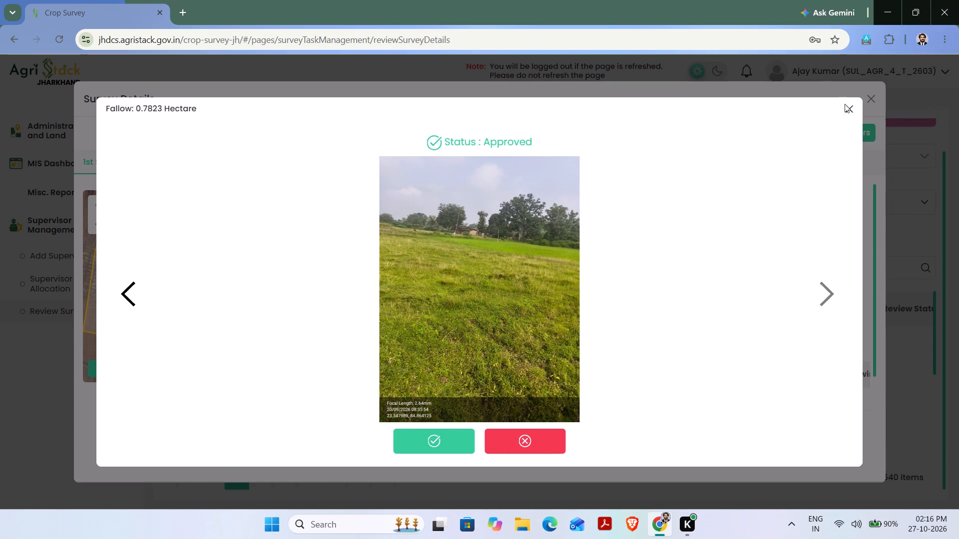
pyautogui.click(853, 111)
# Complete the captcha, approve the 1st Survey of survey number 666, save the review and close its survey details.
pyautogui.scroll(-1, 522, 318)
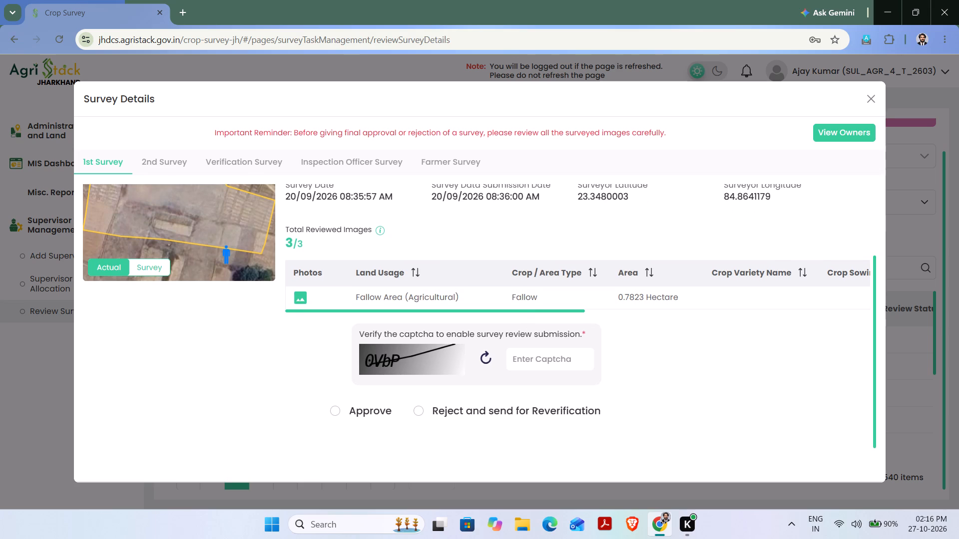
pyautogui.click(544, 352)
pyautogui.hotkey('shift', 'o')
pyautogui.write('Vb')
pyautogui.hotkey('shift', 'p')
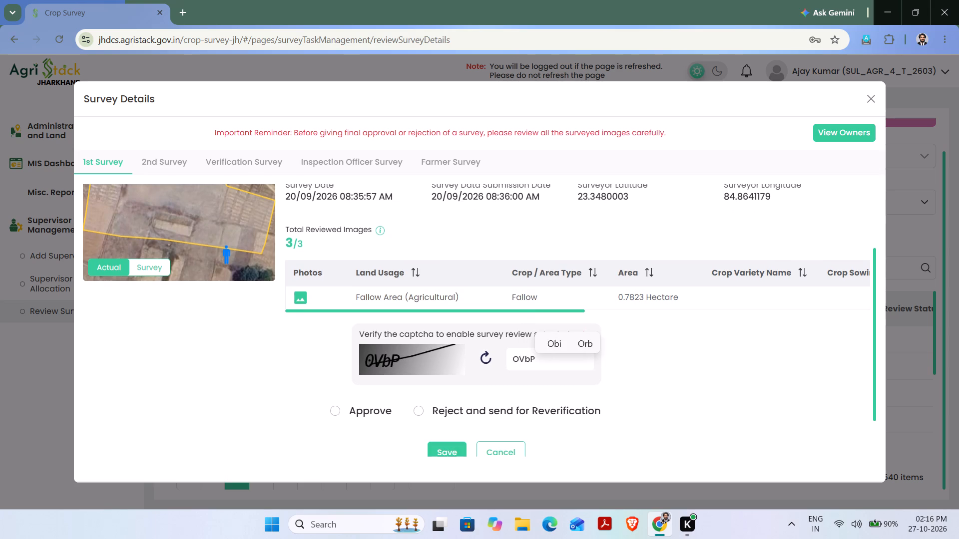
pyautogui.click(370, 411)
pyautogui.click(434, 444)
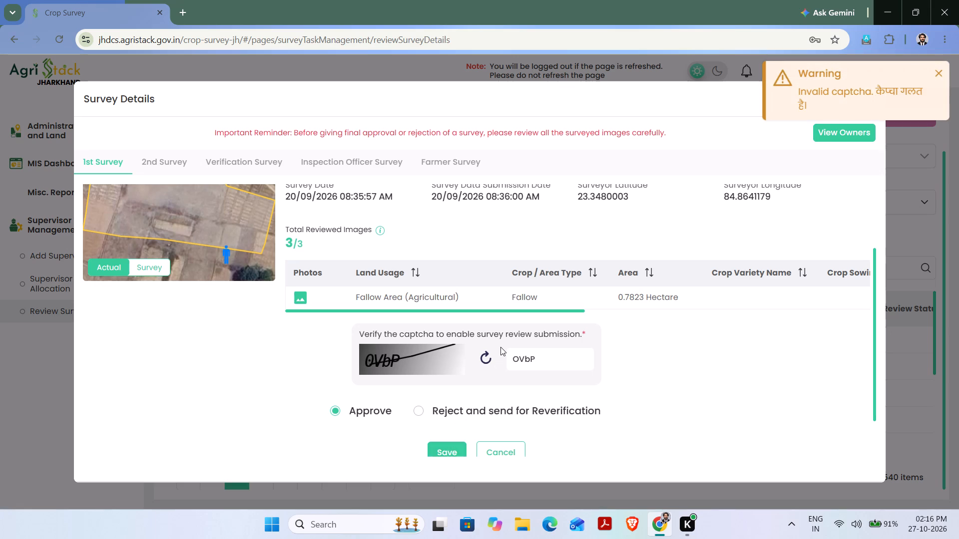
pyautogui.click(518, 357)
pyautogui.press('BackSpace')
pyautogui.press('0')
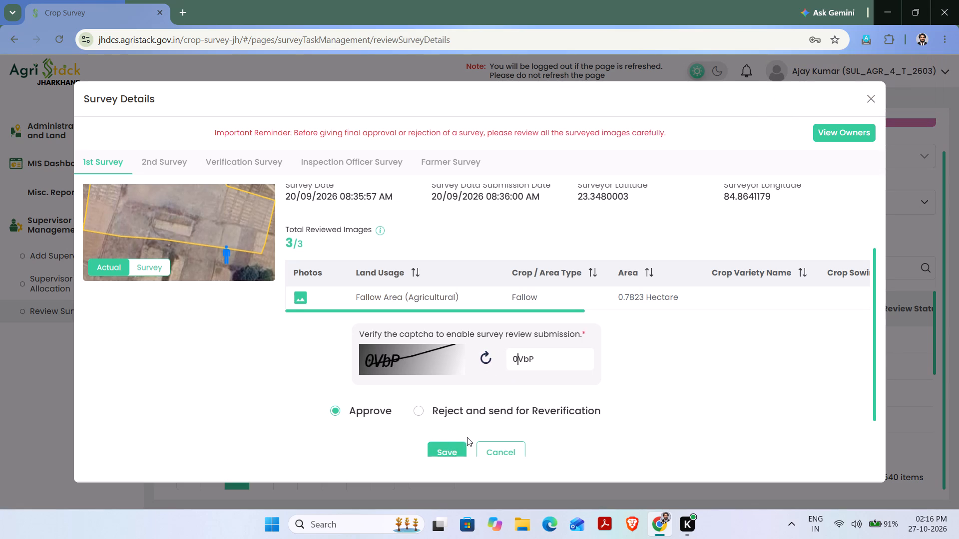
pyautogui.click(435, 451)
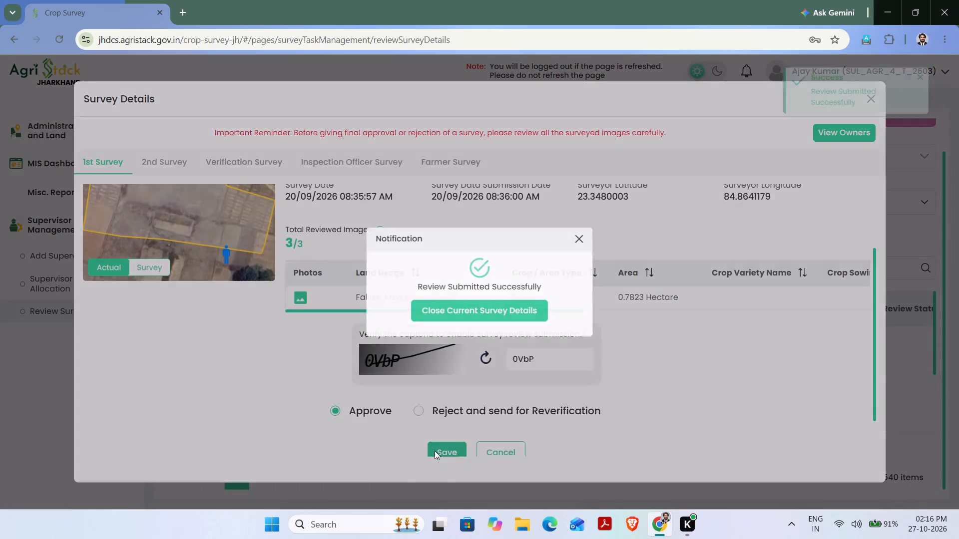
pyautogui.click(511, 317)
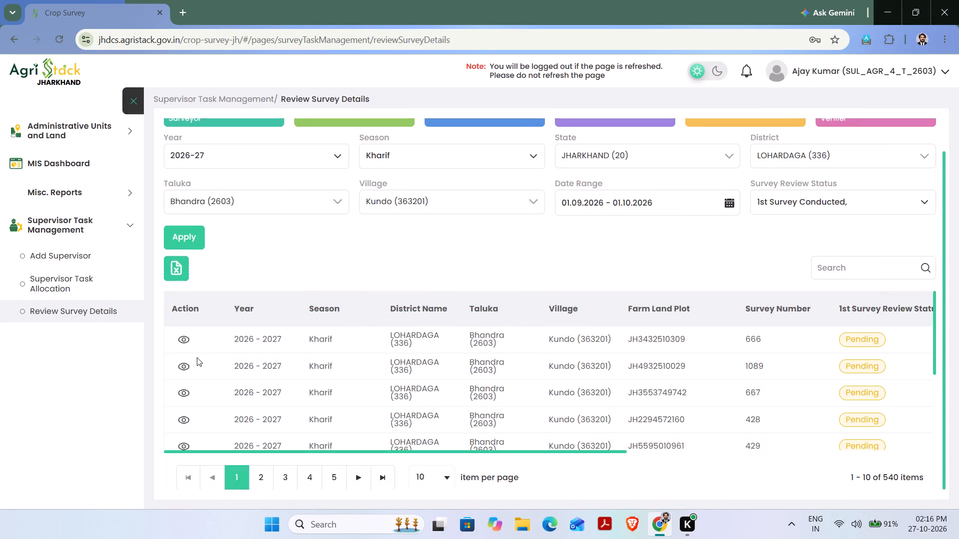
# Open the survey details for survey number 1089 and approve all three of its farm images.
pyautogui.click(182, 364)
pyautogui.click(302, 405)
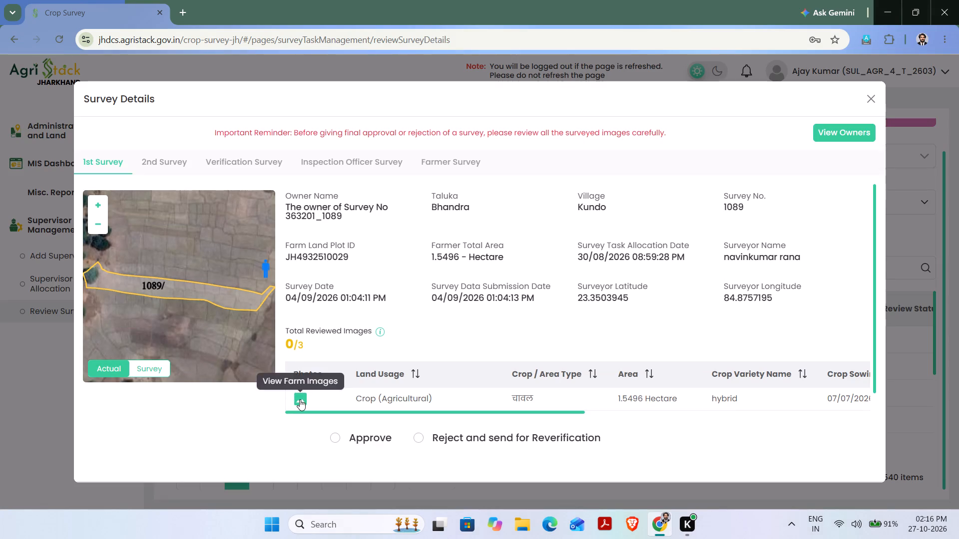
pyautogui.click(300, 399)
pyautogui.click(430, 439)
pyautogui.moveTo(491, 378); pyautogui.dragTo(409, 391)
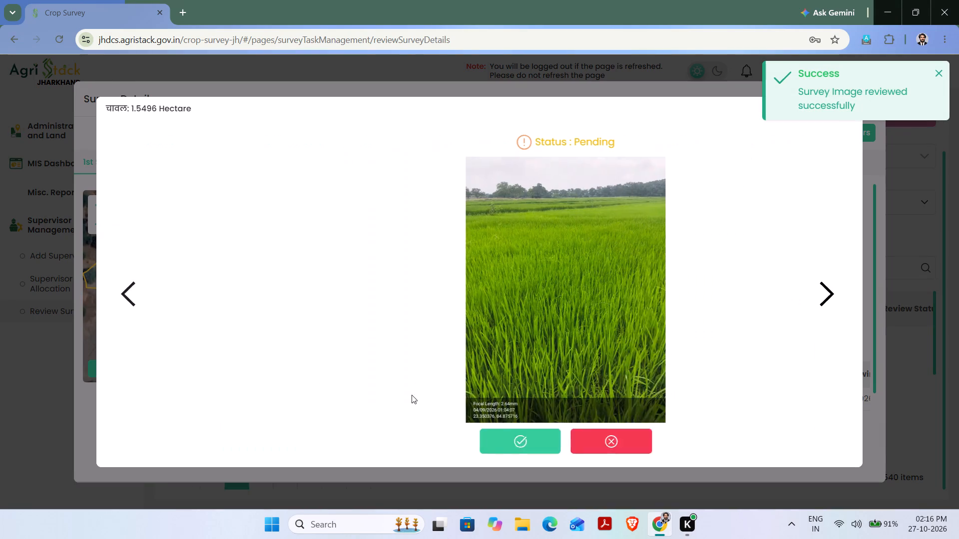
pyautogui.click(430, 437)
pyautogui.moveTo(505, 389); pyautogui.dragTo(440, 405)
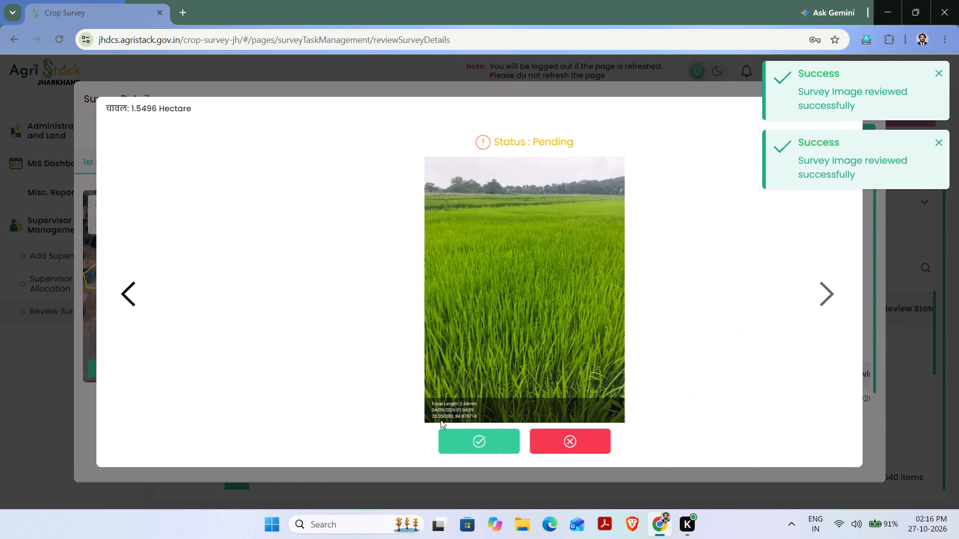
pyautogui.click(442, 442)
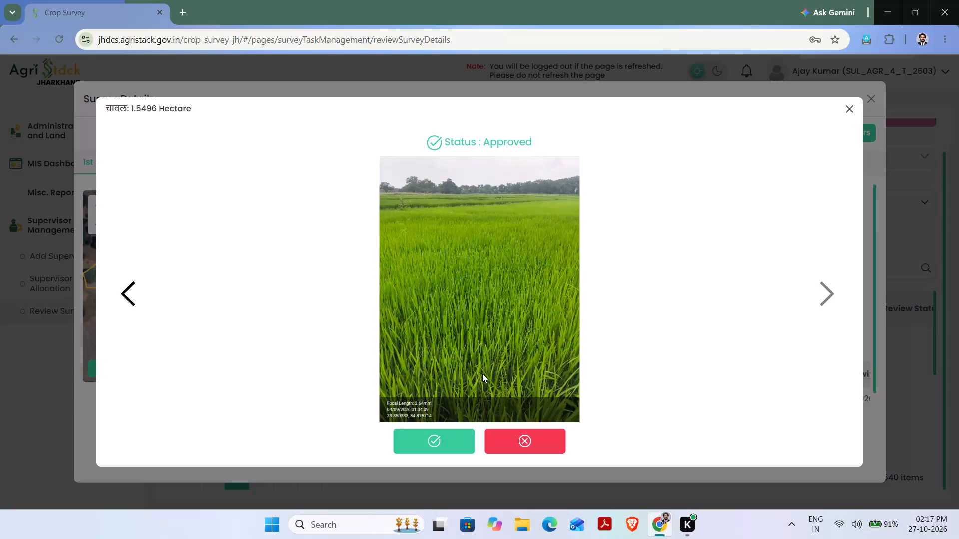
pyautogui.click(851, 108)
# Approve the 1st Survey of survey number 1089, save the review and close its survey details.
pyautogui.scroll(-1, 484, 327)
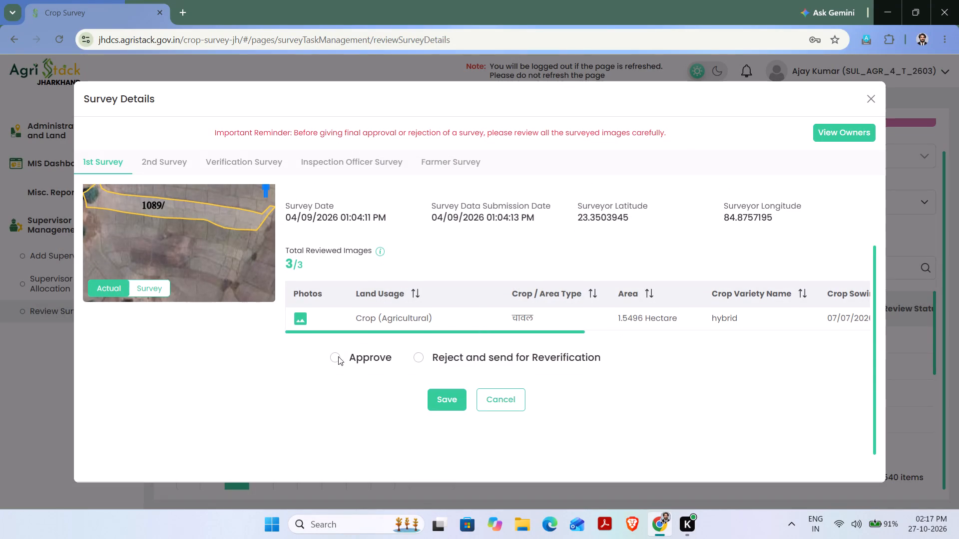
pyautogui.click(344, 358)
pyautogui.click(457, 404)
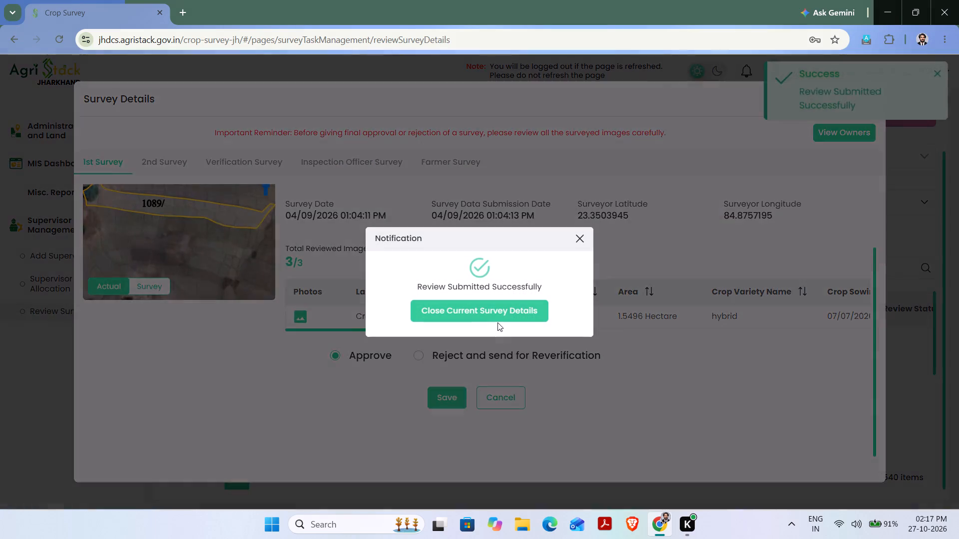
pyautogui.click(497, 321)
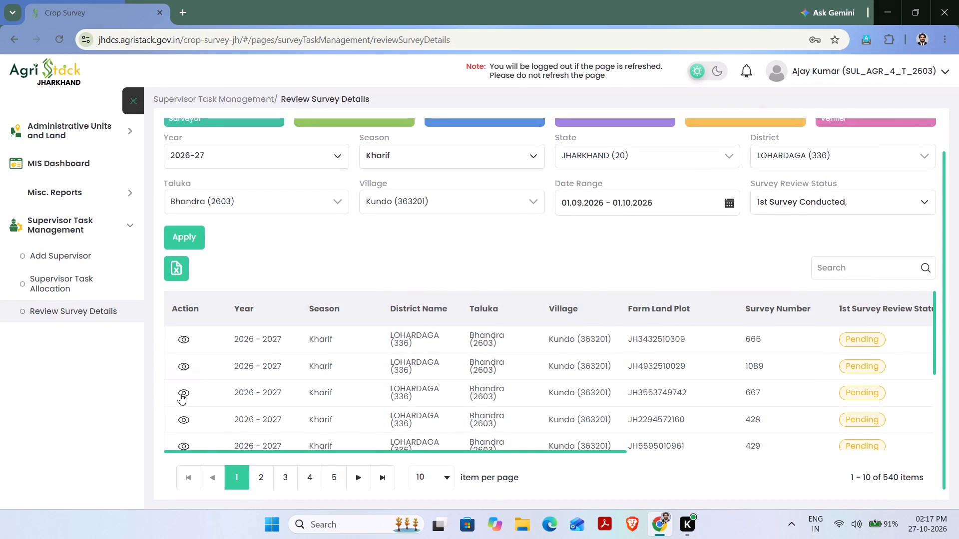
# Open the survey details for survey number 667 and approve all three of its farm images.
pyautogui.click(180, 394)
pyautogui.click(300, 397)
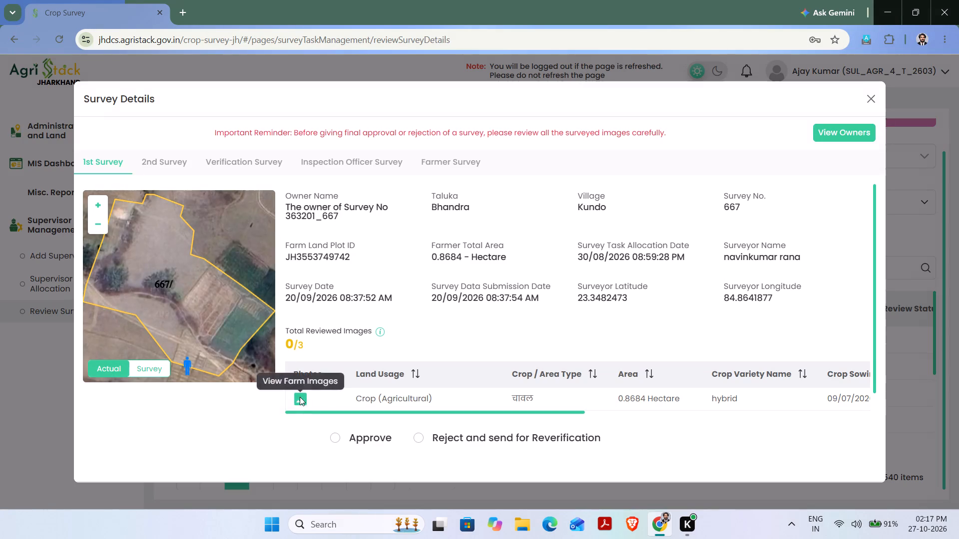
pyautogui.click(399, 436)
pyautogui.moveTo(494, 371); pyautogui.dragTo(408, 384)
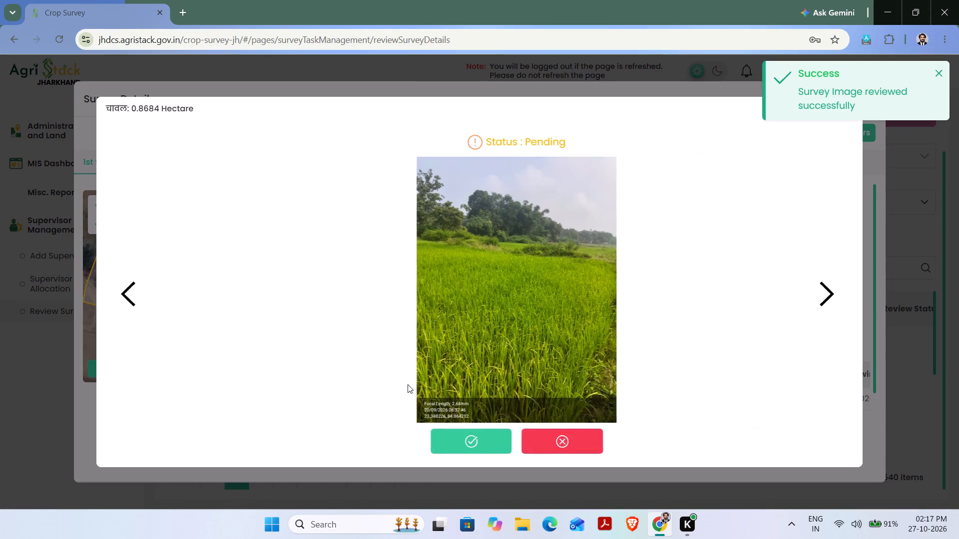
pyautogui.click(453, 429)
pyautogui.moveTo(493, 377); pyautogui.dragTo(417, 387)
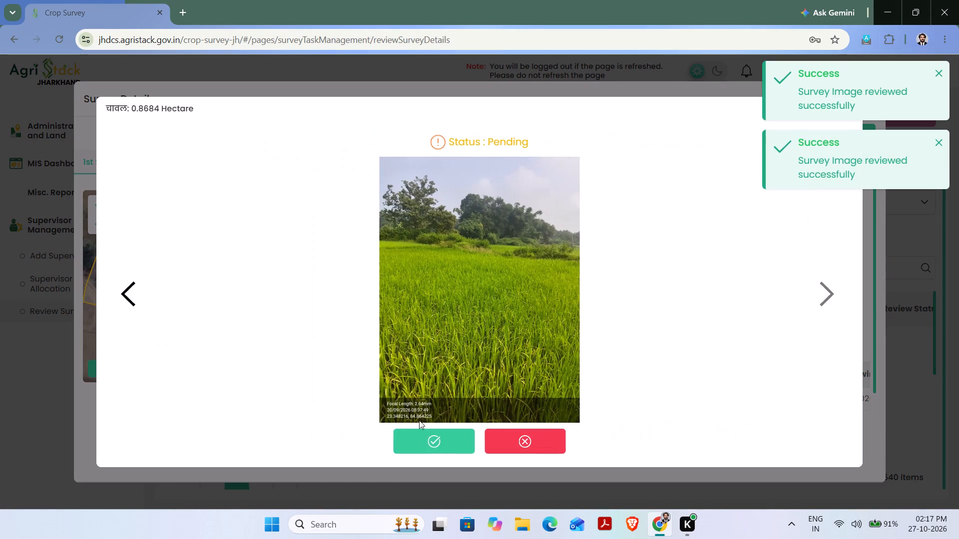
pyautogui.click(425, 439)
pyautogui.moveTo(492, 335); pyautogui.dragTo(439, 345)
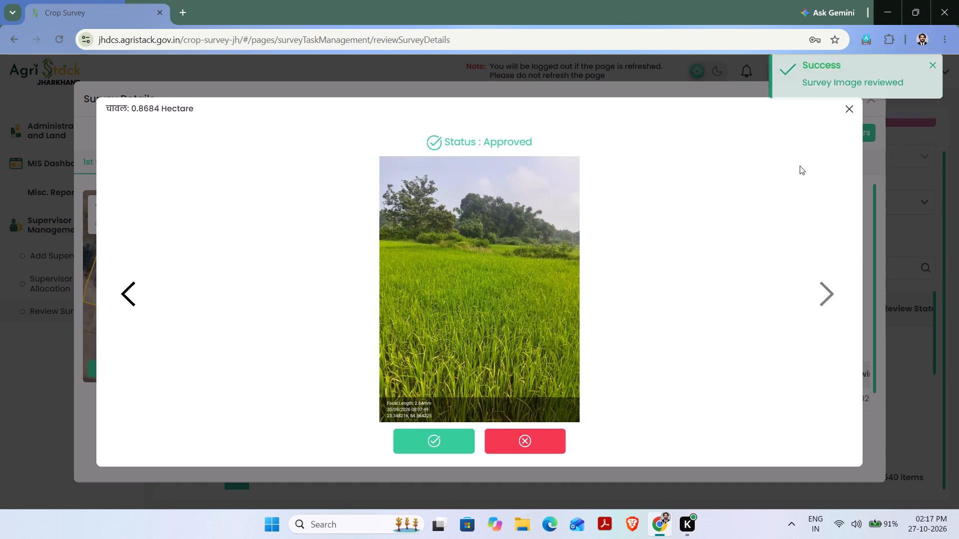
pyautogui.click(848, 108)
# Approve the 1st Survey of survey number 667, save the review and close its survey details.
pyautogui.scroll(-1, 487, 314)
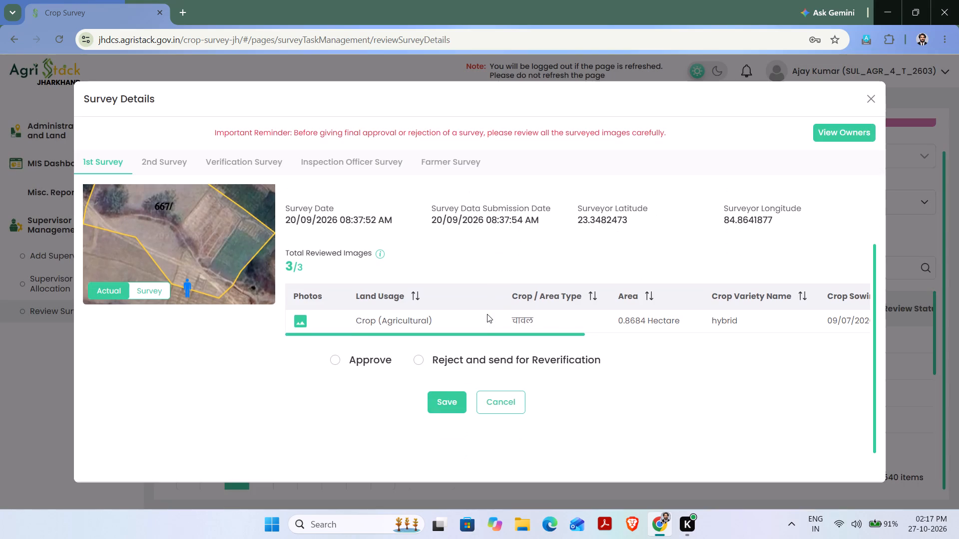
pyautogui.scroll(-1, 487, 314)
pyautogui.click(377, 364)
pyautogui.click(451, 399)
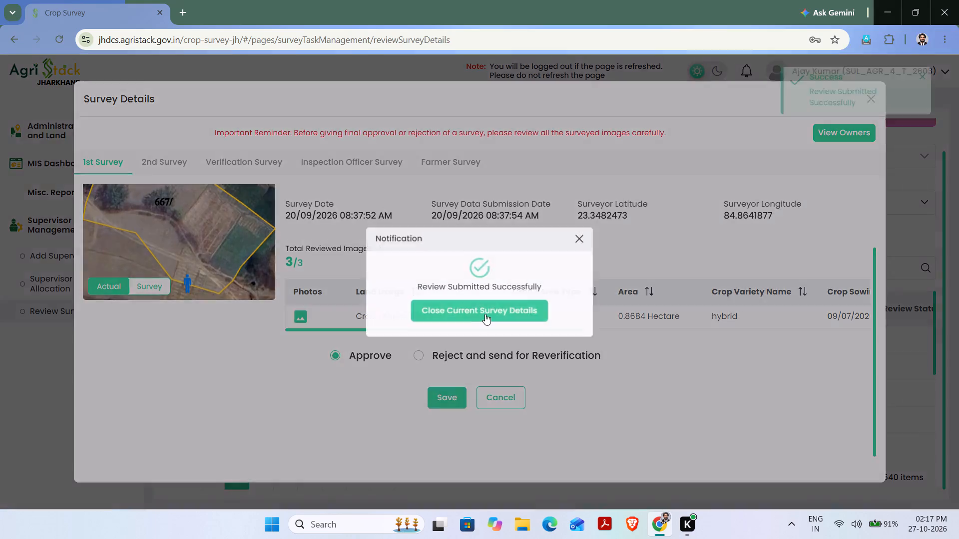
pyautogui.click(485, 313)
# Reopen the survey details for survey number 667 to check its review, and close them again.
pyautogui.click(183, 399)
pyautogui.click(183, 398)
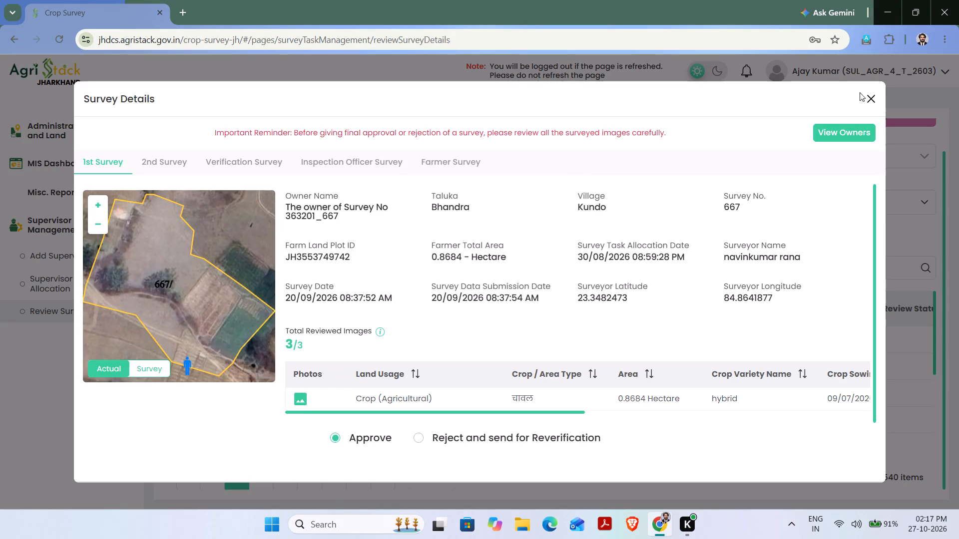
pyautogui.click(877, 102)
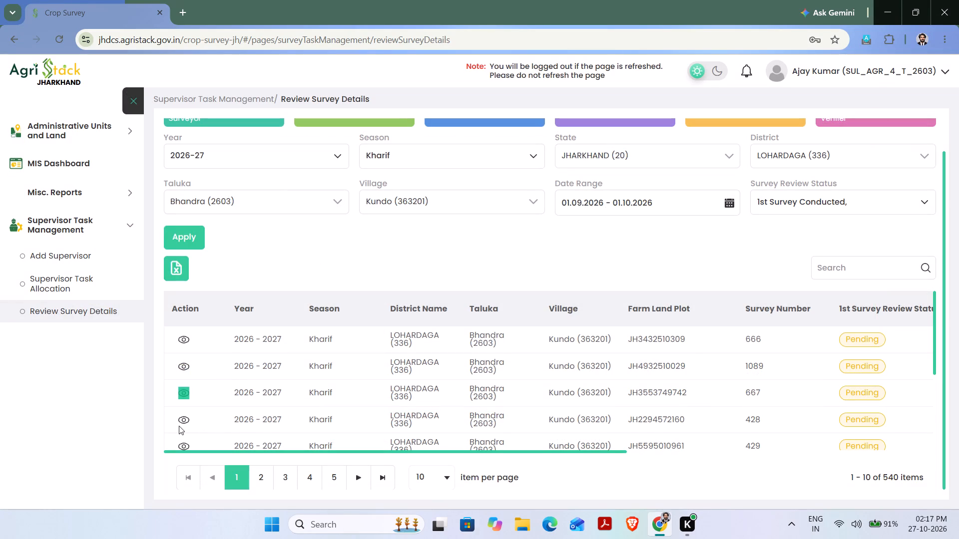
# Open the survey details for survey number 428 and approve all three of its farm images.
pyautogui.click(179, 426)
pyautogui.click(182, 418)
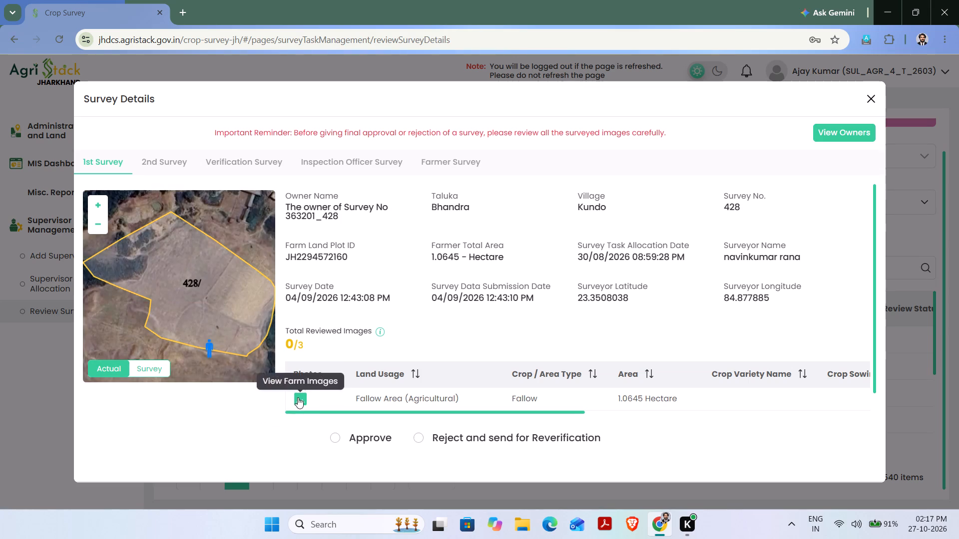
pyautogui.click(298, 397)
pyautogui.click(425, 434)
pyautogui.moveTo(500, 380); pyautogui.dragTo(393, 402)
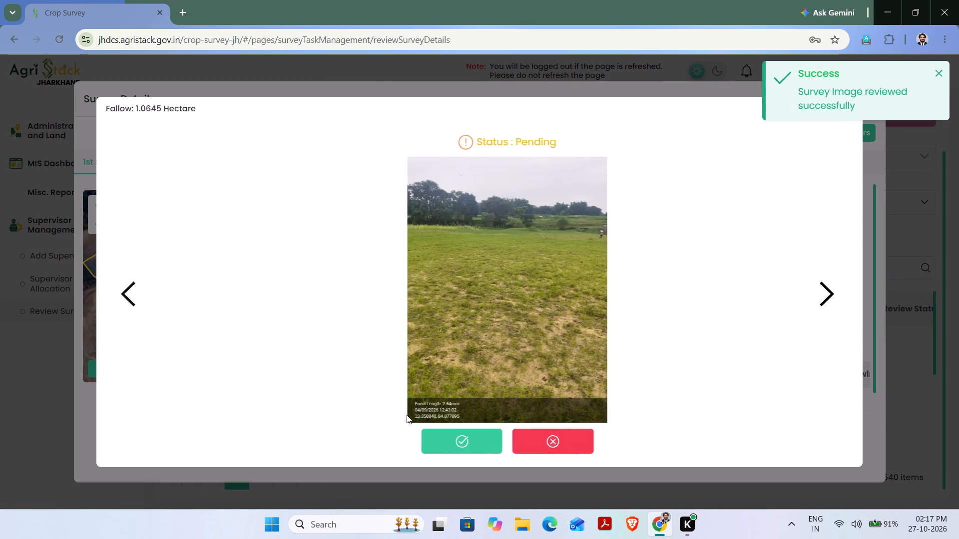
pyautogui.click(420, 440)
pyautogui.moveTo(490, 357); pyautogui.dragTo(405, 384)
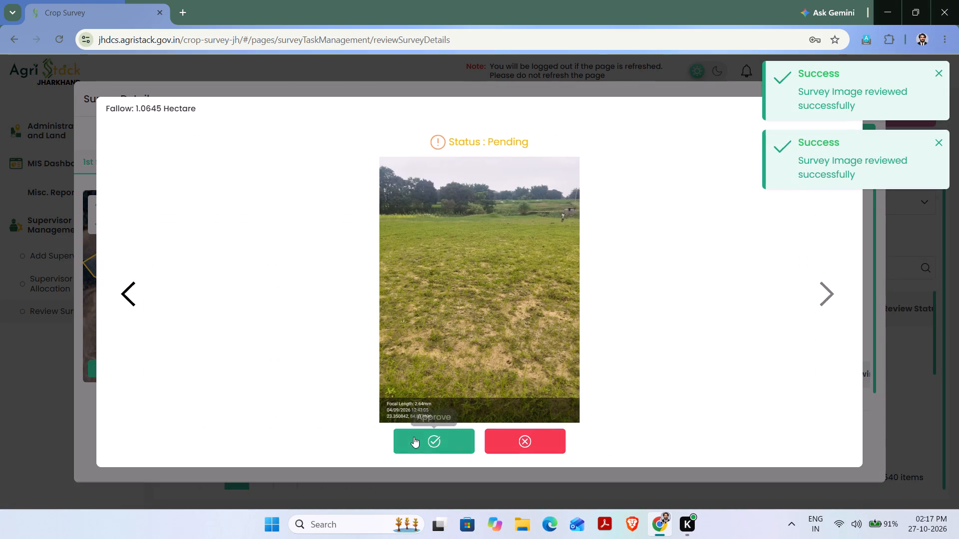
pyautogui.click(413, 440)
pyautogui.moveTo(501, 314); pyautogui.dragTo(464, 327)
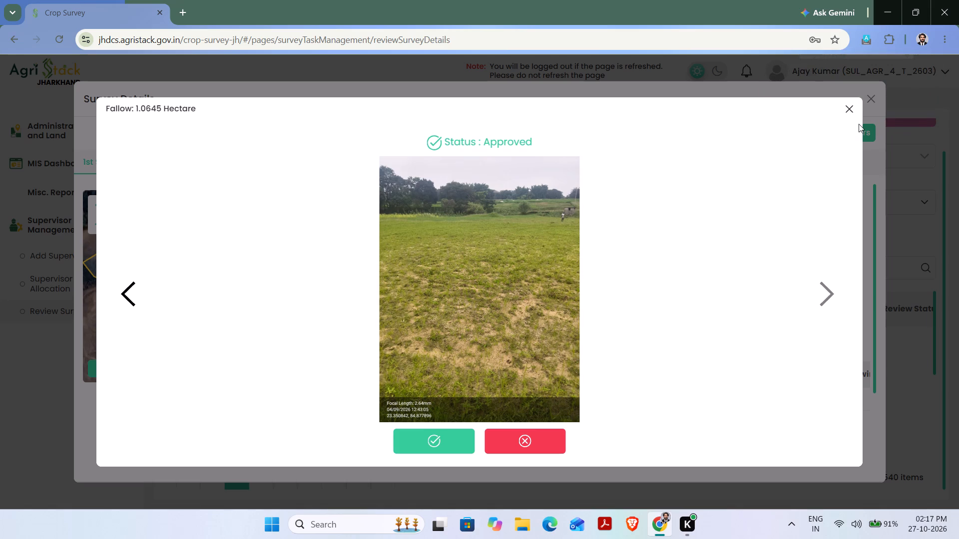
pyautogui.click(851, 110)
# Approve the 1st Survey of survey number 428, save the review and close its survey details.
pyautogui.scroll(-1, 493, 370)
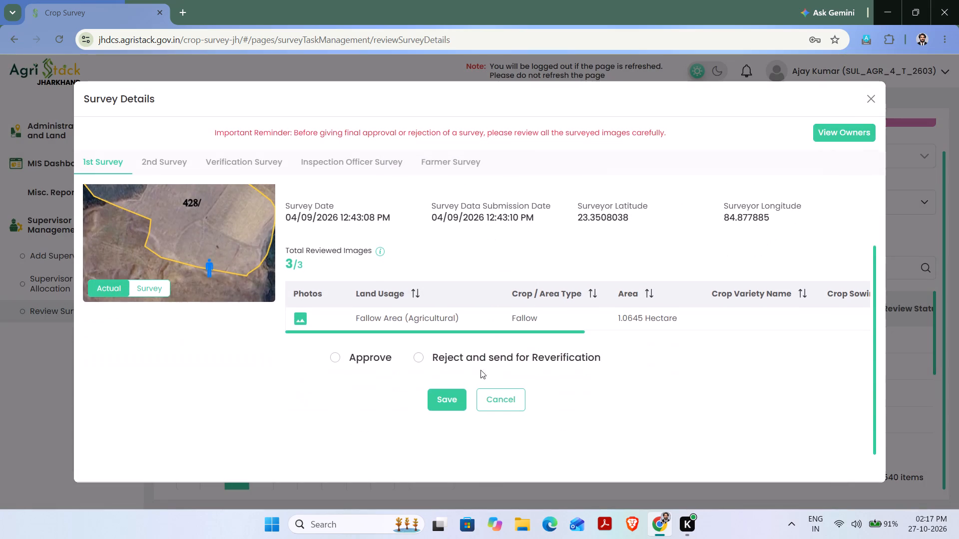
pyautogui.click(384, 354)
pyautogui.click(439, 386)
pyautogui.click(486, 319)
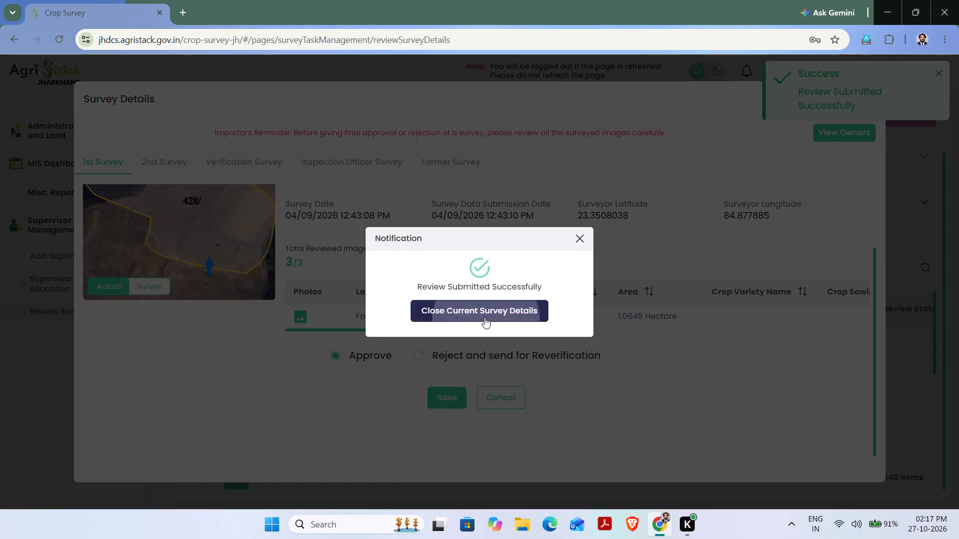
# Reopen the survey details for survey number 428 to check its review, and close them again.
pyautogui.click(180, 422)
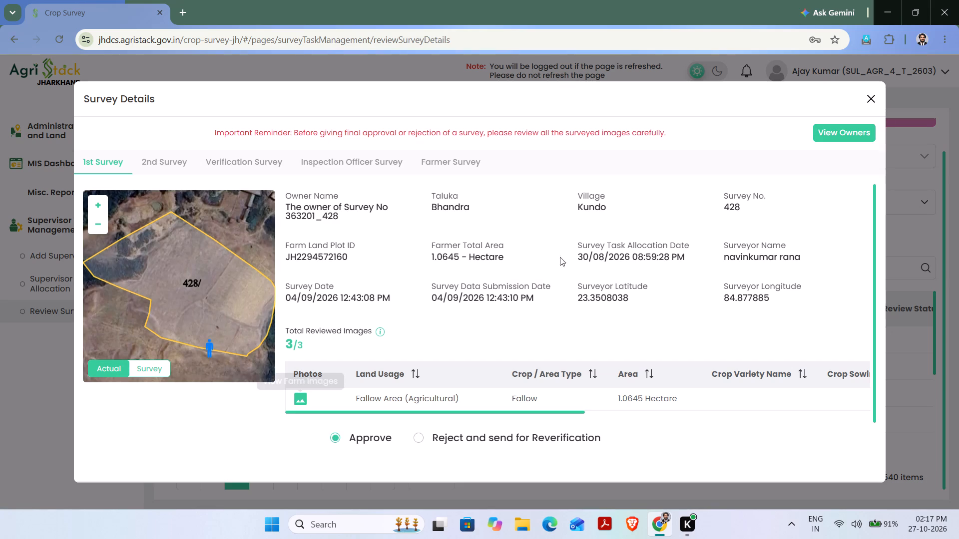
pyautogui.click(867, 100)
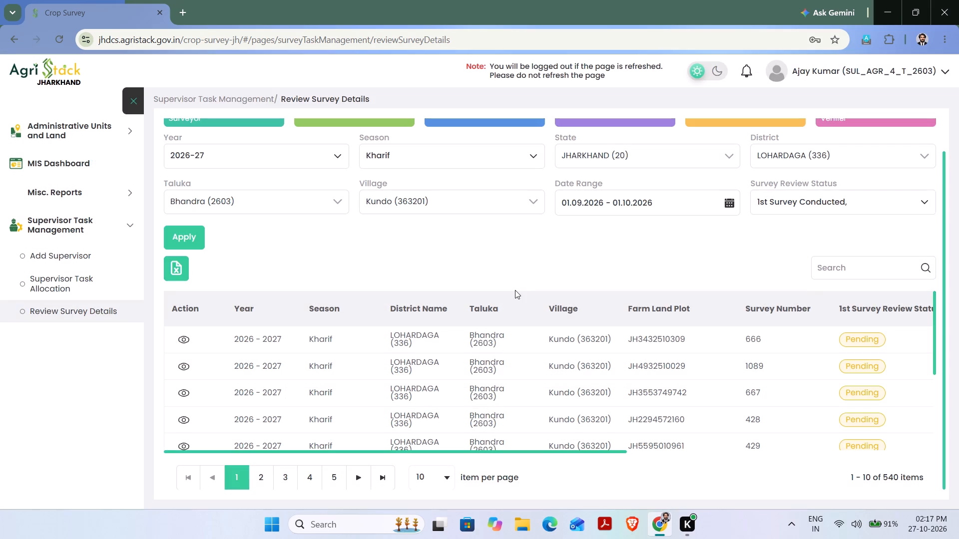
# Open the survey details for survey number 429 and approve all three of its farm images.
pyautogui.click(182, 440)
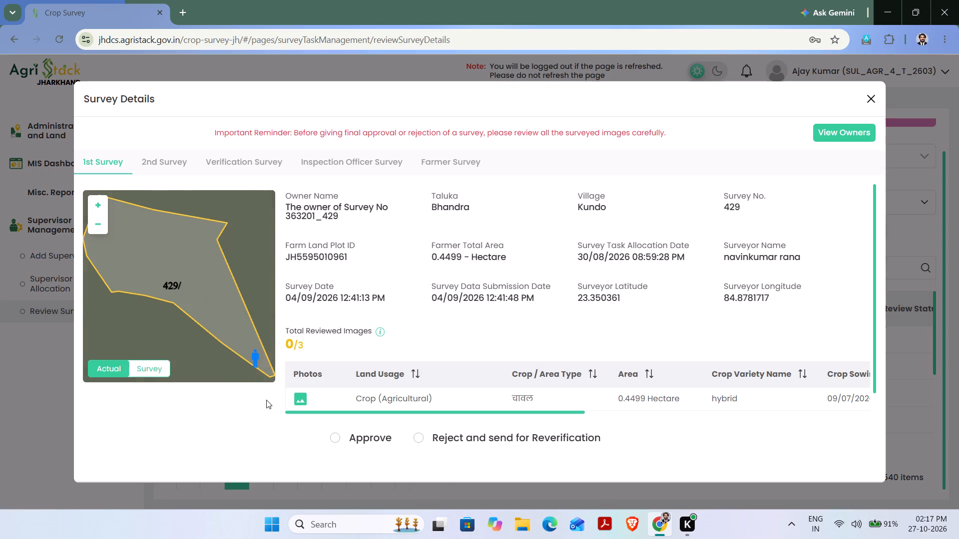
pyautogui.click(303, 400)
pyautogui.click(413, 436)
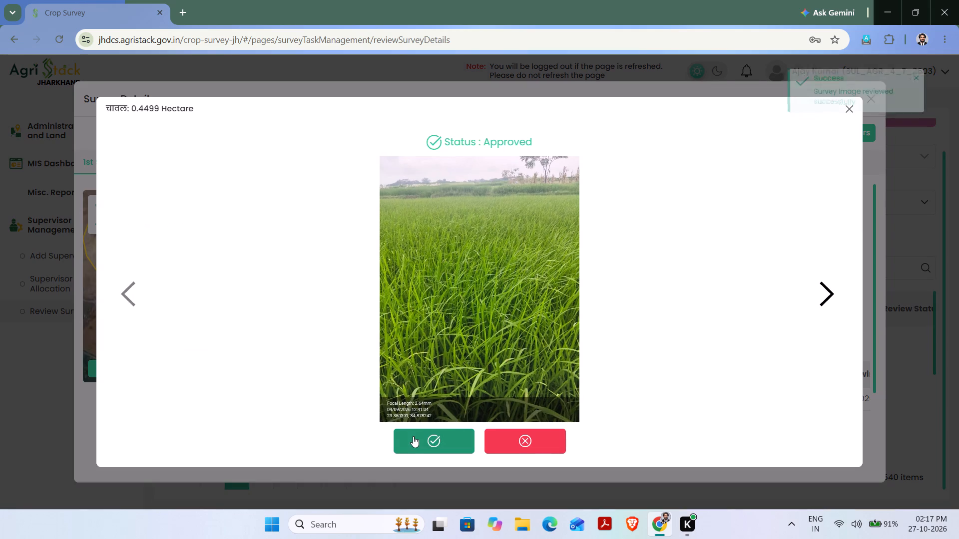
pyautogui.moveTo(486, 381); pyautogui.dragTo(398, 398)
pyautogui.click(418, 445)
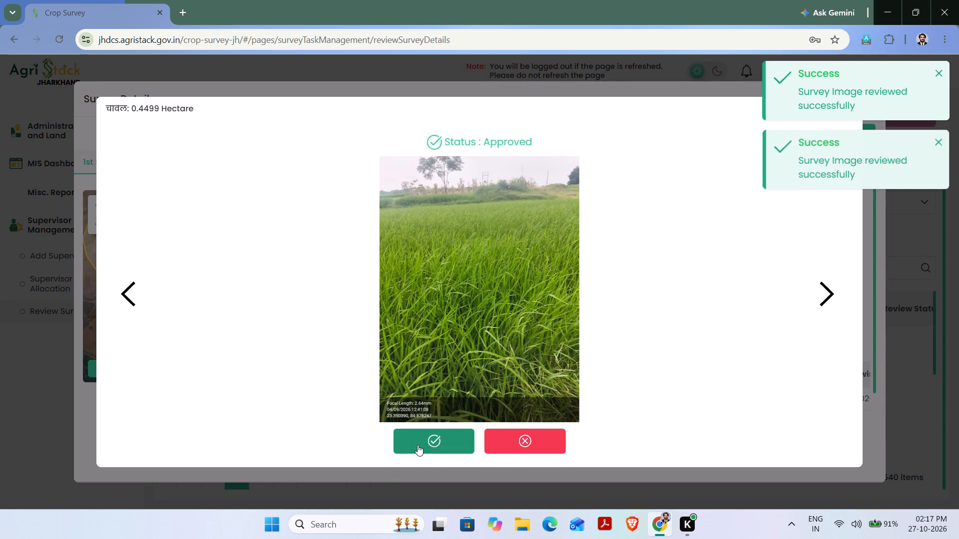
pyautogui.moveTo(503, 370); pyautogui.dragTo(473, 376)
pyautogui.click(451, 436)
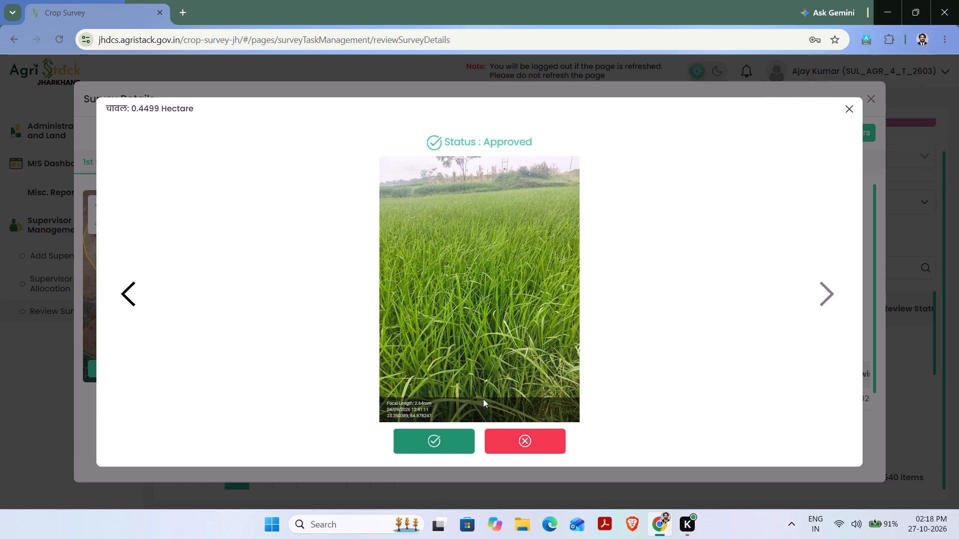
# Approve the 1st Survey of survey number 429, save the review and close its survey details.
pyautogui.click(847, 108)
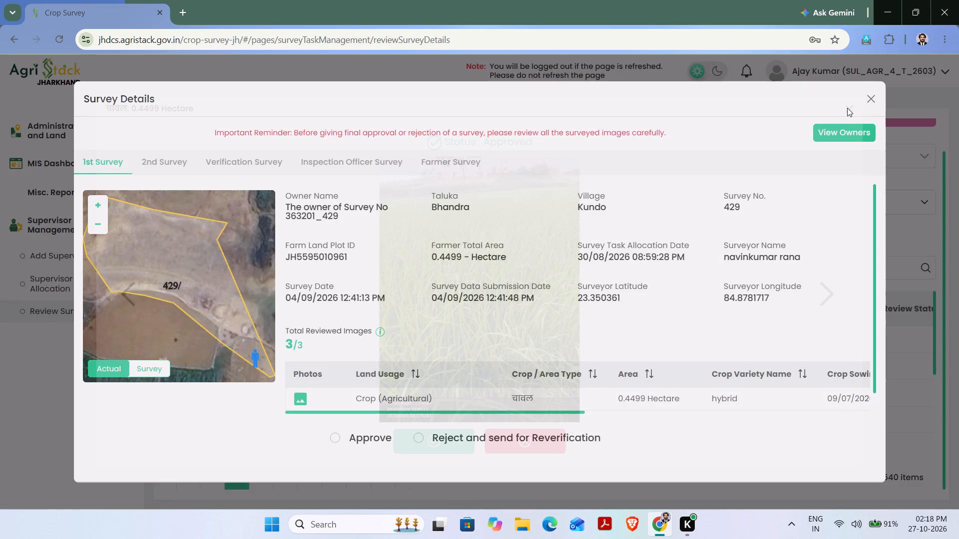
pyautogui.scroll(-2, 615, 236)
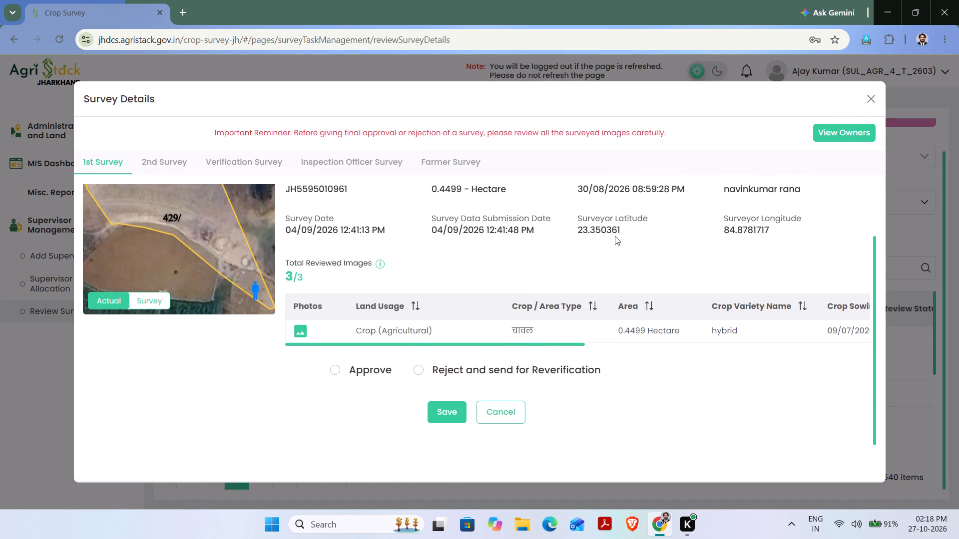
pyautogui.click(339, 370)
pyautogui.click(366, 359)
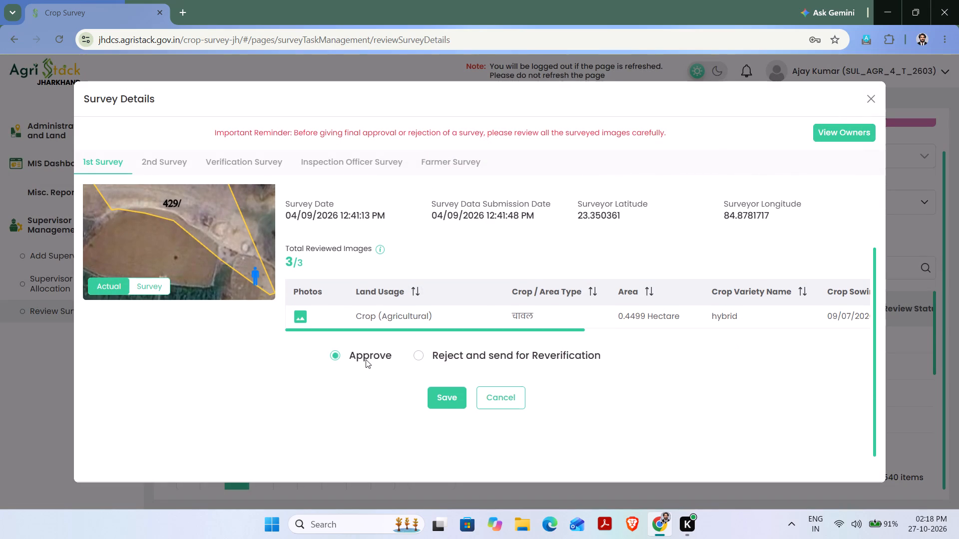
pyautogui.click(452, 391)
pyautogui.click(492, 295)
pyautogui.click(489, 305)
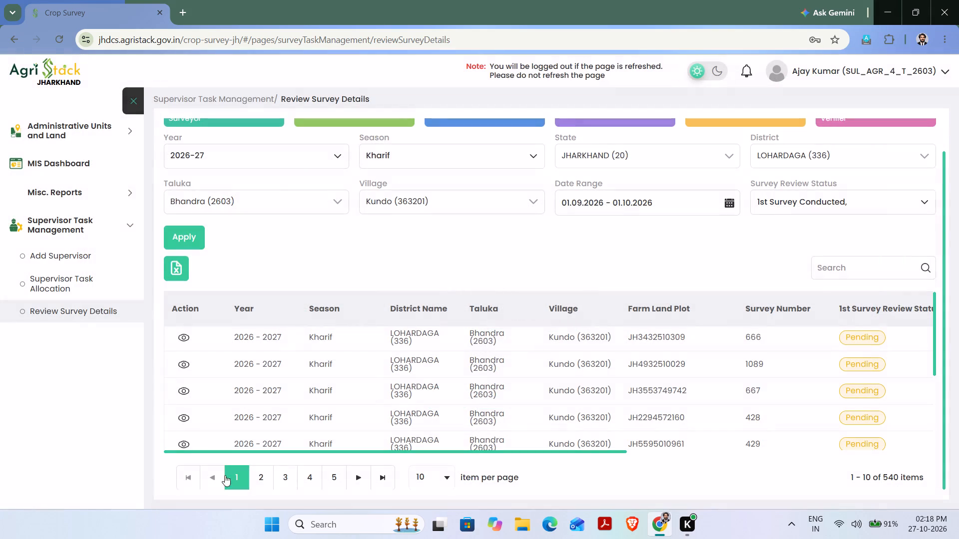
# Reopen the survey details for survey number 429 to check its review, and close them again.
pyautogui.doubleClick(190, 441)
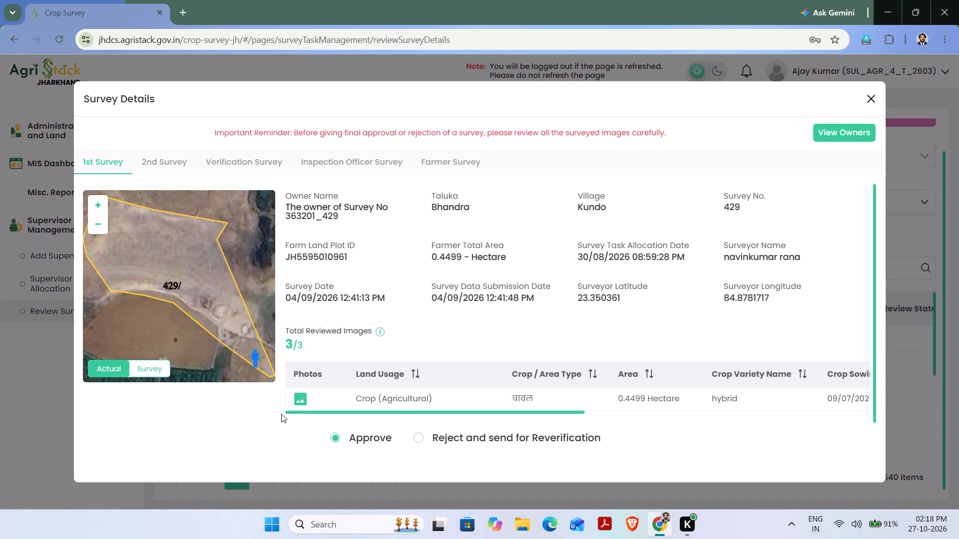
pyautogui.click(871, 98)
# Open the survey details for survey number 671 and approve all three of its farm images.
pyautogui.scroll(-3, 292, 413)
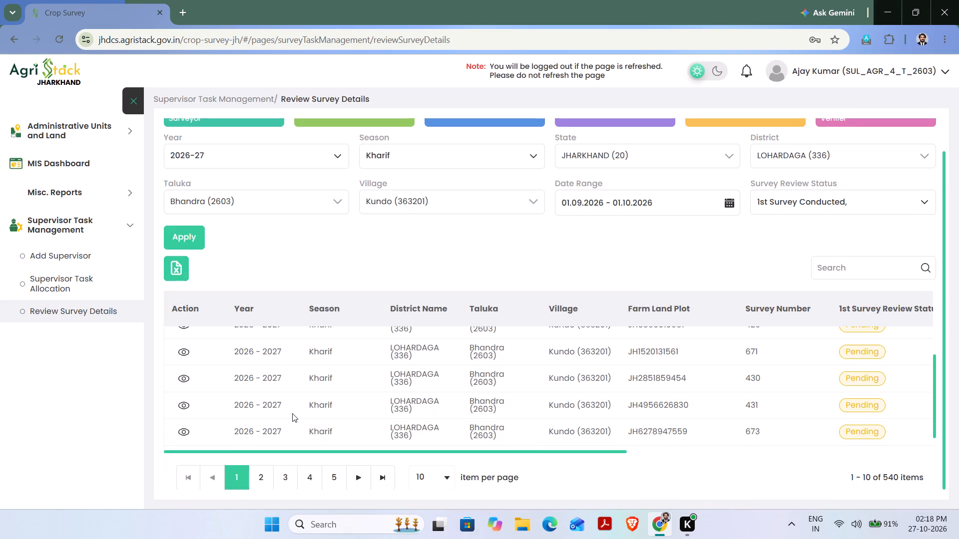
pyautogui.scroll(-2, 292, 413)
pyautogui.click(189, 332)
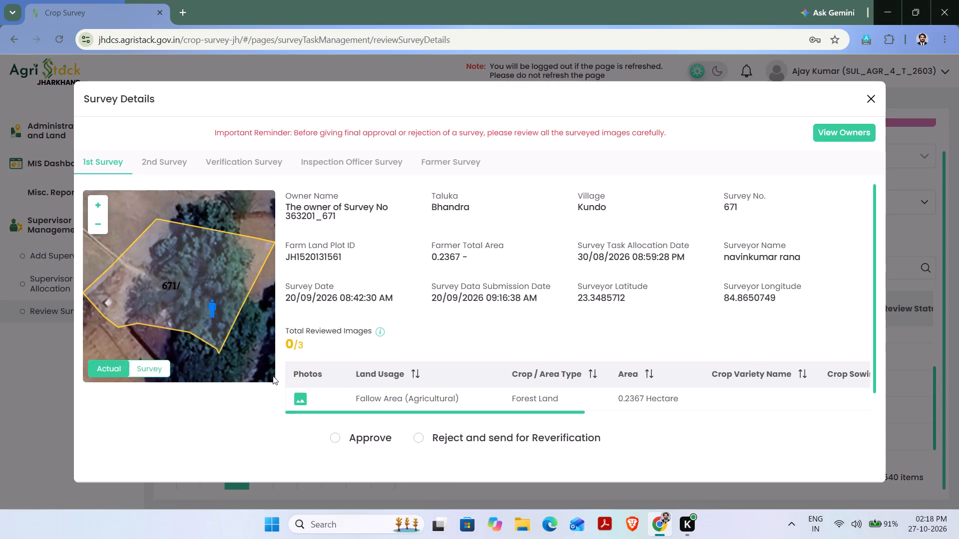
pyautogui.click(302, 400)
pyautogui.click(419, 440)
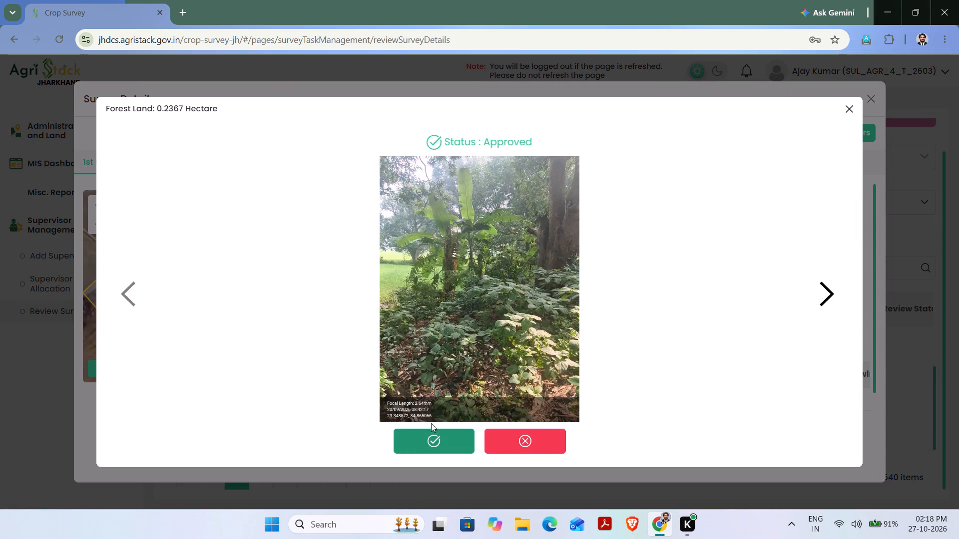
pyautogui.moveTo(492, 373); pyautogui.dragTo(423, 389)
pyautogui.click(423, 433)
pyautogui.moveTo(479, 370); pyautogui.dragTo(415, 379)
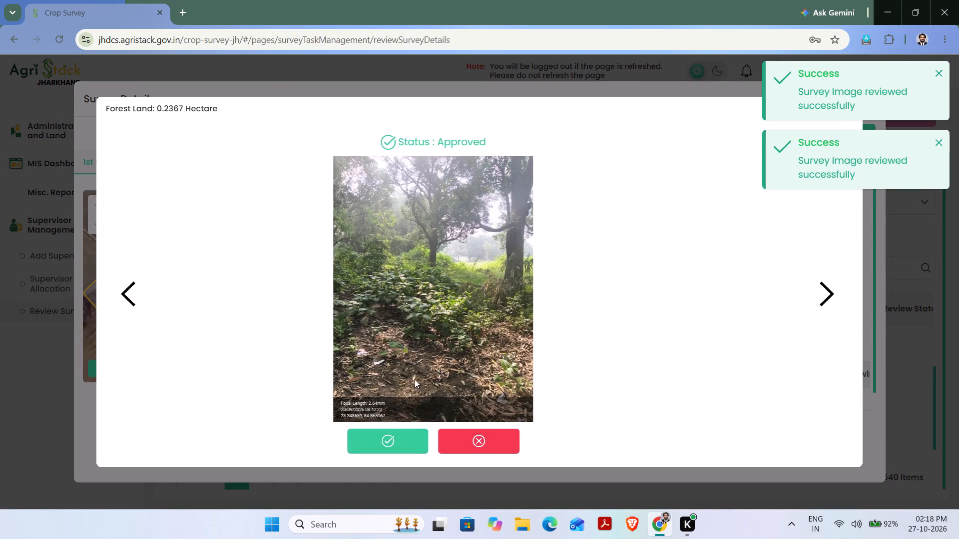
pyautogui.moveTo(415, 379); pyautogui.dragTo(423, 379)
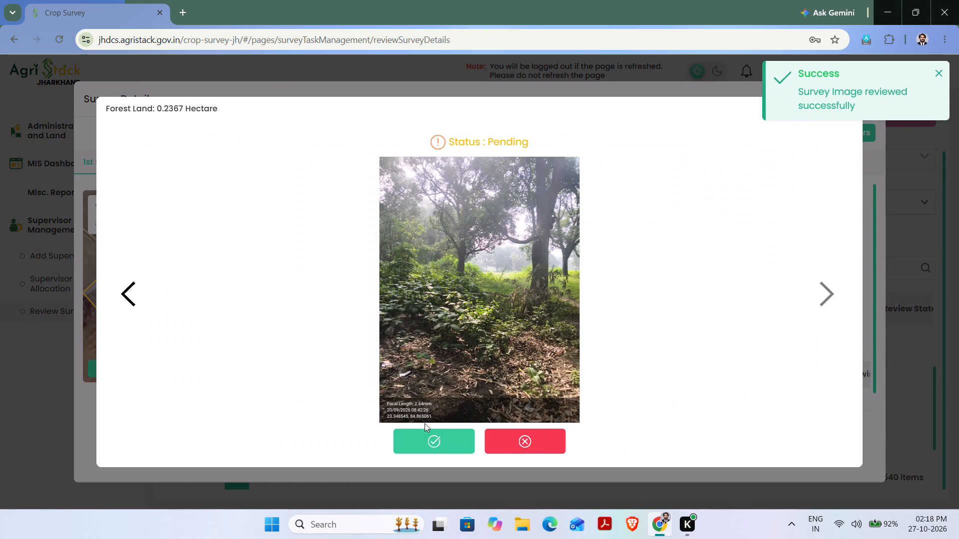
pyautogui.click(433, 441)
pyautogui.moveTo(520, 346); pyautogui.dragTo(460, 355)
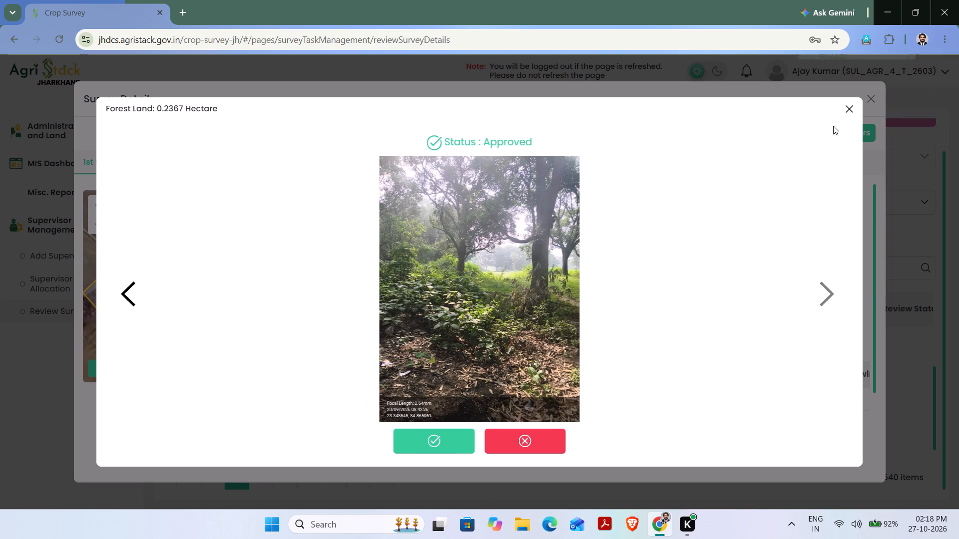
pyautogui.click(847, 106)
# Approve the 1st Survey of survey number 671, save the review and close its survey details.
pyautogui.scroll(-1, 410, 362)
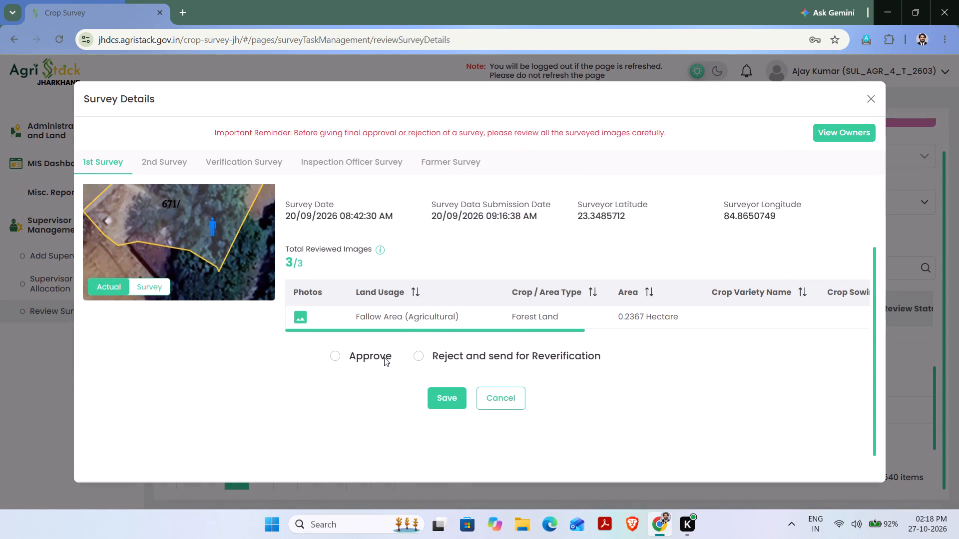
pyautogui.click(383, 355)
pyautogui.click(428, 395)
pyautogui.click(466, 330)
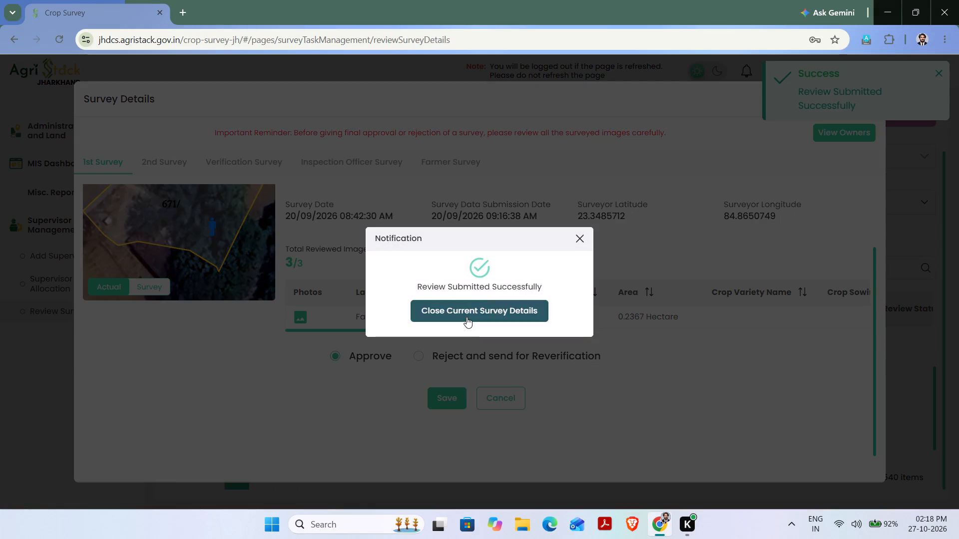
pyautogui.click(467, 317)
# Open the survey details for survey number 431 and approve all three of its farm images.
pyautogui.click(179, 374)
pyautogui.click(180, 378)
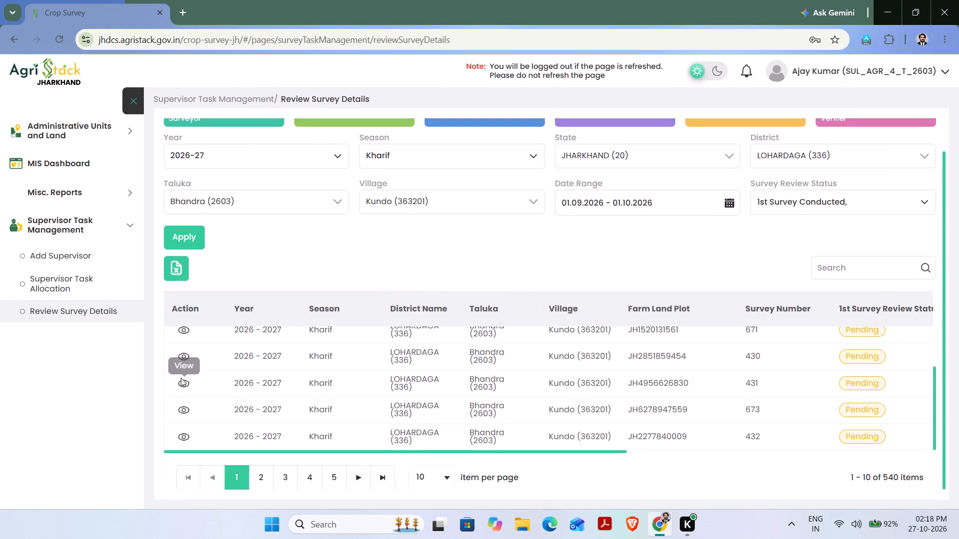
pyautogui.click(306, 393)
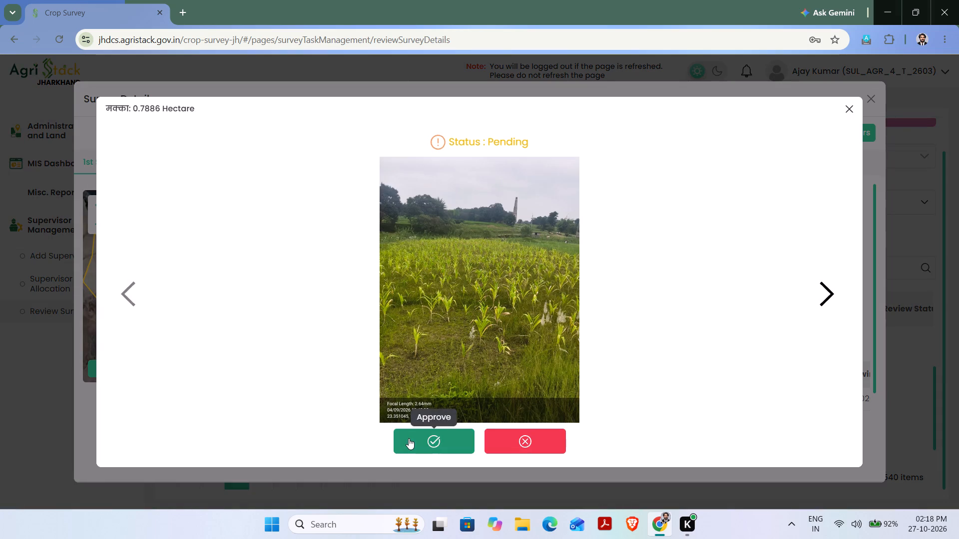
pyautogui.click(409, 438)
pyautogui.moveTo(527, 369); pyautogui.dragTo(448, 381)
pyautogui.click(435, 439)
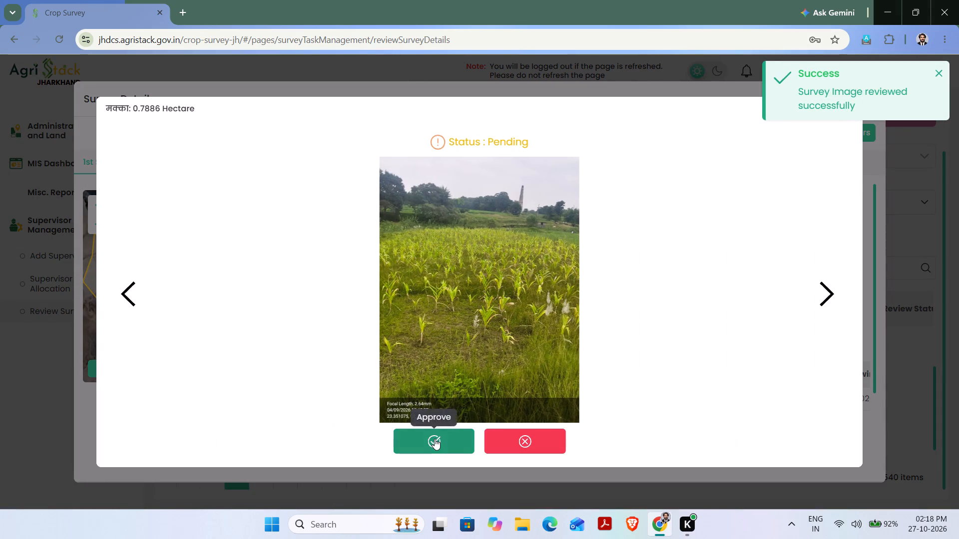
pyautogui.moveTo(531, 335); pyautogui.dragTo(443, 364)
pyautogui.click(423, 434)
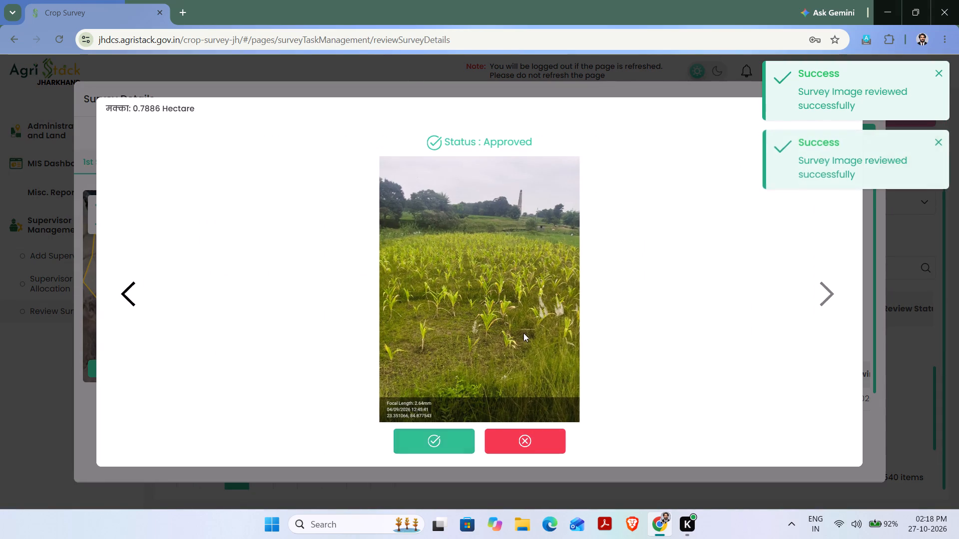
pyautogui.moveTo(511, 334); pyautogui.dragTo(481, 337)
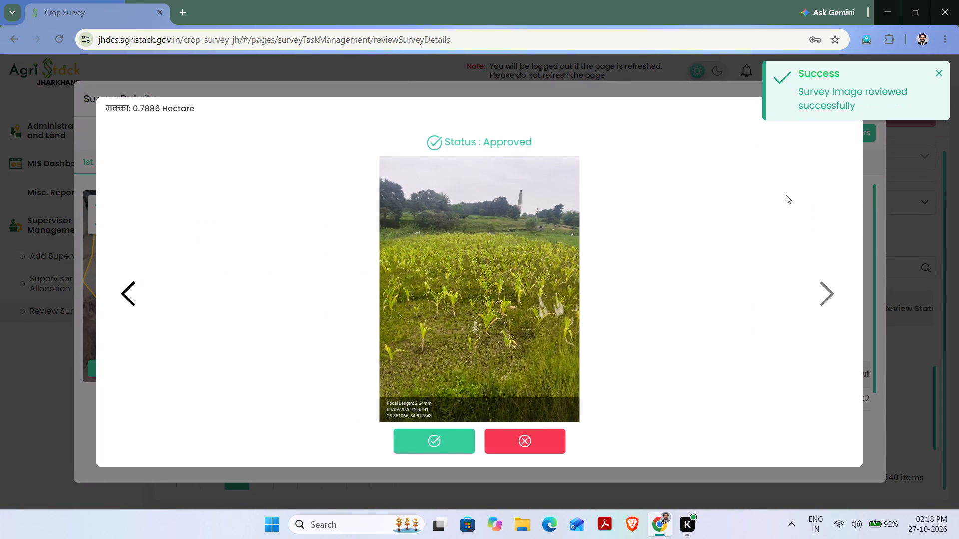
pyautogui.click(848, 110)
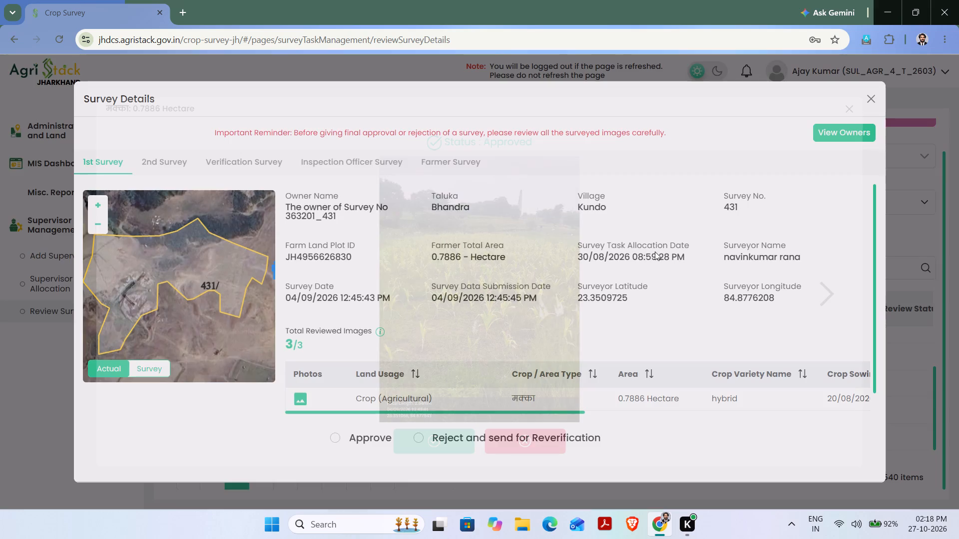
# Approve the 1st Survey of survey number 431, save the review and close its survey details.
pyautogui.scroll(-2, 497, 350)
pyautogui.click(358, 354)
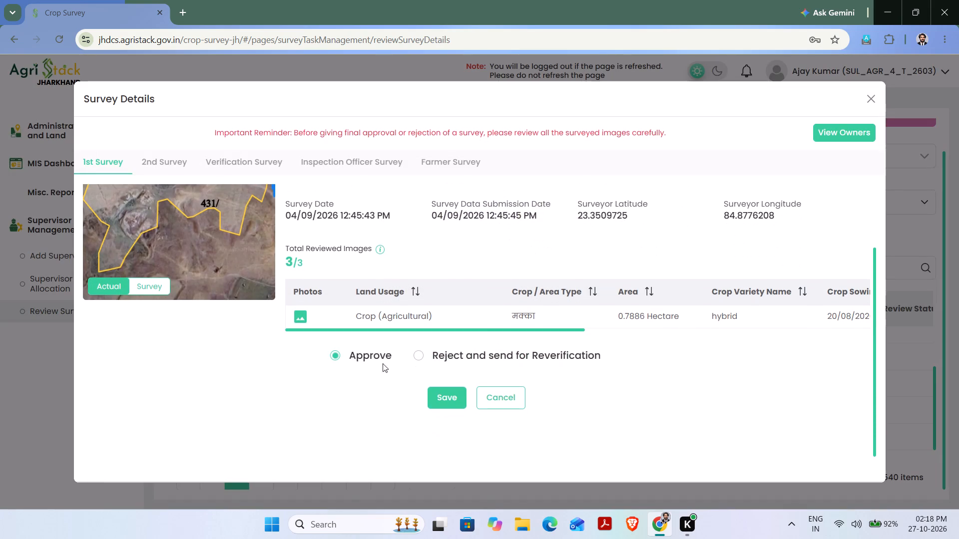
pyautogui.click(439, 396)
pyautogui.click(488, 314)
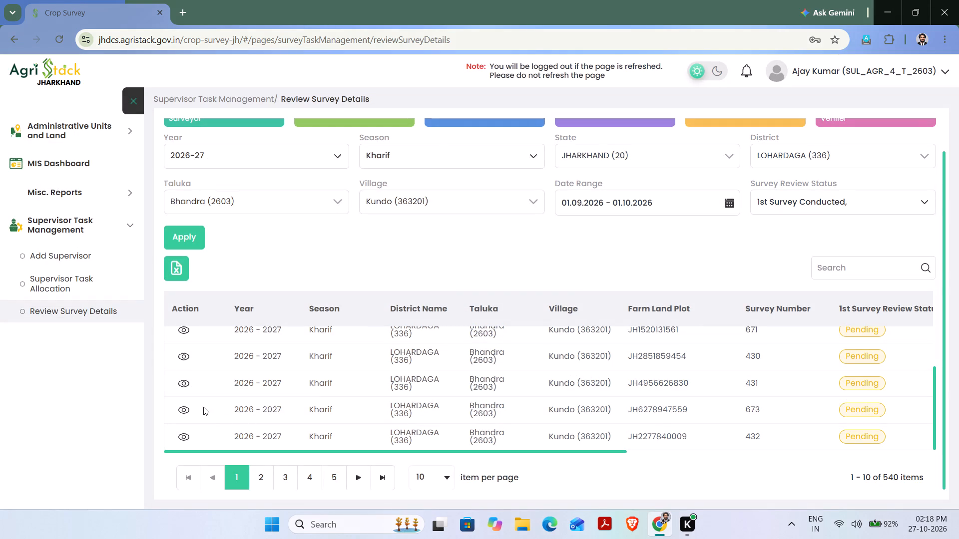
# Reopen the survey details for survey number 431 to check its review, and close them again.
pyautogui.click(184, 379)
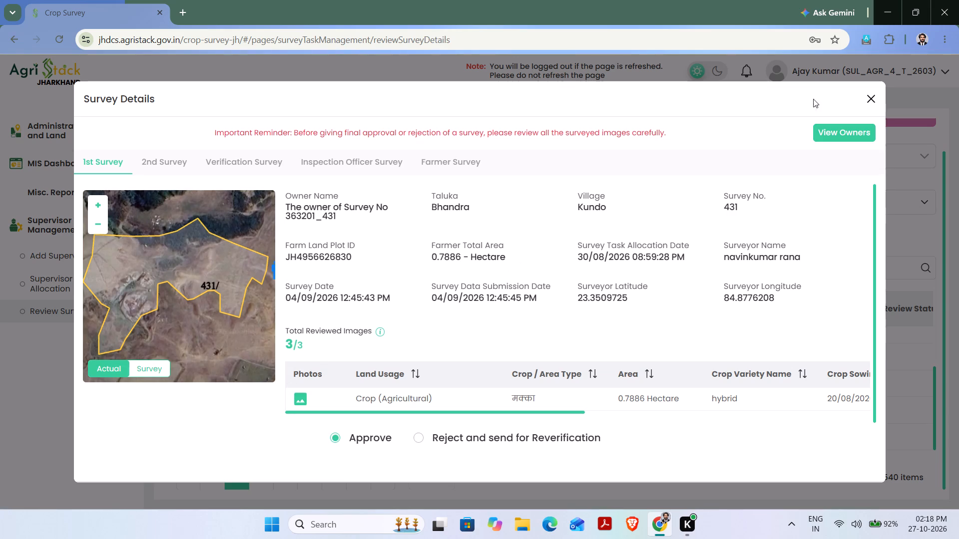
pyautogui.click(871, 106)
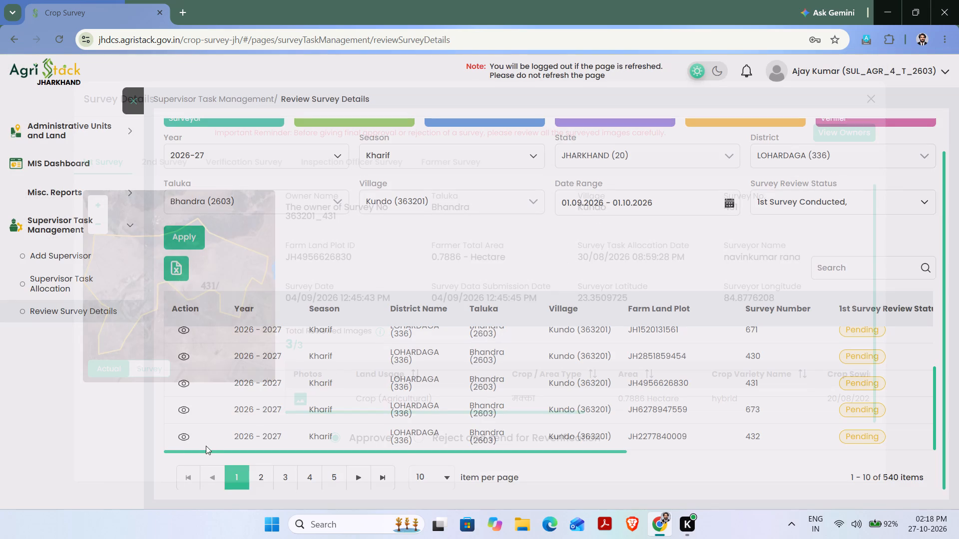
# Open the survey details for survey number 673 and approve all three of its farm images.
pyautogui.click(185, 412)
pyautogui.click(299, 403)
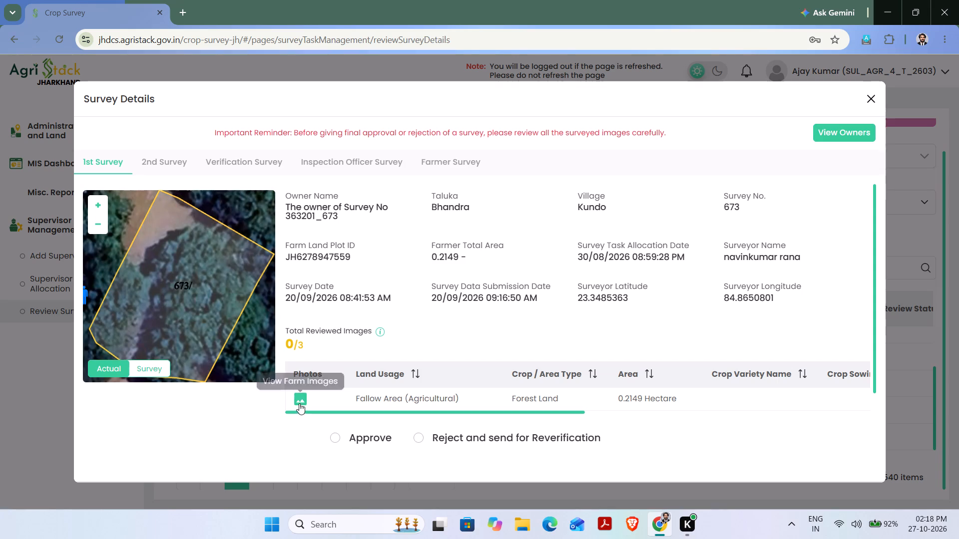
pyautogui.click(413, 432)
pyautogui.moveTo(536, 361); pyautogui.dragTo(445, 378)
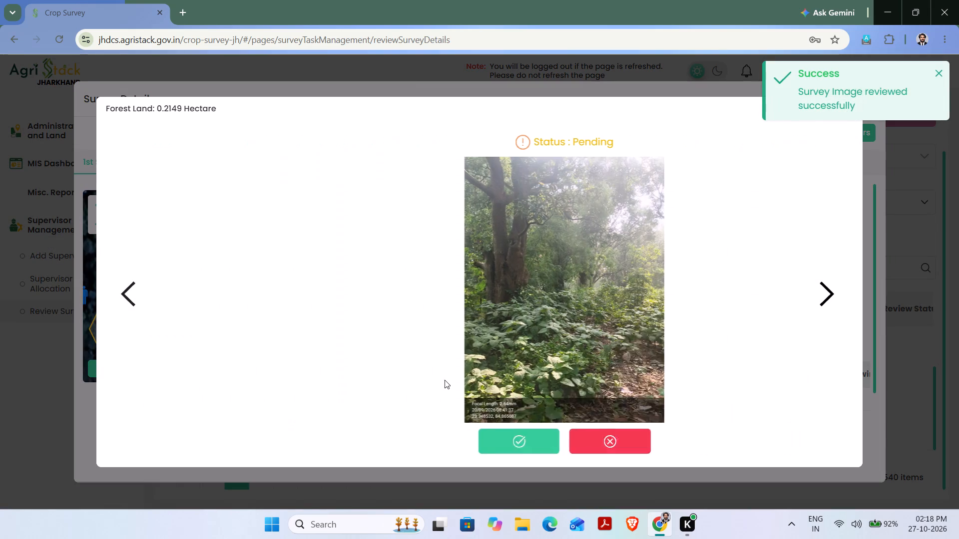
pyautogui.click(455, 441)
pyautogui.moveTo(525, 341); pyautogui.dragTo(424, 363)
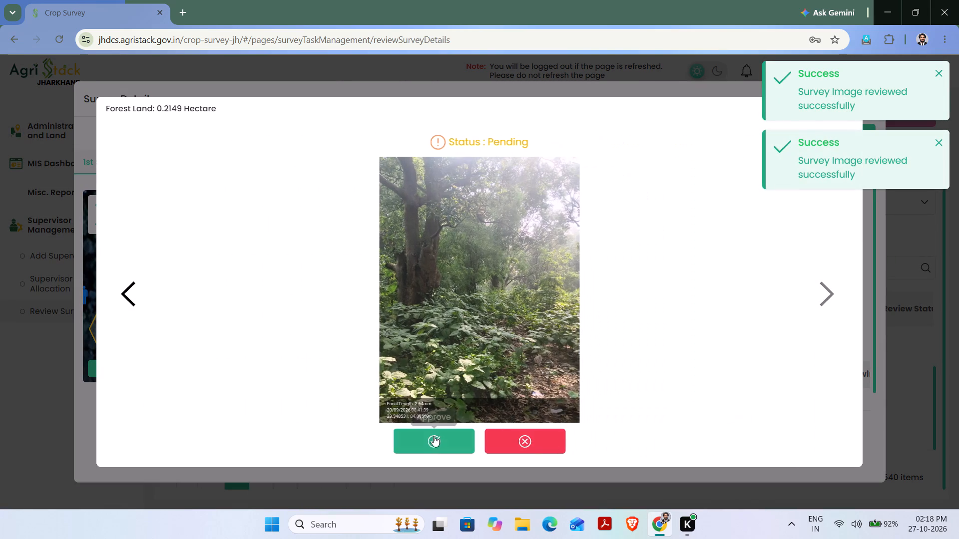
pyautogui.click(433, 438)
pyautogui.moveTo(536, 284); pyautogui.dragTo(482, 294)
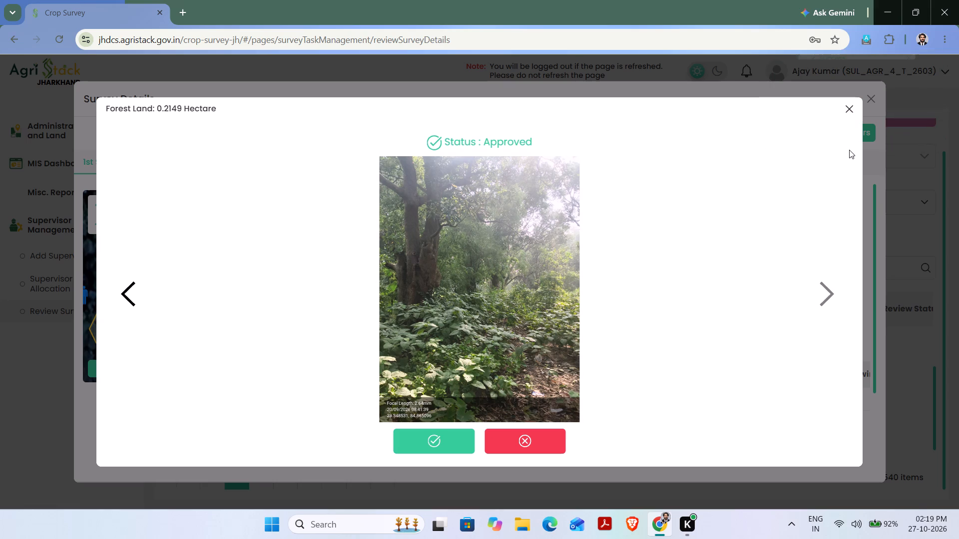
pyautogui.click(848, 110)
# Approve the 1st Survey of survey number 673, save the review and close its survey details.
pyautogui.scroll(-1, 553, 325)
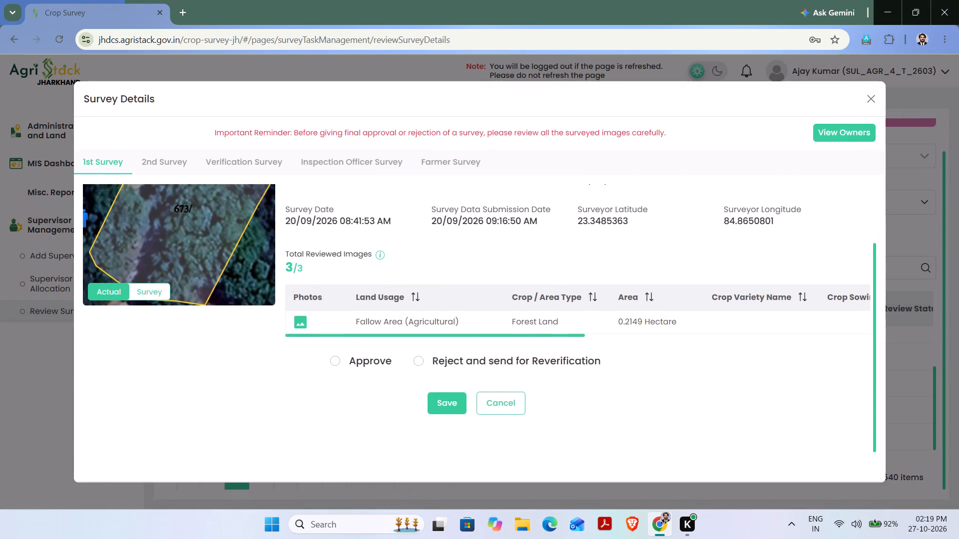
pyautogui.click(384, 361)
pyautogui.click(445, 402)
pyautogui.click(503, 305)
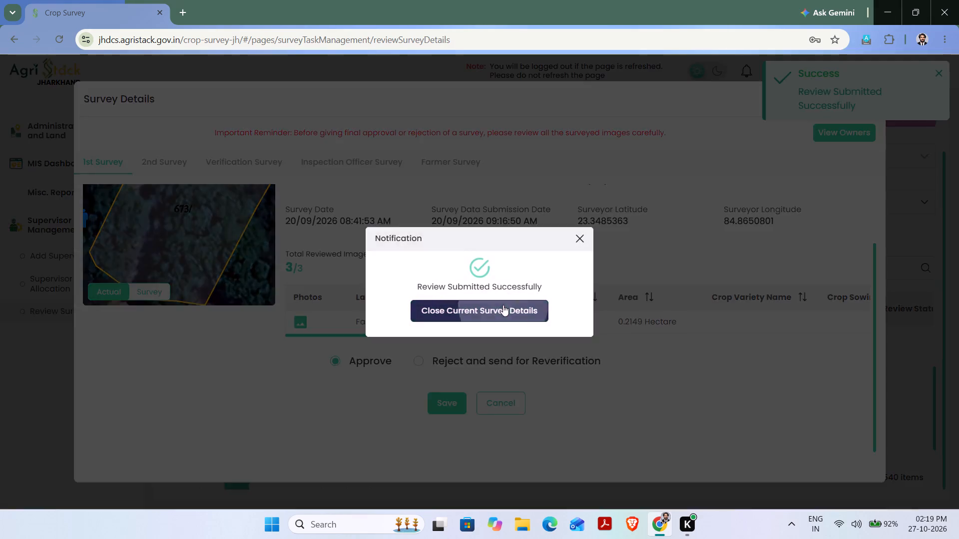
# Open the survey details for survey number 432 and approve all three of its farm images.
pyautogui.click(181, 434)
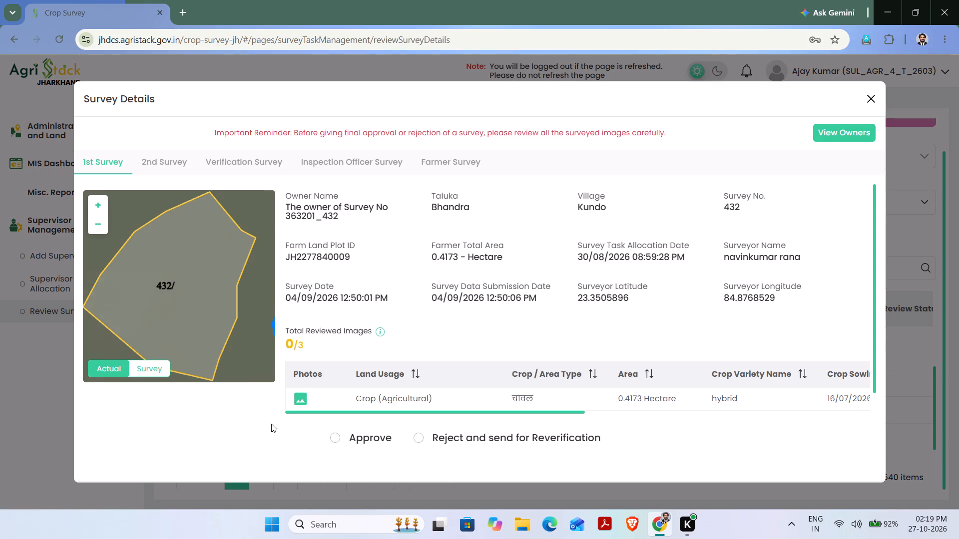
pyautogui.click(298, 392)
pyautogui.click(303, 400)
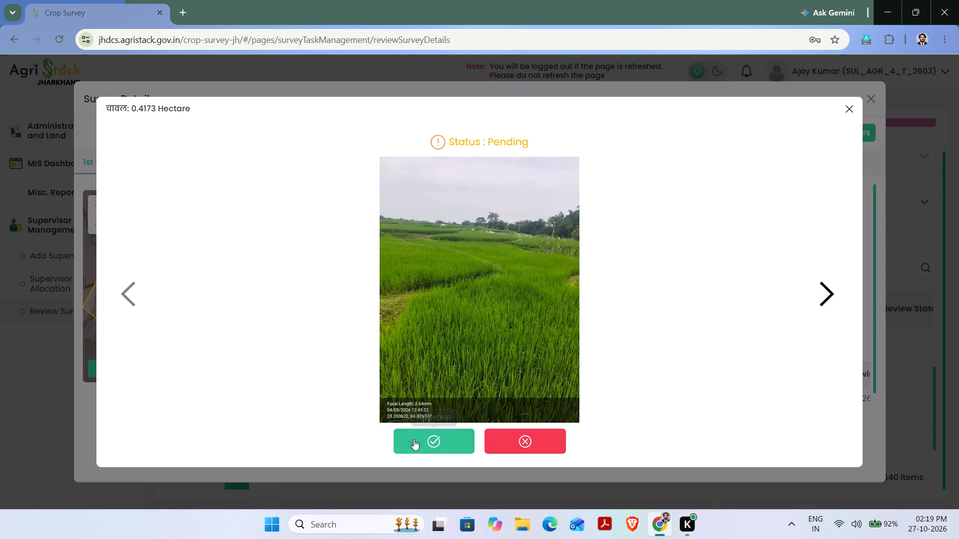
pyautogui.click(414, 439)
pyautogui.moveTo(483, 366); pyautogui.dragTo(389, 385)
pyautogui.click(408, 442)
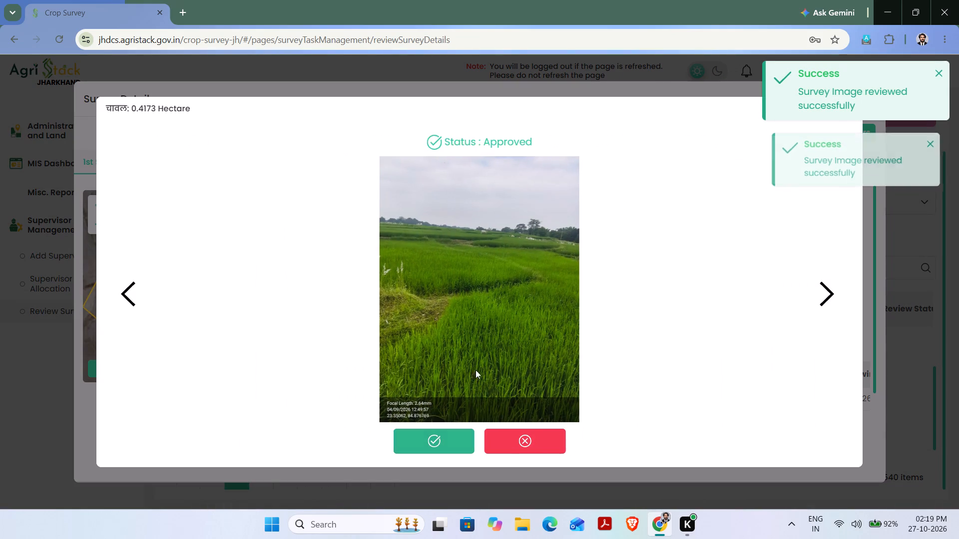
pyautogui.moveTo(481, 365); pyautogui.dragTo(404, 383)
pyautogui.click(413, 440)
pyautogui.moveTo(494, 335); pyautogui.dragTo(442, 346)
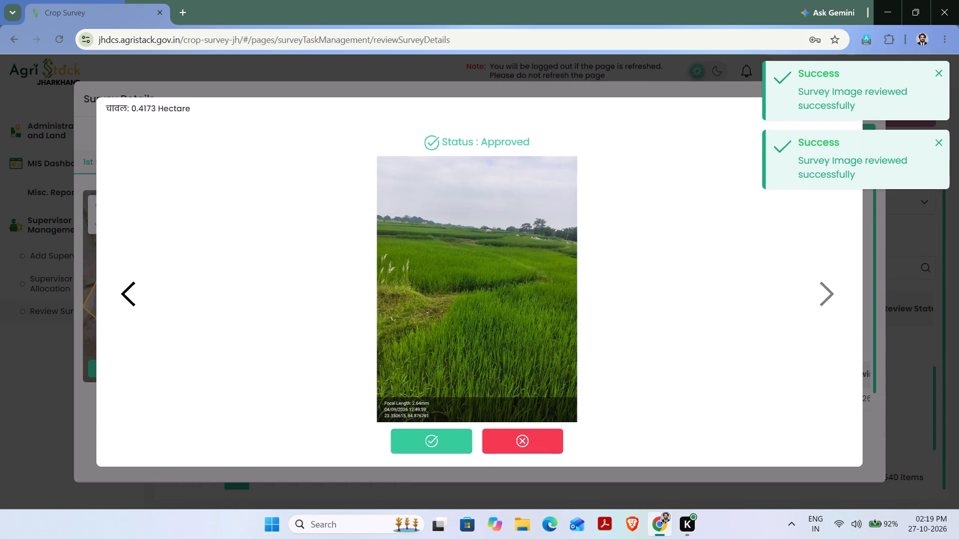
pyautogui.moveTo(442, 346); pyautogui.dragTo(435, 347)
pyautogui.click(786, 170)
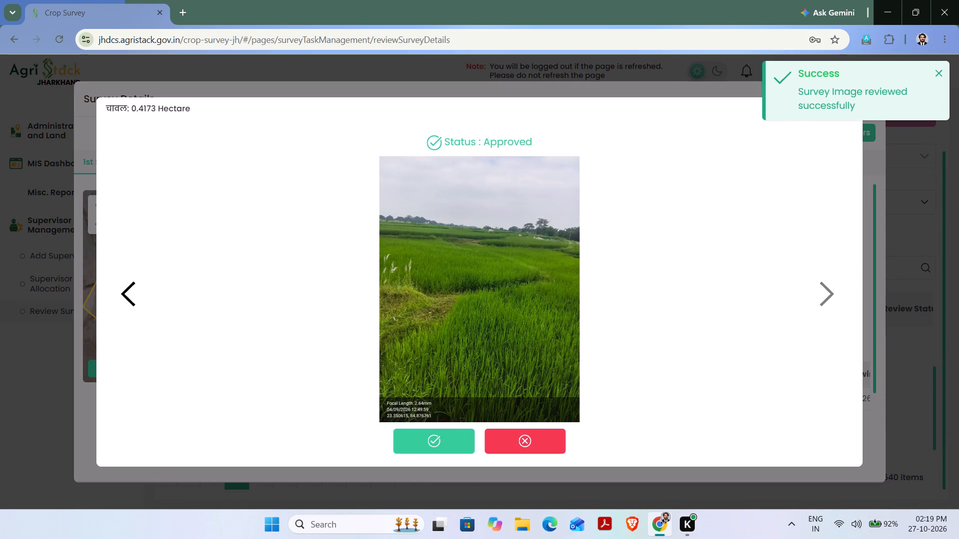
pyautogui.doubleClick(854, 108)
pyautogui.click(851, 108)
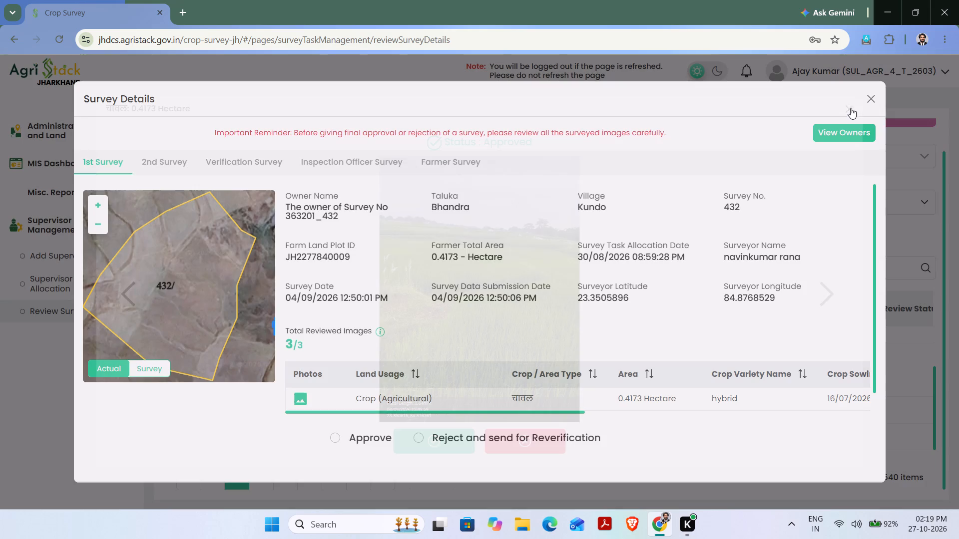
# Approve the 1st Survey of survey number 432, save the review and close its survey details.
pyautogui.scroll(-2, 504, 323)
pyautogui.click(377, 353)
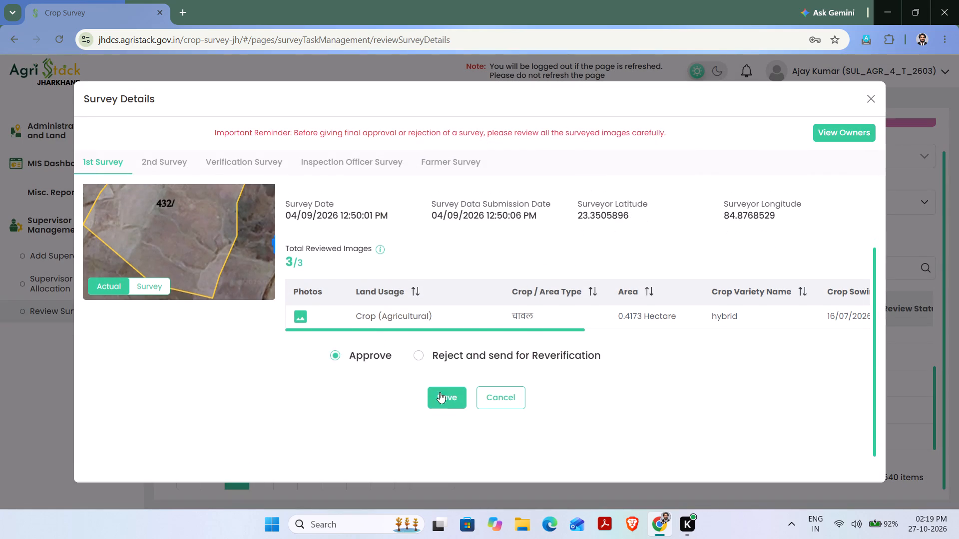
pyautogui.click(449, 399)
pyautogui.click(494, 309)
# Reopen the survey details for survey number 673 to check its review, and close them again.
pyautogui.click(187, 414)
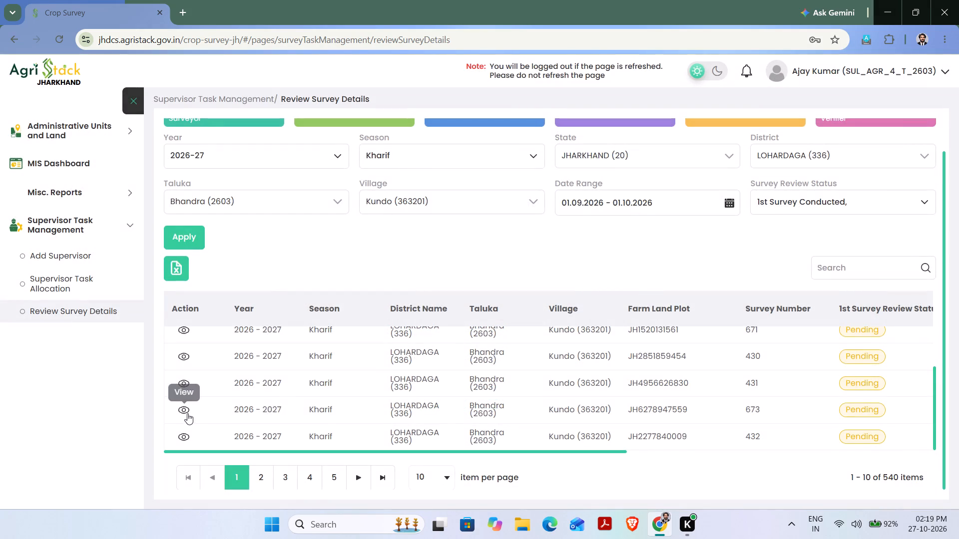
pyautogui.click(876, 96)
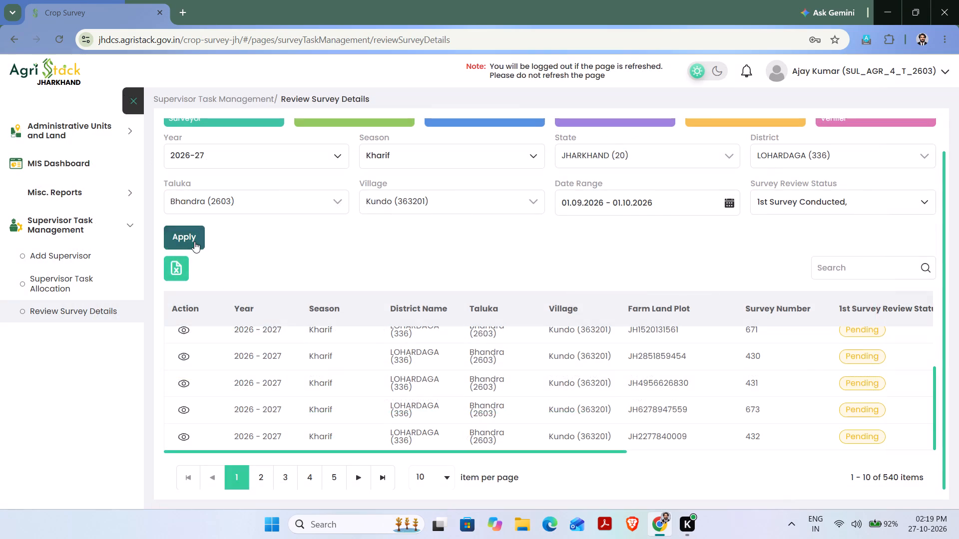
# Reapply the current Kundo village filters to refresh the list of pending surveys.
pyautogui.click(194, 241)
# Open the survey details for survey number 430 and approve all three of its farm images.
pyautogui.scroll(6, 328, 363)
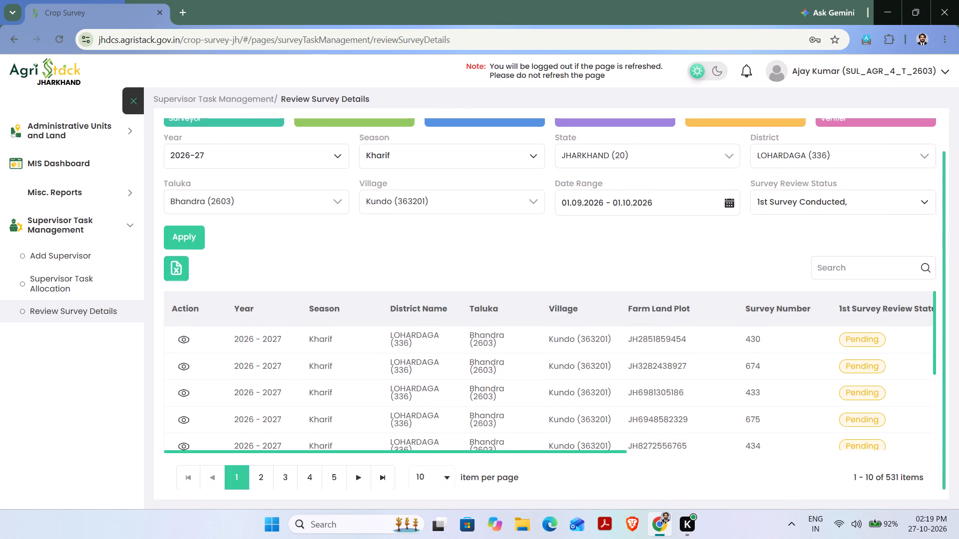
pyautogui.click(183, 340)
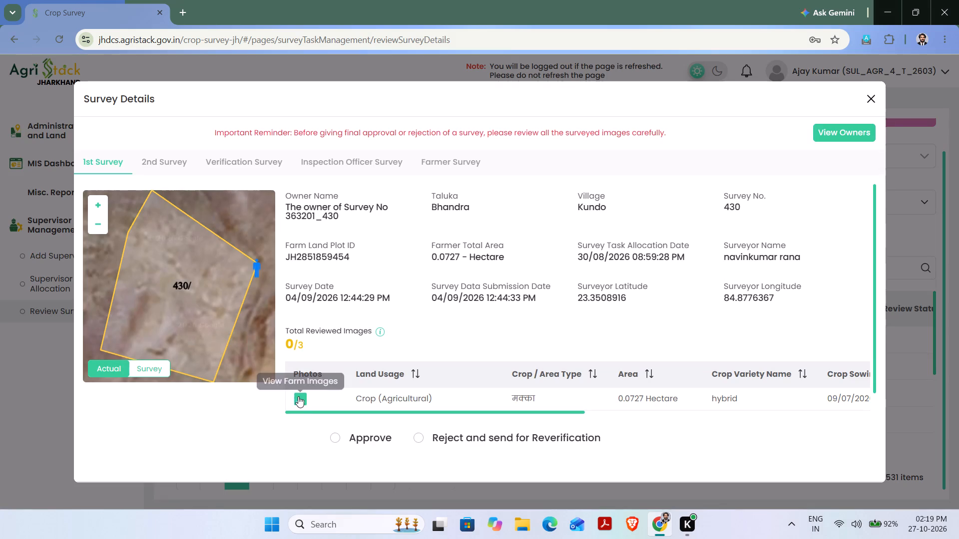
pyautogui.click(298, 396)
pyautogui.click(409, 453)
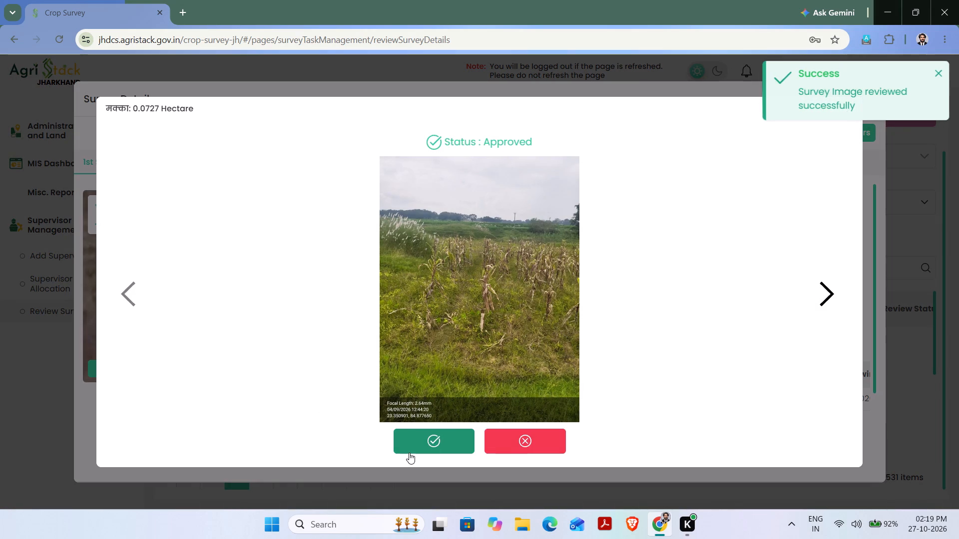
pyautogui.moveTo(485, 377); pyautogui.dragTo(427, 389)
pyautogui.click(423, 441)
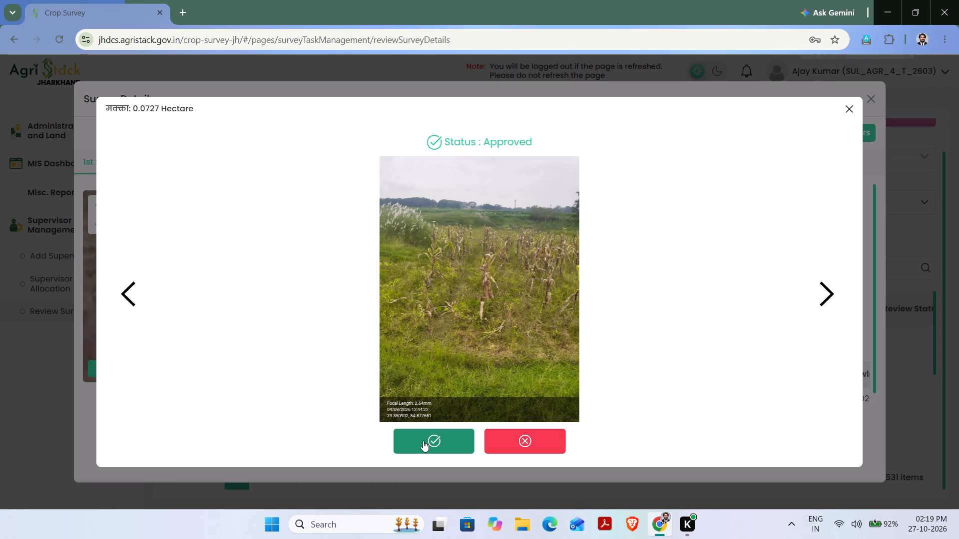
pyautogui.moveTo(505, 359); pyautogui.dragTo(419, 394)
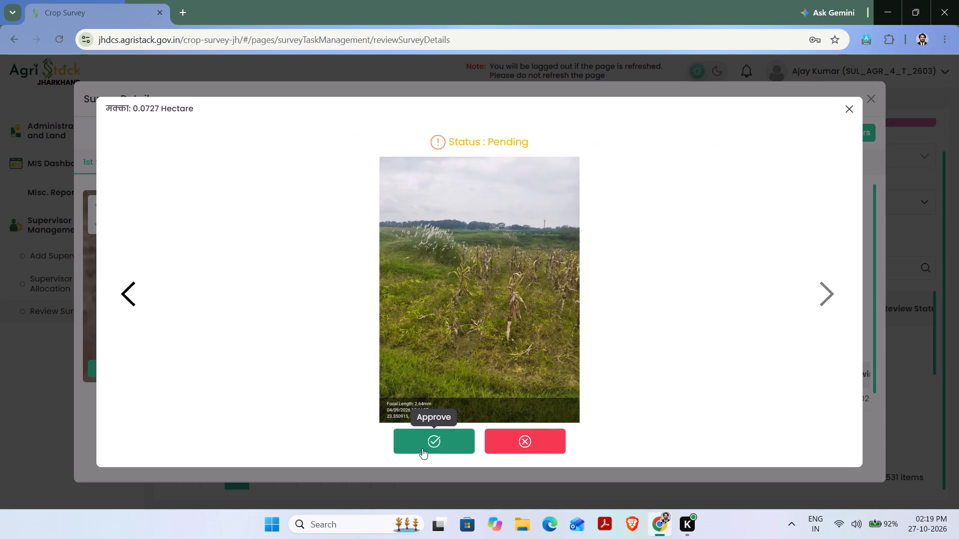
pyautogui.click(423, 449)
pyautogui.moveTo(512, 355); pyautogui.dragTo(447, 378)
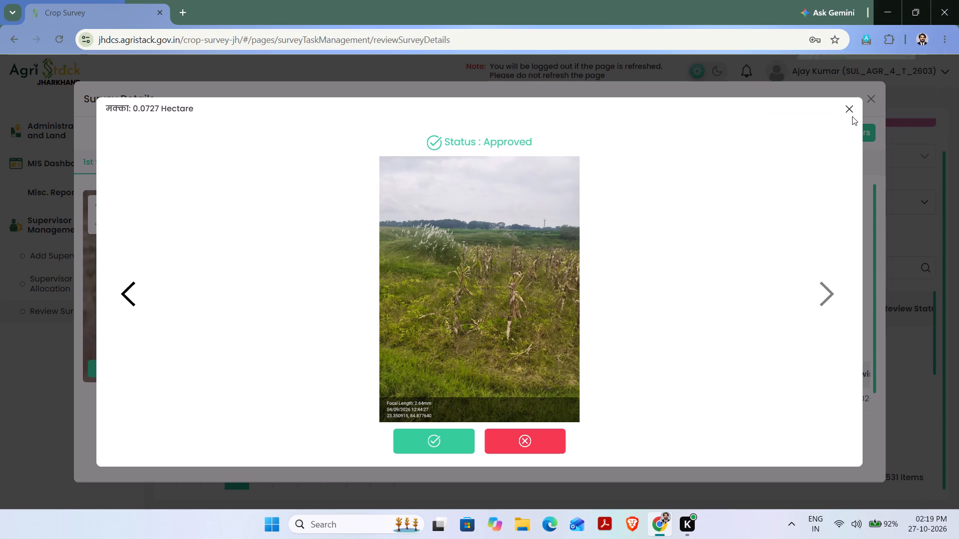
pyautogui.click(852, 116)
pyautogui.click(846, 103)
pyautogui.click(848, 104)
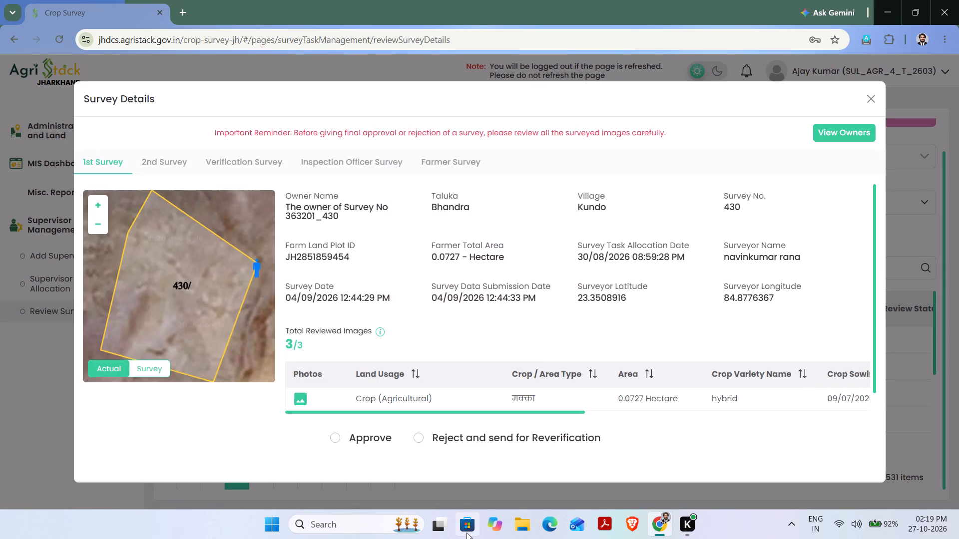
# Approve the 1st Survey of survey number 430, save the review and close its survey details.
pyautogui.scroll(-1, 467, 533)
pyautogui.scroll(-3, 451, 398)
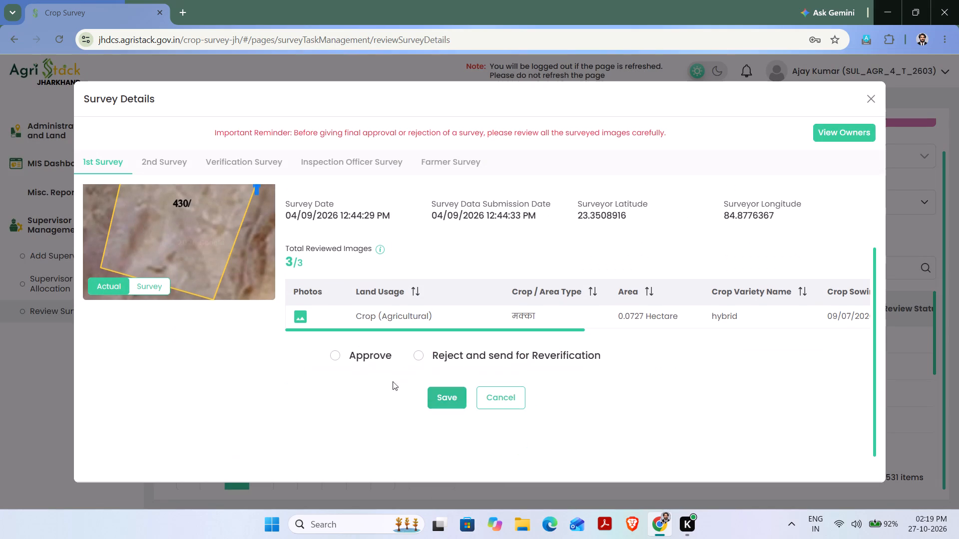
pyautogui.click(372, 355)
pyautogui.click(448, 401)
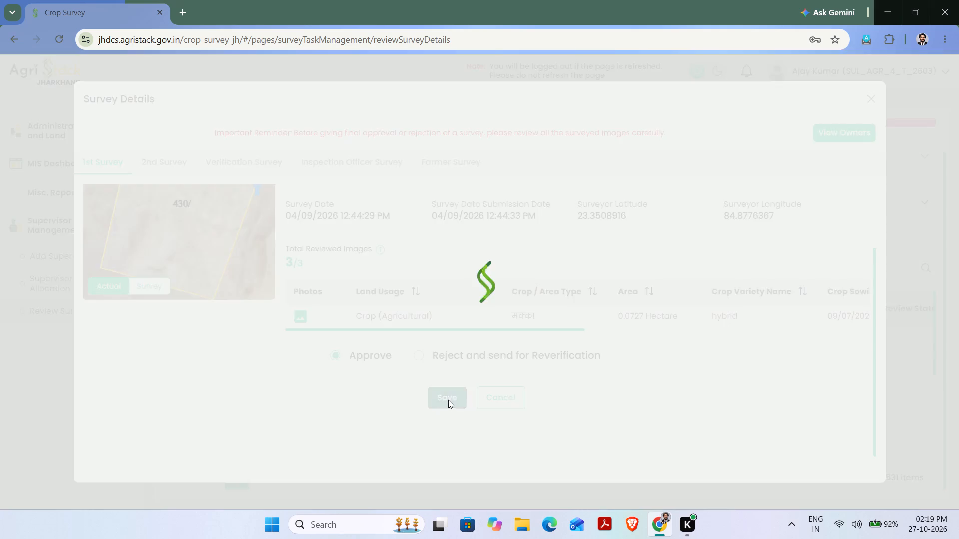
pyautogui.click(482, 314)
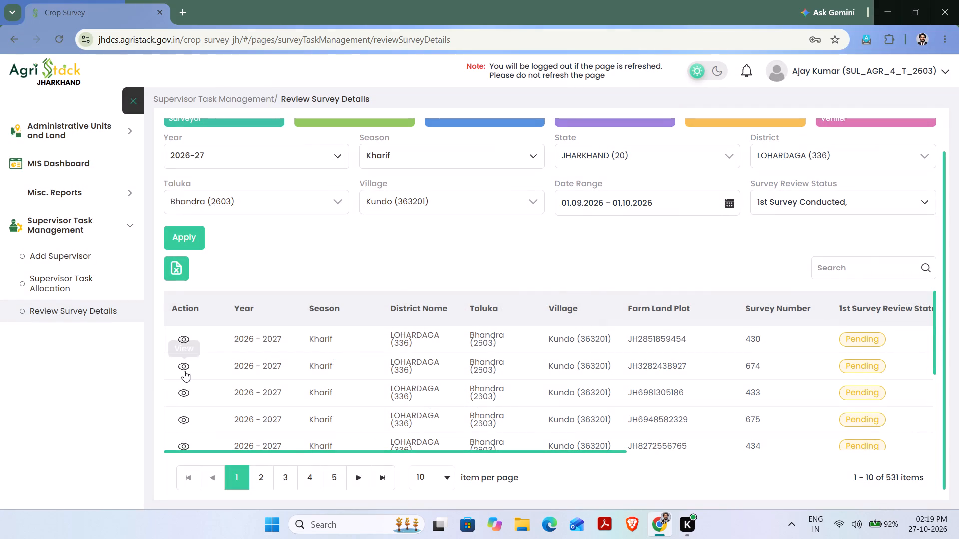
# Open the survey details for survey number 674 and approve all three of its farm images.
pyautogui.click(185, 369)
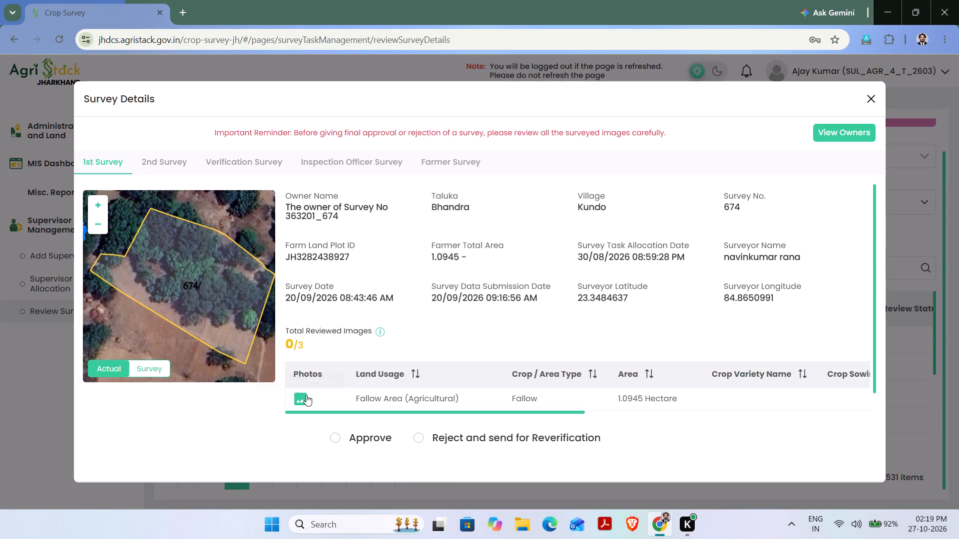
pyautogui.click(298, 395)
pyautogui.click(423, 442)
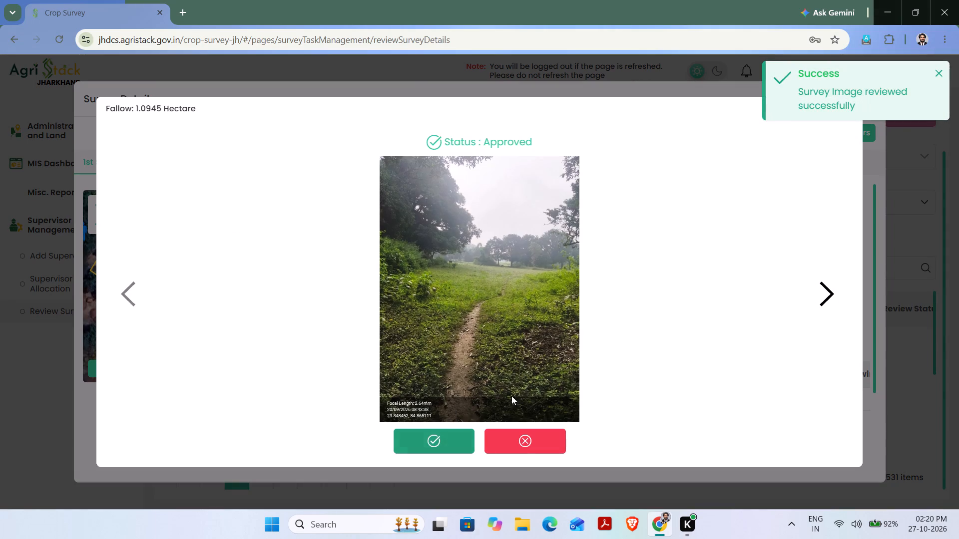
pyautogui.moveTo(507, 392); pyautogui.dragTo(442, 400)
pyautogui.click(442, 435)
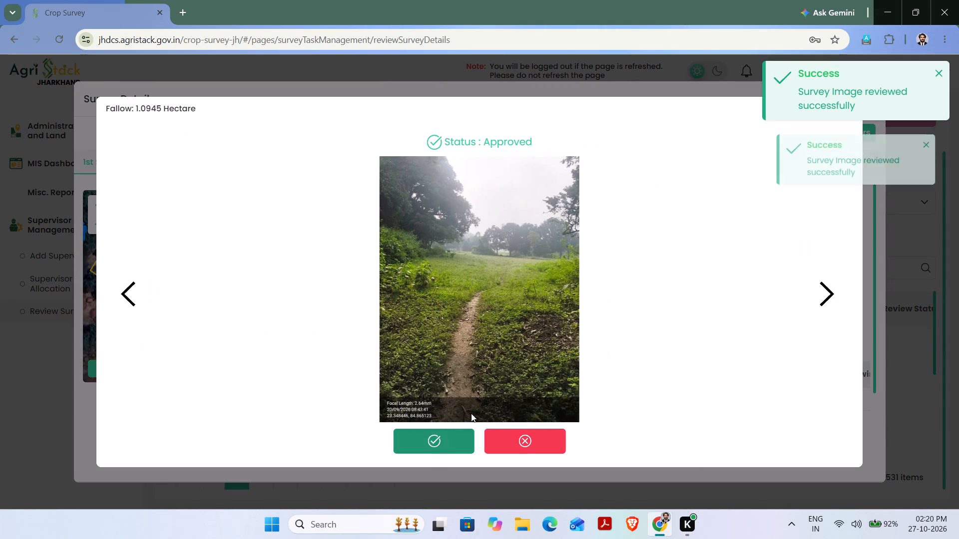
pyautogui.moveTo(528, 378); pyautogui.dragTo(467, 396)
pyautogui.click(432, 442)
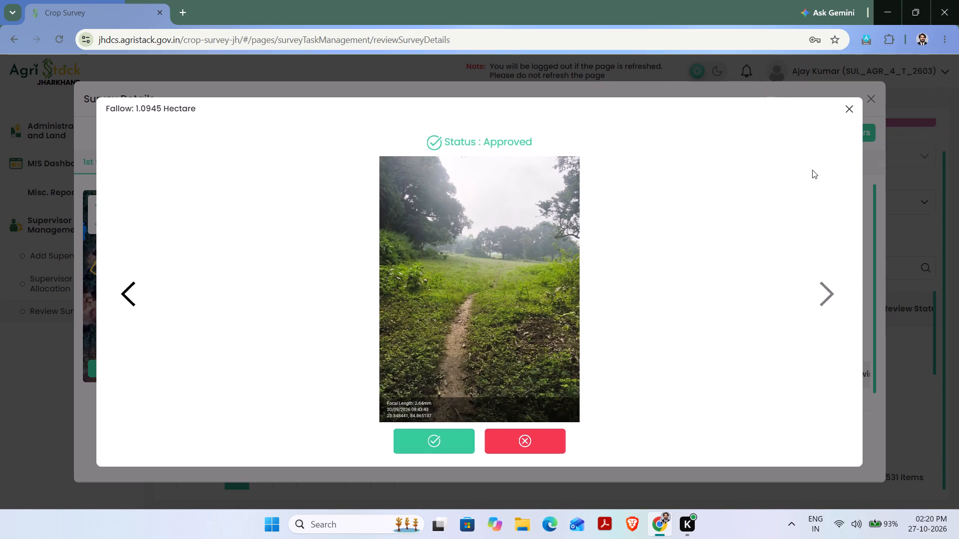
pyautogui.click(847, 108)
# Approve the 1st Survey of survey number 674, save the review and close its survey details.
pyautogui.scroll(-1, 318, 452)
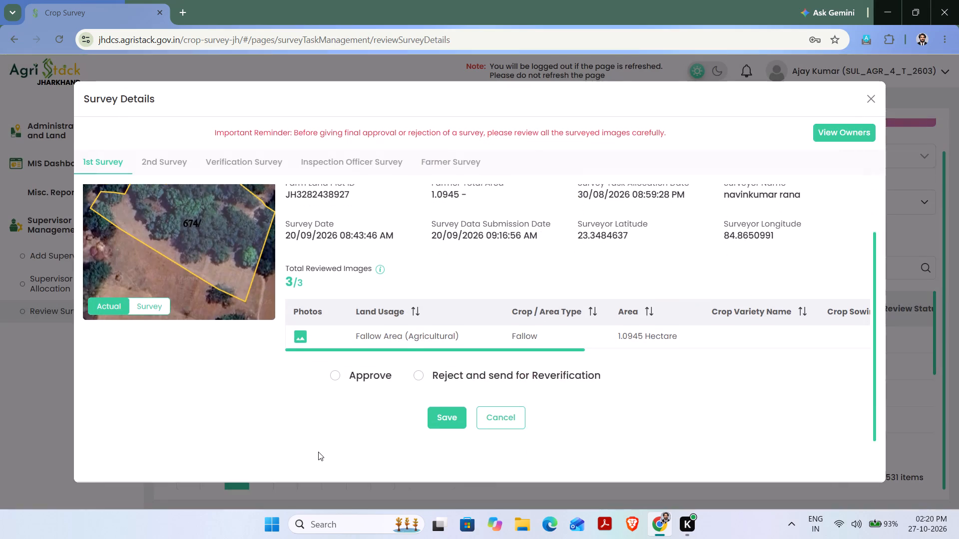
pyautogui.click(357, 368)
pyautogui.click(441, 416)
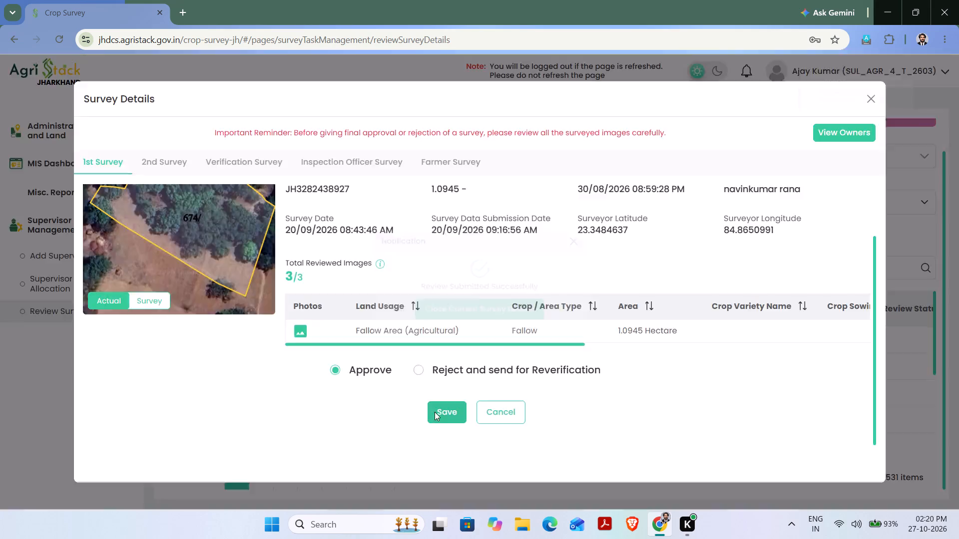
pyautogui.click(444, 314)
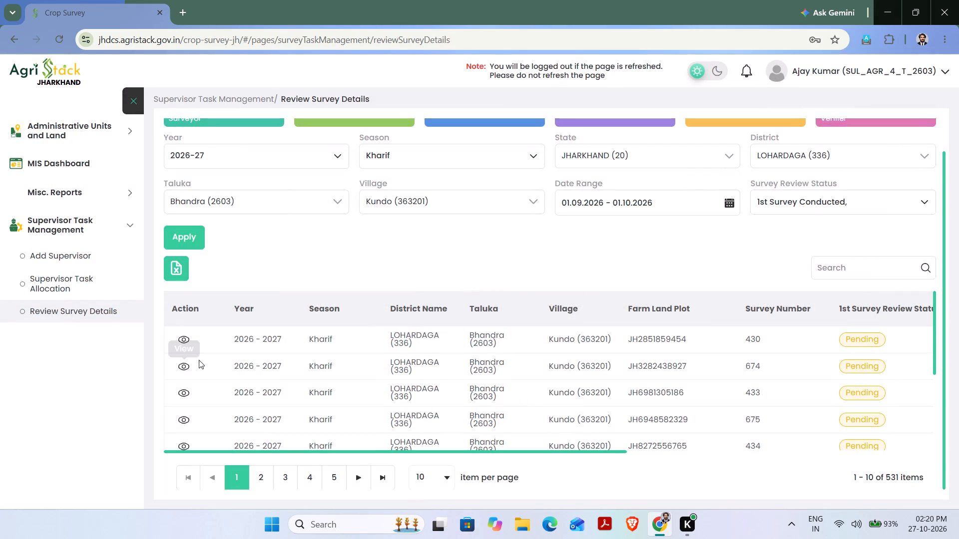
# Reopen the survey details for survey number 674 to check its review, and close them again.
pyautogui.click(187, 365)
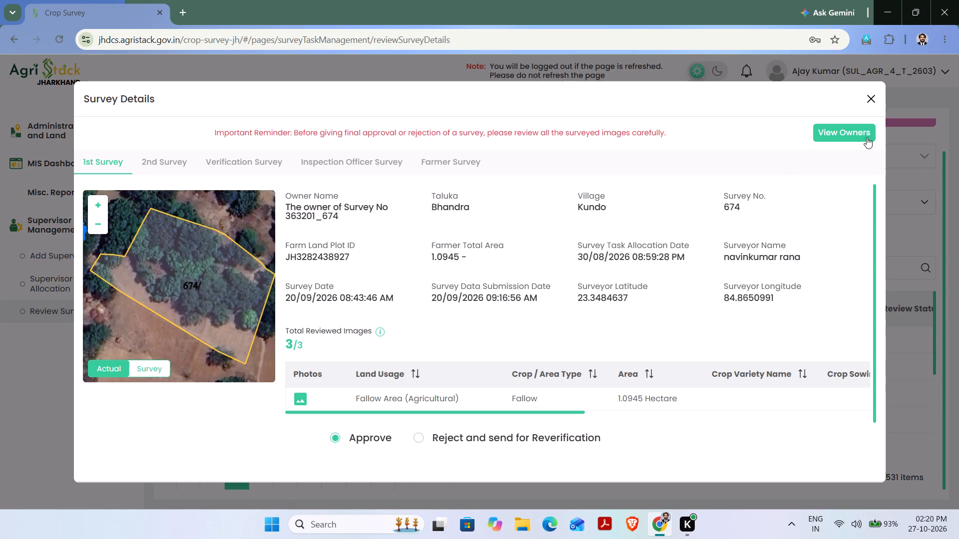
pyautogui.click(873, 104)
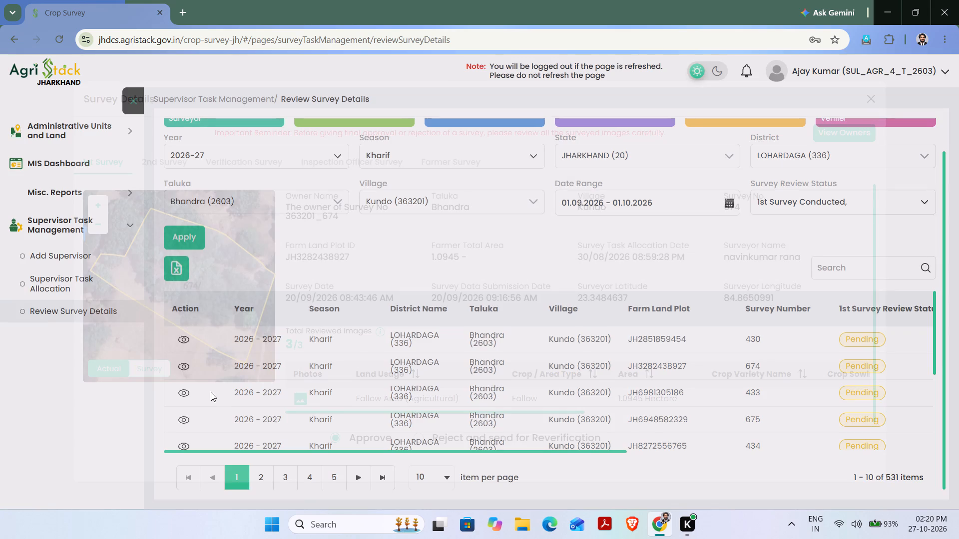
# Open the survey details for survey number 433 and approve all three of its farm images.
pyautogui.click(183, 393)
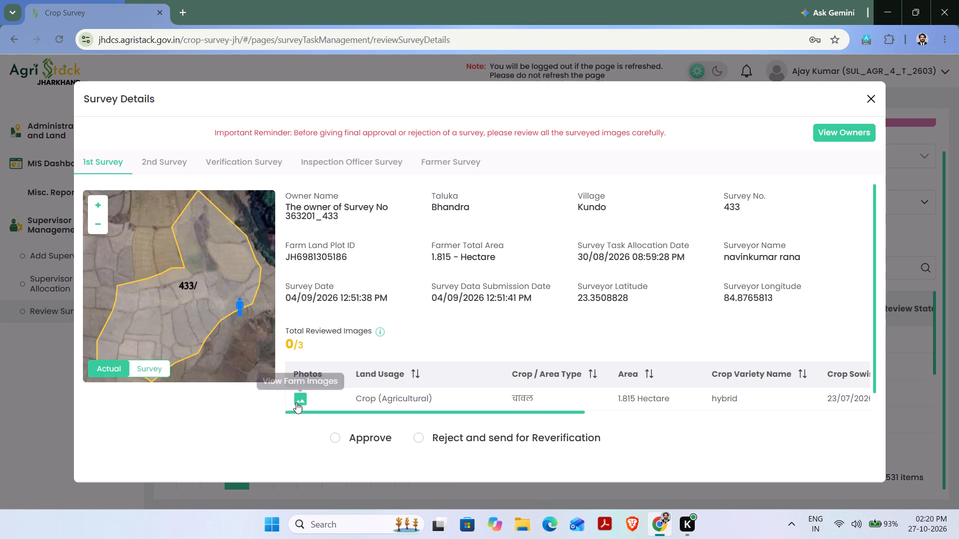
pyautogui.click(299, 396)
pyautogui.click(436, 441)
pyautogui.moveTo(545, 371); pyautogui.dragTo(448, 389)
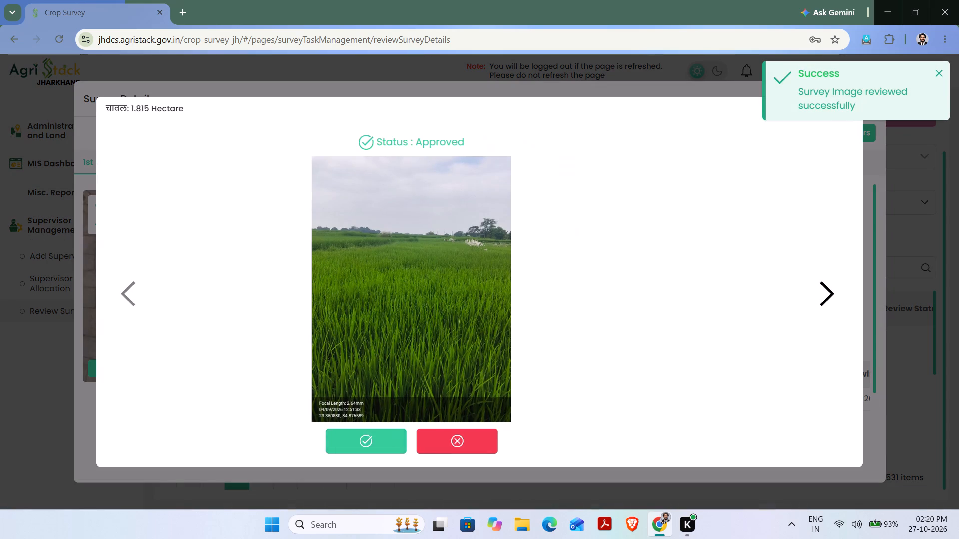
pyautogui.moveTo(448, 389); pyautogui.dragTo(443, 390)
pyautogui.click(418, 441)
pyautogui.moveTo(528, 354); pyautogui.dragTo(461, 371)
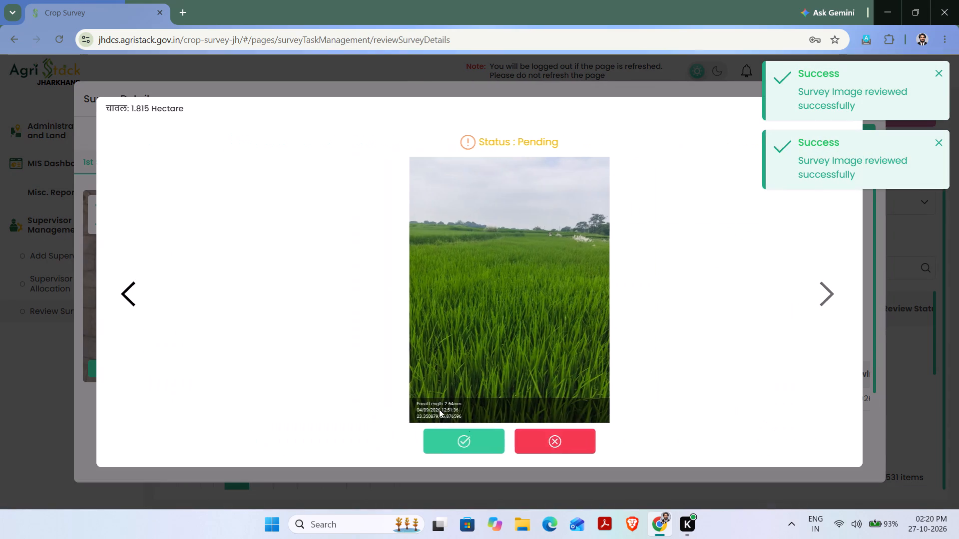
pyautogui.click(433, 444)
pyautogui.moveTo(533, 339); pyautogui.dragTo(491, 342)
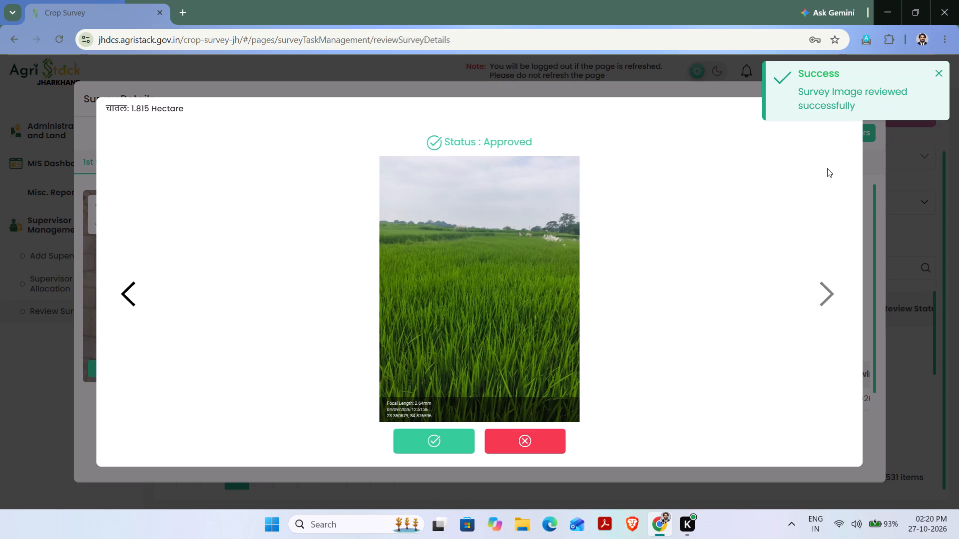
pyautogui.click(852, 109)
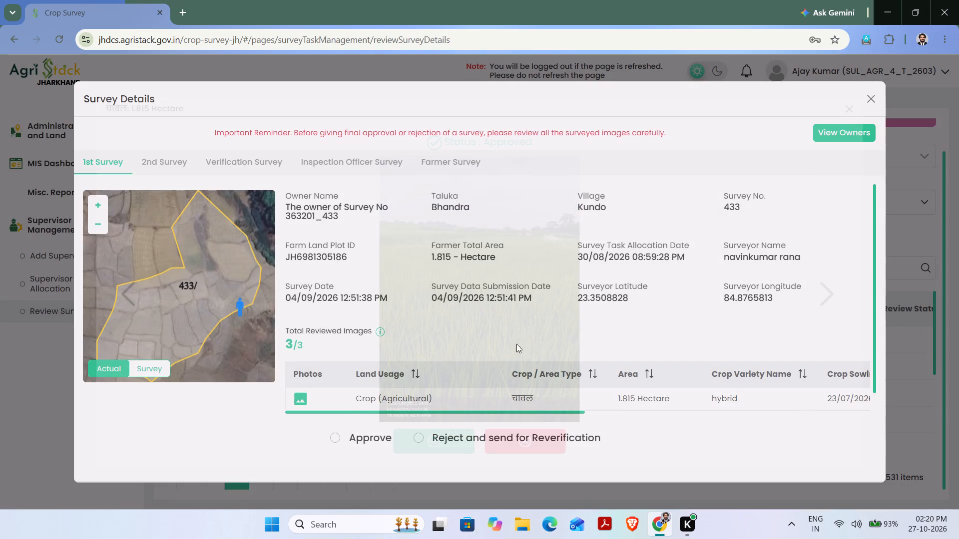
# Approve the 1st Survey of survey number 433, save the review and close its survey details.
pyautogui.scroll(-2, 502, 357)
pyautogui.click(365, 356)
pyautogui.click(439, 394)
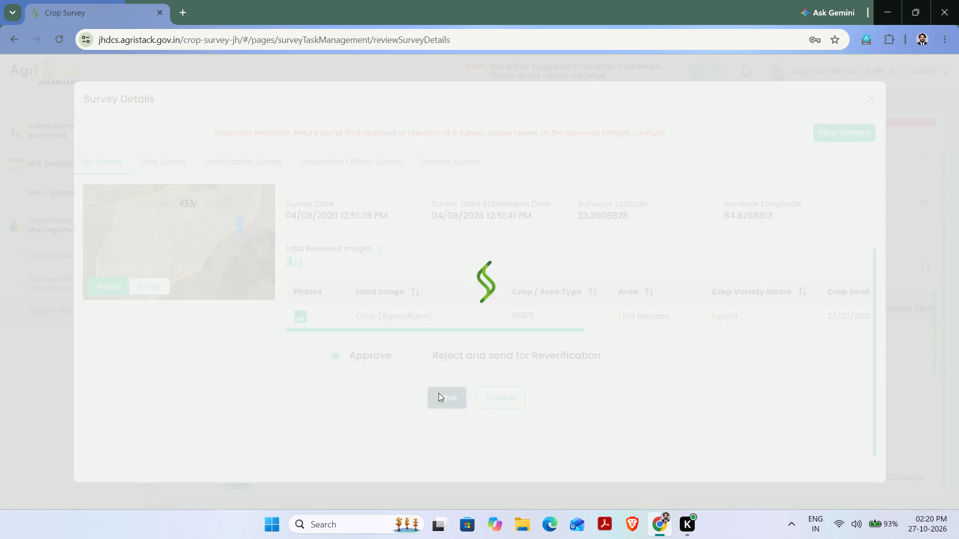
pyautogui.click(489, 311)
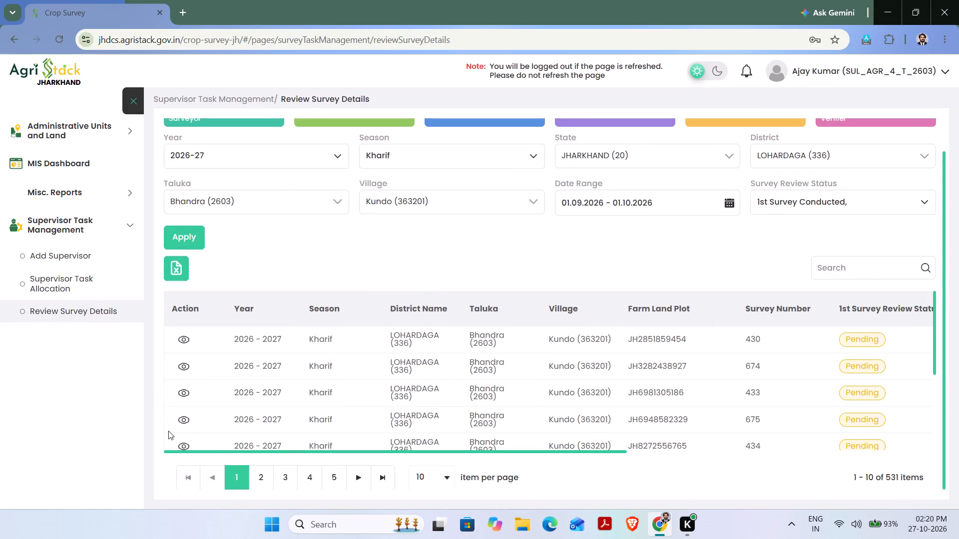
# Open the survey details for survey number 675 and approve all three of its farm images.
pyautogui.click(183, 418)
pyautogui.click(297, 393)
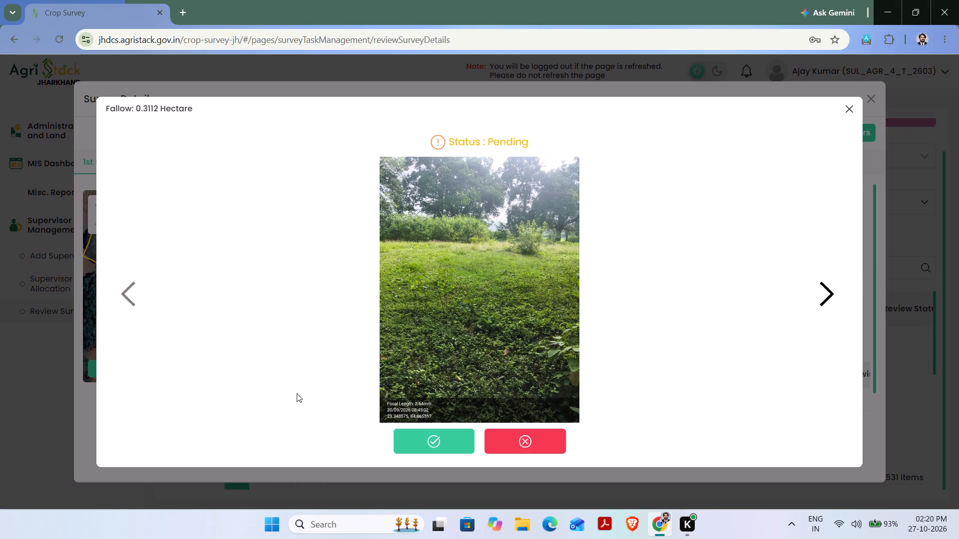
pyautogui.click(419, 437)
pyautogui.moveTo(511, 378); pyautogui.dragTo(426, 394)
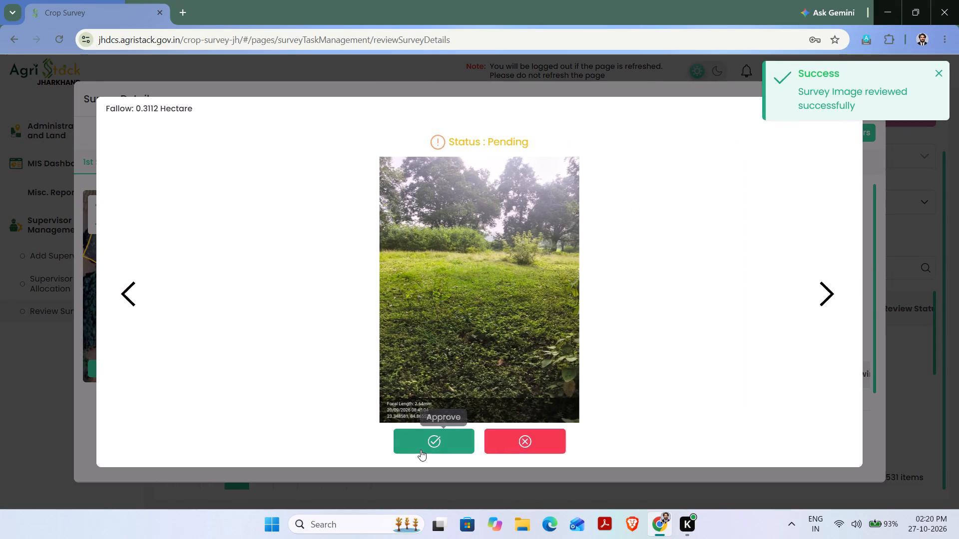
pyautogui.click(421, 449)
pyautogui.moveTo(499, 378); pyautogui.dragTo(445, 385)
pyautogui.click(425, 435)
pyautogui.moveTo(495, 335); pyautogui.dragTo(461, 337)
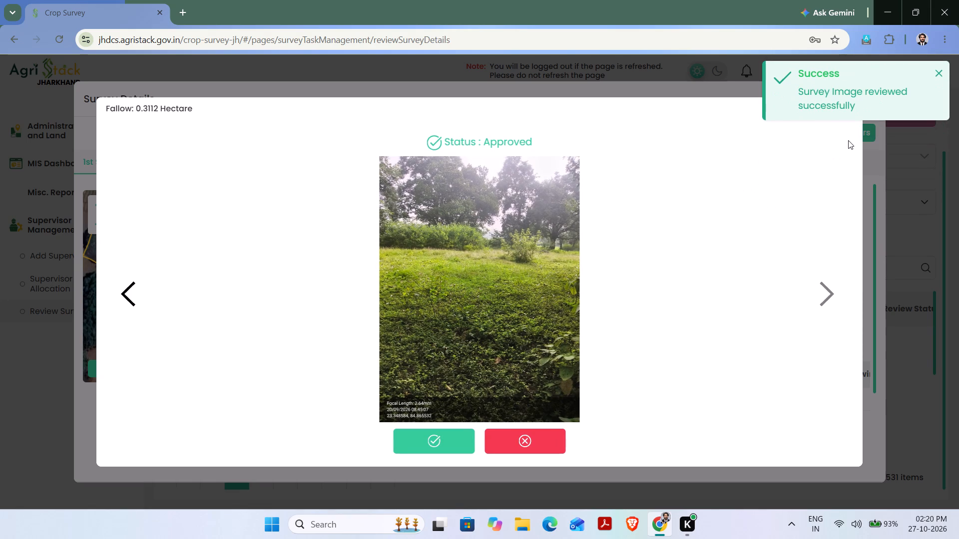
pyautogui.click(852, 110)
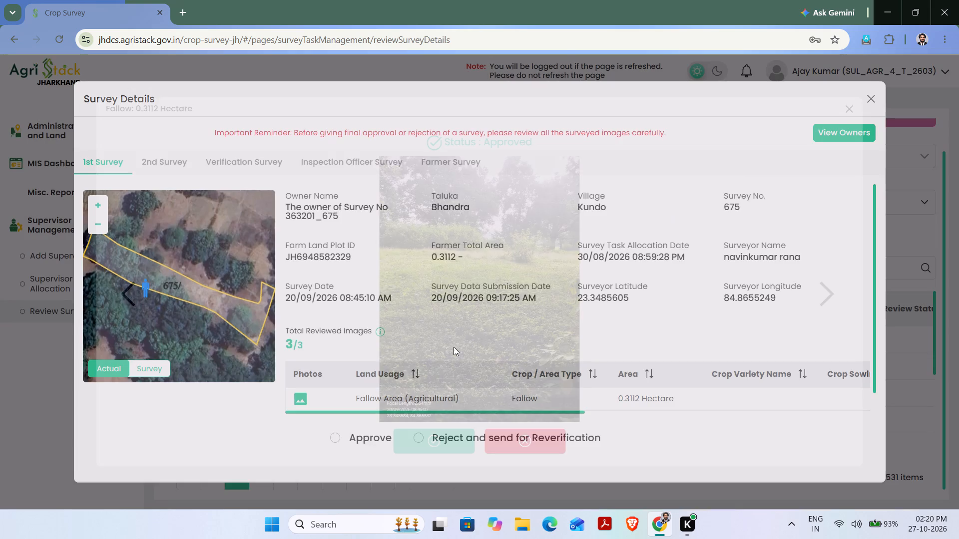
# Approve the 1st Survey of survey number 675, save the review and close its survey details.
pyautogui.scroll(-1, 454, 347)
pyautogui.click(359, 364)
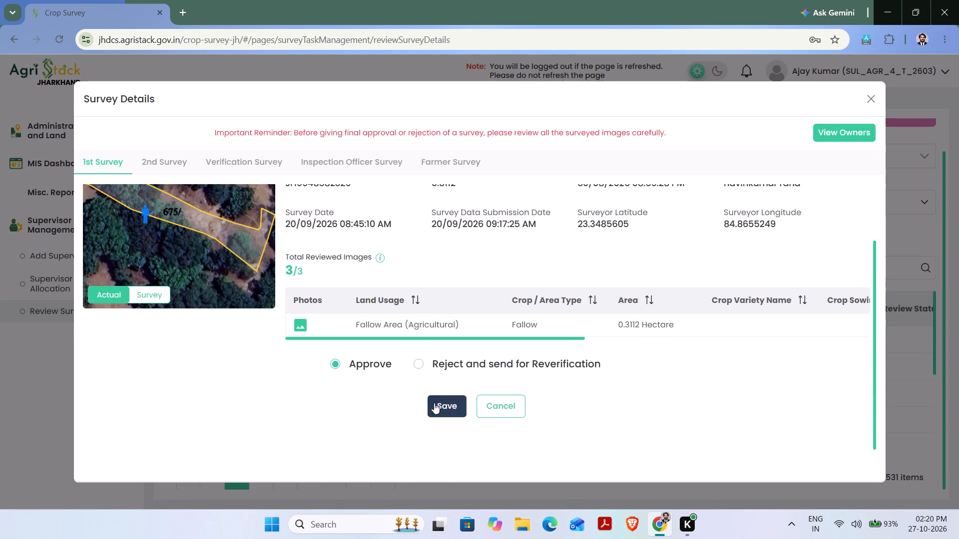
pyautogui.click(434, 403)
pyautogui.click(473, 315)
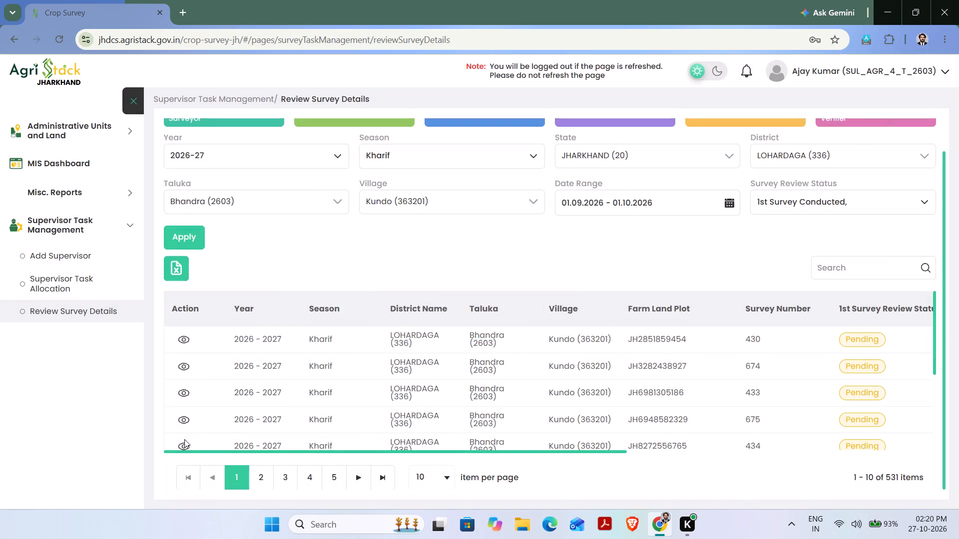
# Open the survey details for survey number 434 and approve all three of its farm images.
pyautogui.click(181, 440)
pyautogui.click(303, 401)
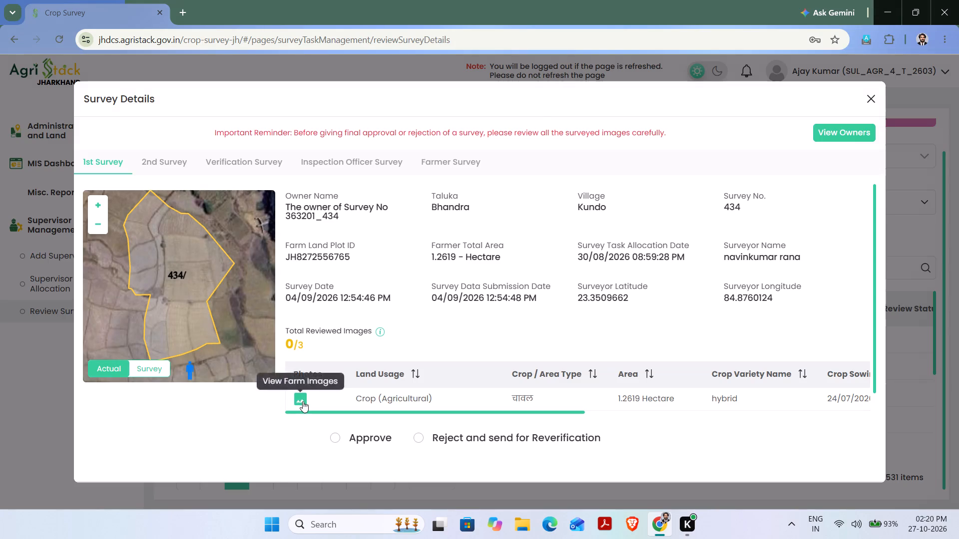
pyautogui.click(422, 446)
pyautogui.moveTo(525, 367); pyautogui.dragTo(515, 368)
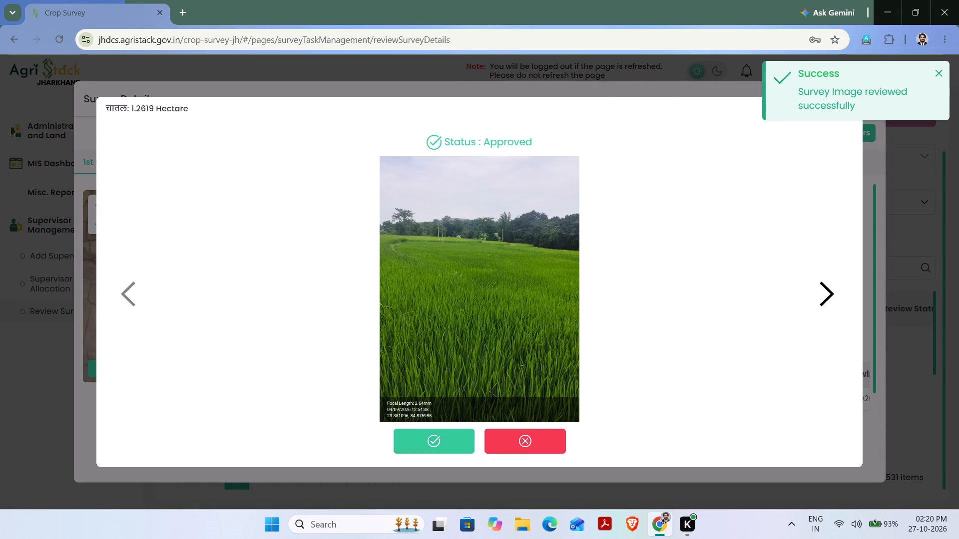
pyautogui.moveTo(515, 368); pyautogui.dragTo(487, 371)
pyautogui.click(440, 439)
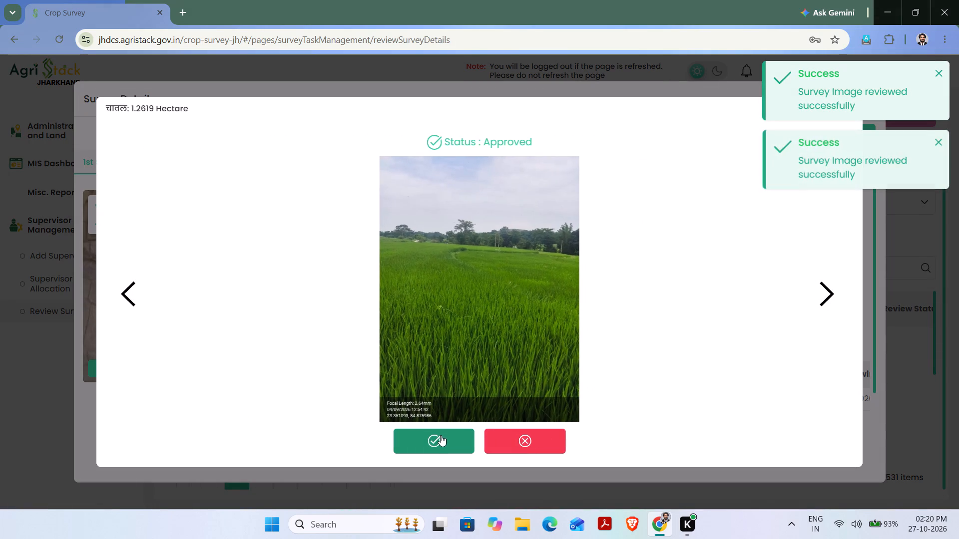
pyautogui.moveTo(521, 352); pyautogui.dragTo(462, 362)
pyautogui.click(446, 432)
pyautogui.moveTo(516, 334); pyautogui.dragTo(487, 334)
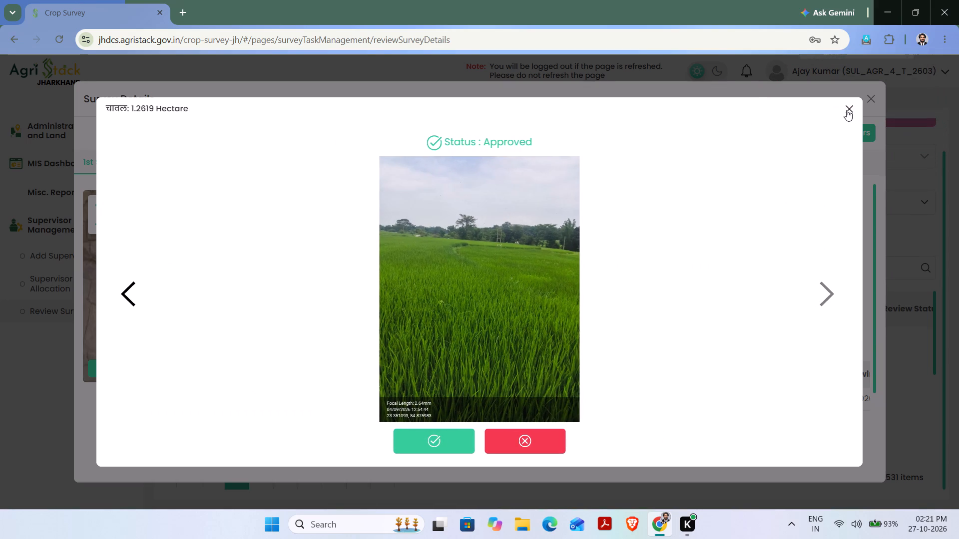
pyautogui.click(847, 110)
# Approve the 1st Survey of survey number 434, save the review and close its survey details.
pyautogui.scroll(-2, 507, 285)
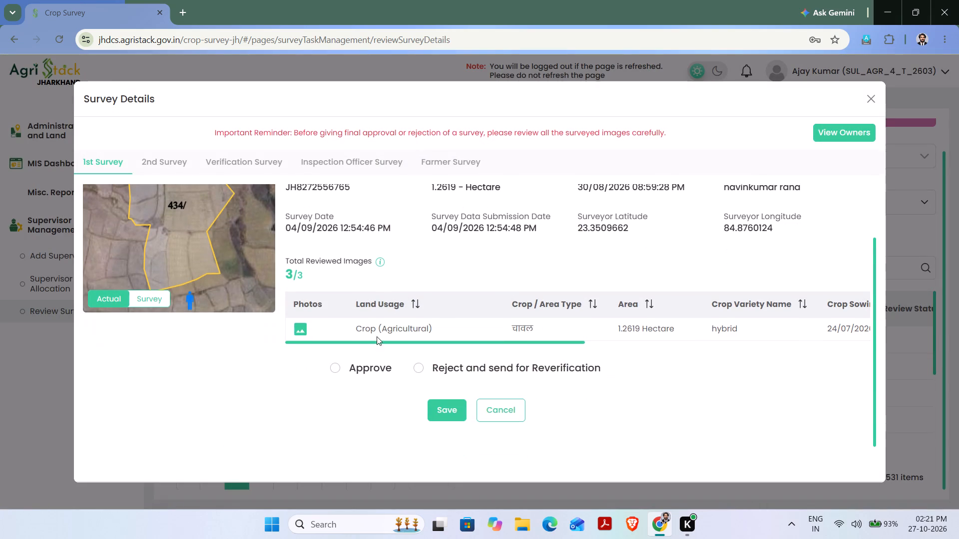
pyautogui.click(341, 369)
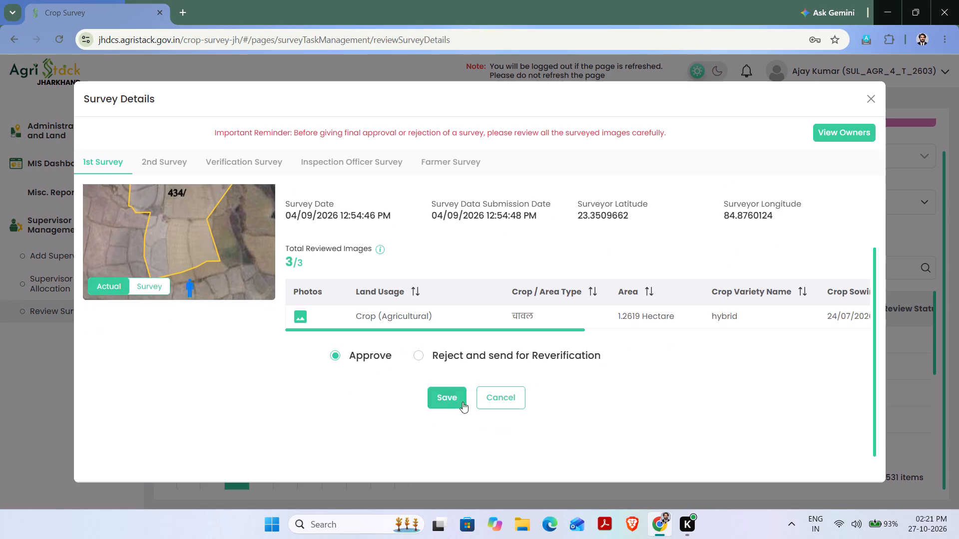
pyautogui.click(449, 392)
pyautogui.click(487, 308)
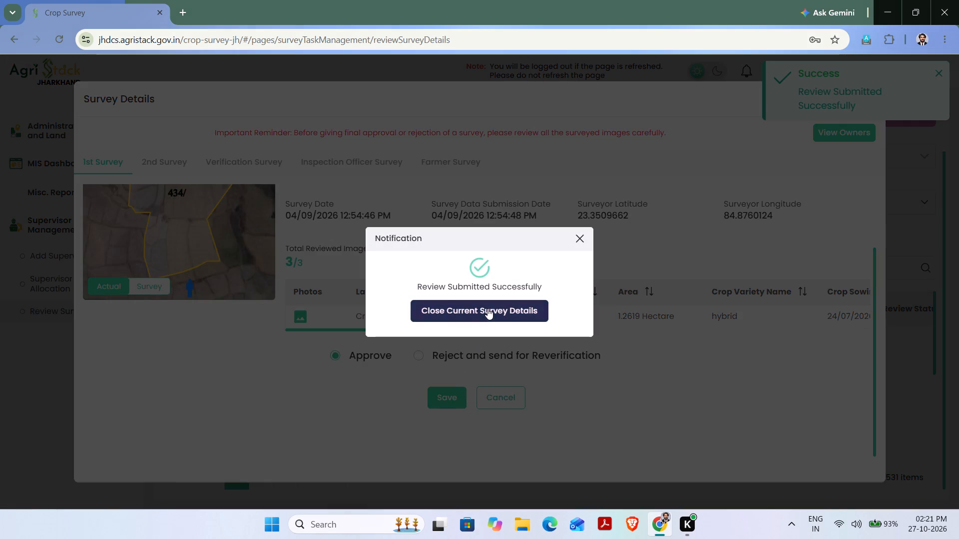
pyautogui.click(183, 443)
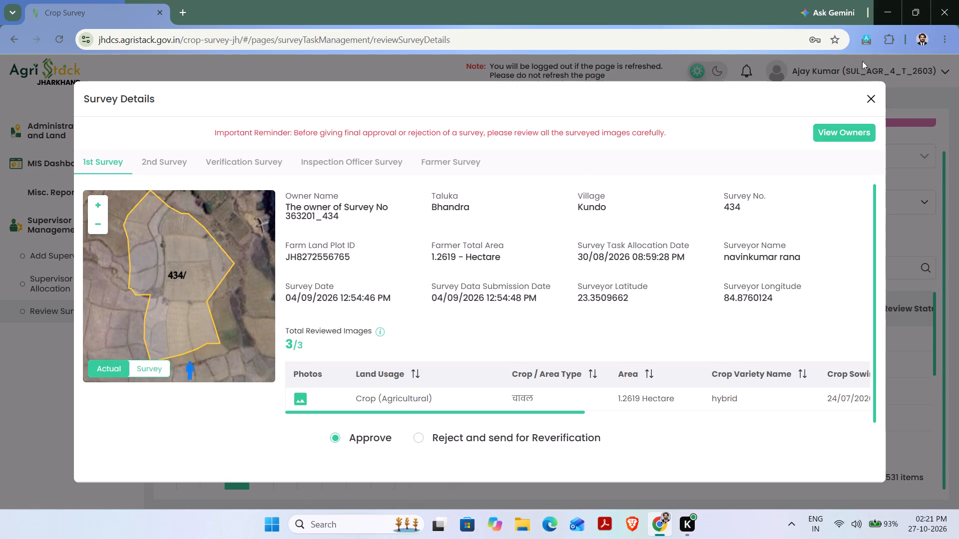
pyautogui.click(870, 98)
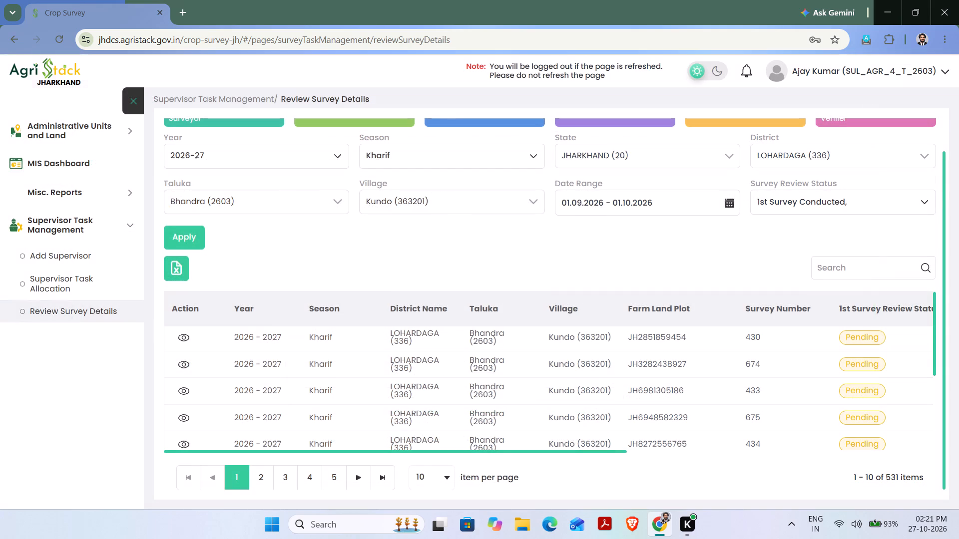
# Open the survey details for survey number 676 and approve all three of its farm images.
pyautogui.scroll(-4, 253, 413)
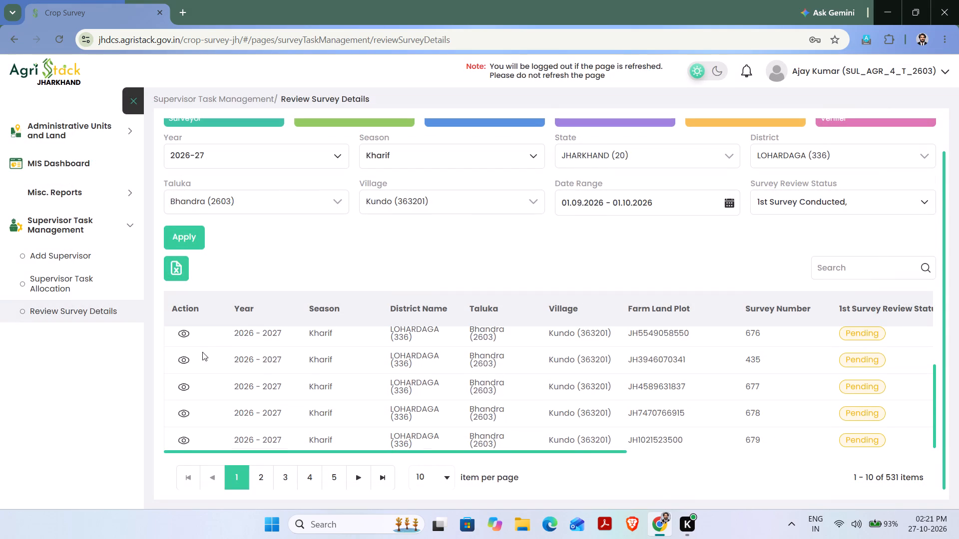
pyautogui.click(183, 330)
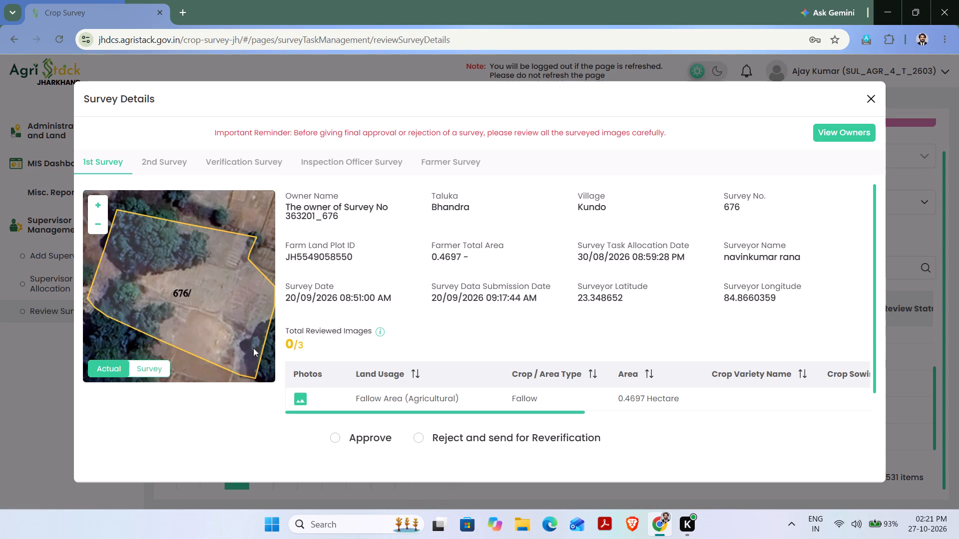
pyautogui.click(303, 398)
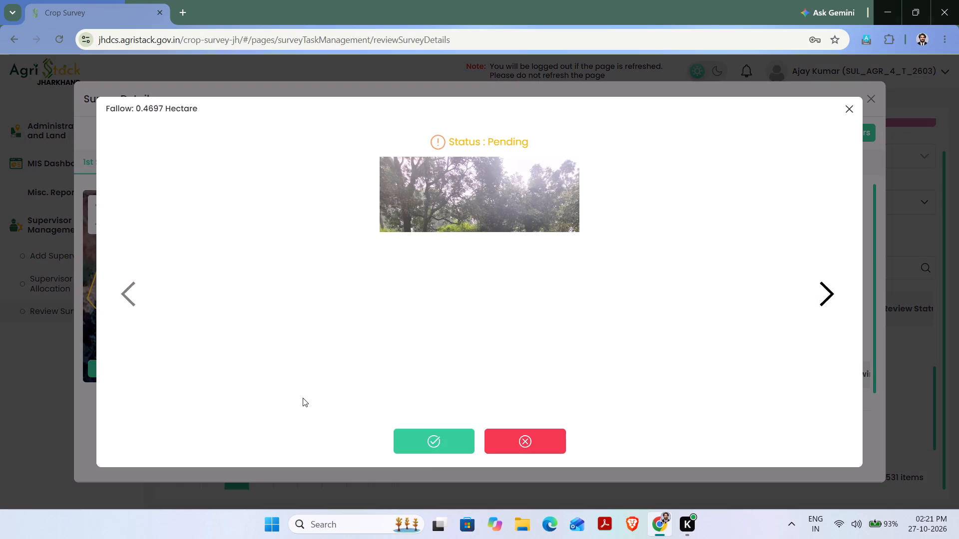
pyautogui.click(447, 437)
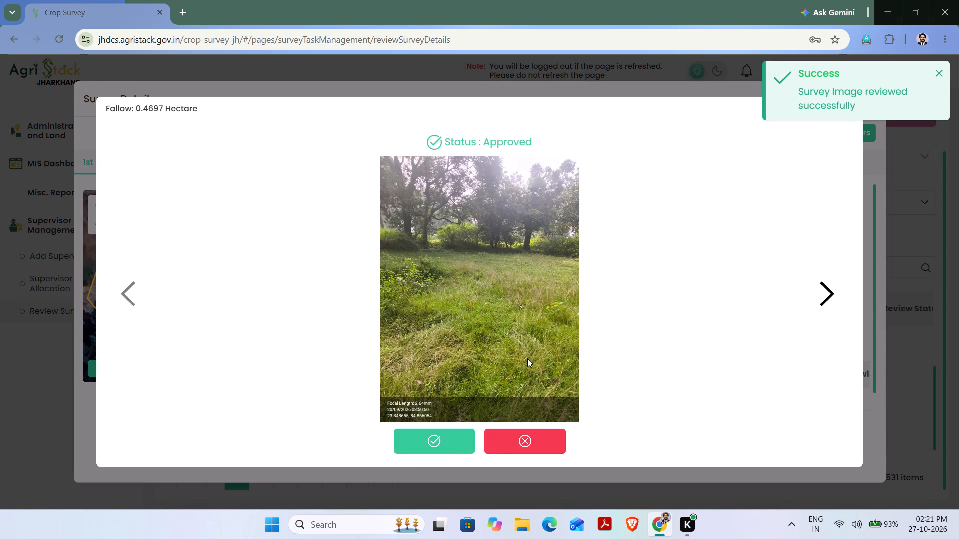
pyautogui.moveTo(527, 358); pyautogui.dragTo(307, 411)
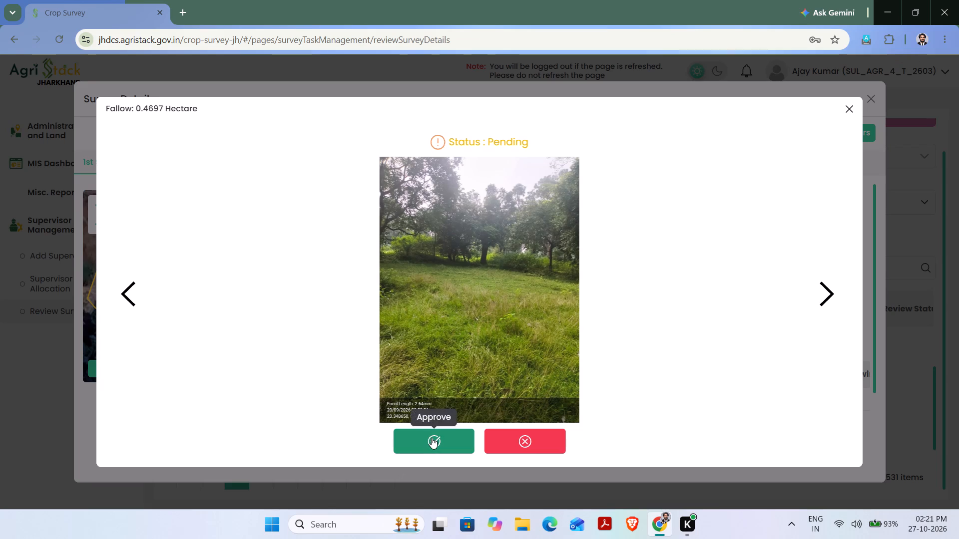
pyautogui.click(432, 438)
pyautogui.moveTo(501, 364); pyautogui.dragTo(380, 385)
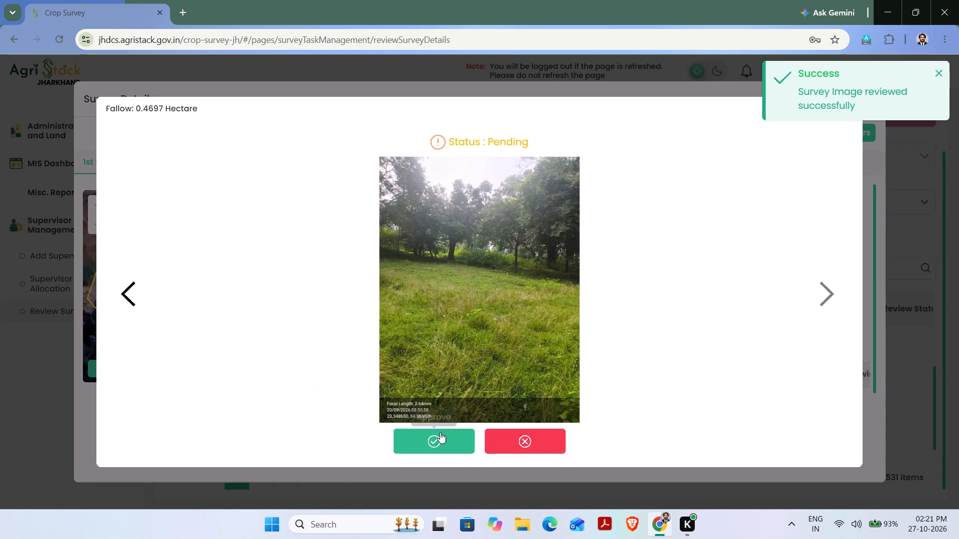
pyautogui.click(440, 432)
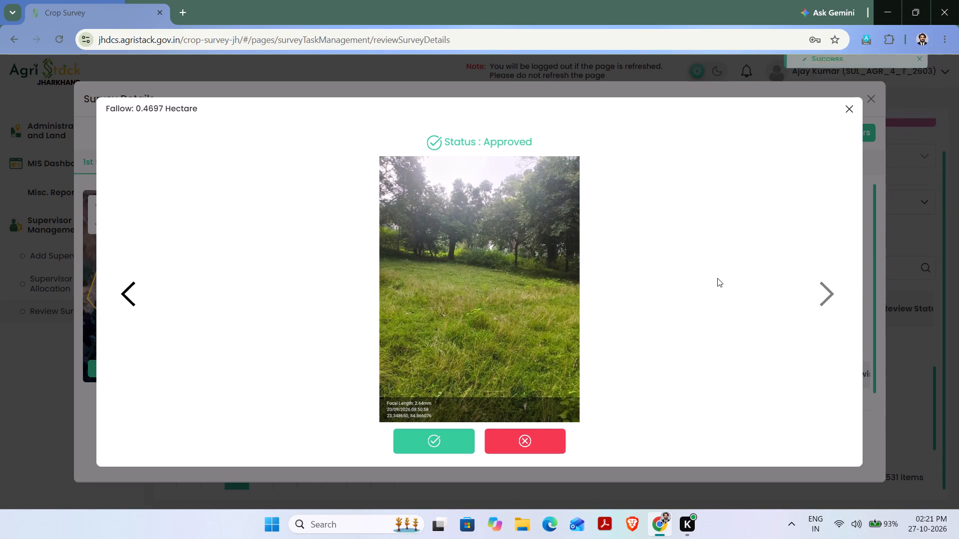
pyautogui.click(851, 111)
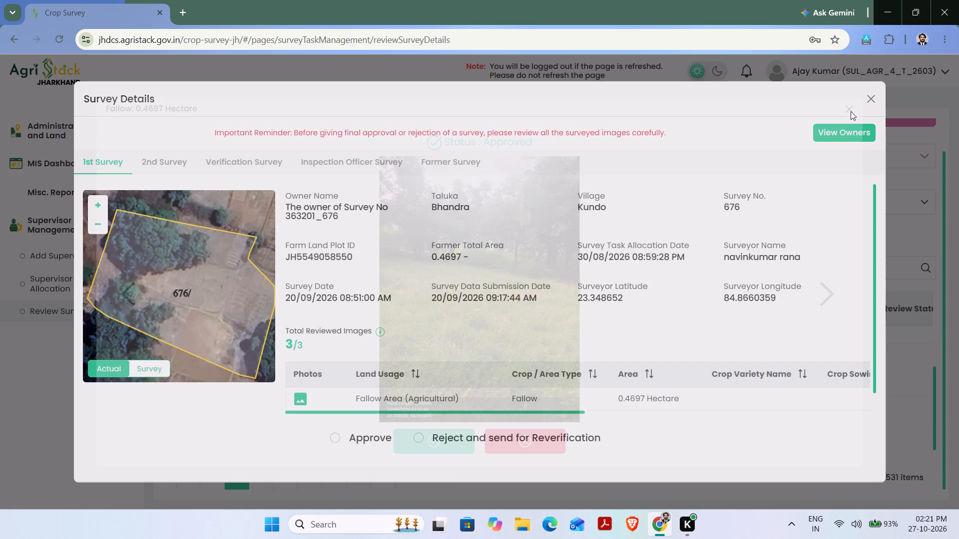
# Approve the 1st Survey of survey number 676, save the review and close its survey details.
pyautogui.scroll(-2, 654, 233)
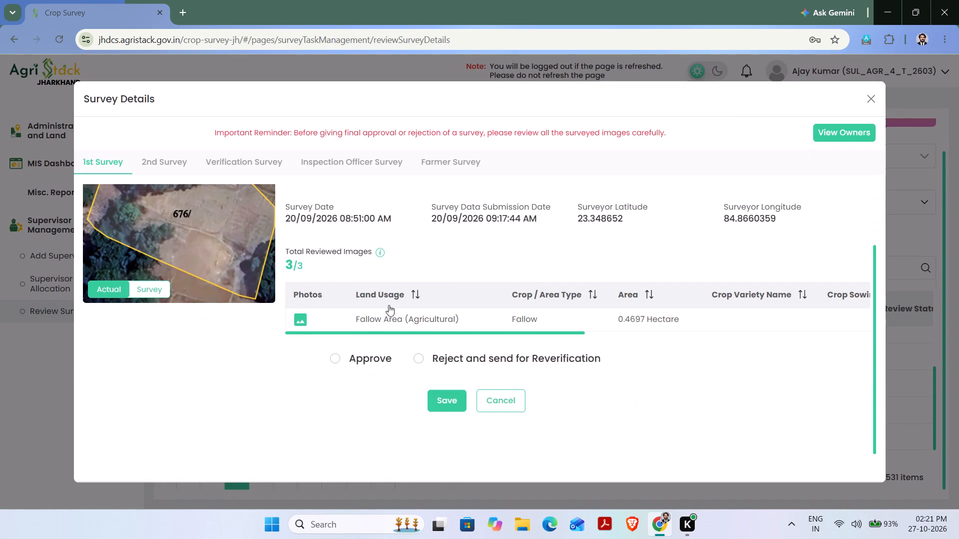
pyautogui.click(364, 353)
pyautogui.click(446, 390)
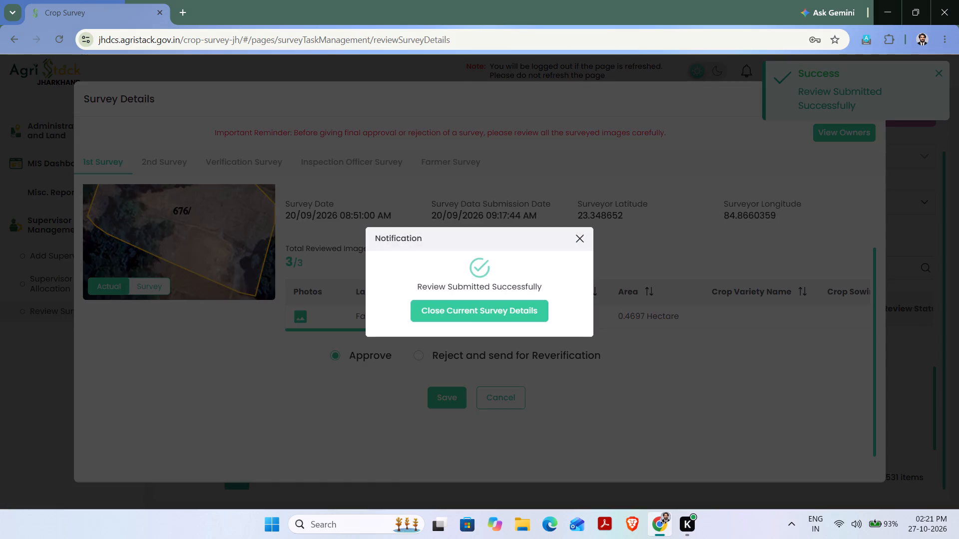
pyautogui.click(470, 315)
# Open the survey details for survey number 679 and approve all three of its farm images.
pyautogui.click(184, 441)
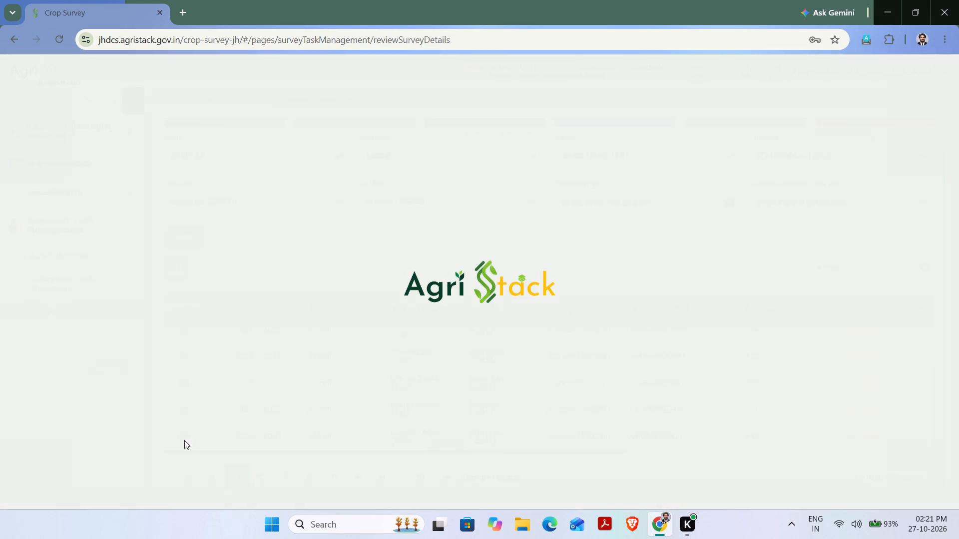
pyautogui.click(298, 396)
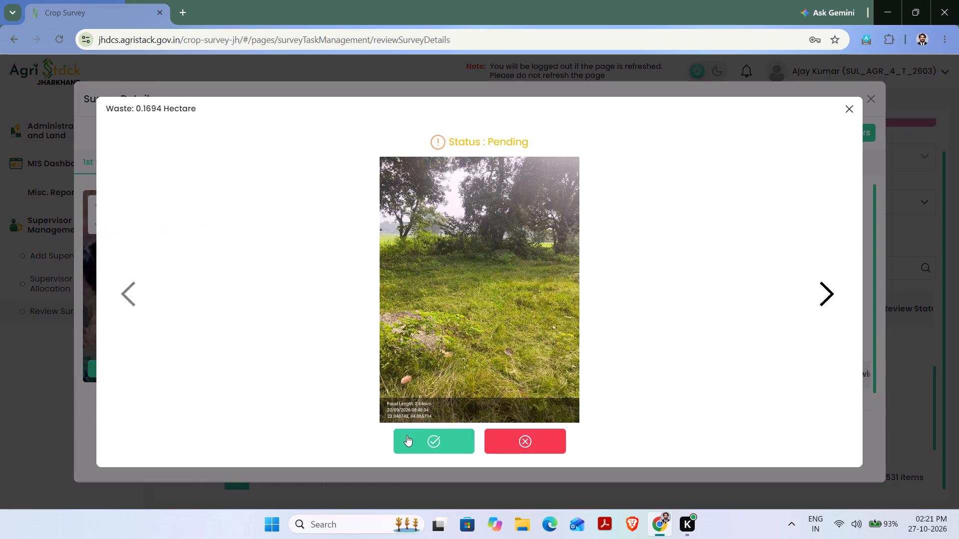
pyautogui.click(426, 442)
pyautogui.moveTo(496, 379); pyautogui.dragTo(426, 390)
pyautogui.click(427, 441)
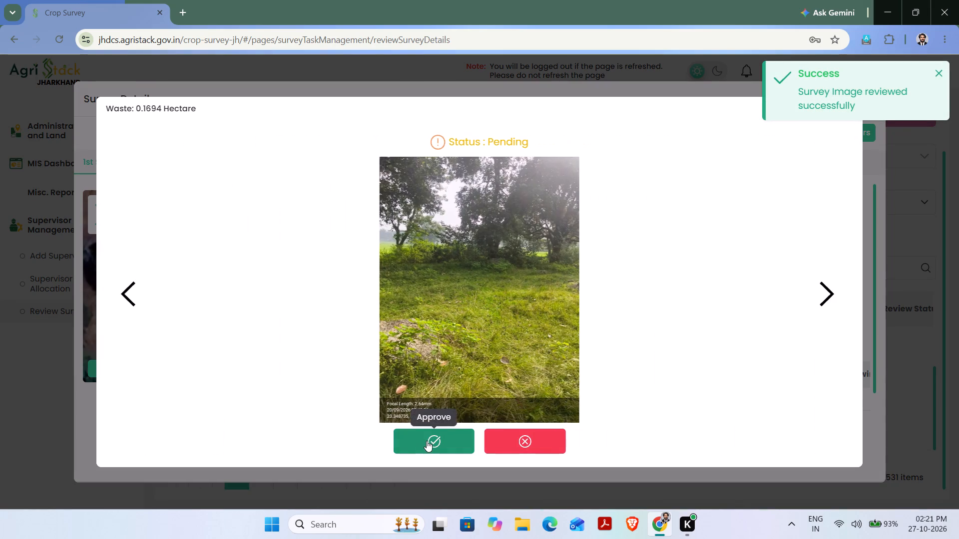
pyautogui.moveTo(506, 361); pyautogui.dragTo(452, 371)
pyautogui.click(448, 431)
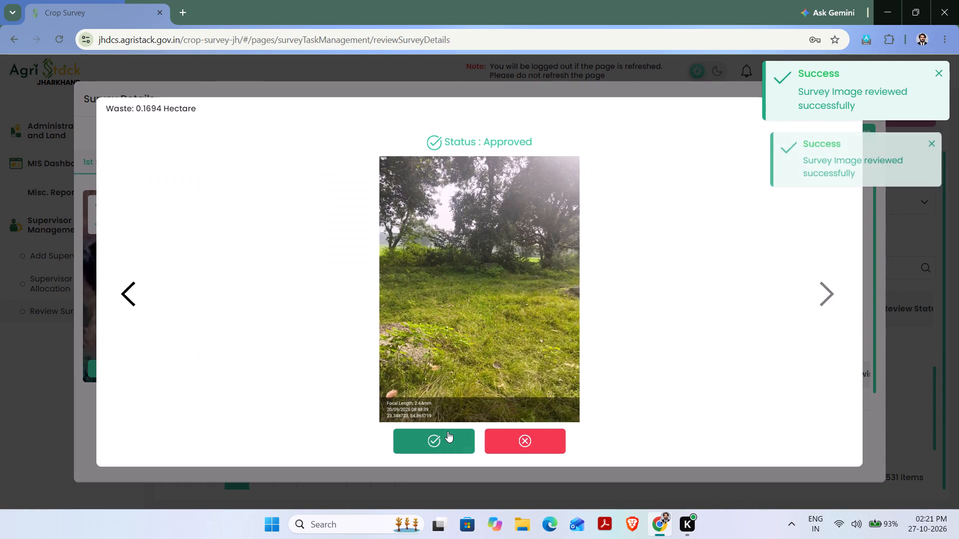
pyautogui.moveTo(550, 288); pyautogui.dragTo(489, 297)
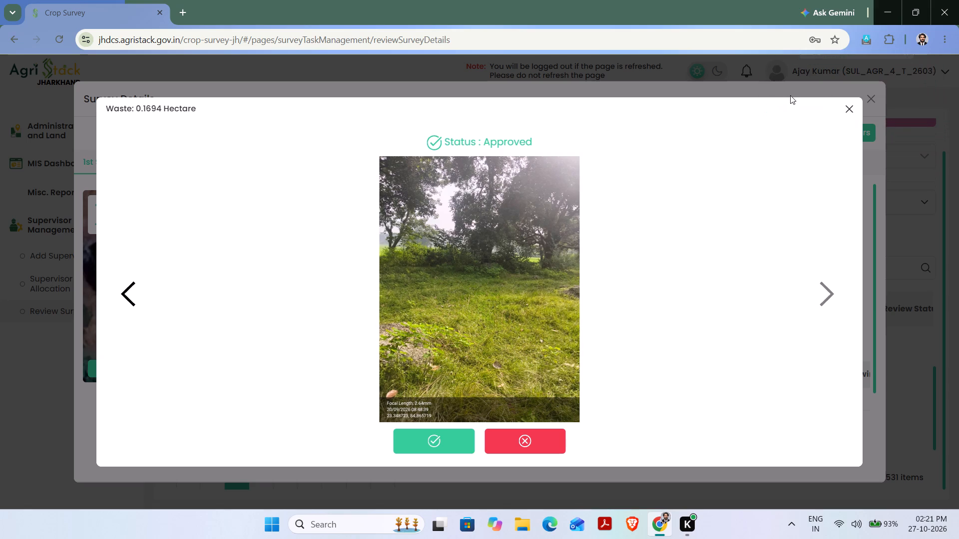
pyautogui.click(848, 107)
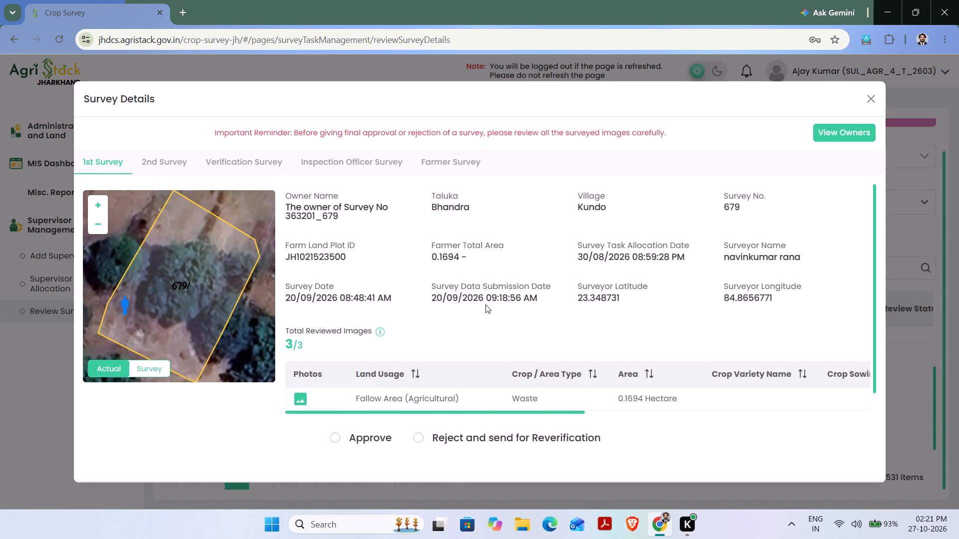
# Approve the 1st Survey of survey number 679, save the review and close its survey details.
pyautogui.scroll(-1, 485, 304)
pyautogui.click(373, 365)
pyautogui.click(446, 396)
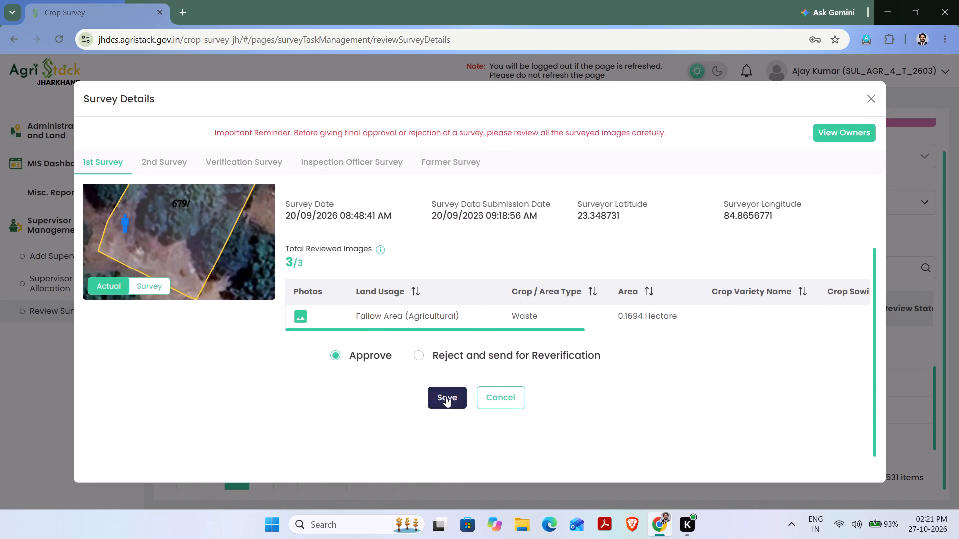
pyautogui.click(467, 315)
# Open the survey details for survey number 678 and approve all three of its farm images.
pyautogui.click(179, 411)
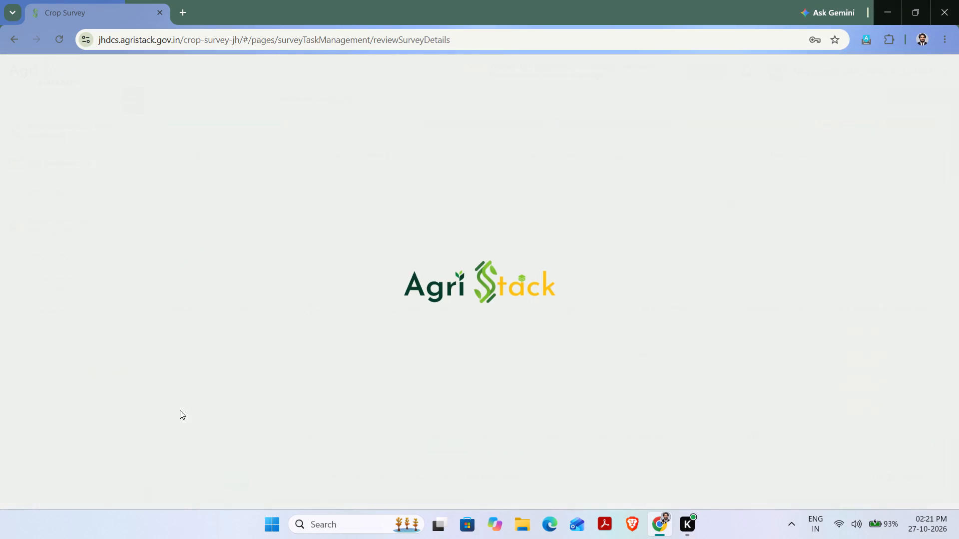
pyautogui.click(302, 396)
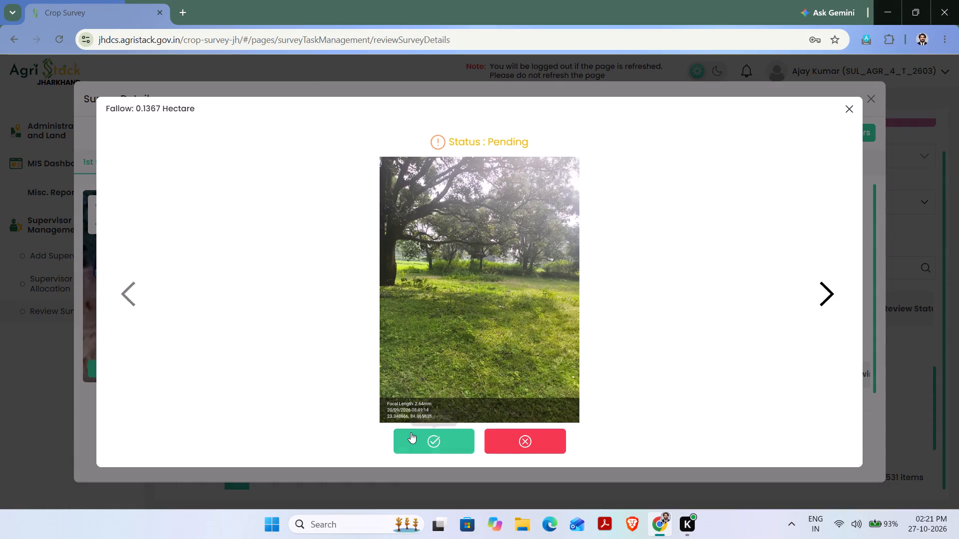
pyautogui.click(420, 437)
pyautogui.moveTo(520, 351); pyautogui.dragTo(423, 372)
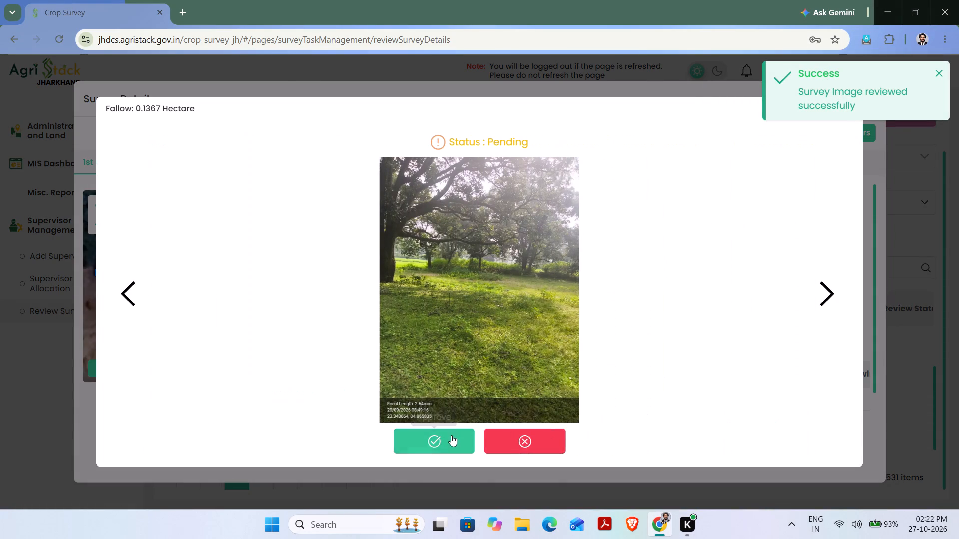
pyautogui.click(451, 437)
pyautogui.moveTo(524, 355); pyautogui.dragTo(475, 362)
pyautogui.click(449, 433)
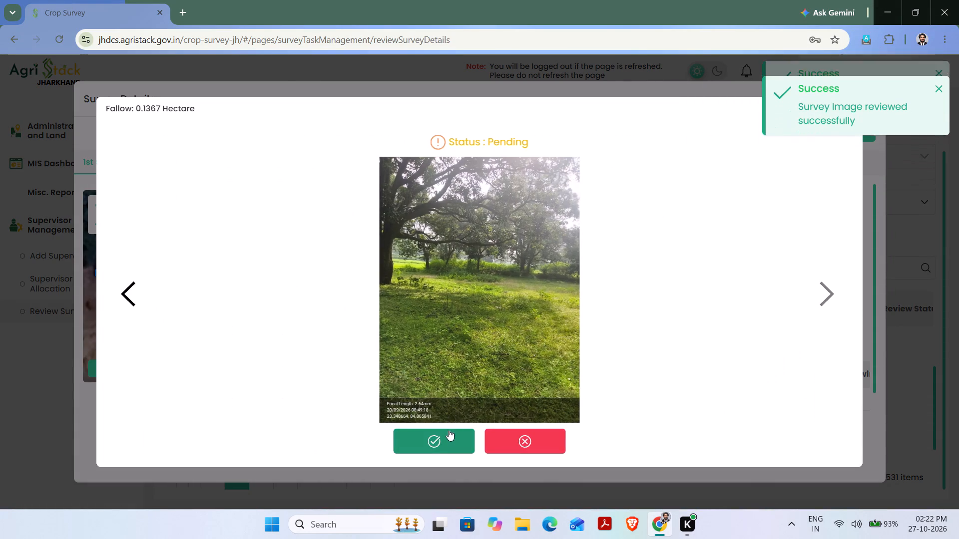
pyautogui.moveTo(530, 325); pyautogui.dragTo(485, 333)
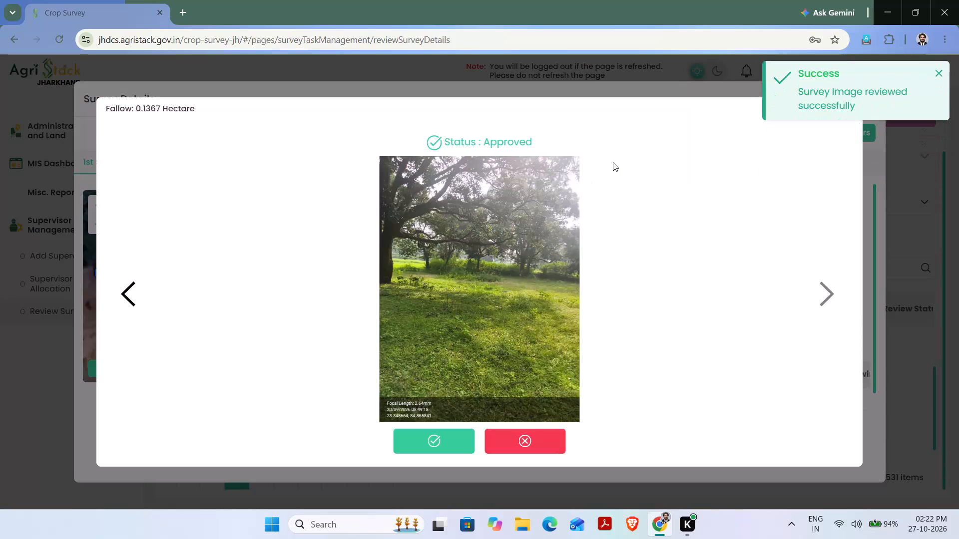
pyautogui.click(851, 105)
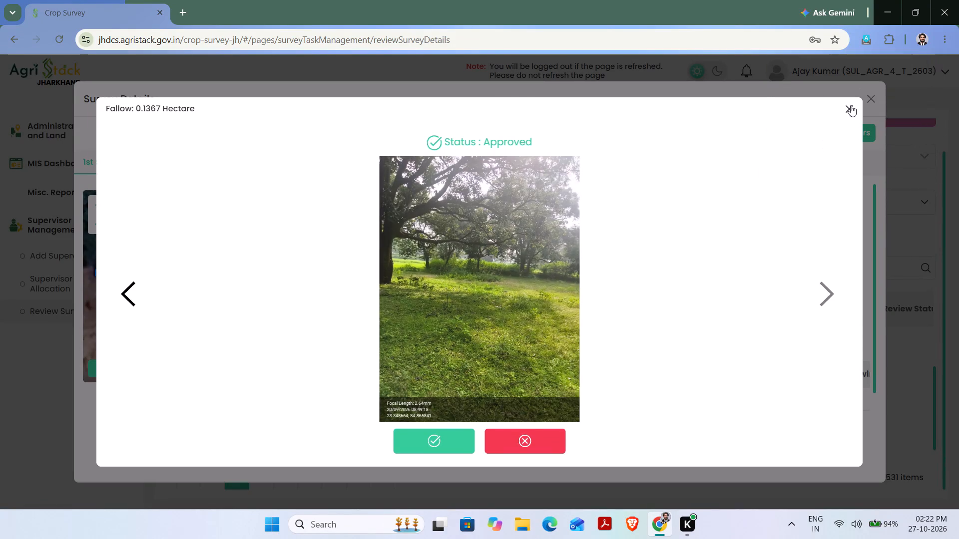
# Approve the 1st Survey of survey number 678, save the review and close its survey details.
pyautogui.scroll(-1, 479, 328)
pyautogui.click(379, 373)
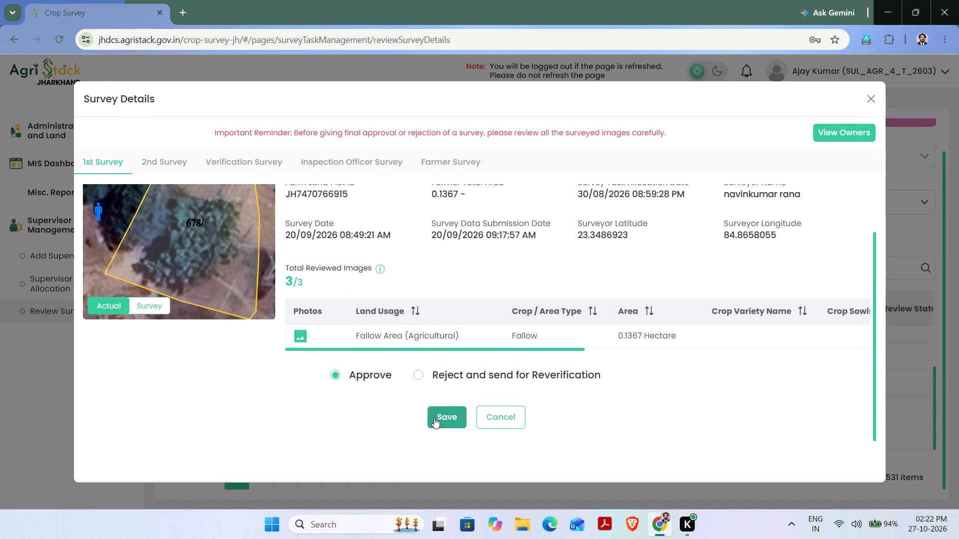
pyautogui.click(444, 416)
pyautogui.click(469, 313)
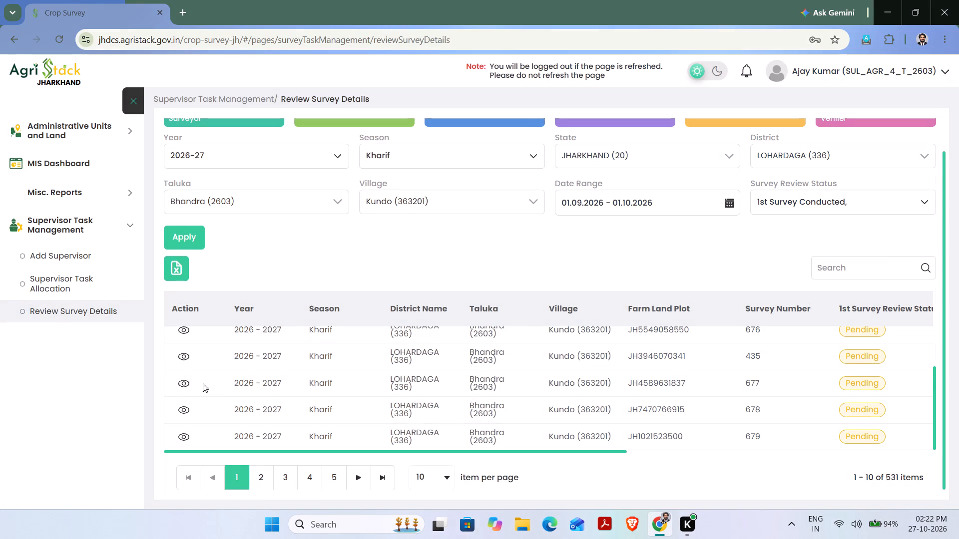
# Open the survey details for survey number 677 and approve all three of its farm images.
pyautogui.click(185, 381)
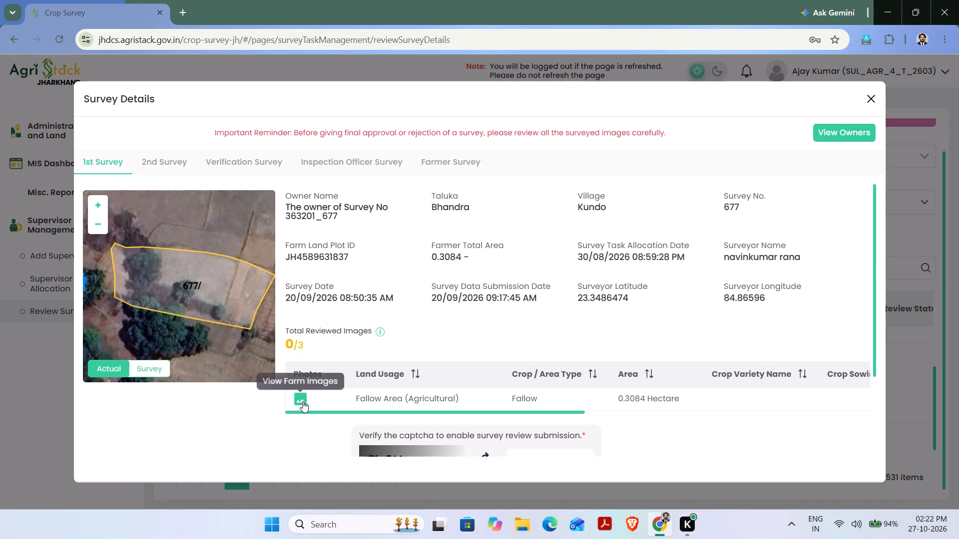
pyautogui.click(303, 401)
pyautogui.click(424, 447)
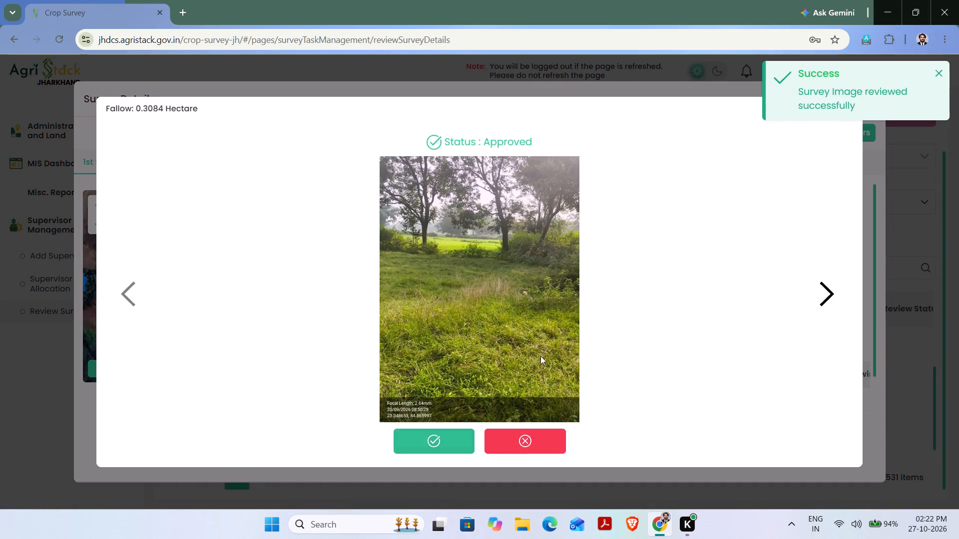
pyautogui.moveTo(542, 354); pyautogui.dragTo(480, 364)
pyautogui.doubleClick(445, 435)
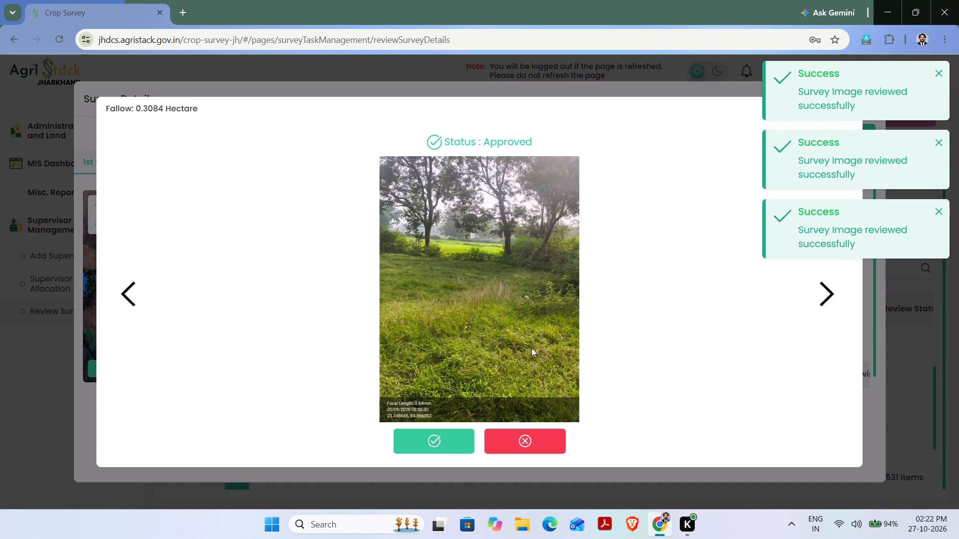
pyautogui.moveTo(506, 357); pyautogui.dragTo(465, 357)
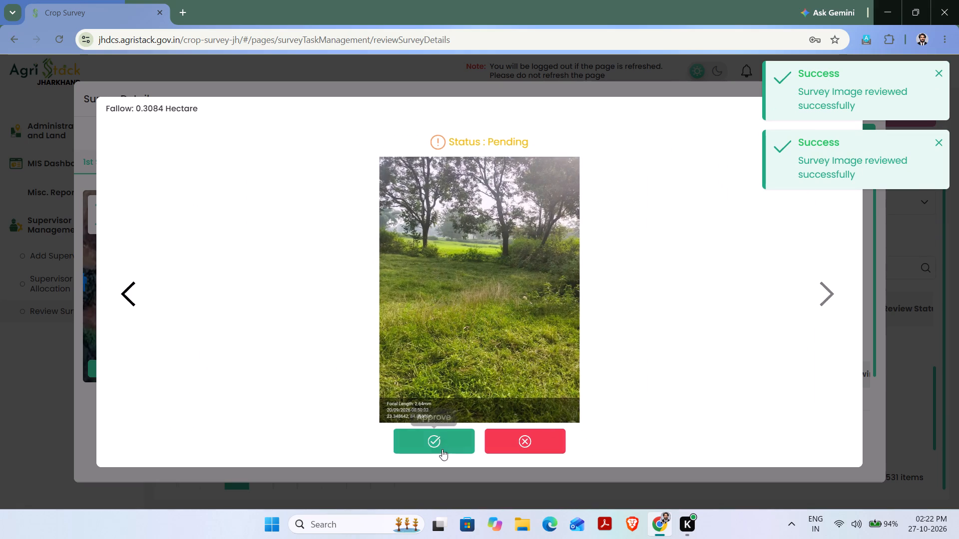
pyautogui.click(441, 453)
pyautogui.moveTo(555, 278); pyautogui.dragTo(516, 287)
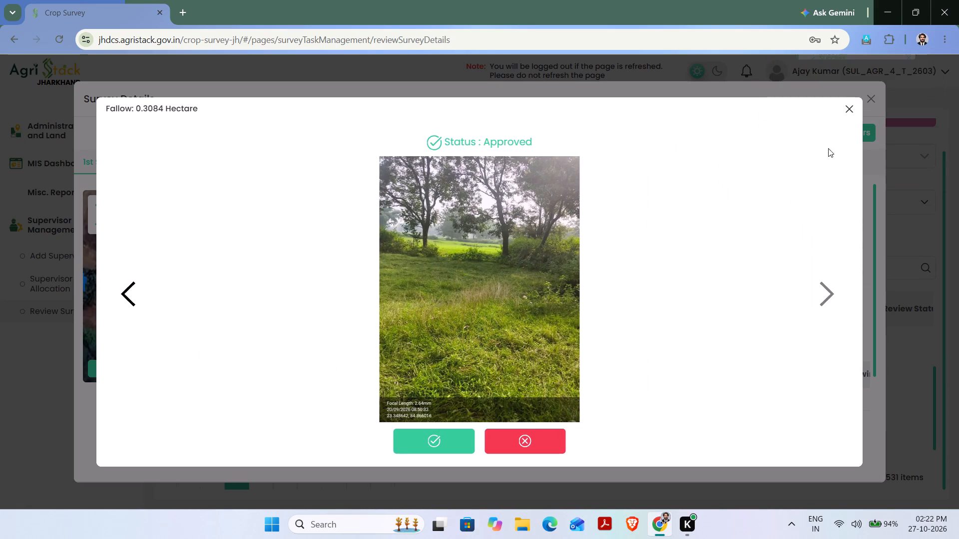
pyautogui.click(851, 109)
# Fill in the captcha, approve the 1st Survey of survey number 677, save the review and close its survey details.
pyautogui.scroll(-1, 464, 380)
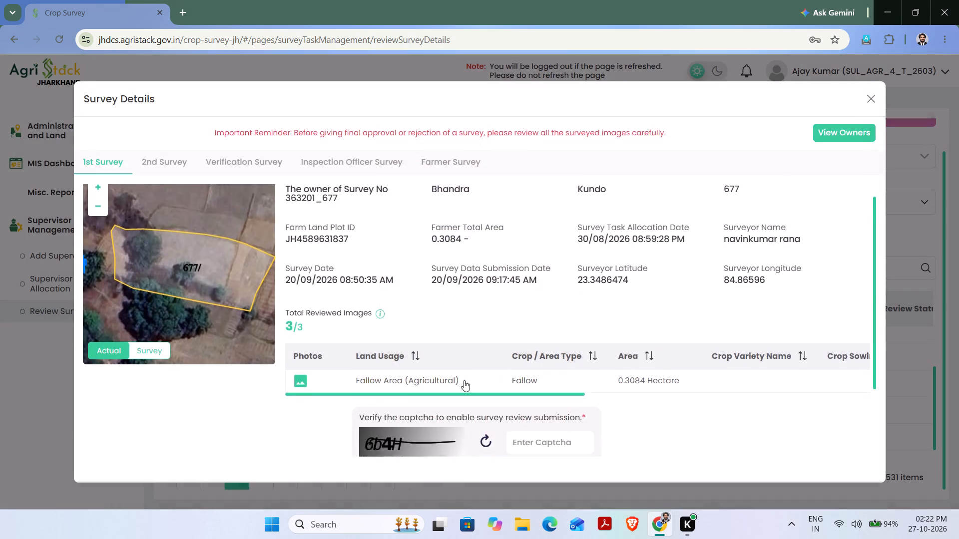
pyautogui.scroll(-1, 464, 380)
pyautogui.doubleClick(546, 364)
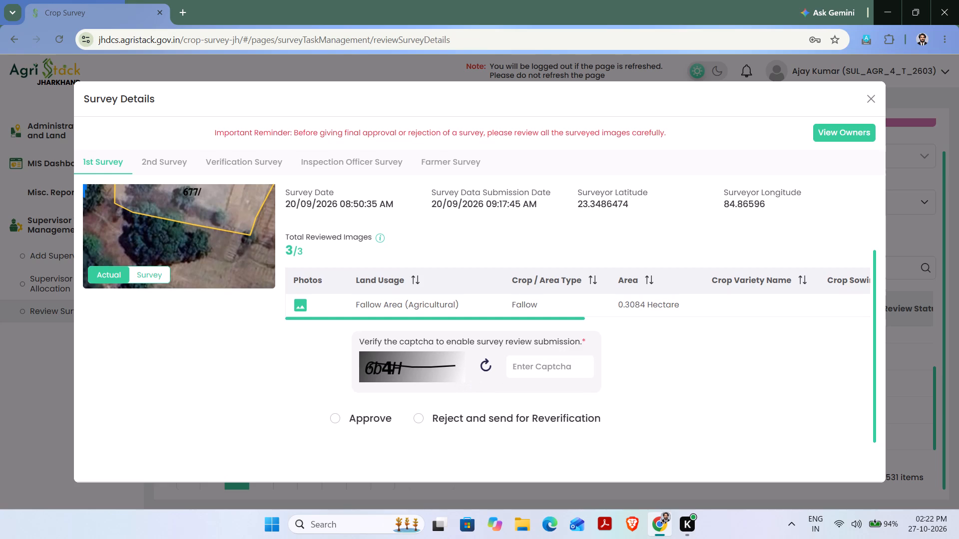
pyautogui.press('6')
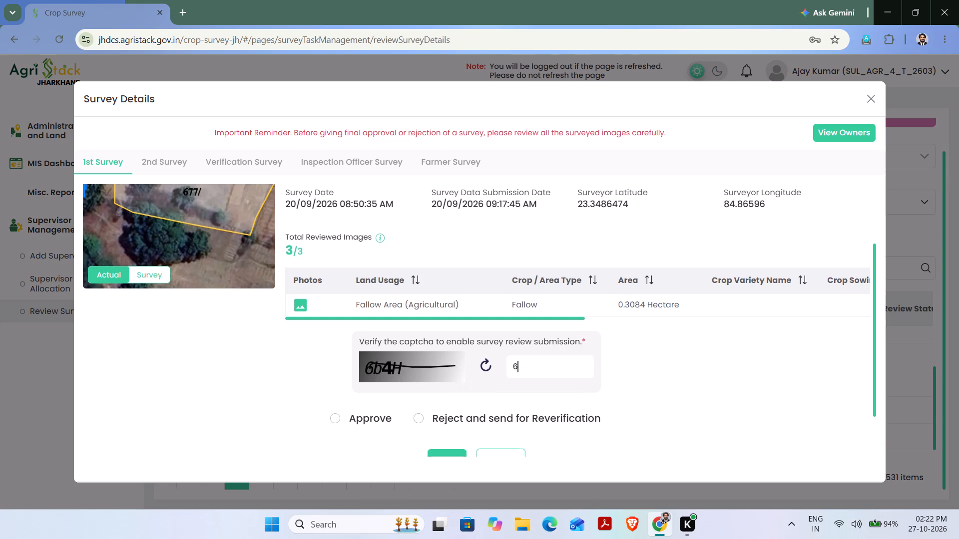
pyautogui.press('b')
pyautogui.press('4')
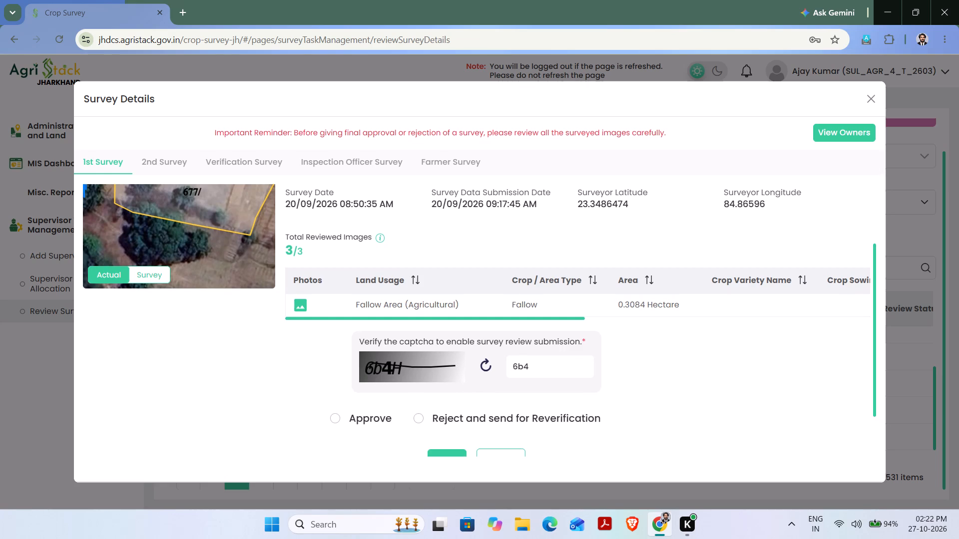
pyautogui.hotkey('shift', 'h')
pyautogui.scroll(-1, 546, 364)
pyautogui.click(379, 352)
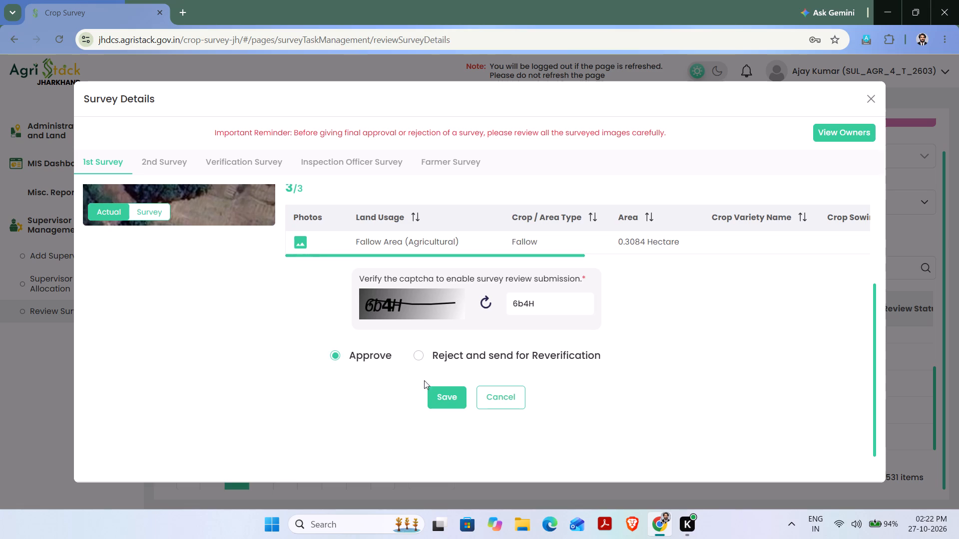
pyautogui.click(447, 393)
pyautogui.click(484, 310)
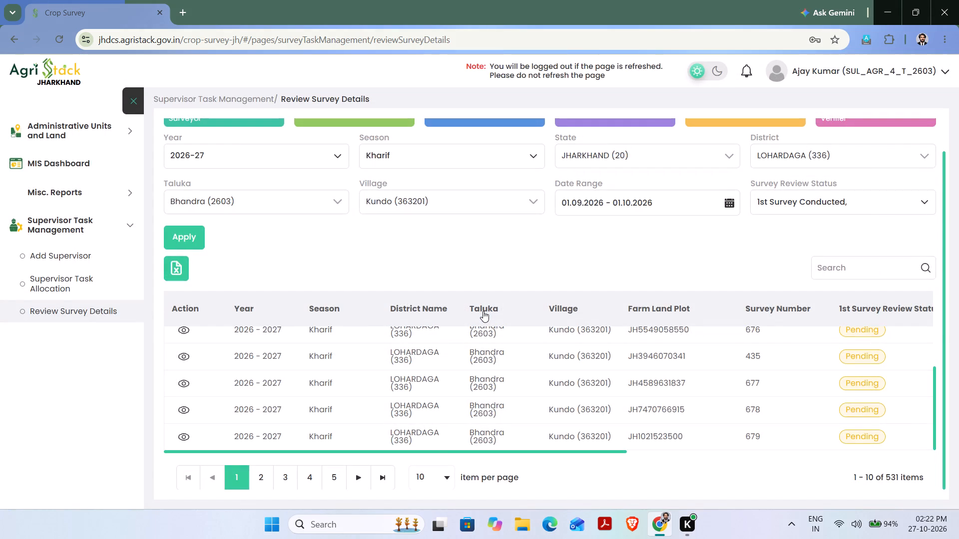
# Open the survey details for survey number 435 and approve all three of its farm images.
pyautogui.click(184, 354)
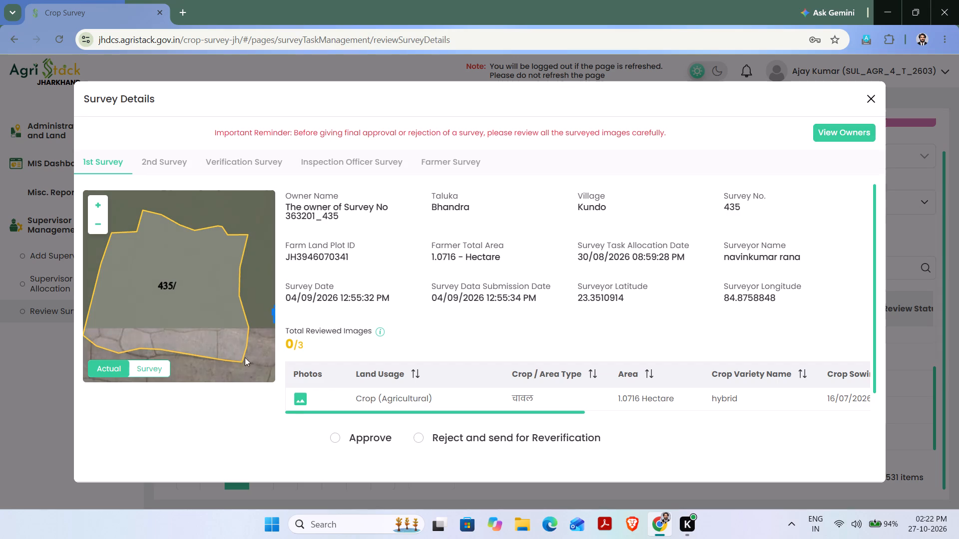
pyautogui.click(301, 400)
pyautogui.click(426, 447)
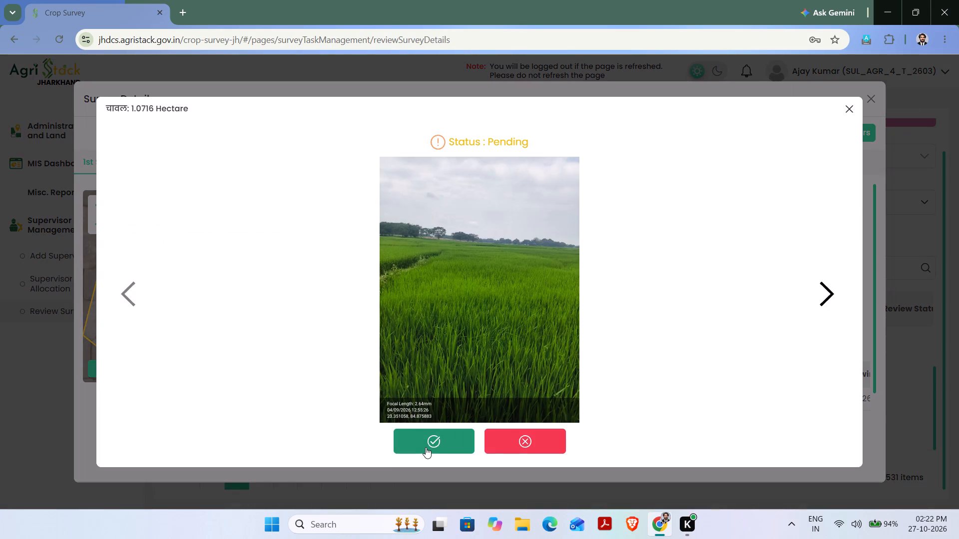
pyautogui.moveTo(517, 357); pyautogui.dragTo(457, 366)
pyautogui.click(457, 436)
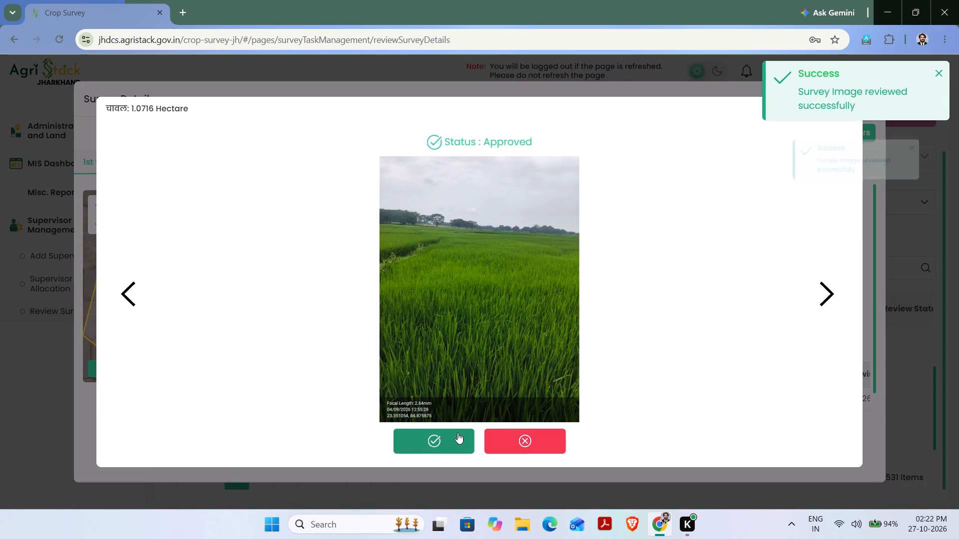
pyautogui.moveTo(509, 365); pyautogui.dragTo(453, 371)
pyautogui.click(451, 439)
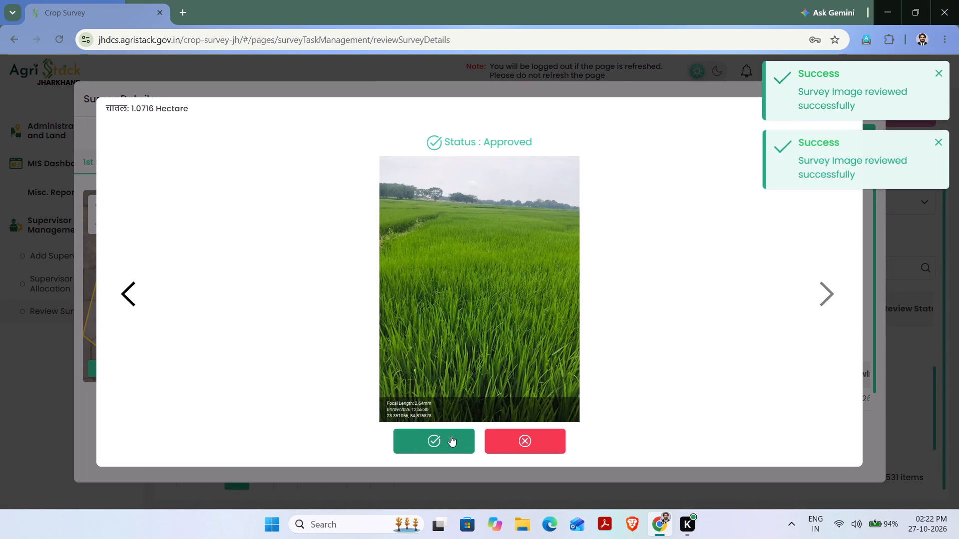
pyautogui.moveTo(530, 299); pyautogui.dragTo(495, 307)
pyautogui.click(847, 105)
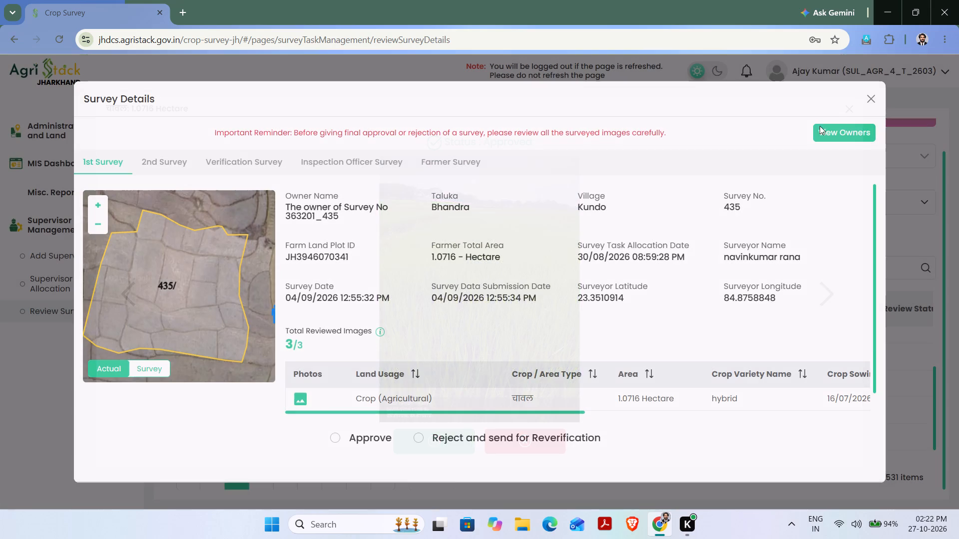
# Approve the 1st Survey of survey number 435, save the review and close its survey details.
pyautogui.click(337, 438)
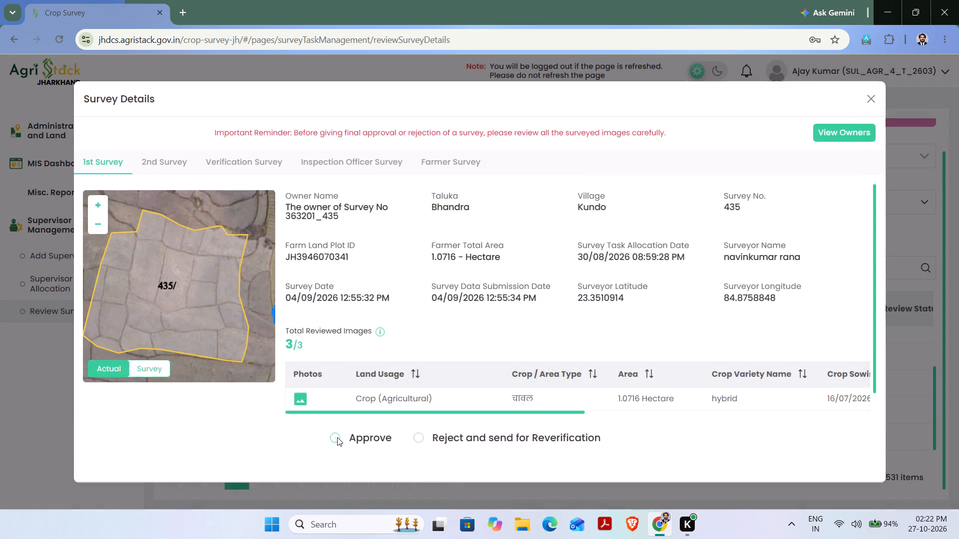
pyautogui.scroll(-2, 337, 437)
pyautogui.click(438, 395)
pyautogui.click(494, 311)
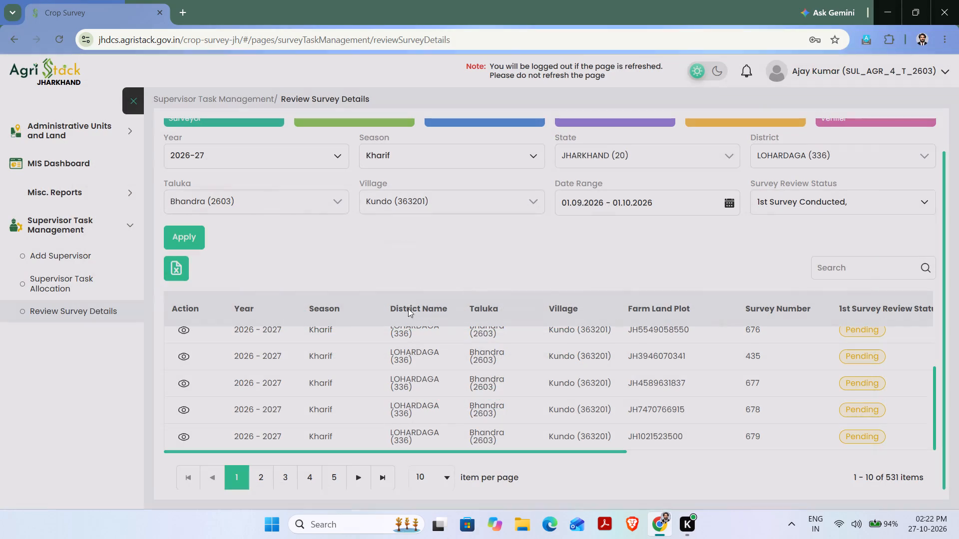
# Reapply the current Kundo village filters to refresh the list of pending surveys.
pyautogui.click(189, 244)
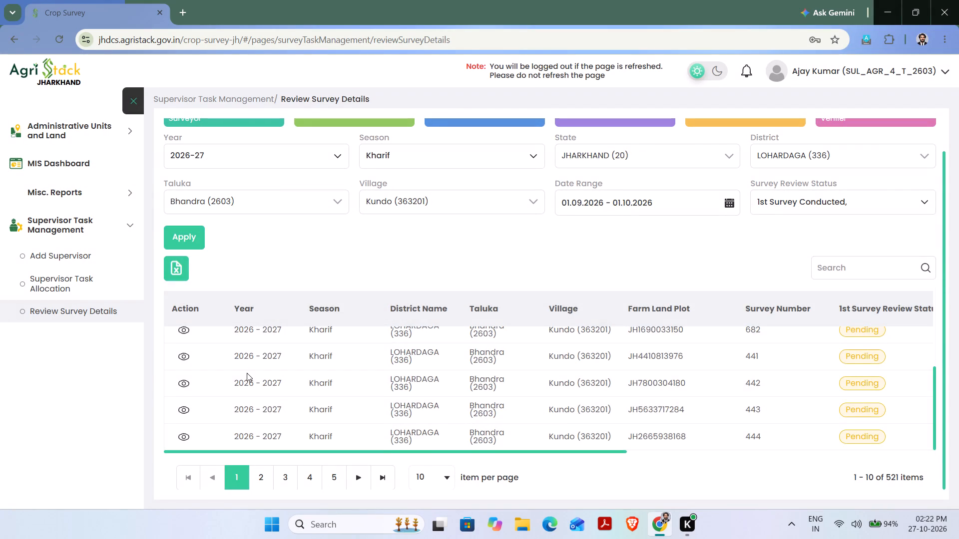
# Open the survey details for survey number 438 and approve all three of its farm images.
pyautogui.scroll(6, 247, 373)
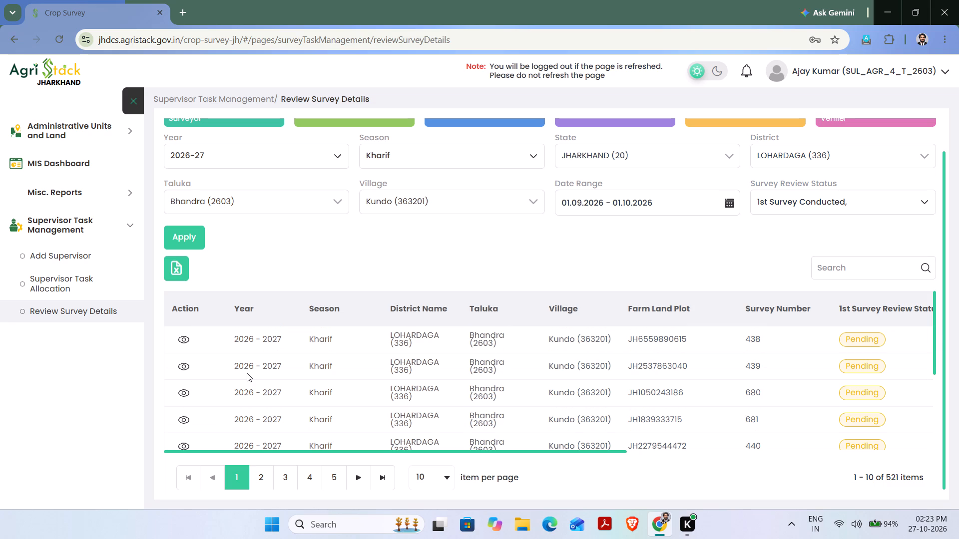
pyautogui.click(184, 342)
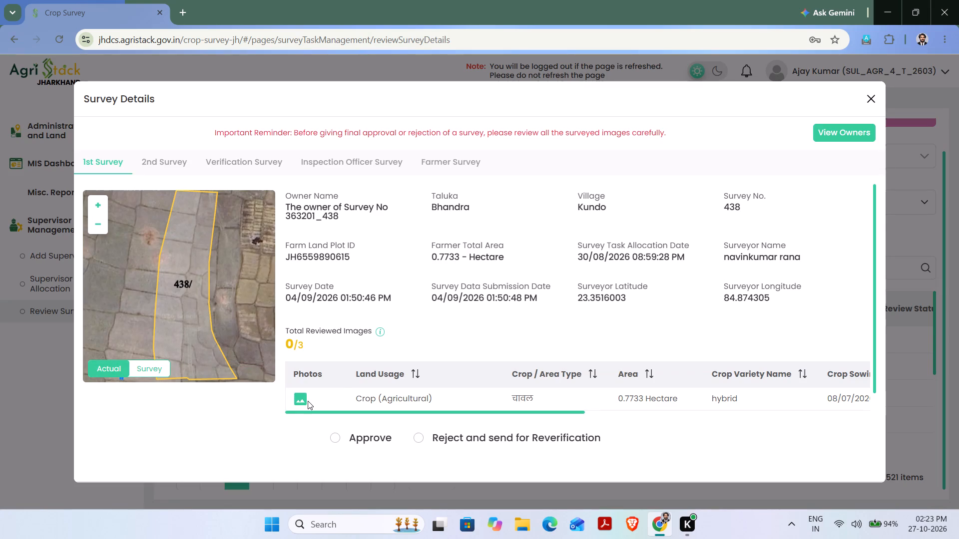
pyautogui.click(301, 401)
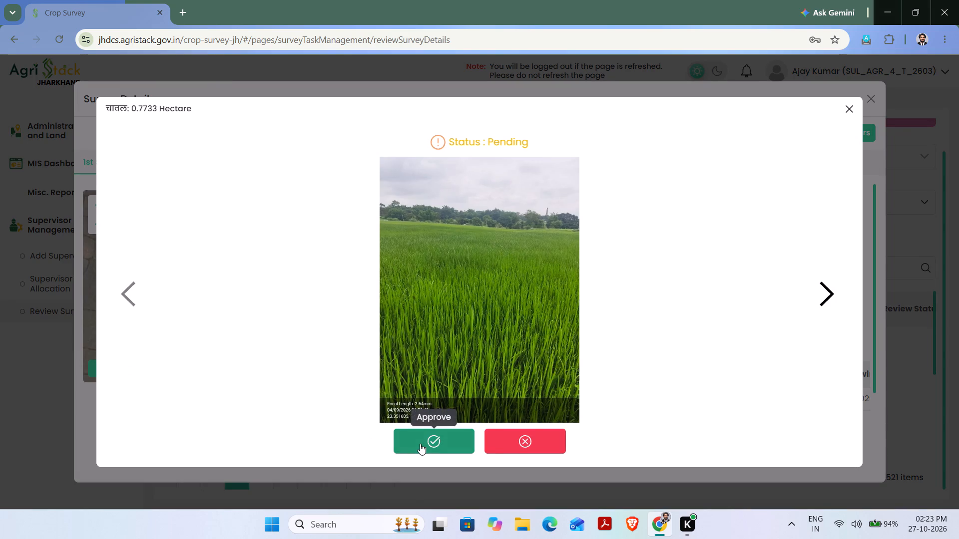
pyautogui.click(420, 444)
pyautogui.moveTo(510, 382); pyautogui.dragTo(459, 393)
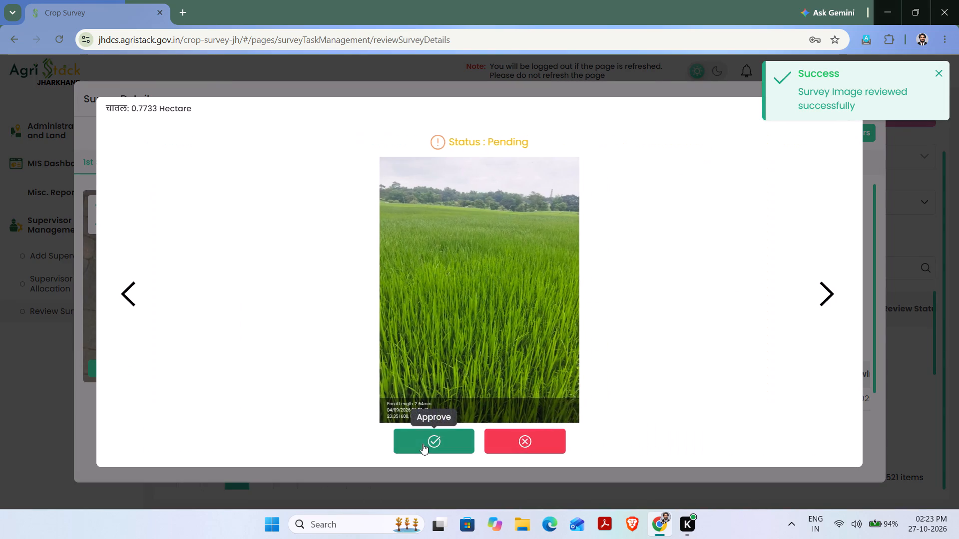
pyautogui.click(422, 443)
pyautogui.moveTo(518, 365); pyautogui.dragTo(475, 373)
pyautogui.click(429, 439)
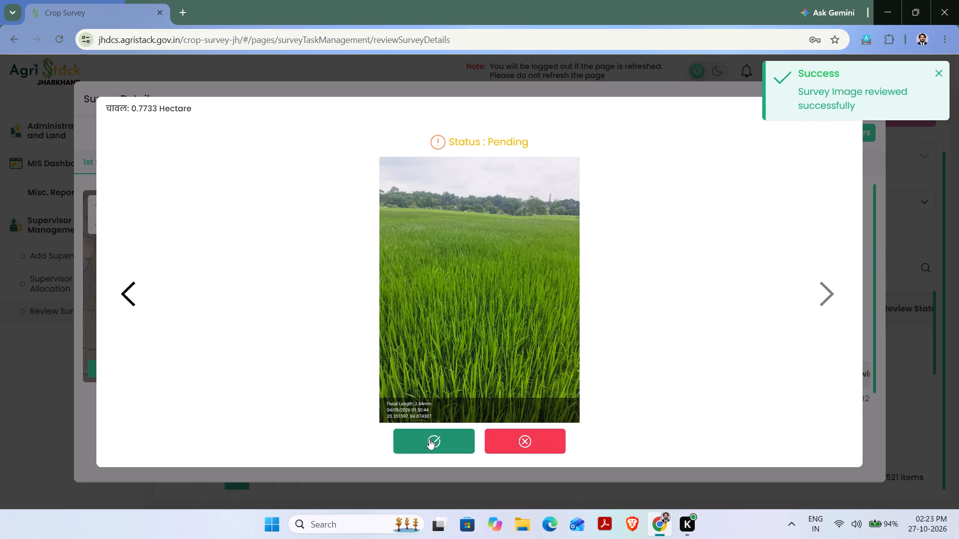
pyautogui.moveTo(528, 324); pyautogui.dragTo(488, 334)
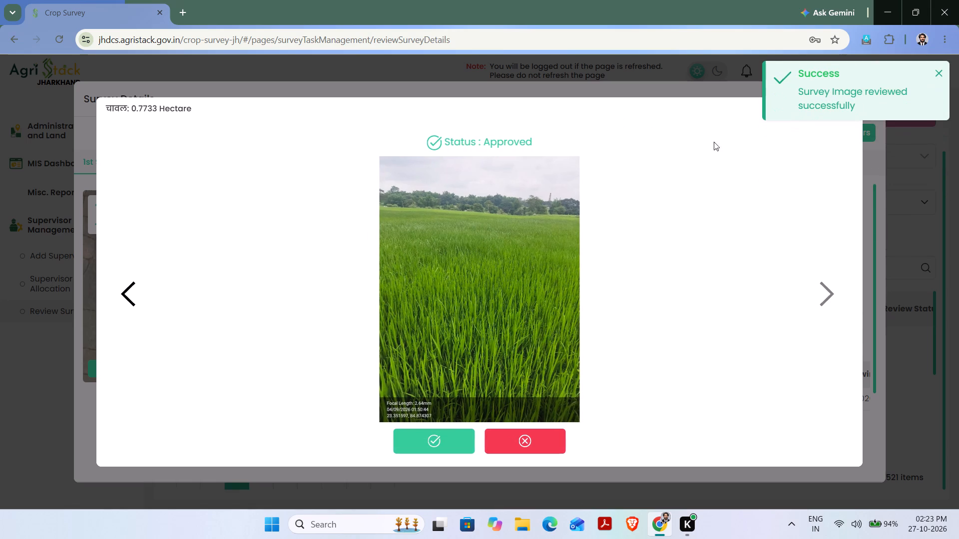
pyautogui.click(845, 110)
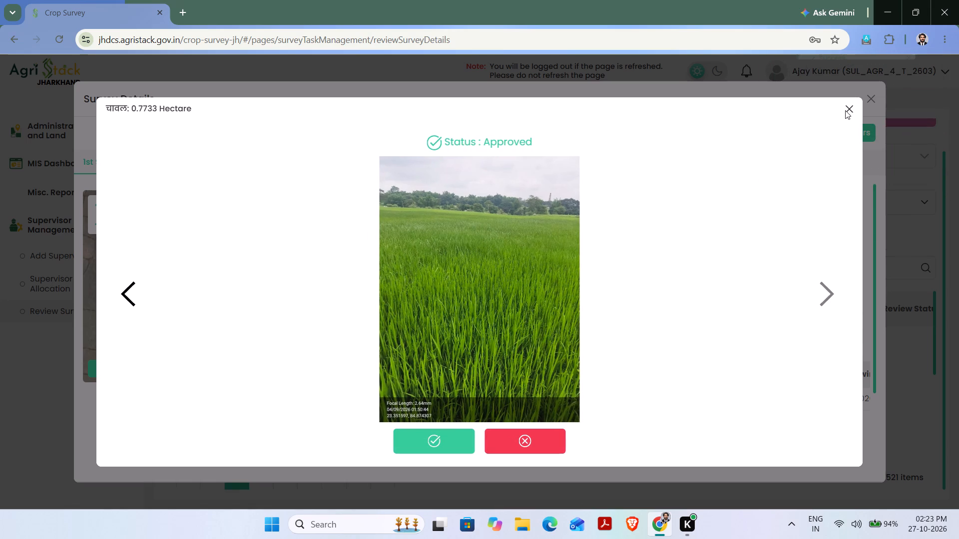
pyautogui.click(848, 109)
# Approve the 1st Survey of survey number 438, save the review and close its survey details.
pyautogui.scroll(-1, 493, 349)
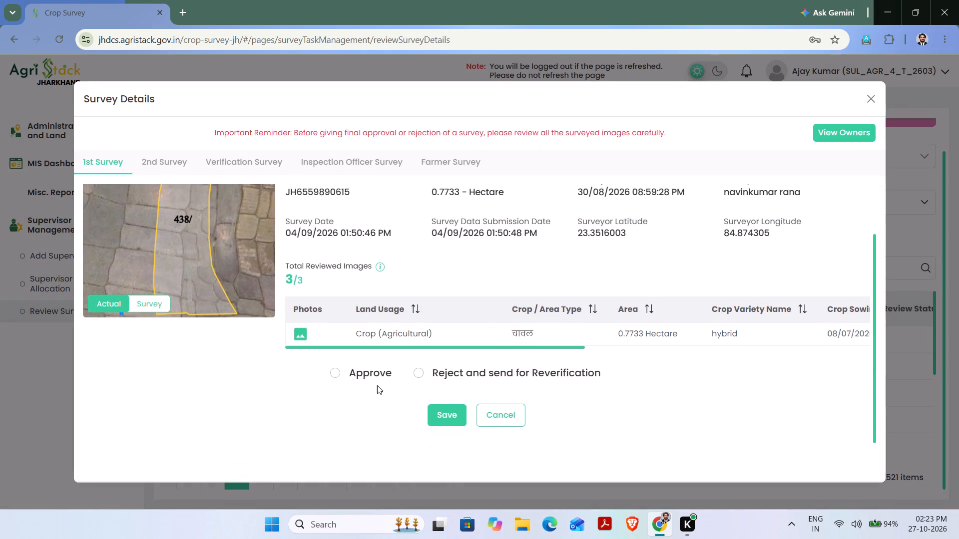
pyautogui.click(376, 378)
pyautogui.click(448, 410)
pyautogui.click(482, 318)
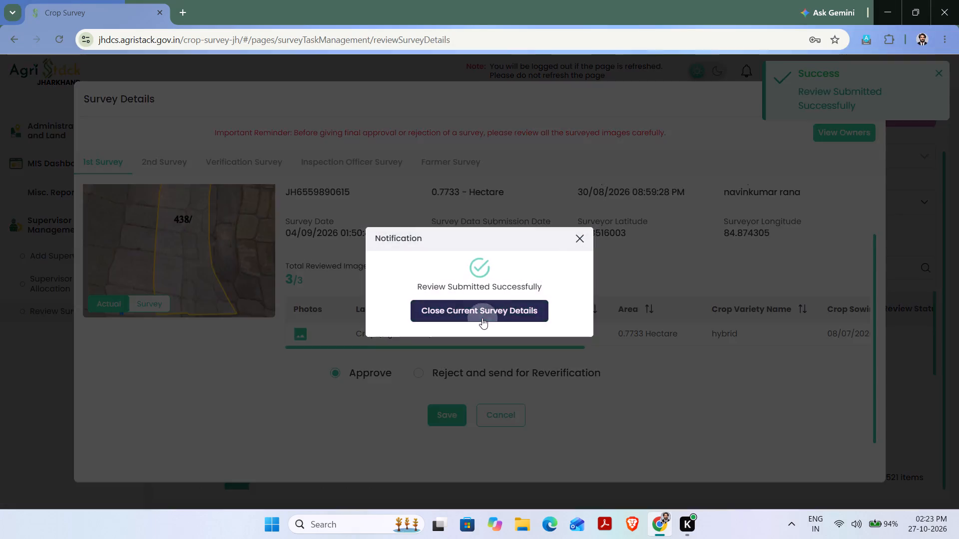
# Reapply the same filters to refresh the pending survey list for Kundo village.
pyautogui.click(185, 243)
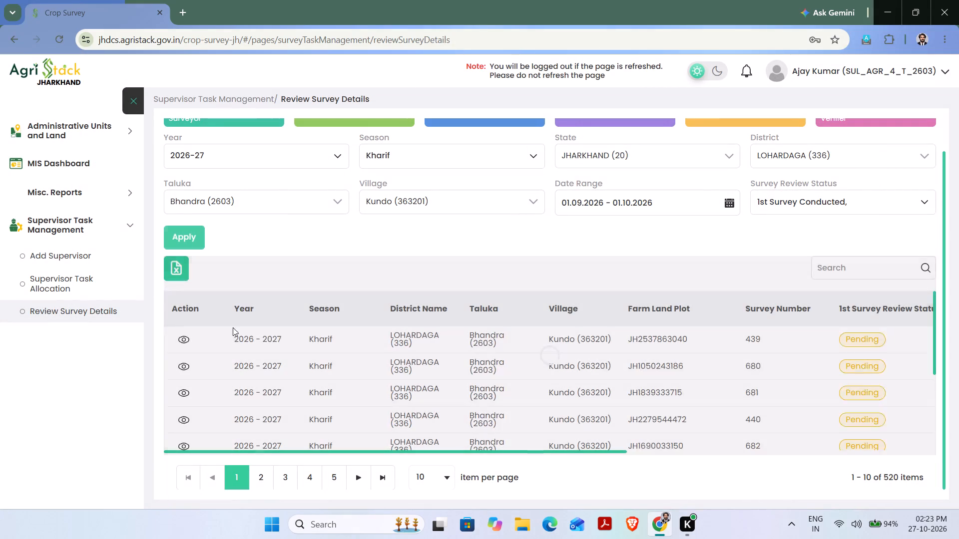
# Open the survey details for survey number 439 and approve all three of its farm images.
pyautogui.click(181, 338)
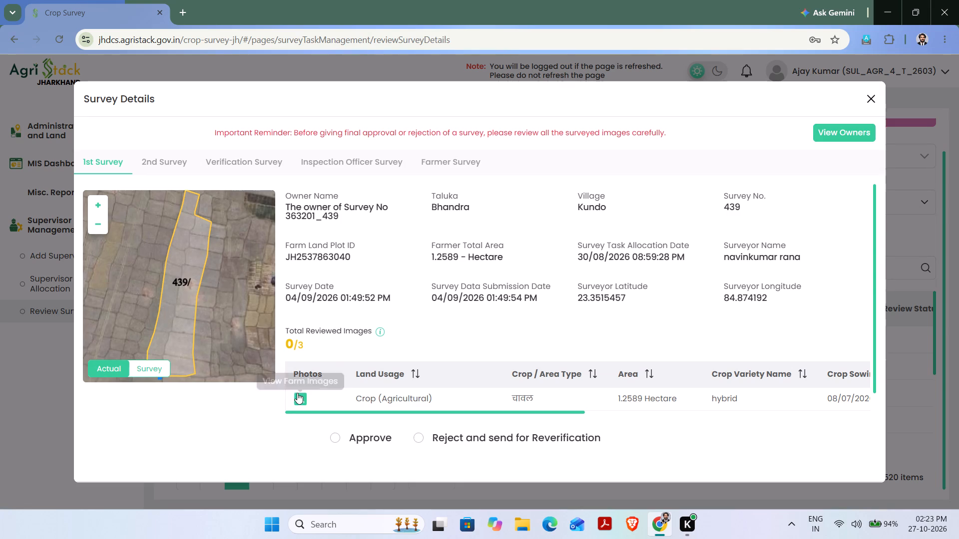
pyautogui.click(297, 393)
pyautogui.click(420, 437)
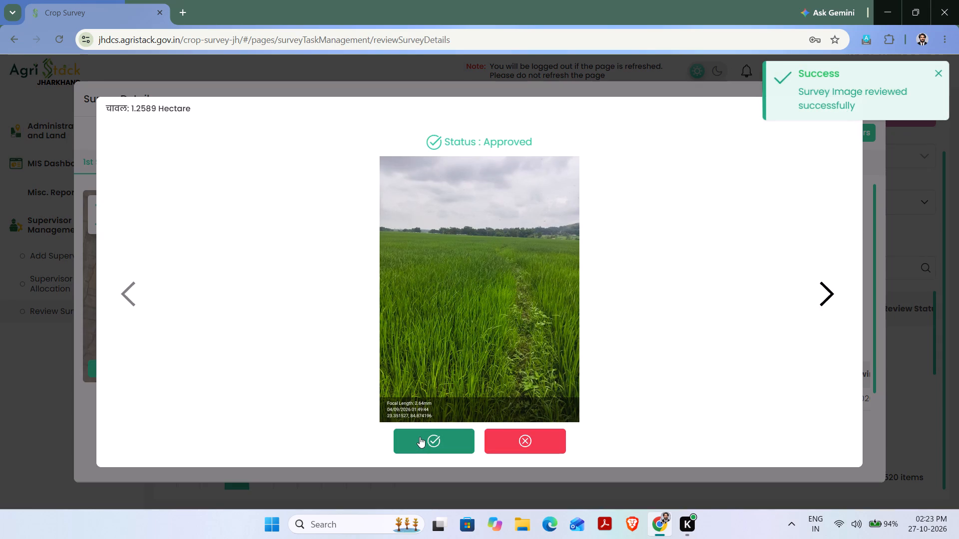
pyautogui.moveTo(516, 381); pyautogui.dragTo(487, 386)
pyautogui.click(451, 447)
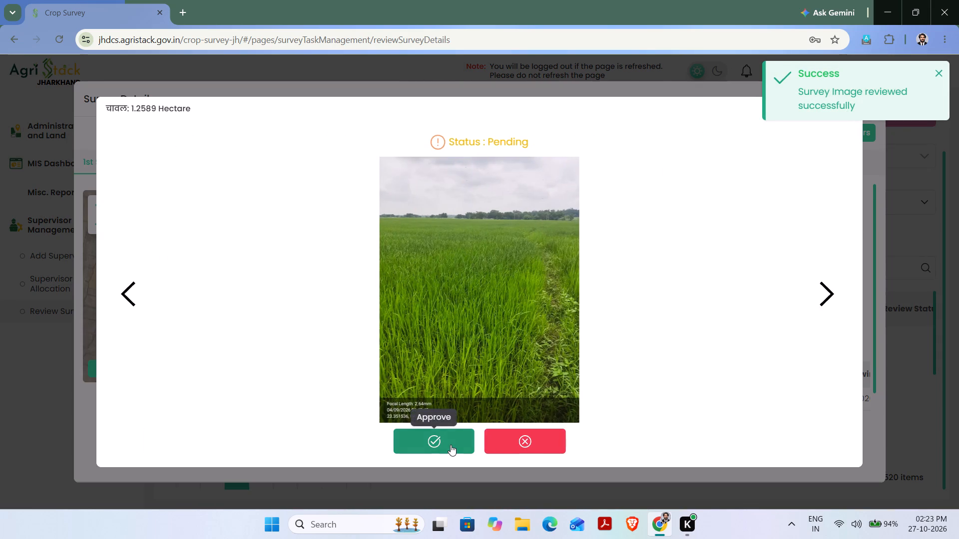
pyautogui.moveTo(509, 372); pyautogui.dragTo(452, 381)
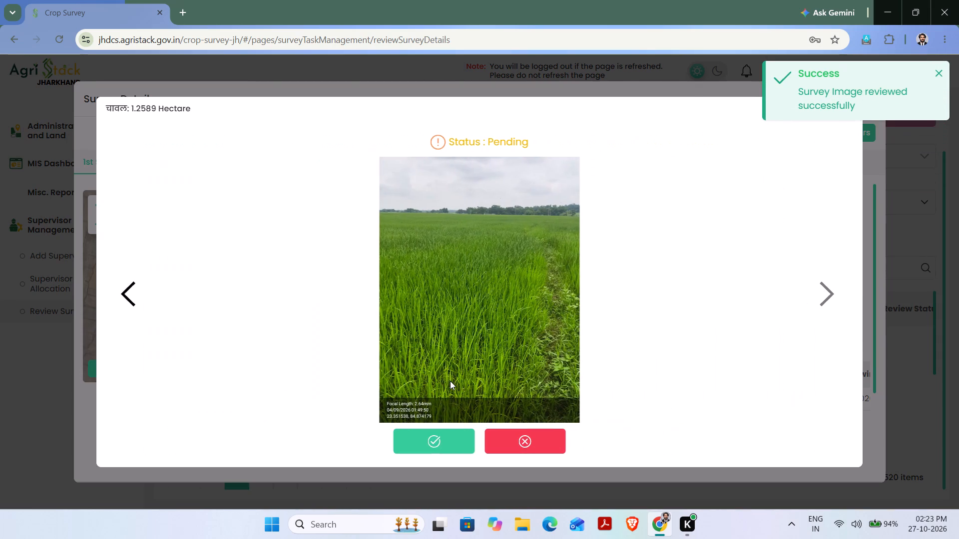
pyautogui.click(426, 442)
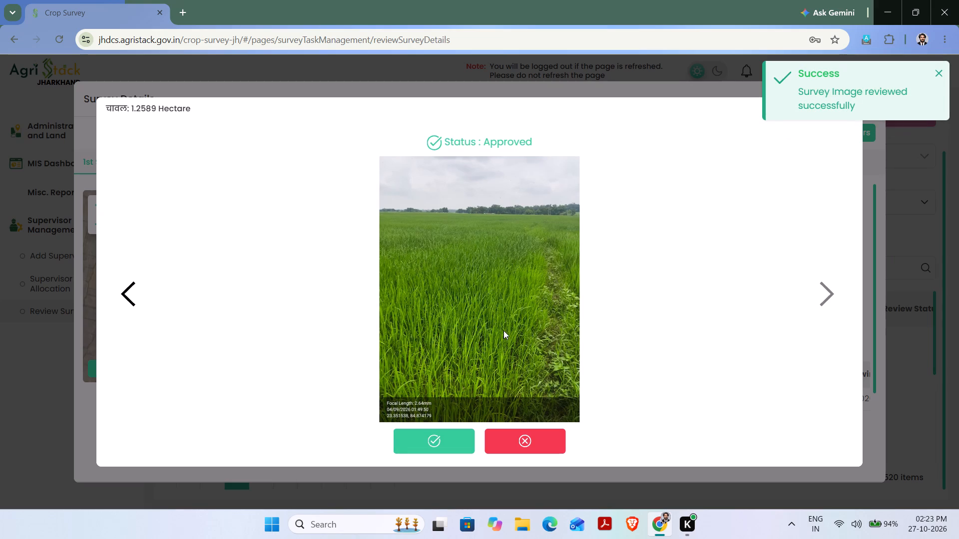
# Approve the 1st Survey of survey number 439, save the review and close its survey details.
pyautogui.click(848, 110)
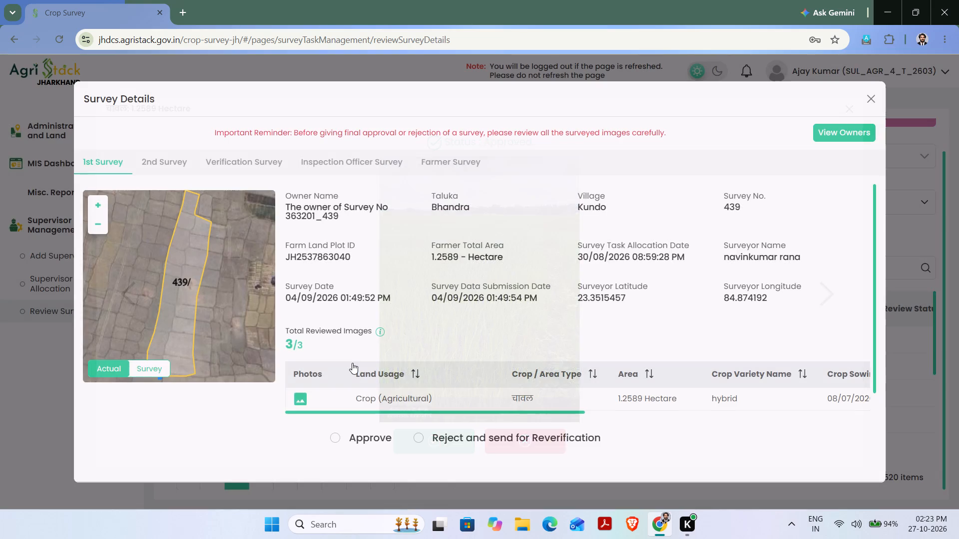
pyautogui.scroll(-1, 352, 363)
pyautogui.click(352, 363)
pyautogui.click(440, 401)
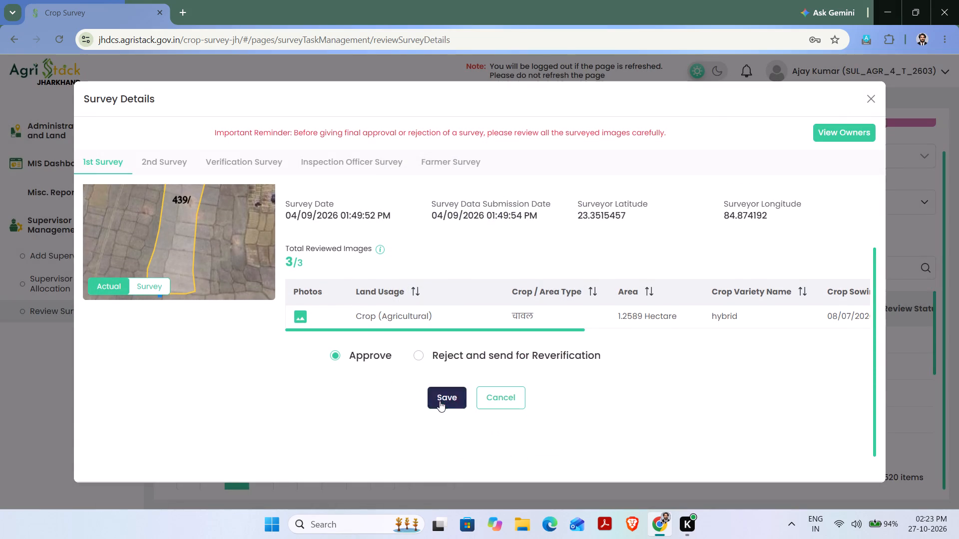
pyautogui.click(471, 307)
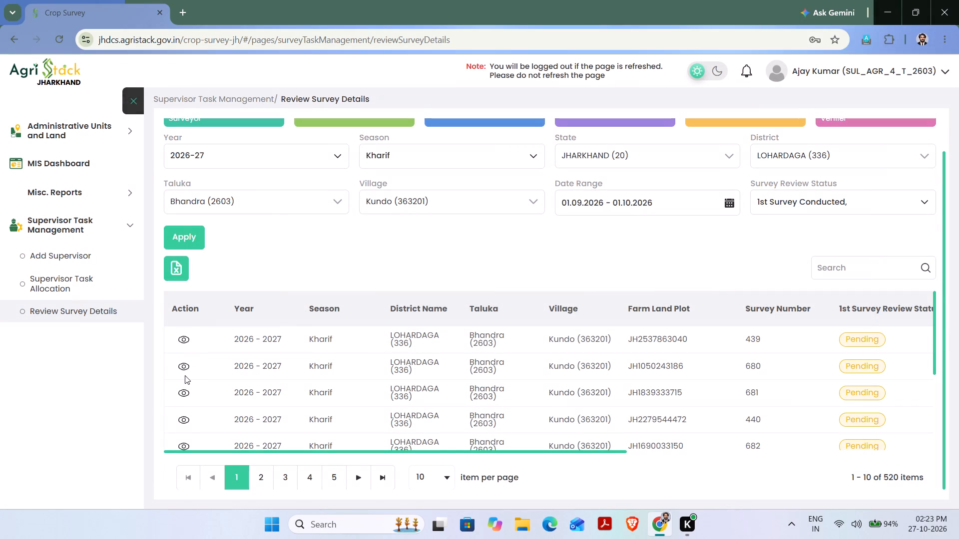
# Open the survey details for survey number 680 and approve all three of its farm images.
pyautogui.click(184, 368)
pyautogui.click(300, 401)
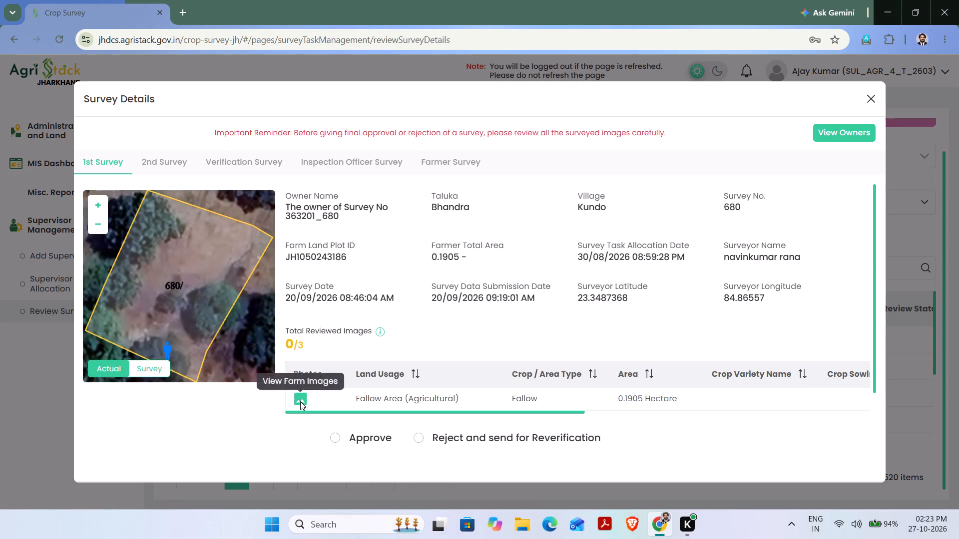
pyautogui.click(423, 450)
pyautogui.moveTo(501, 383); pyautogui.dragTo(431, 393)
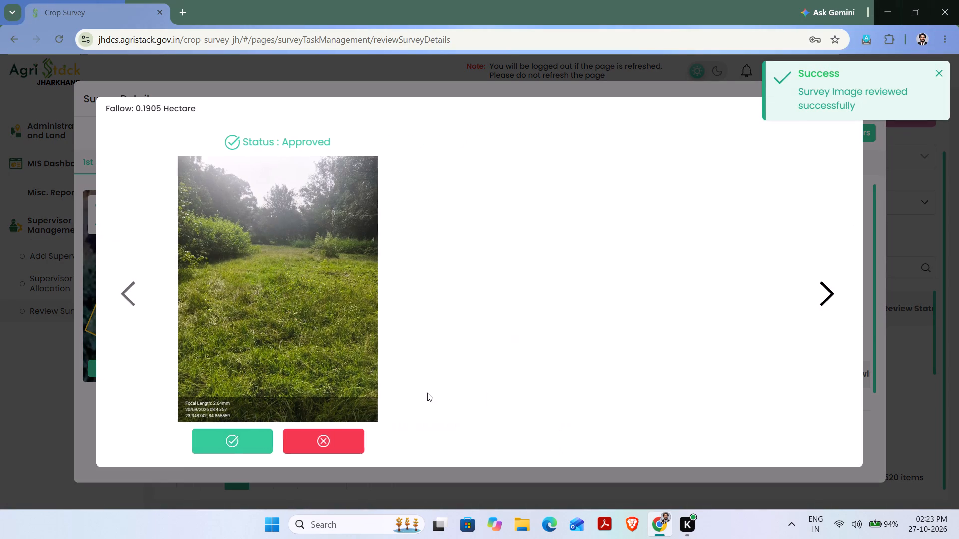
pyautogui.click(432, 443)
pyautogui.moveTo(510, 375); pyautogui.dragTo(448, 387)
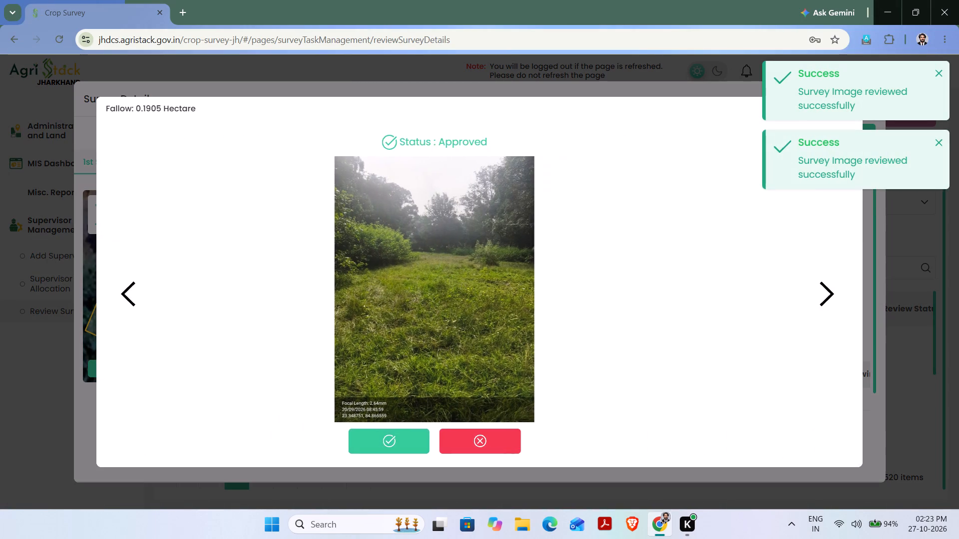
pyautogui.moveTo(448, 387); pyautogui.dragTo(428, 390)
pyautogui.click(421, 441)
pyautogui.moveTo(493, 365); pyautogui.dragTo(459, 369)
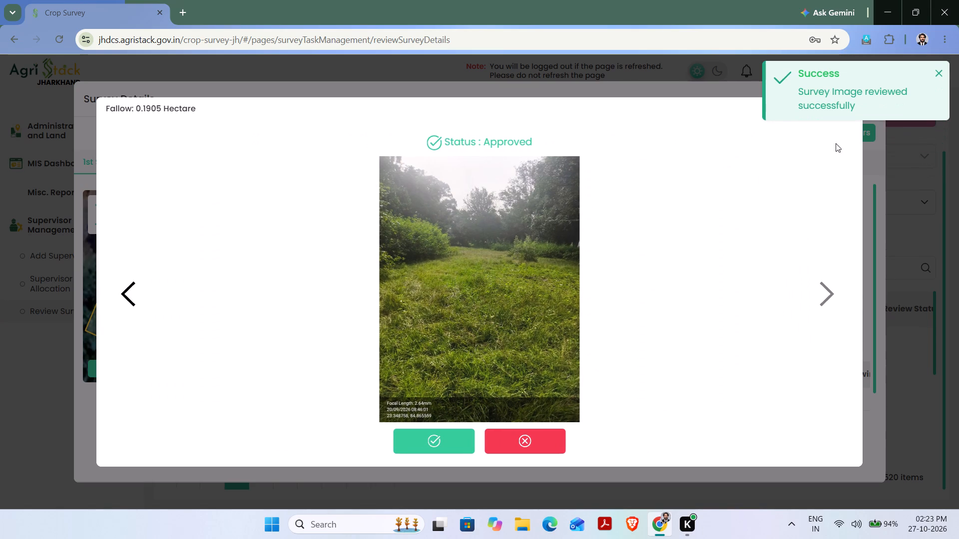
pyautogui.click(848, 108)
# Approve the 1st Survey of survey number 680, save the review and close its survey details.
pyautogui.scroll(-2, 478, 317)
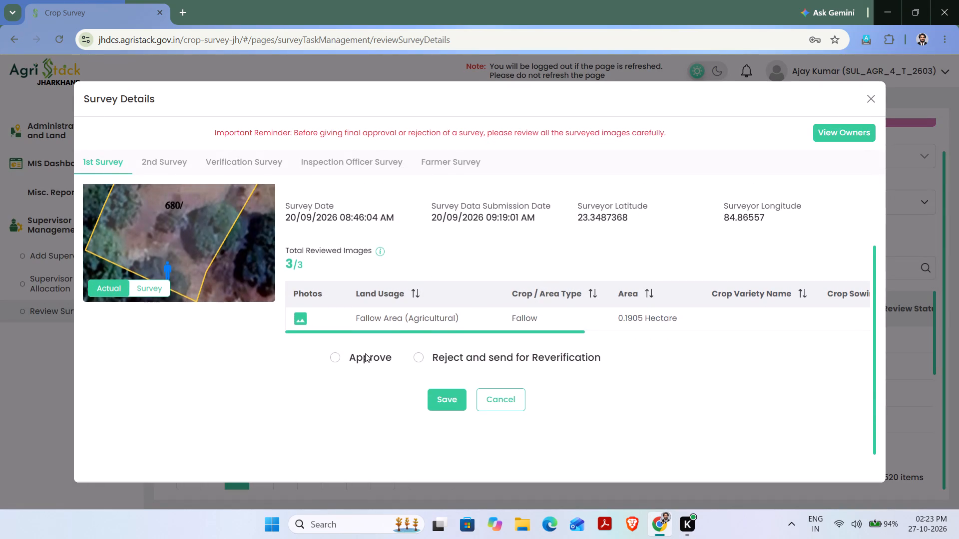
pyautogui.click(361, 354)
pyautogui.click(444, 400)
pyautogui.click(480, 306)
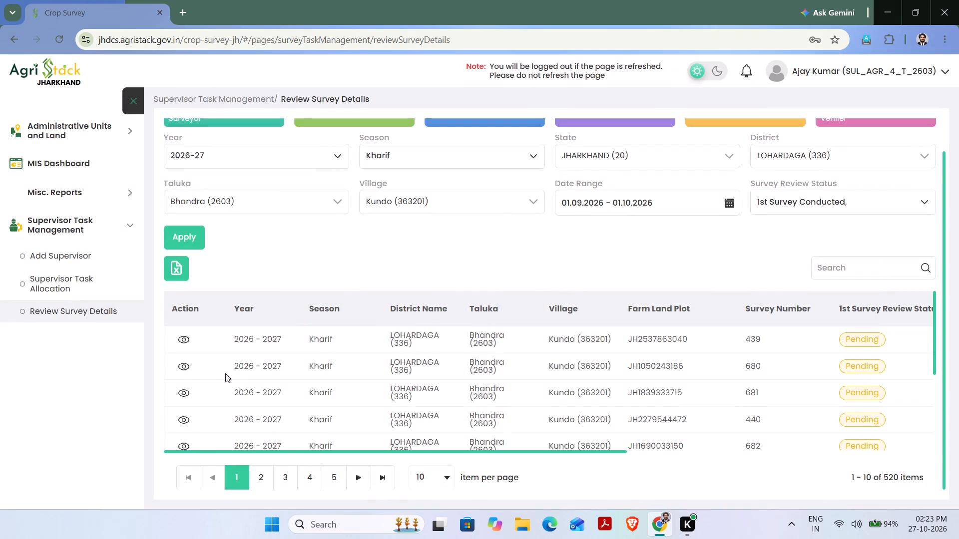
# Open the survey details for survey number 681 and approve all three of its farm images.
pyautogui.click(189, 390)
pyautogui.click(299, 400)
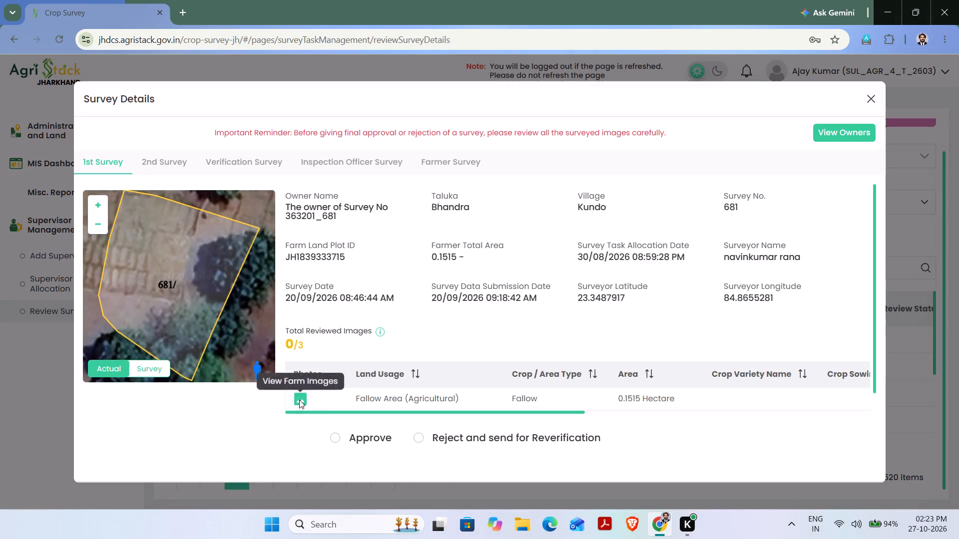
pyautogui.click(410, 443)
pyautogui.moveTo(520, 376); pyautogui.dragTo(450, 382)
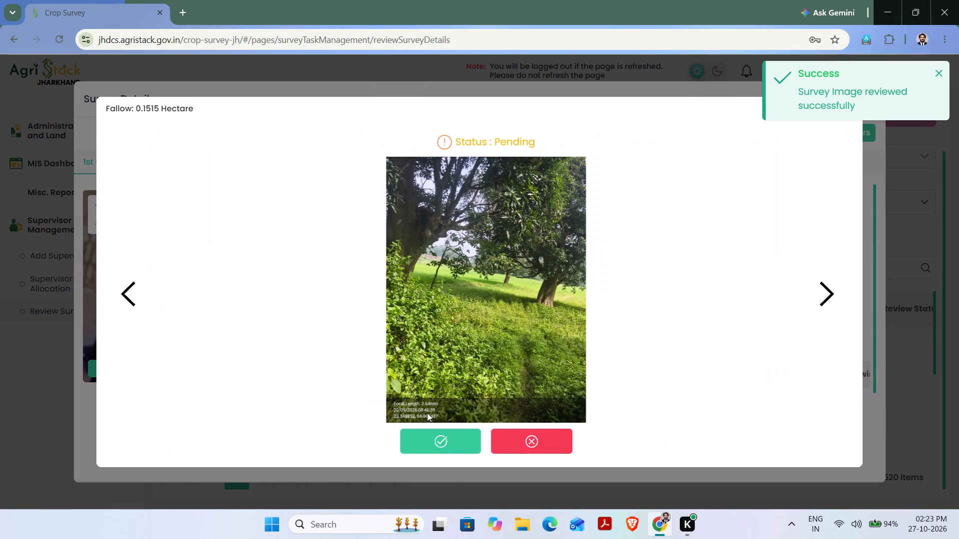
pyautogui.click(437, 449)
pyautogui.moveTo(528, 333); pyautogui.dragTo(460, 348)
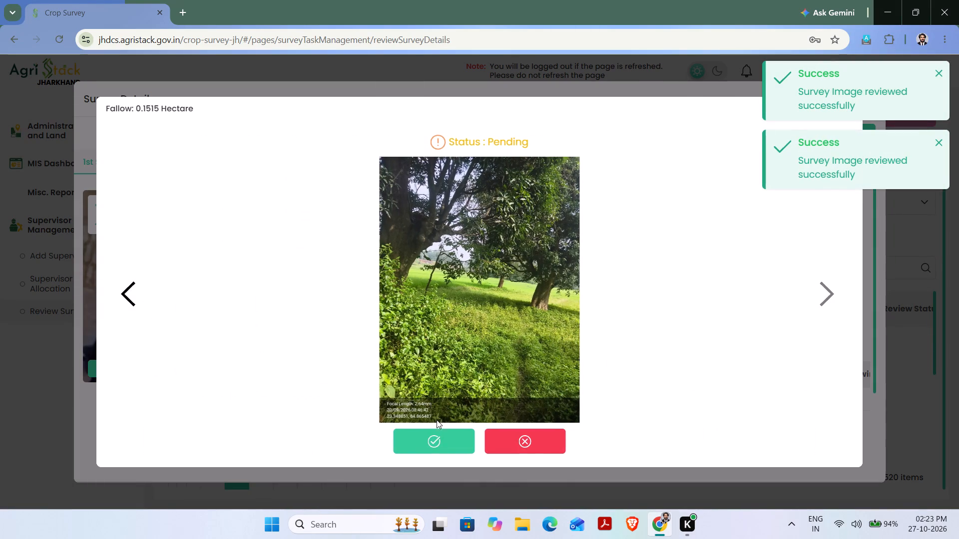
pyautogui.click(438, 431)
pyautogui.moveTo(522, 339); pyautogui.dragTo(490, 340)
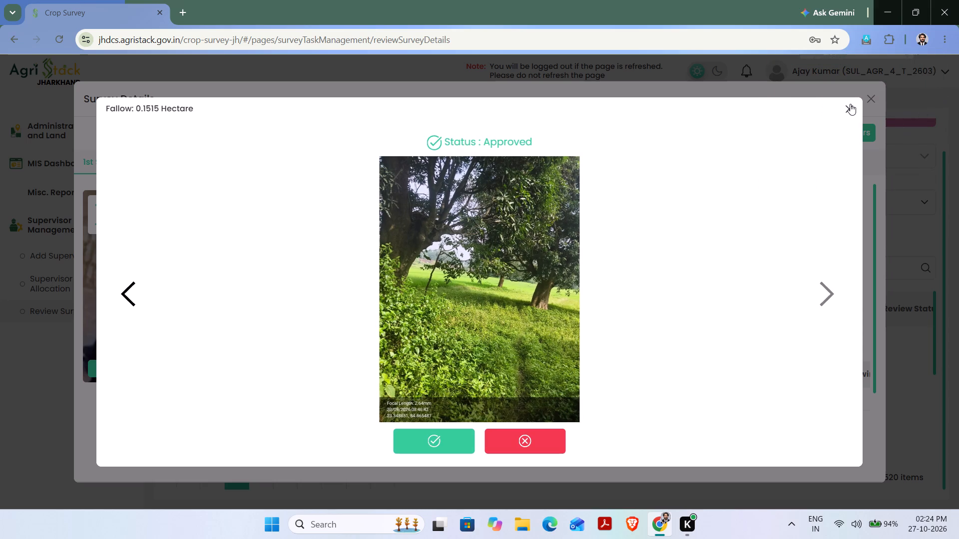
pyautogui.click(850, 104)
# Approve the 1st Survey of survey number 681, save the review and close its survey details.
pyautogui.scroll(-1, 690, 249)
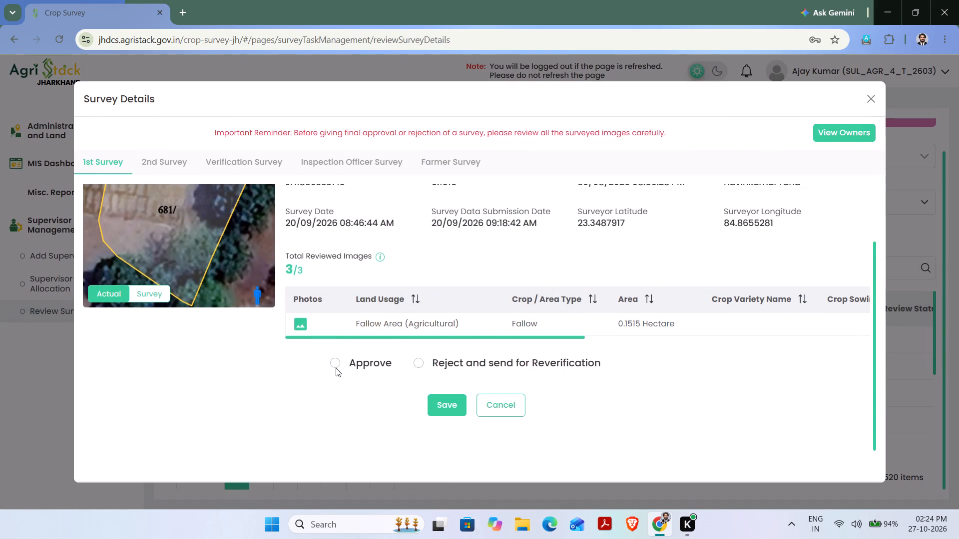
pyautogui.click(336, 368)
pyautogui.click(444, 402)
pyautogui.click(475, 308)
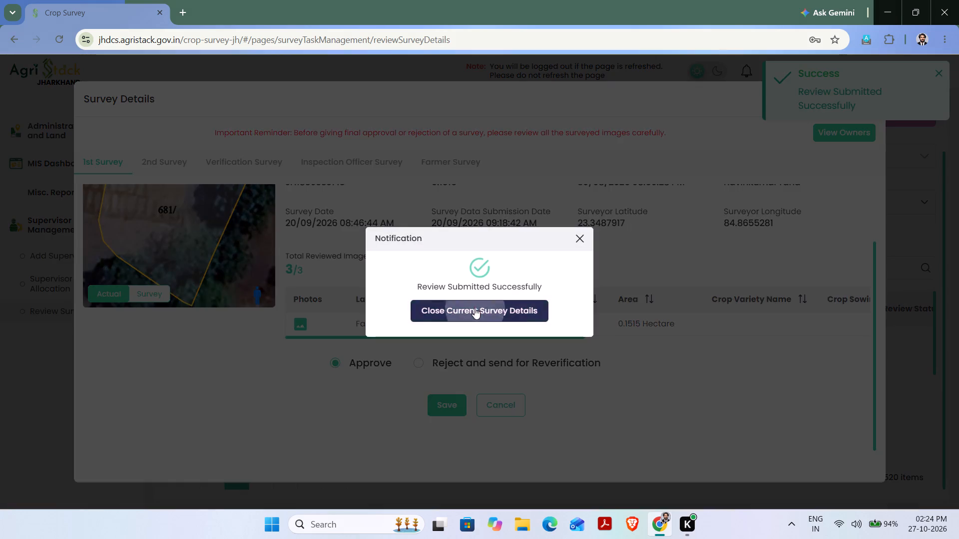
# Open the survey details for survey number 440 and approve all three of its farm images.
pyautogui.click(182, 421)
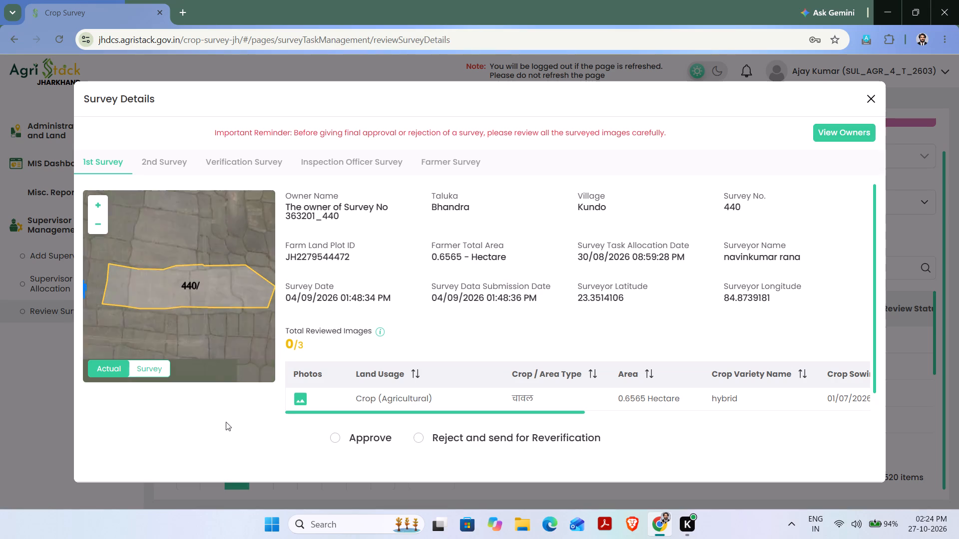
pyautogui.click(301, 401)
pyautogui.click(417, 438)
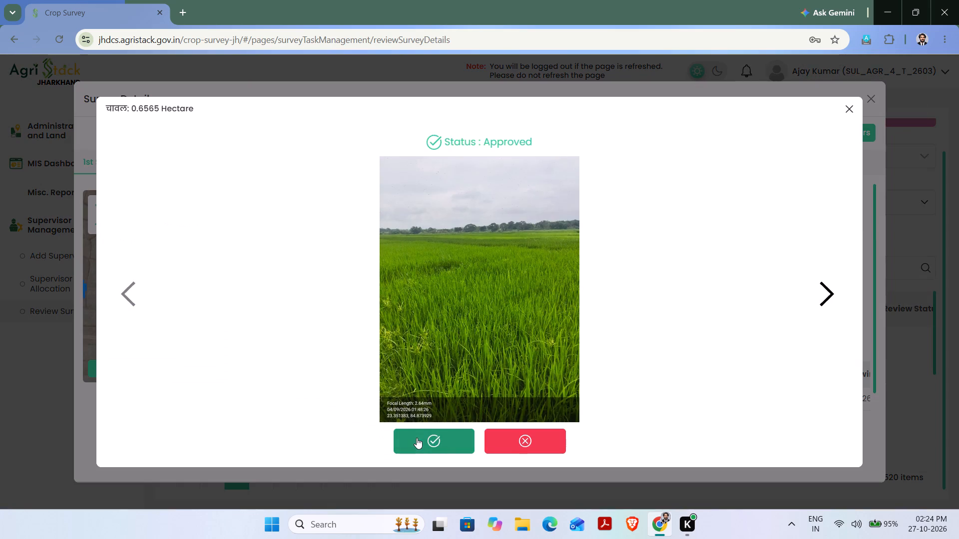
pyautogui.moveTo(517, 378); pyautogui.dragTo(440, 392)
pyautogui.click(428, 439)
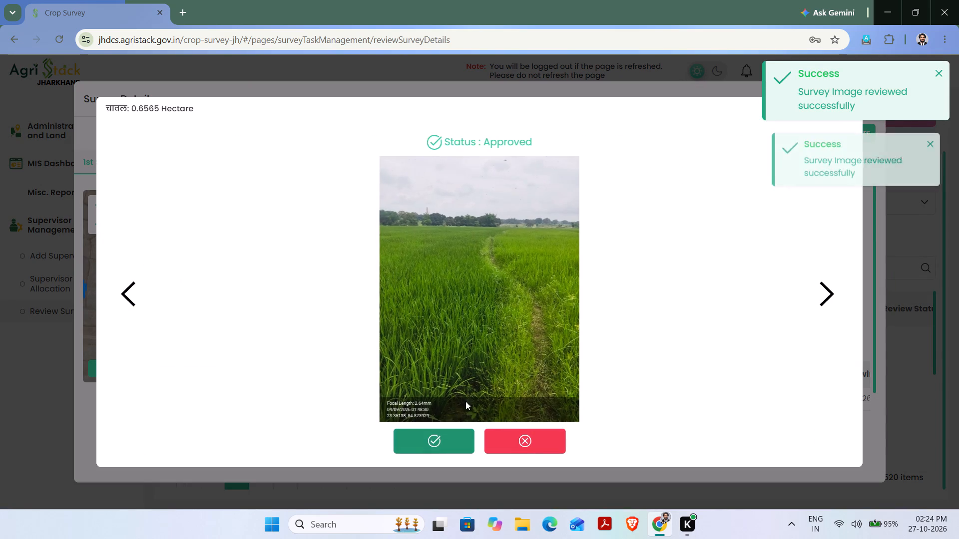
pyautogui.moveTo(515, 360); pyautogui.dragTo(457, 368)
pyautogui.click(451, 429)
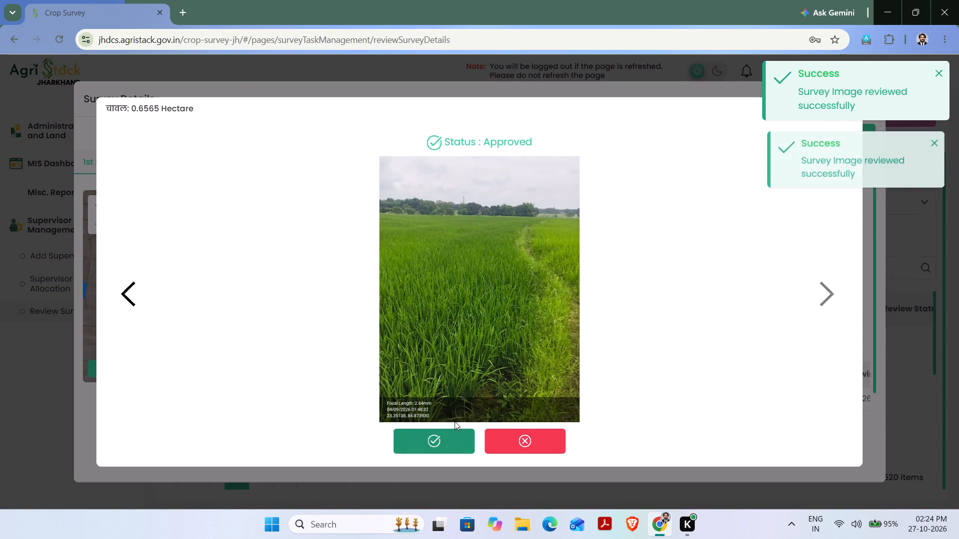
pyautogui.moveTo(548, 328); pyautogui.dragTo(528, 330)
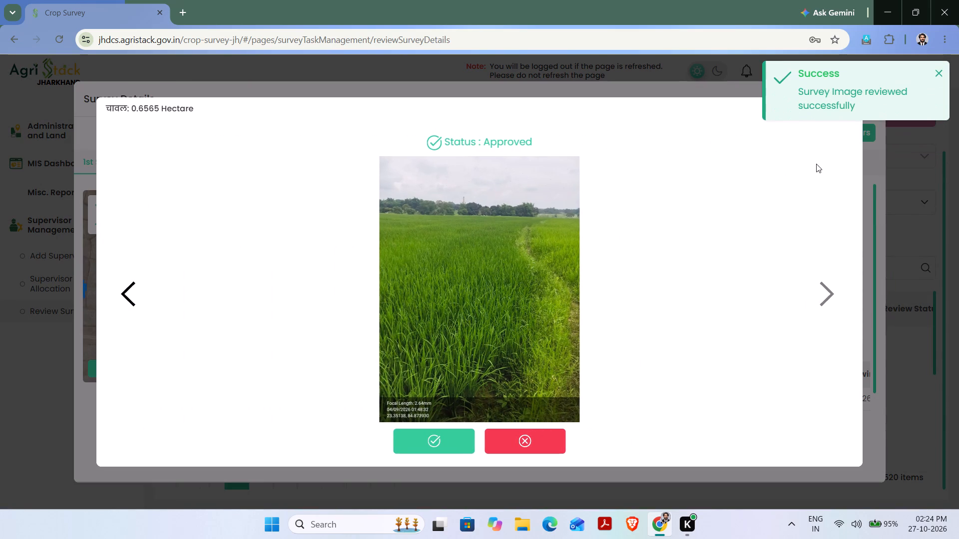
pyautogui.click(850, 112)
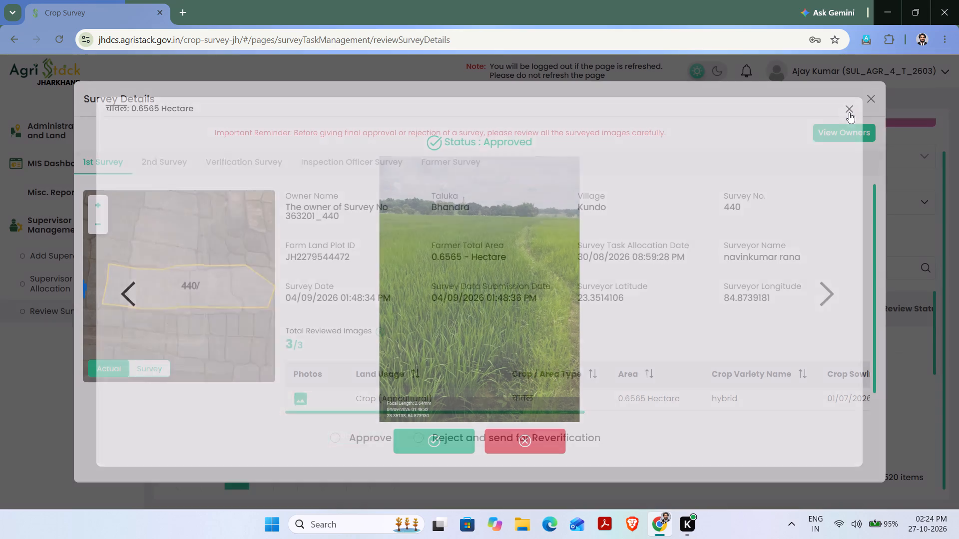
# Approve the 1st Survey of survey number 440, save the review and close its survey details.
pyautogui.scroll(-2, 508, 338)
pyautogui.click(382, 354)
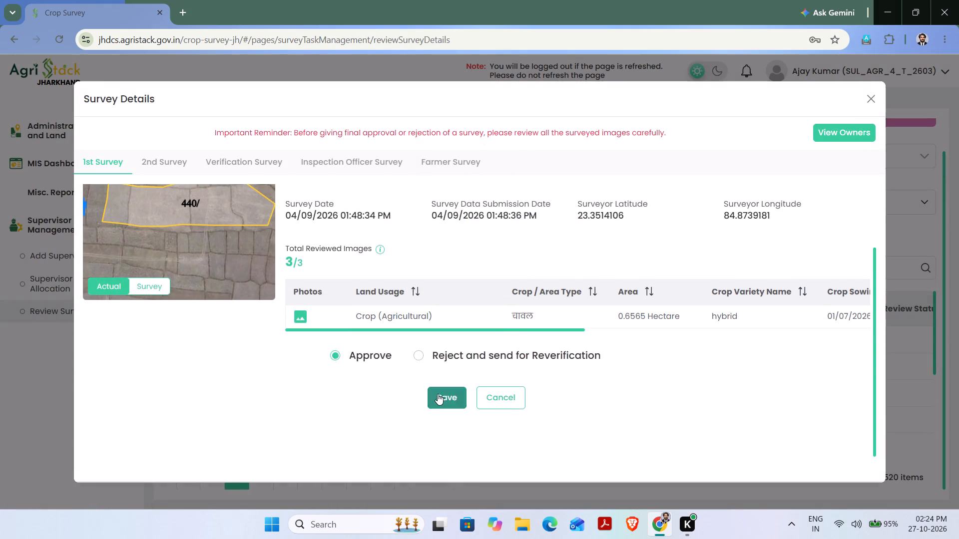
pyautogui.click(440, 395)
pyautogui.doubleClick(476, 304)
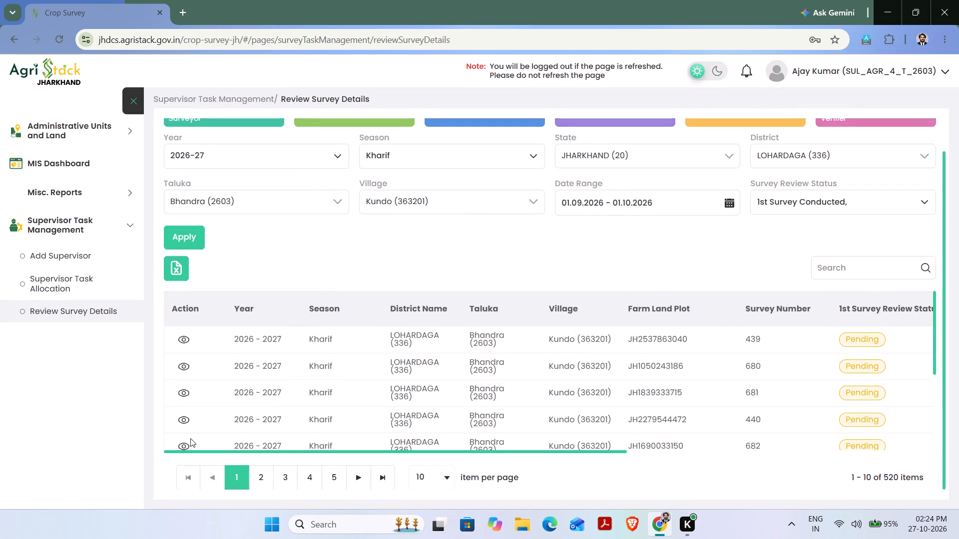
# Open the survey details for survey number 682 and approve all three of its farm images.
pyautogui.click(189, 438)
pyautogui.click(183, 439)
pyautogui.click(185, 443)
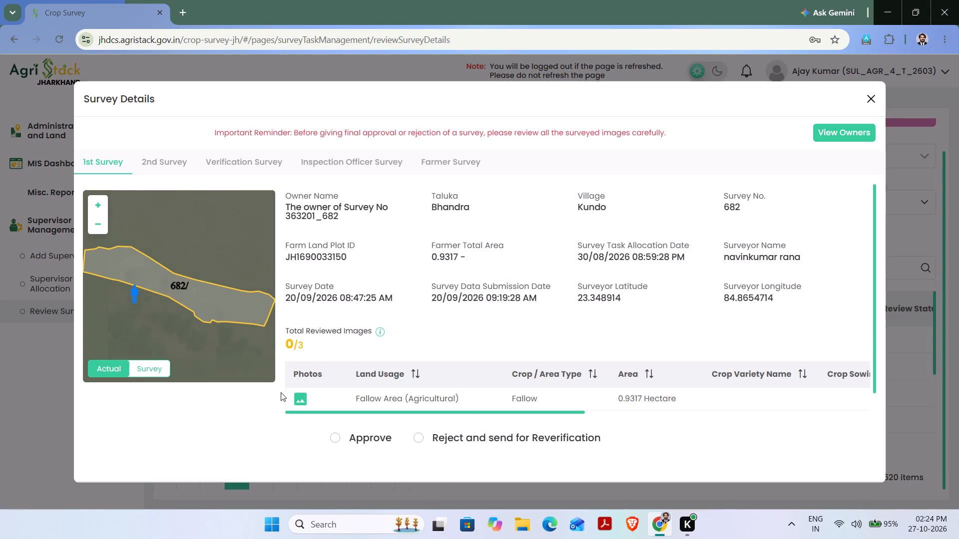
pyautogui.click(300, 401)
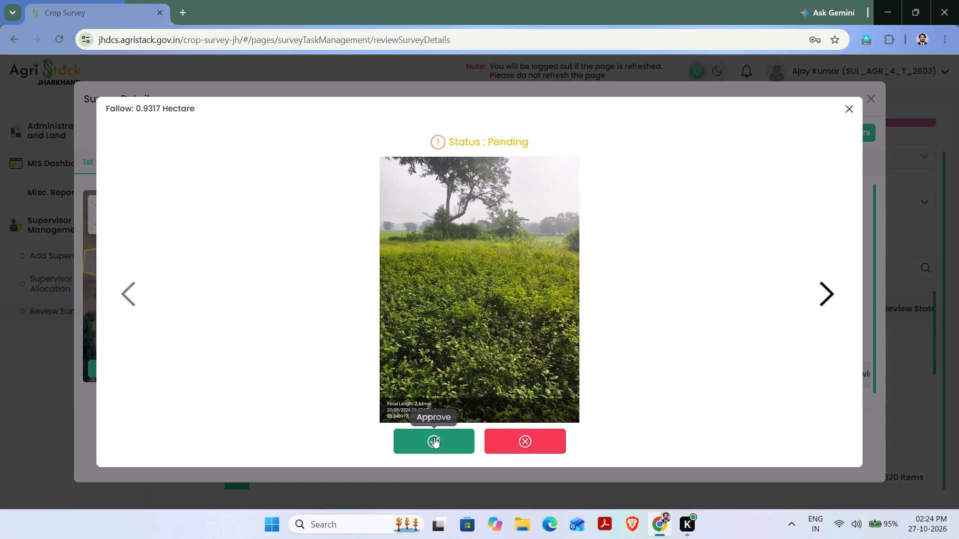
pyautogui.click(434, 437)
pyautogui.moveTo(519, 368); pyautogui.dragTo(461, 381)
pyautogui.click(451, 436)
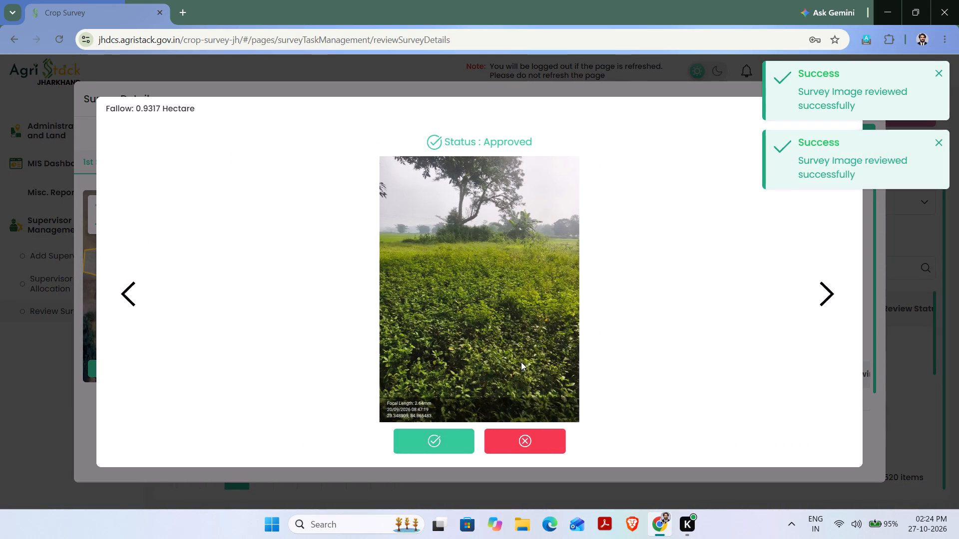
pyautogui.click(518, 362)
pyautogui.moveTo(508, 354); pyautogui.dragTo(433, 360)
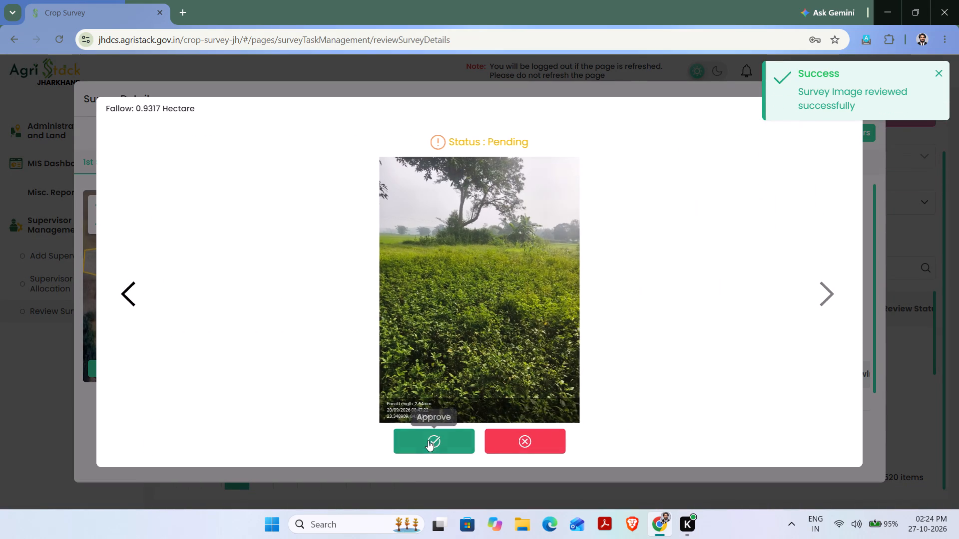
pyautogui.moveTo(513, 342); pyautogui.dragTo(475, 343)
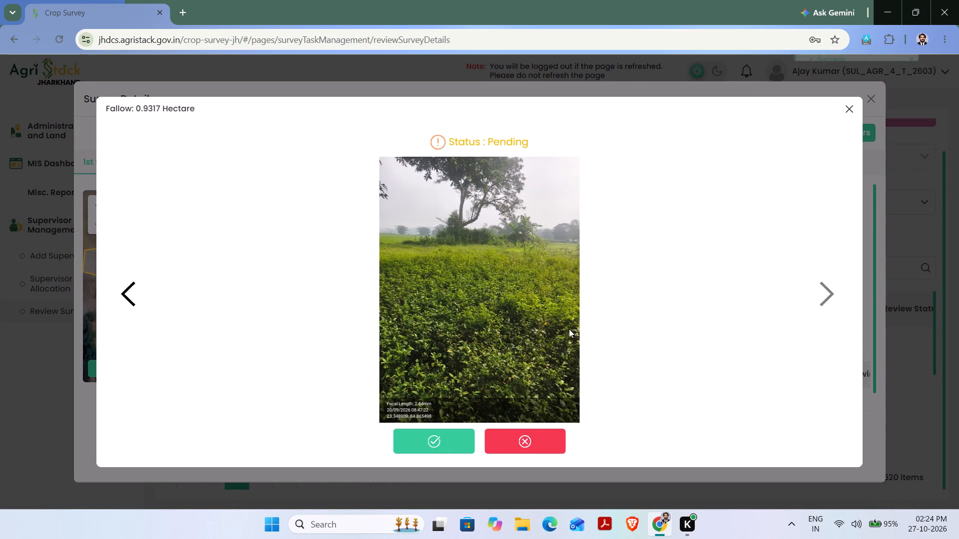
pyautogui.click(464, 435)
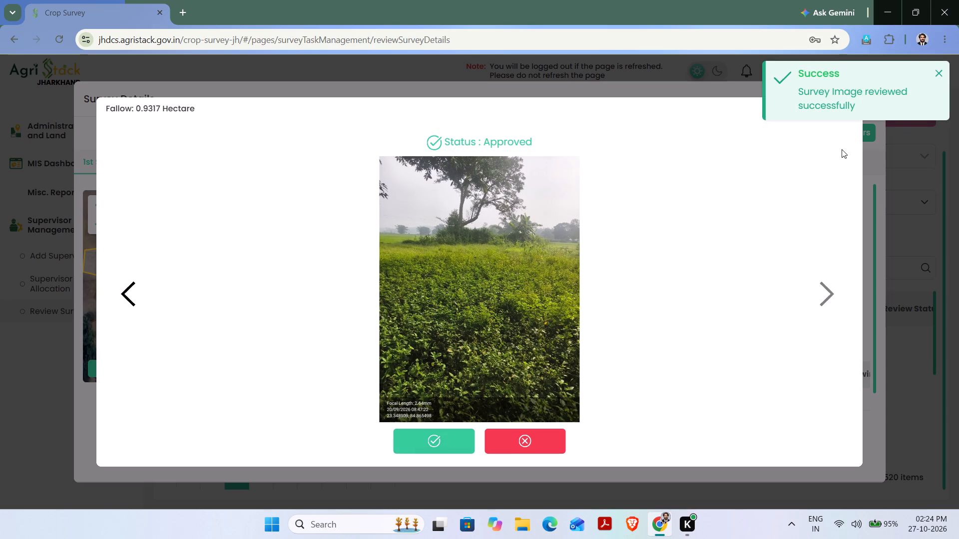
pyautogui.doubleClick(848, 110)
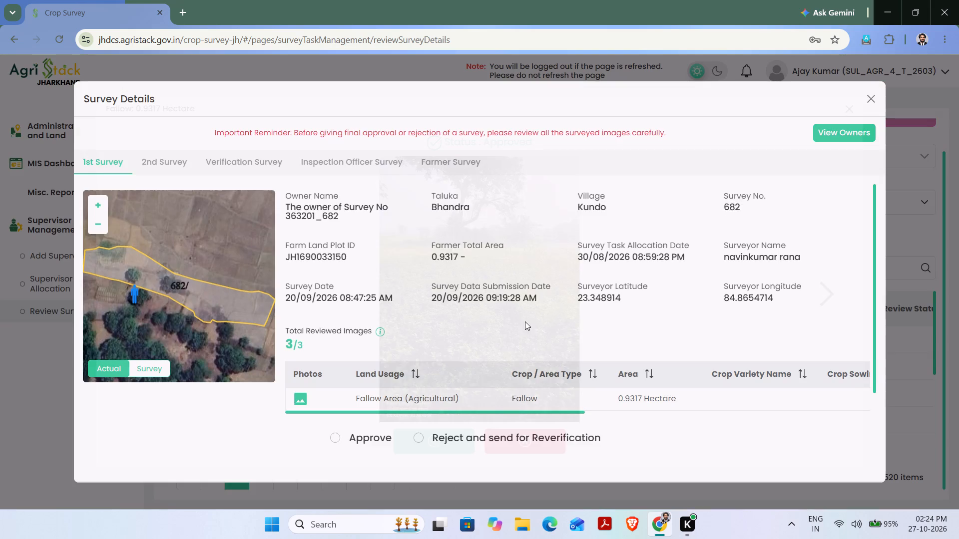
# Approve the 1st Survey of survey number 682, save the review and close its survey details.
pyautogui.scroll(-2, 499, 344)
pyautogui.click(391, 357)
pyautogui.click(463, 408)
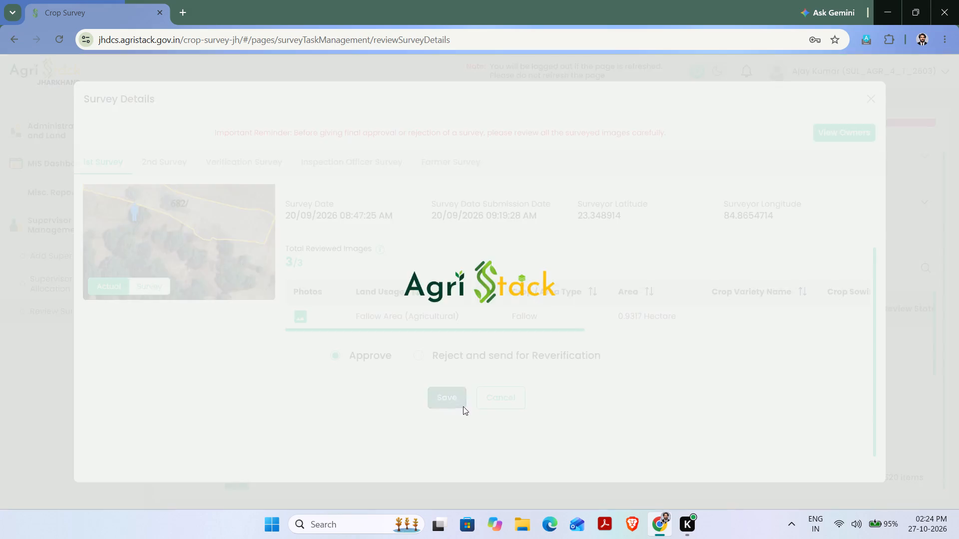
pyautogui.click(516, 312)
pyautogui.click(182, 443)
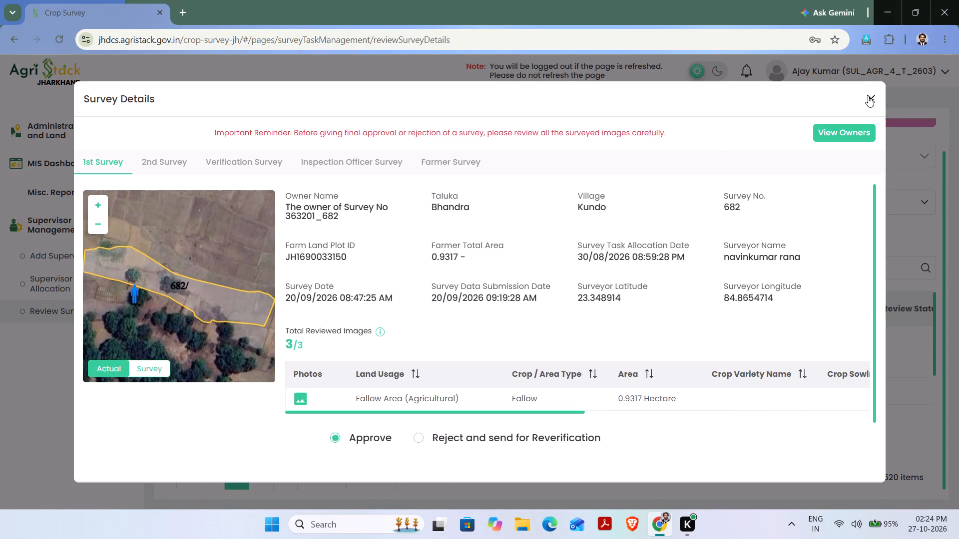
pyautogui.click(869, 96)
# Open the survey details for survey number 441 and approve all three of its farm images.
pyautogui.scroll(-2, 278, 412)
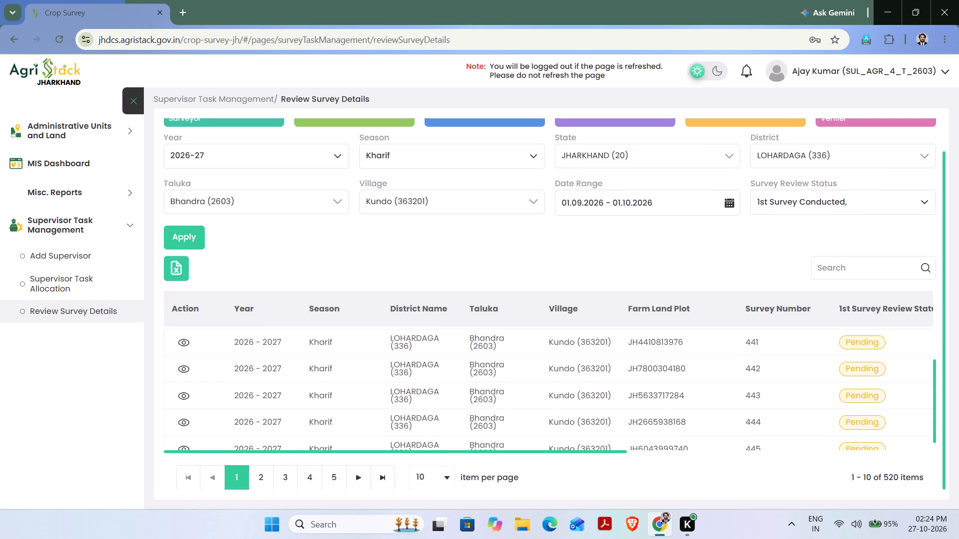
pyautogui.scroll(-1, 278, 412)
pyautogui.click(185, 330)
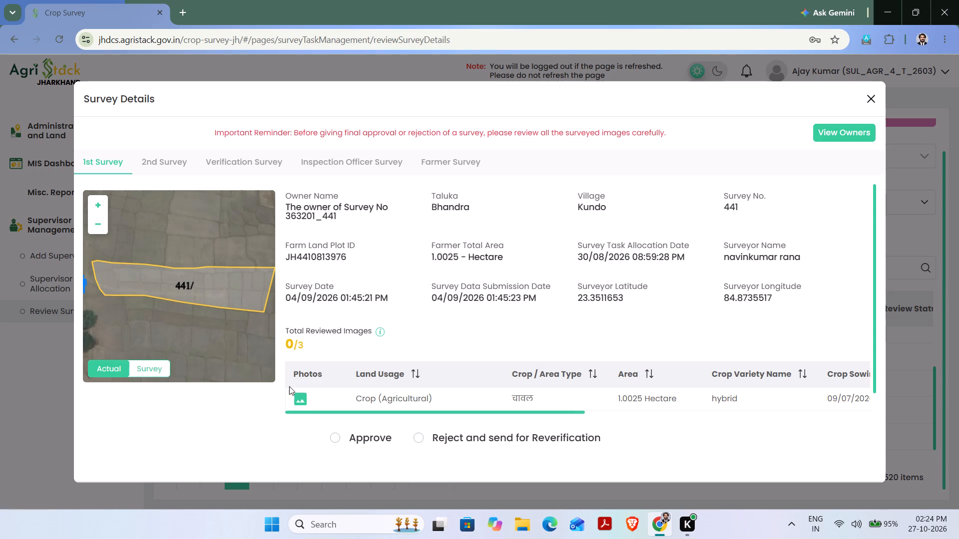
pyautogui.click(297, 402)
pyautogui.click(297, 400)
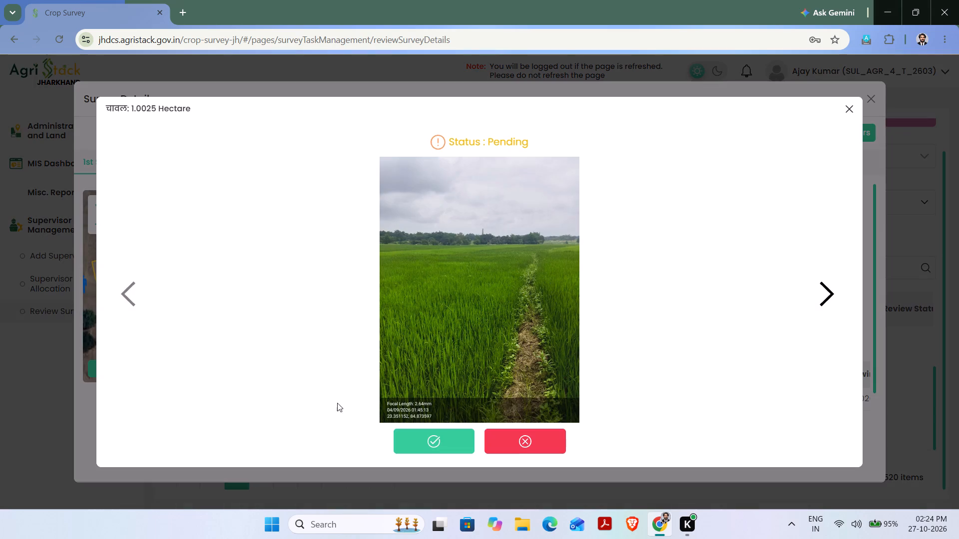
pyautogui.click(427, 448)
pyautogui.moveTo(523, 385); pyautogui.dragTo(439, 405)
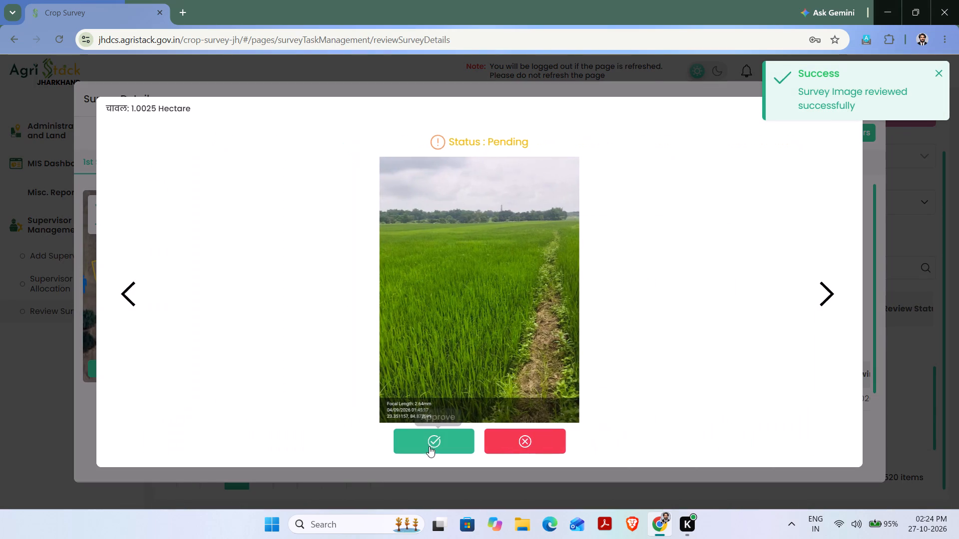
pyautogui.click(428, 447)
pyautogui.moveTo(539, 357); pyautogui.dragTo(505, 365)
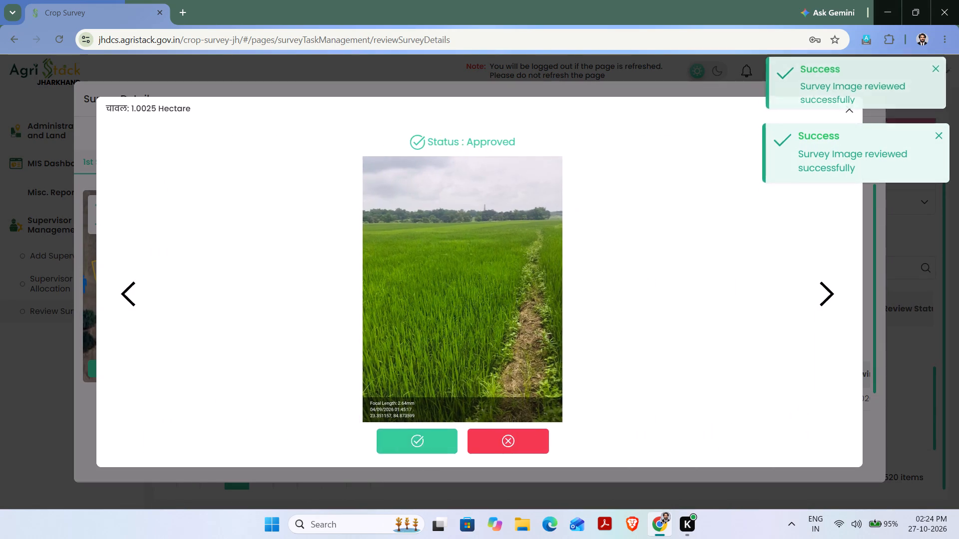
pyautogui.moveTo(505, 365); pyautogui.dragTo(480, 372)
pyautogui.click(438, 439)
pyautogui.moveTo(536, 342); pyautogui.dragTo(504, 347)
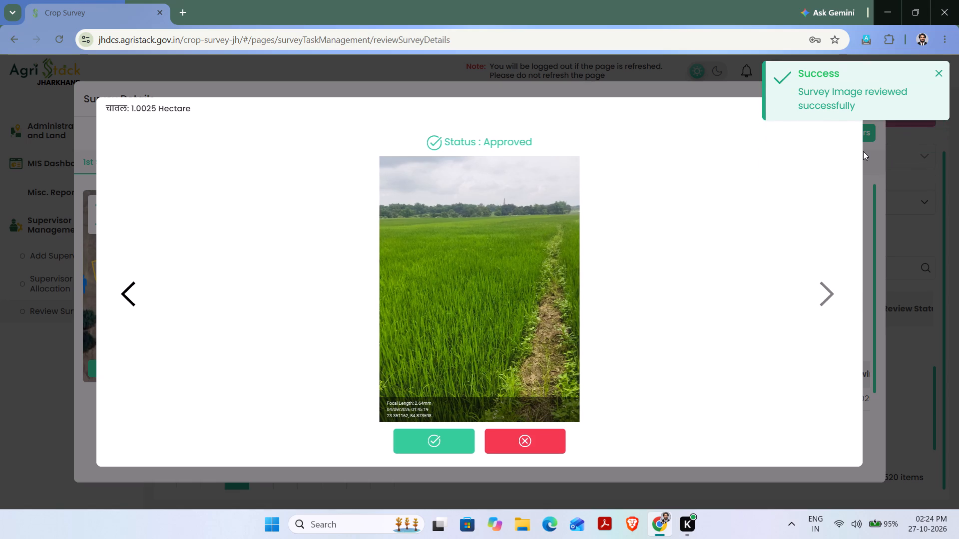
pyautogui.click(850, 114)
# Approve the 1st Survey of survey number 441, save the review and close its survey details.
pyautogui.scroll(-2, 499, 338)
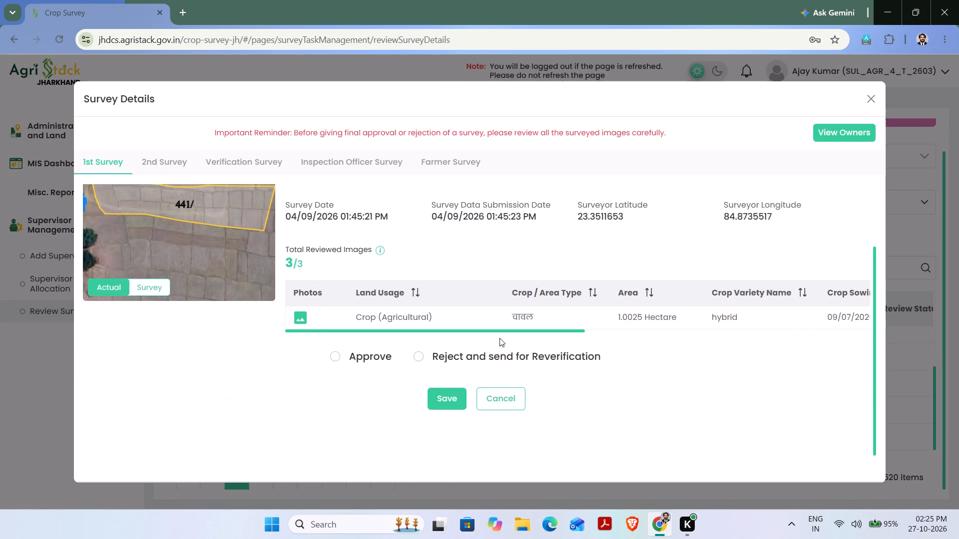
pyautogui.click(354, 355)
pyautogui.click(444, 393)
pyautogui.click(492, 290)
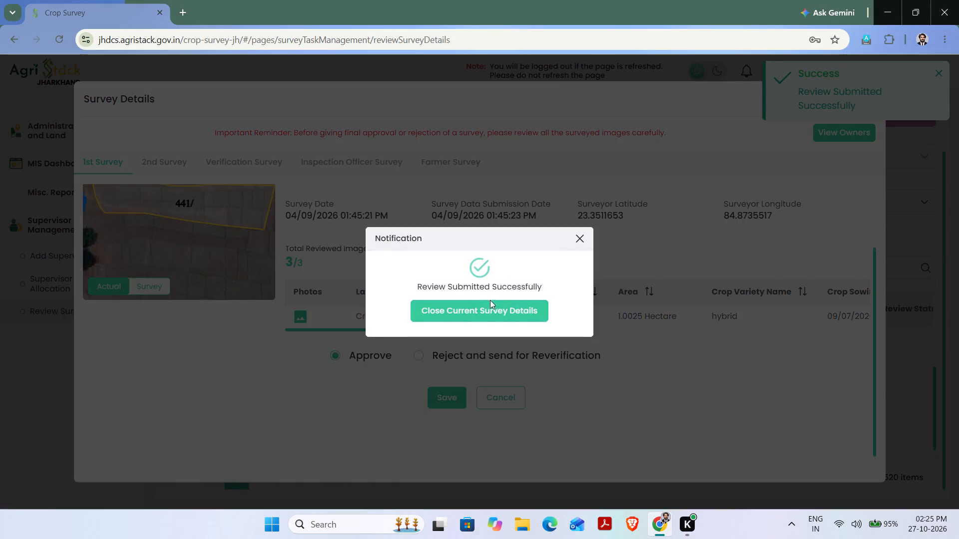
pyautogui.click(489, 300)
# Open the survey details for survey number 442 and approve all three of its farm images.
pyautogui.click(181, 361)
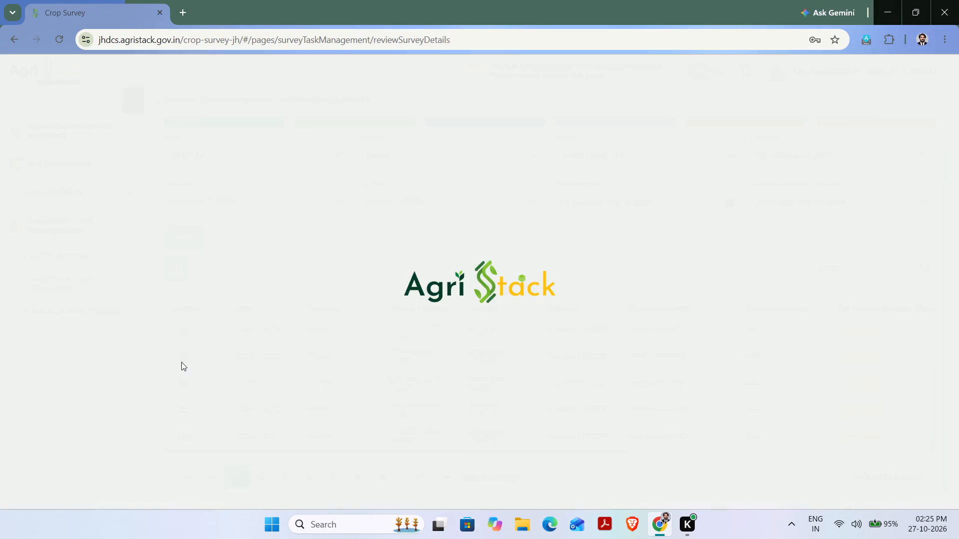
pyautogui.click(296, 395)
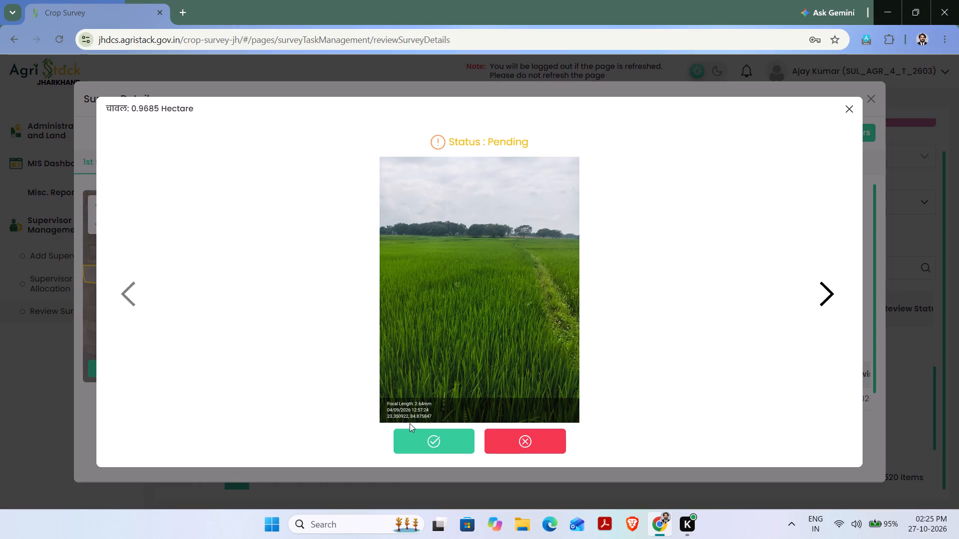
pyautogui.click(413, 436)
pyautogui.moveTo(502, 371); pyautogui.dragTo(415, 379)
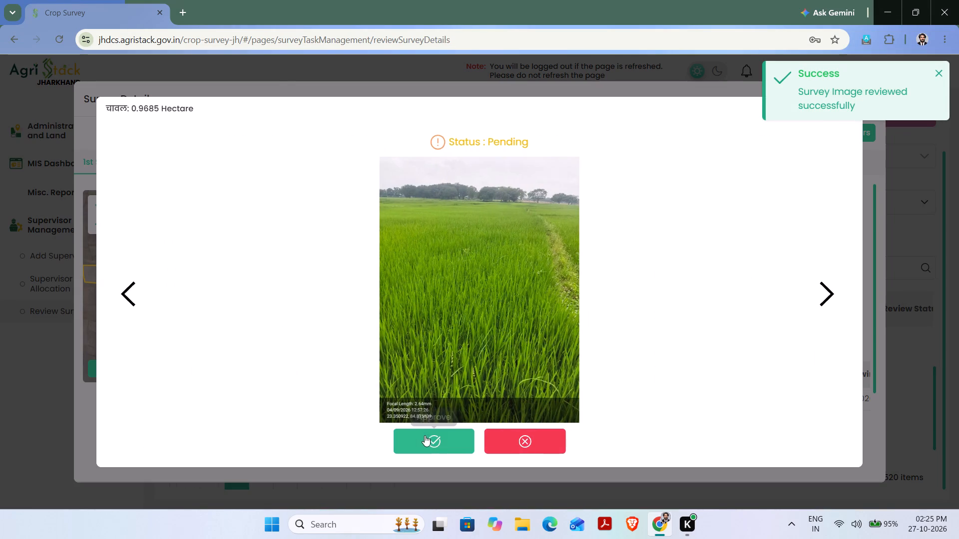
pyautogui.click(425, 439)
pyautogui.moveTo(506, 355); pyautogui.dragTo(430, 368)
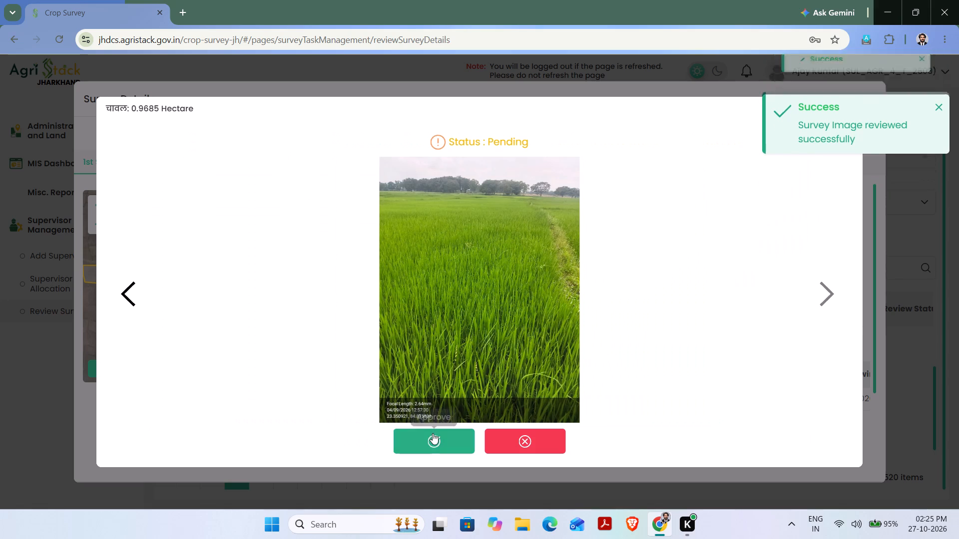
pyautogui.click(433, 433)
pyautogui.moveTo(495, 359); pyautogui.dragTo(449, 359)
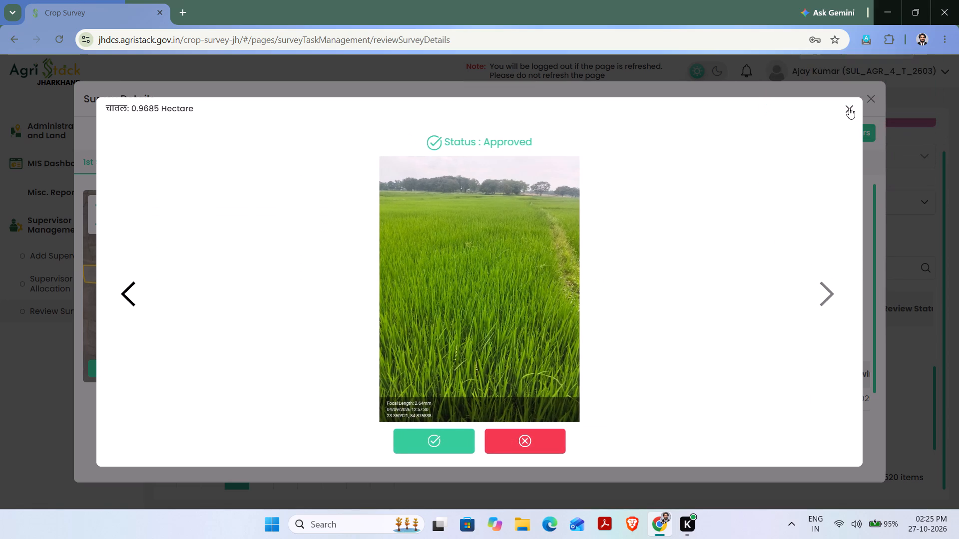
pyautogui.click(849, 106)
# Approve the 1st Survey of survey number 442, save the review and close its survey details.
pyautogui.scroll(-2, 490, 324)
pyautogui.click(373, 357)
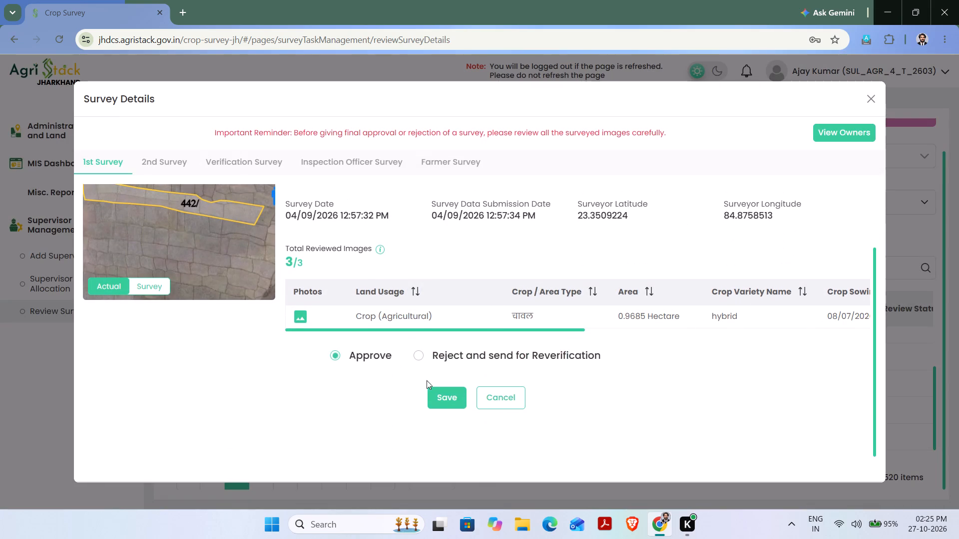
pyautogui.click(432, 387)
pyautogui.click(489, 305)
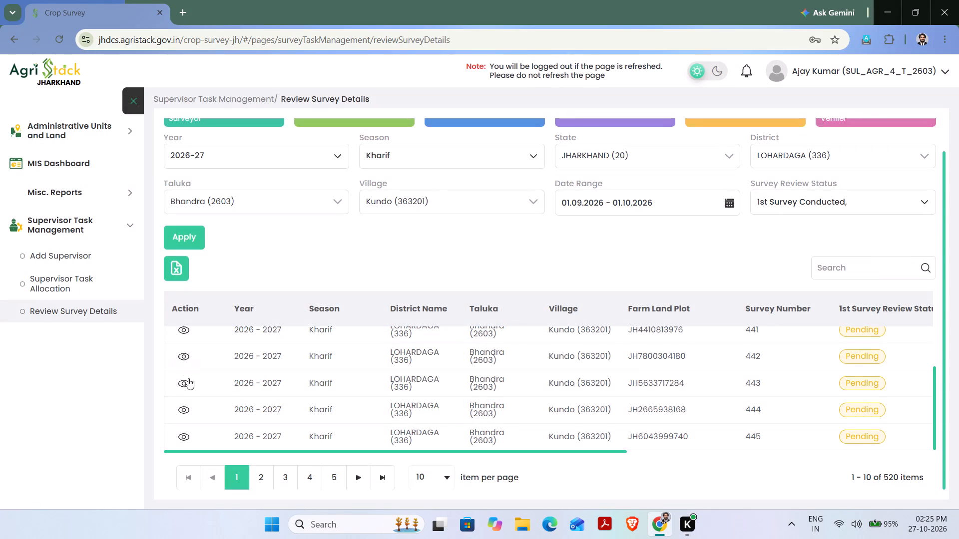
# Open the survey details for survey number 443 and approve all three of its farm images.
pyautogui.click(187, 379)
pyautogui.click(300, 405)
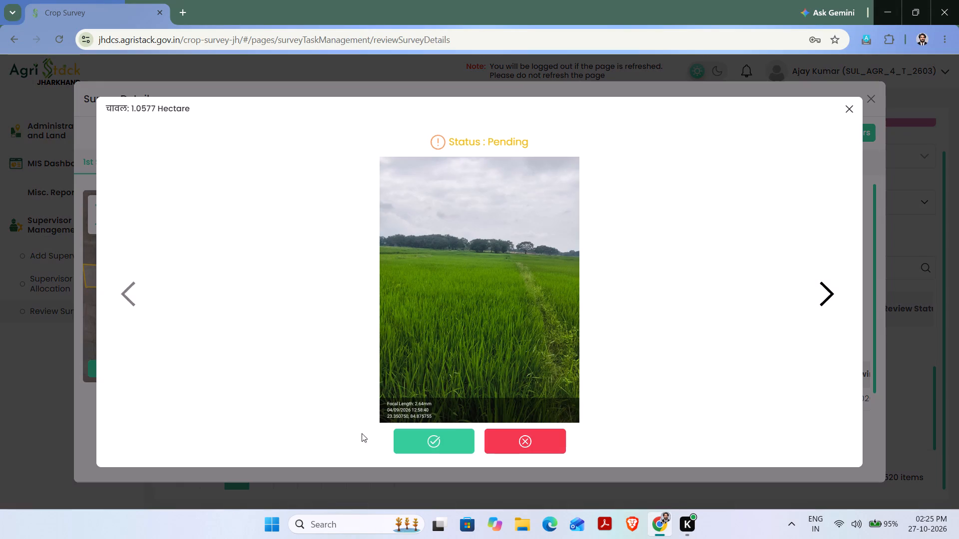
pyautogui.click(442, 451)
pyautogui.moveTo(533, 372); pyautogui.dragTo(427, 373)
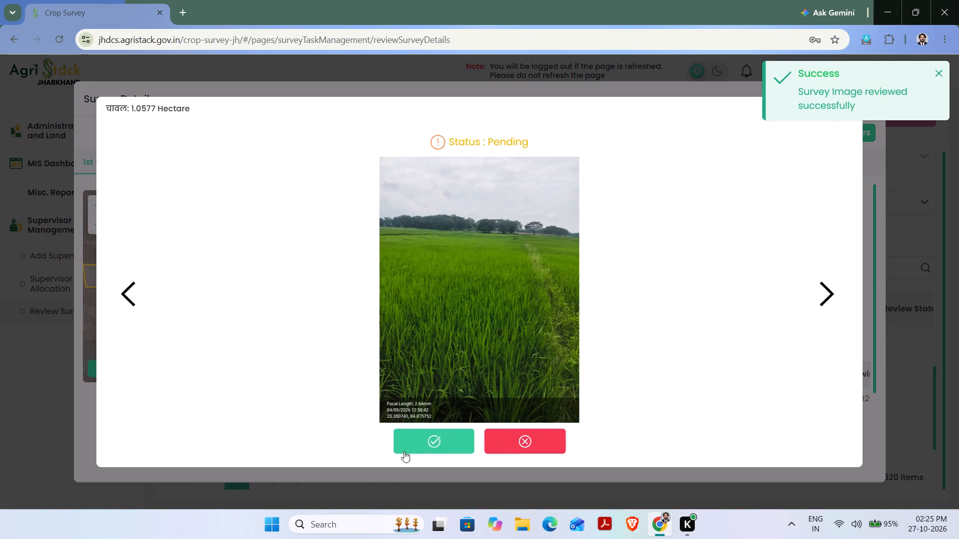
pyautogui.click(433, 439)
pyautogui.moveTo(514, 359); pyautogui.dragTo(420, 368)
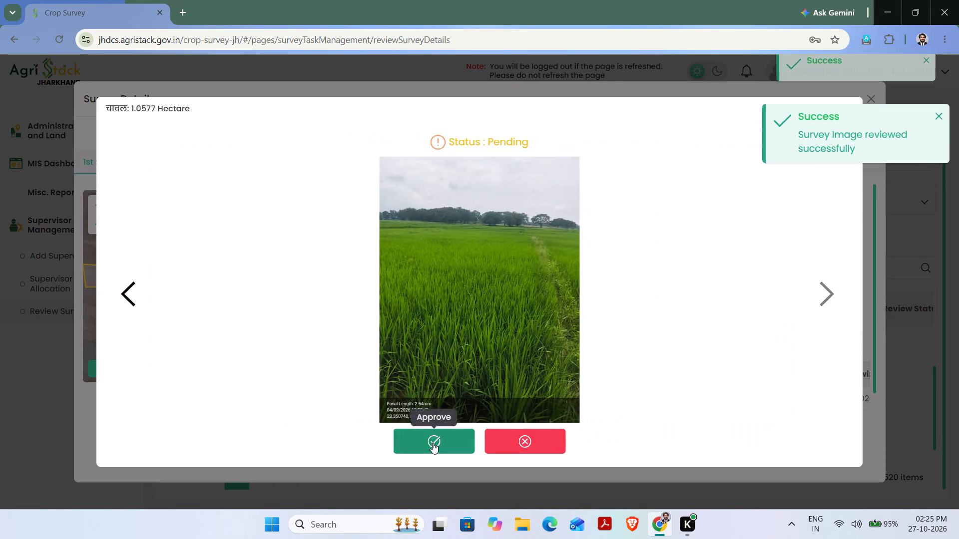
pyautogui.click(433, 442)
pyautogui.moveTo(513, 331); pyautogui.dragTo(464, 327)
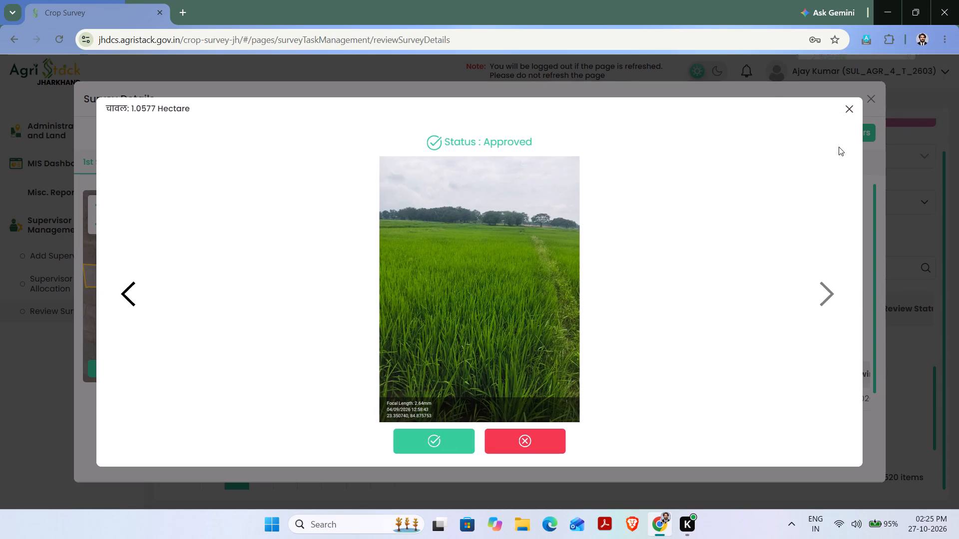
pyautogui.click(849, 108)
# Approve the 1st Survey of survey number 443, save the review and close its survey details.
pyautogui.scroll(-1, 425, 389)
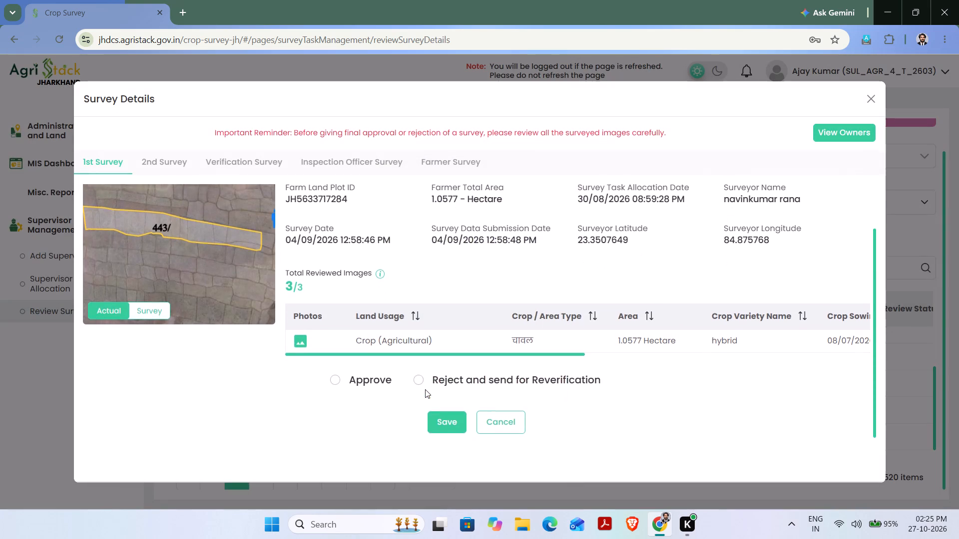
pyautogui.click(366, 384)
pyautogui.click(437, 422)
pyautogui.click(501, 327)
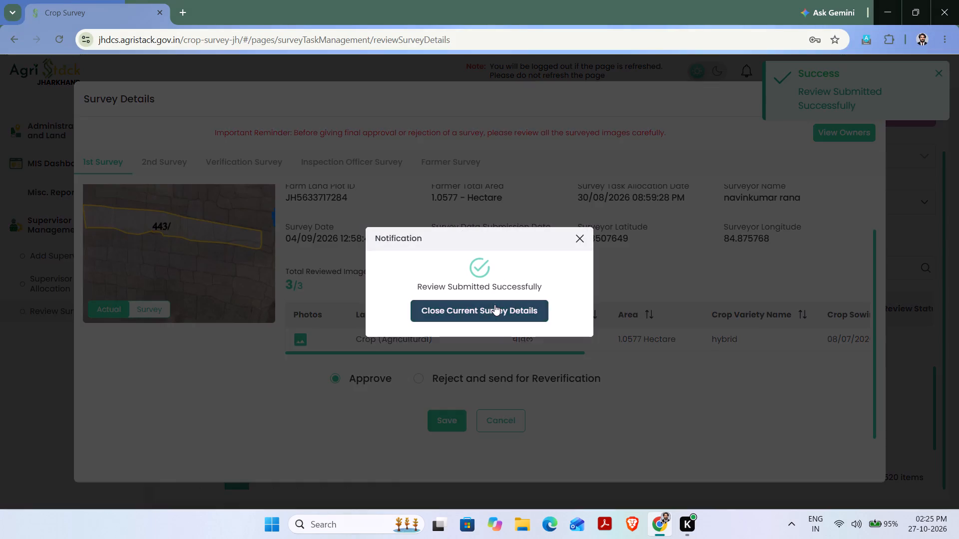
pyautogui.click(494, 304)
# Open the survey details for survey number 444 and approve both of its farm images.
pyautogui.click(181, 414)
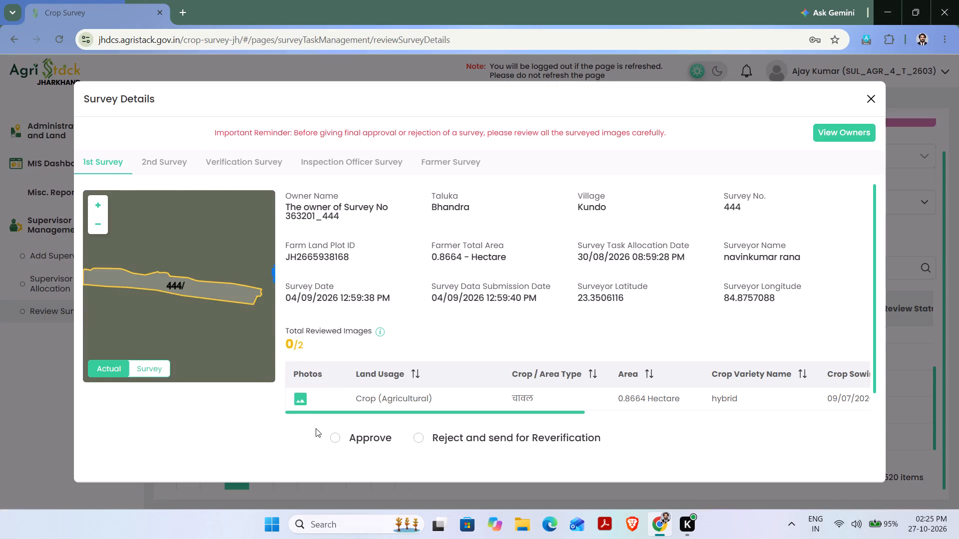
pyautogui.click(305, 402)
pyautogui.click(423, 446)
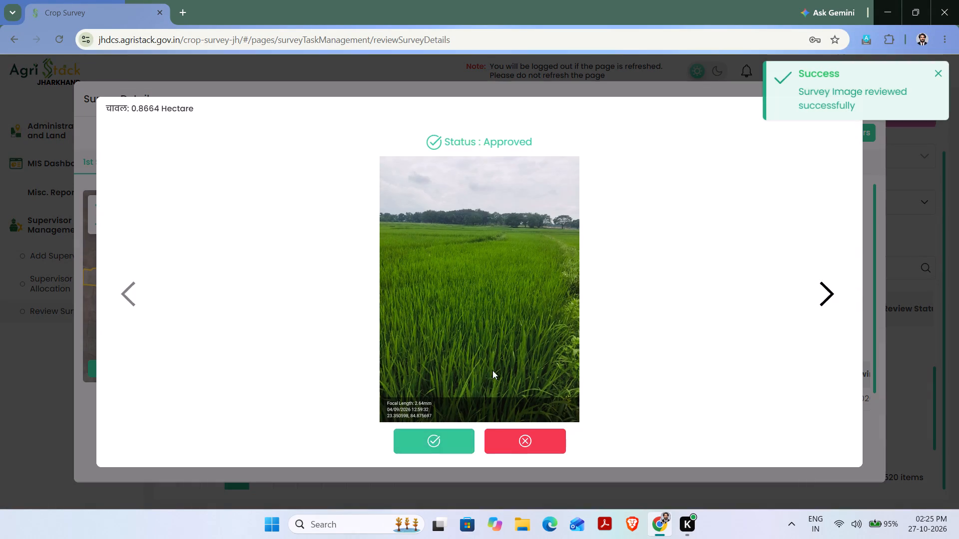
pyautogui.moveTo(492, 370); pyautogui.dragTo(440, 376)
pyautogui.click(434, 442)
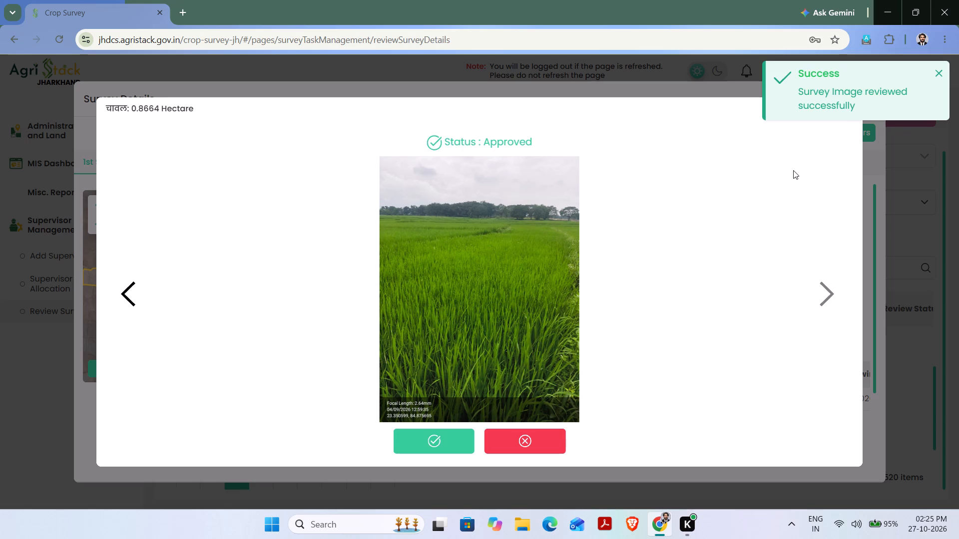
pyautogui.click(848, 108)
# Approve the 1st Survey of survey number 444, save the review and close its survey details.
pyautogui.scroll(-1, 554, 300)
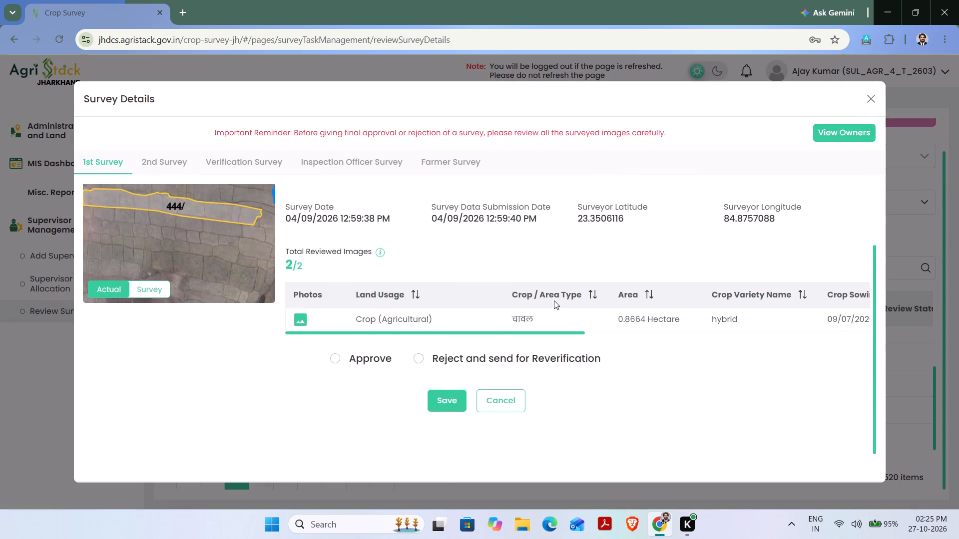
pyautogui.click(376, 356)
pyautogui.click(459, 390)
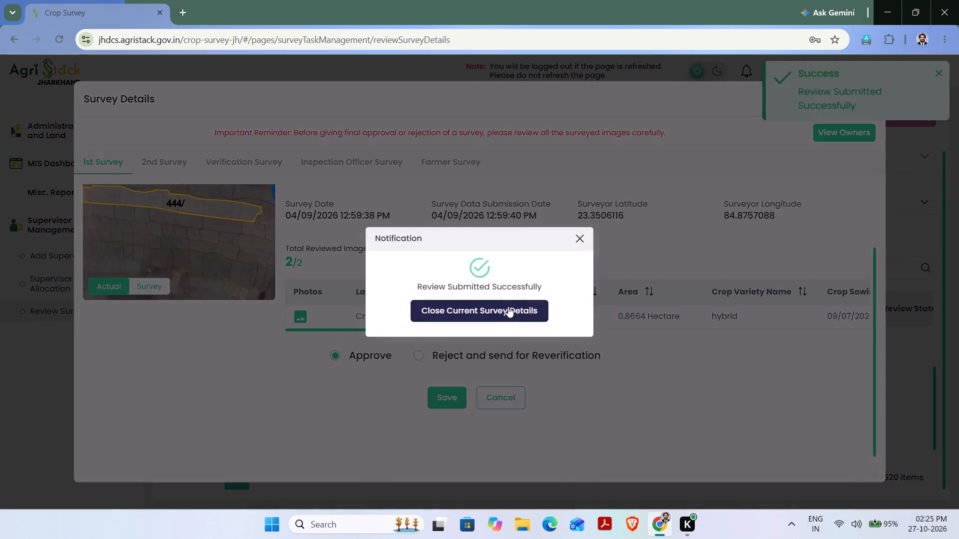
pyautogui.click(509, 304)
# Open the survey details for survey number 445 and approve all three of its farm images.
pyautogui.click(181, 437)
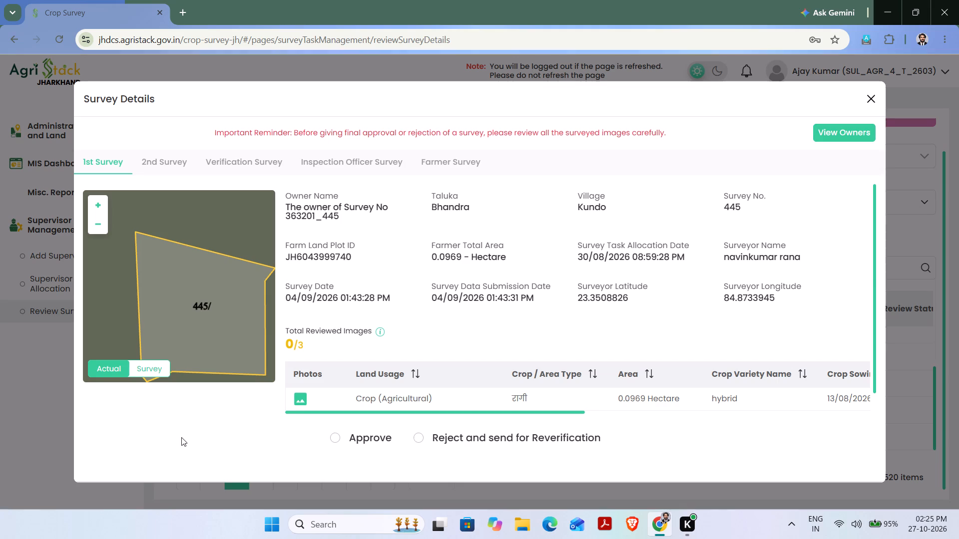
pyautogui.click(300, 396)
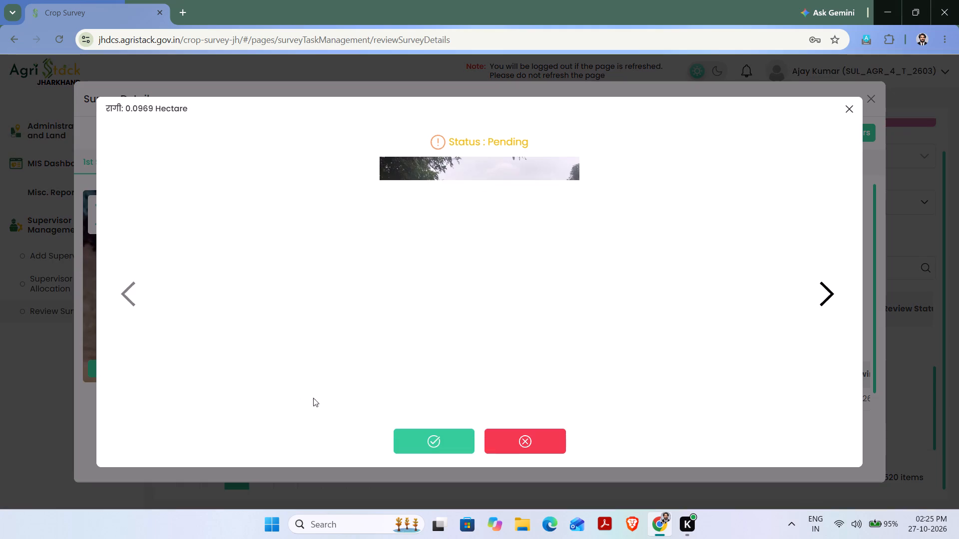
pyautogui.click(396, 430)
pyautogui.moveTo(514, 350); pyautogui.dragTo(450, 361)
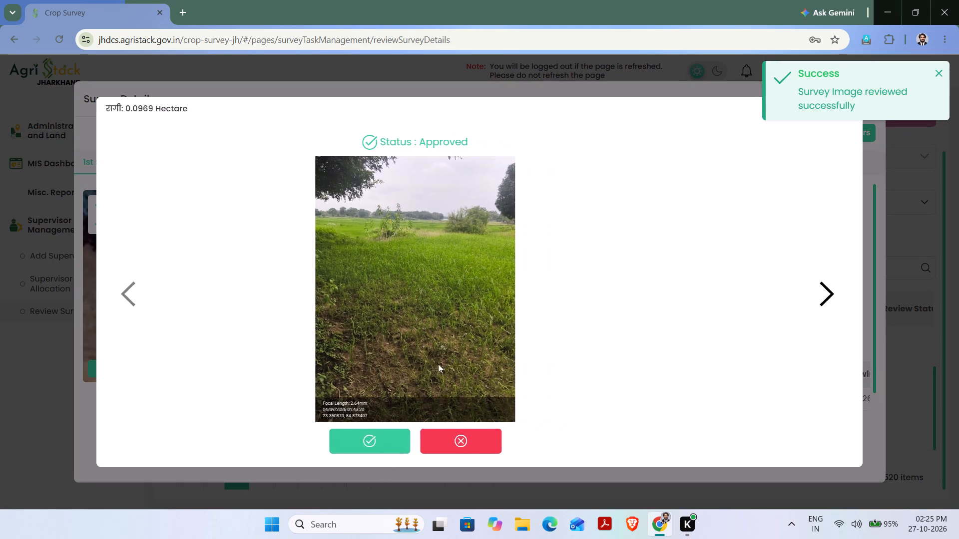
pyautogui.click(414, 441)
pyautogui.moveTo(500, 370); pyautogui.dragTo(427, 382)
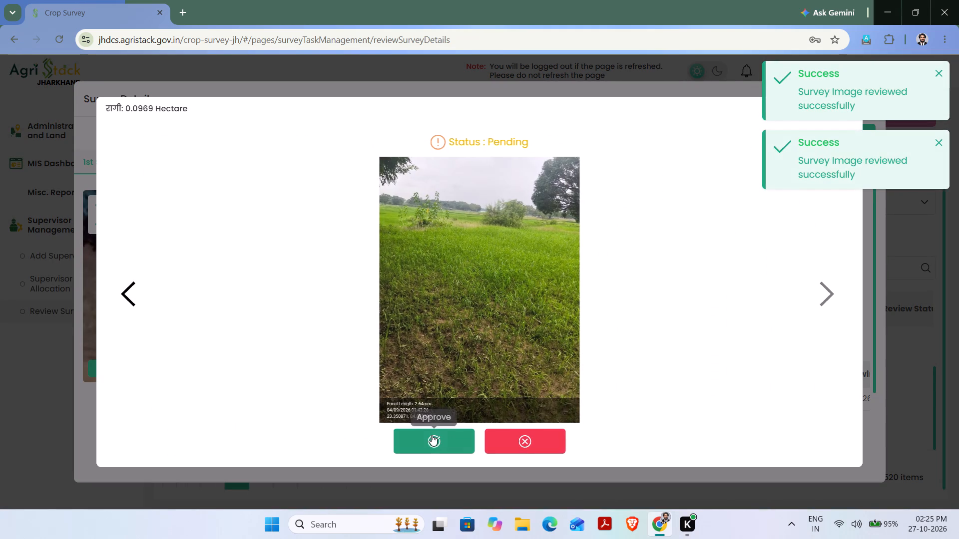
pyautogui.click(432, 435)
pyautogui.moveTo(502, 338); pyautogui.dragTo(474, 340)
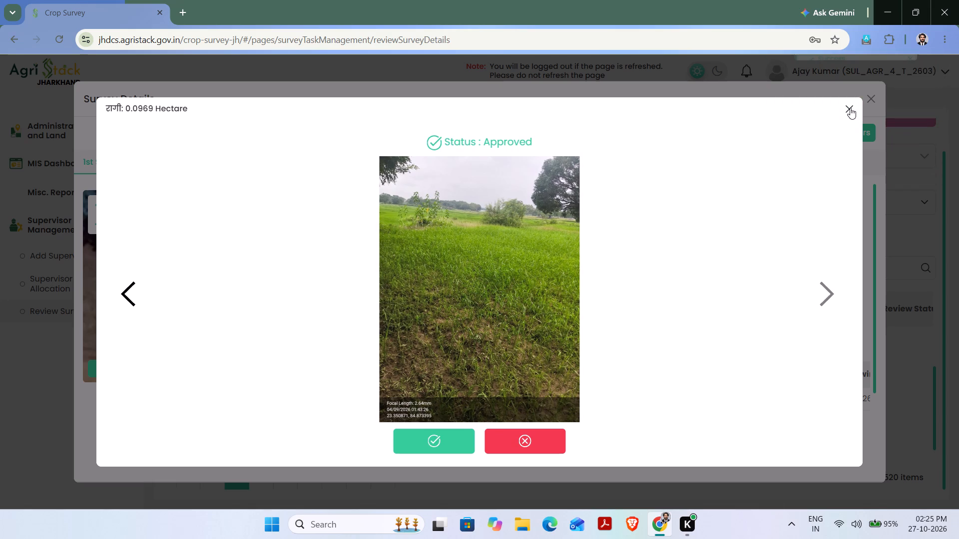
pyautogui.click(850, 106)
# Approve the 1st Survey of survey number 445, save the review and close its survey details.
pyautogui.scroll(-2, 515, 320)
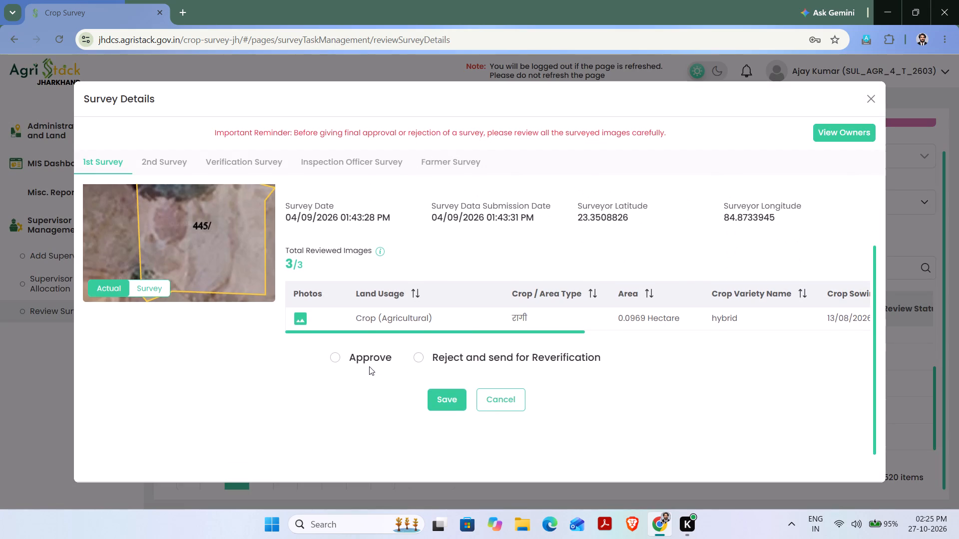
pyautogui.click(369, 366)
pyautogui.click(448, 389)
pyautogui.click(483, 308)
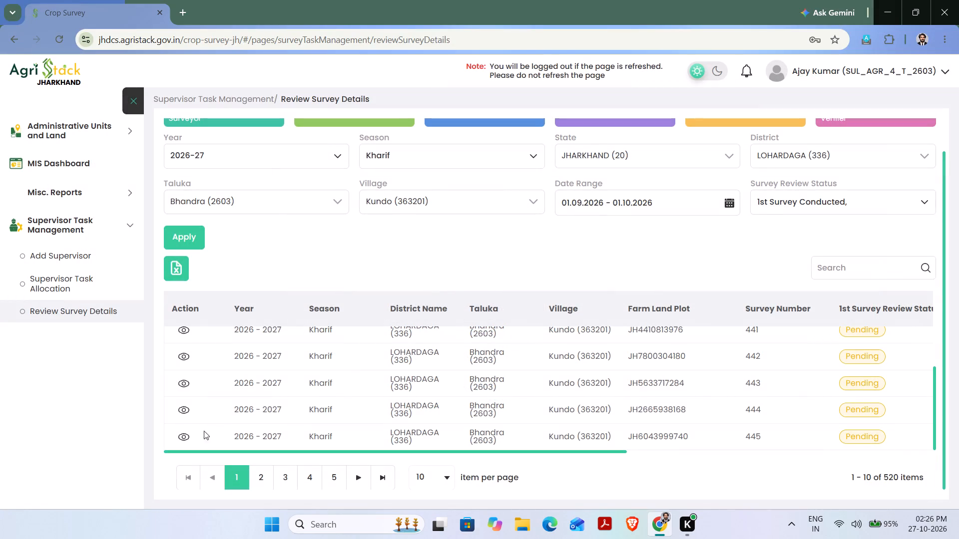
# Reopen the survey details for survey number 445 to check its review, and close them again.
pyautogui.click(185, 432)
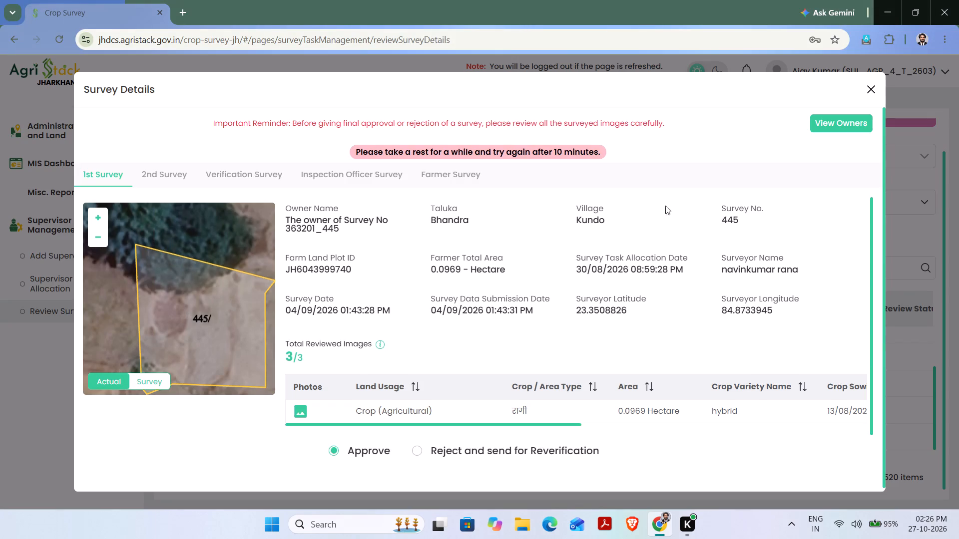
pyautogui.click(872, 90)
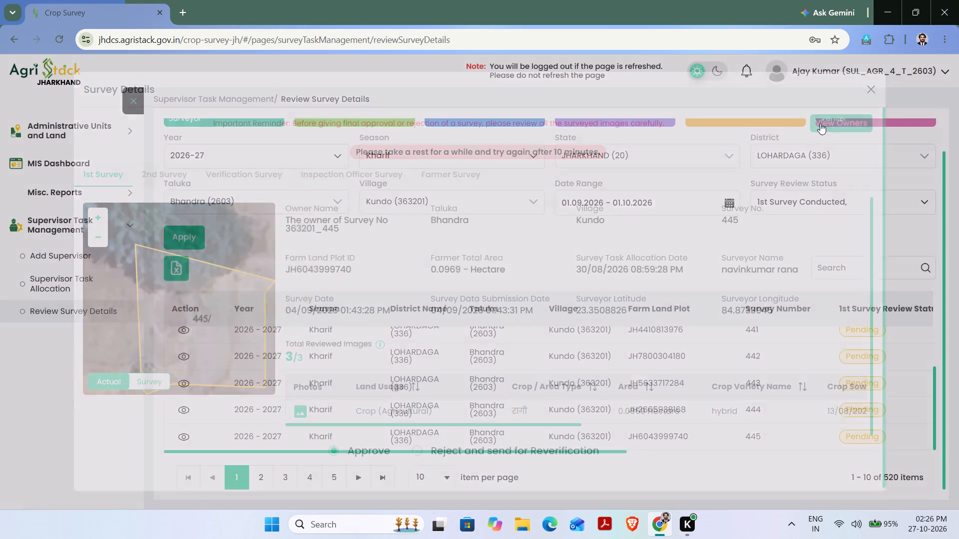
# Reapply the existing Kundo village filters to refresh the list of pending 1st Survey records.
pyautogui.click(194, 236)
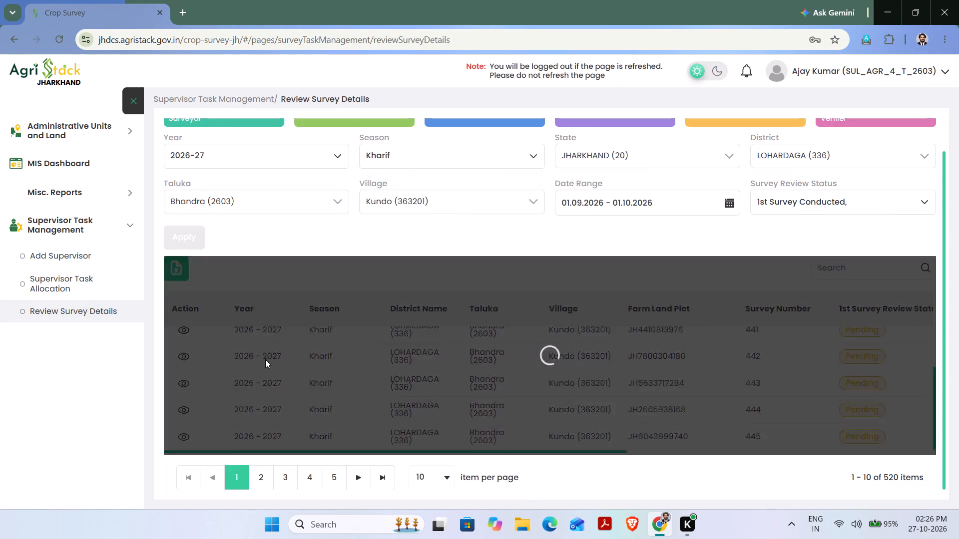
pyautogui.scroll(8, 268, 394)
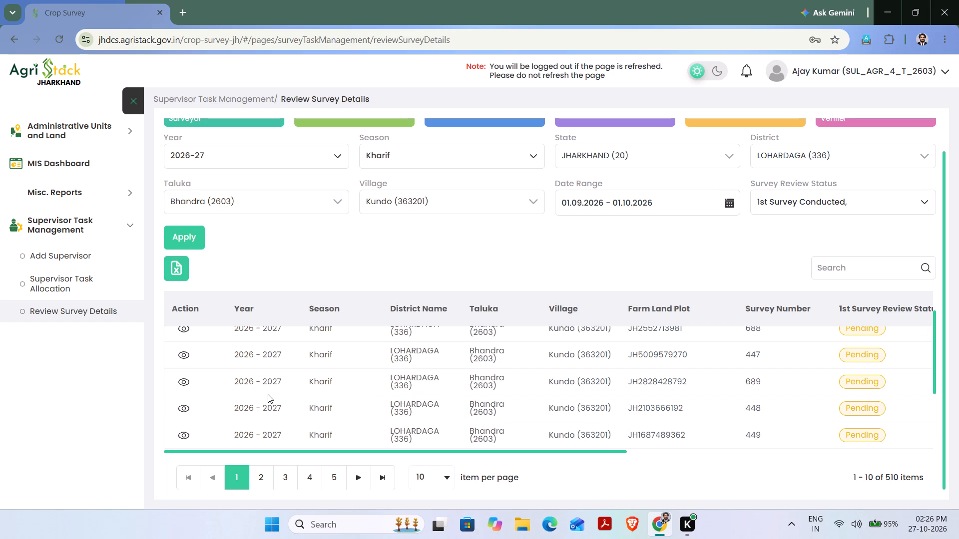
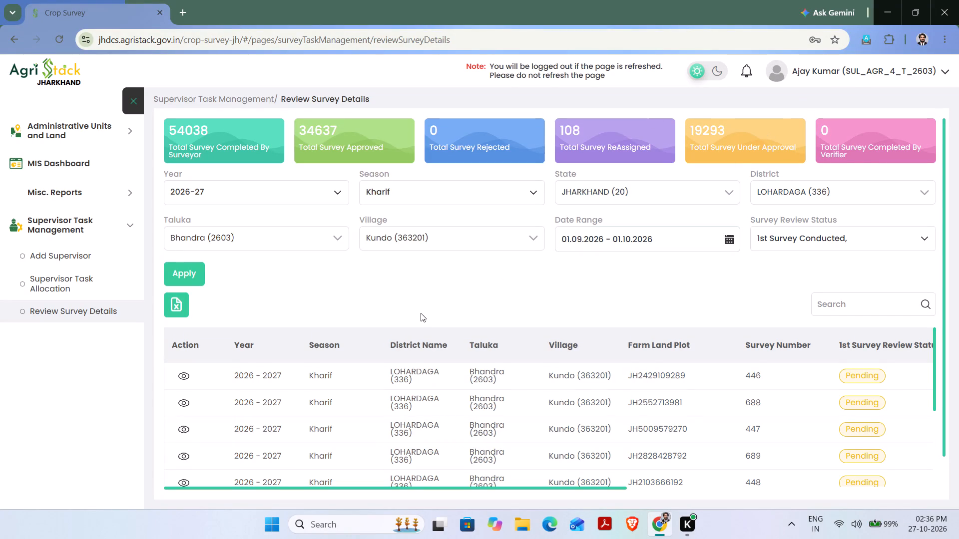
# Reapply the existing Kundo village filters to refresh the list of pending 1st Survey records.
pyautogui.click(183, 278)
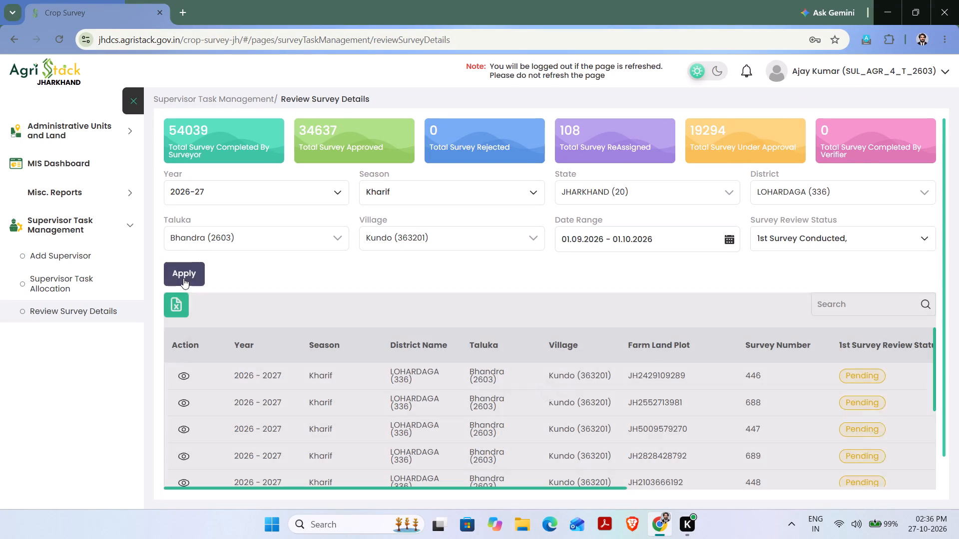
# Open the survey details for survey number 446 to view them, and close them again.
pyautogui.click(180, 372)
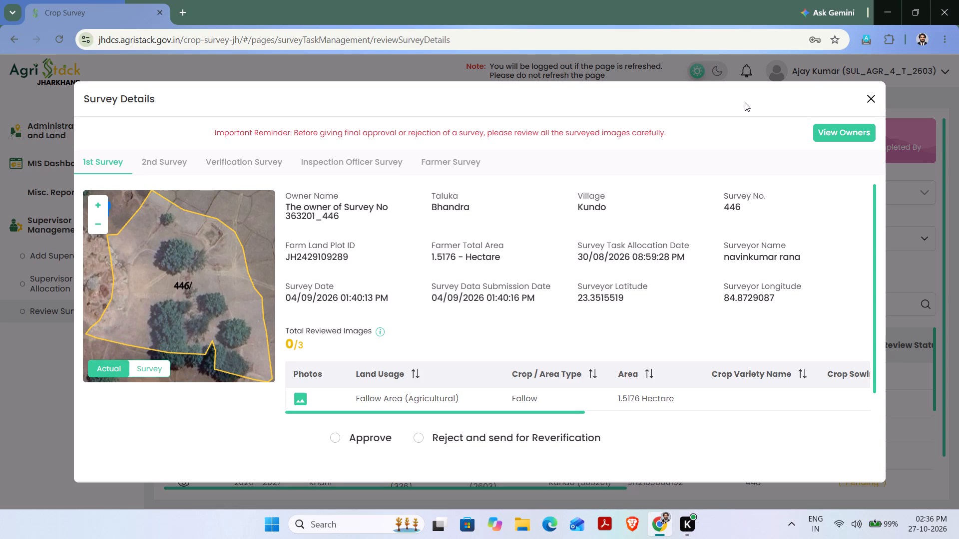
pyautogui.click(870, 103)
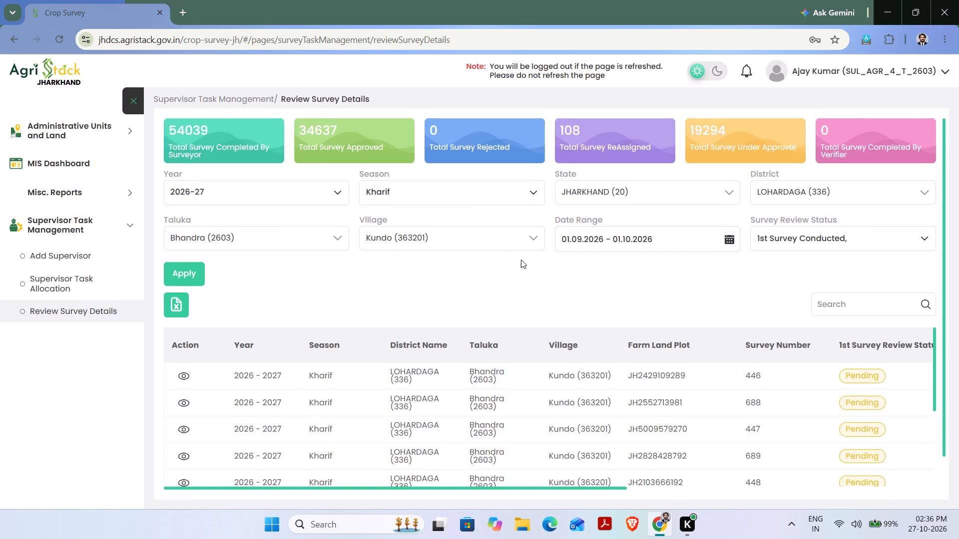
# Open the survey details for survey number 446 and approve all three of its farm images.
pyautogui.scroll(-3, 521, 260)
pyautogui.click(184, 343)
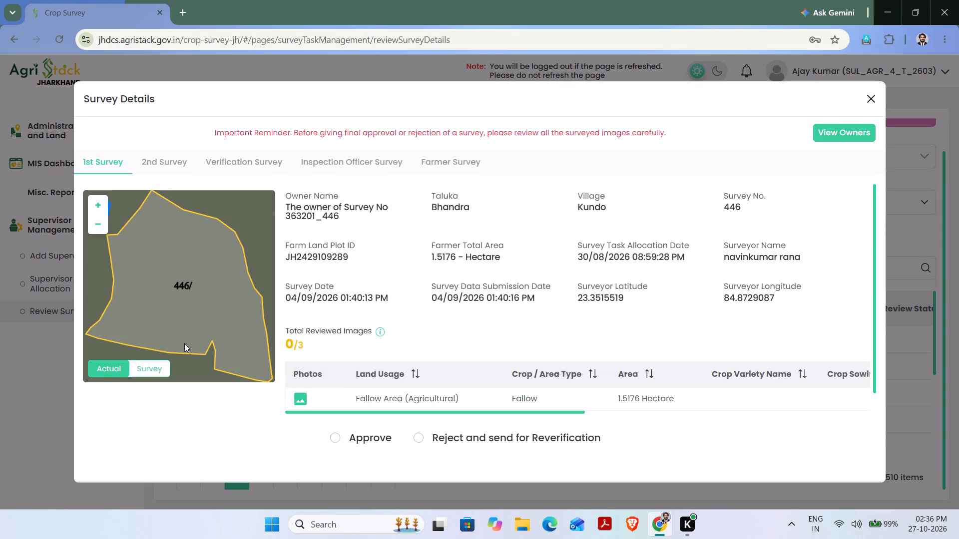
pyautogui.click(302, 401)
pyautogui.click(420, 443)
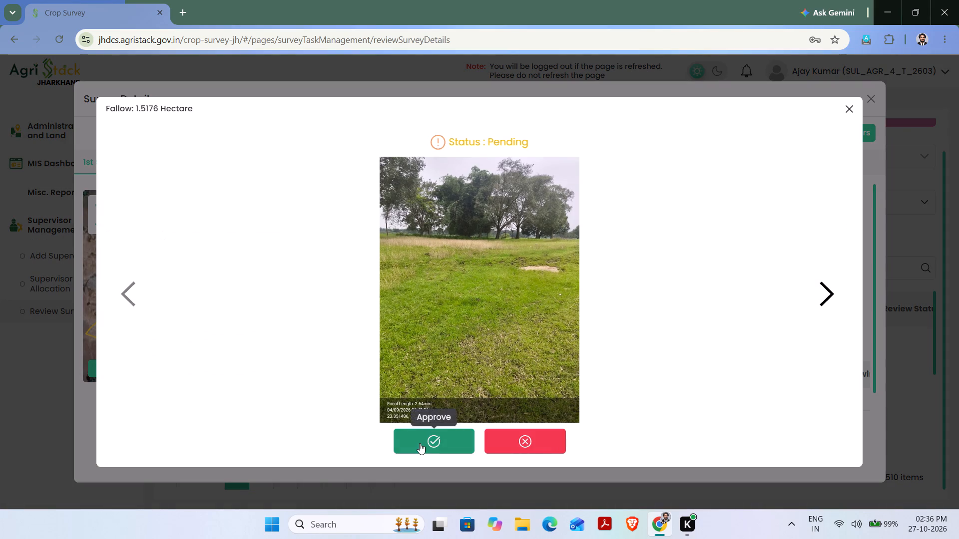
pyautogui.moveTo(484, 375); pyautogui.dragTo(417, 395)
pyautogui.click(421, 436)
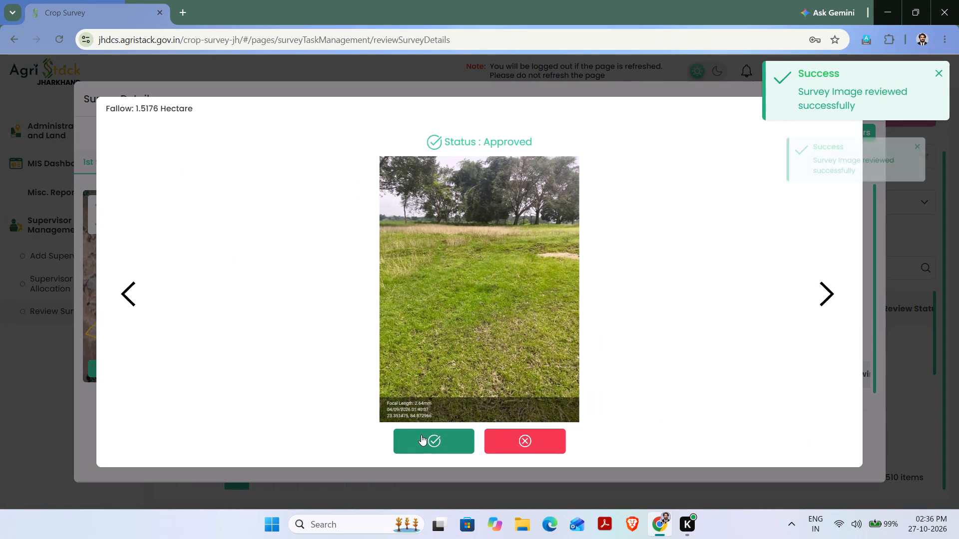
pyautogui.moveTo(471, 374); pyautogui.dragTo(424, 388)
pyautogui.click(423, 437)
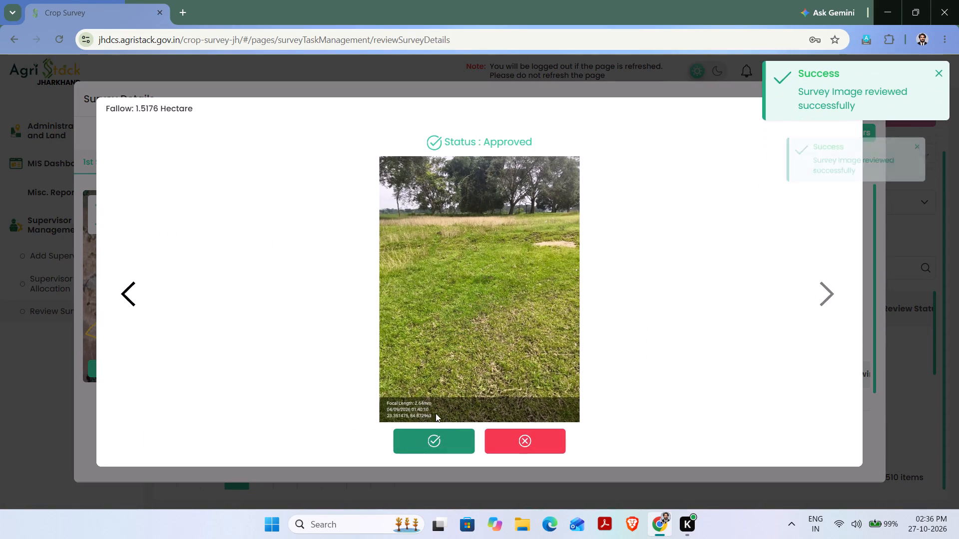
pyautogui.moveTo(505, 336); pyautogui.dragTo(472, 346)
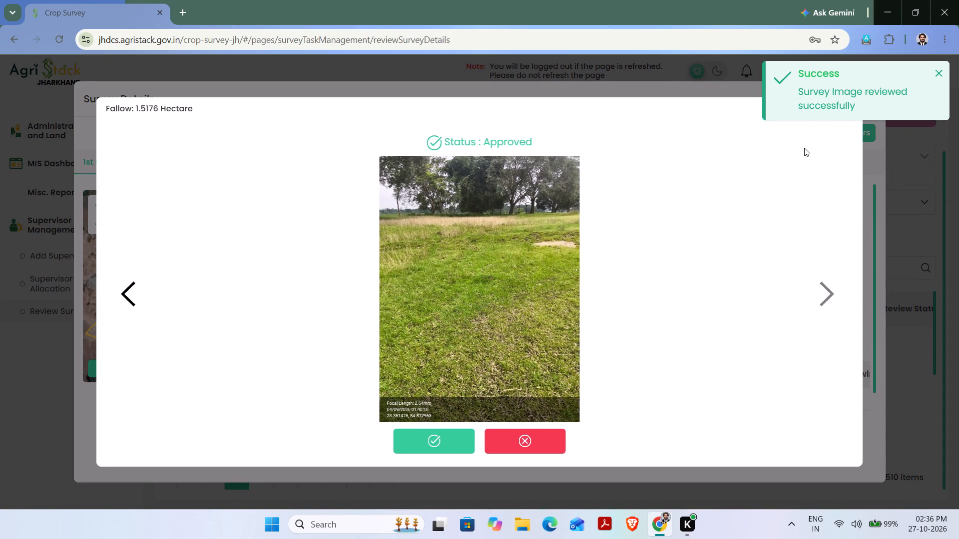
pyautogui.click(847, 109)
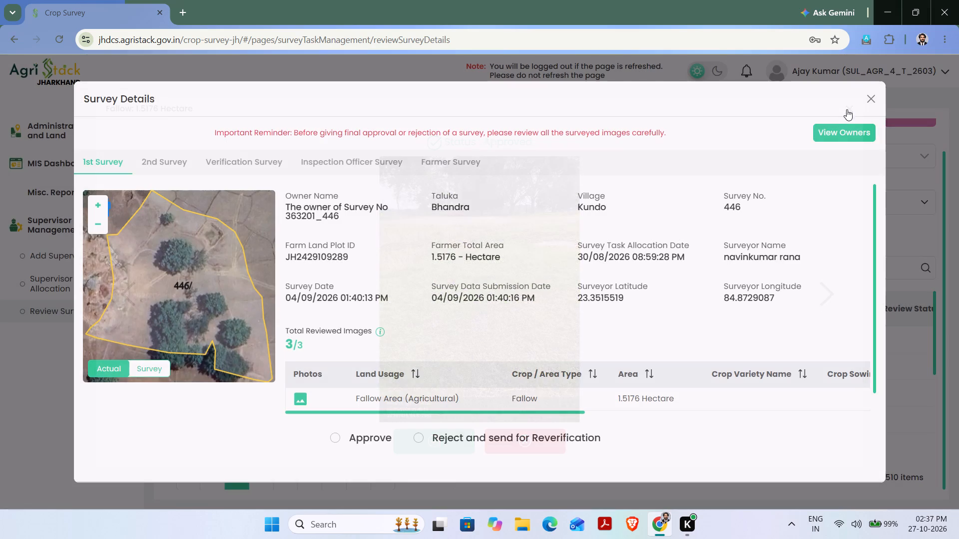
# Approve the 1st Survey of survey number 446, save the review and close its survey details.
pyautogui.scroll(-2, 571, 283)
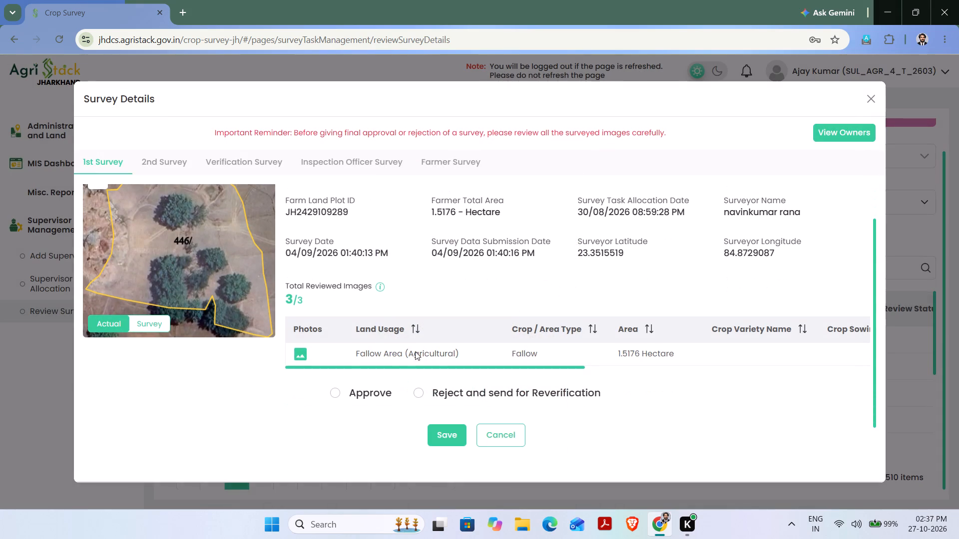
pyautogui.click(376, 352)
pyautogui.click(437, 390)
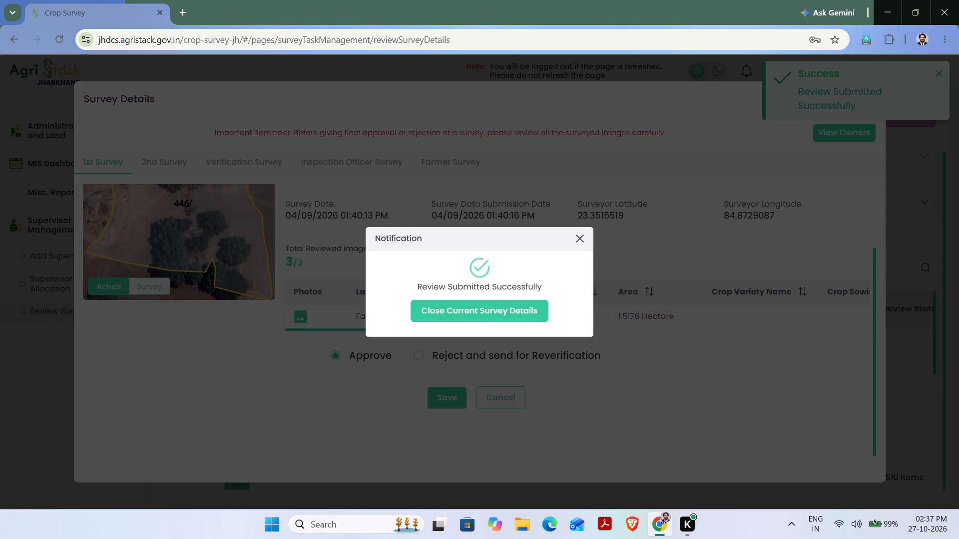
pyautogui.click(481, 313)
# Open the survey details for survey number 688 and approve all three of its farm images.
pyautogui.click(183, 368)
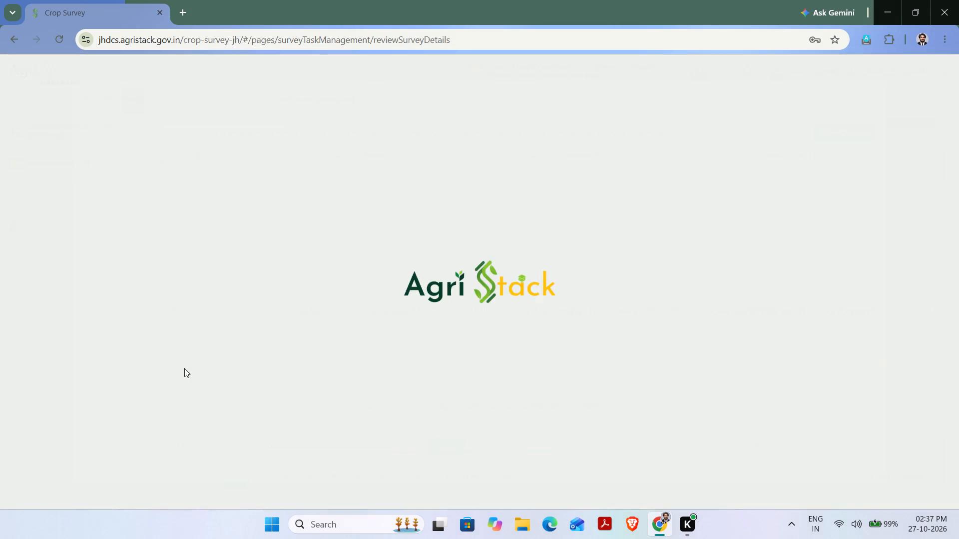
pyautogui.click(304, 398)
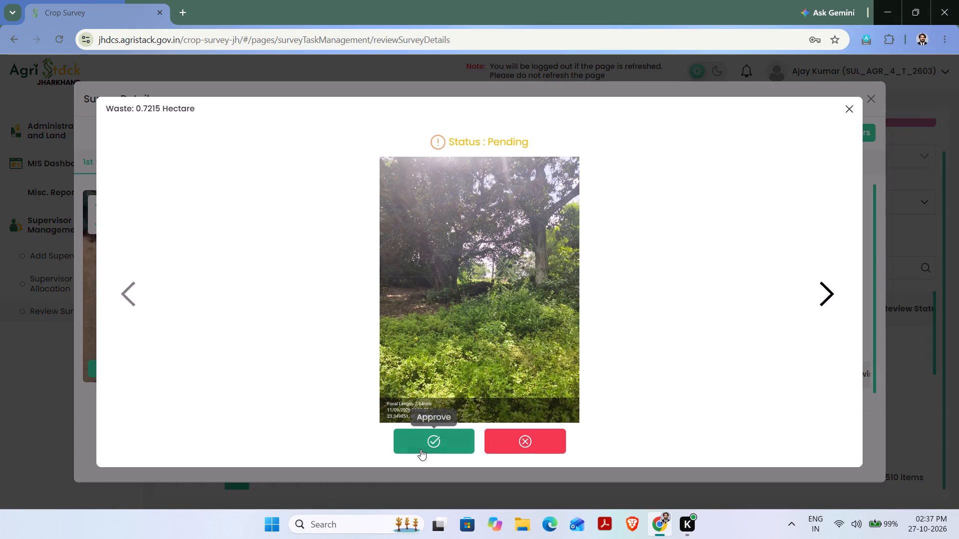
pyautogui.click(422, 449)
pyautogui.moveTo(505, 375); pyautogui.dragTo(419, 397)
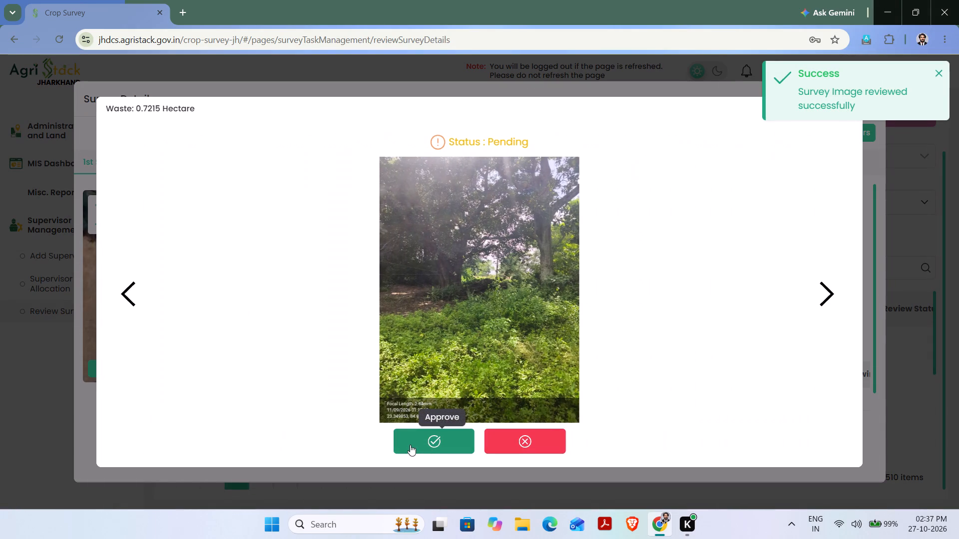
pyautogui.click(411, 444)
pyautogui.moveTo(498, 351); pyautogui.dragTo(482, 354)
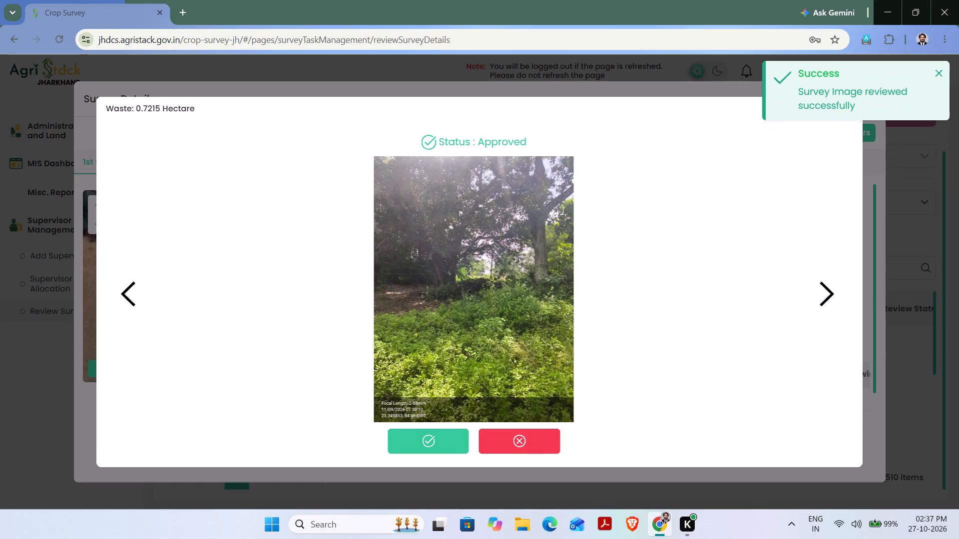
pyautogui.moveTo(482, 354); pyautogui.dragTo(439, 367)
pyautogui.click(419, 436)
pyautogui.moveTo(510, 331); pyautogui.dragTo(486, 337)
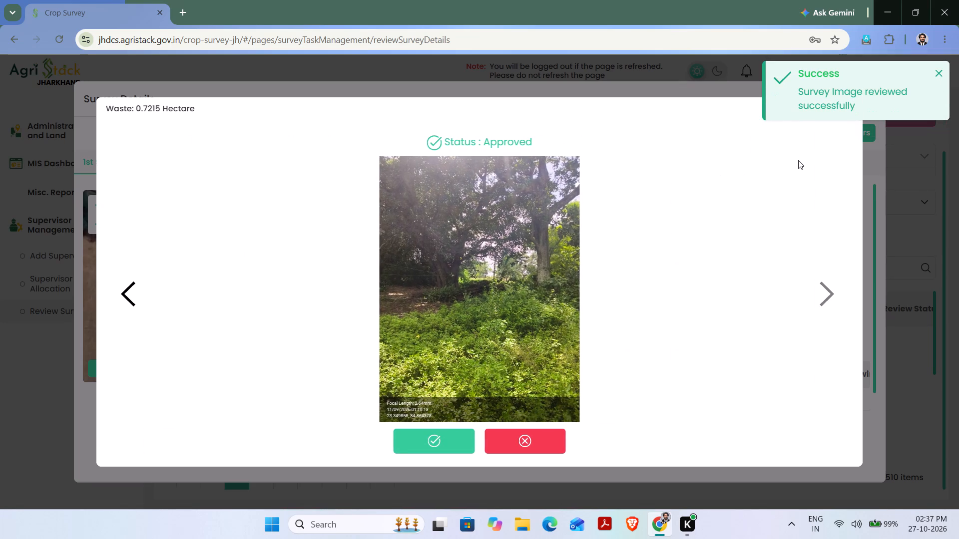
pyautogui.click(850, 108)
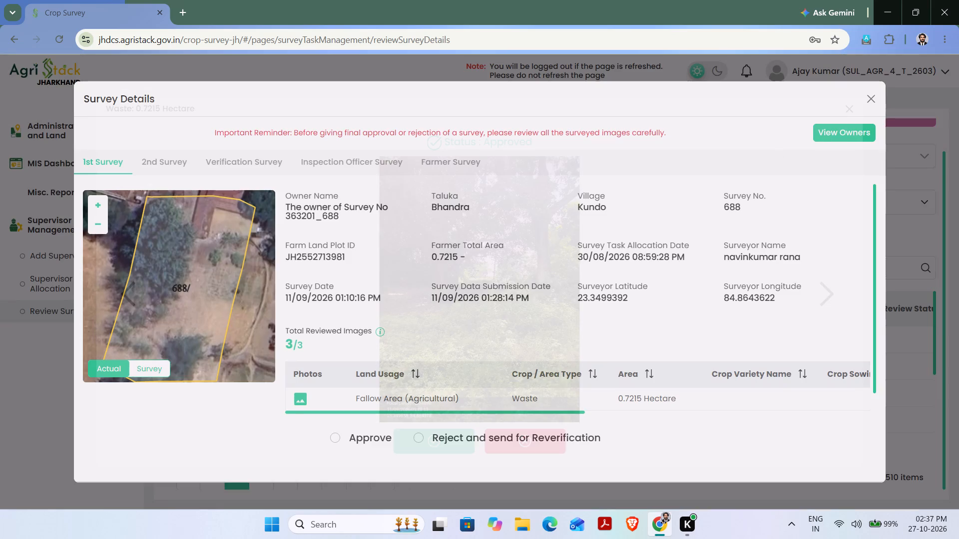
# Approve the 1st Survey of survey number 688, save the review and close its survey details.
pyautogui.scroll(-1, 499, 298)
pyautogui.click(358, 363)
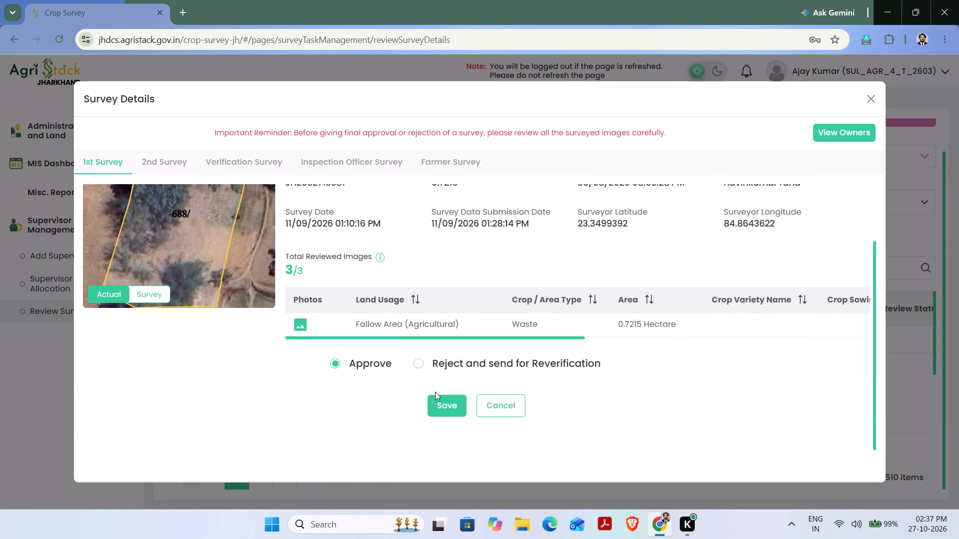
pyautogui.click(446, 397)
pyautogui.click(479, 309)
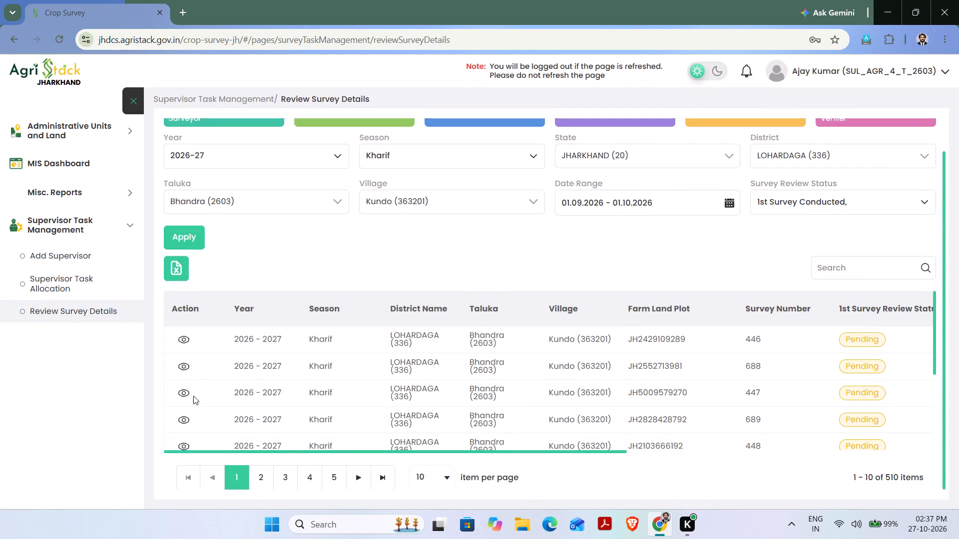
# Open the survey details for survey number 447 and approve all three of its farm images.
pyautogui.click(180, 394)
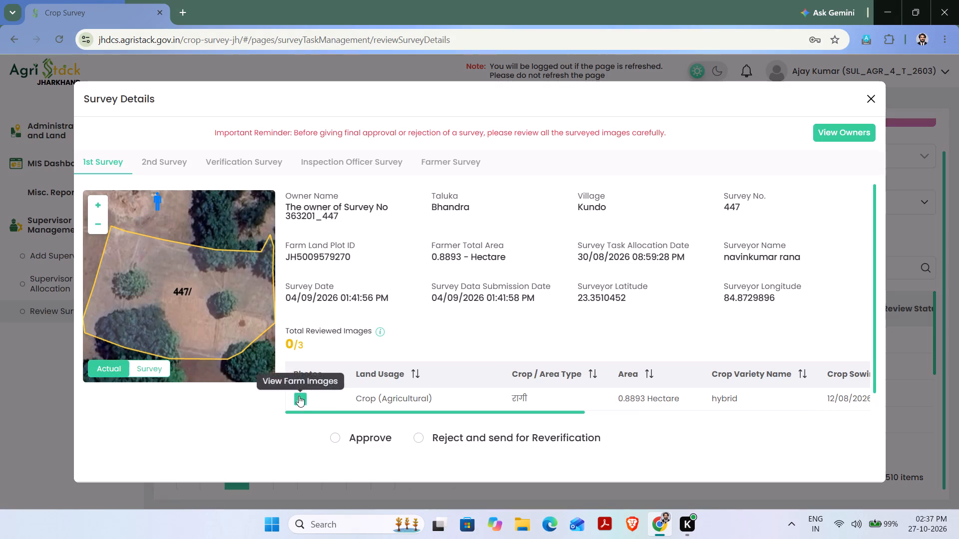
pyautogui.click(299, 396)
pyautogui.click(426, 437)
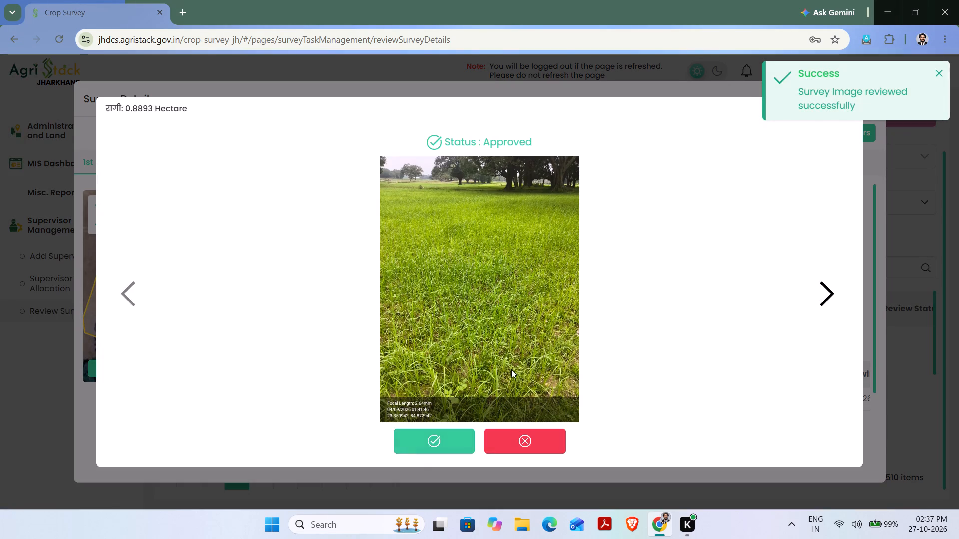
pyautogui.moveTo(509, 370); pyautogui.dragTo(442, 386)
pyautogui.click(440, 435)
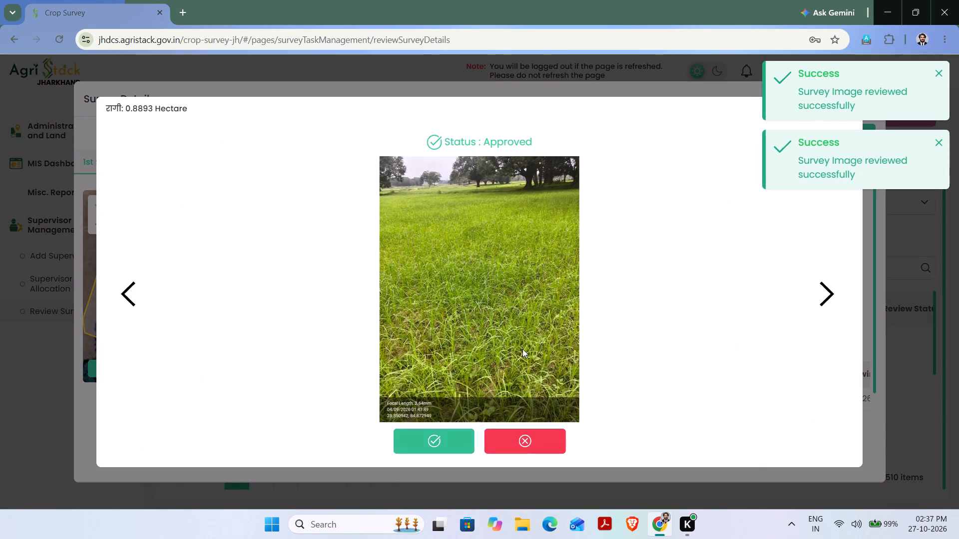
pyautogui.moveTo(522, 348); pyautogui.dragTo(438, 370)
pyautogui.click(428, 440)
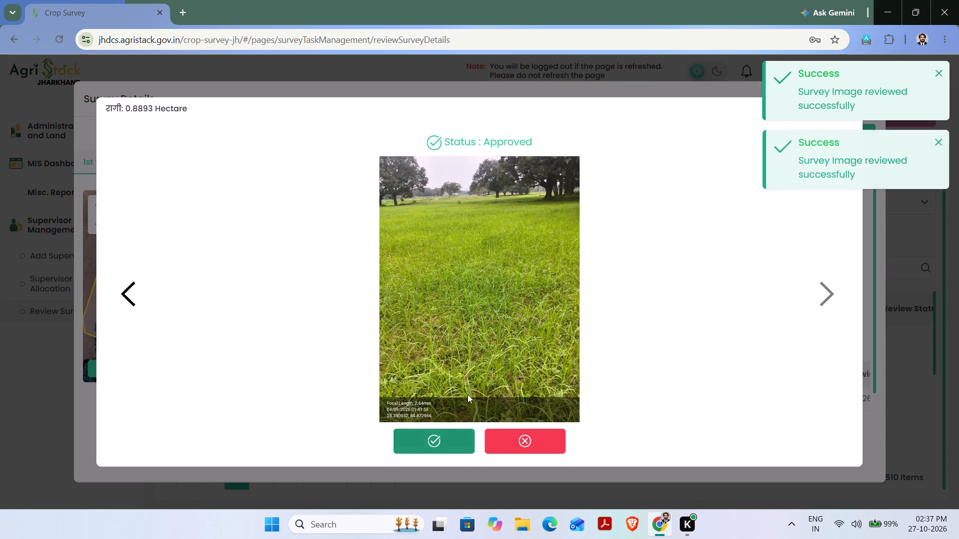
pyautogui.moveTo(519, 350); pyautogui.dragTo(500, 353)
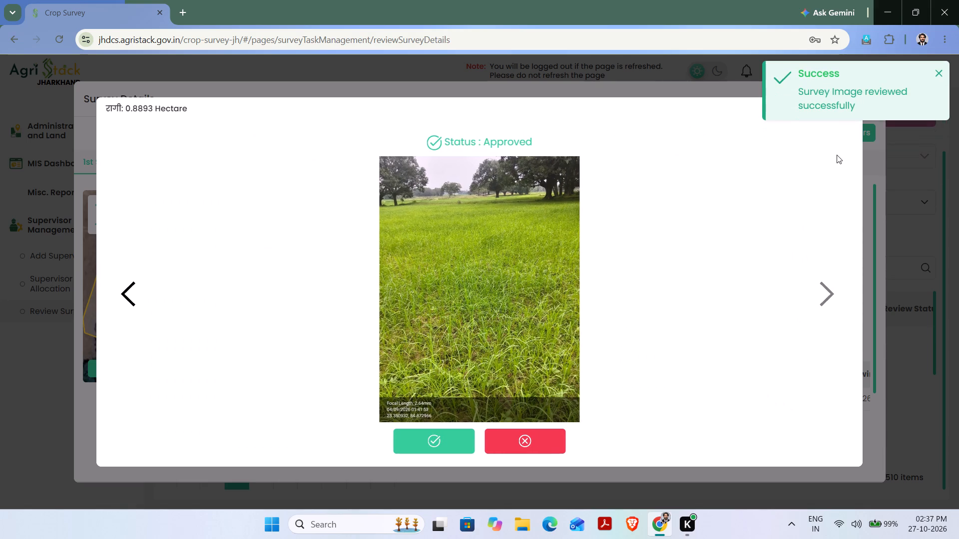
pyautogui.click(837, 155)
pyautogui.click(846, 109)
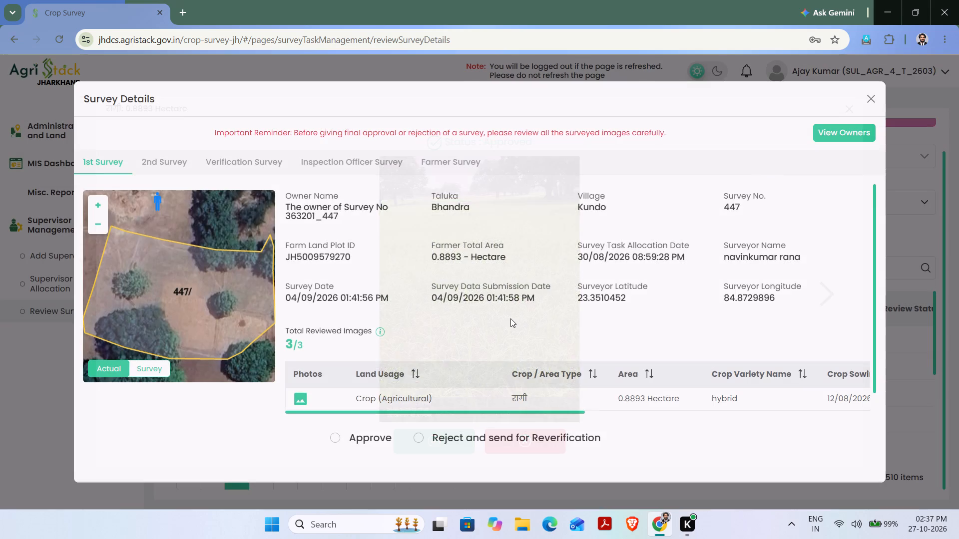
# Approve the 1st Survey of survey number 447, save the review and close its survey details.
pyautogui.scroll(-2, 510, 318)
pyautogui.click(358, 356)
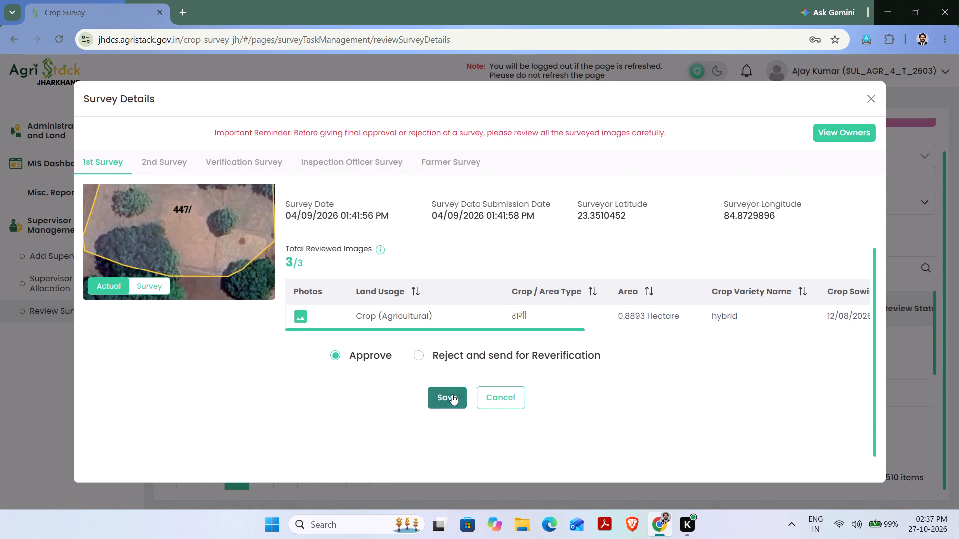
pyautogui.click(453, 395)
pyautogui.click(474, 323)
pyautogui.click(474, 313)
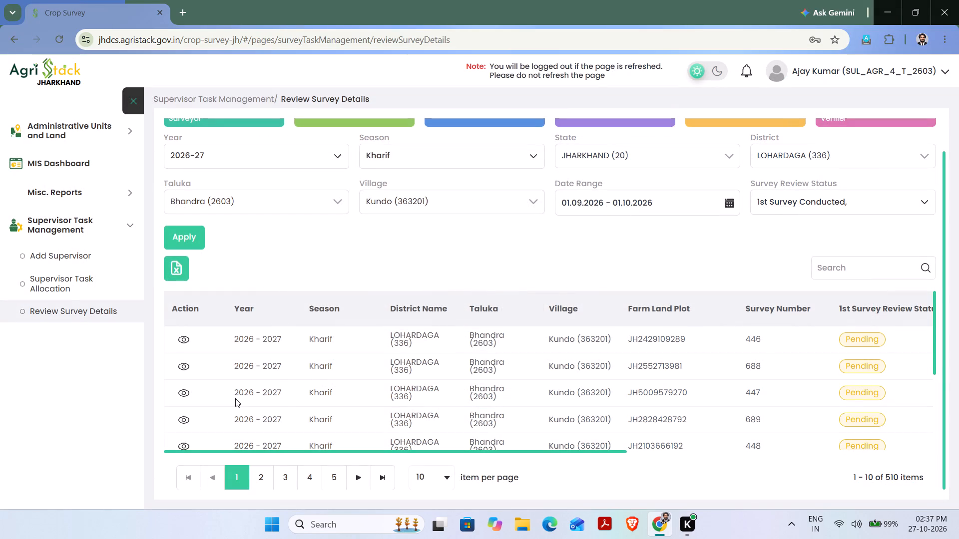
# Open the survey details for survey number 689 and approve all three of its farm images.
pyautogui.click(184, 434)
pyautogui.click(183, 416)
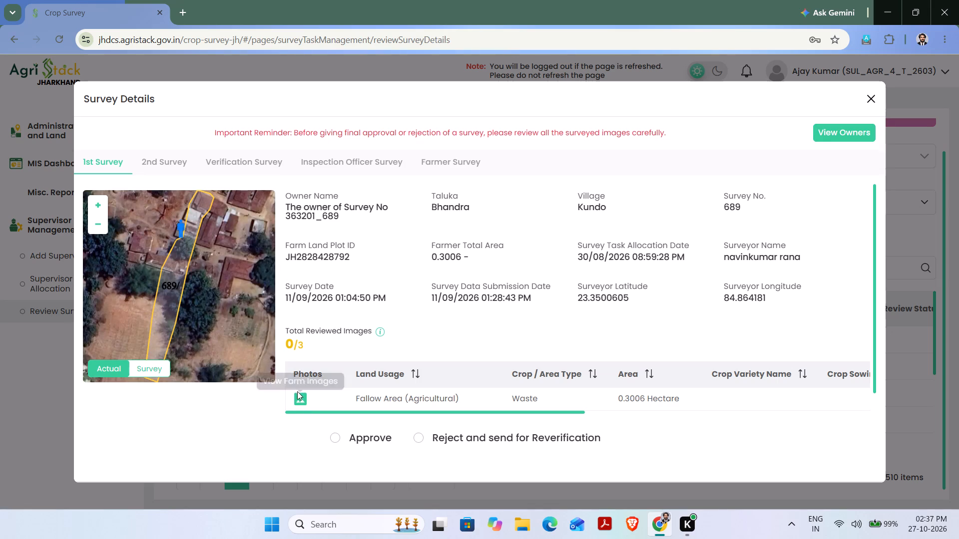
pyautogui.click(297, 391)
pyautogui.click(299, 396)
pyautogui.click(423, 432)
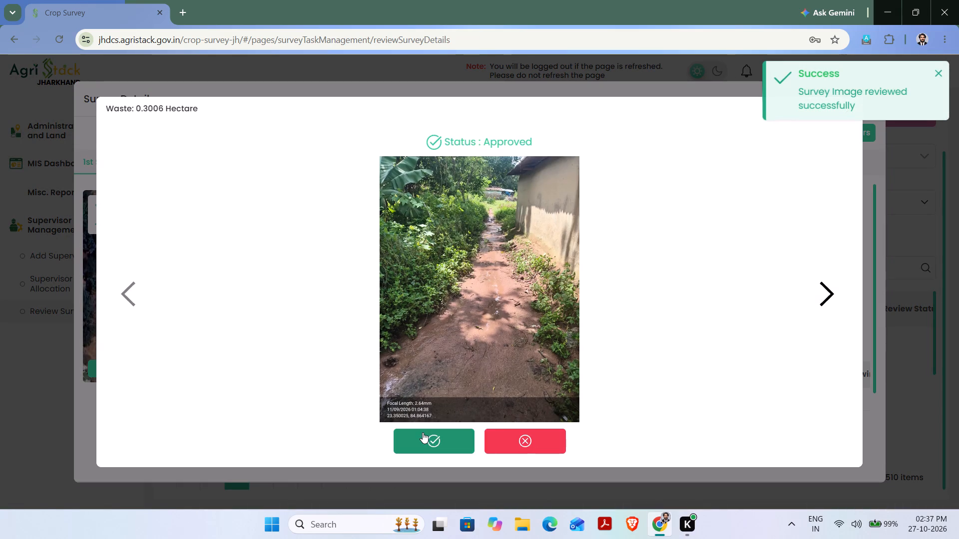
pyautogui.moveTo(526, 373); pyautogui.dragTo(463, 388)
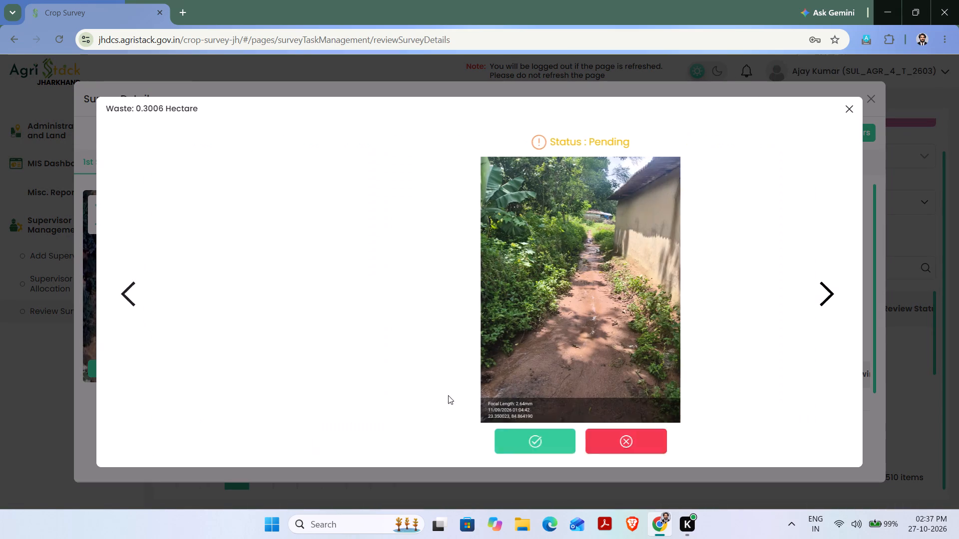
pyautogui.click(452, 440)
pyautogui.moveTo(518, 382); pyautogui.dragTo(476, 395)
pyautogui.click(452, 443)
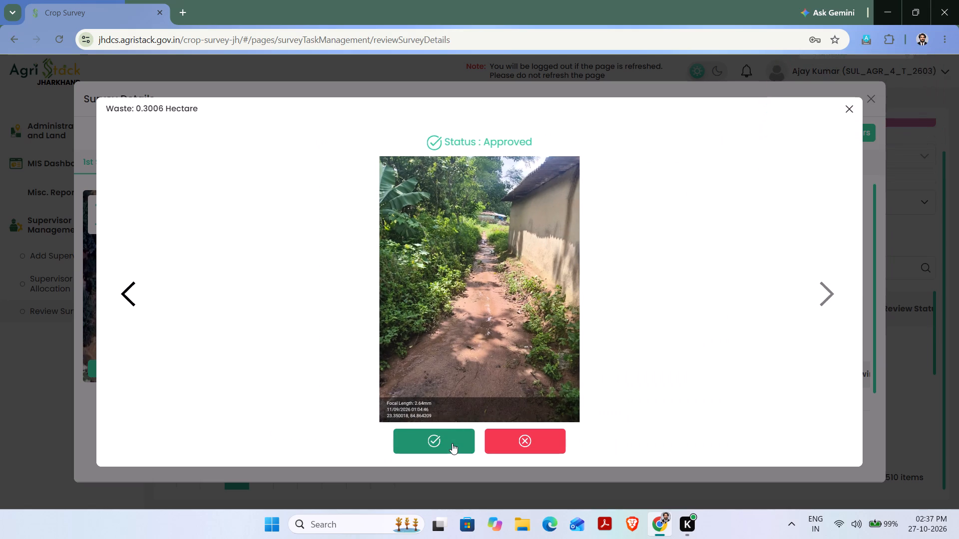
pyautogui.moveTo(596, 295); pyautogui.dragTo(566, 291)
pyautogui.click(847, 103)
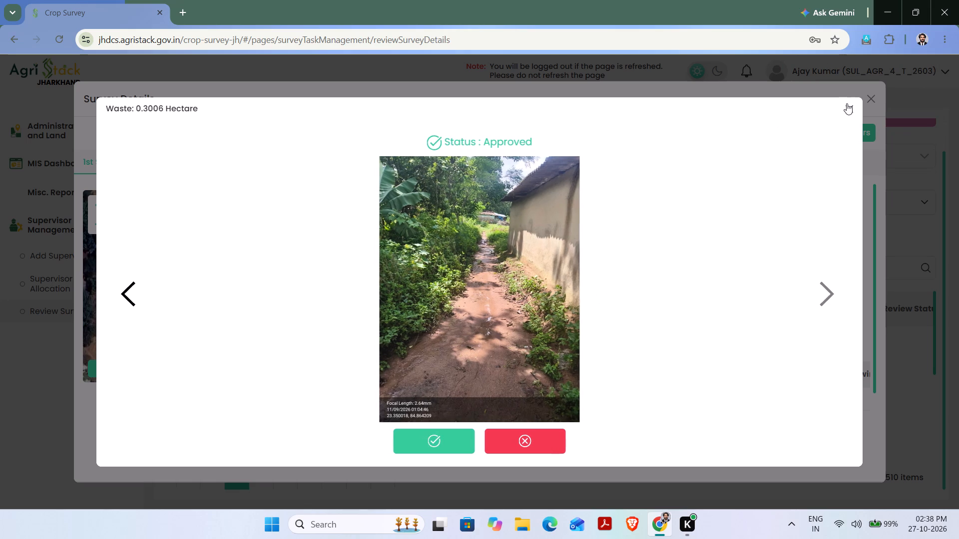
# Approve the 1st Survey of survey number 689, save the review and close its survey details.
pyautogui.scroll(-2, 486, 302)
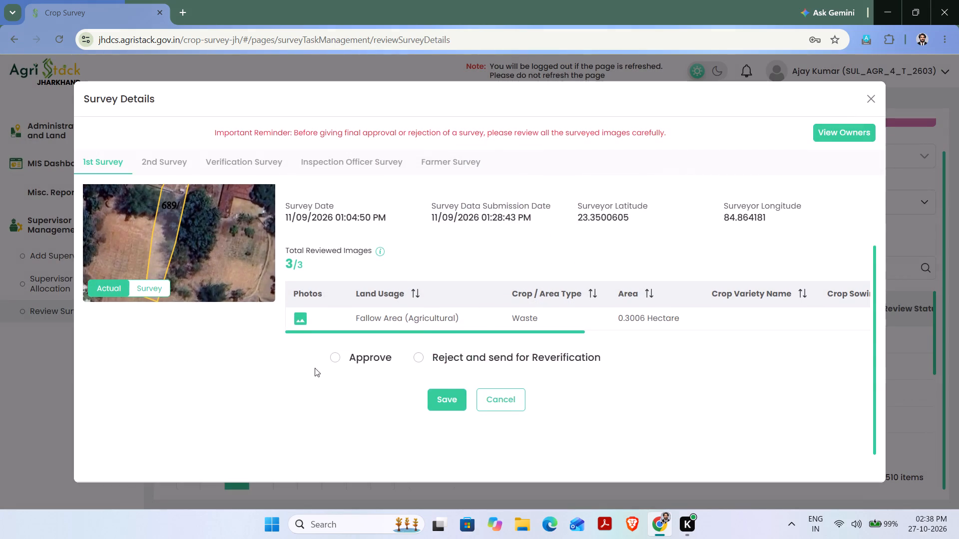
pyautogui.click(341, 353)
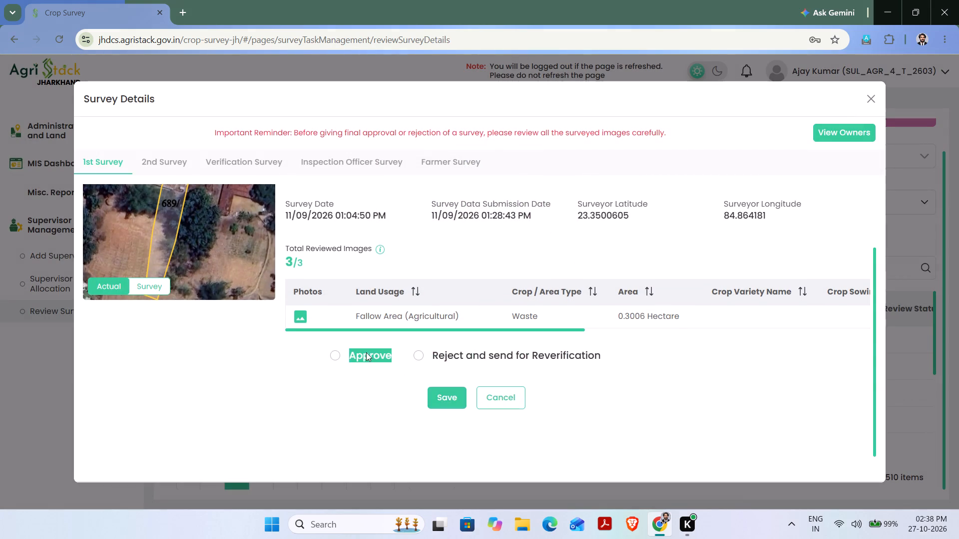
pyautogui.click(366, 352)
pyautogui.click(455, 396)
pyautogui.click(469, 310)
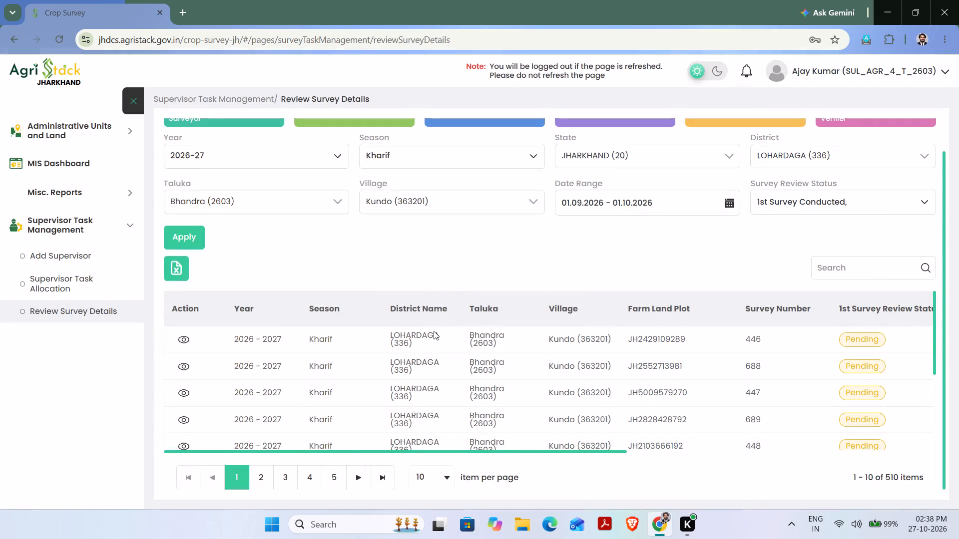
# Open the survey details for survey number 448 and approve all three of its farm images.
pyautogui.click(183, 440)
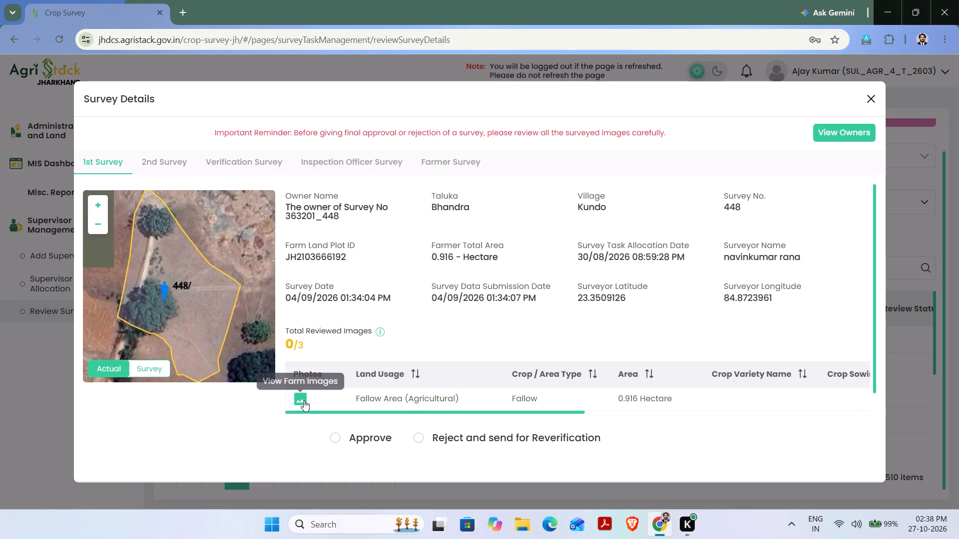
pyautogui.click(300, 395)
pyautogui.click(439, 437)
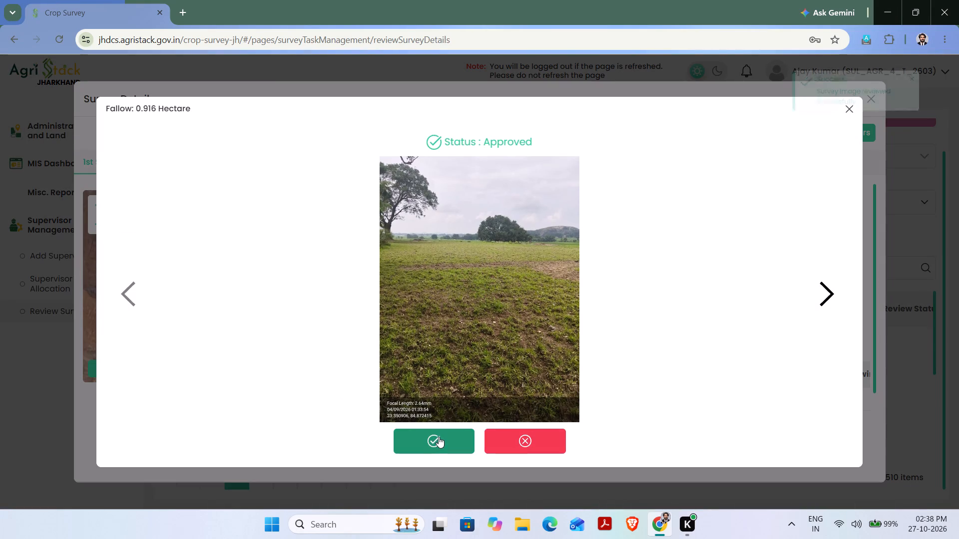
pyautogui.moveTo(540, 369); pyautogui.dragTo(466, 384)
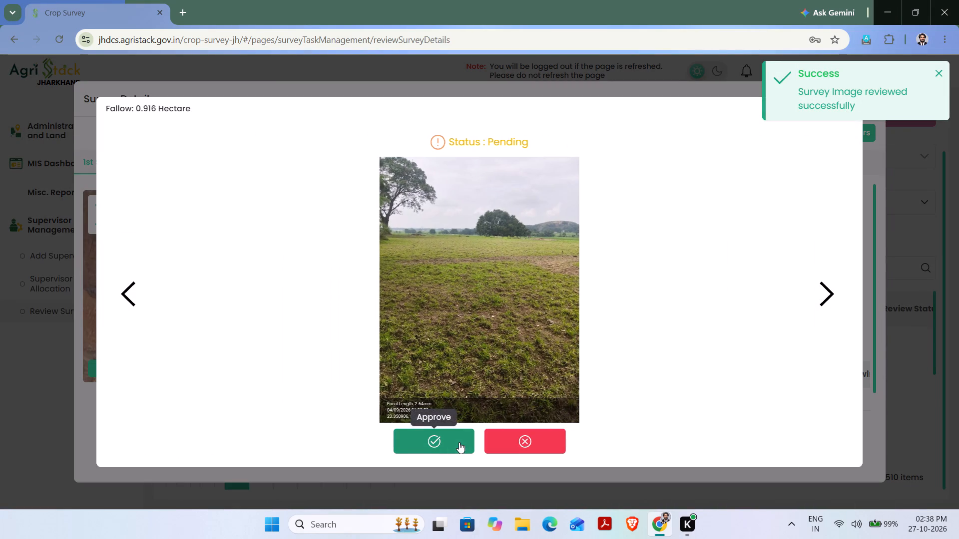
pyautogui.click(459, 441)
pyautogui.moveTo(523, 363); pyautogui.dragTo(443, 388)
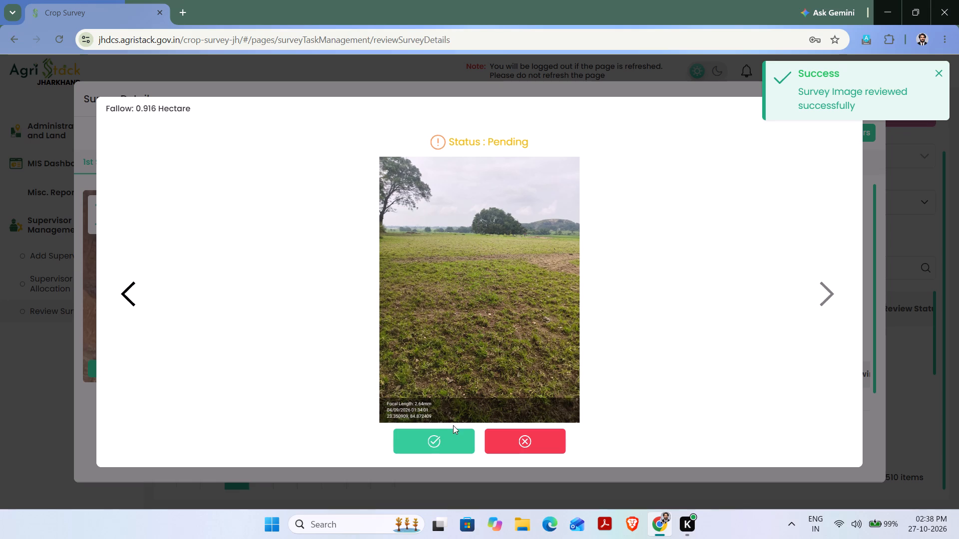
pyautogui.click(452, 436)
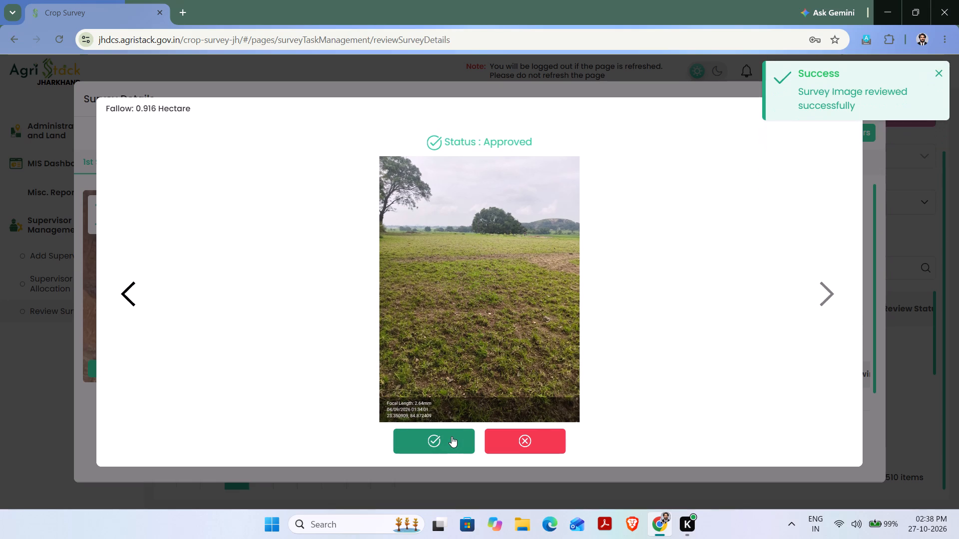
pyautogui.moveTo(494, 360); pyautogui.dragTo(447, 369)
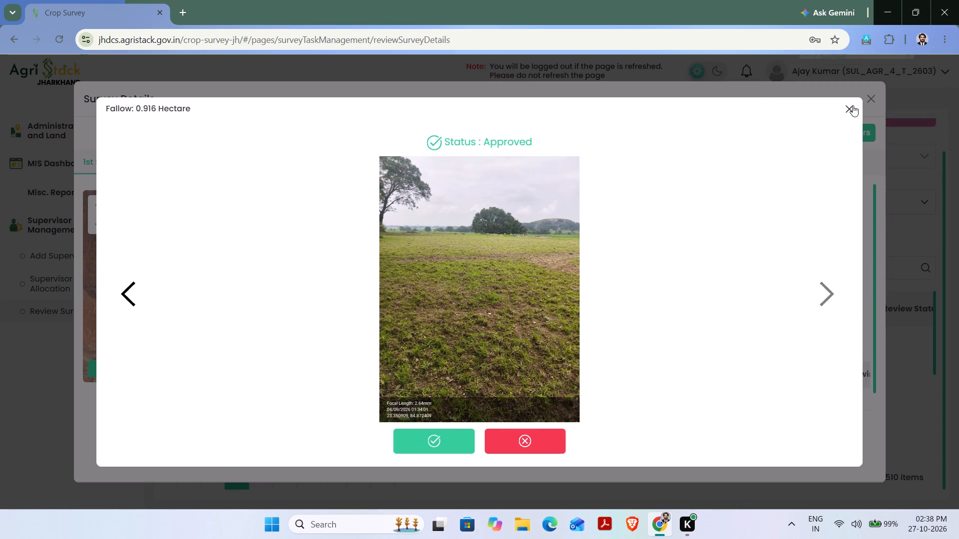
pyautogui.click(850, 107)
# Approve the 1st Survey of survey number 448, save the review and close its survey details.
pyautogui.scroll(-2, 519, 320)
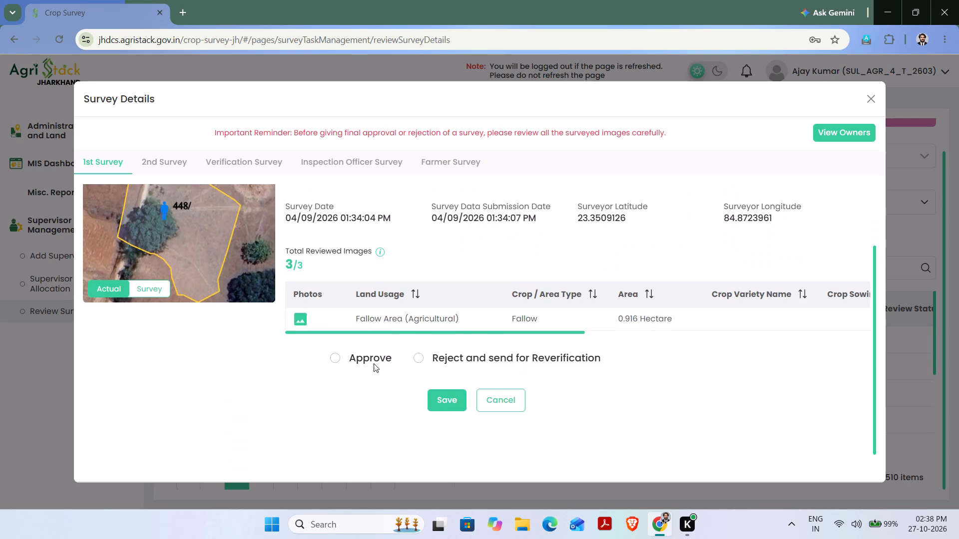
pyautogui.click(373, 358)
pyautogui.click(453, 395)
pyautogui.click(488, 325)
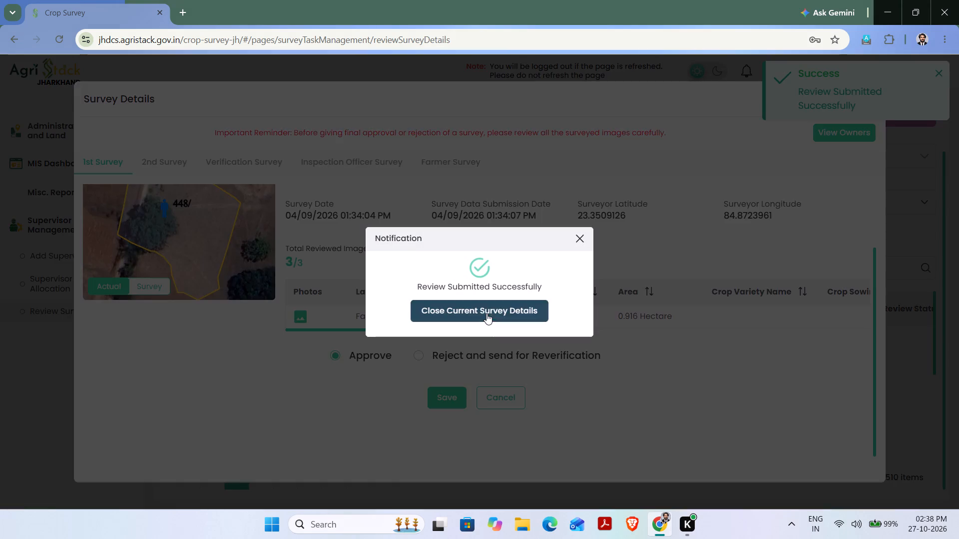
pyautogui.click(486, 313)
# Open the survey details for survey number 449 and approve all three of its farm images.
pyautogui.scroll(-4, 293, 421)
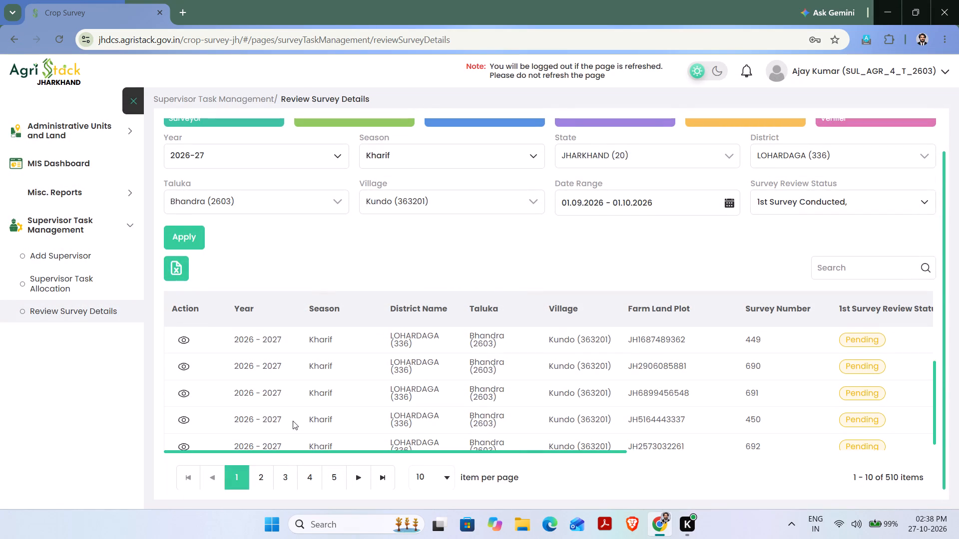
pyautogui.click(186, 329)
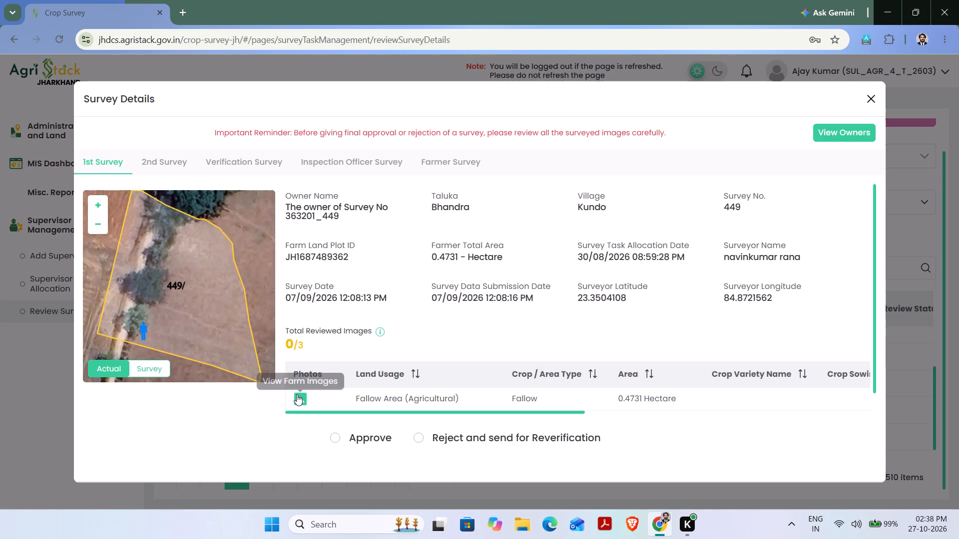
pyautogui.click(297, 394)
pyautogui.click(424, 439)
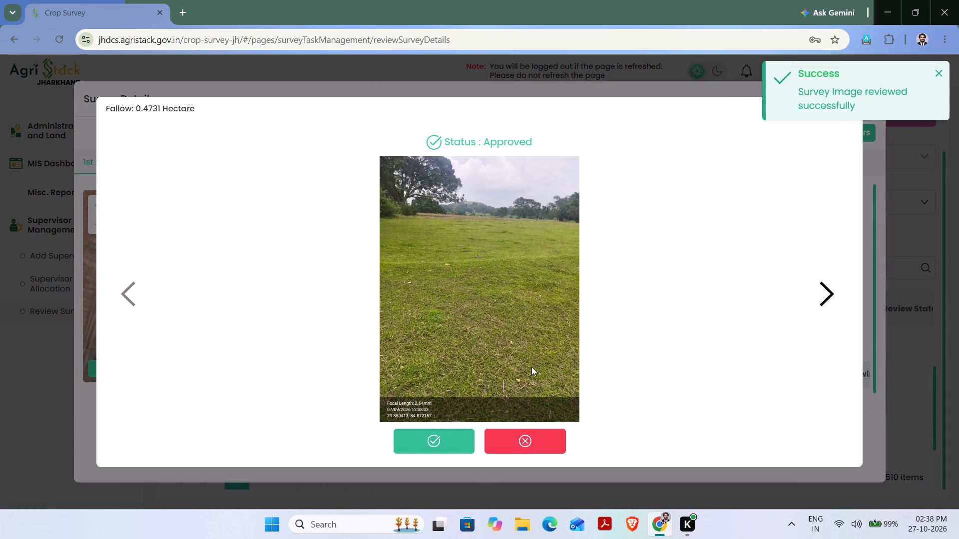
pyautogui.moveTo(529, 367); pyautogui.dragTo(463, 380)
pyautogui.click(468, 435)
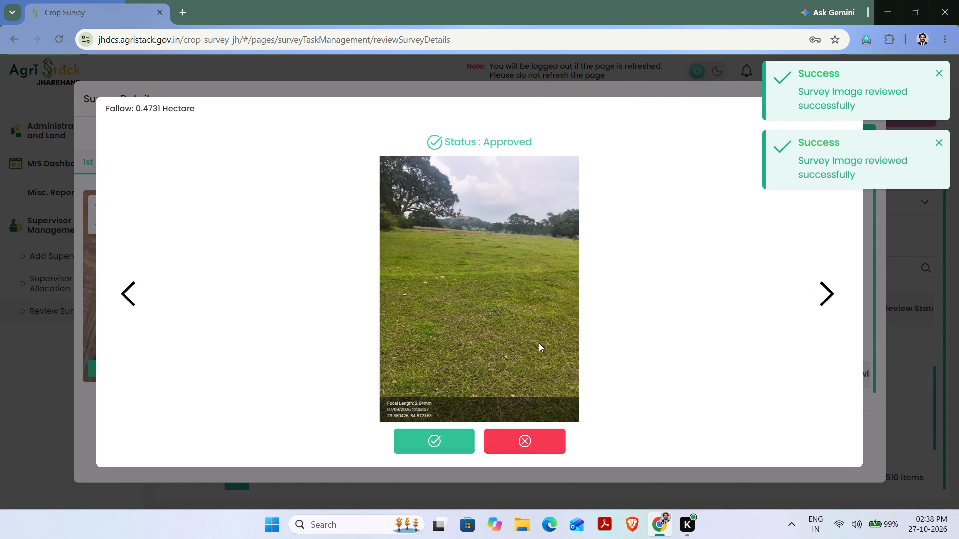
pyautogui.moveTo(537, 343); pyautogui.dragTo(475, 360)
pyautogui.click(462, 435)
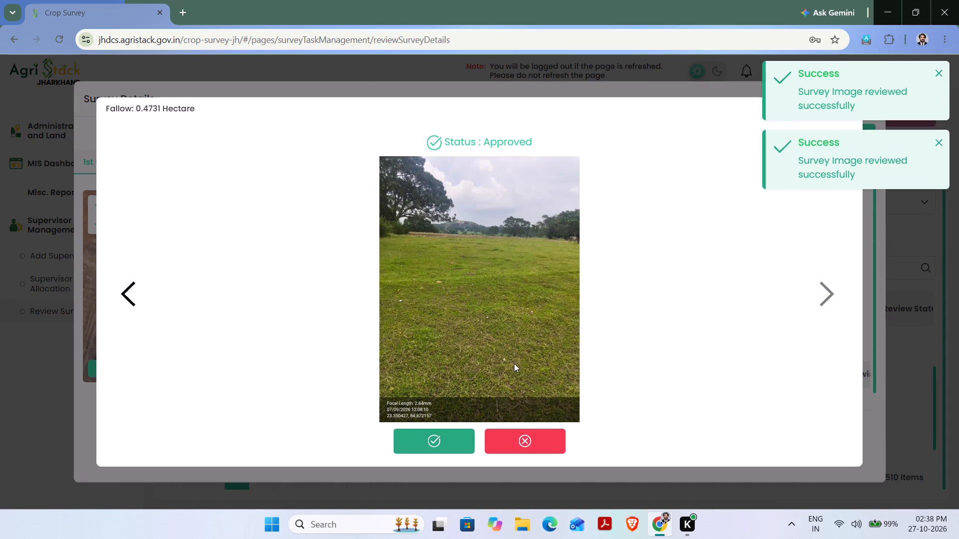
pyautogui.moveTo(545, 322); pyautogui.dragTo(505, 328)
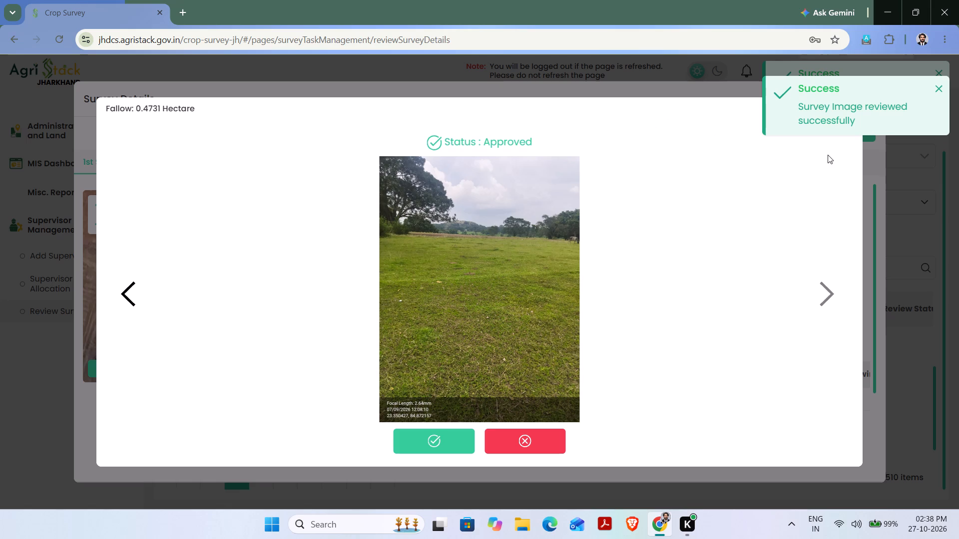
pyautogui.click(849, 108)
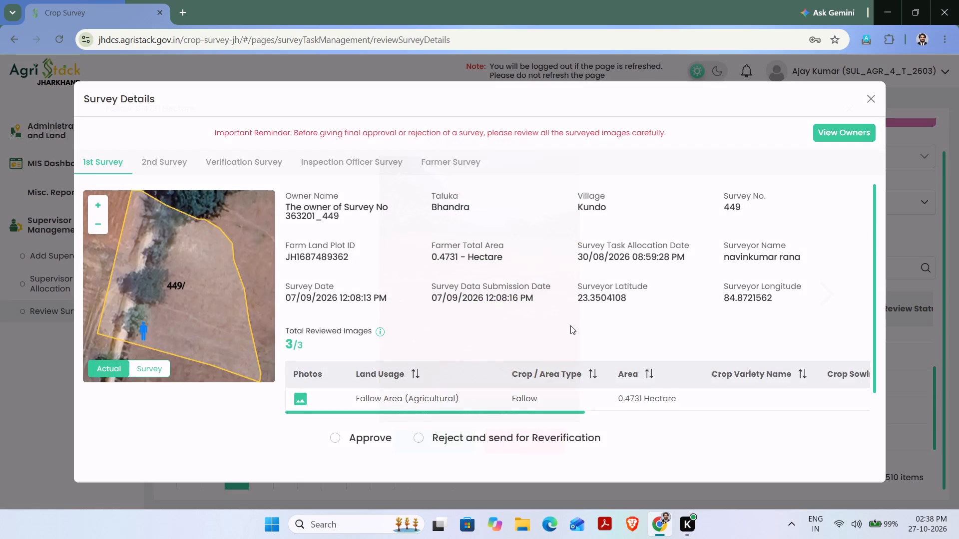
# Approve the 1st Survey of survey number 449, save the review and close its survey details.
pyautogui.scroll(-2, 570, 325)
pyautogui.click(372, 357)
pyautogui.click(442, 392)
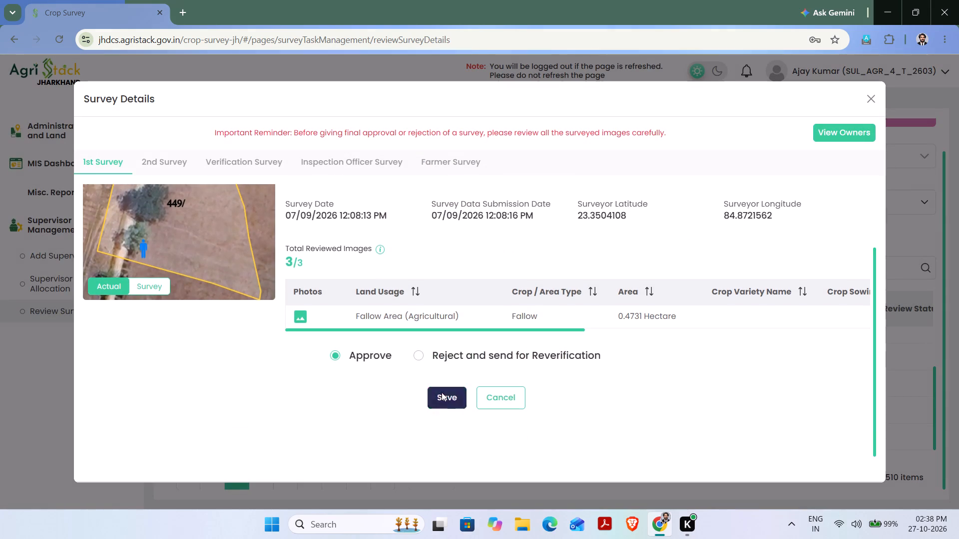
pyautogui.click(478, 320)
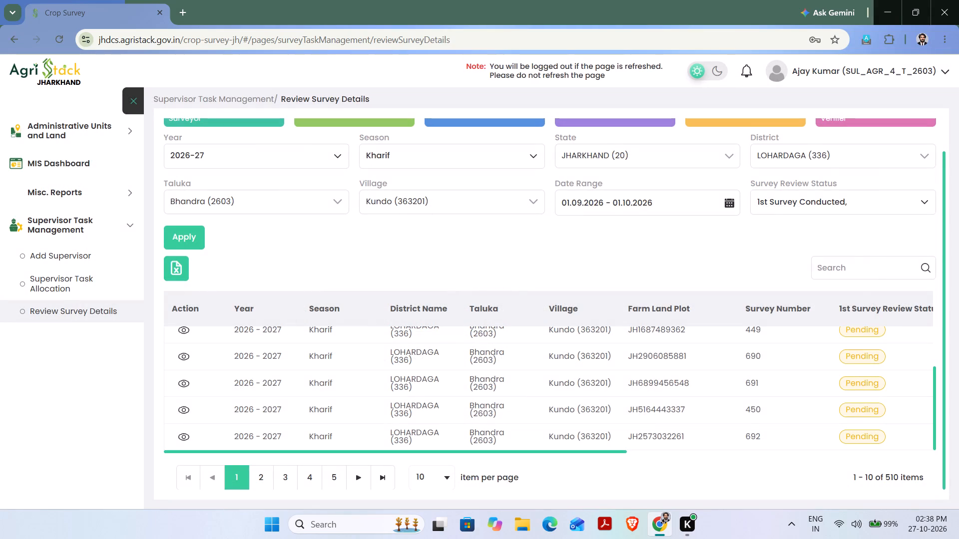
# Open the survey details for survey number 690 and approve all three of its farm images.
pyautogui.click(182, 356)
pyautogui.click(302, 398)
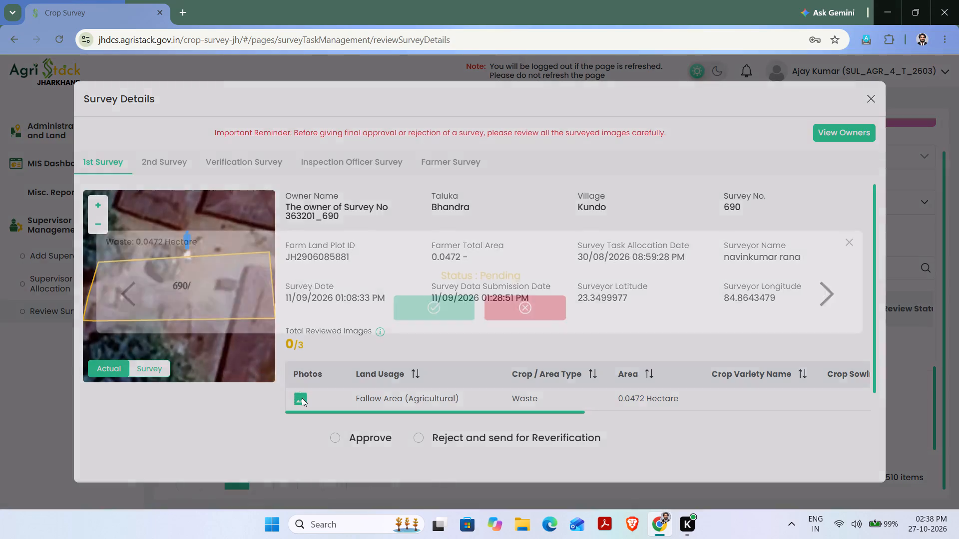
pyautogui.click(433, 445)
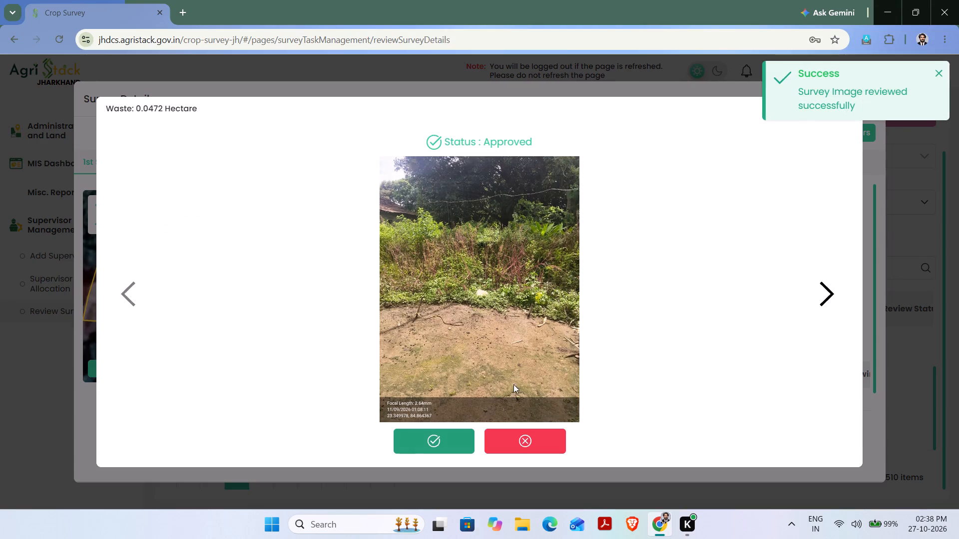
pyautogui.moveTo(531, 360); pyautogui.dragTo(474, 378)
pyautogui.click(434, 440)
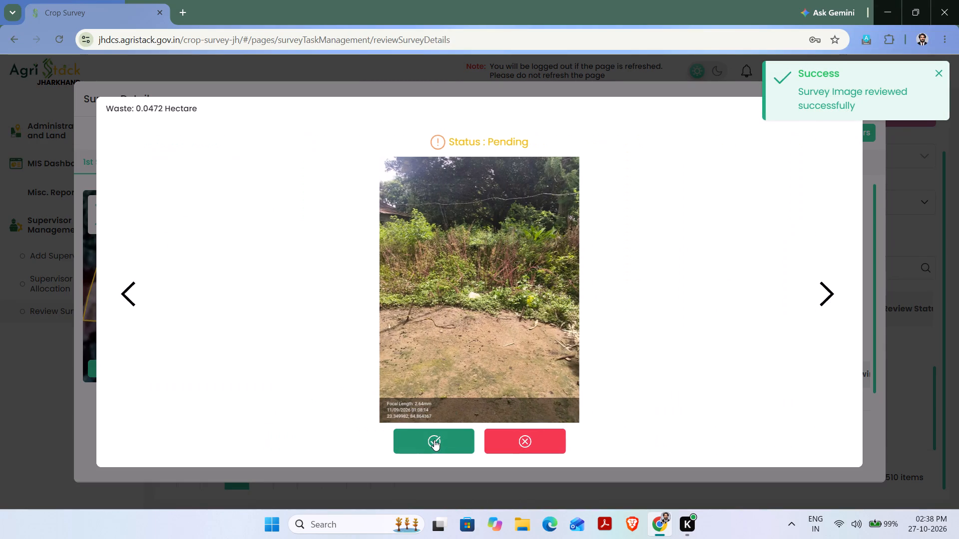
pyautogui.moveTo(549, 349); pyautogui.dragTo(505, 364)
pyautogui.click(425, 435)
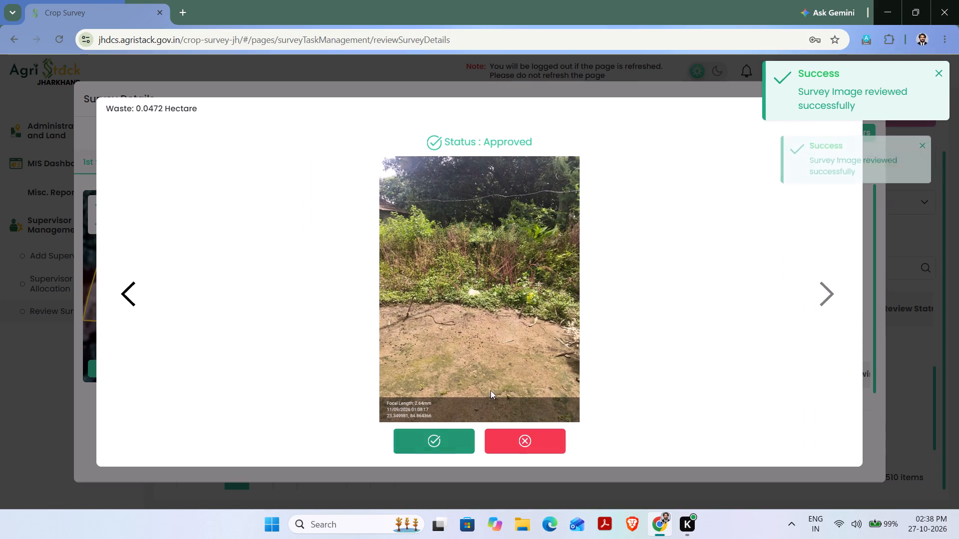
pyautogui.moveTo(539, 357); pyautogui.dragTo(503, 363)
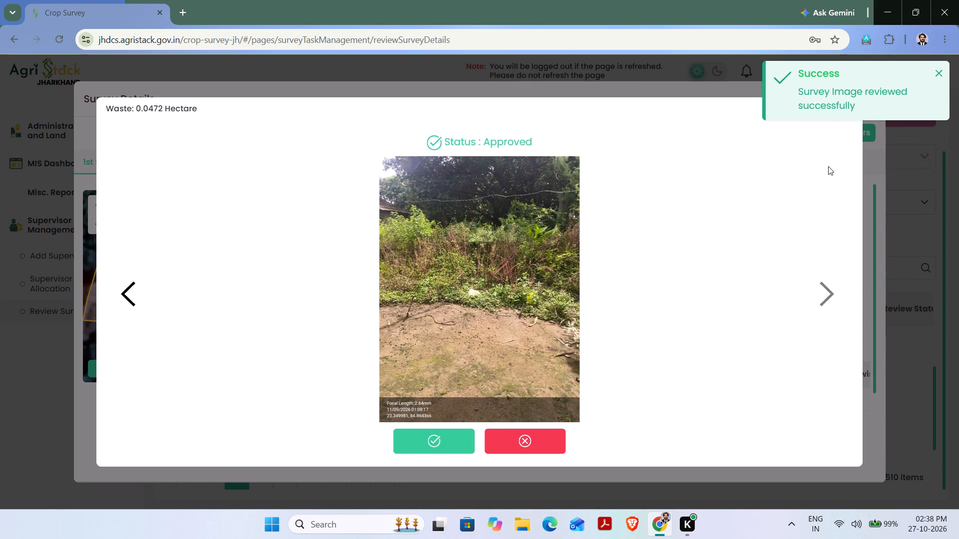
pyautogui.click(846, 108)
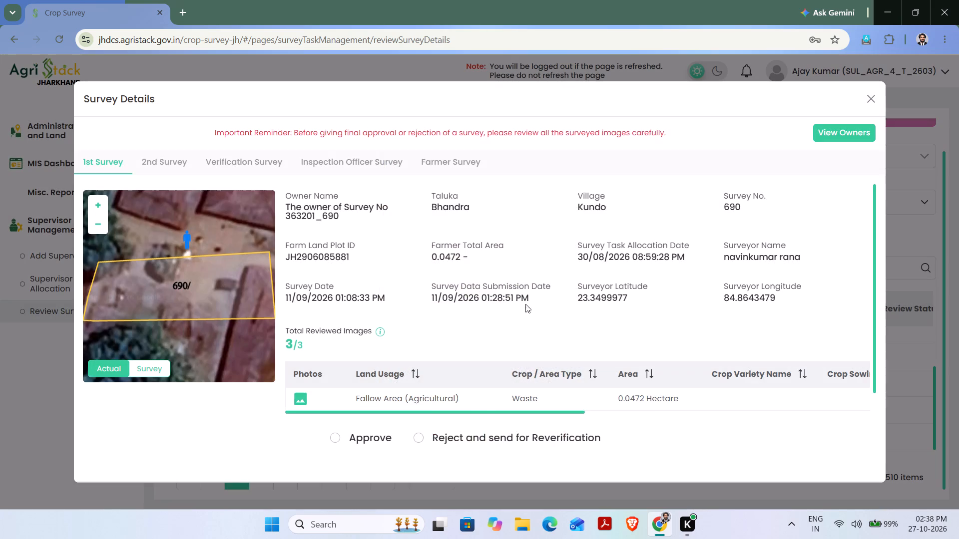
# Approve the 1st Survey of survey number 690, save the review and close its survey details.
pyautogui.scroll(-2, 523, 310)
pyautogui.click(375, 357)
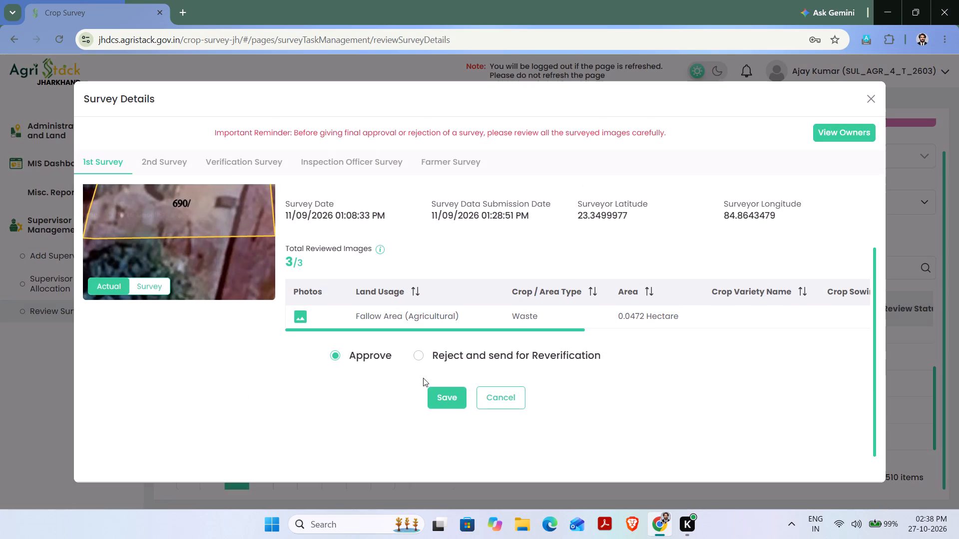
pyautogui.click(460, 399)
pyautogui.click(482, 317)
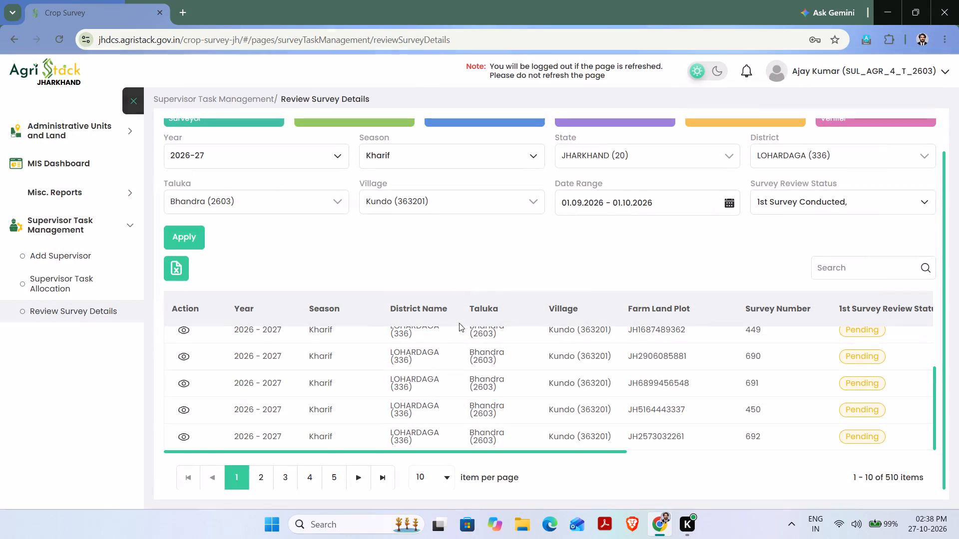
# Open the survey details for survey number 691 and approve both of its farm images.
pyautogui.click(184, 386)
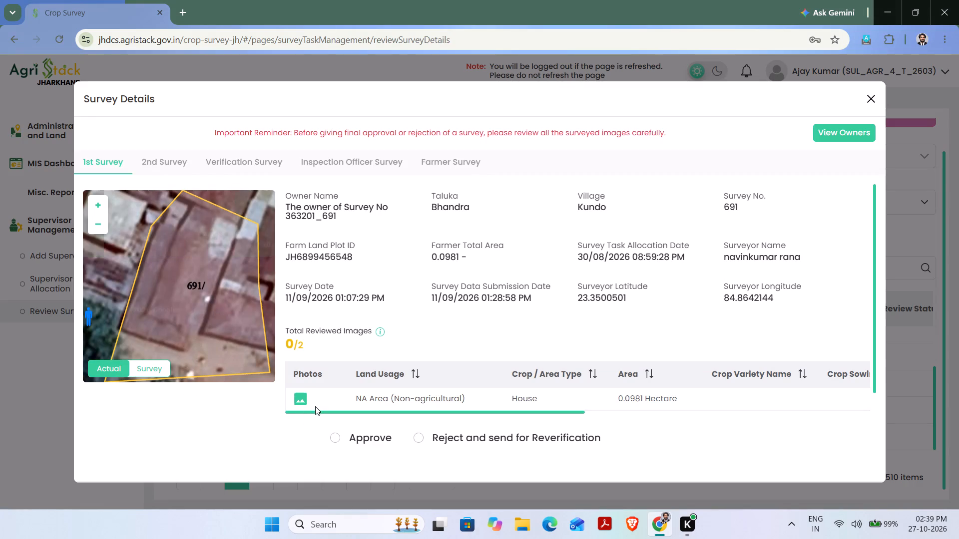
pyautogui.click(298, 394)
pyautogui.click(417, 441)
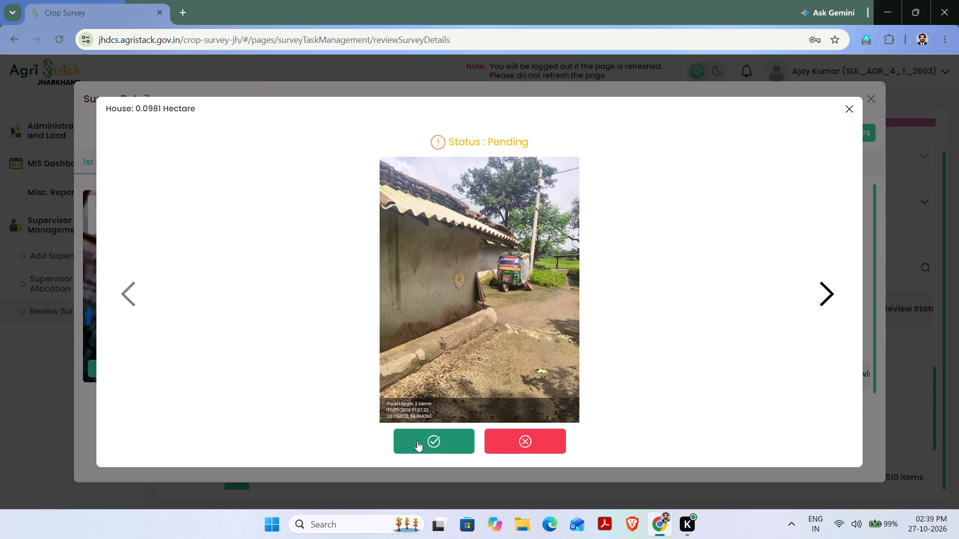
pyautogui.moveTo(510, 383); pyautogui.dragTo(455, 395)
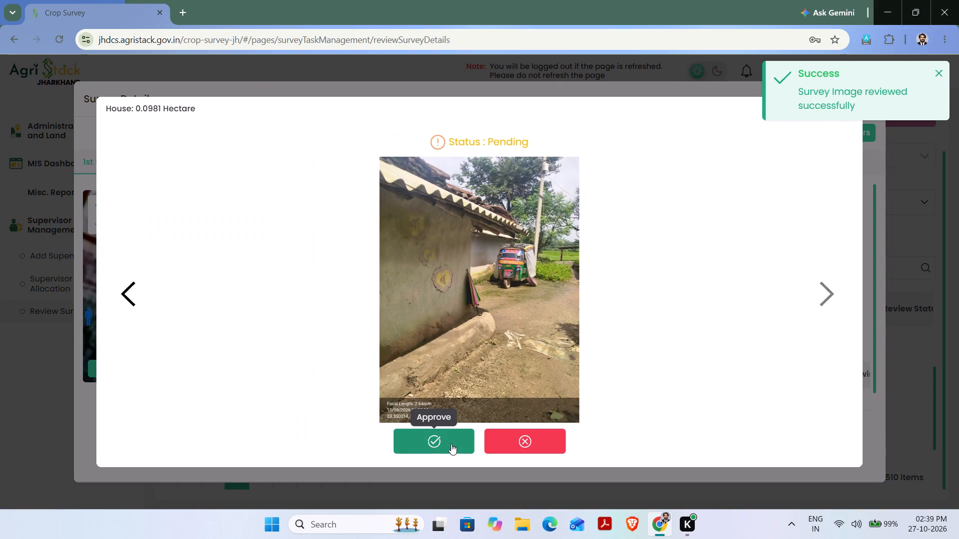
pyautogui.click(451, 444)
pyautogui.moveTo(507, 366); pyautogui.dragTo(431, 394)
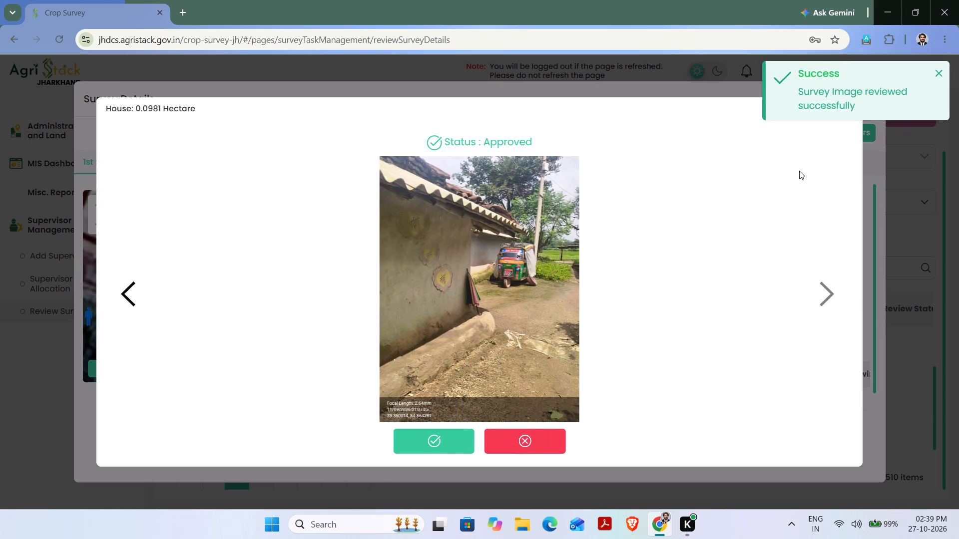
pyautogui.click(849, 105)
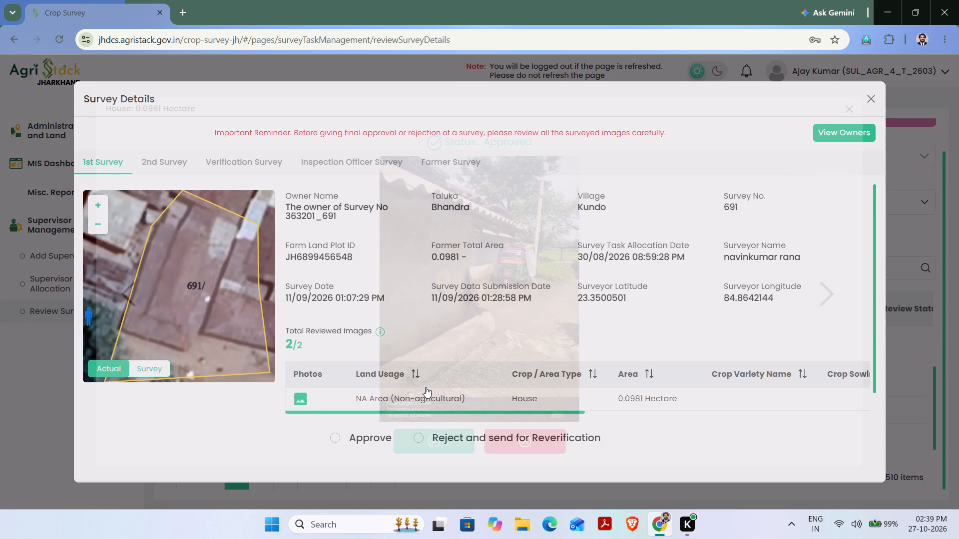
# Approve the 1st Survey of survey number 691, save the review and close its survey details.
pyautogui.scroll(-1, 426, 387)
pyautogui.click(368, 373)
pyautogui.click(440, 409)
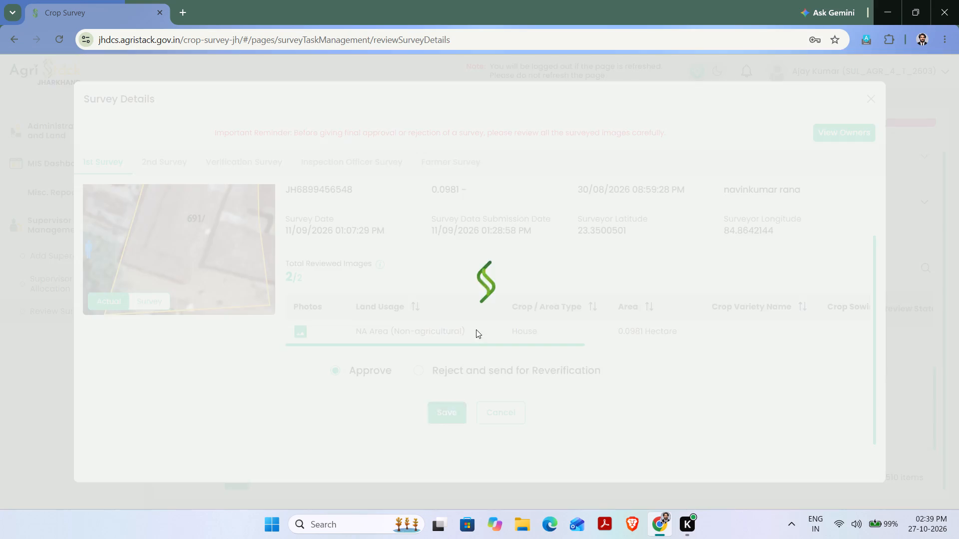
pyautogui.click(476, 319)
pyautogui.click(188, 379)
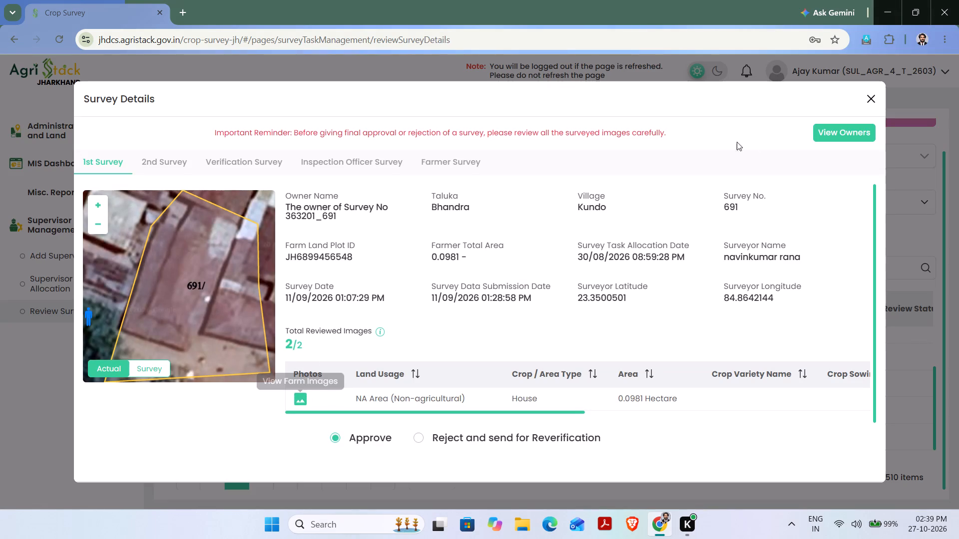
pyautogui.click(874, 97)
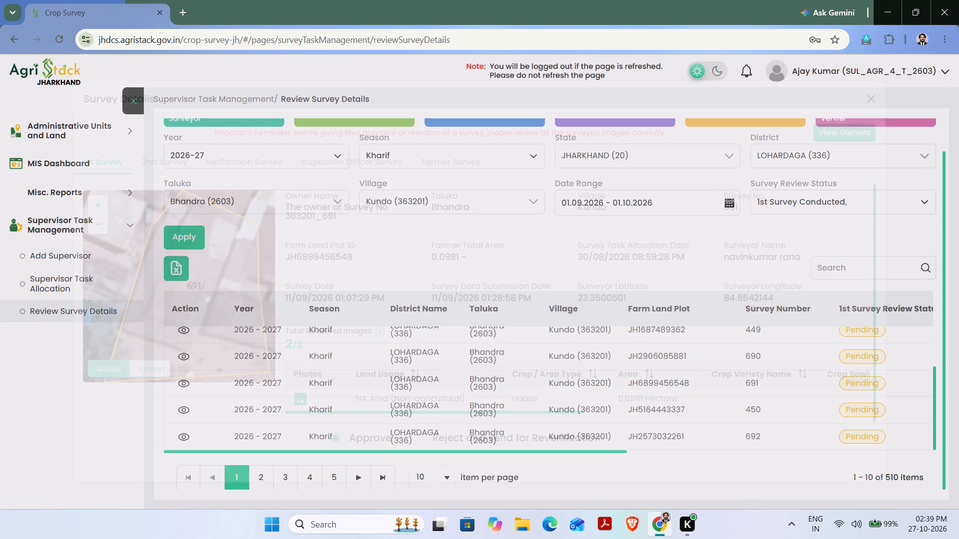
# Open the survey details for survey number 450 and approve all three of its farm images.
pyautogui.click(187, 408)
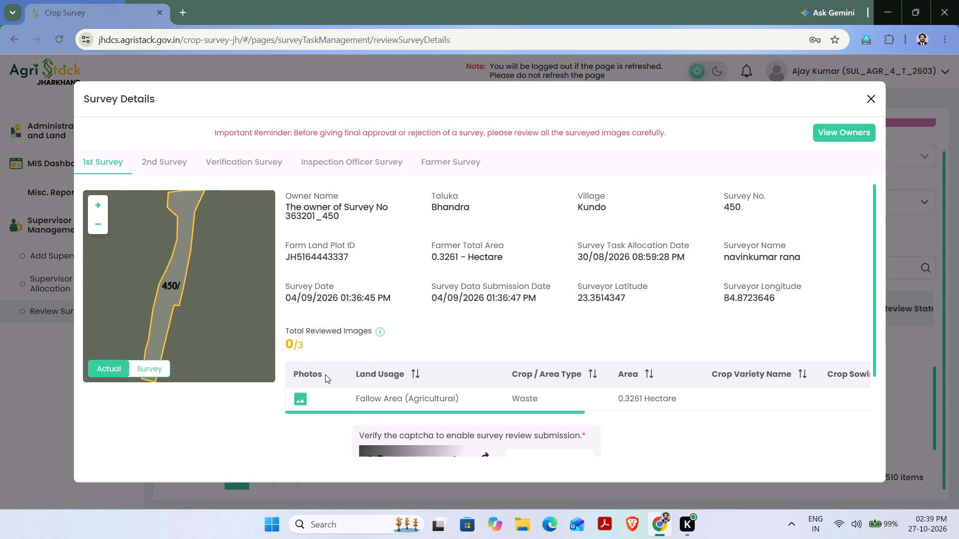
pyautogui.click(298, 398)
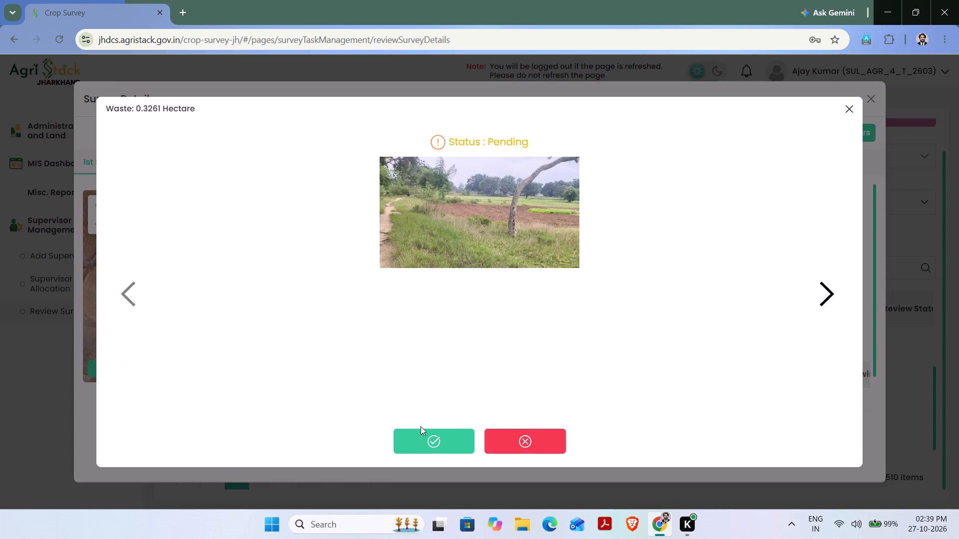
pyautogui.click(425, 436)
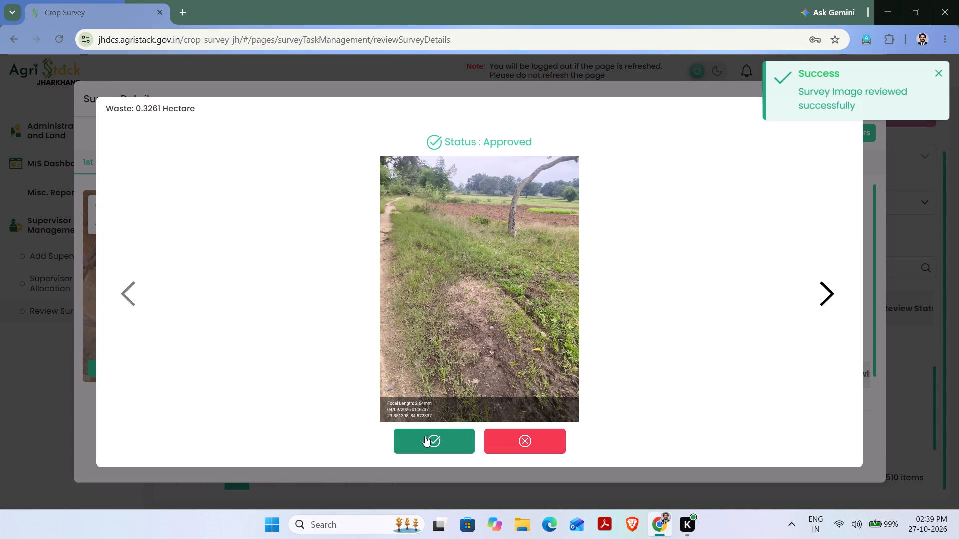
pyautogui.moveTo(471, 367); pyautogui.dragTo(421, 373)
pyautogui.click(423, 434)
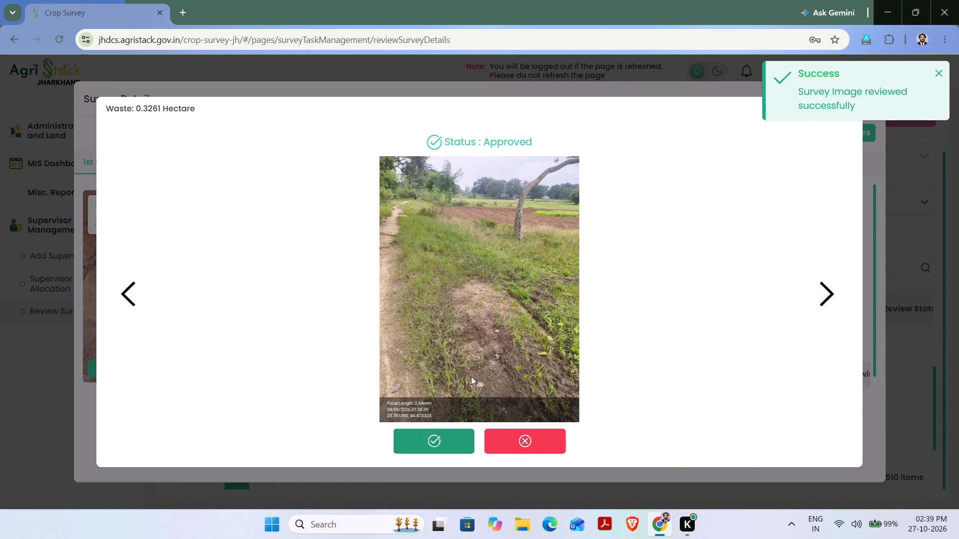
pyautogui.moveTo(509, 336); pyautogui.dragTo(433, 354)
pyautogui.click(427, 438)
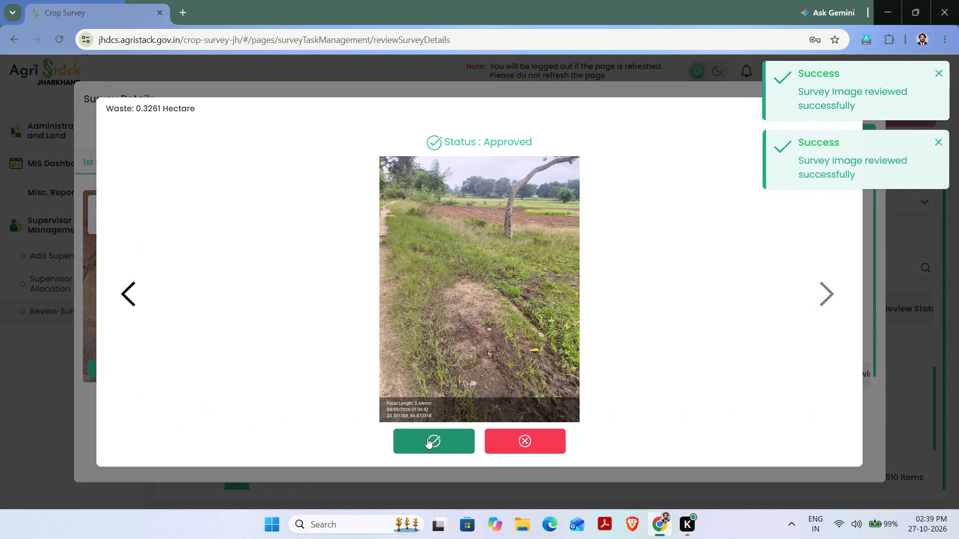
pyautogui.moveTo(496, 352); pyautogui.dragTo(460, 360)
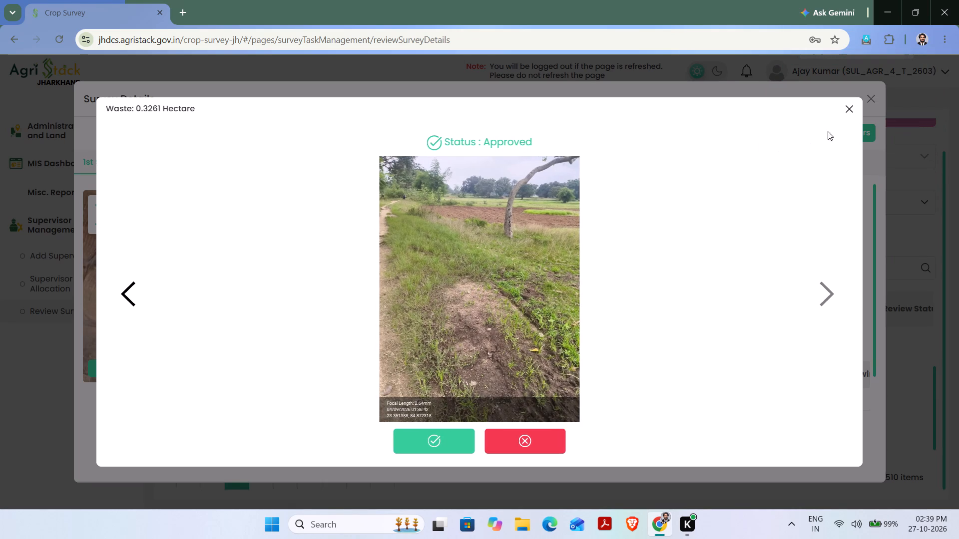
pyautogui.click(848, 108)
# Enter the captcha, approve the 1st Survey of survey number 450, save the review and close its survey details.
pyautogui.scroll(-2, 530, 341)
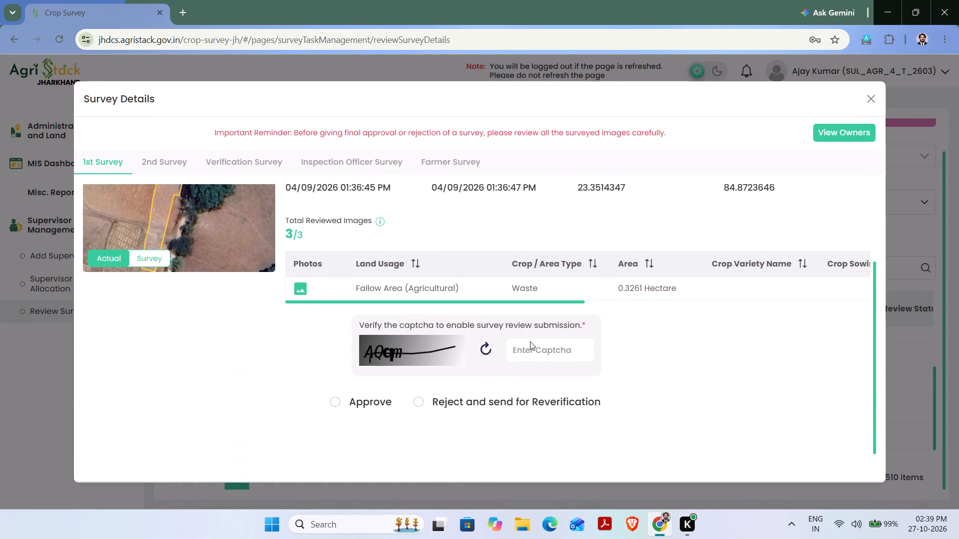
pyautogui.click(537, 355)
pyautogui.write('AQ')
pyautogui.press('q')
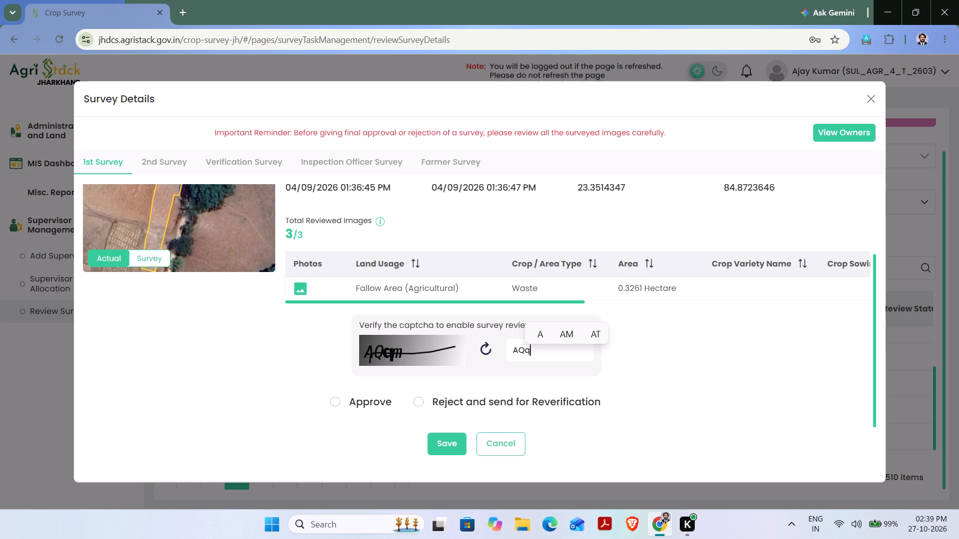
pyautogui.press('m')
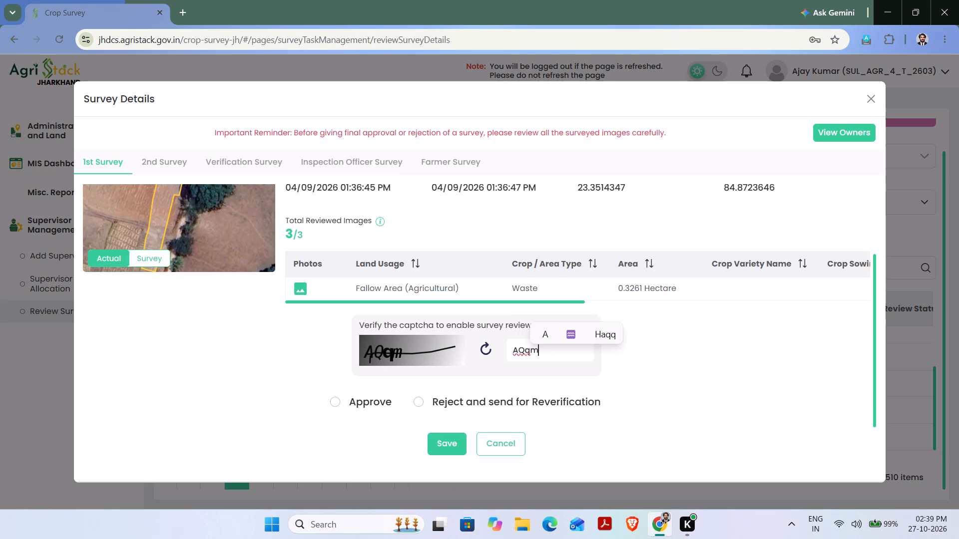
pyautogui.click(384, 400)
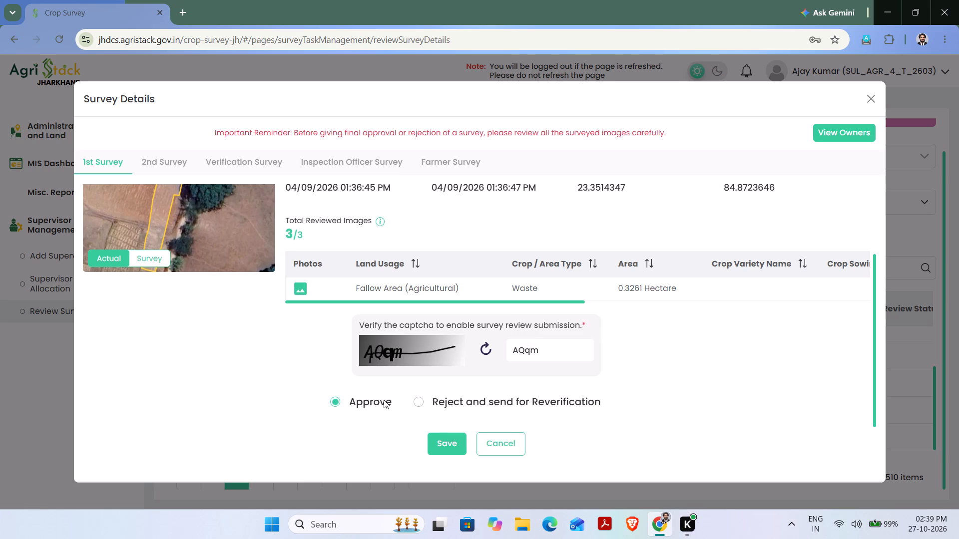
pyautogui.click(441, 439)
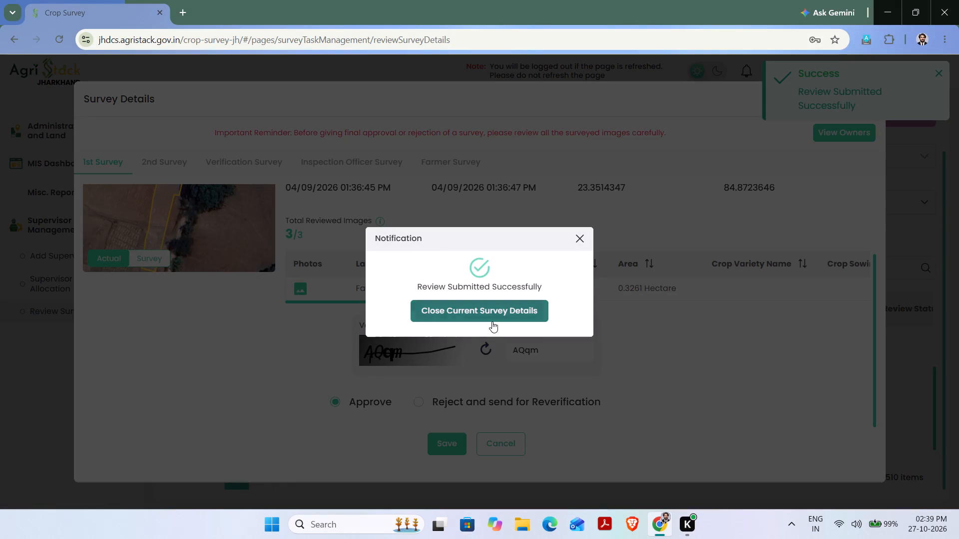
pyautogui.click(492, 321)
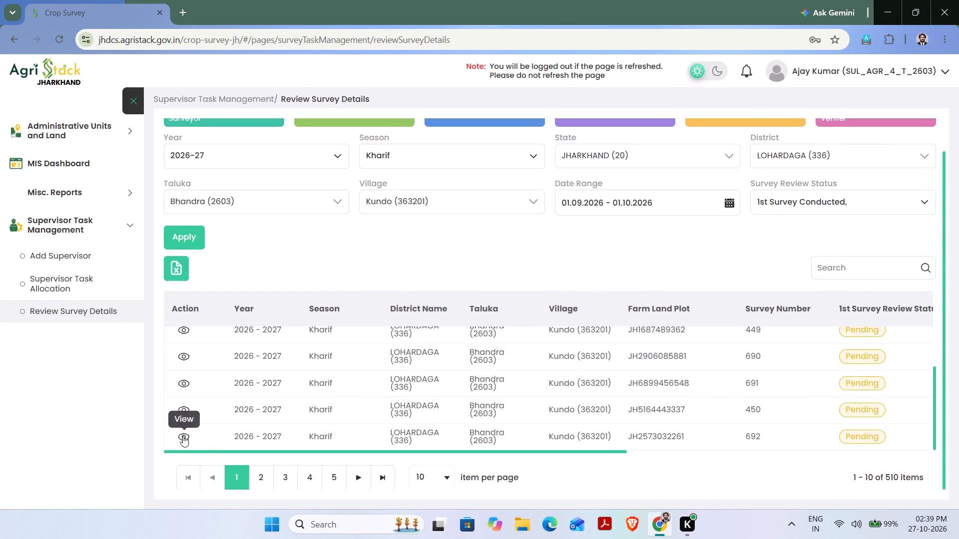
# Open the survey details for survey number 692 and approve both of its farm images.
pyautogui.click(183, 436)
pyautogui.click(298, 394)
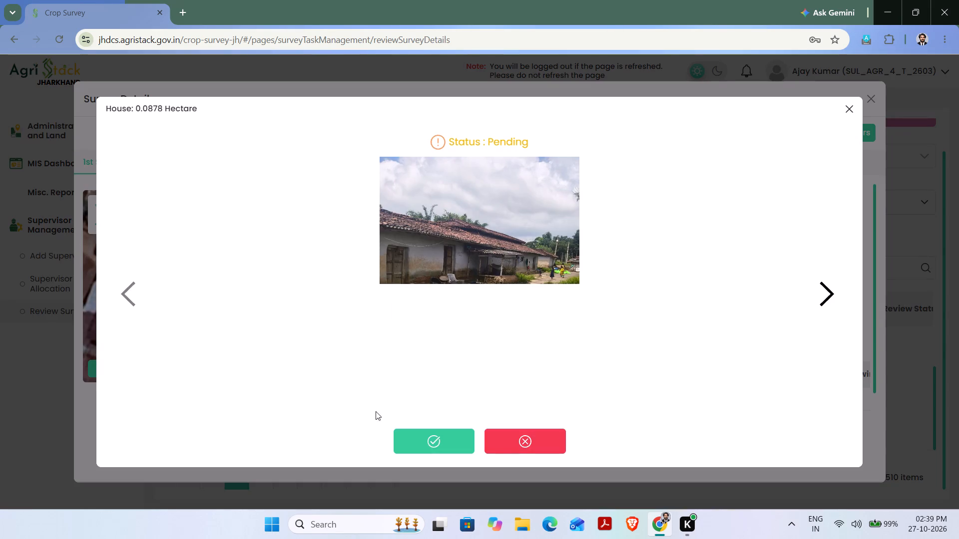
pyautogui.click(423, 433)
pyautogui.moveTo(528, 368); pyautogui.dragTo(455, 378)
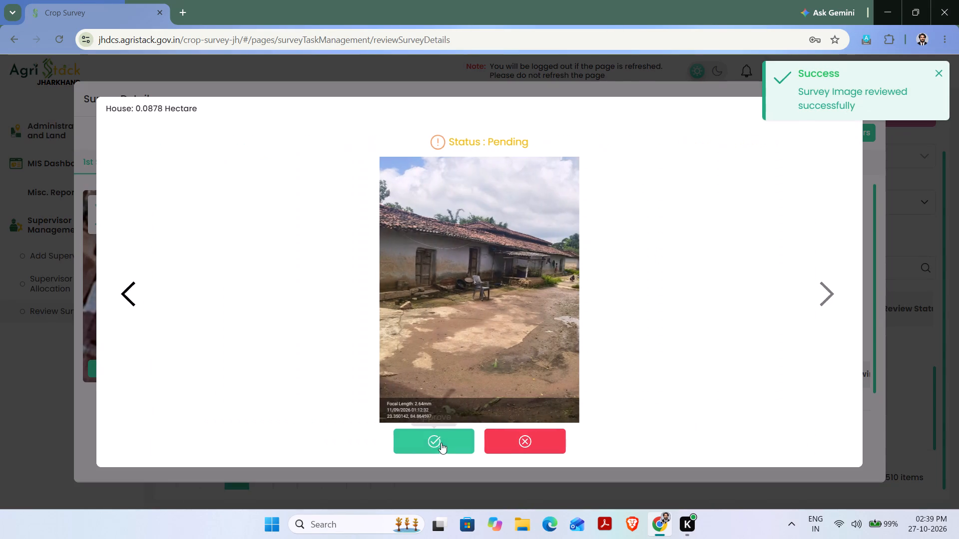
pyautogui.click(440, 445)
pyautogui.moveTo(517, 368); pyautogui.dragTo(469, 377)
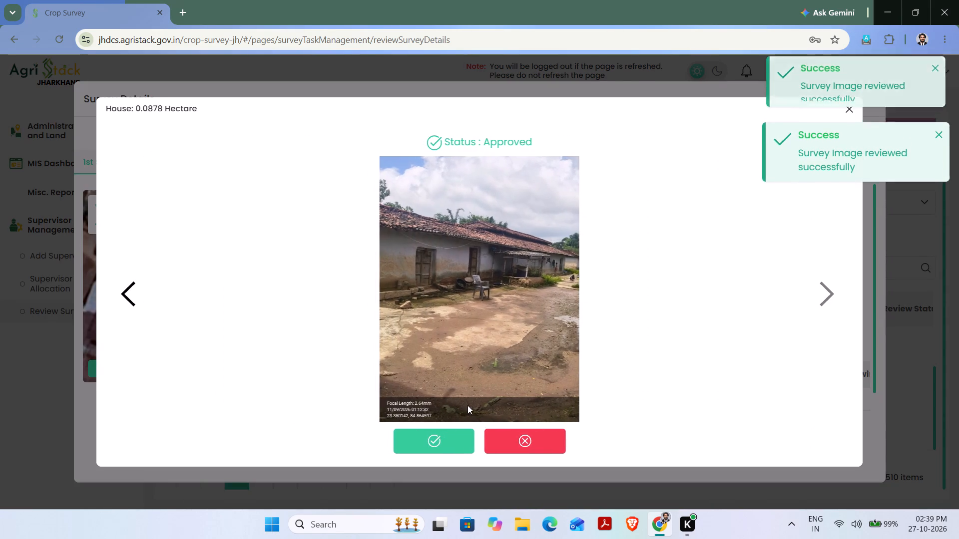
pyautogui.moveTo(520, 354); pyautogui.dragTo(434, 349)
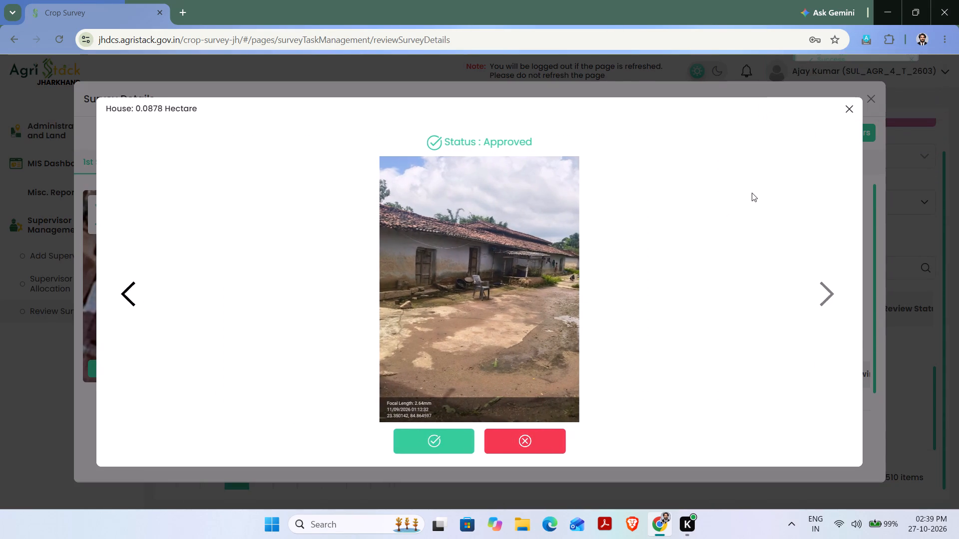
pyautogui.click(850, 104)
# Approve the 1st Survey of survey number 692, save the review and close its survey details.
pyautogui.scroll(-1, 505, 313)
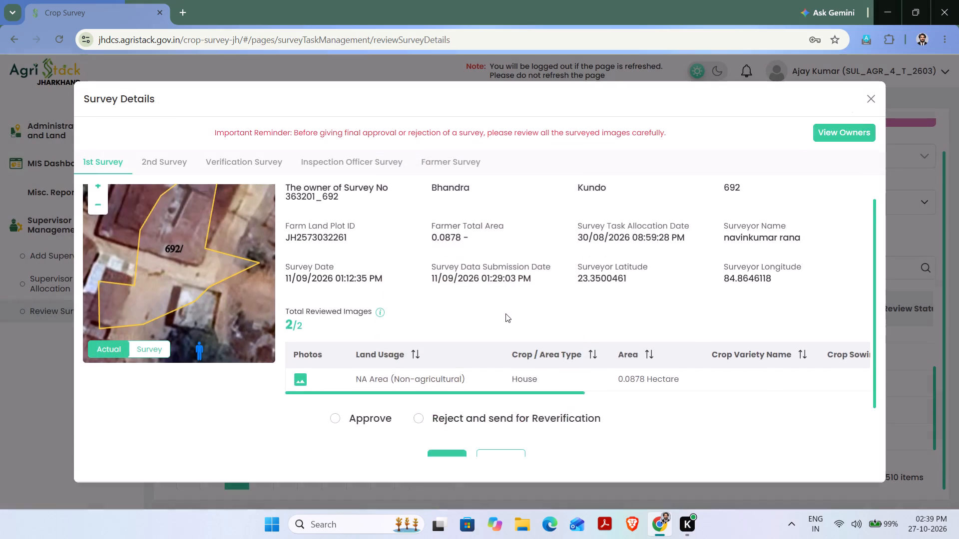
pyautogui.scroll(-1, 505, 313)
pyautogui.click(380, 357)
pyautogui.click(445, 397)
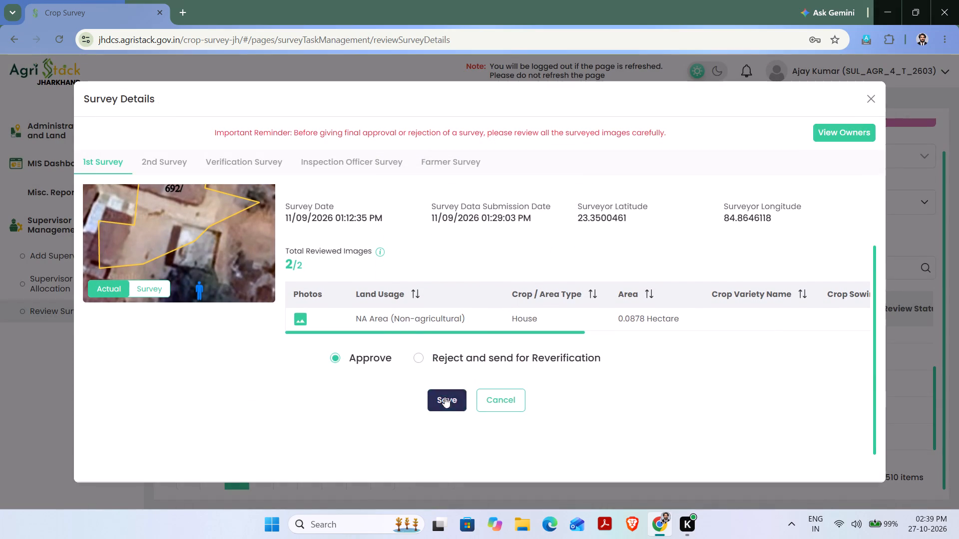
pyautogui.click(498, 313)
# Reopen the survey details for survey number 450 to check its review, and close them.
pyautogui.click(184, 407)
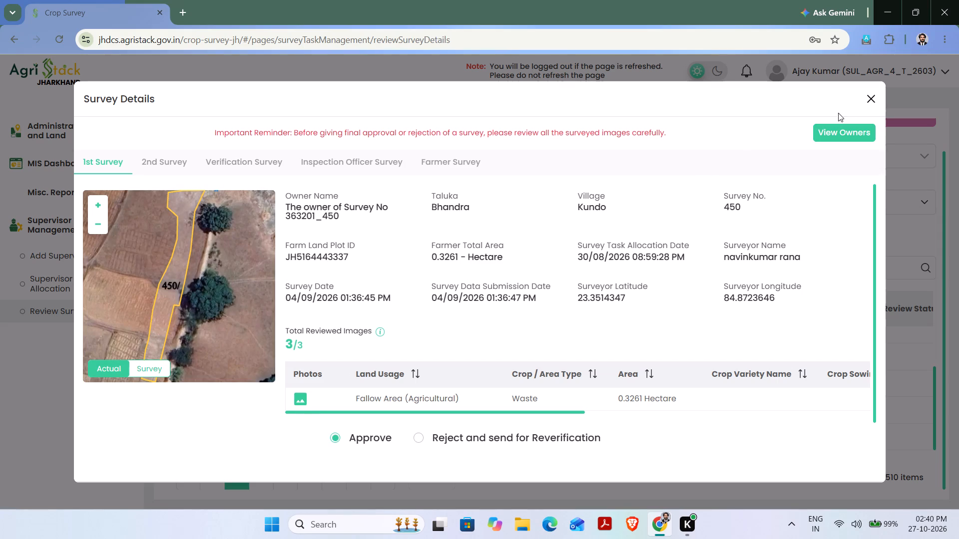
pyautogui.click(869, 98)
# Reapply the current filters to refresh the list of pending Kundo surveys.
pyautogui.click(189, 239)
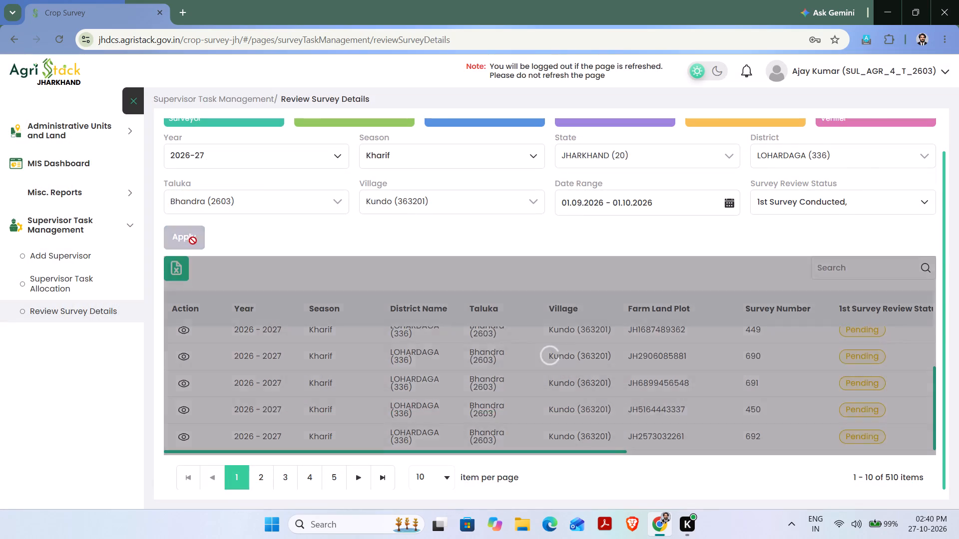
# Open the survey details for survey number 451 and approve all three of its farm images.
pyautogui.scroll(6, 238, 362)
pyautogui.click(178, 341)
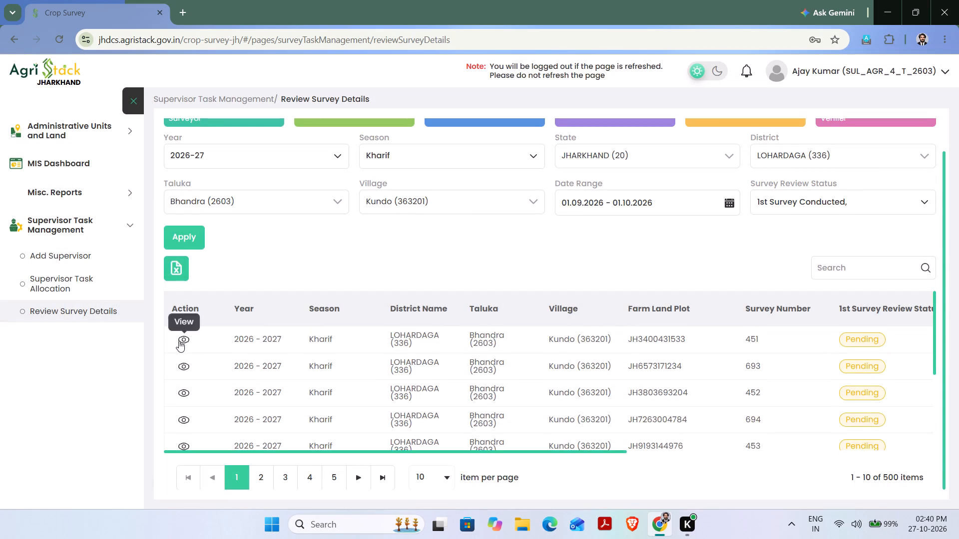
pyautogui.click(297, 400)
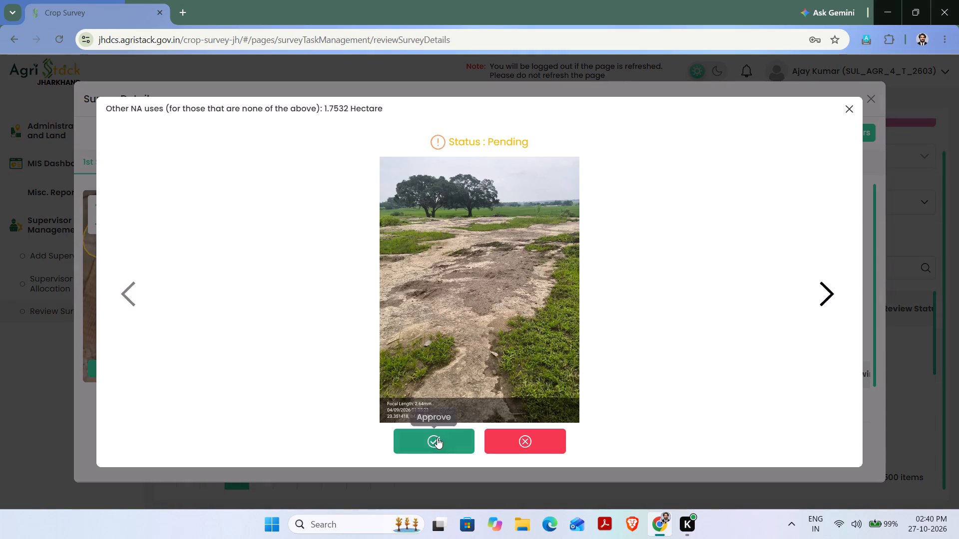
pyautogui.click(437, 438)
pyautogui.moveTo(539, 379); pyautogui.dragTo(459, 398)
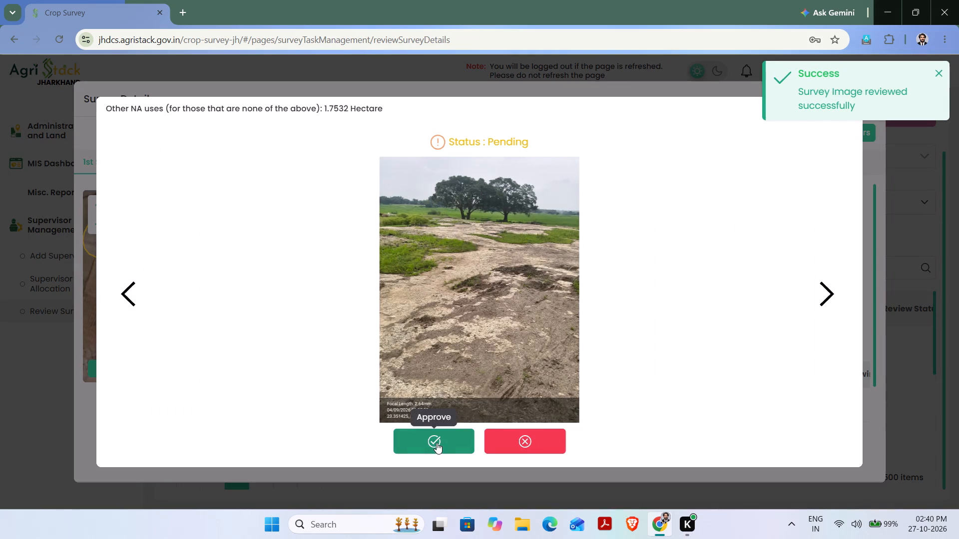
pyautogui.click(437, 441)
pyautogui.moveTo(540, 363); pyautogui.dragTo(480, 373)
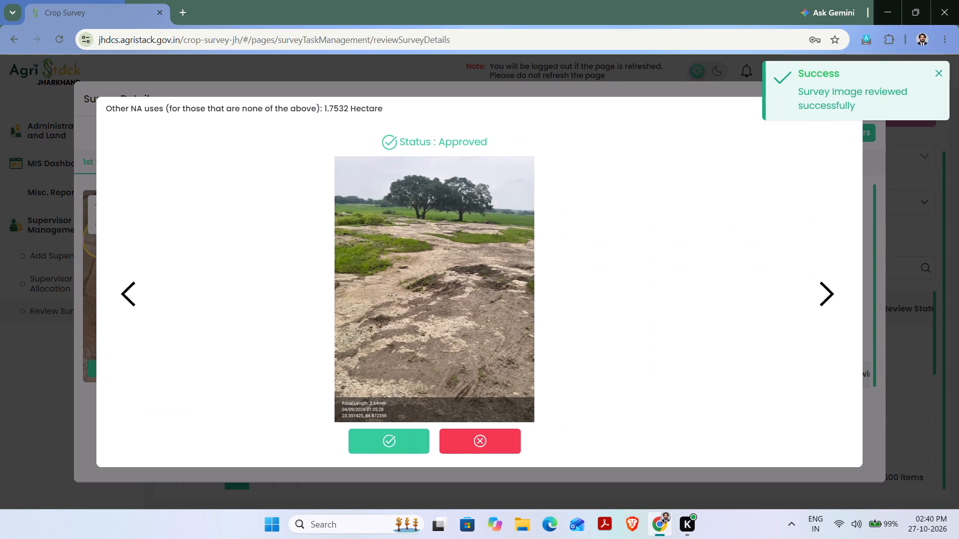
pyautogui.moveTo(480, 373); pyautogui.dragTo(463, 376)
pyautogui.click(456, 436)
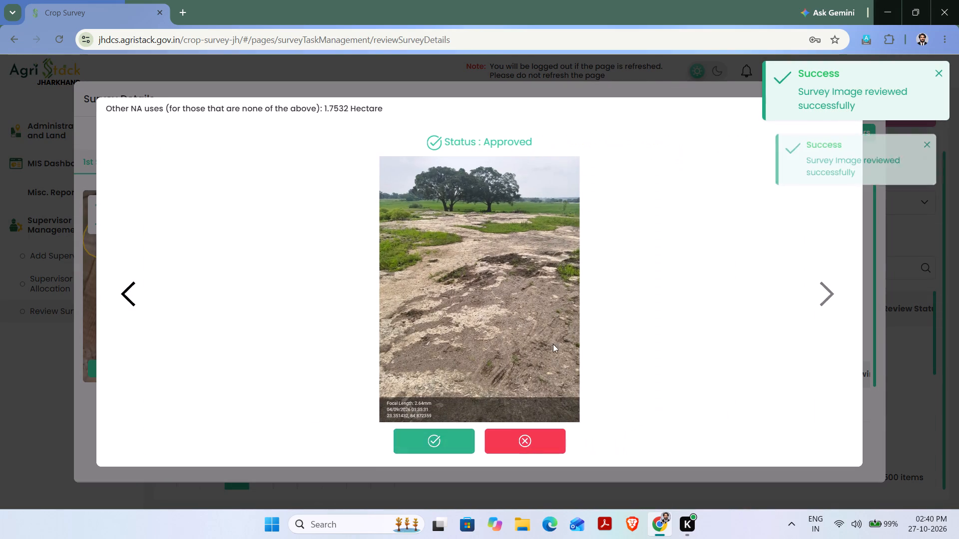
pyautogui.moveTo(564, 333); pyautogui.dragTo(520, 345)
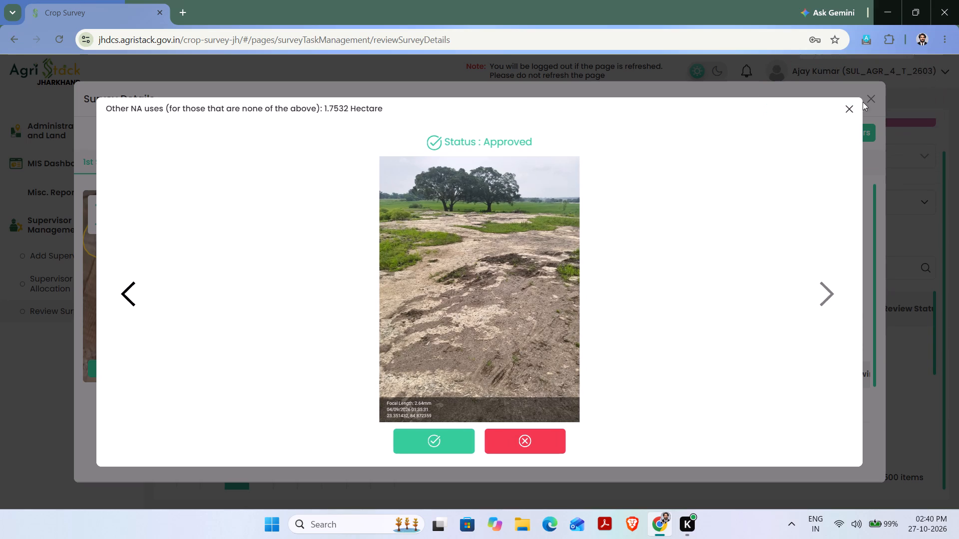
pyautogui.click(848, 106)
# Approve the 1st Survey of survey number 451, save the review and close its survey details.
pyautogui.scroll(-1, 407, 344)
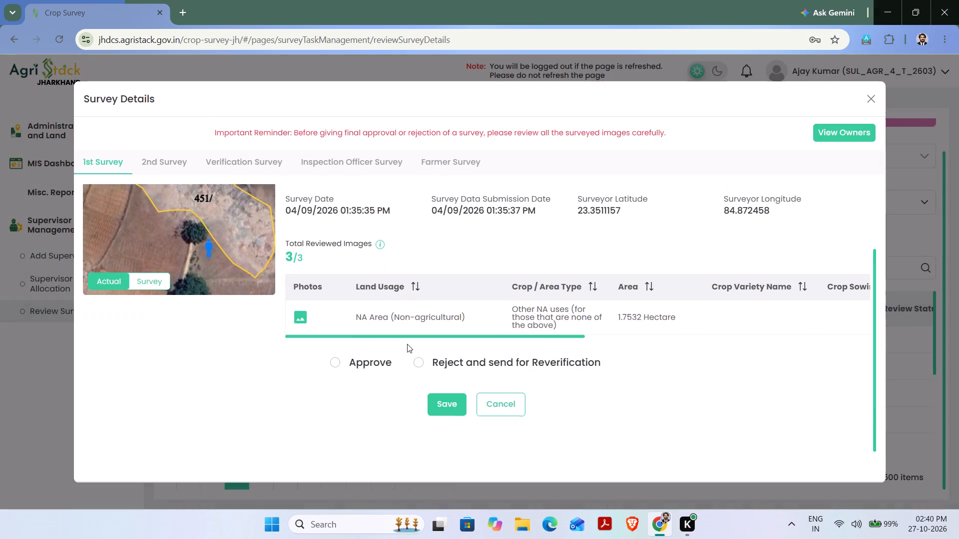
pyautogui.scroll(-1, 407, 344)
pyautogui.click(367, 354)
pyautogui.click(444, 396)
pyautogui.click(458, 310)
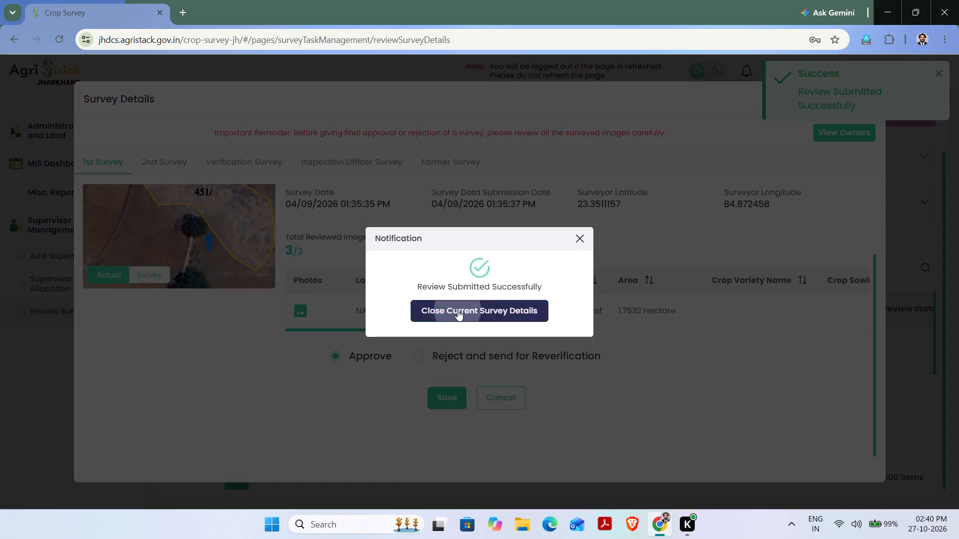
# Open the survey details for survey number 693 and approve all three of its farm images.
pyautogui.click(177, 365)
pyautogui.click(180, 364)
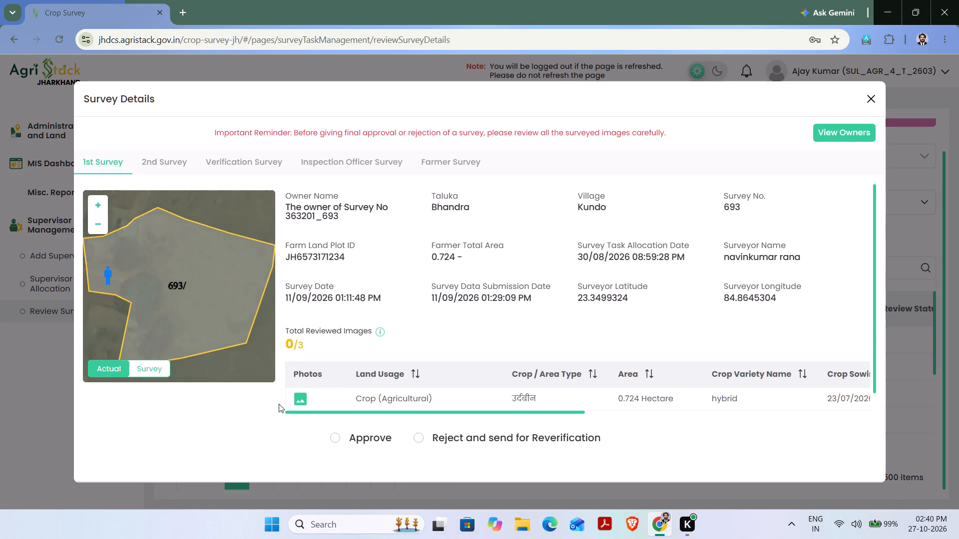
pyautogui.click(305, 401)
pyautogui.click(440, 448)
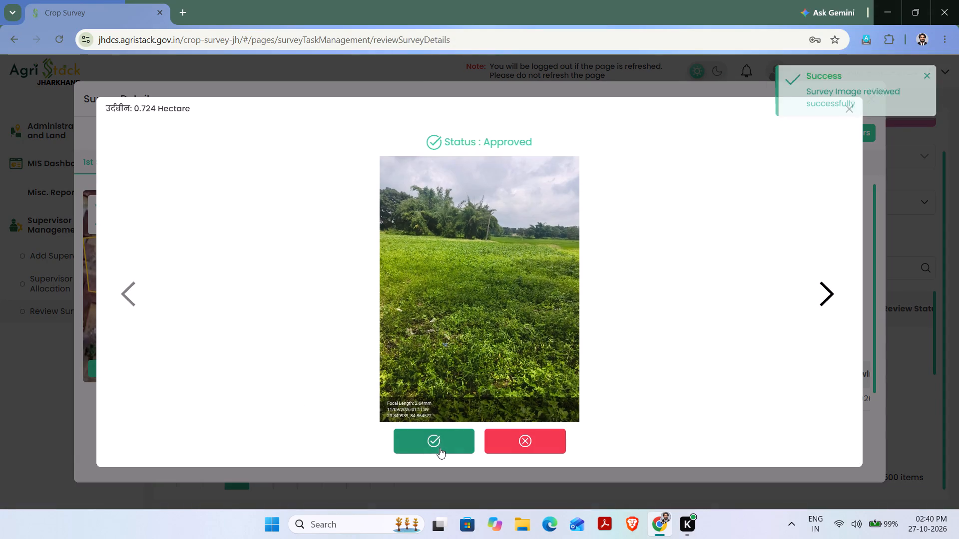
pyautogui.moveTo(549, 378); pyautogui.dragTo(463, 400)
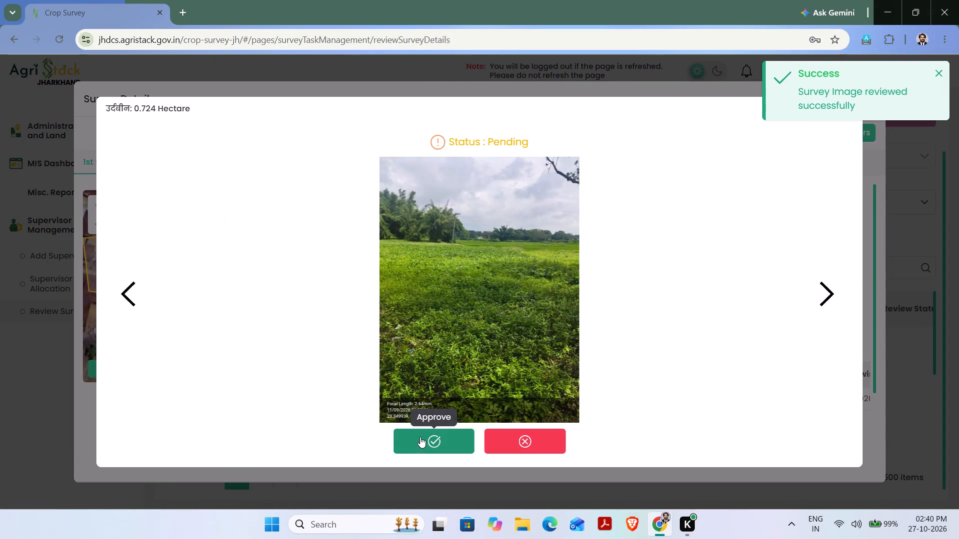
pyautogui.click(420, 437)
pyautogui.moveTo(523, 369); pyautogui.dragTo(431, 392)
pyautogui.click(444, 444)
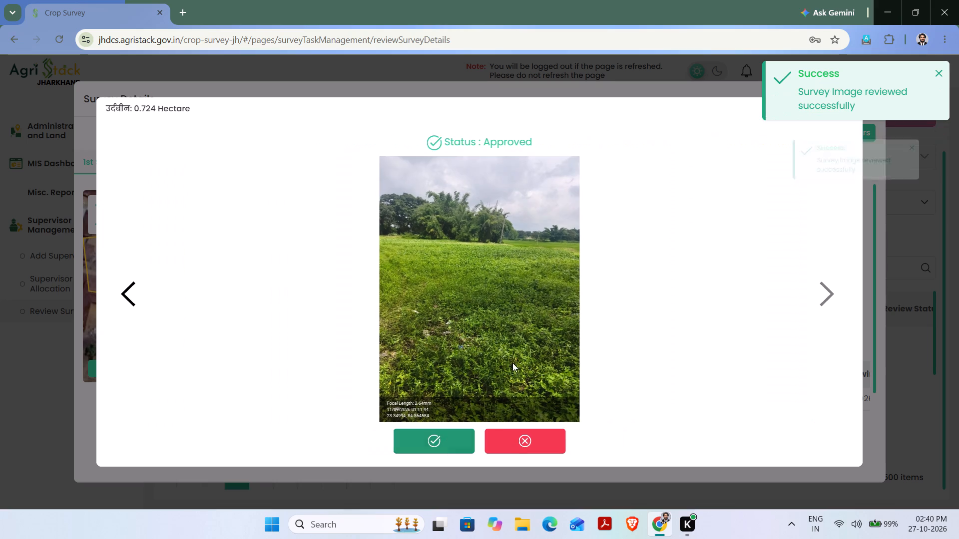
pyautogui.moveTo(523, 345); pyautogui.dragTo(460, 351)
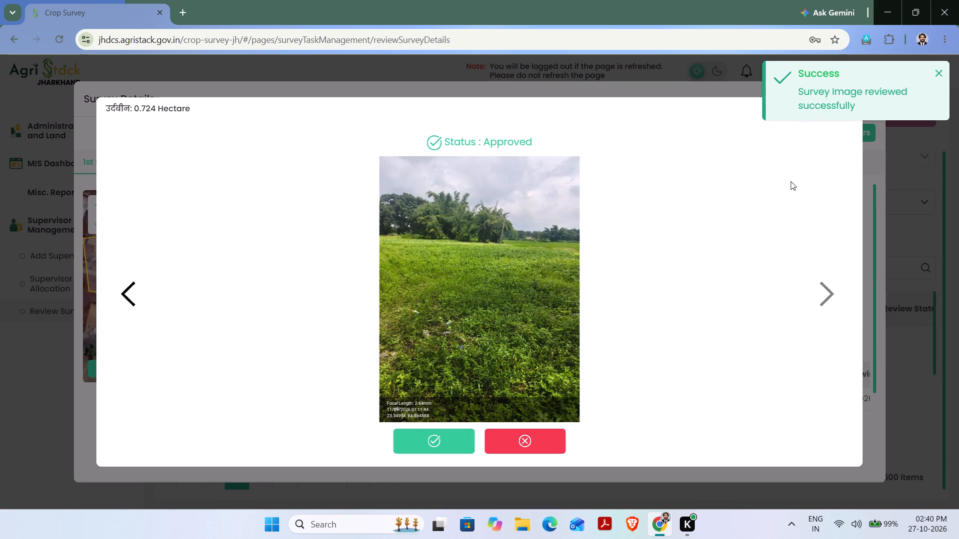
pyautogui.click(848, 109)
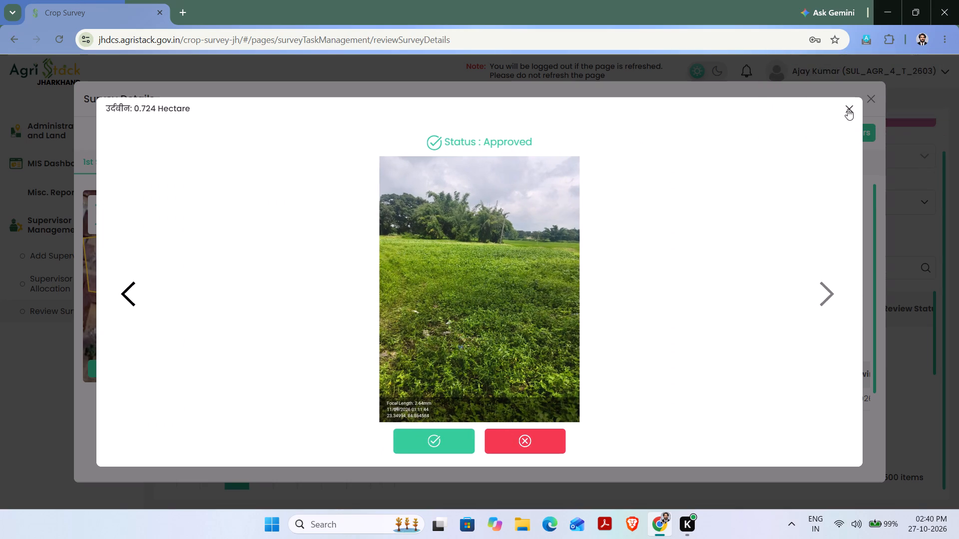
# Approve the 1st Survey of survey number 693, save the review and close its survey details.
pyautogui.scroll(-2, 502, 311)
pyautogui.click(365, 356)
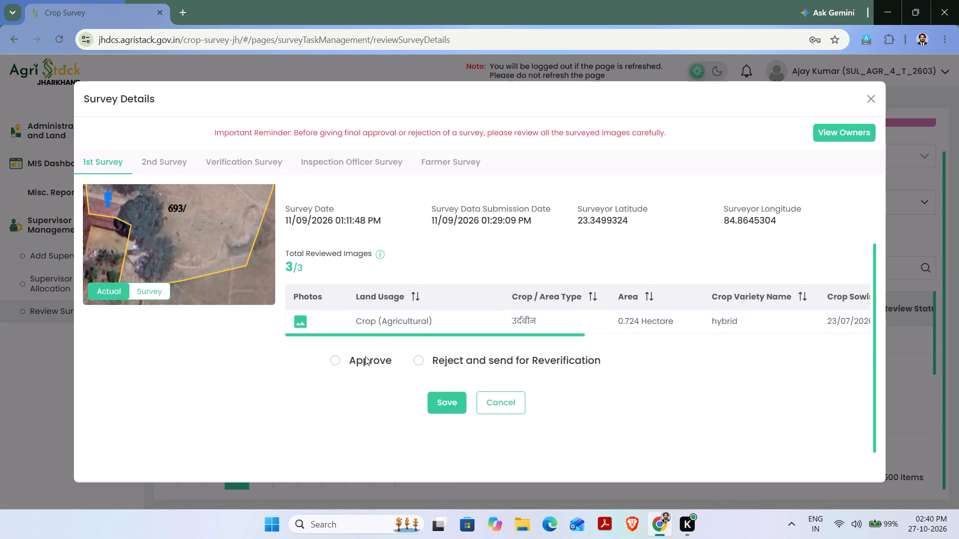
pyautogui.click(437, 398)
pyautogui.click(497, 311)
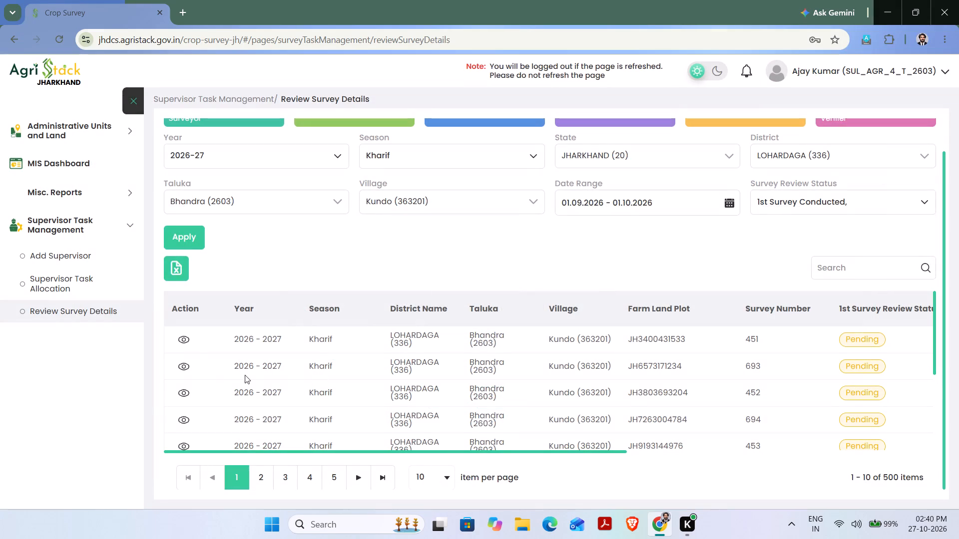
# Open the survey details for survey number 452 and approve all three of its farm images.
pyautogui.click(183, 389)
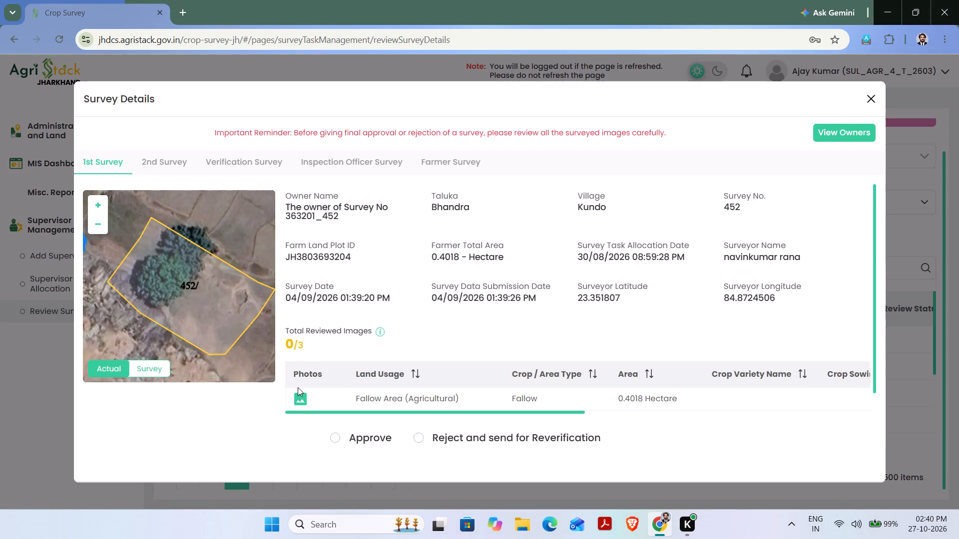
pyautogui.click(301, 398)
pyautogui.click(426, 450)
pyautogui.moveTo(499, 373); pyautogui.dragTo(495, 373)
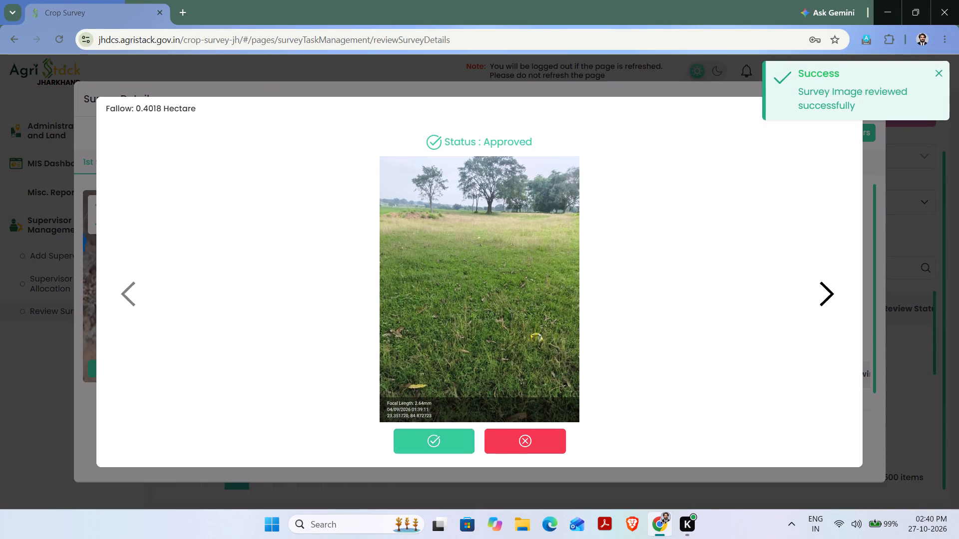
pyautogui.moveTo(495, 373); pyautogui.dragTo(423, 392)
pyautogui.click(431, 441)
pyautogui.moveTo(503, 350); pyautogui.dragTo(408, 370)
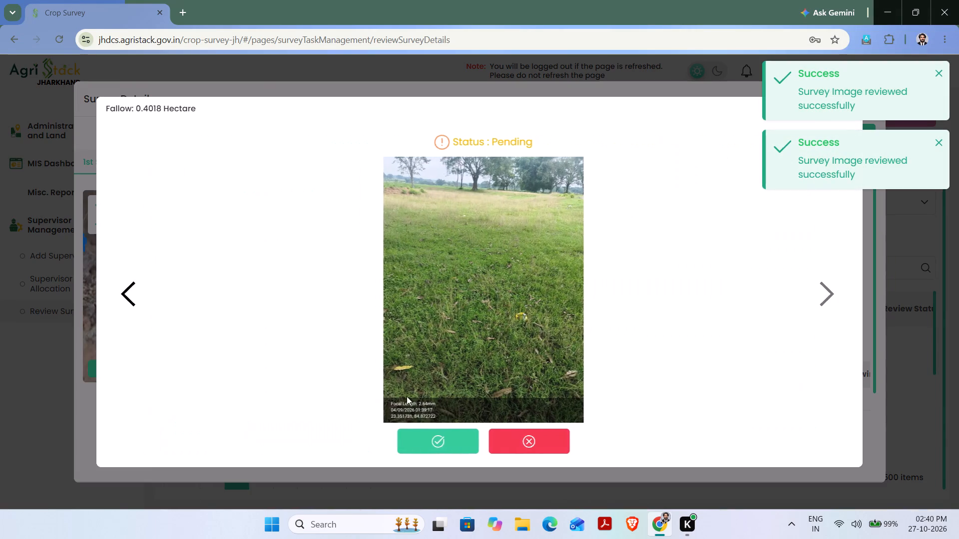
pyautogui.click(437, 435)
pyautogui.moveTo(542, 345); pyautogui.dragTo(479, 341)
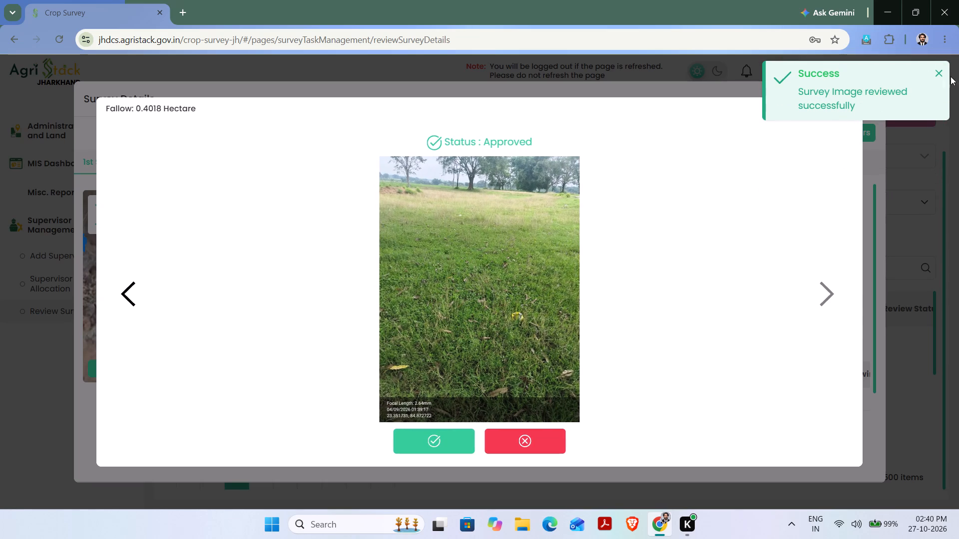
pyautogui.click(939, 71)
pyautogui.click(848, 112)
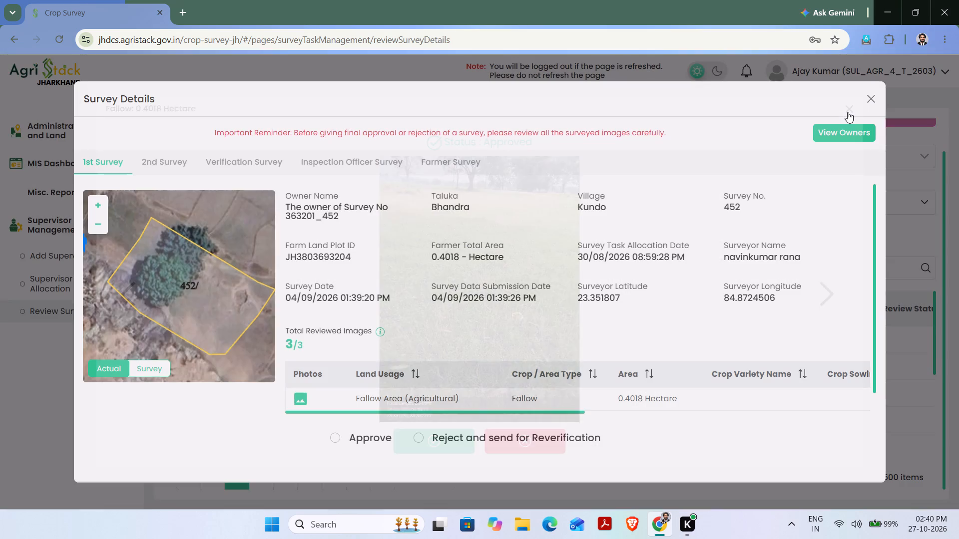
# Approve the 1st Survey of survey number 452, save the review and close its survey details.
pyautogui.scroll(-2, 507, 298)
pyautogui.click(382, 353)
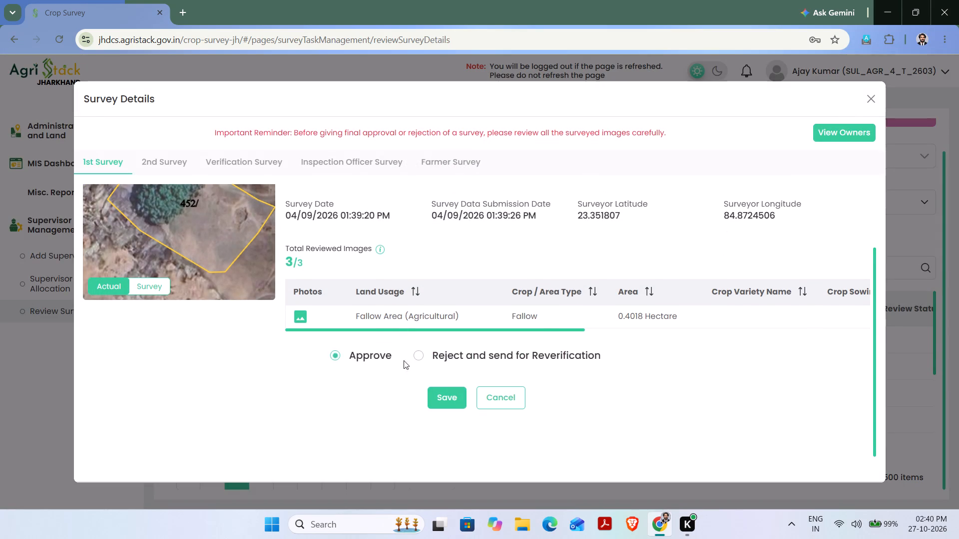
pyautogui.click(451, 388)
pyautogui.click(504, 314)
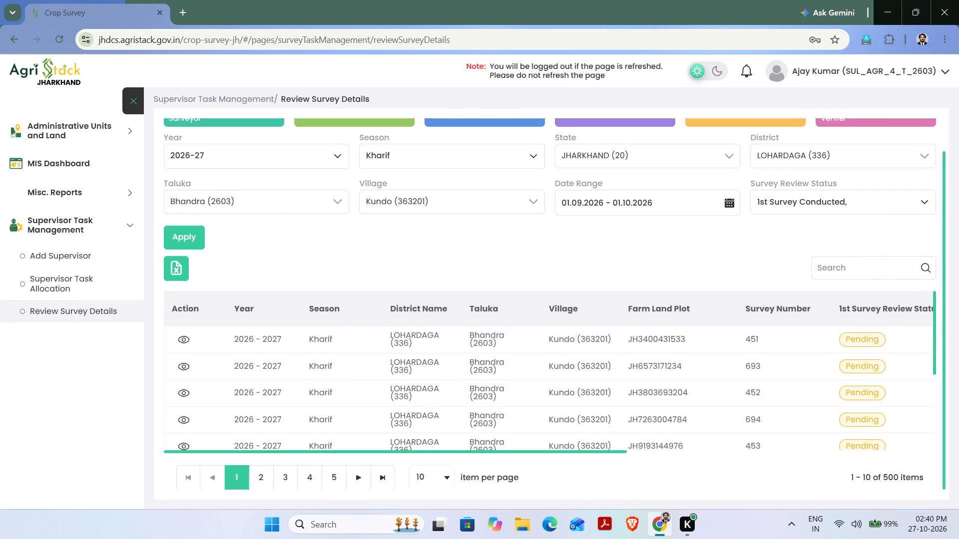
pyautogui.click(184, 398)
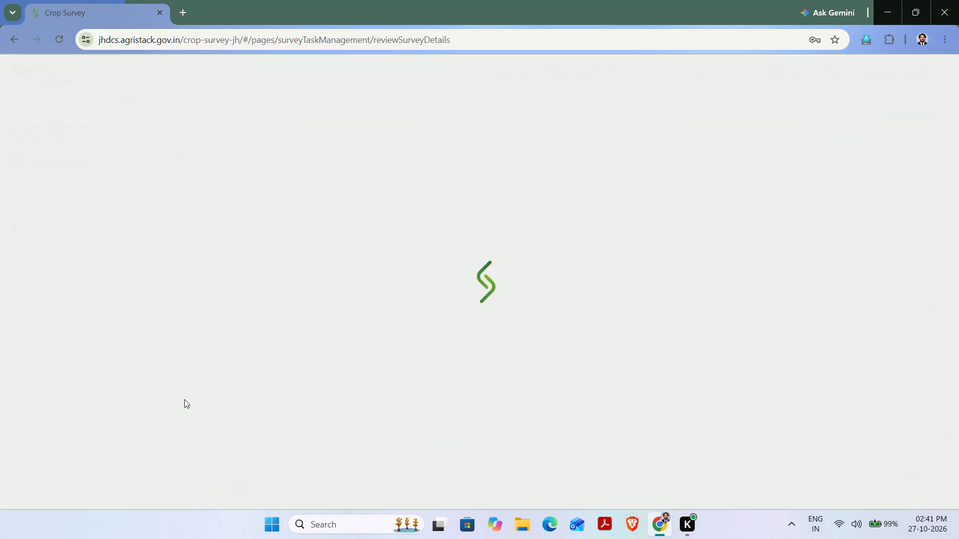
pyautogui.click(877, 91)
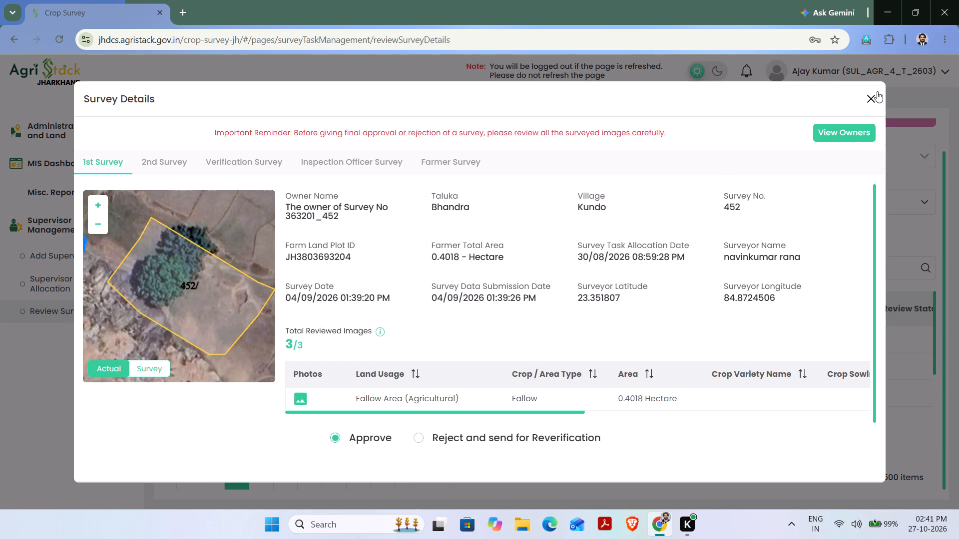
# Open the survey details for survey number 694 and approve all three of its farm images.
pyautogui.click(183, 418)
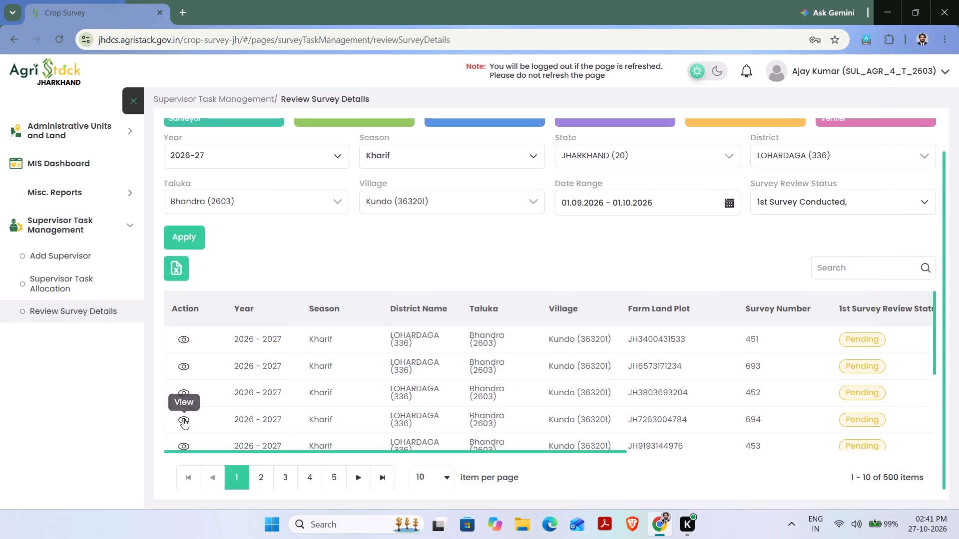
pyautogui.click(303, 391)
pyautogui.click(301, 395)
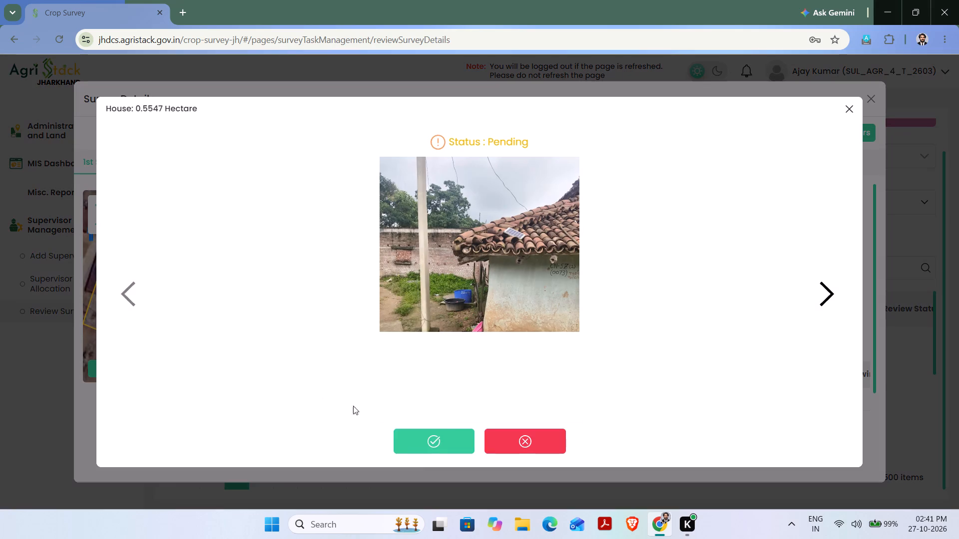
pyautogui.click(437, 449)
pyautogui.moveTo(531, 385); pyautogui.dragTo(425, 417)
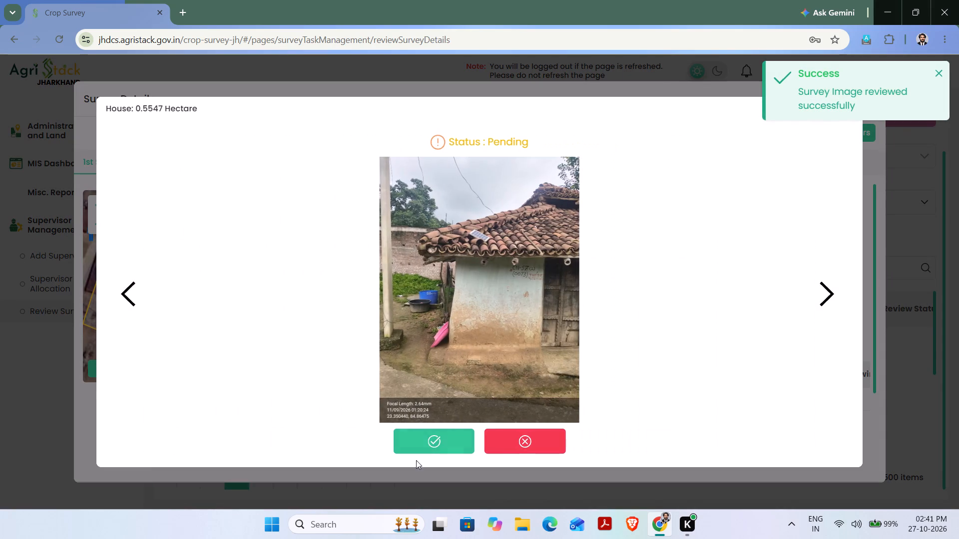
pyautogui.click(418, 450)
pyautogui.moveTo(518, 375); pyautogui.dragTo(446, 388)
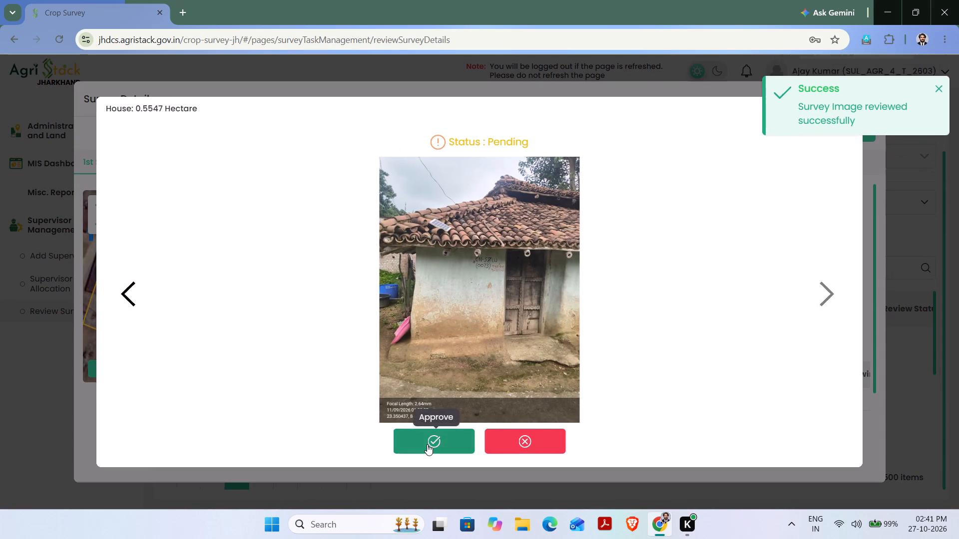
pyautogui.click(427, 443)
pyautogui.moveTo(535, 346); pyautogui.dragTo(512, 346)
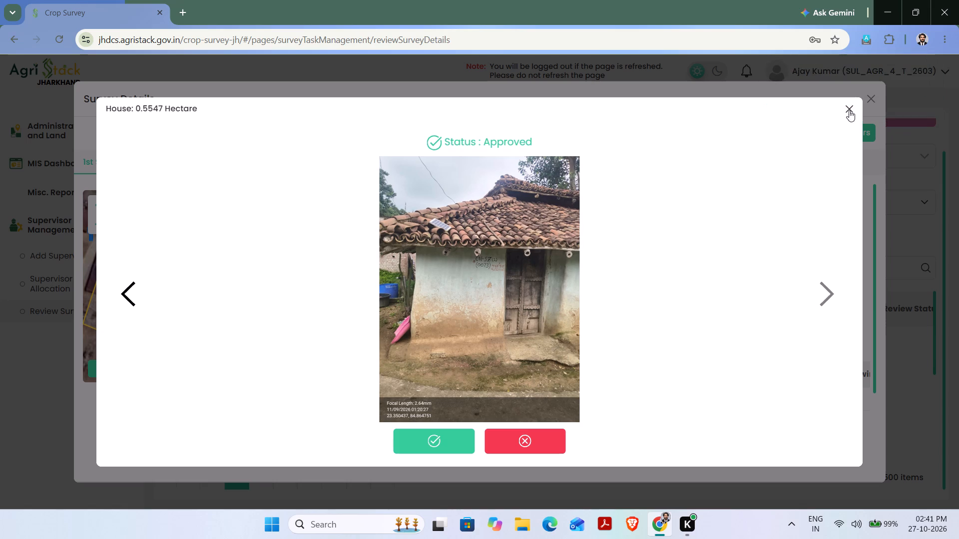
pyautogui.click(849, 109)
# Approve the 1st Survey of survey number 694, save the review and close its survey details.
pyautogui.scroll(-1, 449, 344)
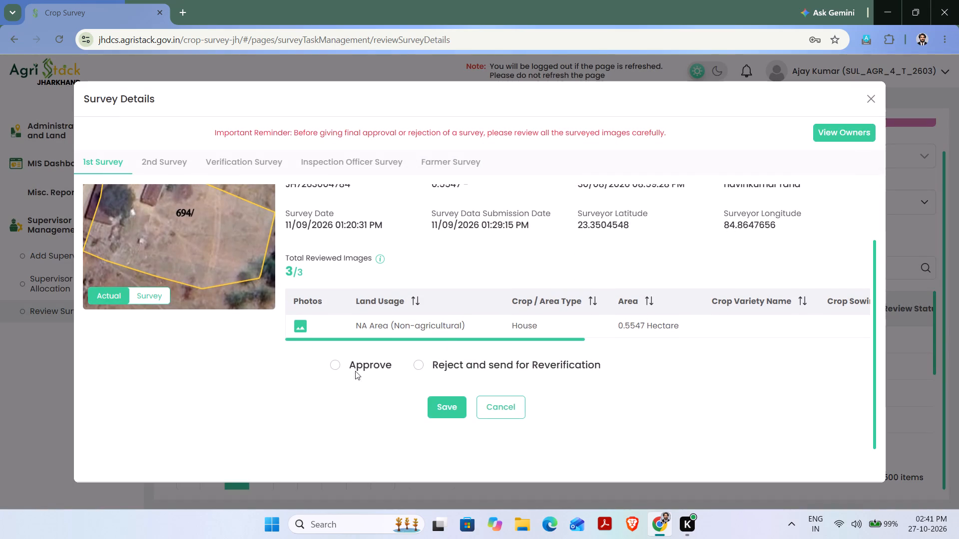
pyautogui.click(363, 364)
pyautogui.click(431, 400)
pyautogui.click(476, 326)
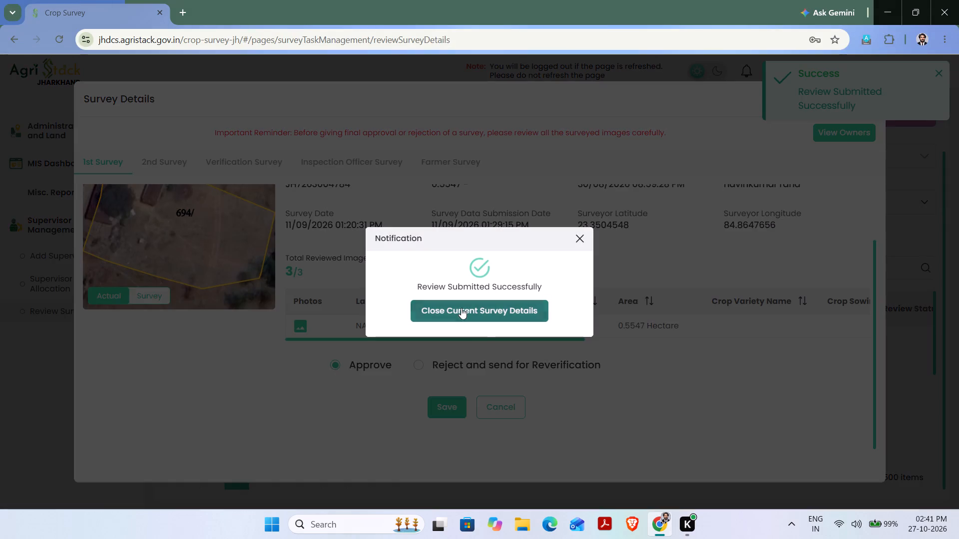
pyautogui.click(461, 308)
# Open the survey details for survey number 453 and approve all three of its farm images.
pyautogui.click(186, 446)
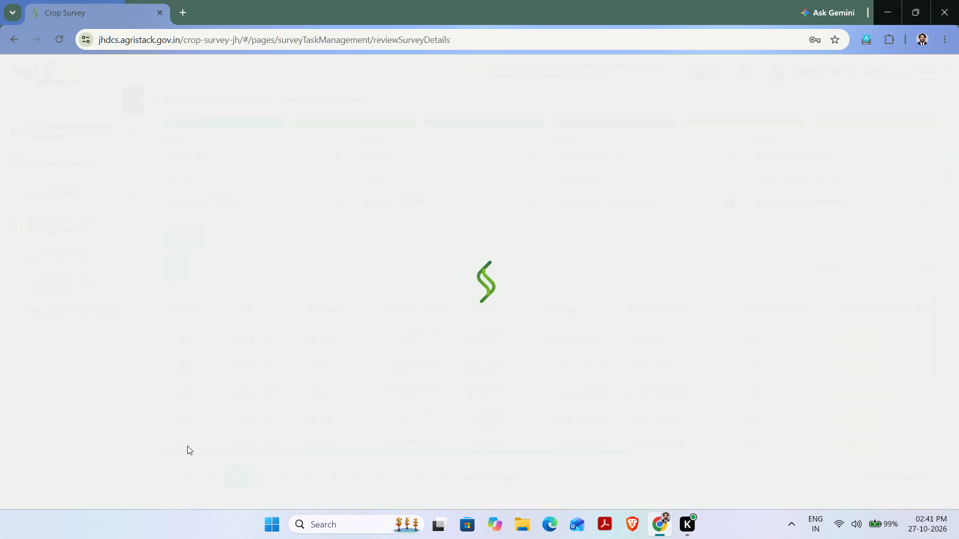
pyautogui.click(301, 400)
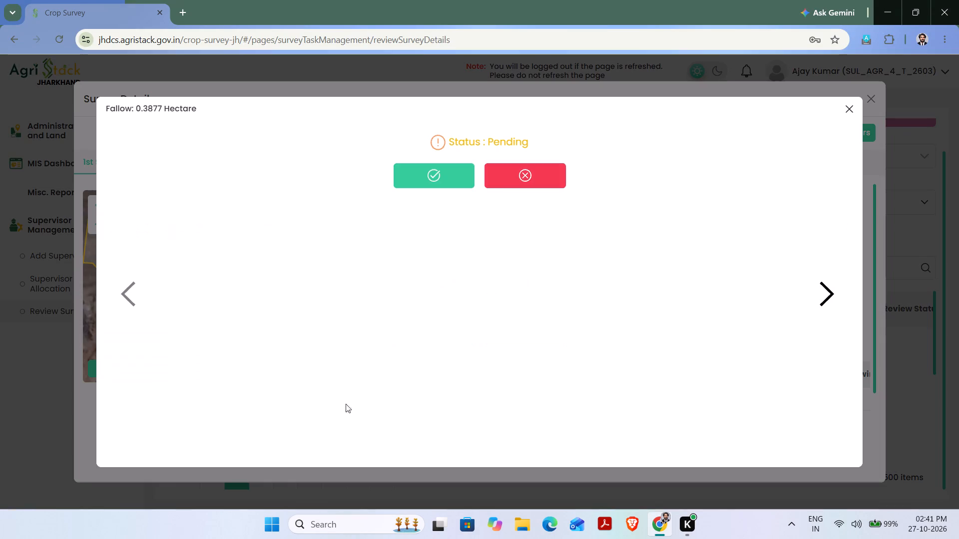
pyautogui.click(419, 440)
pyautogui.moveTo(504, 373); pyautogui.dragTo(444, 384)
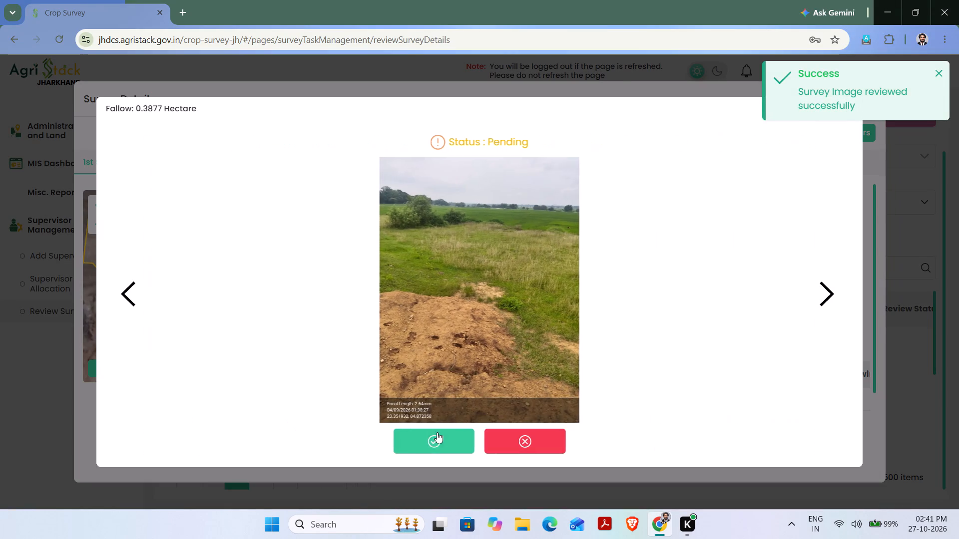
pyautogui.click(437, 437)
pyautogui.moveTo(510, 362); pyautogui.dragTo(459, 380)
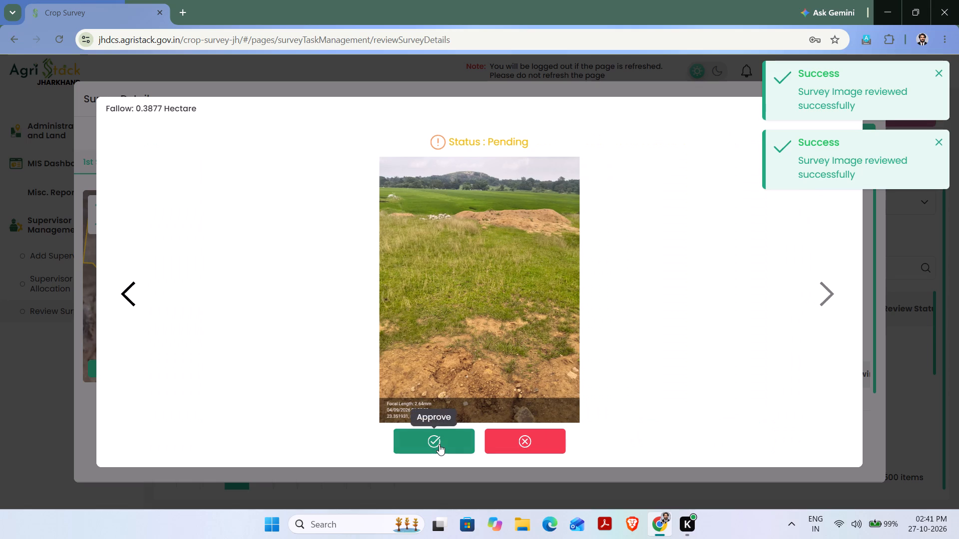
pyautogui.click(439, 444)
pyautogui.moveTo(515, 353); pyautogui.dragTo(487, 357)
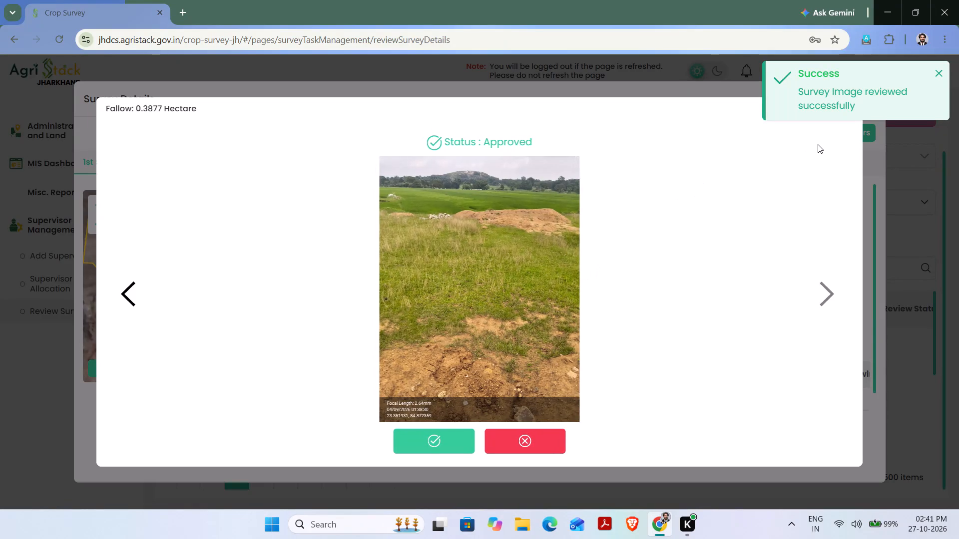
pyautogui.click(851, 112)
# Approve the 1st Survey of survey number 453, save the review and close its survey details.
pyautogui.scroll(-1, 460, 318)
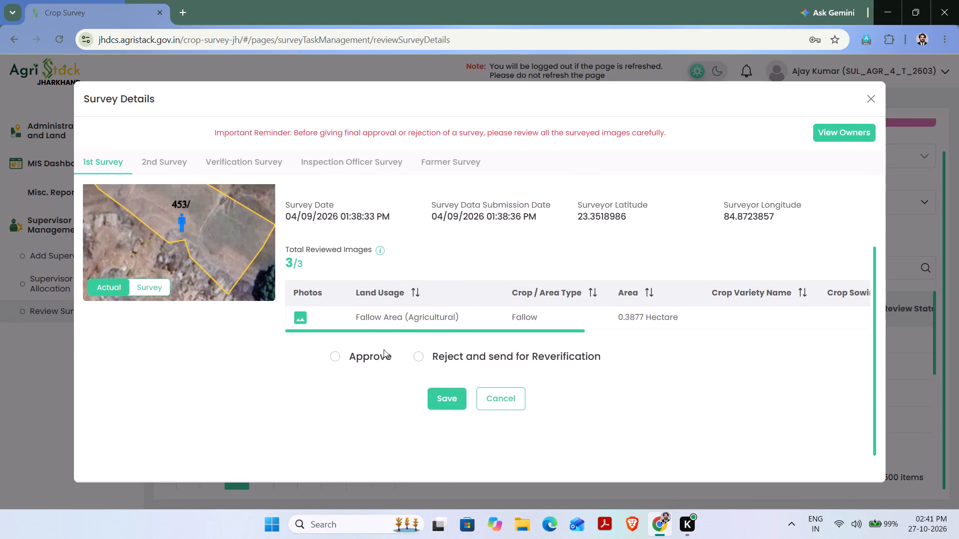
pyautogui.click(376, 353)
pyautogui.click(433, 389)
pyautogui.click(487, 293)
pyautogui.click(480, 303)
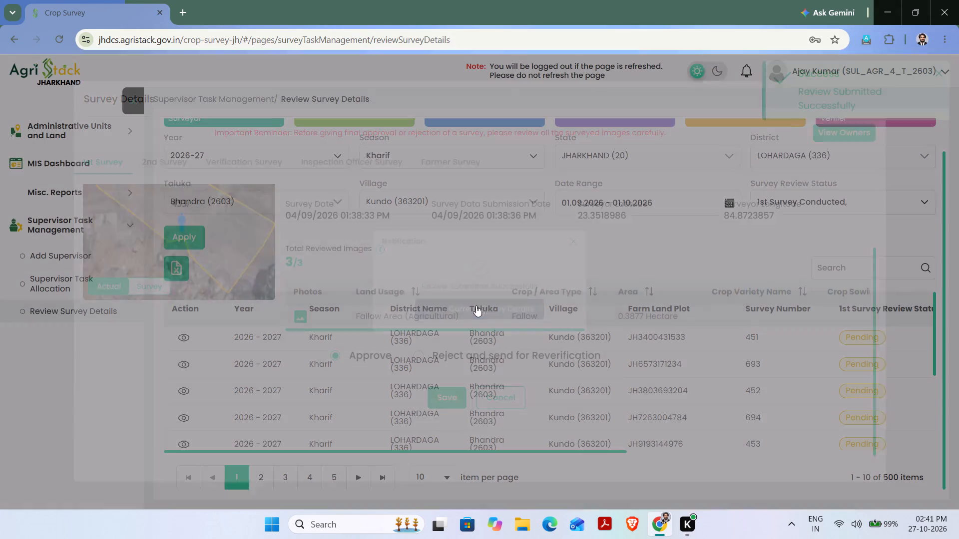
# Open the survey details for survey number 455 and approve all three of its farm images.
pyautogui.scroll(-3, 244, 415)
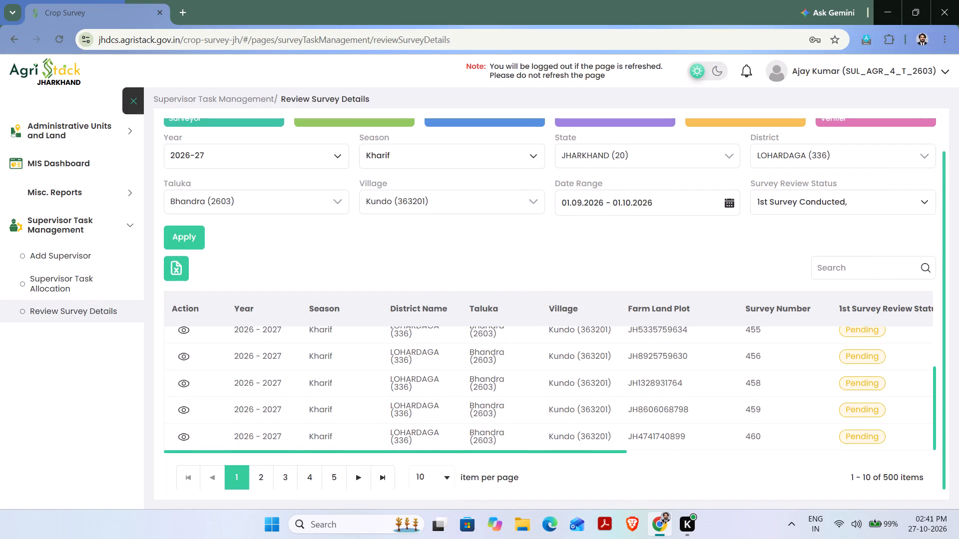
pyautogui.click(187, 328)
pyautogui.click(303, 394)
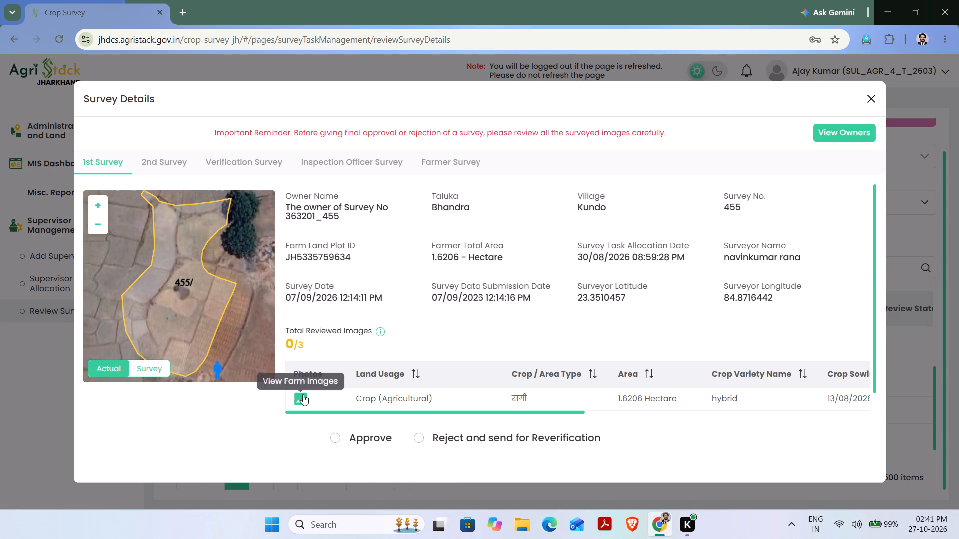
pyautogui.click(420, 445)
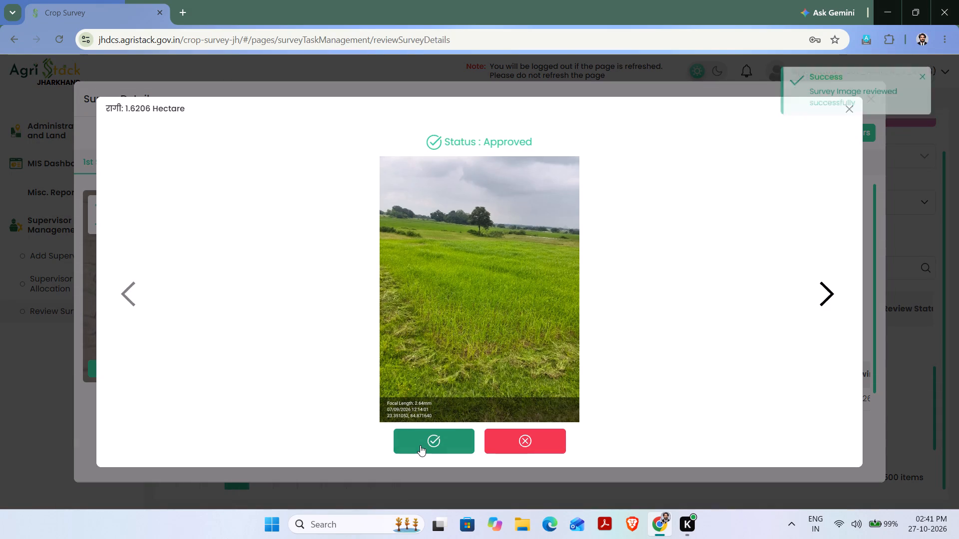
pyautogui.moveTo(508, 370); pyautogui.dragTo(436, 377)
pyautogui.click(430, 439)
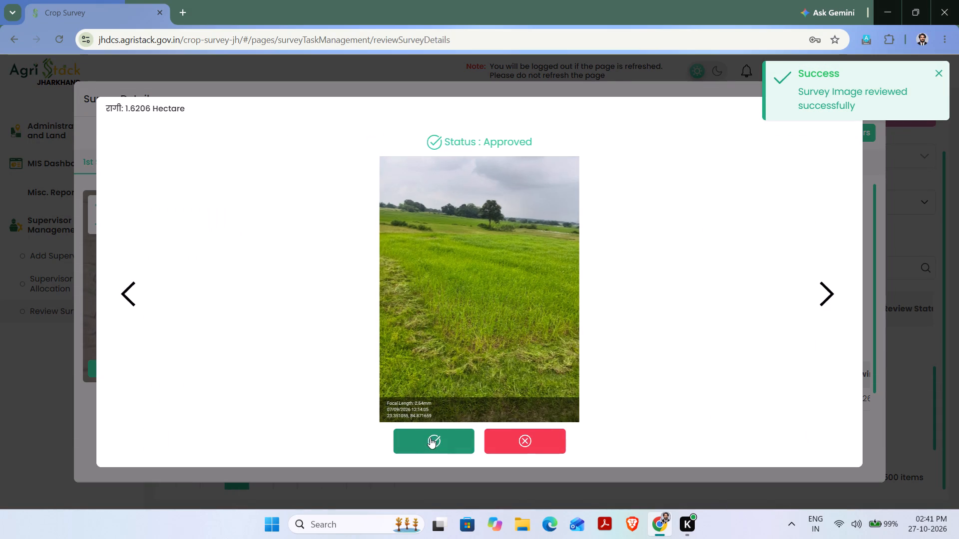
pyautogui.moveTo(512, 359); pyautogui.dragTo(452, 371)
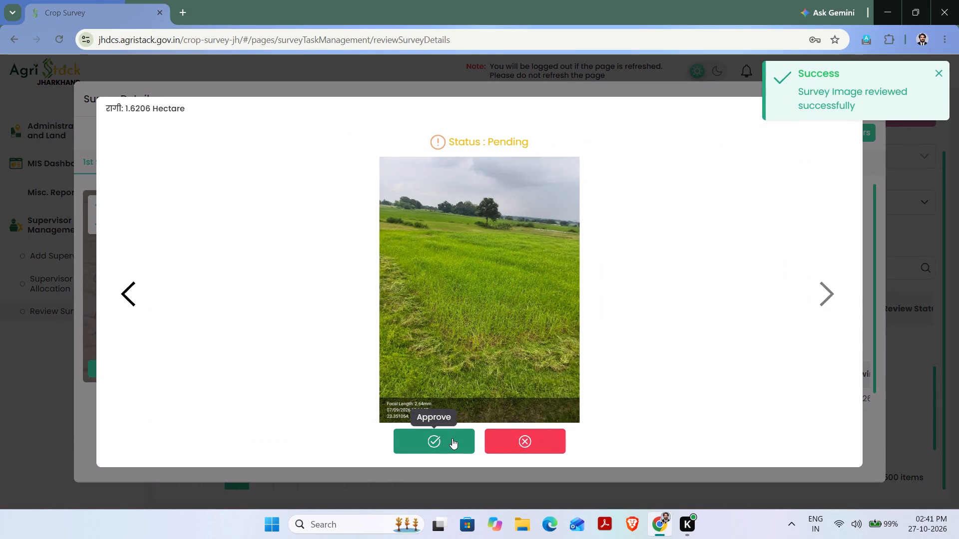
pyautogui.click(452, 438)
pyautogui.moveTo(515, 352); pyautogui.dragTo(461, 363)
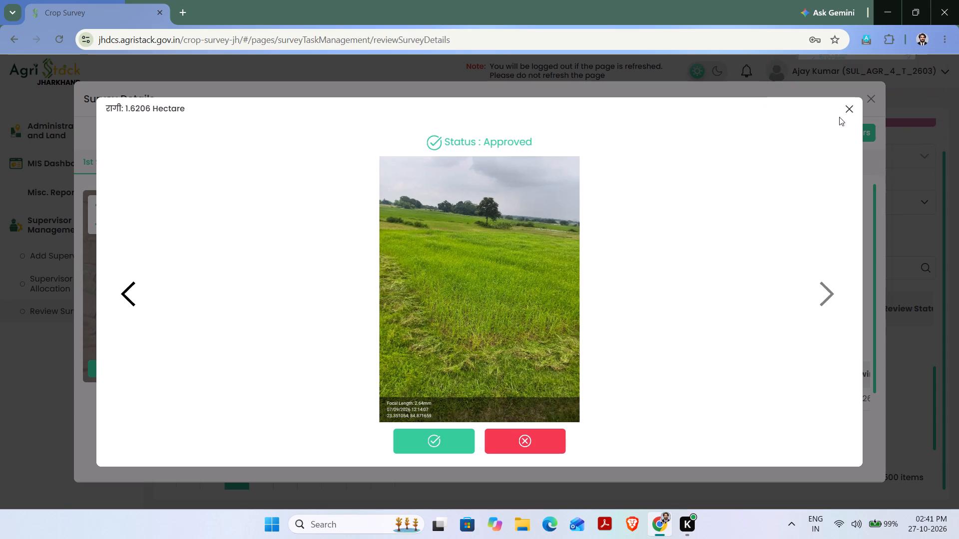
pyautogui.click(848, 107)
# Approve the 1st Survey of survey number 455, save the review and close its survey details.
pyautogui.scroll(-1, 475, 367)
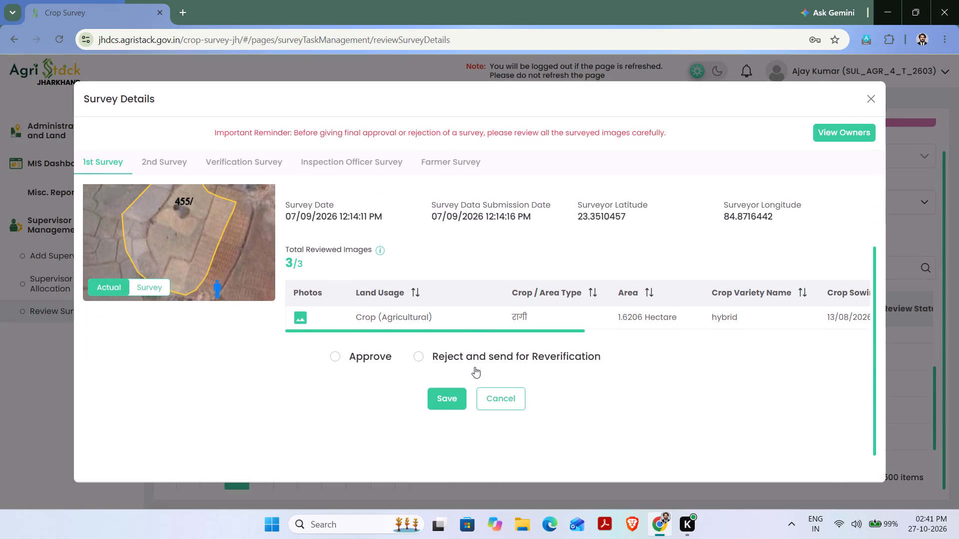
pyautogui.click(381, 356)
pyautogui.click(455, 397)
pyautogui.click(518, 316)
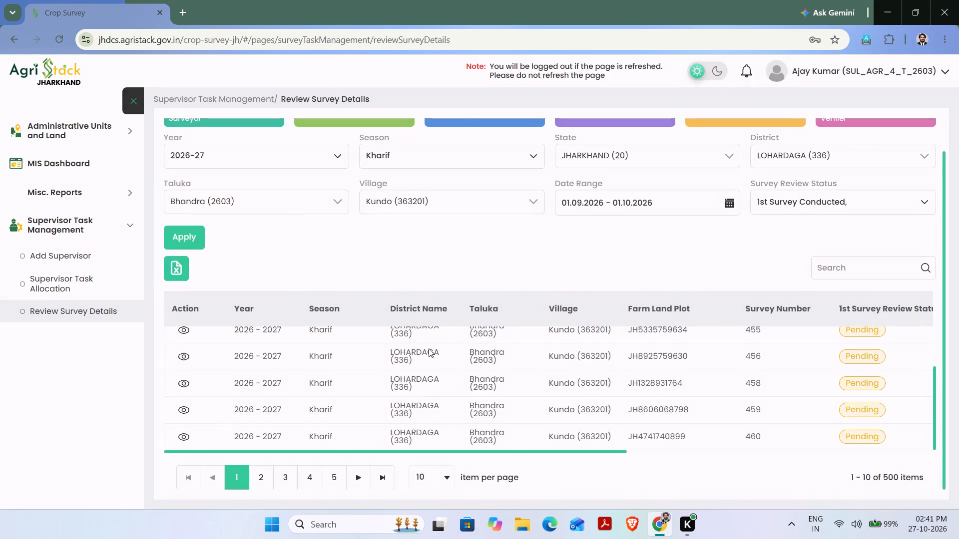
# Open the survey details for survey number 456 and approve all three of its farm images.
pyautogui.click(183, 360)
pyautogui.click(188, 354)
pyautogui.click(295, 395)
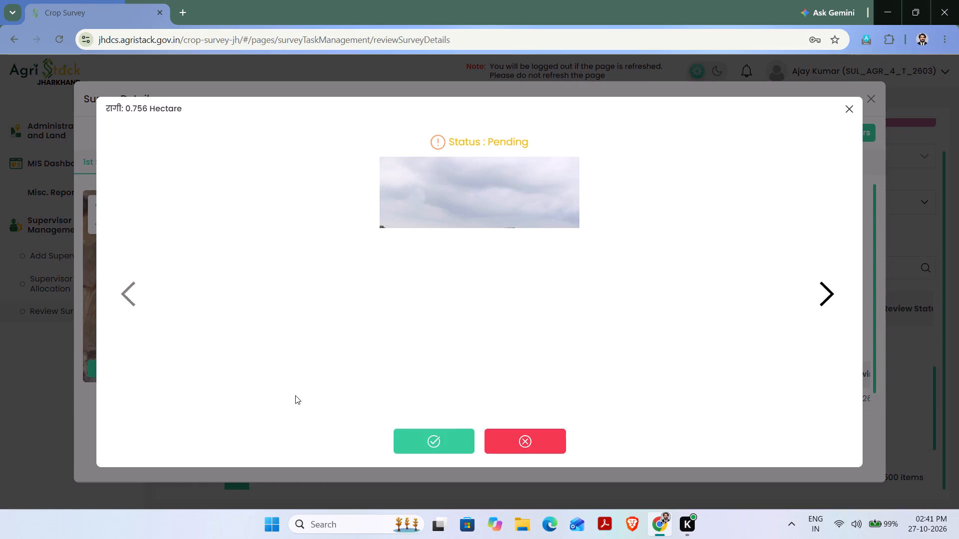
pyautogui.click(407, 438)
pyautogui.moveTo(512, 372); pyautogui.dragTo(436, 390)
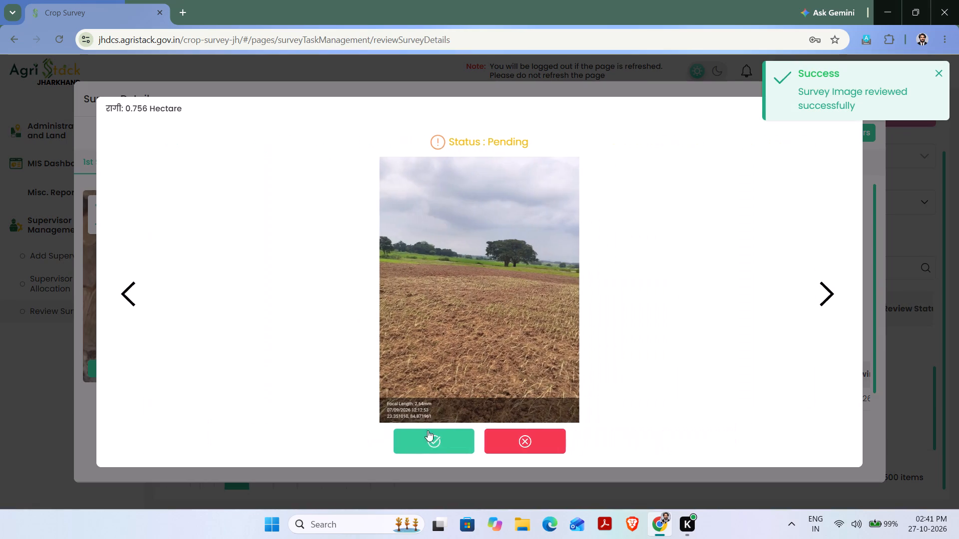
pyautogui.click(431, 436)
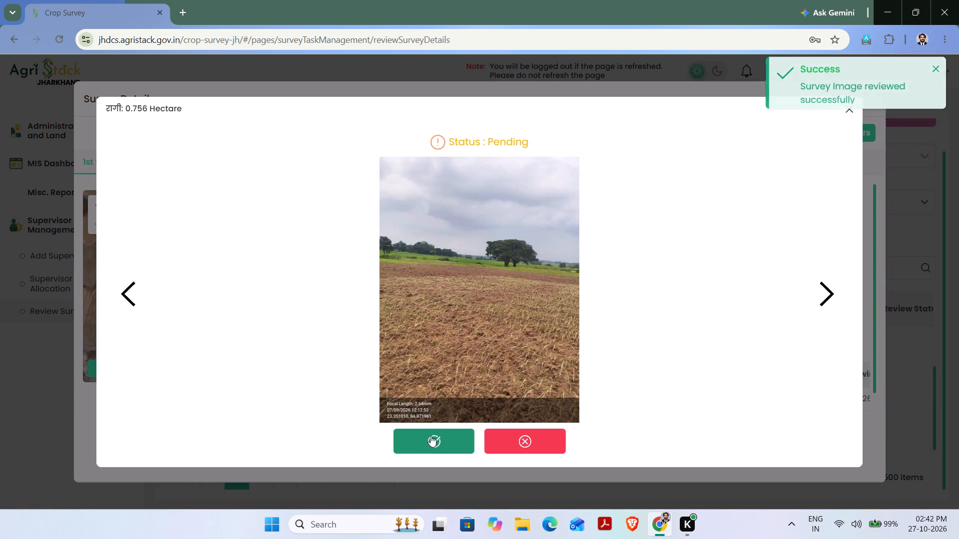
pyautogui.moveTo(515, 335); pyautogui.dragTo(434, 347)
pyautogui.click(418, 439)
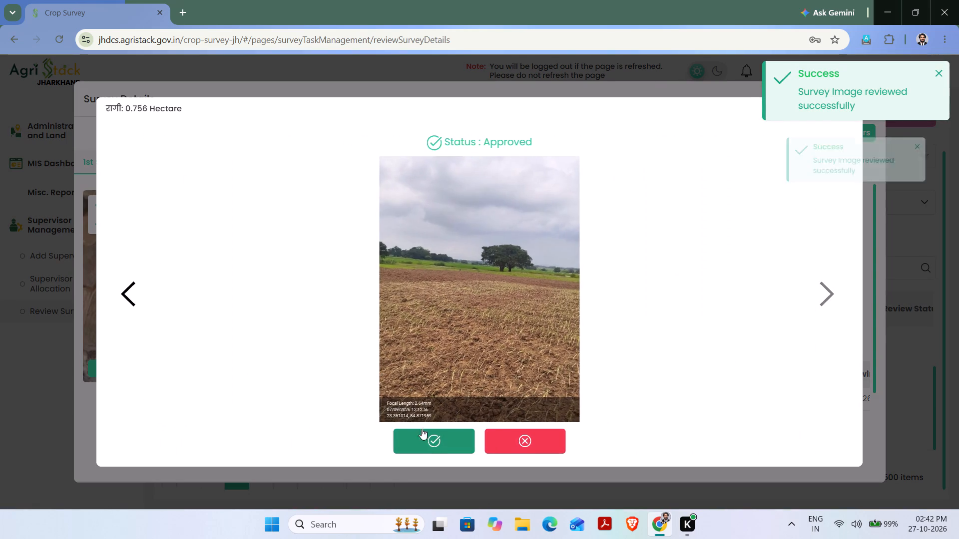
pyautogui.moveTo(509, 325); pyautogui.dragTo(467, 326)
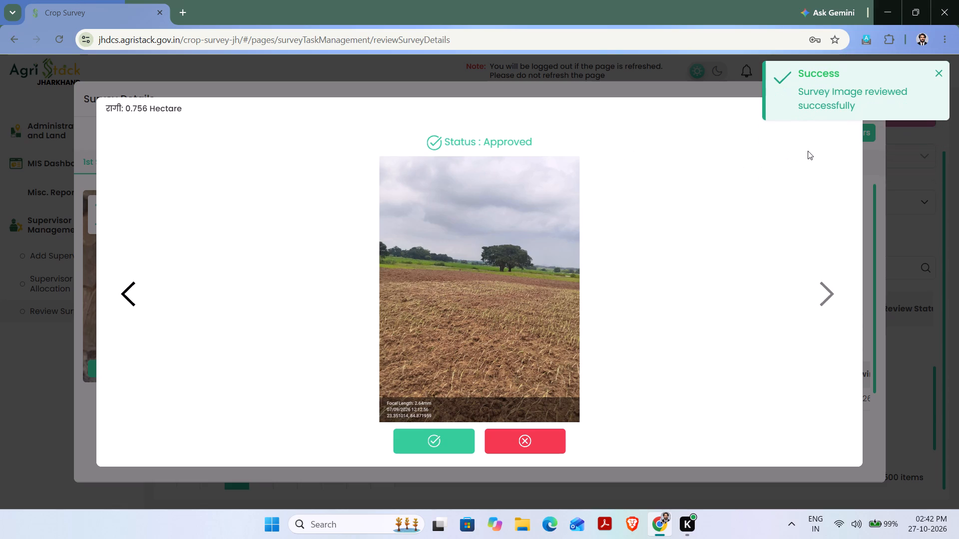
pyautogui.click(853, 109)
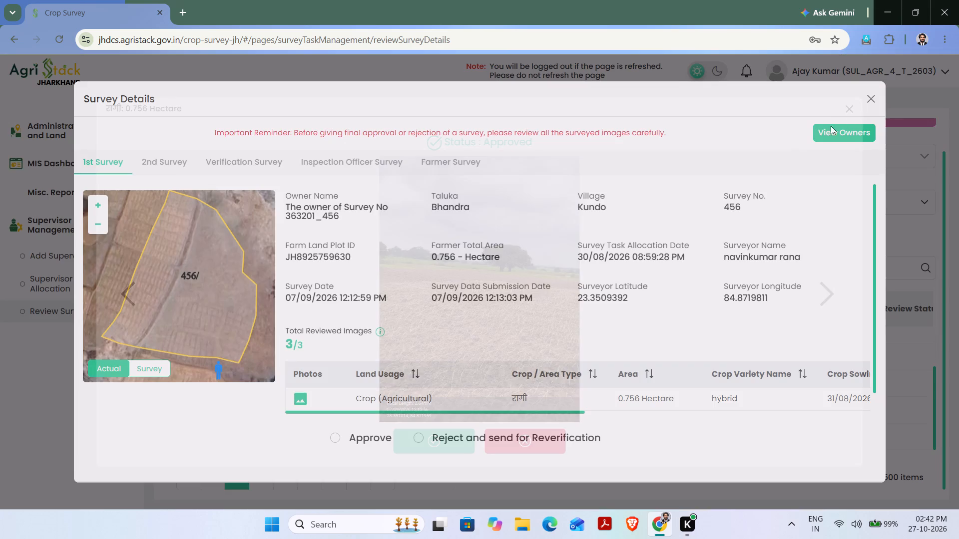
# Approve the 1st Survey of survey number 456, save the review and close its survey details.
pyautogui.scroll(-2, 492, 293)
pyautogui.click(347, 355)
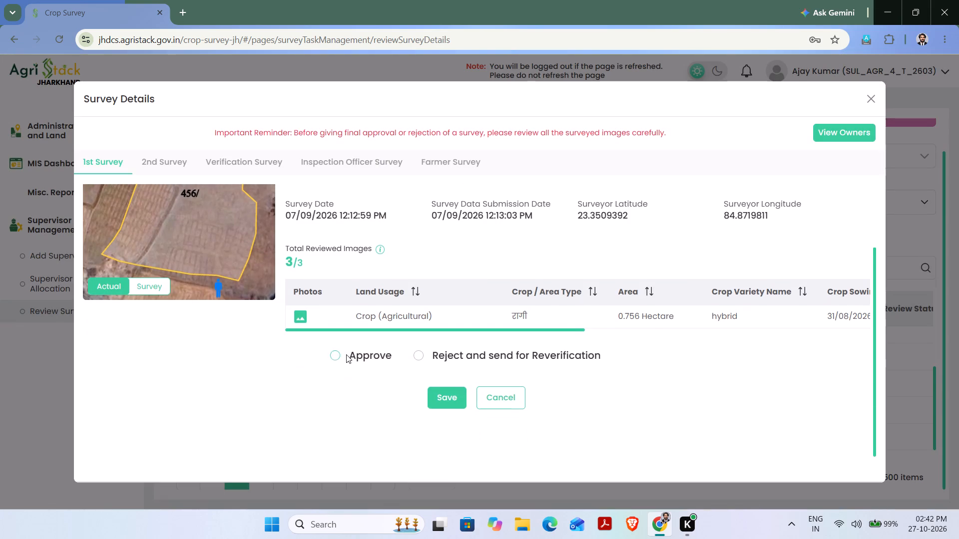
pyautogui.click(449, 388)
pyautogui.click(484, 302)
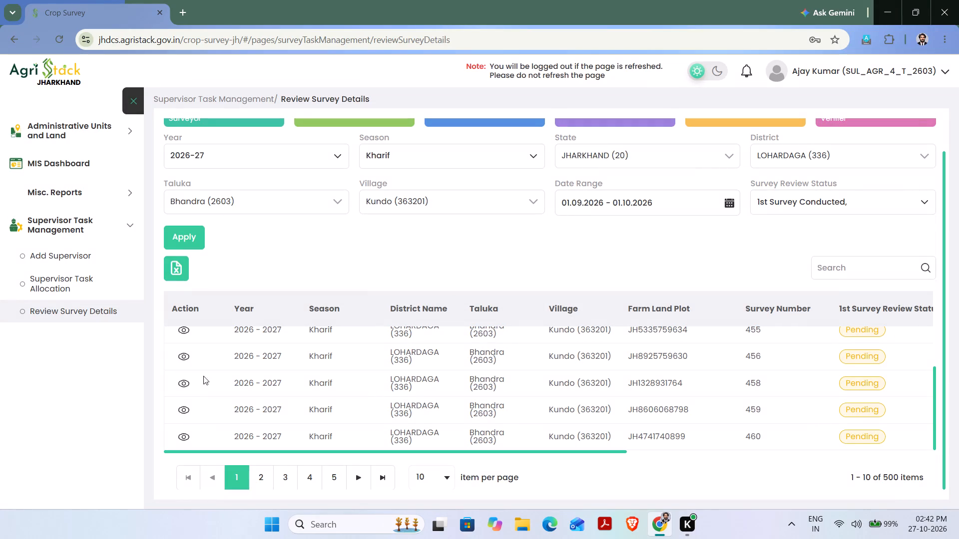
# Open the survey details for survey number 458 and approve all three of its farm images.
pyautogui.click(181, 381)
pyautogui.click(294, 400)
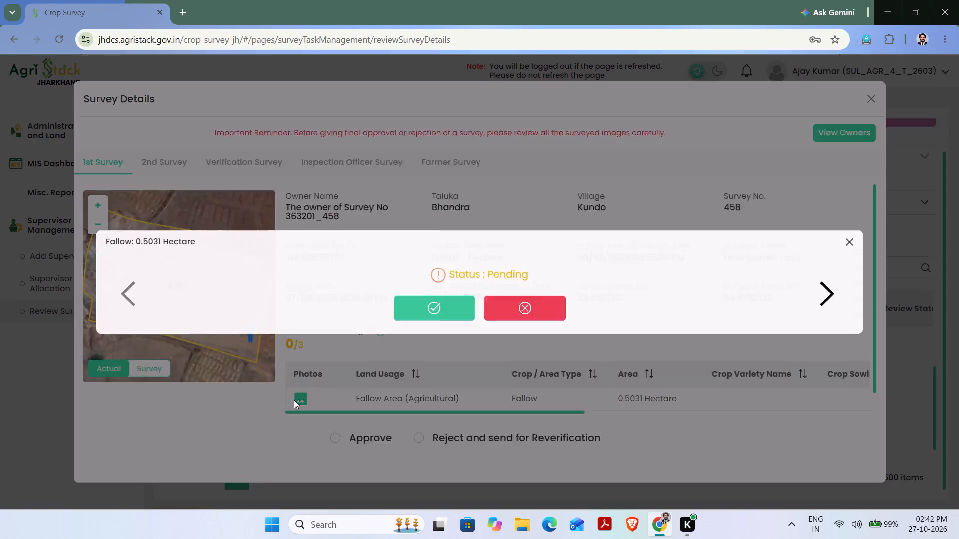
pyautogui.click(416, 428)
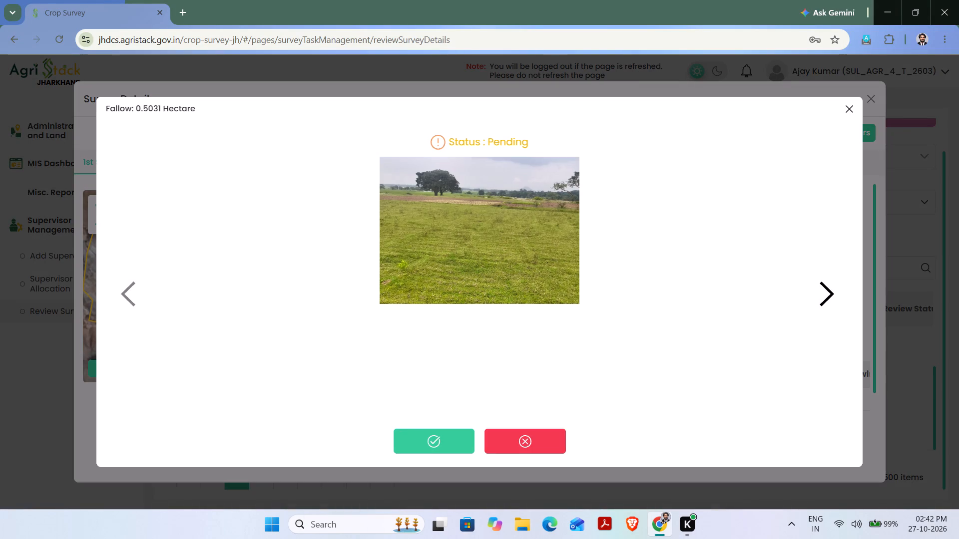
pyautogui.click(435, 446)
pyautogui.moveTo(508, 373); pyautogui.dragTo(449, 386)
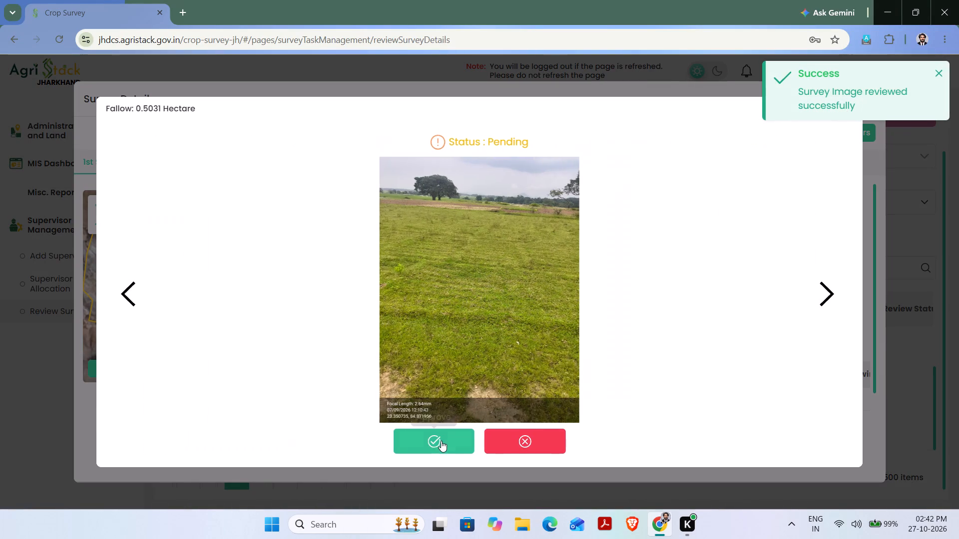
pyautogui.click(441, 443)
pyautogui.moveTo(502, 371); pyautogui.dragTo(453, 381)
pyautogui.click(448, 444)
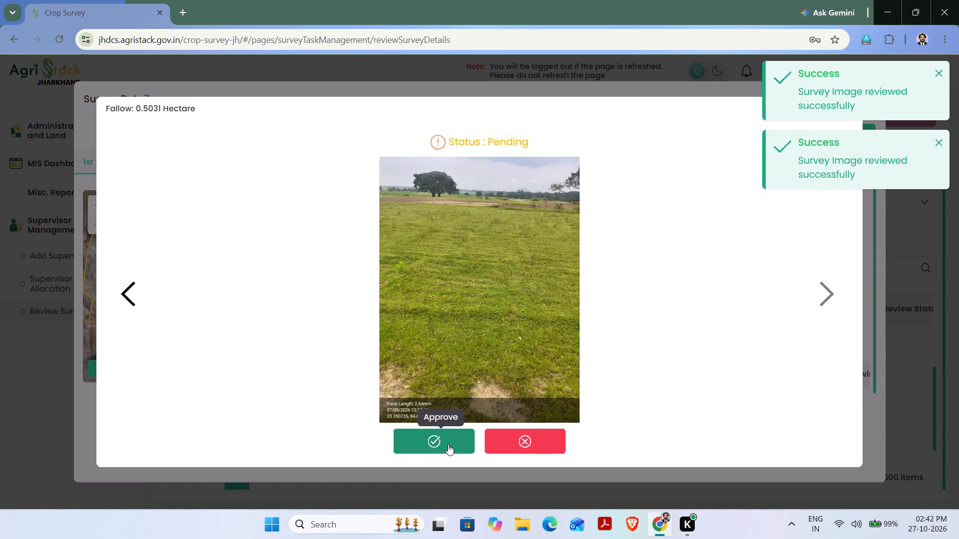
pyautogui.moveTo(530, 356); pyautogui.dragTo(472, 368)
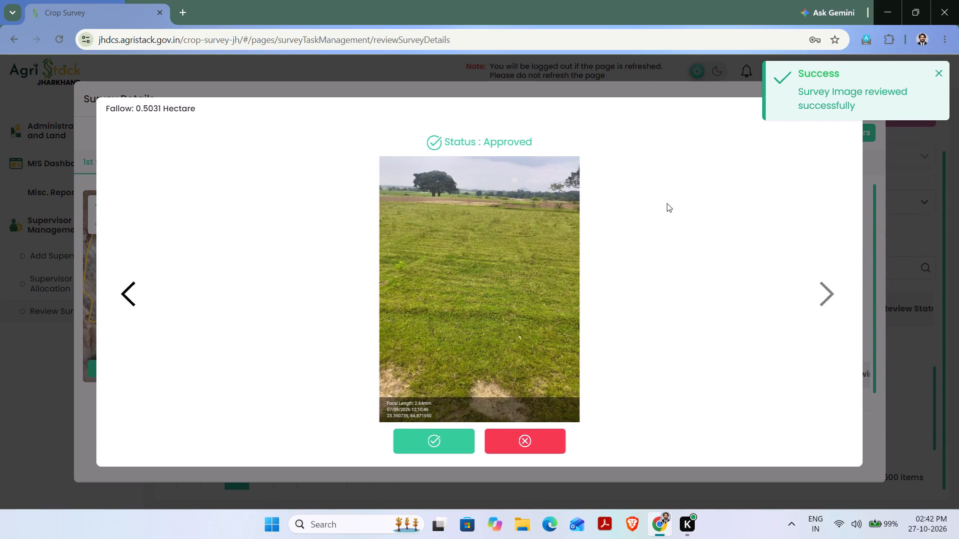
pyautogui.click(846, 108)
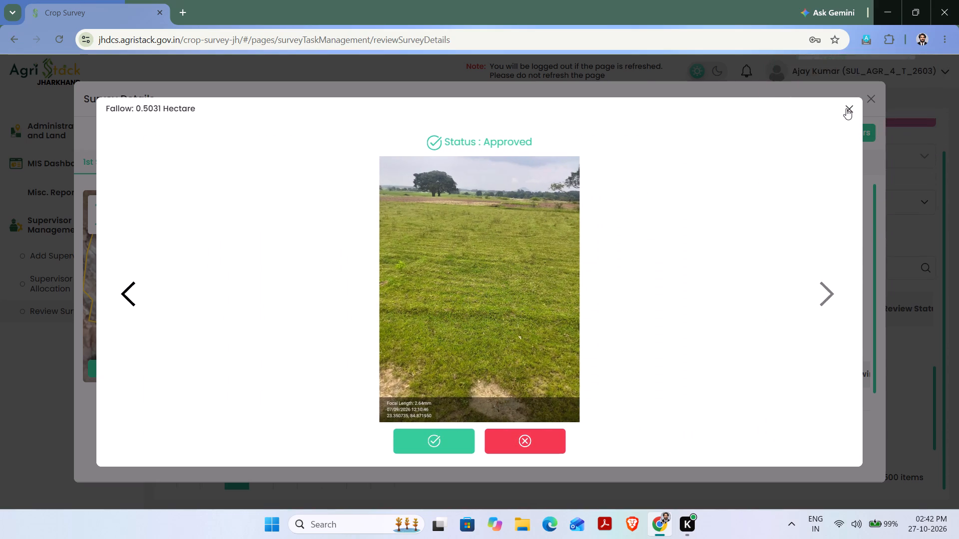
# Approve the 1st Survey of survey number 458, save the review and close its survey details.
pyautogui.scroll(-2, 424, 340)
pyautogui.click(362, 353)
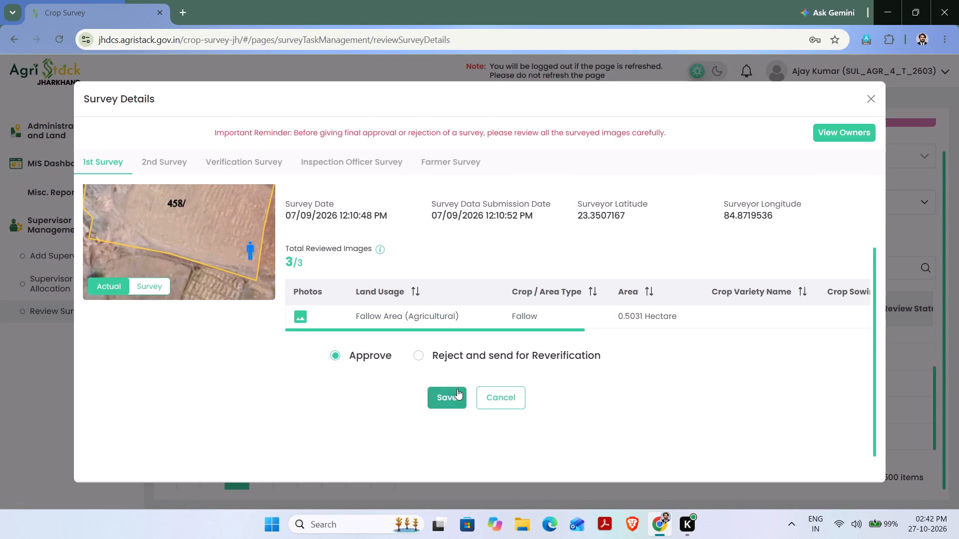
pyautogui.click(457, 389)
pyautogui.click(493, 298)
pyautogui.click(490, 304)
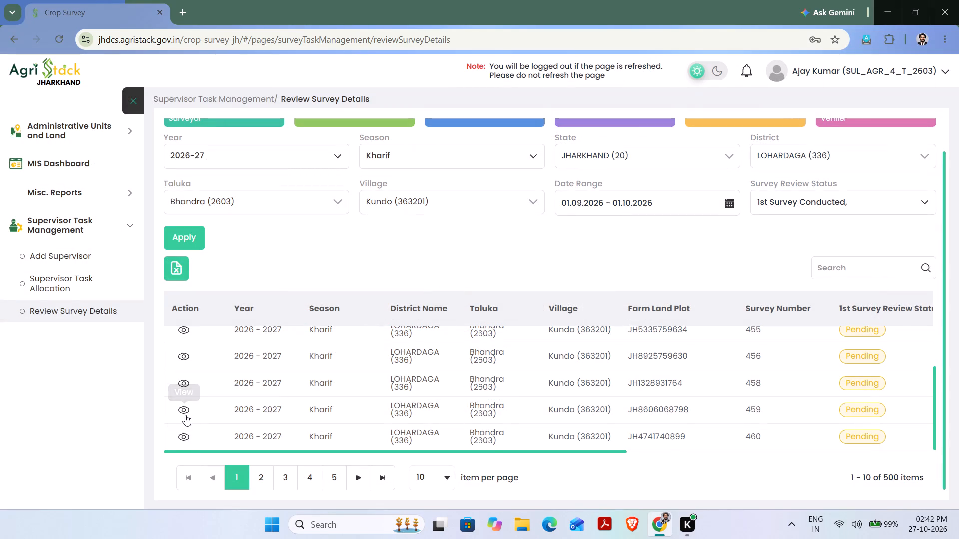
# Open the survey details for survey number 459 and approve all three of its farm images.
pyautogui.click(185, 415)
pyautogui.click(297, 393)
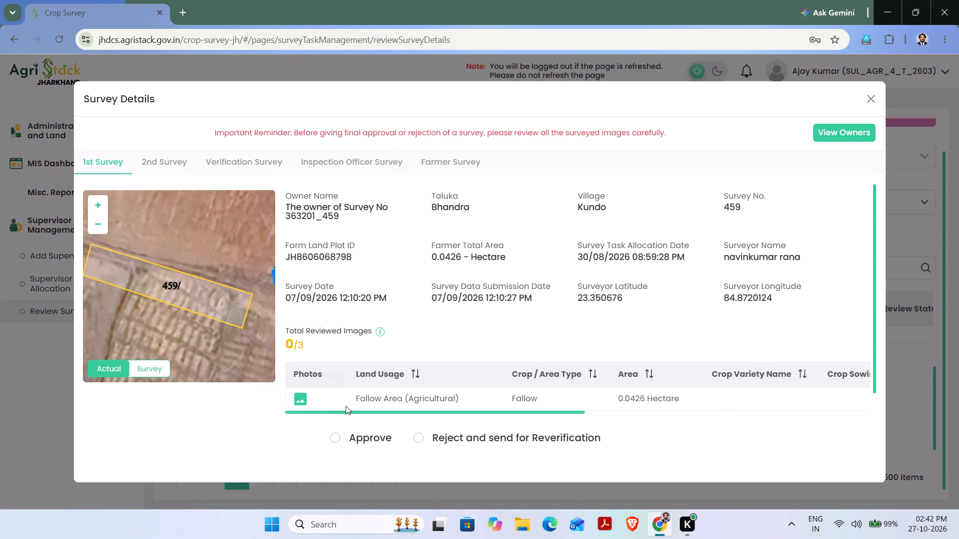
pyautogui.click(303, 400)
pyautogui.click(404, 441)
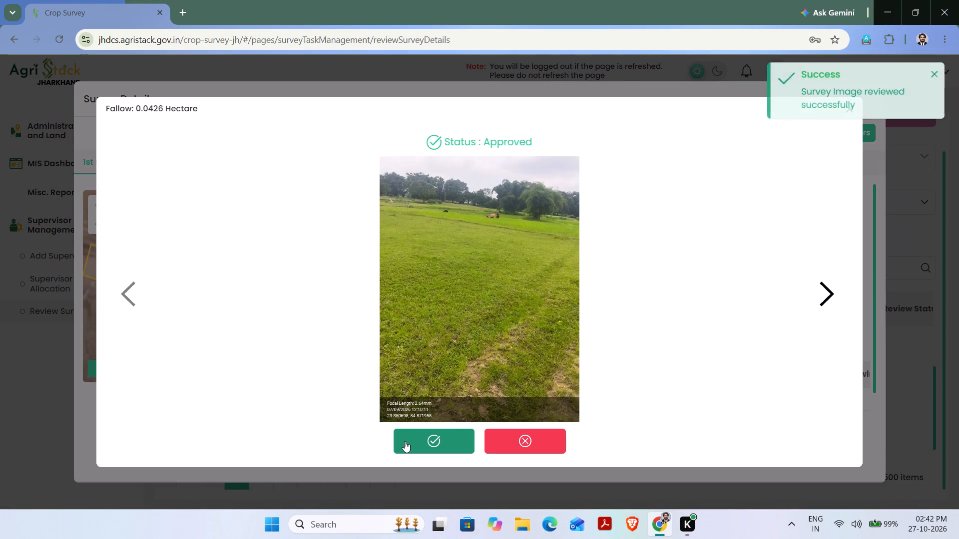
pyautogui.moveTo(491, 366); pyautogui.dragTo(442, 373)
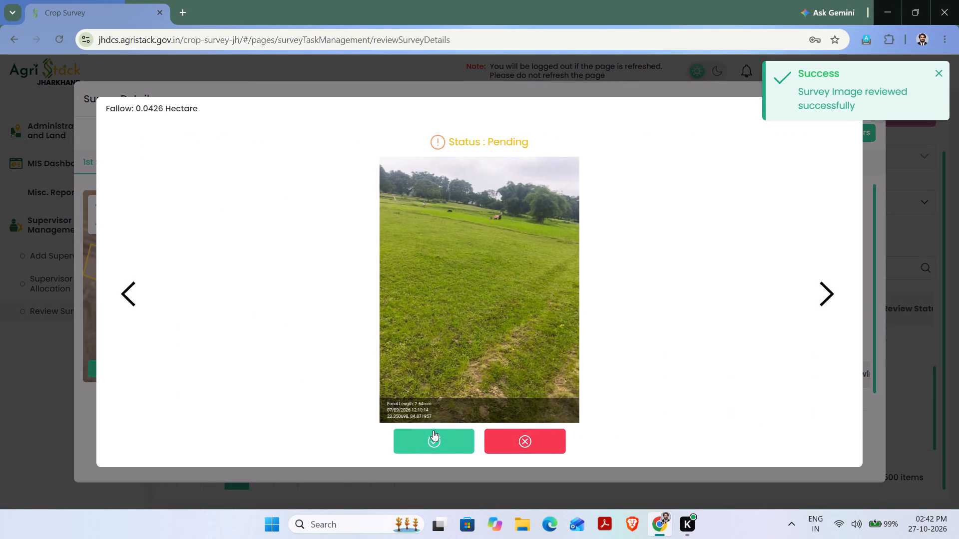
pyautogui.click(437, 437)
pyautogui.moveTo(504, 354); pyautogui.dragTo(457, 361)
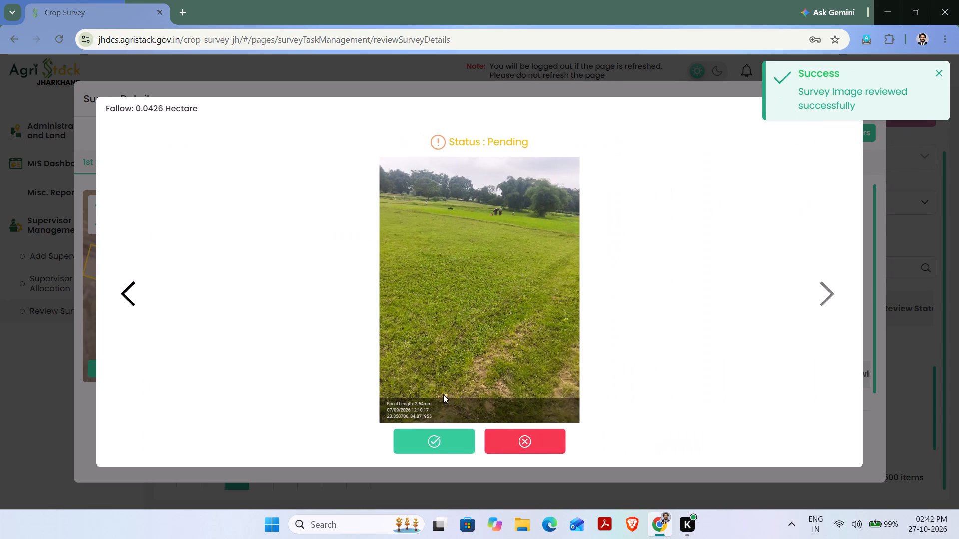
pyautogui.click(441, 433)
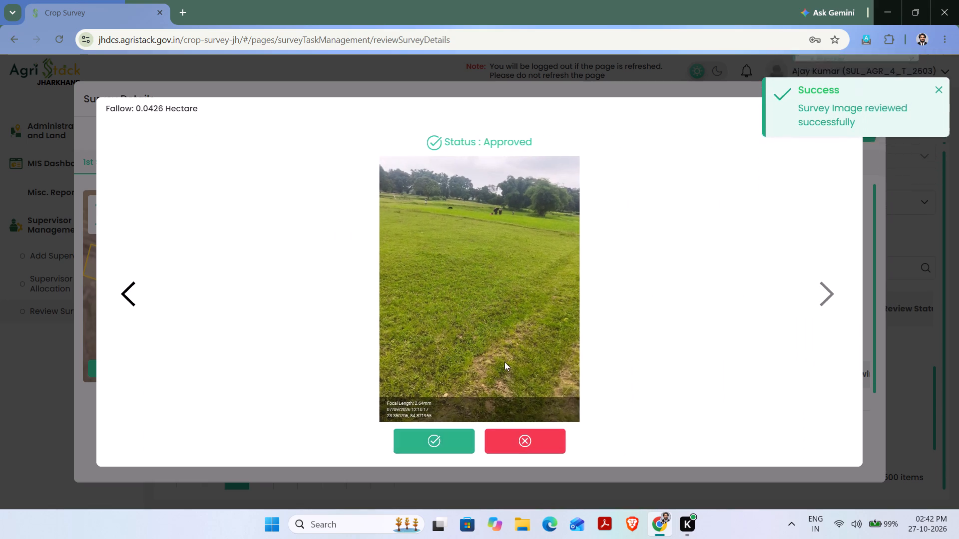
pyautogui.moveTo(501, 363); pyautogui.dragTo(456, 373)
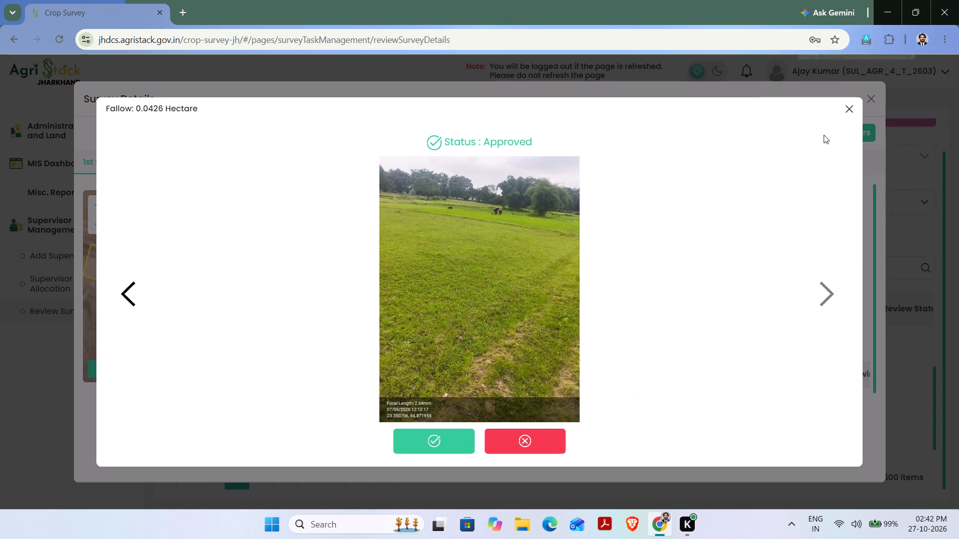
pyautogui.click(848, 109)
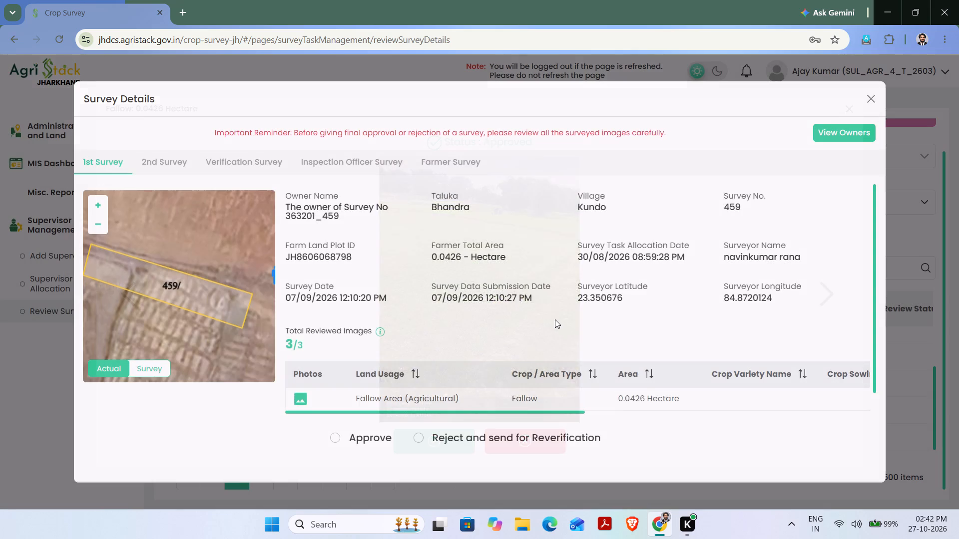
# Approve the 1st Survey of survey number 459, save the review and close its survey details.
pyautogui.scroll(-2, 555, 319)
pyautogui.click(379, 358)
pyautogui.click(440, 391)
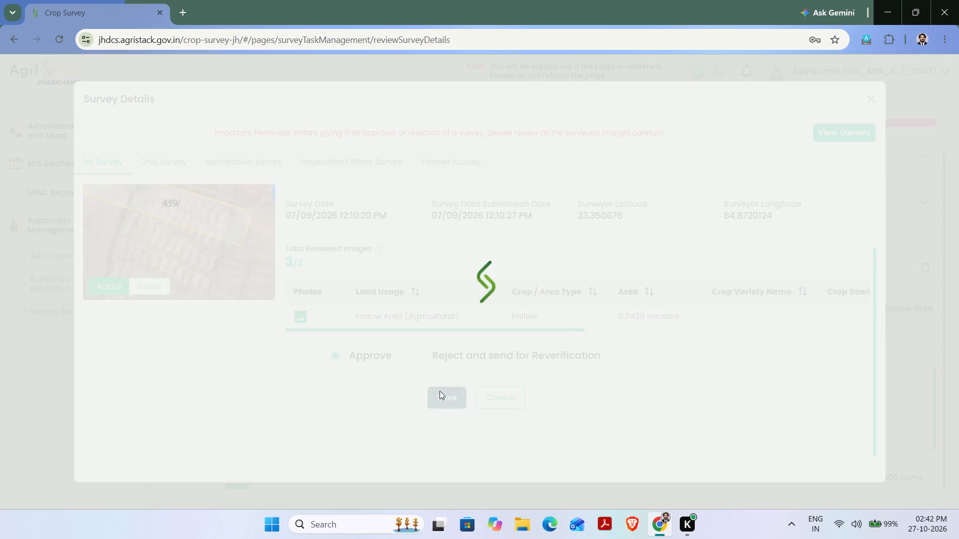
pyautogui.click(491, 310)
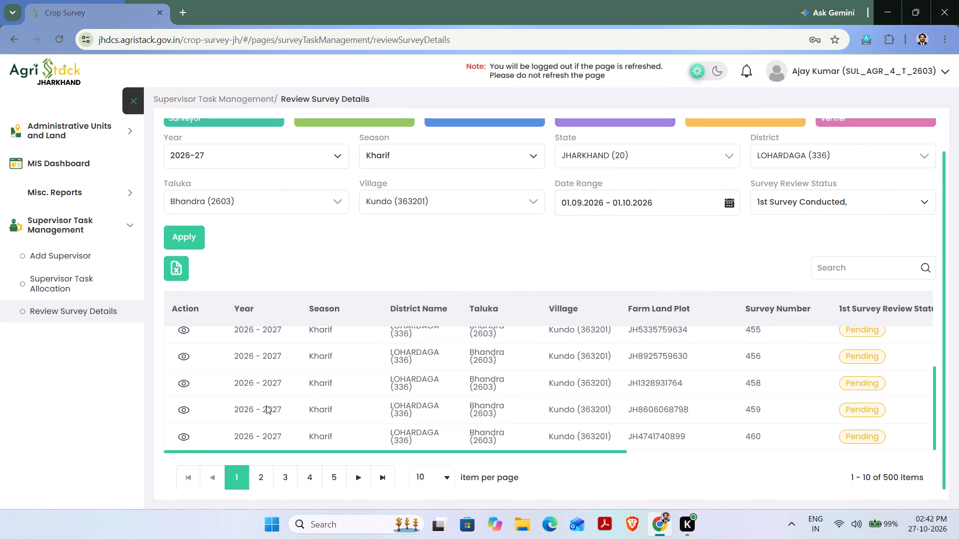
# Open the survey details for survey number 460 and approve all three of its farm images.
pyautogui.click(181, 438)
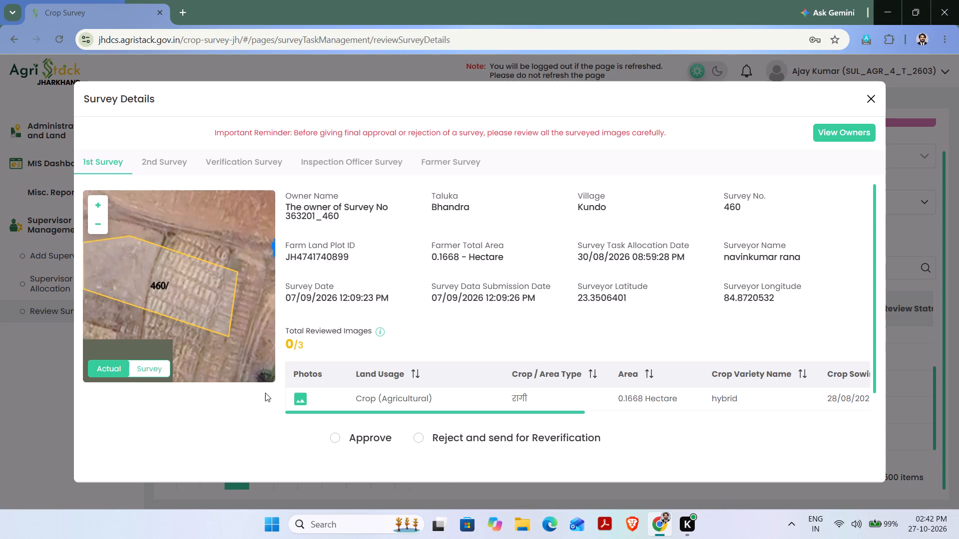
pyautogui.click(299, 396)
pyautogui.click(416, 432)
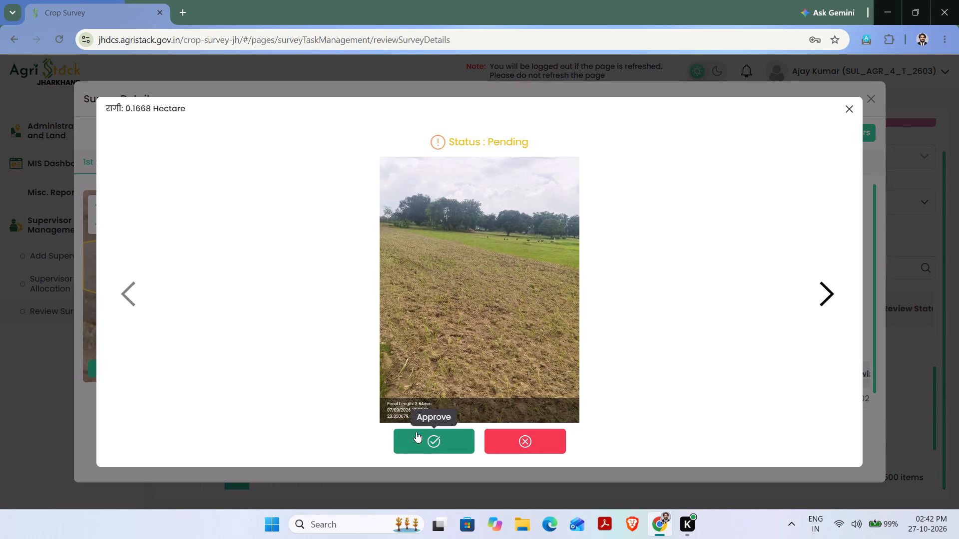
pyautogui.moveTo(498, 378); pyautogui.dragTo(437, 389)
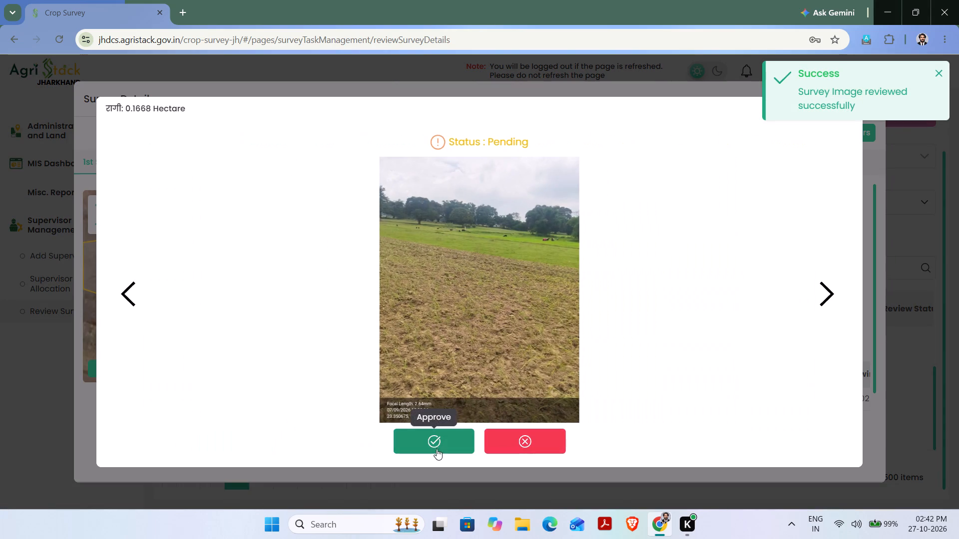
pyautogui.click(438, 445)
pyautogui.moveTo(485, 391); pyautogui.dragTo(391, 411)
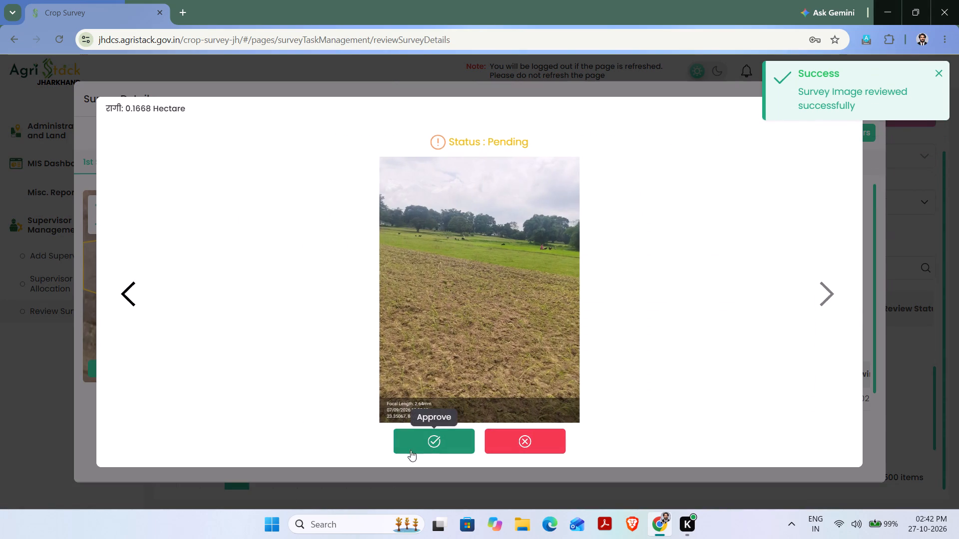
pyautogui.click(420, 431)
pyautogui.moveTo(475, 378); pyautogui.dragTo(432, 381)
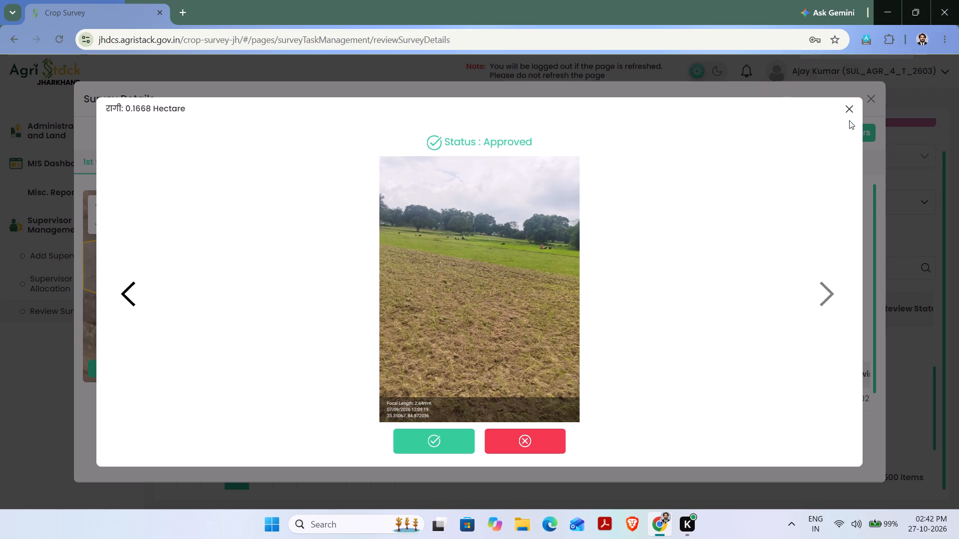
pyautogui.click(849, 113)
# Approve the 1st Survey of survey number 460, save the review and close its survey details.
pyautogui.scroll(-1, 480, 337)
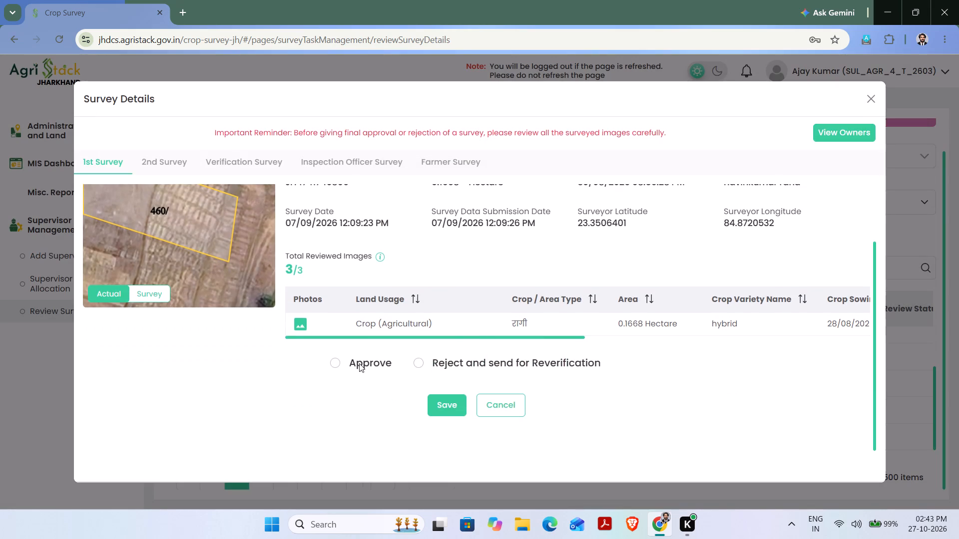
pyautogui.click(366, 358)
pyautogui.click(459, 393)
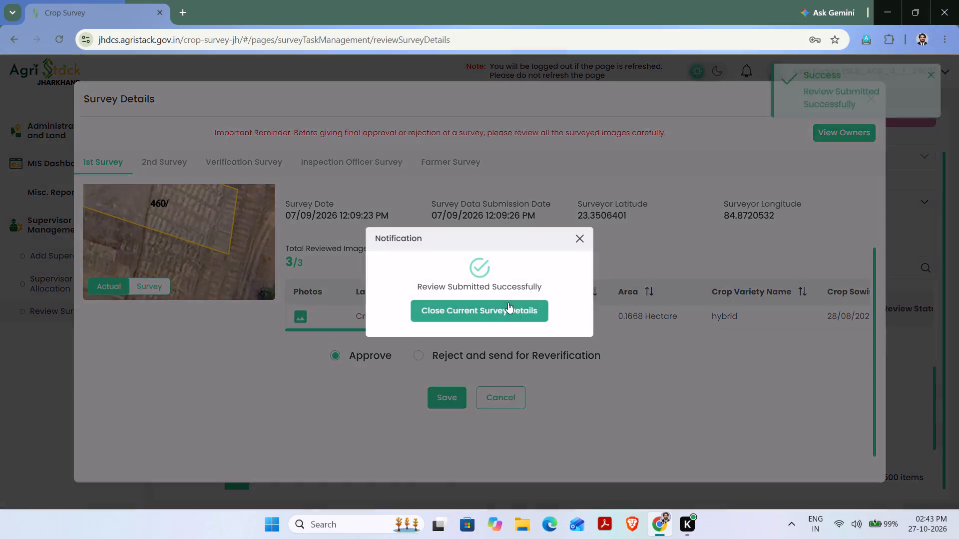
pyautogui.click(508, 301)
# Reapply the current Kundo village filters to refresh the list of pending 1st Survey records.
pyautogui.click(192, 238)
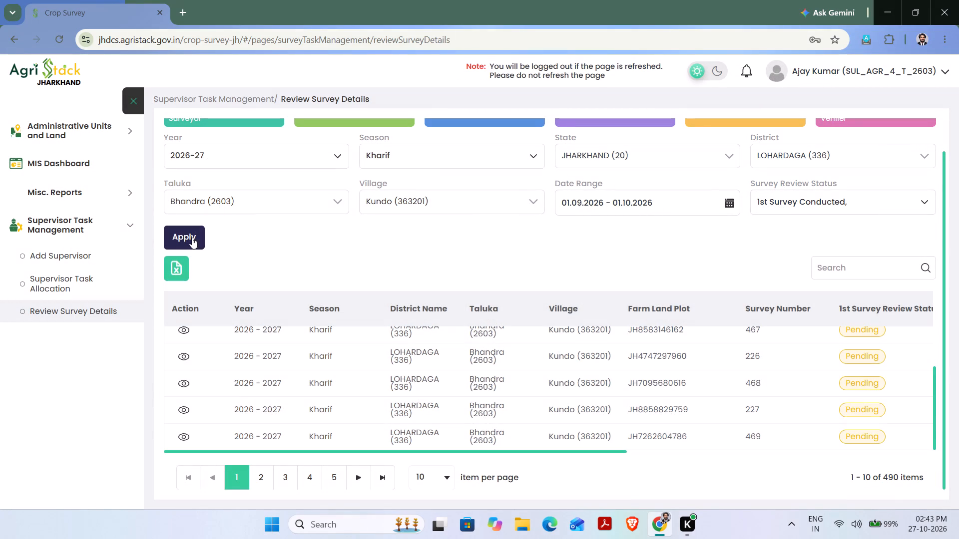
pyautogui.click(192, 238)
# Open the survey details for survey number 461 and approve all three of its farm images.
pyautogui.scroll(2, 228, 353)
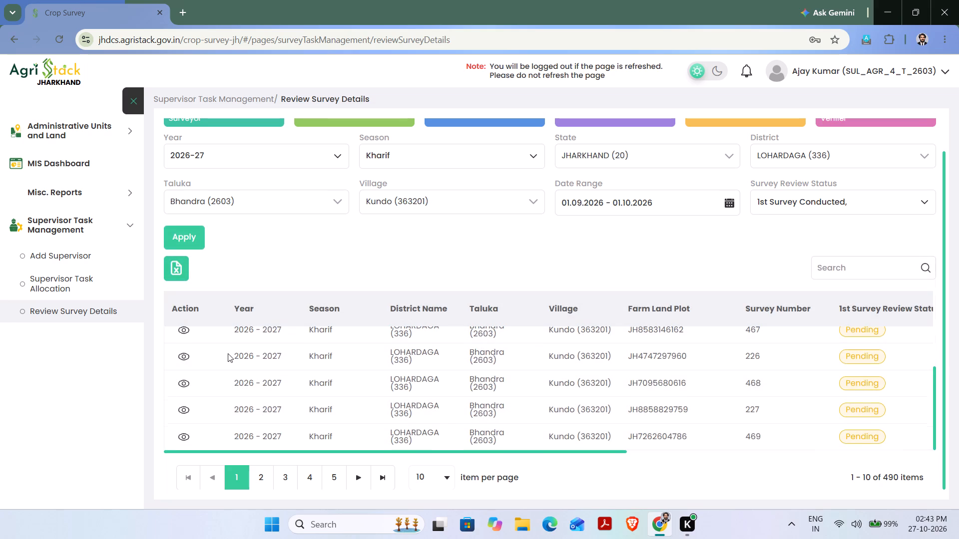
pyautogui.scroll(3, 228, 353)
pyautogui.click(187, 339)
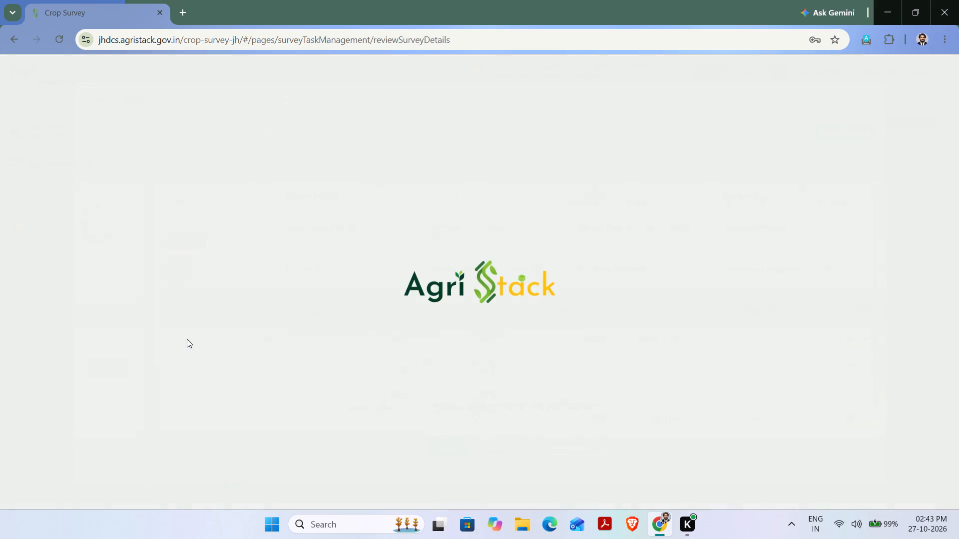
pyautogui.click(303, 398)
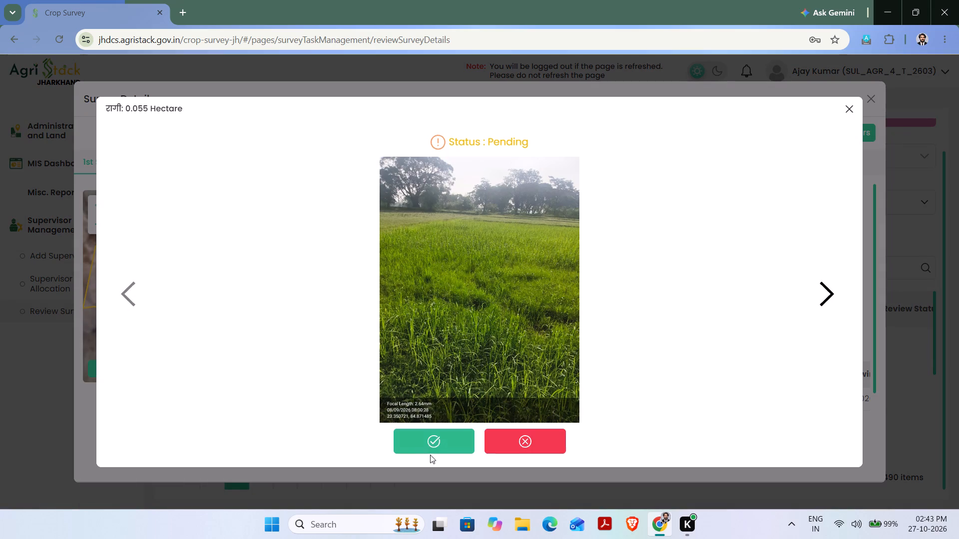
pyautogui.click(430, 455)
pyautogui.click(435, 443)
pyautogui.moveTo(507, 364); pyautogui.dragTo(446, 373)
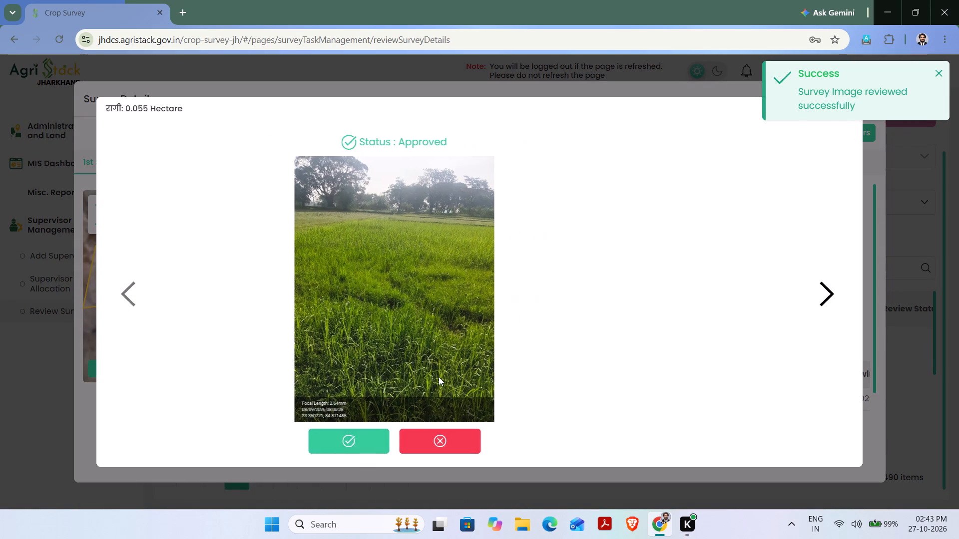
pyautogui.click(463, 440)
pyautogui.moveTo(543, 369); pyautogui.dragTo(492, 378)
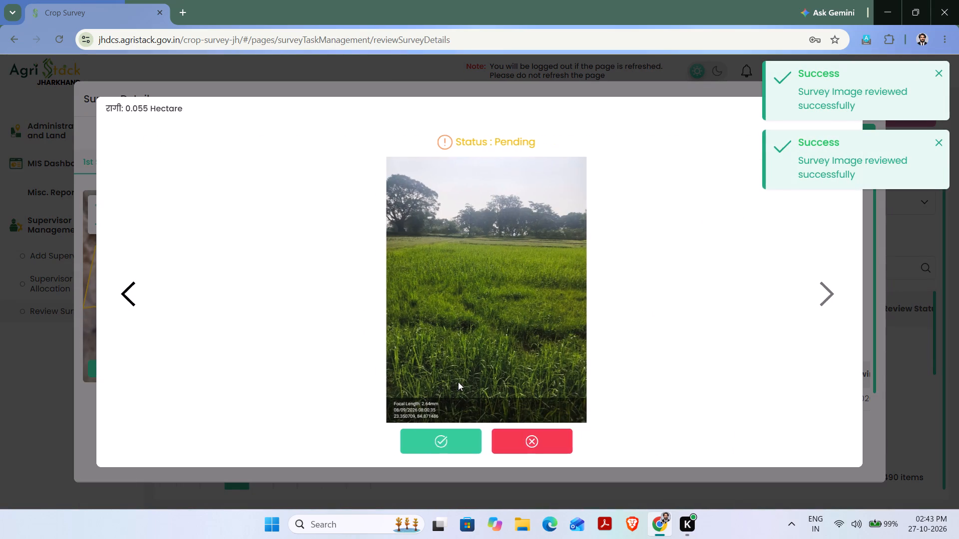
pyautogui.click(436, 438)
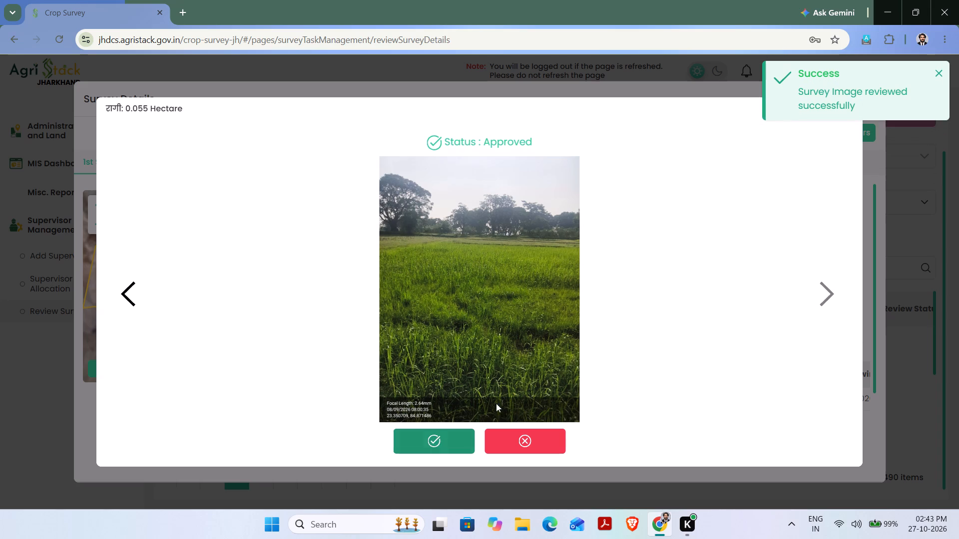
pyautogui.click(852, 109)
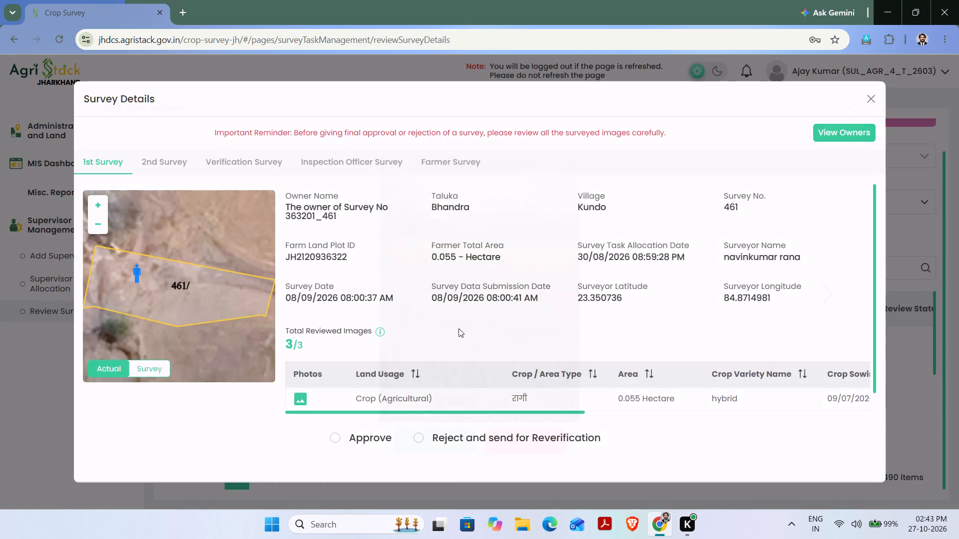
# Approve the 1st Survey of survey number 461, save the review and close its survey details.
pyautogui.scroll(-1, 423, 343)
pyautogui.click(370, 358)
pyautogui.click(446, 404)
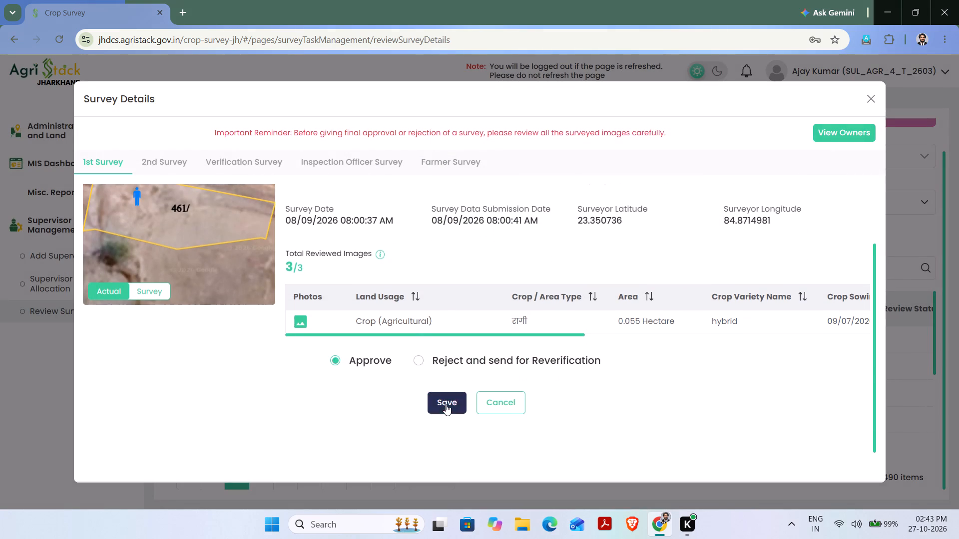
pyautogui.click(479, 311)
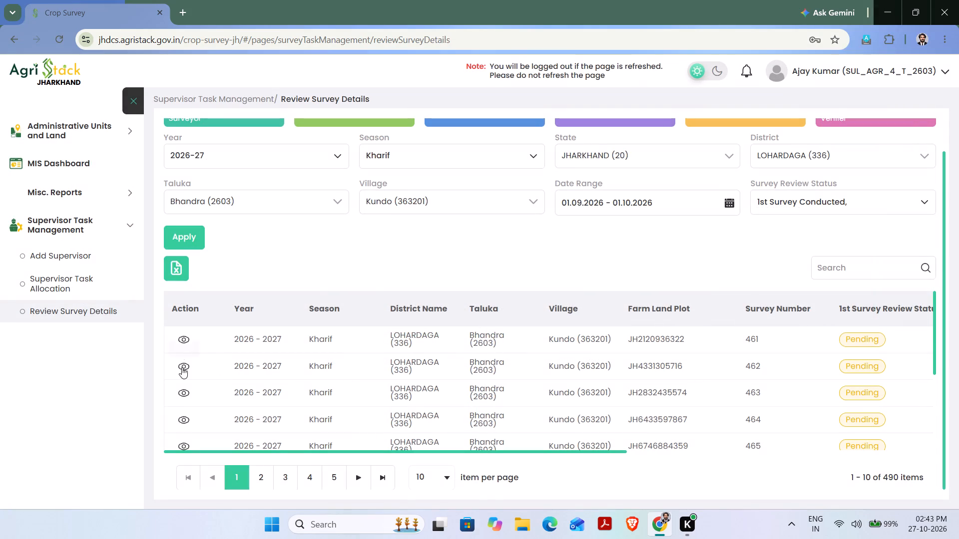
# Open the survey details for survey number 462 and approve all three of its farm images.
pyautogui.click(186, 369)
pyautogui.click(300, 405)
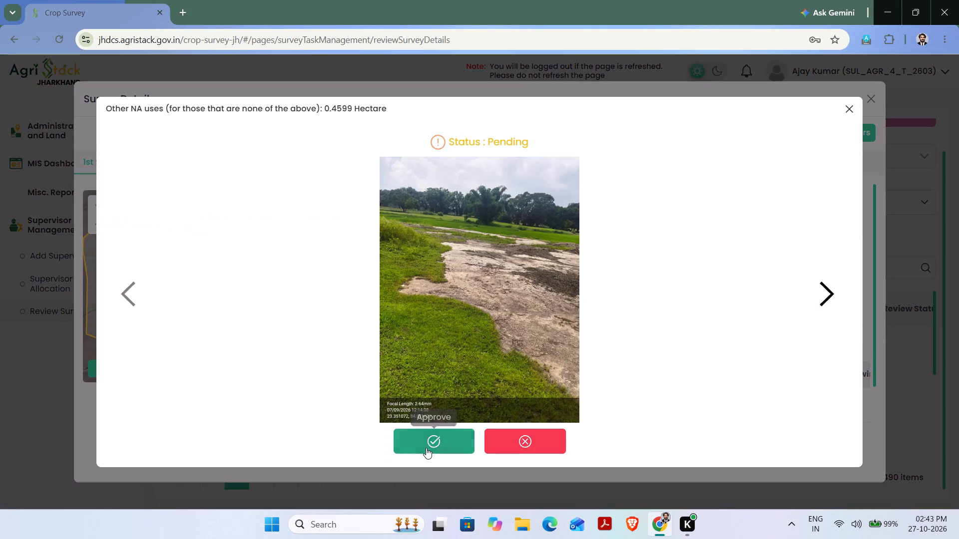
pyautogui.click(427, 449)
pyautogui.moveTo(507, 365); pyautogui.dragTo(430, 382)
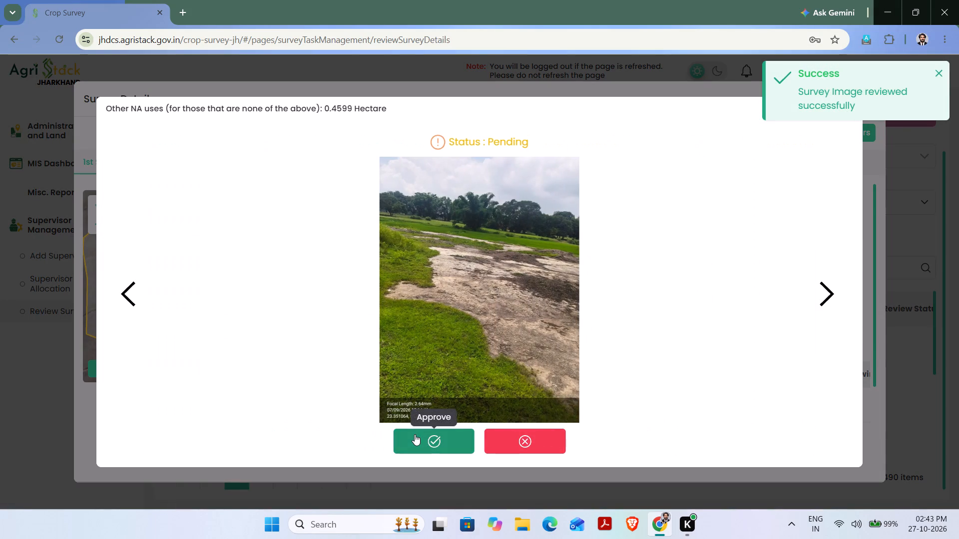
pyautogui.click(415, 434)
pyautogui.moveTo(497, 366); pyautogui.dragTo(471, 371)
pyautogui.click(442, 437)
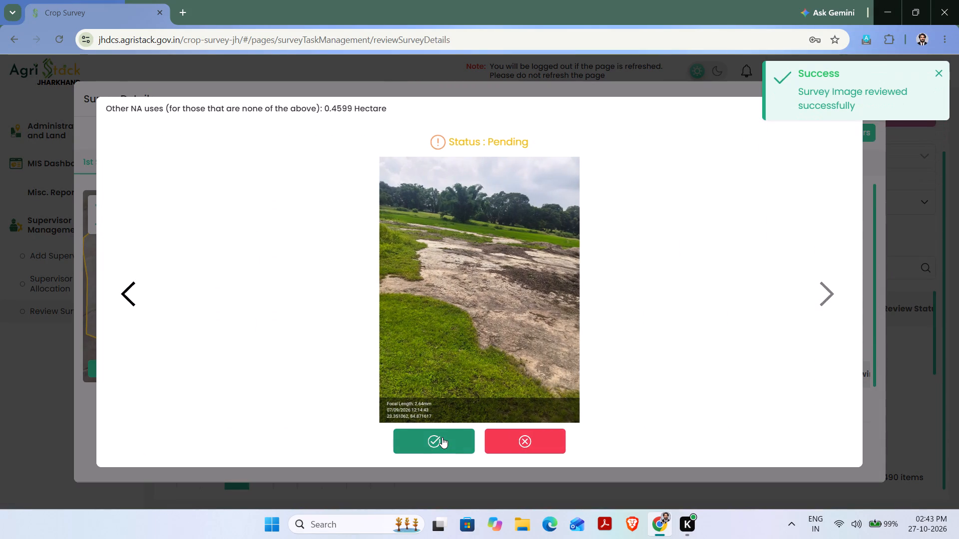
pyautogui.moveTo(532, 346); pyautogui.dragTo(519, 346)
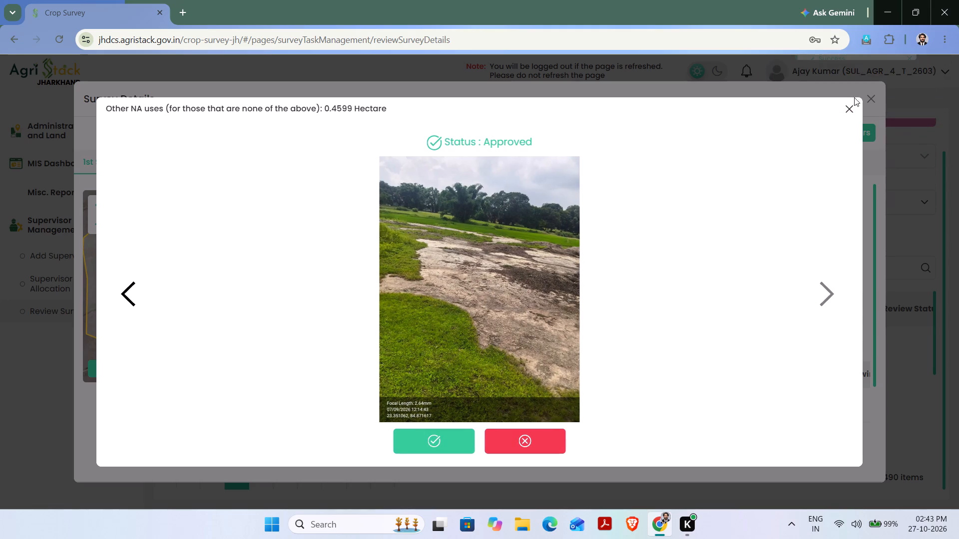
pyautogui.click(847, 110)
# Approve the 1st Survey of survey number 462, save the review and close its survey details.
pyautogui.scroll(-1, 410, 354)
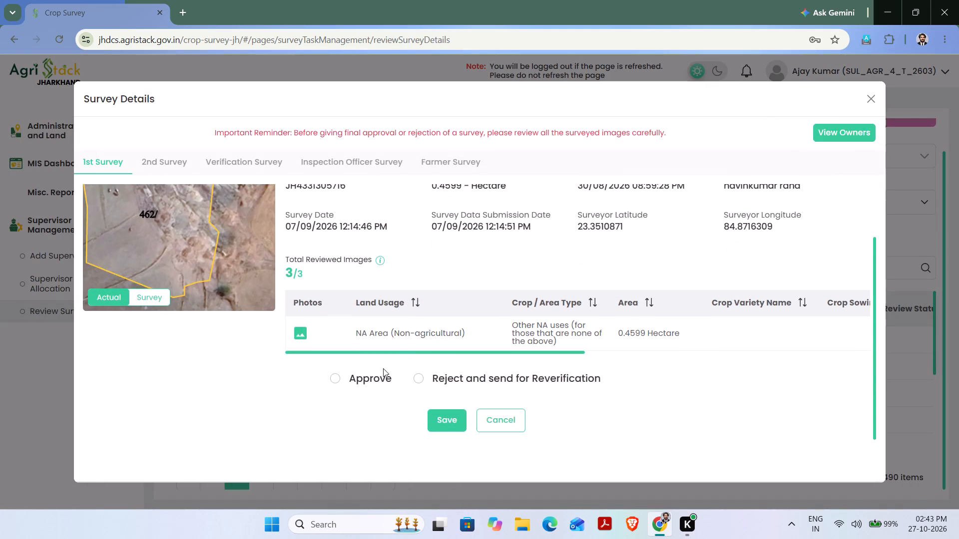
pyautogui.click(376, 377)
pyautogui.click(439, 416)
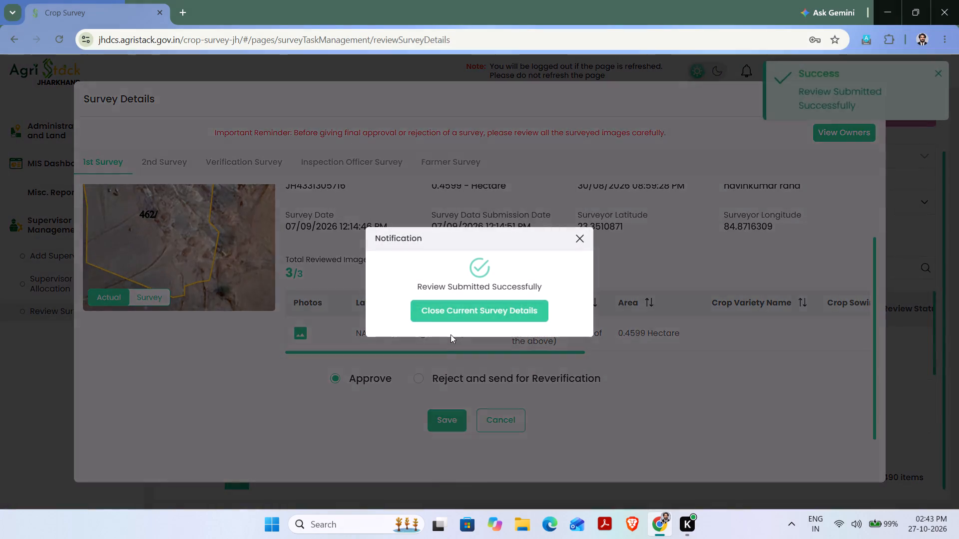
pyautogui.click(444, 310)
# Open the survey details for survey number 463 and approve all three of its farm images.
pyautogui.click(186, 393)
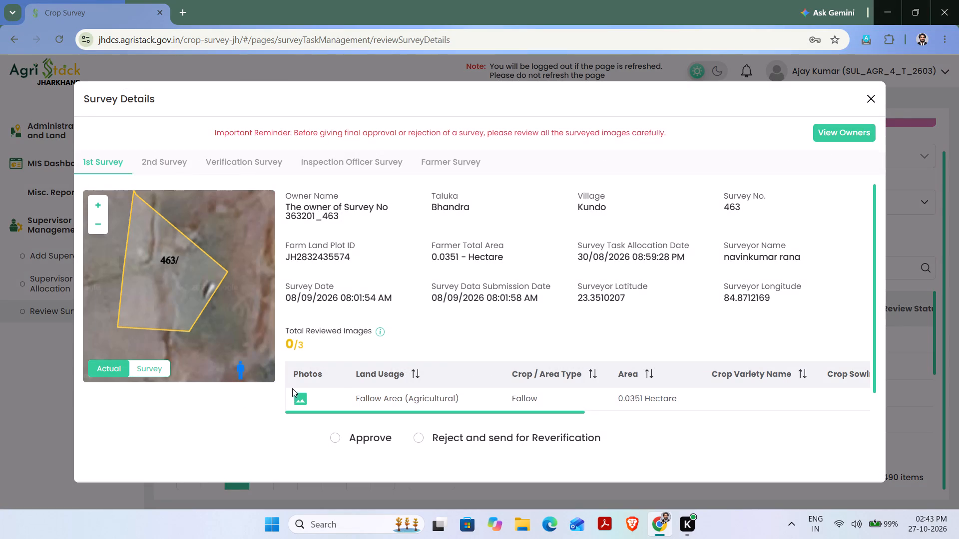
pyautogui.click(301, 395)
pyautogui.click(431, 450)
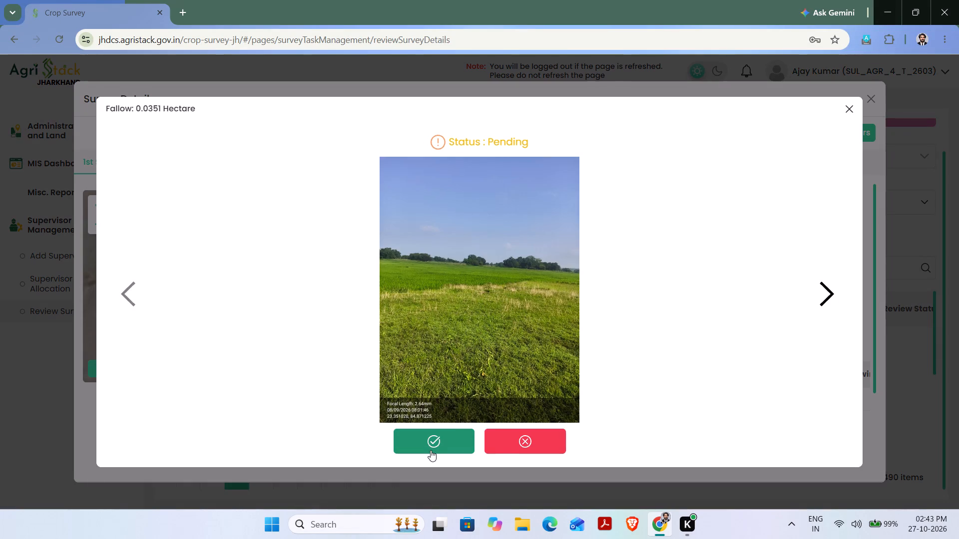
pyautogui.moveTo(506, 382); pyautogui.dragTo(436, 383)
pyautogui.click(435, 443)
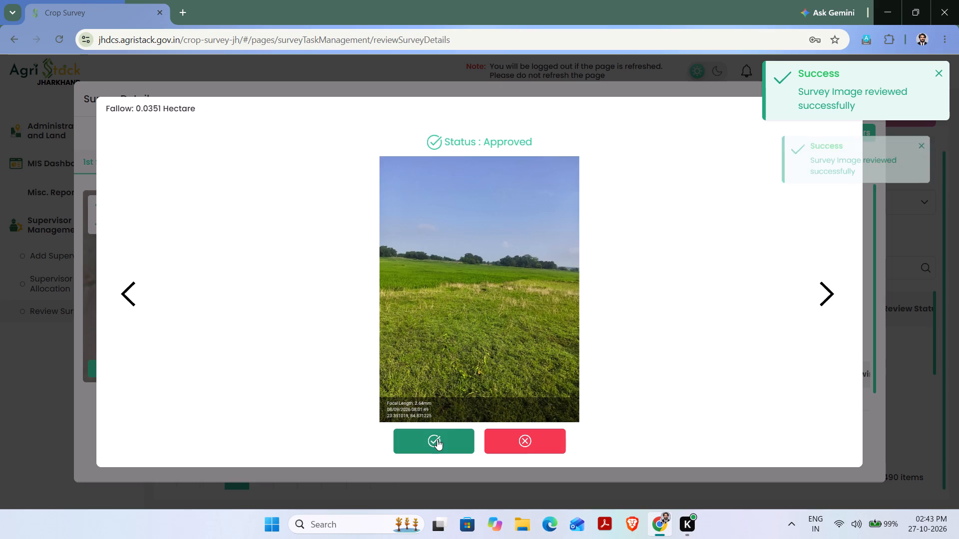
pyautogui.moveTo(481, 383); pyautogui.dragTo(425, 394)
pyautogui.click(426, 450)
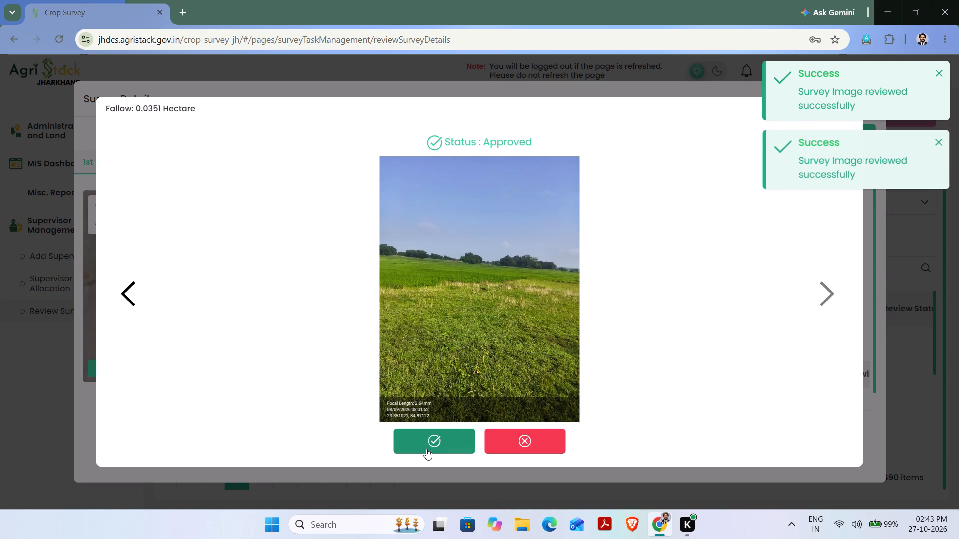
pyautogui.moveTo(478, 377); pyautogui.dragTo(460, 379)
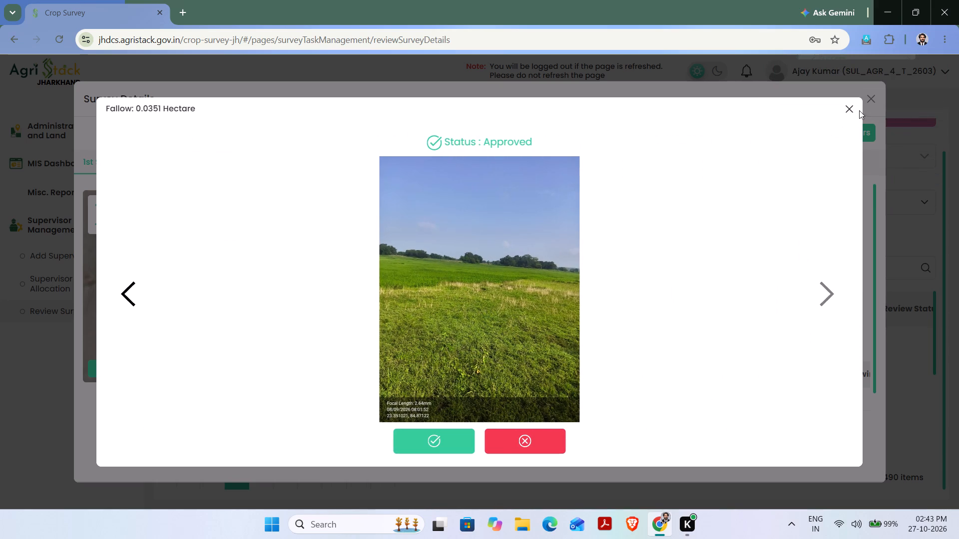
pyautogui.click(851, 108)
# Approve the 1st Survey of survey number 463, save the review and close its survey details.
pyautogui.scroll(-1, 422, 384)
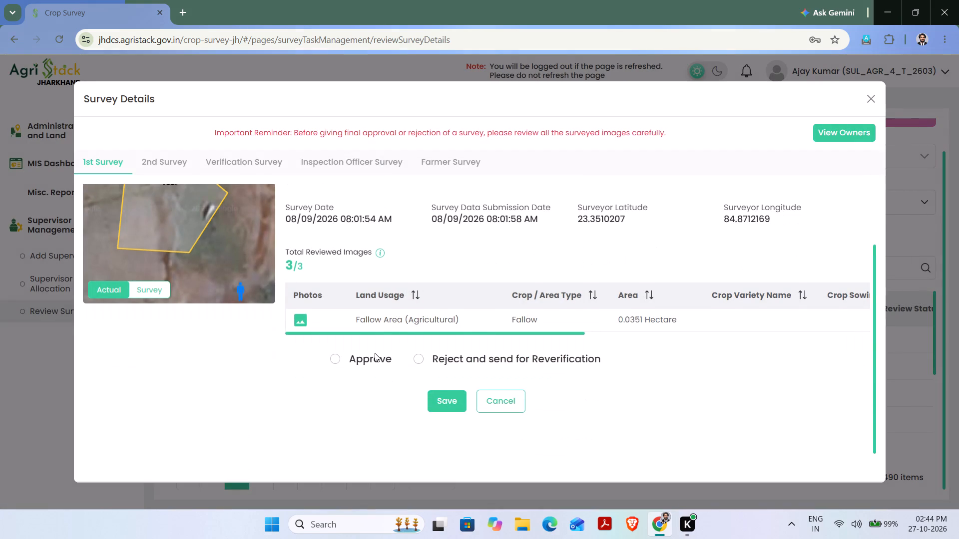
pyautogui.click(374, 352)
pyautogui.click(453, 396)
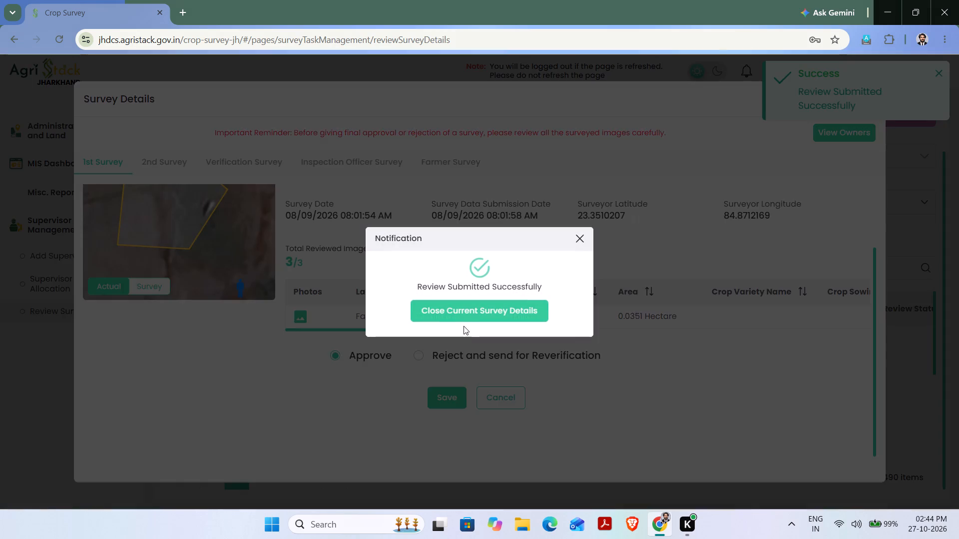
pyautogui.click(461, 318)
# Open the survey details for survey number 464 and approve all three of its farm images.
pyautogui.click(186, 423)
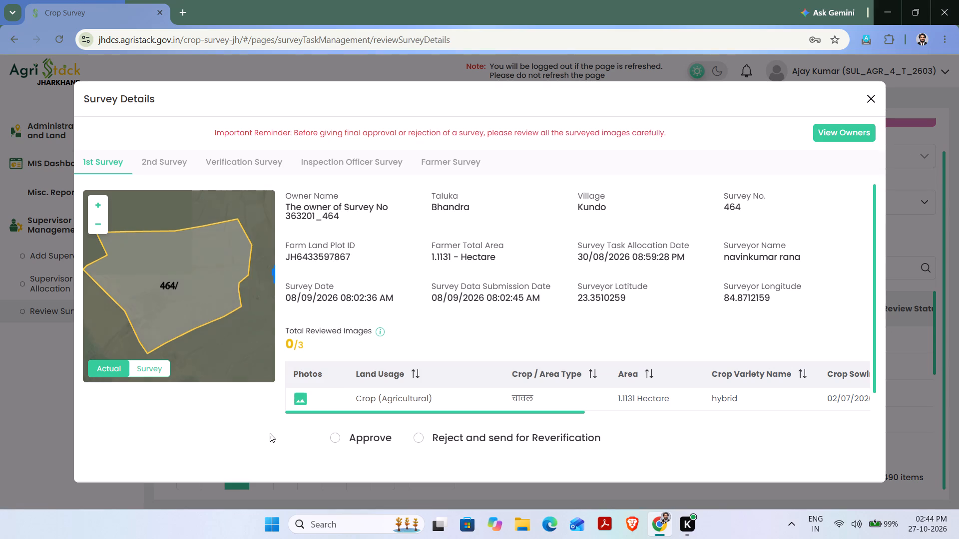
pyautogui.click(295, 394)
pyautogui.click(436, 439)
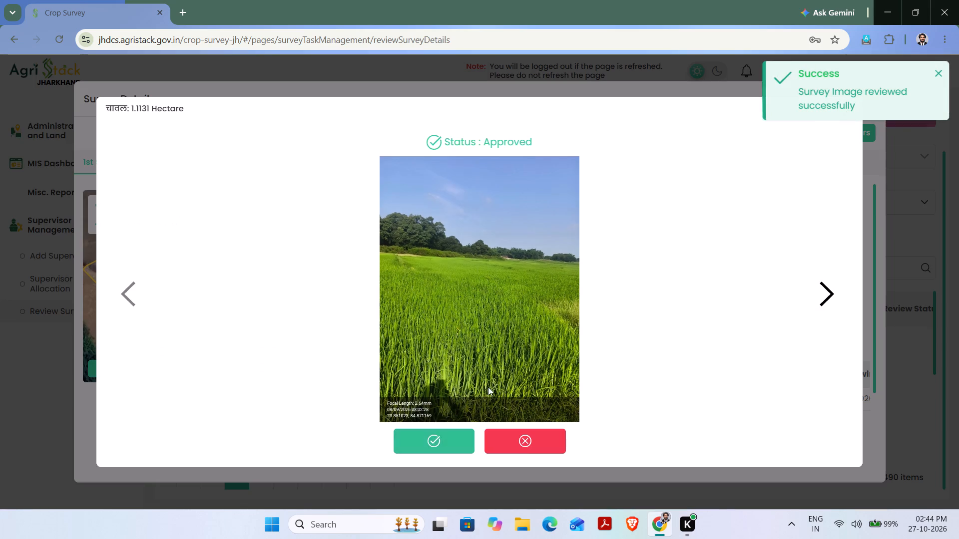
pyautogui.moveTo(488, 386); pyautogui.dragTo(475, 388)
pyautogui.moveTo(502, 365); pyautogui.dragTo(432, 365)
pyautogui.click(462, 427)
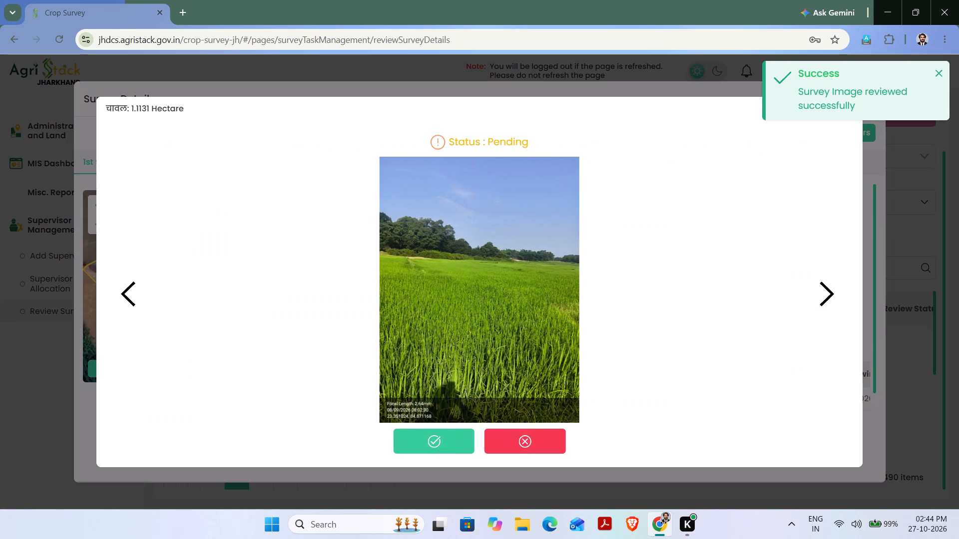
pyautogui.click(463, 438)
pyautogui.moveTo(524, 380); pyautogui.dragTo(445, 398)
pyautogui.click(422, 441)
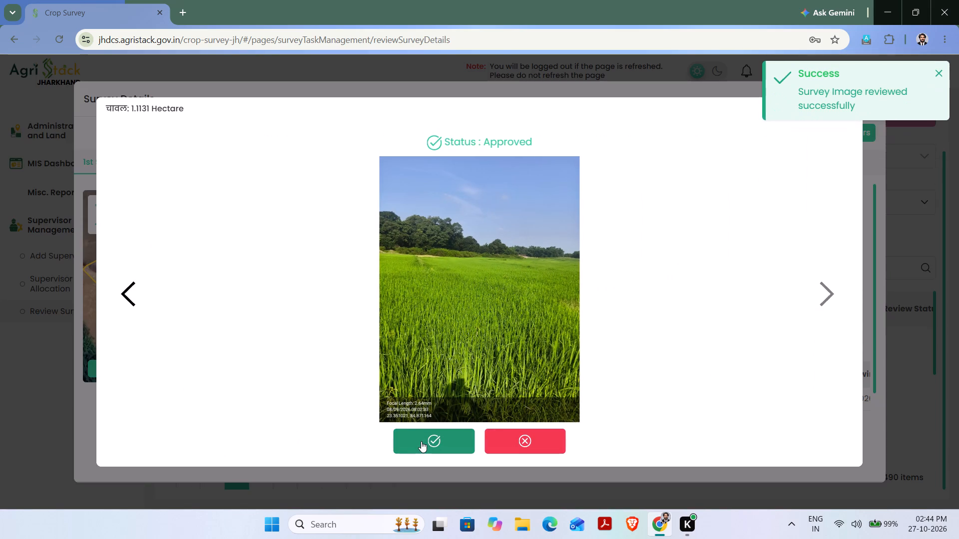
pyautogui.moveTo(493, 355); pyautogui.dragTo(473, 354)
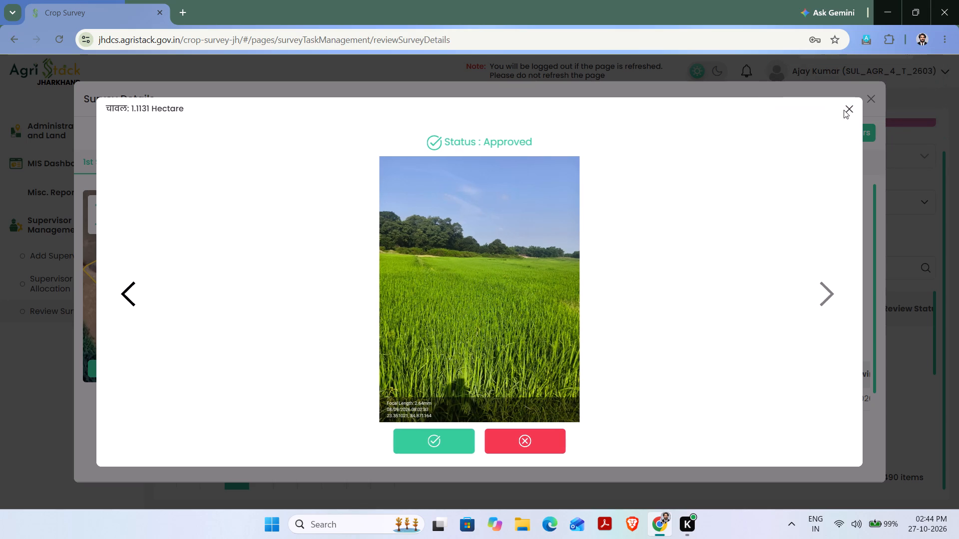
pyautogui.click(847, 105)
# Approve the 1st Survey of survey number 464, save the review and close its survey details.
pyautogui.scroll(-1, 369, 392)
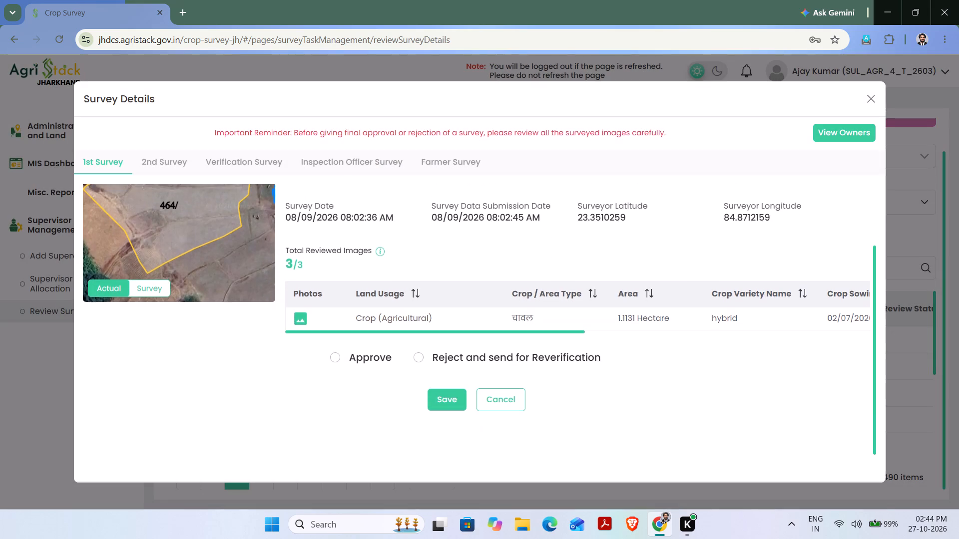
pyautogui.click(362, 357)
pyautogui.click(439, 390)
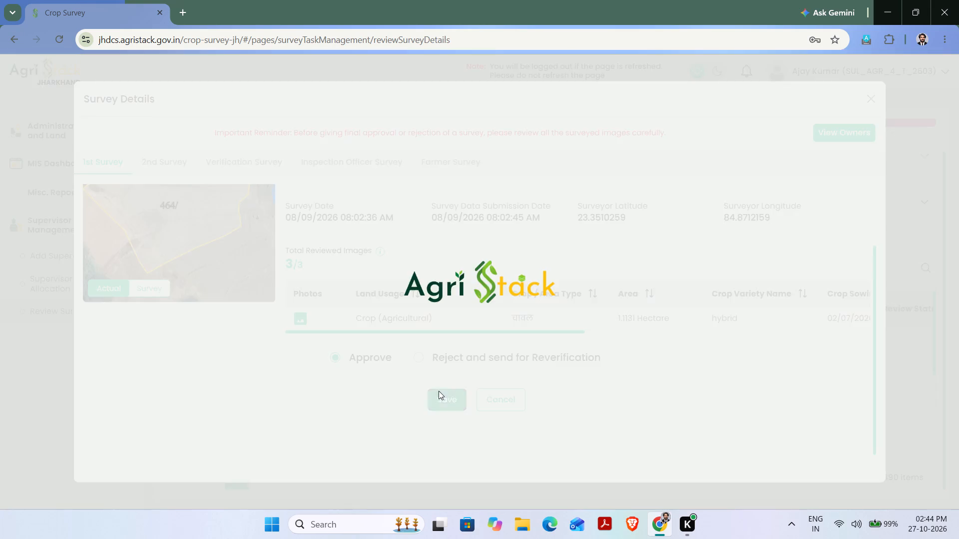
pyautogui.click(472, 316)
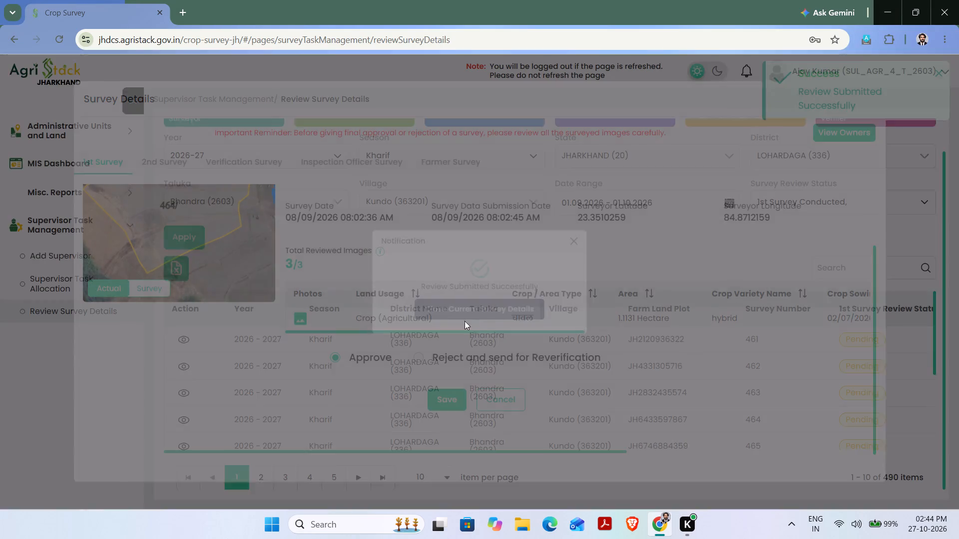
pyautogui.click(185, 421)
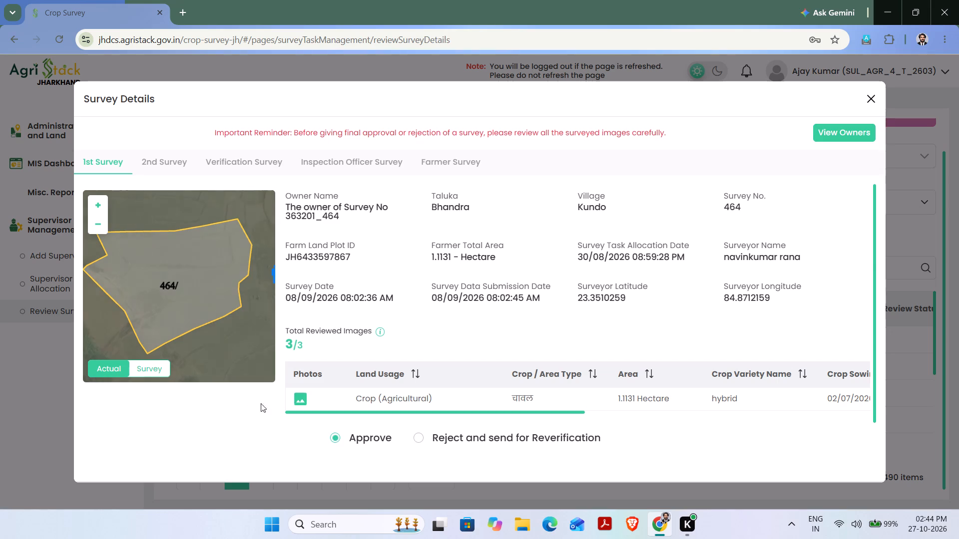
pyautogui.click(875, 101)
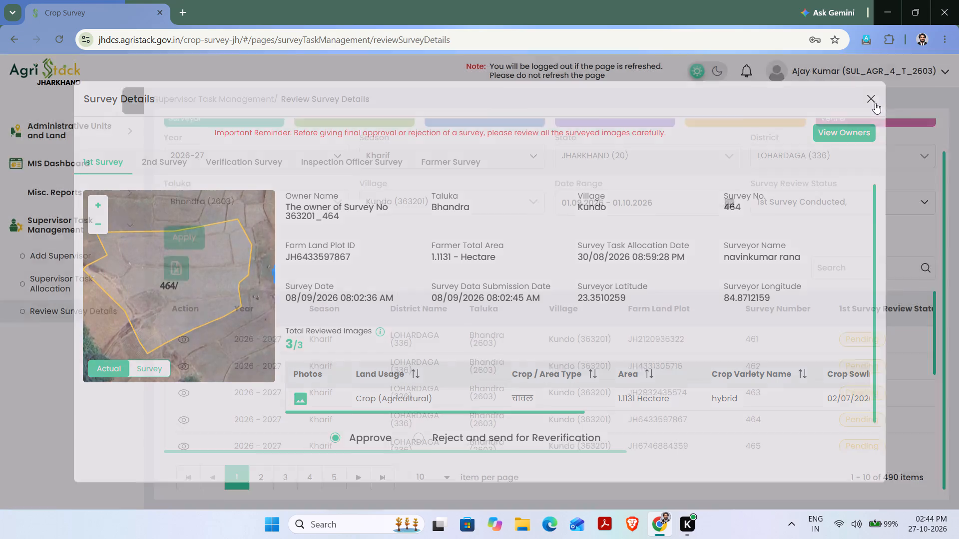
# Open the survey details for survey number 465 and approve all three of its farm images.
pyautogui.click(179, 446)
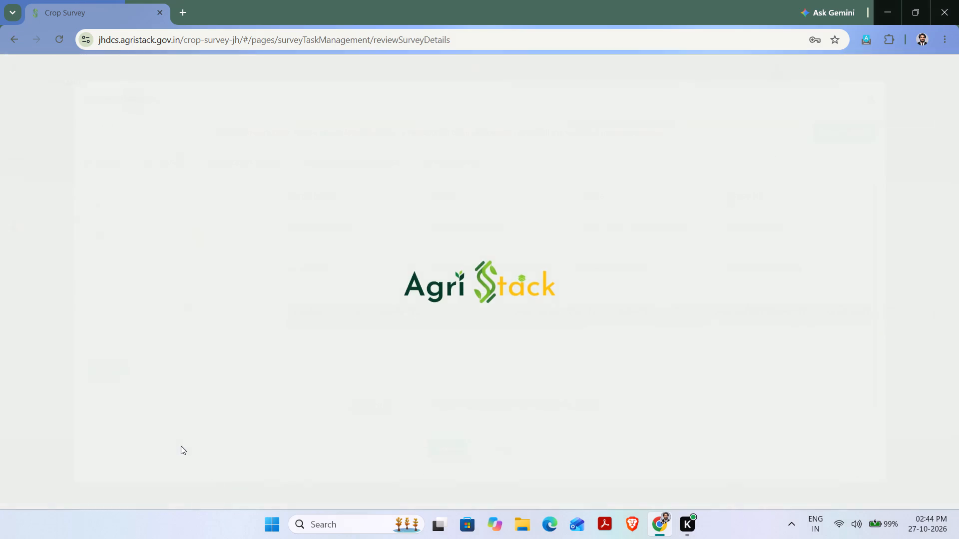
pyautogui.click(301, 395)
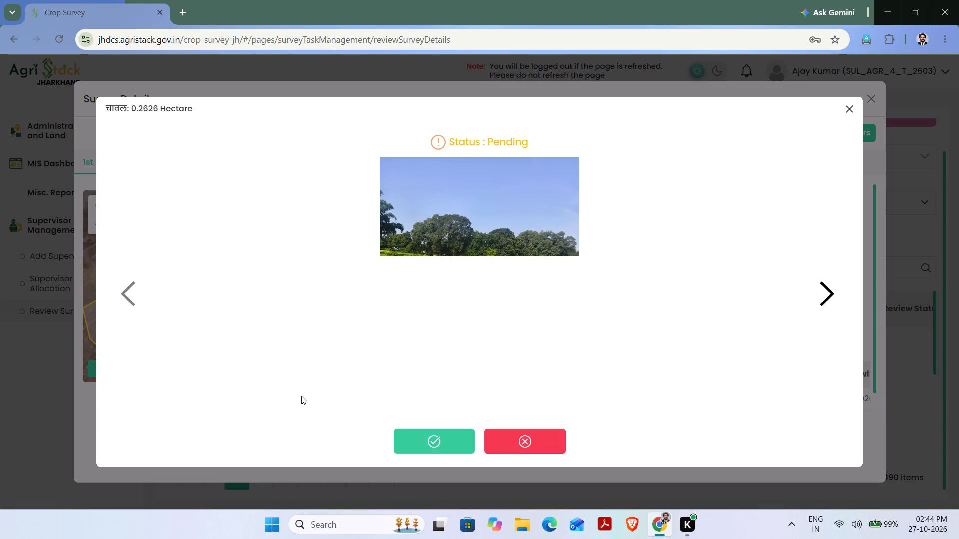
pyautogui.click(416, 432)
pyautogui.moveTo(501, 359); pyautogui.dragTo(427, 364)
pyautogui.click(414, 437)
pyautogui.moveTo(476, 370); pyautogui.dragTo(440, 373)
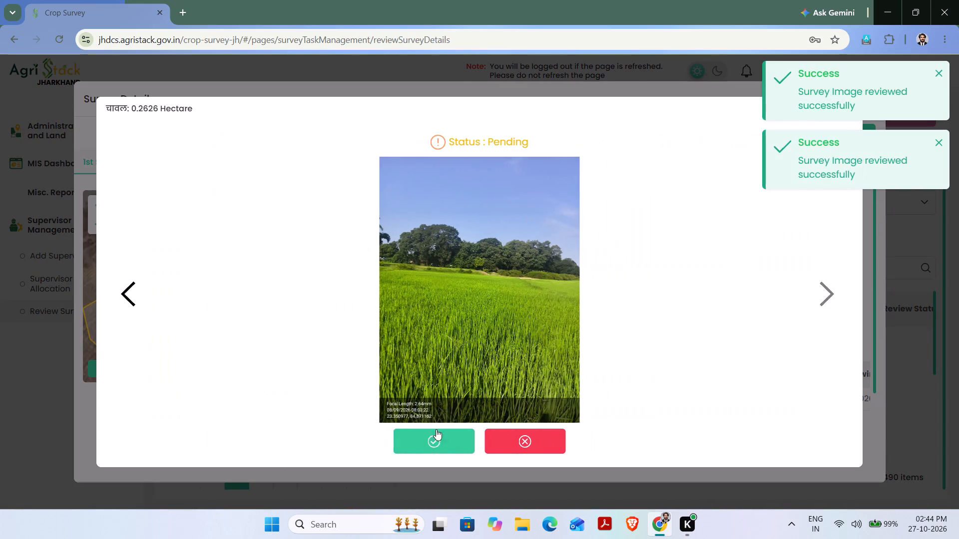
pyautogui.click(438, 434)
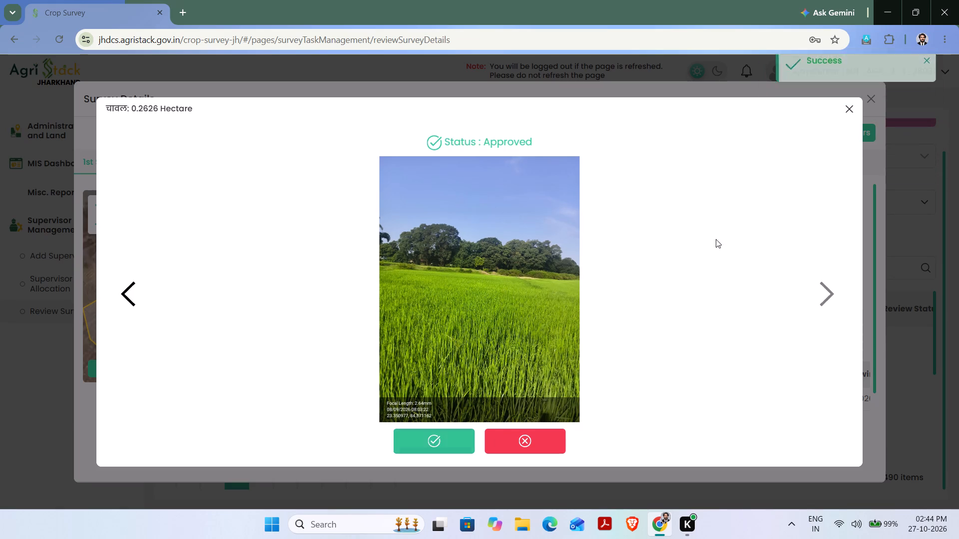
pyautogui.click(848, 108)
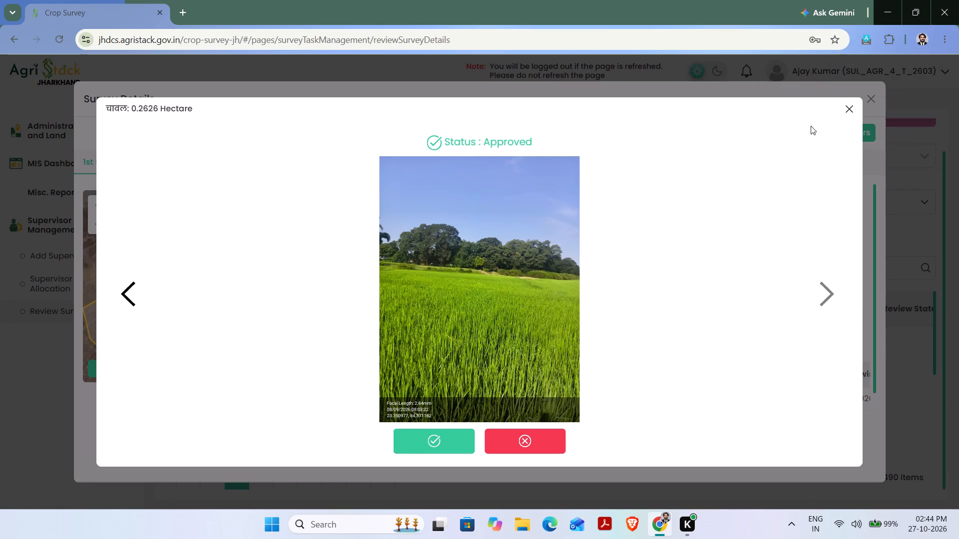
pyautogui.click(855, 105)
pyautogui.click(852, 105)
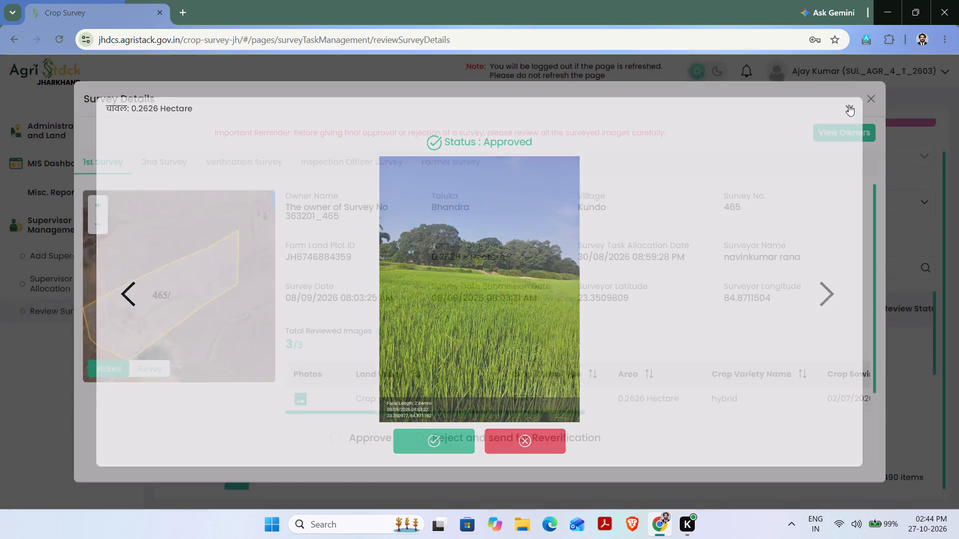
# Approve the 1st Survey of survey number 465, save the review and close its survey details.
pyautogui.scroll(-2, 414, 345)
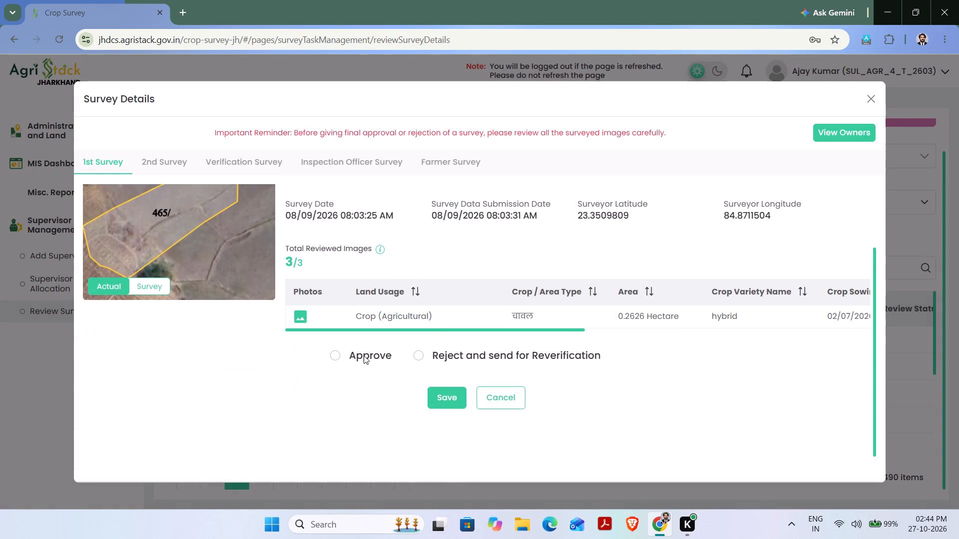
pyautogui.click(364, 355)
pyautogui.click(446, 391)
pyautogui.click(469, 308)
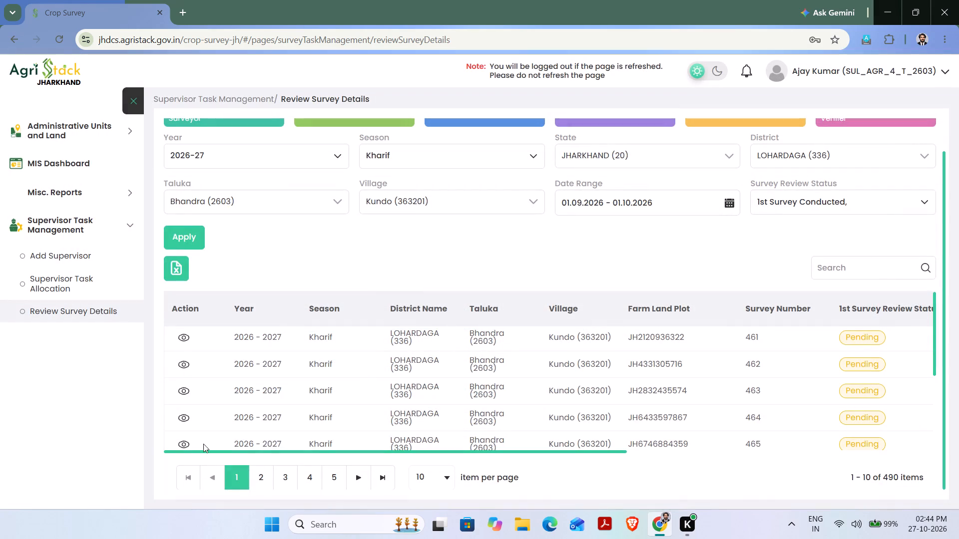
pyautogui.click(180, 445)
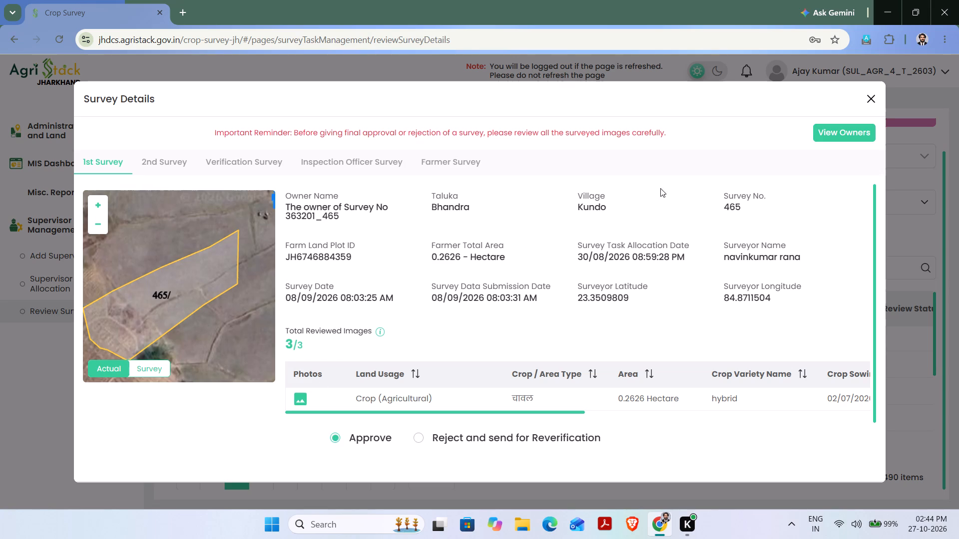
pyautogui.click(873, 93)
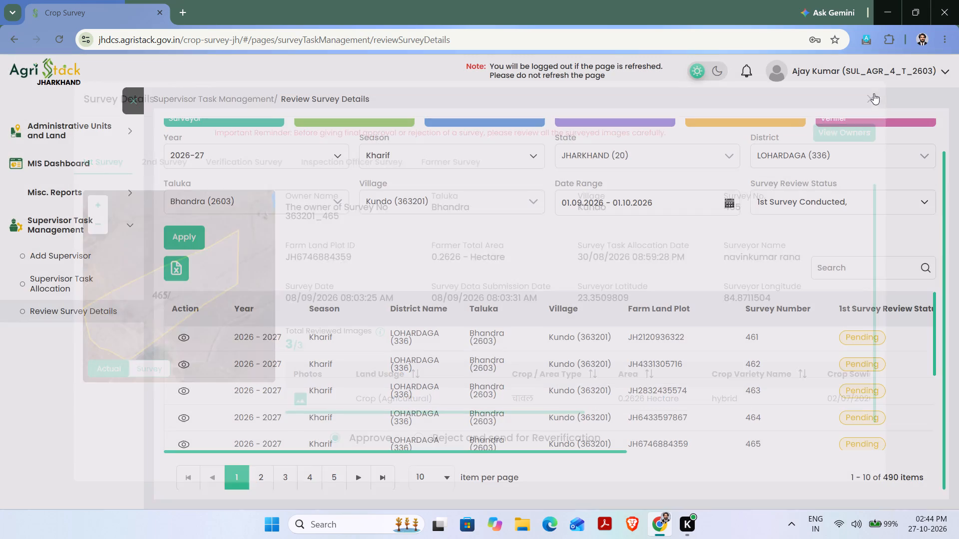
# Open the survey details for survey number 467 and approve all three of its farm images.
pyautogui.scroll(-4, 344, 420)
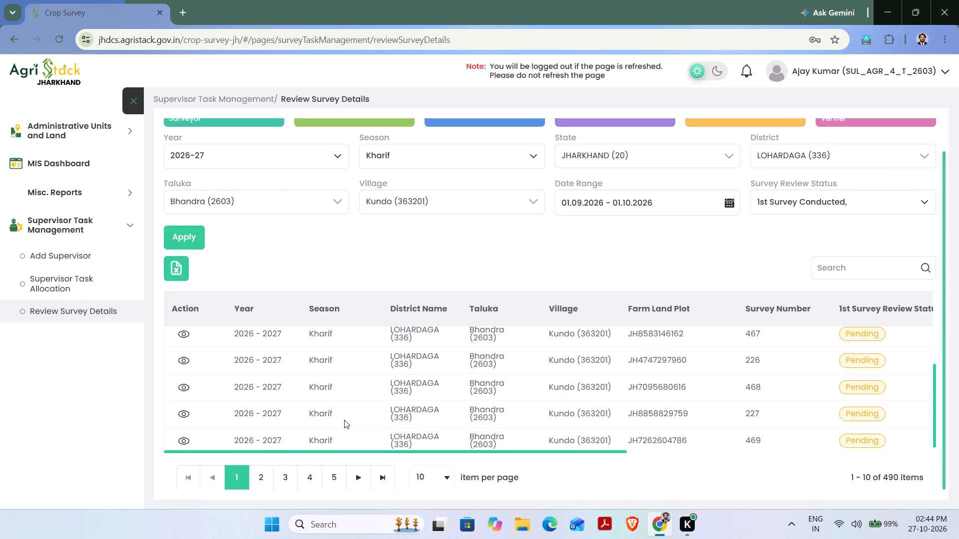
pyautogui.click(180, 332)
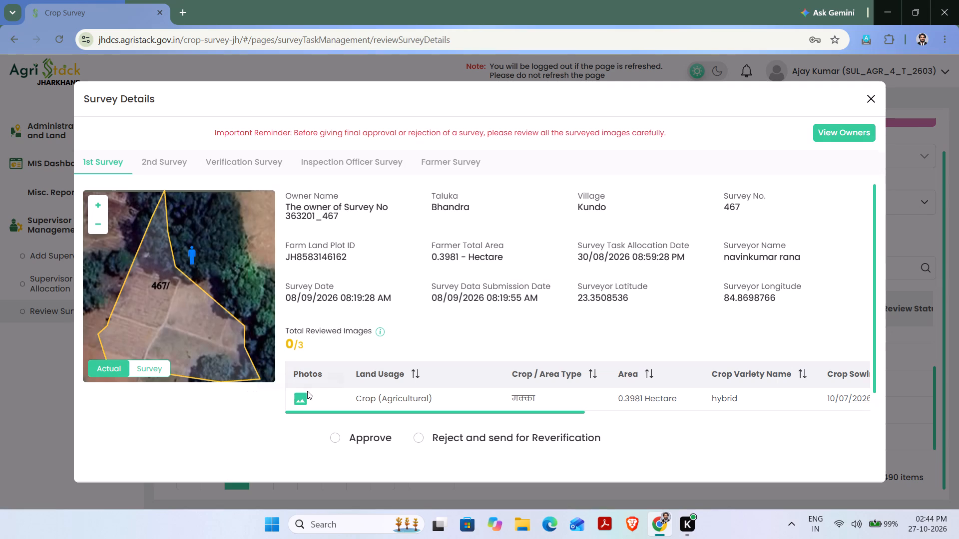
pyautogui.click(304, 397)
pyautogui.click(413, 448)
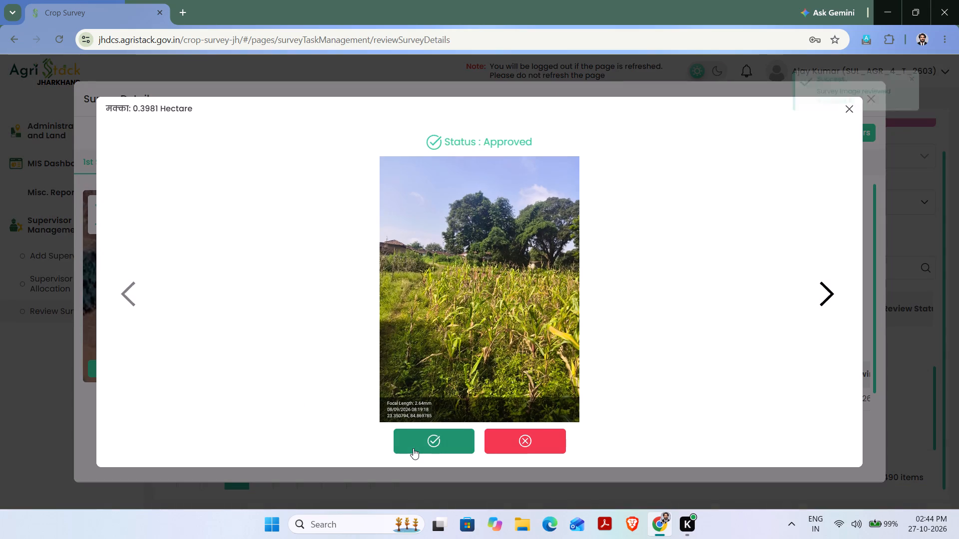
pyautogui.moveTo(500, 392); pyautogui.dragTo(408, 407)
pyautogui.click(403, 447)
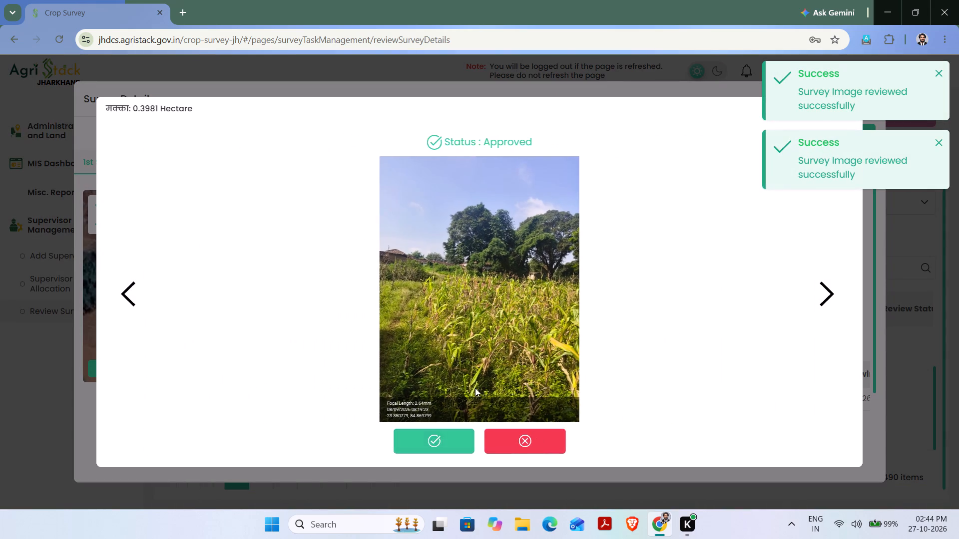
pyautogui.moveTo(475, 388); pyautogui.dragTo(424, 395)
pyautogui.click(436, 433)
pyautogui.moveTo(508, 344); pyautogui.dragTo(473, 343)
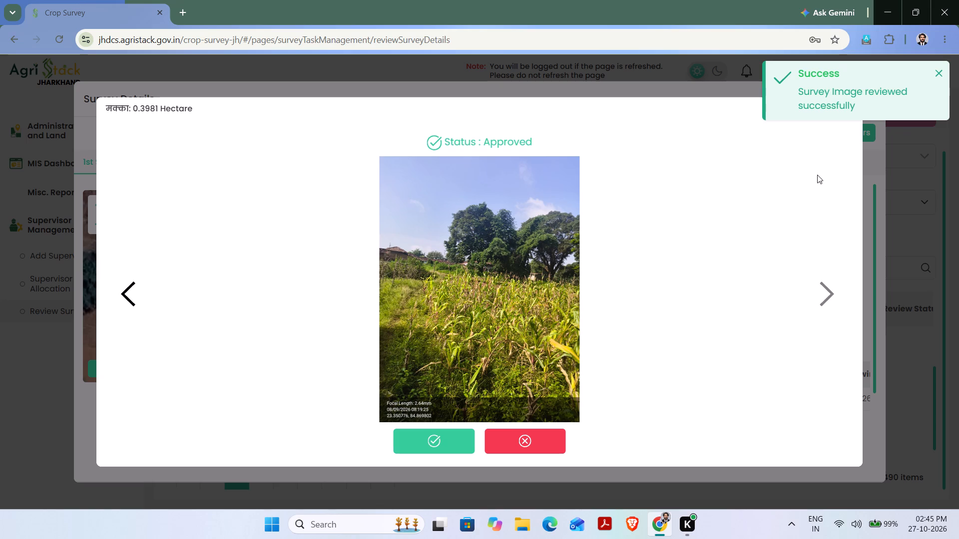
pyautogui.click(845, 115)
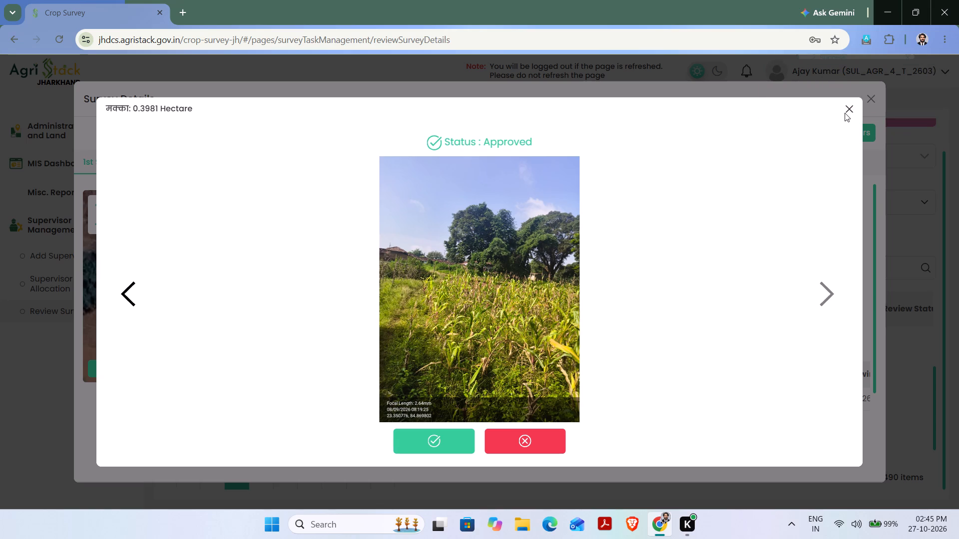
pyautogui.click(849, 104)
# Approve the 1st Survey of survey number 467, save the review and close its survey details.
pyautogui.scroll(-1, 377, 332)
pyautogui.click(329, 373)
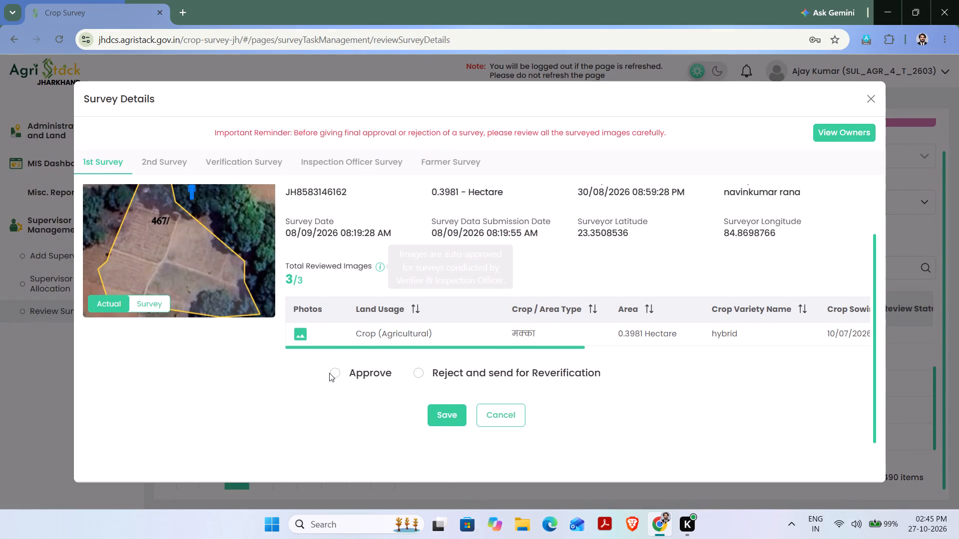
pyautogui.click(385, 370)
pyautogui.click(452, 412)
pyautogui.click(464, 319)
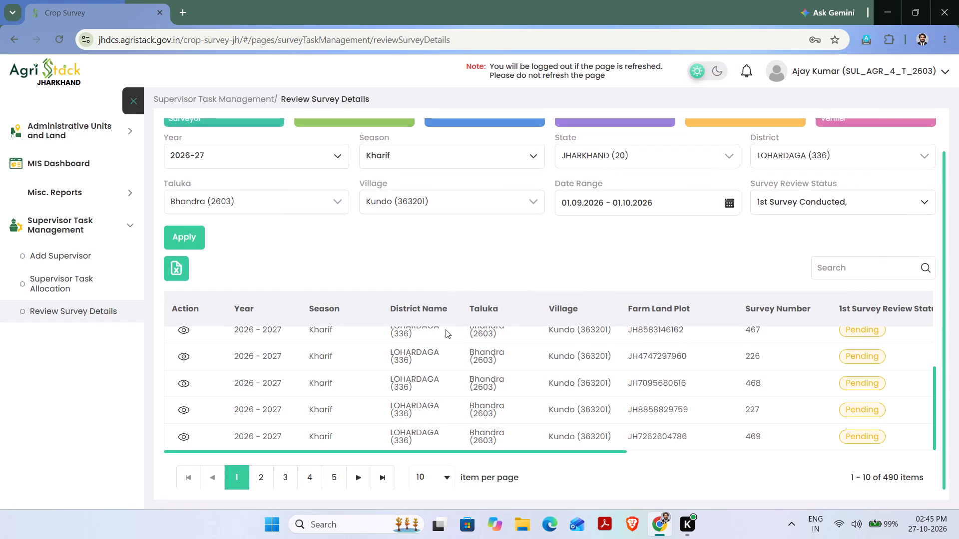
# Open the survey details for survey number 226 and approve all three of its farm images.
pyautogui.click(183, 357)
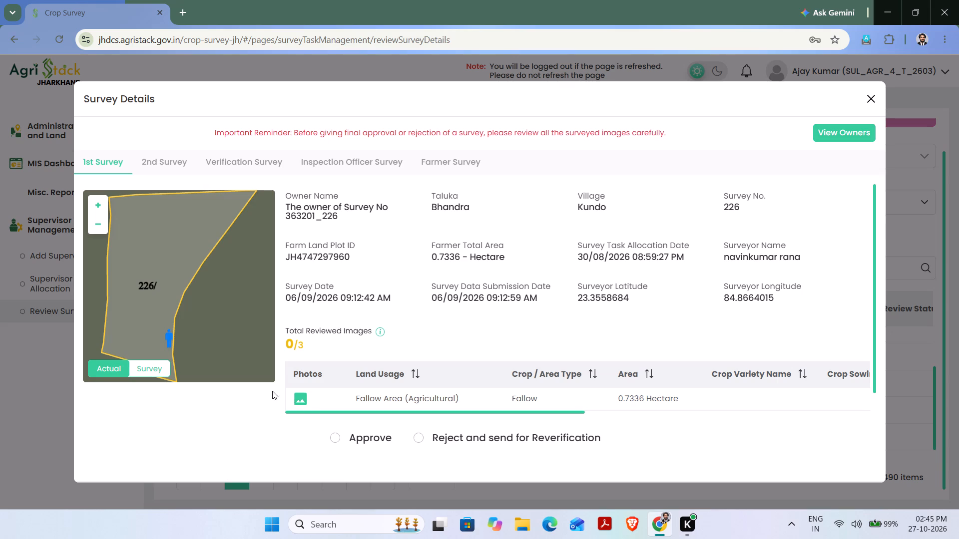
pyautogui.click(299, 399)
pyautogui.click(406, 436)
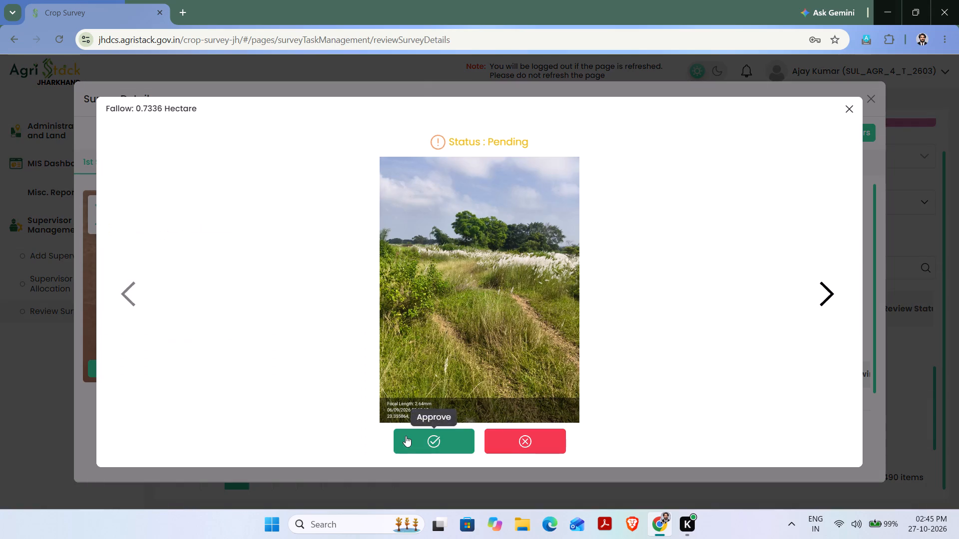
pyautogui.moveTo(516, 353); pyautogui.dragTo(451, 357)
pyautogui.click(430, 437)
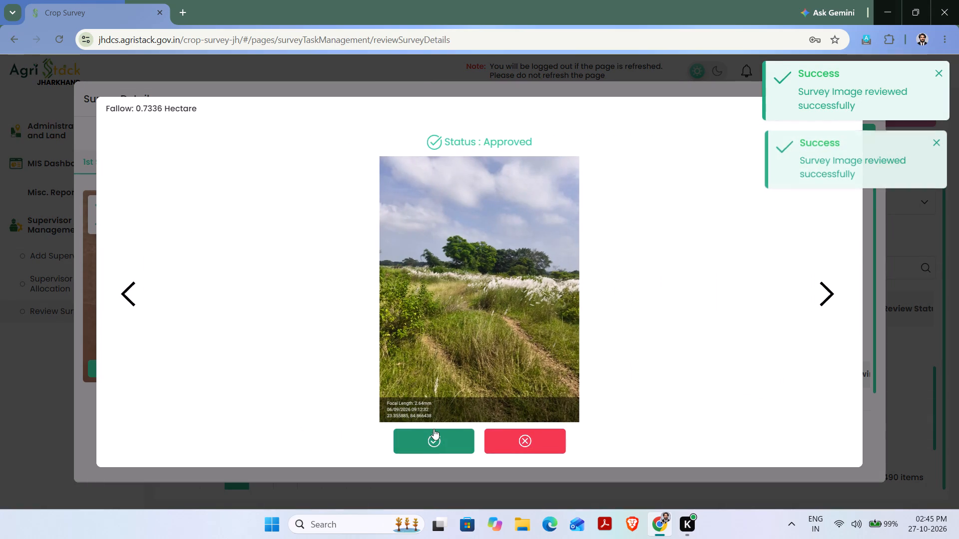
pyautogui.moveTo(515, 343); pyautogui.dragTo(470, 349)
pyautogui.click(424, 446)
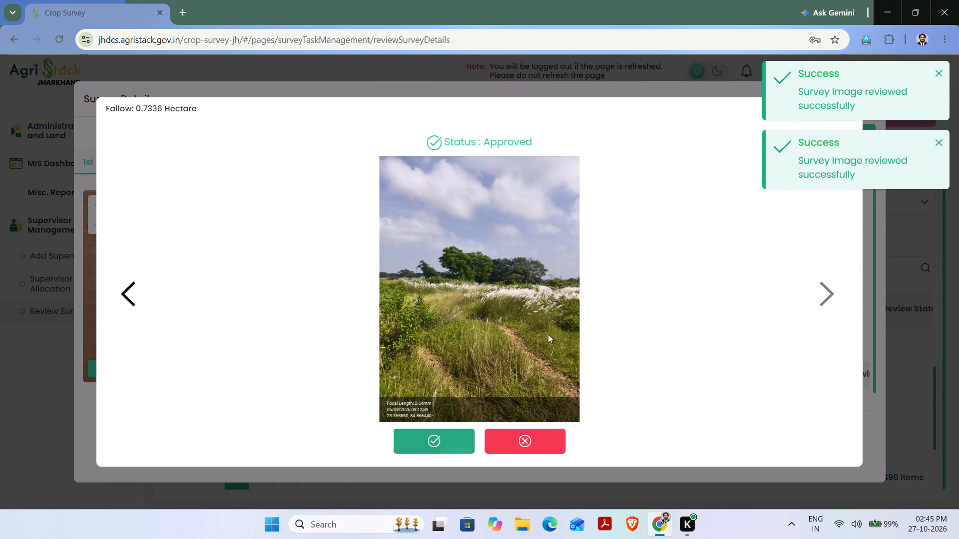
pyautogui.moveTo(535, 334); pyautogui.dragTo(476, 339)
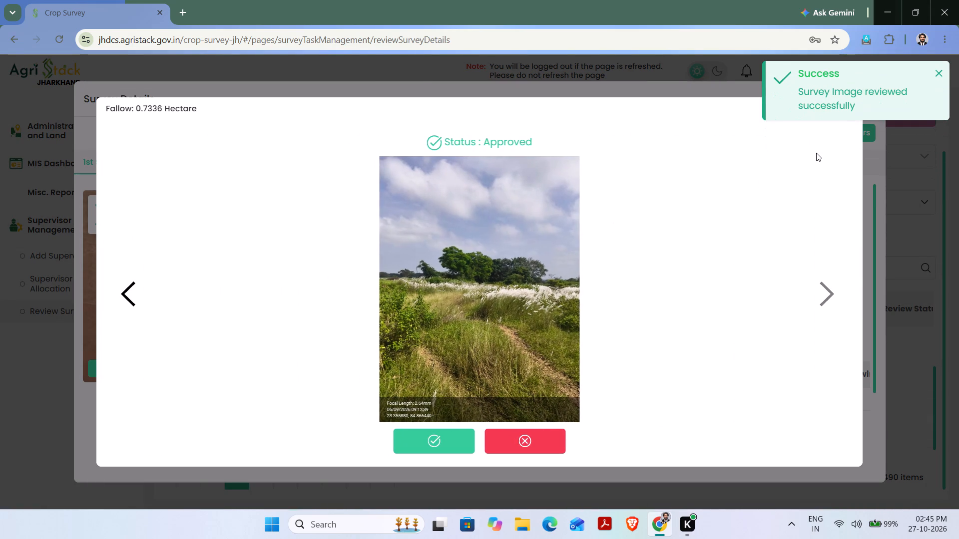
pyautogui.click(846, 109)
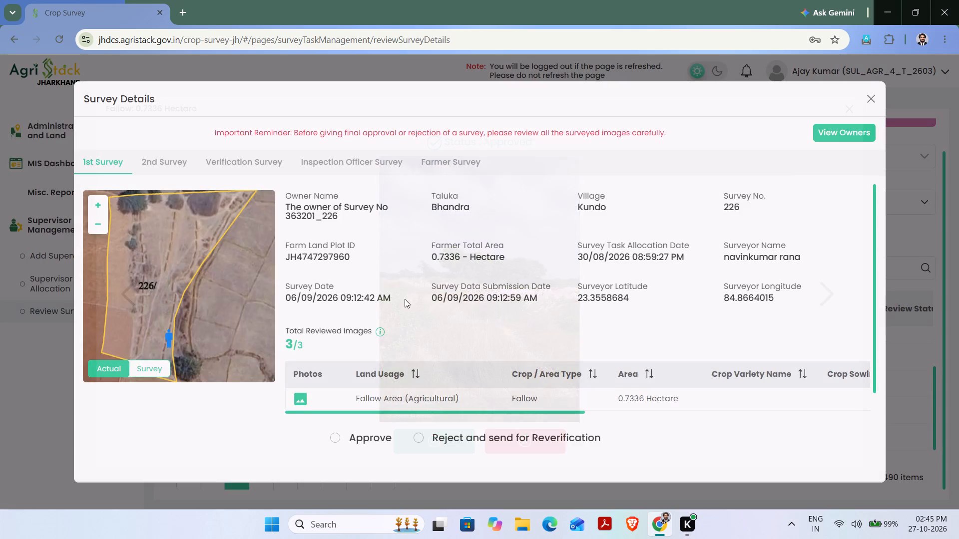
# Approve the 1st Survey of survey number 226, save the review and close its survey details.
pyautogui.scroll(-1, 405, 299)
pyautogui.click(361, 360)
pyautogui.click(453, 403)
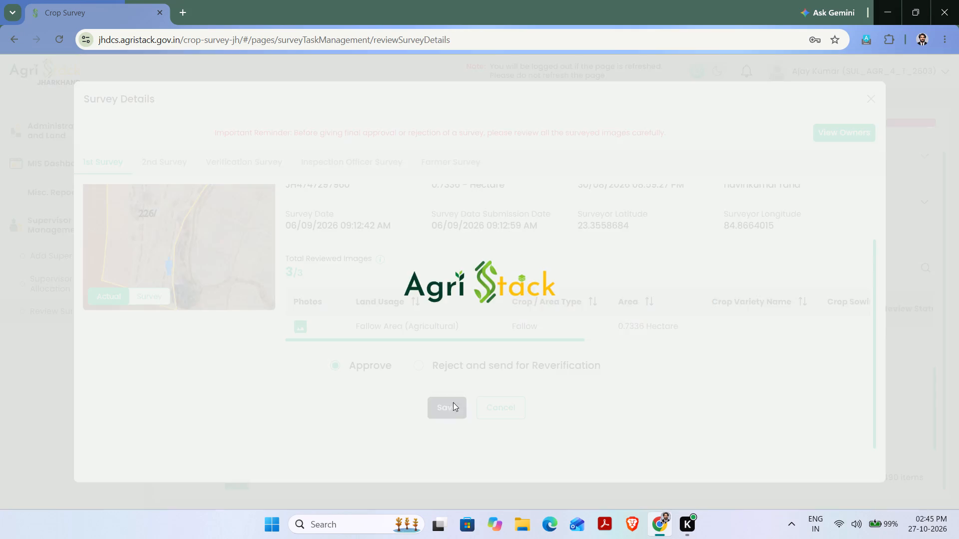
pyautogui.click(490, 289)
pyautogui.click(488, 303)
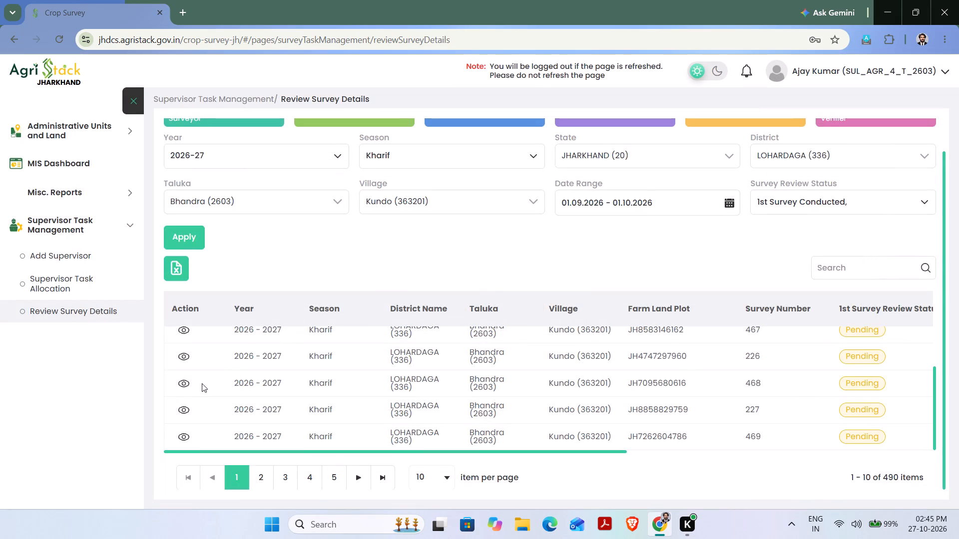
# Open the survey details for survey number 468 and approve all three of its farm images.
pyautogui.click(183, 381)
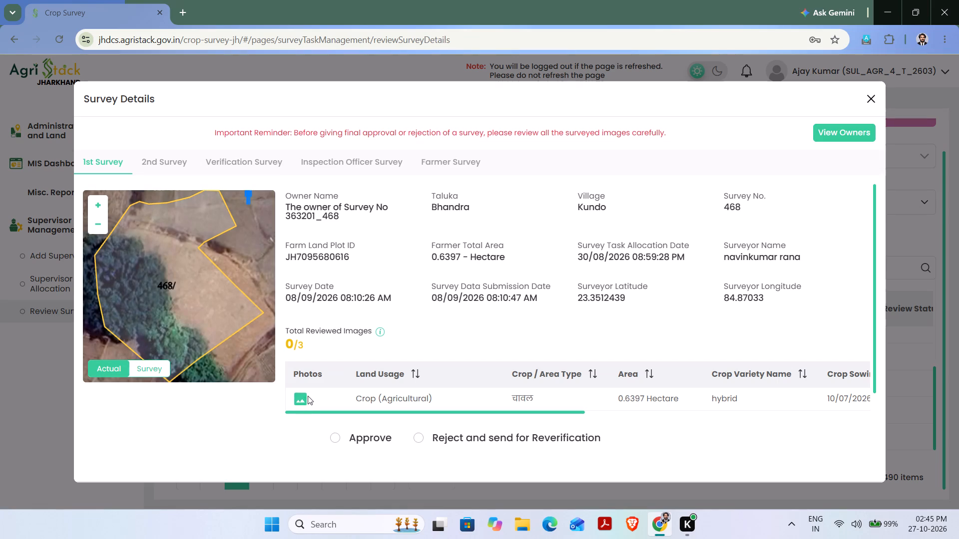
pyautogui.click(298, 396)
pyautogui.click(428, 438)
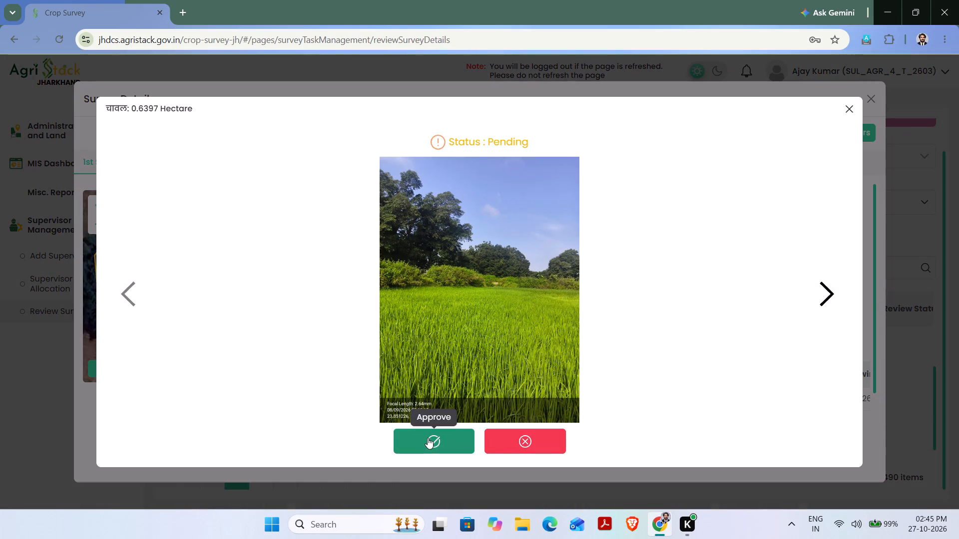
pyautogui.moveTo(524, 385); pyautogui.dragTo(467, 391)
pyautogui.click(441, 439)
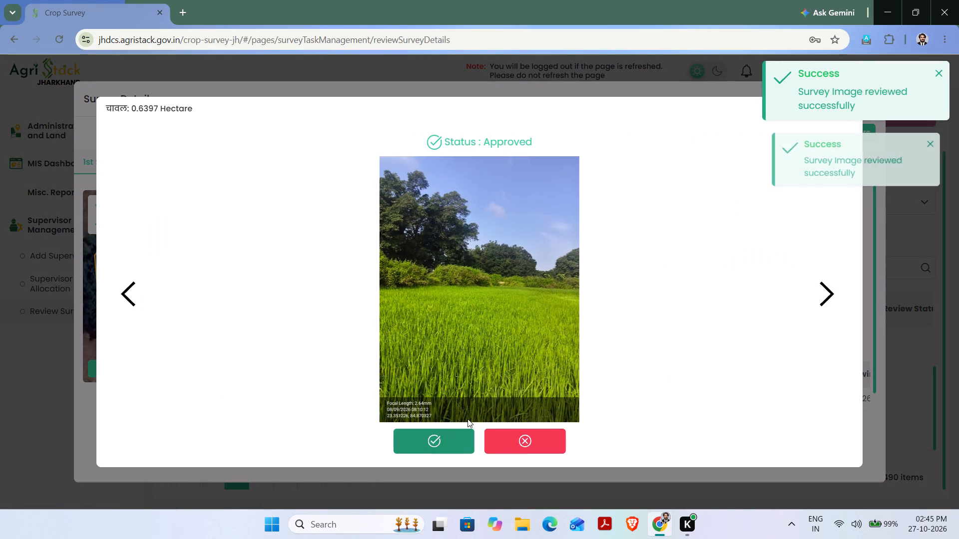
pyautogui.moveTo(507, 396); pyautogui.dragTo(469, 405)
pyautogui.click(437, 446)
pyautogui.moveTo(531, 368); pyautogui.dragTo(495, 365)
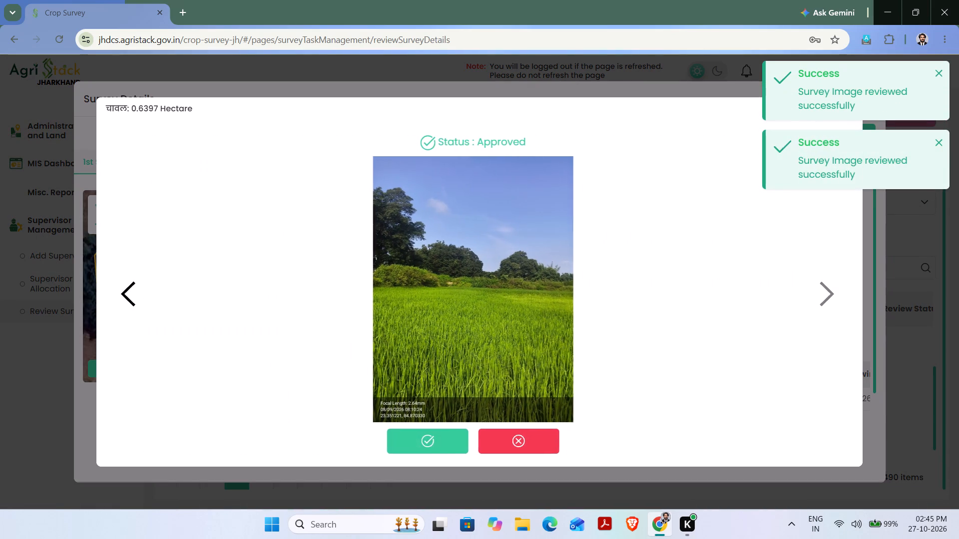
pyautogui.moveTo(495, 365); pyautogui.dragTo(491, 364)
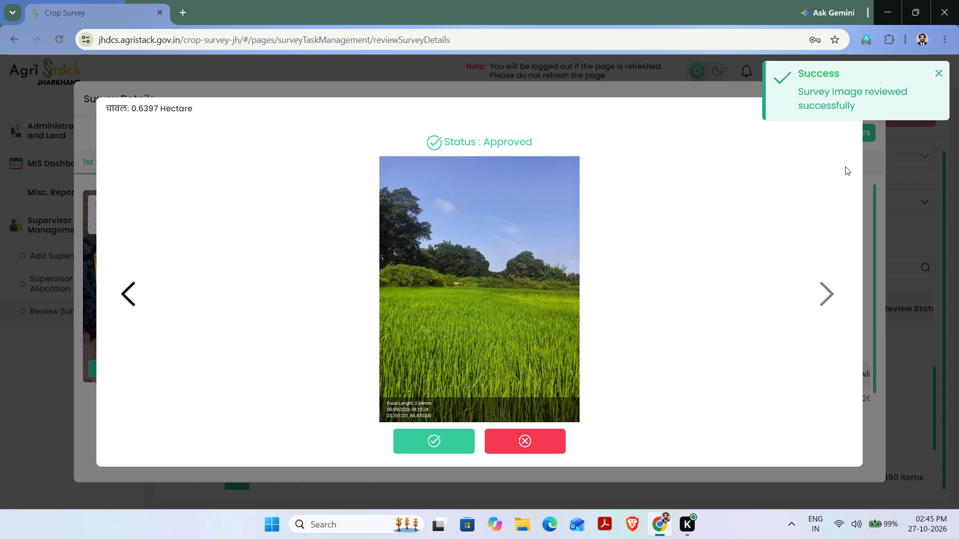
pyautogui.click(849, 112)
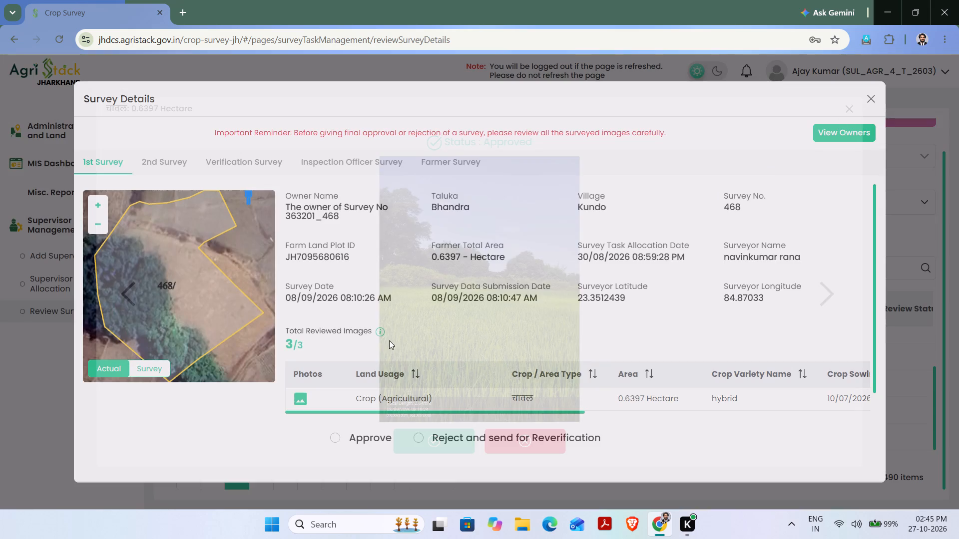
# Approve the 1st Survey of survey number 468, save the review and close its survey details.
pyautogui.scroll(-1, 389, 340)
pyautogui.click(370, 361)
pyautogui.click(445, 408)
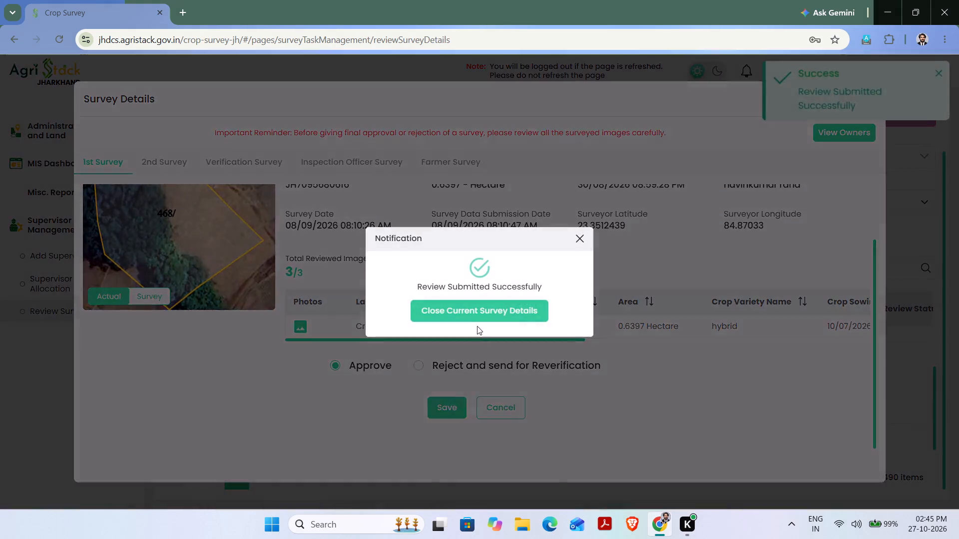
pyautogui.click(472, 309)
# Open the survey details for survey number 227 and approve all three of its farm images.
pyautogui.click(180, 416)
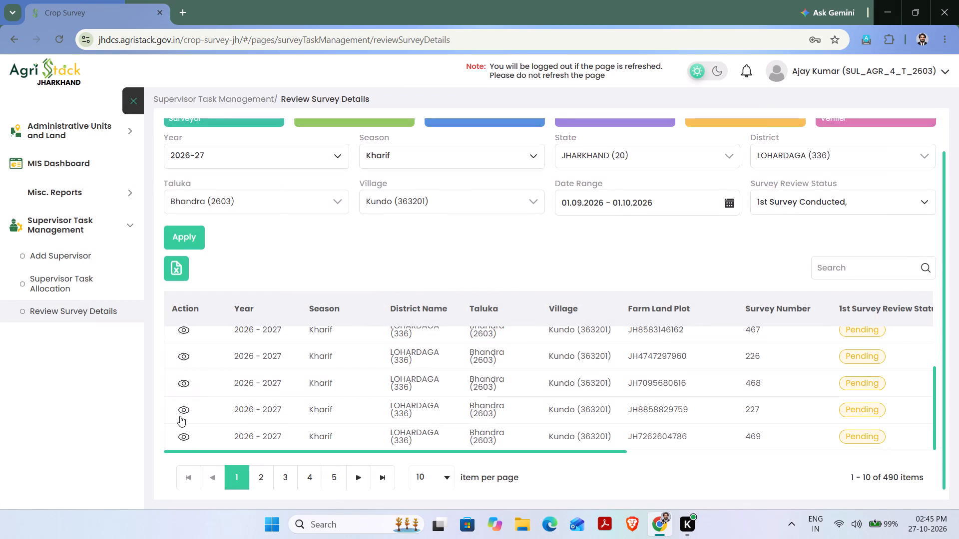
pyautogui.click(181, 413)
pyautogui.click(302, 392)
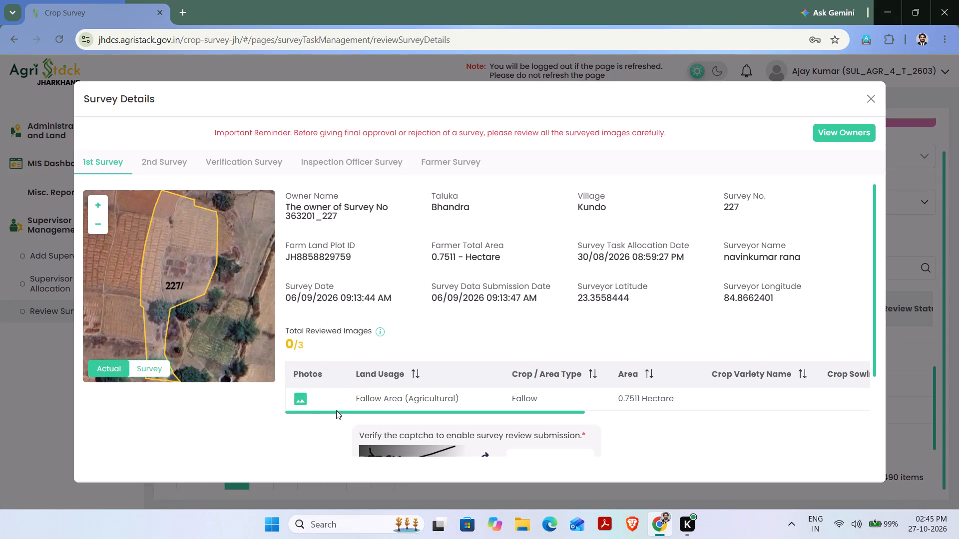
pyautogui.click(287, 391)
pyautogui.click(294, 397)
pyautogui.click(402, 432)
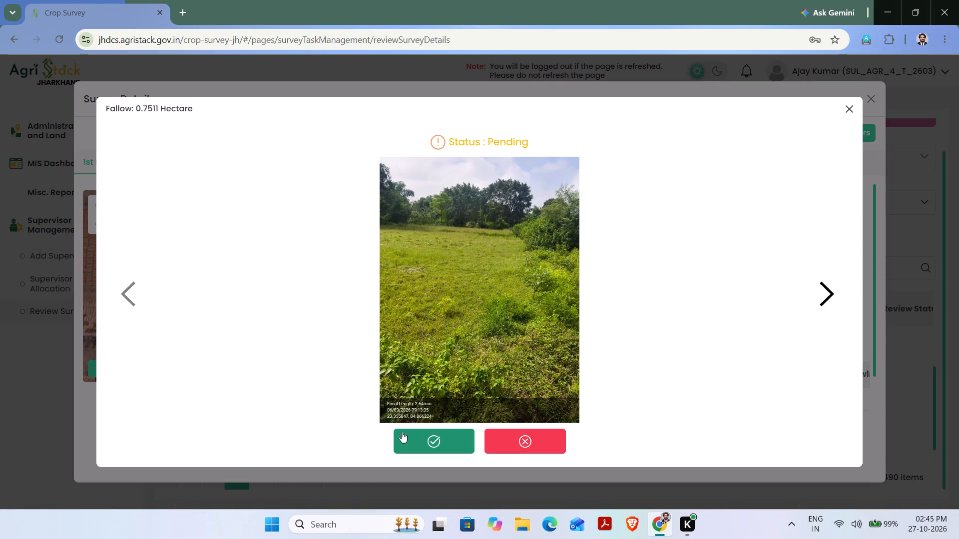
pyautogui.moveTo(463, 413); pyautogui.dragTo(404, 410)
pyautogui.click(397, 446)
pyautogui.moveTo(507, 374); pyautogui.dragTo(451, 386)
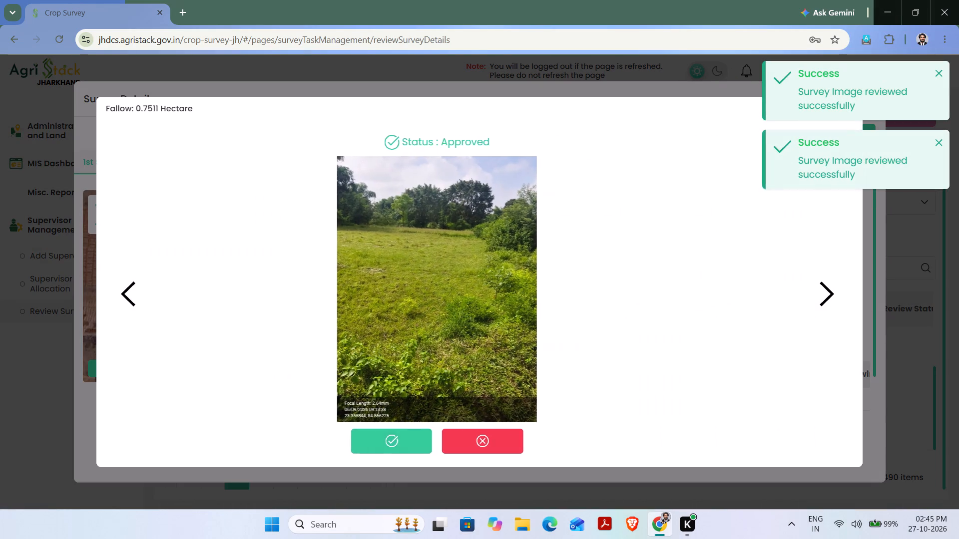
pyautogui.moveTo(451, 386); pyautogui.dragTo(418, 394)
pyautogui.click(404, 439)
pyautogui.moveTo(493, 373); pyautogui.dragTo(479, 371)
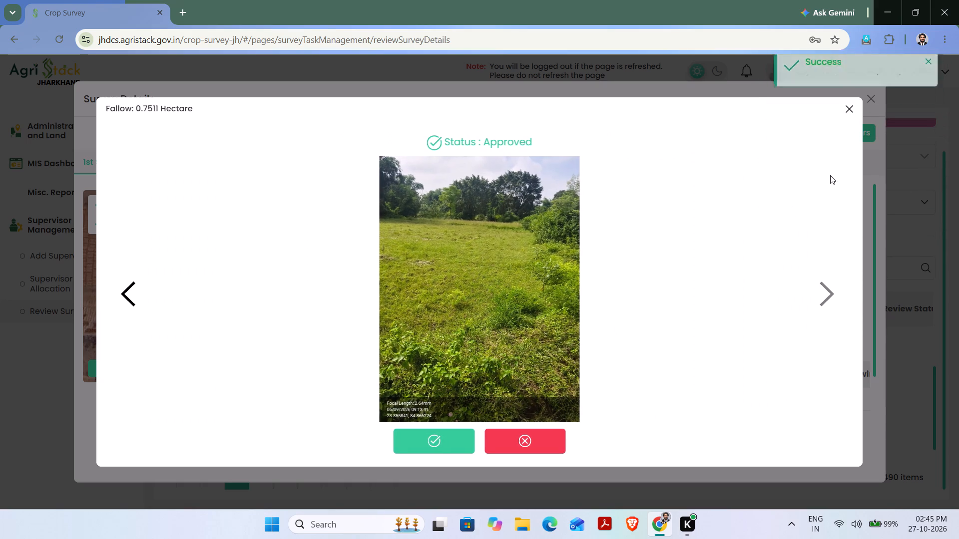
pyautogui.click(845, 109)
pyautogui.click(849, 111)
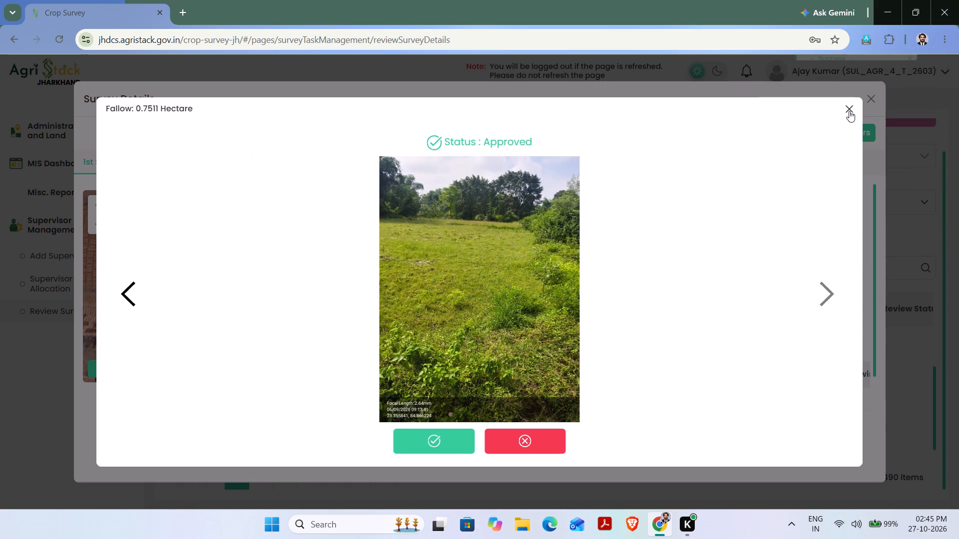
# Enter the captcha for survey number 227, approve its 1st Survey, save the review and close its survey details.
pyautogui.scroll(-1, 578, 264)
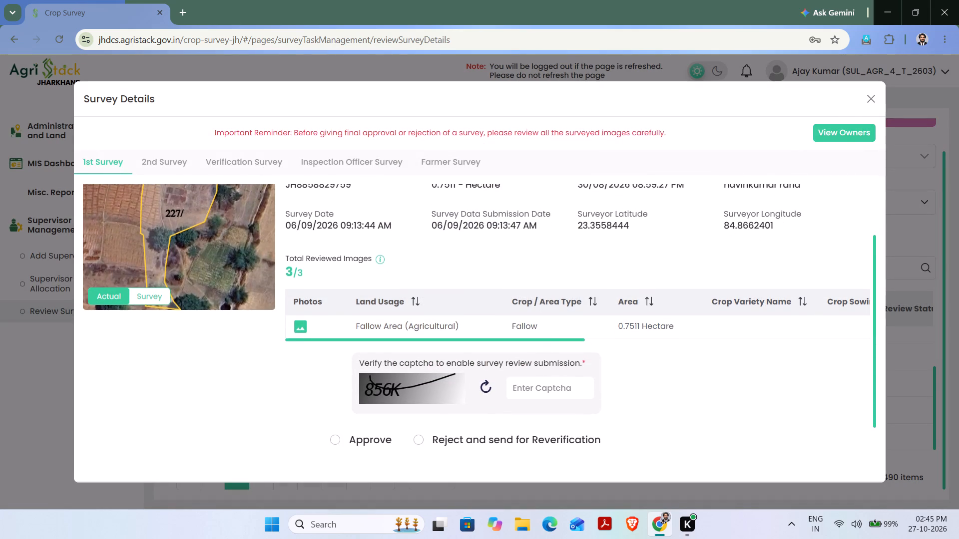
pyautogui.click(527, 390)
pyautogui.write('856')
pyautogui.hotkey('shift', 'k')
pyautogui.scroll(-1, 366, 476)
pyautogui.scroll(-1, 373, 413)
pyautogui.click(363, 352)
pyautogui.click(447, 396)
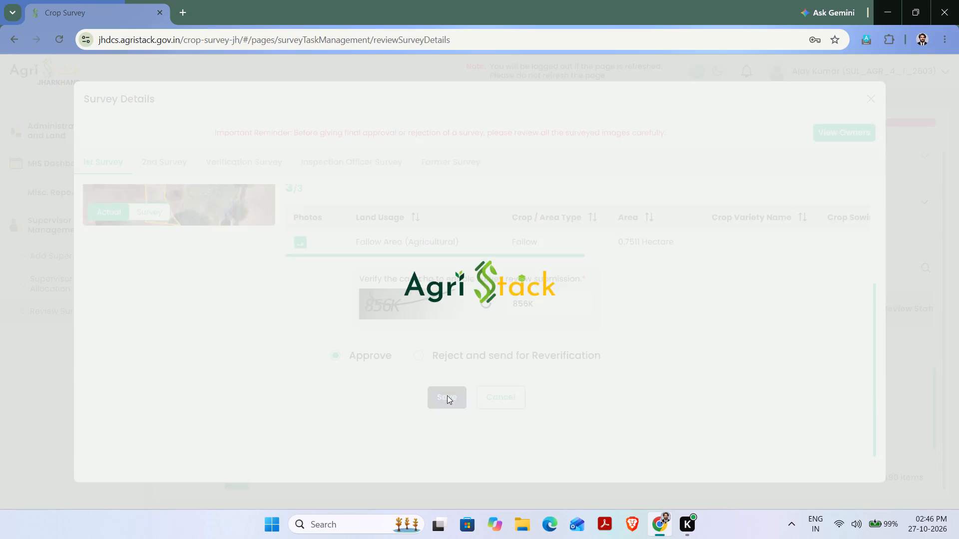
pyautogui.click(460, 315)
pyautogui.click(186, 411)
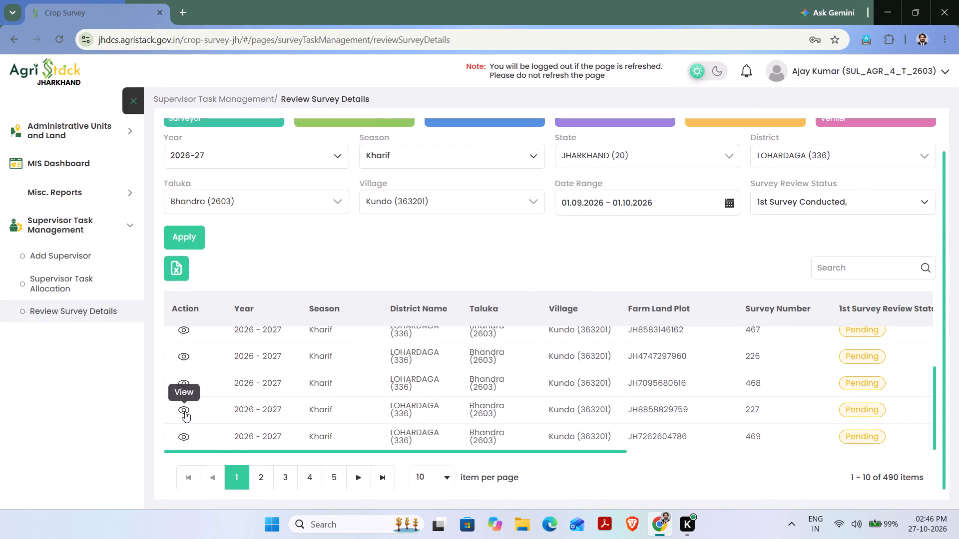
pyautogui.click(873, 102)
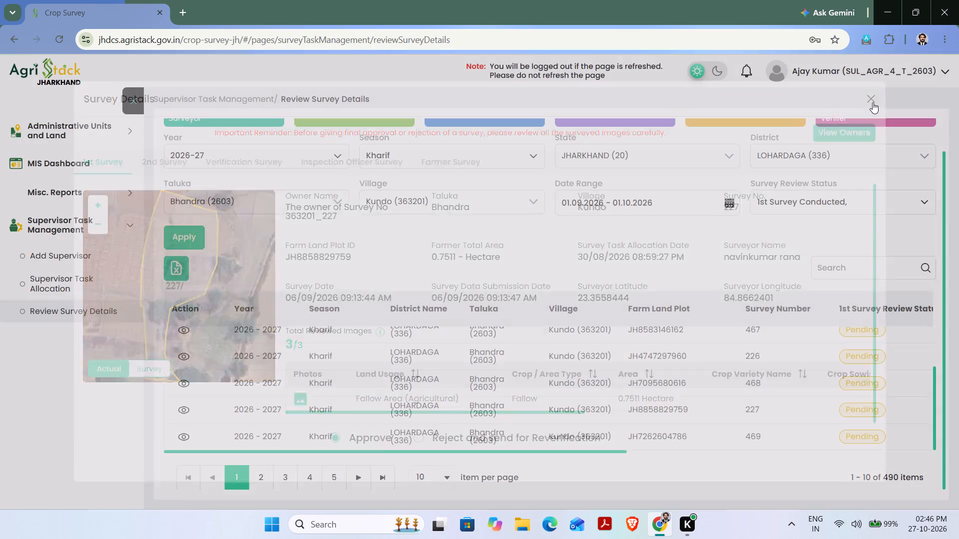
# Open the survey details for survey number 469 and approve all three of its farm images.
pyautogui.click(181, 438)
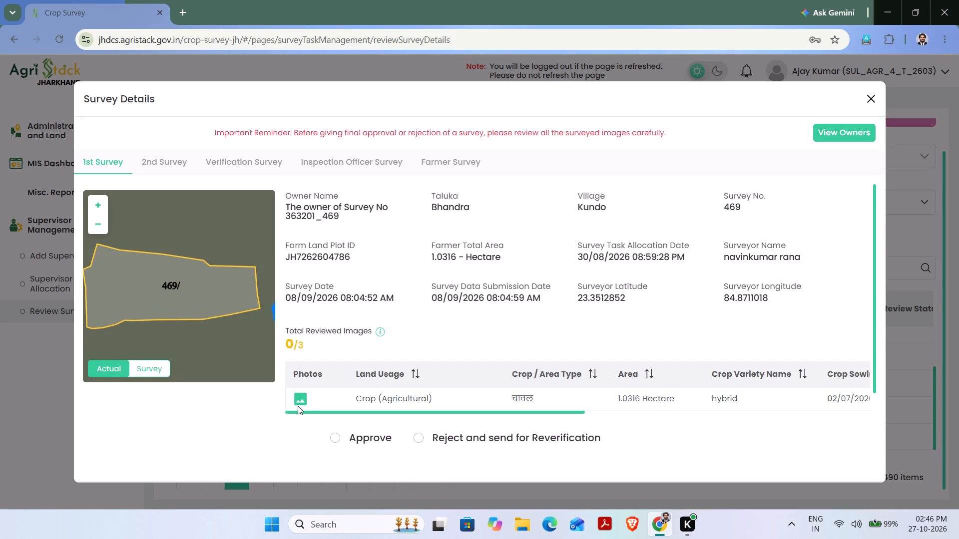
pyautogui.click(300, 397)
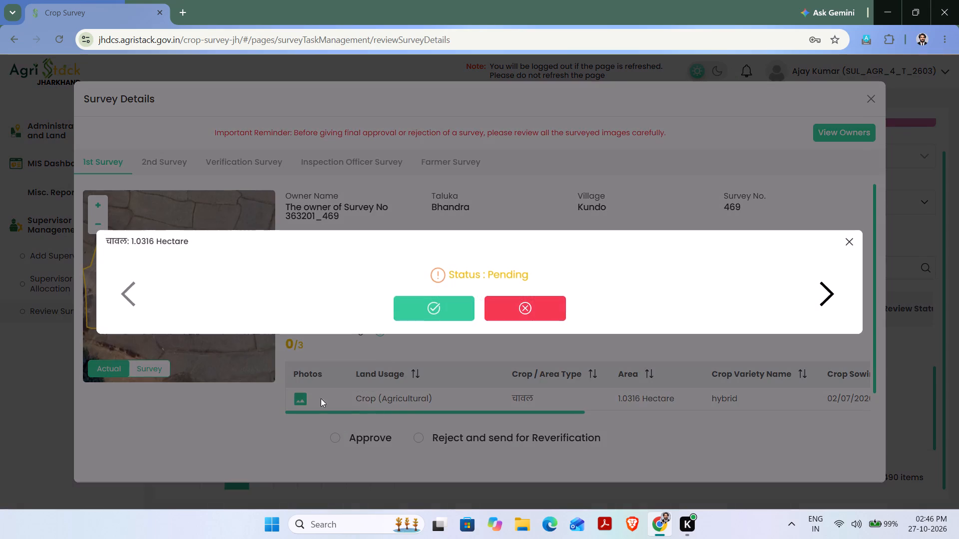
pyautogui.click(427, 446)
pyautogui.moveTo(519, 364); pyautogui.dragTo(462, 372)
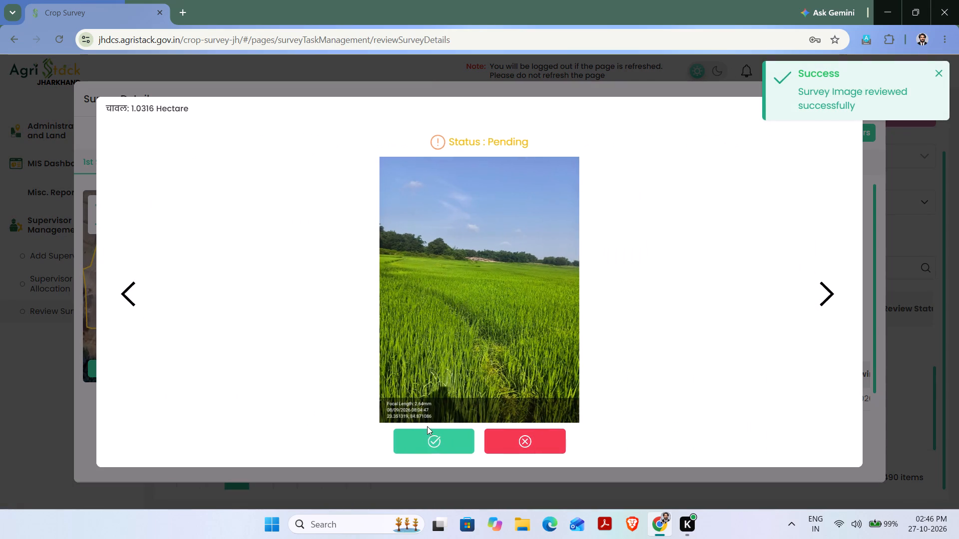
pyautogui.click(427, 436)
pyautogui.moveTo(521, 364); pyautogui.dragTo(479, 370)
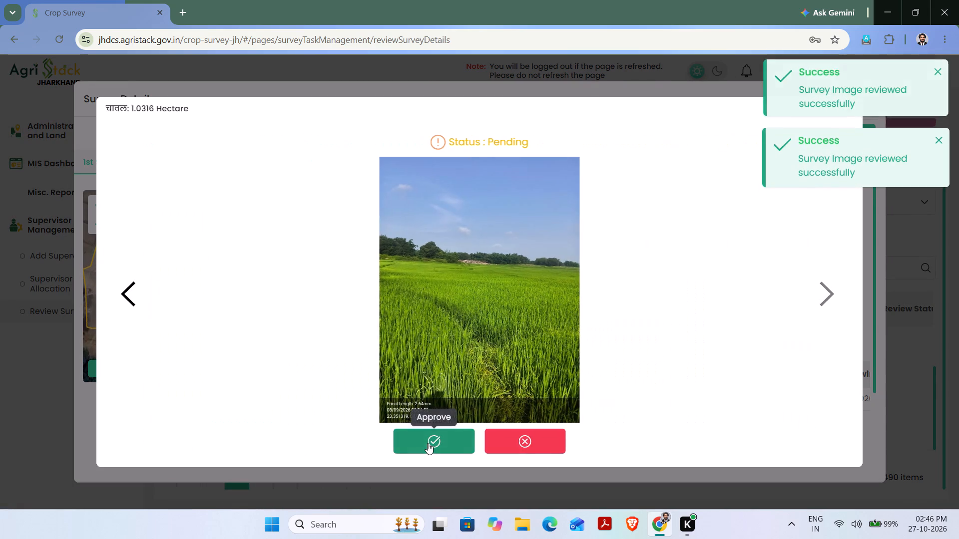
pyautogui.click(428, 443)
pyautogui.moveTo(513, 365); pyautogui.dragTo(505, 365)
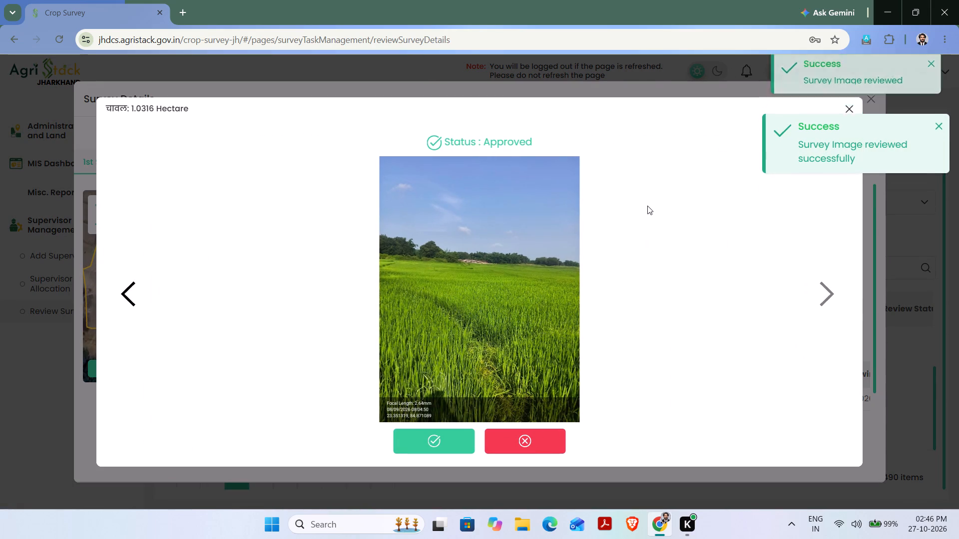
pyautogui.click(849, 107)
# Approve the 1st Survey of survey number 469, save the review and close its survey details.
pyautogui.scroll(-1, 334, 378)
pyautogui.click(367, 362)
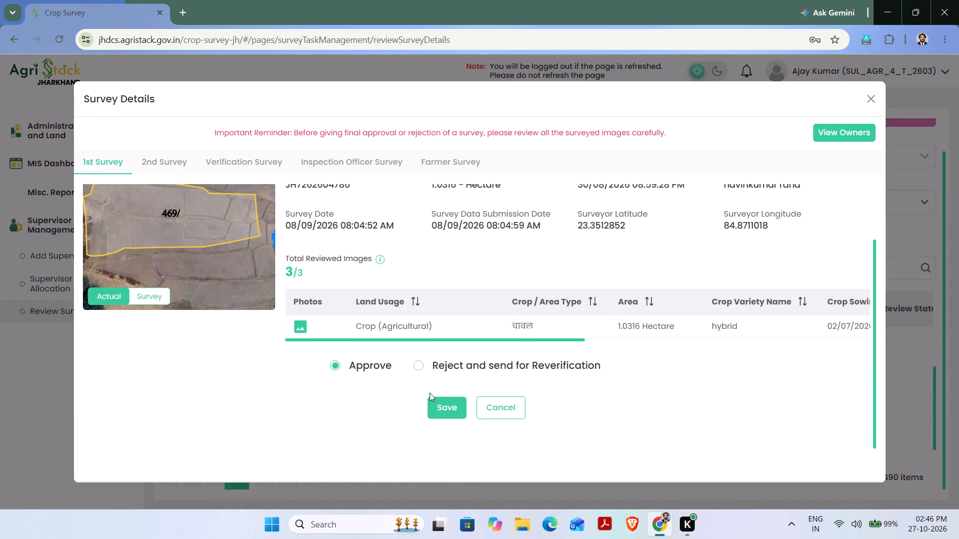
pyautogui.click(434, 393)
pyautogui.click(442, 406)
pyautogui.click(462, 310)
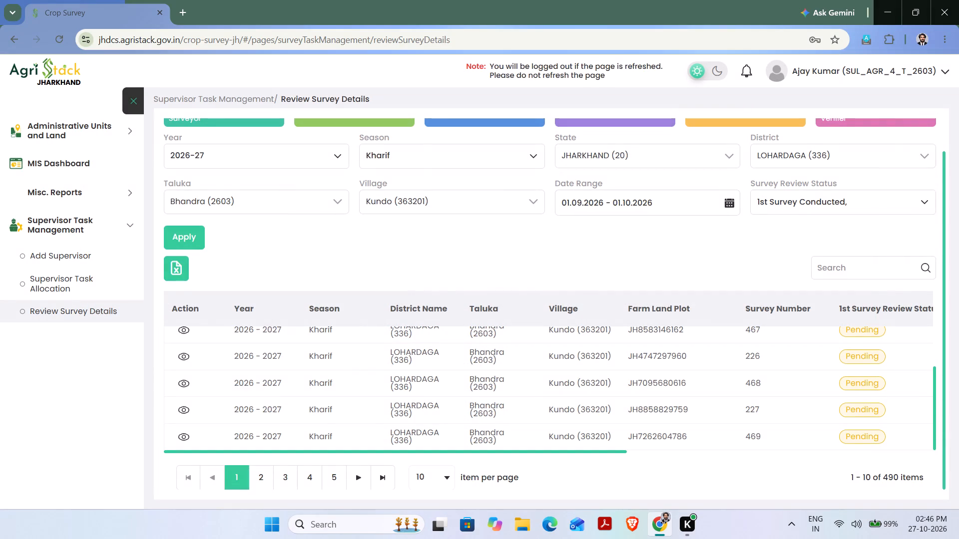
# Reapply the current Kundo village filters to refresh the list of pending 1st Survey records.
pyautogui.scroll(-1, 205, 360)
pyautogui.click(199, 235)
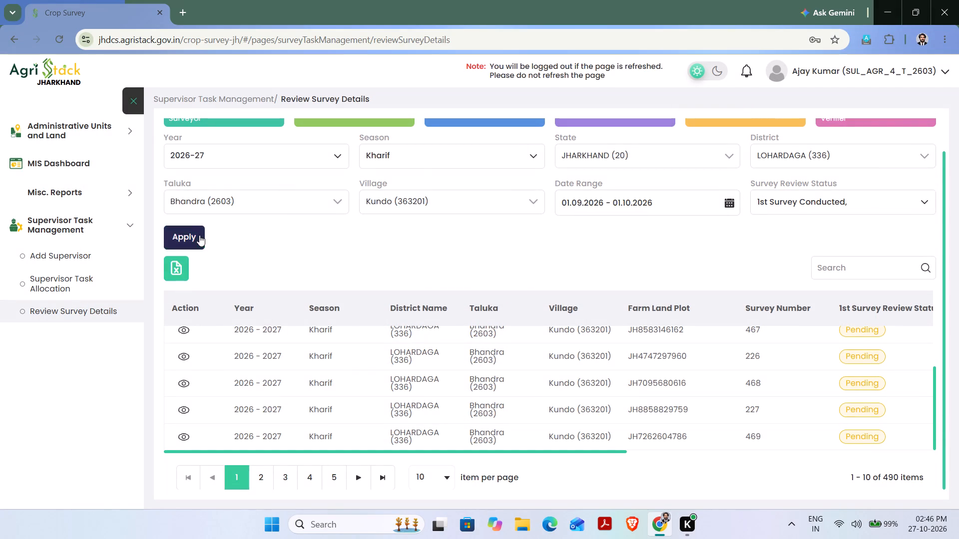
pyautogui.scroll(6, 218, 356)
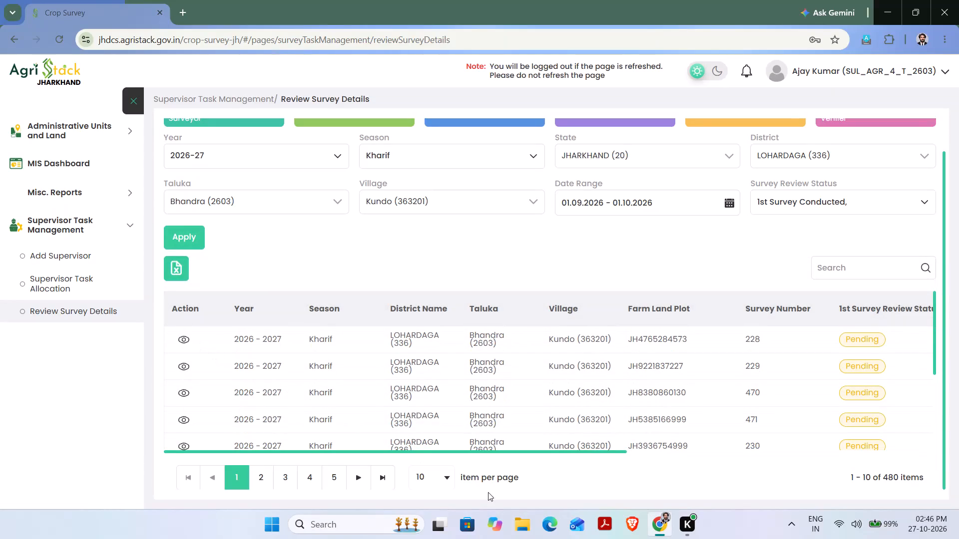
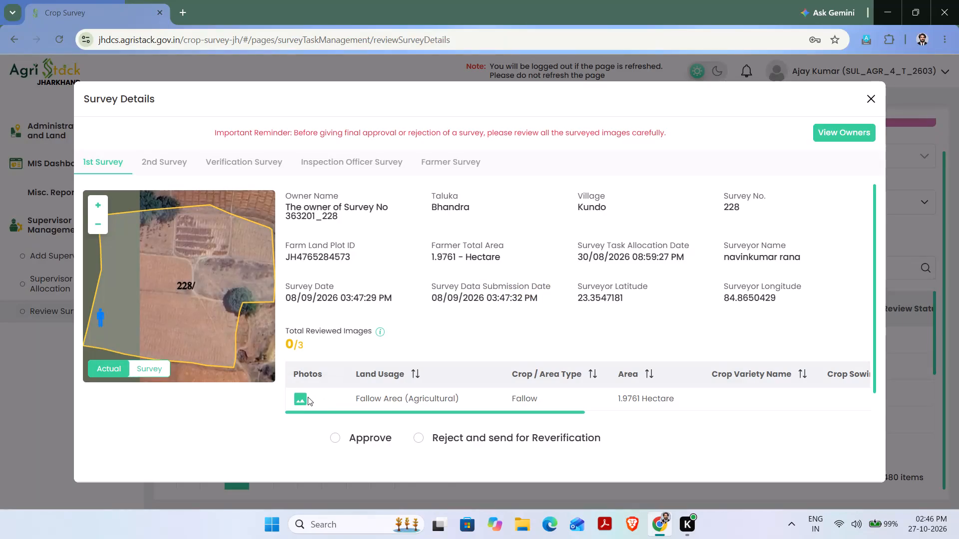
# Review the farm images of survey number 228 and approve all three fallow-land photos.
pyautogui.click(307, 397)
pyautogui.click(305, 399)
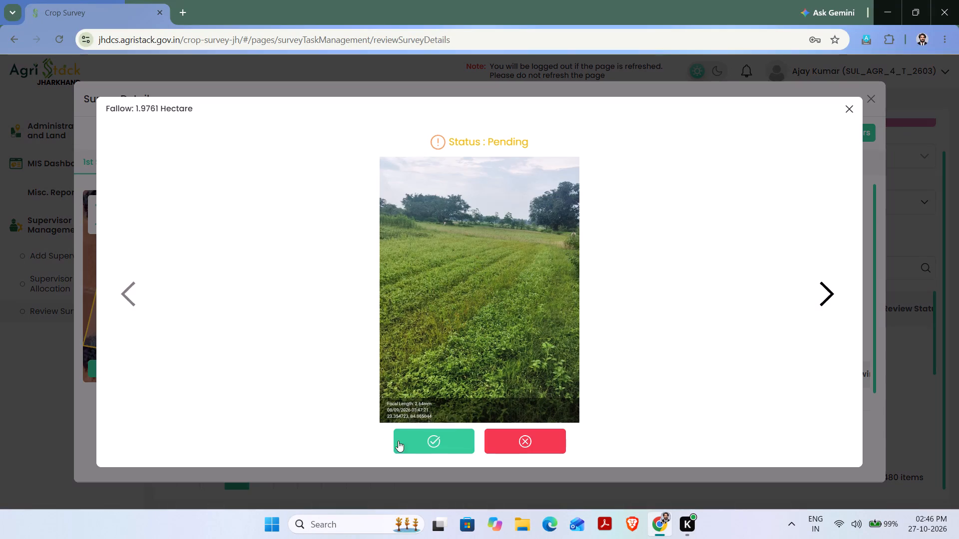
pyautogui.click(413, 441)
pyautogui.moveTo(511, 399); pyautogui.dragTo(442, 396)
pyautogui.click(411, 448)
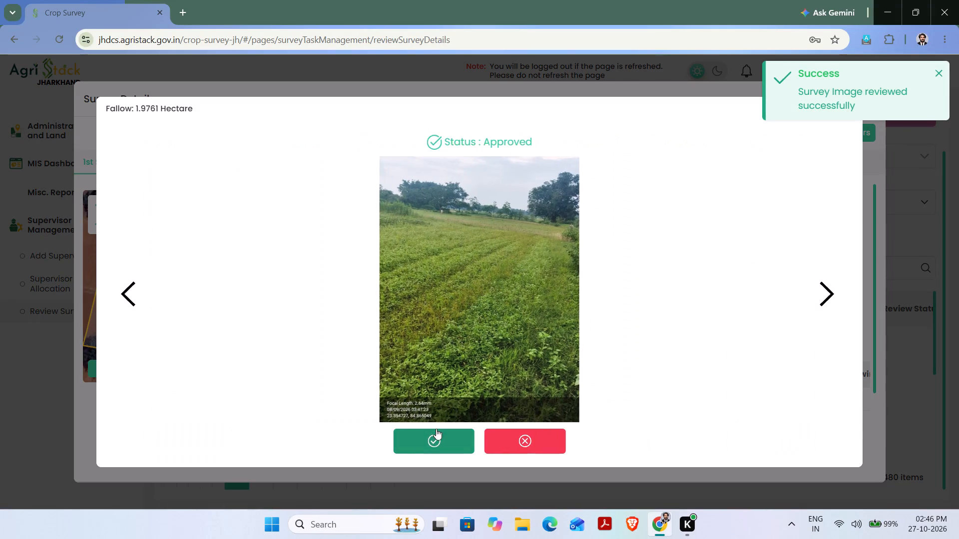
pyautogui.moveTo(509, 378); pyautogui.dragTo(418, 397)
pyautogui.click(414, 448)
pyautogui.moveTo(539, 341); pyautogui.dragTo(495, 341)
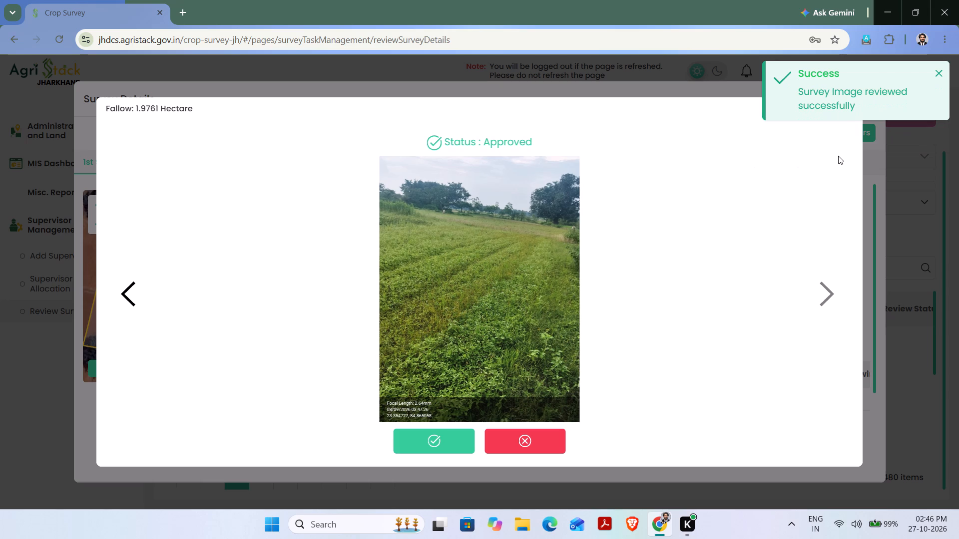
pyautogui.click(851, 112)
# Set the 1st Survey of survey number 228 to Approve, save the review and close the survey details.
pyautogui.scroll(-1, 506, 260)
pyautogui.click(363, 363)
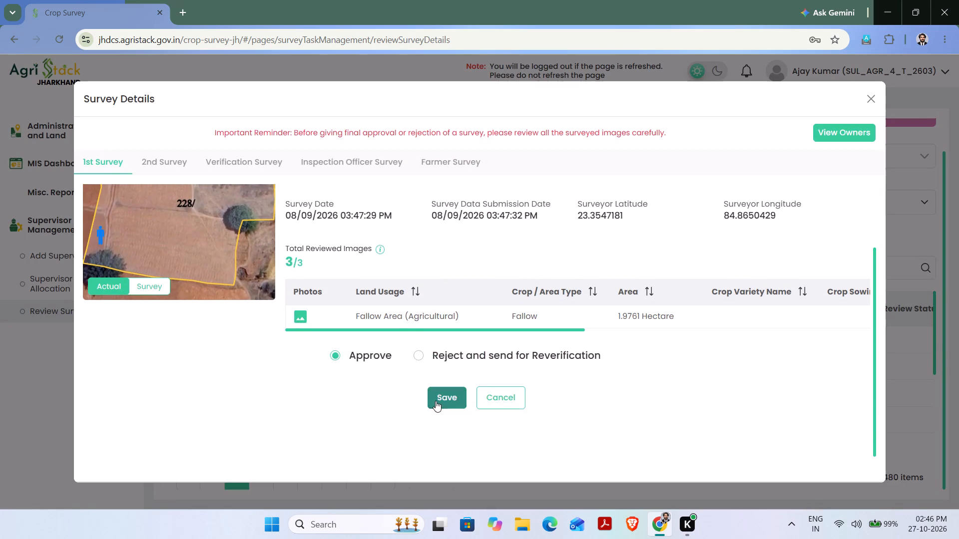
pyautogui.click(436, 400)
pyautogui.click(480, 309)
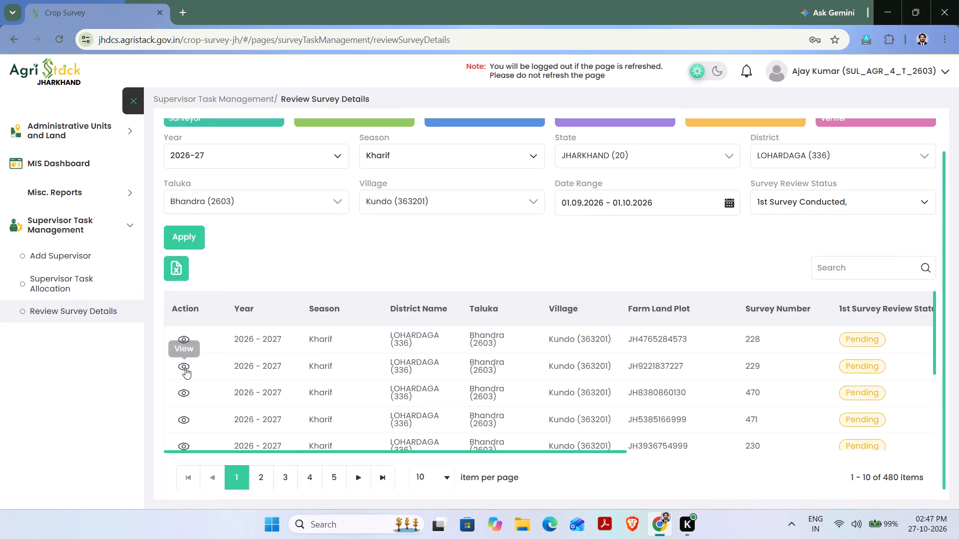
# Open the details of survey number 229 and approve all three of its pond or lake photos.
pyautogui.click(186, 367)
pyautogui.click(299, 401)
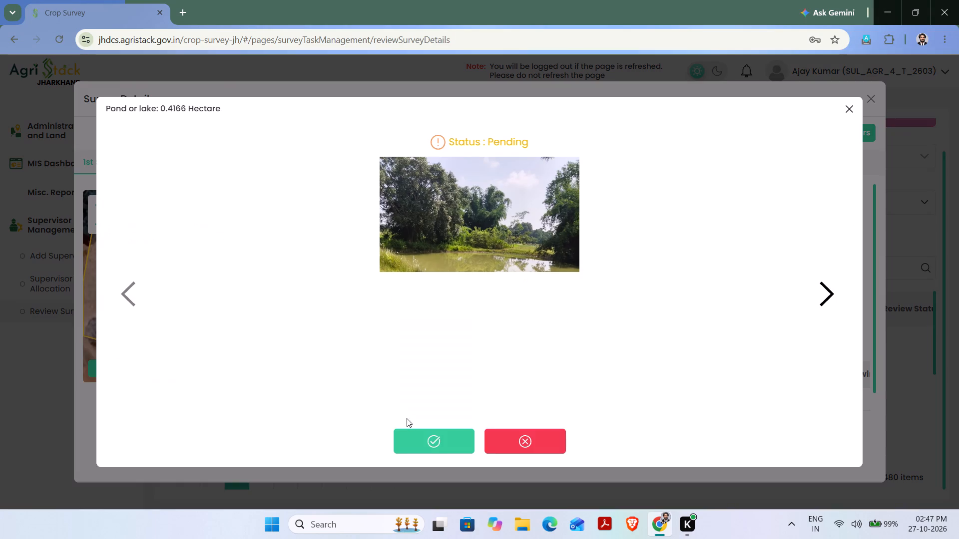
pyautogui.click(416, 434)
pyautogui.moveTo(488, 378); pyautogui.dragTo(431, 379)
pyautogui.click(434, 437)
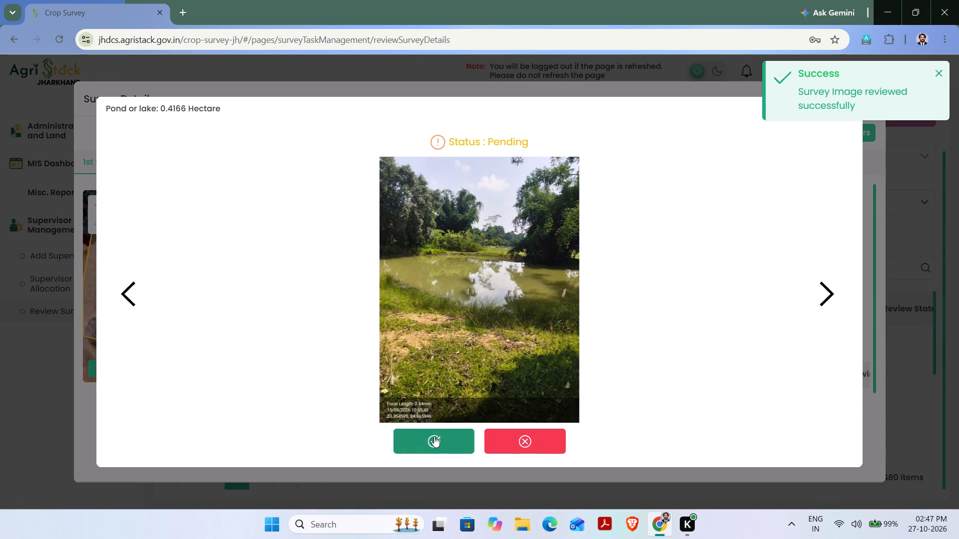
pyautogui.moveTo(514, 361); pyautogui.dragTo(459, 368)
pyautogui.click(448, 431)
pyautogui.moveTo(504, 361); pyautogui.dragTo(491, 362)
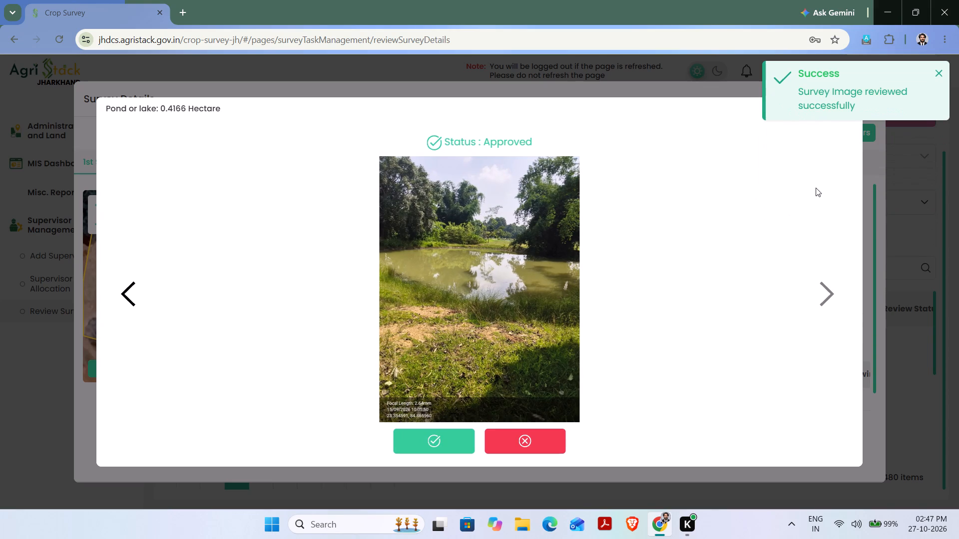
pyautogui.click(850, 103)
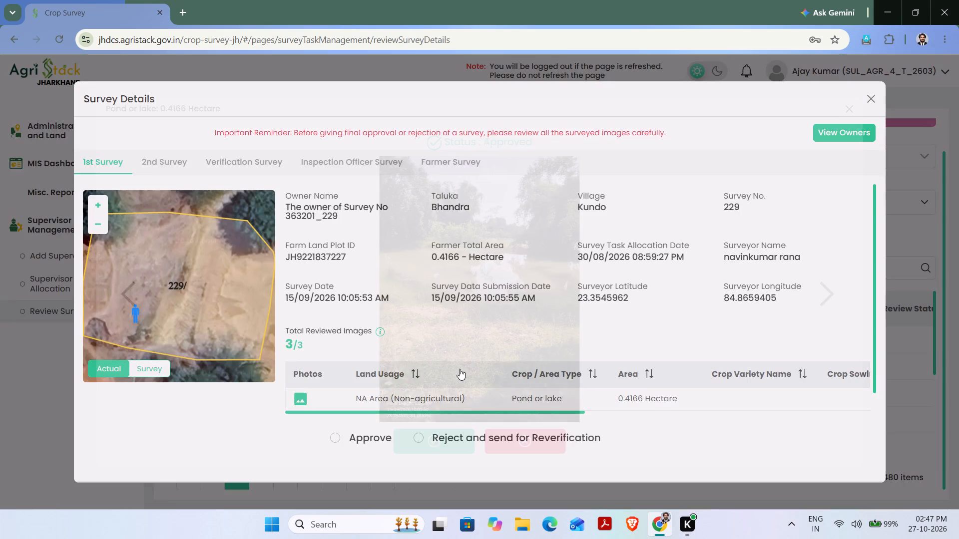
# Set the 1st Survey of survey number 229 to Approve, save the review and close the survey details.
pyautogui.scroll(-1, 459, 369)
pyautogui.click(376, 354)
pyautogui.click(448, 398)
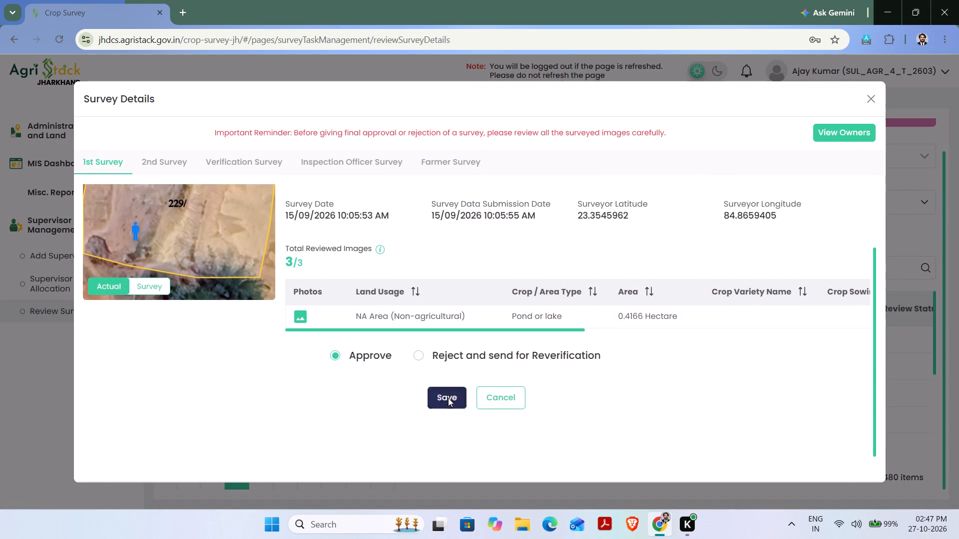
pyautogui.click(491, 316)
# Open the details of survey number 470 and approve all three of its चावल crop photos.
pyautogui.click(182, 394)
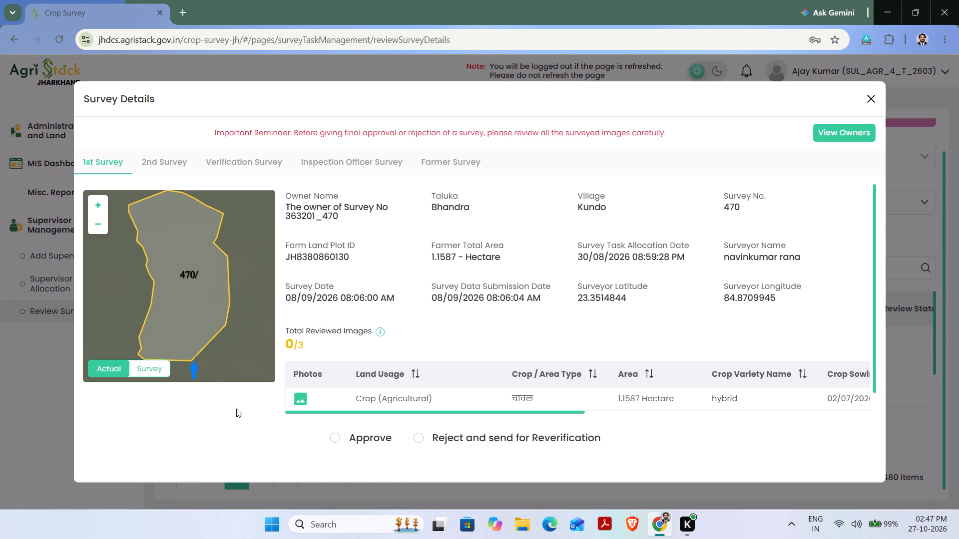
pyautogui.click(307, 396)
pyautogui.click(302, 397)
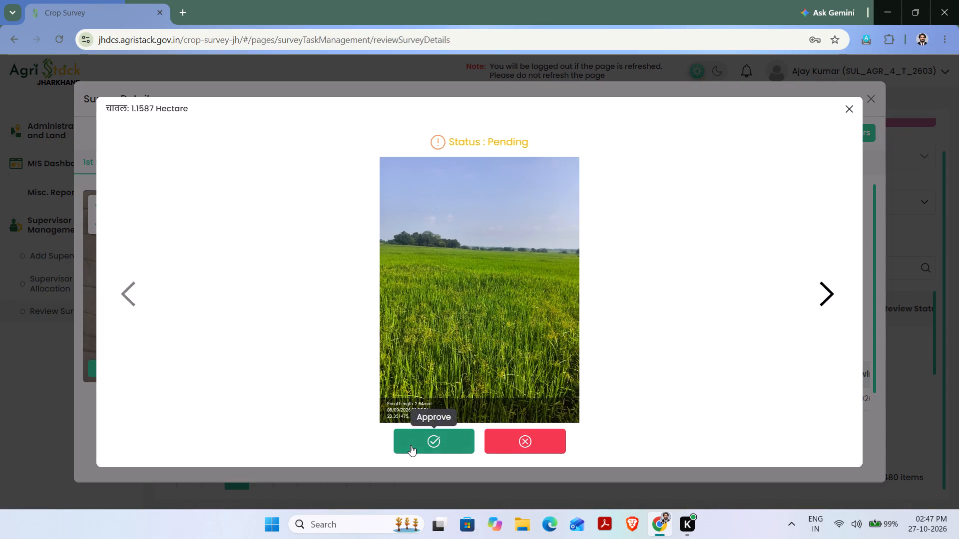
pyautogui.click(411, 445)
pyautogui.moveTo(492, 368); pyautogui.dragTo(434, 377)
pyautogui.click(413, 429)
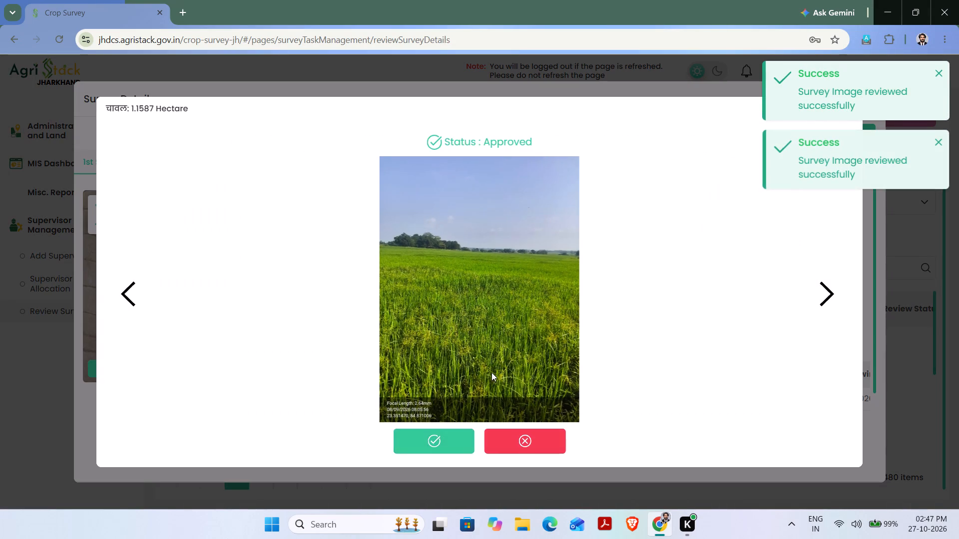
pyautogui.moveTo(490, 372); pyautogui.dragTo(455, 374)
pyautogui.click(432, 433)
pyautogui.moveTo(479, 379); pyautogui.dragTo(473, 378)
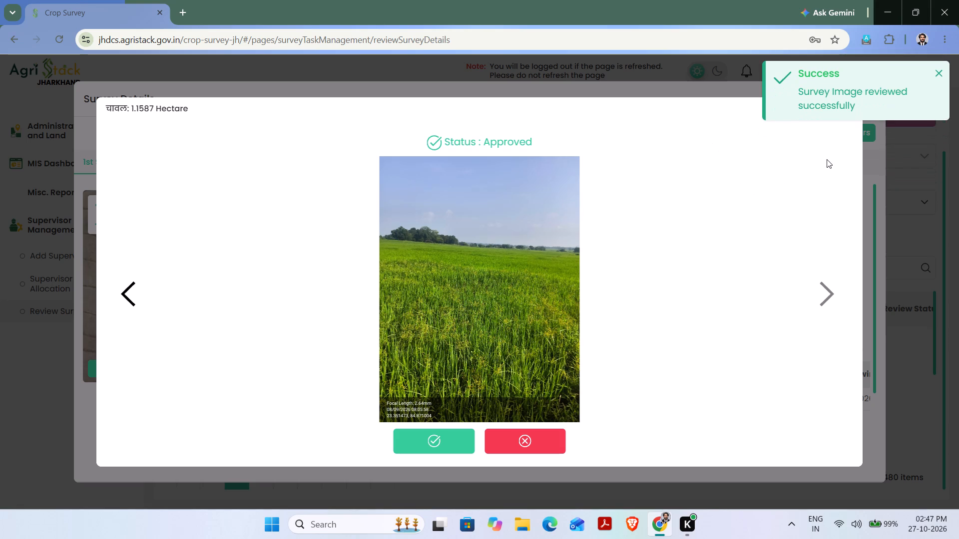
pyautogui.click(850, 107)
# Set the 1st Survey of survey number 470 to Approve, save the review and close the survey details.
pyautogui.scroll(-1, 411, 327)
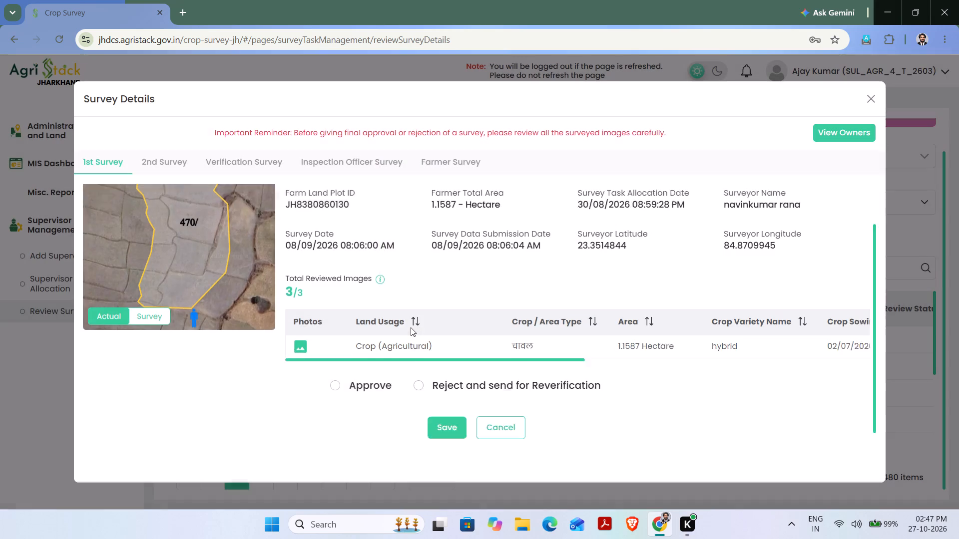
pyautogui.scroll(-1, 411, 327)
pyautogui.click(365, 367)
pyautogui.click(435, 385)
pyautogui.click(441, 393)
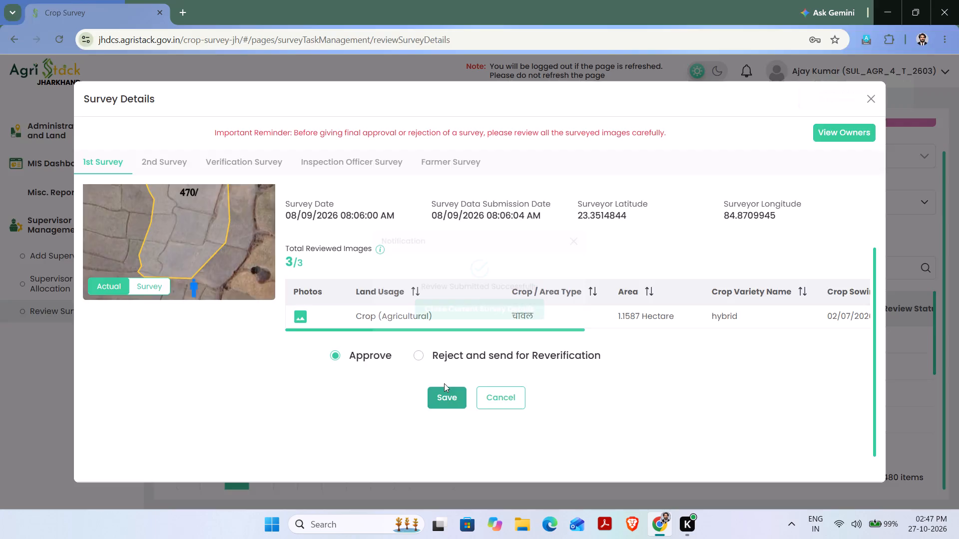
pyautogui.click(474, 319)
pyautogui.click(182, 388)
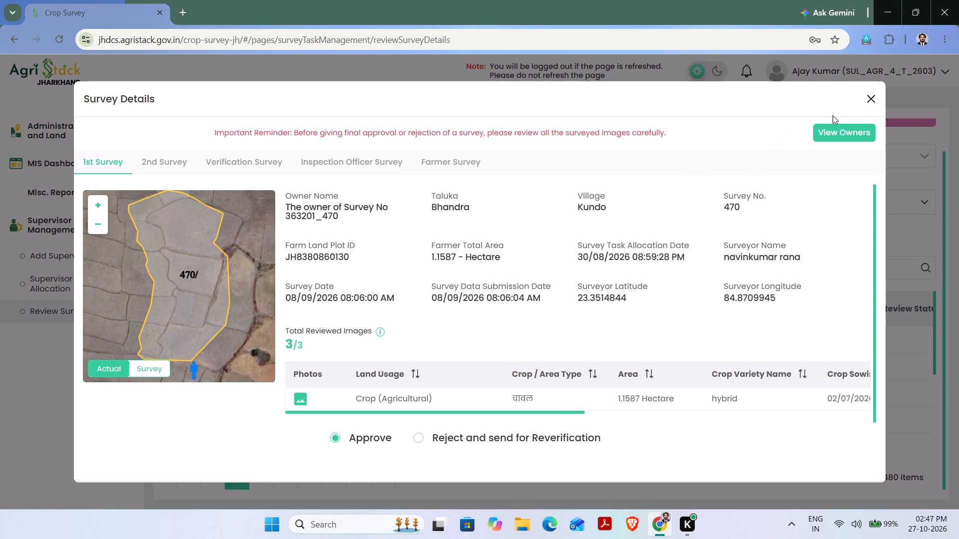
pyautogui.click(872, 100)
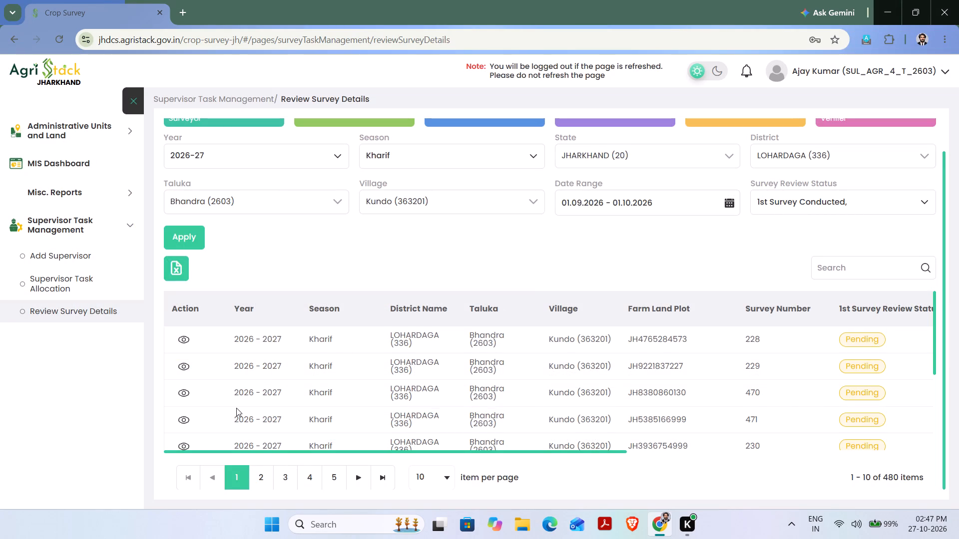
# Open the details of survey number 471 and approve all three of its चावल crop photos.
pyautogui.click(184, 420)
pyautogui.click(303, 398)
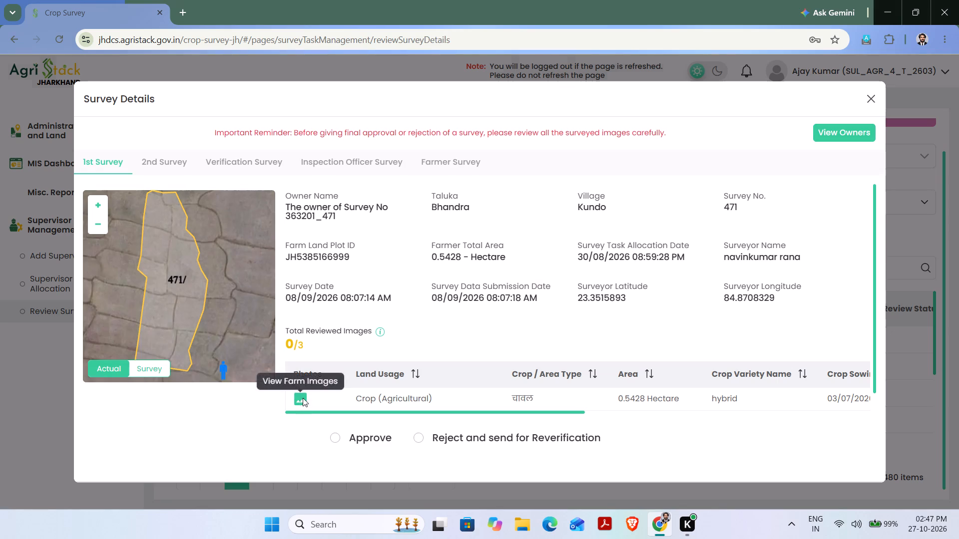
pyautogui.click(447, 435)
pyautogui.moveTo(526, 368); pyautogui.dragTo(502, 367)
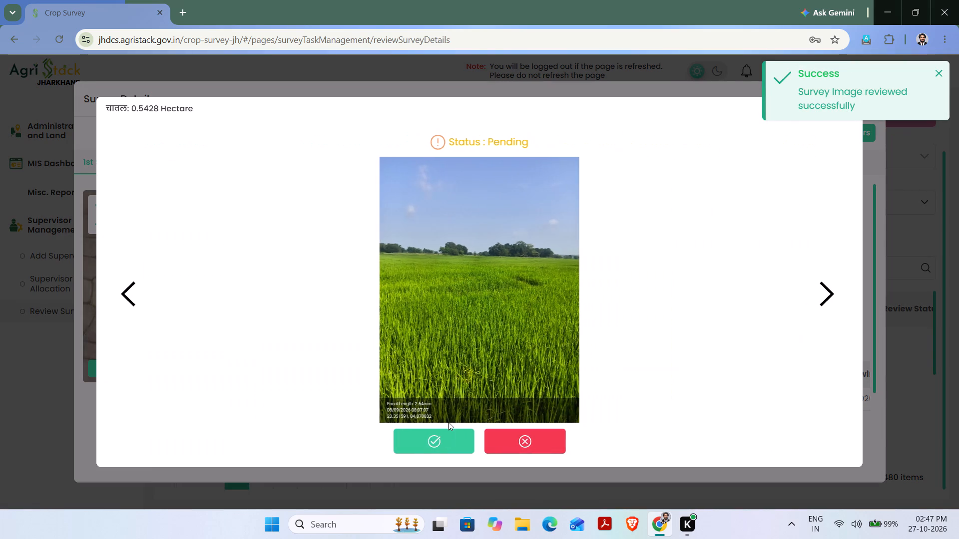
pyautogui.click(443, 436)
pyautogui.moveTo(524, 365); pyautogui.dragTo(503, 366)
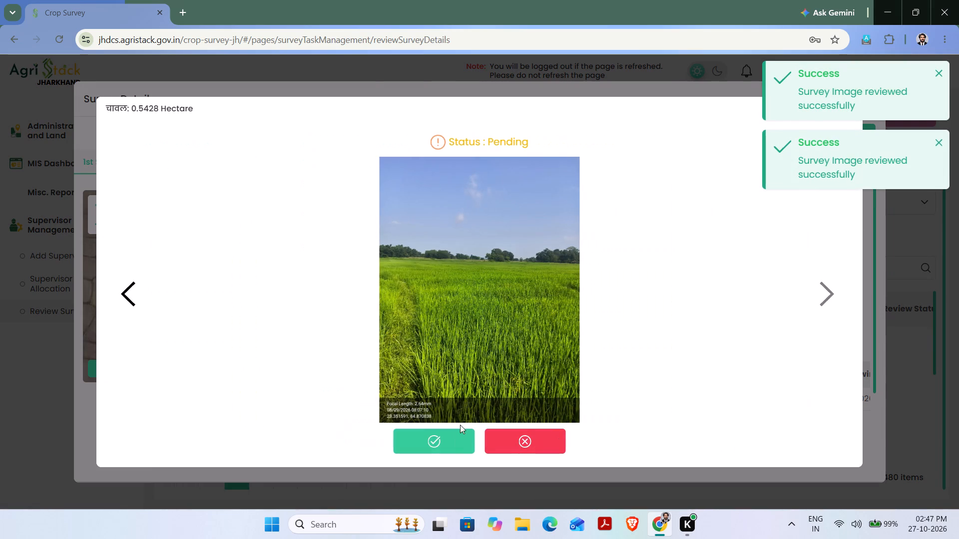
pyautogui.click(456, 436)
pyautogui.moveTo(539, 354); pyautogui.dragTo(499, 352)
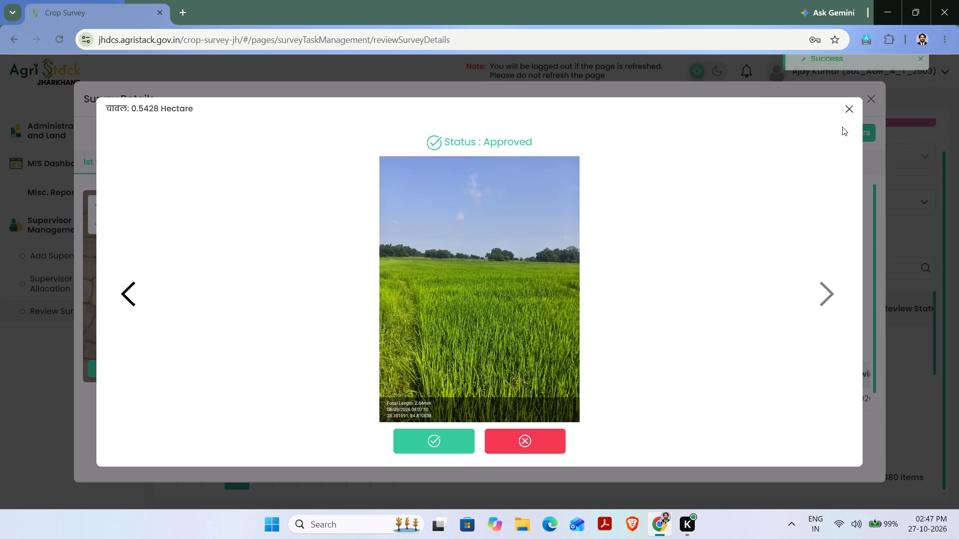
pyautogui.click(847, 113)
# Set the 1st Survey of survey number 471 to Approve, save the review and close the survey details.
pyautogui.scroll(-1, 512, 262)
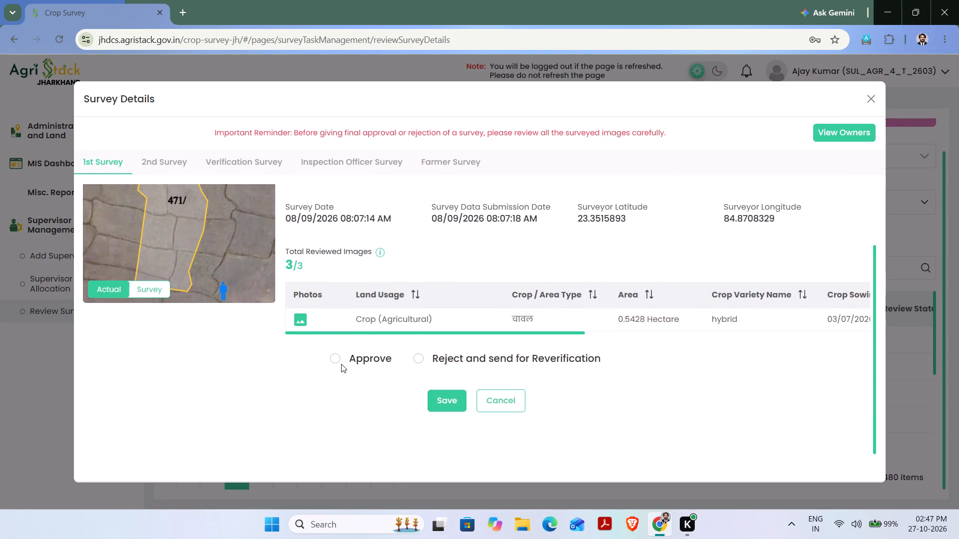
pyautogui.click(341, 363)
pyautogui.click(435, 402)
pyautogui.click(494, 317)
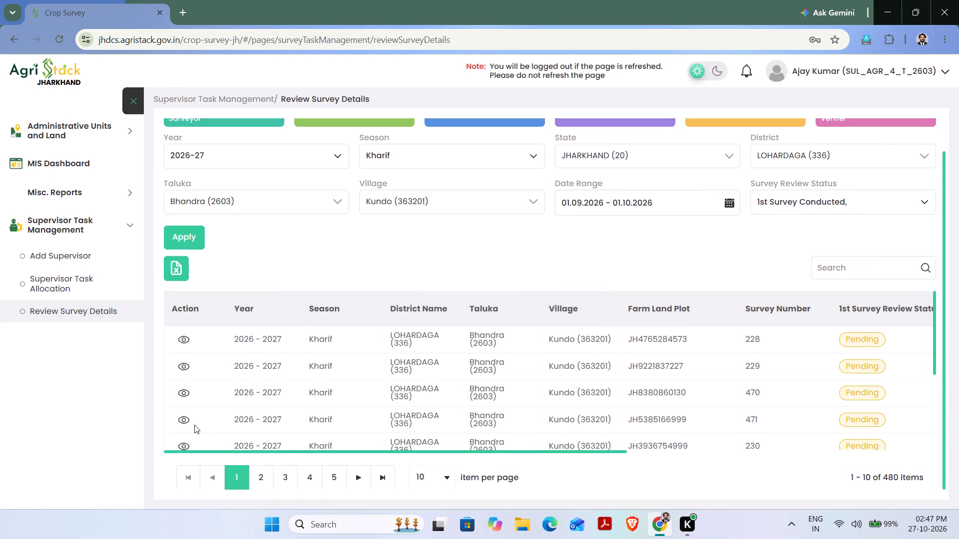
# Open the details of survey number 230 and approve all three of its रागी crop photos.
pyautogui.click(191, 449)
pyautogui.click(188, 447)
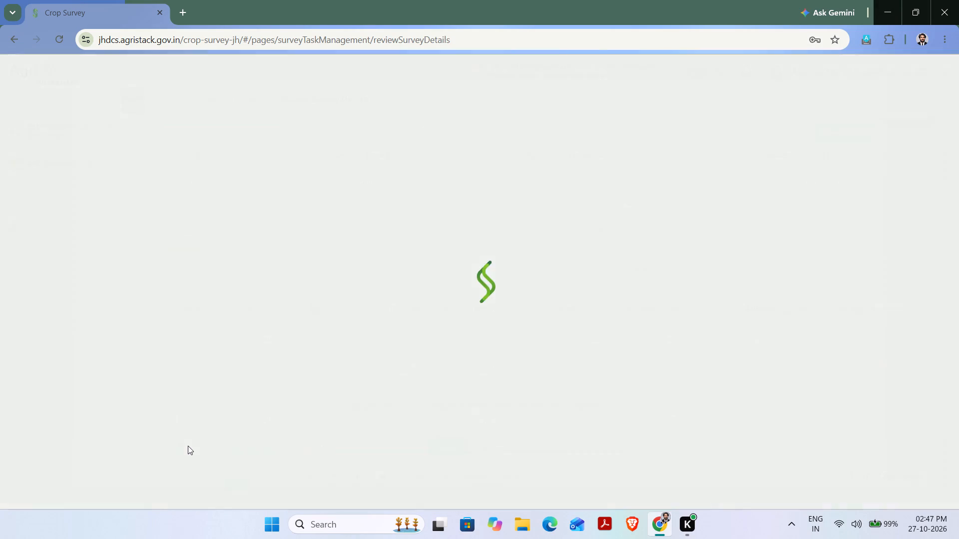
pyautogui.click(298, 398)
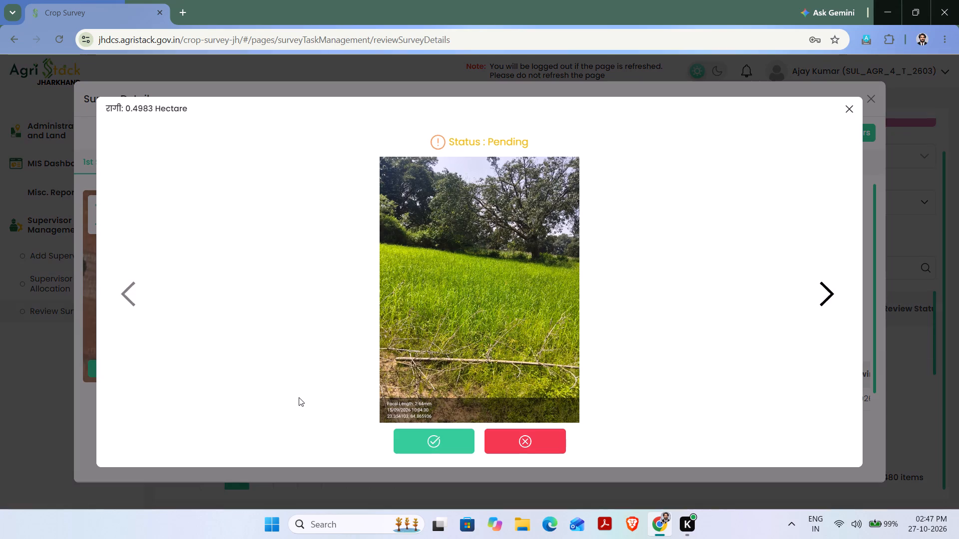
pyautogui.click(416, 436)
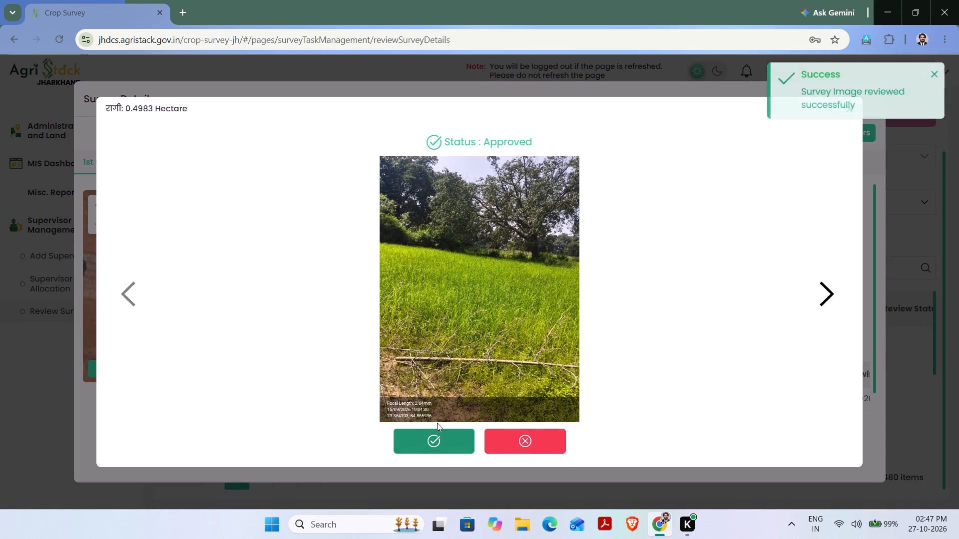
pyautogui.moveTo(509, 373); pyautogui.dragTo(430, 385)
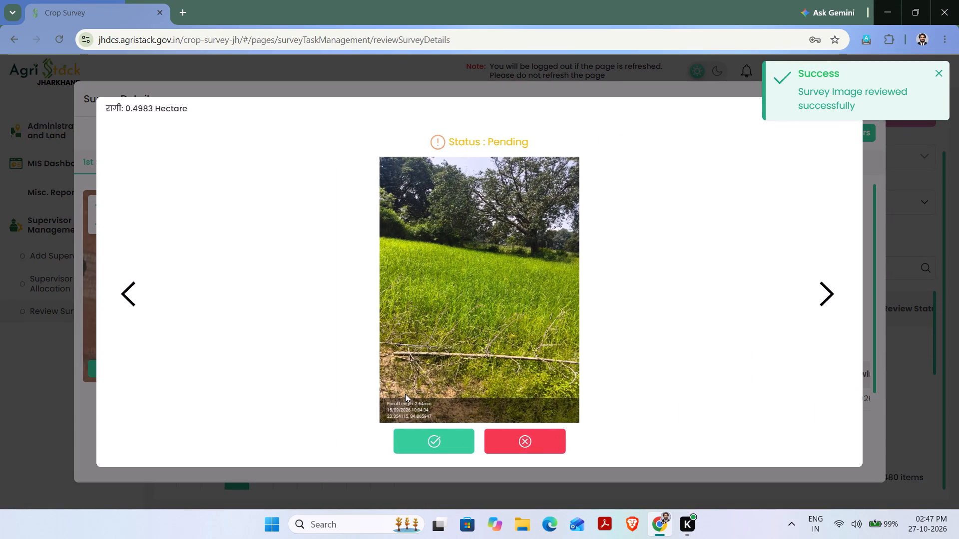
pyautogui.click(445, 446)
pyautogui.moveTo(386, 375); pyautogui.dragTo(380, 370)
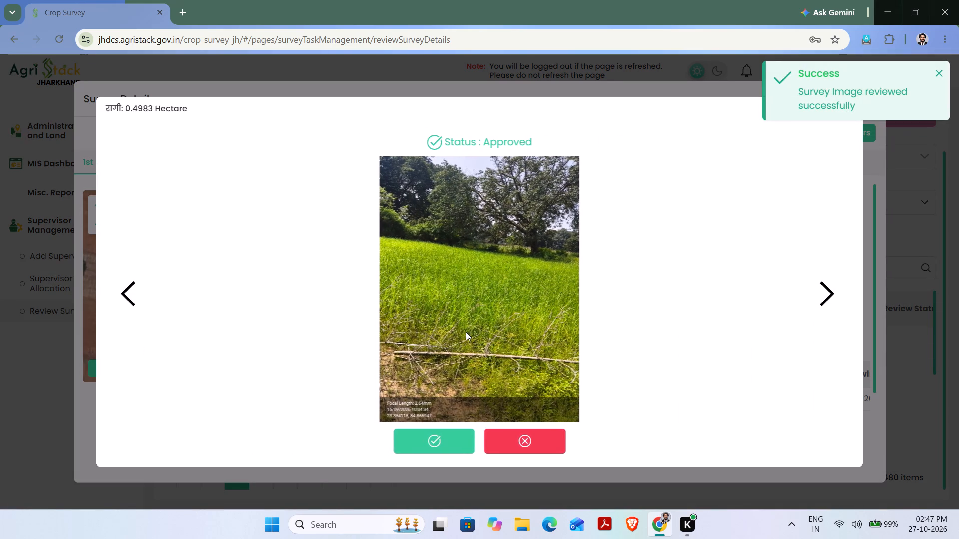
pyautogui.moveTo(466, 332); pyautogui.dragTo(411, 332)
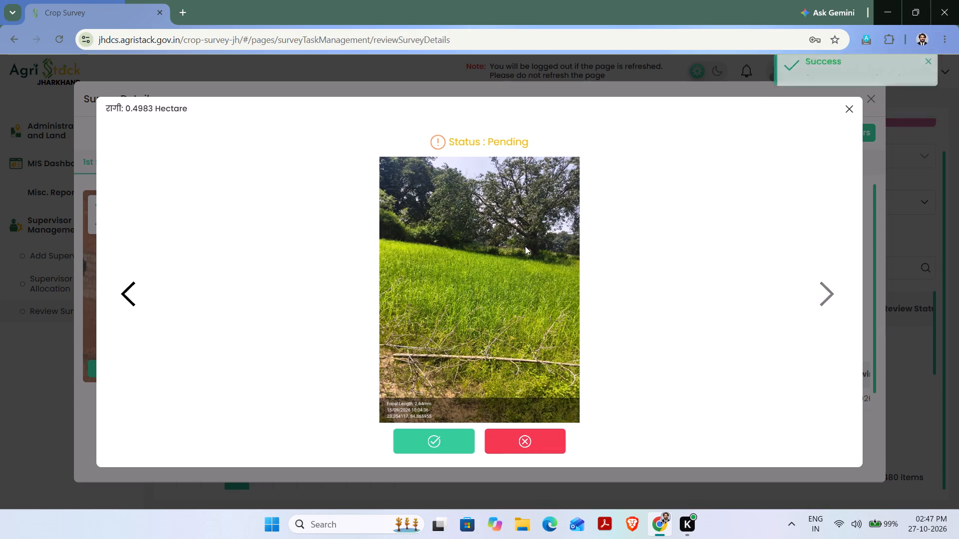
pyautogui.click(435, 442)
pyautogui.moveTo(522, 354); pyautogui.dragTo(480, 356)
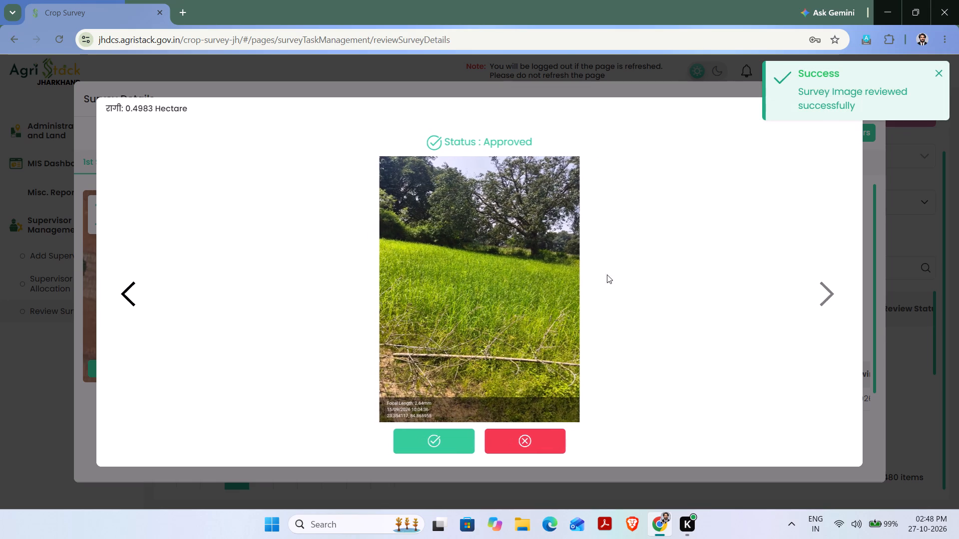
pyautogui.click(849, 110)
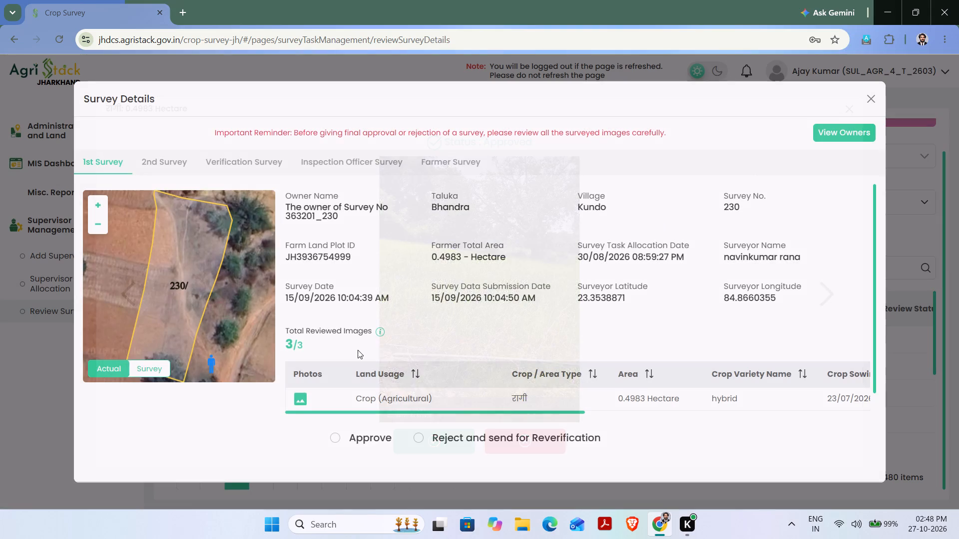
# Set the 1st Survey of survey number 230 to Approve, save the review and close the survey details.
pyautogui.scroll(-2, 358, 350)
pyautogui.click(358, 351)
pyautogui.click(428, 391)
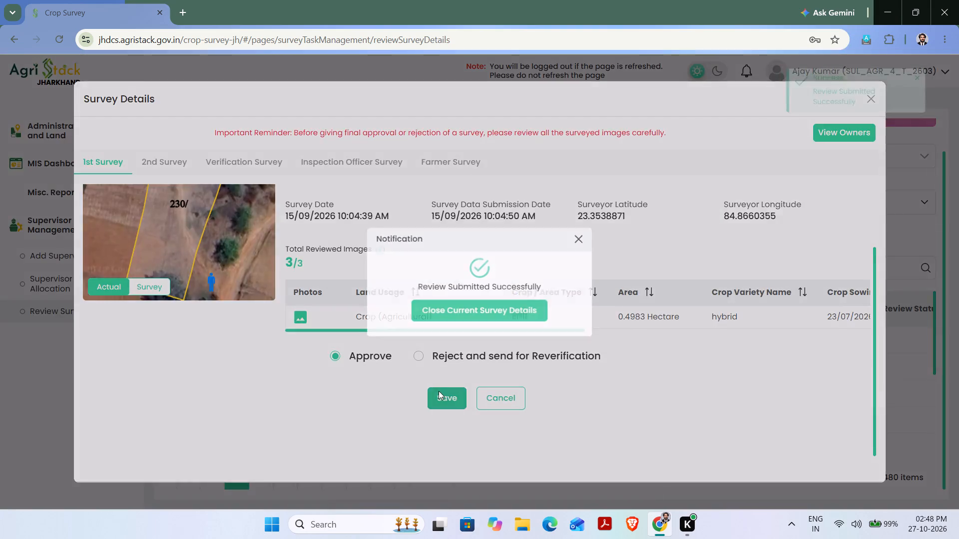
pyautogui.click(457, 306)
pyautogui.click(185, 441)
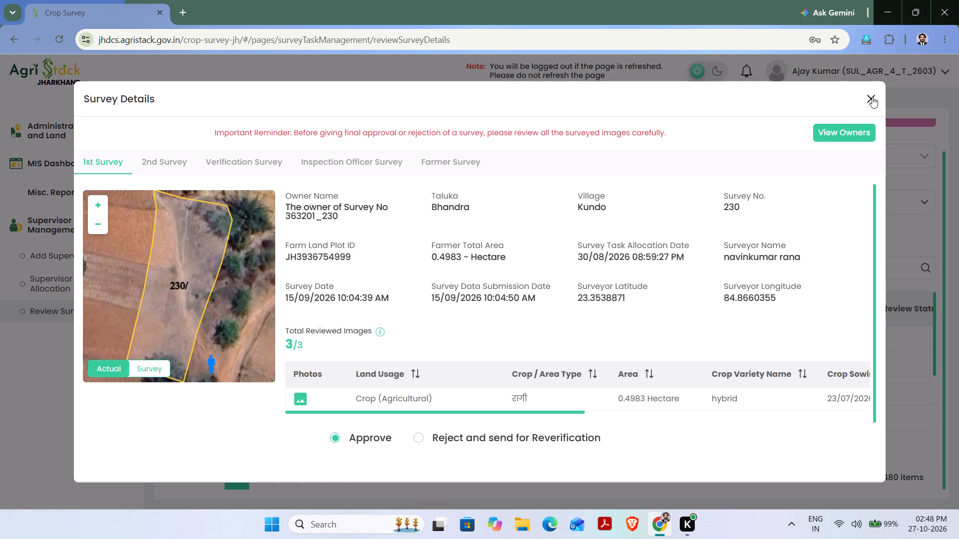
pyautogui.click(872, 97)
pyautogui.scroll(-5, 243, 427)
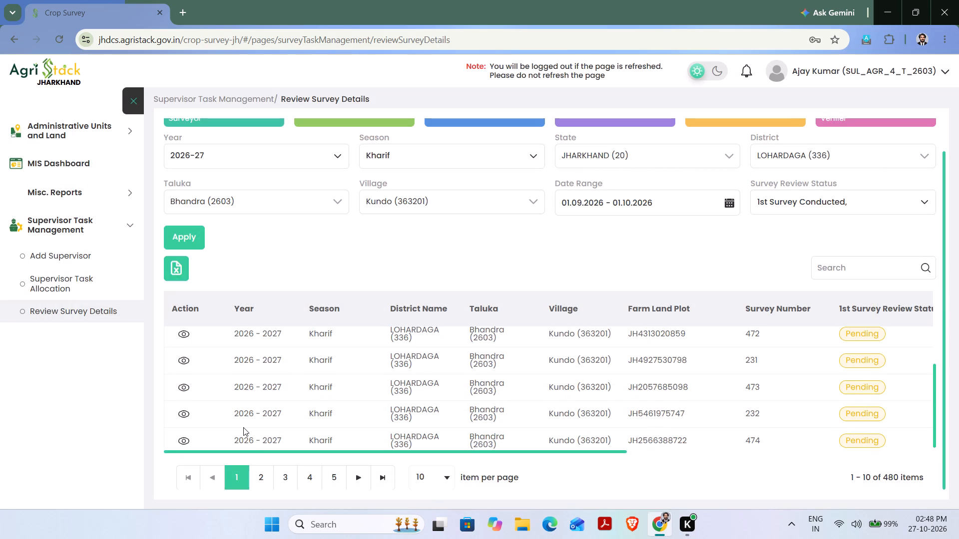
# Open the details of survey number 472 and approve all three of its चावल crop photos.
pyautogui.click(182, 330)
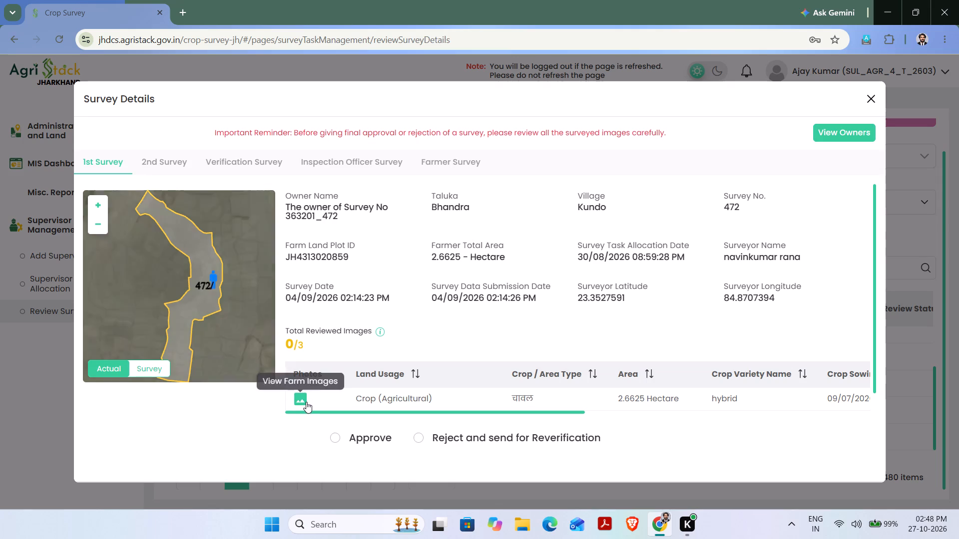
pyautogui.click(306, 402)
pyautogui.click(406, 441)
pyautogui.moveTo(515, 372); pyautogui.dragTo(461, 379)
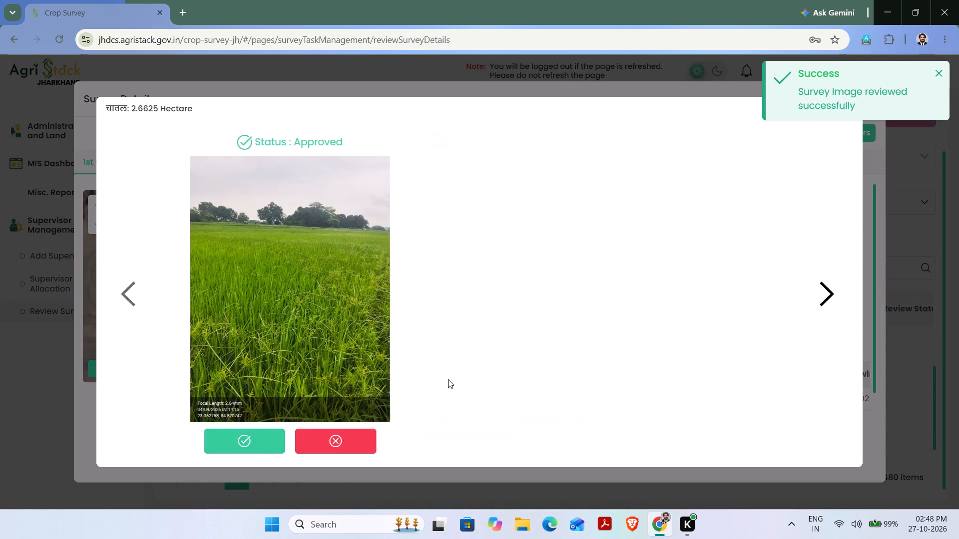
pyautogui.click(463, 440)
pyautogui.moveTo(546, 354); pyautogui.dragTo(491, 366)
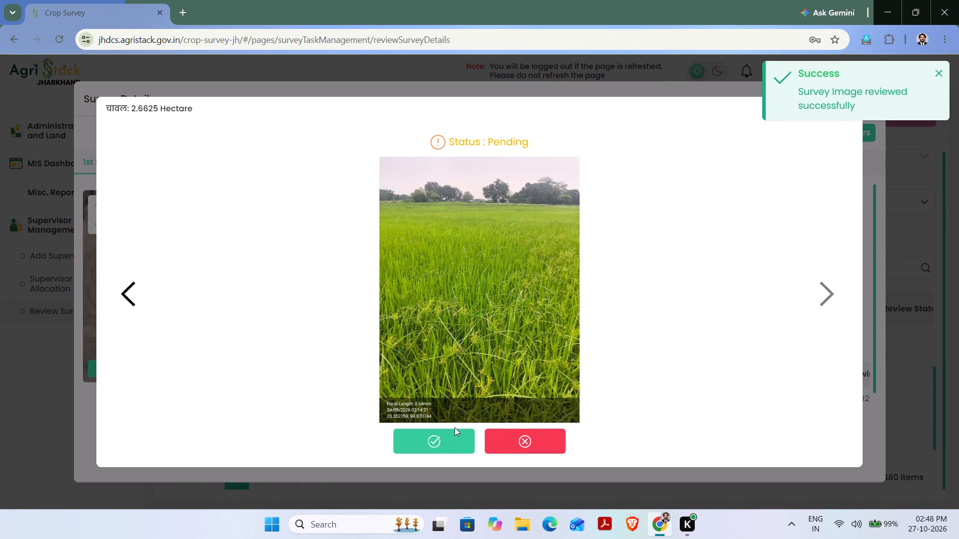
pyautogui.click(427, 444)
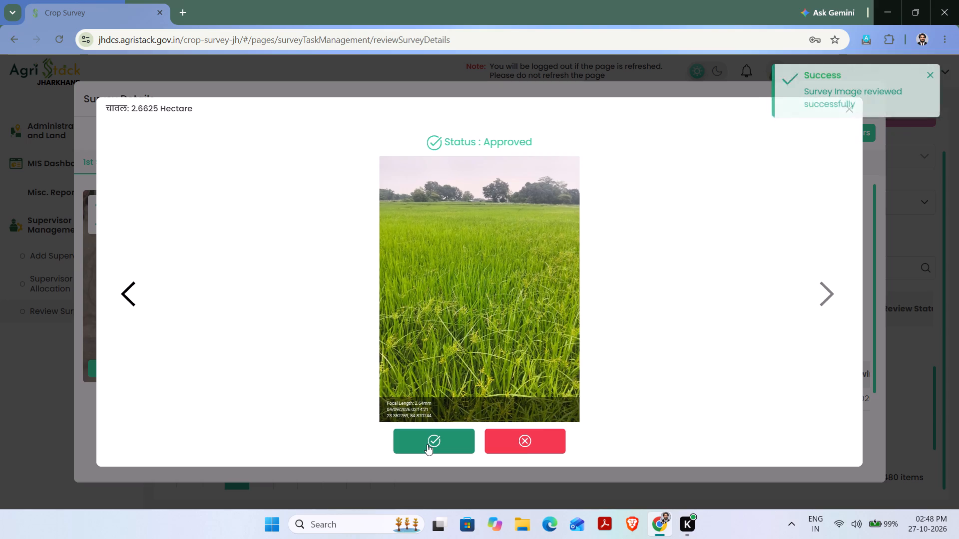
pyautogui.moveTo(535, 341); pyautogui.dragTo(467, 351)
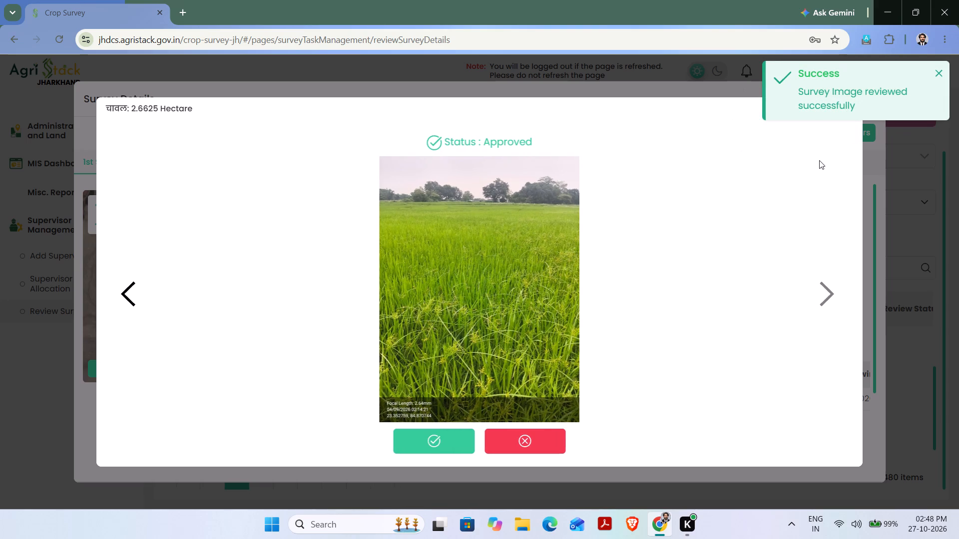
pyautogui.click(853, 106)
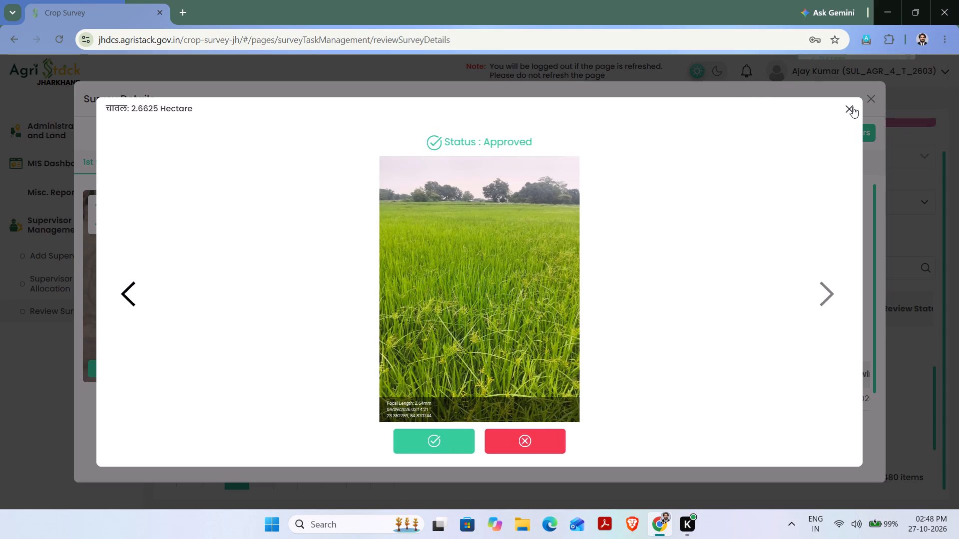
# Set the 1st Survey of survey number 472 to Approve, save the review and close the survey details.
pyautogui.scroll(-1, 381, 374)
pyautogui.click(370, 357)
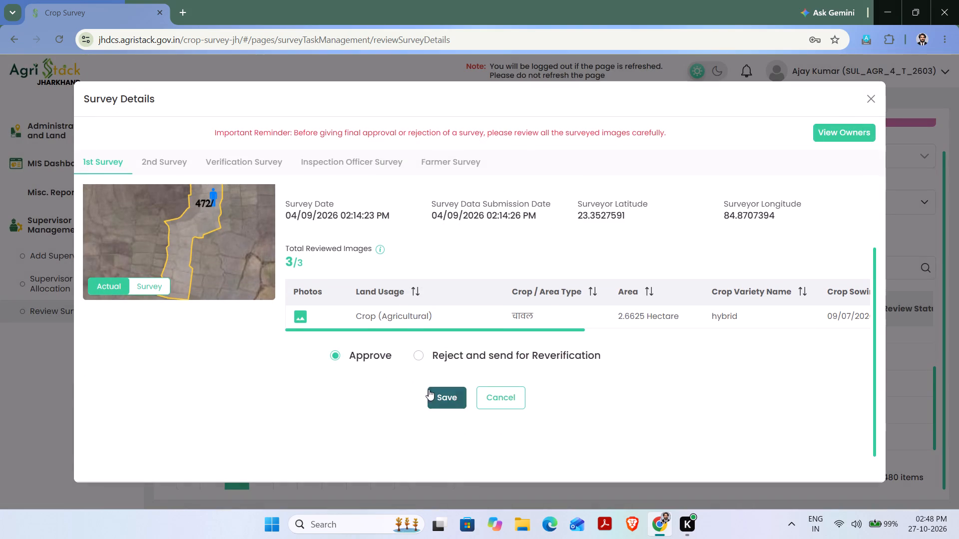
pyautogui.click(429, 390)
pyautogui.click(453, 314)
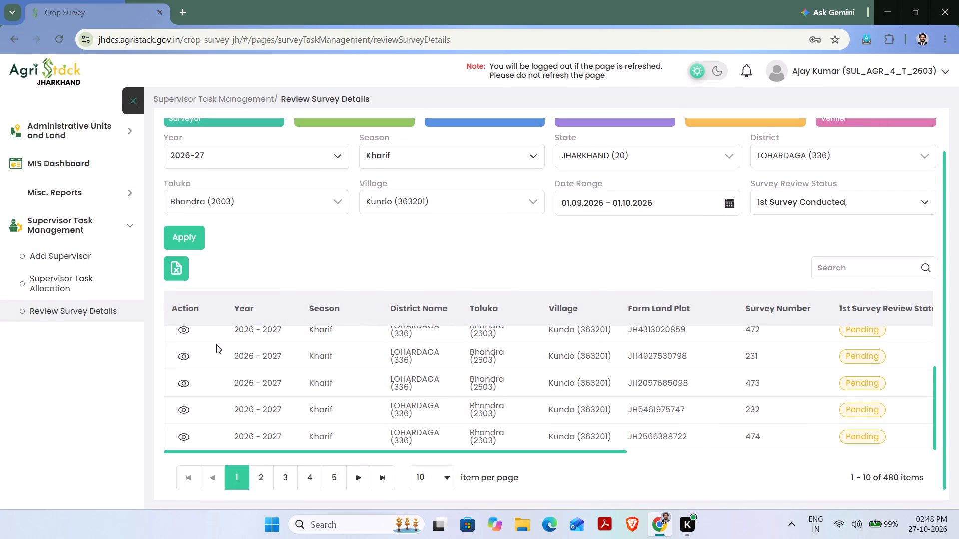
# Open the details of survey number 231 and approve all three of its मक्का crop photos.
pyautogui.click(184, 353)
pyautogui.click(301, 394)
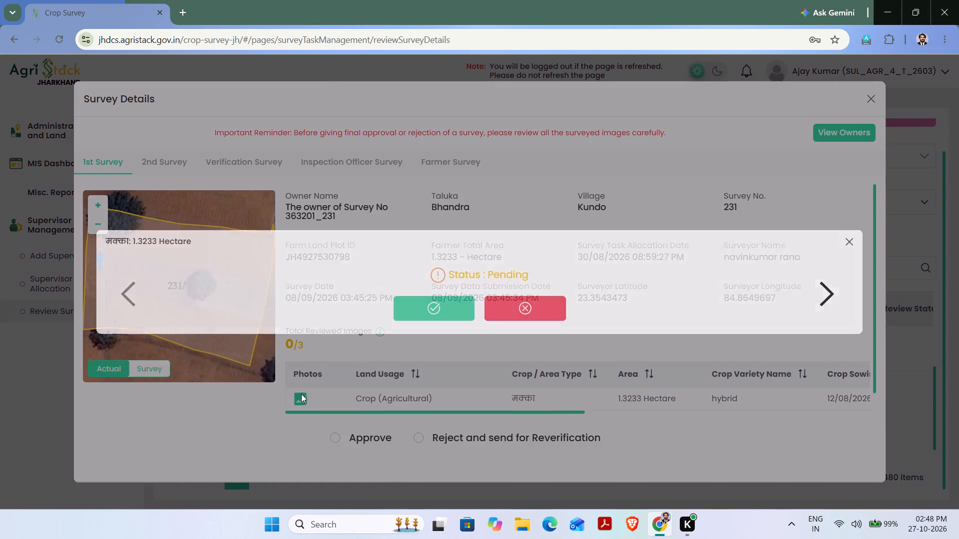
pyautogui.click(419, 440)
pyautogui.moveTo(509, 377); pyautogui.dragTo(446, 381)
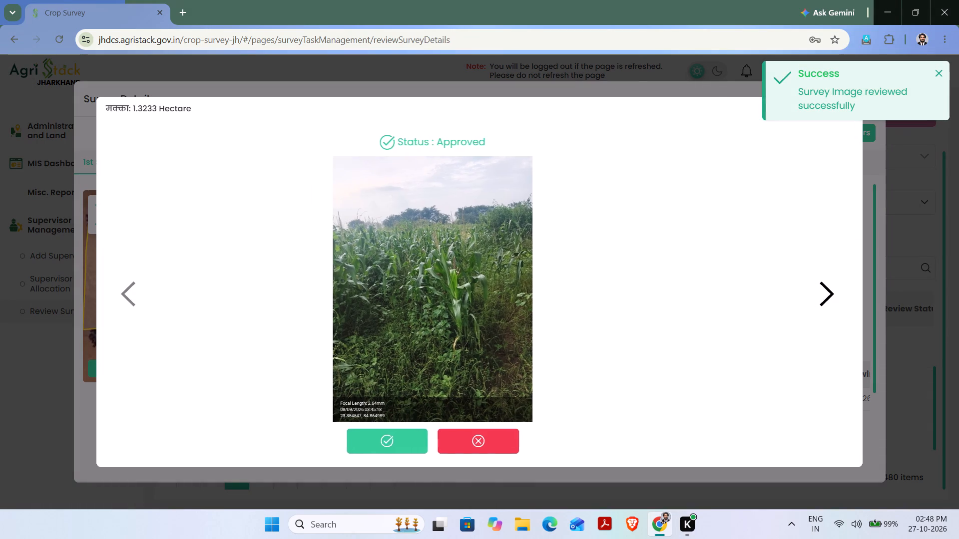
pyautogui.moveTo(446, 381); pyautogui.dragTo(442, 381)
pyautogui.click(443, 443)
pyautogui.moveTo(521, 372); pyautogui.dragTo(494, 373)
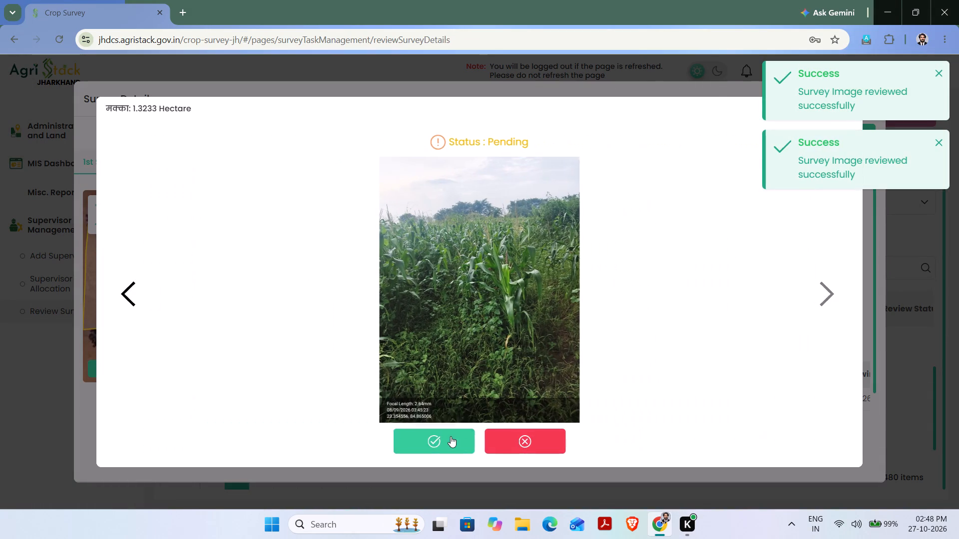
pyautogui.click(451, 437)
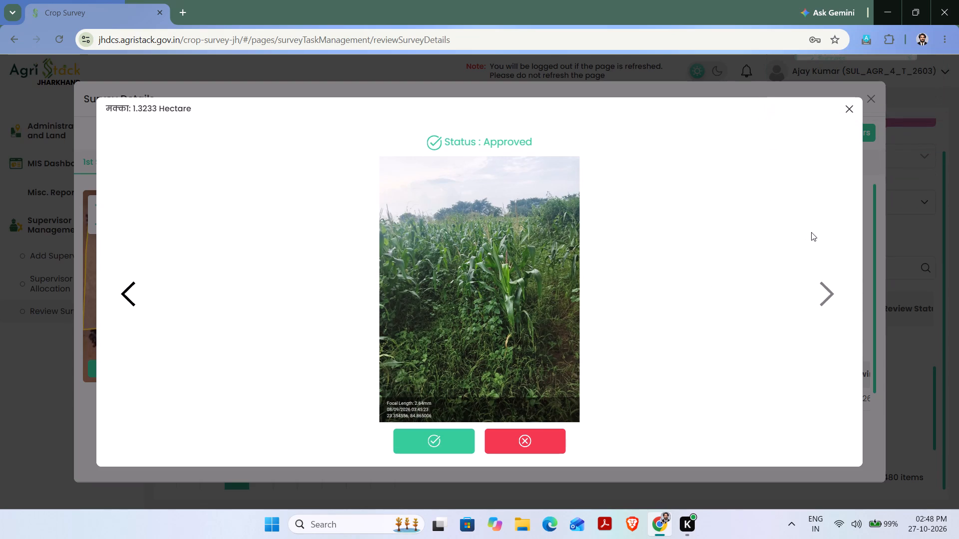
pyautogui.click(851, 108)
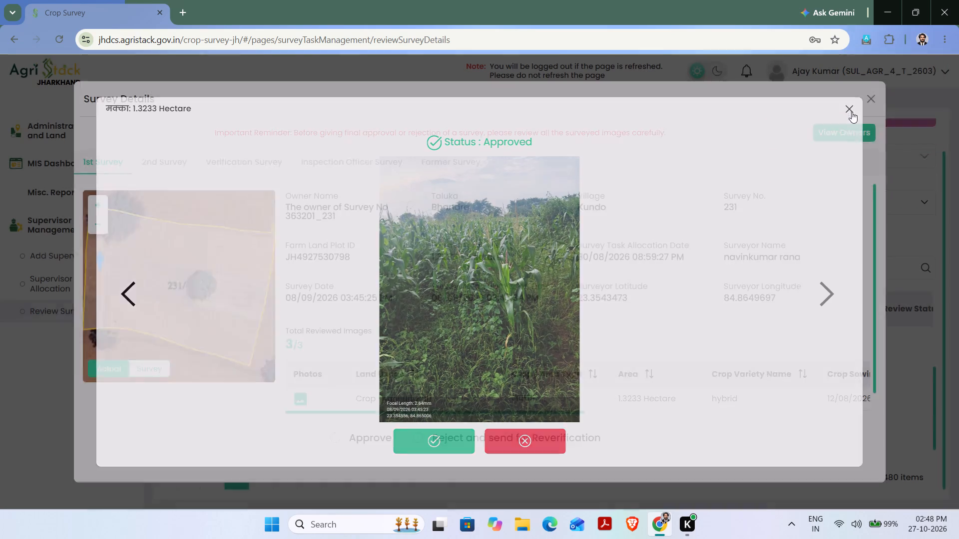
# Set the 1st Survey of survey number 231 to Approve, save the review and close the survey details.
pyautogui.scroll(-2, 600, 321)
pyautogui.click(380, 362)
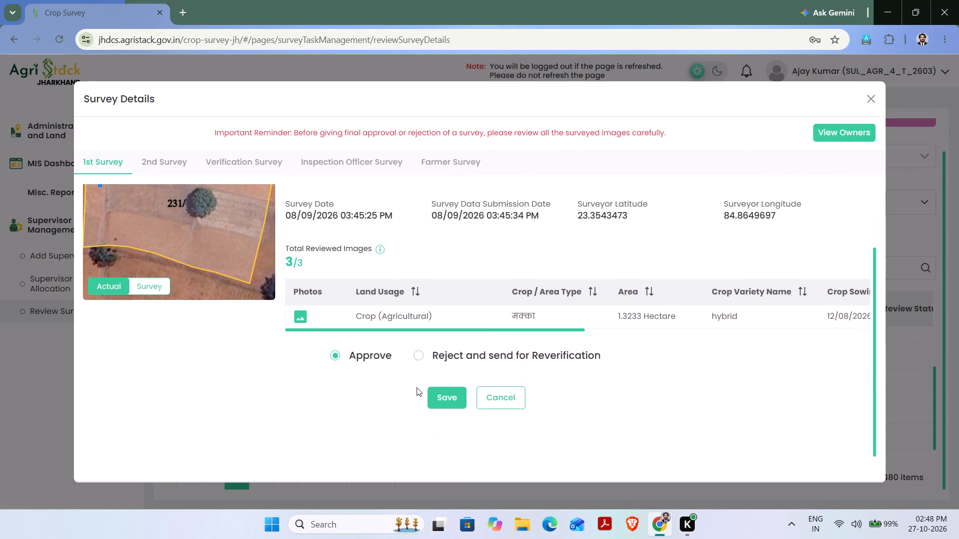
pyautogui.click(441, 400)
pyautogui.click(495, 315)
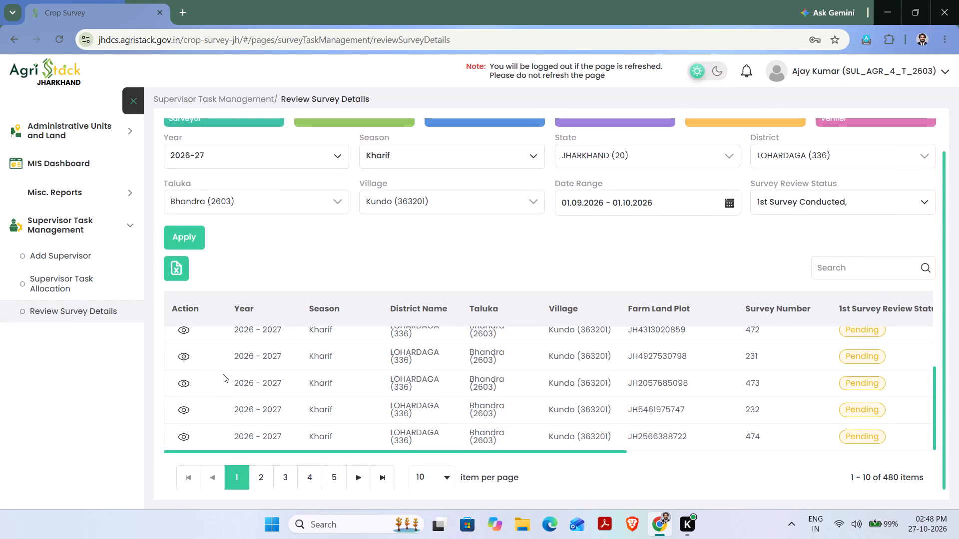
# Open the details of survey number 473 and approve all three of its चावल crop photos.
pyautogui.click(182, 384)
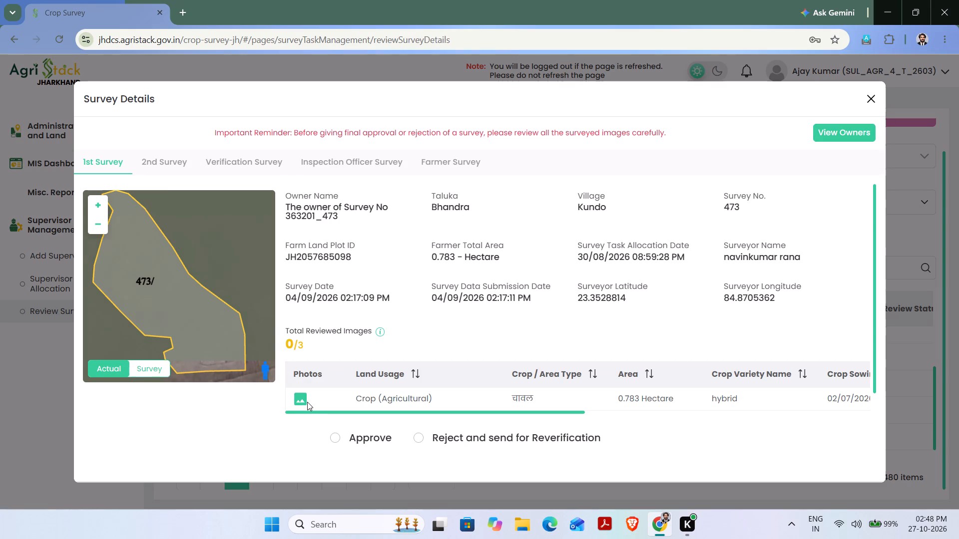
pyautogui.click(307, 402)
pyautogui.click(304, 400)
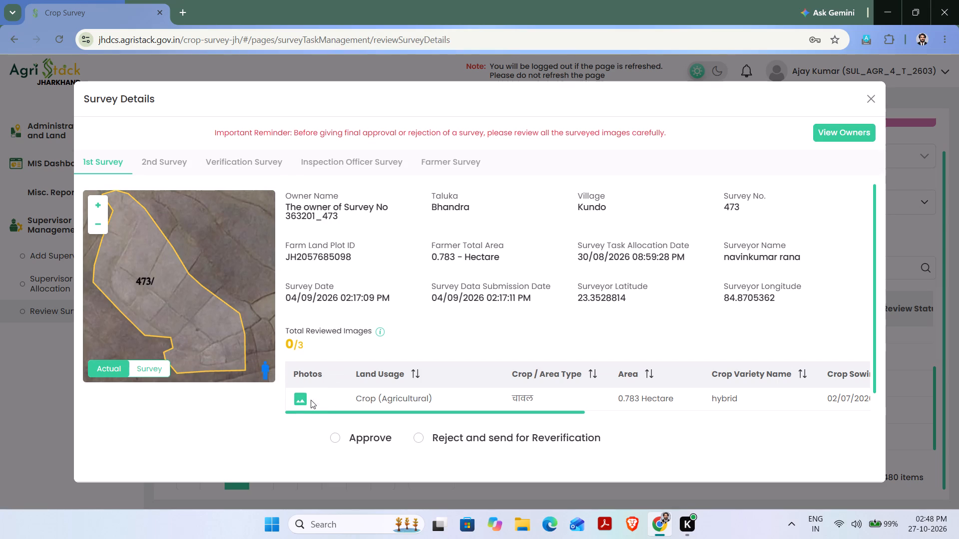
pyautogui.click(303, 394)
pyautogui.click(422, 445)
pyautogui.moveTo(507, 385); pyautogui.dragTo(479, 390)
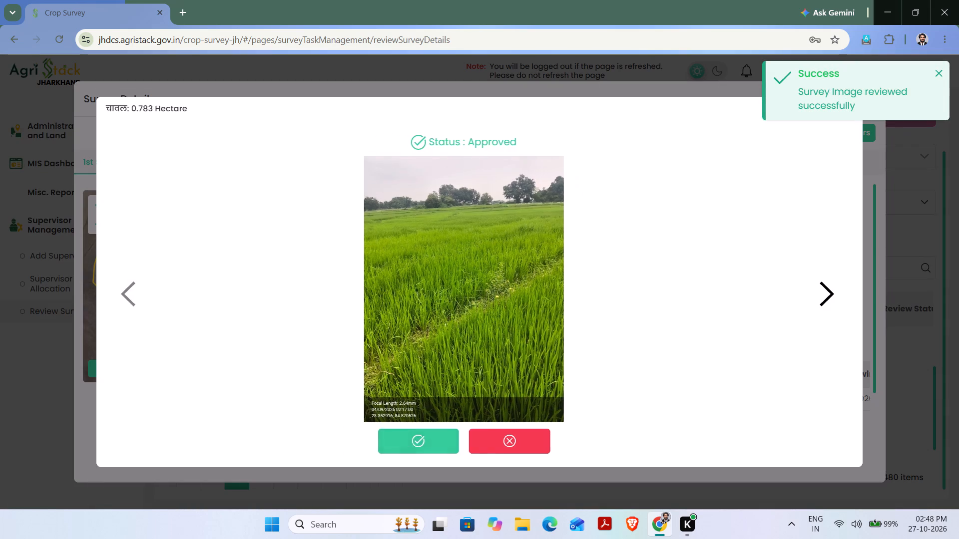
pyautogui.moveTo(479, 390); pyautogui.dragTo(437, 398)
pyautogui.click(426, 441)
pyautogui.moveTo(504, 353); pyautogui.dragTo(444, 364)
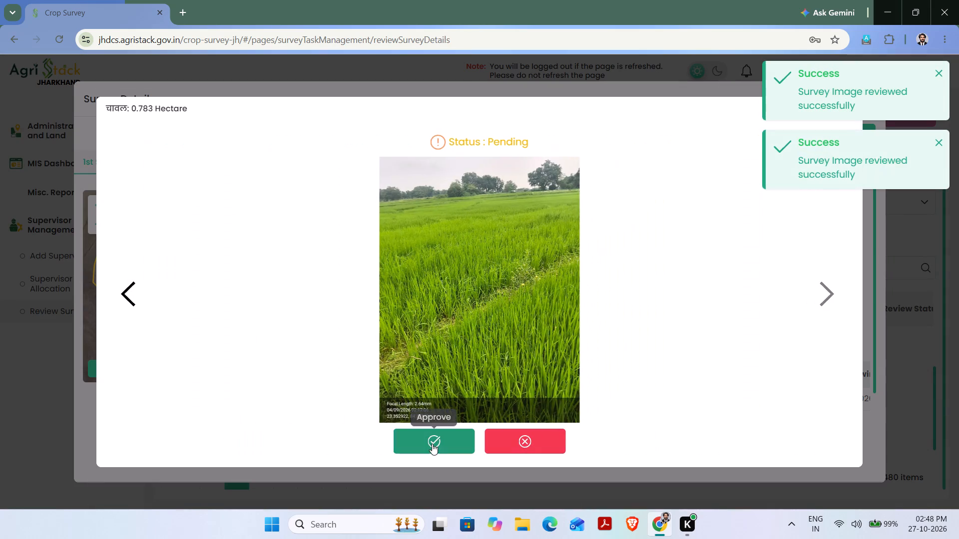
pyautogui.click(432, 444)
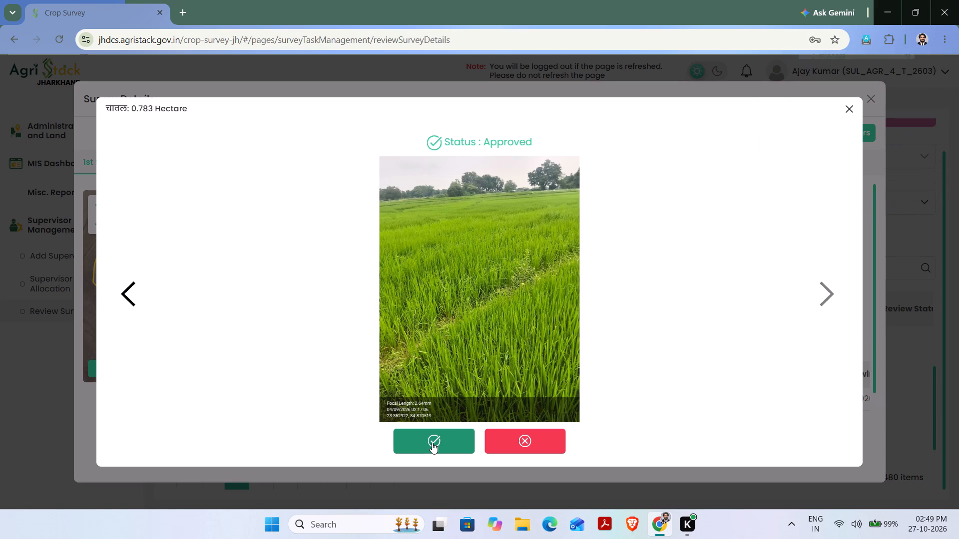
pyautogui.click(850, 110)
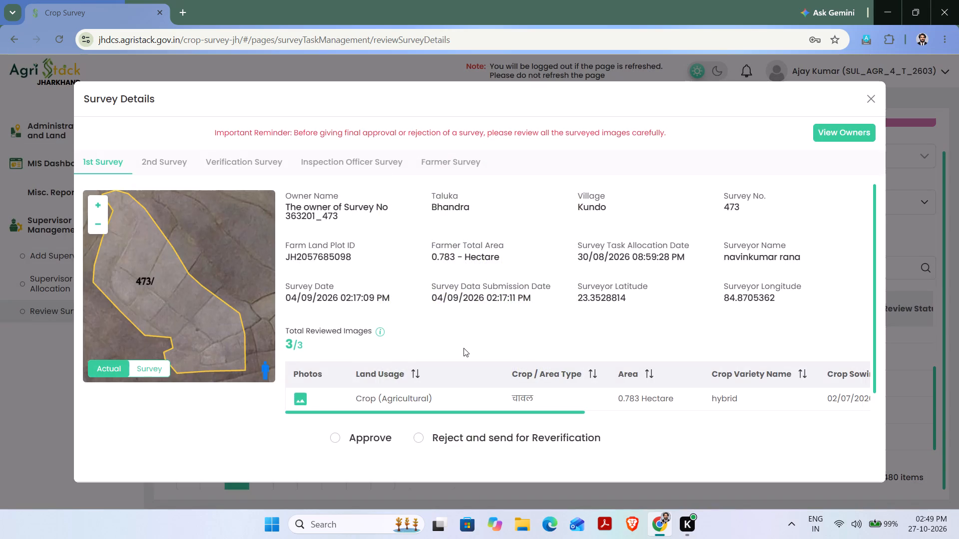
# Set the 1st Survey of survey number 473 to Approve, save the review and close the survey details.
pyautogui.scroll(-1, 464, 348)
pyautogui.click(356, 364)
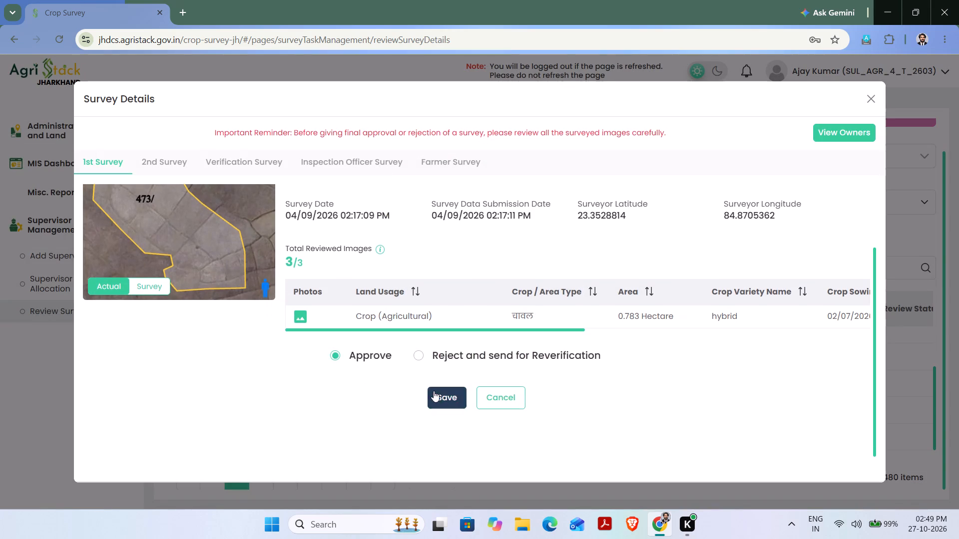
pyautogui.click(434, 391)
pyautogui.click(468, 311)
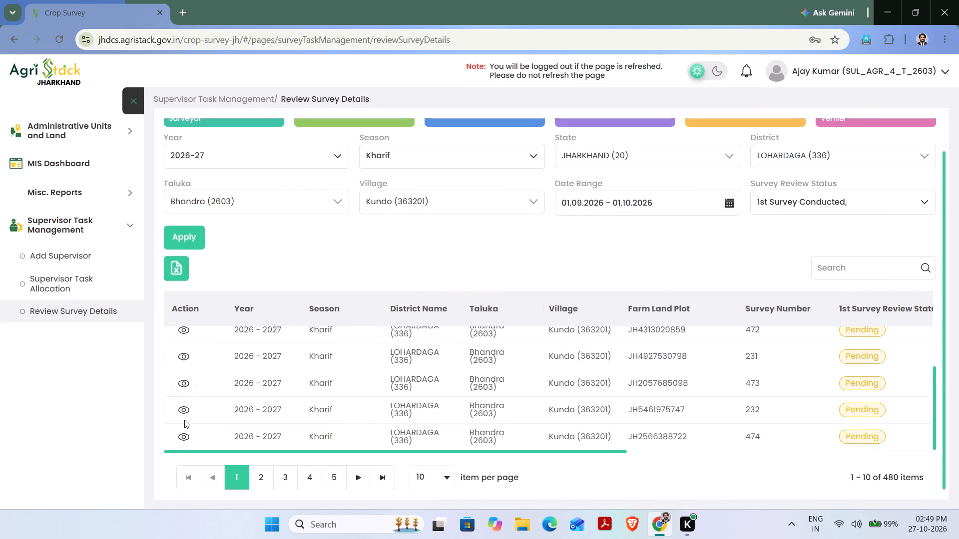
# Open the details of survey number 232 and approve all three of its Fallow area photos.
pyautogui.click(183, 410)
pyautogui.click(301, 396)
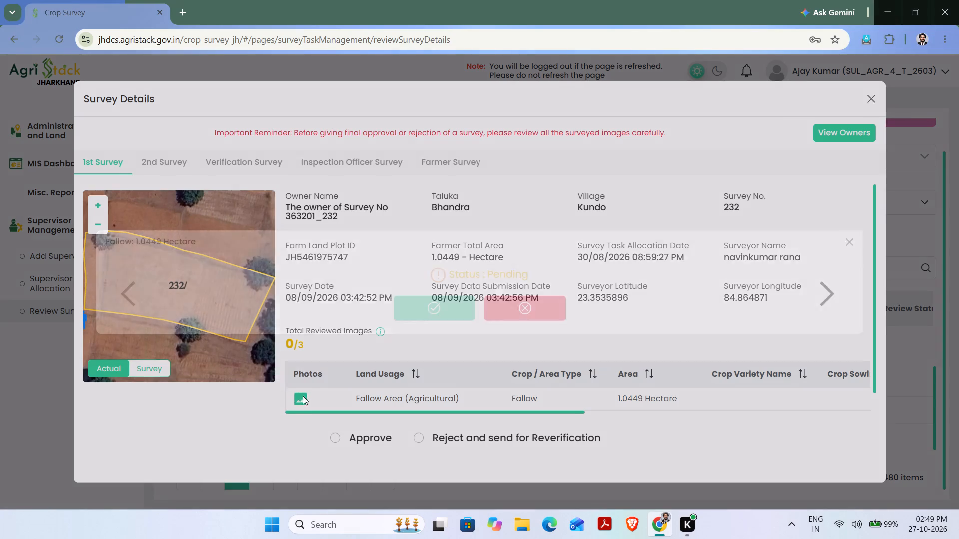
pyautogui.click(407, 432)
pyautogui.moveTo(476, 384); pyautogui.dragTo(386, 395)
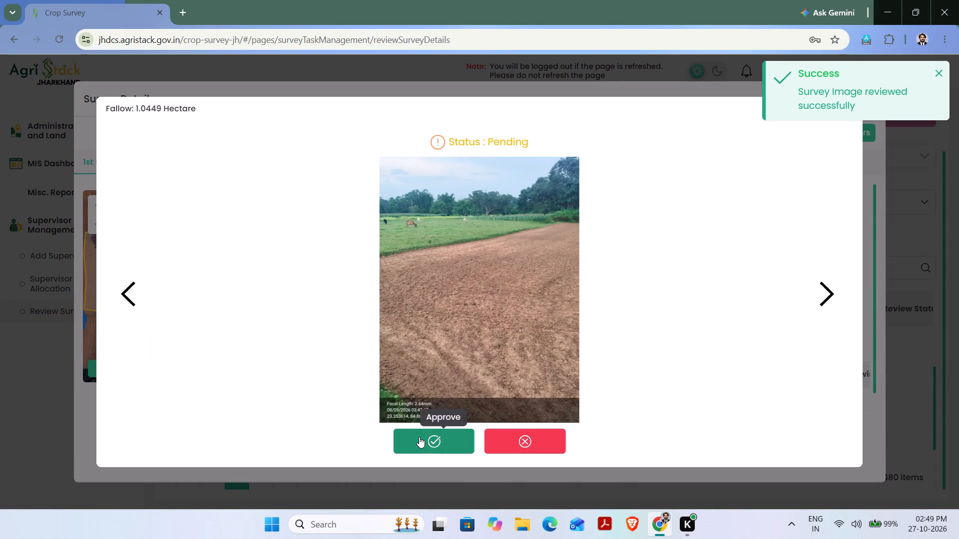
pyautogui.click(419, 437)
pyautogui.moveTo(487, 379); pyautogui.dragTo(426, 387)
pyautogui.click(429, 436)
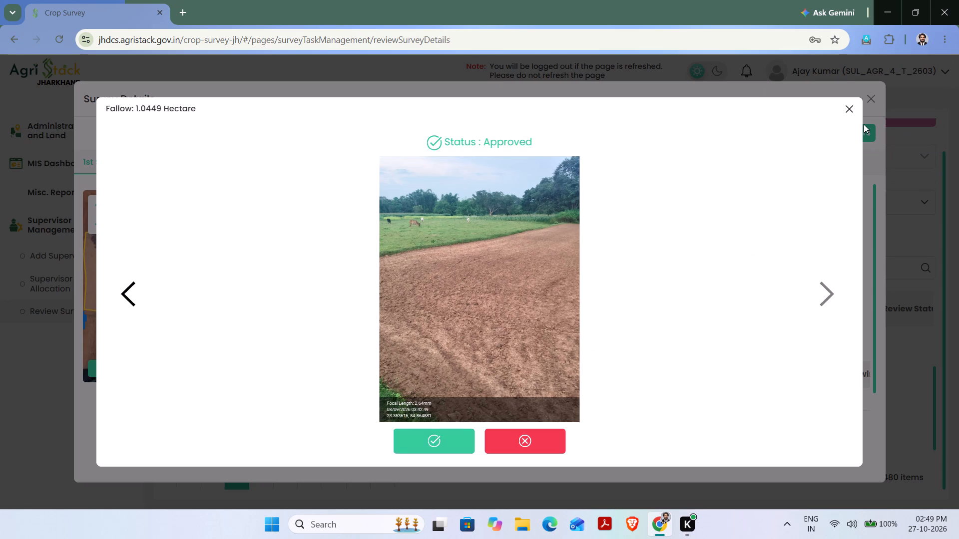
pyautogui.click(849, 102)
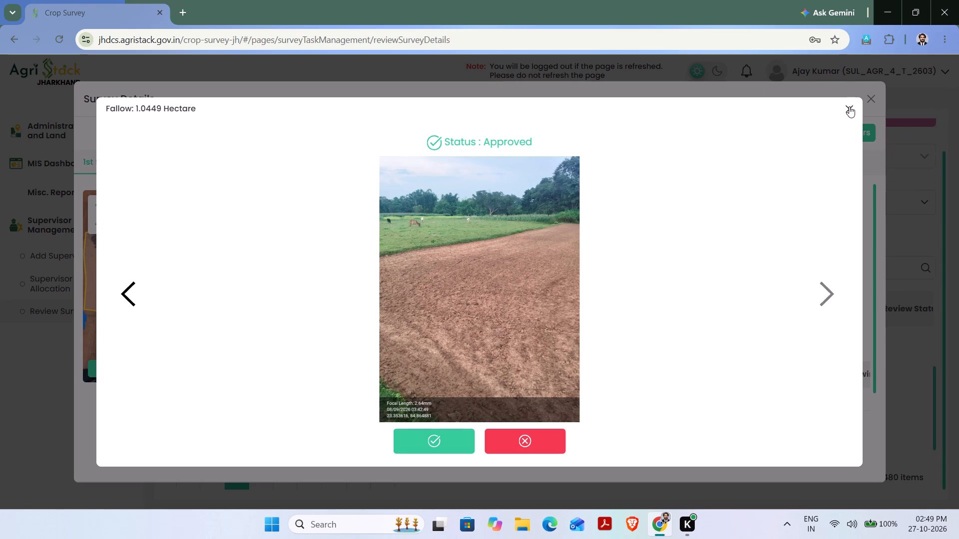
pyautogui.click(849, 106)
# Set the 1st Survey of survey number 232 to Approve, save the review and close the survey details.
pyautogui.scroll(-1, 459, 349)
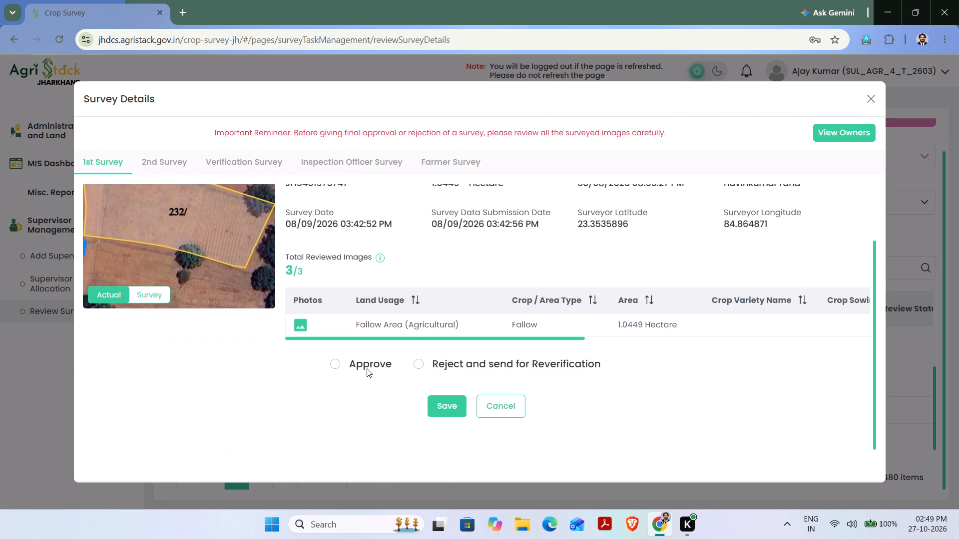
pyautogui.click(365, 365)
pyautogui.click(442, 399)
pyautogui.click(473, 320)
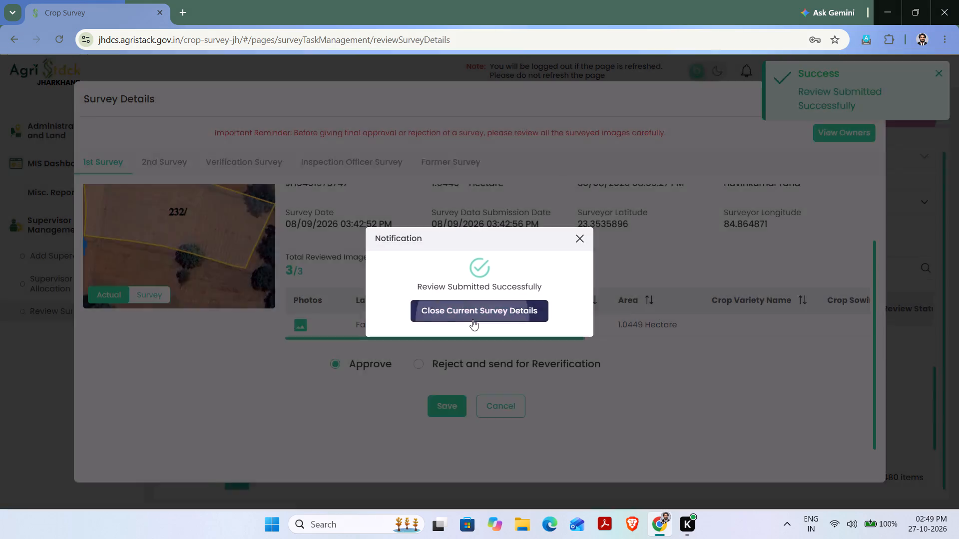
# Open the details of survey number 474 and approve all three of its चावल crop photos.
pyautogui.click(182, 385)
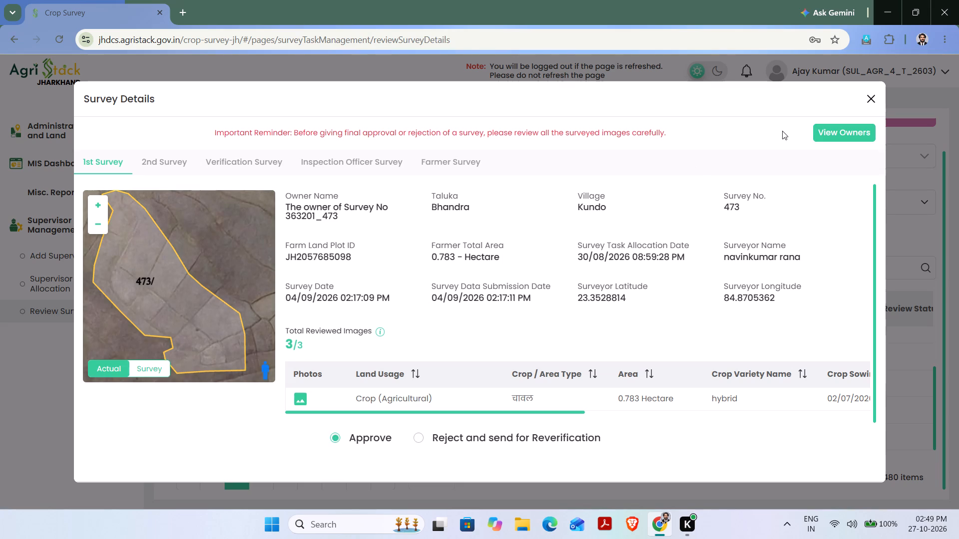
pyautogui.click(866, 103)
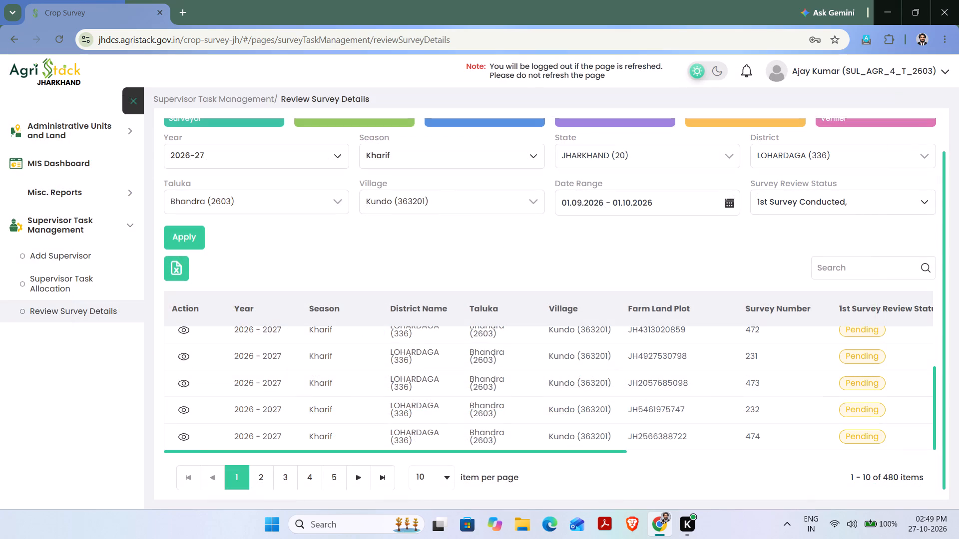
pyautogui.click(188, 433)
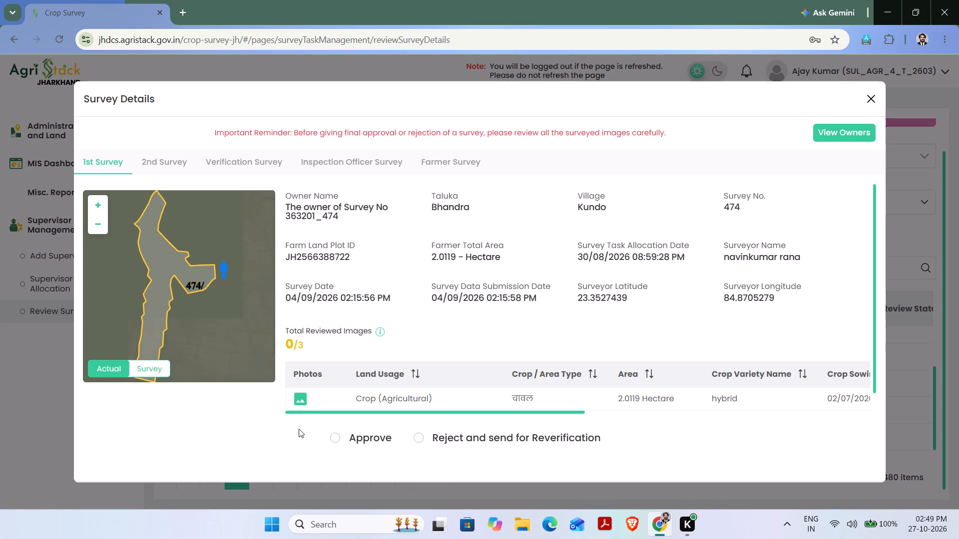
pyautogui.click(298, 397)
pyautogui.click(407, 440)
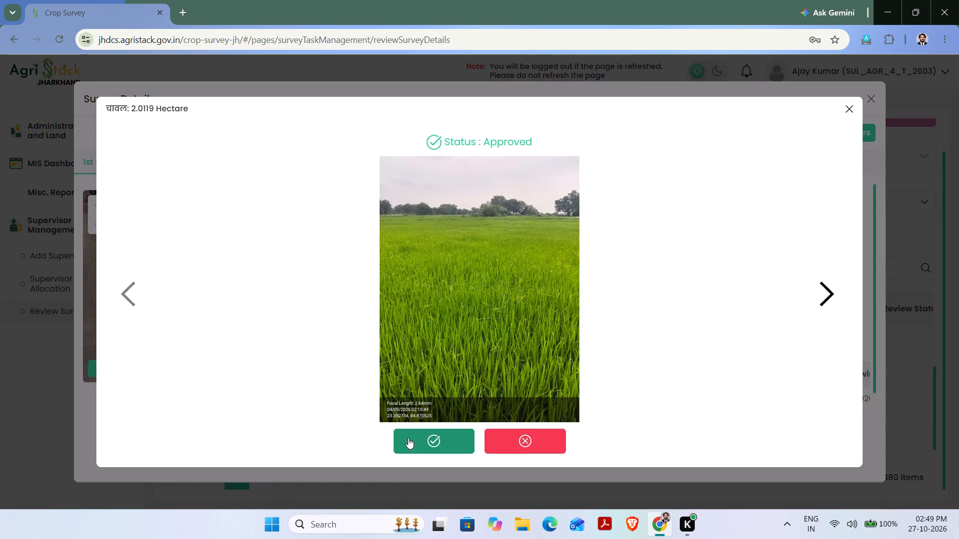
pyautogui.moveTo(467, 394); pyautogui.dragTo(388, 400)
pyautogui.click(427, 433)
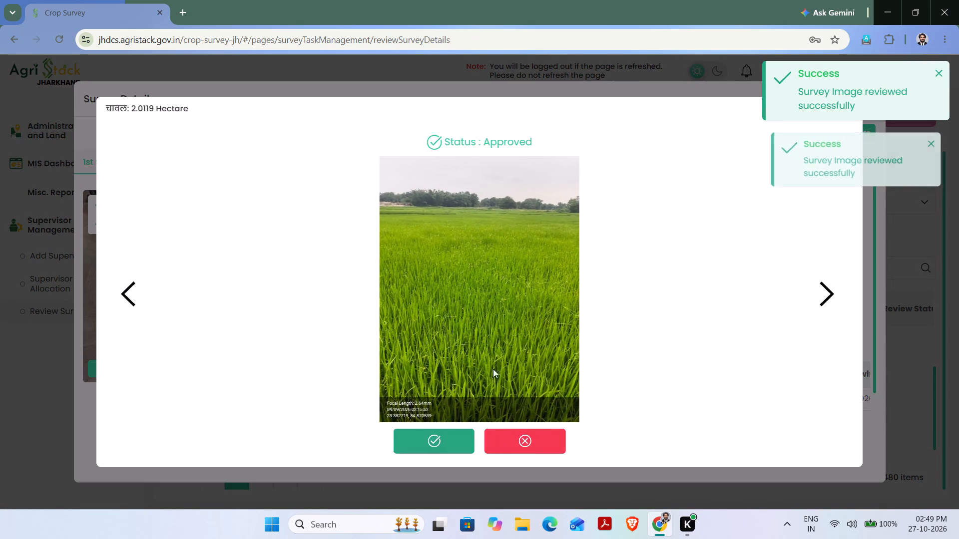
pyautogui.moveTo(504, 354); pyautogui.dragTo(369, 380)
pyautogui.click(413, 432)
pyautogui.moveTo(499, 342); pyautogui.dragTo(438, 347)
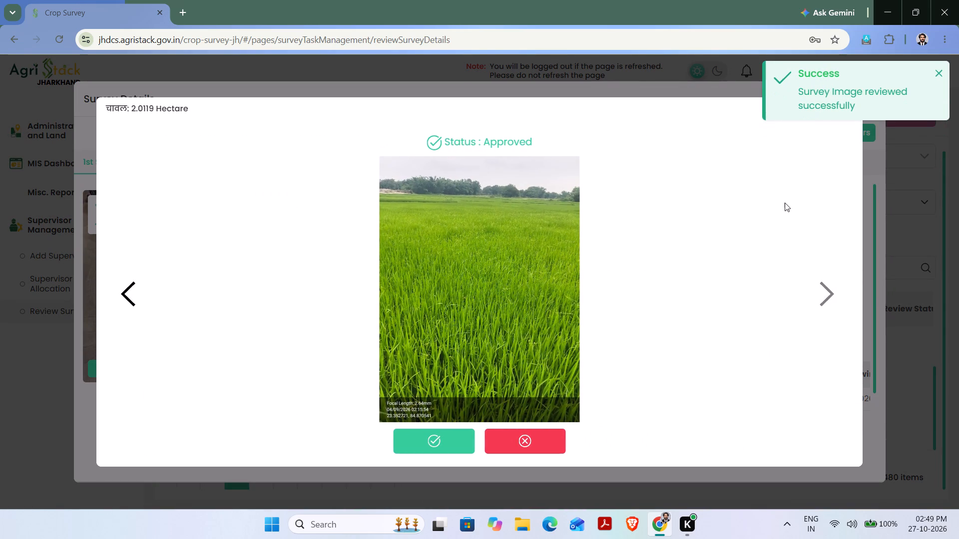
# Set the 1st Survey of survey number 474 to Approve, save the review and close the survey details.
pyautogui.click(850, 106)
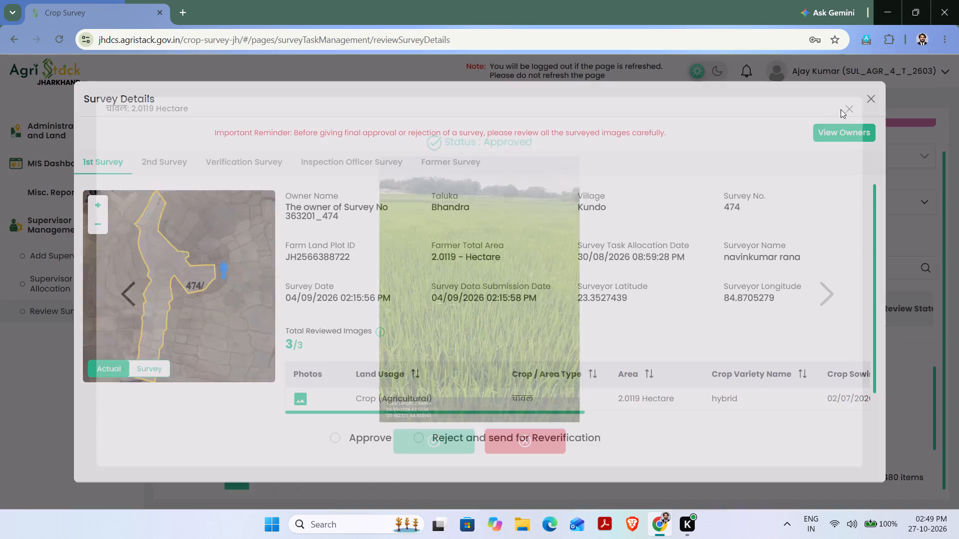
pyautogui.scroll(-1, 418, 320)
pyautogui.click(372, 367)
pyautogui.click(440, 404)
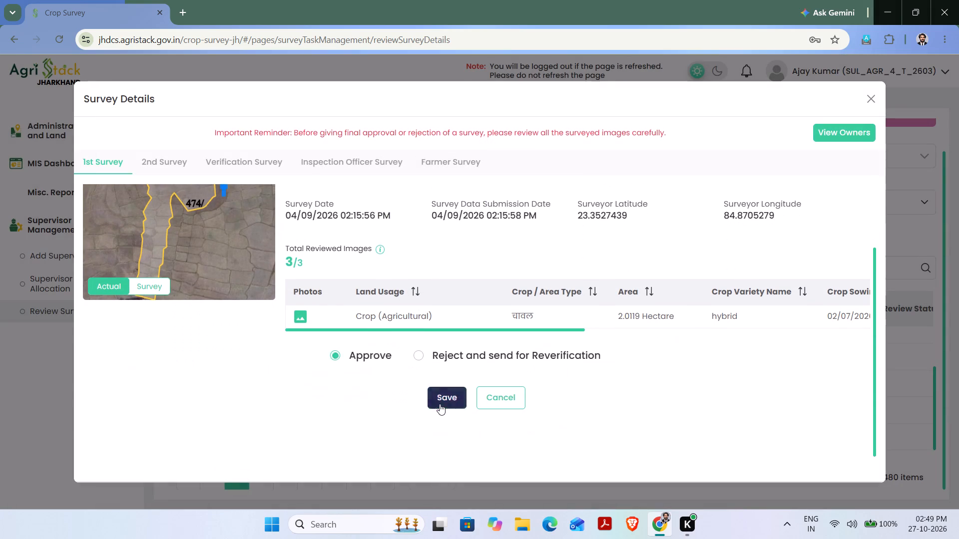
pyautogui.click(480, 312)
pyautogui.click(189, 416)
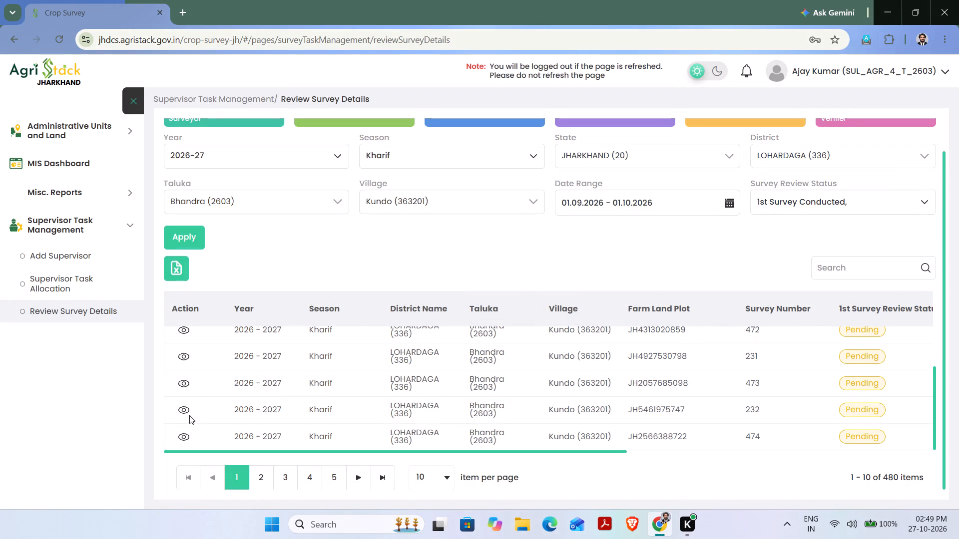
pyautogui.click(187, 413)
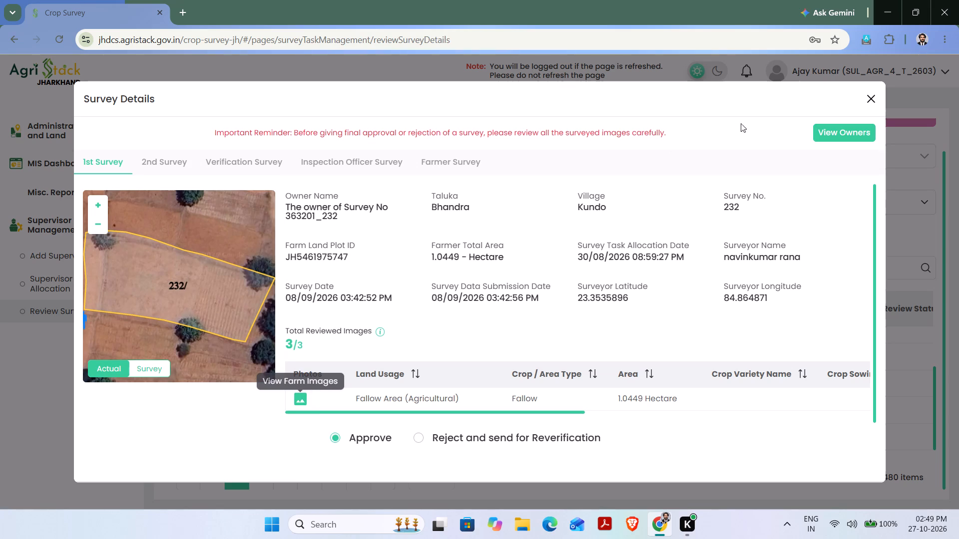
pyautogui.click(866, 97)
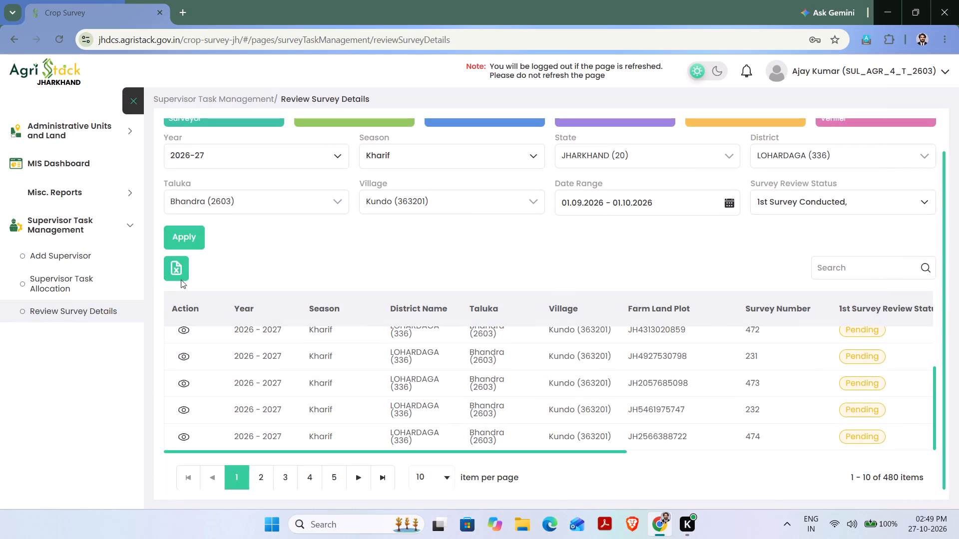
# Reapply the current Kundo village filters to refresh the list of pending surveys.
pyautogui.click(183, 245)
# Open the details of survey number 475 and approve all three of its चावल crop photos.
pyautogui.scroll(5, 198, 376)
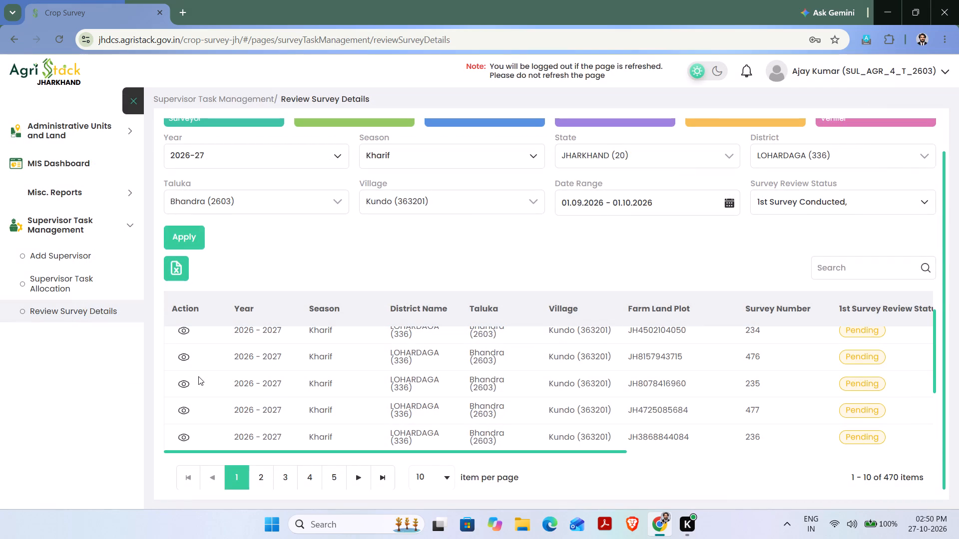
pyautogui.click(181, 334)
pyautogui.click(303, 396)
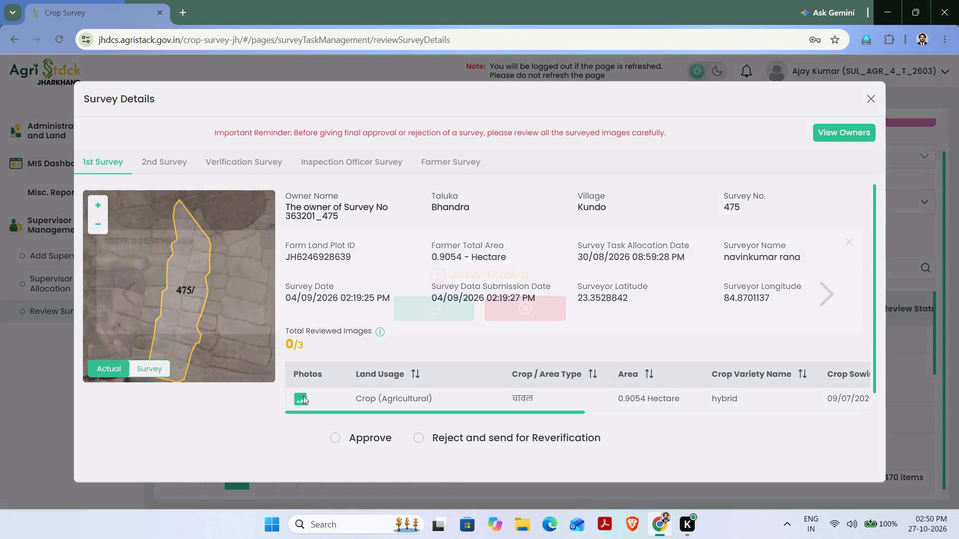
pyautogui.click(423, 452)
pyautogui.moveTo(523, 343); pyautogui.dragTo(436, 367)
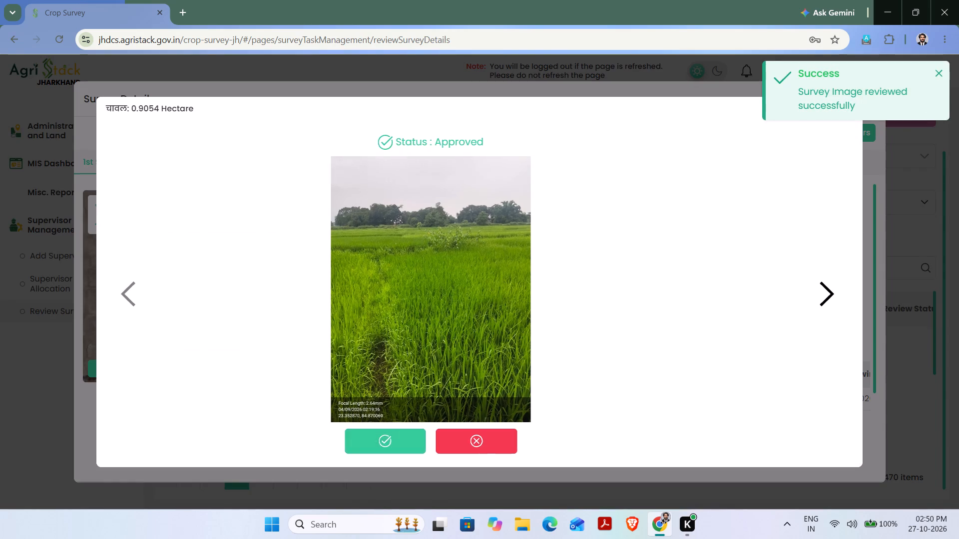
pyautogui.moveTo(436, 367); pyautogui.dragTo(373, 383)
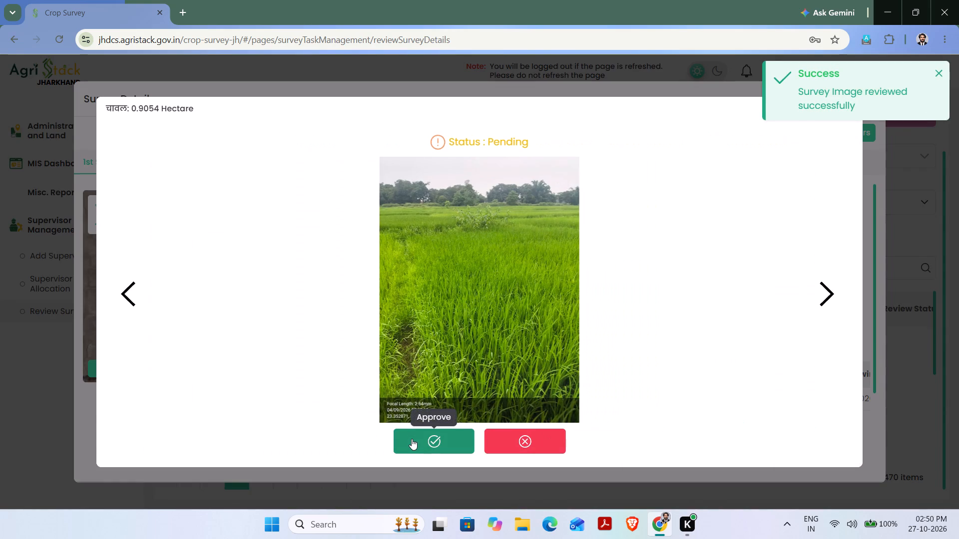
pyautogui.click(412, 439)
pyautogui.moveTo(445, 357); pyautogui.dragTo(396, 366)
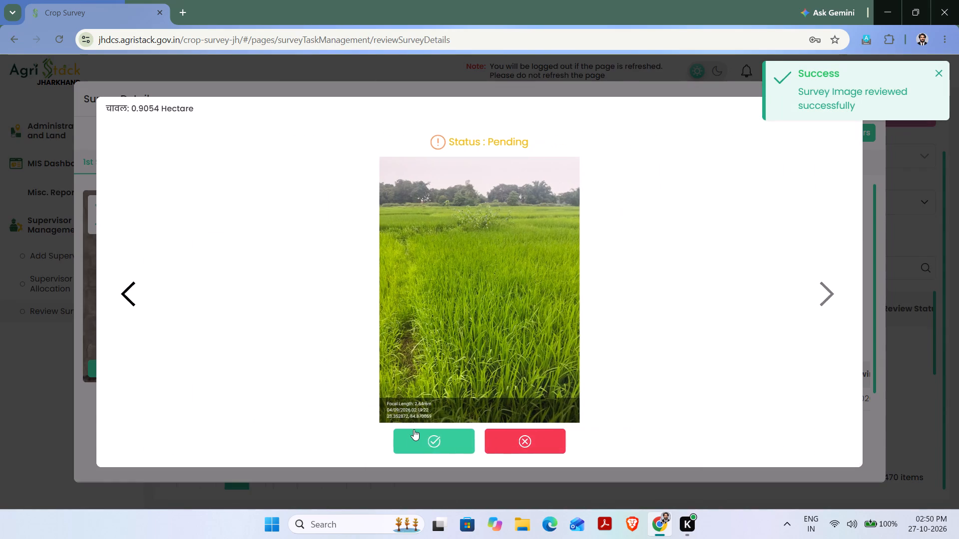
pyautogui.click(415, 436)
pyautogui.moveTo(518, 335); pyautogui.dragTo(478, 336)
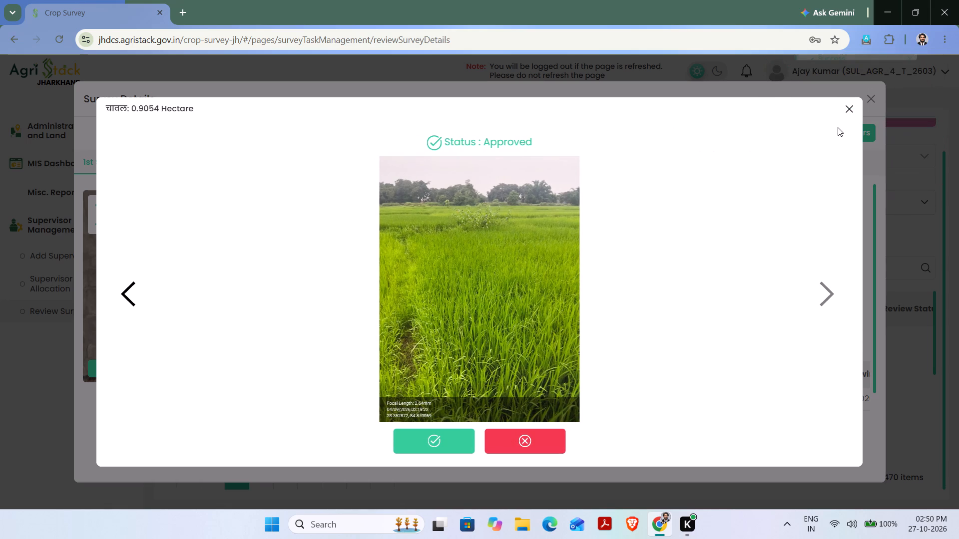
pyautogui.click(846, 113)
pyautogui.click(847, 109)
# Set the 1st Survey of survey number 475 to Approve, save the review and close the survey details.
pyautogui.scroll(-2, 436, 328)
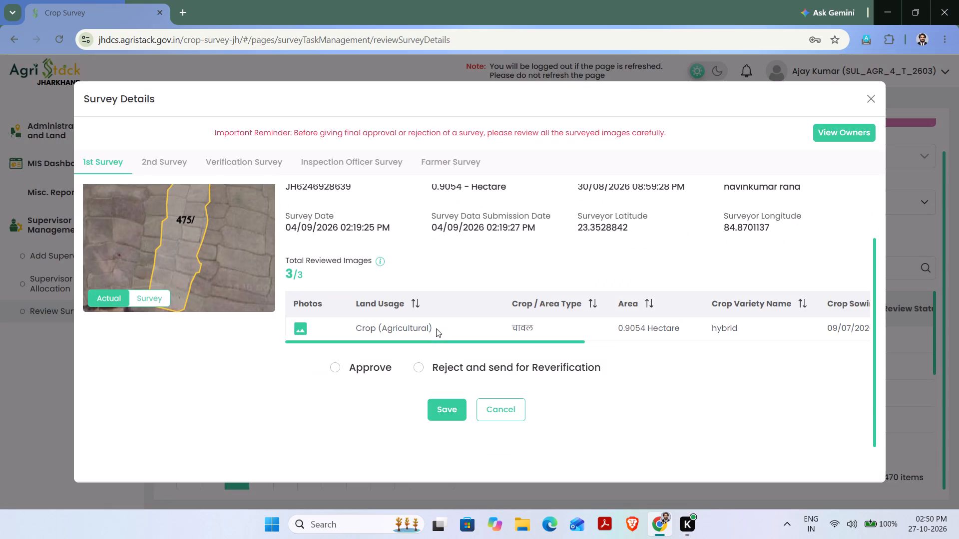
pyautogui.click(381, 362)
pyautogui.click(439, 382)
pyautogui.click(442, 392)
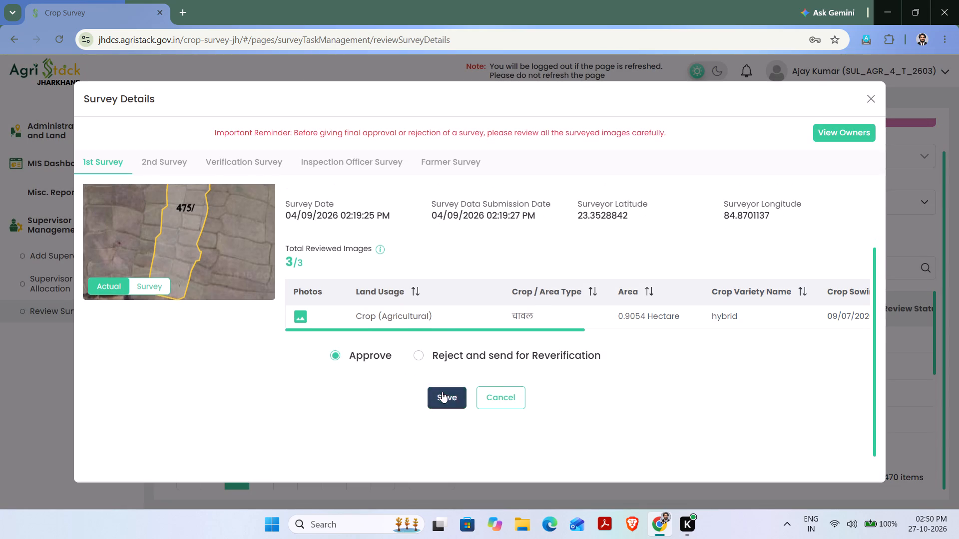
pyautogui.click(478, 308)
# Open the details of survey number 234 and approve all three of its मक्का crop photos.
pyautogui.click(180, 366)
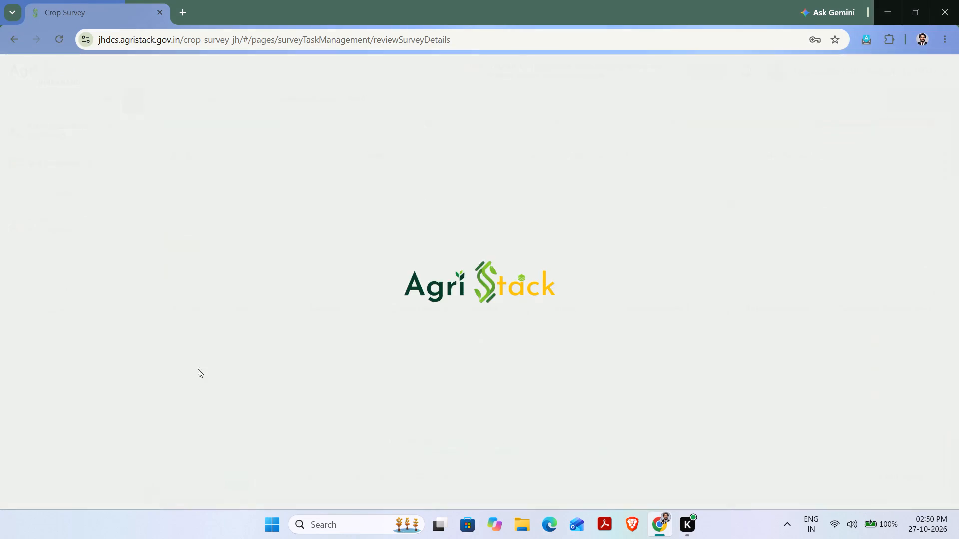
pyautogui.click(303, 395)
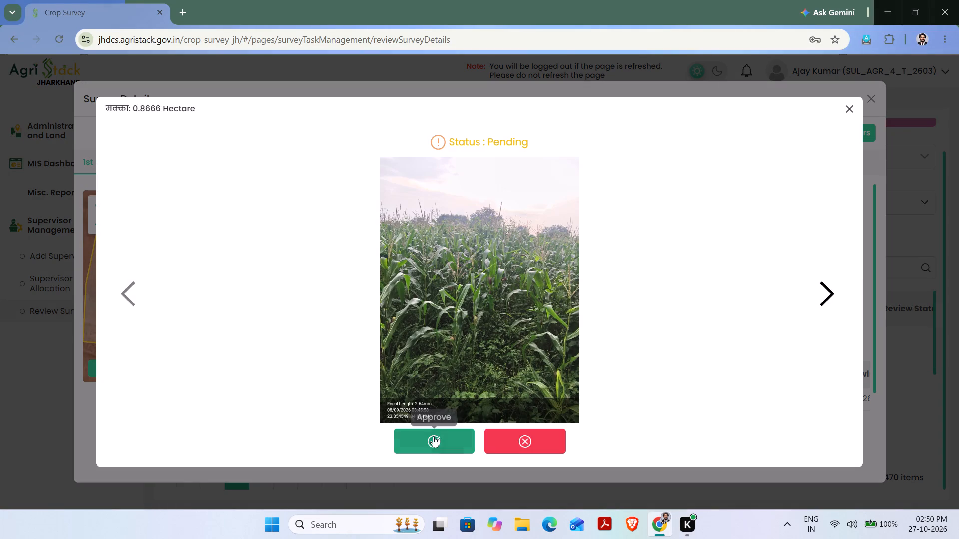
pyautogui.click(433, 436)
pyautogui.moveTo(481, 371); pyautogui.dragTo(382, 376)
pyautogui.click(424, 434)
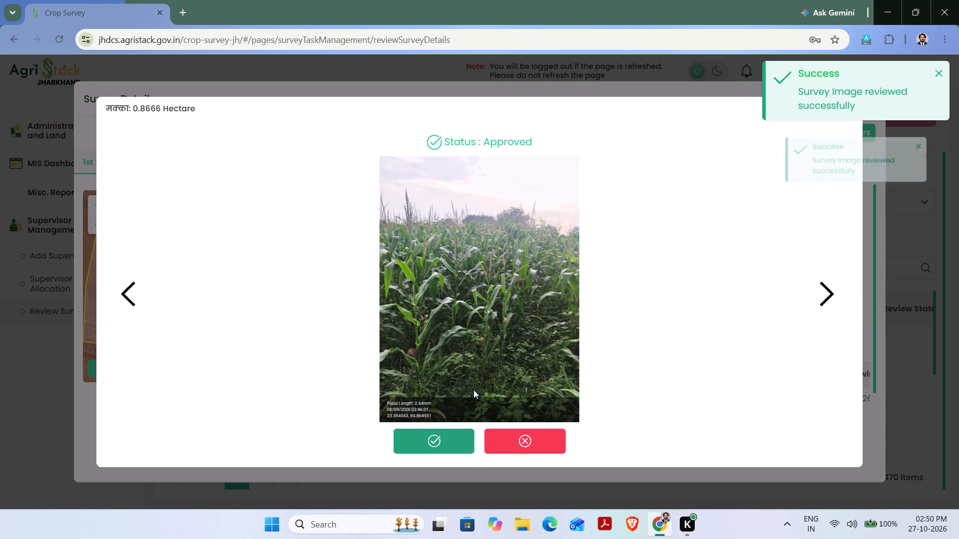
pyautogui.moveTo(483, 380); pyautogui.dragTo(392, 401)
pyautogui.click(412, 436)
pyautogui.moveTo(473, 372); pyautogui.dragTo(438, 376)
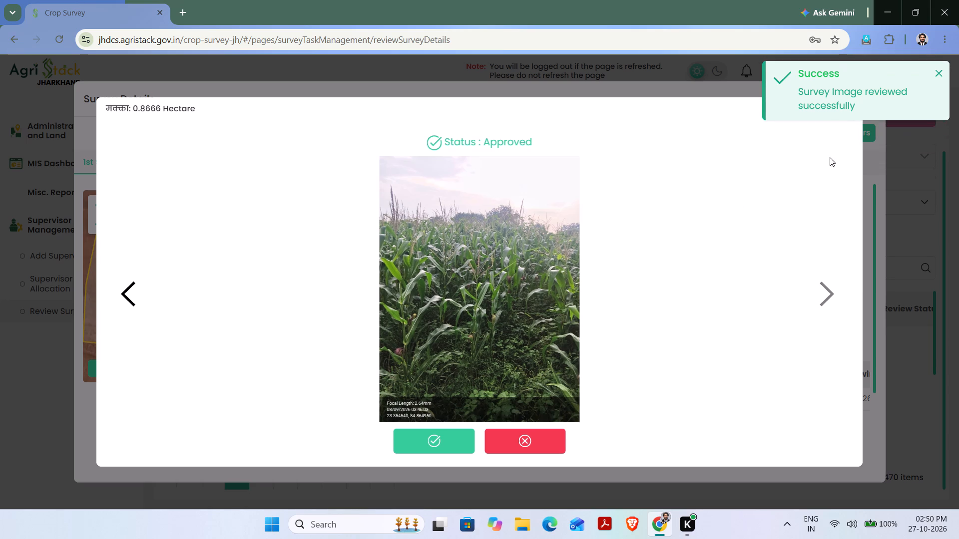
pyautogui.click(851, 110)
# Set the 1st Survey of survey number 234 to Approve, save the review and close the survey details.
pyautogui.scroll(-1, 432, 350)
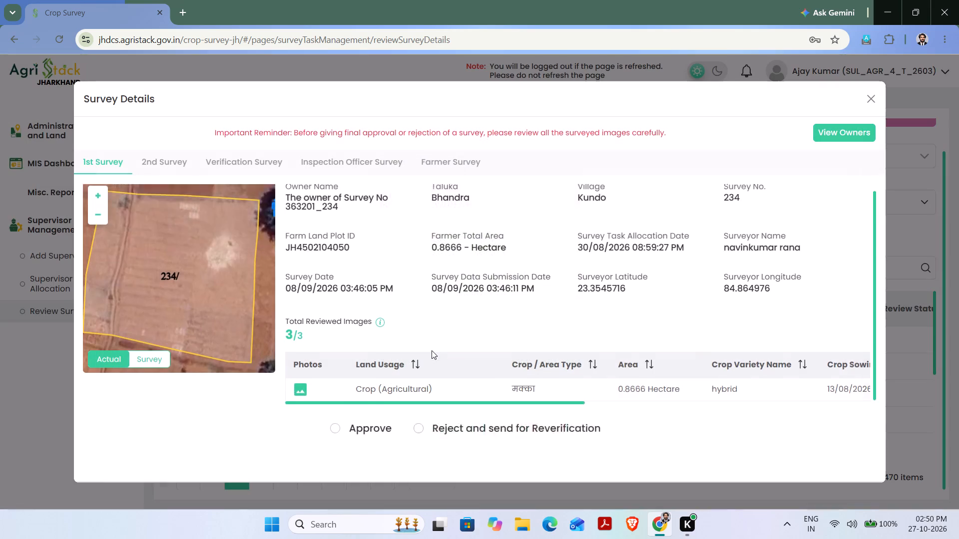
pyautogui.scroll(-1, 432, 350)
pyautogui.click(383, 362)
pyautogui.click(440, 398)
pyautogui.click(485, 304)
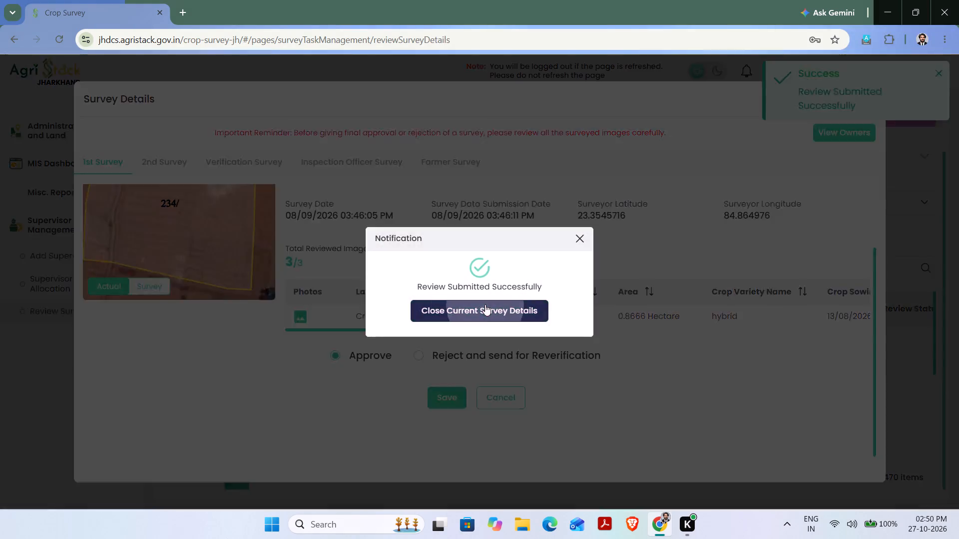
# Open the details of survey number 476 and approve all three of its चावल crop photos.
pyautogui.click(185, 395)
pyautogui.click(299, 394)
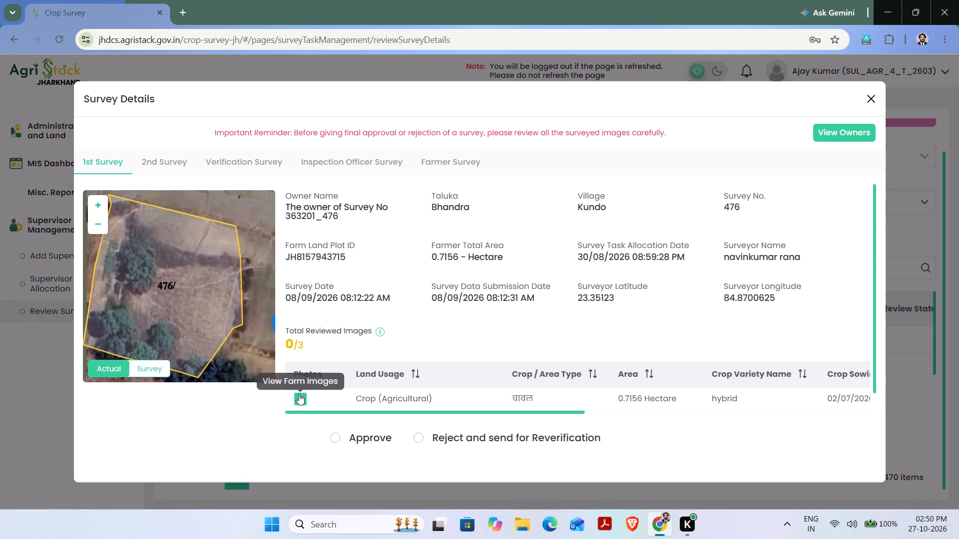
pyautogui.click(416, 446)
pyautogui.moveTo(496, 361); pyautogui.dragTo(419, 368)
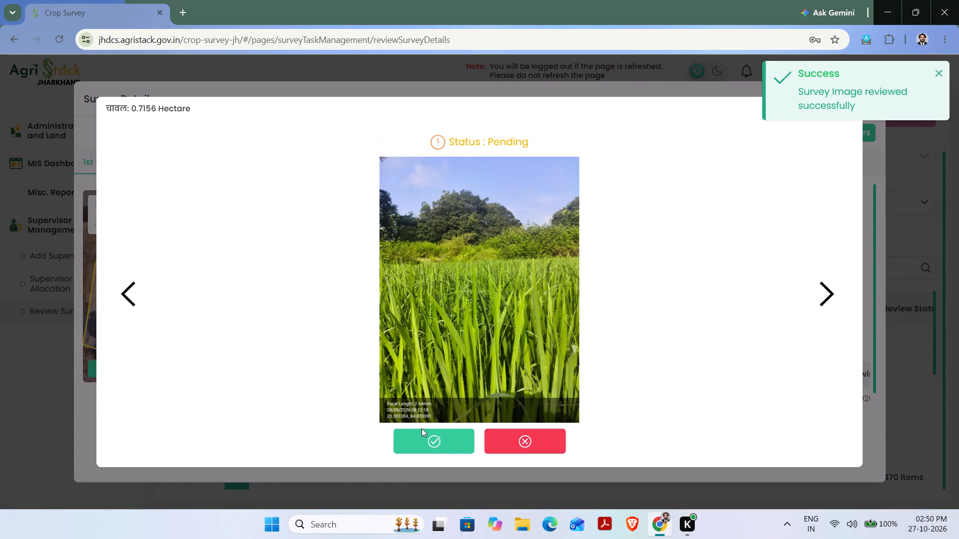
pyautogui.click(422, 429)
pyautogui.moveTo(509, 378); pyautogui.dragTo(399, 399)
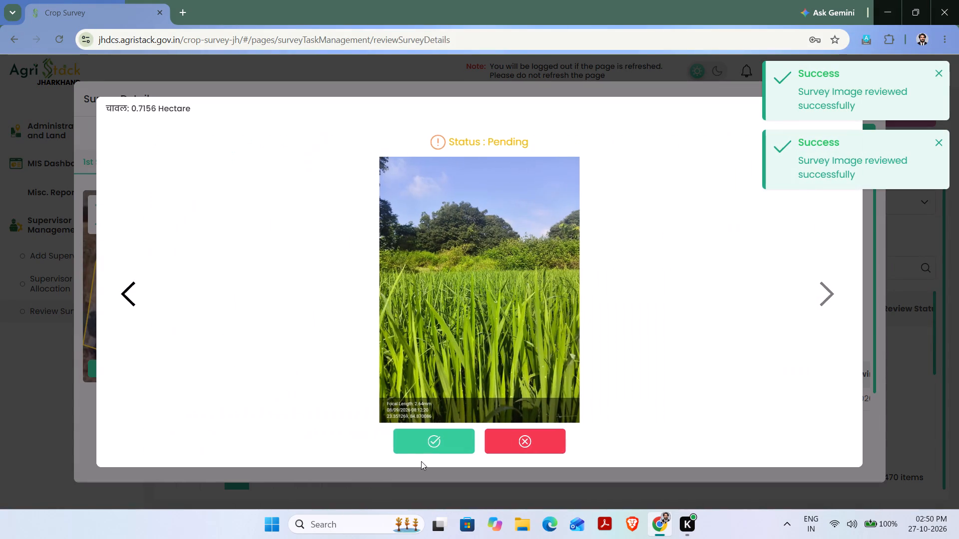
pyautogui.click(428, 450)
pyautogui.moveTo(530, 318); pyautogui.dragTo(477, 328)
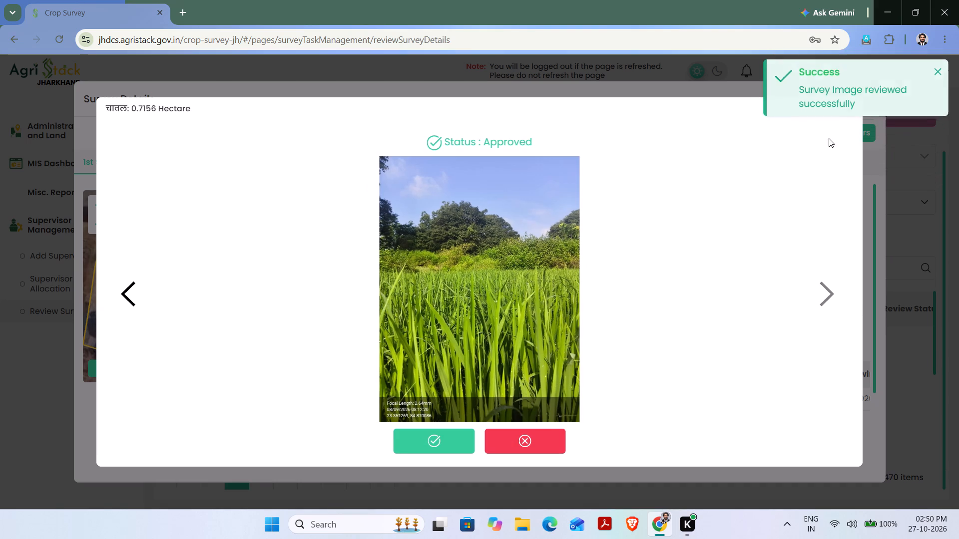
pyautogui.click(849, 110)
# Set the 1st Survey of survey number 476 to Approve, save the review and close the survey details.
pyautogui.scroll(-2, 450, 313)
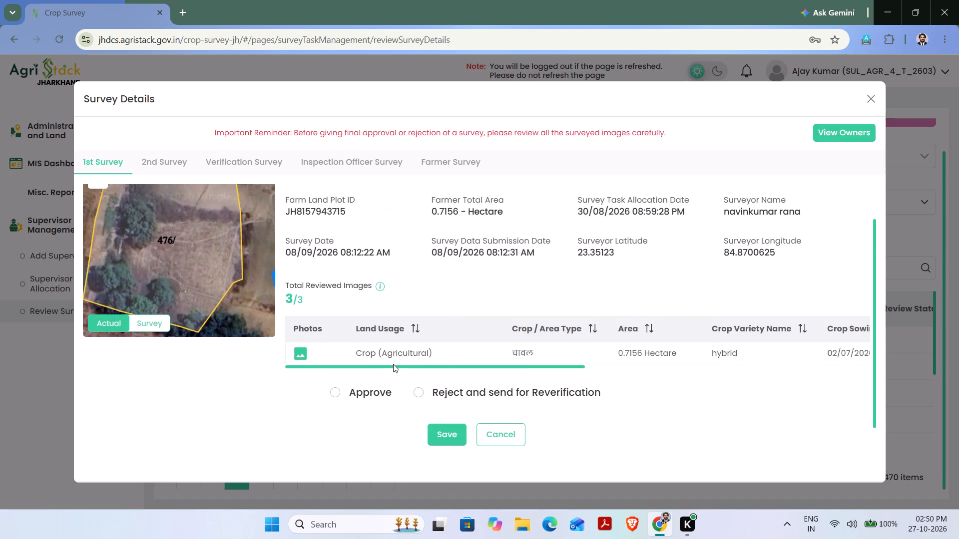
pyautogui.click(389, 367)
pyautogui.click(461, 405)
pyautogui.moveTo(512, 279); pyautogui.dragTo(506, 294)
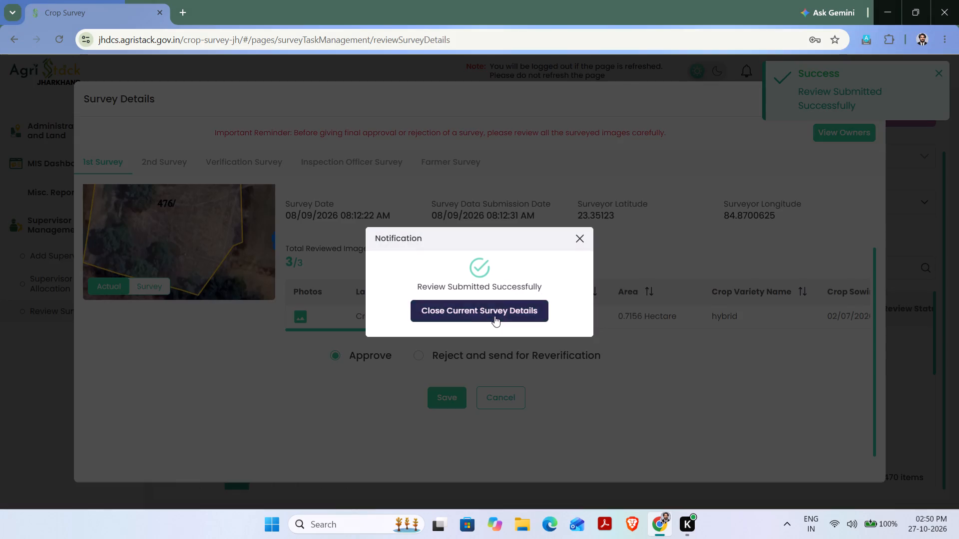
pyautogui.click(494, 316)
# Open the details of survey number 235 and approve all three of its Fallow area photos.
pyautogui.click(179, 423)
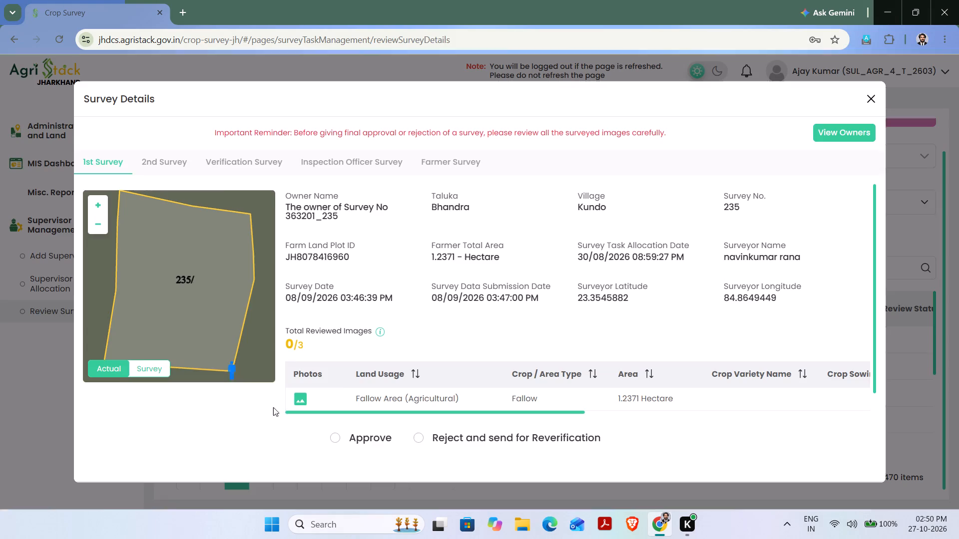
pyautogui.click(298, 399)
pyautogui.click(407, 437)
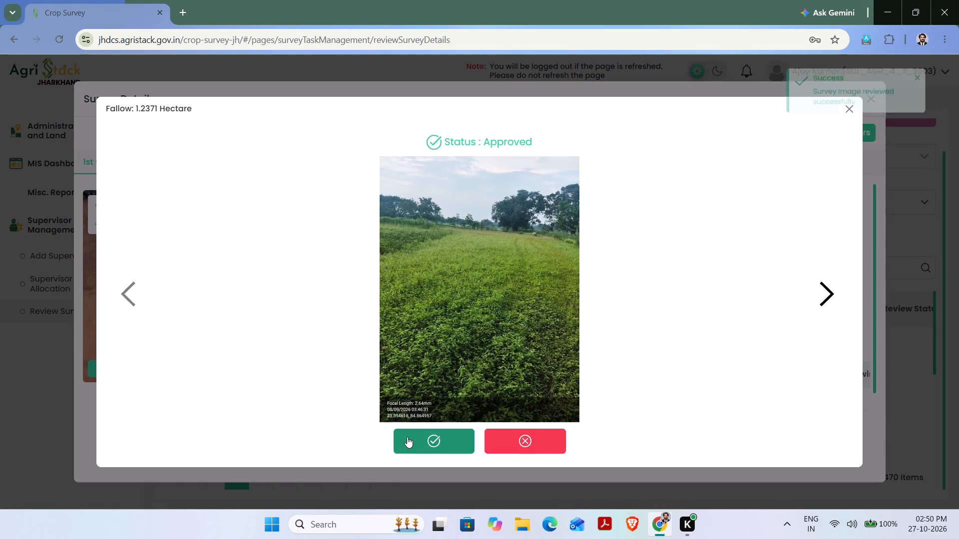
pyautogui.moveTo(478, 384); pyautogui.dragTo(402, 393)
pyautogui.click(438, 444)
pyautogui.moveTo(507, 354); pyautogui.dragTo(404, 379)
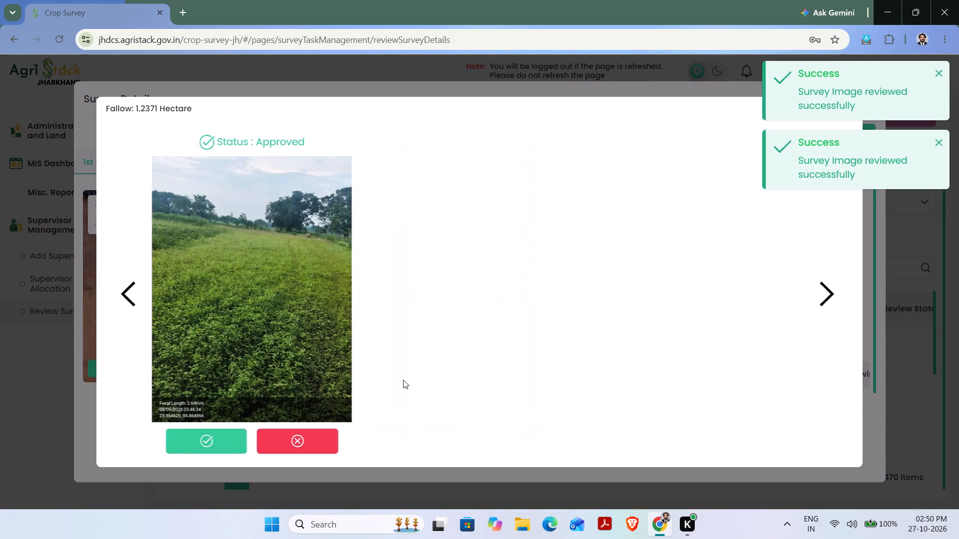
pyautogui.click(431, 430)
pyautogui.moveTo(514, 330); pyautogui.dragTo(464, 330)
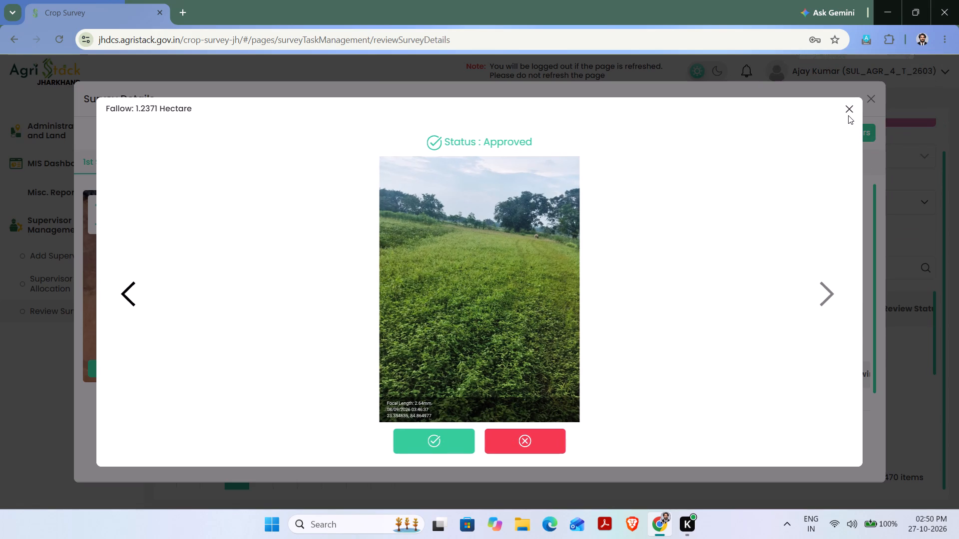
pyautogui.click(847, 102)
pyautogui.click(848, 107)
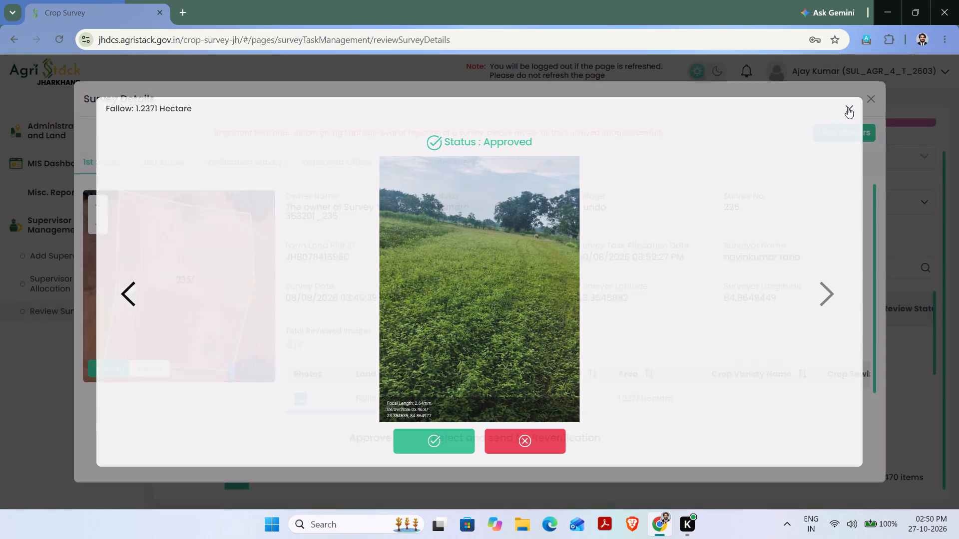
# Set the 1st Survey of survey number 235 to Approve, save the review and close the survey details.
pyautogui.scroll(-2, 472, 384)
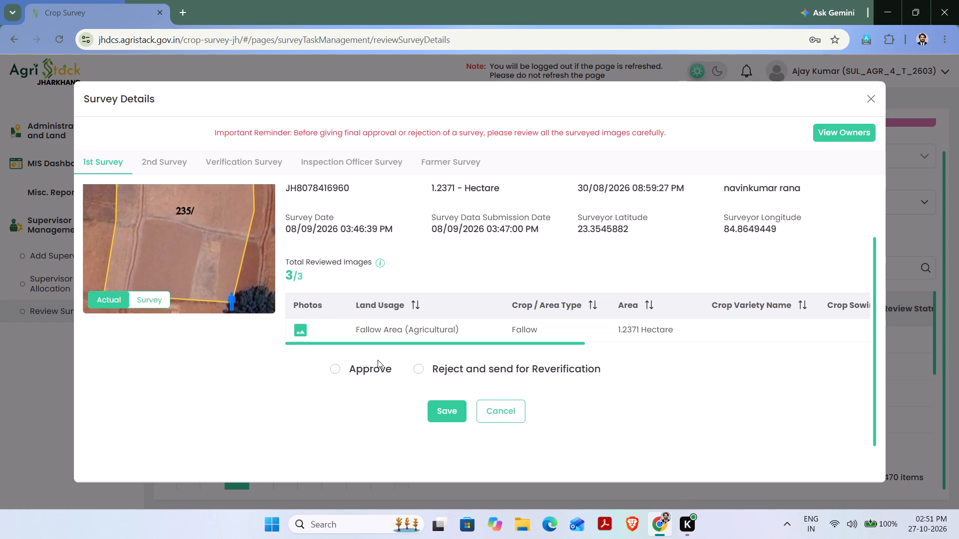
pyautogui.click(378, 360)
pyautogui.click(458, 391)
pyautogui.click(496, 321)
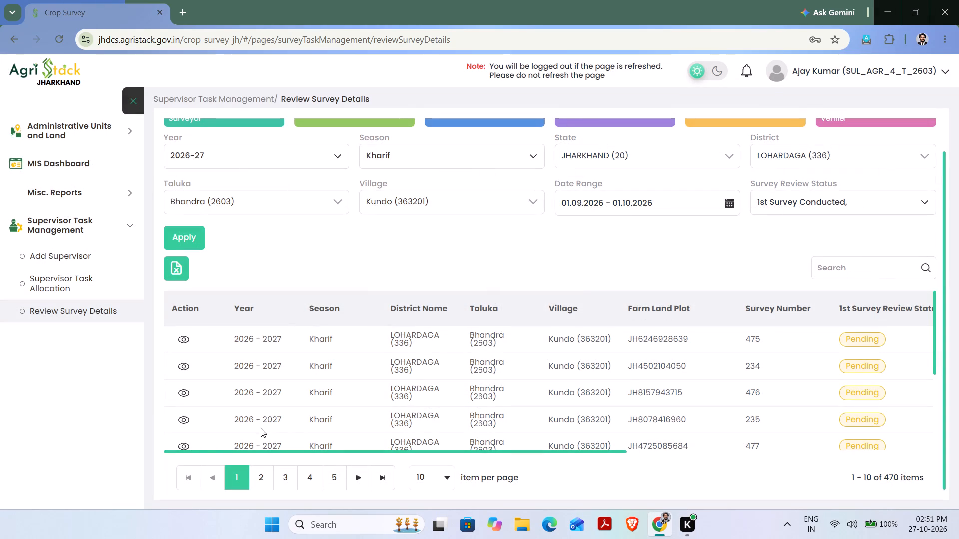
# Open the details of survey number 477 and approve all three of its मक्का crop photos.
pyautogui.click(181, 444)
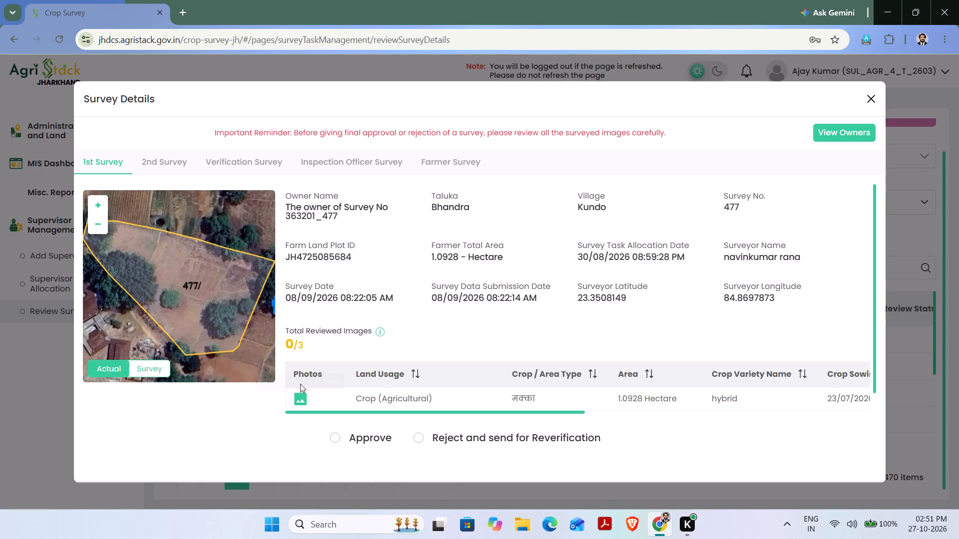
pyautogui.click(300, 394)
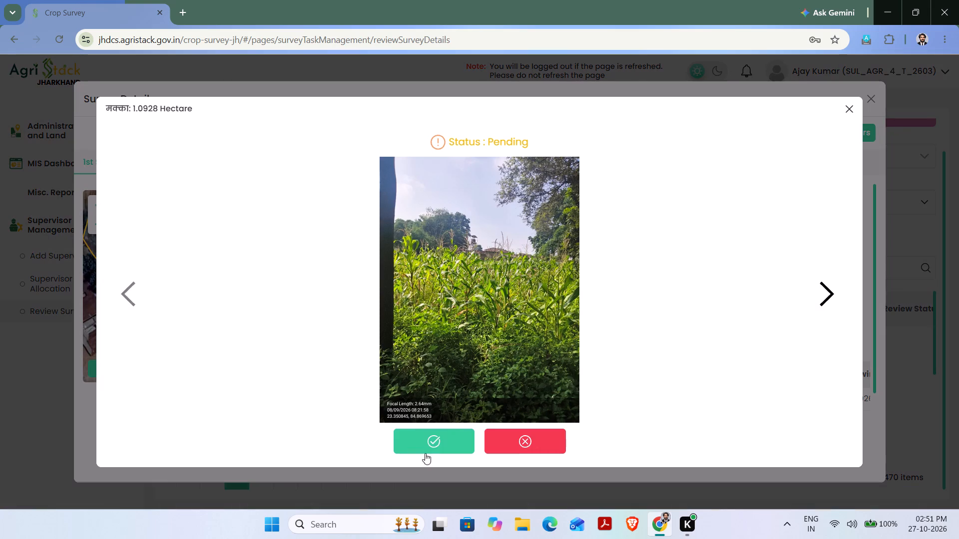
pyautogui.click(427, 443)
pyautogui.moveTo(468, 371); pyautogui.dragTo(368, 390)
pyautogui.click(415, 440)
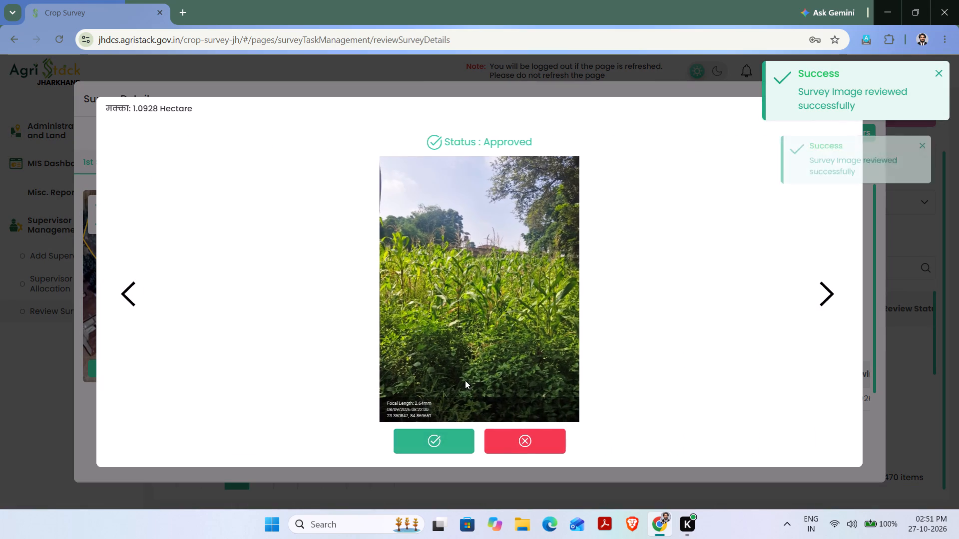
pyautogui.moveTo(454, 382); pyautogui.dragTo(392, 396)
pyautogui.click(436, 447)
pyautogui.moveTo(544, 330); pyautogui.dragTo(470, 330)
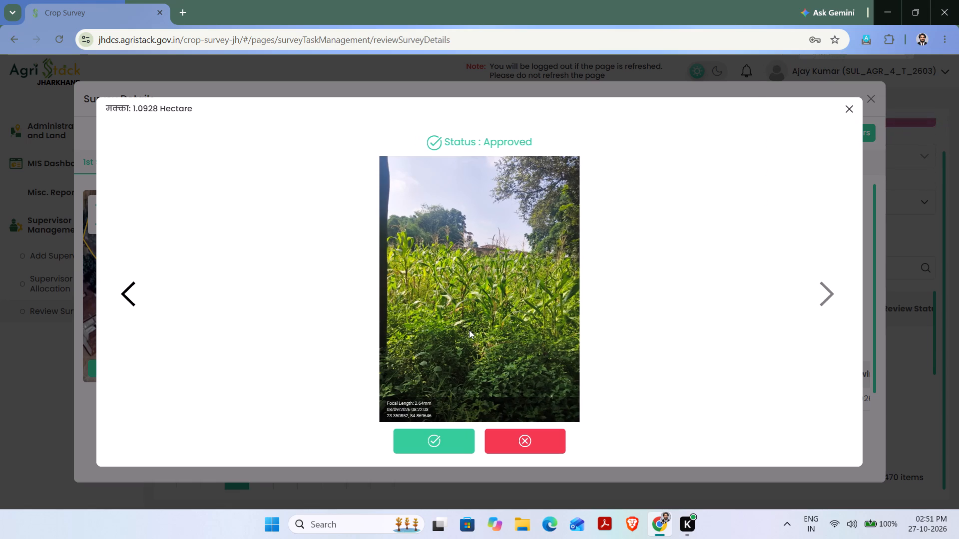
pyautogui.click(848, 109)
# Set the 1st Survey of survey number 477 to Approve, save the review and close the survey details.
pyautogui.scroll(-1, 495, 380)
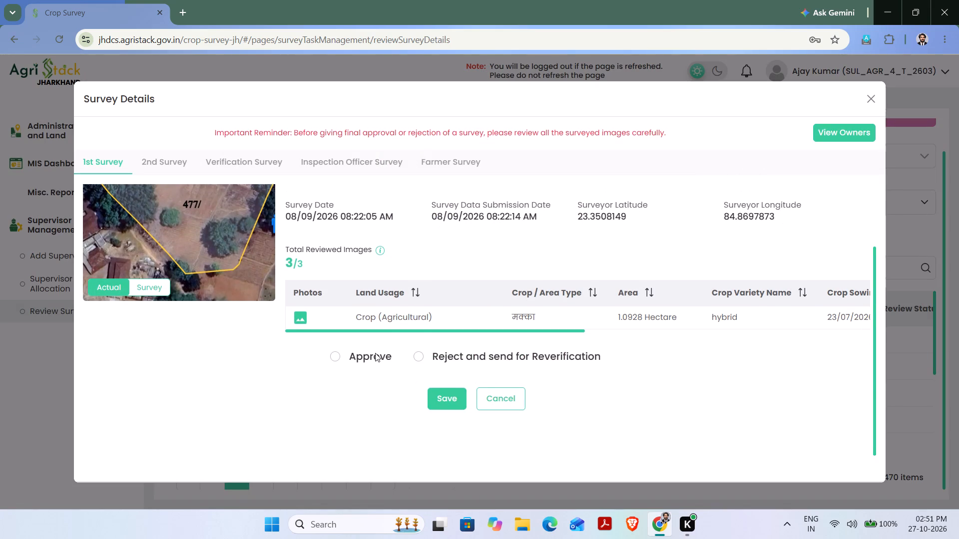
pyautogui.click(375, 353)
pyautogui.click(458, 404)
pyautogui.click(488, 314)
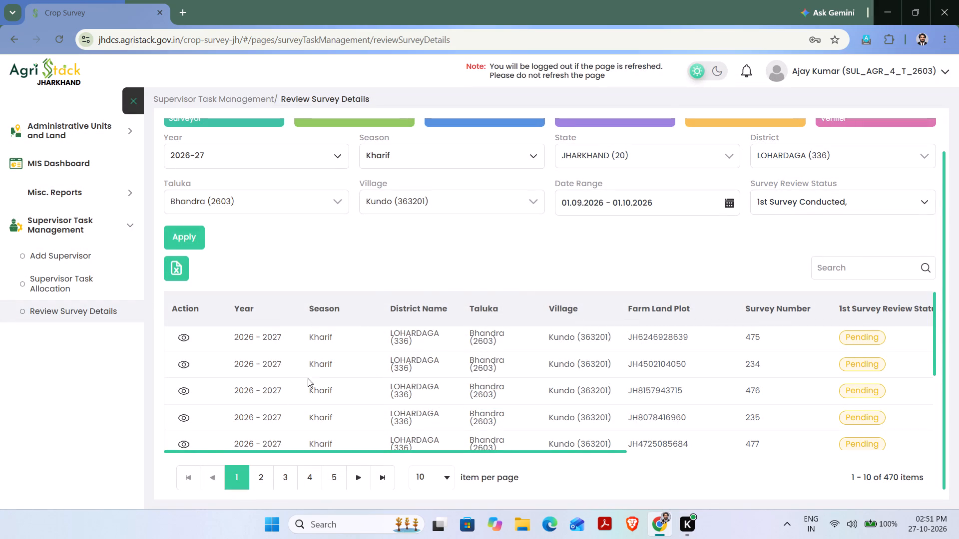
pyautogui.click(184, 450)
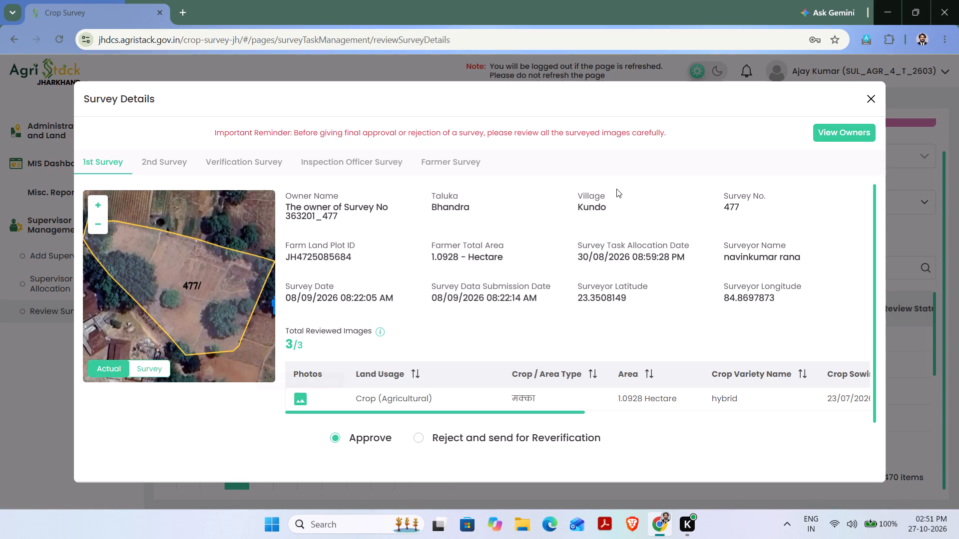
pyautogui.click(877, 98)
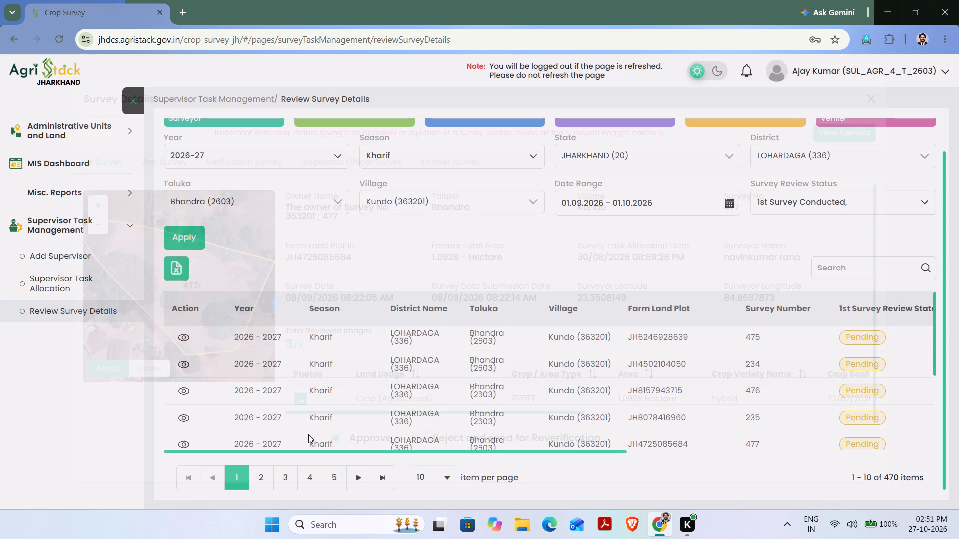
# Open the details of survey number 238 and approve all three of its Fallow area photos.
pyautogui.scroll(-3, 231, 414)
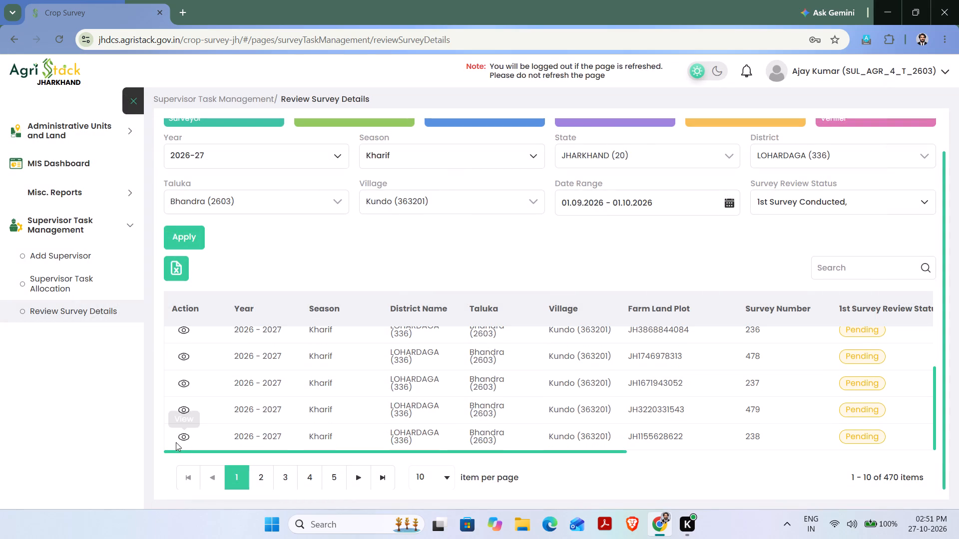
pyautogui.click(188, 436)
pyautogui.click(297, 394)
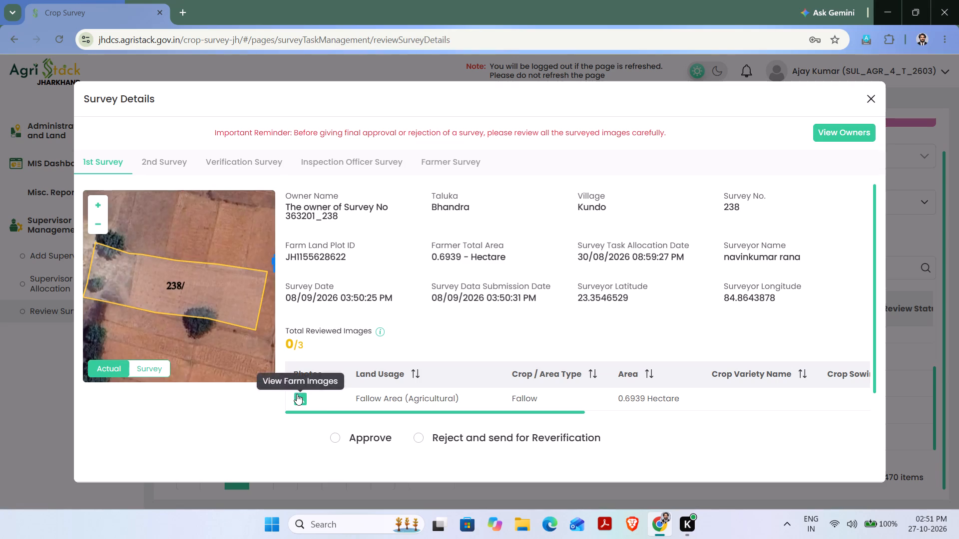
pyautogui.click(428, 436)
pyautogui.moveTo(521, 358); pyautogui.dragTo(421, 381)
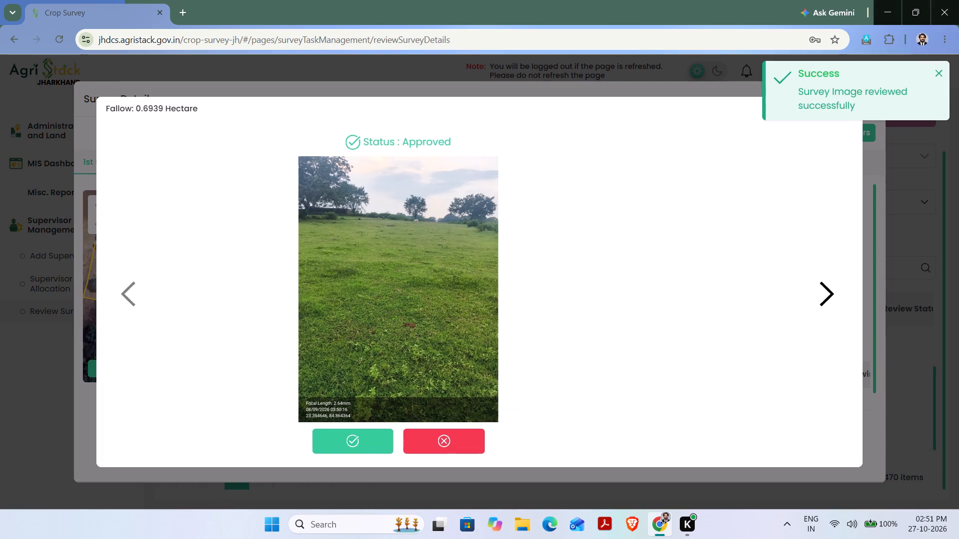
pyautogui.moveTo(421, 381); pyautogui.dragTo(405, 383)
pyautogui.click(432, 448)
pyautogui.moveTo(504, 336); pyautogui.dragTo(409, 372)
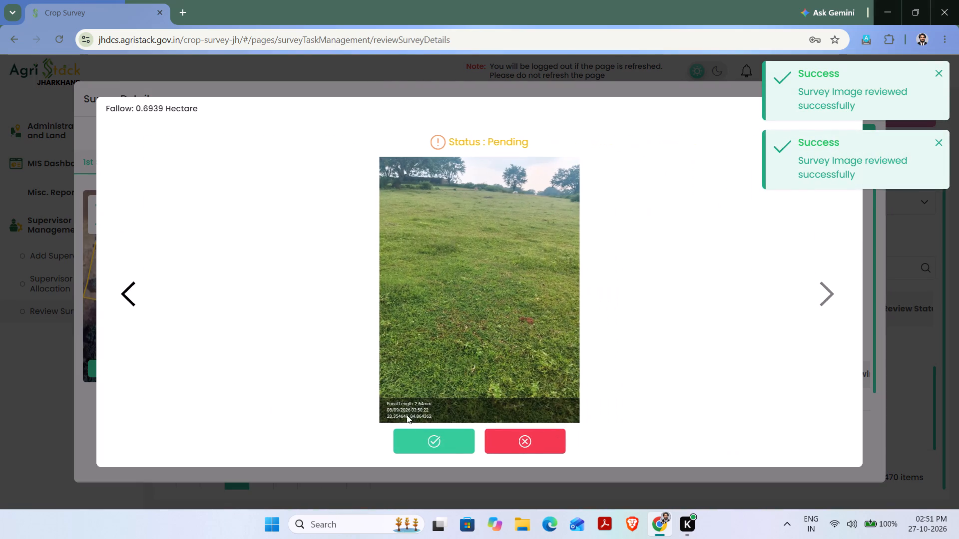
pyautogui.click(408, 439)
pyautogui.moveTo(538, 295); pyautogui.dragTo(471, 323)
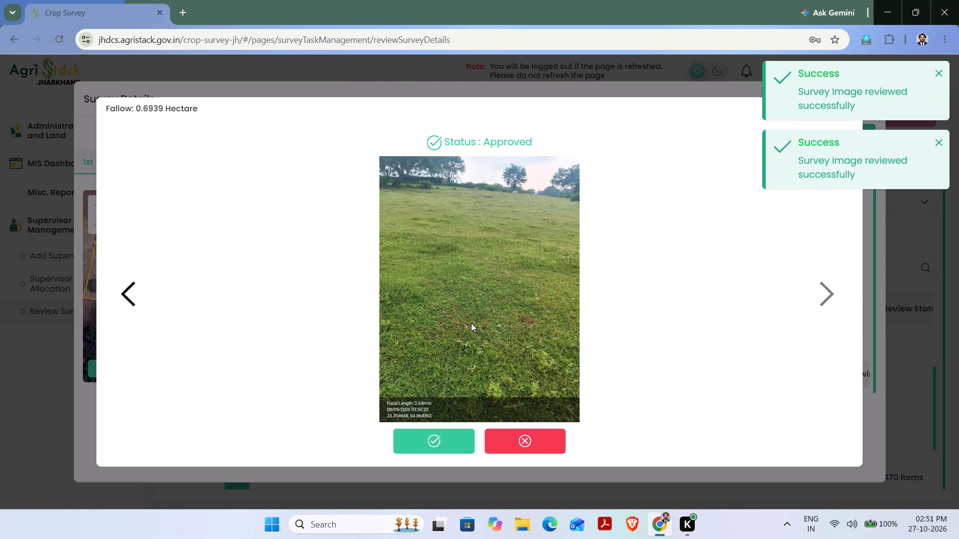
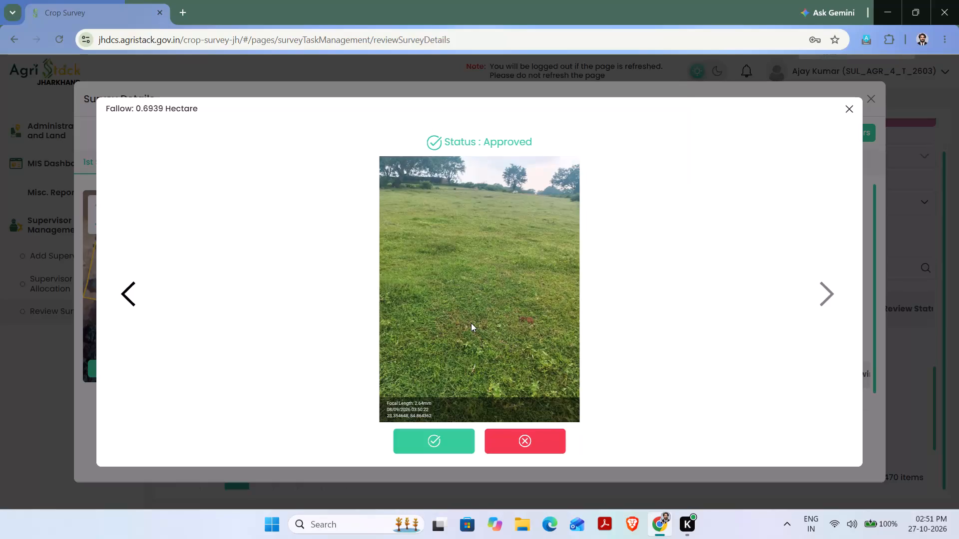
# Set the 1st Survey of survey number 238 to Approve, save the review and close the survey details.
pyautogui.click(853, 106)
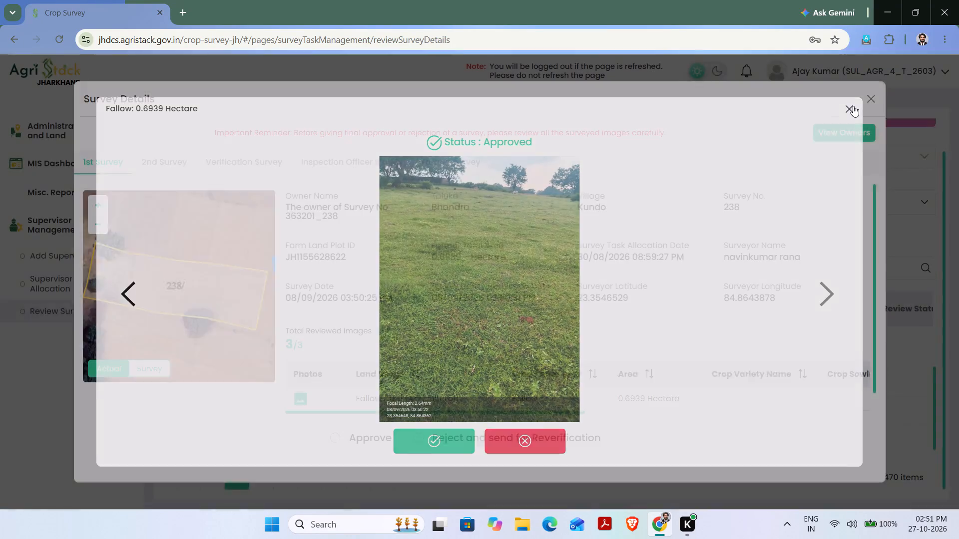
pyautogui.scroll(-1, 391, 371)
pyautogui.click(382, 367)
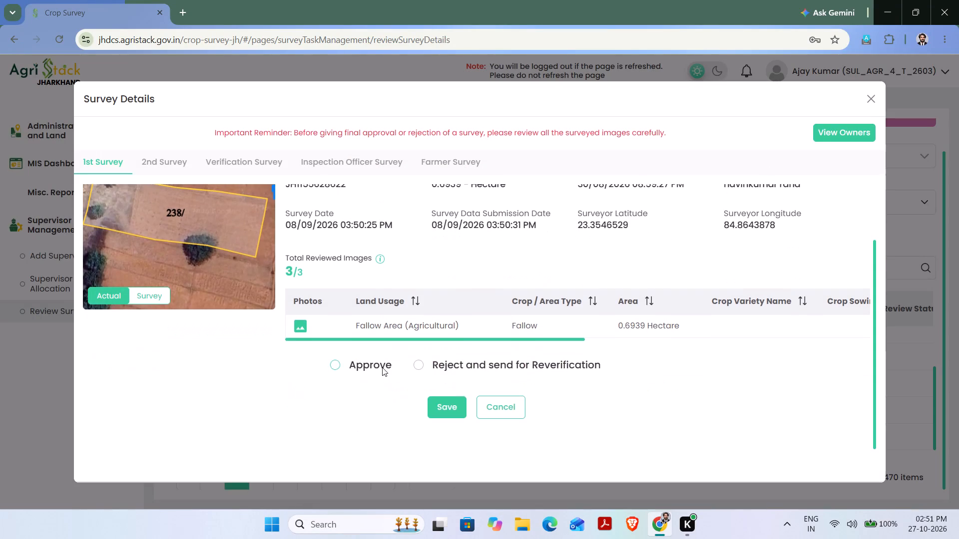
pyautogui.click(456, 411)
pyautogui.click(462, 312)
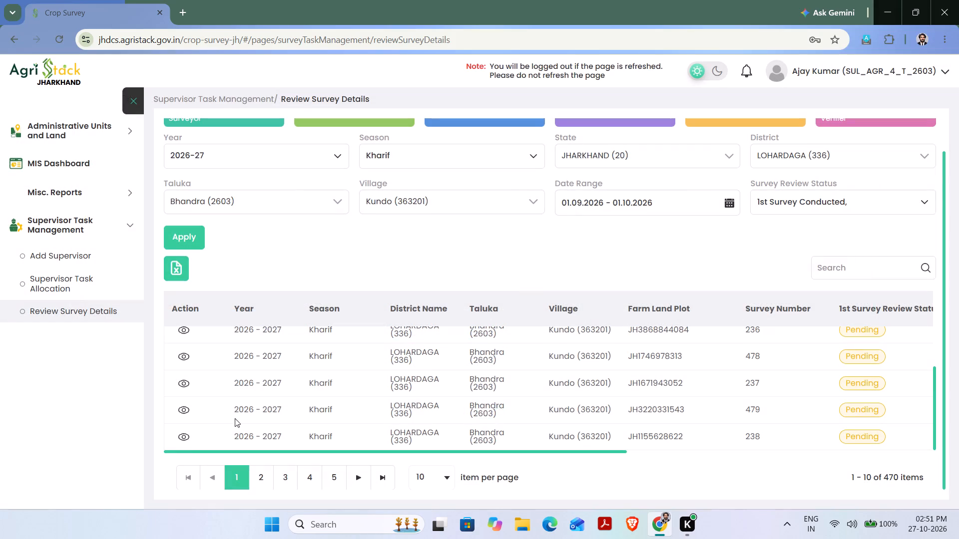
# Open the details of survey number 479 and approve all three of its चावल crop photos.
pyautogui.click(181, 410)
pyautogui.click(301, 393)
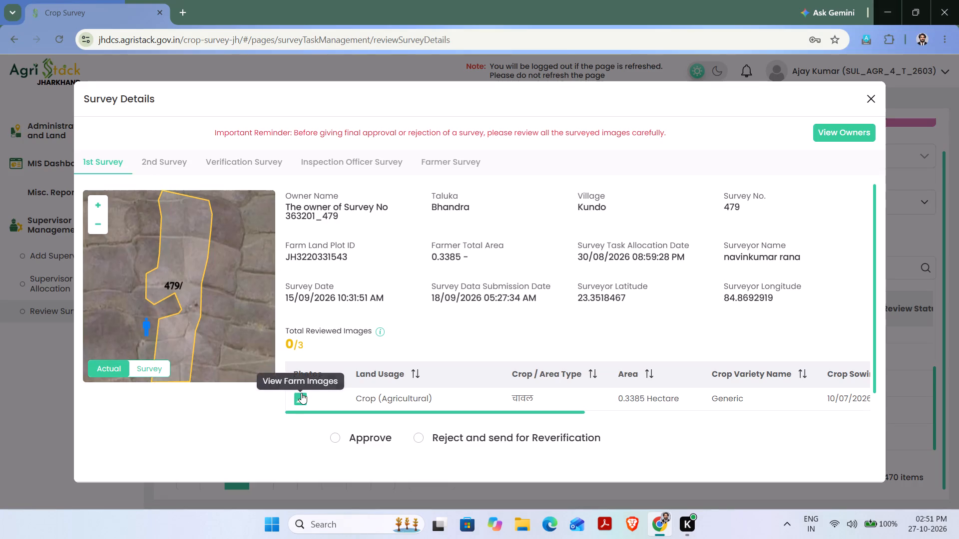
pyautogui.click(421, 443)
pyautogui.moveTo(481, 387); pyautogui.dragTo(402, 391)
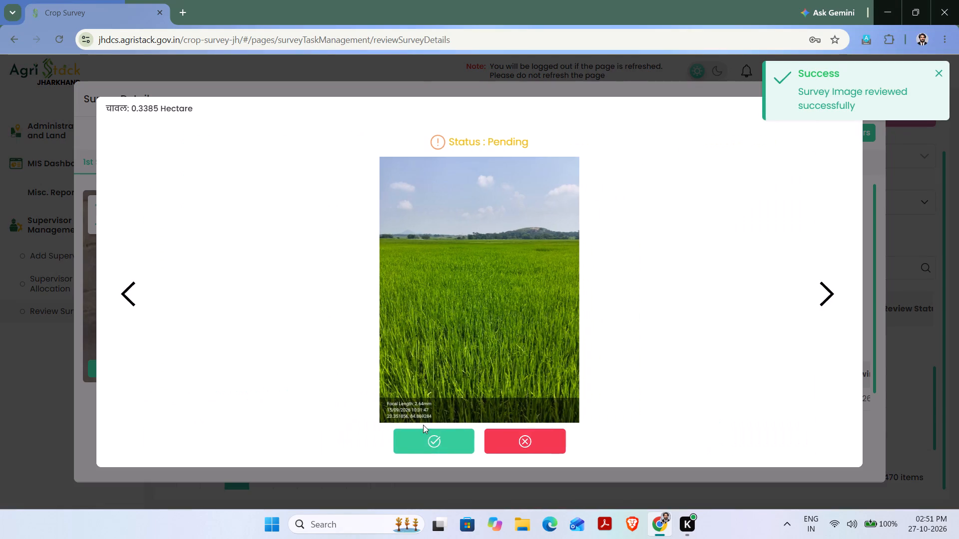
pyautogui.click(420, 443)
pyautogui.moveTo(493, 372); pyautogui.dragTo(491, 372)
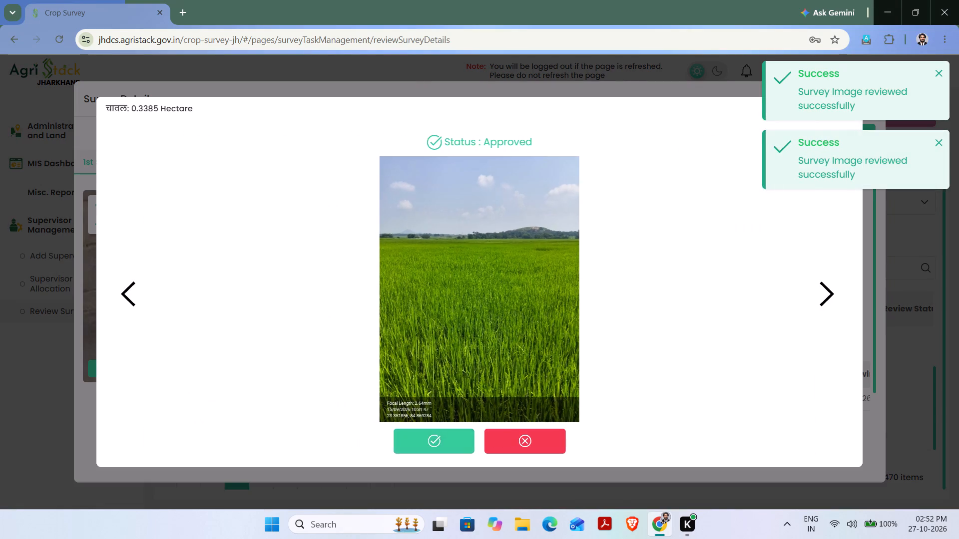
pyautogui.moveTo(491, 372); pyautogui.dragTo(450, 375)
pyautogui.click(448, 441)
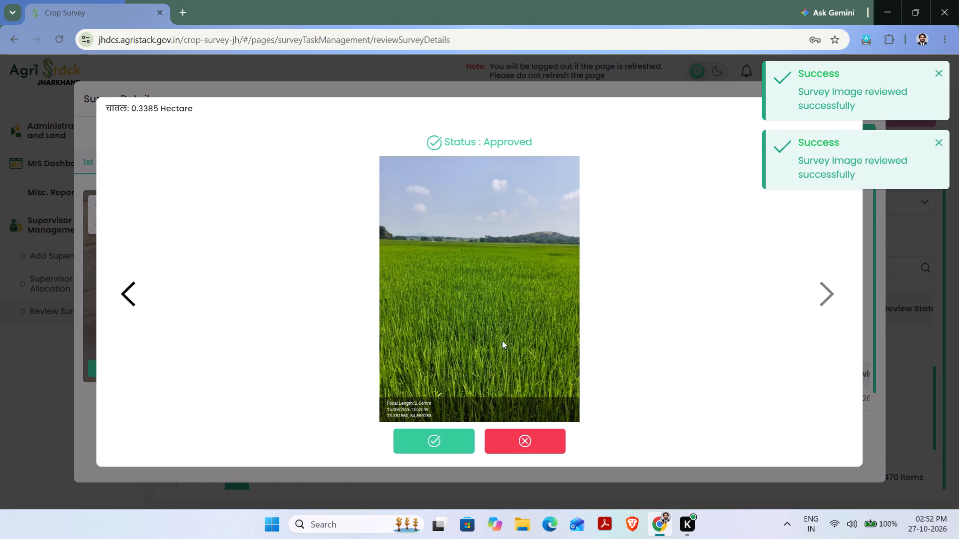
pyautogui.moveTo(488, 343); pyautogui.dragTo(444, 345)
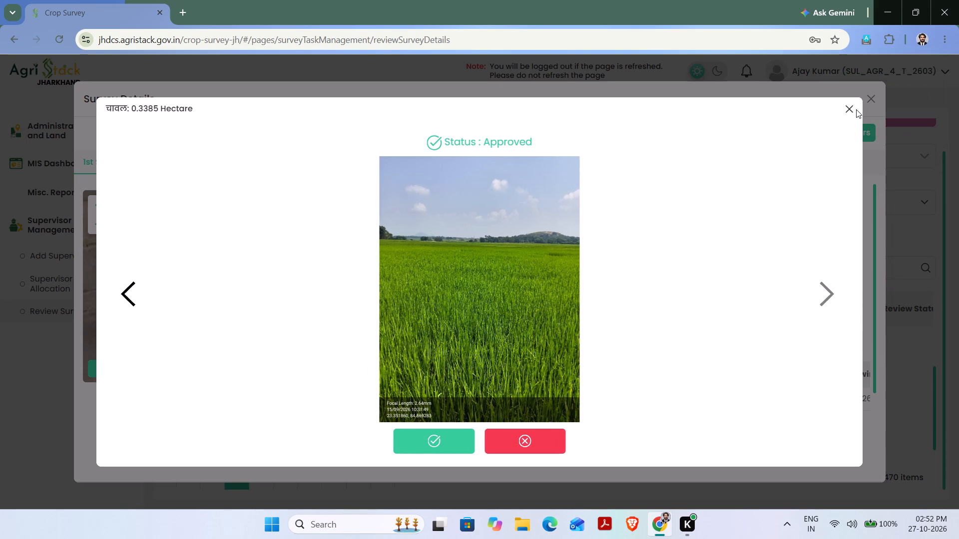
pyautogui.click(850, 107)
# Set the 1st Survey of survey number 479 to Approve, save the review and close the survey details.
pyautogui.scroll(-2, 479, 359)
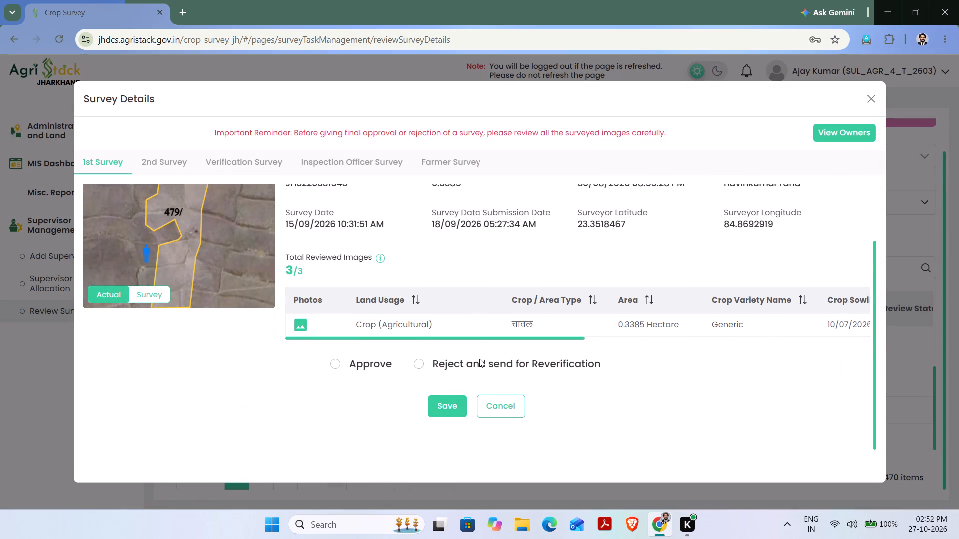
pyautogui.click(375, 362)
pyautogui.click(448, 396)
pyautogui.click(492, 320)
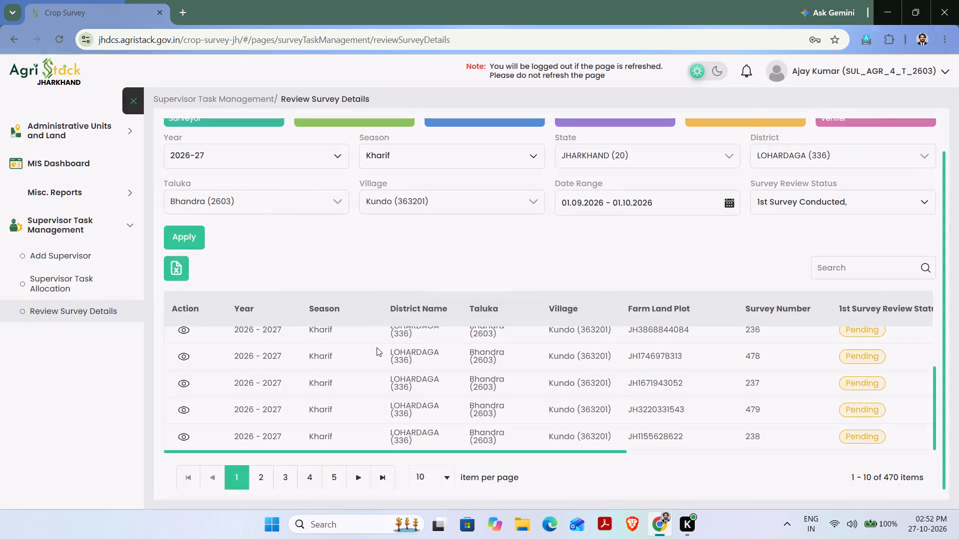
# Open the details of survey number 237 and approve all three of its मक्का crop photos.
pyautogui.click(185, 383)
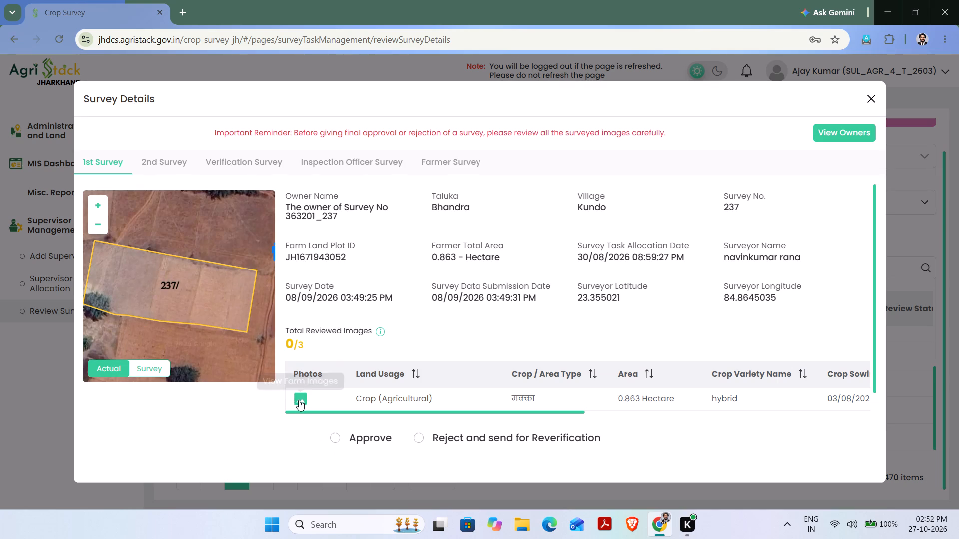
pyautogui.click(298, 397)
pyautogui.click(431, 440)
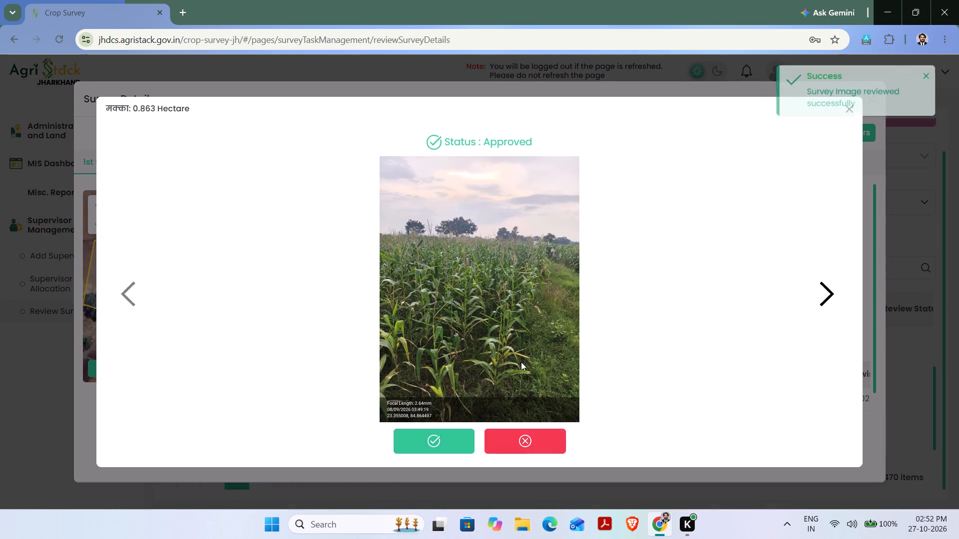
pyautogui.moveTo(501, 363); pyautogui.dragTo(427, 367)
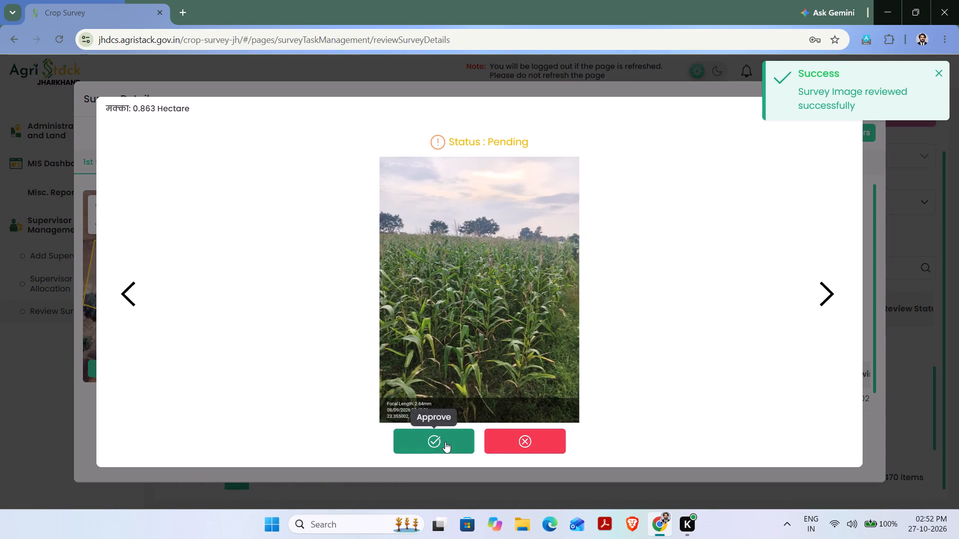
pyautogui.click(445, 442)
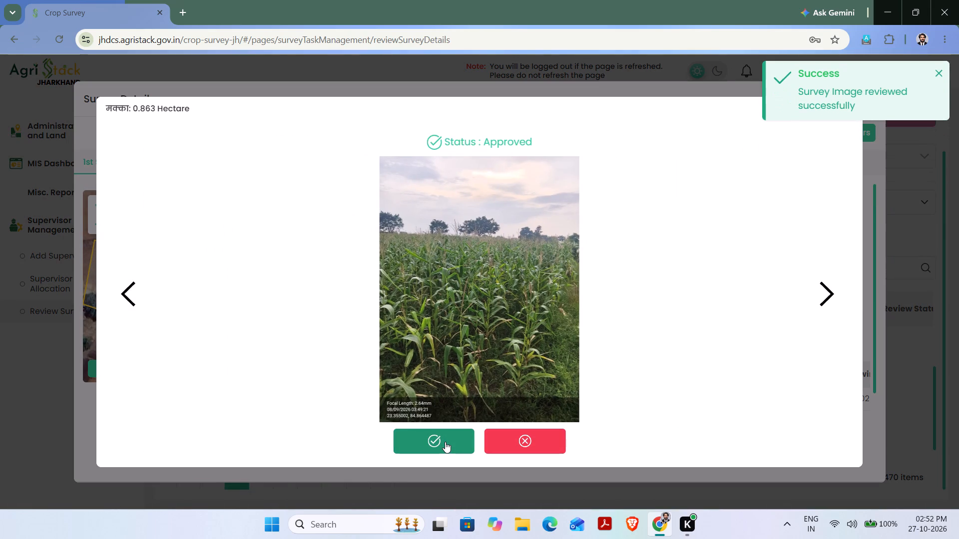
pyautogui.moveTo(518, 384); pyautogui.dragTo(458, 385)
pyautogui.click(419, 443)
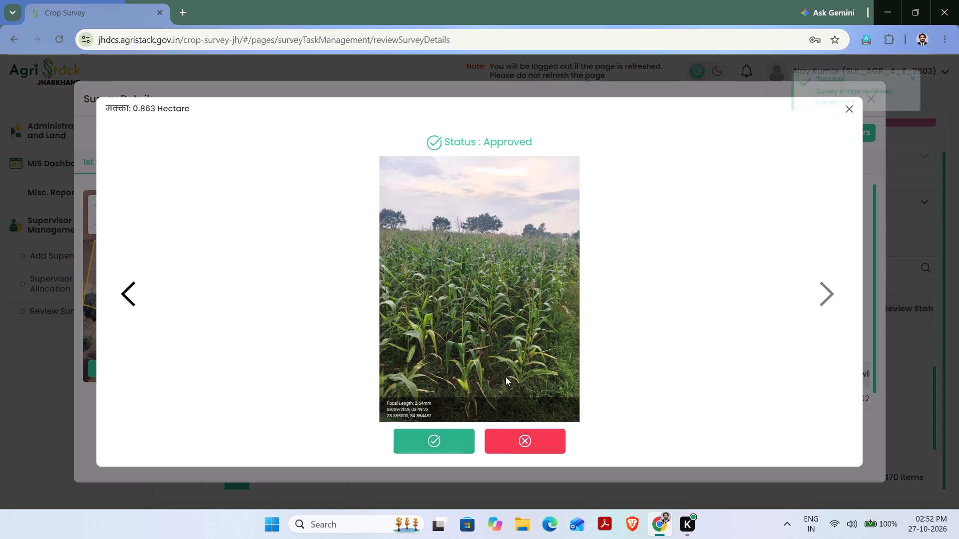
pyautogui.moveTo(504, 373); pyautogui.dragTo(467, 366)
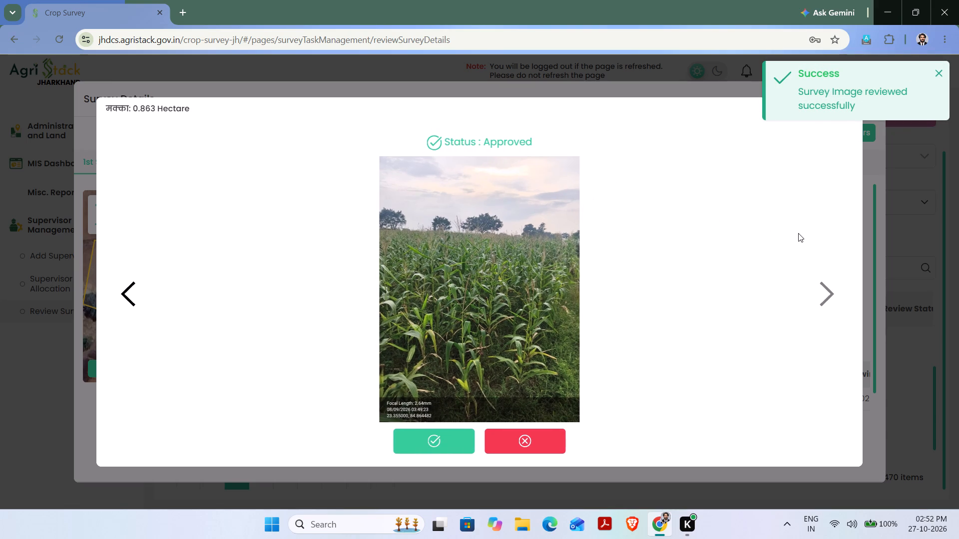
pyautogui.moveTo(848, 109); pyautogui.dragTo(829, 124)
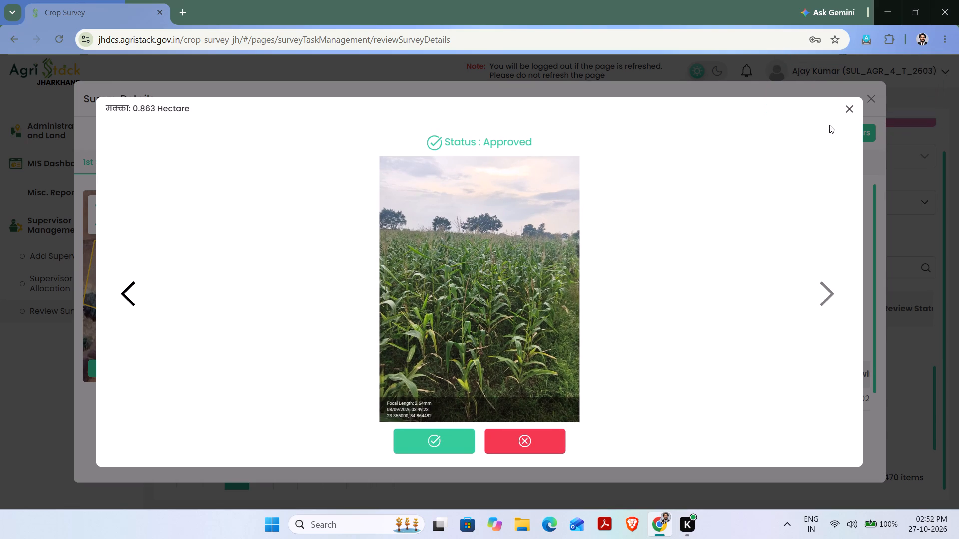
pyautogui.click(853, 105)
# Set the 1st Survey of survey number 237 to Approve, save the review and close the survey details.
pyautogui.scroll(-1, 382, 378)
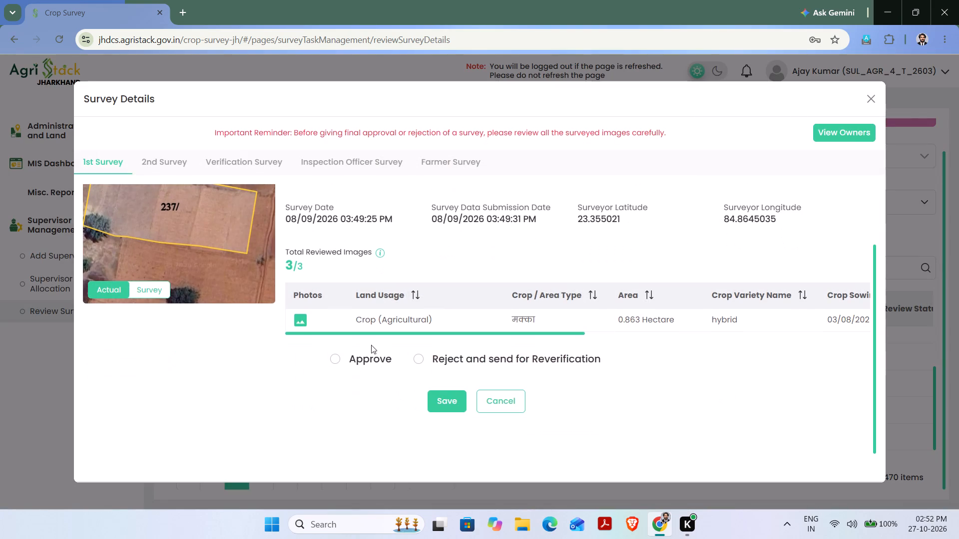
pyautogui.click(370, 353)
pyautogui.click(436, 395)
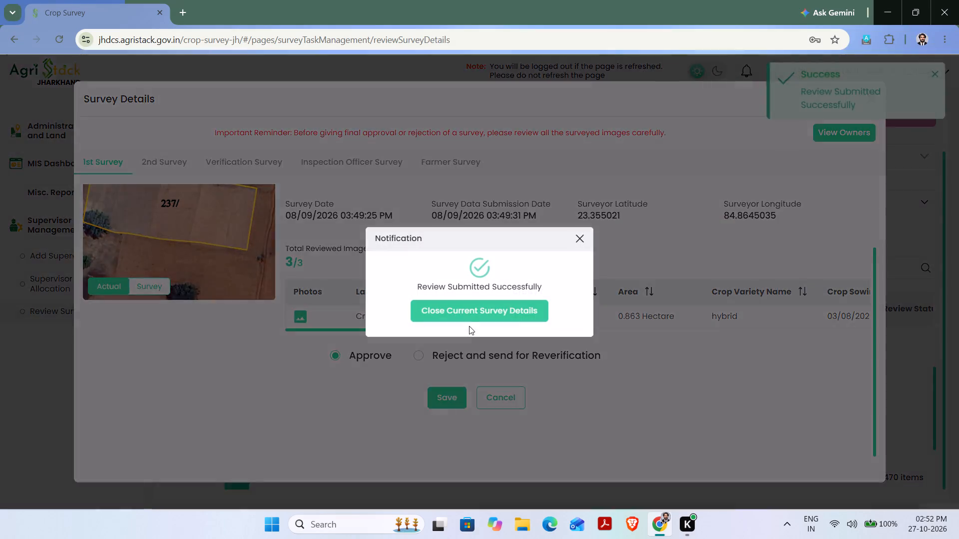
pyautogui.click(471, 316)
pyautogui.click(186, 378)
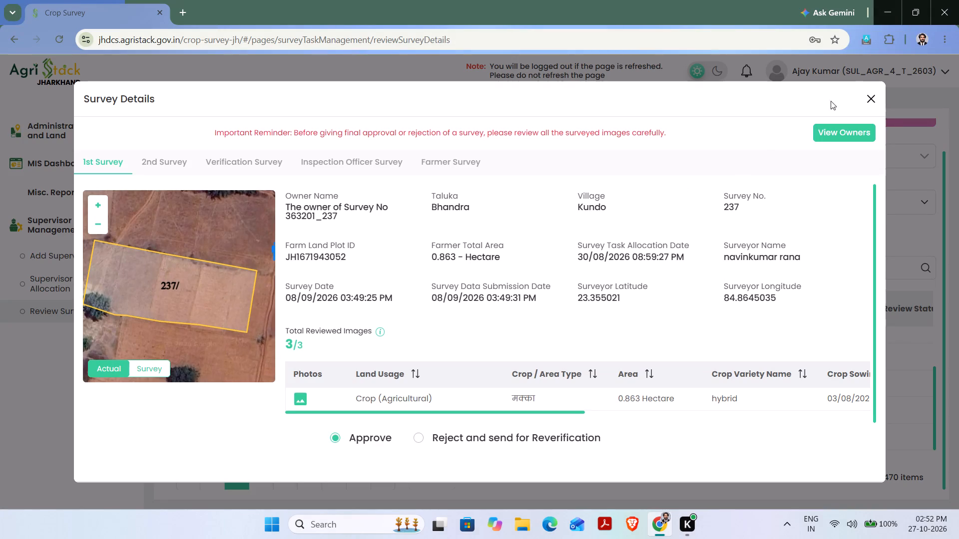
pyautogui.click(868, 94)
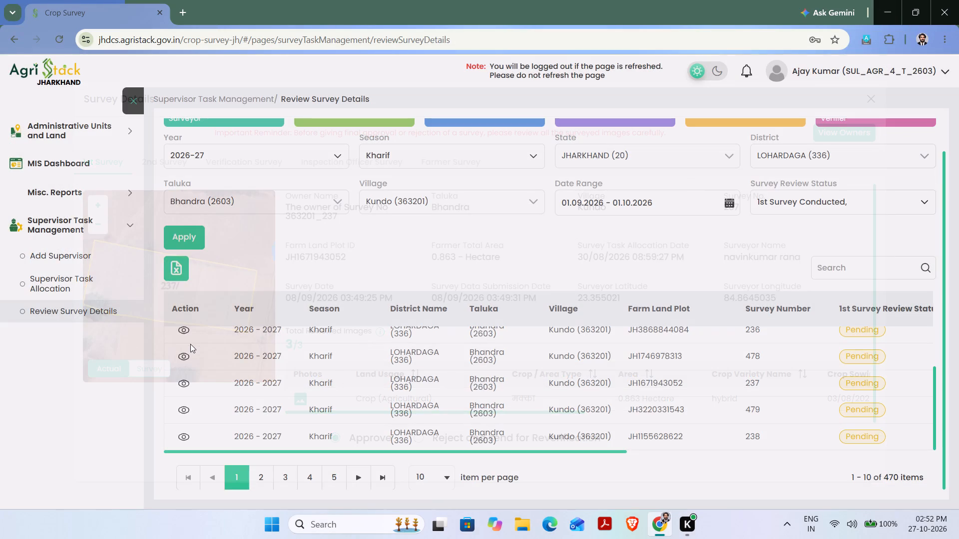
# Open the details of survey number 478 and approve both of its Fallow area photos.
pyautogui.click(184, 354)
pyautogui.click(305, 399)
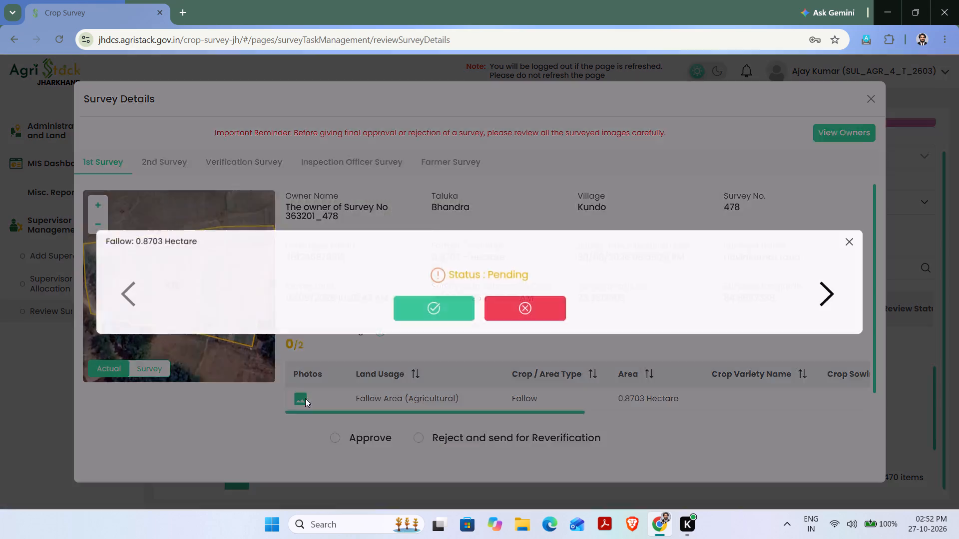
pyautogui.click(416, 444)
pyautogui.moveTo(529, 371); pyautogui.dragTo(442, 380)
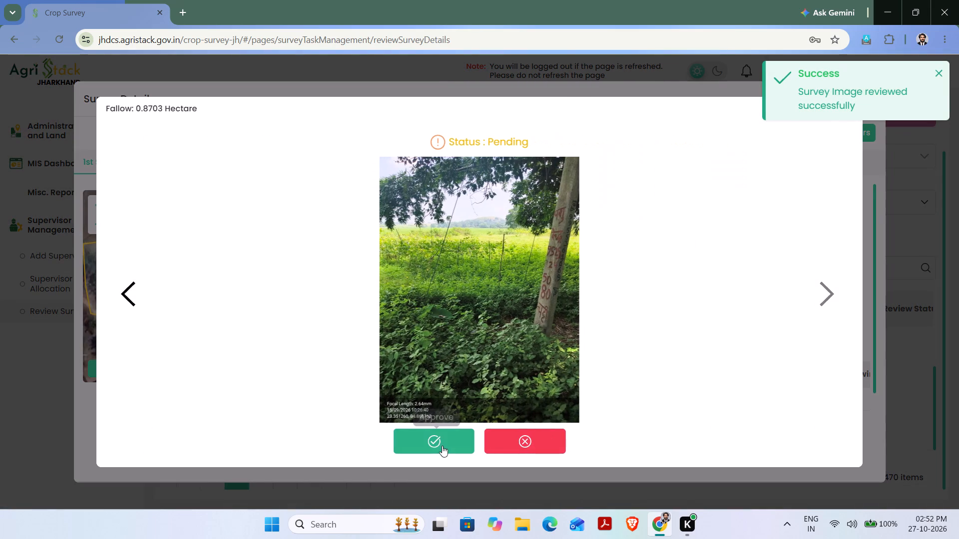
pyautogui.click(441, 446)
pyautogui.moveTo(528, 361); pyautogui.dragTo(448, 378)
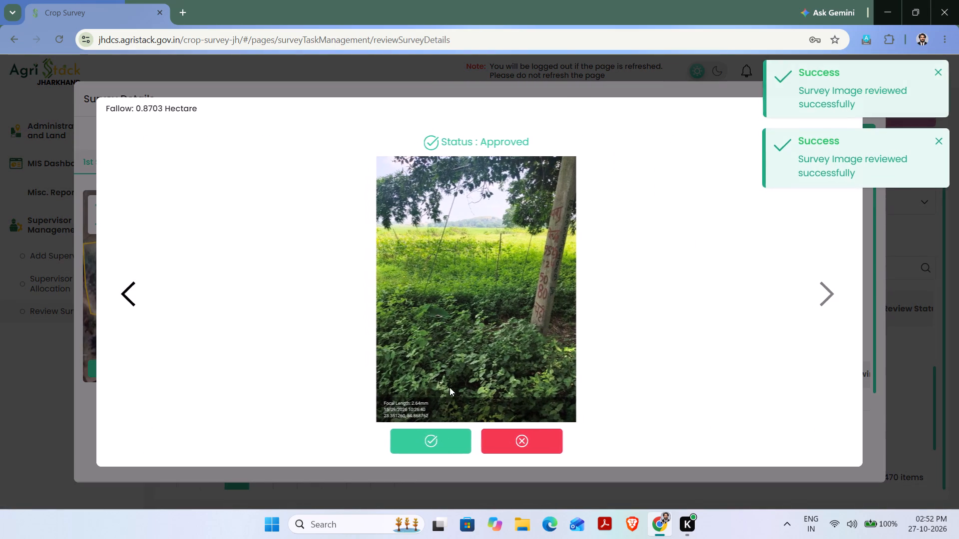
pyautogui.moveTo(532, 353); pyautogui.dragTo(417, 357)
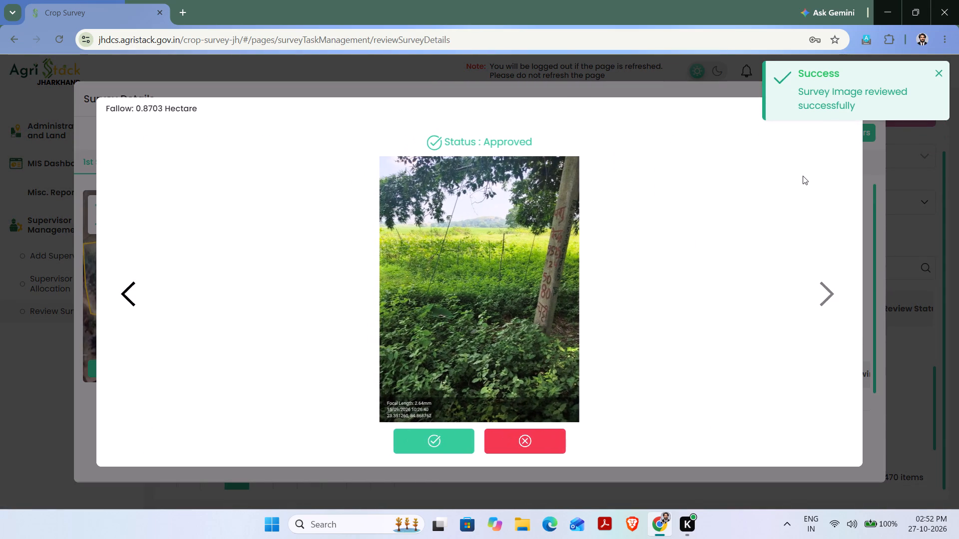
pyautogui.click(846, 113)
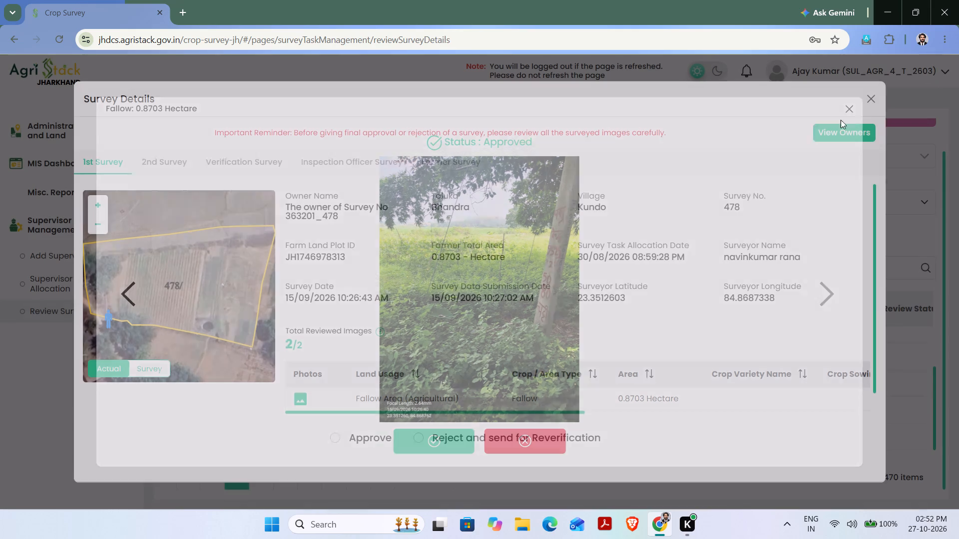
# Set the 1st Survey of survey number 478 to Approve, save the review and close the survey details.
pyautogui.scroll(-2, 308, 435)
pyautogui.click(372, 348)
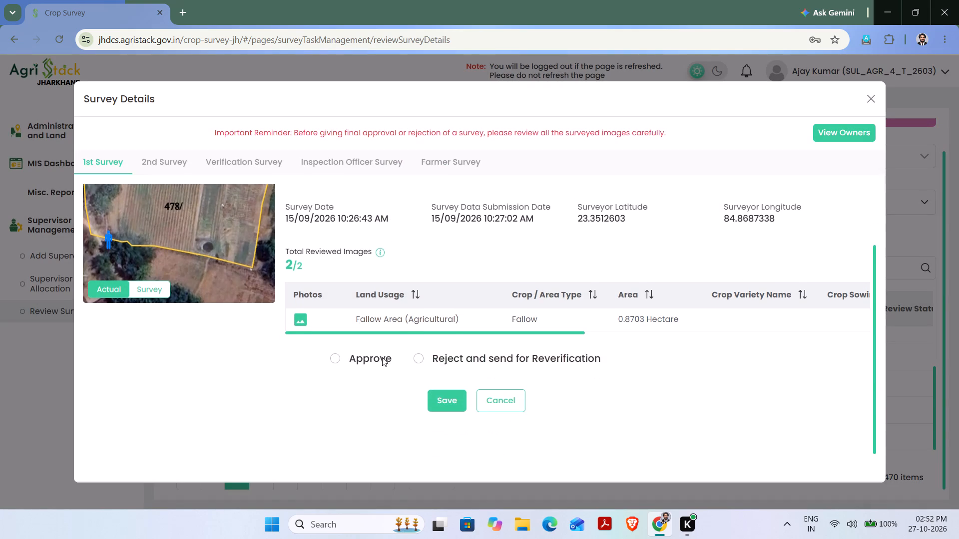
pyautogui.click(379, 355)
pyautogui.click(426, 395)
pyautogui.click(438, 396)
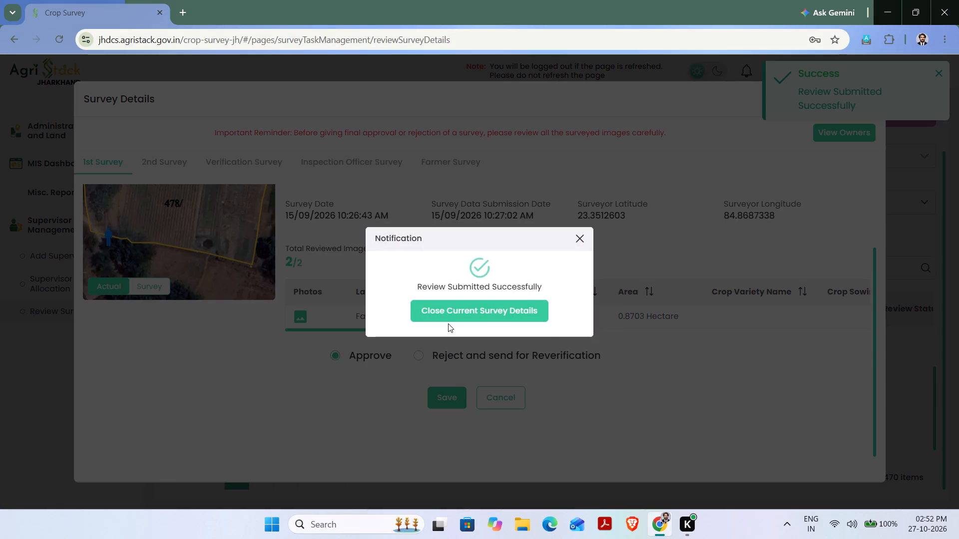
pyautogui.click(448, 323)
pyautogui.click(442, 310)
# Open the details of survey number 236 and approve all three of its Fallow area photos.
pyautogui.click(180, 331)
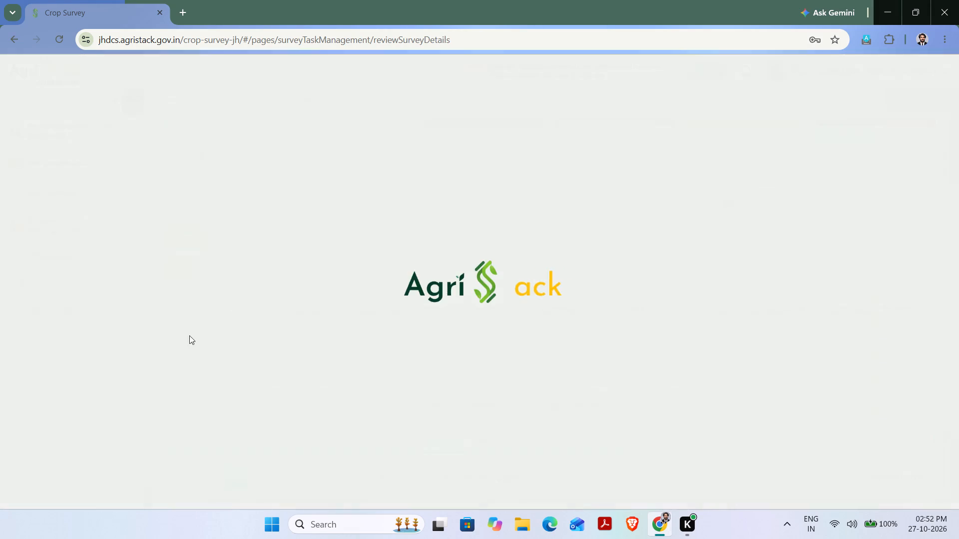
pyautogui.click(301, 397)
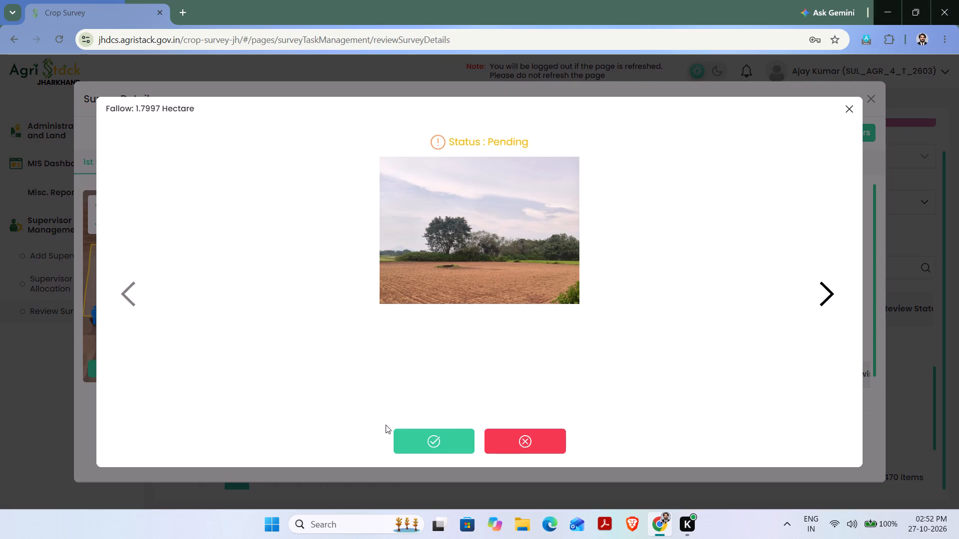
pyautogui.click(413, 438)
pyautogui.moveTo(510, 360); pyautogui.dragTo(435, 368)
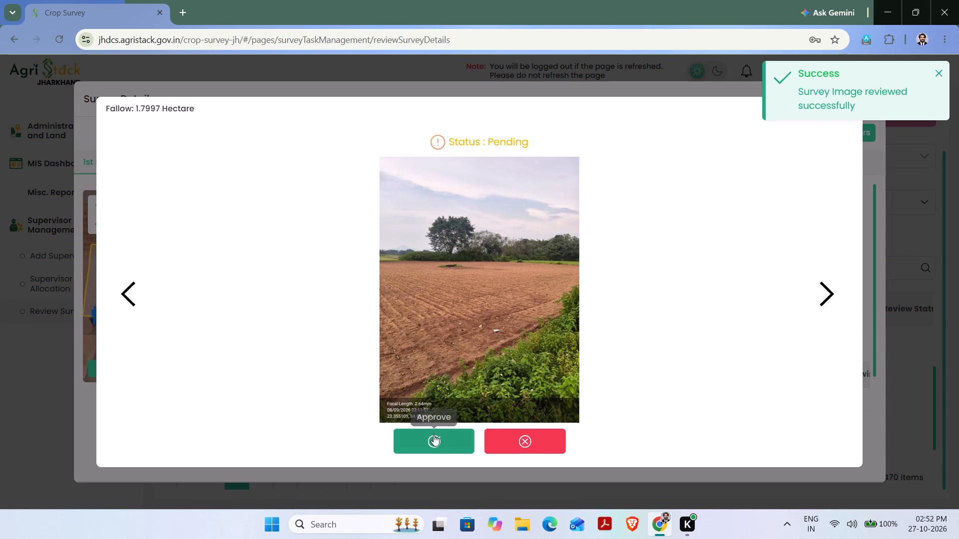
pyautogui.click(434, 435)
pyautogui.moveTo(514, 365); pyautogui.dragTo(476, 368)
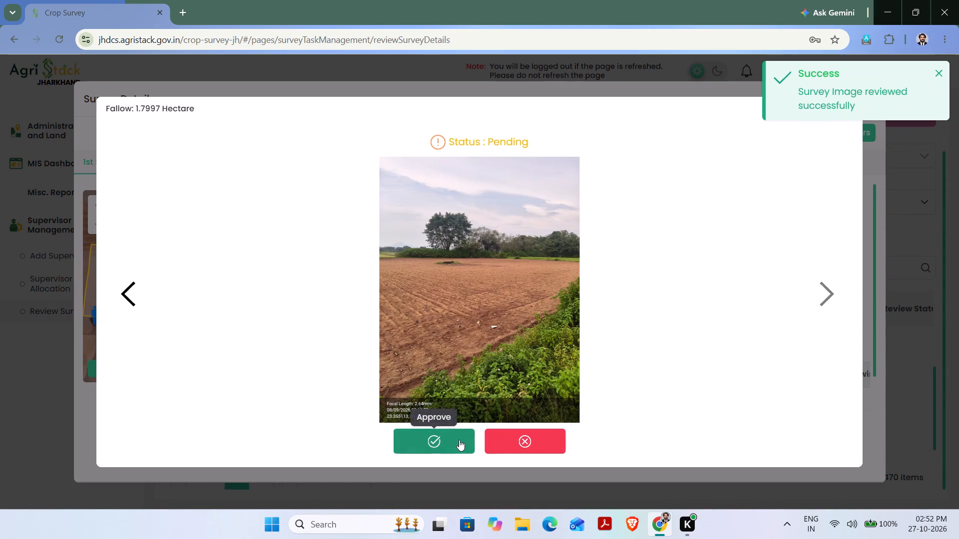
pyautogui.click(459, 440)
pyautogui.moveTo(527, 350); pyautogui.dragTo(495, 352)
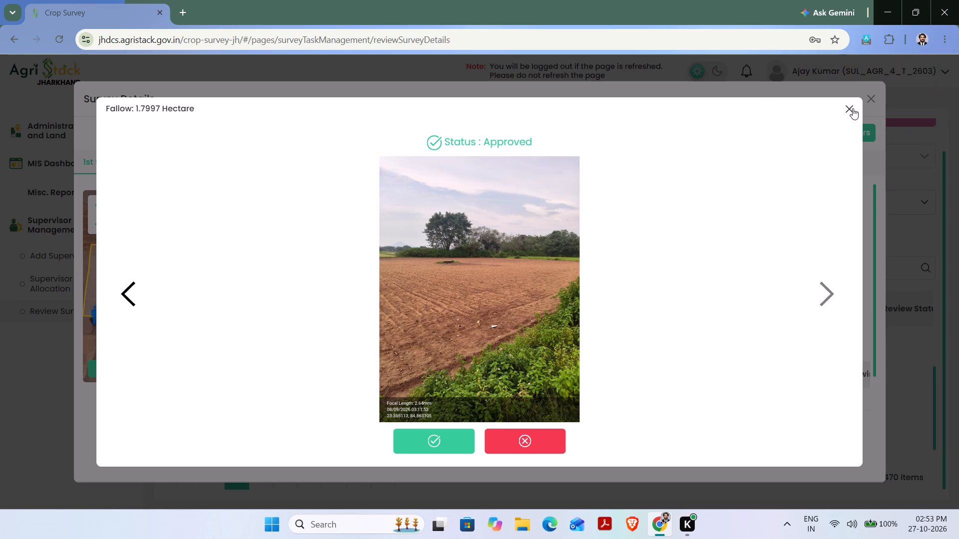
pyautogui.click(852, 108)
# Fill in a fresh captcha, set the 1st Survey of survey number 236 to Approve, save the review and close the survey details.
pyautogui.scroll(-2, 454, 337)
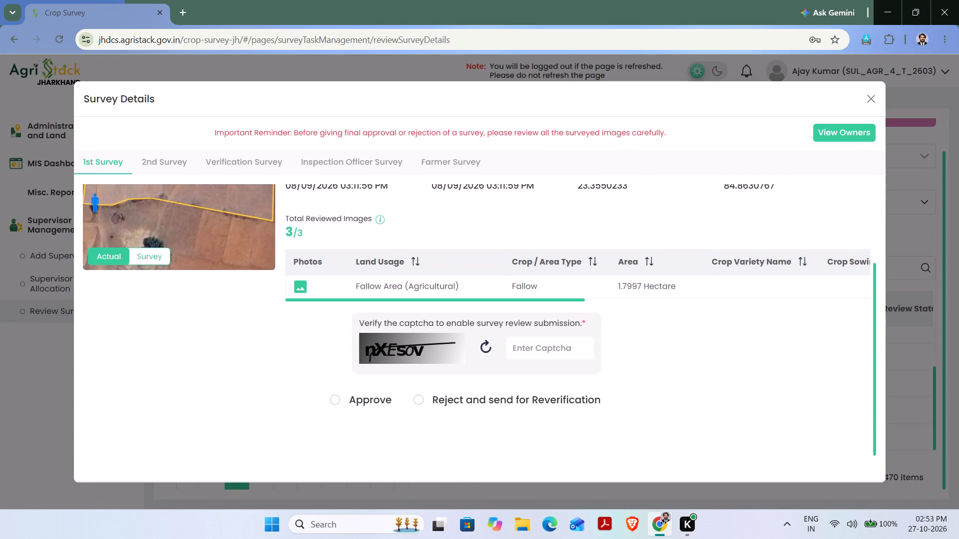
pyautogui.click(490, 350)
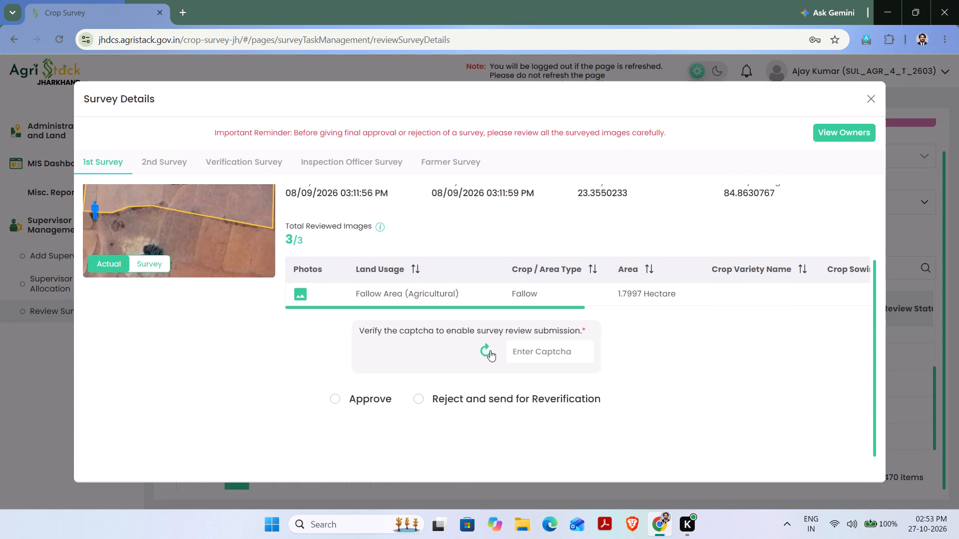
pyautogui.click(520, 351)
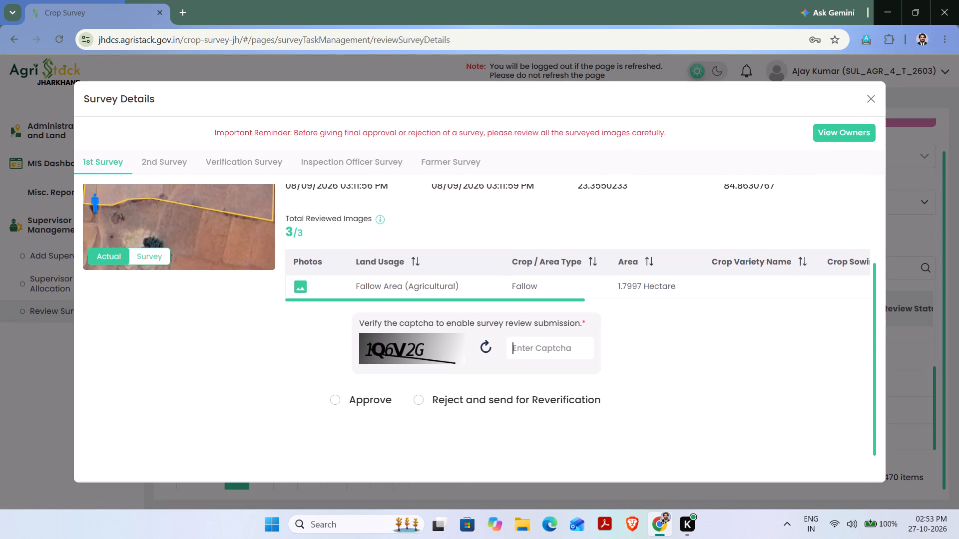
pyautogui.press('1')
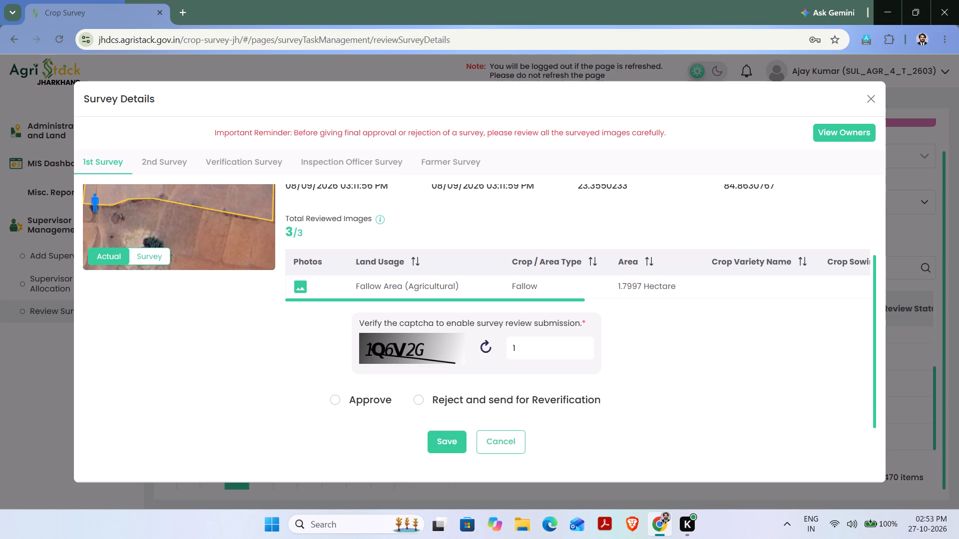
pyautogui.hotkey('shift', 'q')
pyautogui.press('6')
pyautogui.hotkey('shift', 'v')
pyautogui.press('2')
pyautogui.hotkey('shift', 'g')
pyautogui.click(379, 398)
pyautogui.click(443, 442)
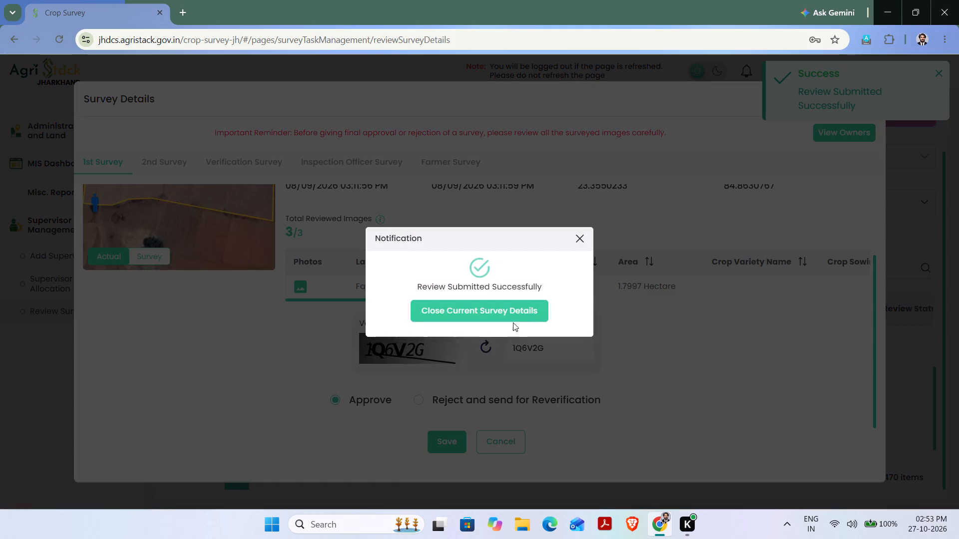
pyautogui.click(511, 316)
# Reapply the current Kundo village filters to refresh the list of pending surveys.
pyautogui.click(183, 238)
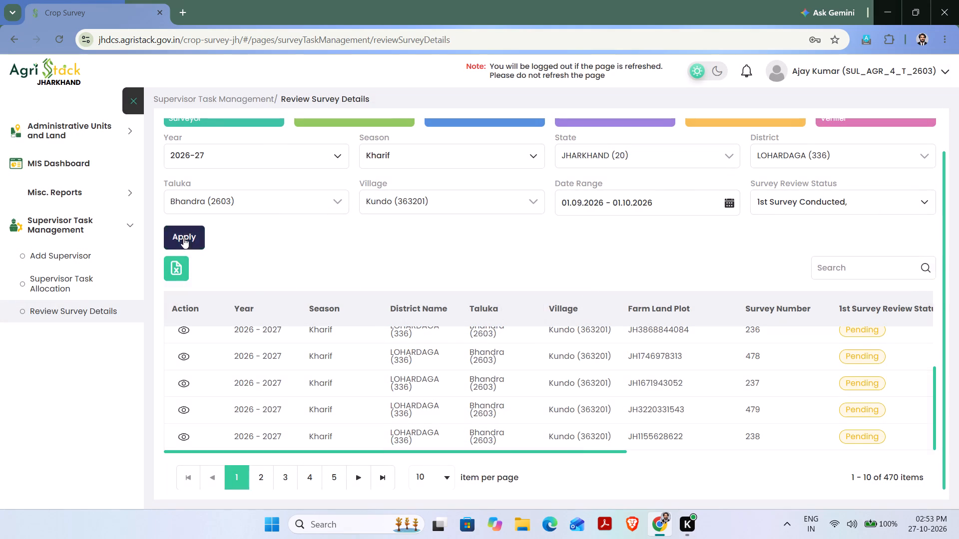
# Open the details of survey number 481 and approve all three of its चावल crop photos.
pyautogui.scroll(6, 242, 375)
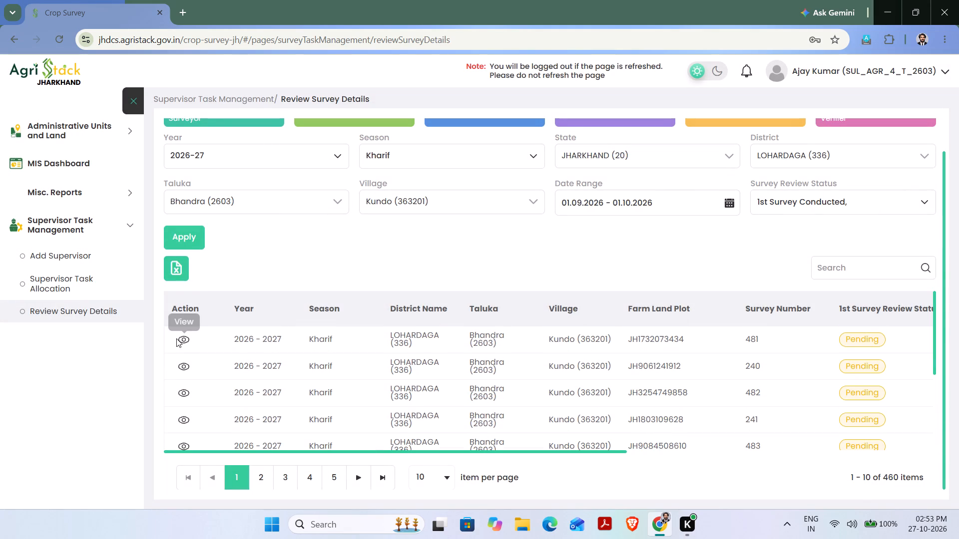
pyautogui.click(181, 339)
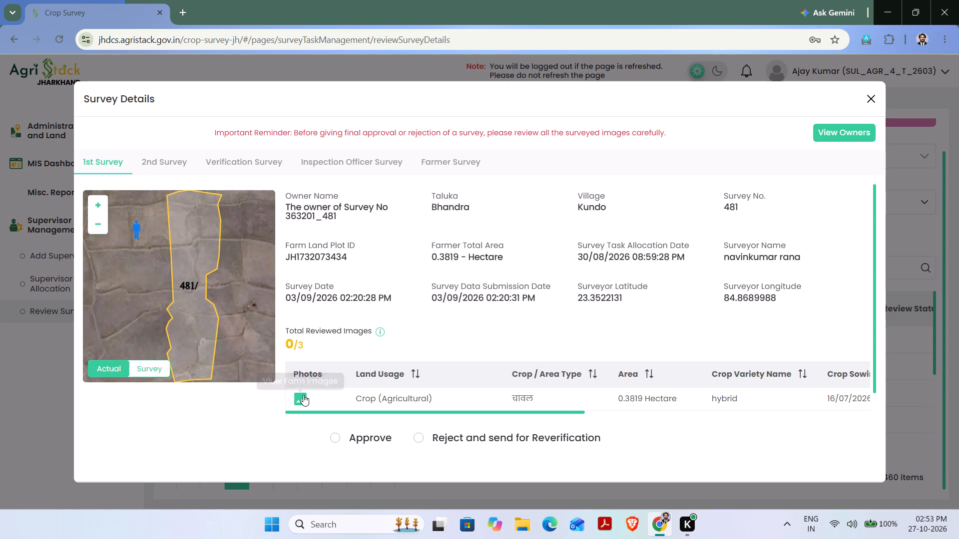
pyautogui.click(304, 395)
pyautogui.click(412, 448)
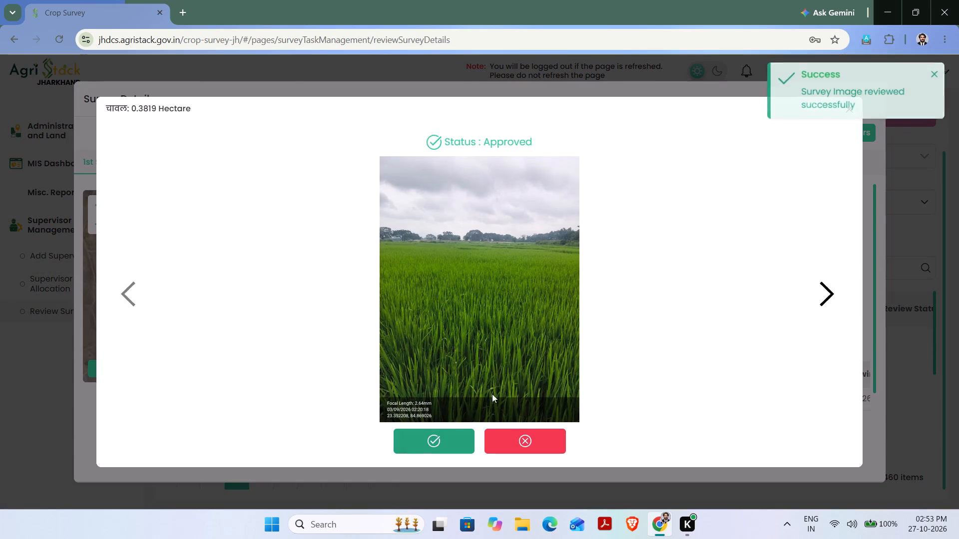
pyautogui.moveTo(514, 382); pyautogui.dragTo(460, 387)
pyautogui.click(464, 448)
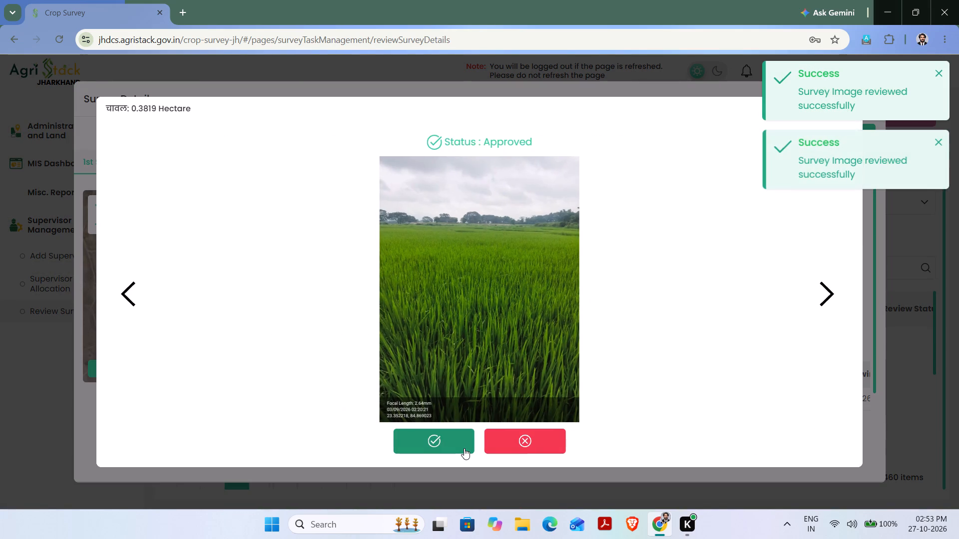
pyautogui.moveTo(544, 362); pyautogui.dragTo(474, 362)
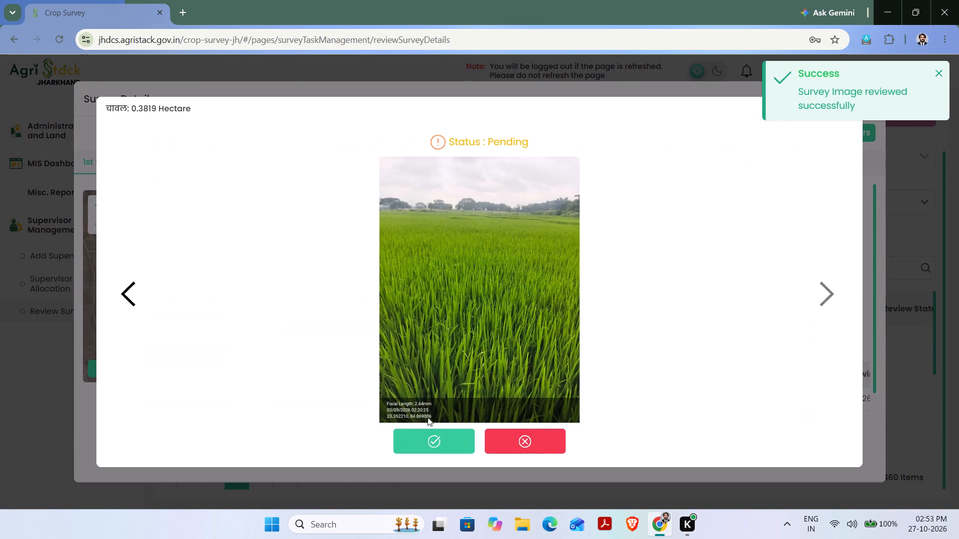
pyautogui.click(414, 435)
pyautogui.moveTo(509, 346); pyautogui.dragTo(465, 350)
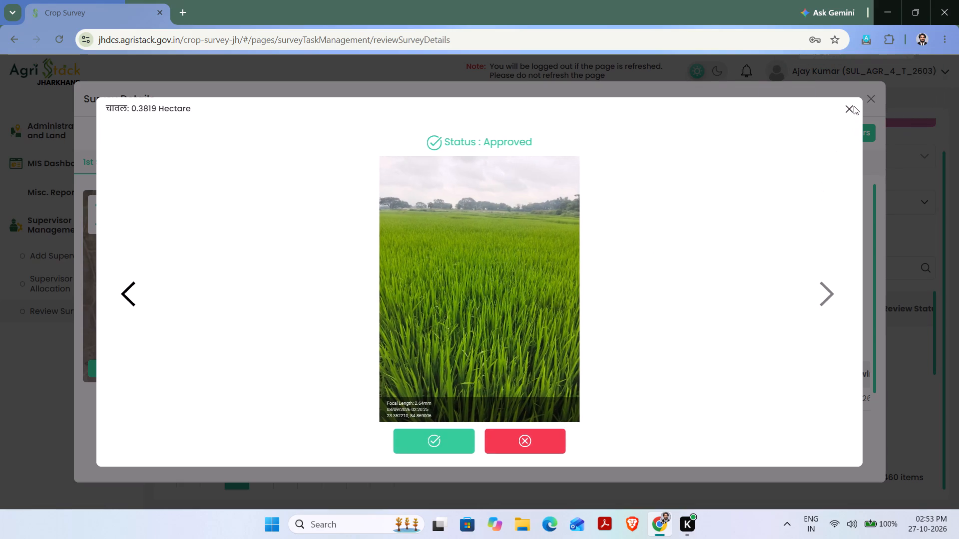
pyautogui.click(850, 109)
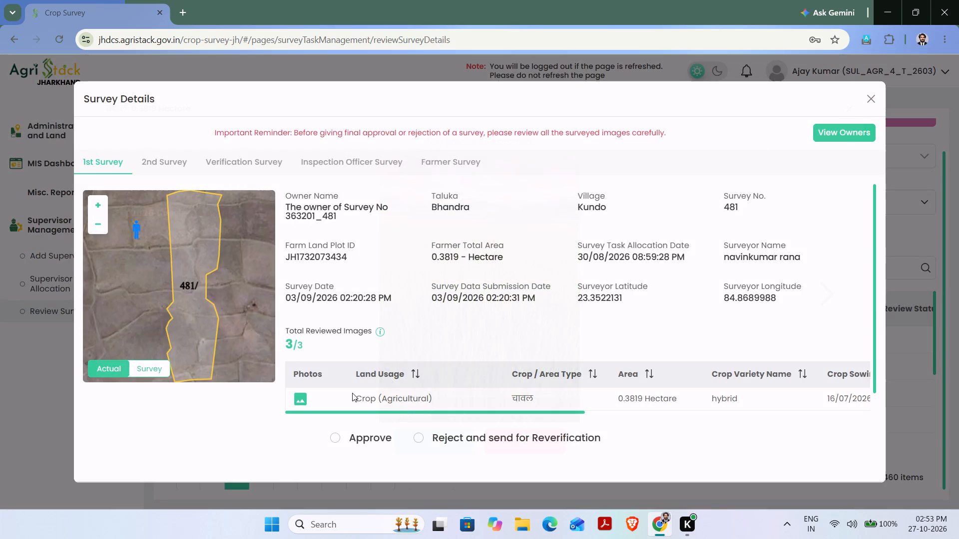
# Set the 1st Survey of survey number 481 to Approve, save the review and close the survey details.
pyautogui.scroll(-1, 352, 393)
pyautogui.click(385, 368)
pyautogui.click(447, 414)
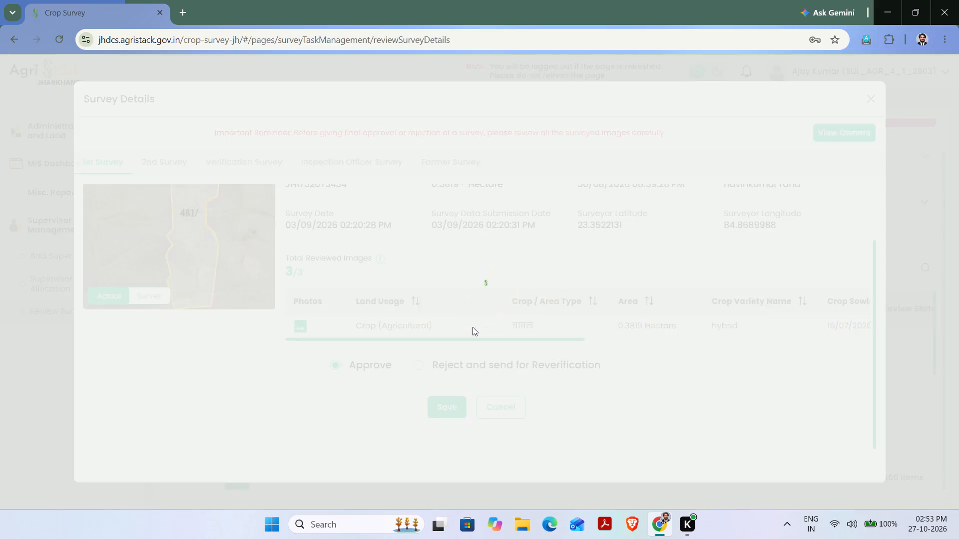
pyautogui.click(462, 319)
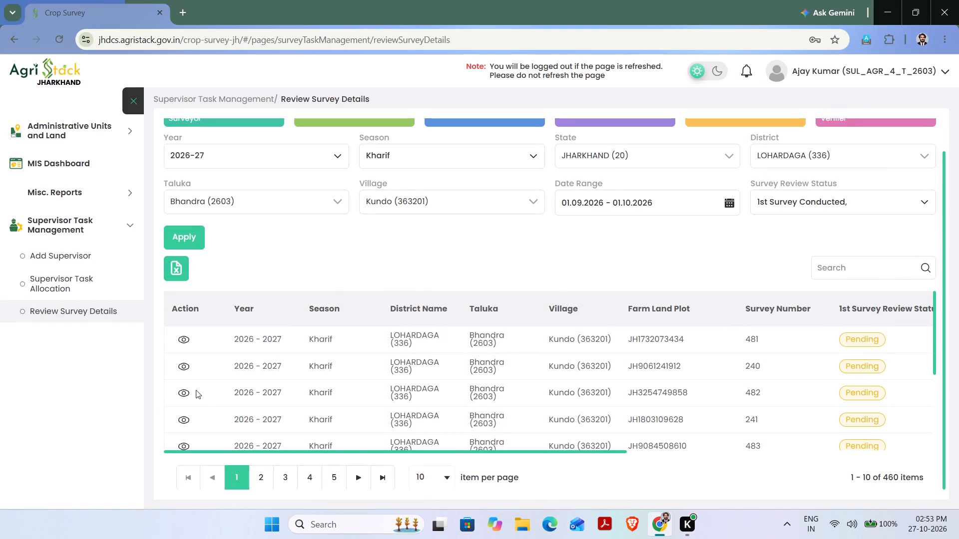
# Open the details of survey number 240 and approve all three of its Fallow area photos.
pyautogui.click(185, 374)
pyautogui.click(183, 371)
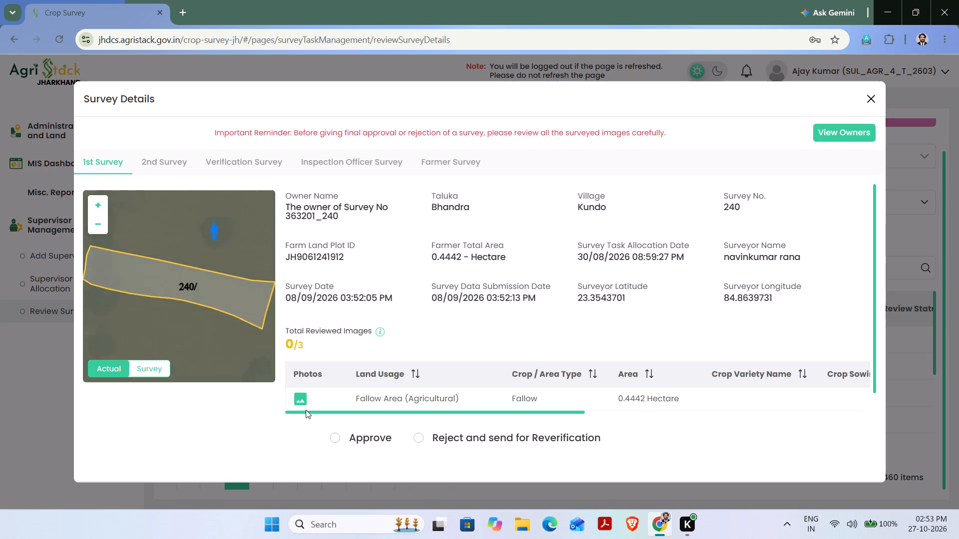
pyautogui.click(301, 402)
pyautogui.click(416, 442)
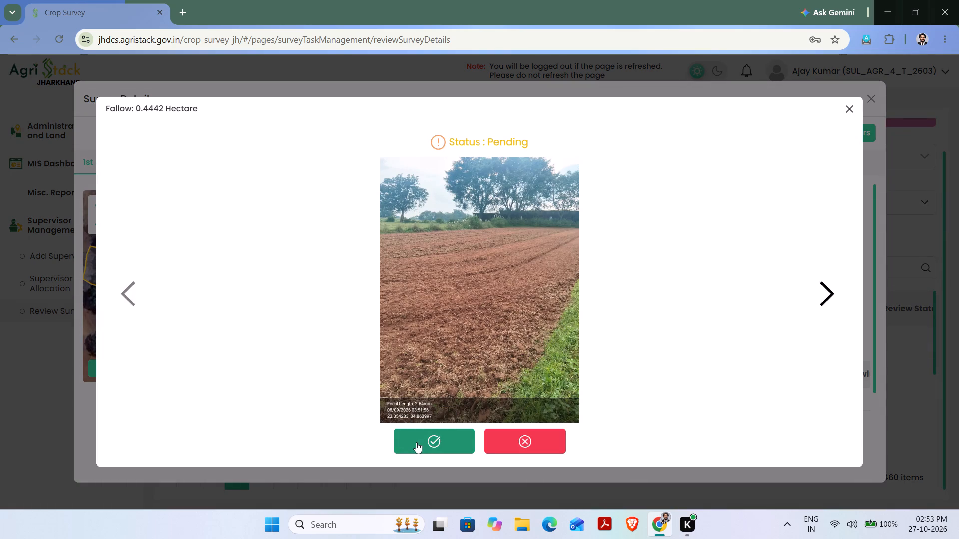
pyautogui.moveTo(526, 343); pyautogui.dragTo(410, 365)
pyautogui.click(428, 440)
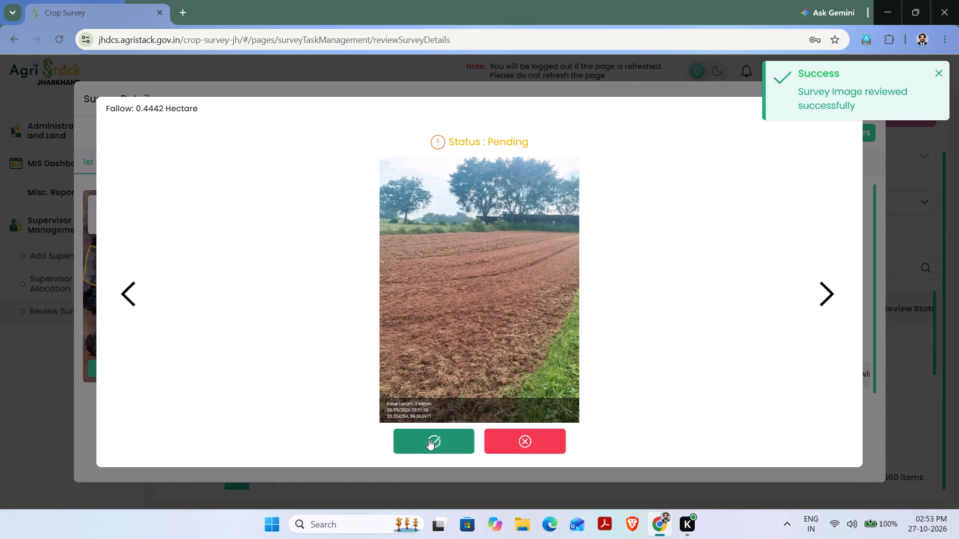
pyautogui.moveTo(475, 363); pyautogui.dragTo(416, 372)
pyautogui.click(436, 442)
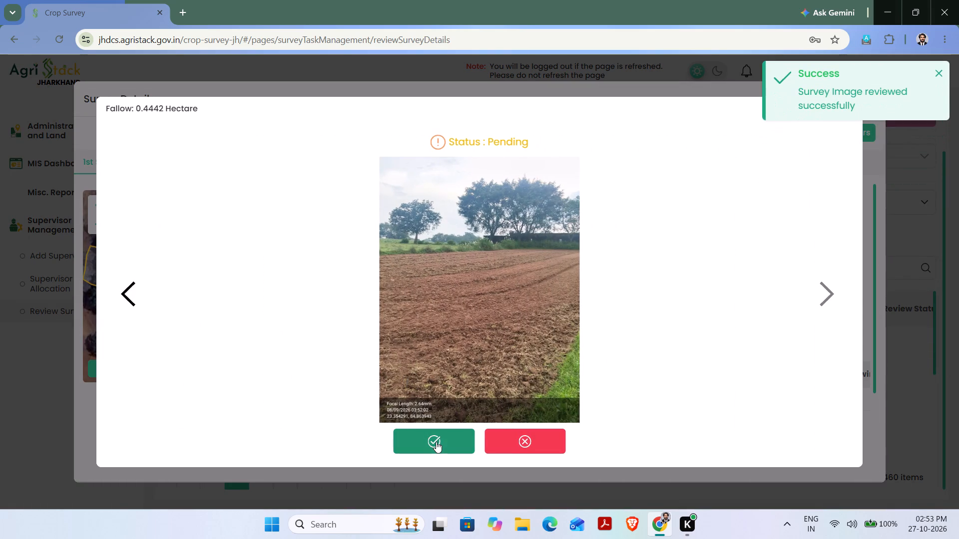
pyautogui.moveTo(539, 302); pyautogui.dragTo(481, 314)
pyautogui.moveTo(459, 320); pyautogui.dragTo(495, 307)
pyautogui.moveTo(590, 285); pyautogui.dragTo(595, 285)
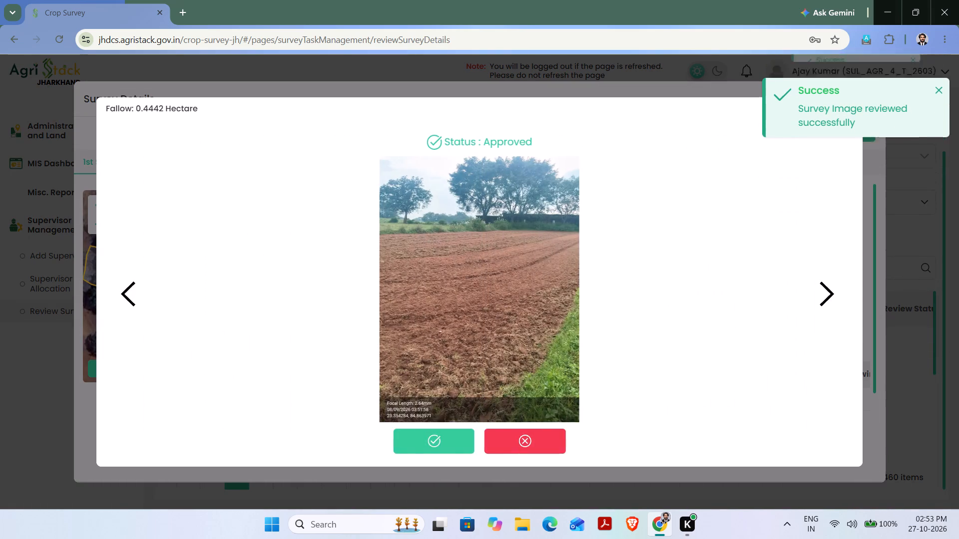
pyautogui.moveTo(595, 285); pyautogui.dragTo(649, 269)
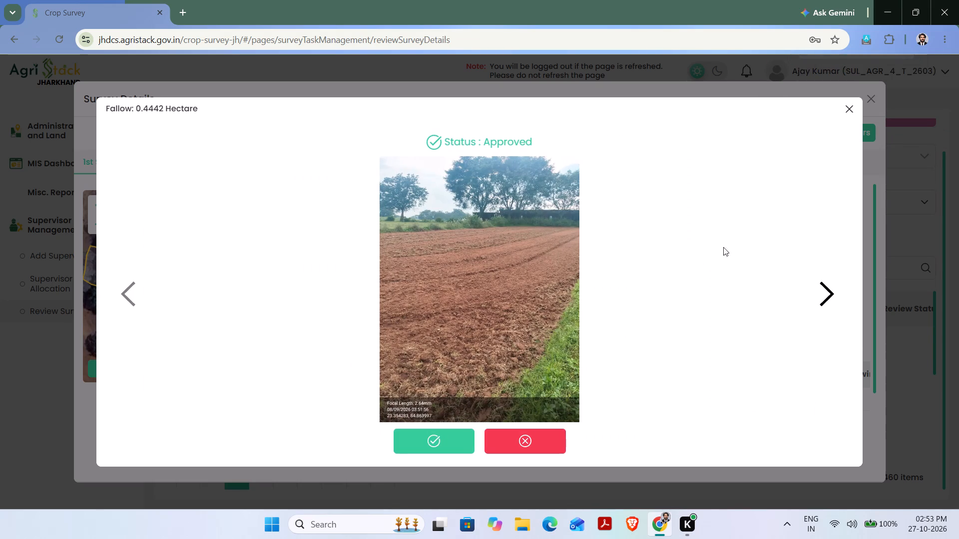
pyautogui.click(851, 115)
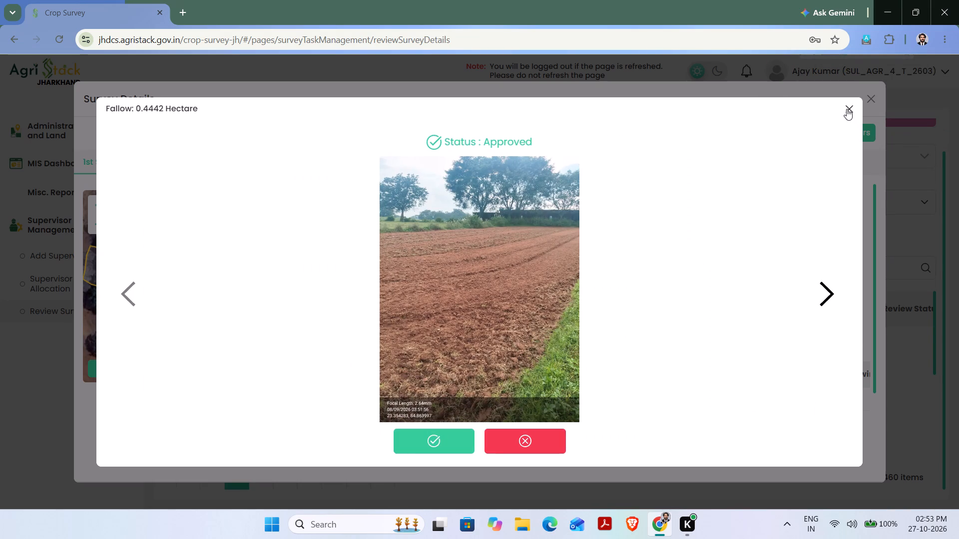
pyautogui.click(848, 107)
# Set the 1st Survey of survey number 240 to Approve, save the review and close the survey details.
pyautogui.scroll(-1, 379, 372)
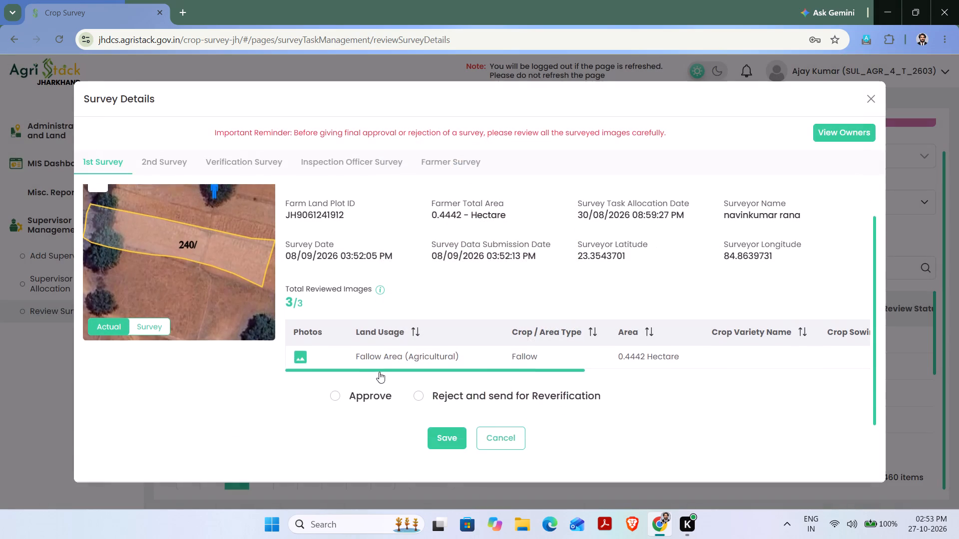
pyautogui.scroll(-1, 379, 372)
pyautogui.click(379, 379)
pyautogui.click(441, 423)
pyautogui.click(468, 329)
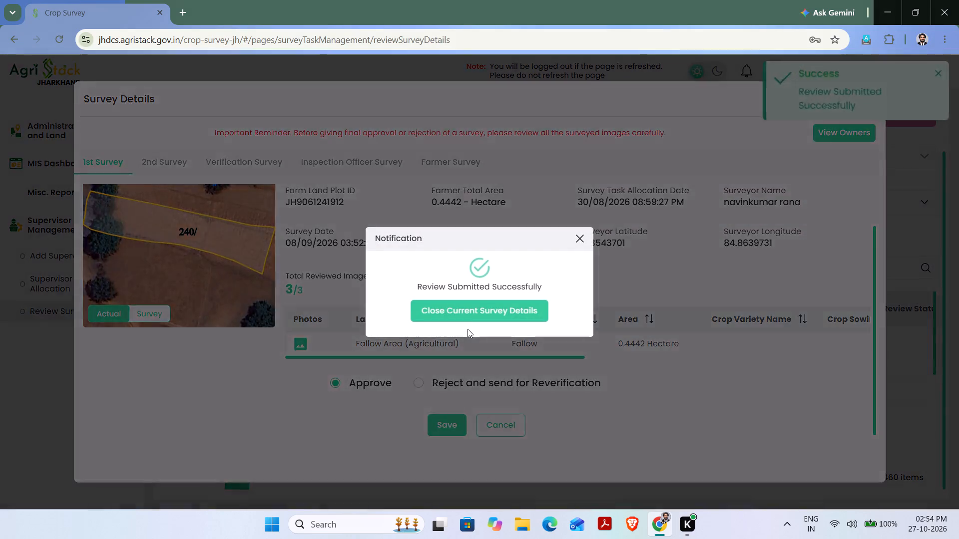
pyautogui.click(458, 315)
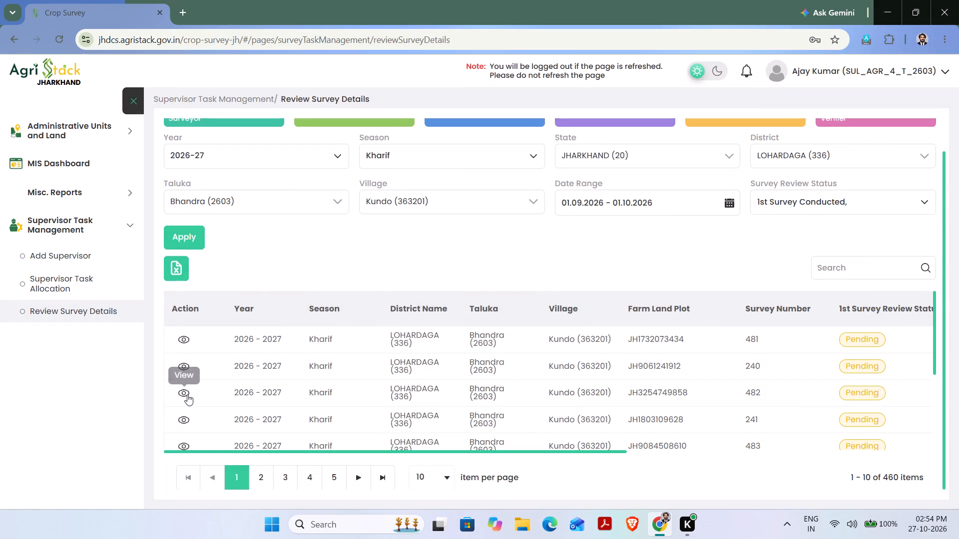
# Open the details of survey number 482 and approve all three of its चावल crop photos.
pyautogui.click(187, 394)
pyautogui.click(298, 399)
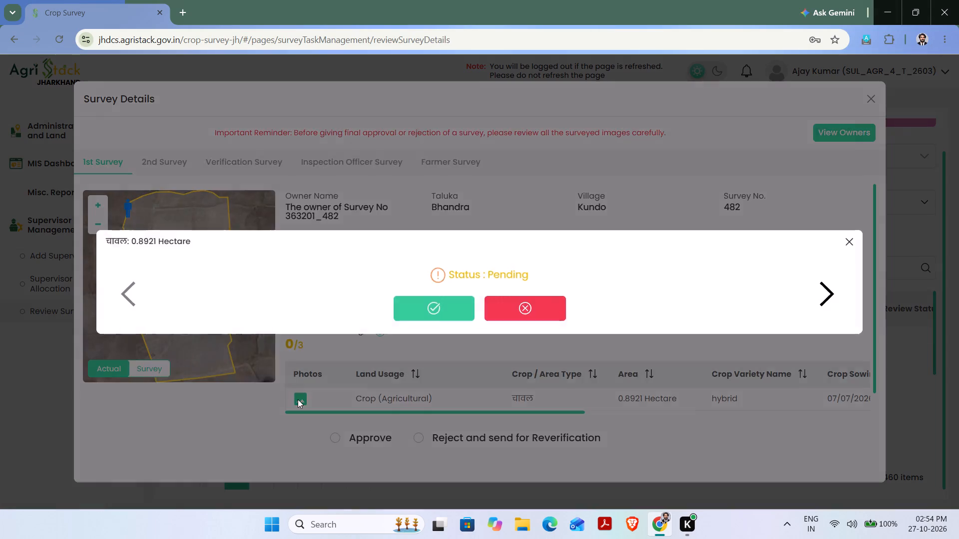
pyautogui.click(406, 427)
pyautogui.click(413, 442)
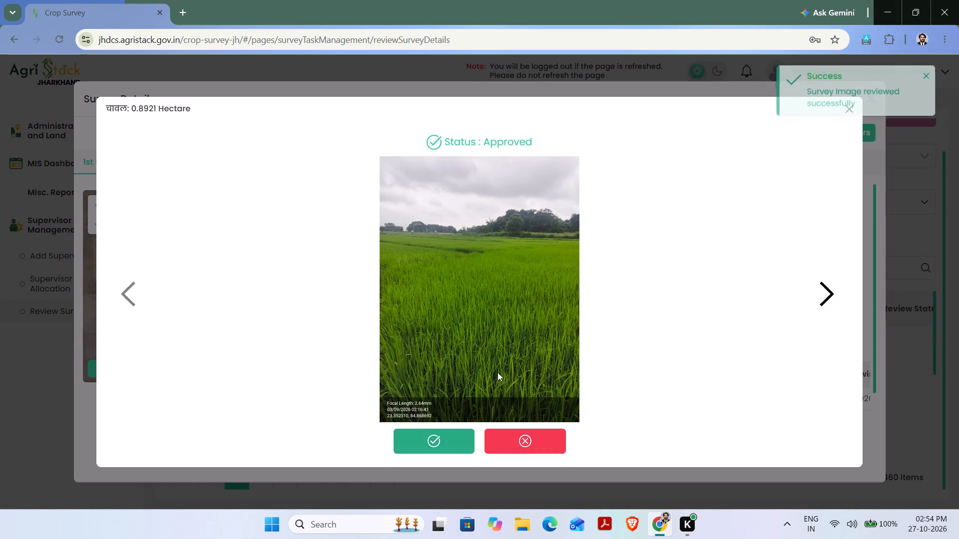
pyautogui.moveTo(504, 368); pyautogui.dragTo(441, 385)
pyautogui.click(420, 443)
pyautogui.moveTo(486, 378); pyautogui.dragTo(428, 393)
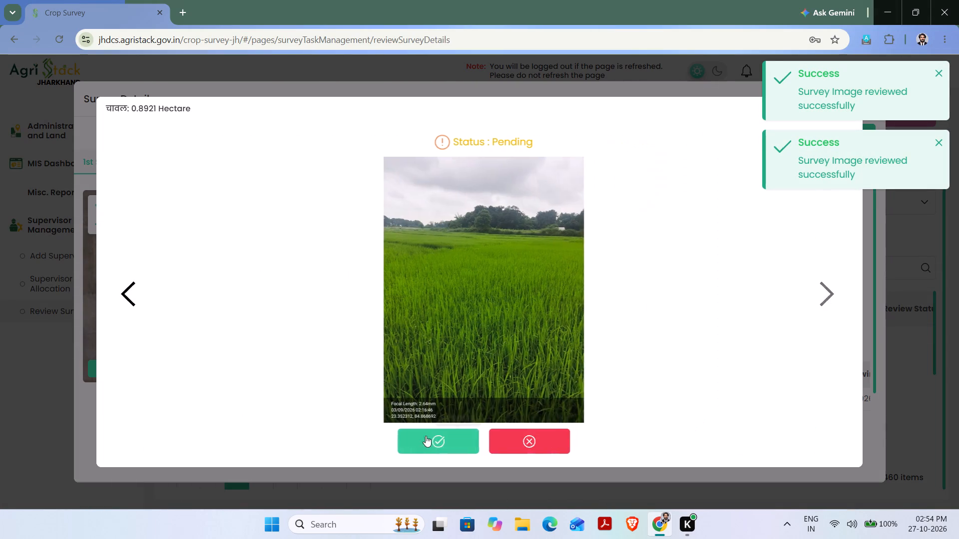
pyautogui.click(436, 440)
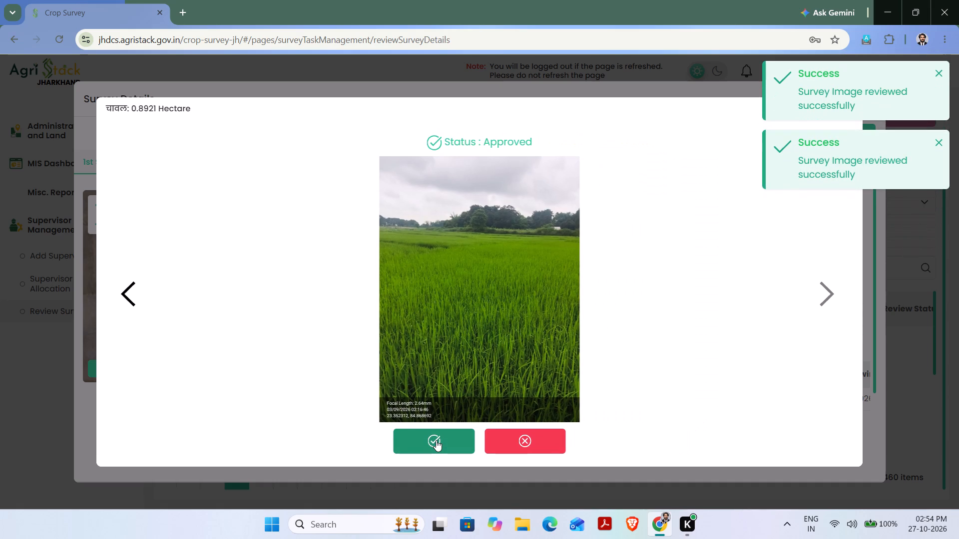
pyautogui.moveTo(471, 387); pyautogui.dragTo(461, 386)
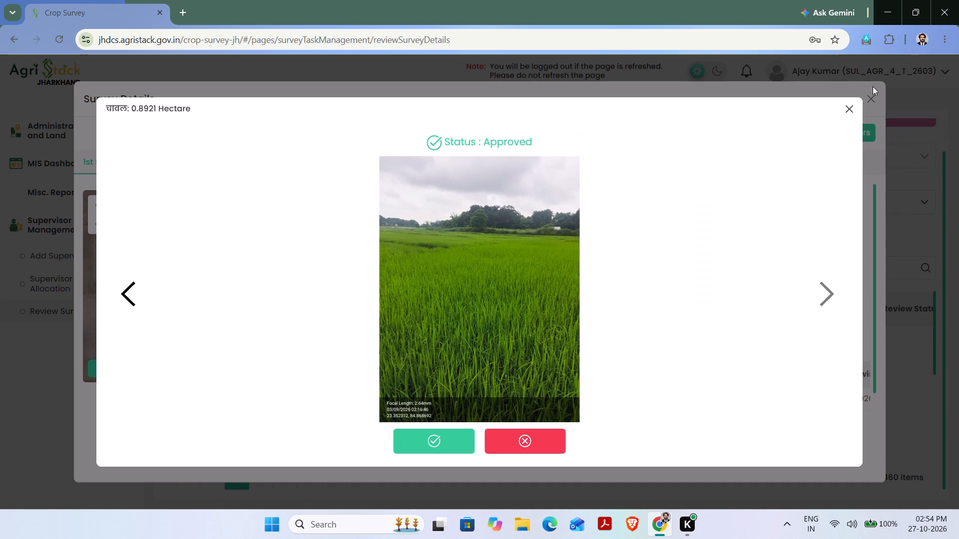
pyautogui.click(849, 110)
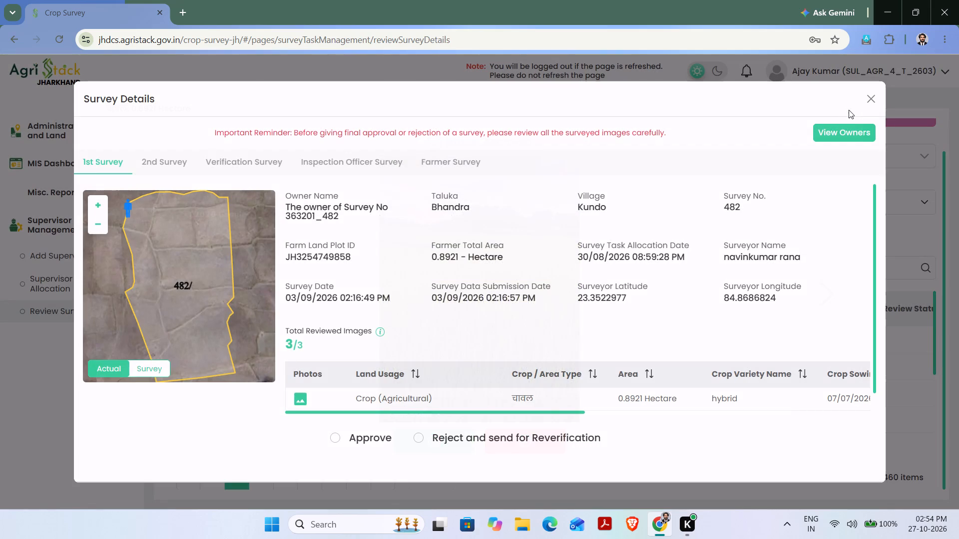
# Set the 1st Survey of survey number 482 to Approve, save the review and close the survey details.
pyautogui.scroll(-2, 638, 218)
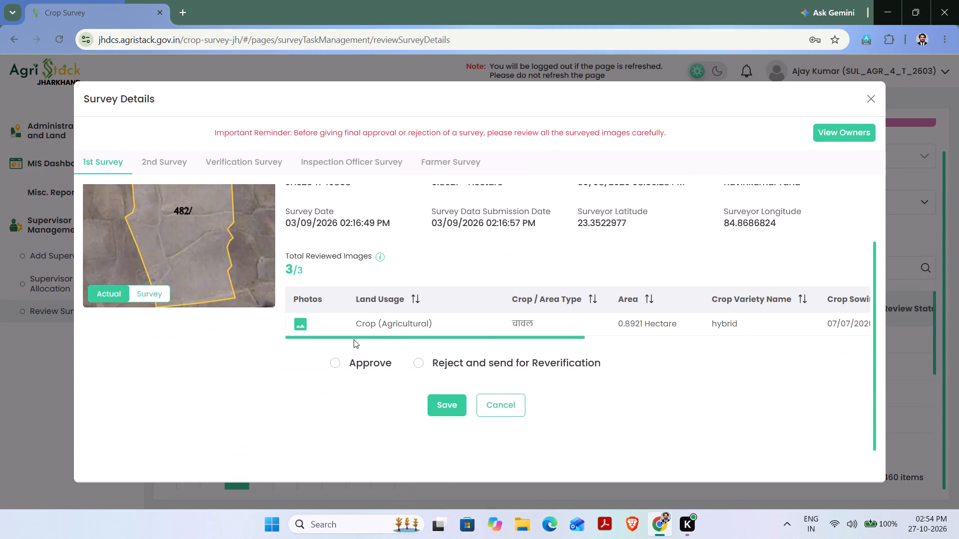
pyautogui.click(349, 355)
pyautogui.click(441, 398)
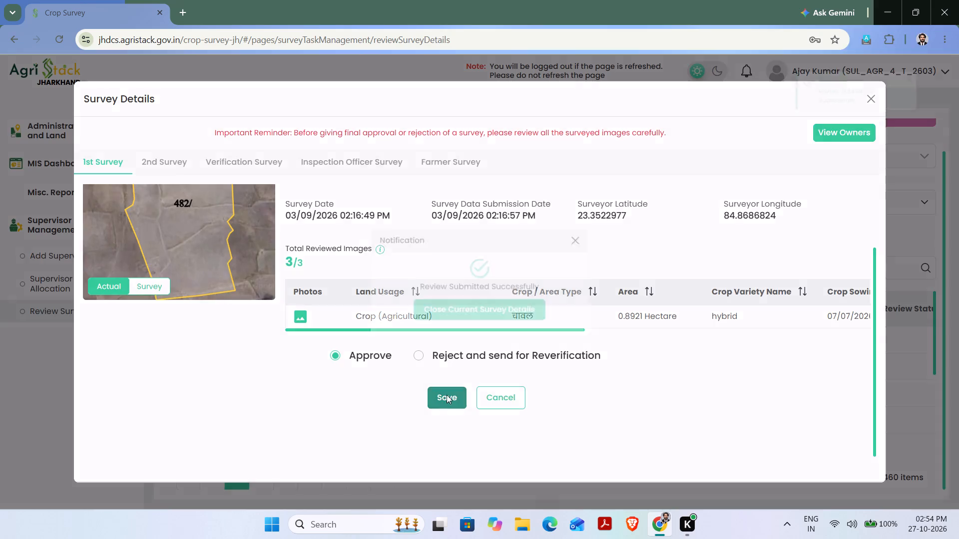
pyautogui.click(476, 299)
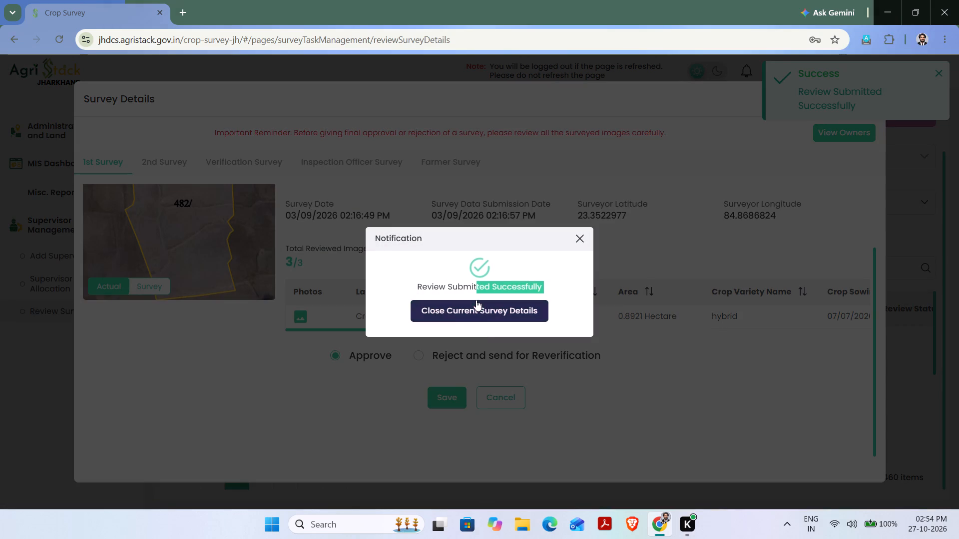
pyautogui.click(470, 314)
# Open the details of survey number 241 and approve all three of its Waste area photos.
pyautogui.click(188, 415)
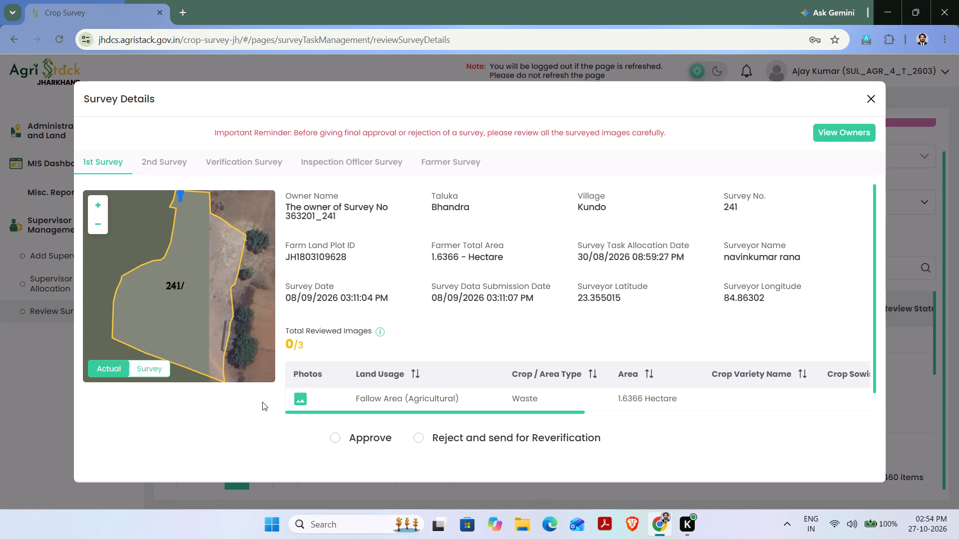
pyautogui.click(298, 396)
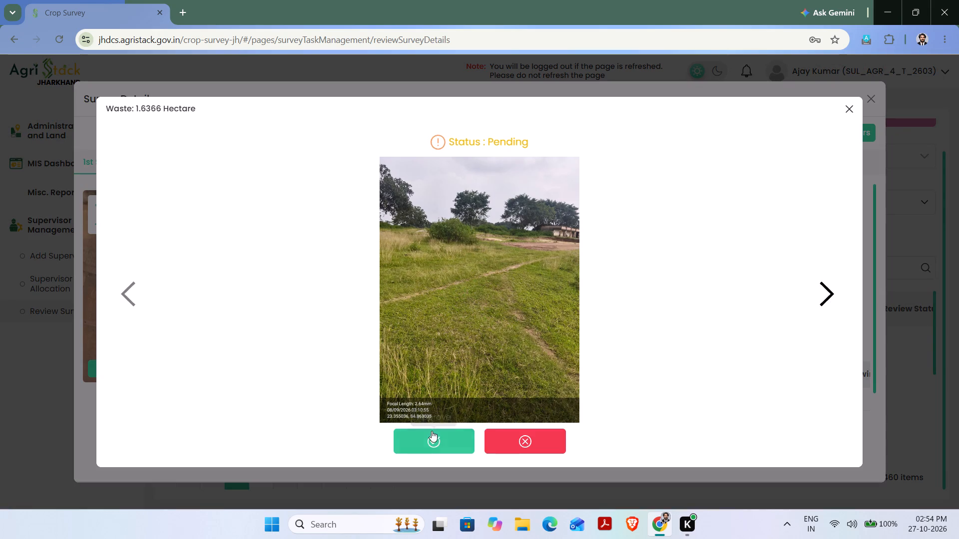
pyautogui.click(432, 435)
pyautogui.moveTo(517, 370); pyautogui.dragTo(430, 384)
pyautogui.click(426, 450)
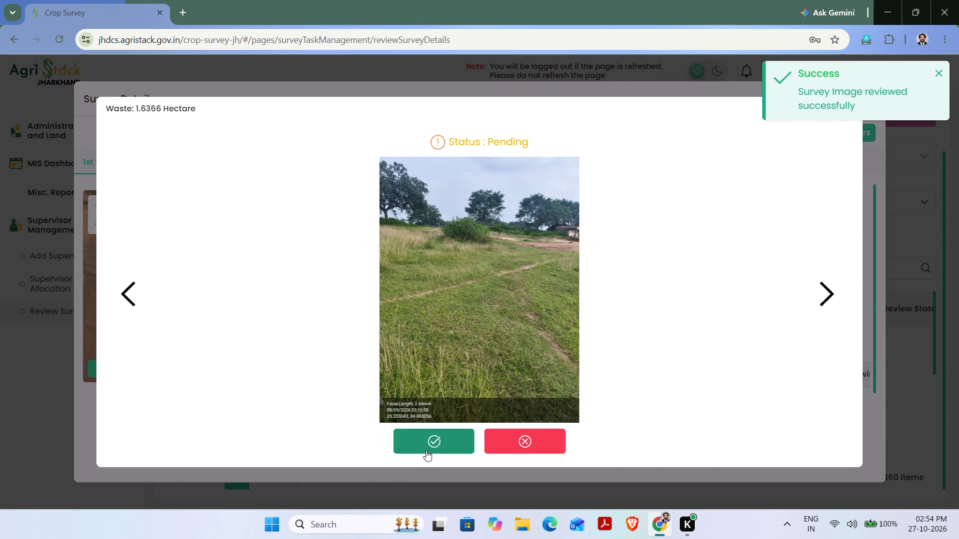
pyautogui.moveTo(506, 366); pyautogui.dragTo(417, 380)
pyautogui.click(418, 440)
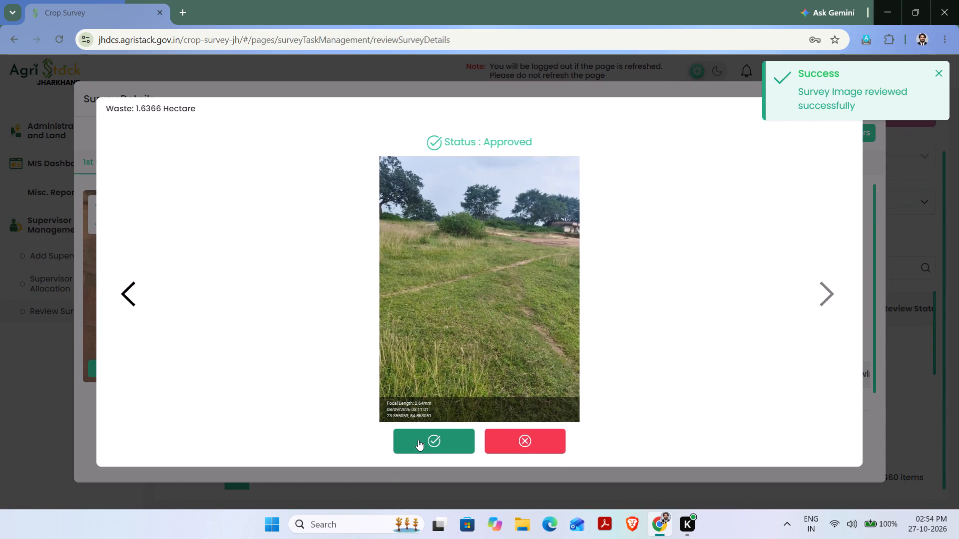
pyautogui.click(846, 109)
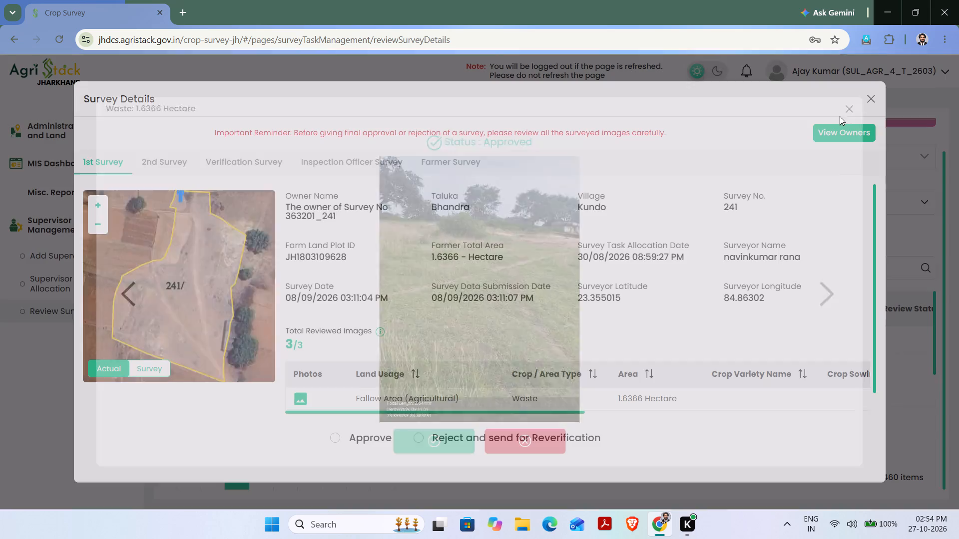
# Set the 1st Survey of survey number 241 to Approve, save the review and close the survey details.
pyautogui.scroll(-1, 423, 363)
pyautogui.click(354, 358)
pyautogui.click(463, 390)
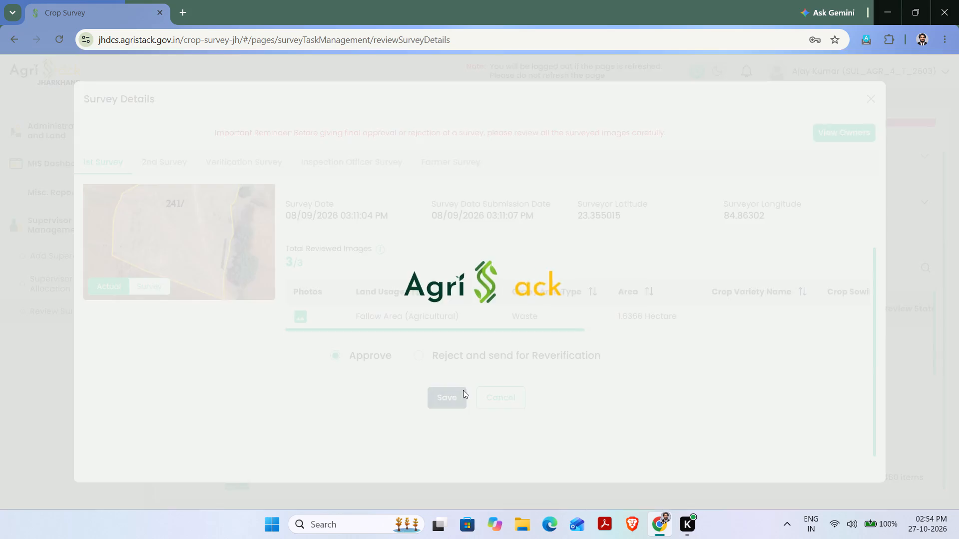
pyautogui.click(506, 313)
# Open the details of survey number 483 and approve all three of its चावल crop photos.
pyautogui.click(182, 445)
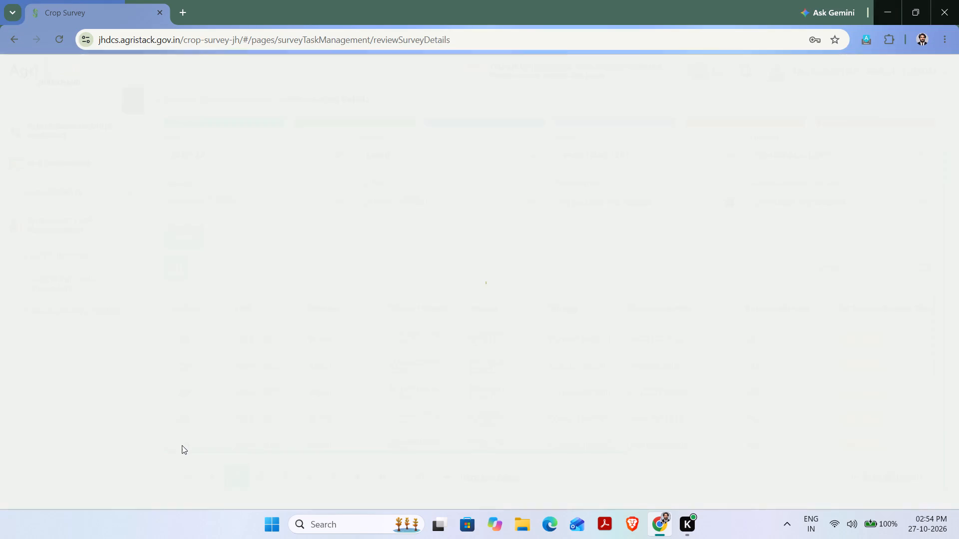
pyautogui.click(306, 400)
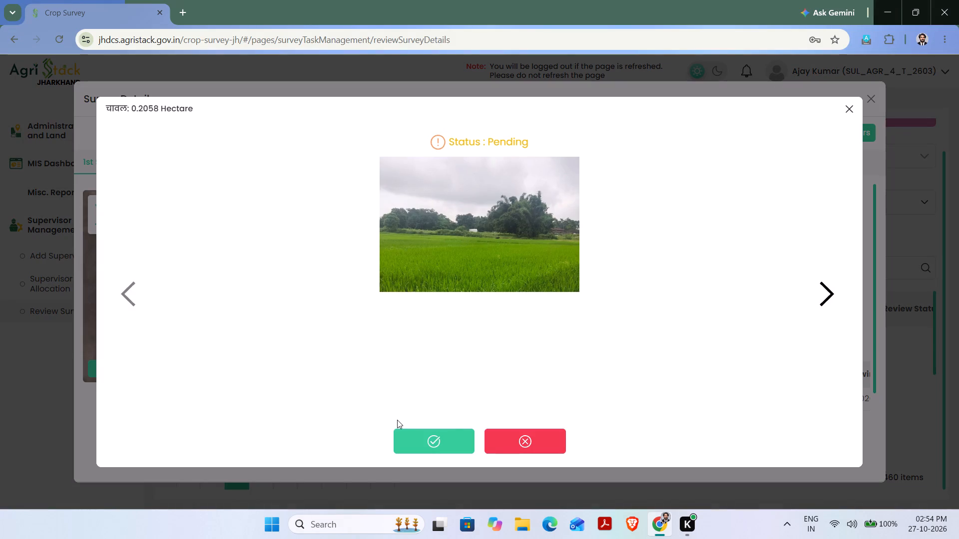
pyautogui.click(419, 444)
pyautogui.moveTo(482, 359); pyautogui.dragTo(396, 380)
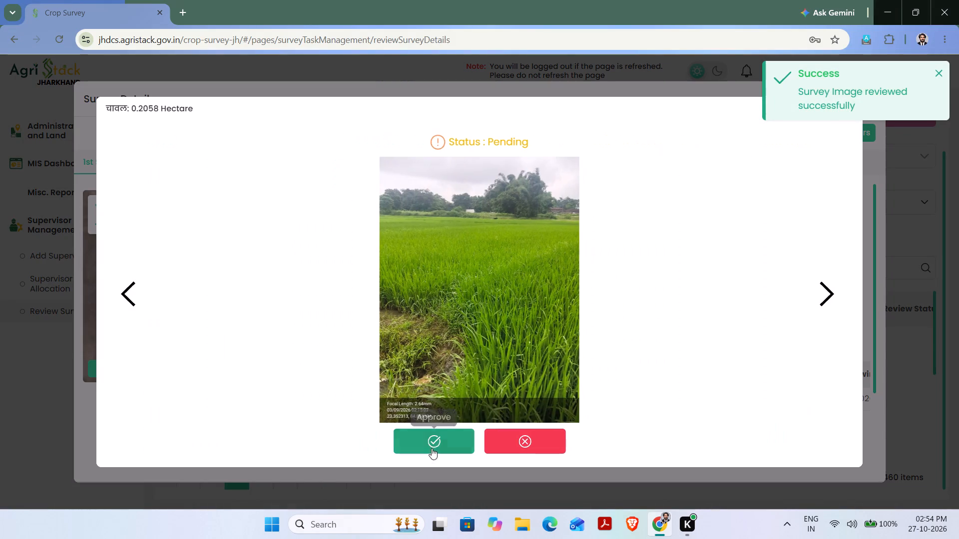
pyautogui.click(433, 454)
pyautogui.click(430, 437)
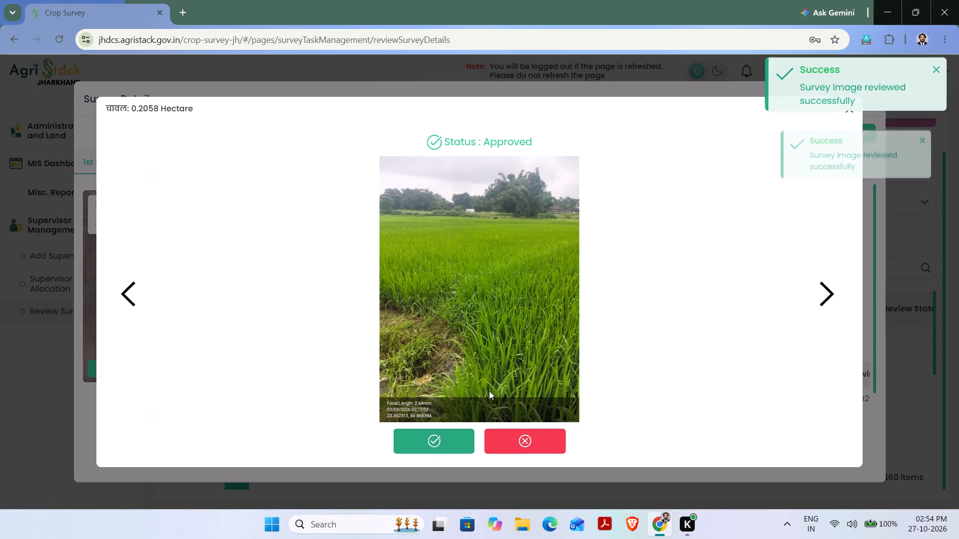
pyautogui.moveTo(486, 390); pyautogui.dragTo(421, 409)
pyautogui.click(439, 448)
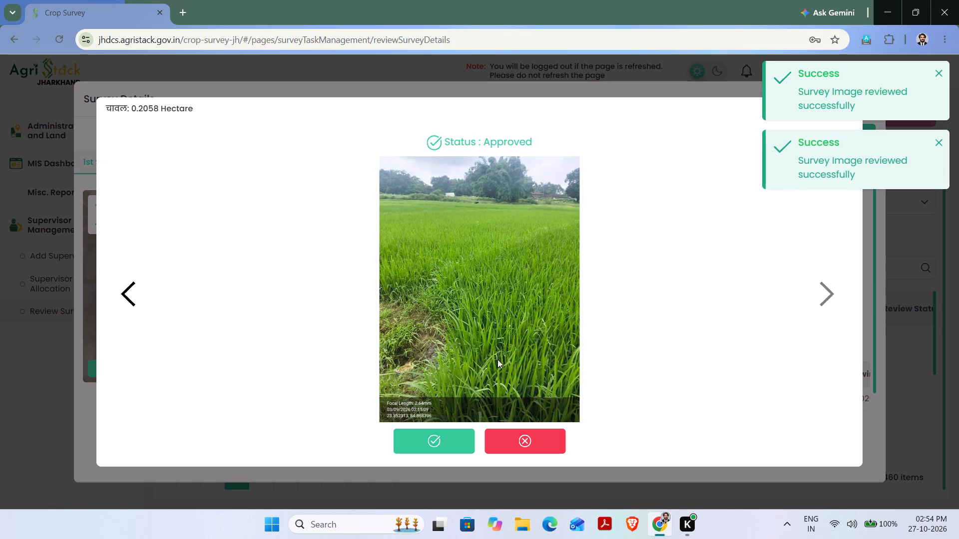
pyautogui.moveTo(497, 359); pyautogui.dragTo(435, 362)
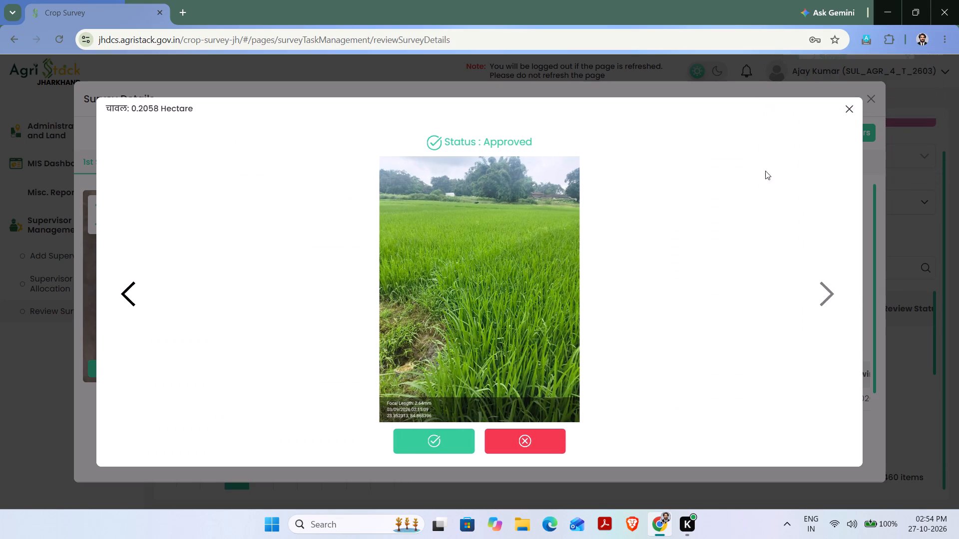
pyautogui.click(849, 106)
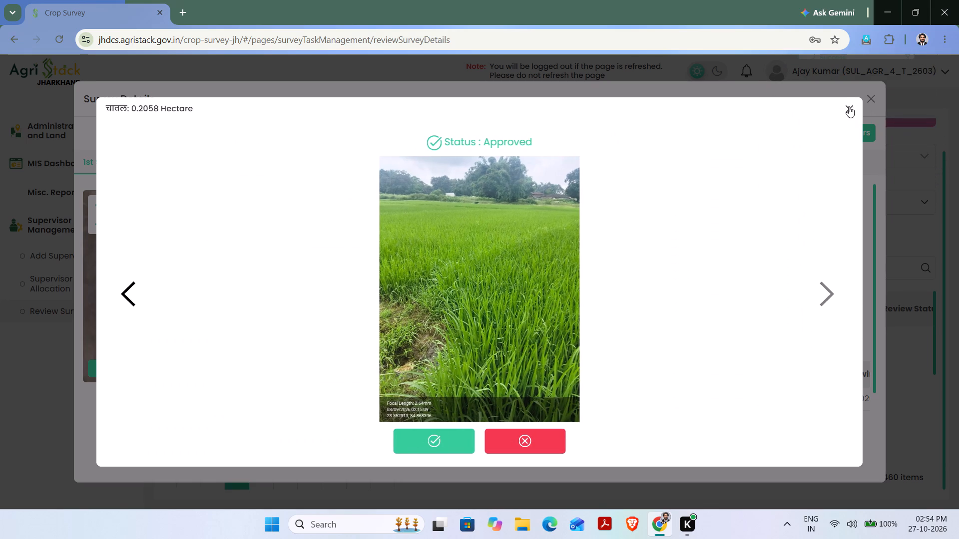
# Set the 1st Survey of survey number 483 to Approve, save the review and close the survey details.
pyautogui.scroll(-2, 552, 325)
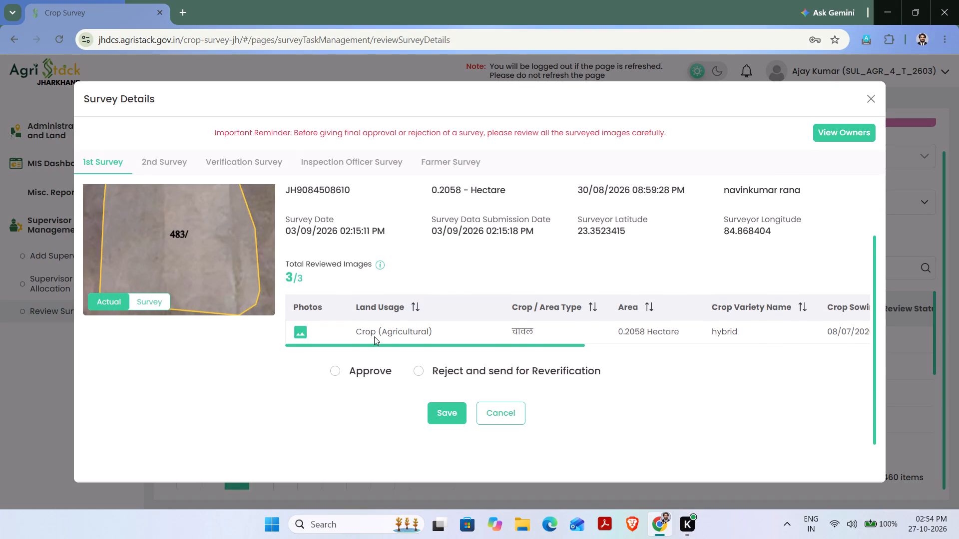
pyautogui.click(373, 359)
pyautogui.click(449, 400)
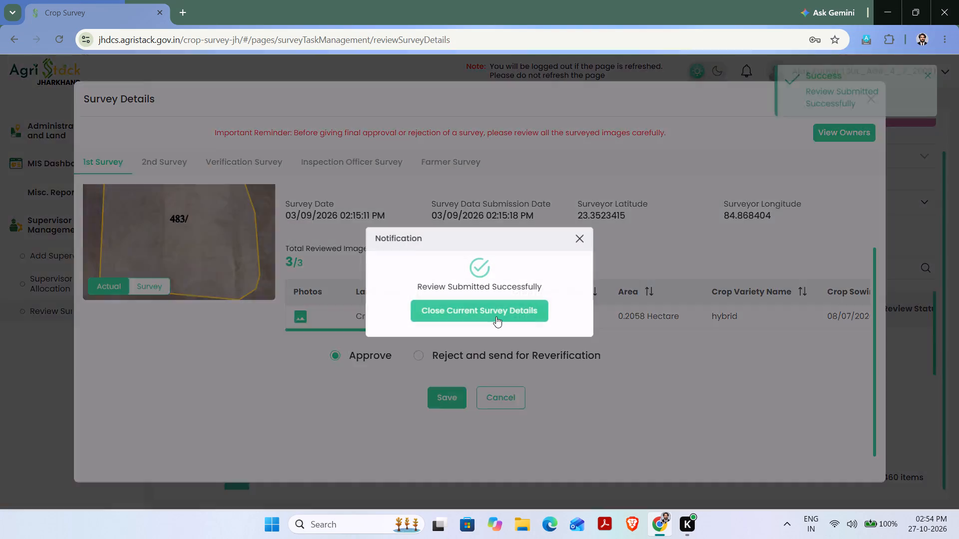
pyautogui.click(497, 310)
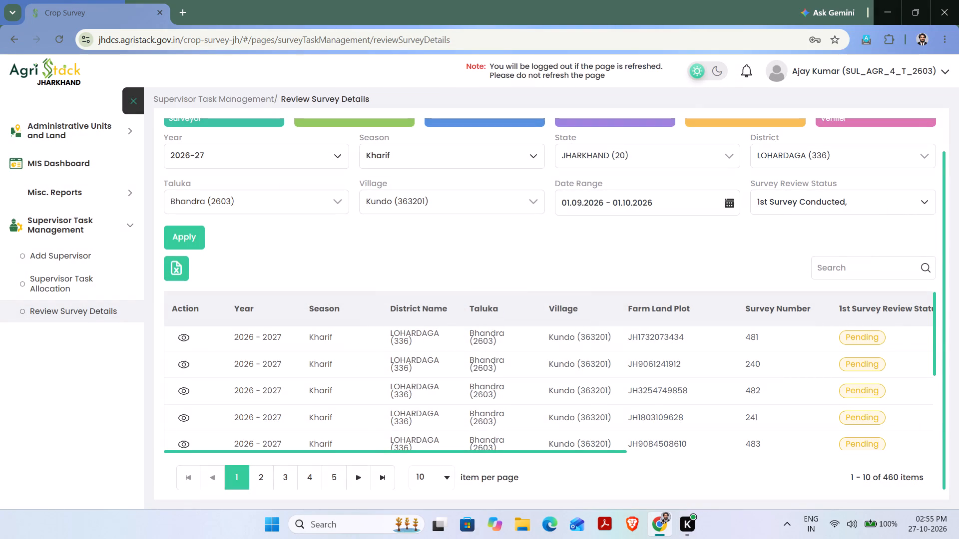
# Open the details of survey number 244 and approve all three of its Fallow area photos.
pyautogui.scroll(-5, 255, 392)
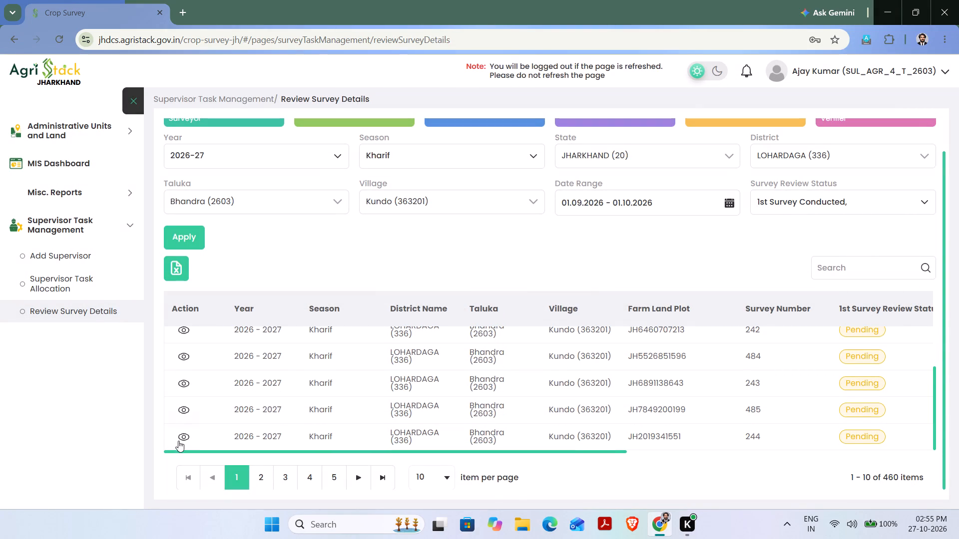
pyautogui.click(181, 439)
pyautogui.click(306, 397)
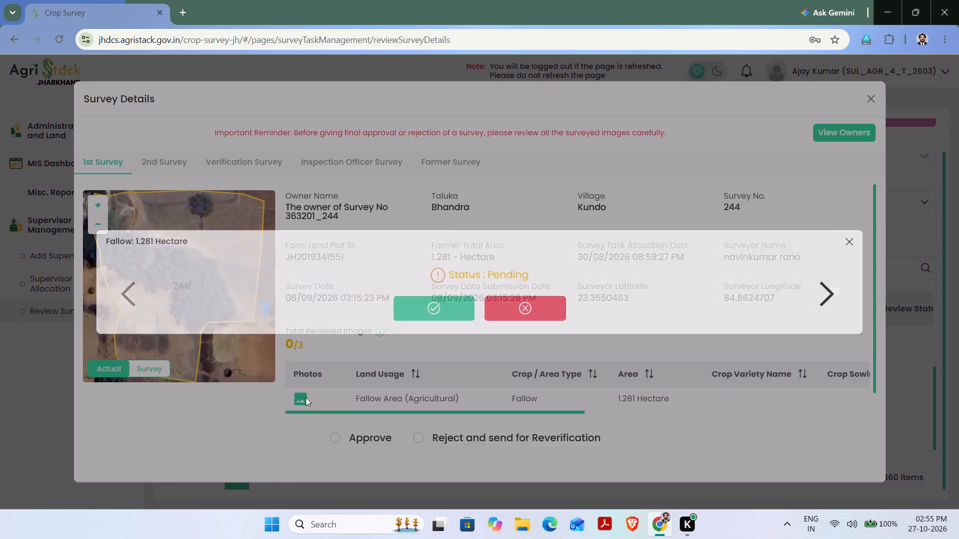
pyautogui.click(414, 444)
pyautogui.moveTo(484, 371); pyautogui.dragTo(397, 393)
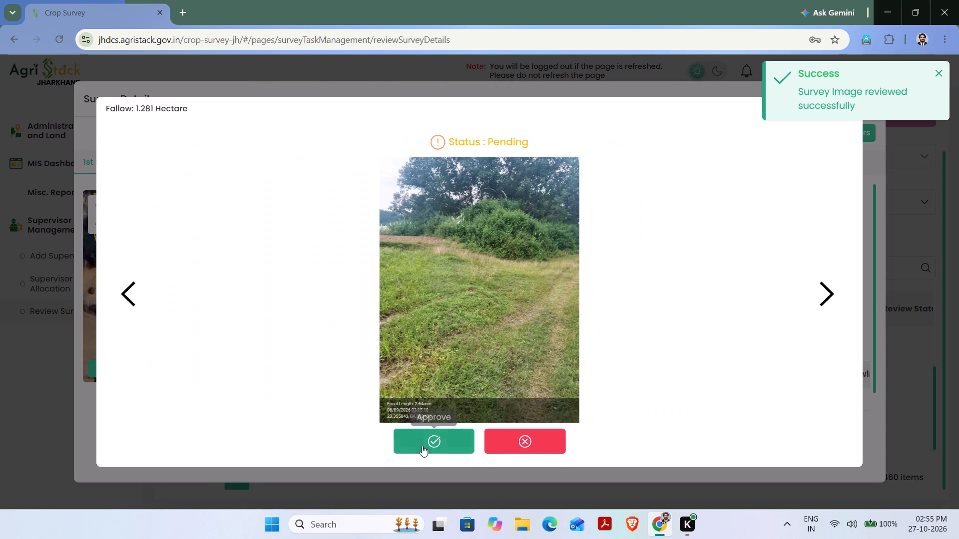
pyautogui.click(422, 446)
pyautogui.moveTo(528, 371); pyautogui.dragTo(471, 380)
pyautogui.click(468, 445)
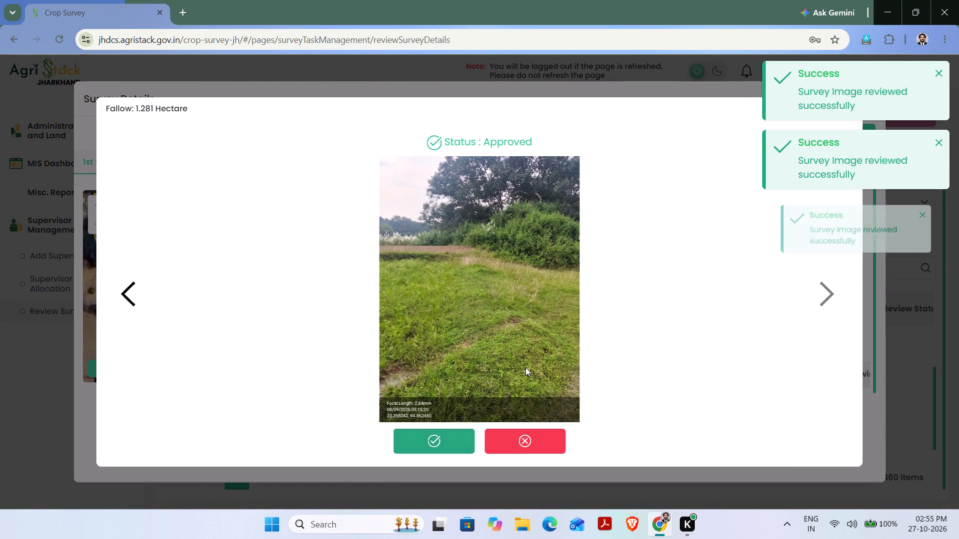
pyautogui.moveTo(534, 350); pyautogui.dragTo(473, 341)
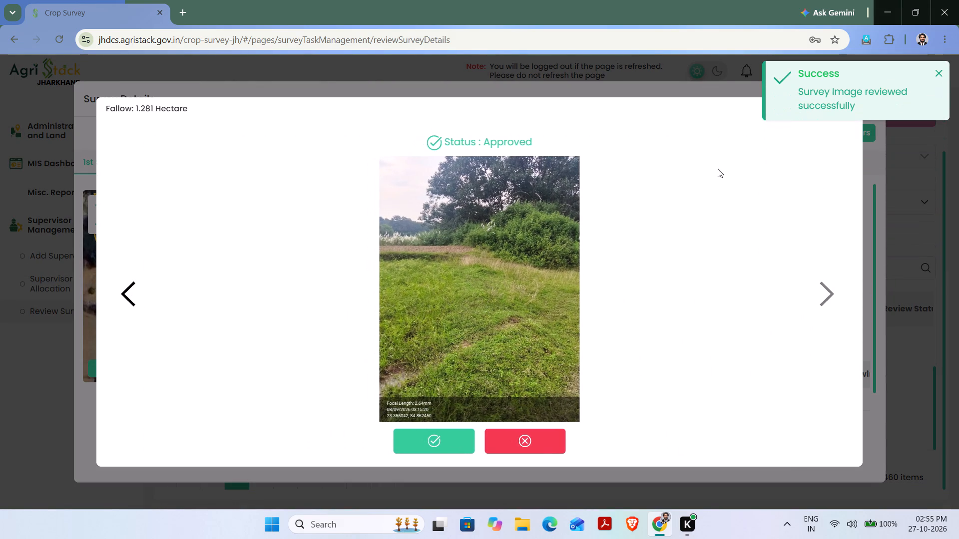
pyautogui.click(849, 109)
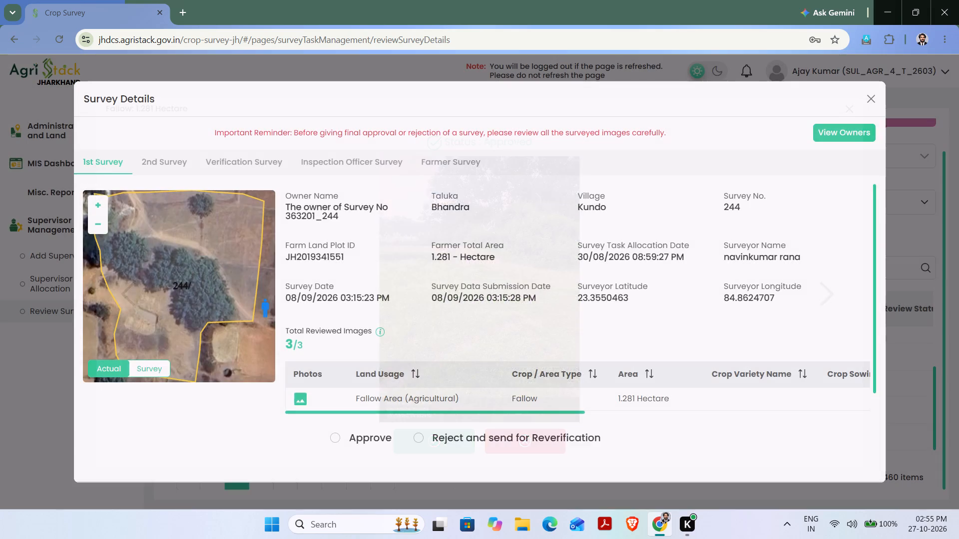
# Set the 1st Survey of survey number 244 to Approve, save the review and close the survey details.
pyautogui.scroll(-1, 518, 295)
pyautogui.click(370, 370)
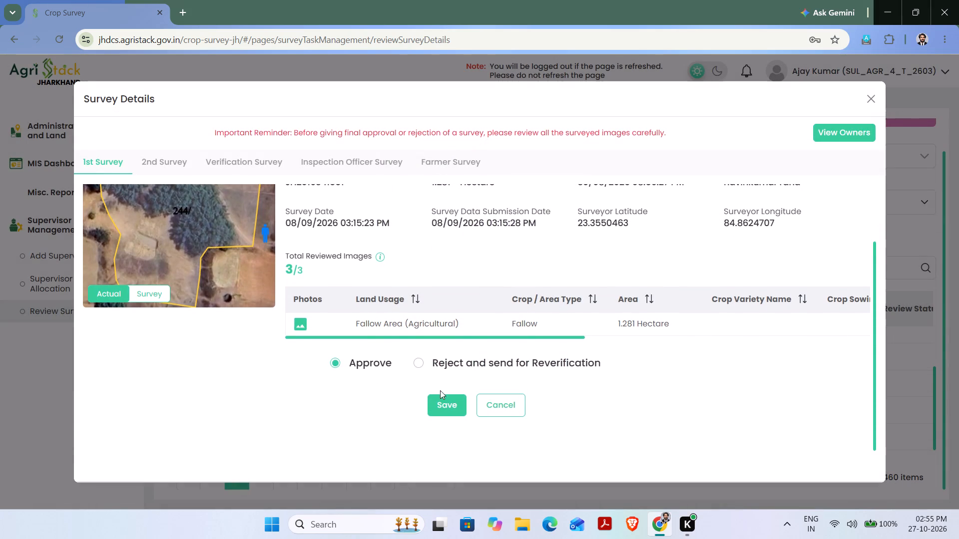
pyautogui.click(461, 401)
pyautogui.click(497, 315)
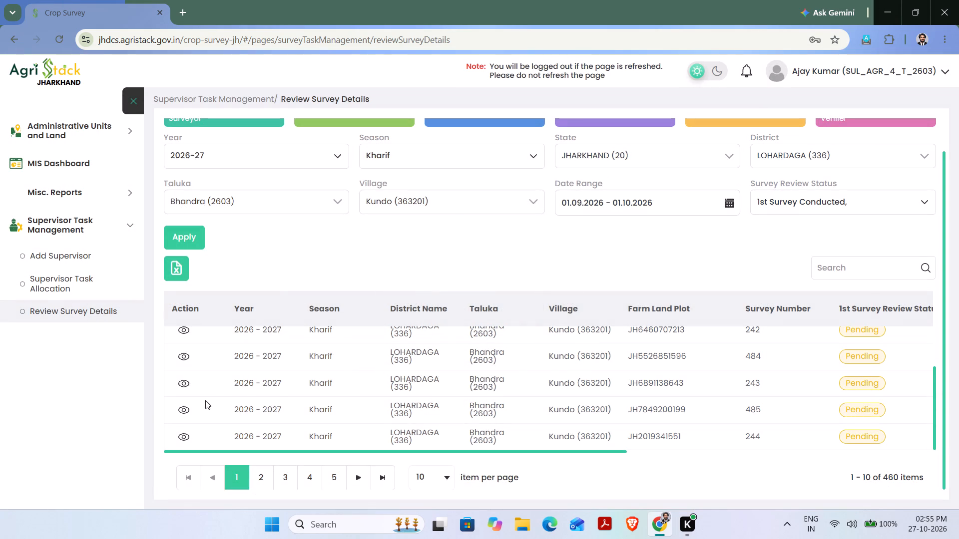
# Open the details of survey number 485 and approve all three of its चावल crop photos.
pyautogui.click(184, 407)
pyautogui.click(303, 394)
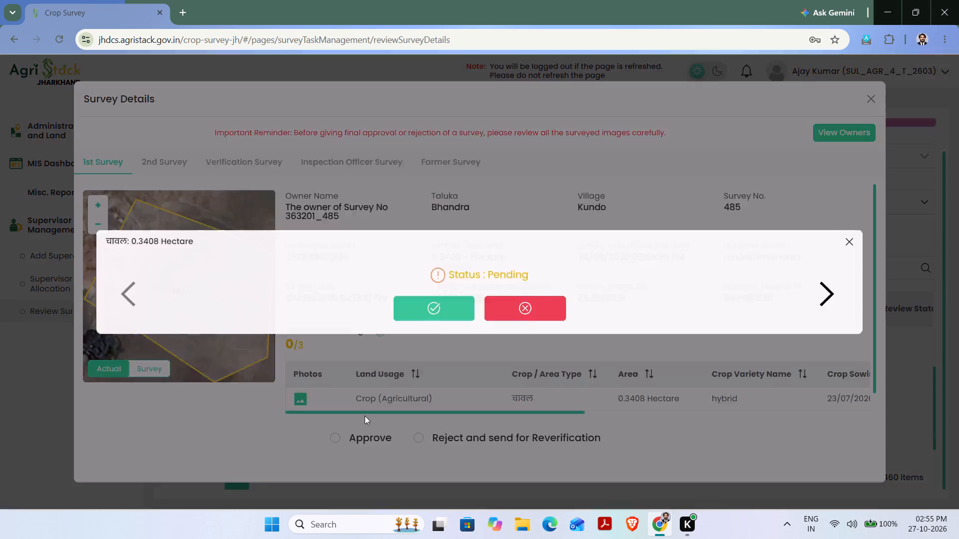
pyautogui.click(426, 442)
pyautogui.moveTo(502, 344); pyautogui.dragTo(434, 354)
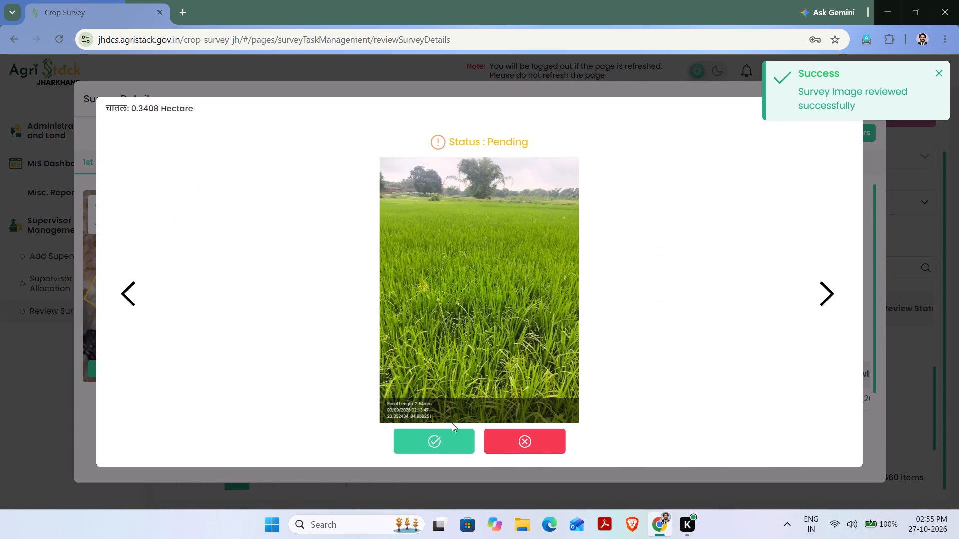
pyautogui.click(452, 432)
pyautogui.moveTo(514, 363); pyautogui.dragTo(419, 381)
pyautogui.click(421, 444)
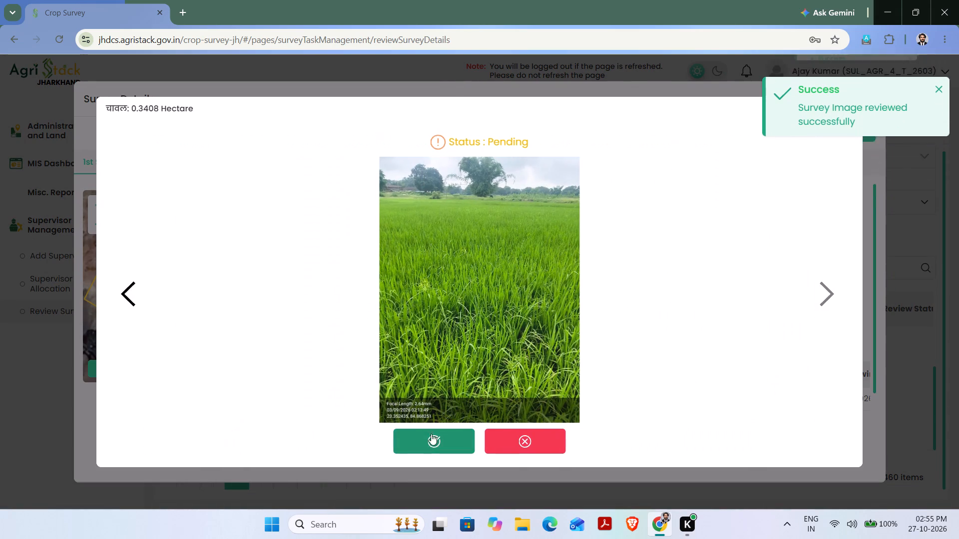
pyautogui.moveTo(519, 330); pyautogui.dragTo(484, 329)
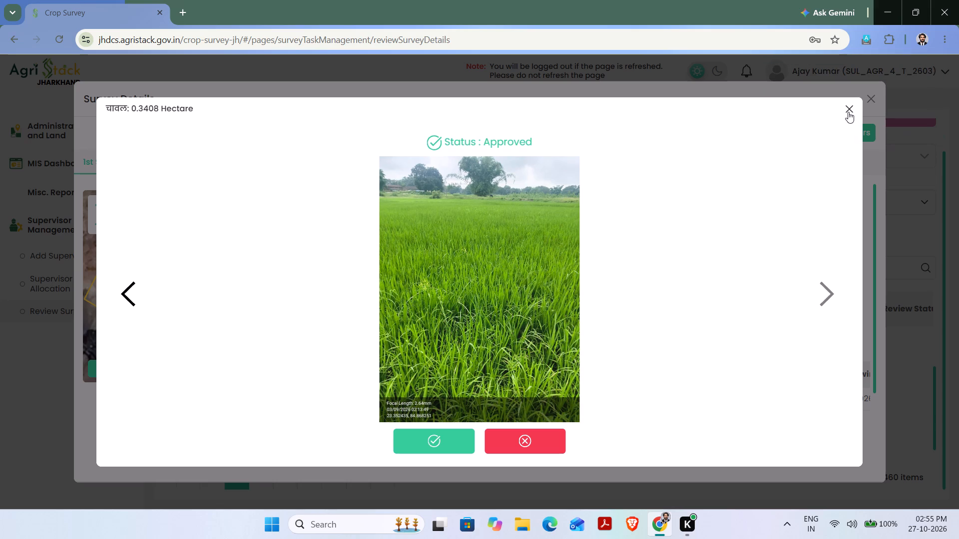
pyautogui.click(848, 112)
# Set the 1st Survey of survey number 485 to Approve, save the review and close the survey details.
pyautogui.scroll(-2, 464, 304)
pyautogui.hscroll(-1, 464, 304)
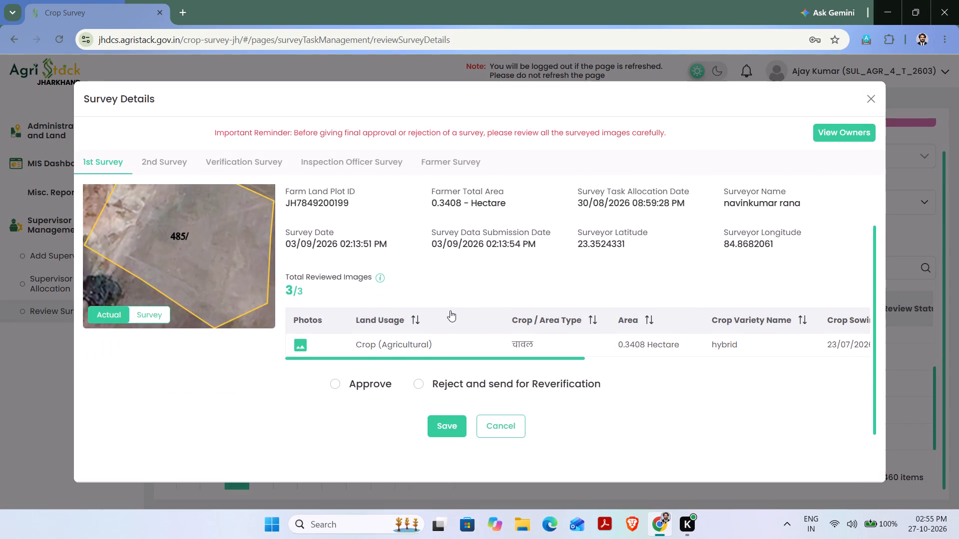
pyautogui.click(382, 382)
pyautogui.click(442, 419)
pyautogui.click(492, 317)
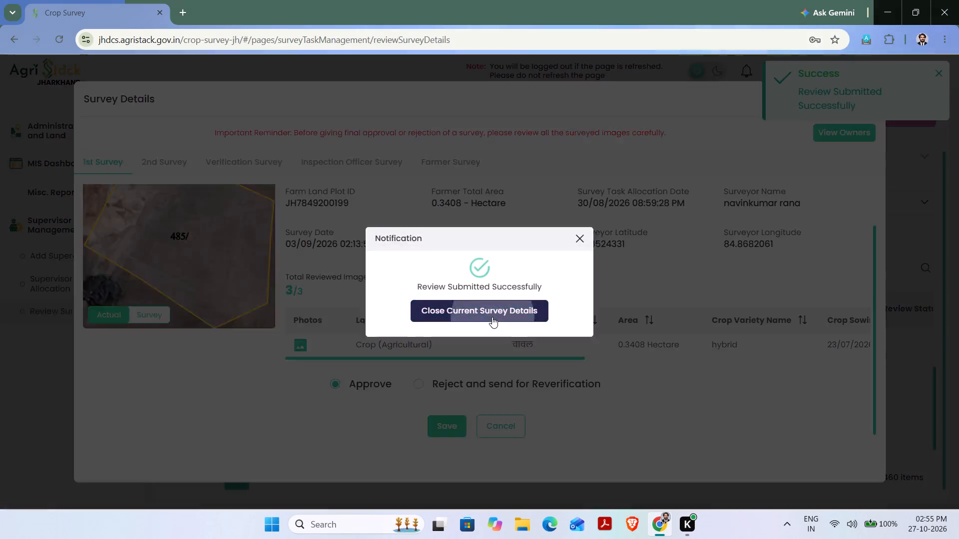
# Open the details of survey number 243 and approve both of its Fallow area photos.
pyautogui.click(181, 391)
pyautogui.click(182, 385)
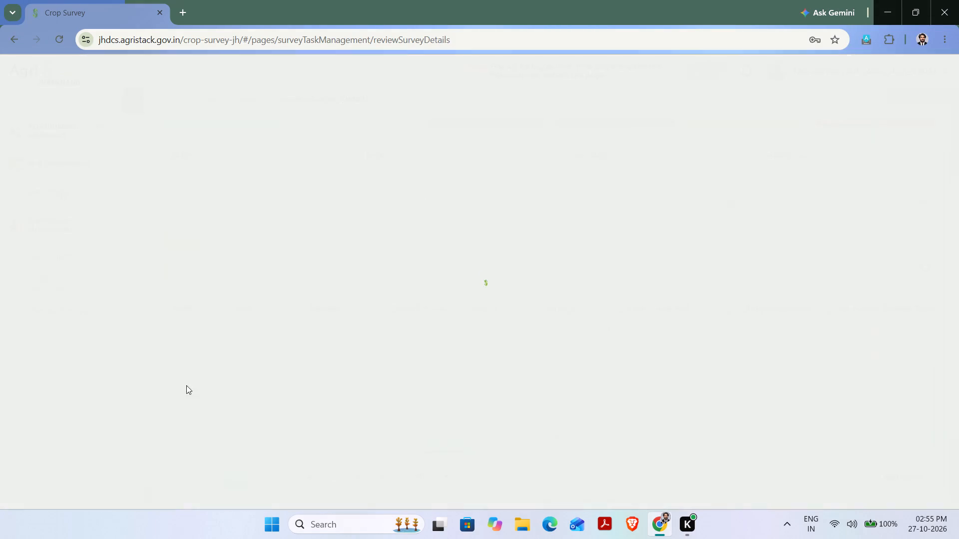
pyautogui.click(298, 397)
pyautogui.click(417, 440)
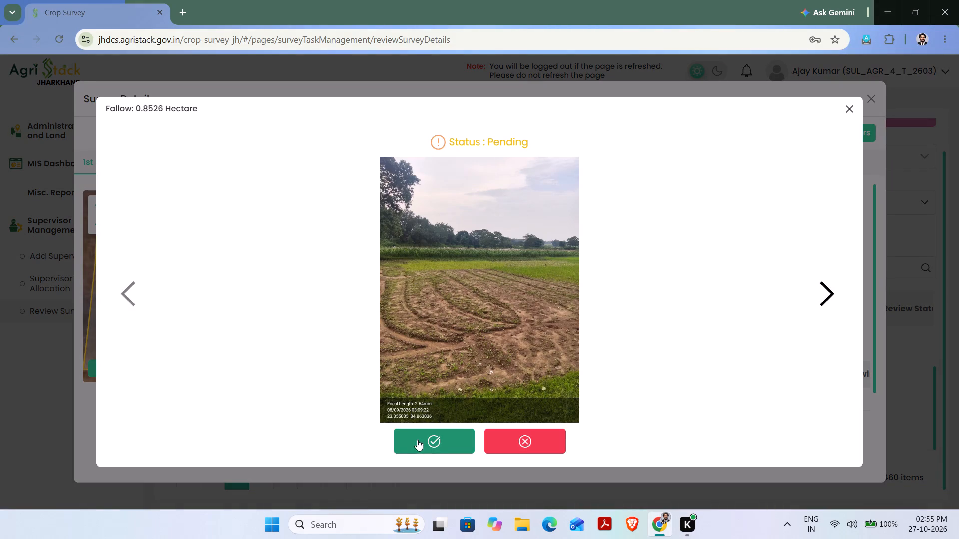
pyautogui.moveTo(499, 352); pyautogui.dragTo(431, 358)
pyautogui.click(449, 449)
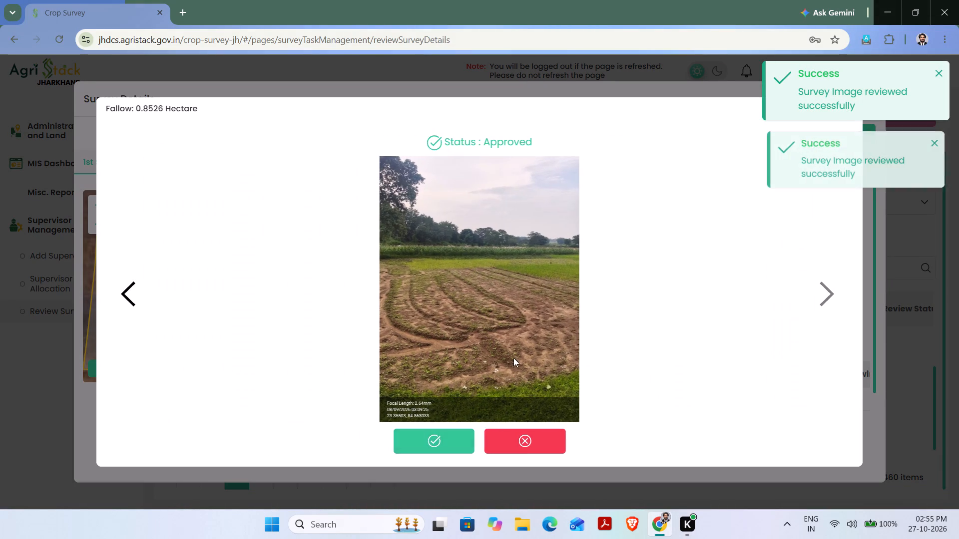
pyautogui.moveTo(512, 358); pyautogui.dragTo(419, 374)
pyautogui.moveTo(508, 371); pyautogui.dragTo(447, 381)
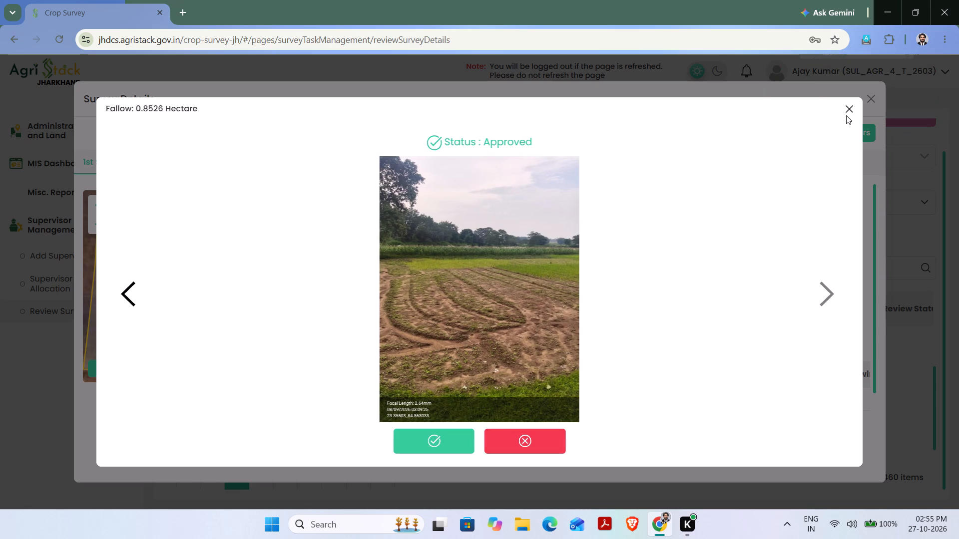
pyautogui.click(852, 104)
# Set the 1st Survey of survey number 243 to Approve, save the review and close the survey details.
pyautogui.scroll(-1, 421, 361)
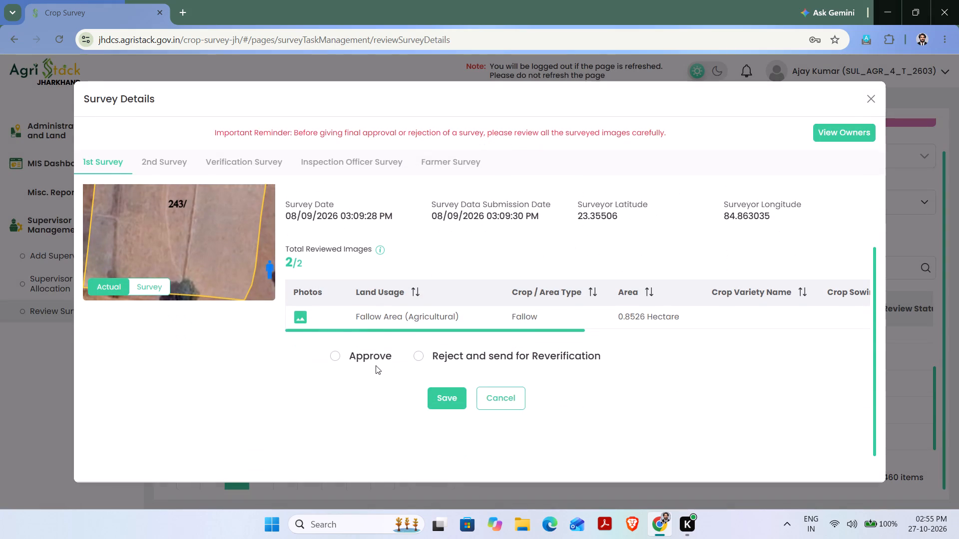
pyautogui.click(372, 357)
pyautogui.click(452, 405)
pyautogui.click(499, 325)
pyautogui.click(493, 308)
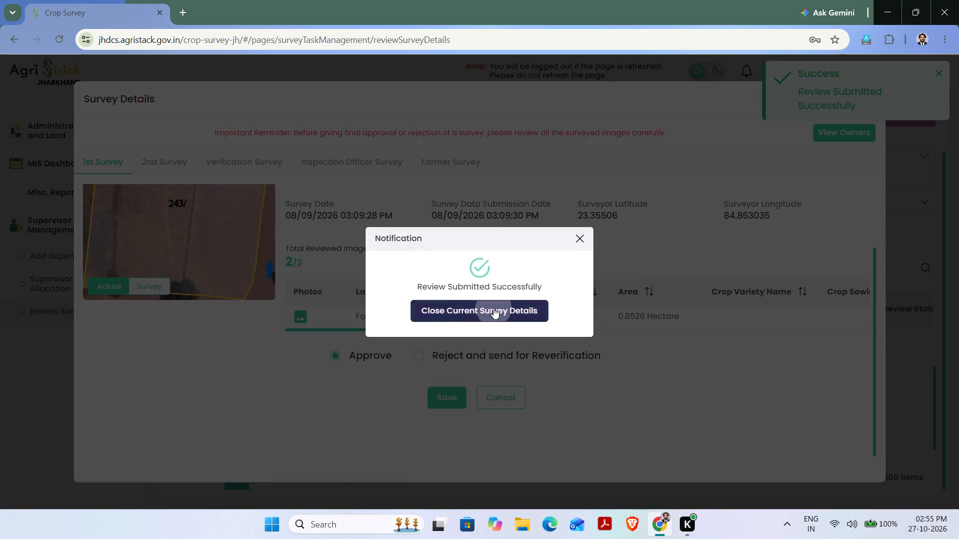
# Open the details of survey number 484 and approve all three of its चावल crop photos.
pyautogui.click(180, 359)
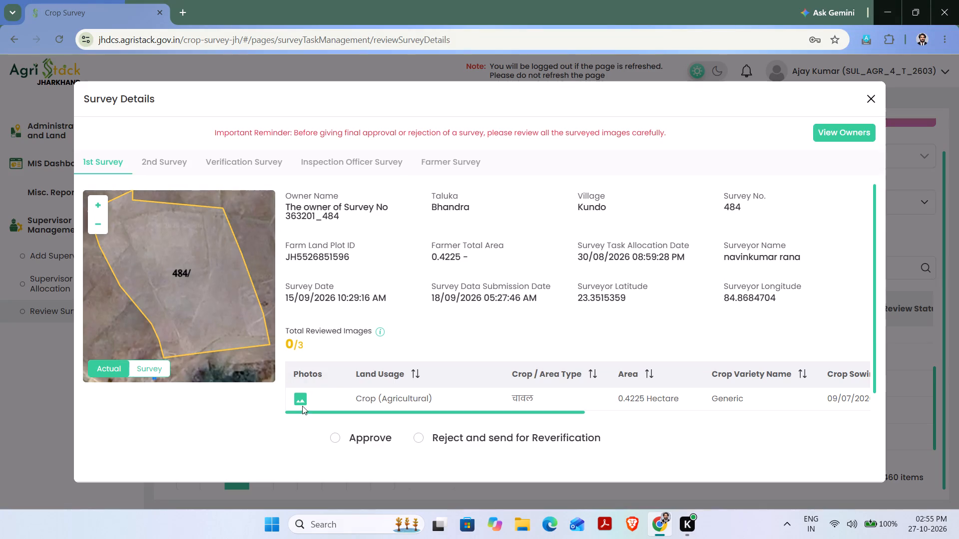
pyautogui.click(300, 403)
pyautogui.click(425, 438)
pyautogui.moveTo(492, 396); pyautogui.dragTo(433, 397)
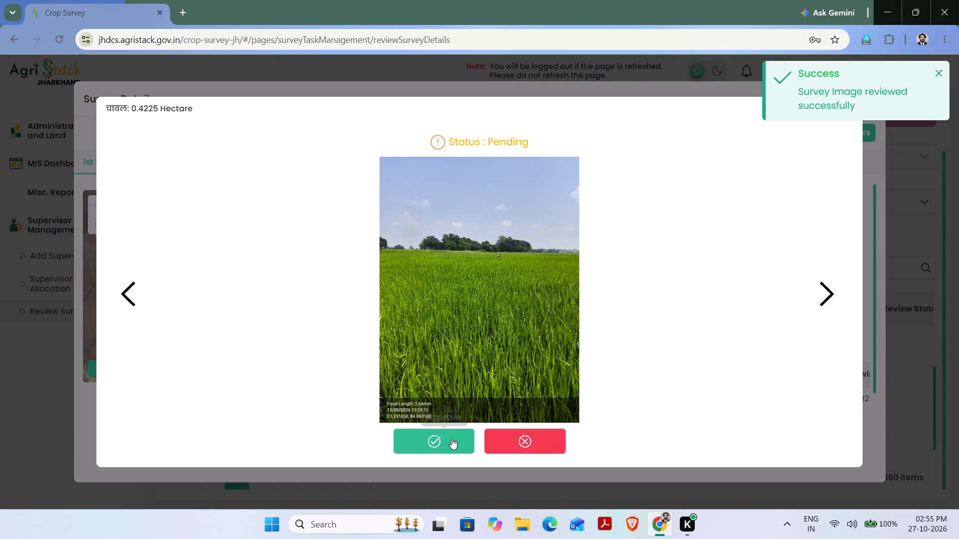
pyautogui.click(452, 439)
pyautogui.moveTo(505, 378); pyautogui.dragTo(438, 385)
pyautogui.click(479, 443)
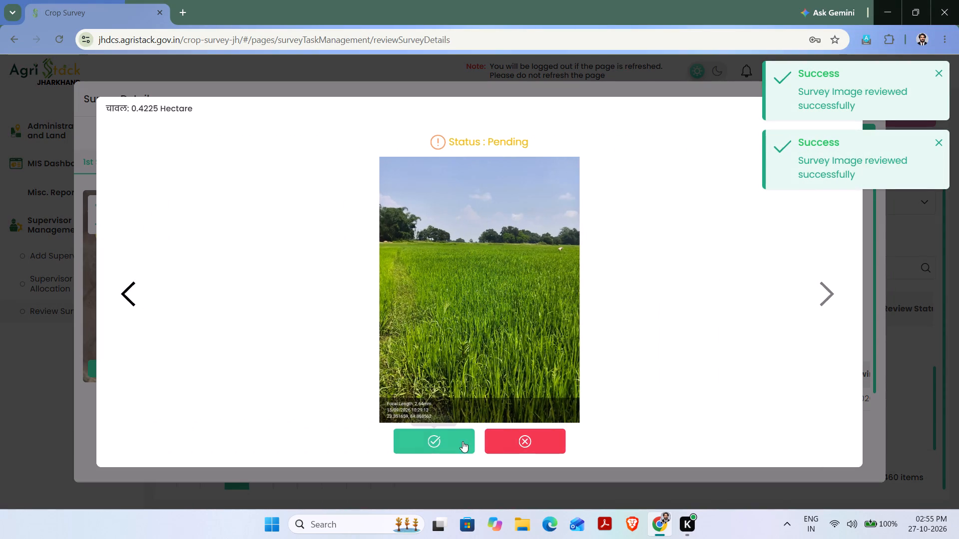
pyautogui.click(453, 439)
pyautogui.moveTo(538, 315); pyautogui.dragTo(479, 314)
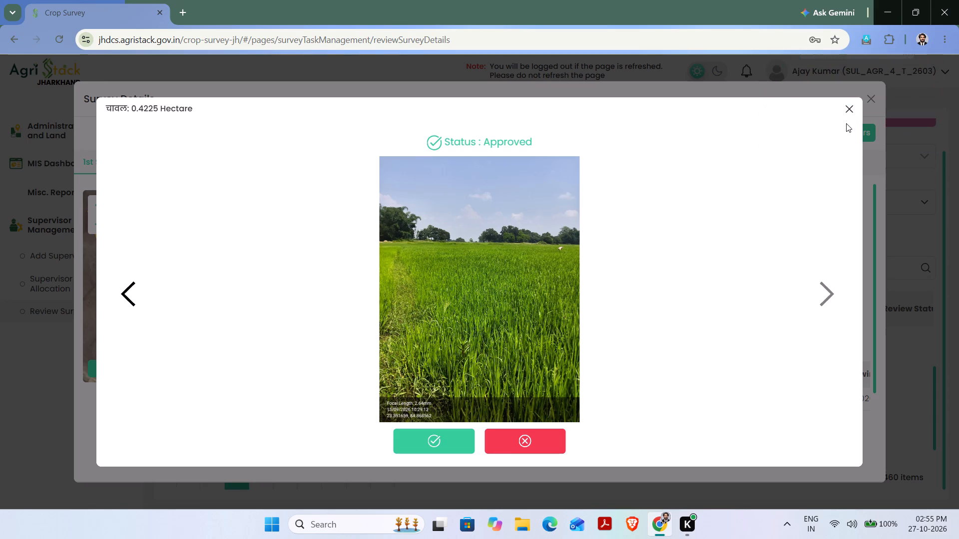
pyautogui.click(847, 110)
# Set the 1st Survey of survey number 484 to Approve, save the review and close the survey details.
pyautogui.scroll(-1, 497, 294)
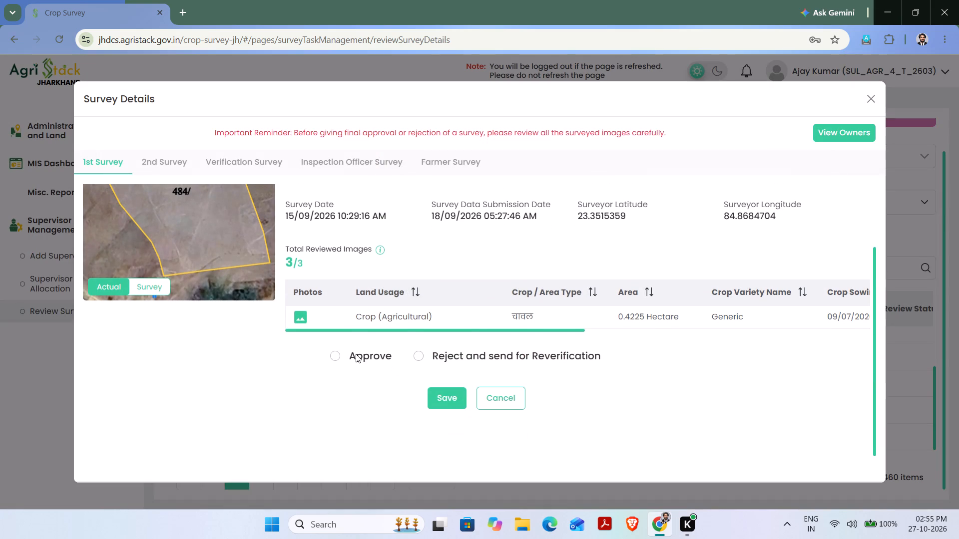
pyautogui.click(361, 350)
pyautogui.click(445, 398)
pyautogui.click(482, 311)
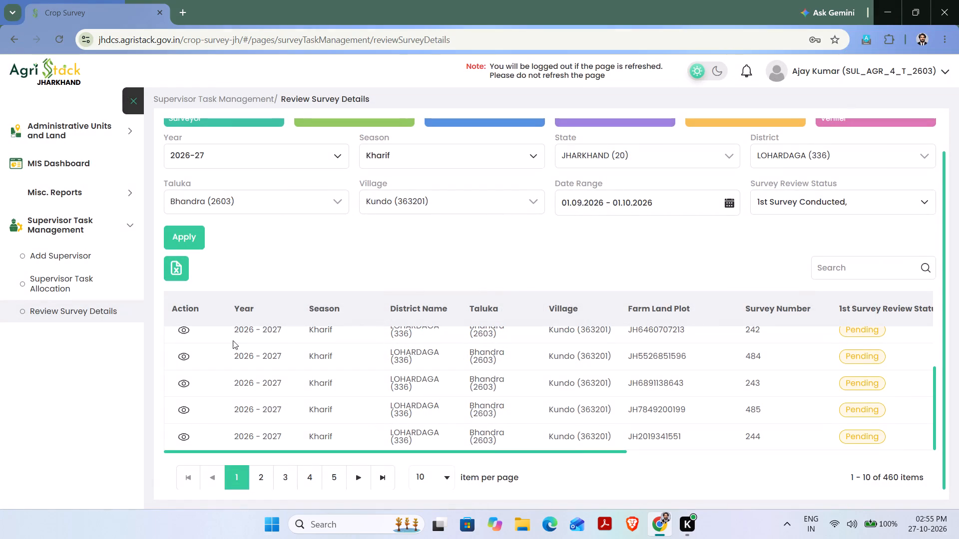
# Open the details of survey number 242 and approve all three of its Fallow area photos.
pyautogui.click(185, 330)
pyautogui.click(298, 394)
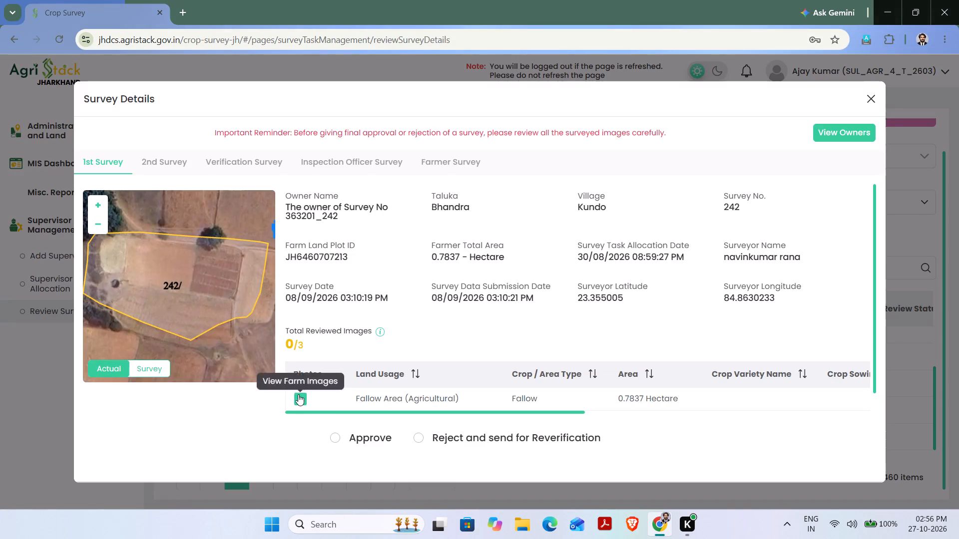
pyautogui.click(411, 443)
pyautogui.moveTo(514, 338); pyautogui.dragTo(503, 338)
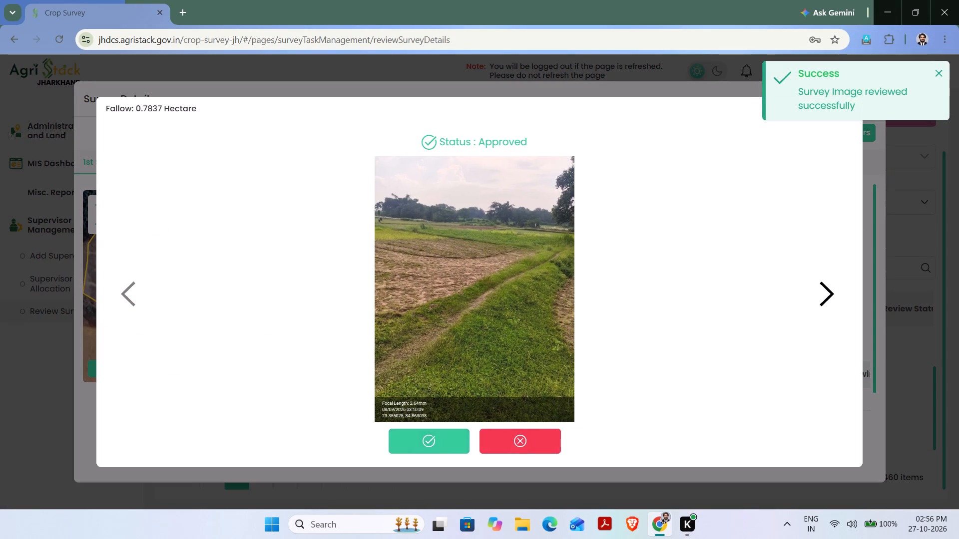
pyautogui.moveTo(503, 338); pyautogui.dragTo(446, 344)
pyautogui.click(453, 443)
pyautogui.moveTo(477, 370); pyautogui.dragTo(401, 387)
pyautogui.click(418, 437)
pyautogui.moveTo(496, 365); pyautogui.dragTo(484, 367)
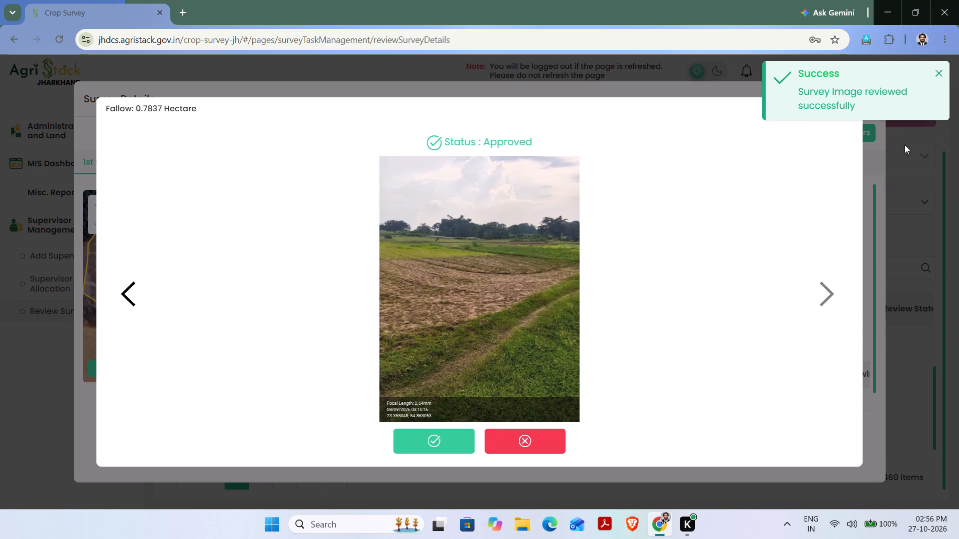
pyautogui.click(844, 107)
pyautogui.click(848, 107)
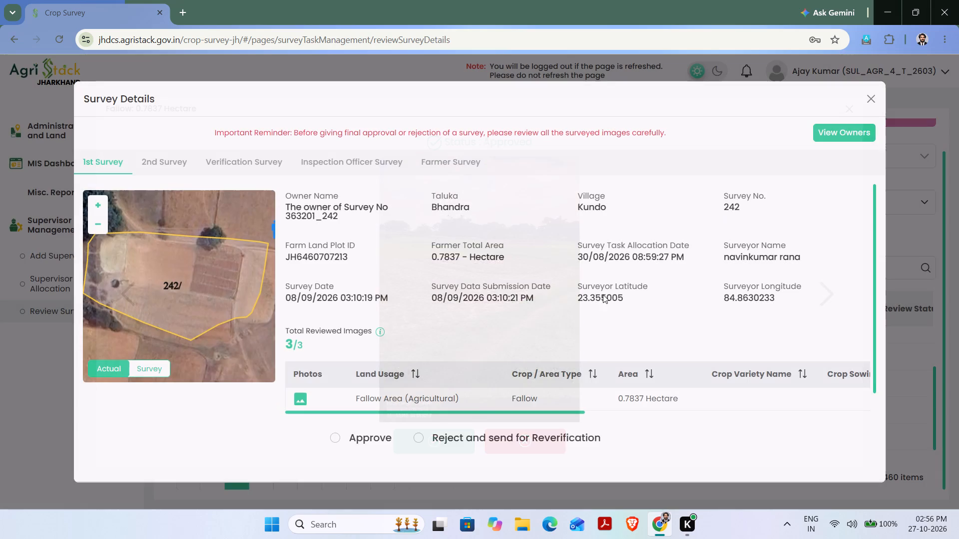
# Set the 1st Survey of survey number 242 to Approve, save the review and close the survey details.
pyautogui.scroll(-1, 472, 400)
pyautogui.click(377, 356)
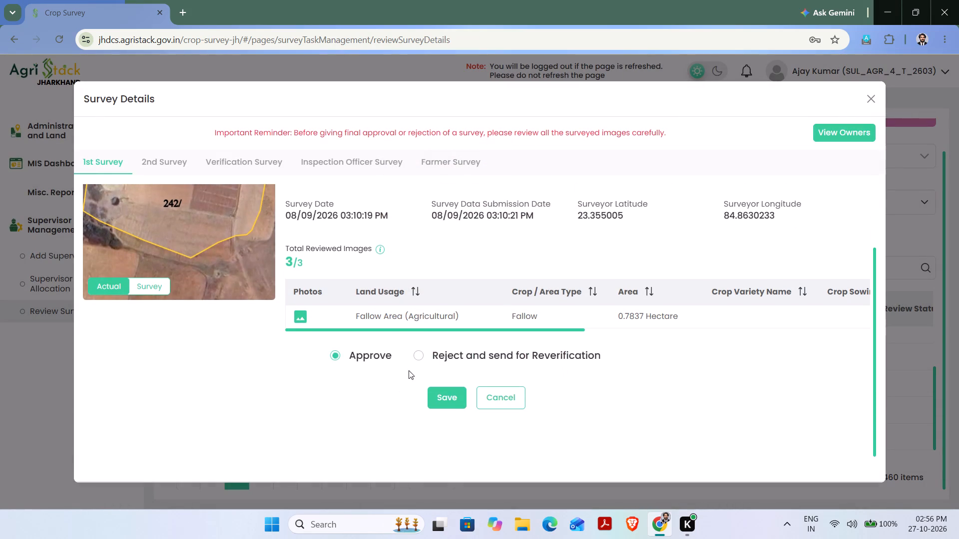
pyautogui.click(448, 393)
pyautogui.click(486, 312)
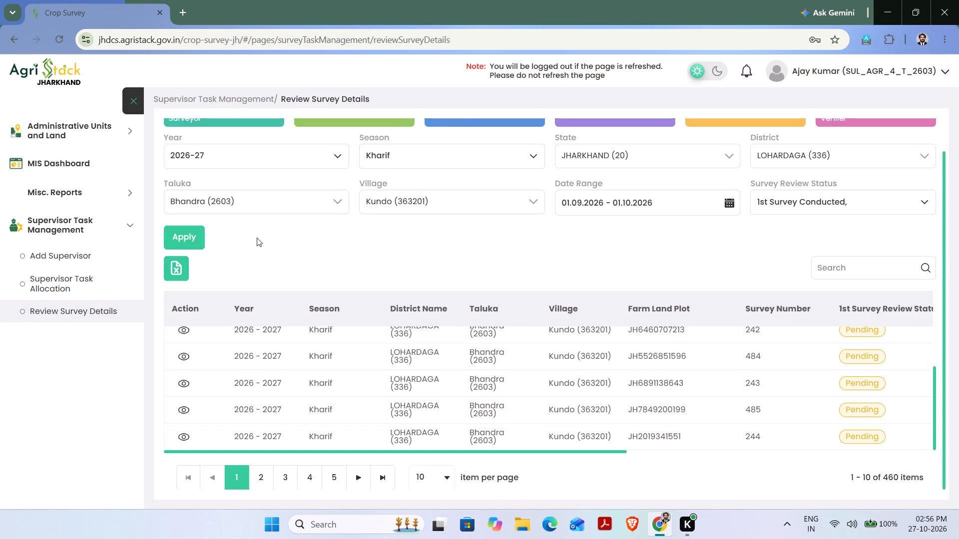
# Reapply the current Kundo village filters to refresh the list of pending surveys.
pyautogui.click(183, 233)
# Open the details of survey number 486 and approve all three of its Other NA uses photos.
pyautogui.scroll(7, 238, 356)
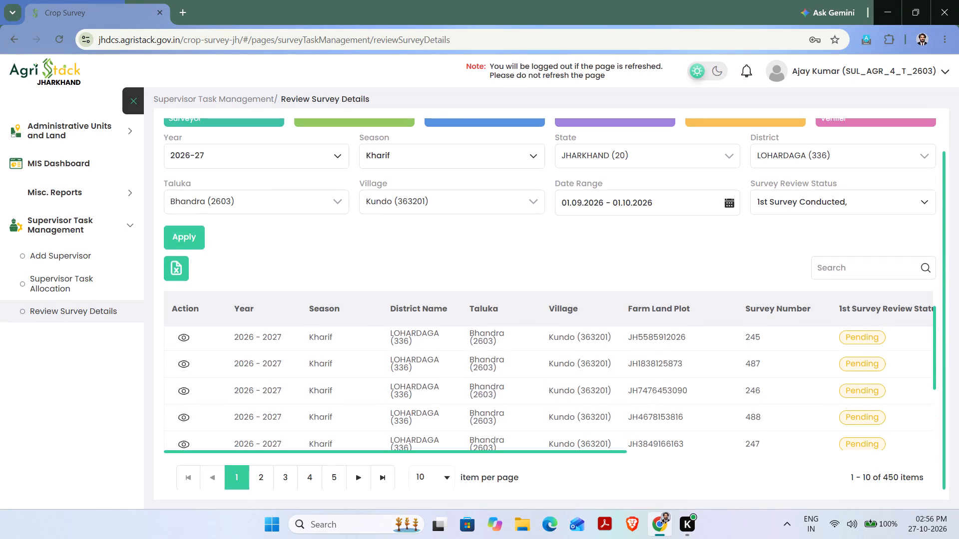
pyautogui.click(185, 336)
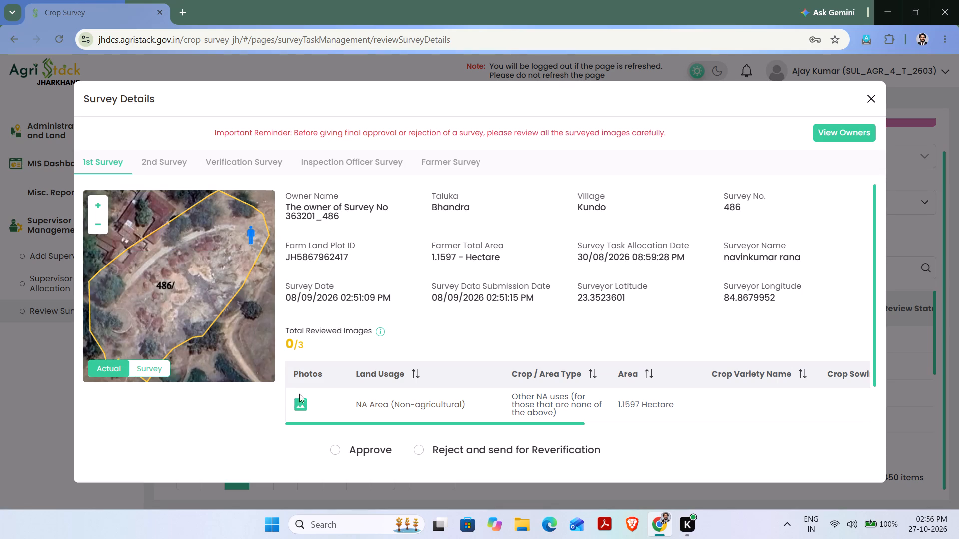
pyautogui.click(303, 399)
pyautogui.click(422, 440)
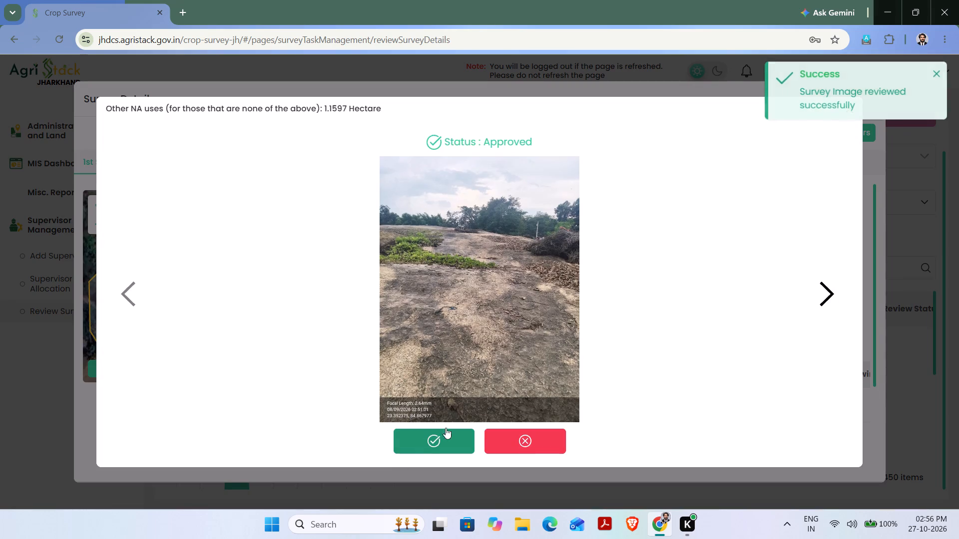
pyautogui.moveTo(500, 374); pyautogui.dragTo(419, 390)
pyautogui.click(438, 438)
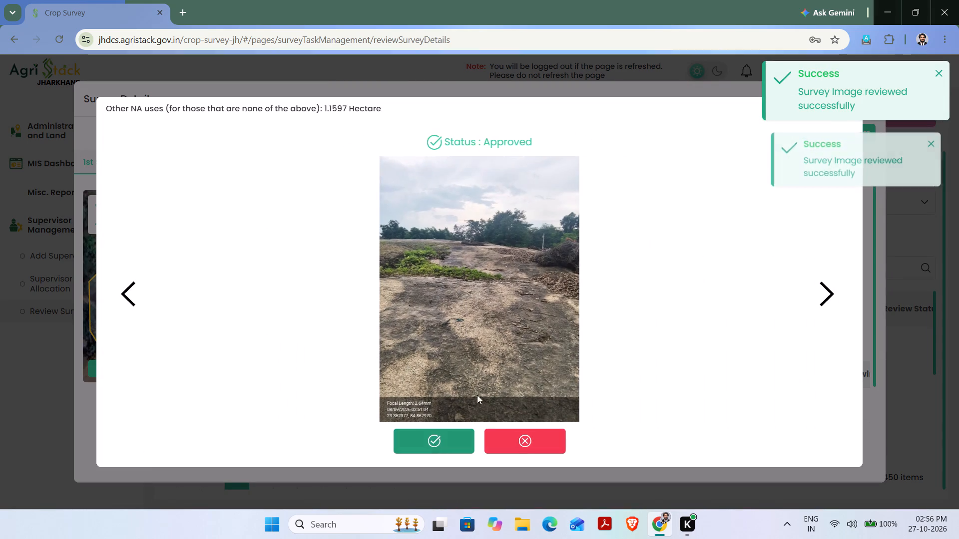
pyautogui.moveTo(480, 375); pyautogui.dragTo(414, 380)
pyautogui.click(442, 443)
pyautogui.moveTo(527, 334); pyautogui.dragTo(504, 336)
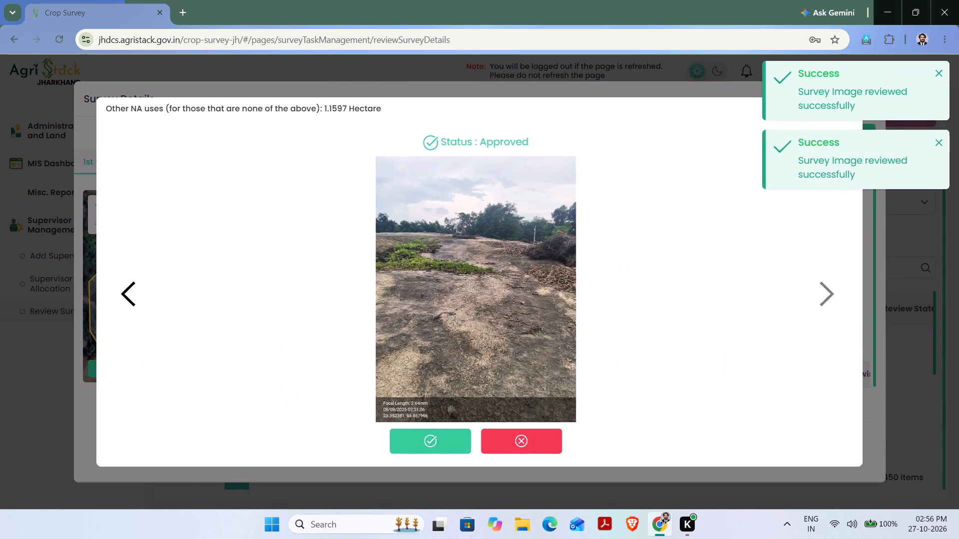
pyautogui.moveTo(504, 336); pyautogui.dragTo(492, 335)
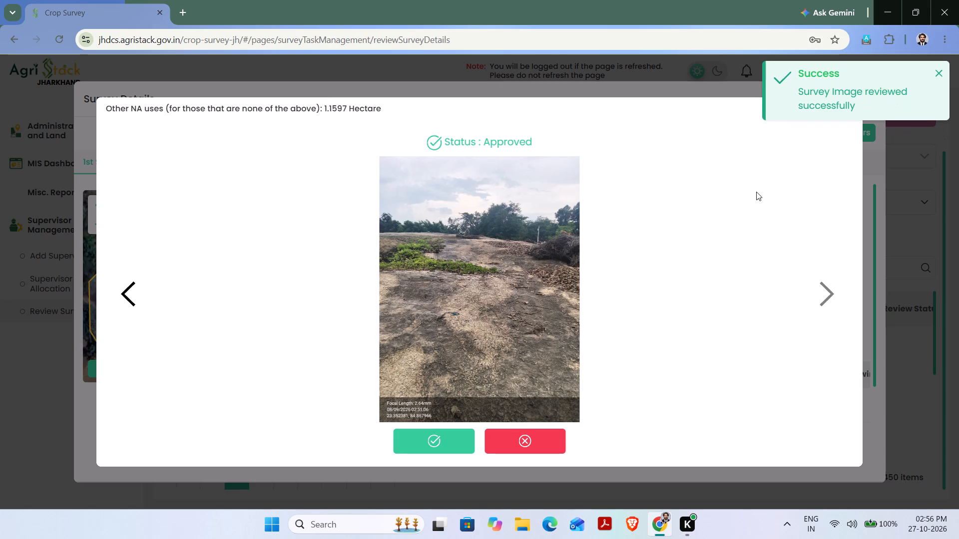
pyautogui.click(849, 108)
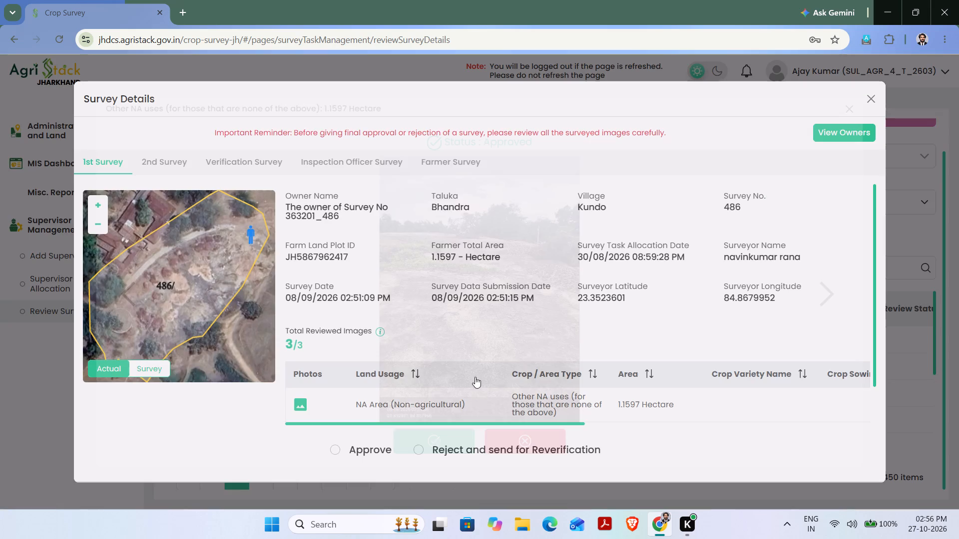
# Set the 1st Survey of survey number 486 to Approve, save the review and close the survey details.
pyautogui.scroll(-1, 423, 396)
pyautogui.click(358, 347)
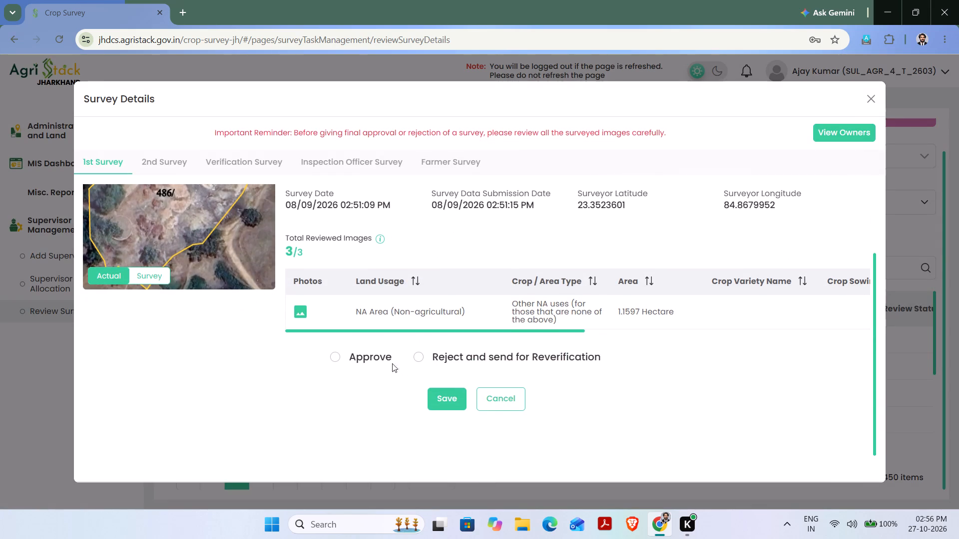
pyautogui.click(378, 352)
pyautogui.click(445, 394)
pyautogui.click(475, 313)
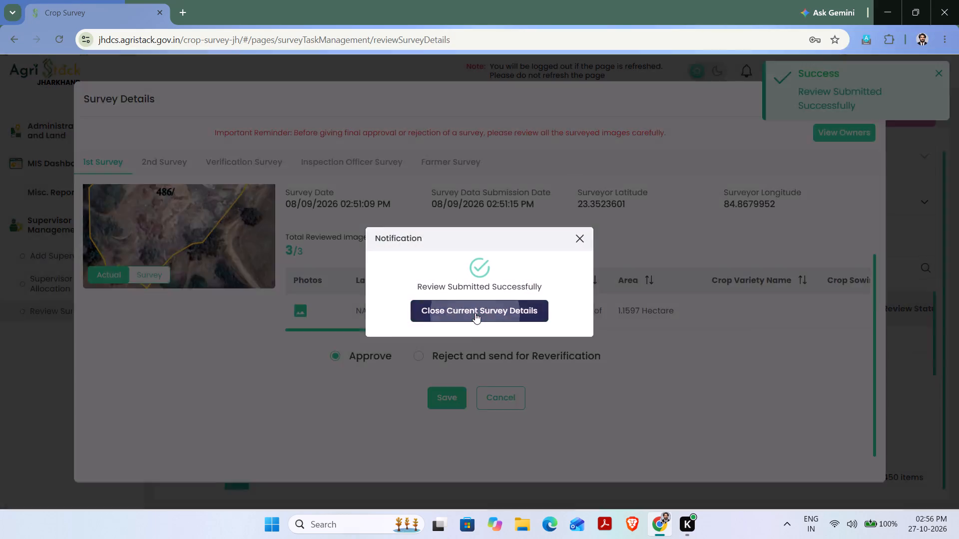
# Open the details of survey number 245 and approve all three of its Pond or lake photos.
pyautogui.click(190, 369)
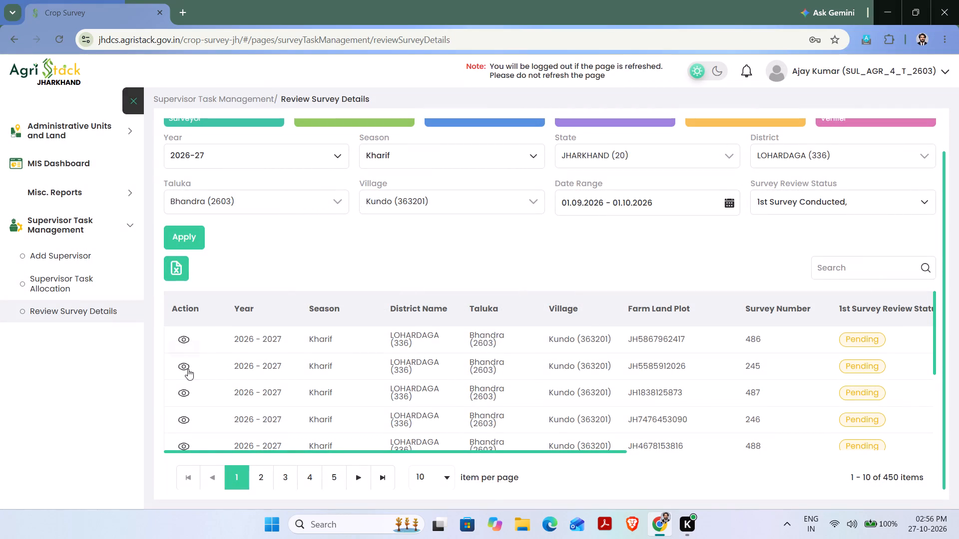
pyautogui.click(185, 366)
pyautogui.click(299, 396)
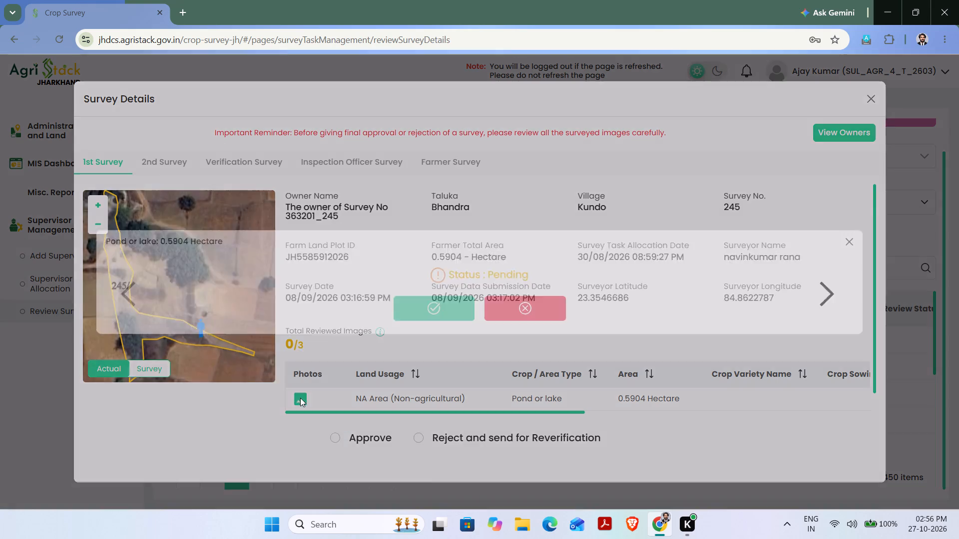
pyautogui.click(411, 441)
pyautogui.moveTo(489, 374); pyautogui.dragTo(417, 385)
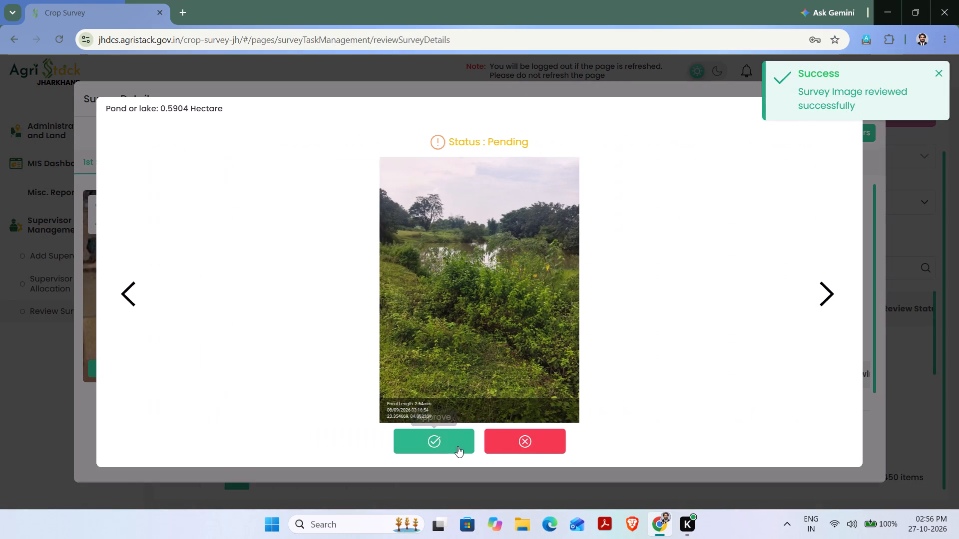
pyautogui.click(461, 450)
pyautogui.moveTo(506, 376); pyautogui.dragTo(414, 381)
pyautogui.click(427, 449)
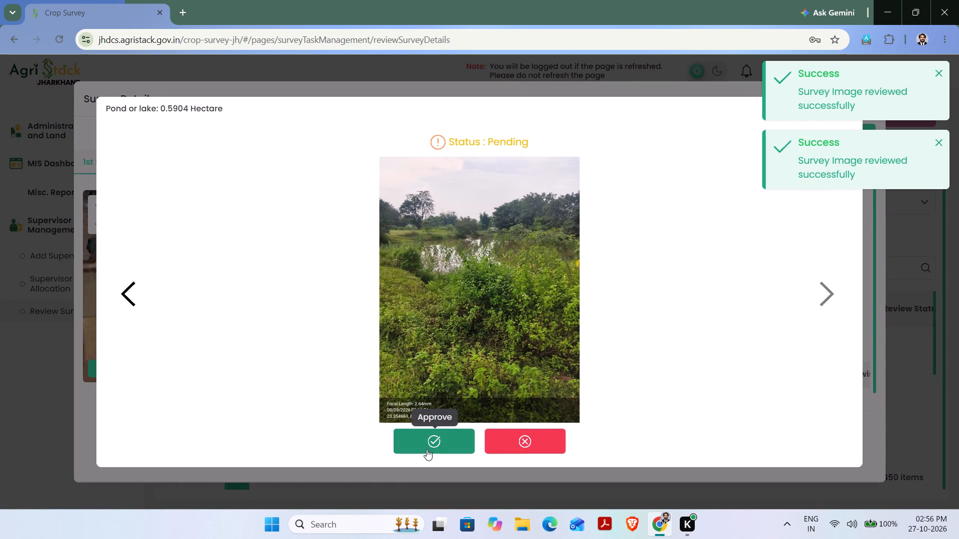
pyautogui.moveTo(522, 331); pyautogui.dragTo(463, 334)
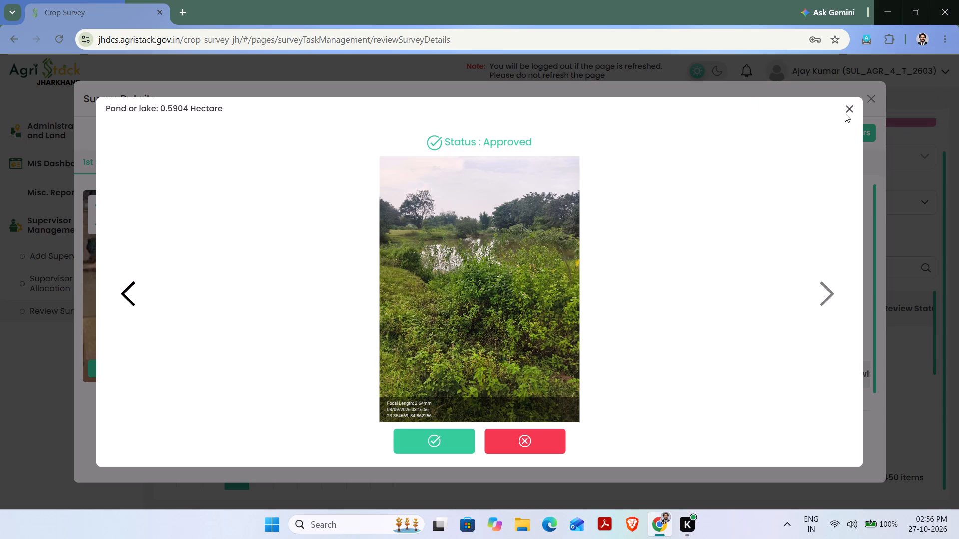
pyautogui.click(847, 111)
# Set the 1st Survey of survey number 245 to Approve, save the review and close the survey details.
pyautogui.scroll(-1, 335, 386)
pyautogui.click(339, 385)
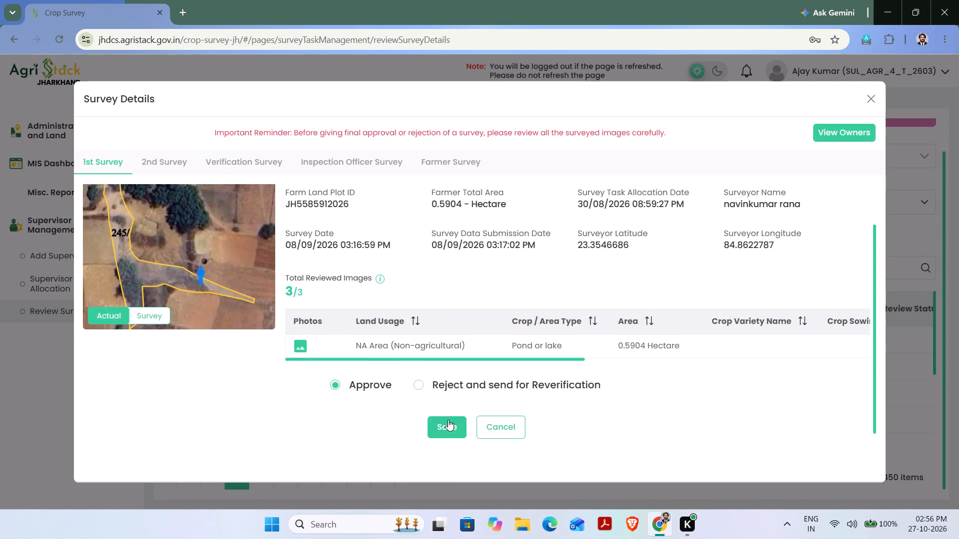
pyautogui.click(456, 442)
pyautogui.click(451, 425)
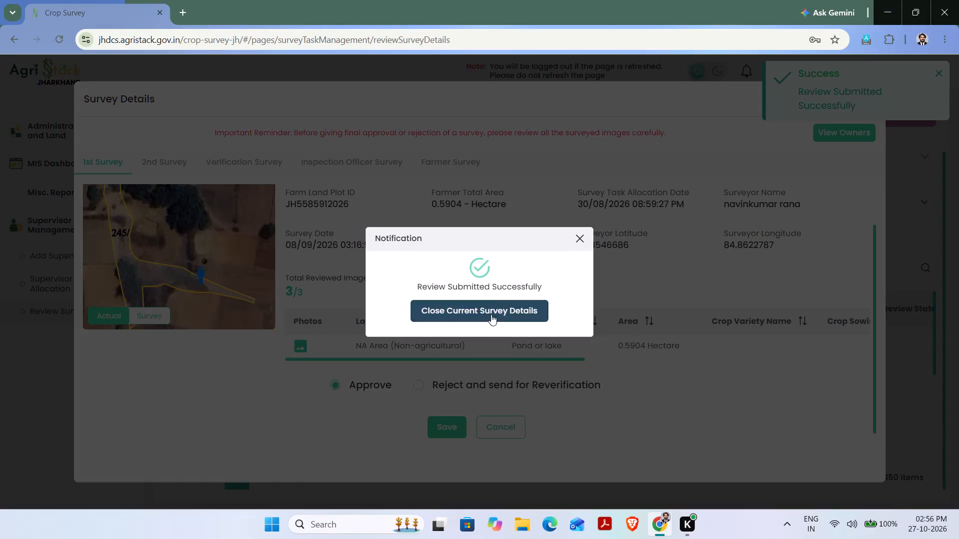
pyautogui.click(490, 314)
# Open the details of survey number 487 and approve all three of its चावल crop photos.
pyautogui.click(185, 390)
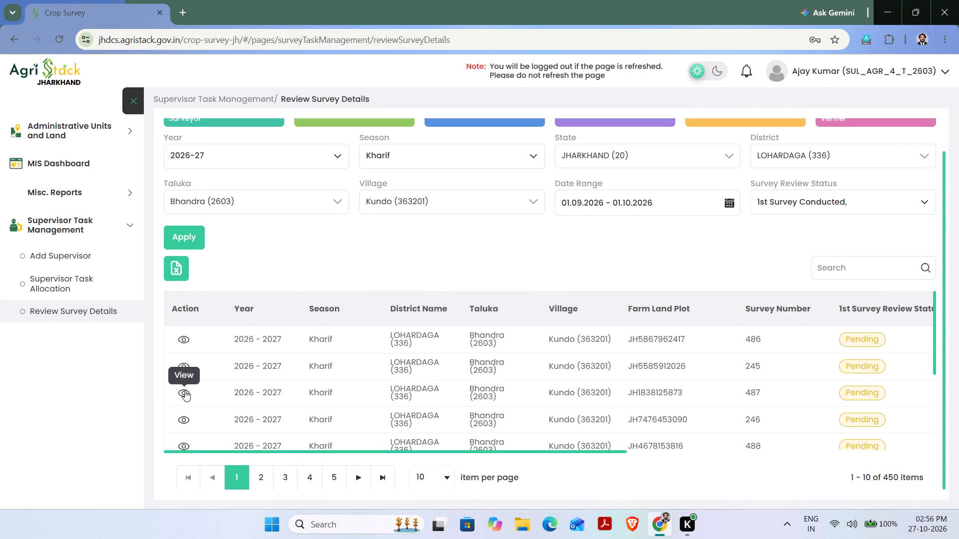
pyautogui.click(299, 398)
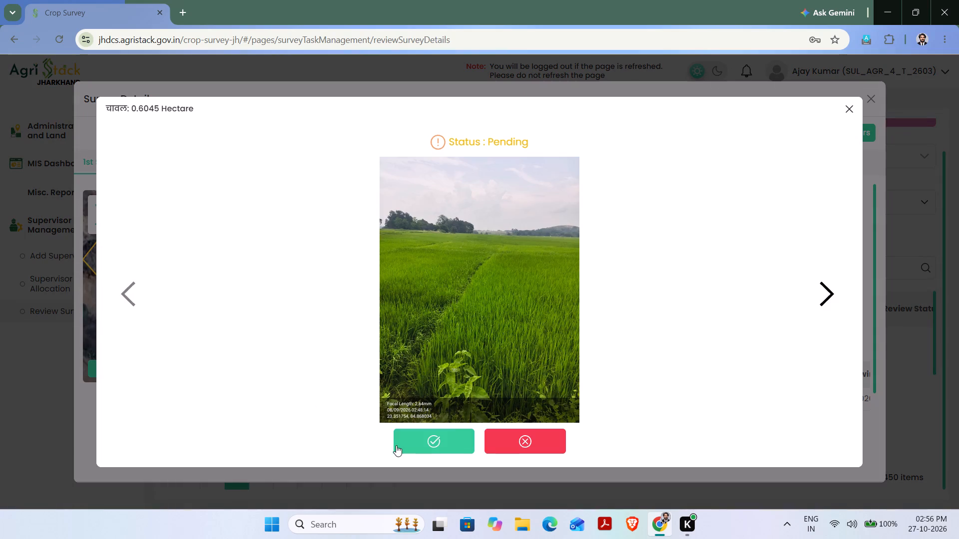
pyautogui.click(401, 445)
pyautogui.moveTo(520, 368); pyautogui.dragTo(399, 394)
pyautogui.click(423, 450)
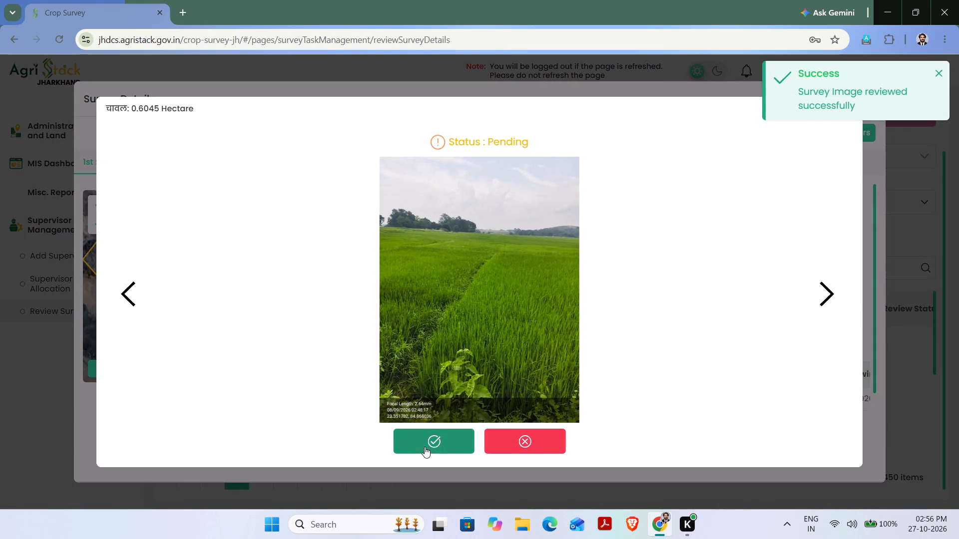
pyautogui.moveTo(488, 371); pyautogui.dragTo(395, 390)
pyautogui.click(420, 456)
pyautogui.click(427, 435)
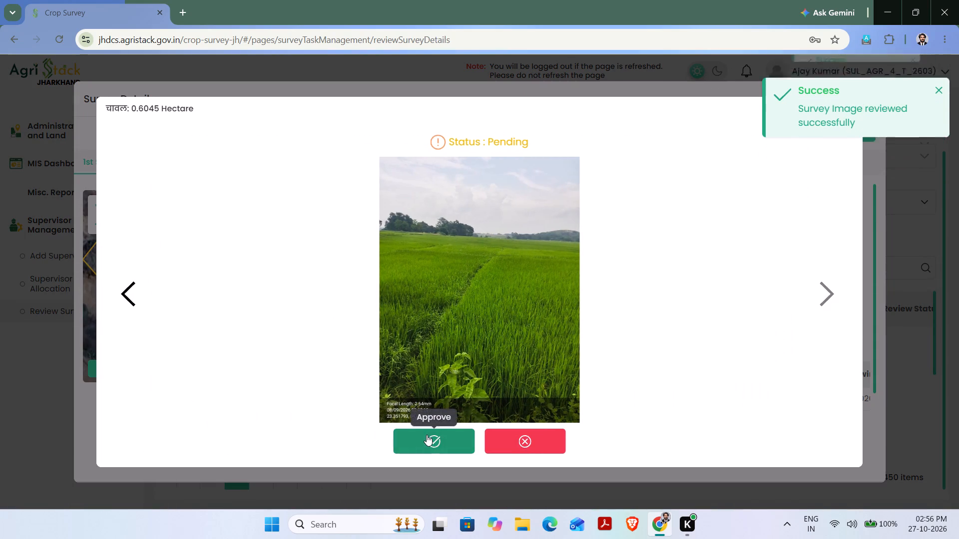
pyautogui.moveTo(518, 344); pyautogui.dragTo(479, 343)
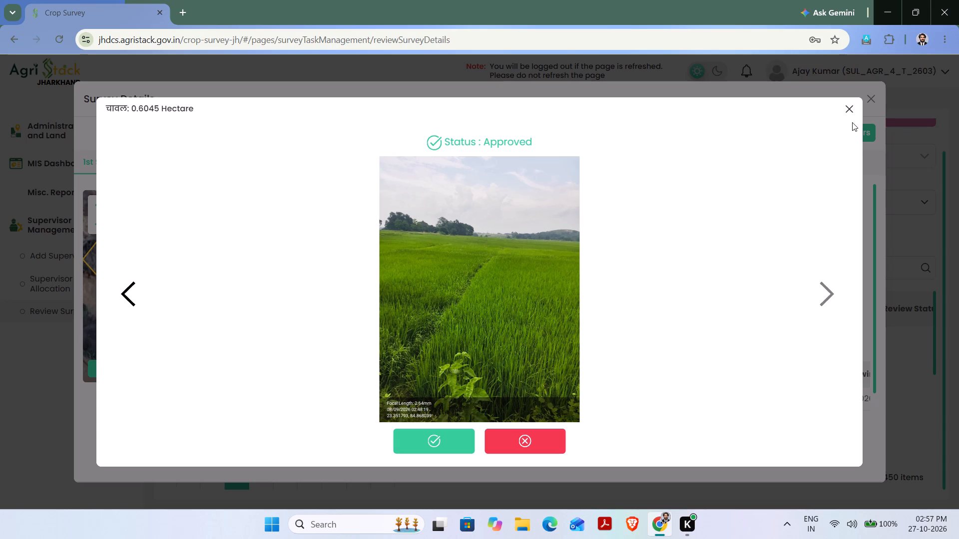
pyautogui.click(849, 110)
# Set the 1st Survey of survey number 487 to Approve, save the review and close the survey details.
pyautogui.scroll(-1, 513, 319)
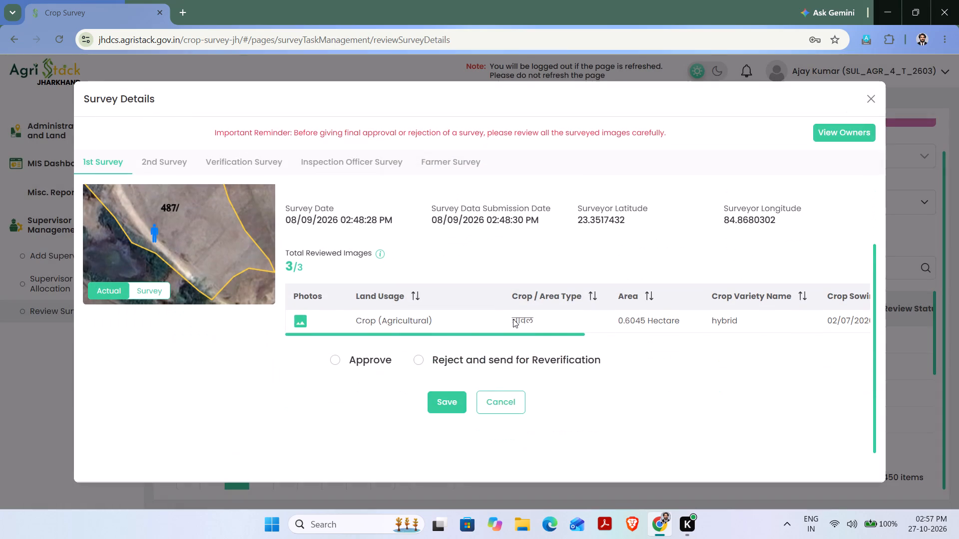
pyautogui.click(379, 355)
pyautogui.click(434, 393)
pyautogui.click(494, 309)
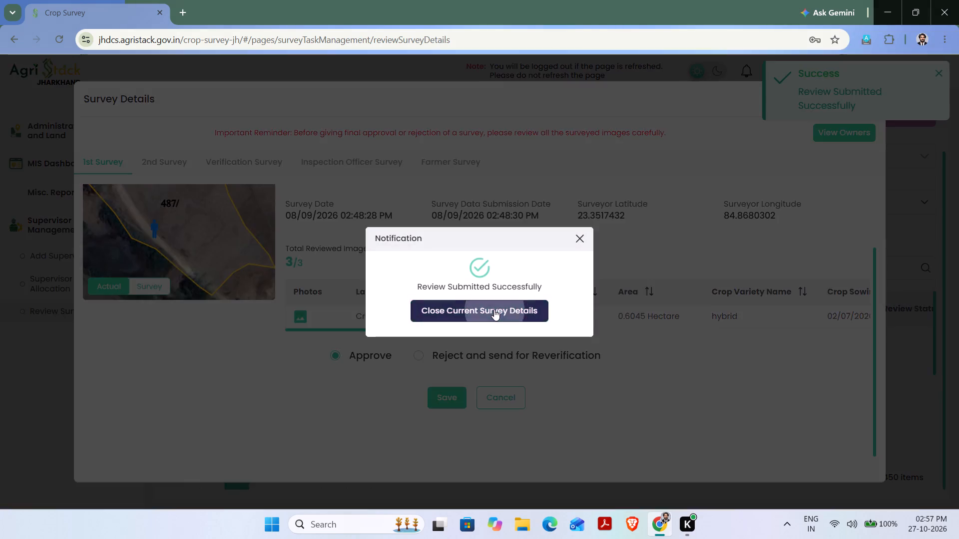
# Open the details of survey number 246 and approve all three of its Fallow photos.
pyautogui.click(183, 422)
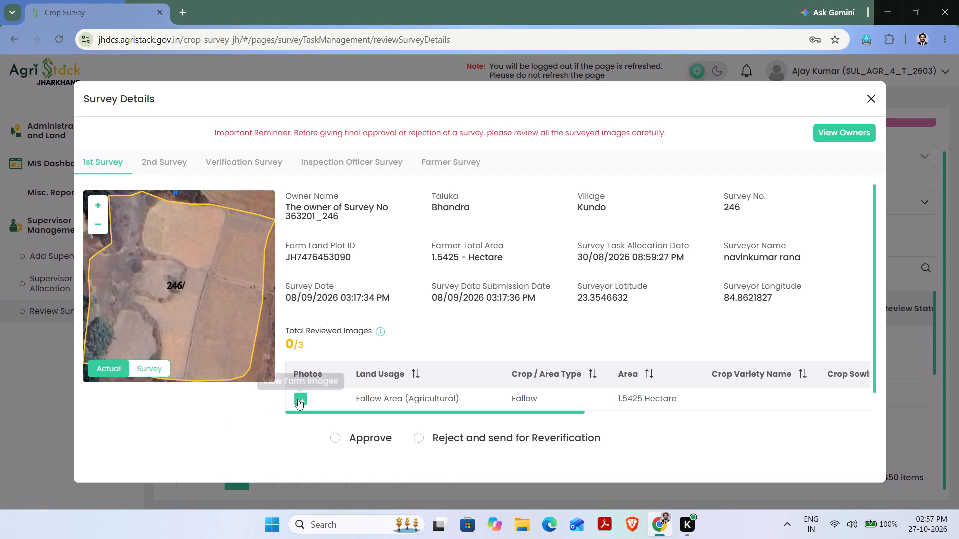
pyautogui.click(299, 399)
pyautogui.click(422, 445)
pyautogui.moveTo(524, 365); pyautogui.dragTo(426, 386)
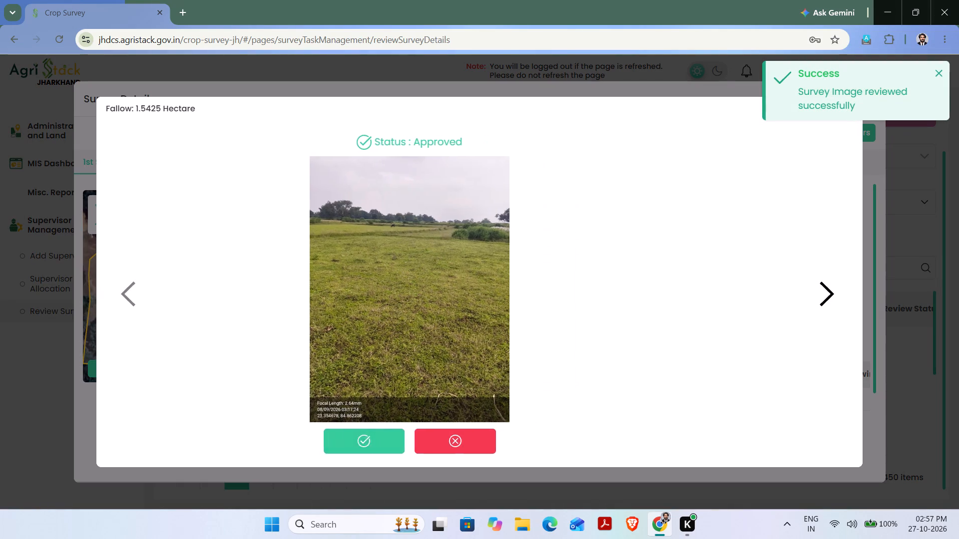
pyautogui.moveTo(426, 386); pyautogui.dragTo(406, 388)
pyautogui.click(423, 452)
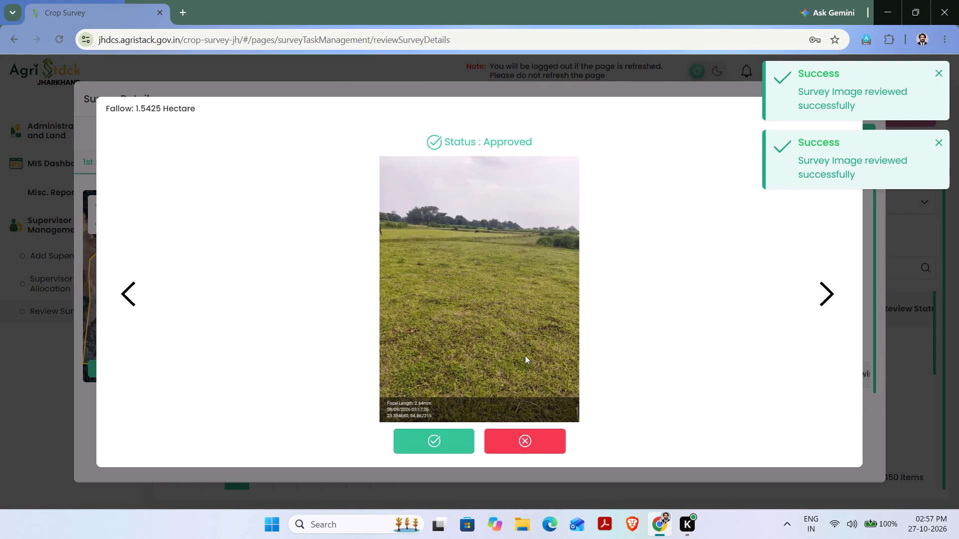
pyautogui.moveTo(523, 356); pyautogui.dragTo(428, 376)
pyautogui.click(422, 435)
pyautogui.moveTo(500, 341); pyautogui.dragTo(462, 342)
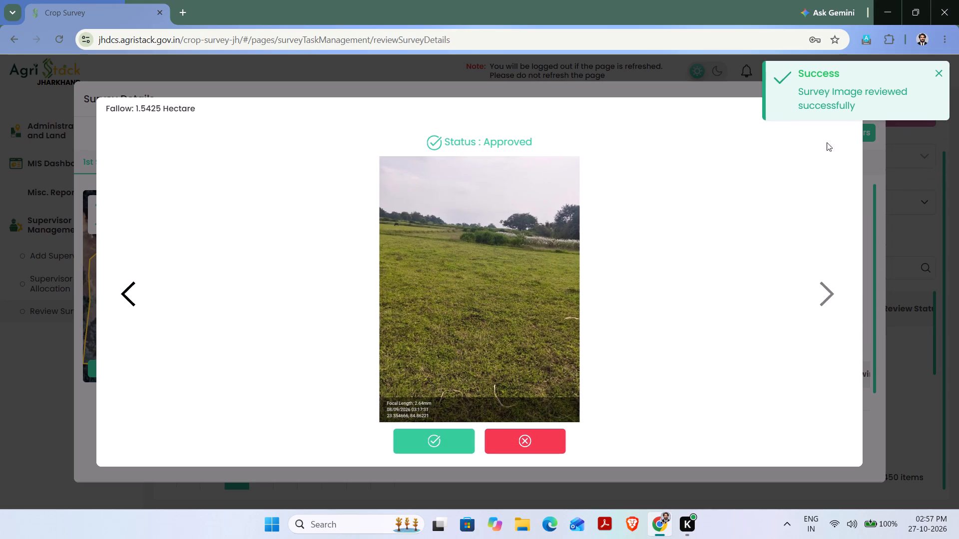
pyautogui.click(849, 108)
# Set the 1st Survey of survey number 246 to Approve, save the review and close the survey details.
pyautogui.scroll(-1, 411, 324)
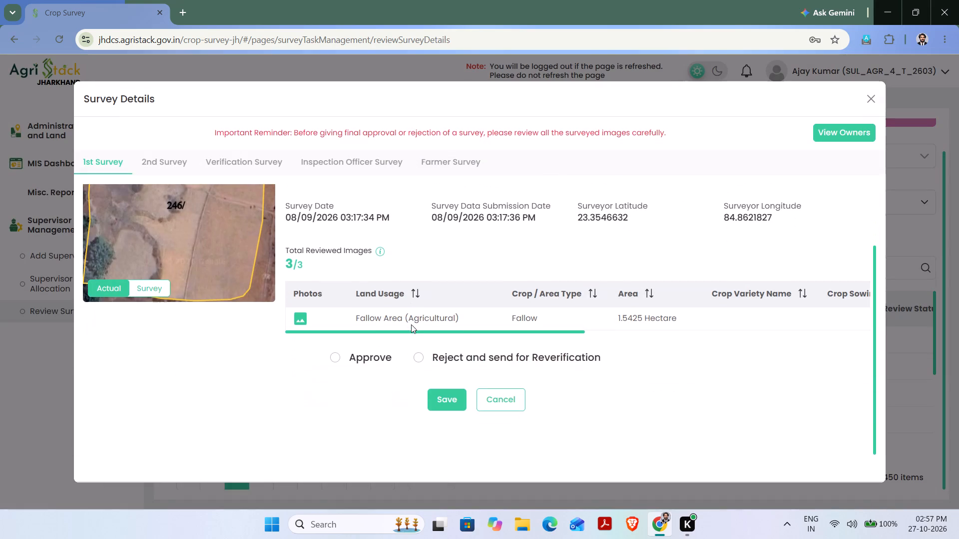
pyautogui.click(370, 354)
pyautogui.click(452, 394)
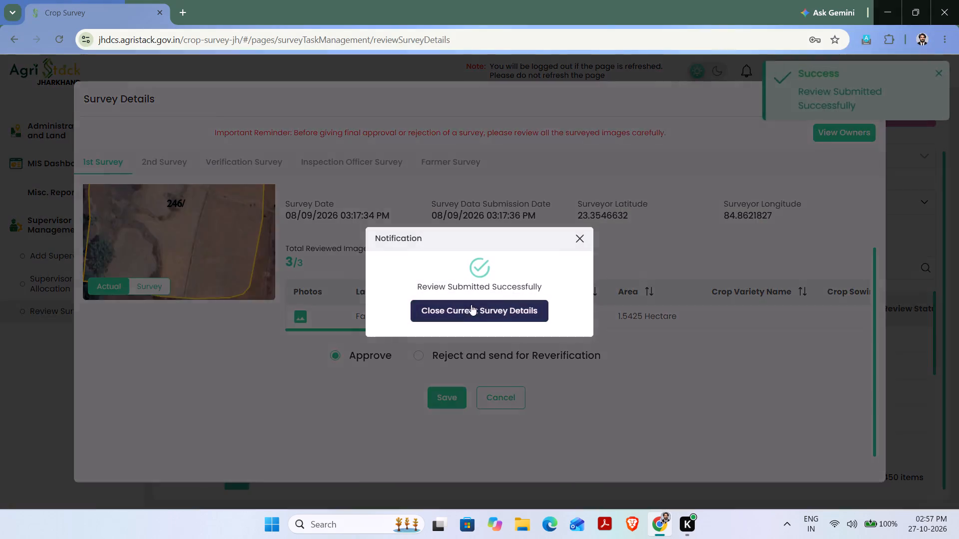
pyautogui.click(471, 304)
pyautogui.click(187, 419)
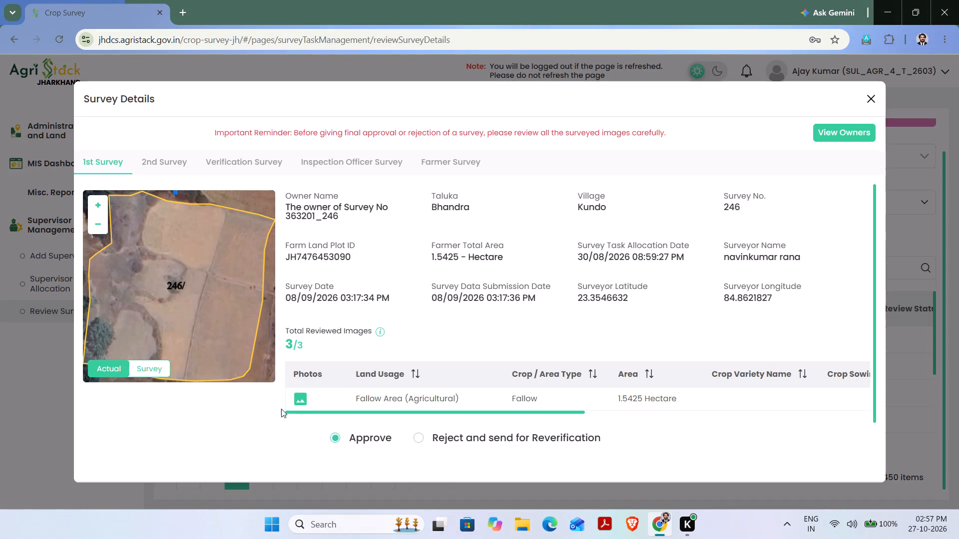
pyautogui.click(878, 103)
# Open the details of survey number 488 and approve all three of its Pond or lake photos.
pyautogui.click(187, 446)
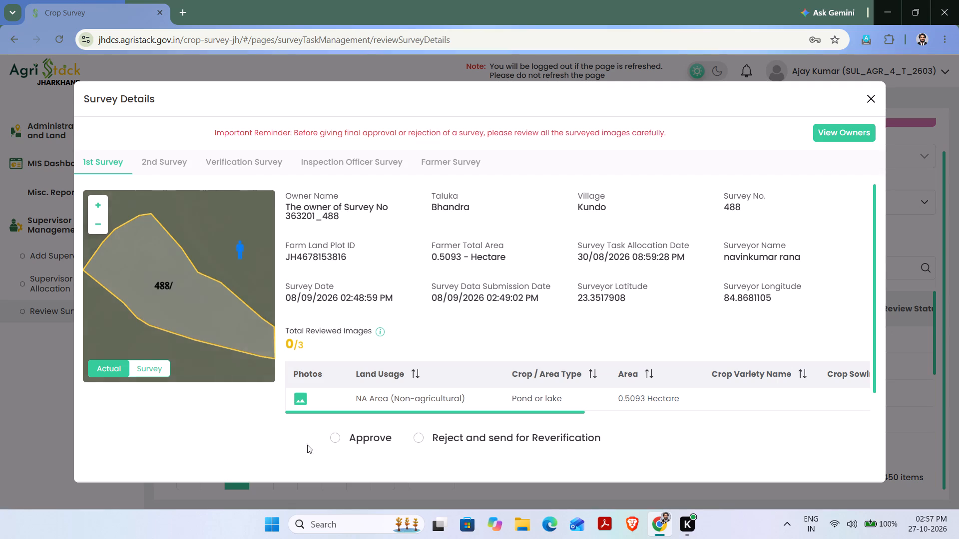
pyautogui.click(304, 400)
pyautogui.click(415, 437)
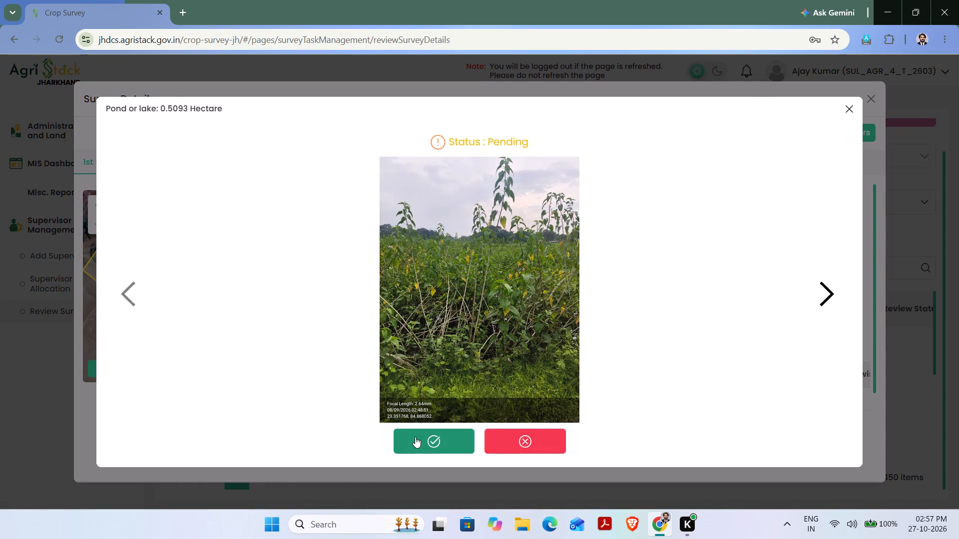
pyautogui.moveTo(529, 363); pyautogui.dragTo(436, 373)
pyautogui.click(415, 446)
pyautogui.moveTo(495, 370); pyautogui.dragTo(410, 389)
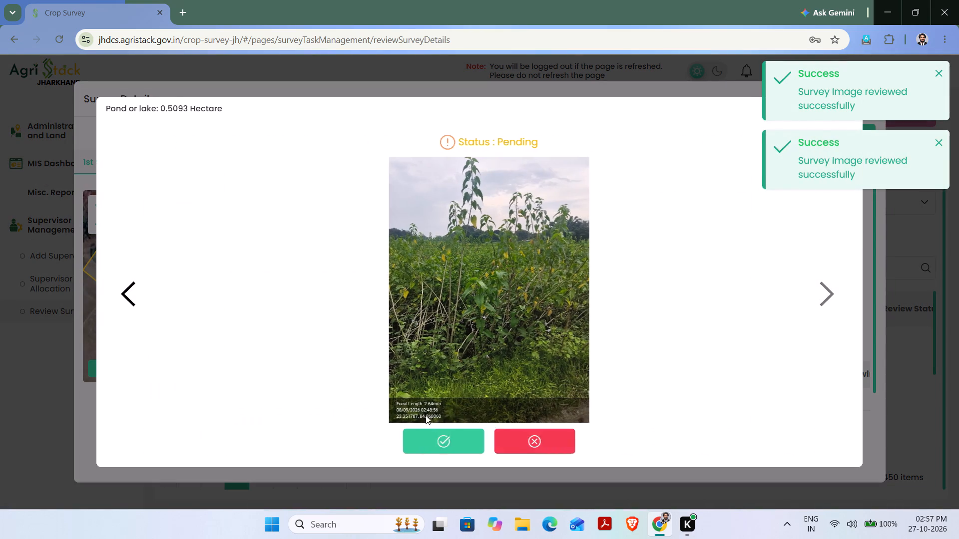
pyautogui.click(434, 438)
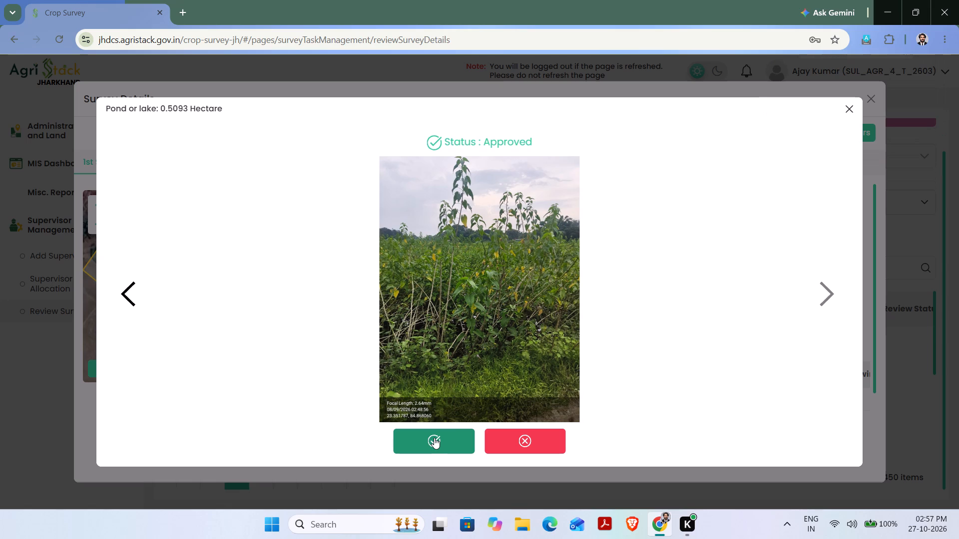
pyautogui.click(851, 108)
# Set the 1st Survey of survey number 488 to Approve, save the review and close the survey details.
pyautogui.scroll(-1, 471, 289)
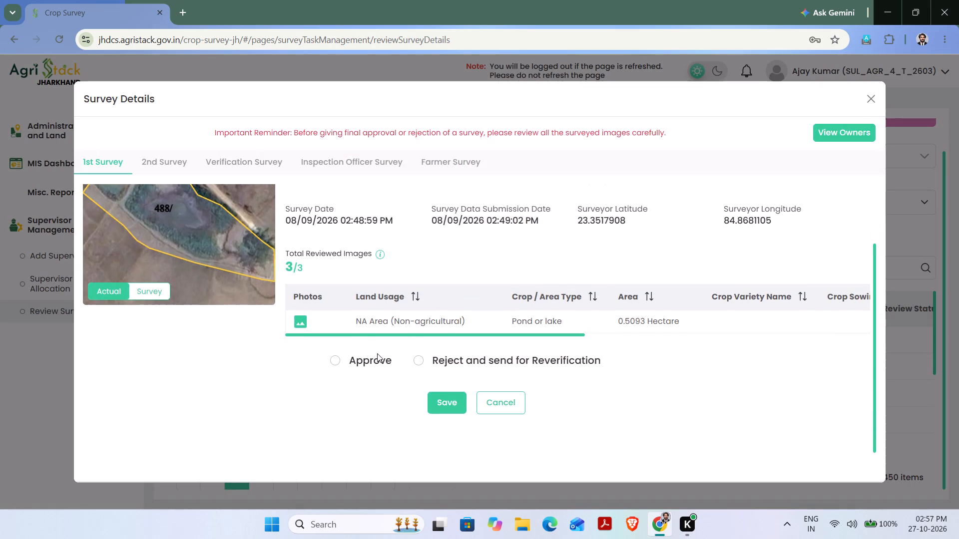
pyautogui.click(377, 357)
pyautogui.click(438, 403)
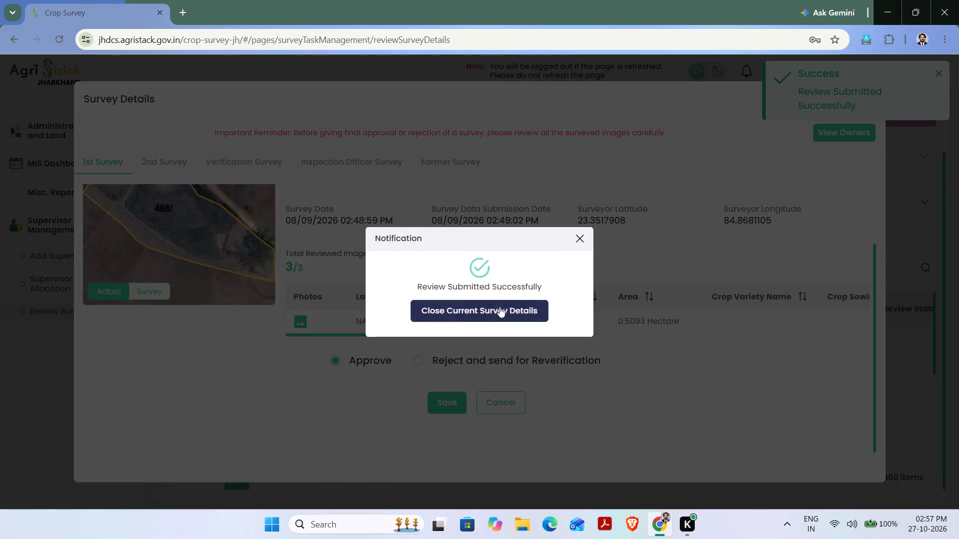
pyautogui.click(499, 306)
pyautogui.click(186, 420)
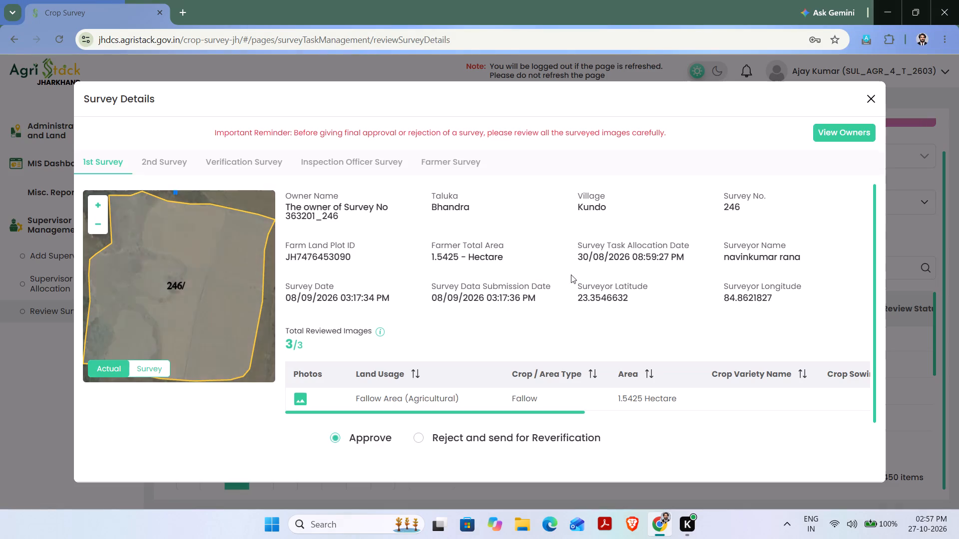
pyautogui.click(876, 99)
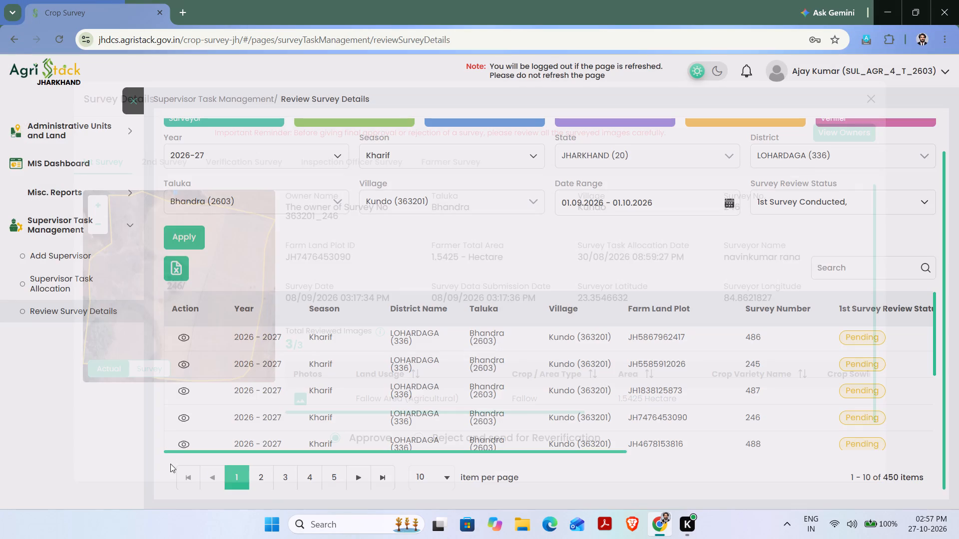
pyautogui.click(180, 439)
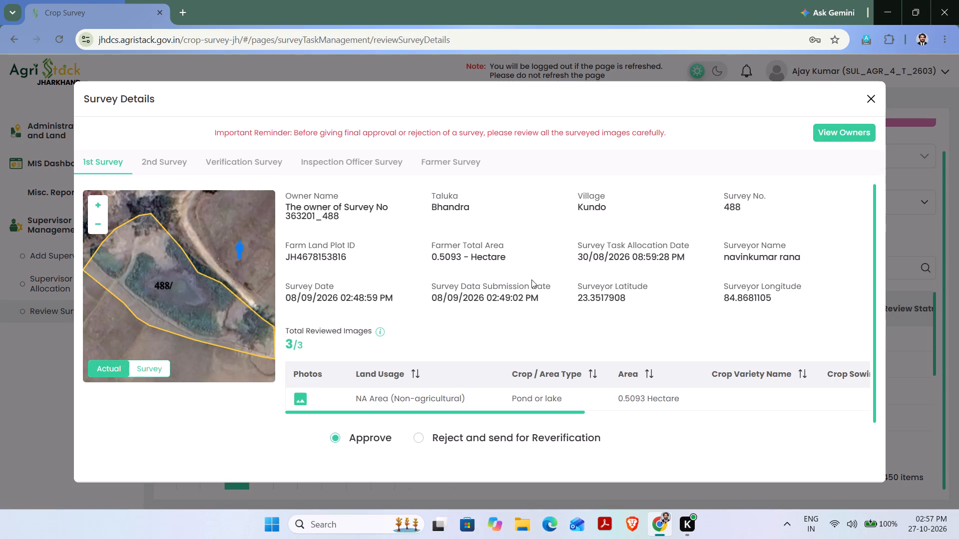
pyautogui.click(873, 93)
# Open the details of survey number 247 and approve all three of its Fallow photos.
pyautogui.scroll(-3, 228, 417)
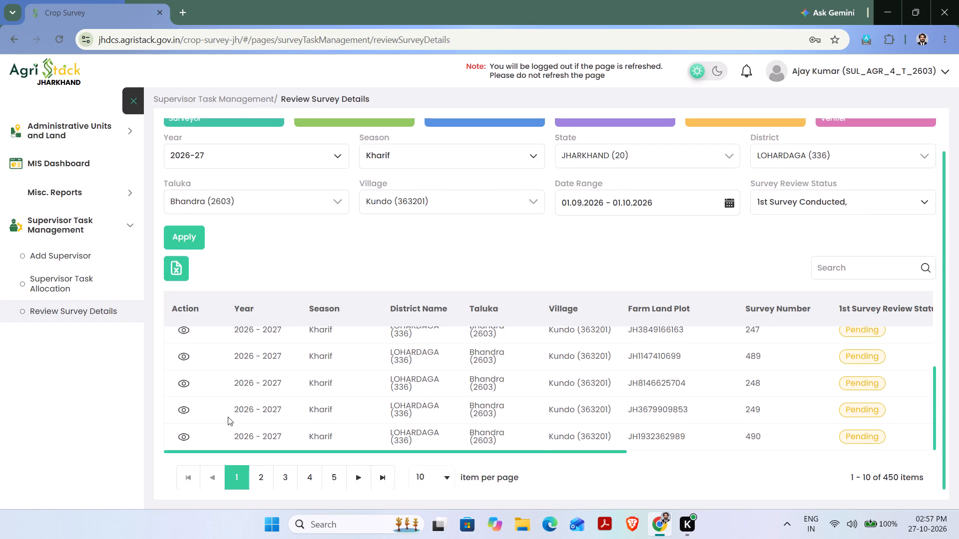
pyautogui.click(188, 326)
pyautogui.click(186, 329)
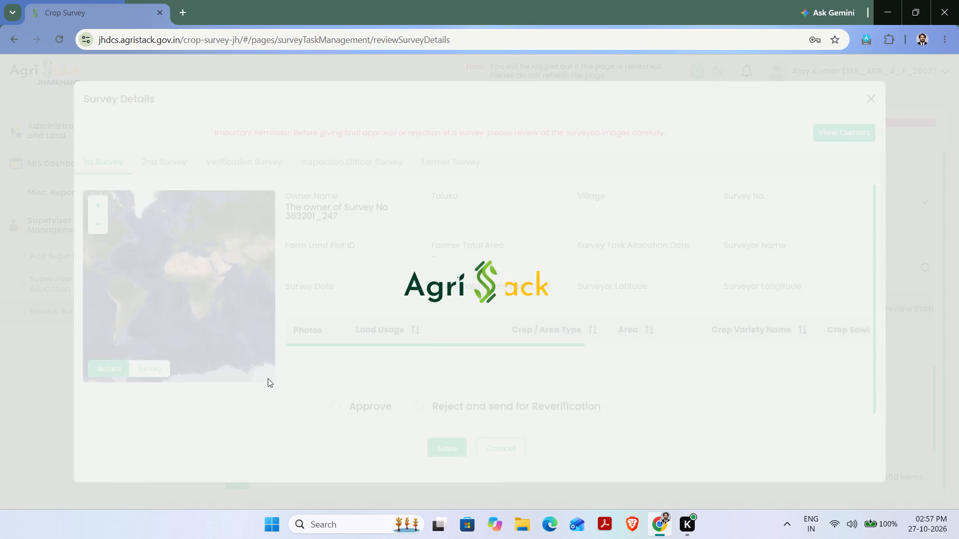
pyautogui.scroll(-1, 304, 392)
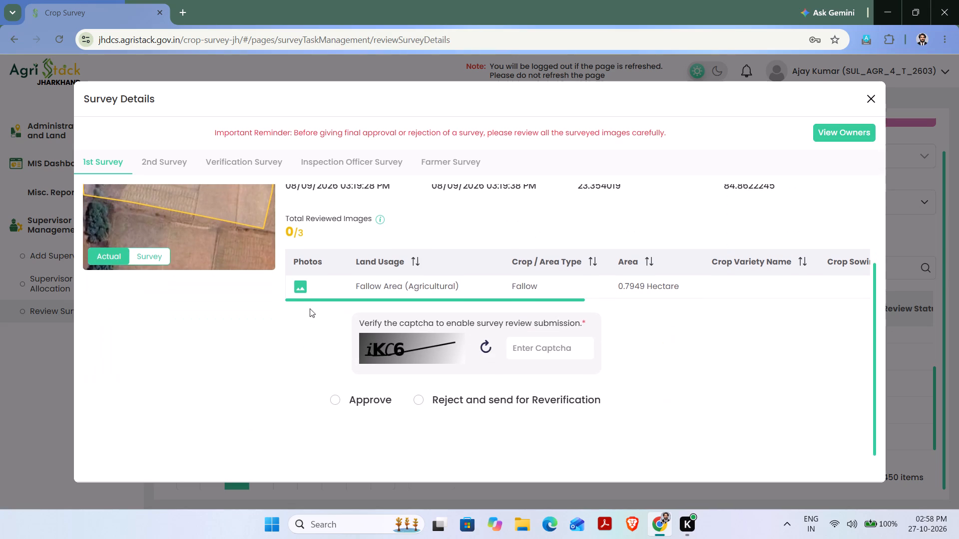
pyautogui.click(304, 290)
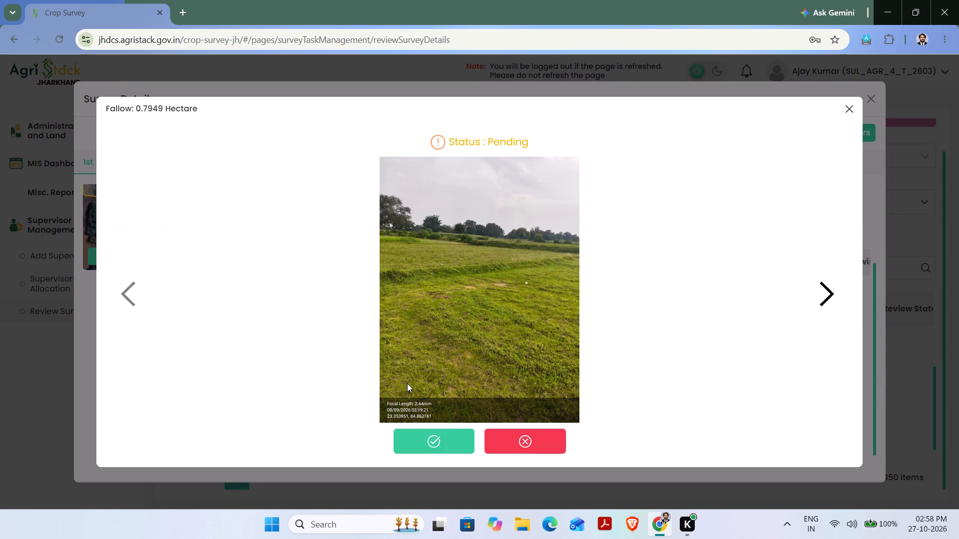
pyautogui.click(423, 448)
pyautogui.moveTo(514, 382); pyautogui.dragTo(401, 392)
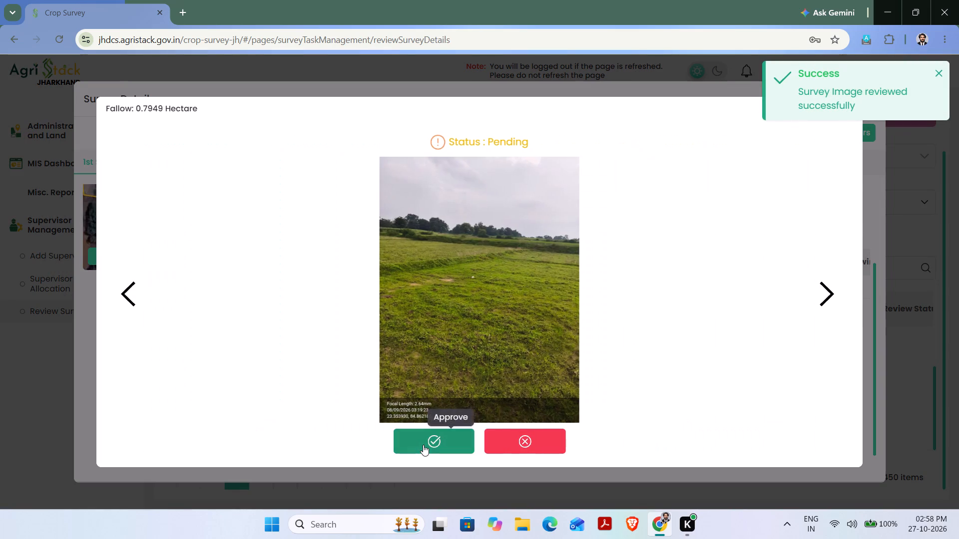
pyautogui.click(423, 445)
pyautogui.moveTo(500, 368); pyautogui.dragTo(410, 381)
pyautogui.click(433, 446)
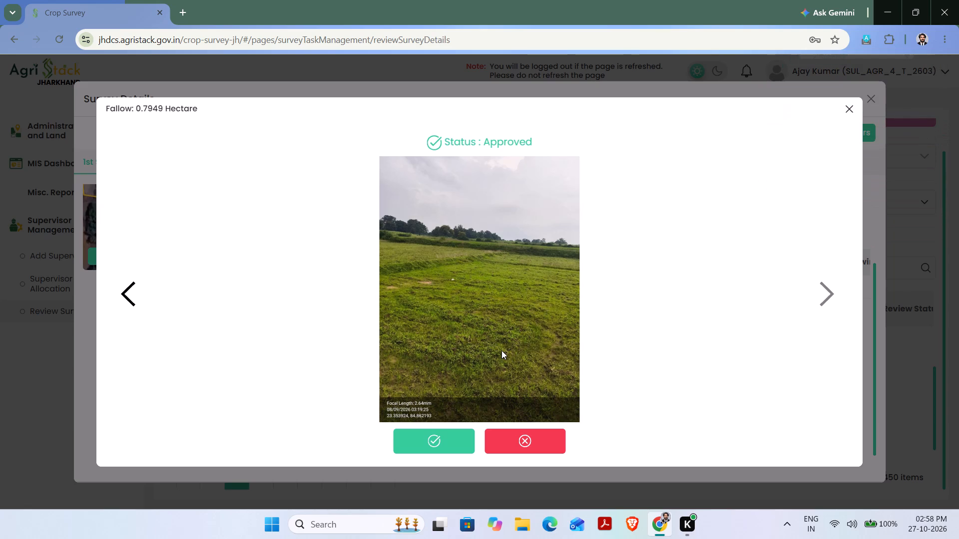
pyautogui.click(852, 111)
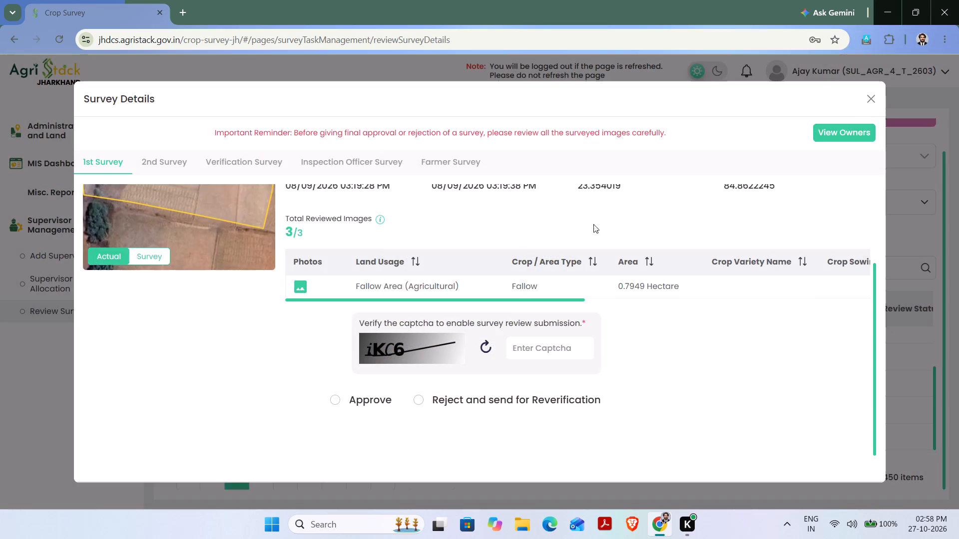
# Enter the displayed captcha for survey number 247, set its 1st Survey to Approve, save the review and close the survey details.
pyautogui.scroll(-1, 481, 272)
pyautogui.click(529, 344)
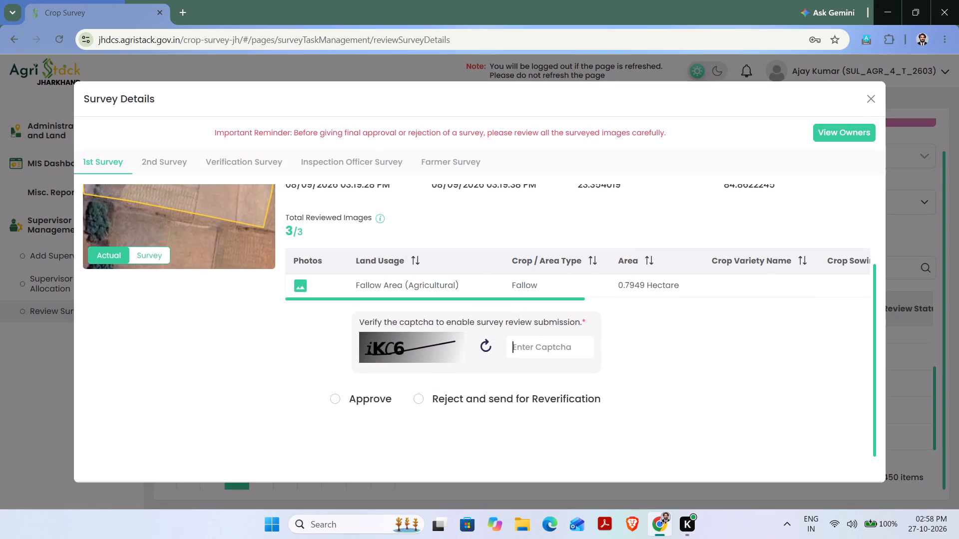
pyautogui.press('i')
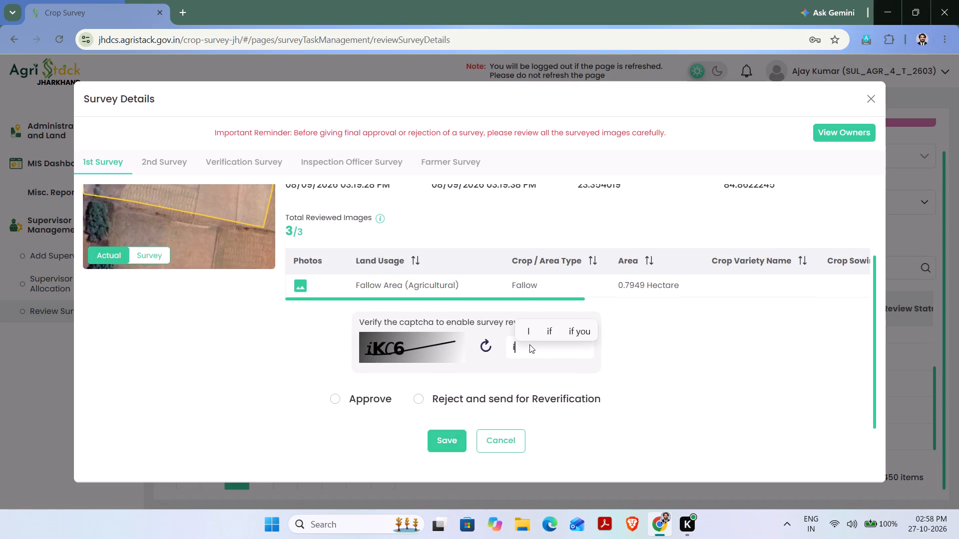
pyautogui.hotkey('shift', 'k')
pyautogui.hotkey('shift', 'c')
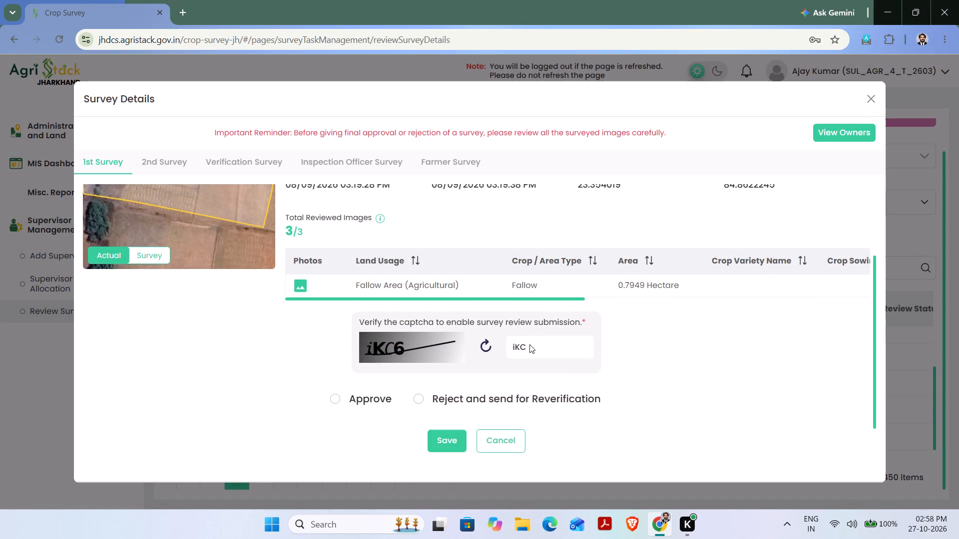
pyautogui.press('6')
pyautogui.click(379, 390)
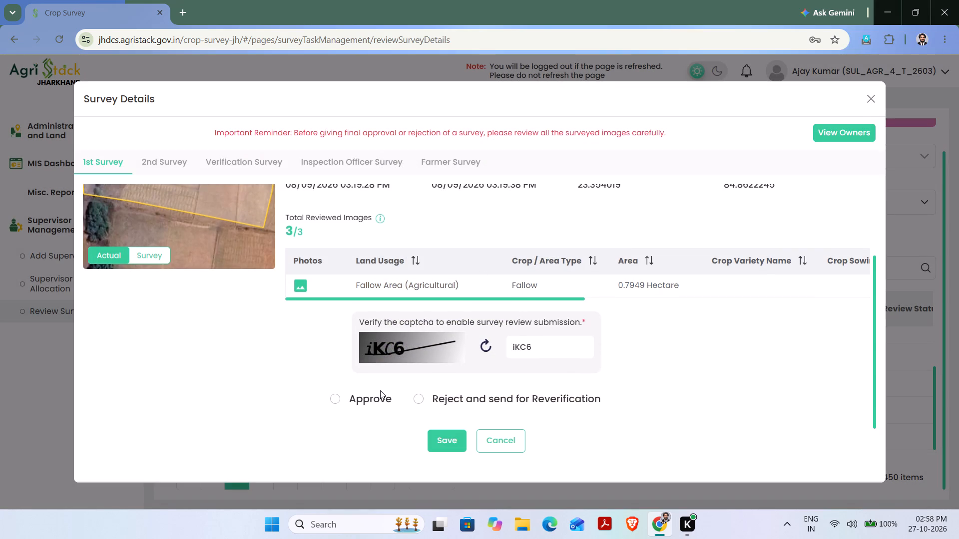
pyautogui.click(382, 395)
pyautogui.click(442, 439)
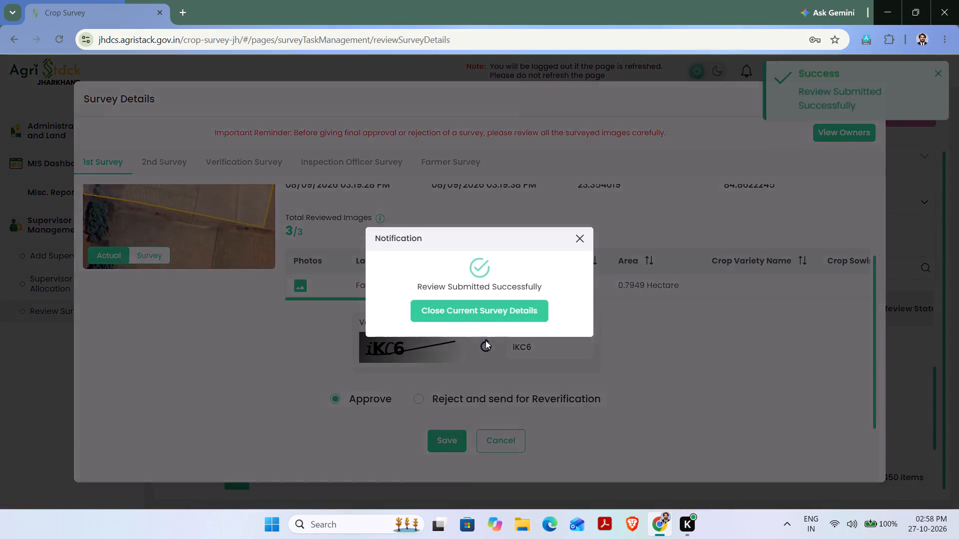
pyautogui.click(485, 309)
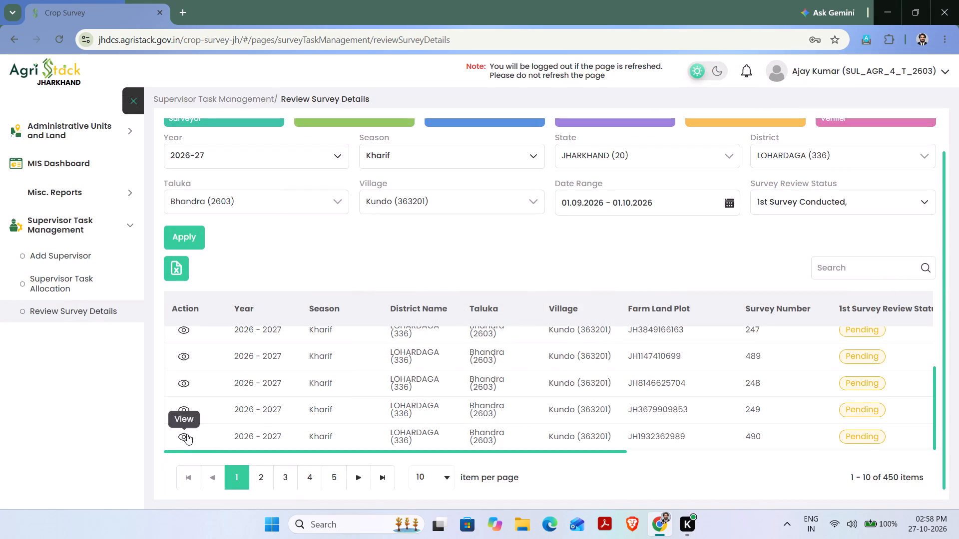
# Open the details of survey number 490 and approve all three of its Other NA uses photos.
pyautogui.click(187, 434)
pyautogui.click(302, 402)
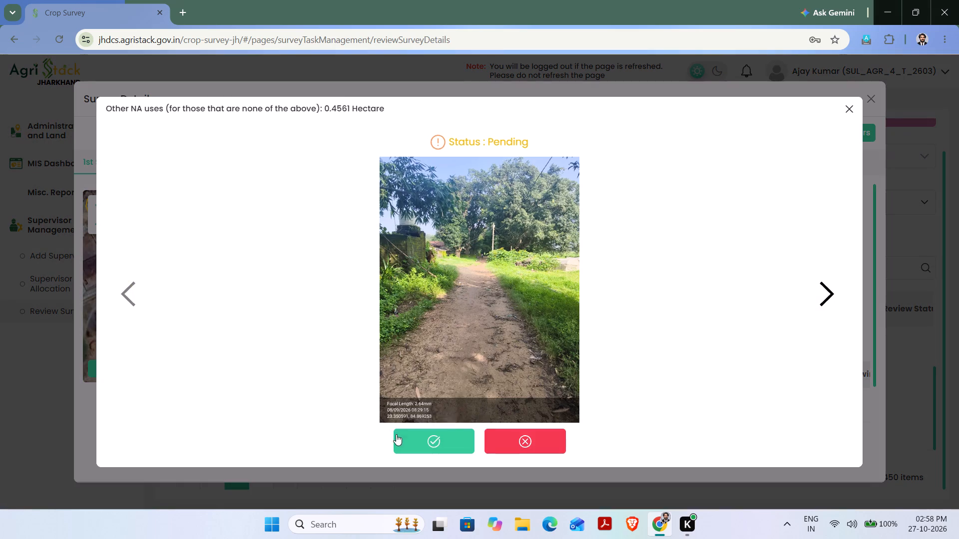
pyautogui.click(409, 440)
pyautogui.moveTo(506, 369); pyautogui.dragTo(449, 369)
pyautogui.click(458, 446)
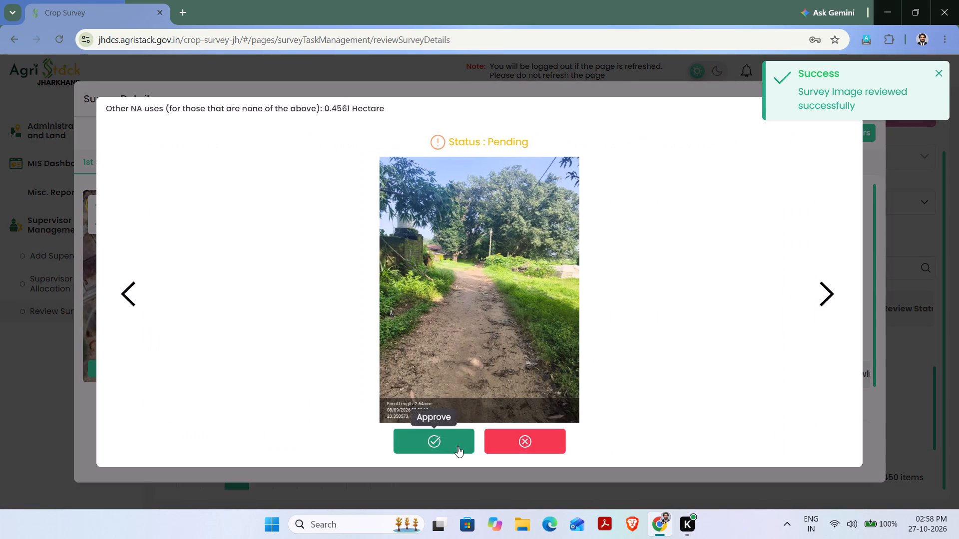
pyautogui.moveTo(530, 360); pyautogui.dragTo(464, 365)
pyautogui.click(465, 443)
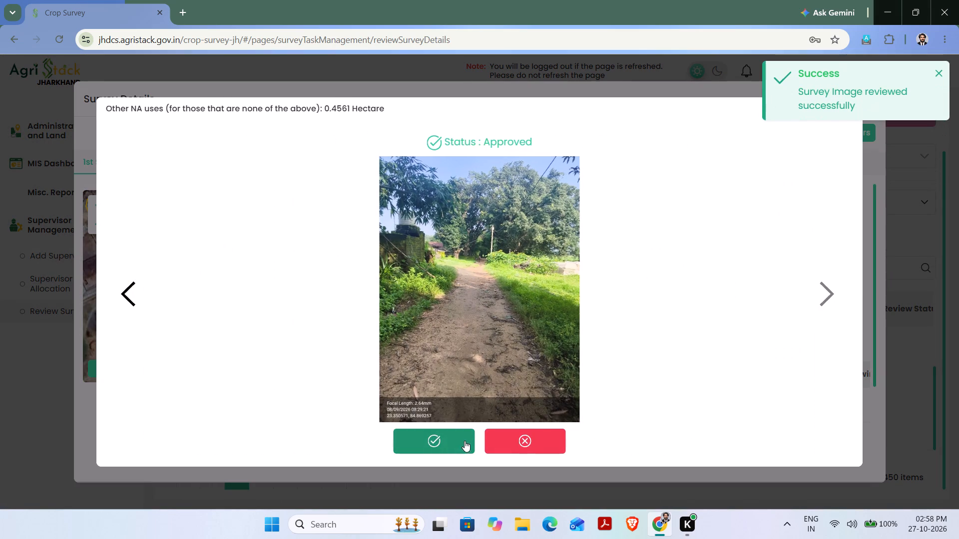
pyautogui.moveTo(559, 317); pyautogui.dragTo(531, 318)
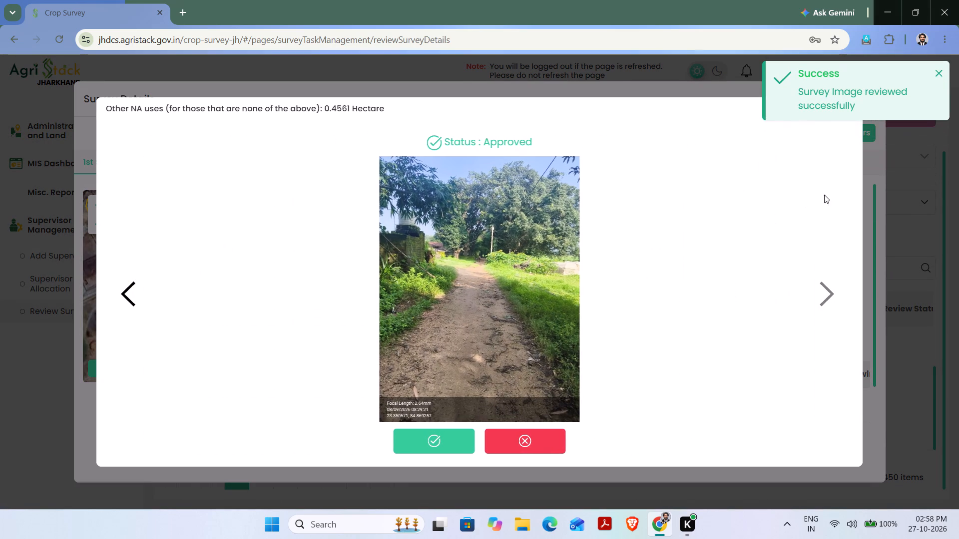
pyautogui.click(850, 108)
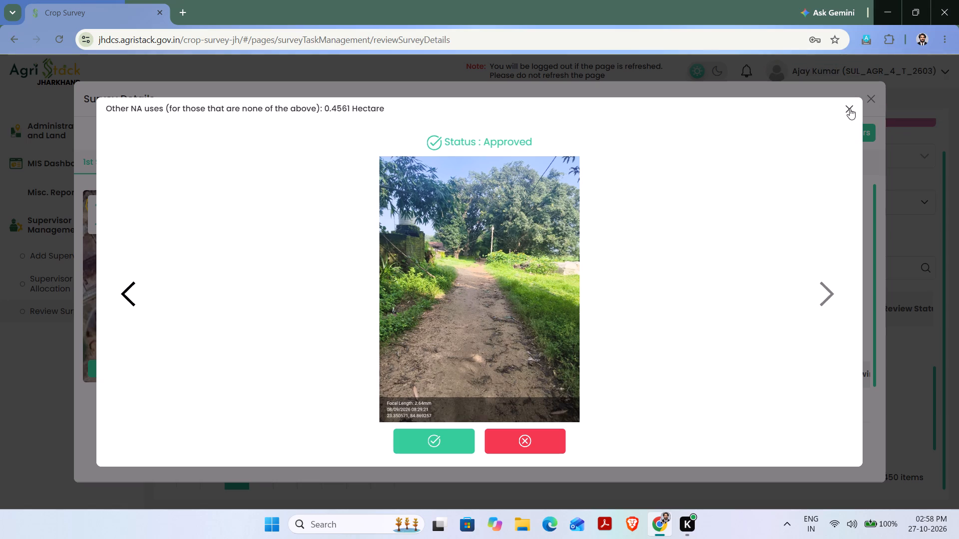
# Set the 1st Survey of survey number 490 to Approve, save the review and close the survey details.
pyautogui.scroll(-2, 380, 333)
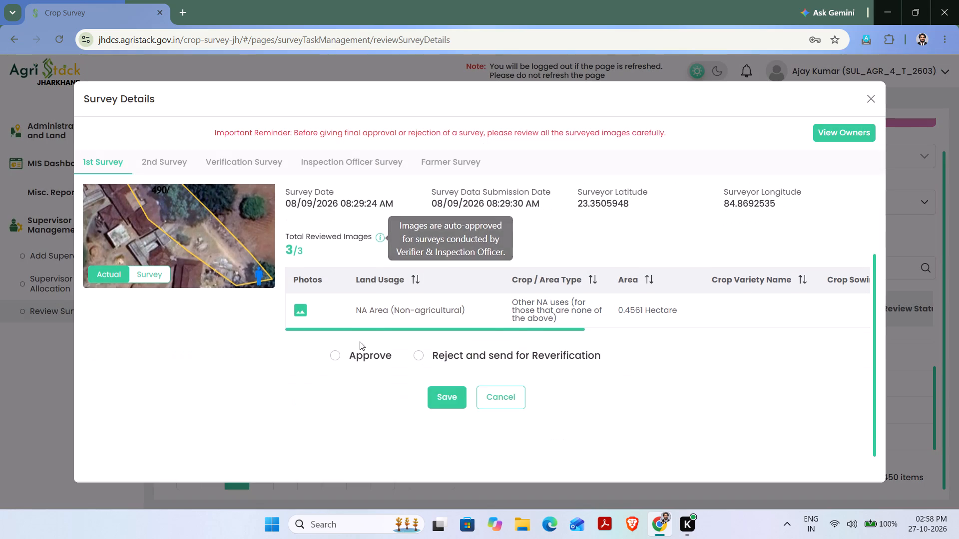
pyautogui.click(353, 351)
pyautogui.click(449, 396)
pyautogui.click(482, 297)
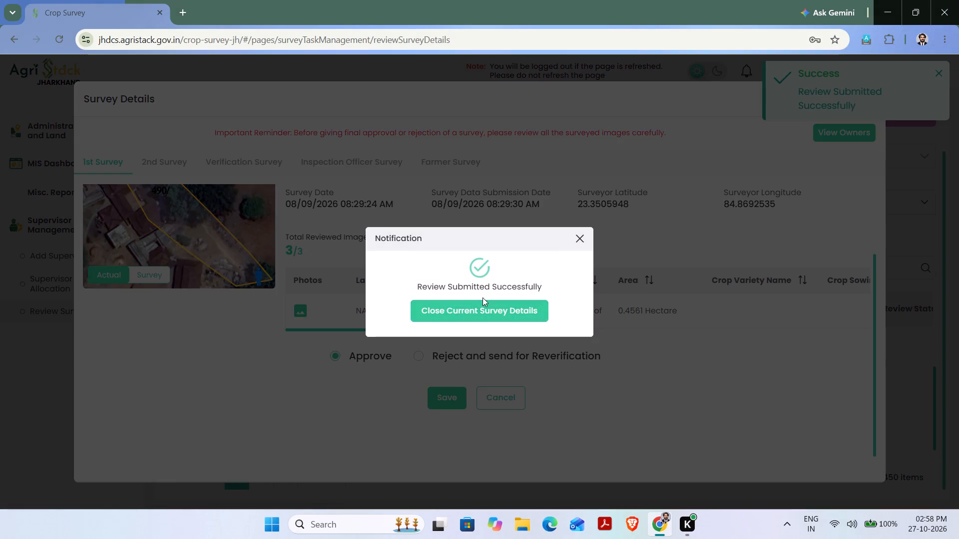
pyautogui.click(481, 305)
# Open the details of survey number 249 and approve all three of its रागी crop photos.
pyautogui.click(183, 414)
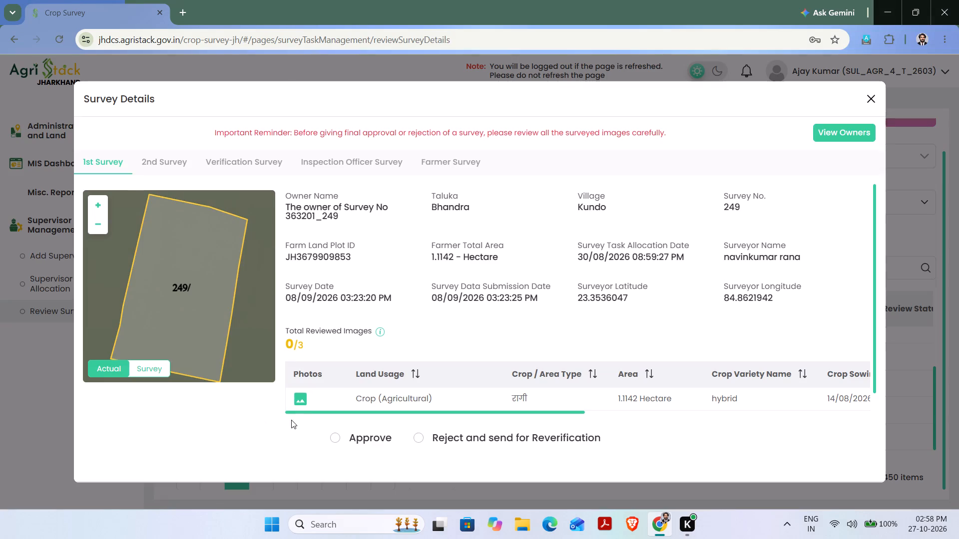
pyautogui.click(300, 394)
pyautogui.click(411, 442)
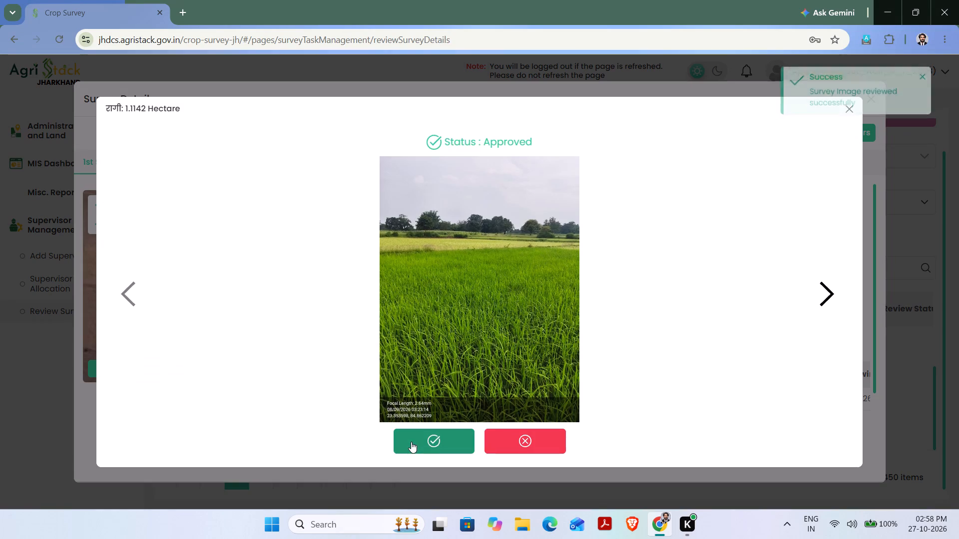
pyautogui.moveTo(519, 380); pyautogui.dragTo(442, 391)
pyautogui.click(431, 453)
pyautogui.moveTo(509, 376); pyautogui.dragTo(419, 390)
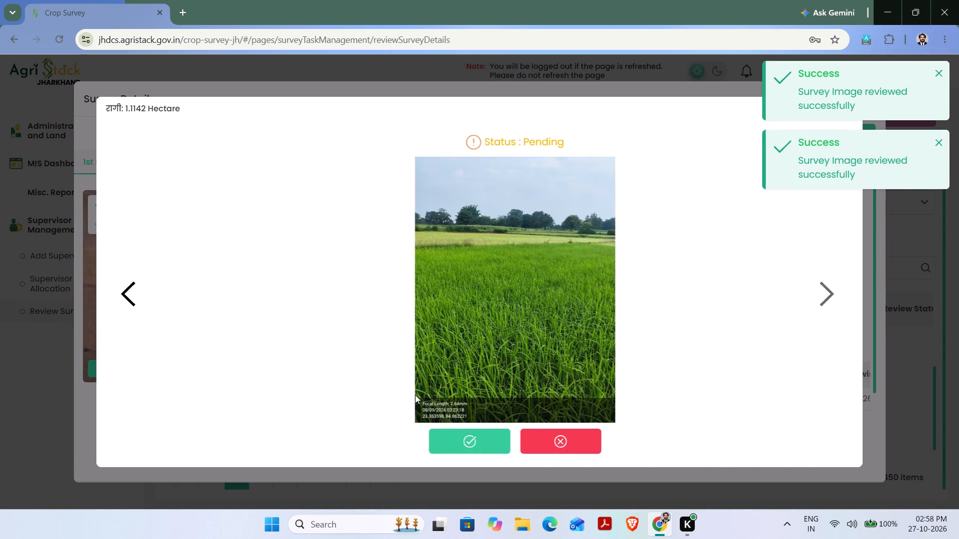
pyautogui.click(428, 446)
pyautogui.moveTo(518, 324); pyautogui.dragTo(500, 326)
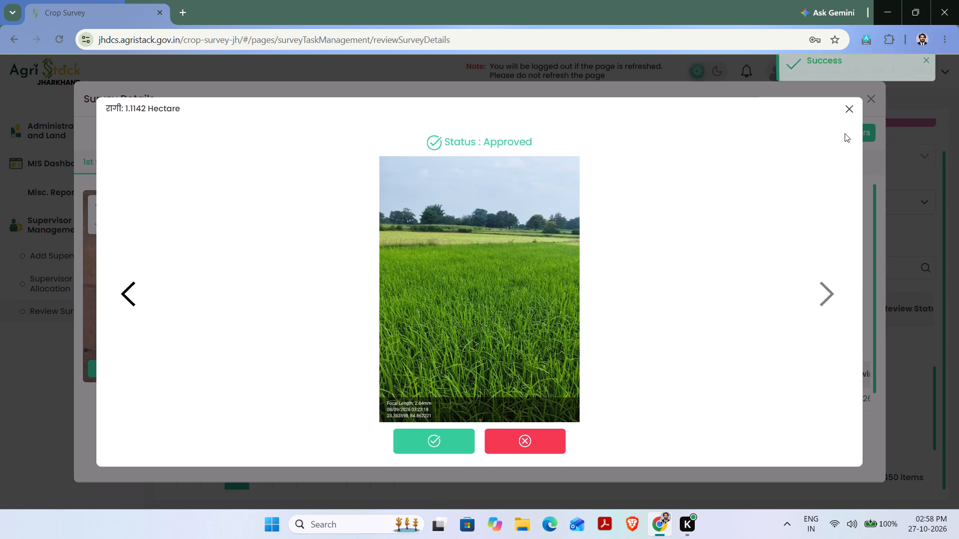
pyautogui.click(850, 110)
# Set the 1st Survey of survey number 249 to Approve, save the review and close the survey details.
pyautogui.scroll(-1, 322, 346)
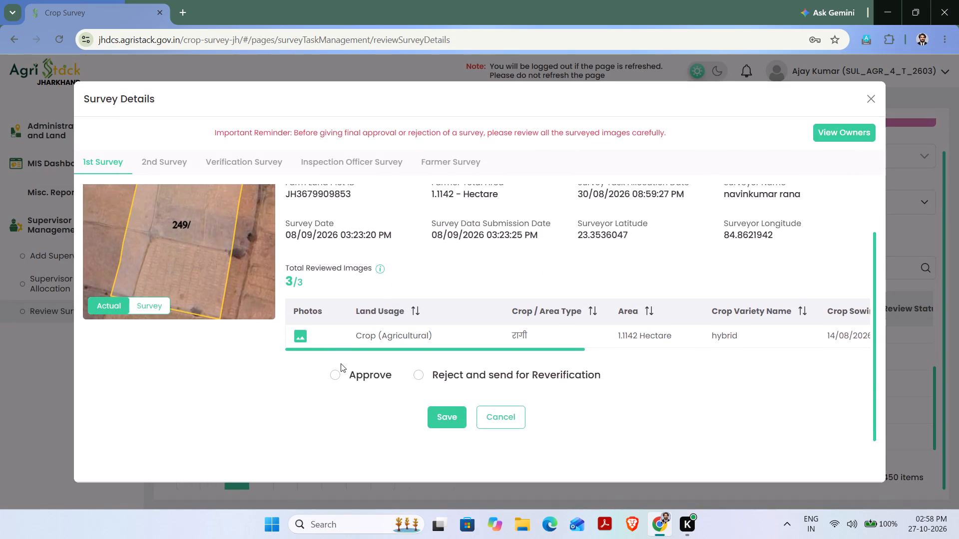
pyautogui.click(341, 364)
pyautogui.click(373, 380)
pyautogui.click(452, 421)
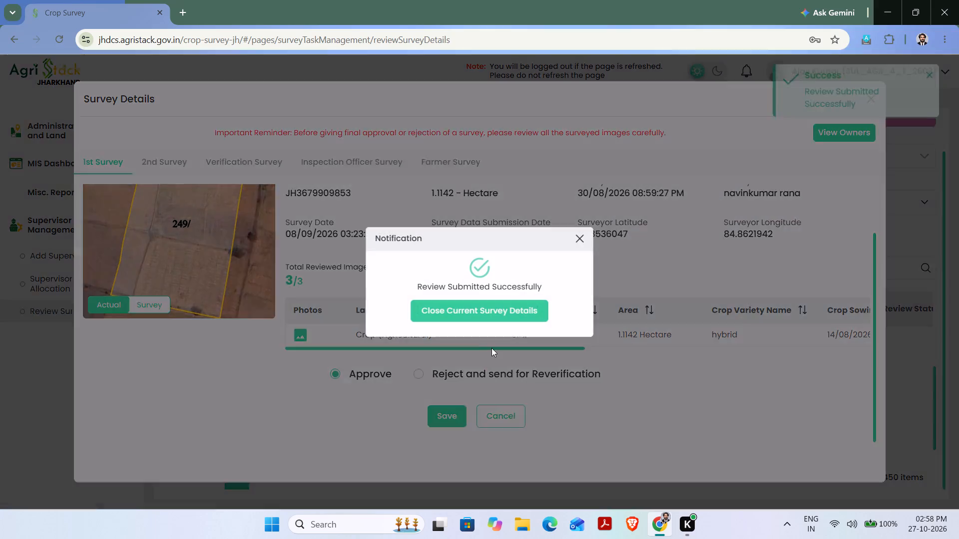
pyautogui.click(486, 290)
pyautogui.click(476, 312)
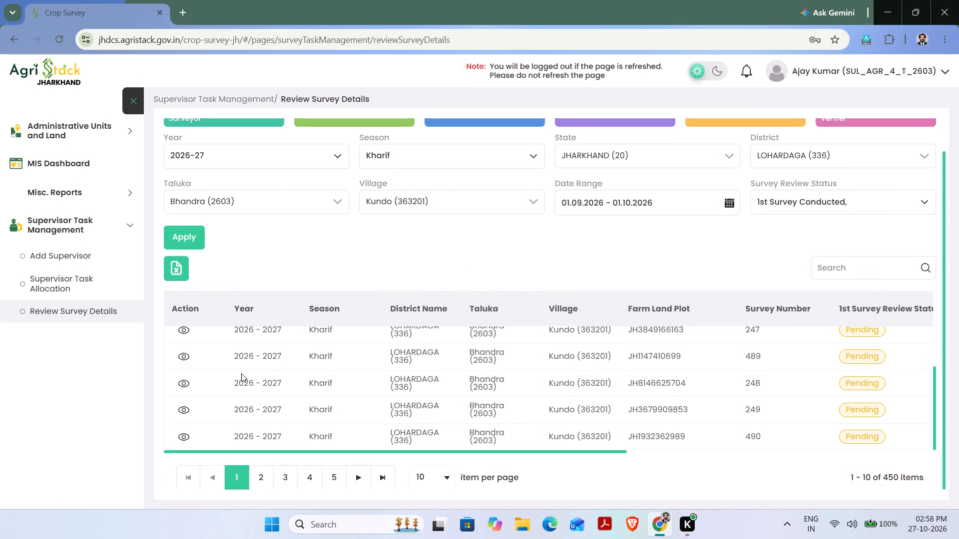
# Open the details of survey number 248 and approve all three of its Fallow photos.
pyautogui.click(180, 387)
pyautogui.click(301, 396)
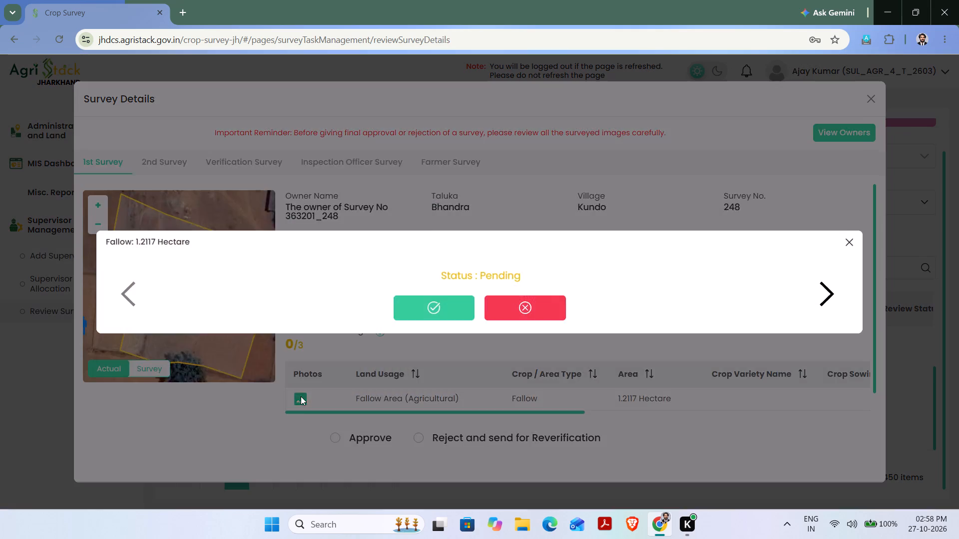
pyautogui.click(429, 452)
pyautogui.moveTo(531, 377); pyautogui.dragTo(446, 395)
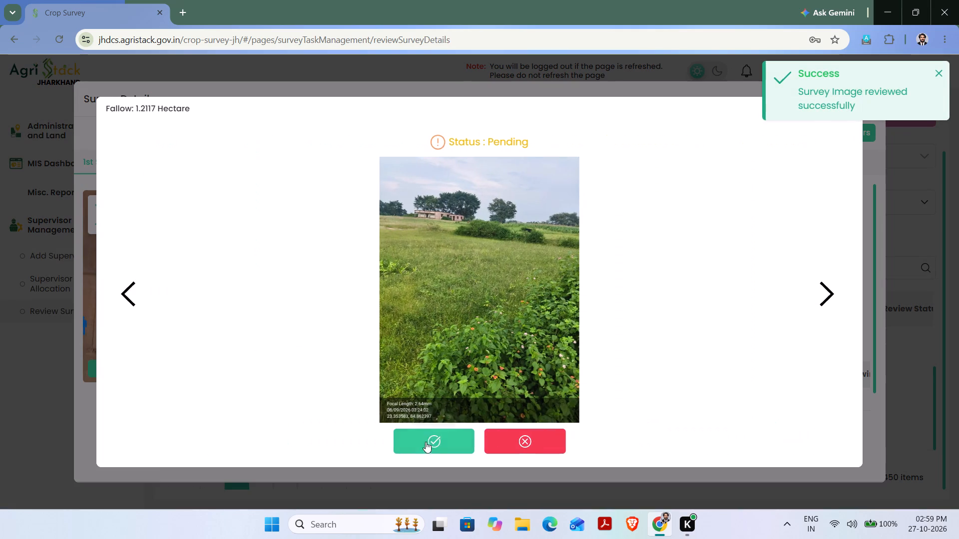
pyautogui.click(424, 449)
pyautogui.moveTo(507, 367); pyautogui.dragTo(443, 384)
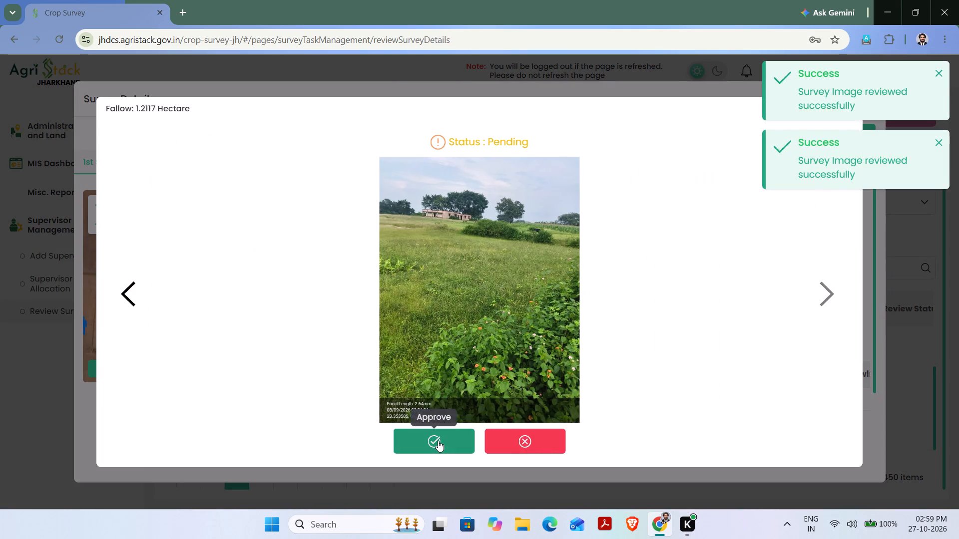
pyautogui.click(438, 441)
pyautogui.moveTo(527, 336); pyautogui.dragTo(505, 336)
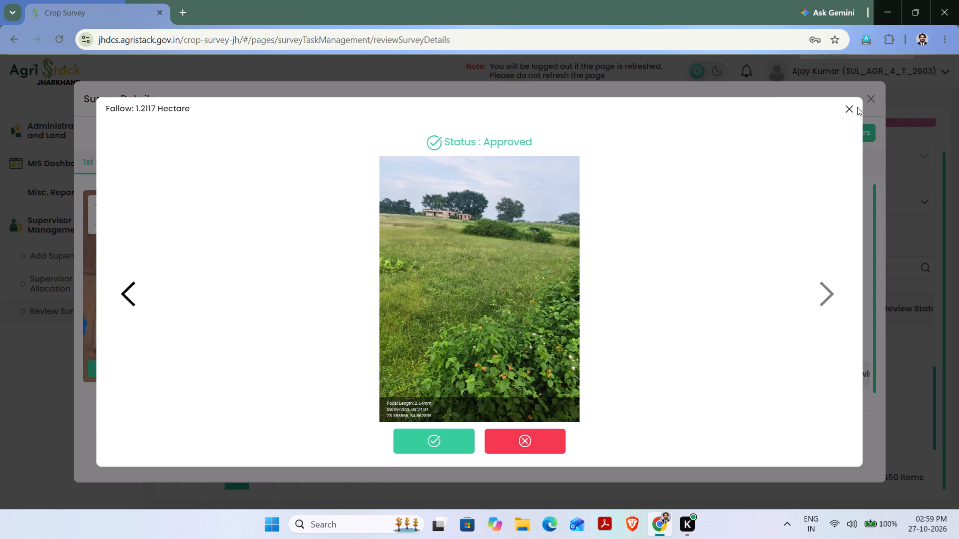
pyautogui.click(857, 105)
pyautogui.click(854, 106)
pyautogui.click(845, 107)
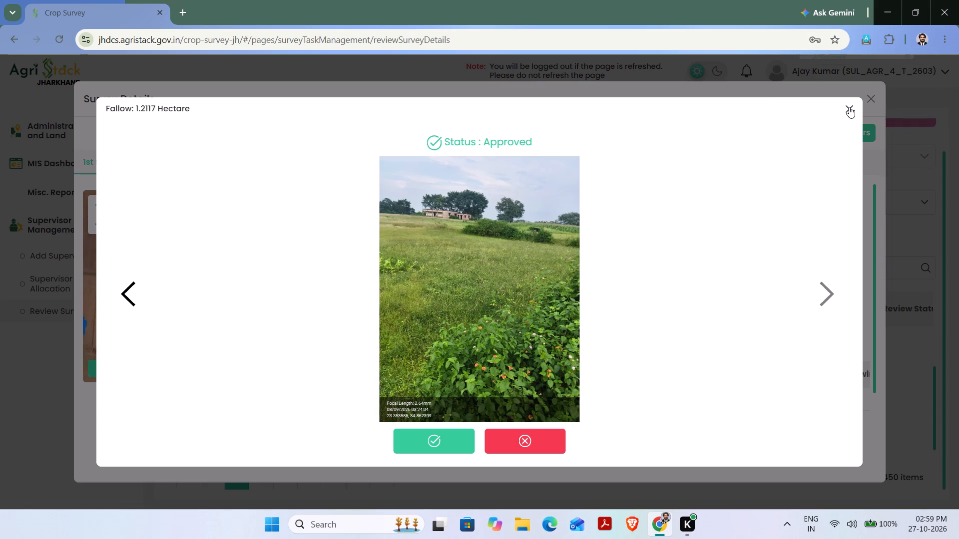
pyautogui.click(849, 107)
# Set the 1st Survey of survey number 248 to Approve, save the review and close the survey details.
pyautogui.scroll(-1, 364, 365)
pyautogui.click(364, 365)
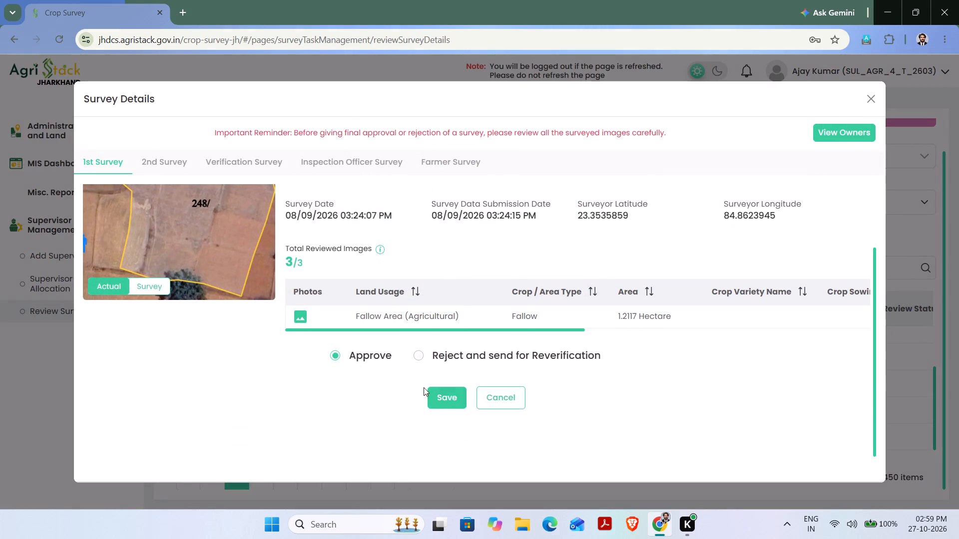
pyautogui.click(432, 391)
pyautogui.click(465, 320)
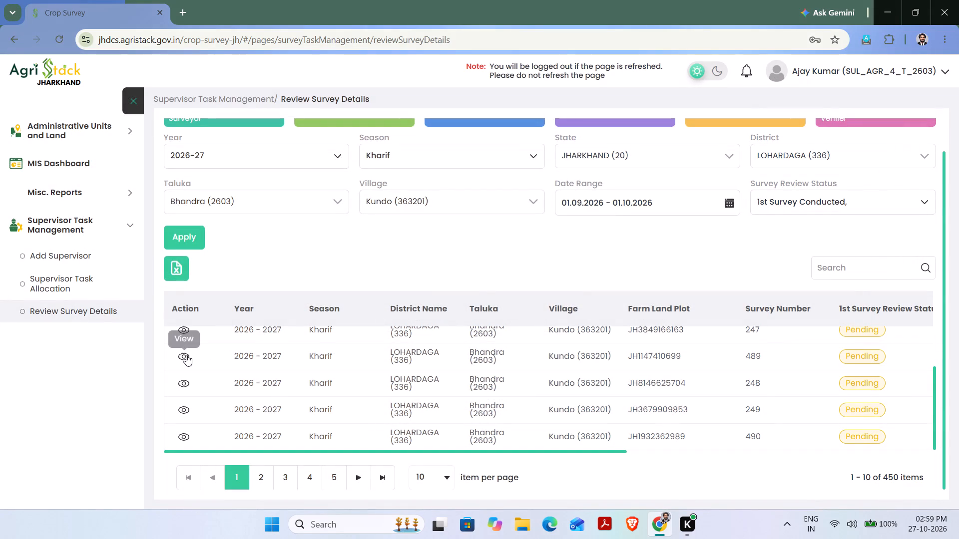
# Open the details of survey number 489 and approve all three of its Other NA uses photos.
pyautogui.click(186, 355)
pyautogui.click(300, 409)
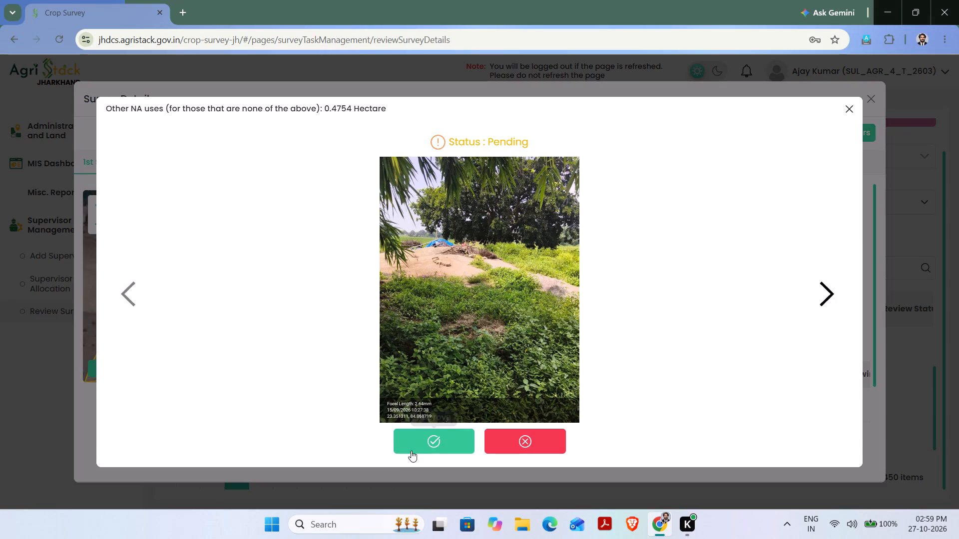
pyautogui.click(415, 450)
pyautogui.moveTo(498, 392); pyautogui.dragTo(378, 412)
pyautogui.click(401, 448)
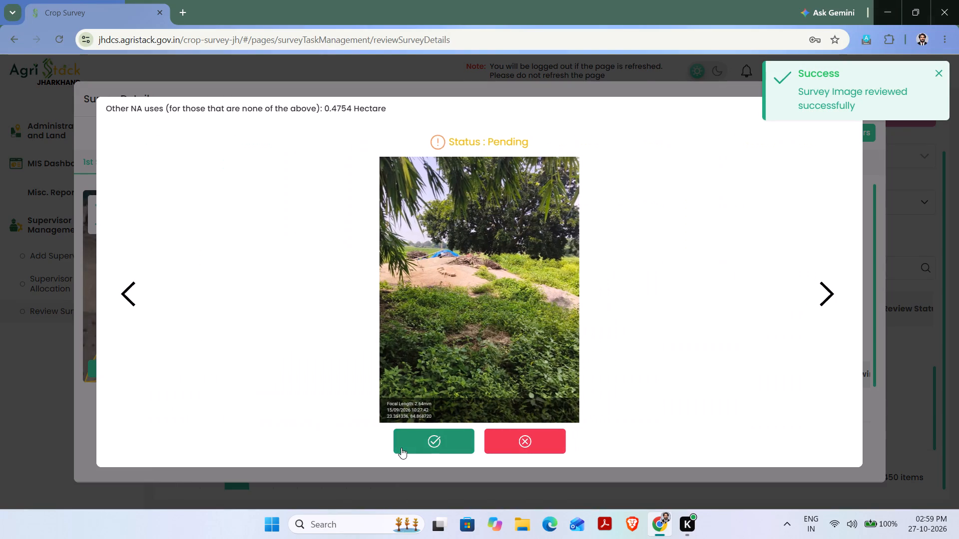
pyautogui.moveTo(493, 380); pyautogui.dragTo(412, 394)
pyautogui.click(439, 434)
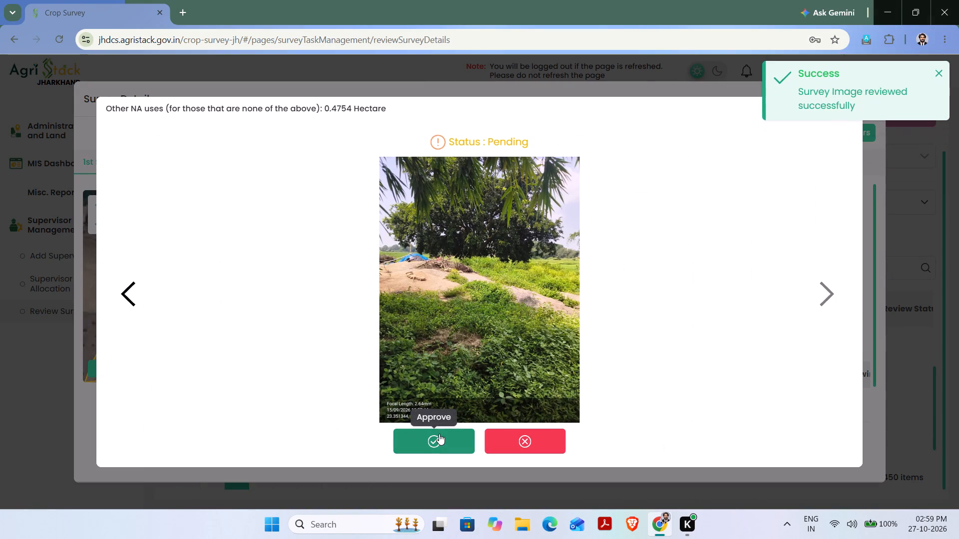
pyautogui.moveTo(539, 323); pyautogui.dragTo(489, 329)
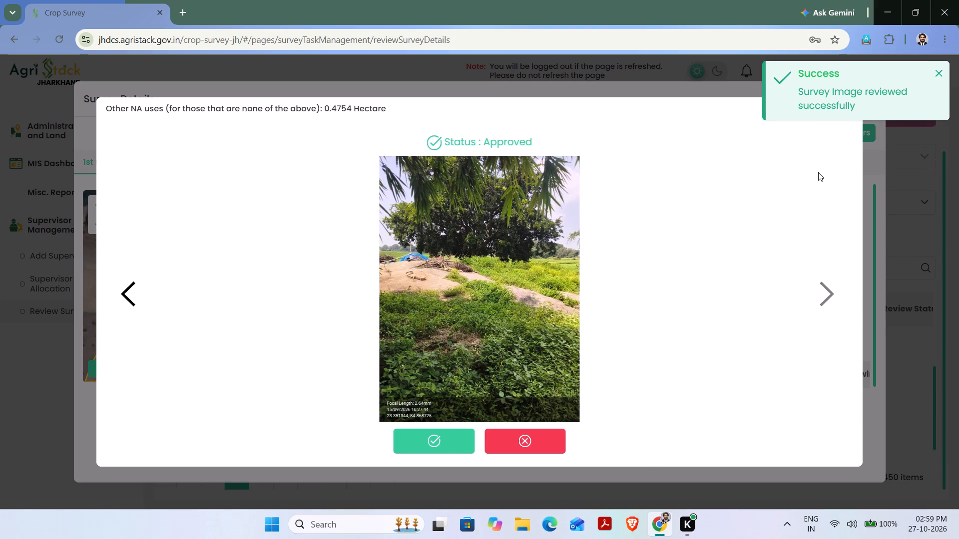
pyautogui.click(851, 108)
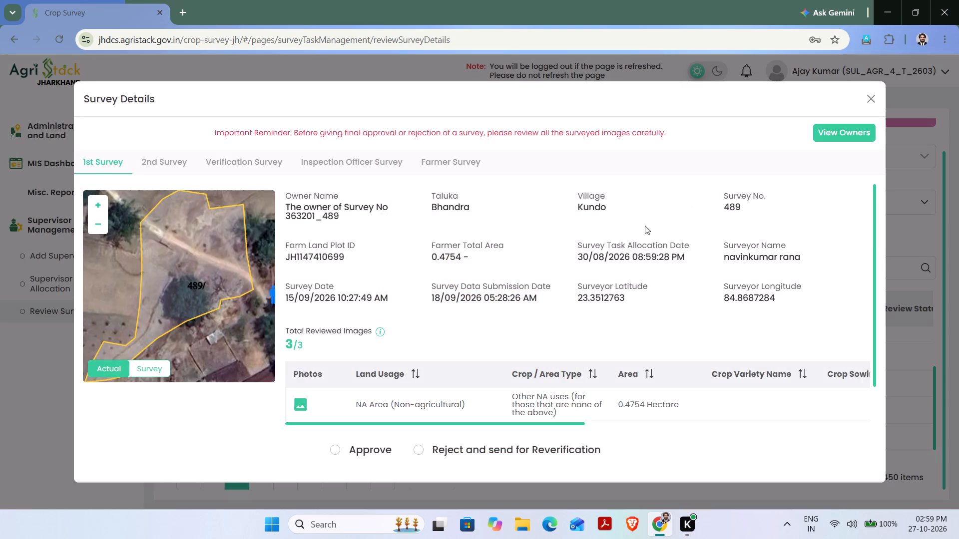
# Set the 1st Survey of survey number 489 to Approve, save the review and close the survey details.
pyautogui.scroll(-2, 481, 291)
pyautogui.click(356, 355)
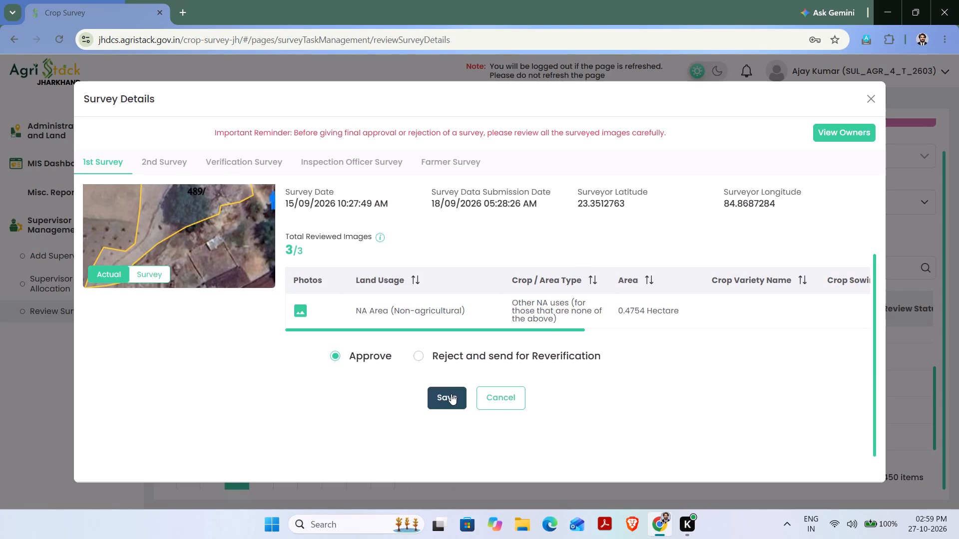
pyautogui.click(451, 394)
pyautogui.click(470, 311)
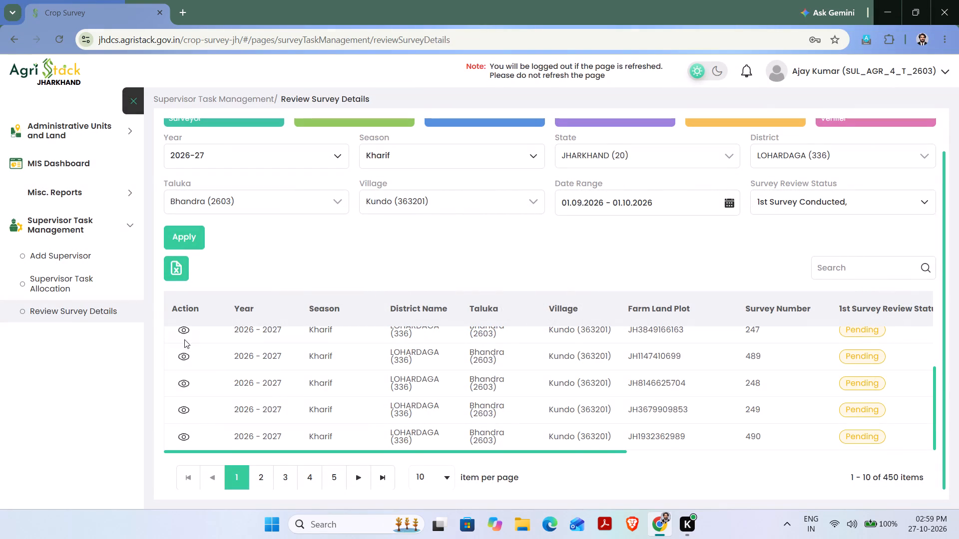
# Reopen the details of survey number 247 to check its review.
pyautogui.click(184, 338)
pyautogui.click(183, 336)
pyautogui.click(180, 332)
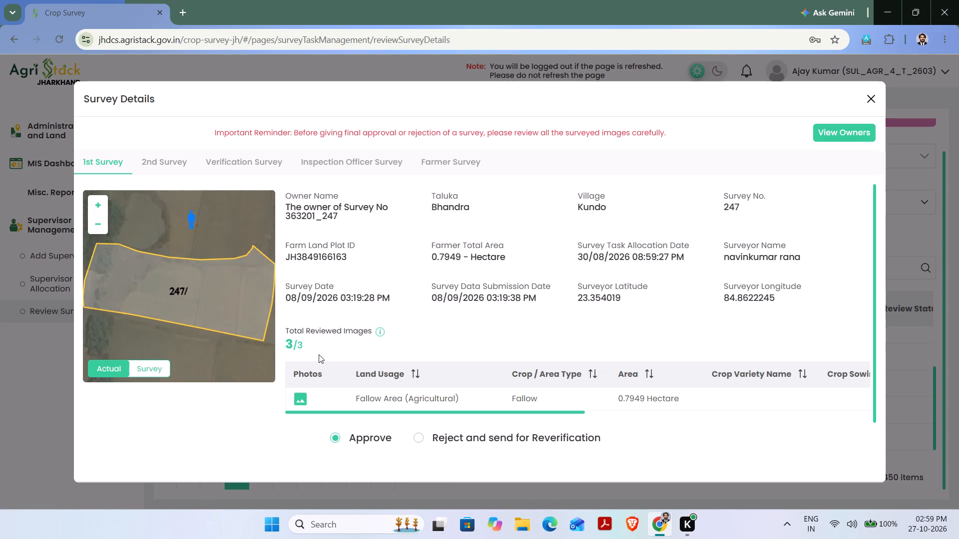
# Close the details of survey number 247 and reapply the Kundo village filters to refresh the pending survey list.
pyautogui.click(871, 100)
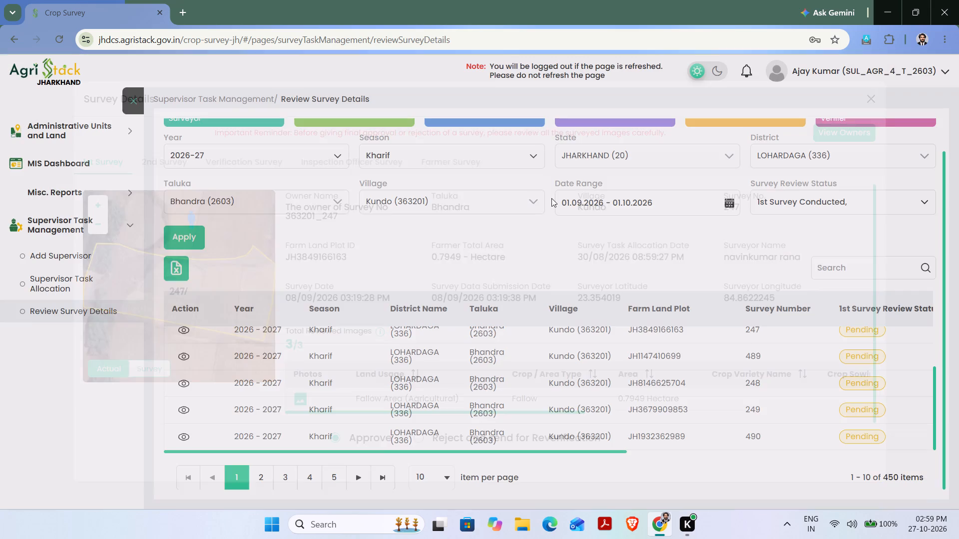
pyautogui.click(189, 234)
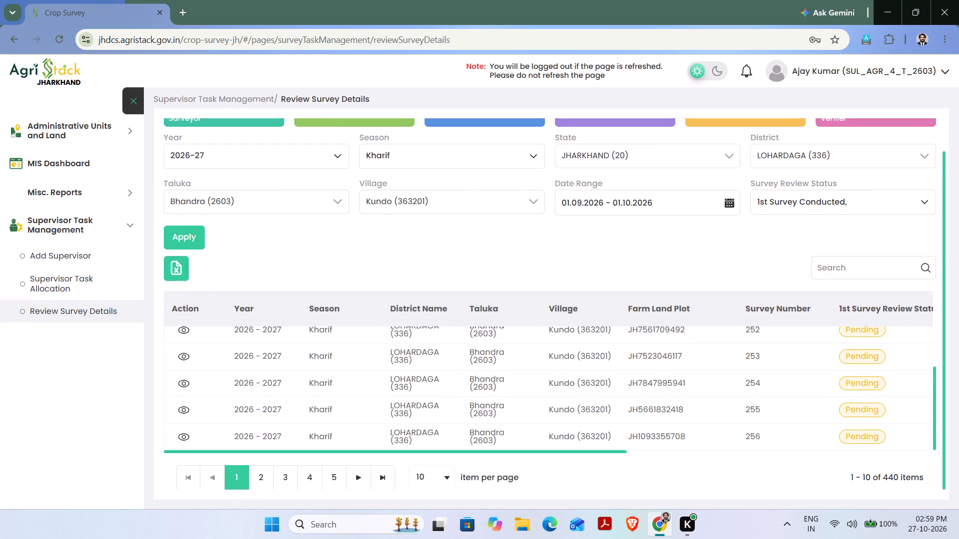
# Open the details of survey number 491, approve all three of its Waste photos and close the photo viewer.
pyautogui.scroll(7, 275, 388)
pyautogui.click(174, 334)
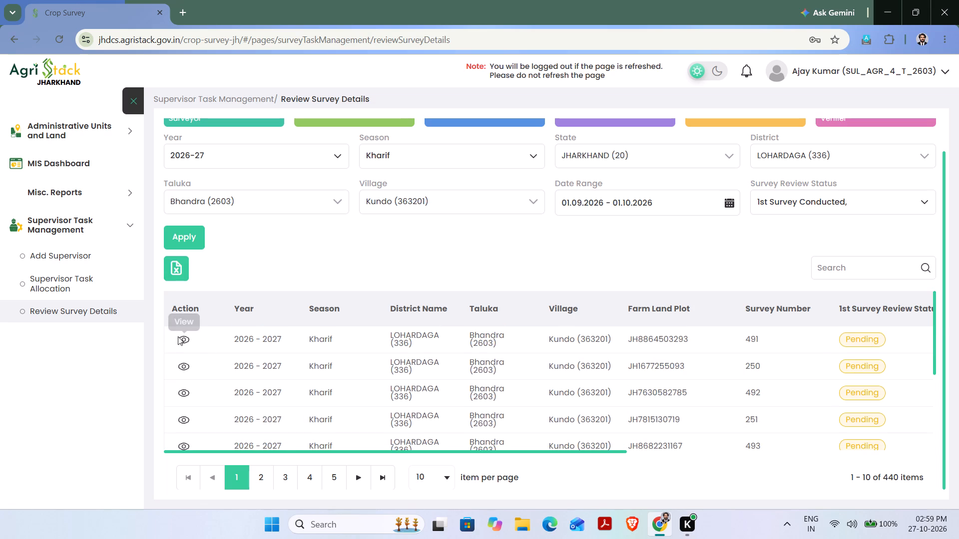
pyautogui.click(178, 337)
pyautogui.click(298, 398)
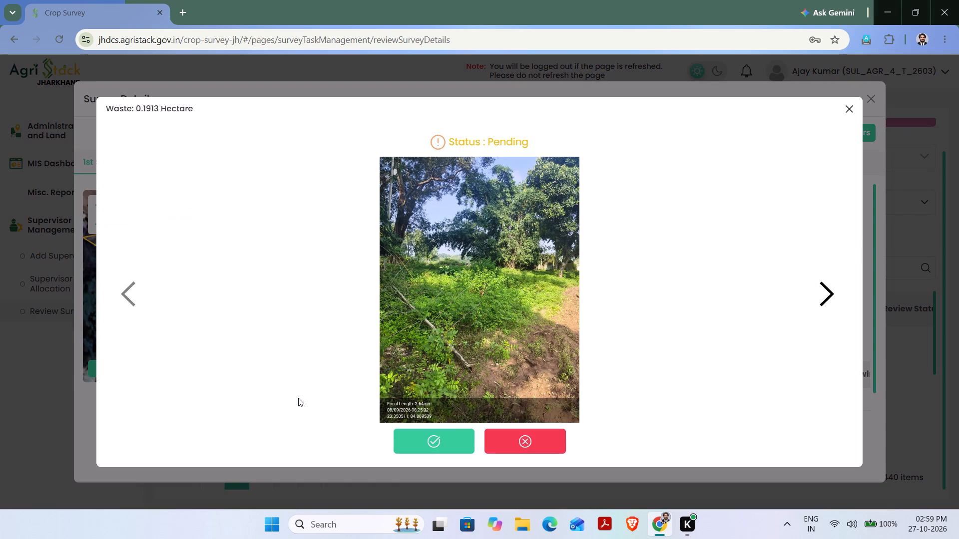
pyautogui.click(421, 439)
pyautogui.moveTo(528, 386); pyautogui.dragTo(457, 387)
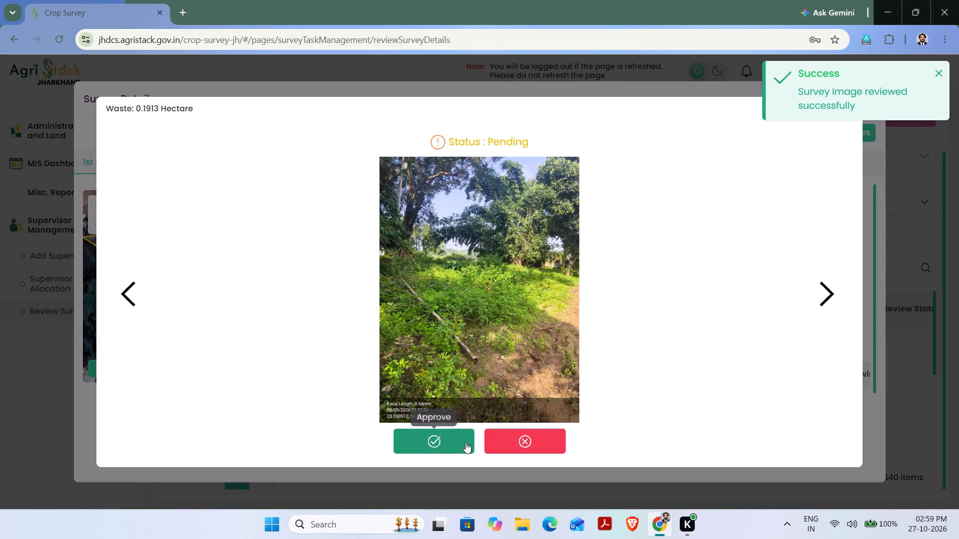
pyautogui.click(466, 442)
pyautogui.moveTo(558, 353); pyautogui.dragTo(486, 361)
pyautogui.click(451, 445)
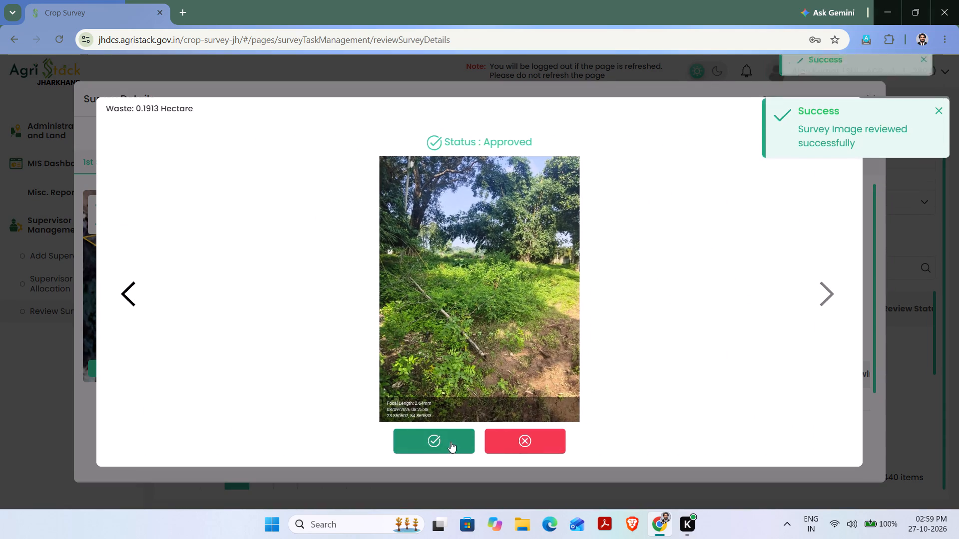
pyautogui.moveTo(561, 319); pyautogui.dragTo(529, 316)
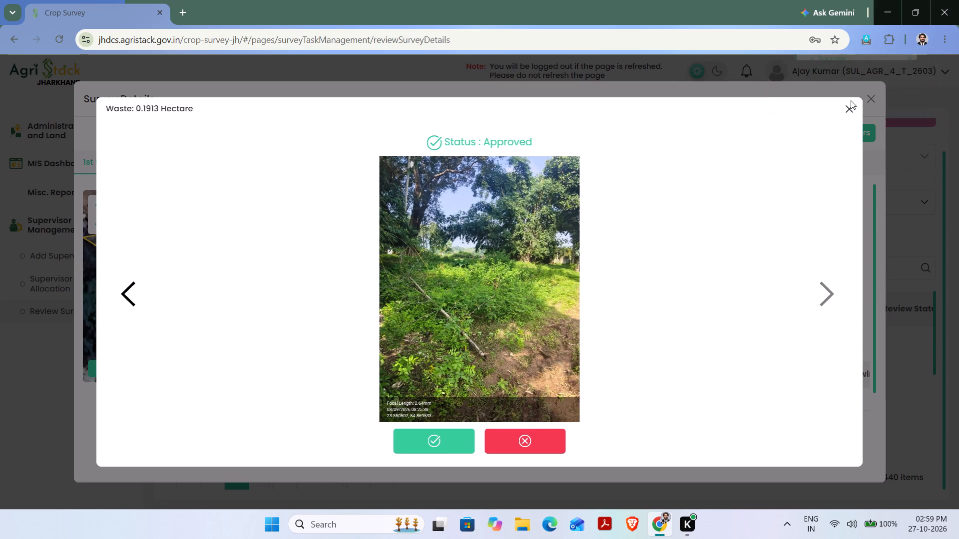
pyautogui.click(851, 106)
# Set the 1st Survey of survey number 491 to Approve, save the review and close the survey details.
pyautogui.scroll(-2, 461, 308)
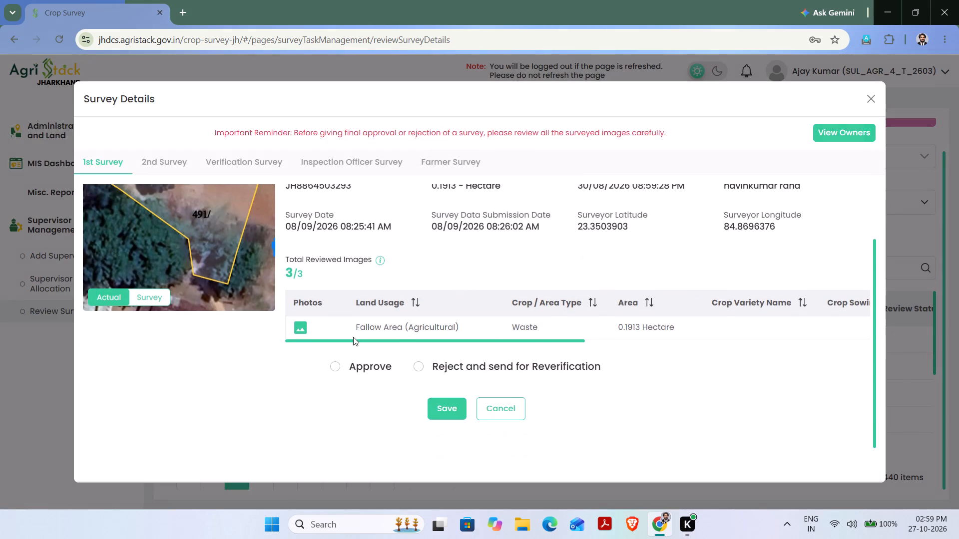
pyautogui.click(336, 361)
pyautogui.click(447, 385)
pyautogui.click(450, 401)
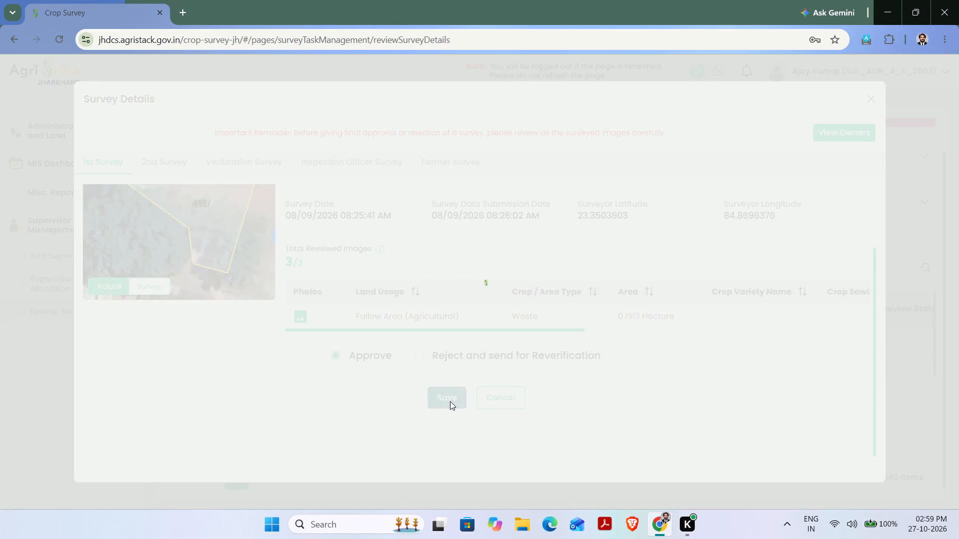
pyautogui.click(470, 311)
# Open the details of survey number 250, approve all three of its रागी crop photos and close the photo viewer.
pyautogui.click(186, 364)
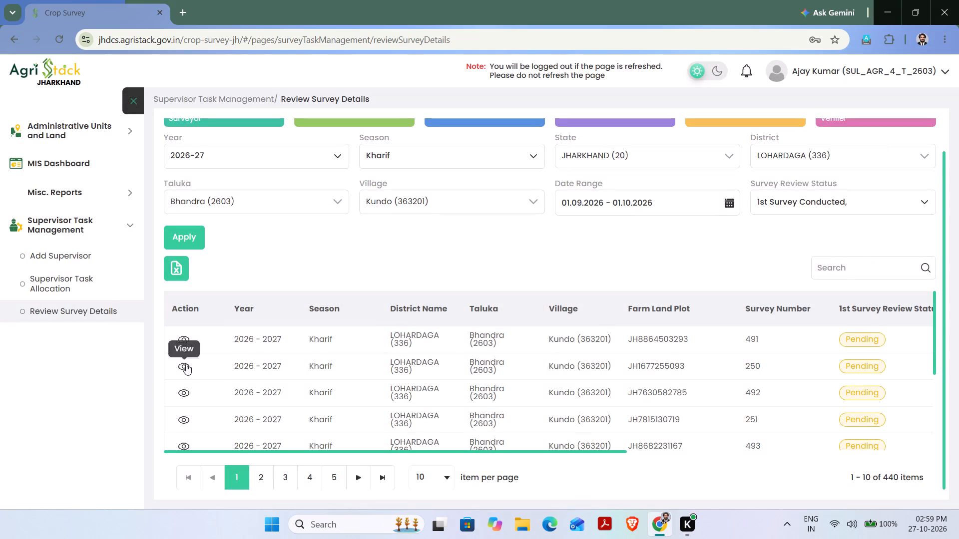
pyautogui.click(298, 400)
pyautogui.click(410, 437)
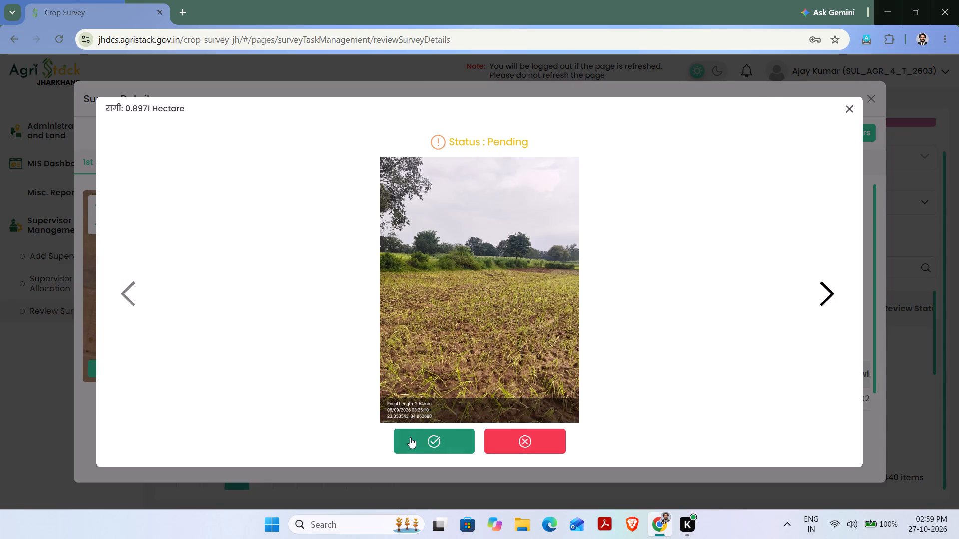
pyautogui.moveTo(501, 365); pyautogui.dragTo(407, 368)
pyautogui.click(437, 445)
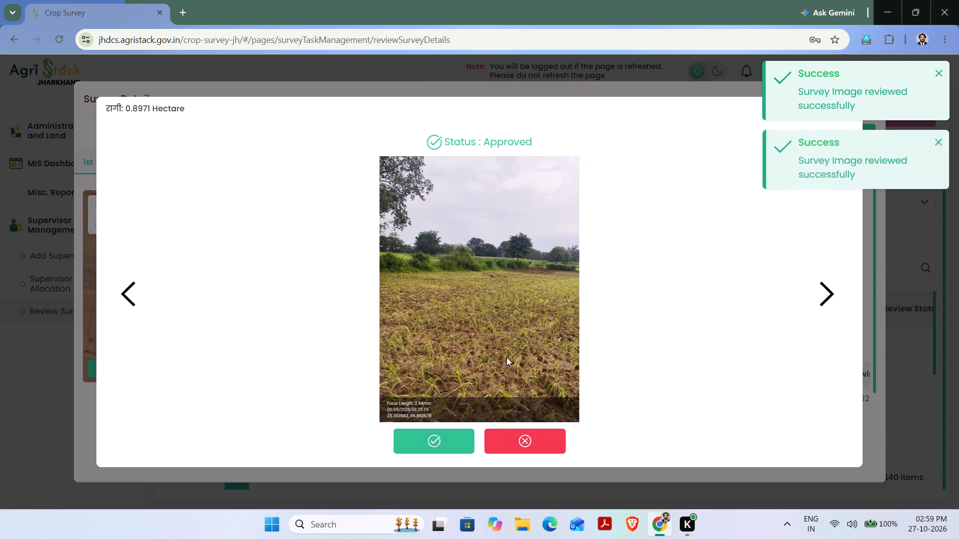
pyautogui.moveTo(497, 357); pyautogui.dragTo(429, 361)
pyautogui.click(451, 445)
pyautogui.moveTo(536, 316); pyautogui.dragTo(495, 318)
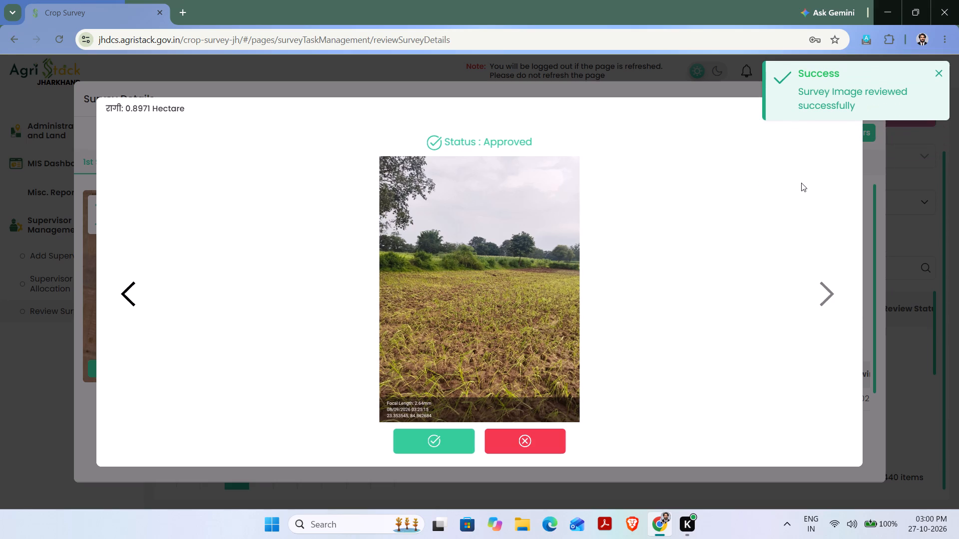
pyautogui.click(847, 112)
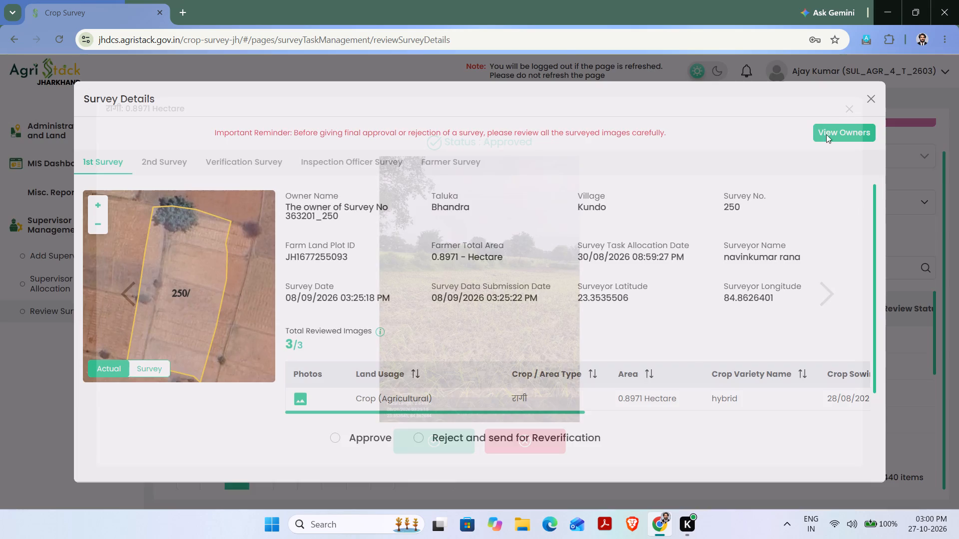
# Set the 1st Survey of survey number 250 to Approve, save the review and close the survey details.
pyautogui.scroll(-1, 429, 358)
pyautogui.click(377, 360)
pyautogui.click(442, 398)
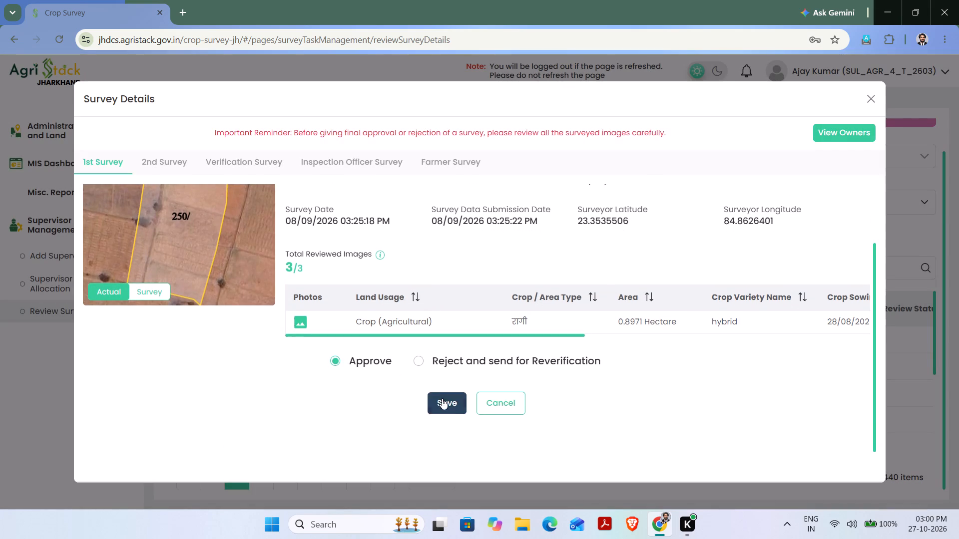
pyautogui.click(506, 305)
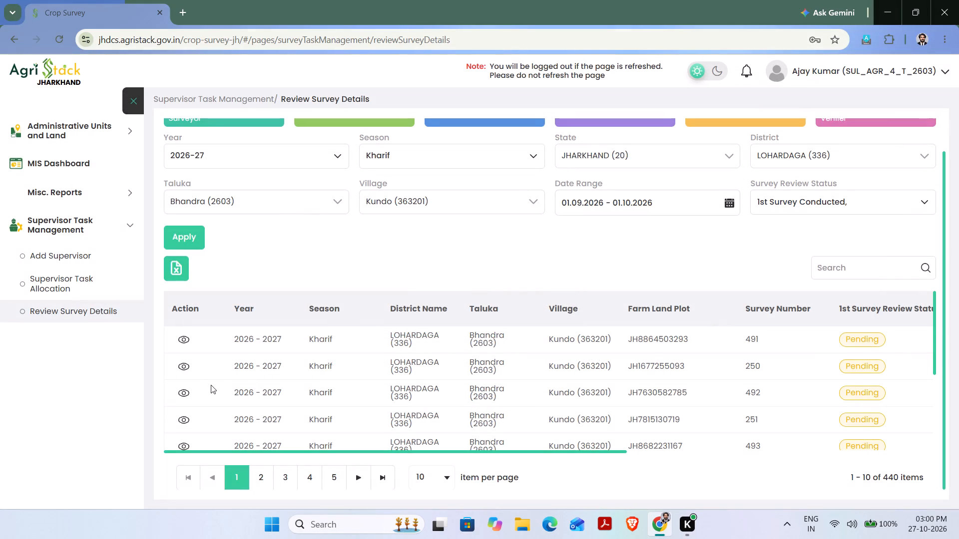
# Open the details of survey number 492, approve all three of its Other NA uses photos and close the photo viewer.
pyautogui.click(183, 388)
pyautogui.click(298, 402)
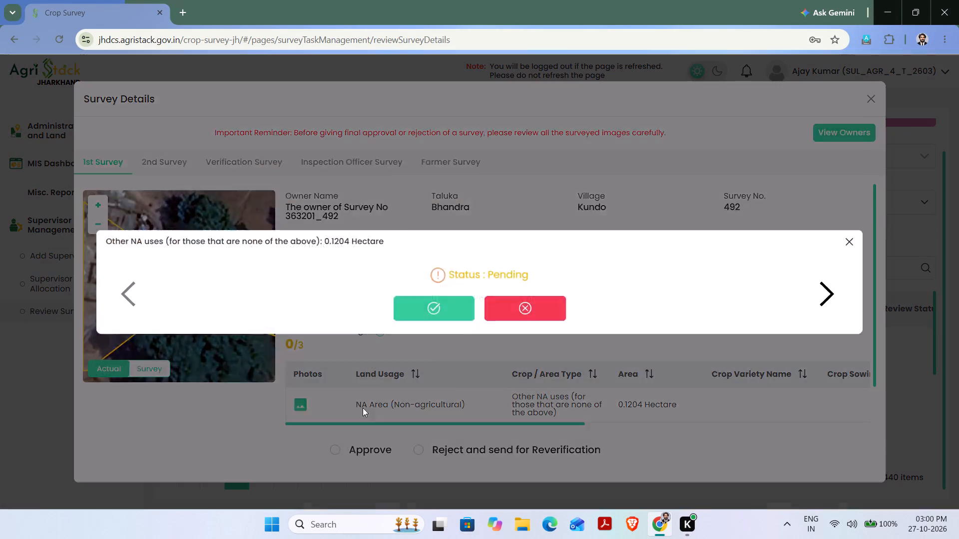
pyautogui.click(449, 440)
pyautogui.moveTo(540, 358); pyautogui.dragTo(457, 367)
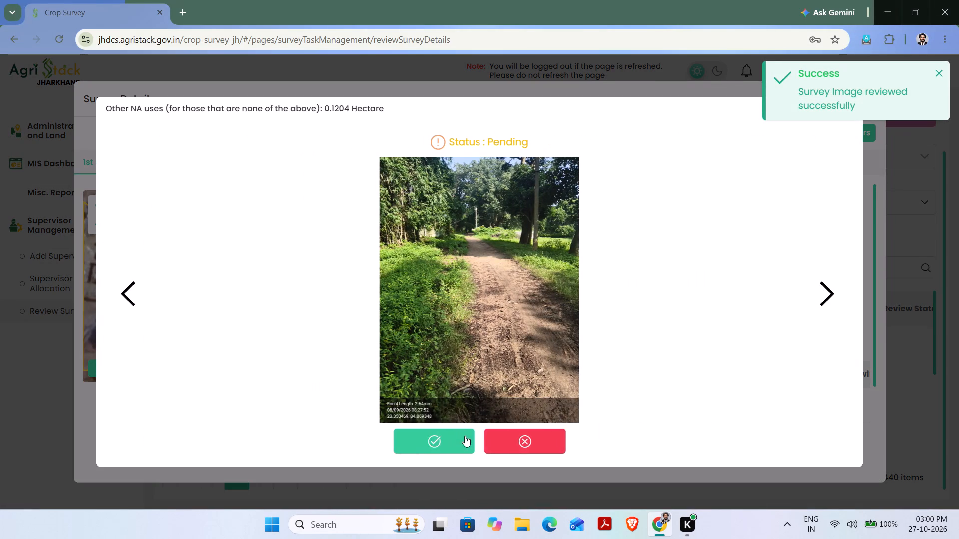
pyautogui.click(465, 439)
pyautogui.moveTo(540, 348); pyautogui.dragTo(480, 361)
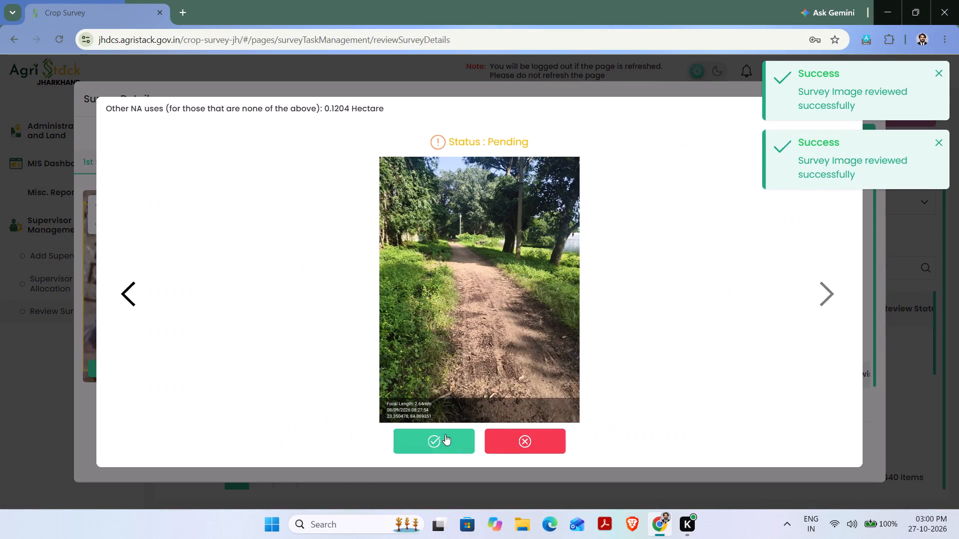
pyautogui.click(440, 440)
pyautogui.click(507, 317)
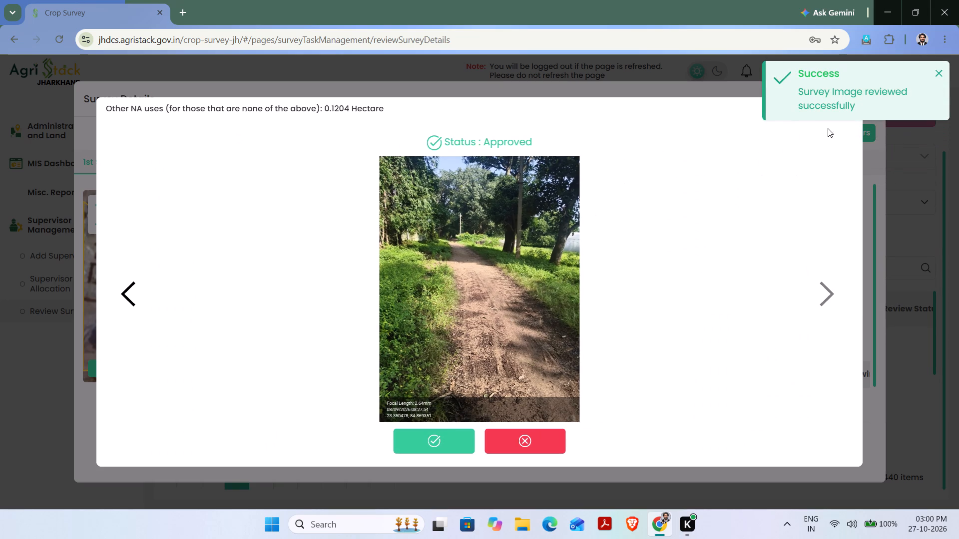
pyautogui.click(849, 104)
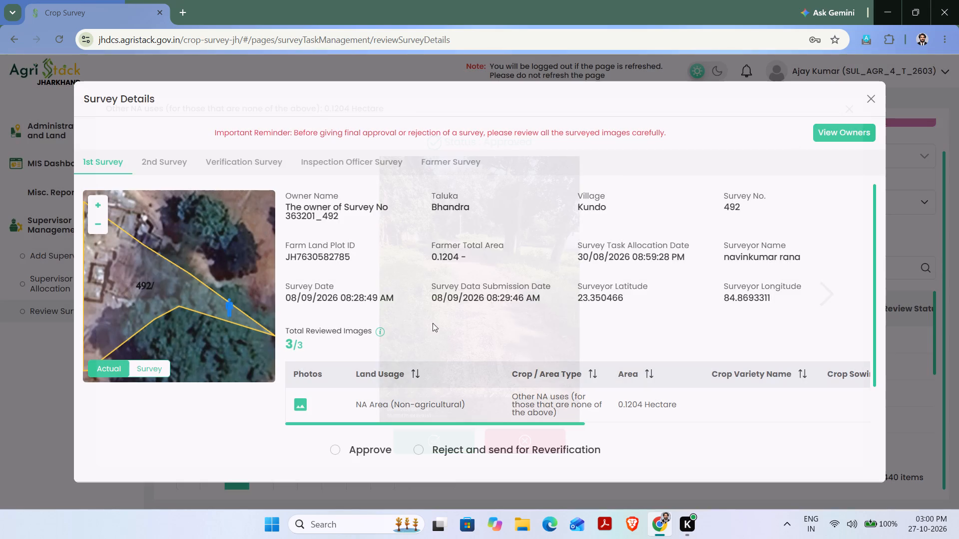
# Set the 1st Survey of survey number 492 to Approve, save the review and close the survey details.
pyautogui.scroll(-2, 416, 326)
pyautogui.click(343, 358)
pyautogui.click(438, 392)
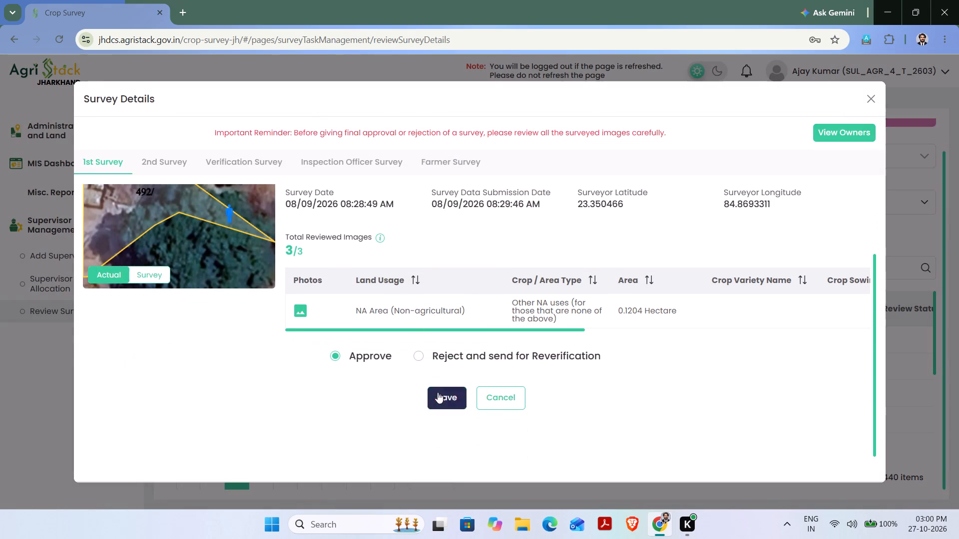
pyautogui.click(480, 321)
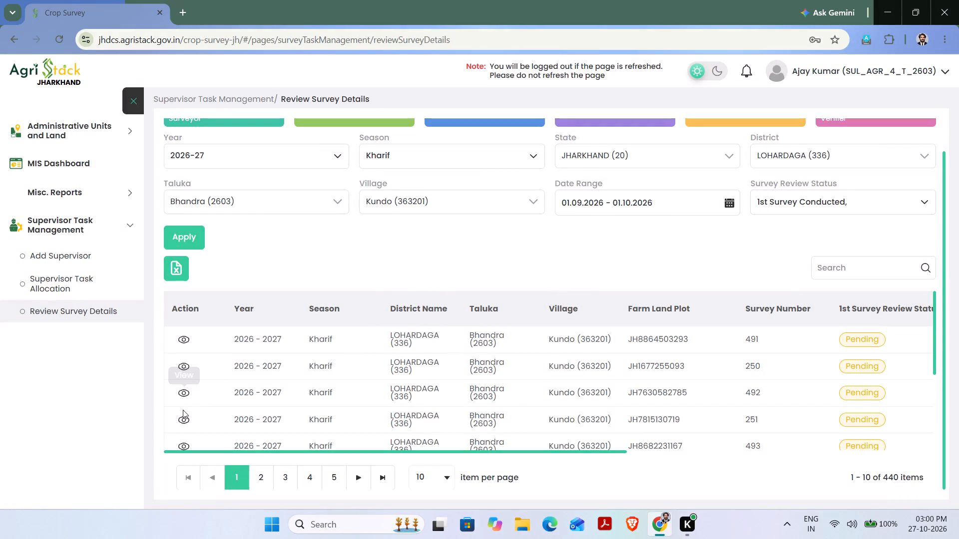
pyautogui.click(181, 396)
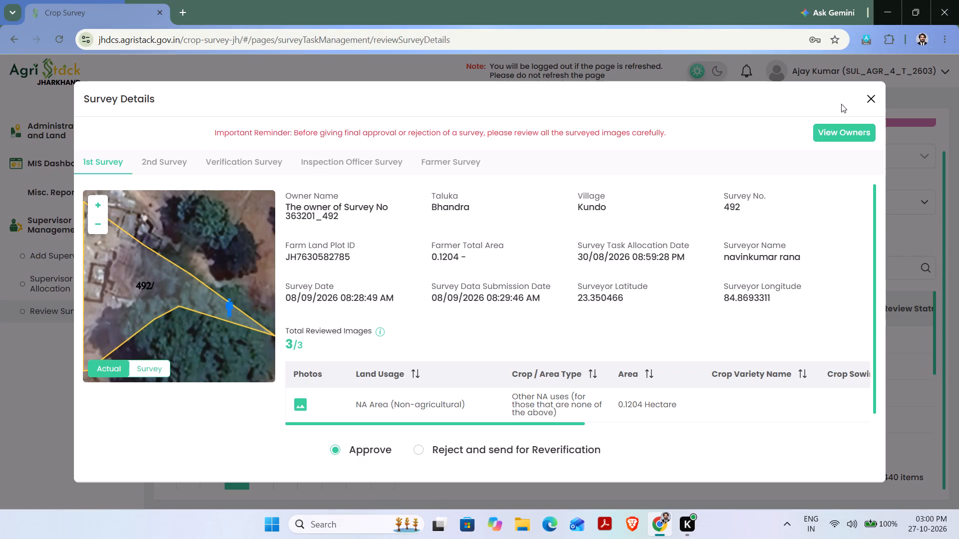
pyautogui.click(872, 101)
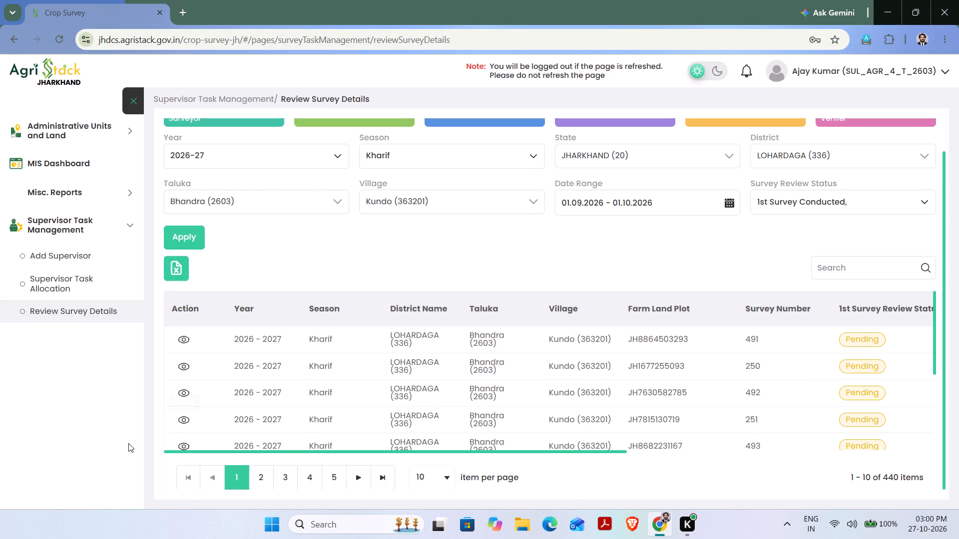
# Open the details of survey number 251, approve all three of its रागी crop photos and close the photo viewer.
pyautogui.click(186, 416)
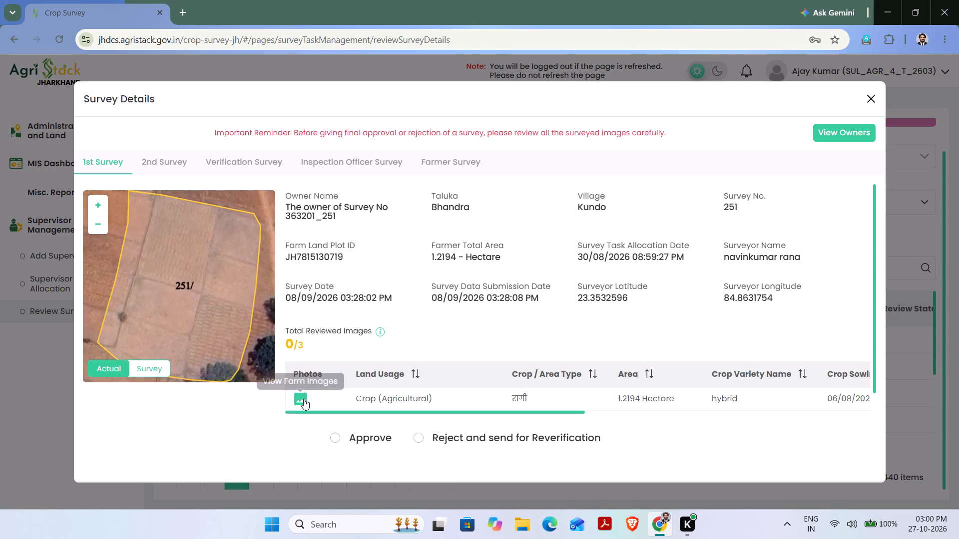
pyautogui.click(304, 398)
pyautogui.click(438, 432)
pyautogui.moveTo(546, 354); pyautogui.dragTo(528, 357)
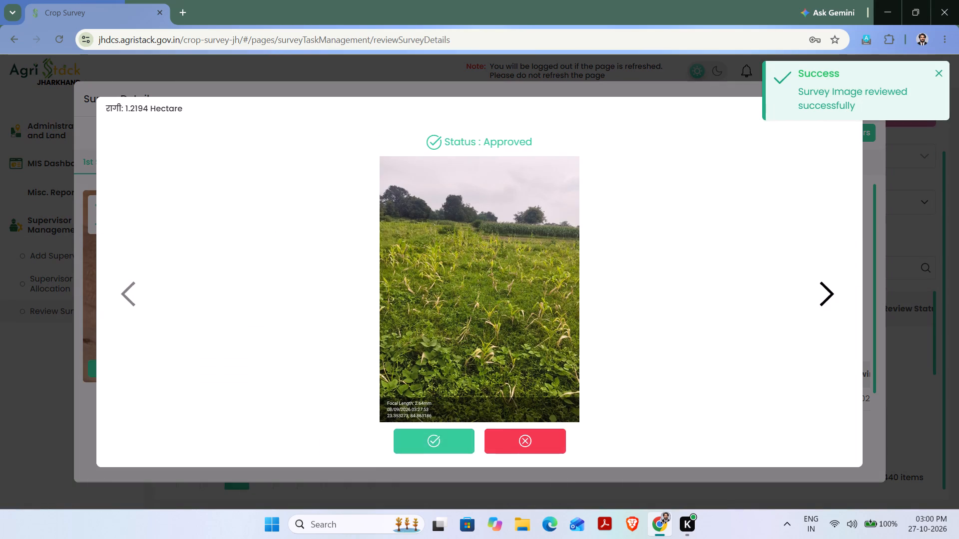
pyautogui.moveTo(528, 357); pyautogui.dragTo(446, 372)
pyautogui.click(442, 451)
pyautogui.moveTo(515, 366); pyautogui.dragTo(423, 379)
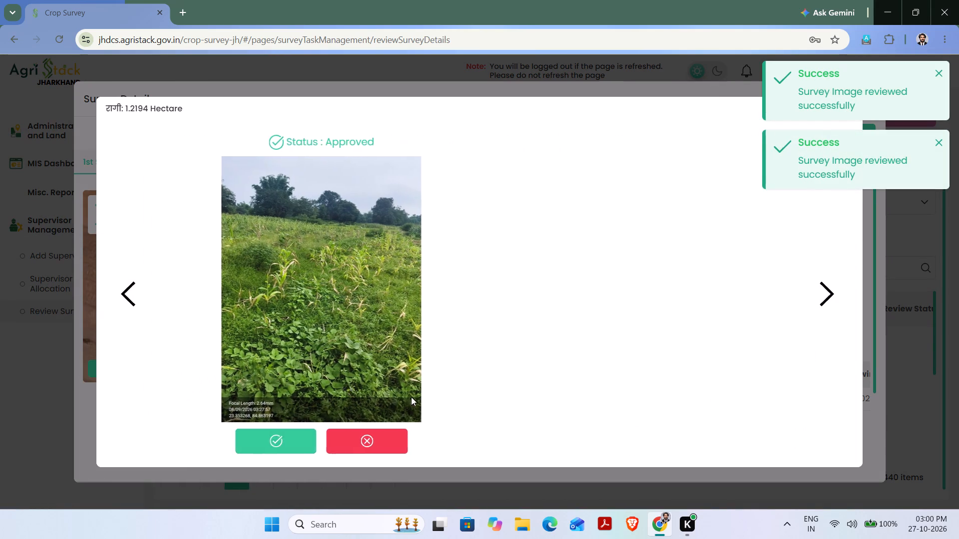
pyautogui.click(408, 448)
pyautogui.moveTo(515, 317); pyautogui.dragTo(469, 322)
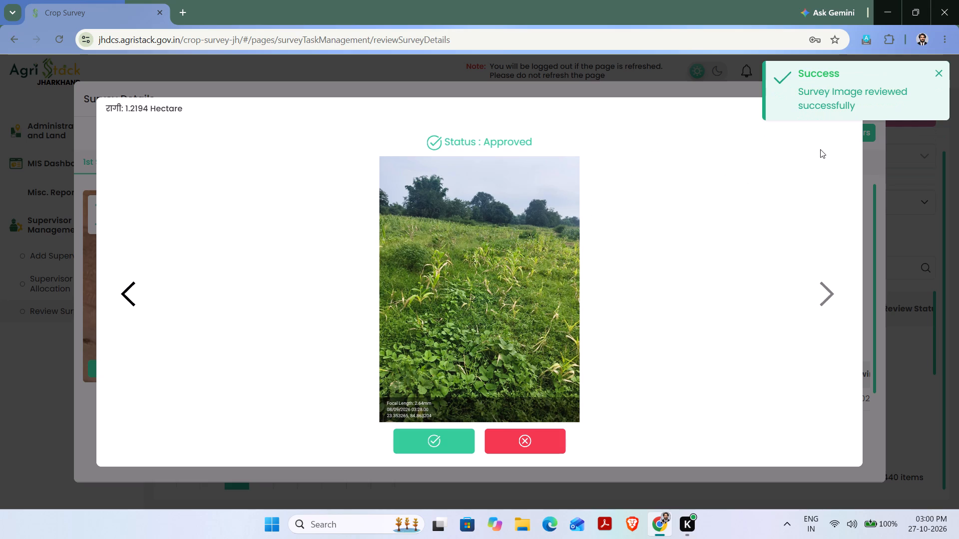
pyautogui.click(851, 105)
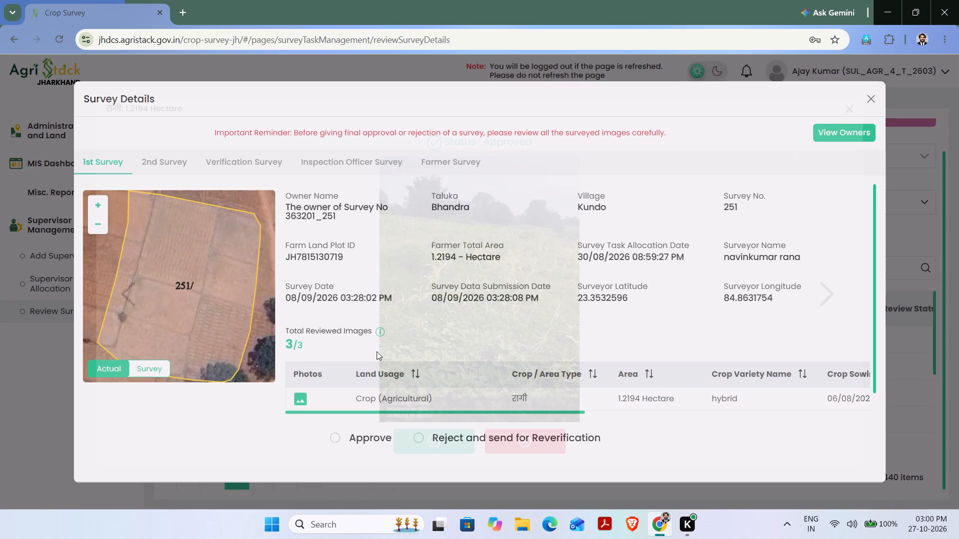
# Set the 1st Survey of survey number 251 to Approve, save the review and close the survey details.
pyautogui.scroll(-1, 377, 351)
pyautogui.click(373, 352)
pyautogui.click(437, 387)
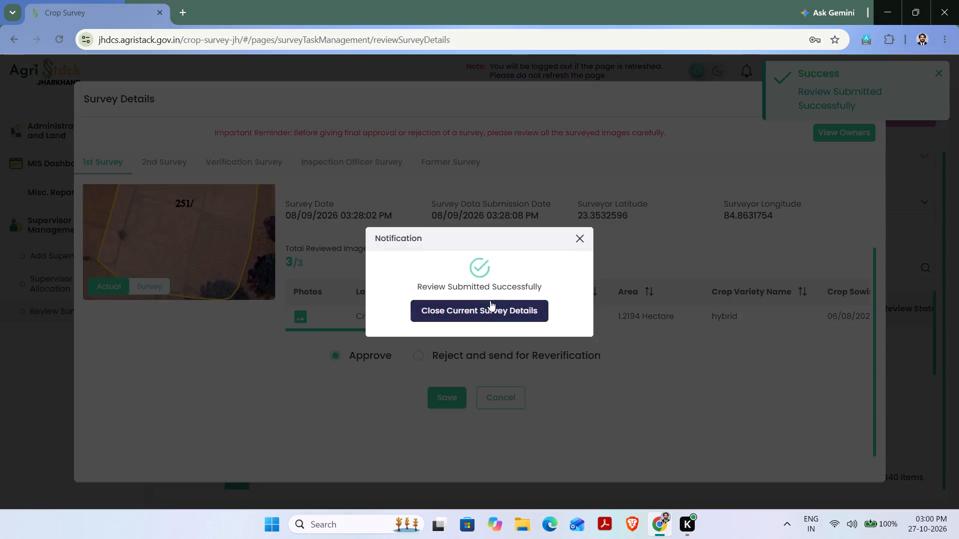
pyautogui.click(490, 300)
# Open the details of survey number 493, approve all three of its House photos and close the photo viewer.
pyautogui.click(181, 443)
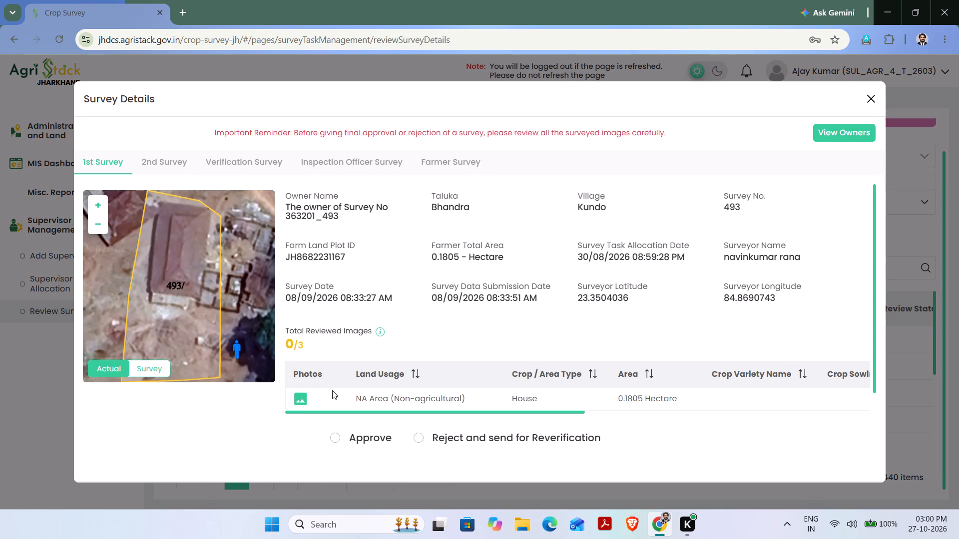
pyautogui.click(295, 398)
pyautogui.click(297, 398)
pyautogui.click(432, 438)
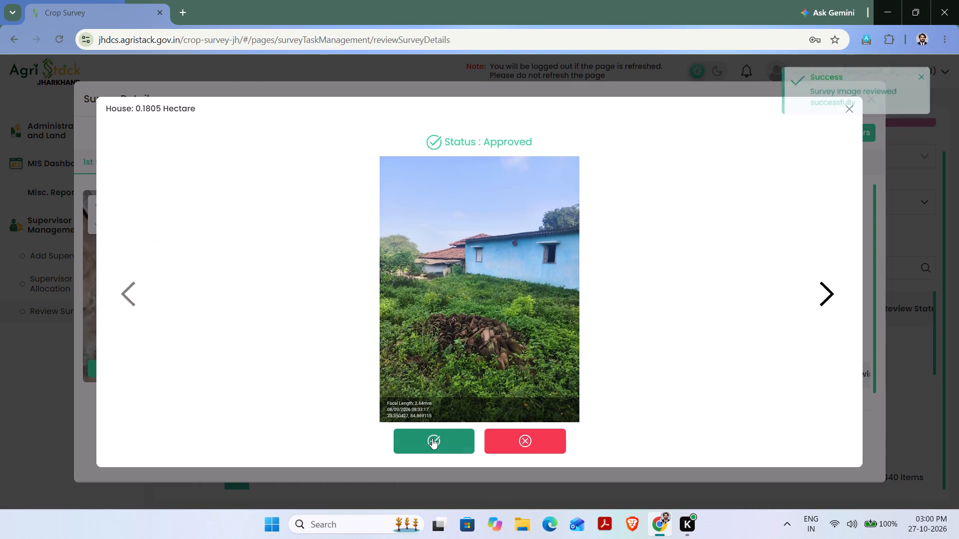
pyautogui.moveTo(508, 371); pyautogui.dragTo(409, 393)
pyautogui.click(458, 451)
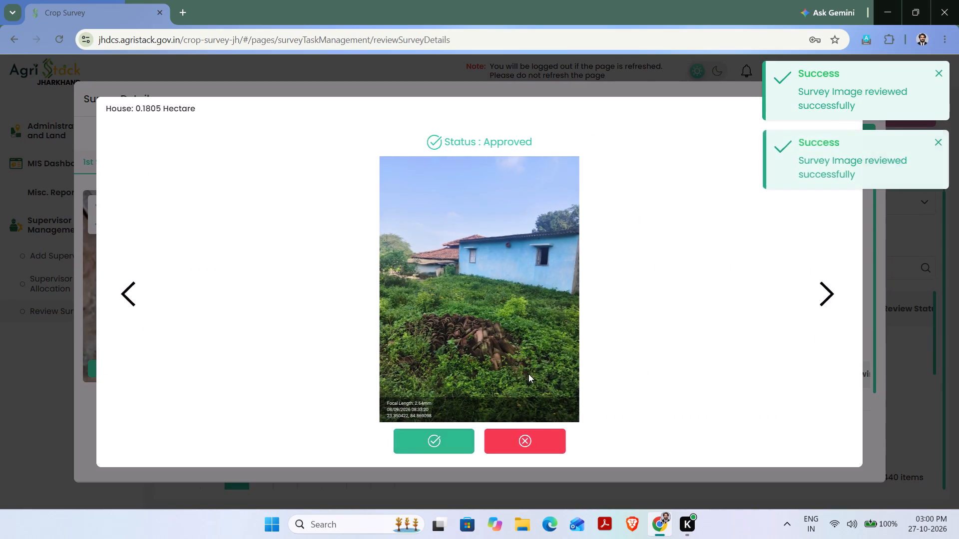
pyautogui.moveTo(525, 374); pyautogui.dragTo(419, 401)
pyautogui.click(440, 442)
pyautogui.moveTo(510, 336); pyautogui.dragTo(480, 336)
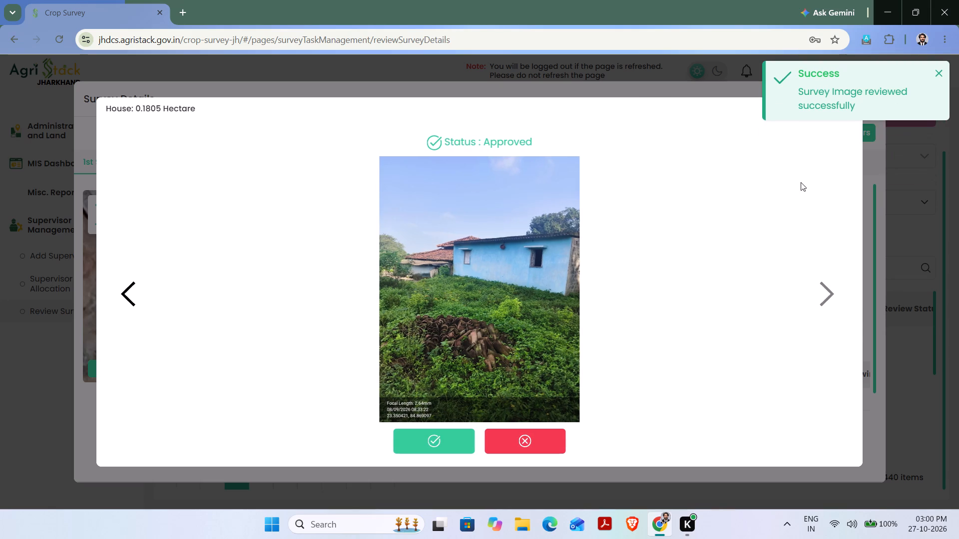
pyautogui.click(846, 109)
# Set the 1st Survey of survey number 493 to Approve, save the review and close the survey details.
pyautogui.scroll(-1, 422, 359)
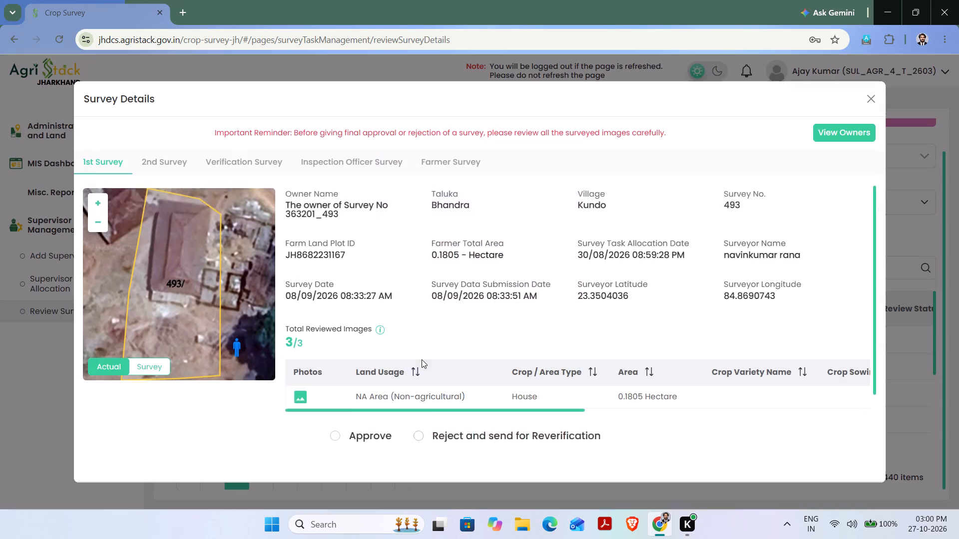
pyautogui.scroll(-1, 422, 359)
pyautogui.click(371, 388)
pyautogui.click(358, 384)
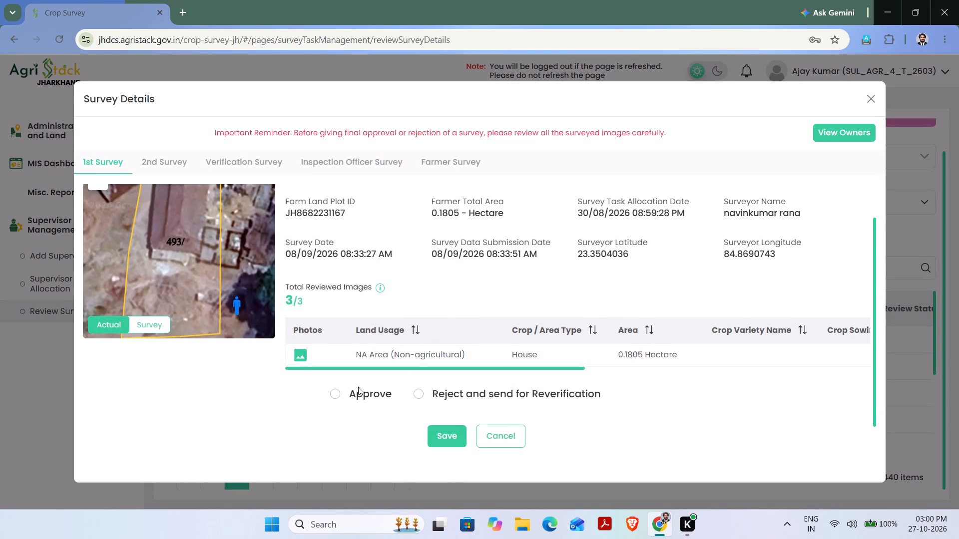
pyautogui.click(374, 402)
pyautogui.click(450, 435)
pyautogui.click(492, 311)
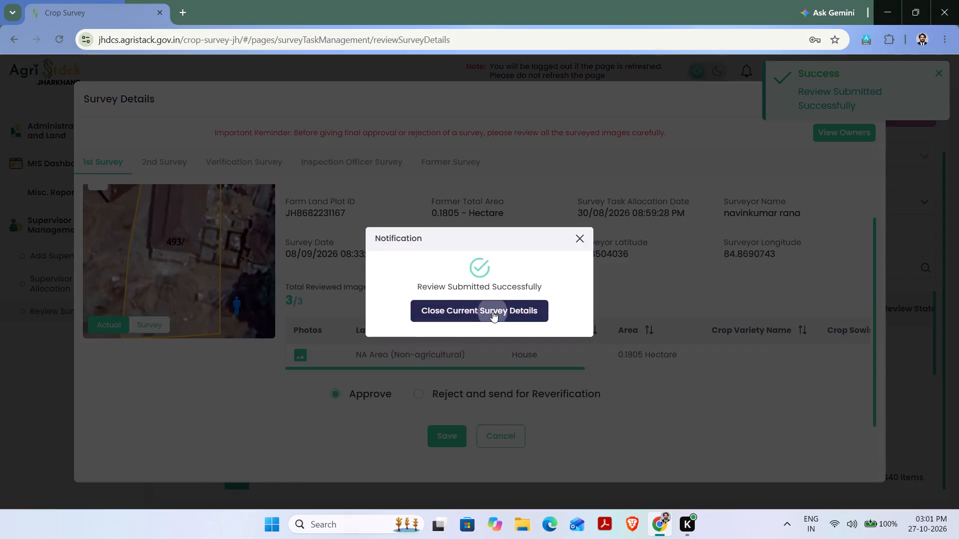
pyautogui.click(186, 444)
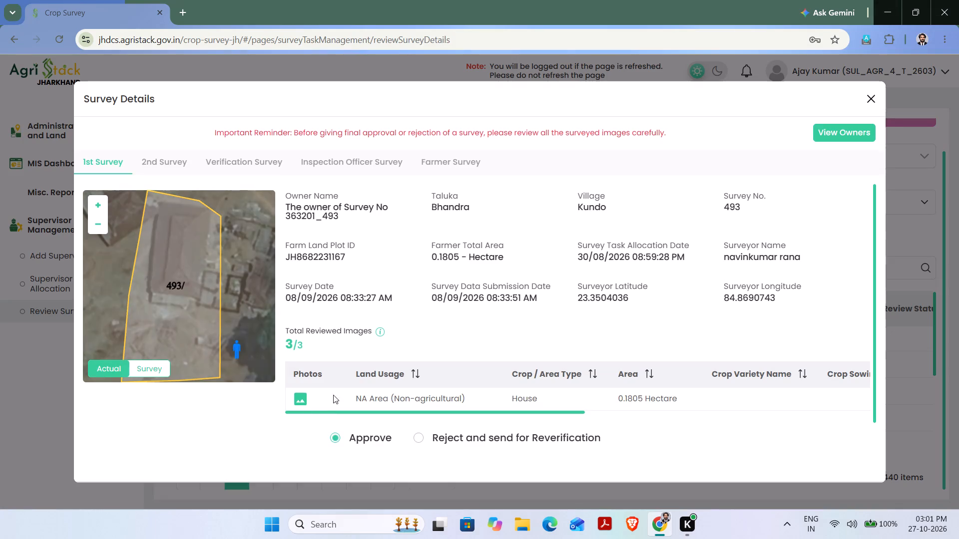
pyautogui.click(868, 99)
# Open the details of survey number 256, approve all three of its Fallow photos and close the photo viewer.
pyautogui.scroll(-3, 283, 409)
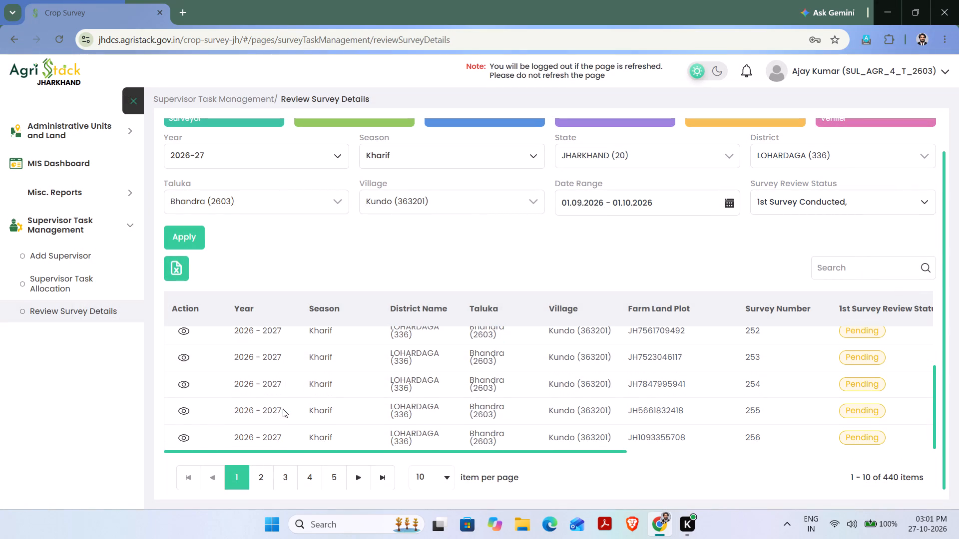
pyautogui.click(179, 439)
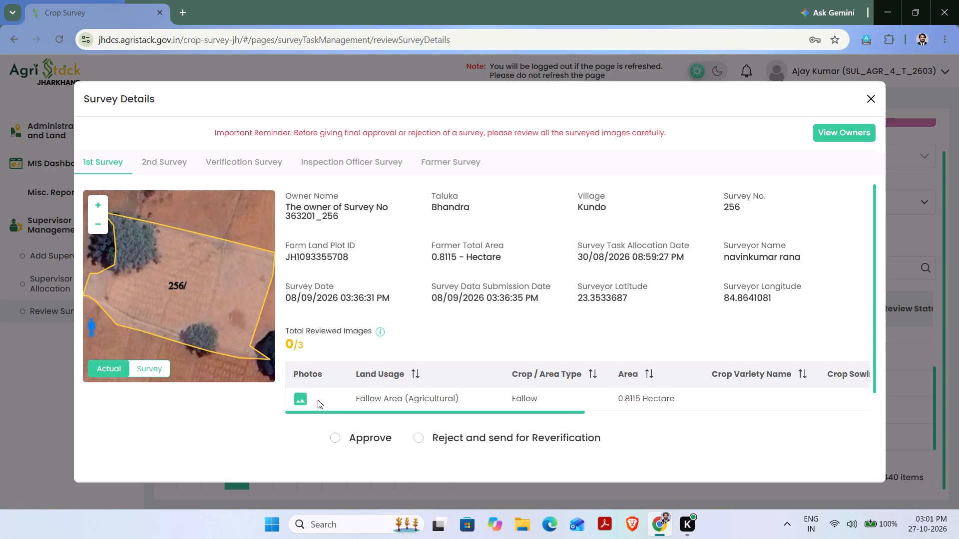
pyautogui.click(299, 397)
pyautogui.click(406, 437)
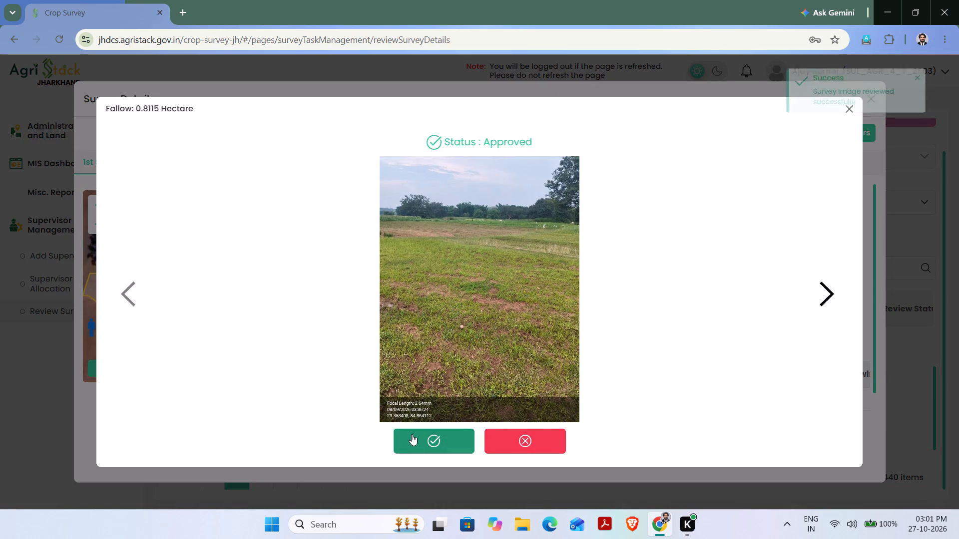
pyautogui.moveTo(528, 350); pyautogui.dragTo(423, 371)
pyautogui.click(444, 435)
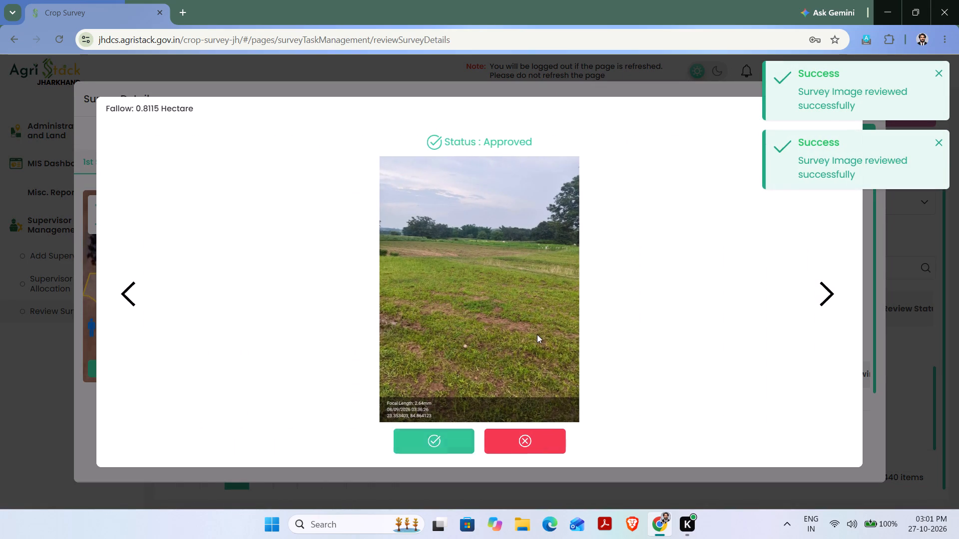
pyautogui.moveTo(536, 334); pyautogui.dragTo(433, 347)
pyautogui.click(445, 442)
pyautogui.moveTo(535, 283); pyautogui.dragTo(511, 283)
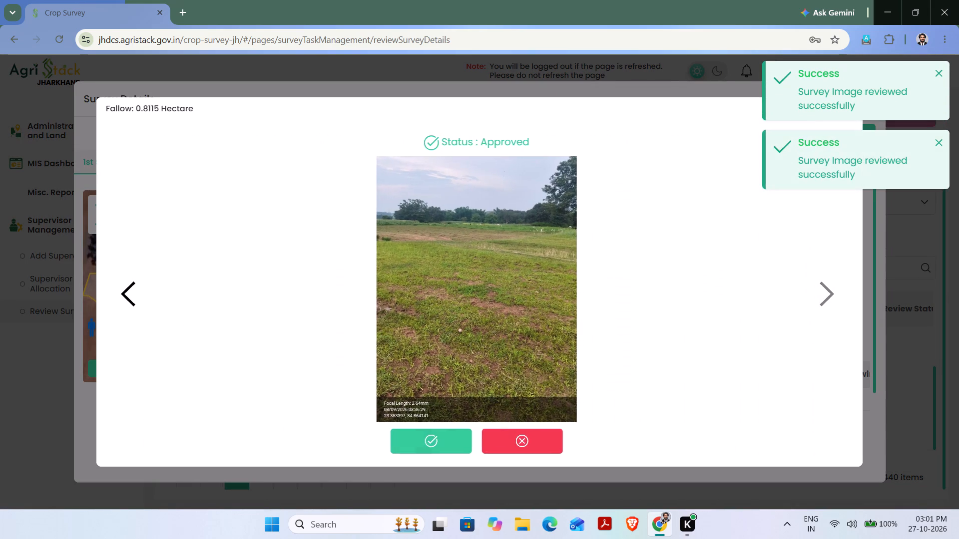
pyautogui.moveTo(511, 283); pyautogui.dragTo(496, 283)
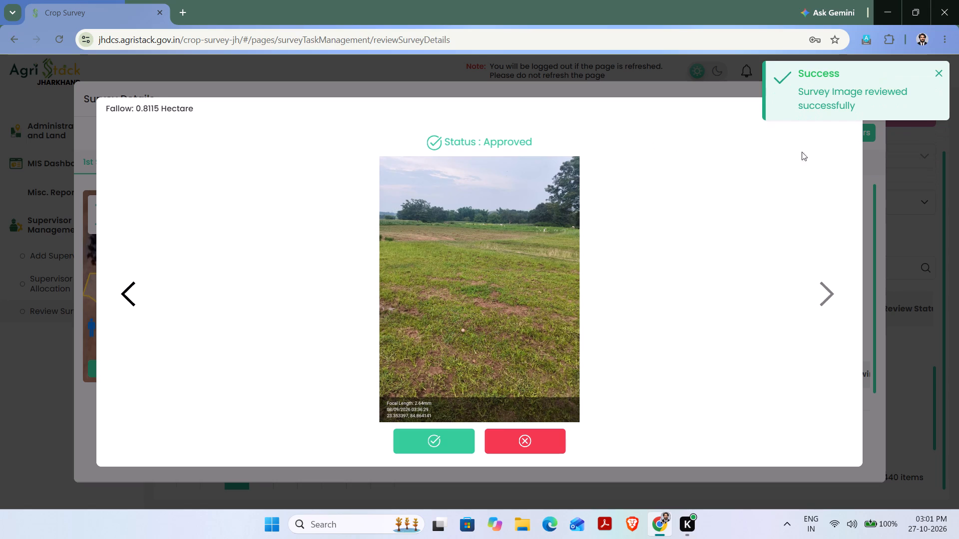
pyautogui.click(849, 105)
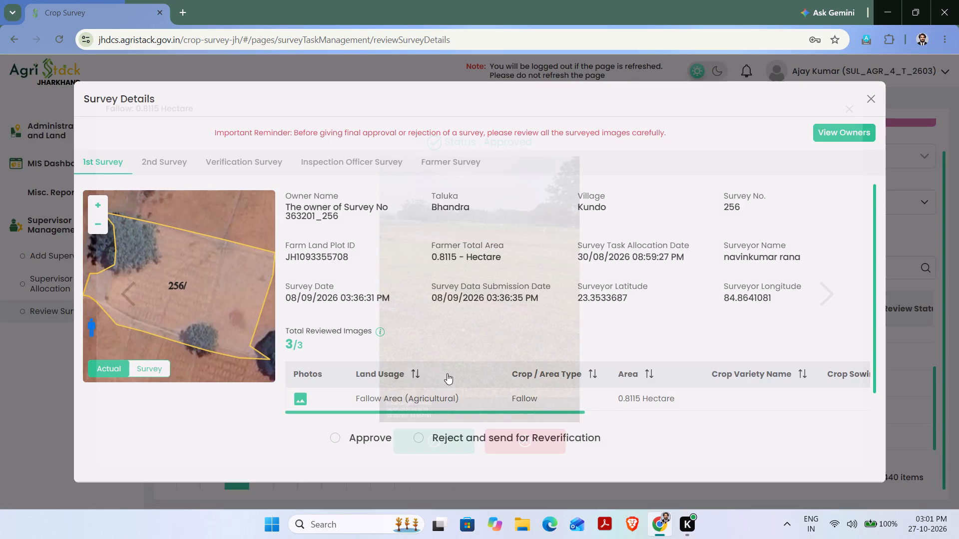
# Set the 1st Survey of survey number 256 to Approve, save the review and close the survey details.
pyautogui.scroll(-1, 432, 377)
pyautogui.click(395, 361)
pyautogui.click(383, 359)
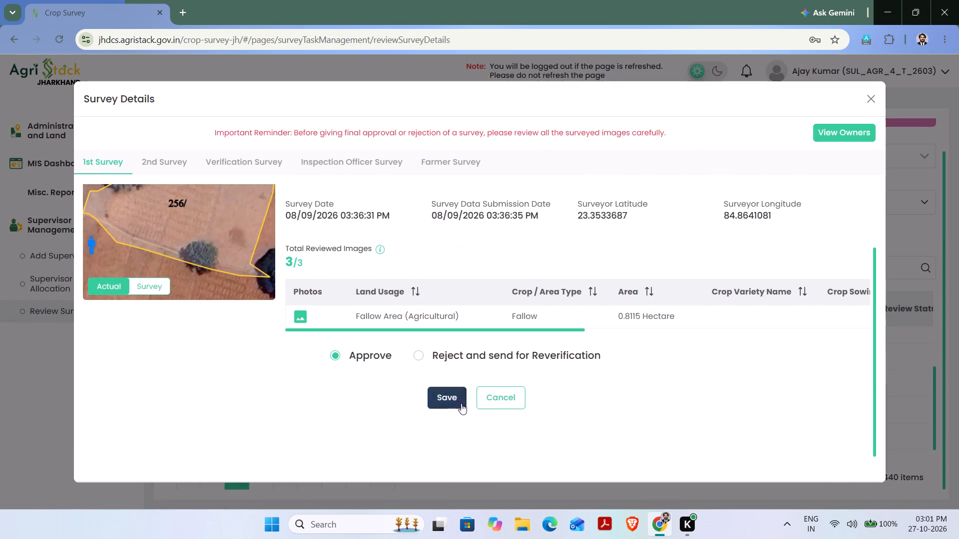
pyautogui.click(462, 403)
pyautogui.click(494, 321)
# Open the details of survey number 255, approve all three of its Fallow photos and close the photo viewer.
pyautogui.click(178, 409)
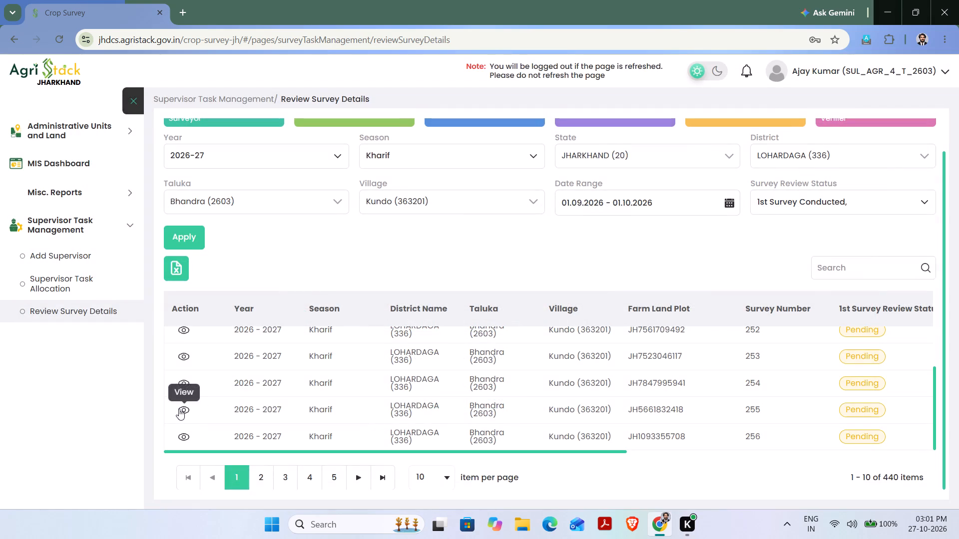
pyautogui.click(294, 399)
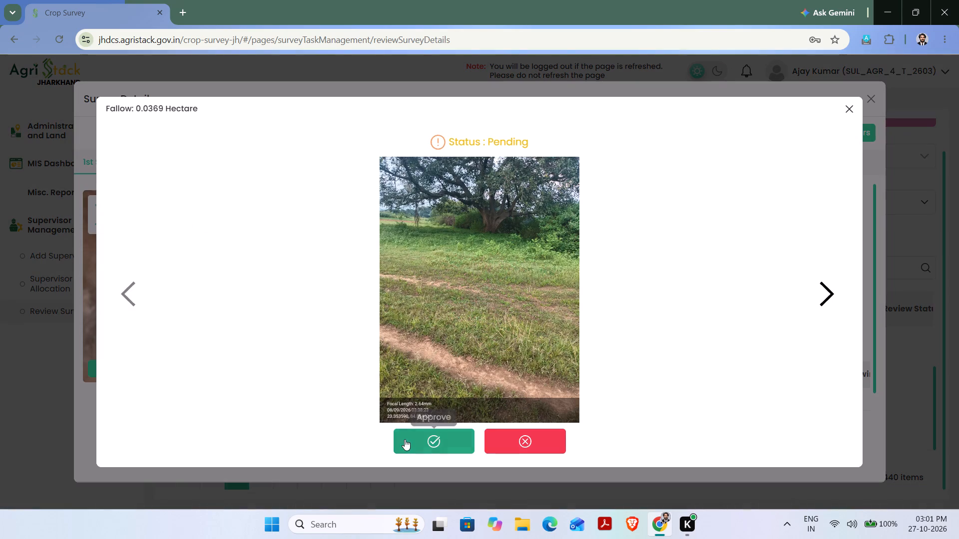
pyautogui.click(409, 441)
pyautogui.moveTo(485, 358); pyautogui.dragTo(414, 364)
pyautogui.click(458, 433)
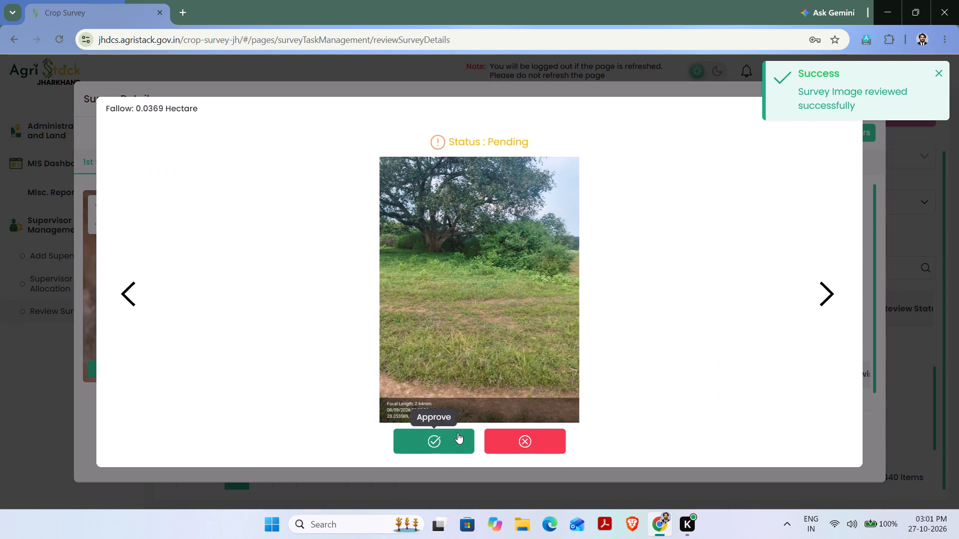
pyautogui.moveTo(508, 347); pyautogui.dragTo(427, 358)
pyautogui.click(448, 436)
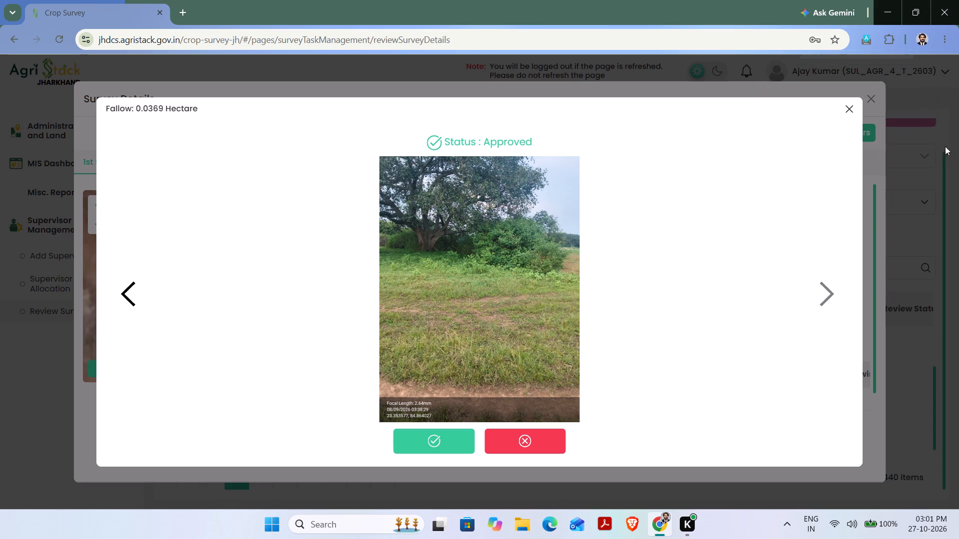
pyautogui.click(849, 107)
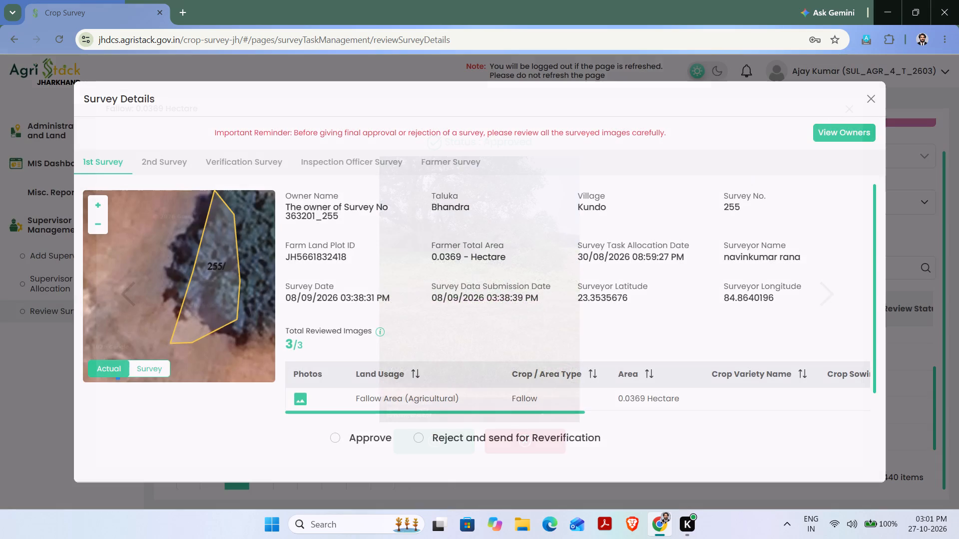
# Set the 1st Survey of survey number 255 to Approve, save the review and close the survey details.
pyautogui.scroll(-2, 591, 303)
pyautogui.click(389, 357)
pyautogui.click(447, 401)
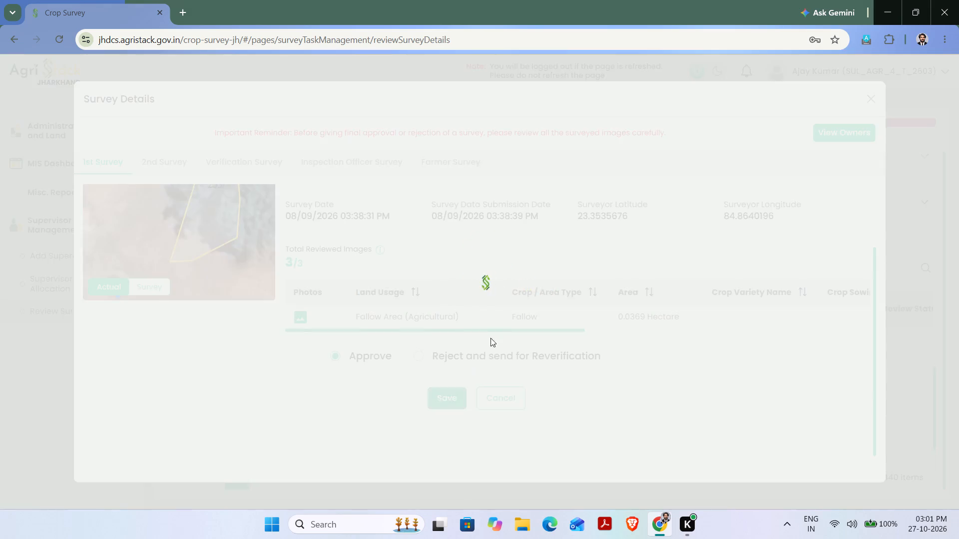
pyautogui.click(502, 320)
# Open the details of survey number 254, approve all three of its Fallow photos and close the photo viewer.
pyautogui.click(186, 388)
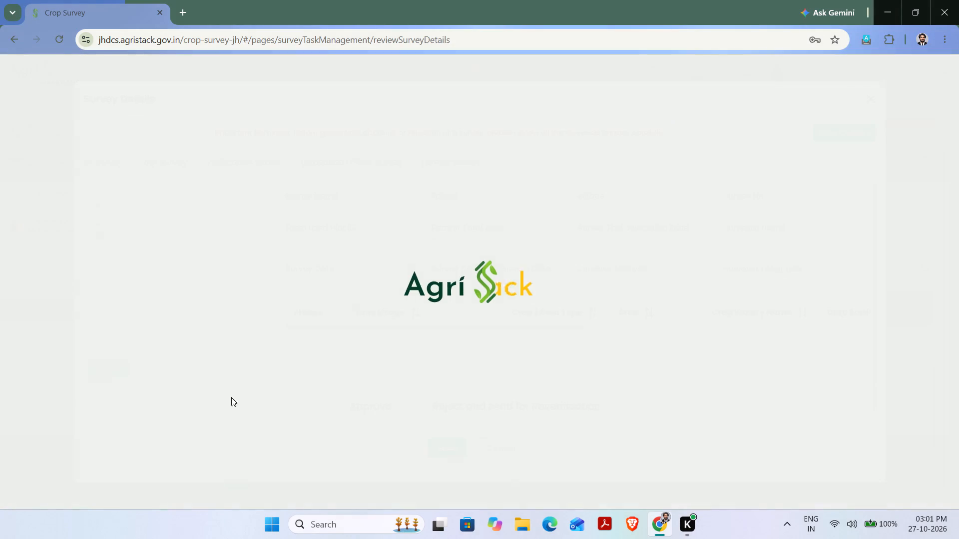
pyautogui.click(304, 402)
pyautogui.click(421, 439)
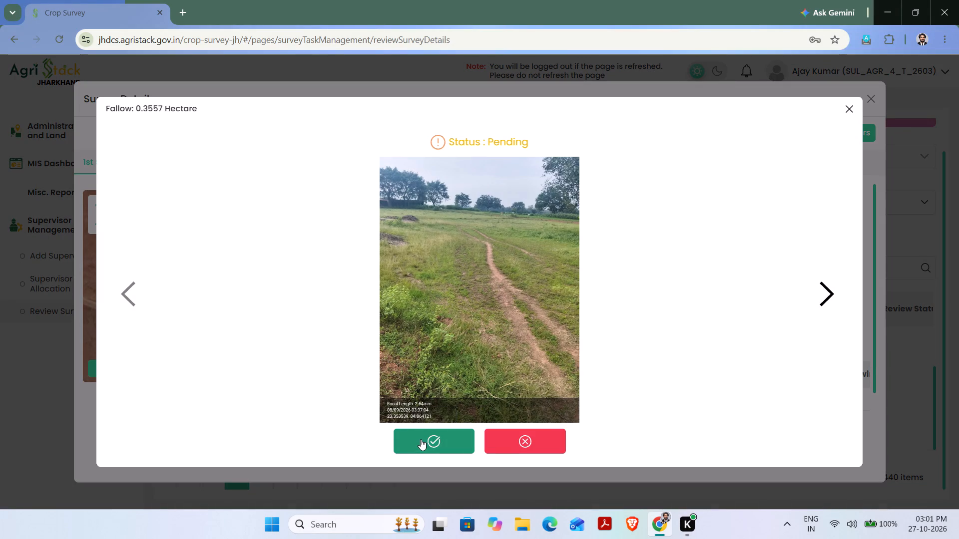
pyautogui.moveTo(519, 378); pyautogui.dragTo(422, 390)
pyautogui.click(454, 445)
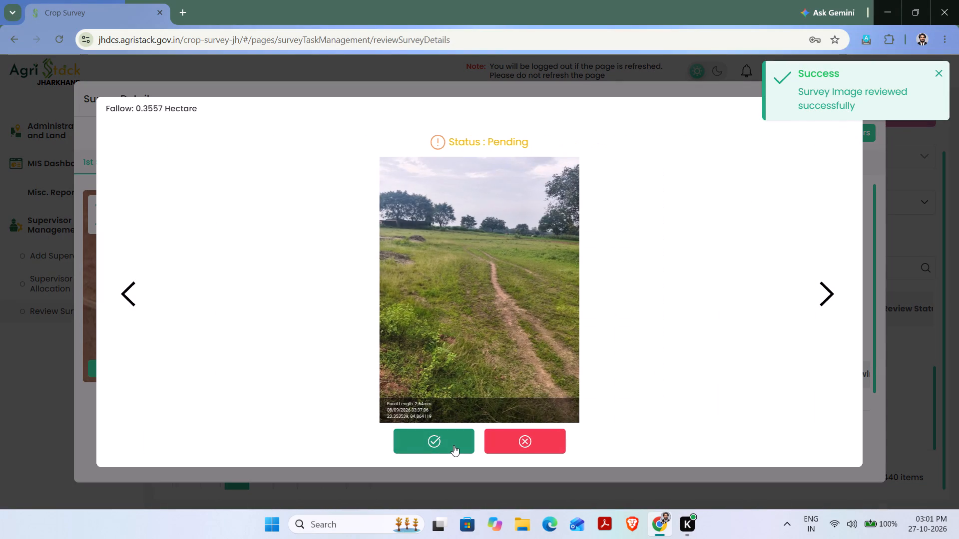
pyautogui.moveTo(540, 358); pyautogui.dragTo(434, 381)
pyautogui.click(435, 449)
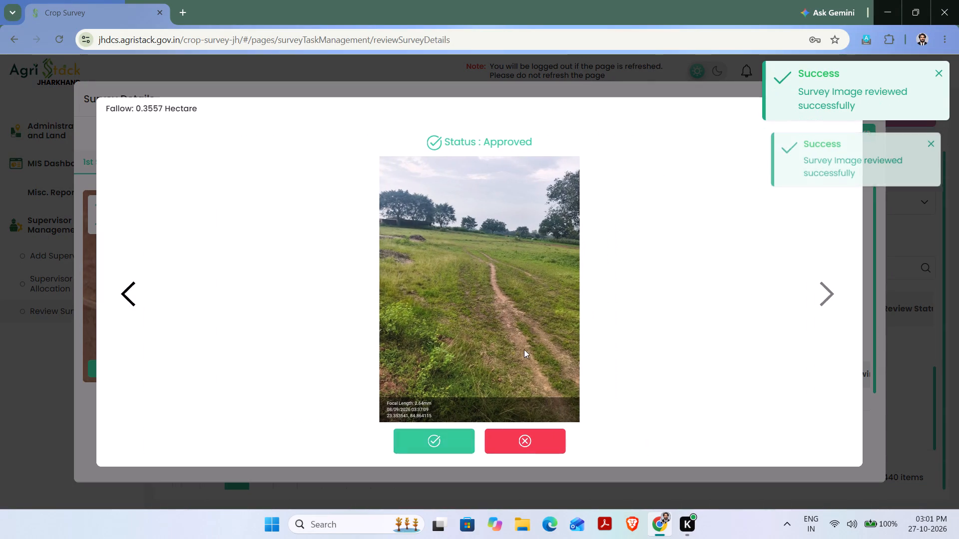
pyautogui.moveTo(520, 349); pyautogui.dragTo(478, 349)
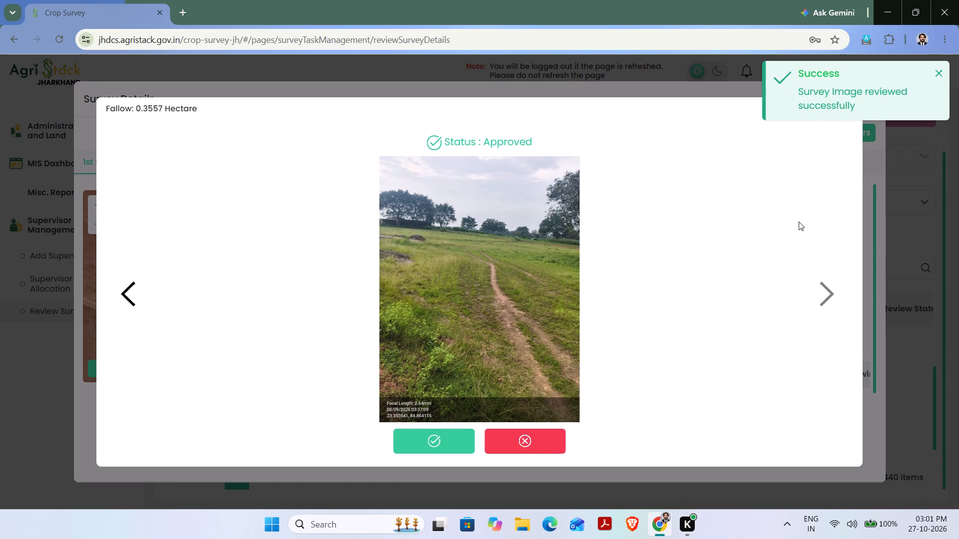
pyautogui.click(847, 106)
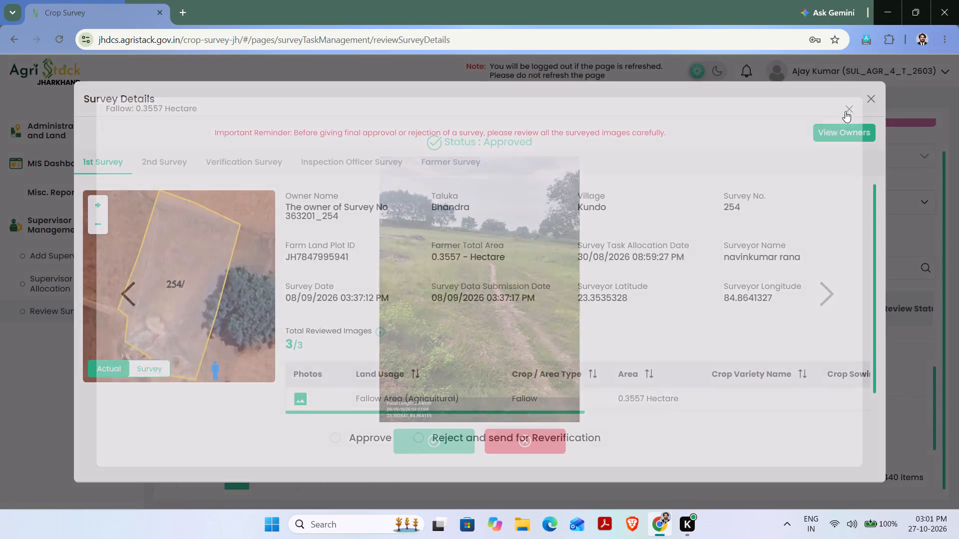
# Set the 1st Survey of survey number 254 to Approve, save the review and close the survey details.
pyautogui.scroll(-2, 487, 330)
pyautogui.click(367, 358)
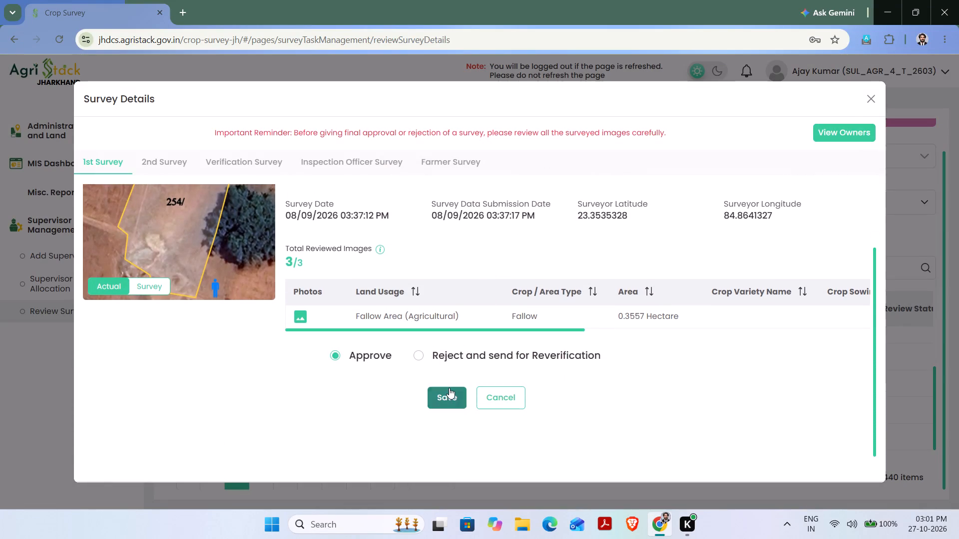
pyautogui.click(449, 388)
pyautogui.click(491, 318)
# Open the details of survey number 253, approve all three of its Other NA uses photos and close the photo viewer.
pyautogui.click(182, 352)
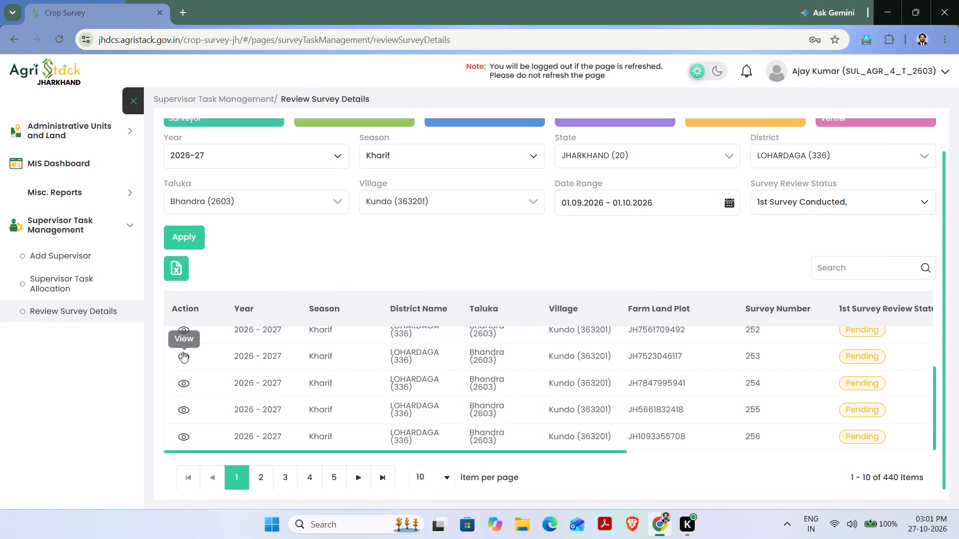
pyautogui.click(293, 412)
pyautogui.click(297, 404)
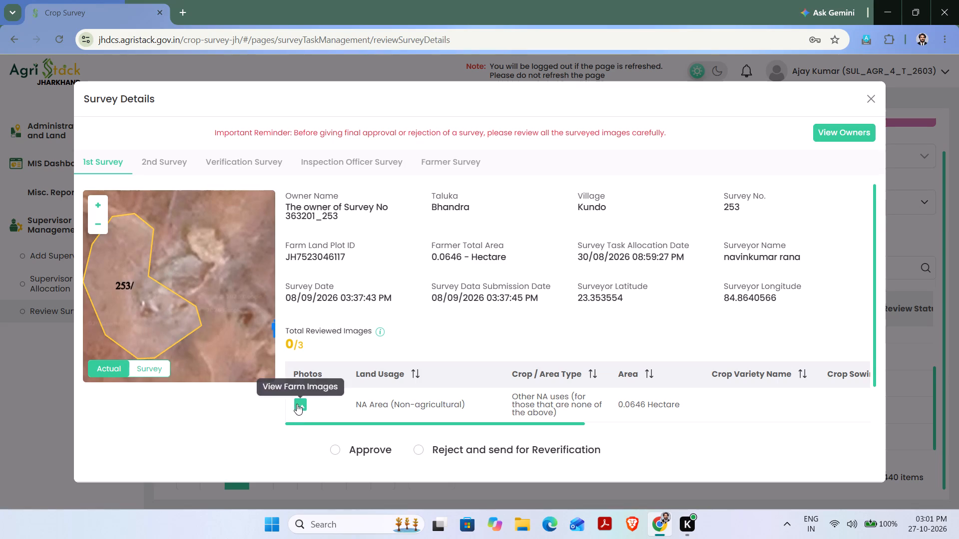
pyautogui.click(416, 454)
pyautogui.click(424, 441)
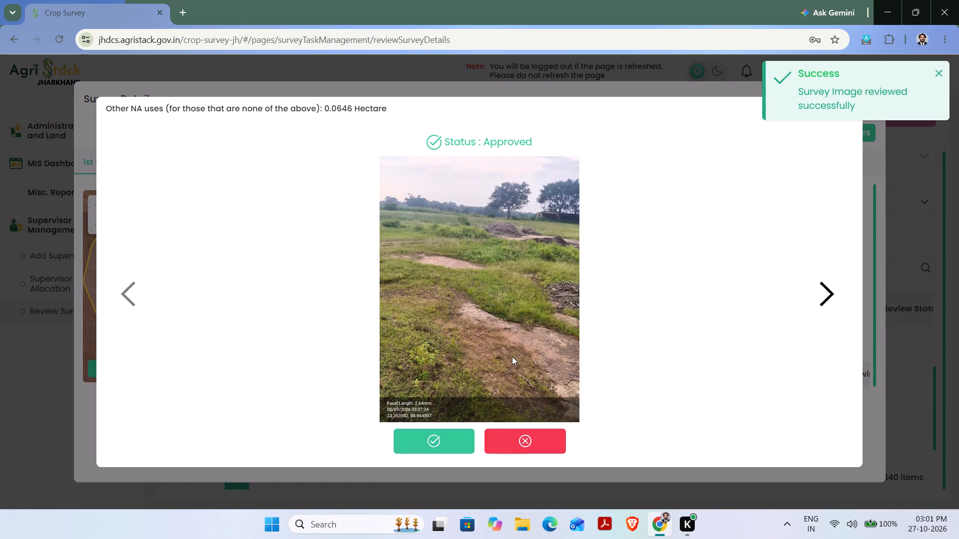
pyautogui.moveTo(348, 374); pyautogui.dragTo(340, 374)
pyautogui.moveTo(468, 341); pyautogui.dragTo(364, 356)
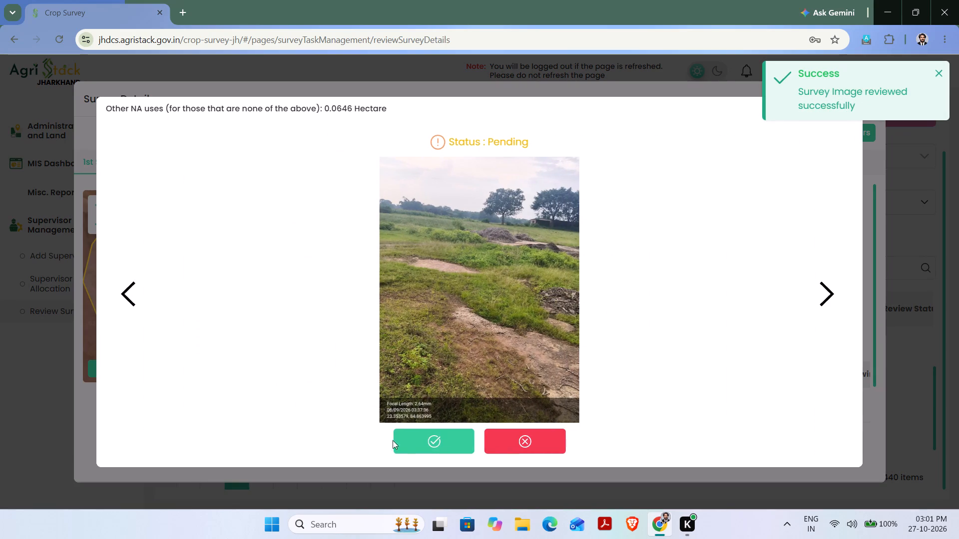
pyautogui.click(410, 440)
pyautogui.moveTo(507, 342); pyautogui.dragTo(390, 361)
pyautogui.click(444, 445)
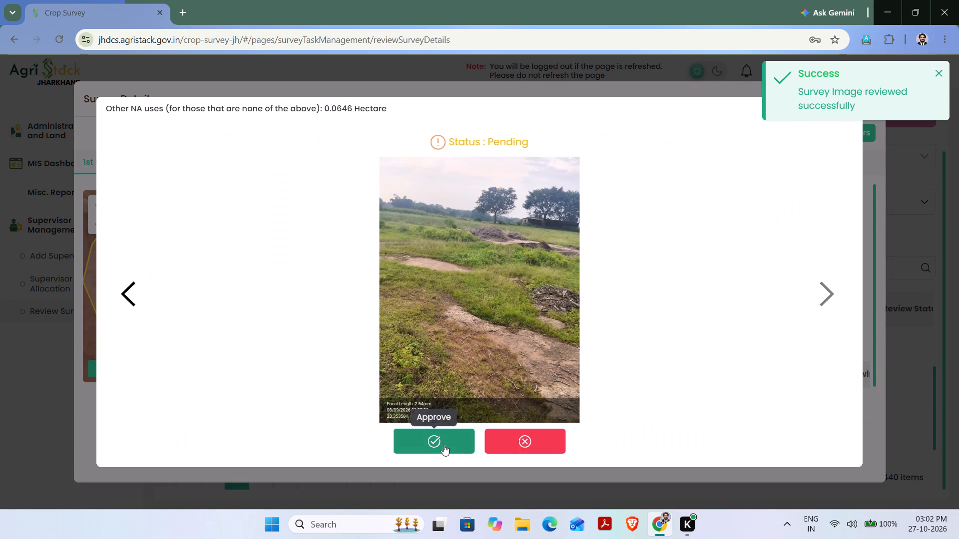
pyautogui.moveTo(511, 338); pyautogui.dragTo(469, 338)
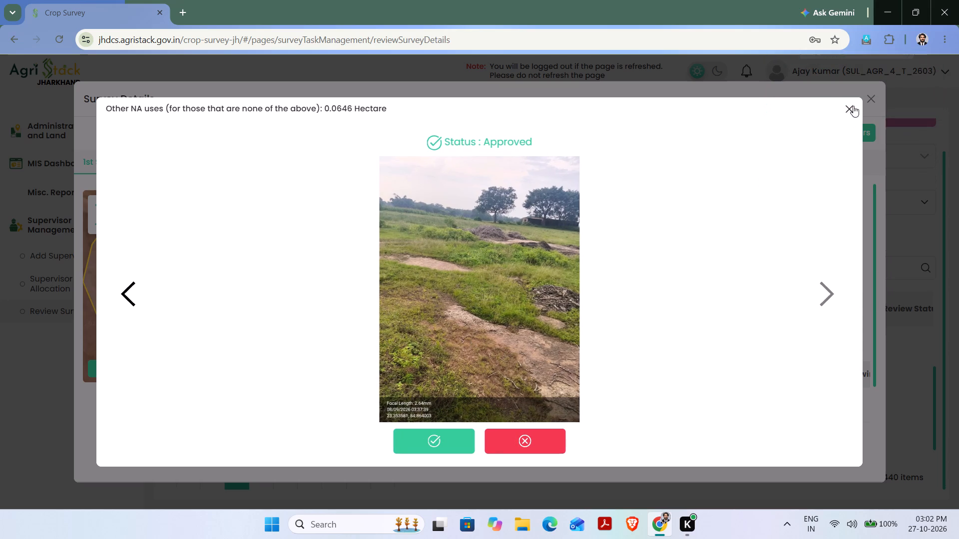
pyautogui.click(852, 106)
# Set the 1st Survey of survey number 253 to Approve, save the review and close the survey details.
pyautogui.scroll(-1, 413, 353)
pyautogui.click(377, 363)
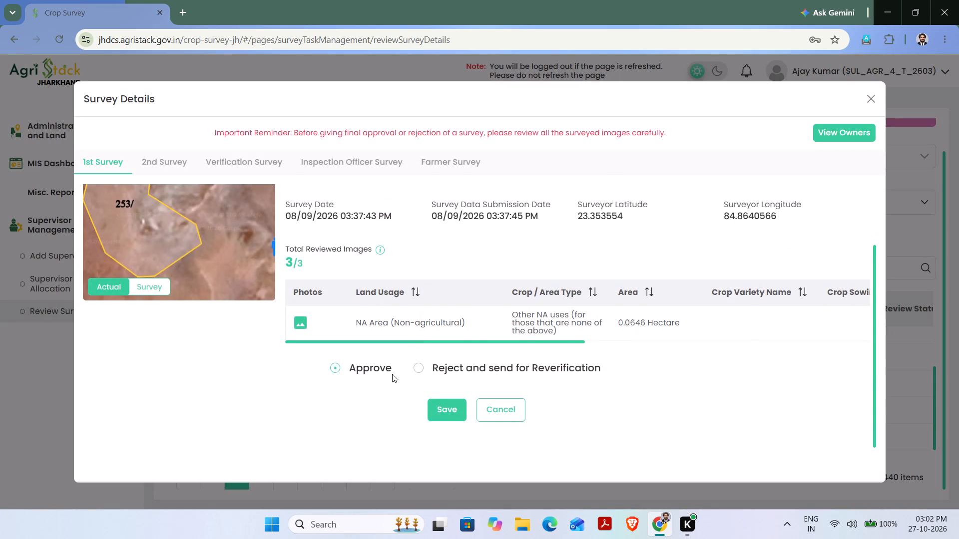
pyautogui.click(446, 415)
pyautogui.click(495, 313)
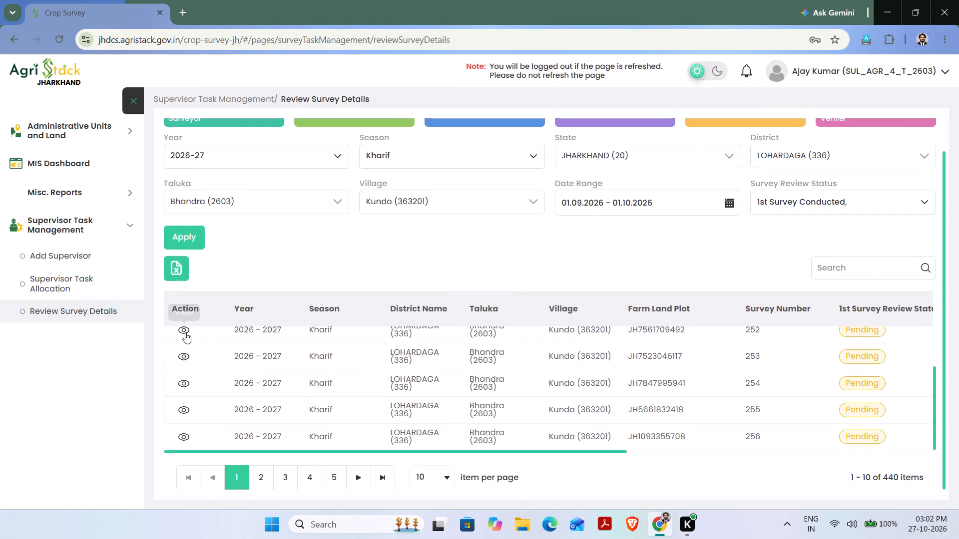
# Open the details of survey number 252, approve all three of its रागी crop photos and close the photo viewer.
pyautogui.click(183, 331)
pyautogui.click(299, 401)
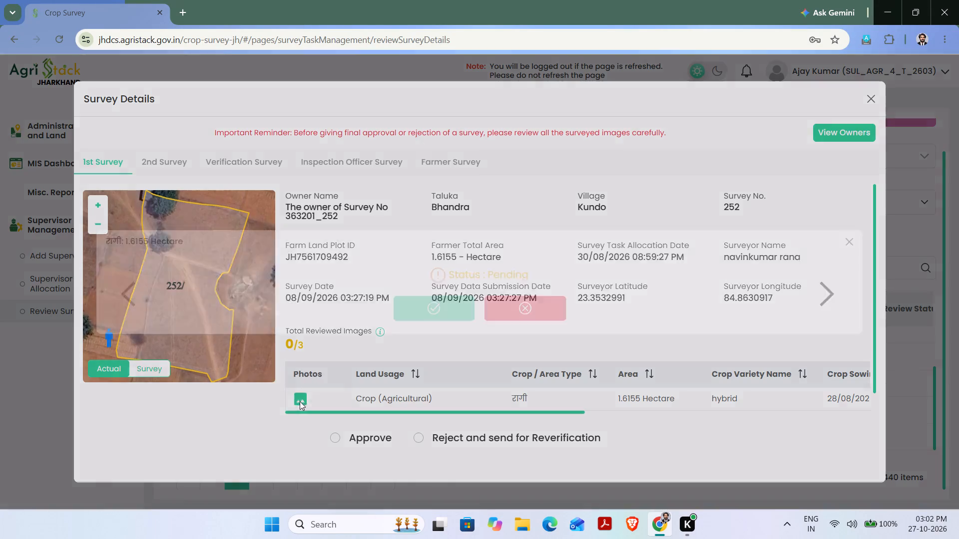
pyautogui.click(438, 448)
pyautogui.moveTo(504, 370); pyautogui.dragTo(398, 376)
pyautogui.click(428, 438)
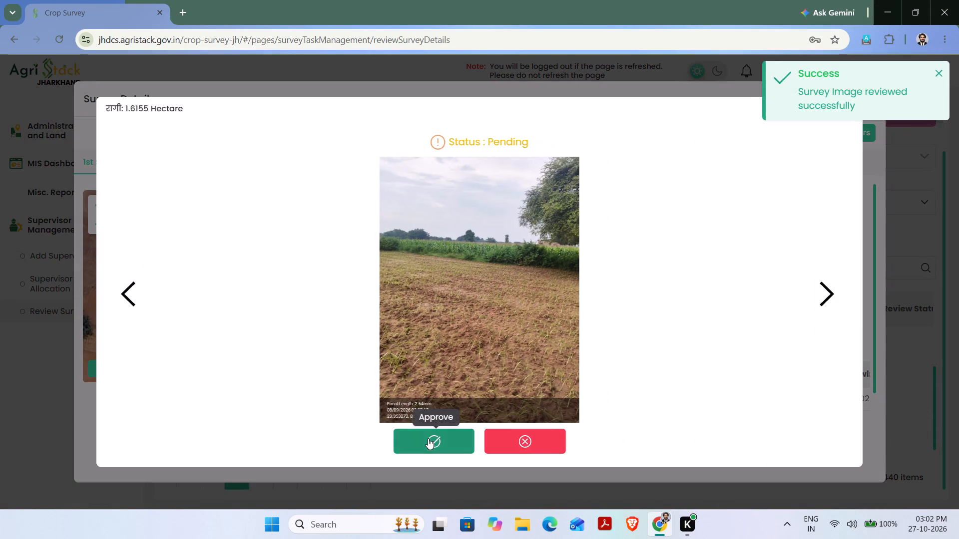
pyautogui.moveTo(491, 377); pyautogui.dragTo(405, 382)
pyautogui.click(436, 437)
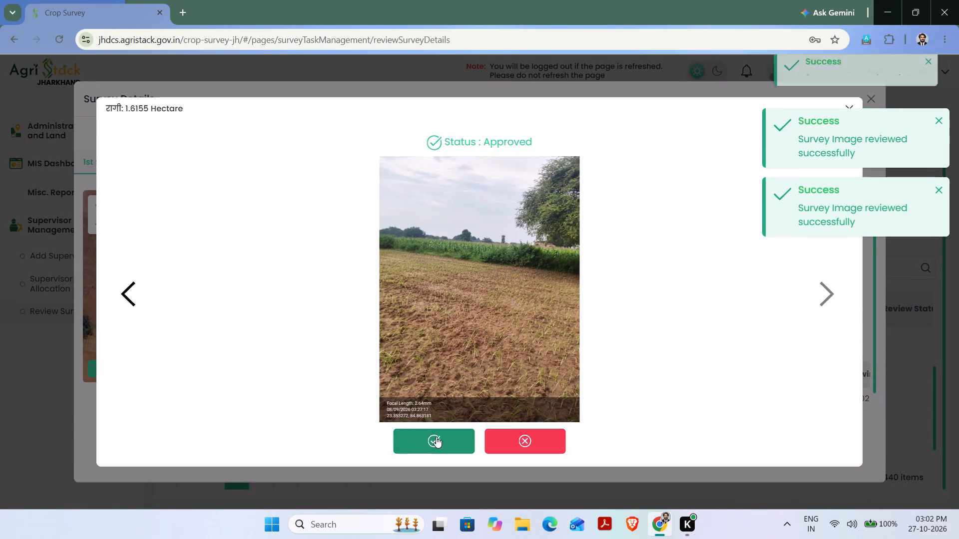
pyautogui.moveTo(487, 357); pyautogui.dragTo(439, 351)
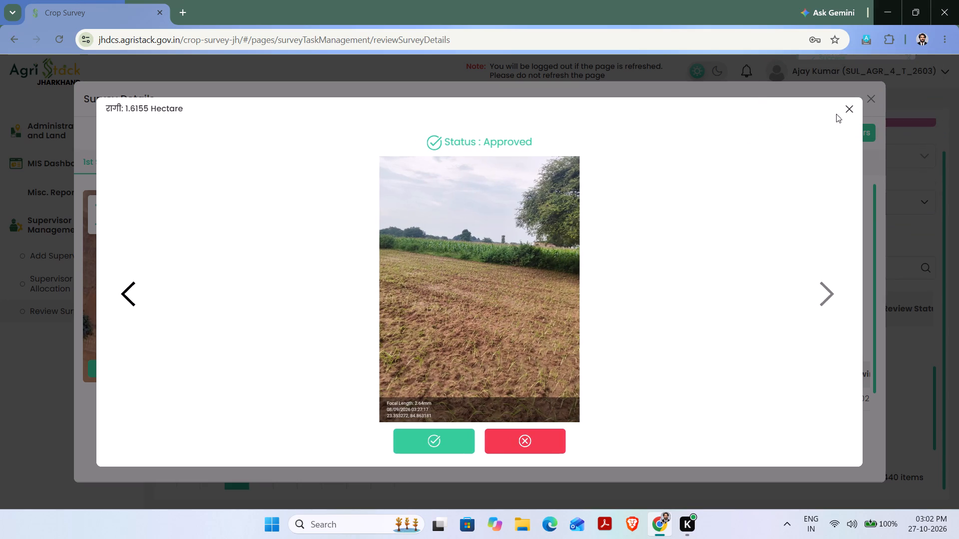
pyautogui.click(844, 107)
pyautogui.click(850, 108)
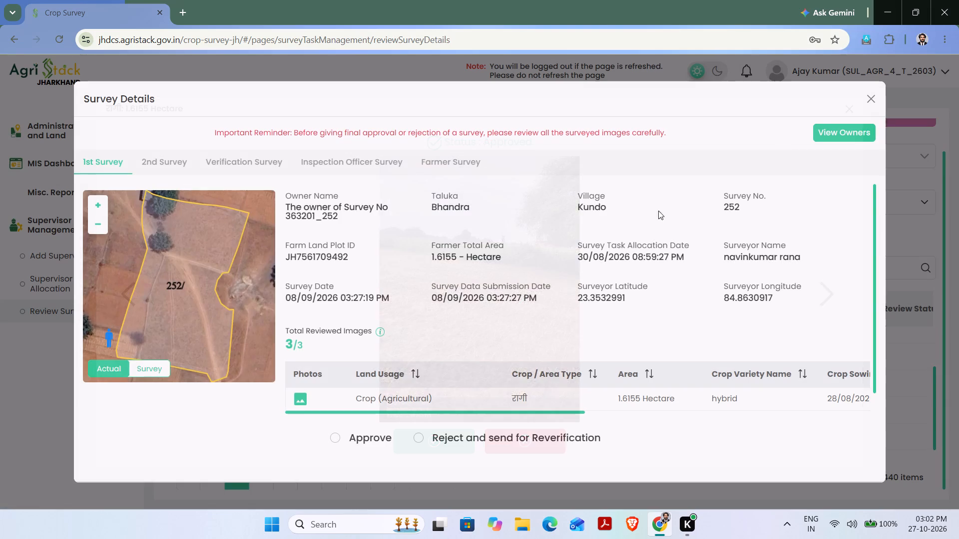
# Set the 1st Survey of survey number 252 to Approve, save the review and close the survey details.
pyautogui.scroll(-2, 413, 339)
pyautogui.click(359, 362)
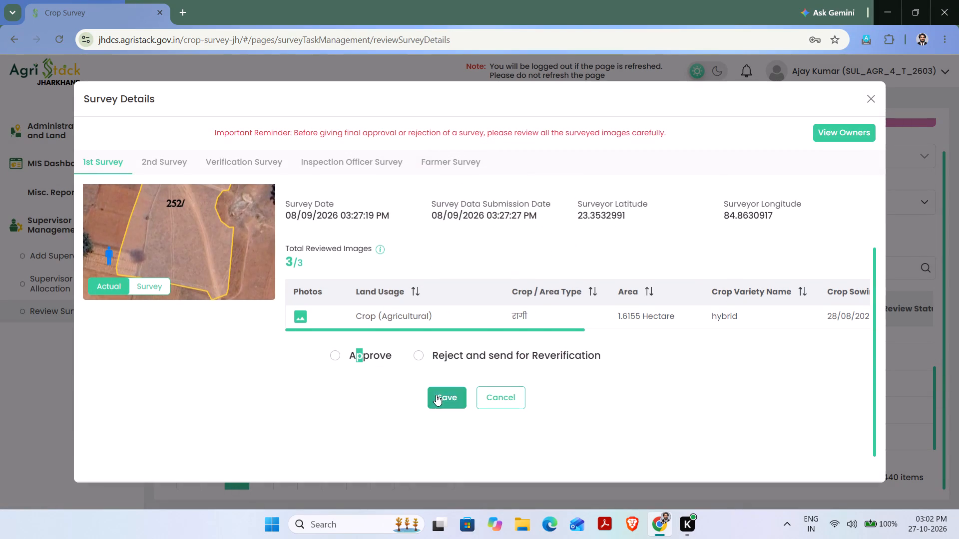
pyautogui.click(382, 357)
pyautogui.click(448, 389)
pyautogui.click(501, 310)
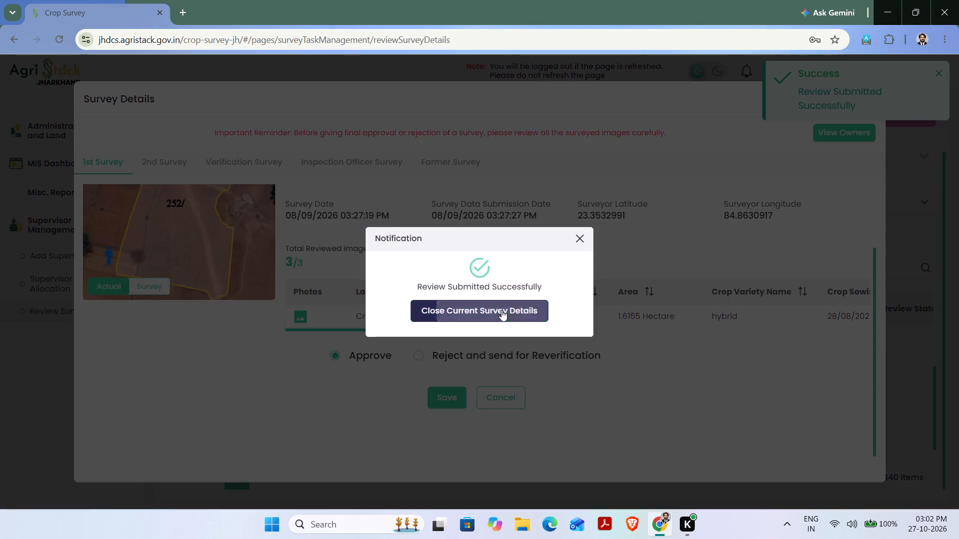
# Reload the list of pending Kundo surveys with the current filters.
pyautogui.click(183, 248)
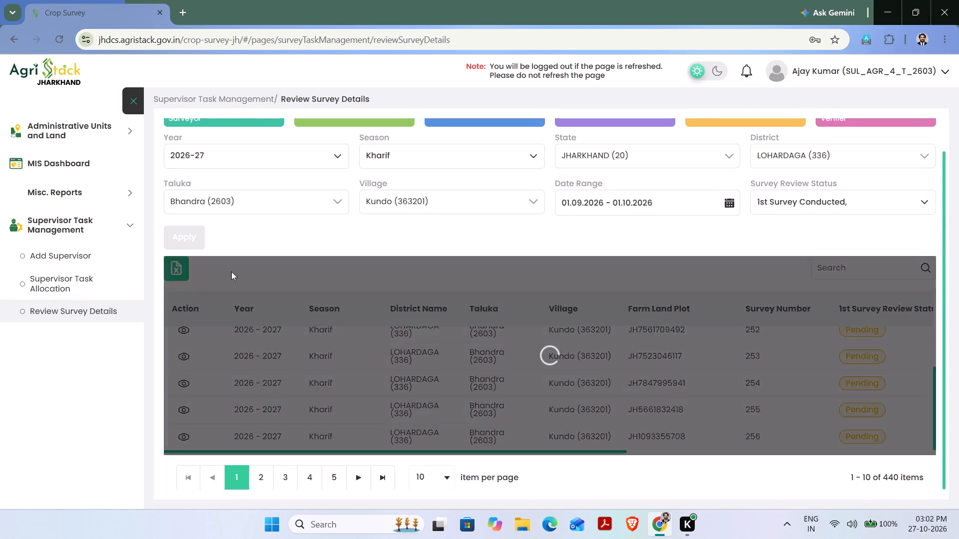
# Open the details of survey number 257, approve both of its Fallow photos and close the photo viewer.
pyautogui.scroll(5, 239, 349)
pyautogui.click(181, 339)
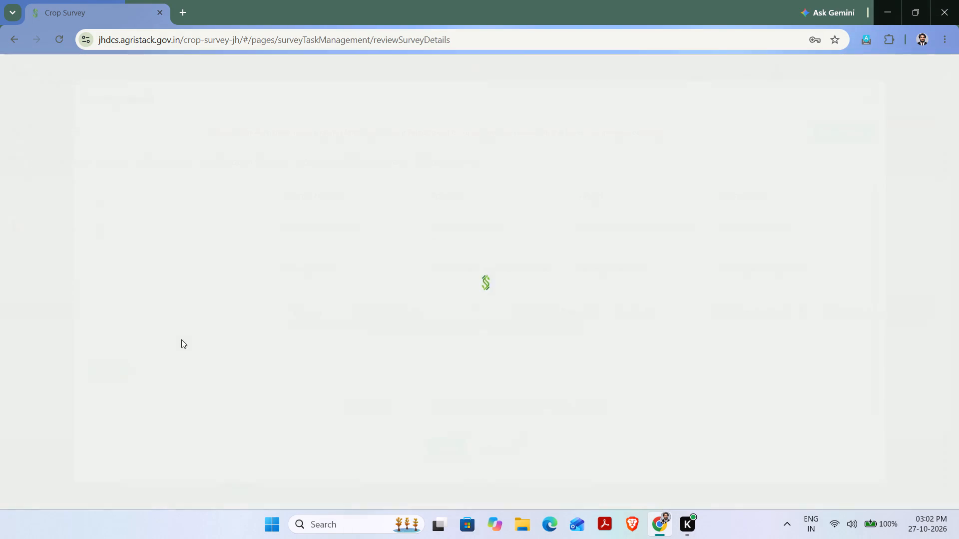
pyautogui.click(296, 392)
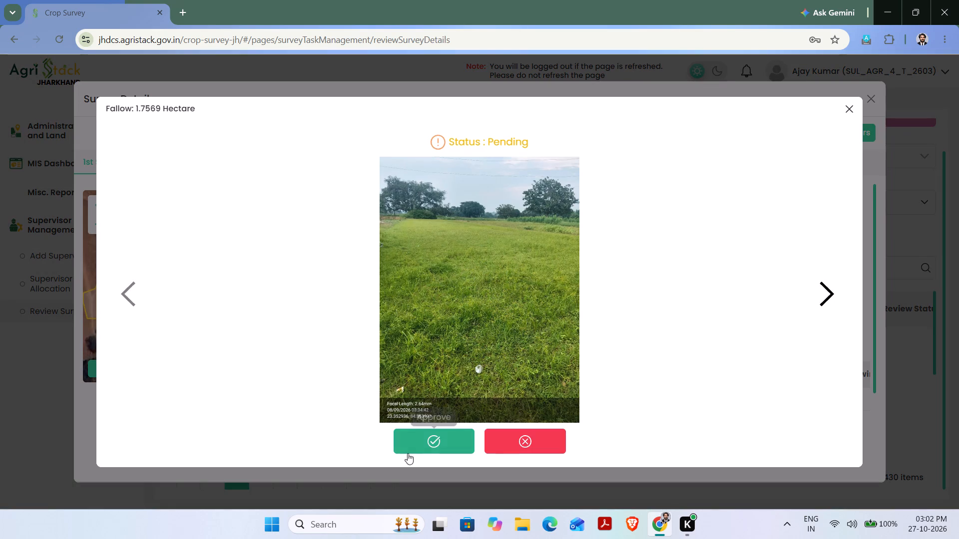
pyautogui.click(423, 447)
pyautogui.moveTo(533, 362); pyautogui.dragTo(411, 386)
pyautogui.click(420, 437)
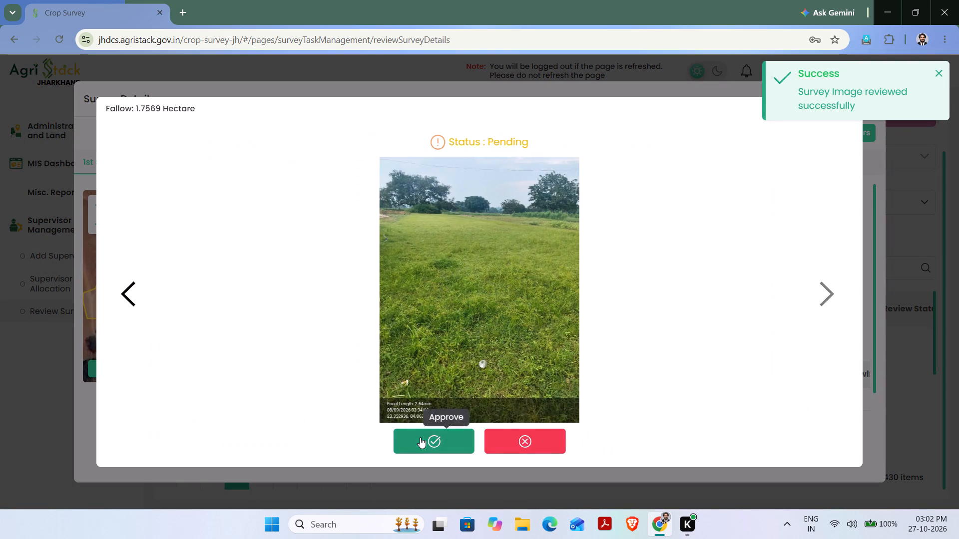
pyautogui.moveTo(510, 371); pyautogui.dragTo(420, 391)
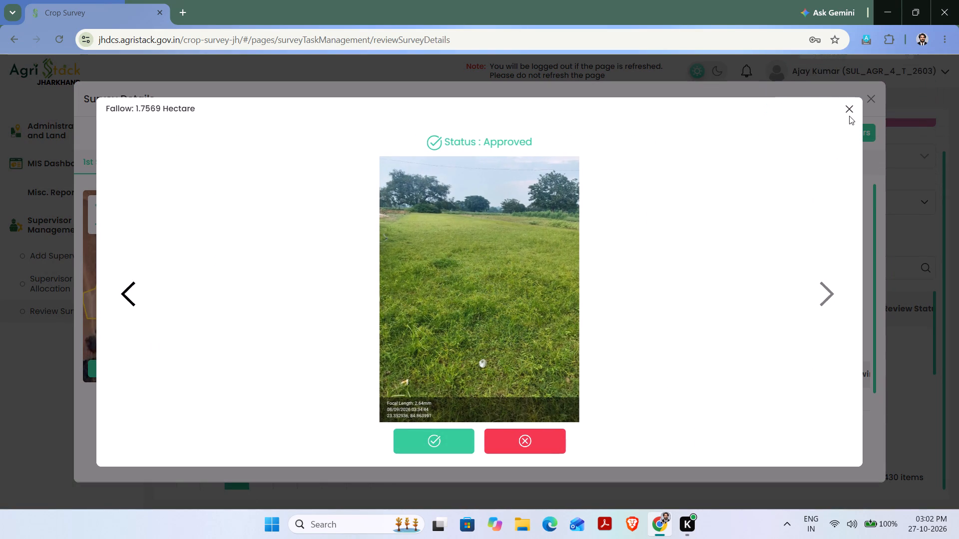
pyautogui.click(848, 112)
# Set the 1st Survey of survey number 257 to Approve, save the review and close the survey details.
pyautogui.scroll(-1, 398, 347)
pyautogui.click(376, 356)
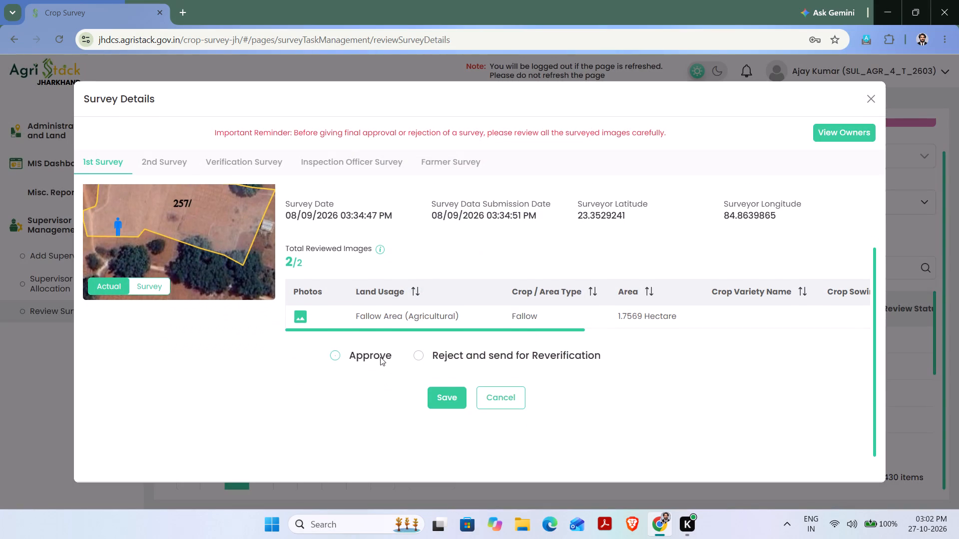
pyautogui.click(425, 395)
pyautogui.click(444, 394)
pyautogui.click(482, 308)
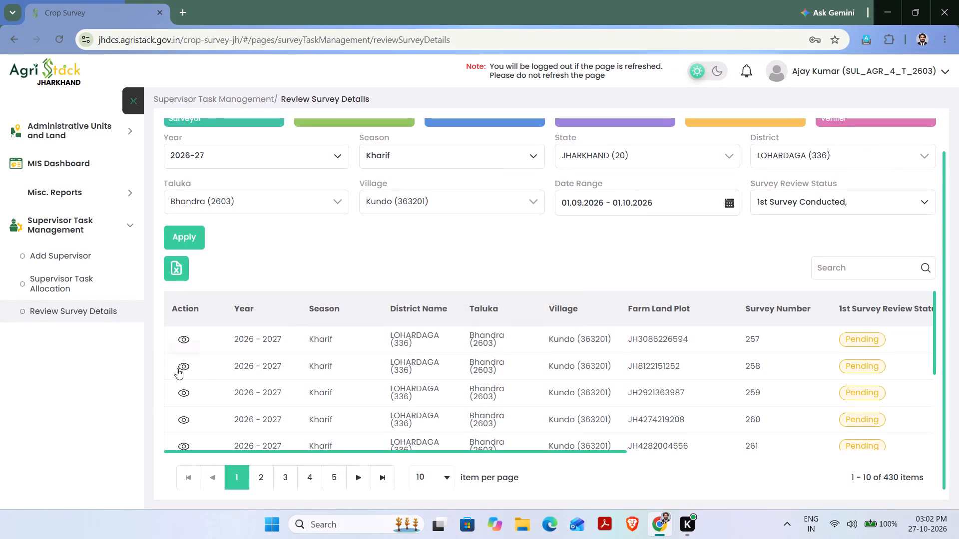
# Open the details of survey number 258, approve all three of its Forest Land photos and close the photo viewer.
pyautogui.click(187, 368)
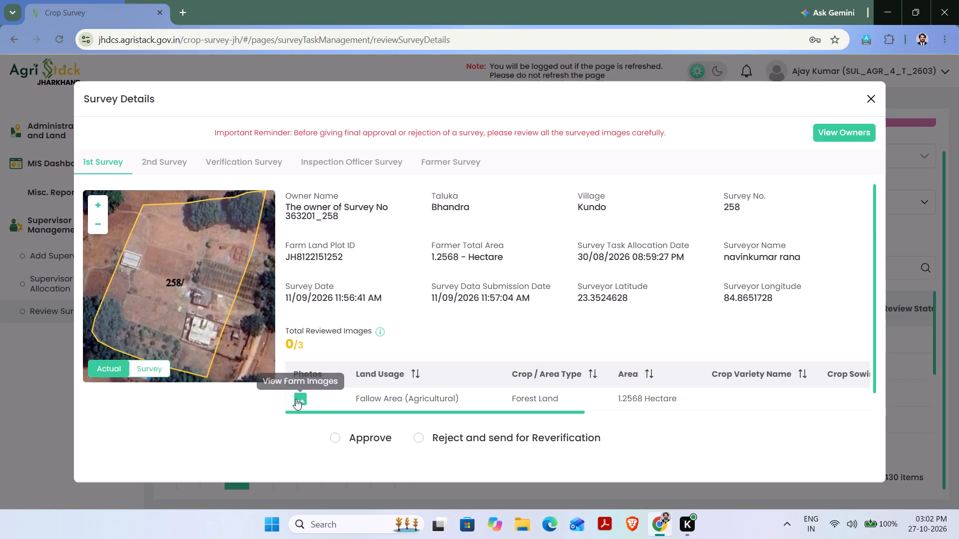
pyautogui.click(296, 399)
pyautogui.click(410, 445)
pyautogui.moveTo(491, 389); pyautogui.dragTo(368, 412)
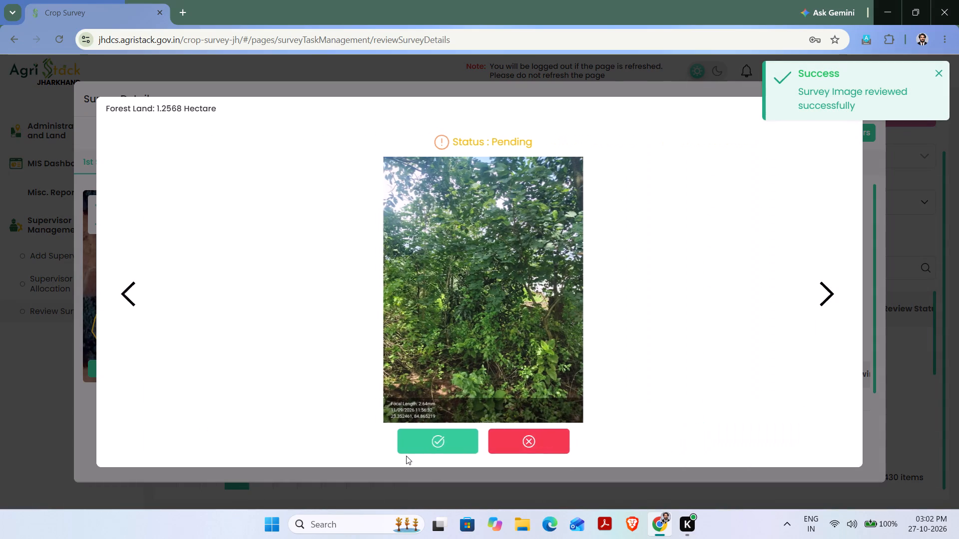
pyautogui.click(426, 446)
pyautogui.moveTo(490, 373); pyautogui.dragTo(401, 388)
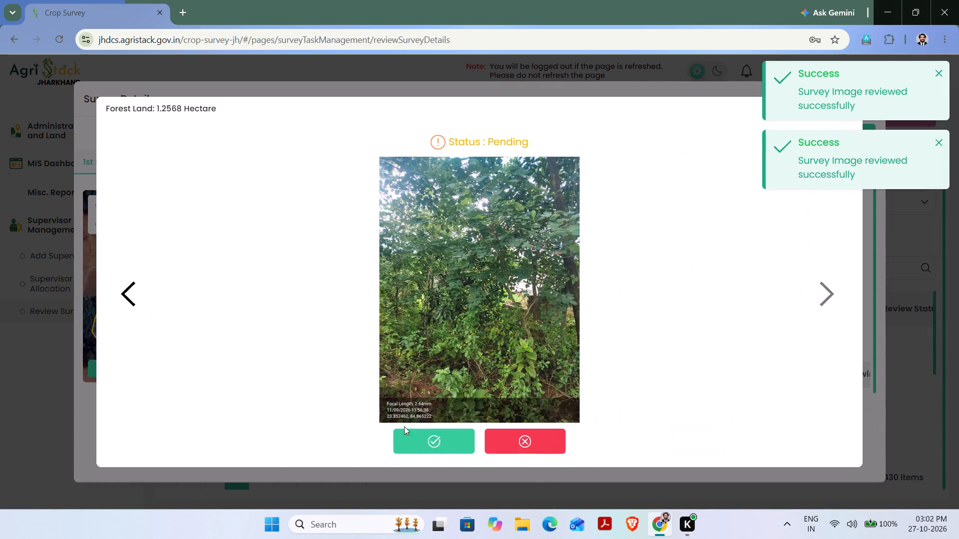
pyautogui.click(409, 446)
pyautogui.moveTo(491, 353); pyautogui.dragTo(461, 350)
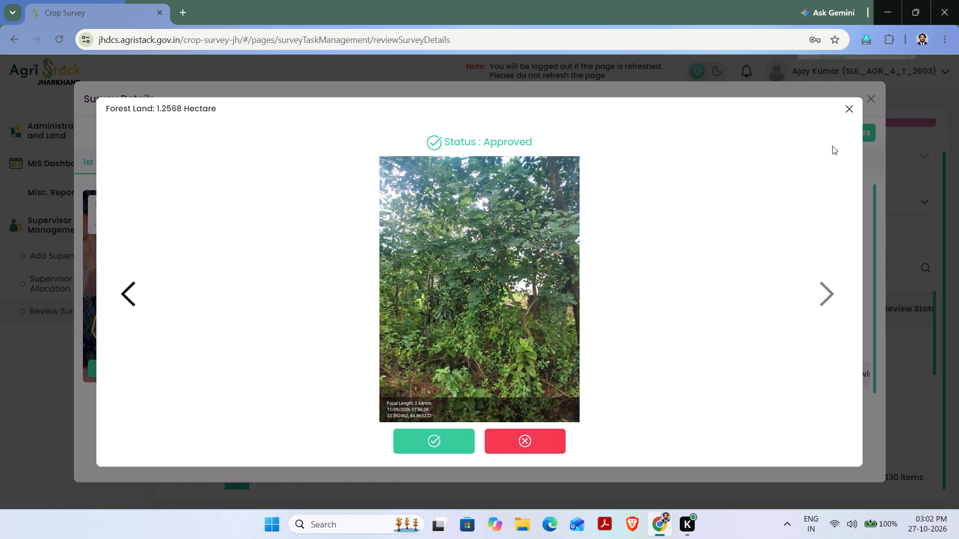
pyautogui.click(847, 114)
# Set the 1st Survey of survey number 258 to Approve, save the review and close the survey details.
pyautogui.scroll(-1, 489, 298)
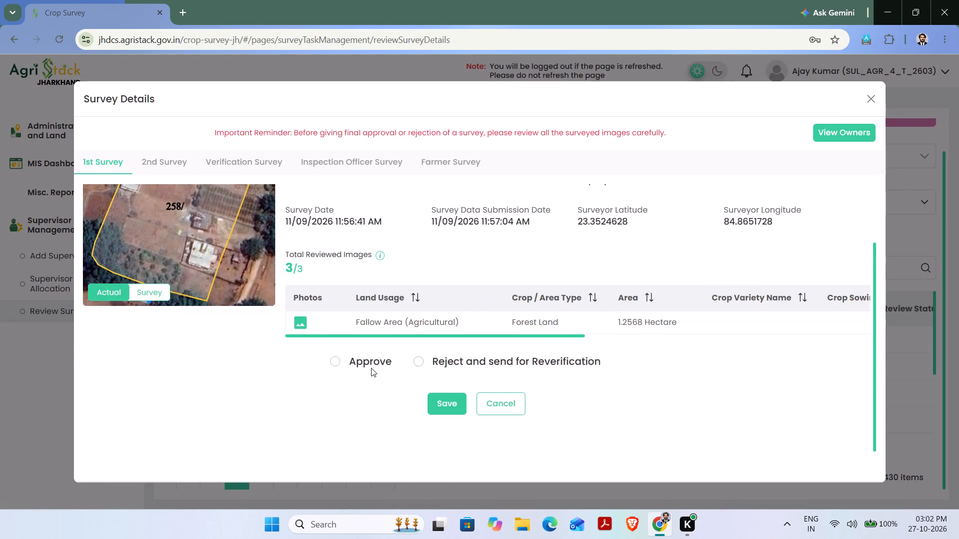
pyautogui.click(370, 360)
pyautogui.click(454, 396)
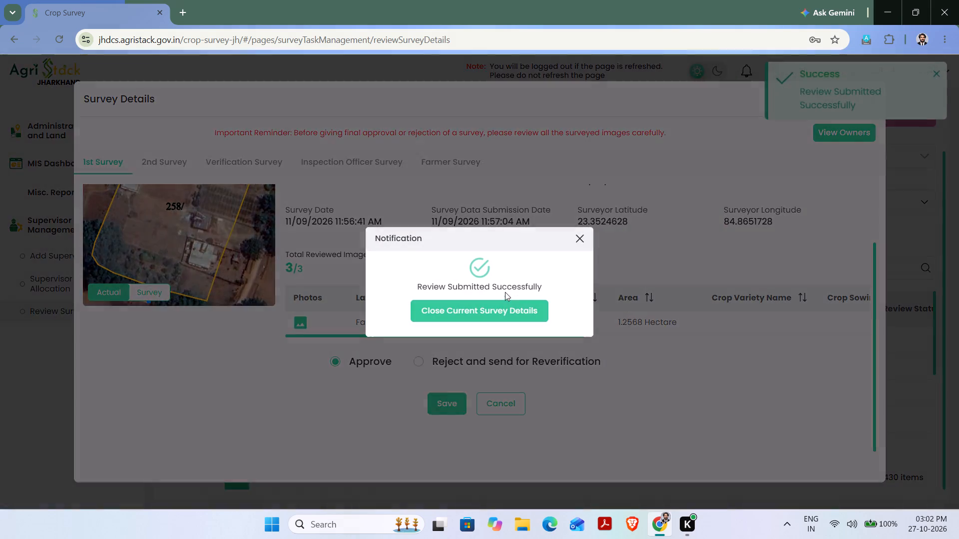
pyautogui.click(505, 292)
pyautogui.click(495, 316)
pyautogui.click(181, 364)
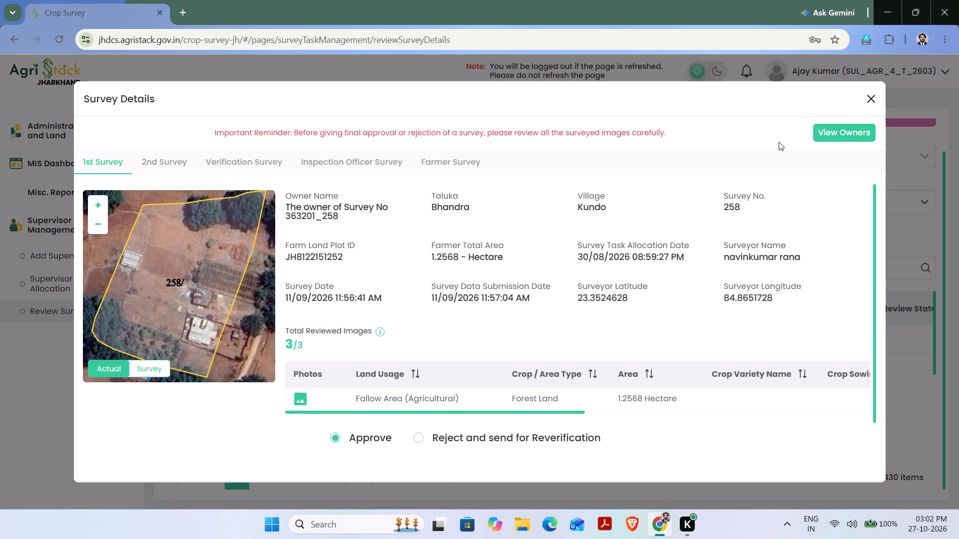
pyautogui.click(871, 98)
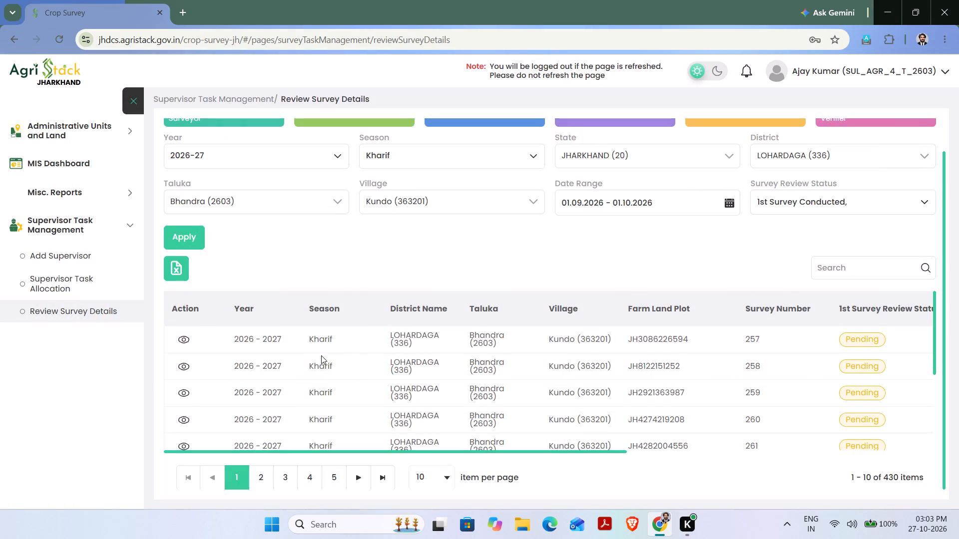
# Open the details of survey number 259, approve all three of its Fallow photos and close the photo viewer.
pyautogui.click(182, 394)
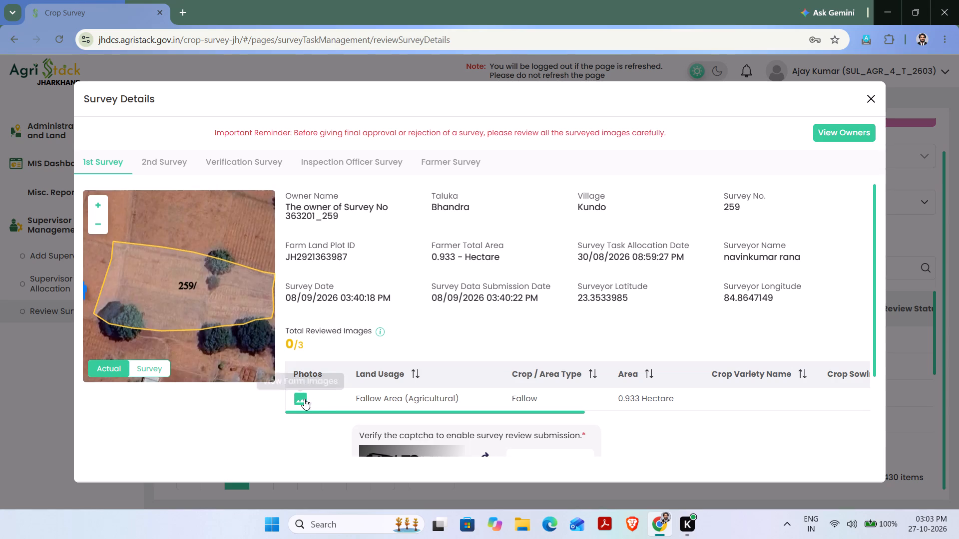
pyautogui.click(297, 400)
pyautogui.click(434, 440)
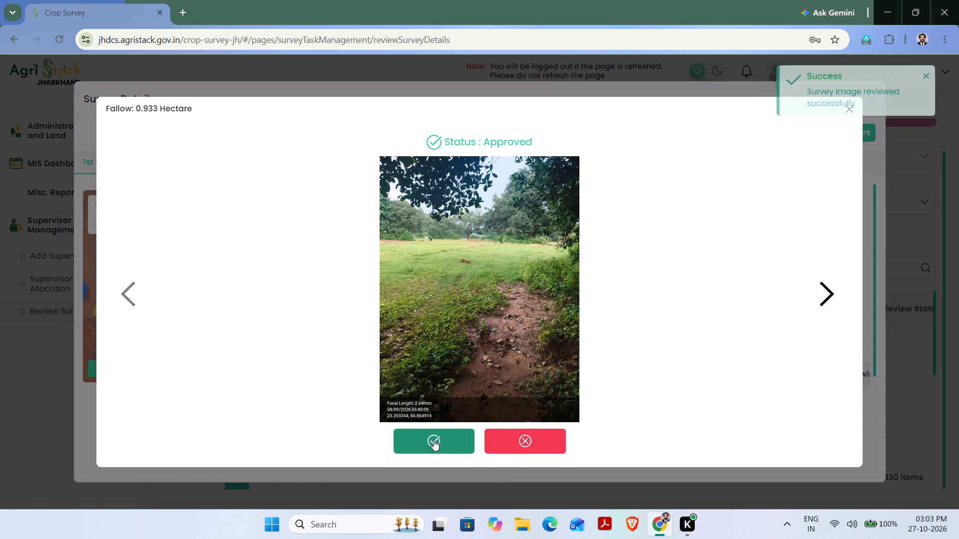
pyautogui.moveTo(542, 375); pyautogui.dragTo(466, 386)
pyautogui.click(461, 441)
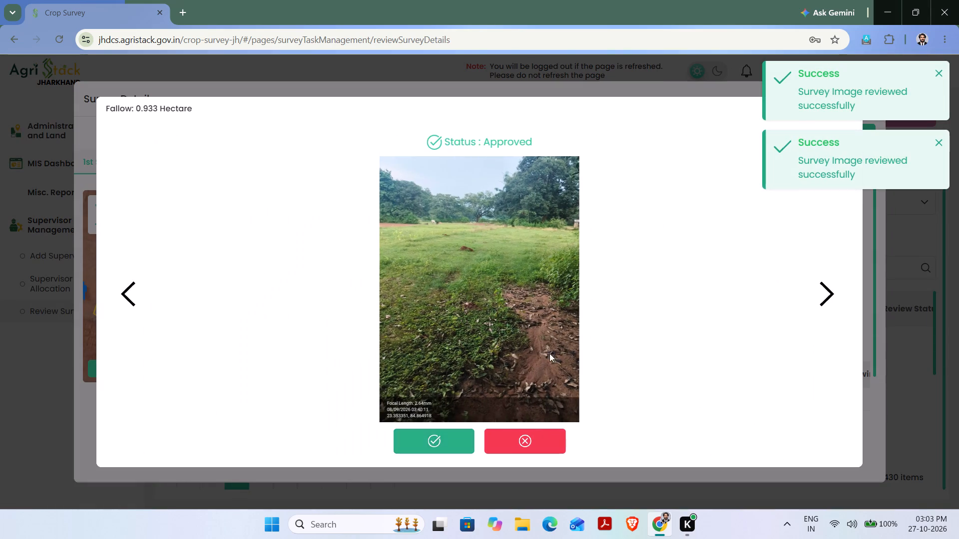
pyautogui.moveTo(549, 353); pyautogui.dragTo(467, 363)
pyautogui.click(445, 443)
pyautogui.moveTo(530, 321); pyautogui.dragTo(457, 328)
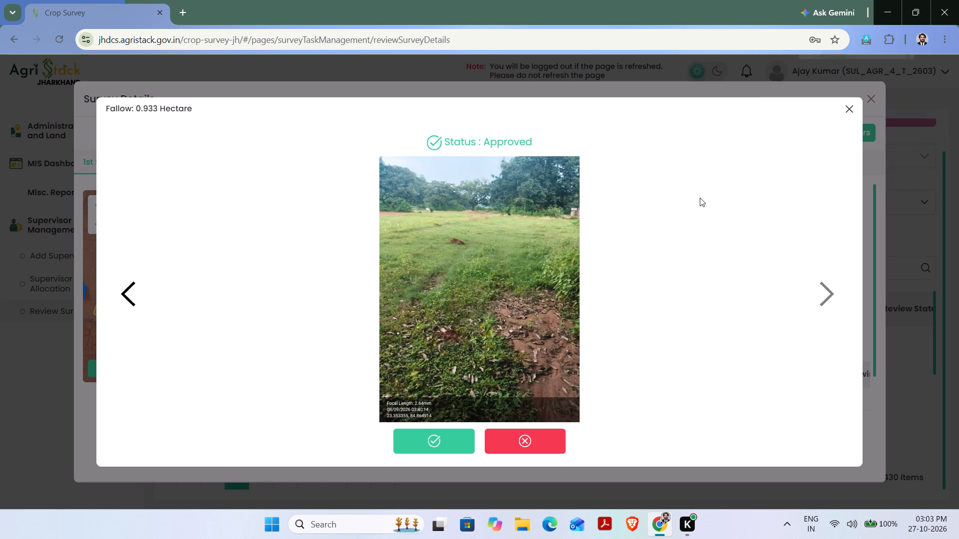
pyautogui.click(845, 110)
pyautogui.doubleClick(845, 107)
# Enter the captcha for survey number 259, set its 1st Survey to Approve, save the review and close the survey details.
pyautogui.scroll(-2, 447, 395)
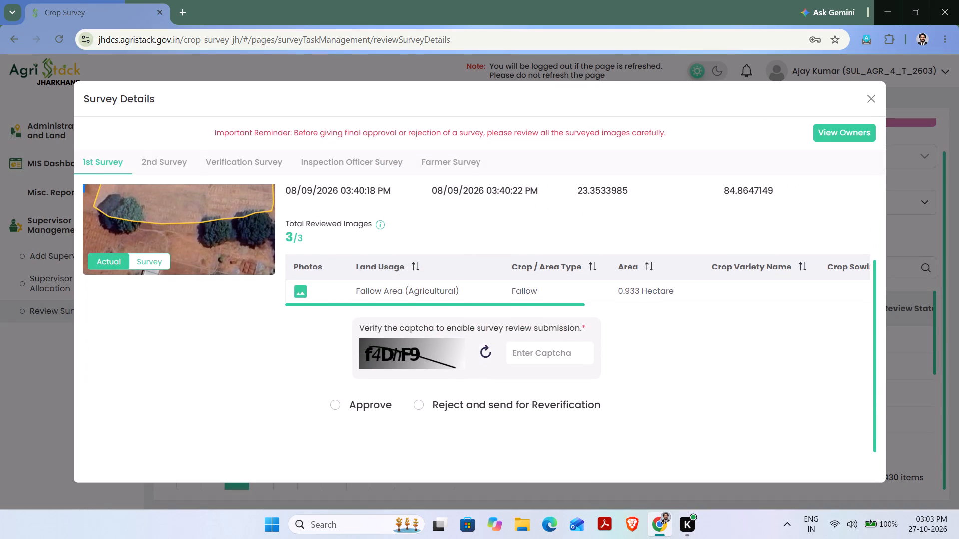
pyautogui.click(541, 351)
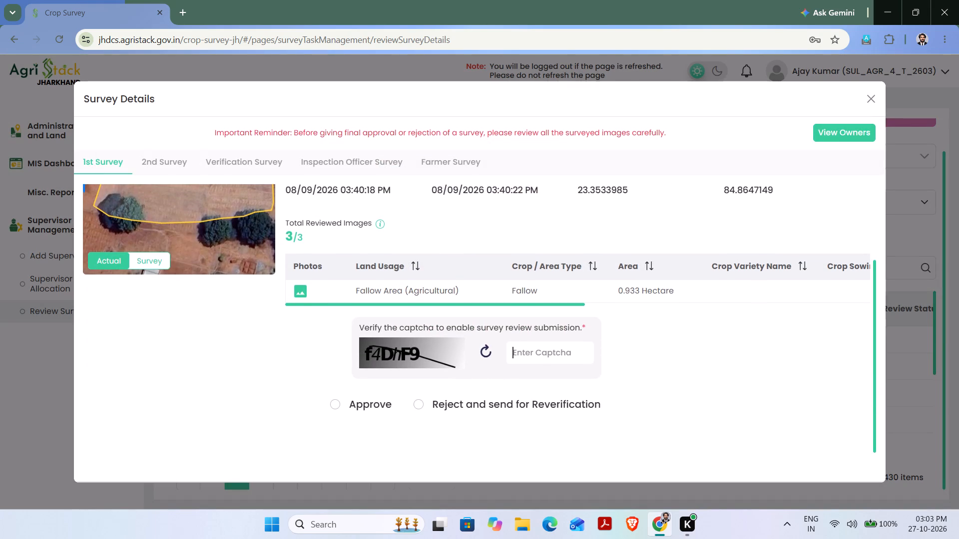
pyautogui.press('f')
pyautogui.press('4')
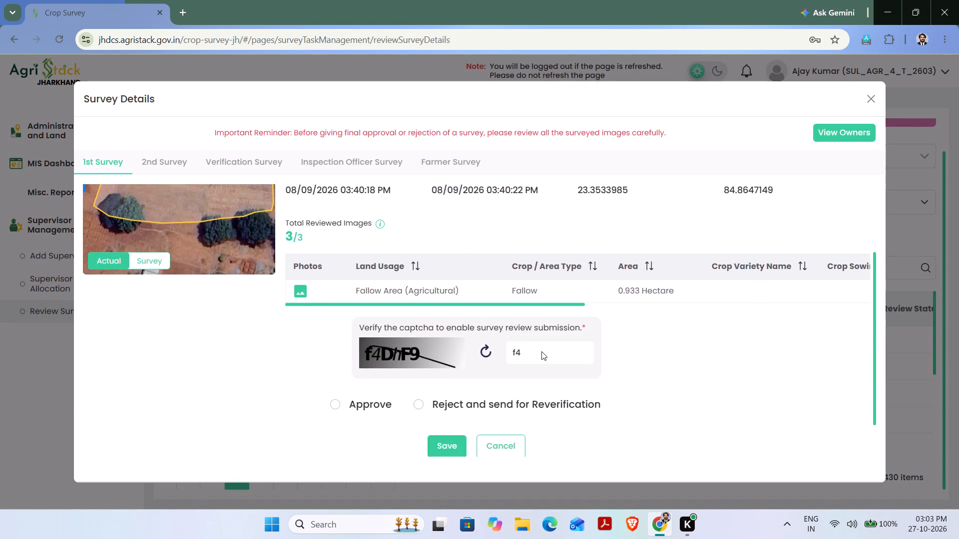
pyautogui.hotkey('shift', 'd')
pyautogui.press('h')
pyautogui.hotkey('shift', 'f')
pyautogui.press('9')
pyautogui.click(383, 407)
pyautogui.scroll(-1, 383, 407)
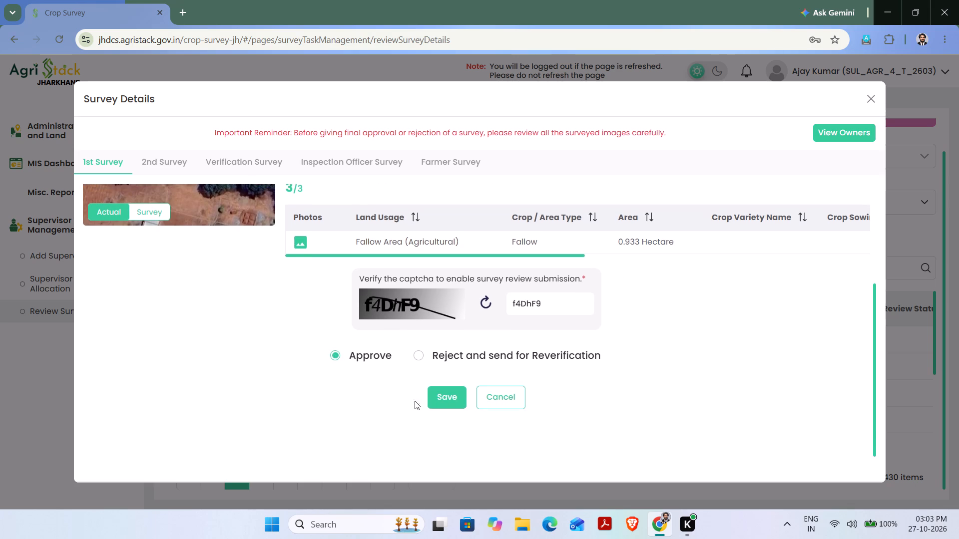
pyautogui.click(436, 395)
pyautogui.click(502, 309)
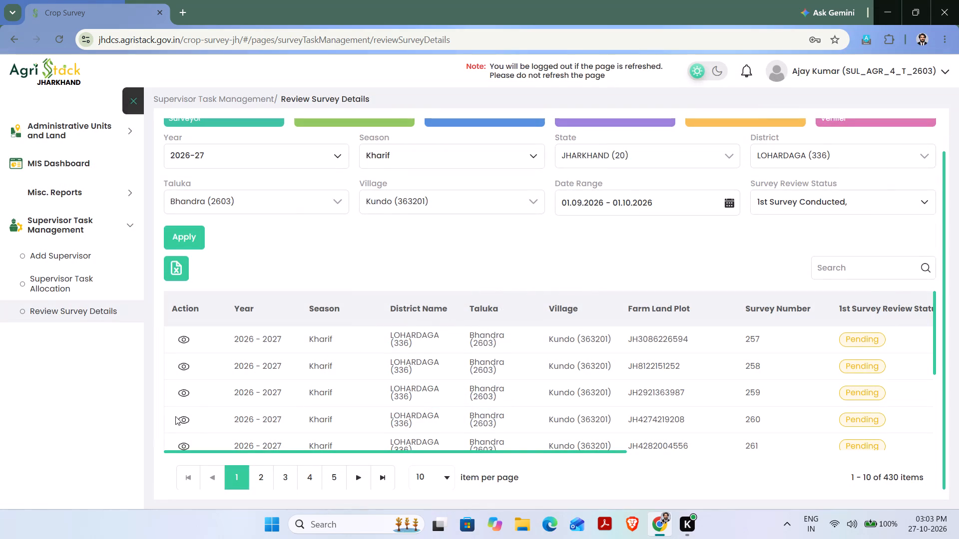
# Open the details of survey number 261, approve both of its Fallow photos and close the photo viewer.
pyautogui.click(179, 444)
pyautogui.click(304, 400)
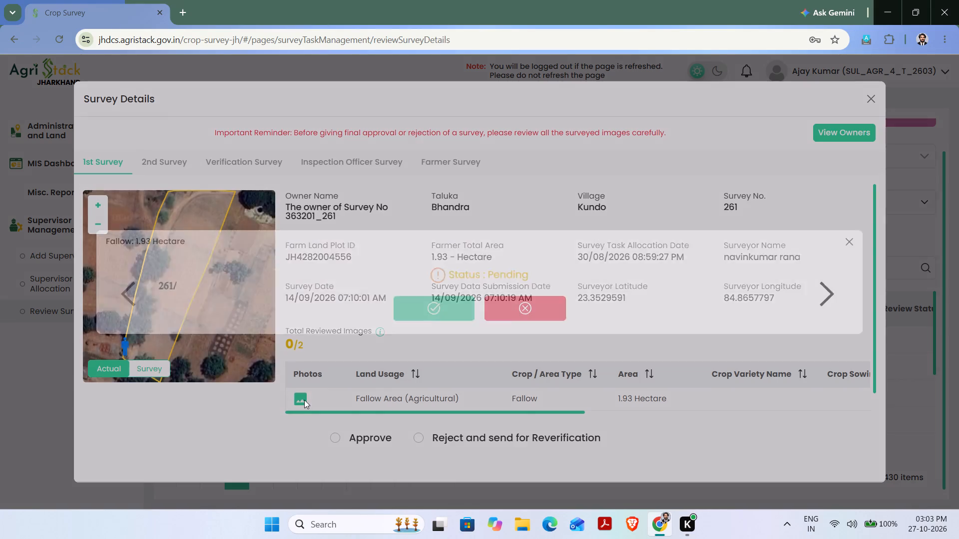
pyautogui.click(408, 448)
pyautogui.moveTo(494, 367); pyautogui.dragTo(423, 385)
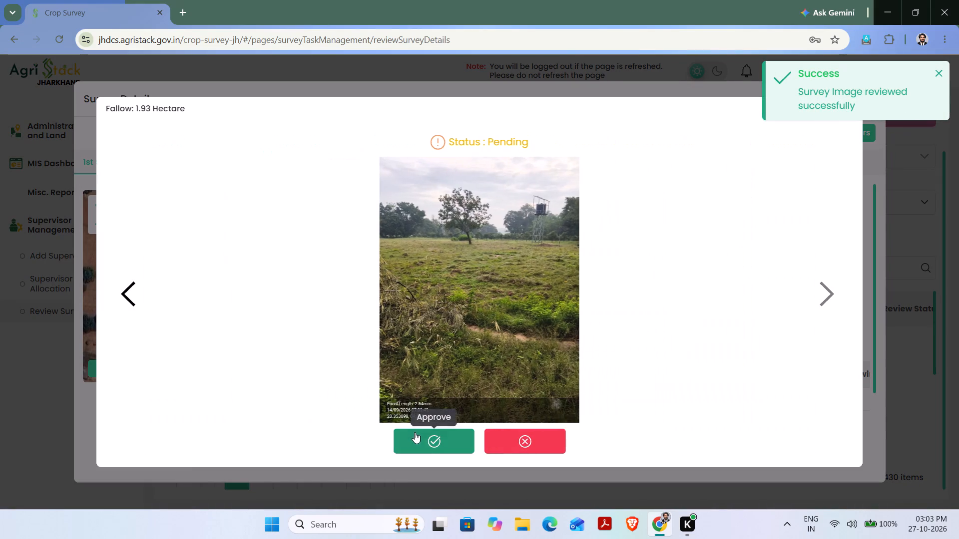
pyautogui.click(415, 439)
pyautogui.moveTo(510, 337); pyautogui.dragTo(442, 337)
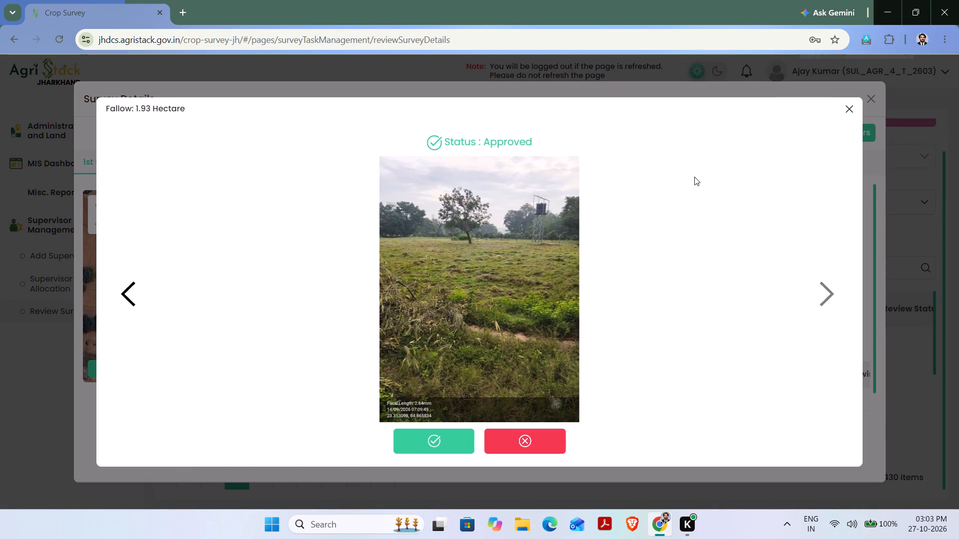
pyautogui.click(850, 110)
# Set the 1st Survey of survey number 261 to Approve, save the review and close the survey details.
pyautogui.scroll(-2, 445, 355)
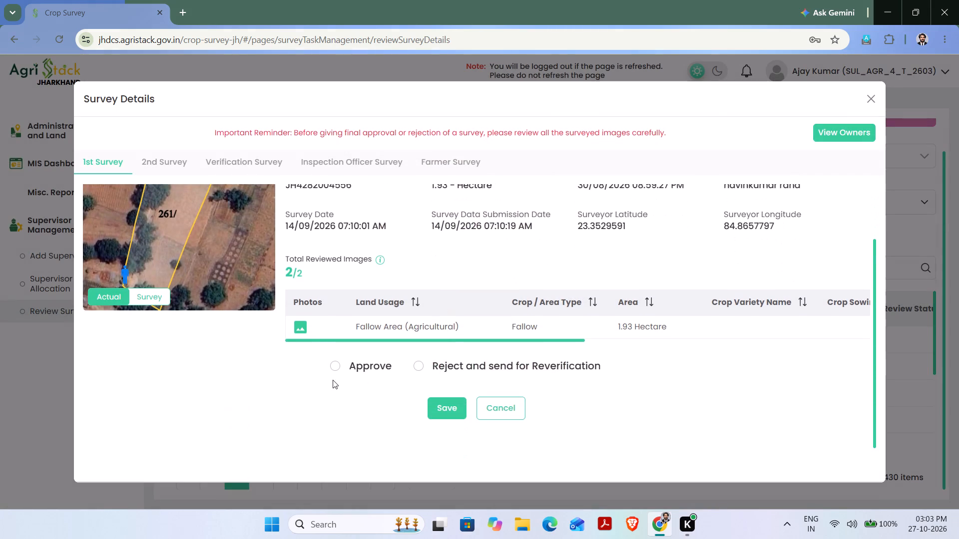
pyautogui.click(363, 353)
pyautogui.click(448, 401)
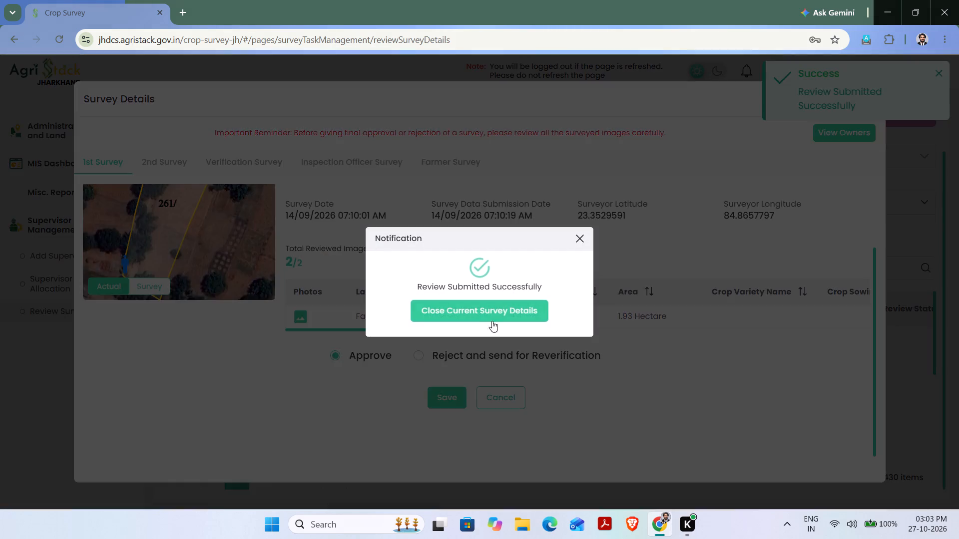
pyautogui.click(486, 312)
# Open the details of survey number 260, approve all three of its Other NA uses photos and close the photo viewer.
pyautogui.click(184, 422)
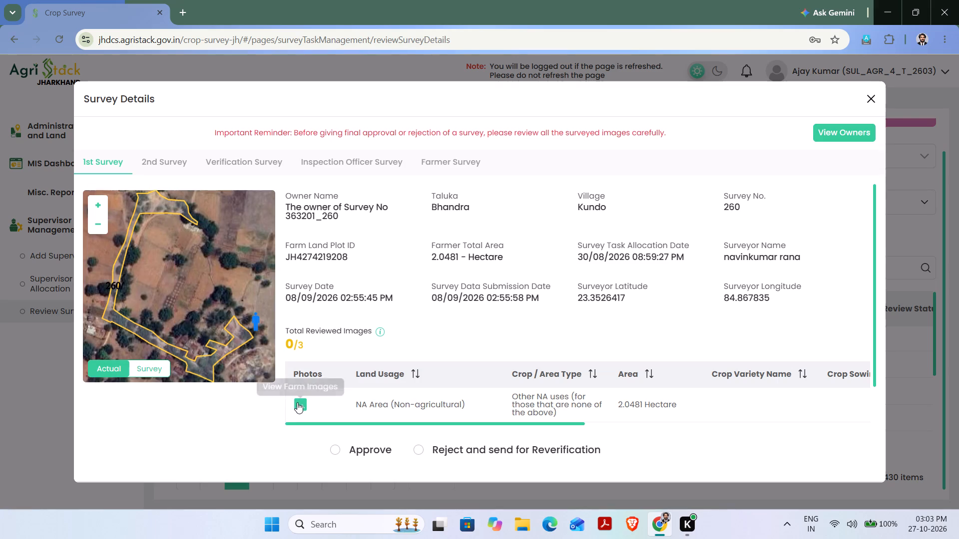
pyautogui.click(299, 401)
pyautogui.click(431, 436)
pyautogui.moveTo(527, 374); pyautogui.dragTo(464, 387)
pyautogui.click(445, 455)
pyautogui.moveTo(510, 376); pyautogui.dragTo(448, 392)
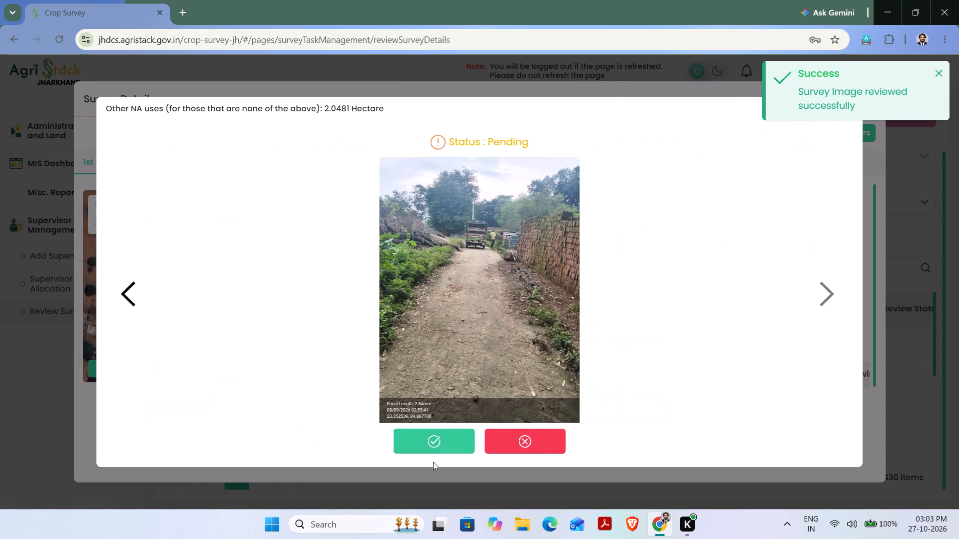
pyautogui.click(437, 441)
pyautogui.moveTo(412, 370); pyautogui.dragTo(441, 366)
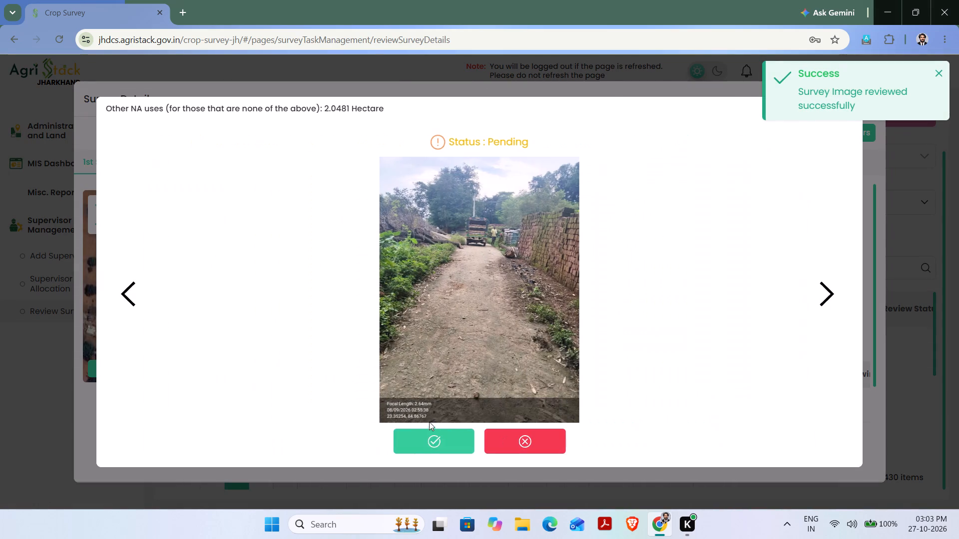
pyautogui.click(419, 449)
pyautogui.moveTo(505, 350); pyautogui.dragTo(427, 351)
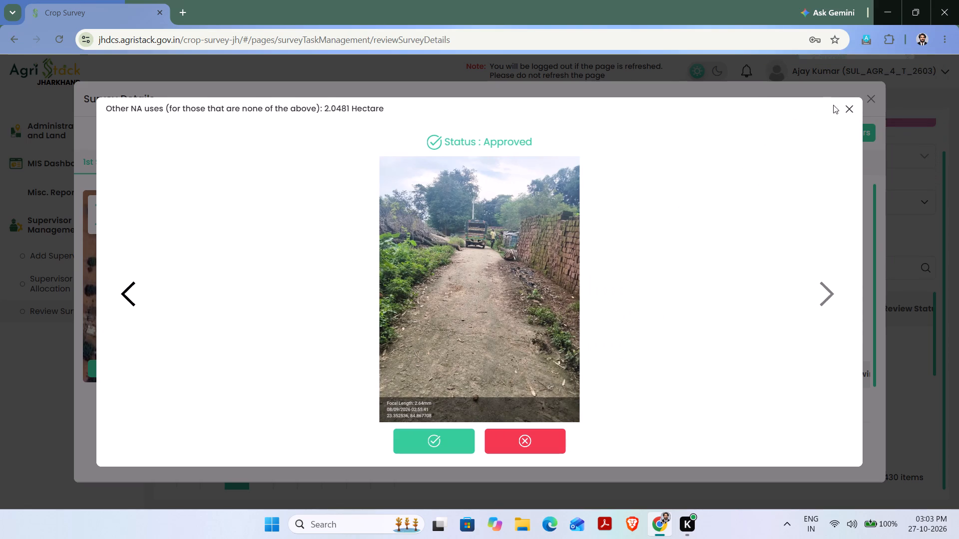
pyautogui.click(847, 108)
# Set the 1st Survey of survey number 260 to Approve, save the review and close the survey details.
pyautogui.scroll(-2, 473, 308)
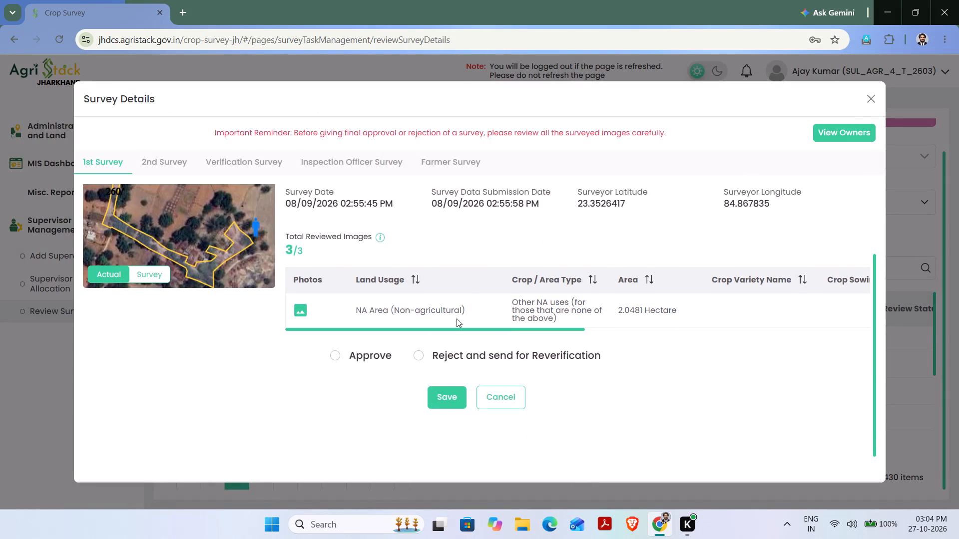
pyautogui.click(355, 360)
pyautogui.click(444, 392)
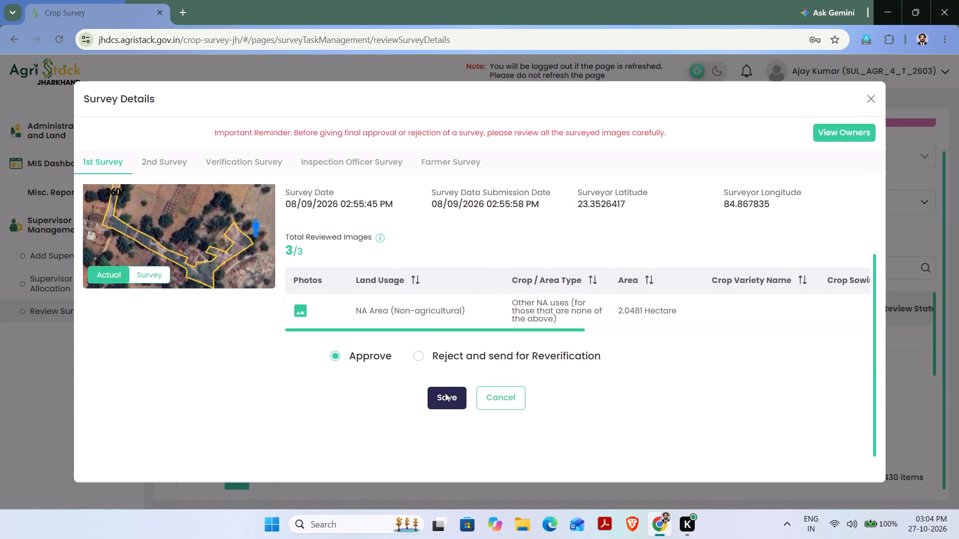
pyautogui.click(492, 300)
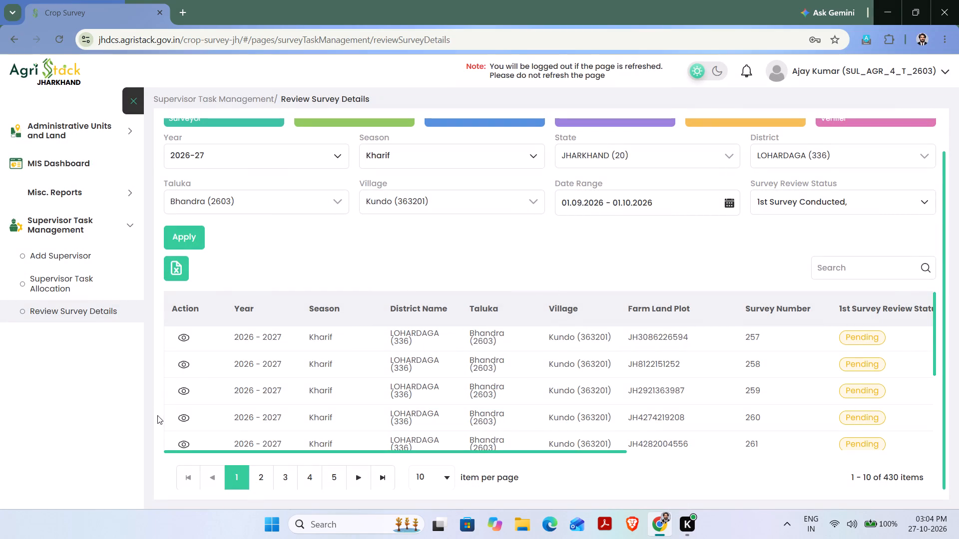
# Reopen the details of survey number 259 to check its review state, and close them.
pyautogui.click(186, 386)
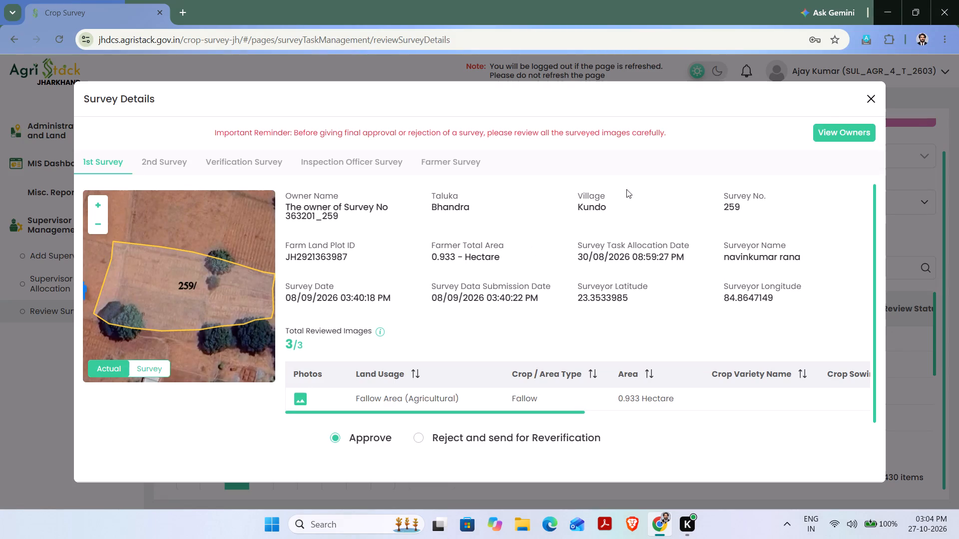
pyautogui.click(868, 102)
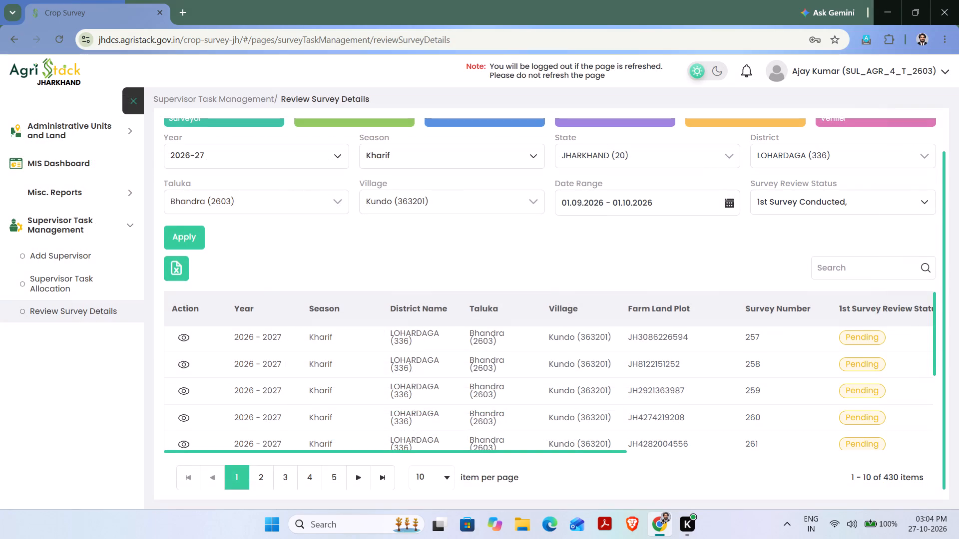
# Open the details of survey number 262, approve all three of its Fallow photos and close the photo viewer.
pyautogui.scroll(-3, 242, 421)
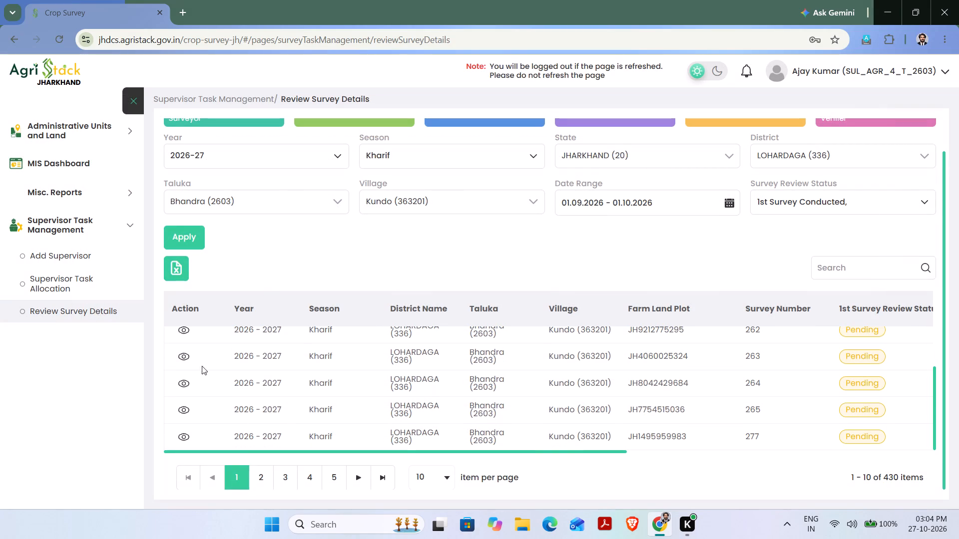
pyautogui.click(185, 331)
pyautogui.click(302, 399)
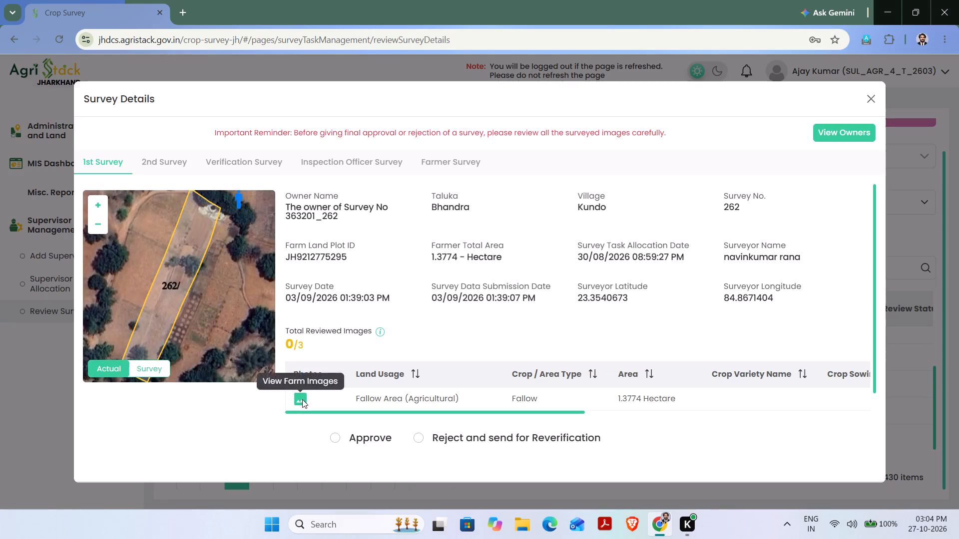
pyautogui.click(406, 443)
pyautogui.moveTo(549, 348); pyautogui.dragTo(497, 354)
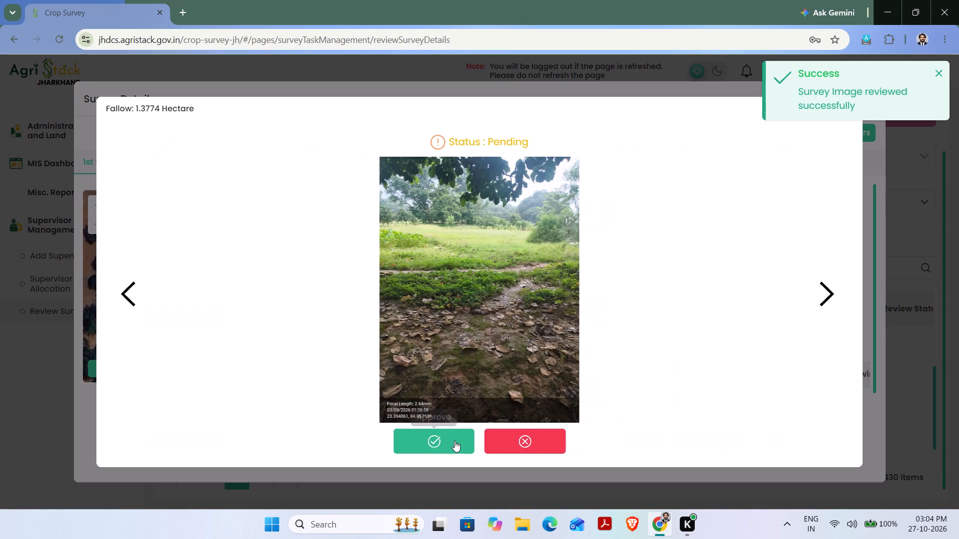
pyautogui.click(454, 441)
pyautogui.moveTo(544, 346); pyautogui.dragTo(474, 364)
pyautogui.click(431, 446)
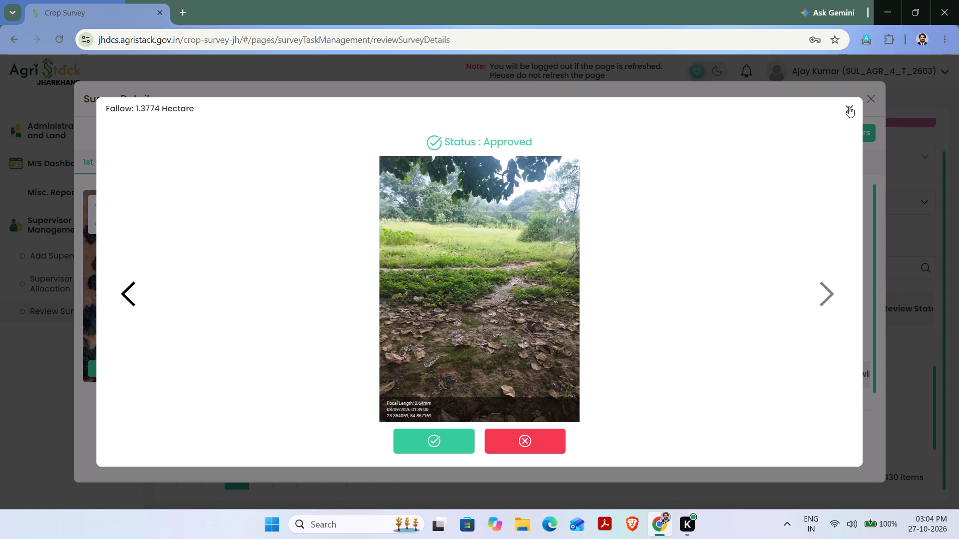
pyautogui.click(849, 106)
# Set the 1st Survey of survey number 262 to Approve, save the review and close the survey details.
pyautogui.scroll(-2, 392, 398)
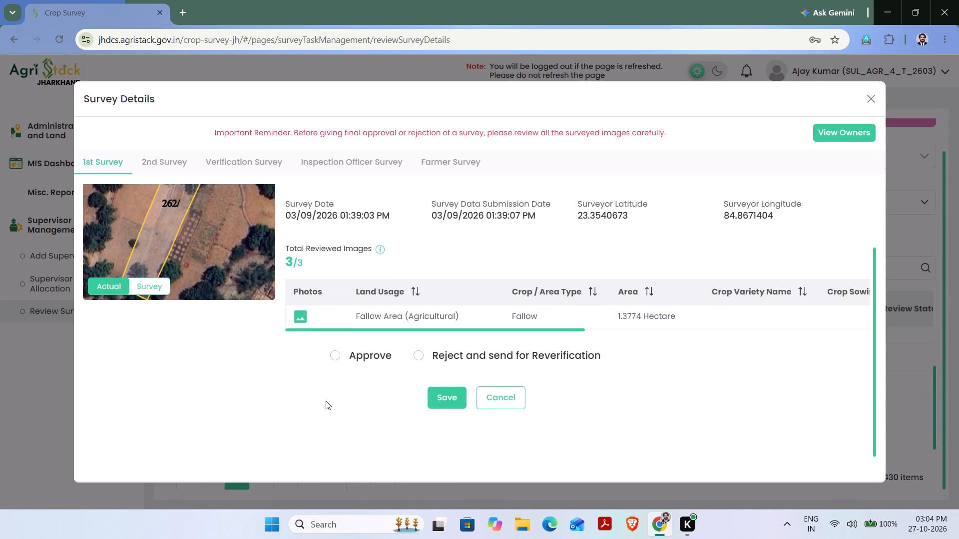
pyautogui.click(360, 355)
pyautogui.click(435, 398)
pyautogui.click(463, 318)
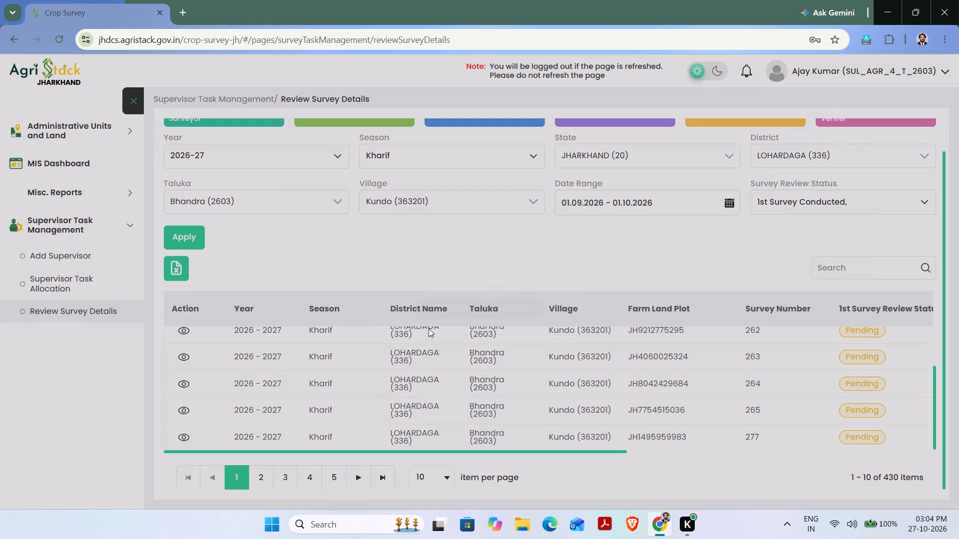
# Open the details of survey number 263, approve both of its Fallow photos and close the photo viewer.
pyautogui.click(179, 358)
pyautogui.click(297, 400)
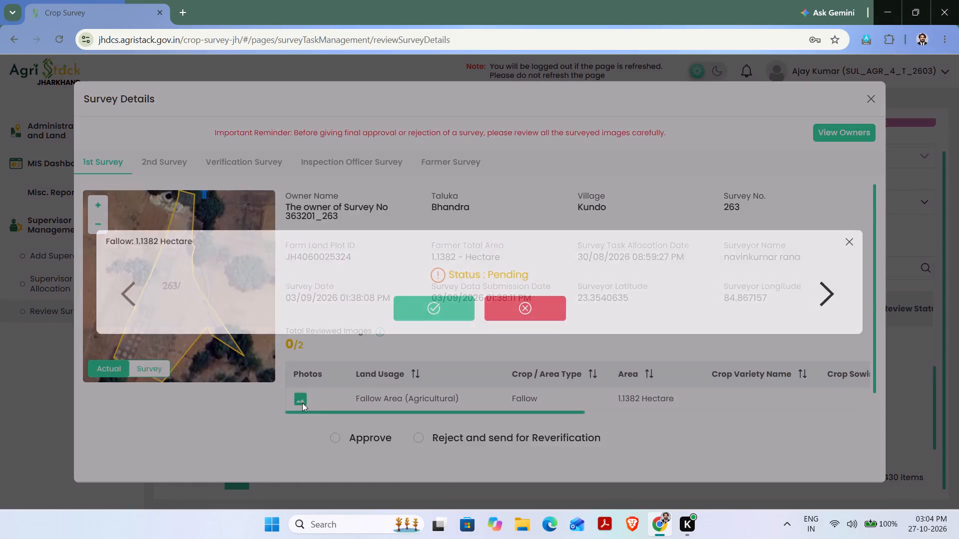
pyautogui.click(416, 437)
pyautogui.moveTo(510, 384); pyautogui.dragTo(459, 387)
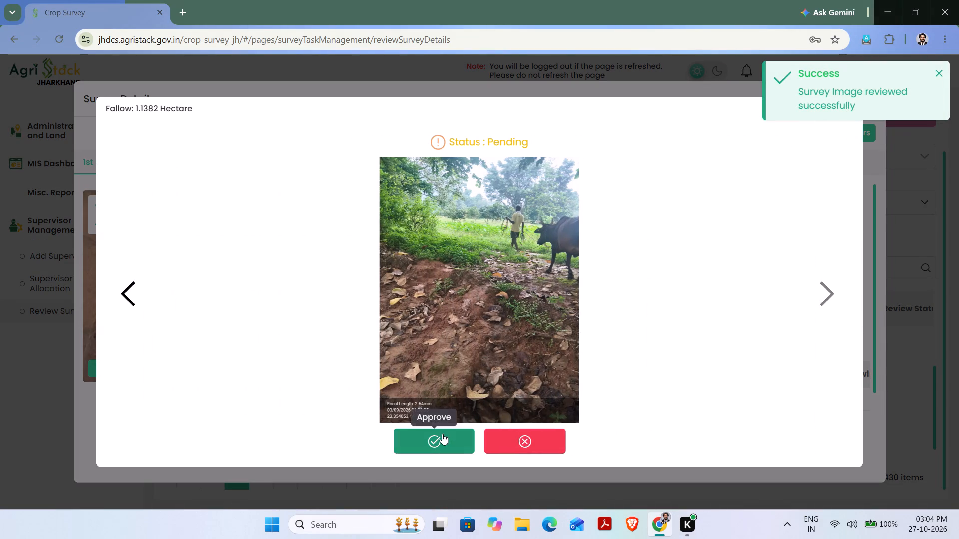
pyautogui.click(442, 434)
pyautogui.moveTo(525, 332); pyautogui.dragTo(504, 329)
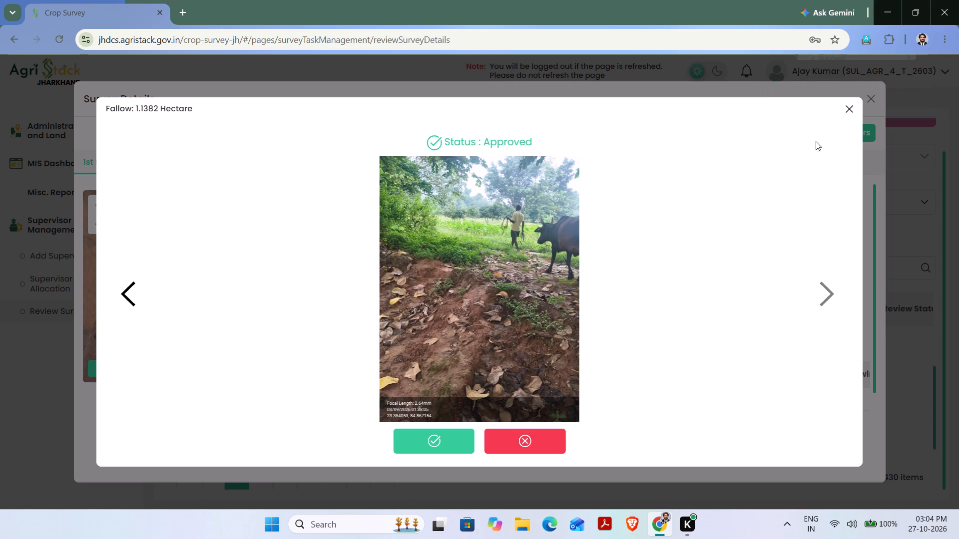
pyautogui.click(849, 110)
# Set the 1st Survey of survey number 263 to Approve, save the review and close the survey details.
pyautogui.scroll(-1, 371, 343)
pyautogui.click(364, 357)
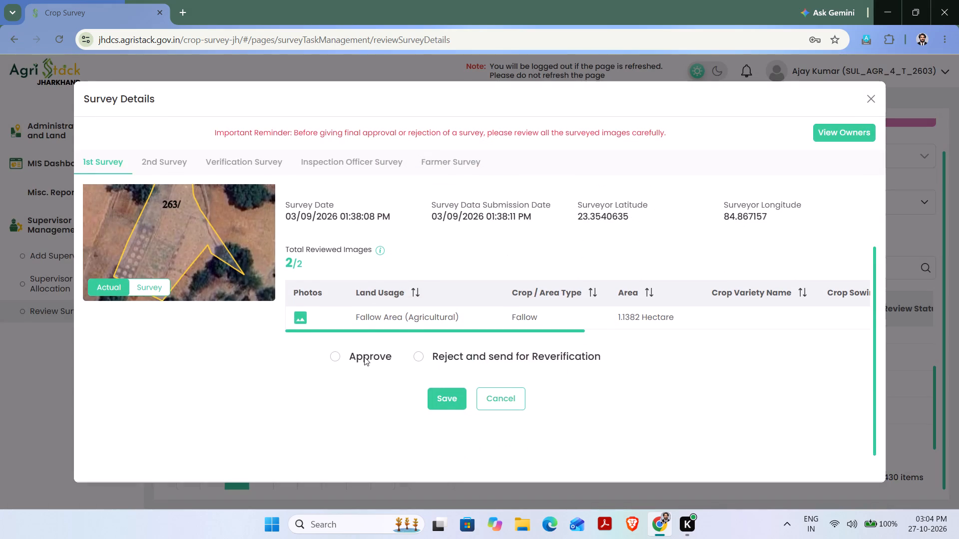
pyautogui.click(432, 394)
pyautogui.click(464, 305)
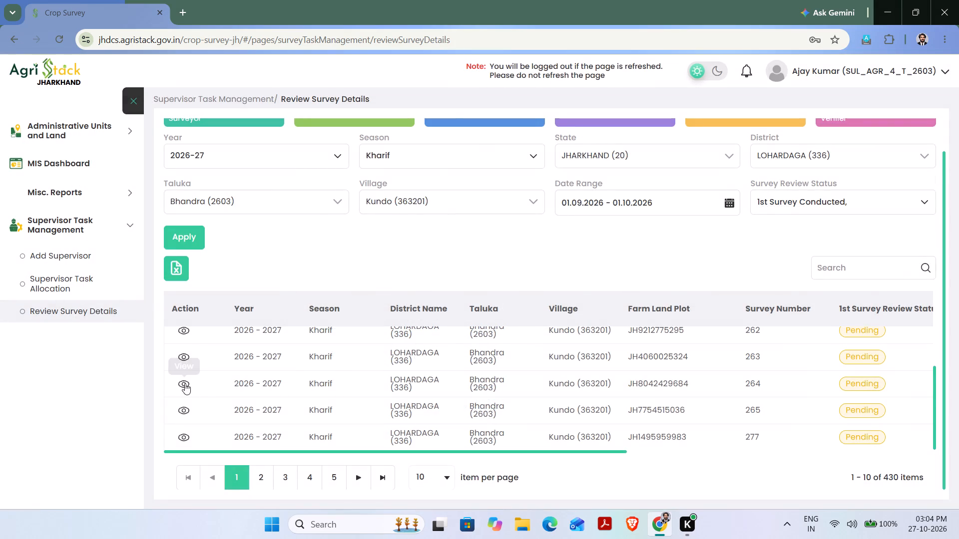
# Open the details of survey number 264, approve both of its Fallow photos and close the photo viewer.
pyautogui.click(183, 383)
pyautogui.click(302, 399)
pyautogui.click(403, 438)
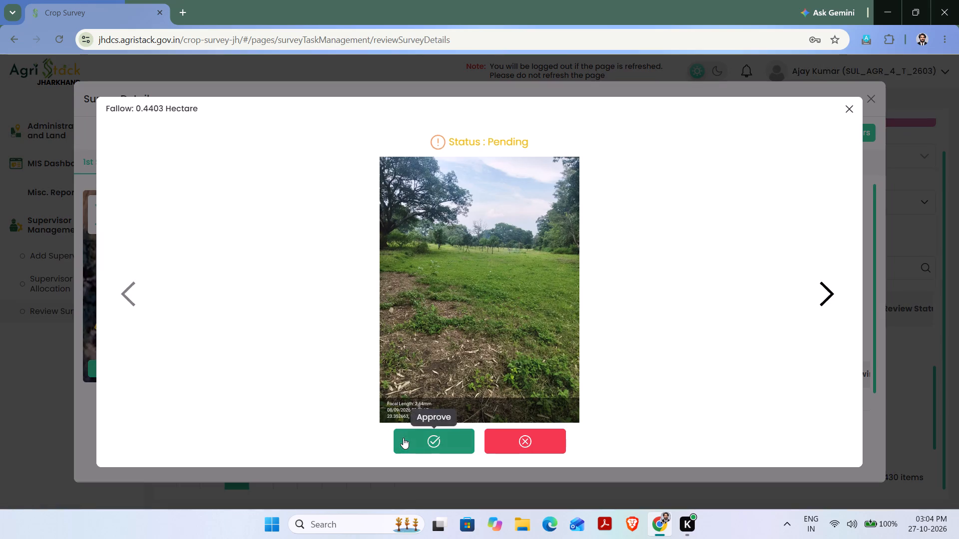
pyautogui.moveTo(475, 376); pyautogui.dragTo(378, 379)
pyautogui.click(411, 436)
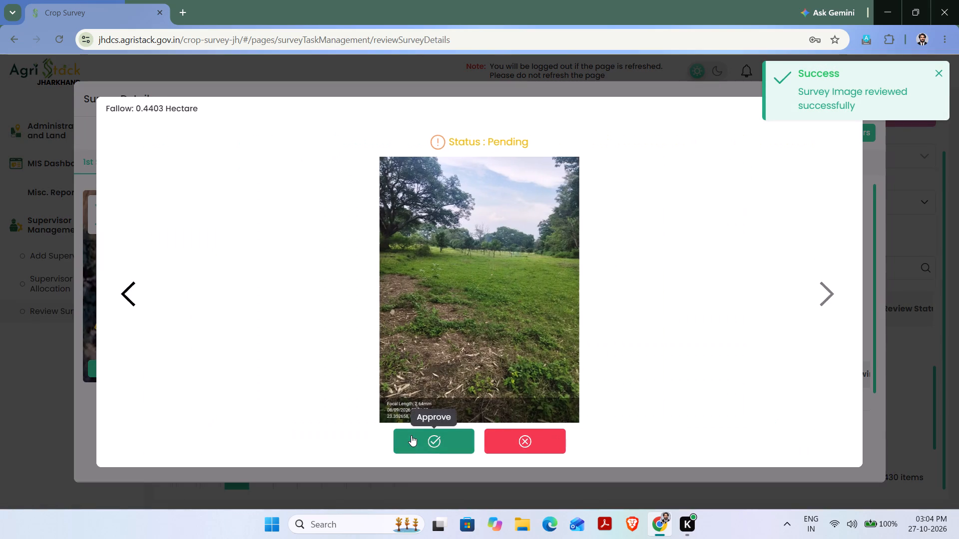
pyautogui.moveTo(498, 295); pyautogui.dragTo(470, 298)
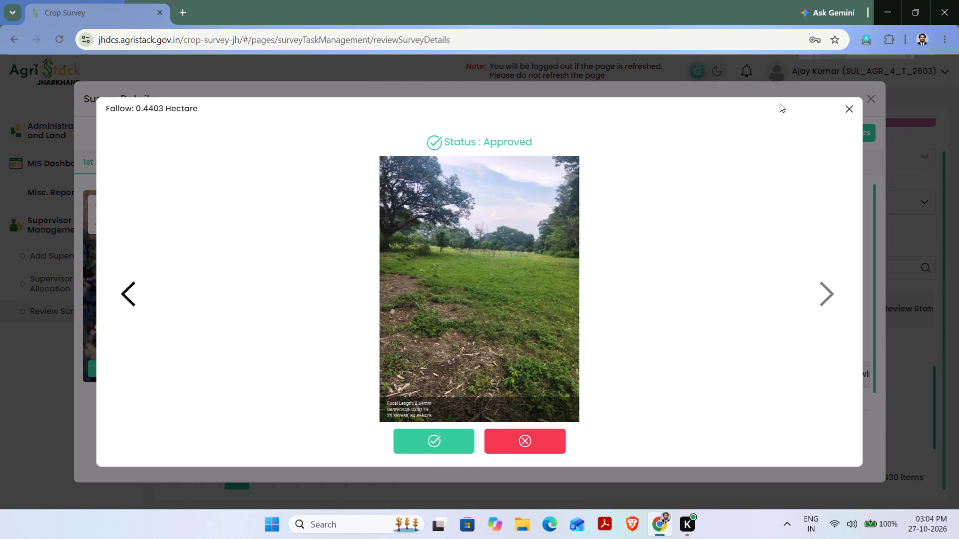
pyautogui.click(849, 107)
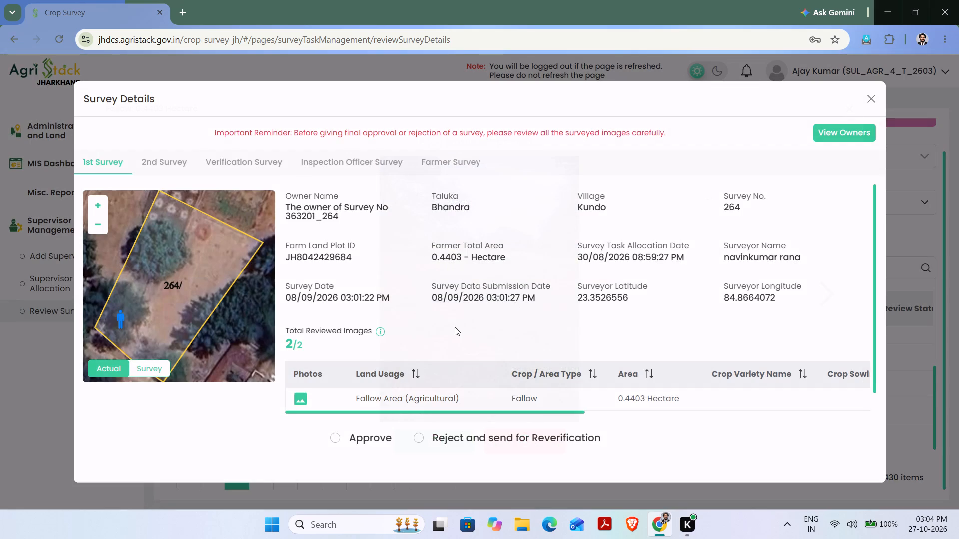
# Set the 1st Survey of survey number 264 to Approve, save the review and close the survey details.
pyautogui.scroll(-2, 455, 327)
pyautogui.click(375, 353)
pyautogui.click(449, 394)
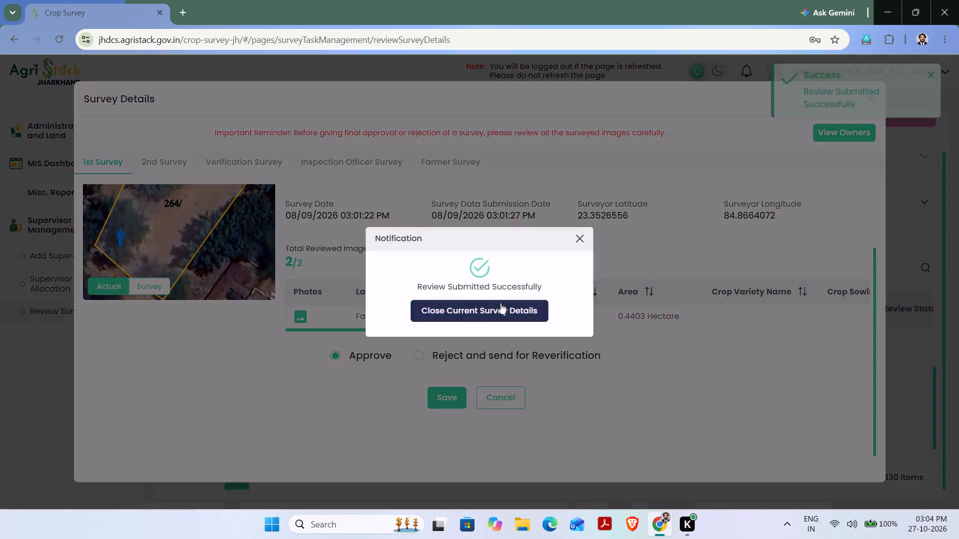
pyautogui.click(500, 303)
# Open the details of survey number 265, approve all three of its Fallow photos and close the photo viewer.
pyautogui.click(181, 410)
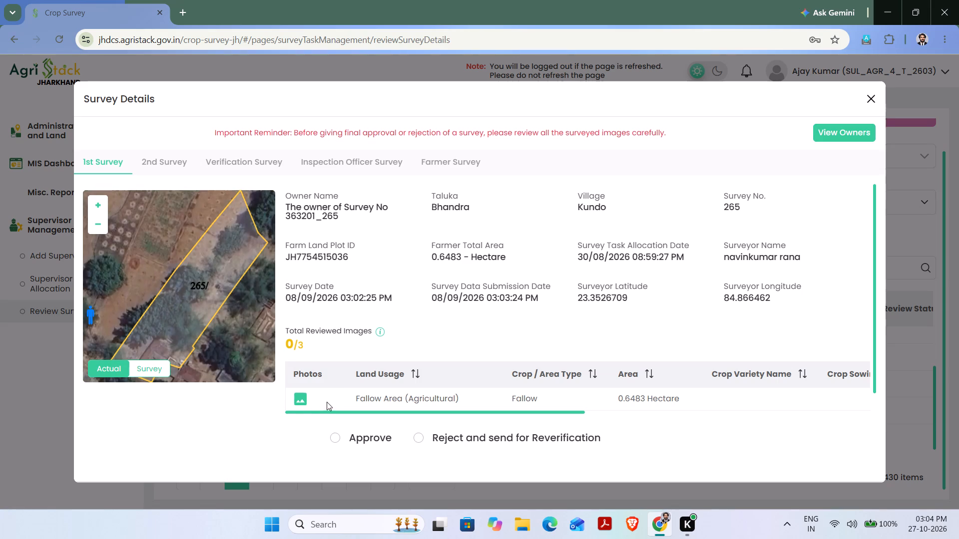
pyautogui.click(298, 396)
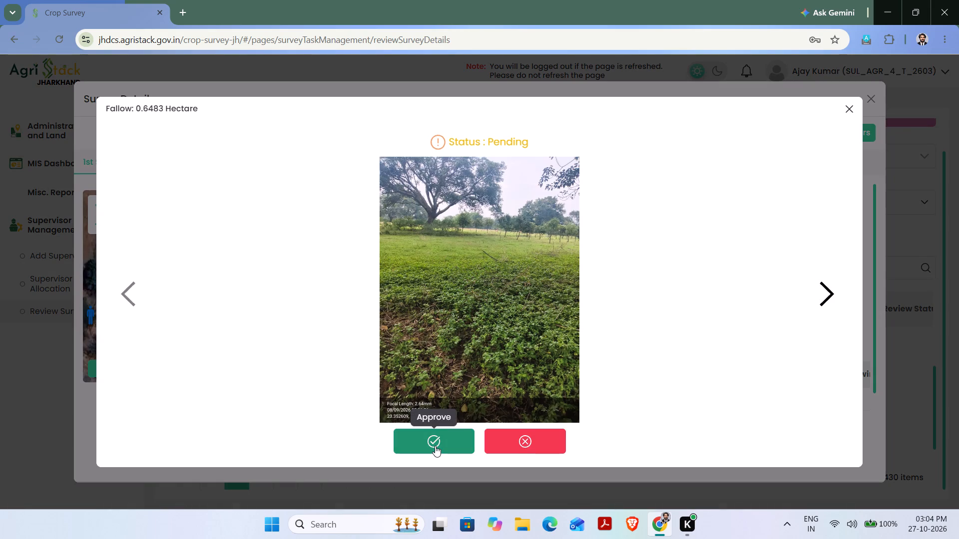
pyautogui.click(435, 446)
pyautogui.moveTo(520, 372); pyautogui.dragTo(441, 385)
pyautogui.click(438, 447)
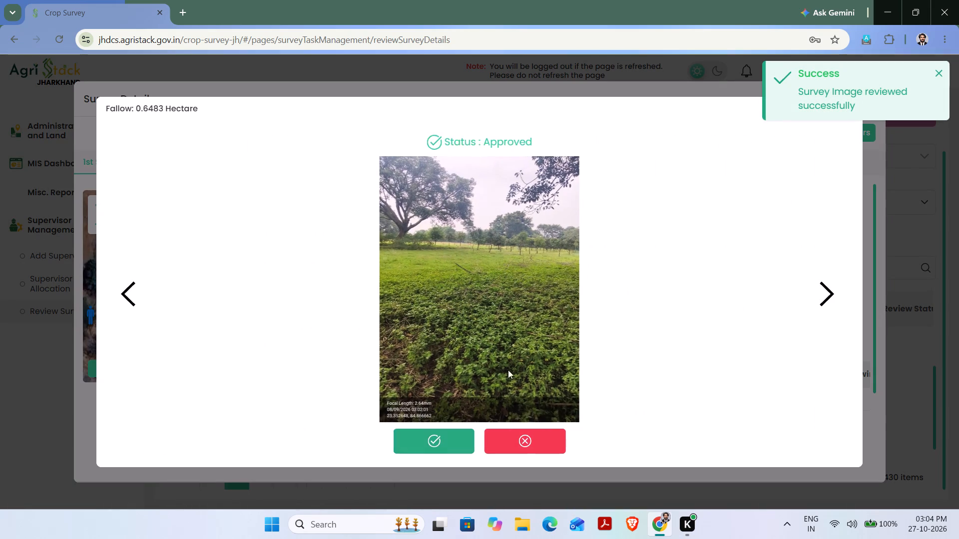
pyautogui.moveTo(510, 366); pyautogui.dragTo(427, 386)
pyautogui.click(432, 440)
pyautogui.moveTo(528, 316); pyautogui.dragTo(468, 326)
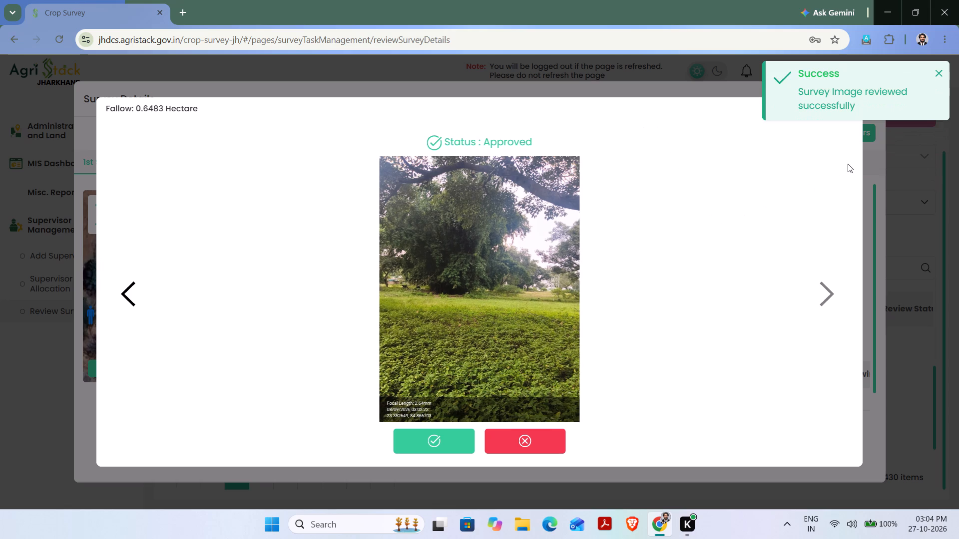
pyautogui.click(846, 103)
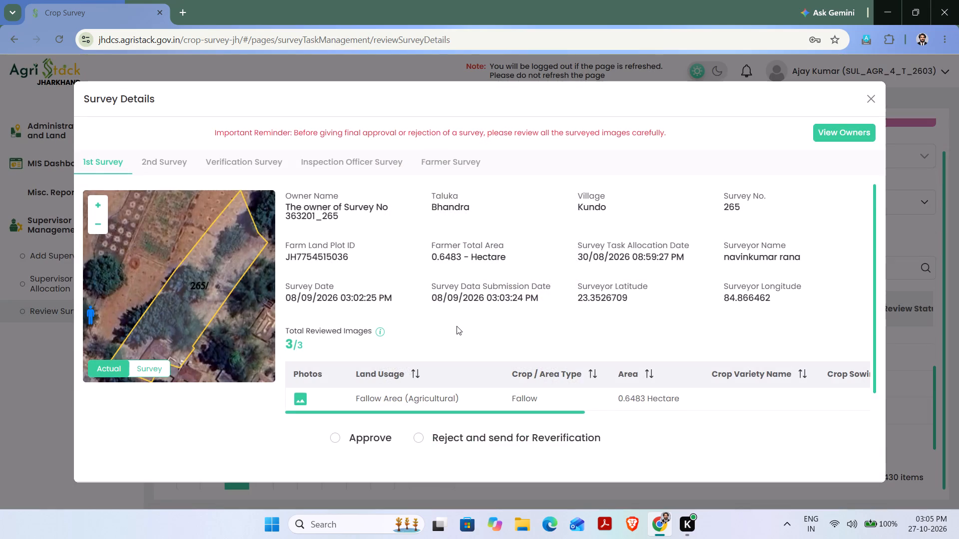
# Set the 1st Survey of survey number 265 to Approve, save the review and close the survey details.
pyautogui.scroll(-1, 457, 326)
pyautogui.click(379, 354)
pyautogui.click(437, 396)
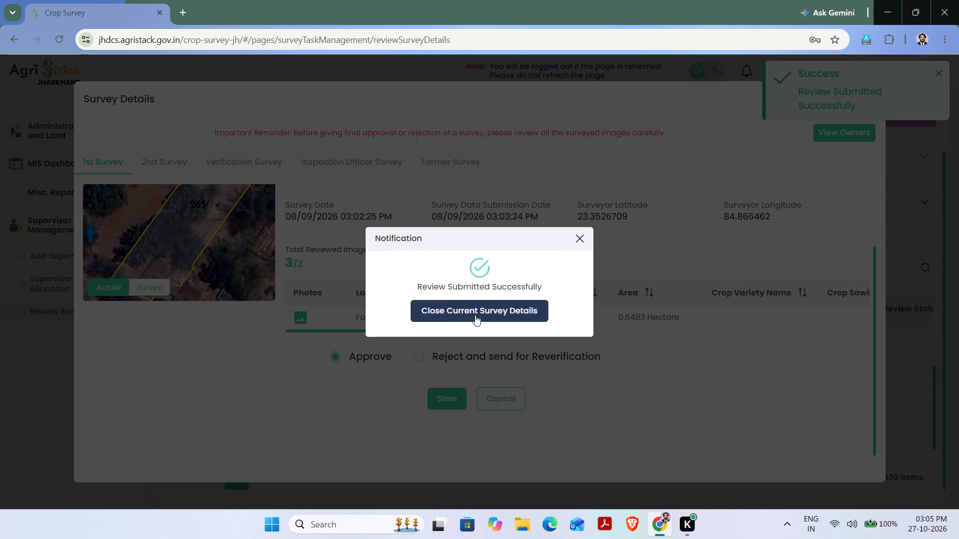
pyautogui.click(475, 314)
# Open the details of survey number 277, approve all three of its Fallow photos and close the photo viewer.
pyautogui.click(183, 444)
pyautogui.click(183, 441)
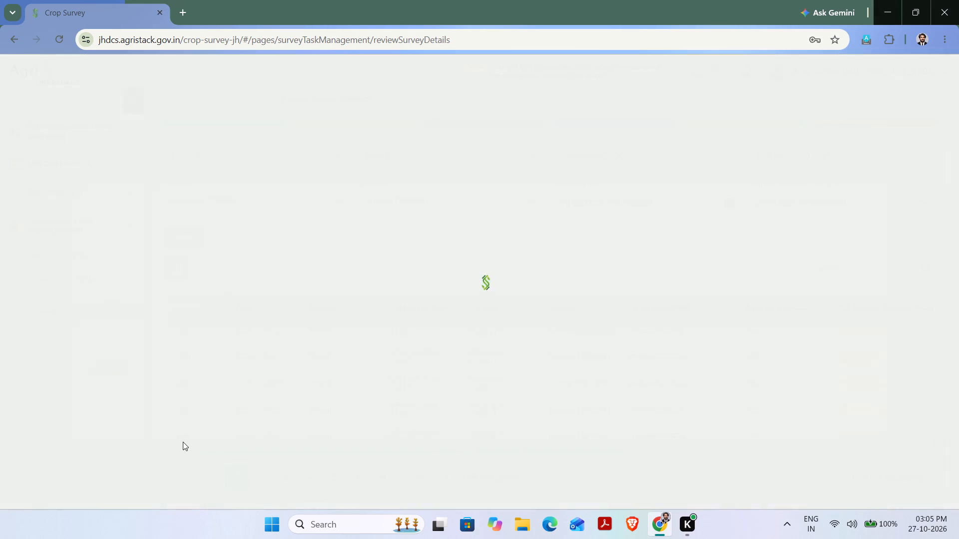
pyautogui.click(302, 395)
pyautogui.click(433, 438)
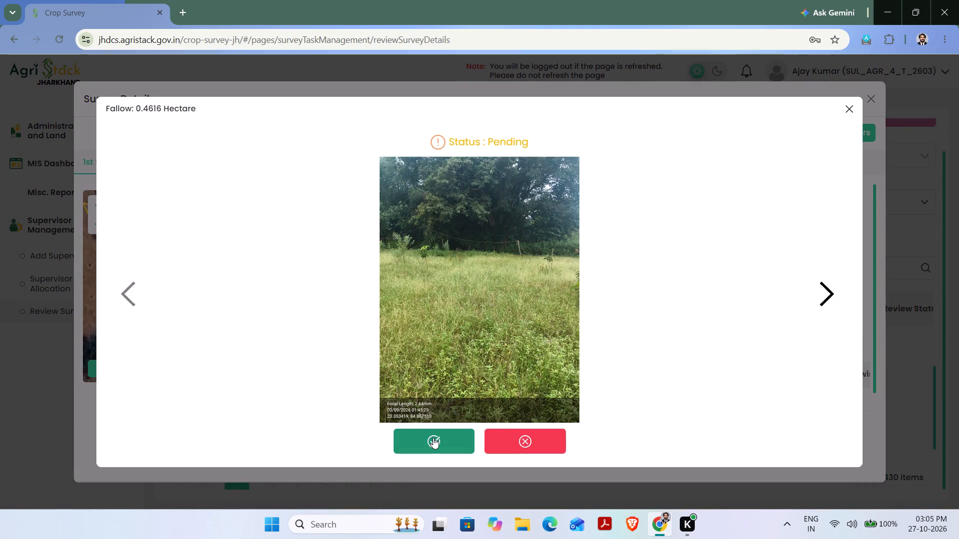
pyautogui.moveTo(519, 367); pyautogui.dragTo(470, 375)
pyautogui.click(457, 443)
pyautogui.moveTo(520, 357); pyautogui.dragTo(447, 379)
pyautogui.click(451, 444)
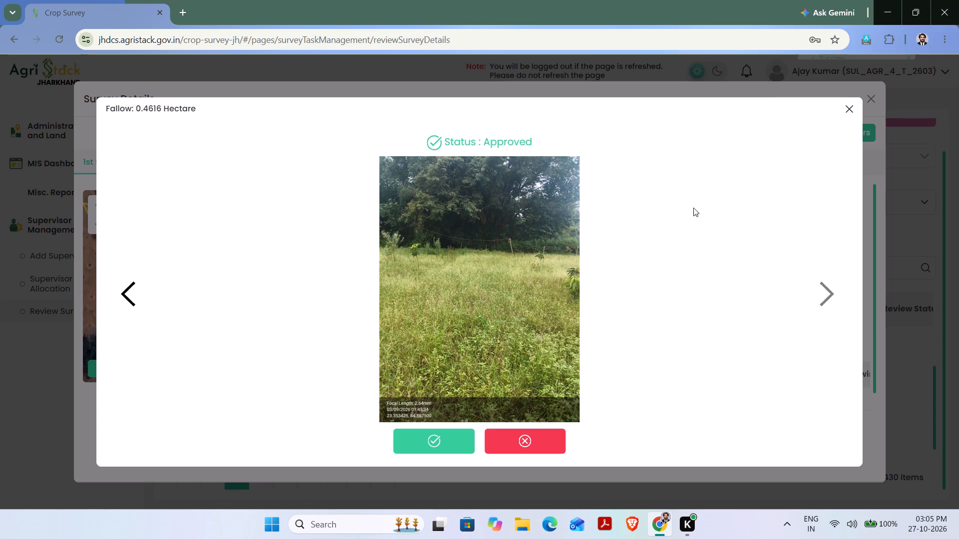
pyautogui.click(849, 114)
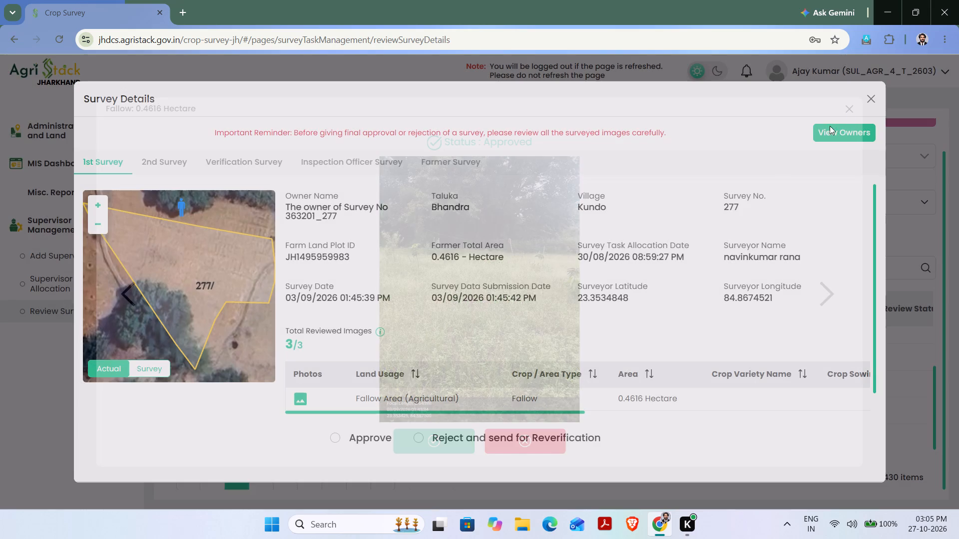
# Set the 1st Survey of survey number 277 to Approve, save the review and close the survey details.
pyautogui.scroll(-1, 497, 308)
pyautogui.click(382, 349)
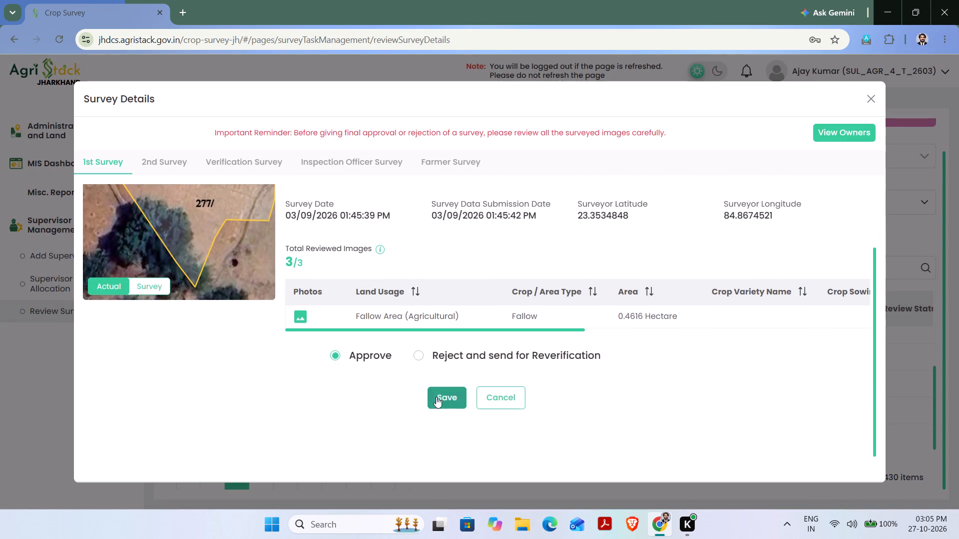
pyautogui.click(438, 399)
pyautogui.click(511, 314)
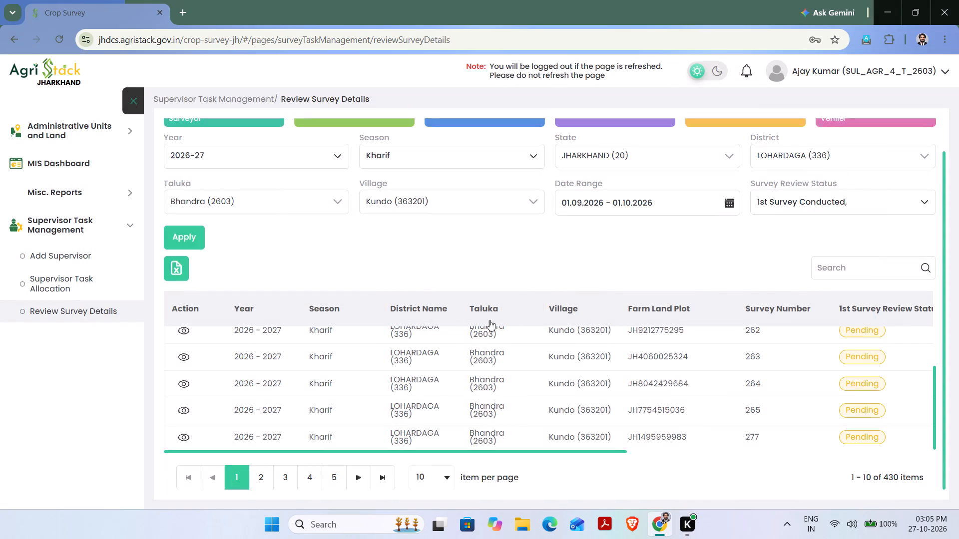
# Reapply the current Kundo village filters to refresh the list of pending surveys.
pyautogui.click(194, 248)
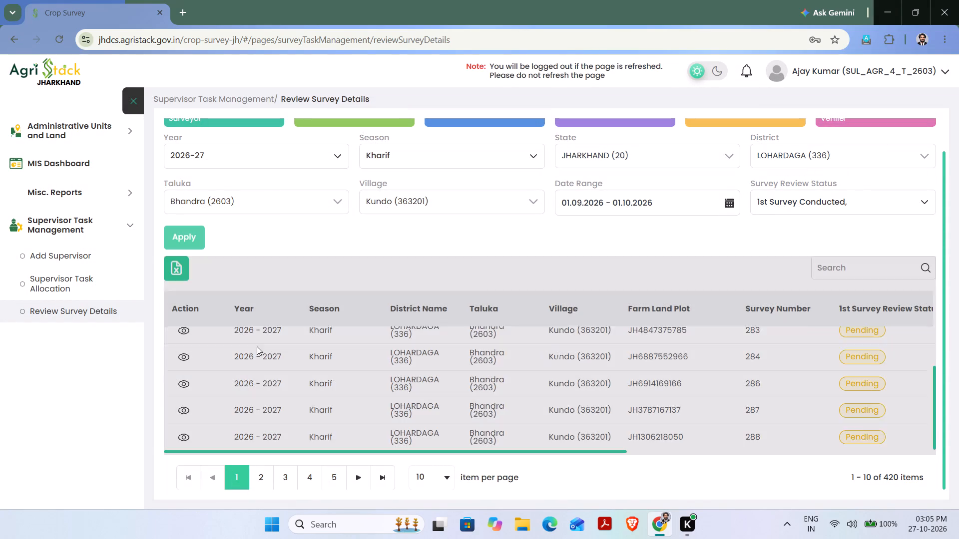
# Open the details of survey number 278, approve all three of its Fallow photos and close the photo viewer.
pyautogui.scroll(5, 244, 361)
pyautogui.click(182, 340)
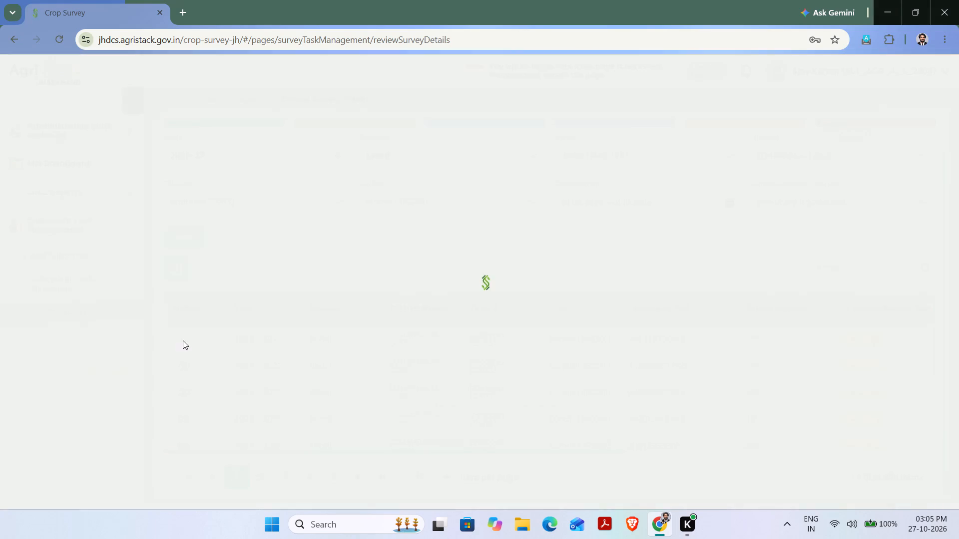
pyautogui.click(300, 397)
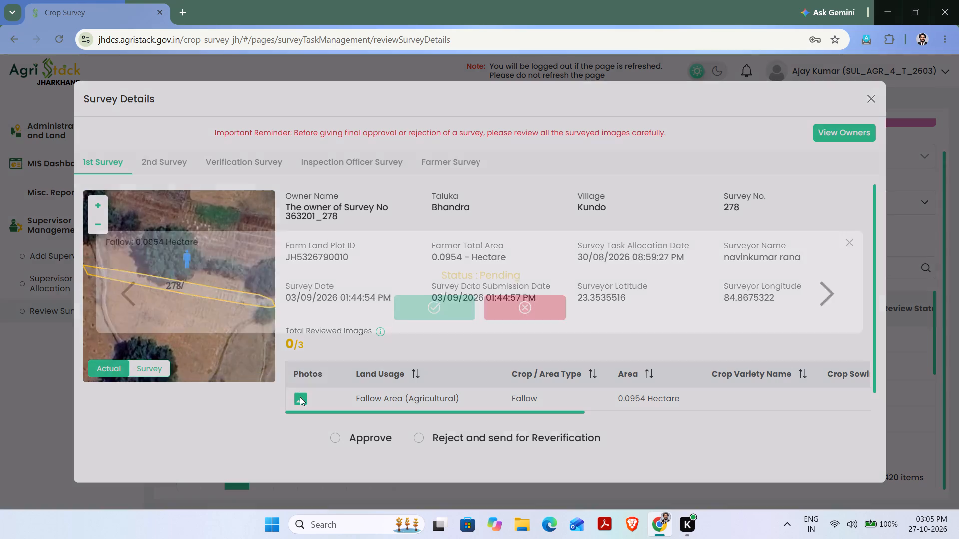
pyautogui.click(425, 444)
pyautogui.moveTo(522, 378); pyautogui.dragTo(445, 395)
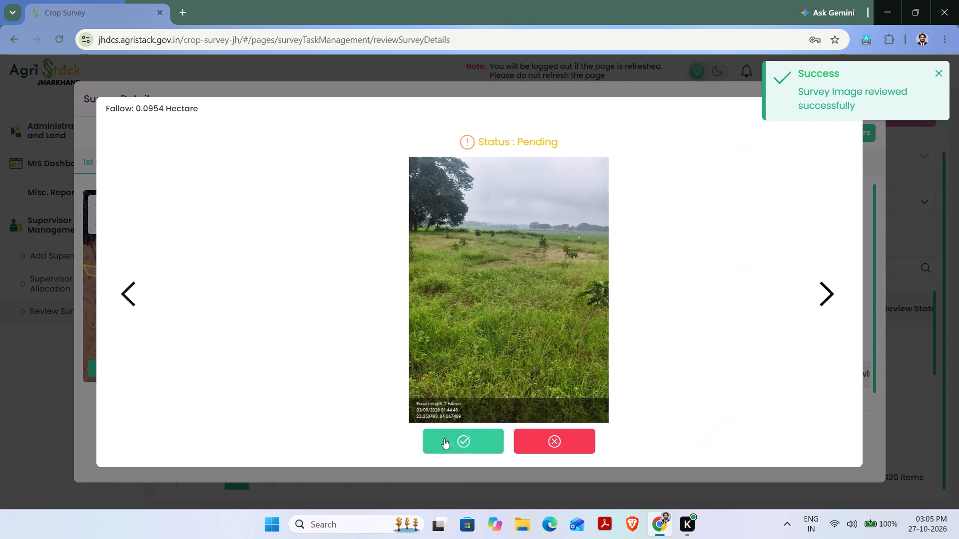
pyautogui.click(442, 445)
pyautogui.moveTo(526, 361); pyautogui.dragTo(460, 371)
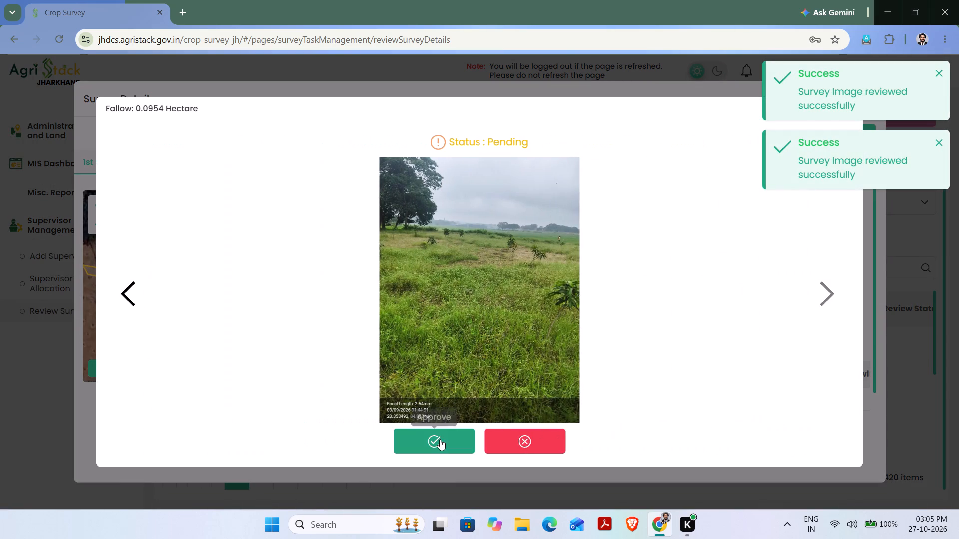
pyautogui.click(440, 440)
pyautogui.moveTo(523, 329); pyautogui.dragTo(491, 331)
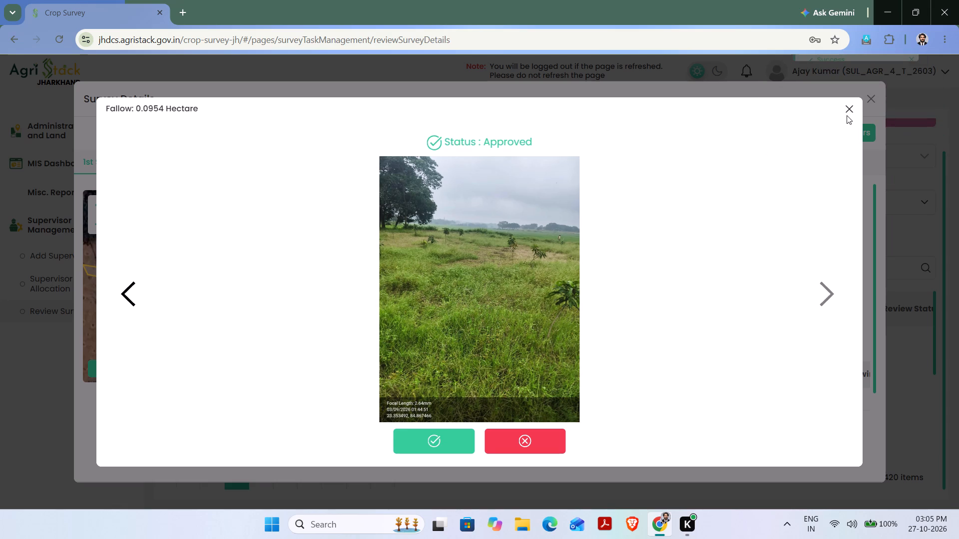
pyautogui.click(850, 106)
# Set the 1st Survey of survey number 278 to Approve, save the review and close the survey details.
pyautogui.scroll(-1, 508, 399)
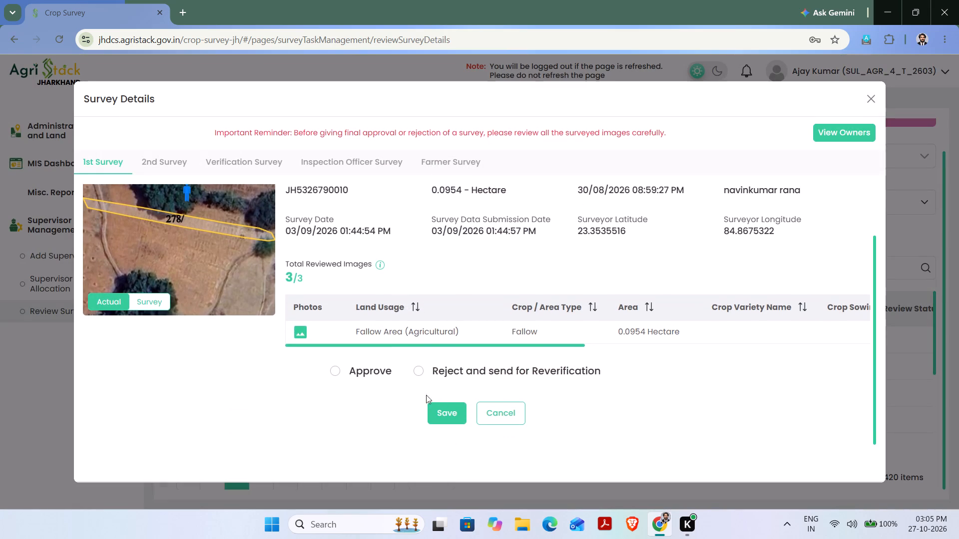
pyautogui.click(382, 370)
pyautogui.click(443, 412)
pyautogui.click(500, 327)
pyautogui.click(496, 313)
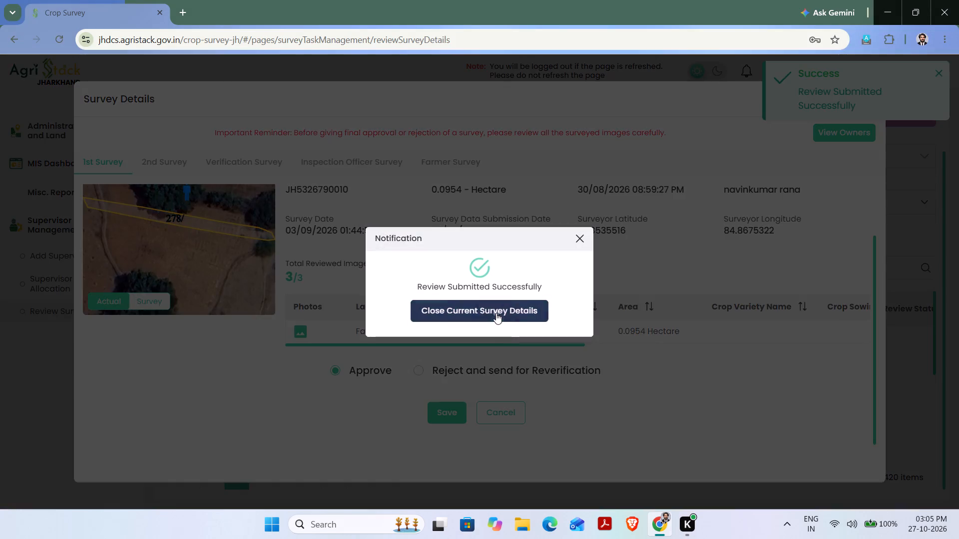
# Open the details of survey number 279, approve all three of its Fallow photos and close the photo viewer.
pyautogui.click(183, 364)
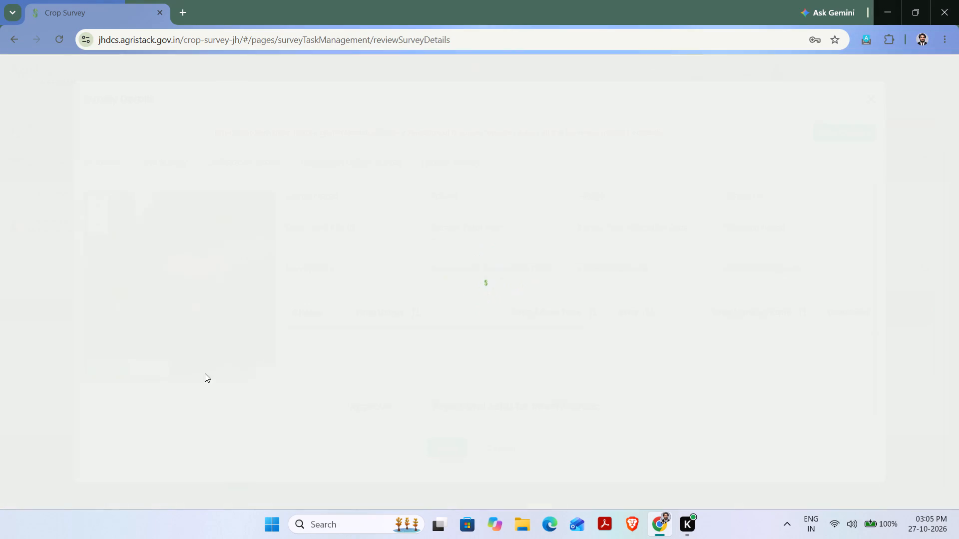
pyautogui.click(300, 397)
pyautogui.click(423, 445)
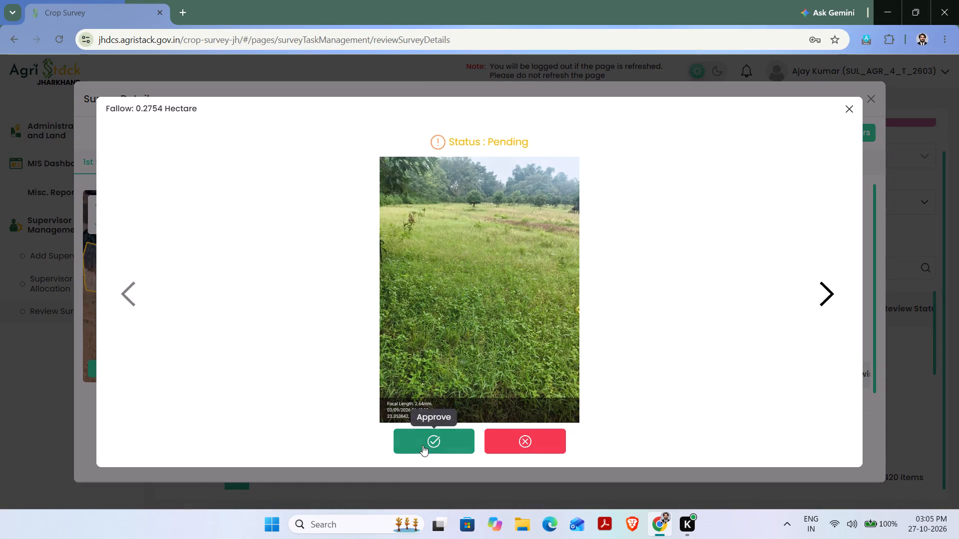
pyautogui.moveTo(528, 373); pyautogui.dragTo(430, 389)
pyautogui.click(429, 444)
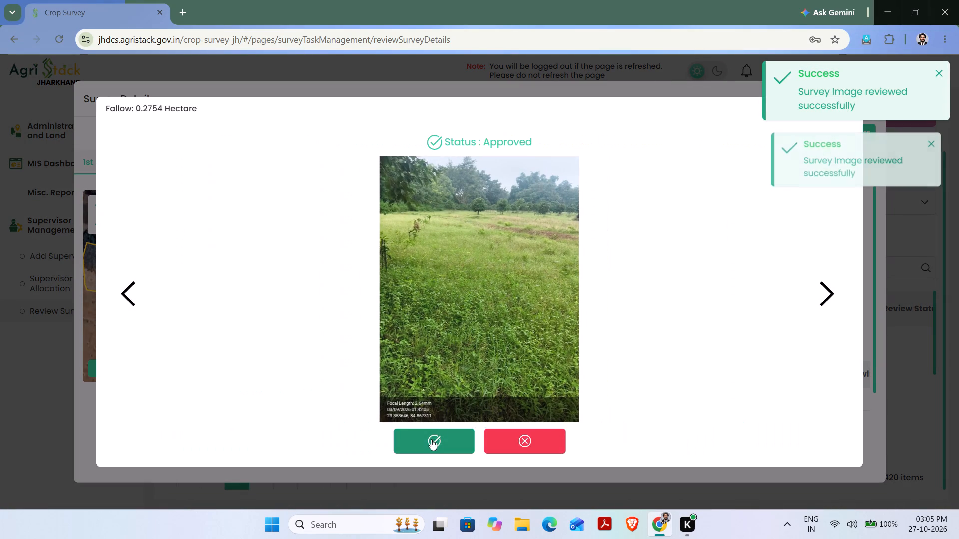
pyautogui.moveTo(533, 335); pyautogui.dragTo(461, 357)
pyautogui.click(451, 447)
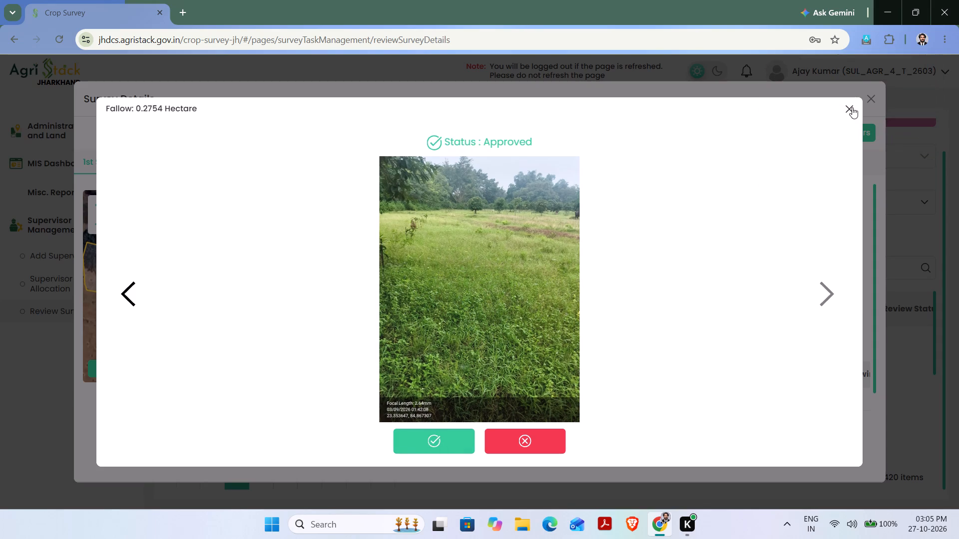
pyautogui.click(852, 107)
# Set the 1st Survey of survey number 279 to Approve, save the review and close the survey details.
pyautogui.scroll(-2, 626, 243)
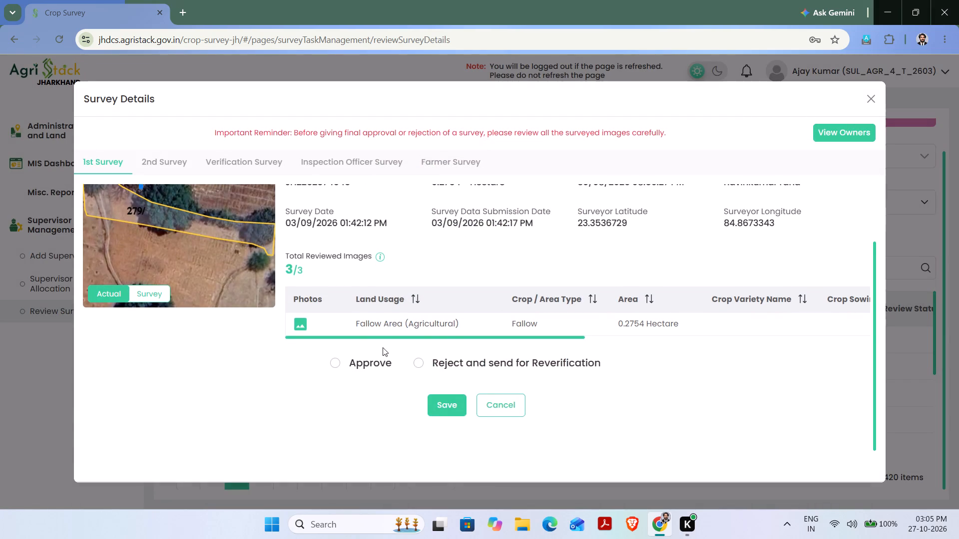
pyautogui.click(381, 354)
pyautogui.click(448, 394)
pyautogui.click(497, 293)
pyautogui.click(494, 302)
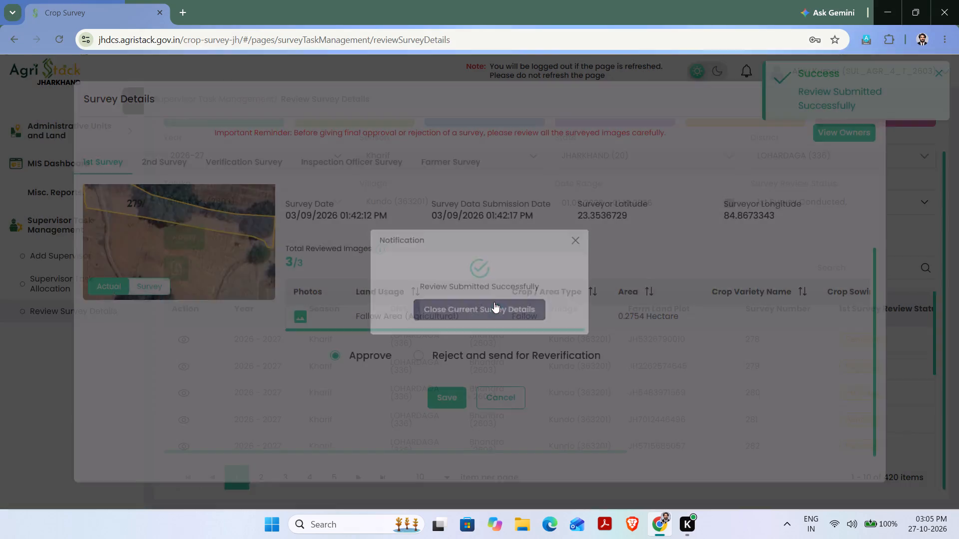
# Open the details of survey number 280, approve all three of its Fallow photos and close the photo viewer.
pyautogui.click(182, 392)
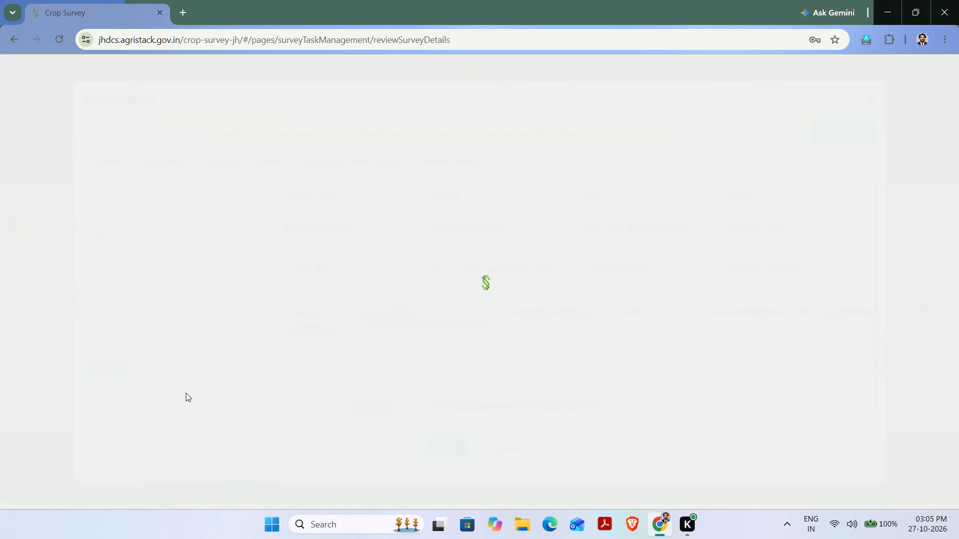
pyautogui.click(296, 393)
pyautogui.click(416, 441)
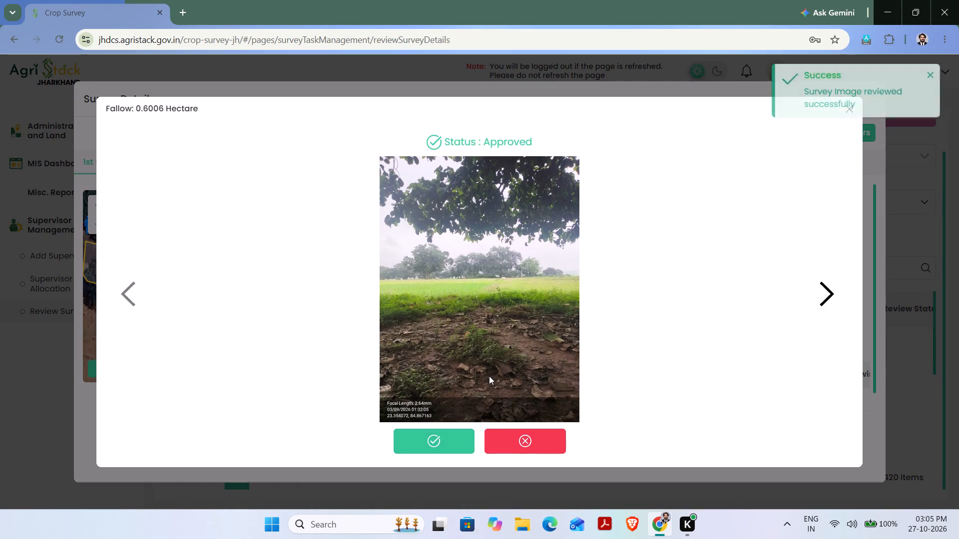
pyautogui.moveTo(488, 376); pyautogui.dragTo(430, 386)
pyautogui.click(424, 447)
pyautogui.moveTo(487, 380); pyautogui.dragTo(436, 391)
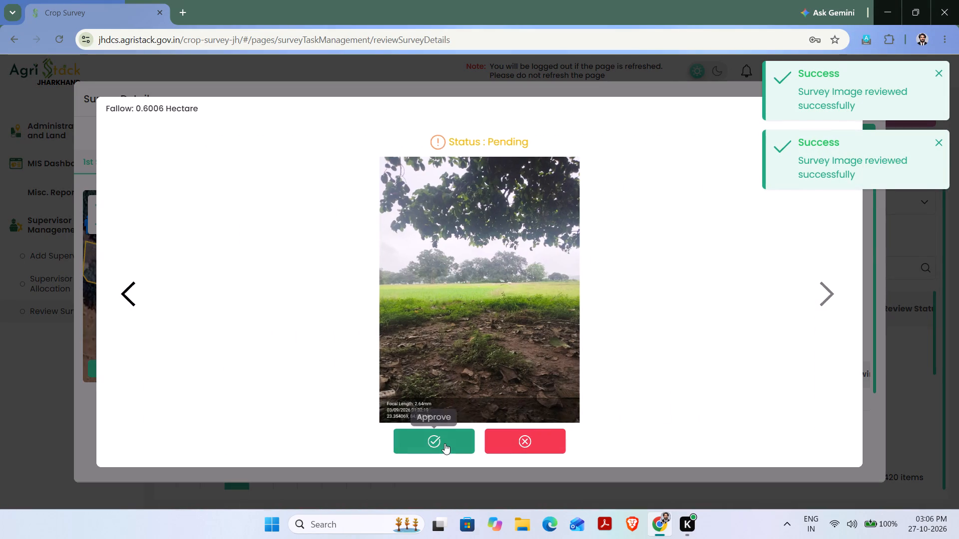
pyautogui.click(445, 444)
pyautogui.moveTo(527, 318); pyautogui.dragTo(483, 322)
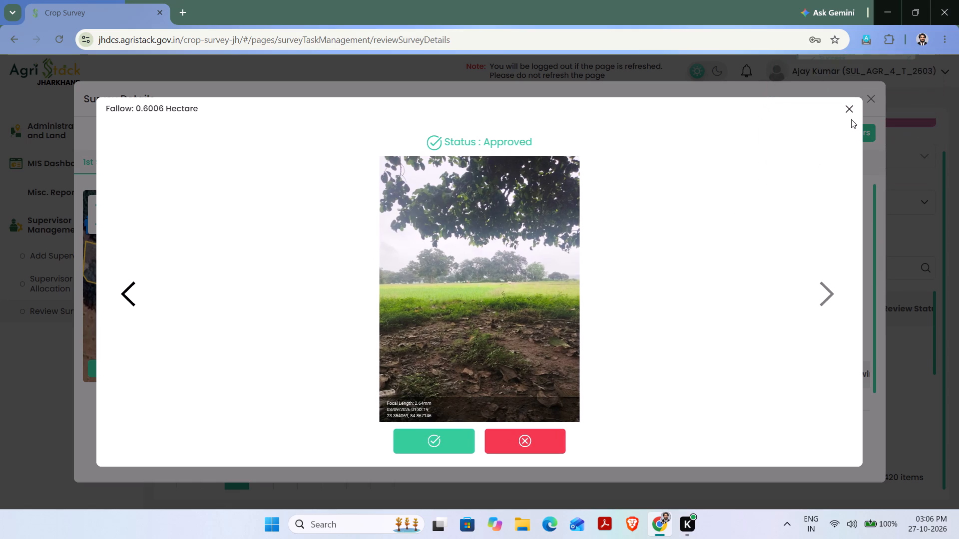
pyautogui.click(850, 113)
# Set the 1st Survey of survey number 280 to Approve, save the review and close the survey details.
pyautogui.scroll(-2, 435, 303)
pyautogui.click(355, 365)
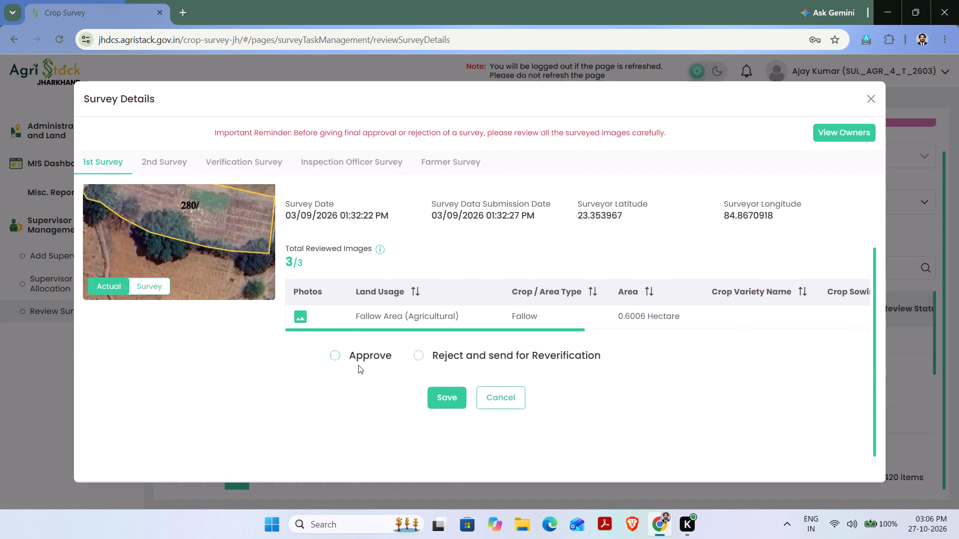
pyautogui.click(445, 398)
pyautogui.click(474, 305)
pyautogui.click(184, 392)
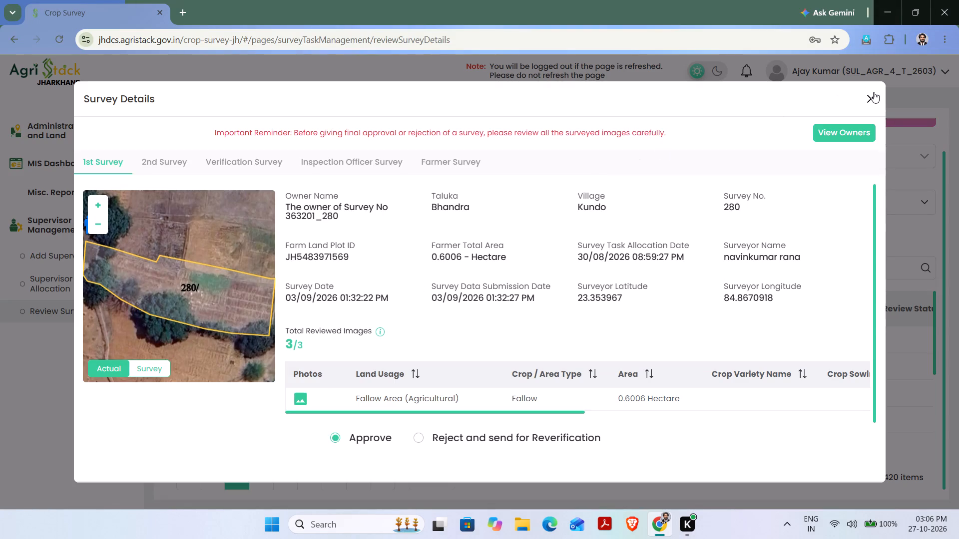
pyautogui.click(874, 93)
# Open the details of survey number 281, approve all three of its Fallow photos and close the photo viewer.
pyautogui.click(184, 418)
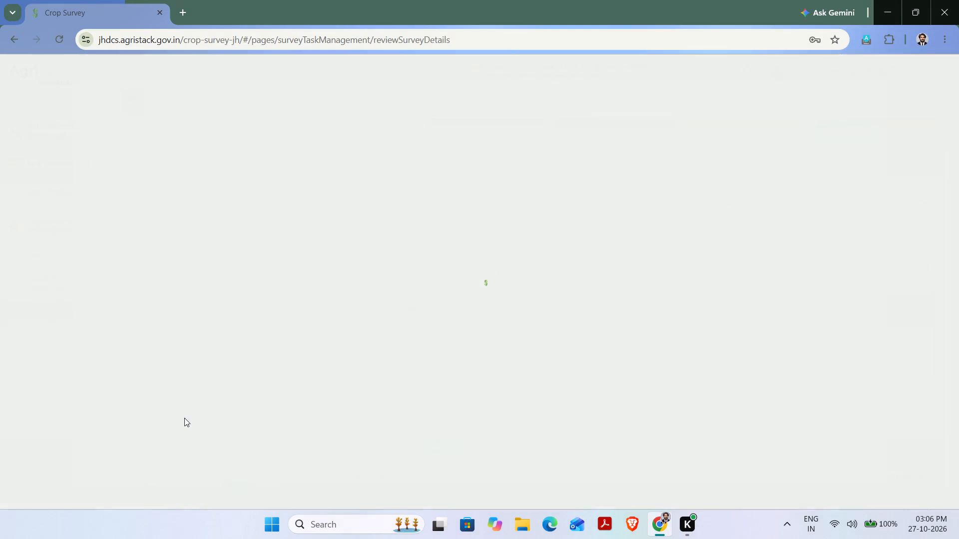
pyautogui.click(303, 399)
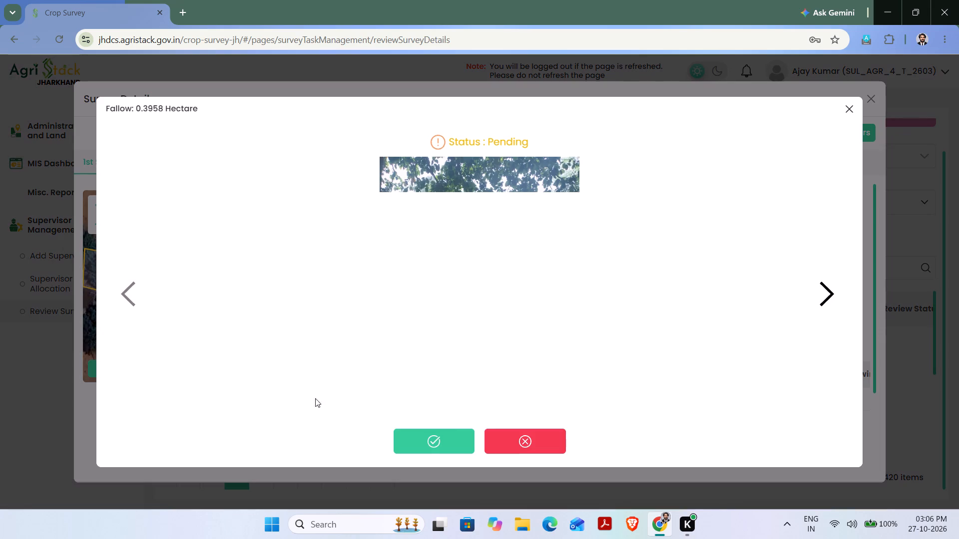
pyautogui.click(409, 438)
pyautogui.moveTo(486, 376); pyautogui.dragTo(408, 392)
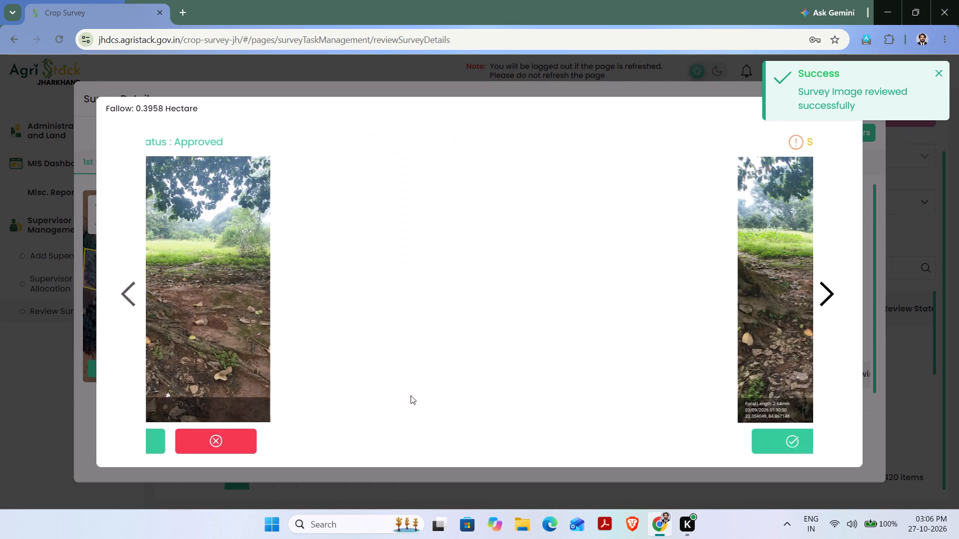
pyautogui.click(412, 446)
pyautogui.moveTo(513, 332); pyautogui.dragTo(441, 356)
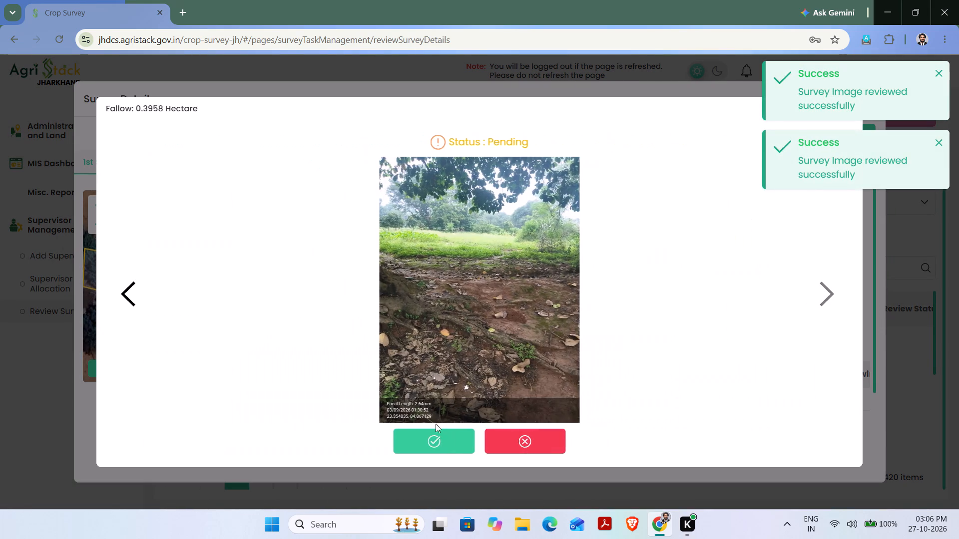
pyautogui.click(433, 440)
pyautogui.moveTo(513, 324); pyautogui.dragTo(478, 330)
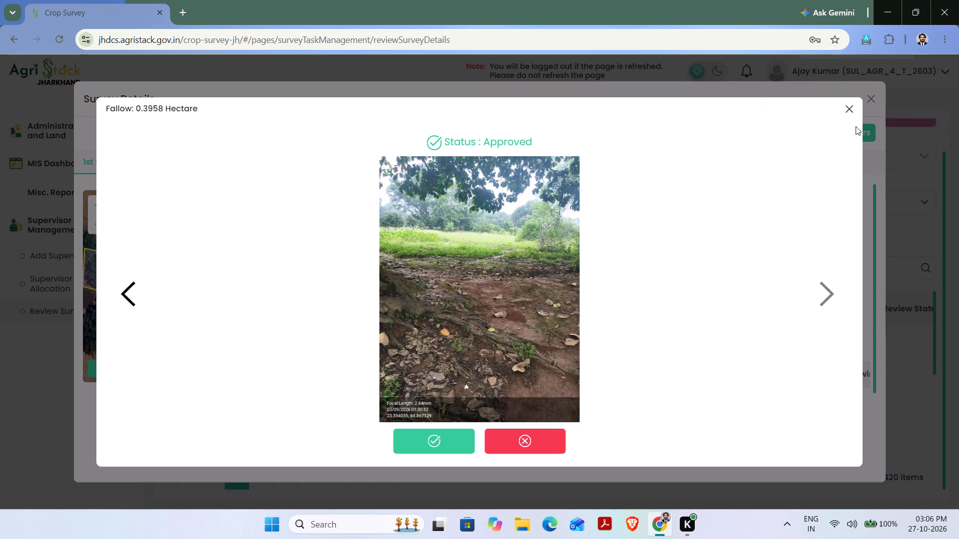
pyautogui.click(851, 115)
pyautogui.click(849, 108)
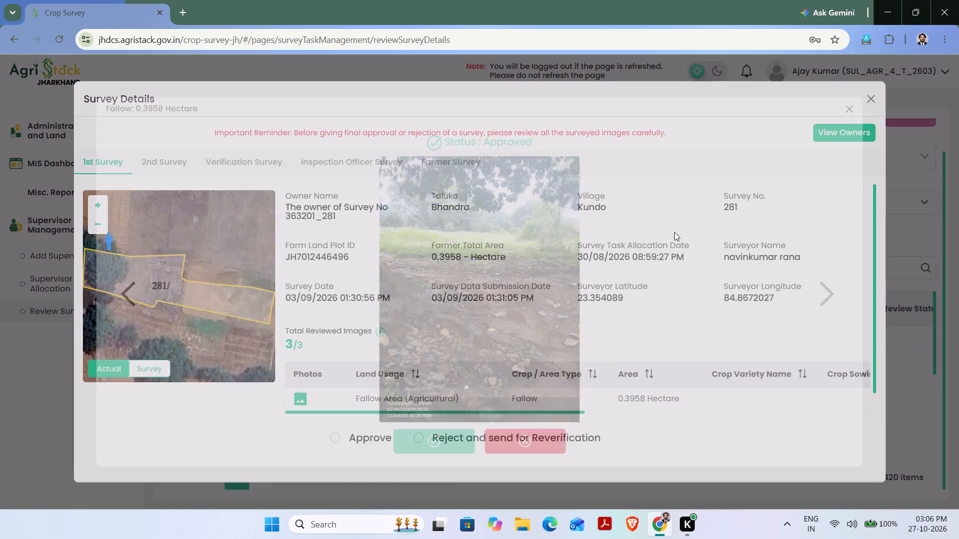
# Set the 1st Survey of survey number 281 to Approve, save the review and close the survey details.
pyautogui.scroll(-1, 330, 424)
pyautogui.click(355, 375)
pyautogui.moveTo(448, 400); pyautogui.dragTo(444, 413)
pyautogui.click(442, 416)
pyautogui.click(475, 302)
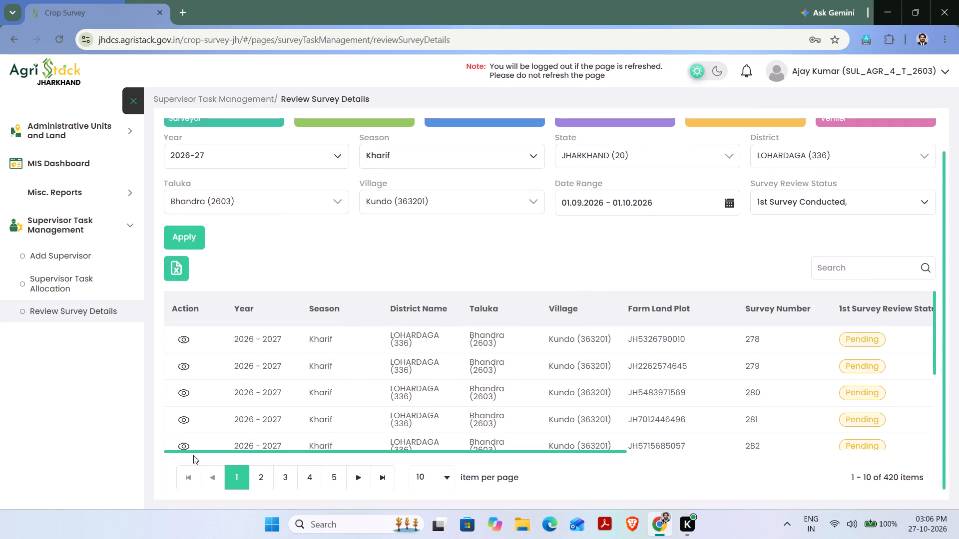
# Open the details of survey number 282, approve all three of its Fallow photos and close the photo viewer.
pyautogui.click(182, 446)
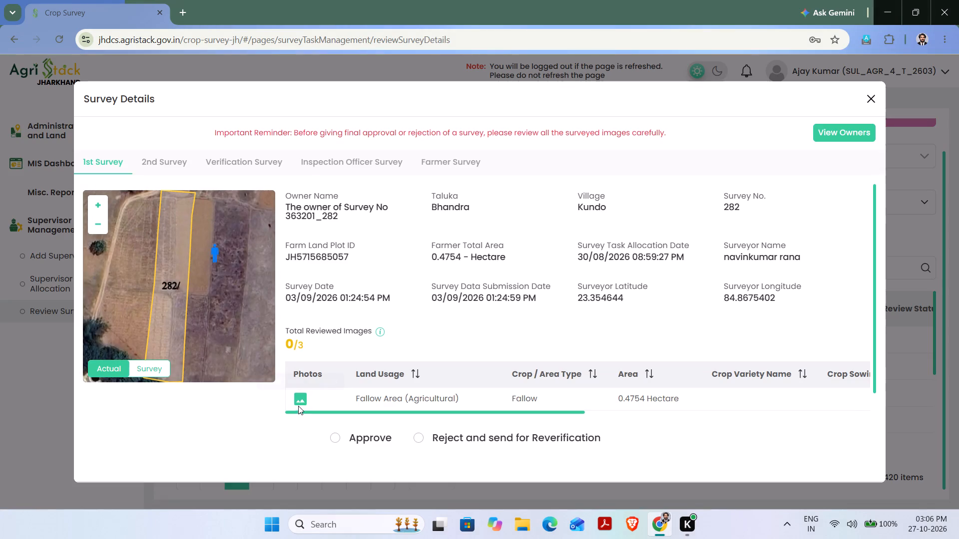
pyautogui.click(300, 396)
pyautogui.click(420, 440)
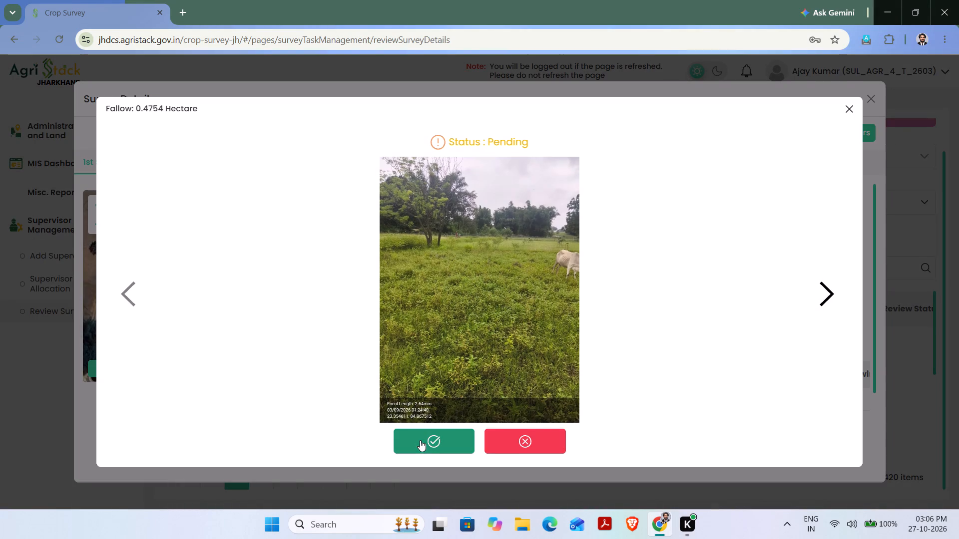
pyautogui.moveTo(501, 372); pyautogui.dragTo(413, 391)
pyautogui.click(425, 439)
pyautogui.moveTo(511, 362); pyautogui.dragTo(425, 385)
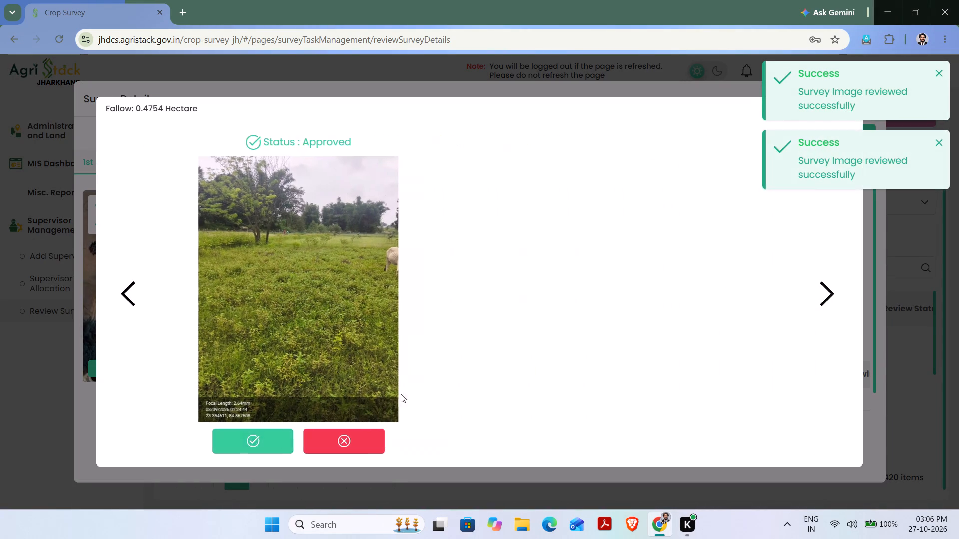
pyautogui.click(413, 441)
pyautogui.moveTo(522, 331); pyautogui.dragTo(489, 332)
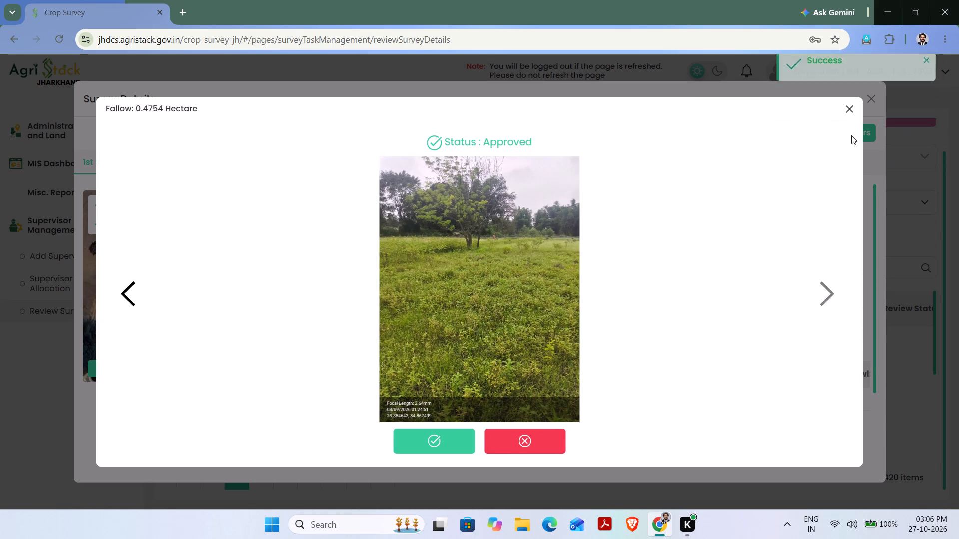
pyautogui.click(849, 104)
# Set the 1st Survey of survey number 282 to Approve, save the review and close the survey details.
pyautogui.scroll(-1, 374, 389)
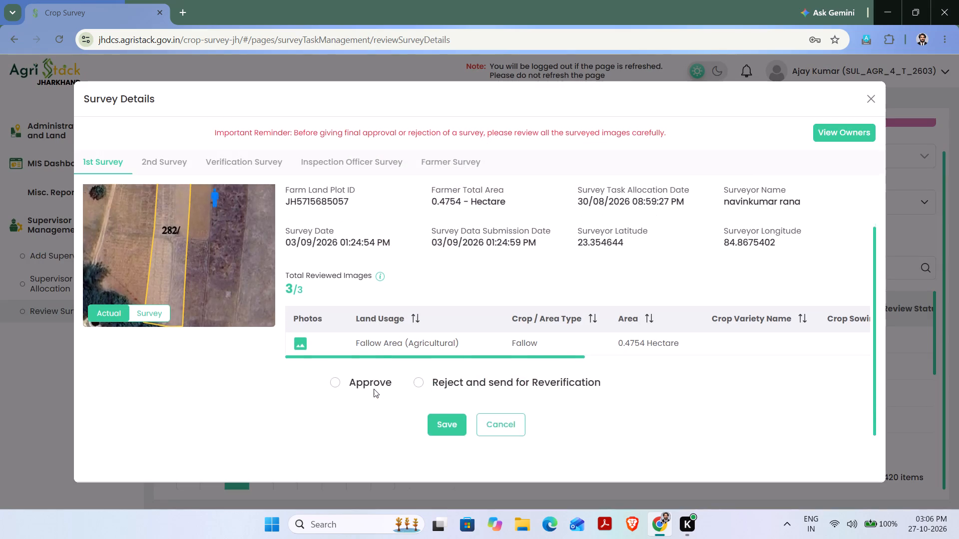
pyautogui.click(366, 366)
pyautogui.click(435, 398)
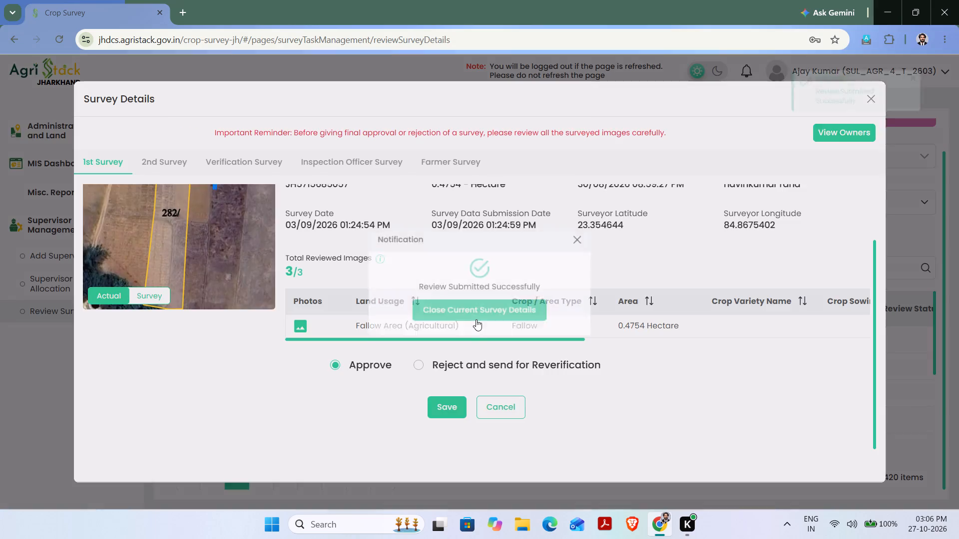
pyautogui.click(476, 319)
pyautogui.scroll(-2, 253, 435)
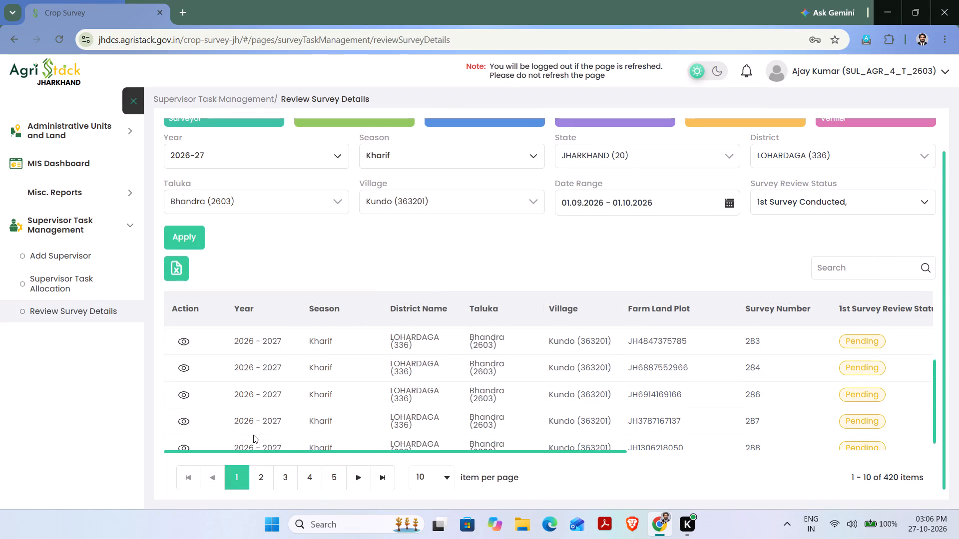
pyautogui.scroll(-1, 253, 435)
pyautogui.click(188, 330)
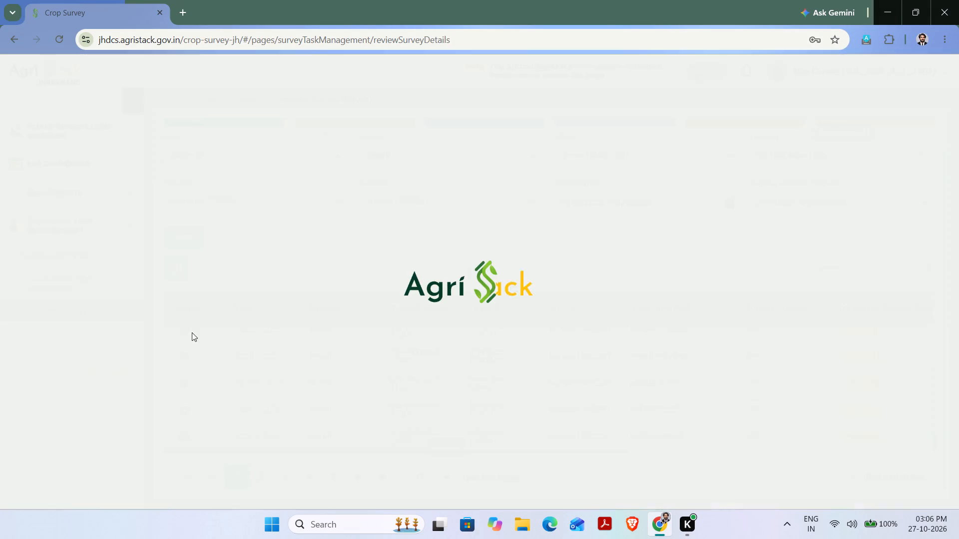
pyautogui.click(301, 401)
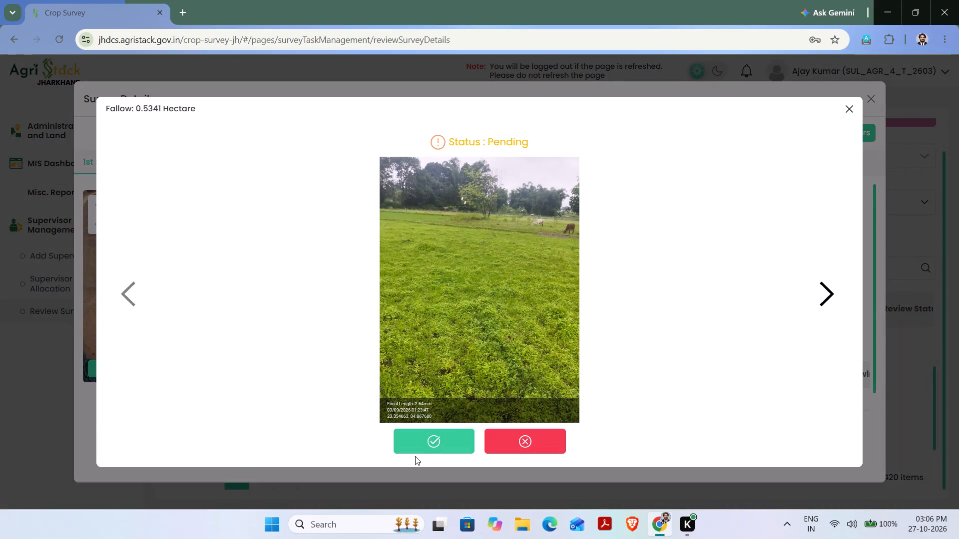
pyautogui.click(421, 446)
pyautogui.moveTo(484, 368); pyautogui.dragTo(392, 387)
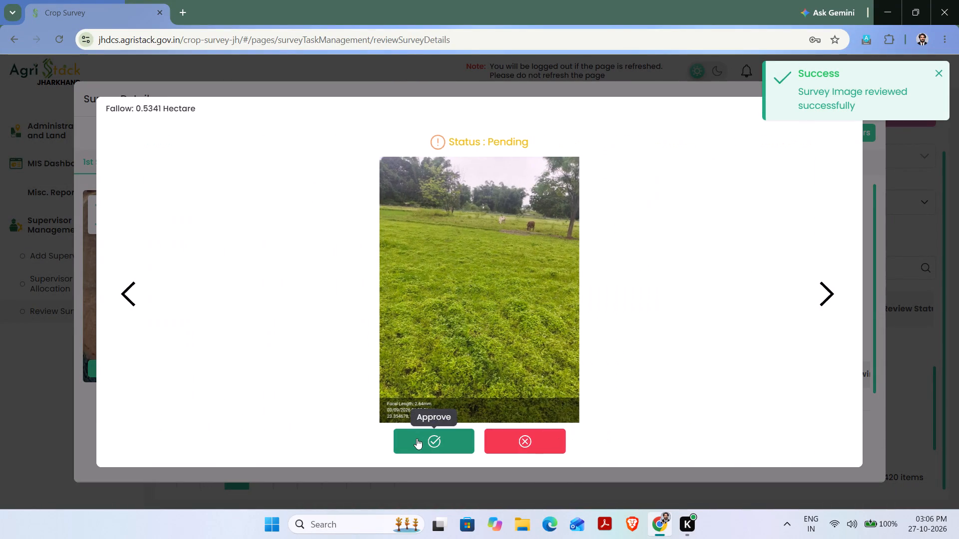
pyautogui.click(417, 439)
pyautogui.moveTo(475, 371); pyautogui.dragTo(371, 394)
pyautogui.click(410, 437)
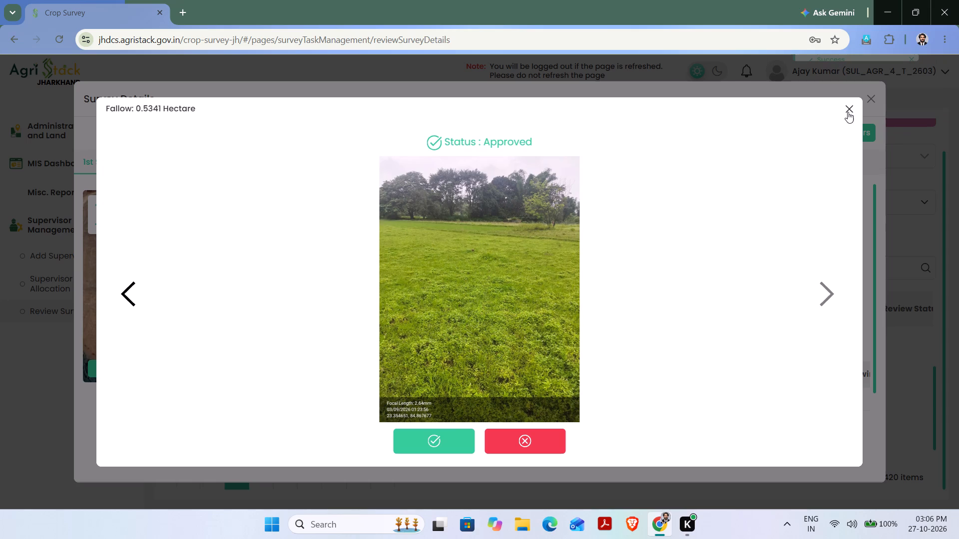
pyautogui.click(848, 112)
# Set the 1st Survey of survey number 283 to Approve, save the review and close the survey details.
pyautogui.scroll(-1, 403, 364)
pyautogui.click(381, 362)
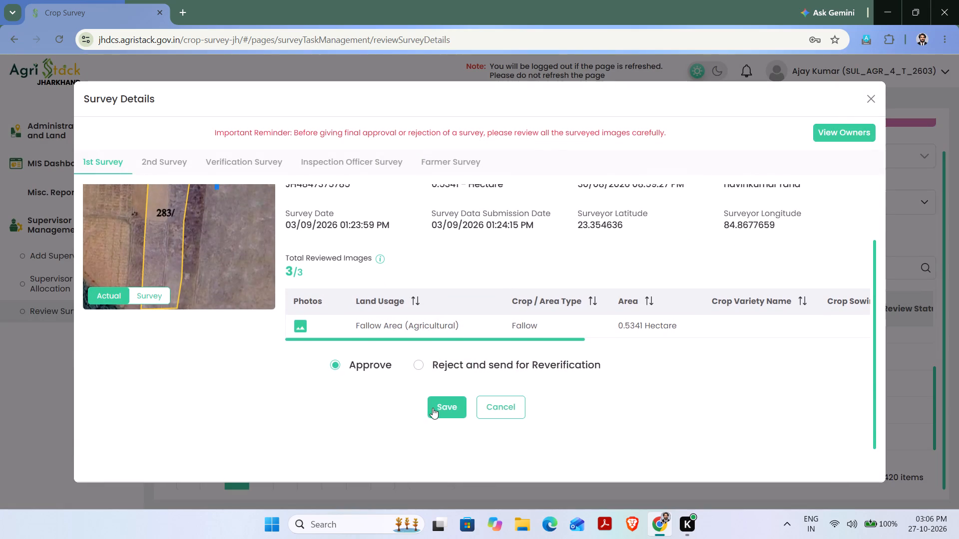
pyautogui.click(435, 409)
pyautogui.click(474, 304)
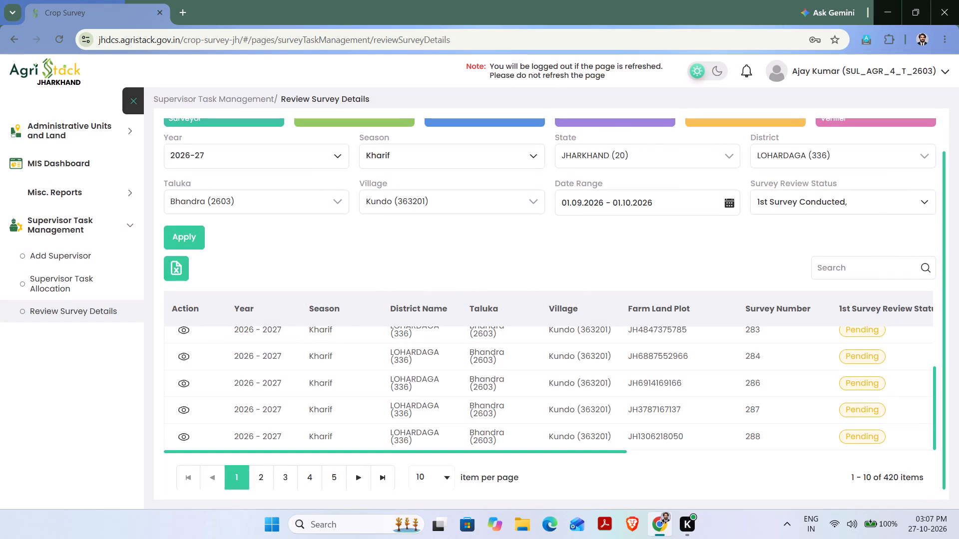
# Open the details of survey number 284, approve all three of its Fallow photos and close the photo viewer.
pyautogui.click(185, 353)
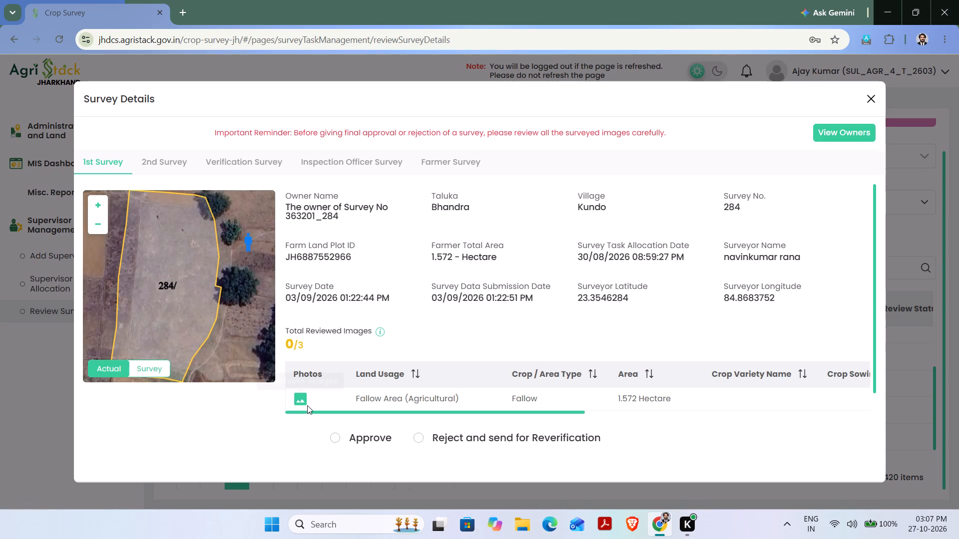
pyautogui.click(298, 399)
pyautogui.click(413, 454)
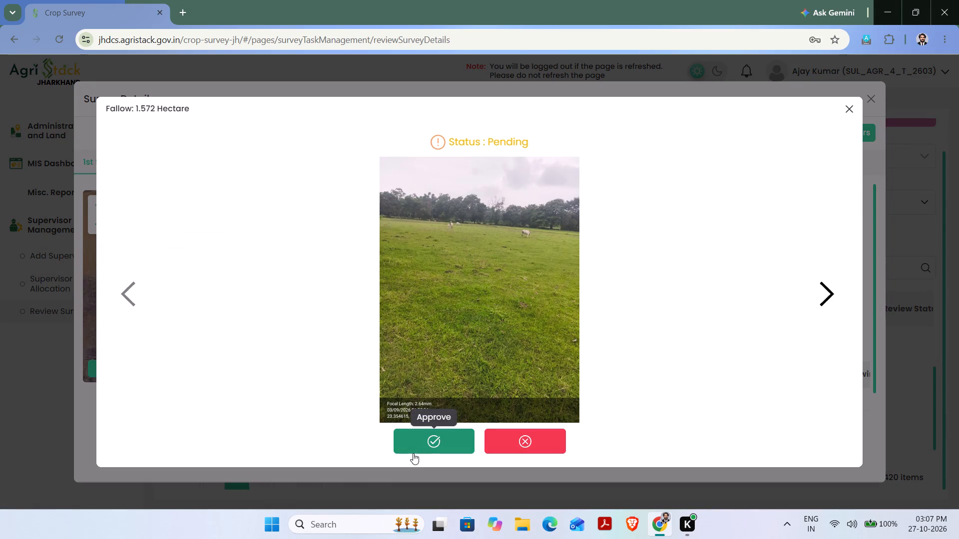
pyautogui.click(420, 440)
pyautogui.moveTo(515, 366); pyautogui.dragTo(413, 394)
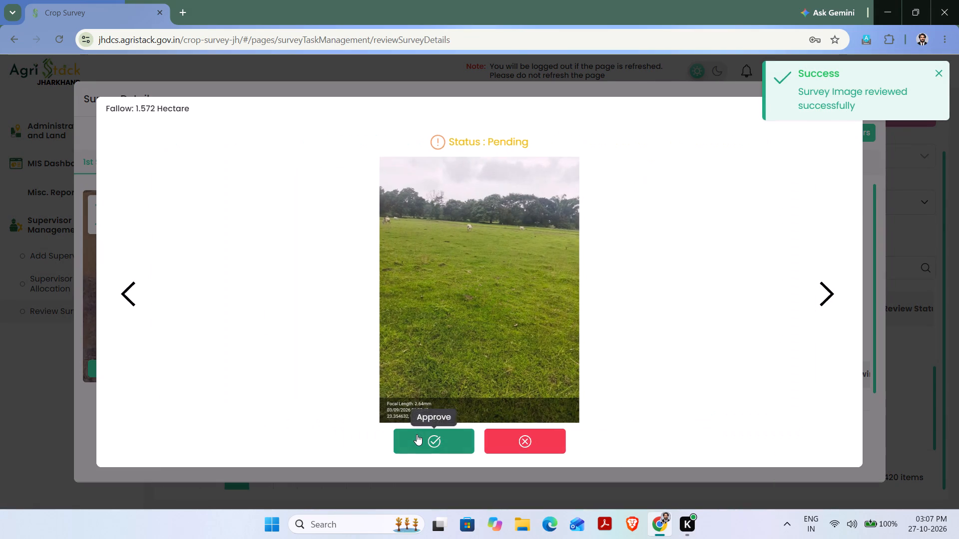
pyautogui.click(417, 434)
pyautogui.moveTo(514, 351); pyautogui.dragTo(450, 367)
pyautogui.click(437, 445)
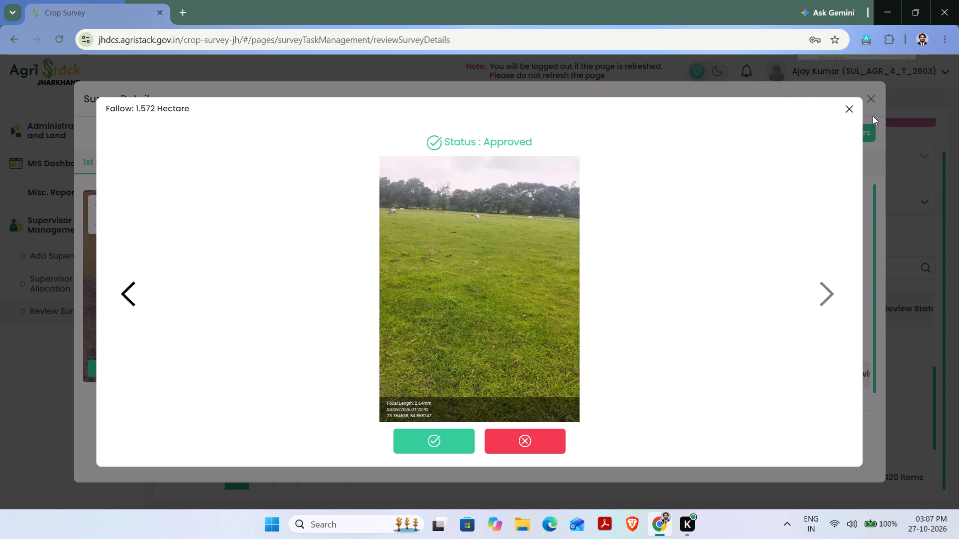
pyautogui.click(849, 106)
# Set the 1st Survey of survey number 284 to Approve, save the review and close the survey details.
pyautogui.scroll(-1, 609, 266)
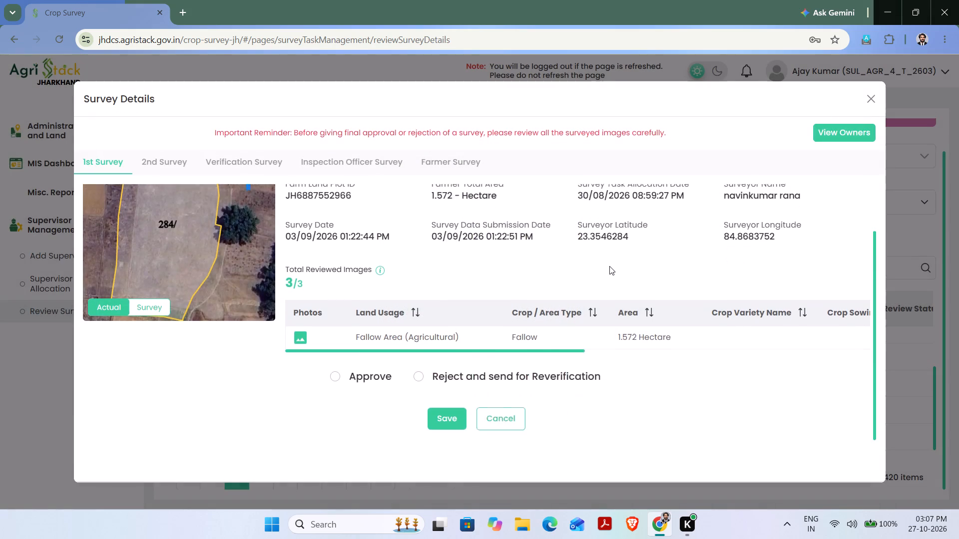
pyautogui.scroll(-2, 609, 266)
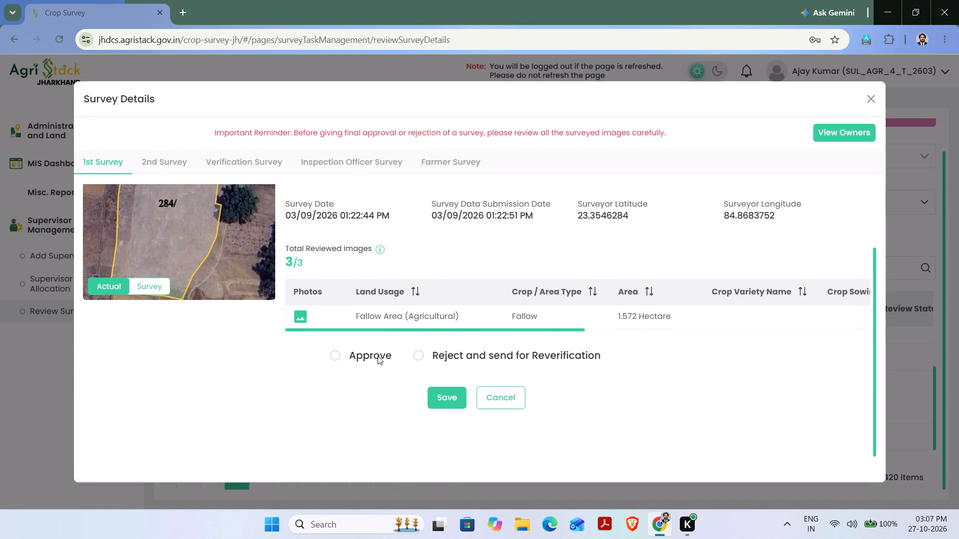
pyautogui.click(378, 356)
pyautogui.click(431, 389)
pyautogui.click(509, 299)
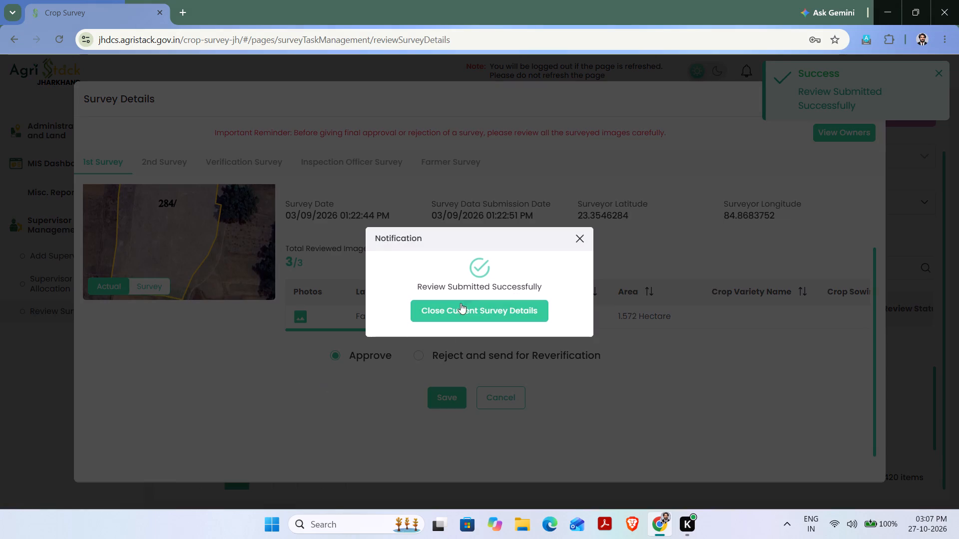
pyautogui.click(470, 302)
# Open the details of survey number 286, approve all three of its Fallow photos and close the photo viewer.
pyautogui.click(188, 385)
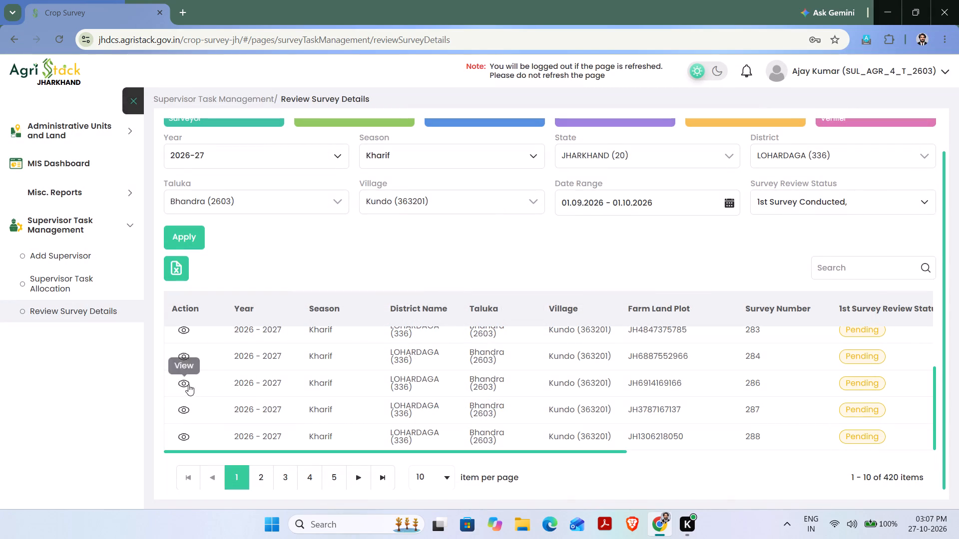
pyautogui.click(305, 397)
pyautogui.click(412, 430)
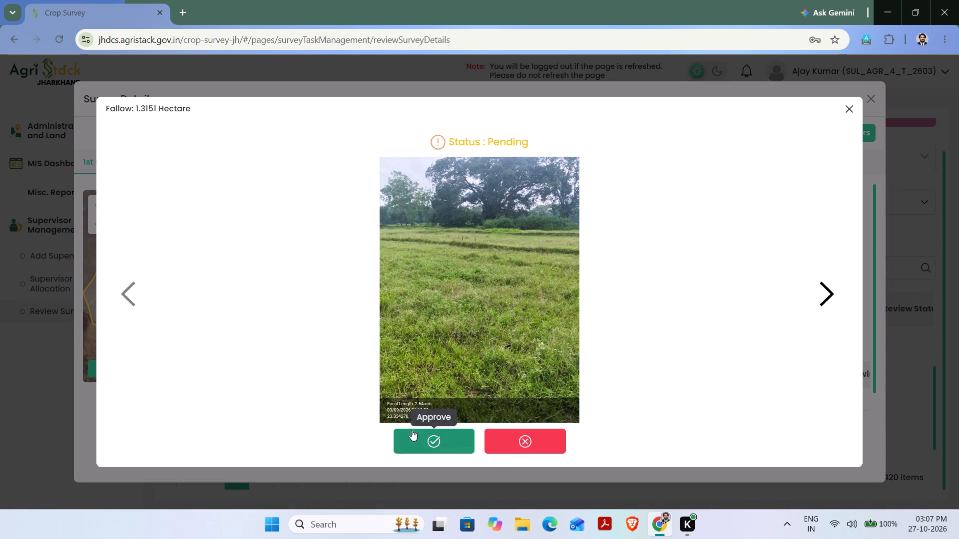
pyautogui.moveTo(517, 365); pyautogui.dragTo(445, 377)
pyautogui.click(430, 444)
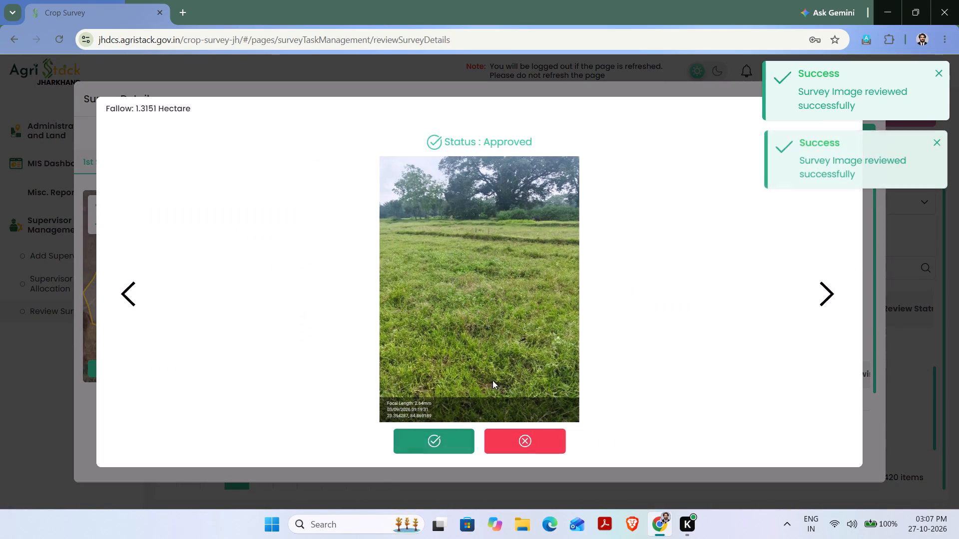
pyautogui.moveTo(527, 347); pyautogui.dragTo(453, 365)
pyautogui.click(439, 440)
pyautogui.moveTo(536, 319); pyautogui.dragTo(491, 328)
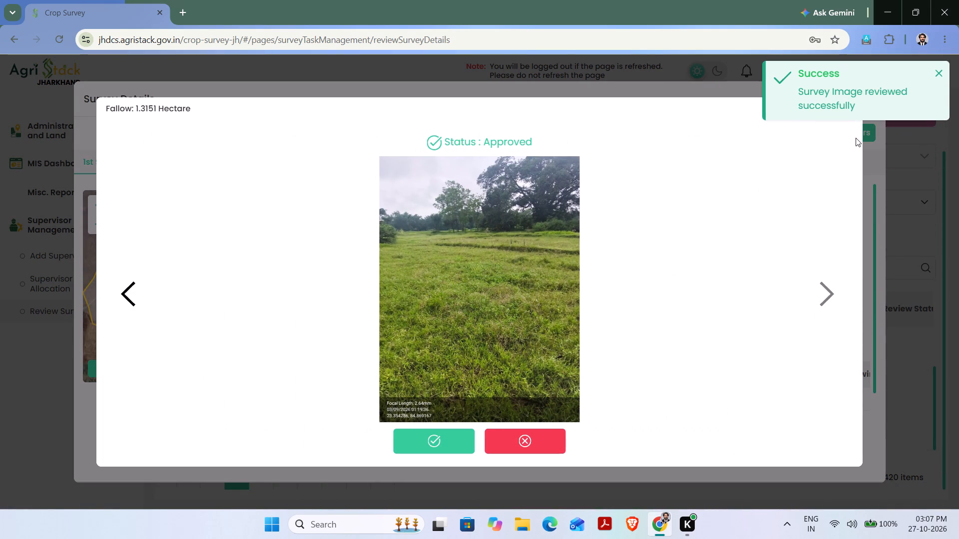
pyautogui.click(850, 110)
# Set the 1st Survey of survey number 286 to Approve, save the review and close the survey details.
pyautogui.scroll(-1, 479, 286)
pyautogui.click(359, 362)
pyautogui.click(437, 399)
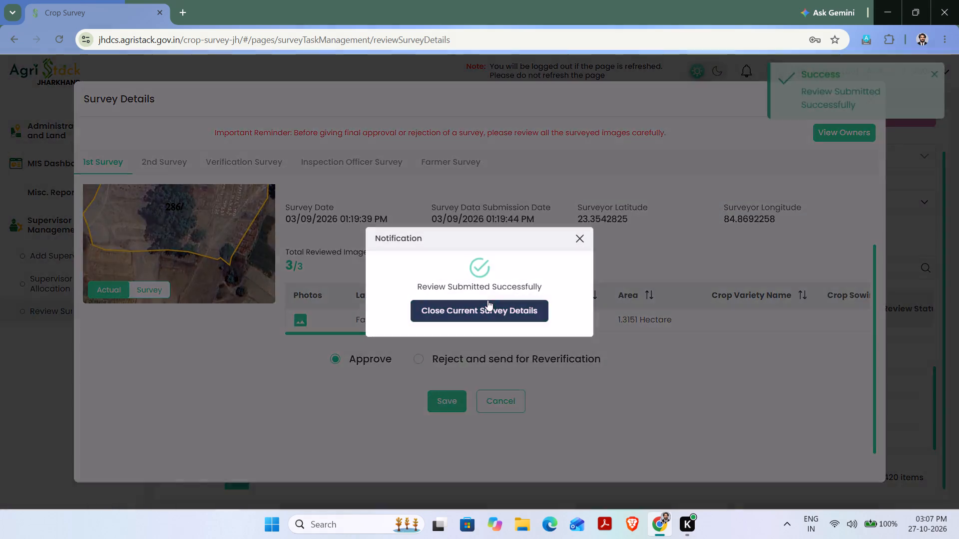
pyautogui.click(487, 300)
# Open the details of survey number 287, approve all three of its चावल photos and close the photo viewer.
pyautogui.click(184, 410)
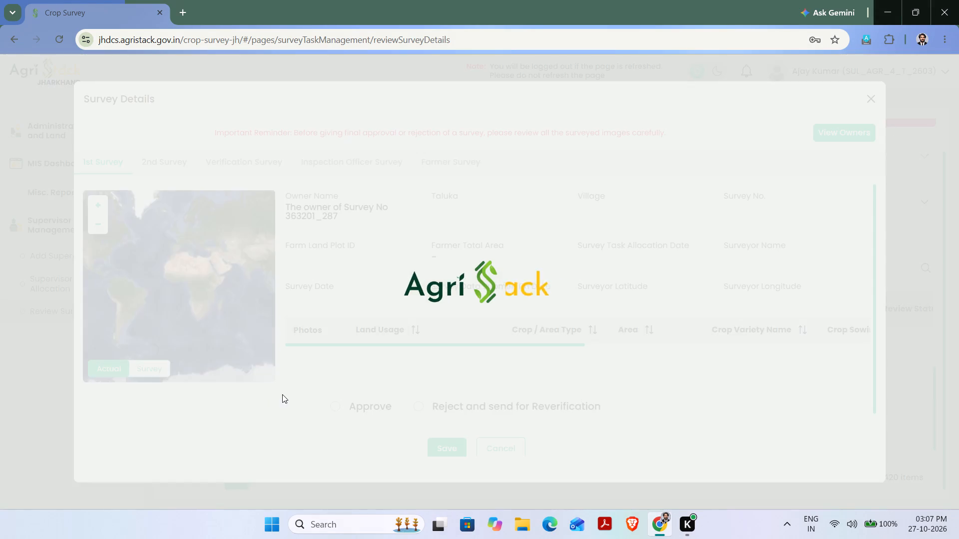
pyautogui.click(301, 398)
pyautogui.click(428, 434)
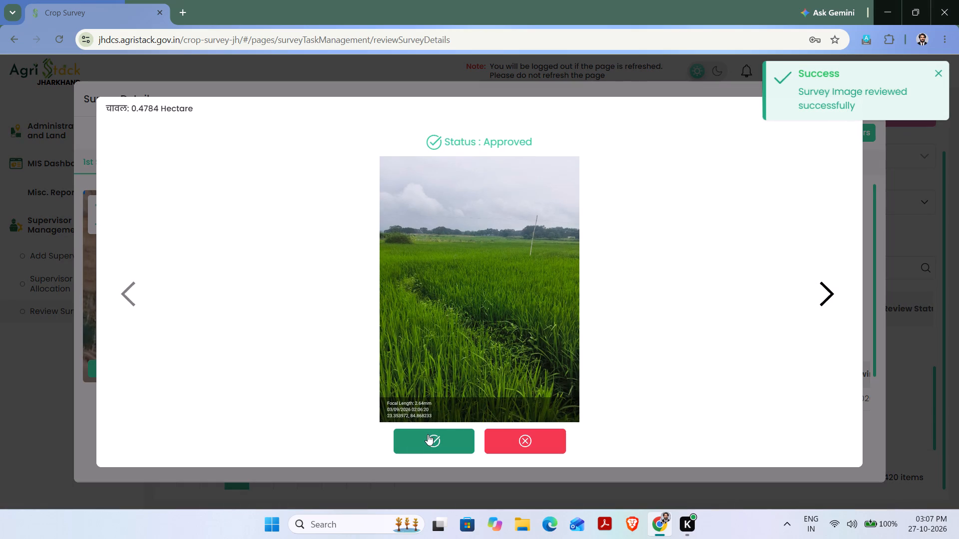
pyautogui.moveTo(497, 391); pyautogui.dragTo(462, 393)
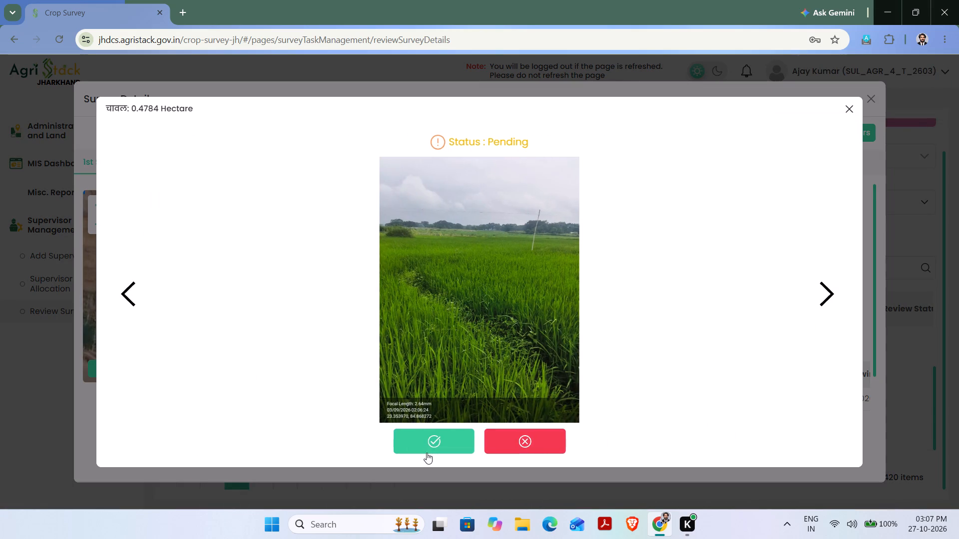
pyautogui.click(428, 439)
pyautogui.moveTo(506, 366); pyautogui.dragTo(424, 393)
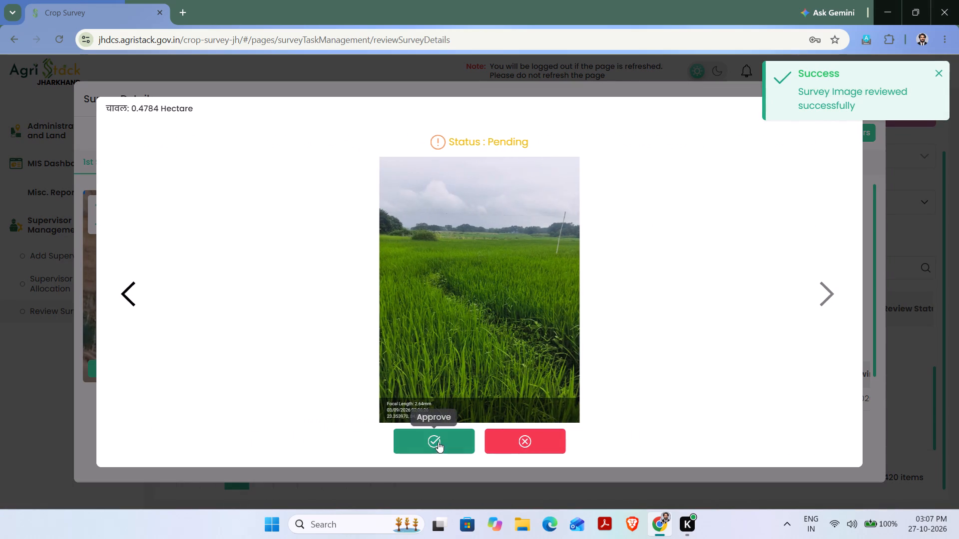
pyautogui.click(437, 440)
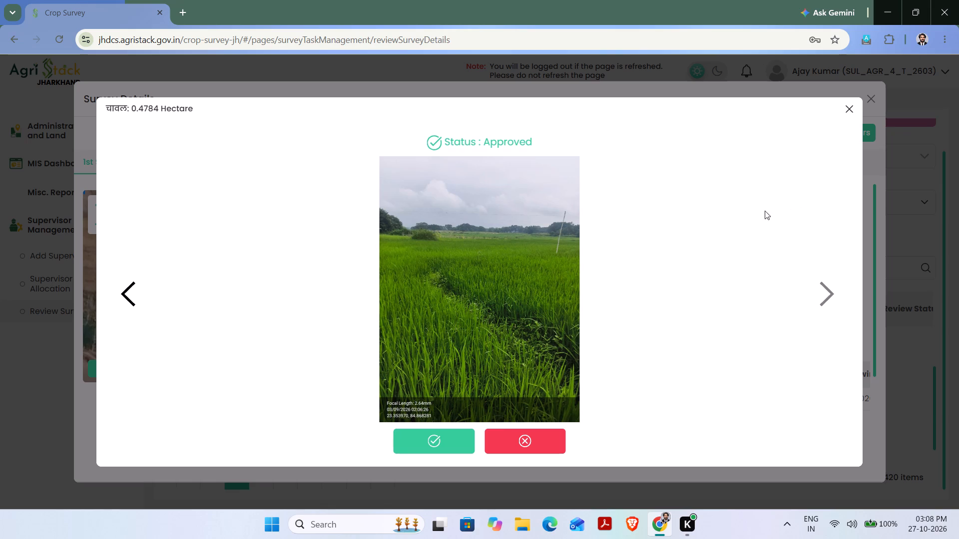
pyautogui.click(848, 108)
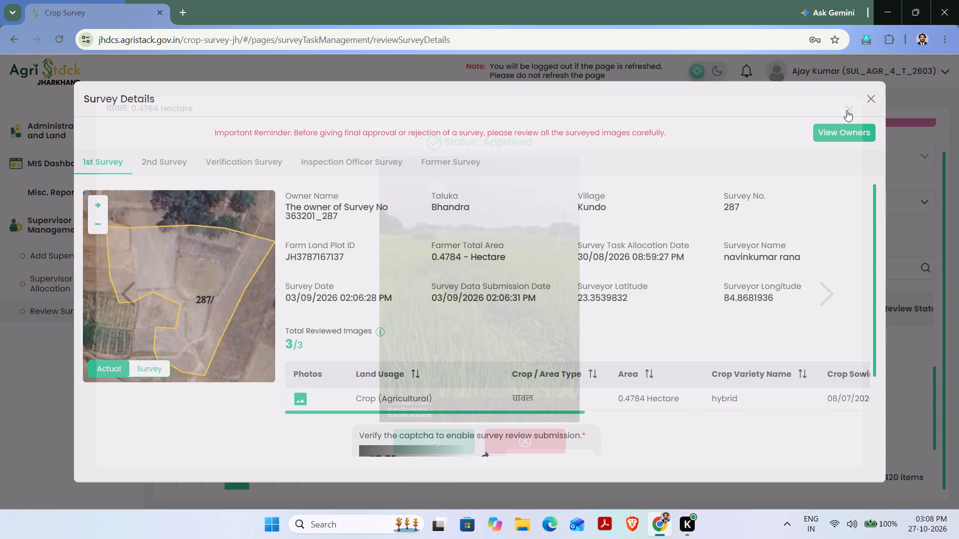
# Enter the displayed captcha for survey number 287, set its 1st Survey to Approve, save the review and close the survey details.
pyautogui.scroll(-1, 520, 374)
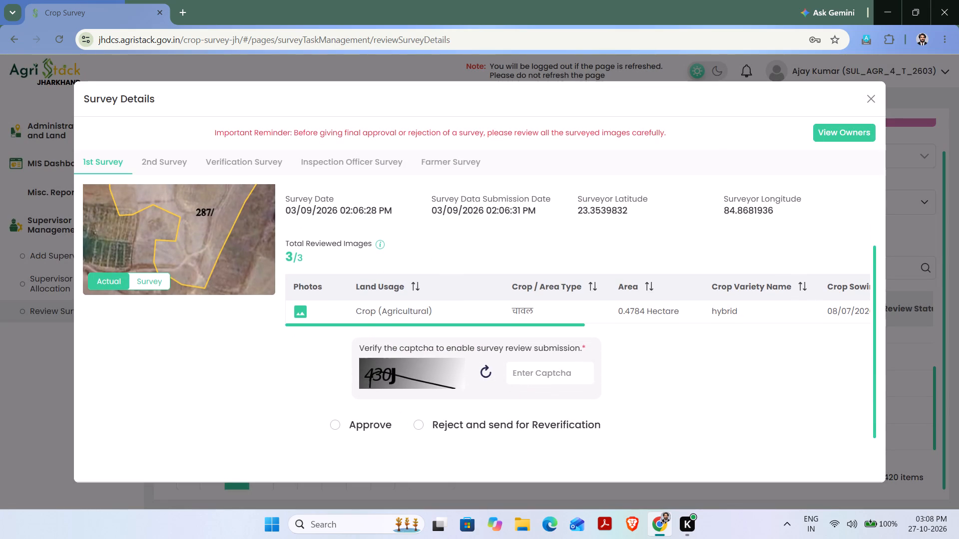
pyautogui.click(530, 375)
pyautogui.write('43')
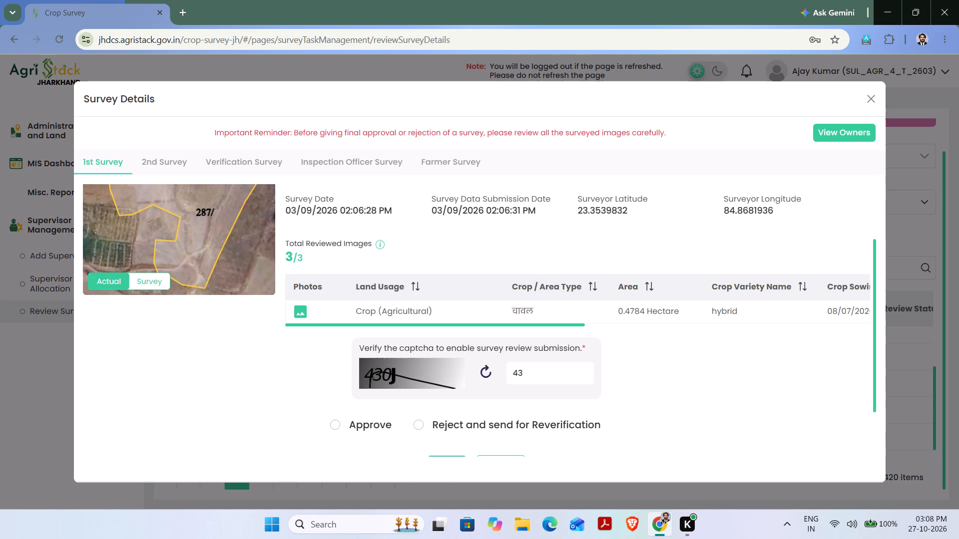
pyautogui.hotkey('shift', 'o')
pyautogui.hotkey('shift', 'j')
pyautogui.click(362, 426)
pyautogui.scroll(-1, 363, 426)
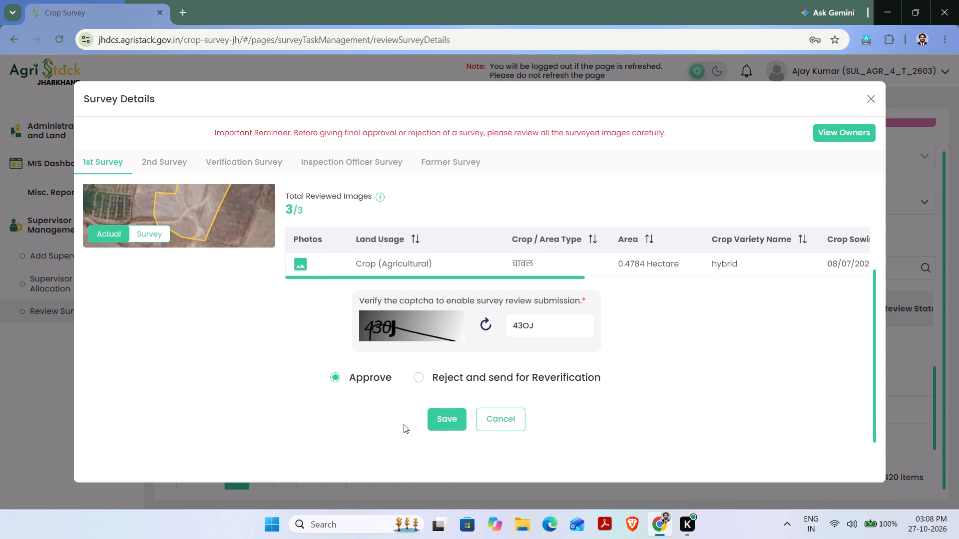
pyautogui.click(442, 408)
pyautogui.click(486, 316)
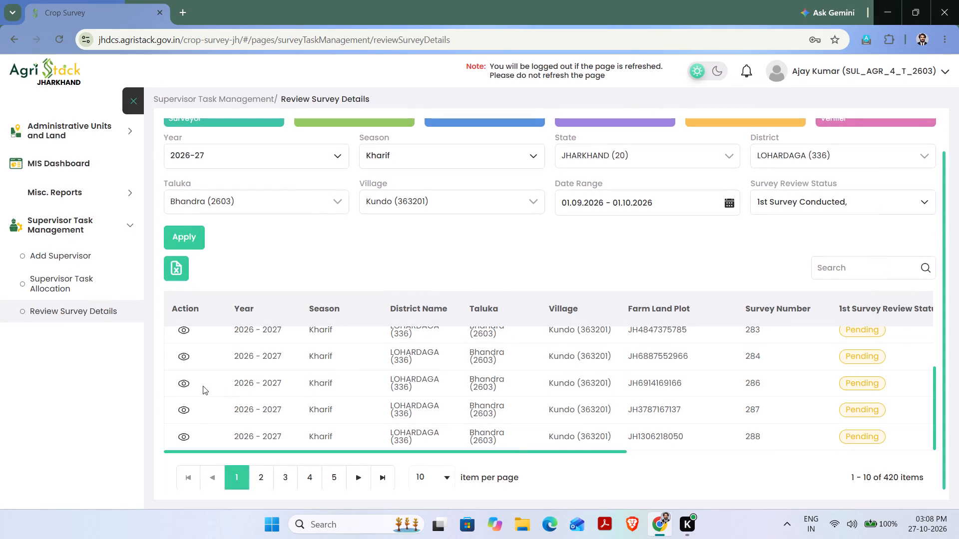
# Open the details of survey number 288, approve all three of its चावल photos and close the photo viewer.
pyautogui.click(182, 436)
pyautogui.click(302, 398)
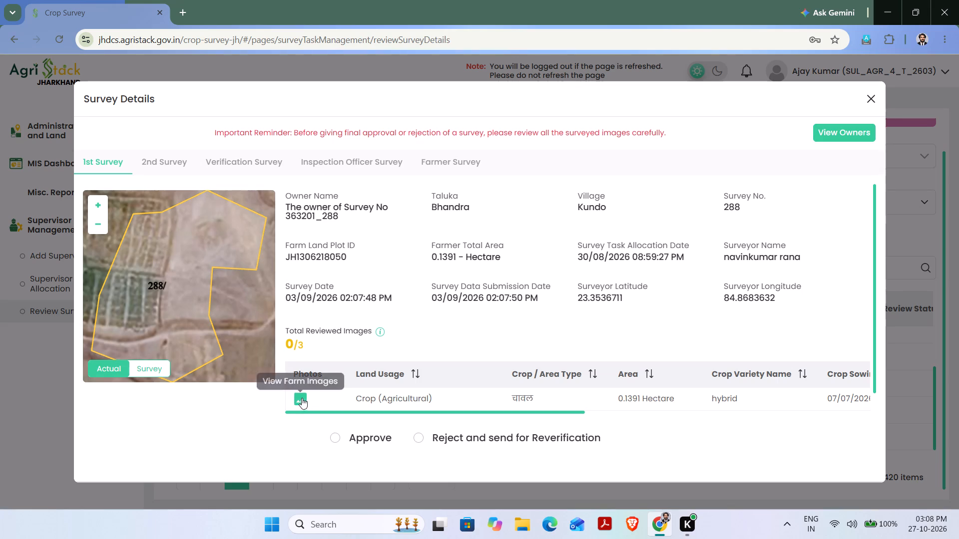
pyautogui.click(410, 440)
pyautogui.moveTo(489, 367); pyautogui.dragTo(452, 367)
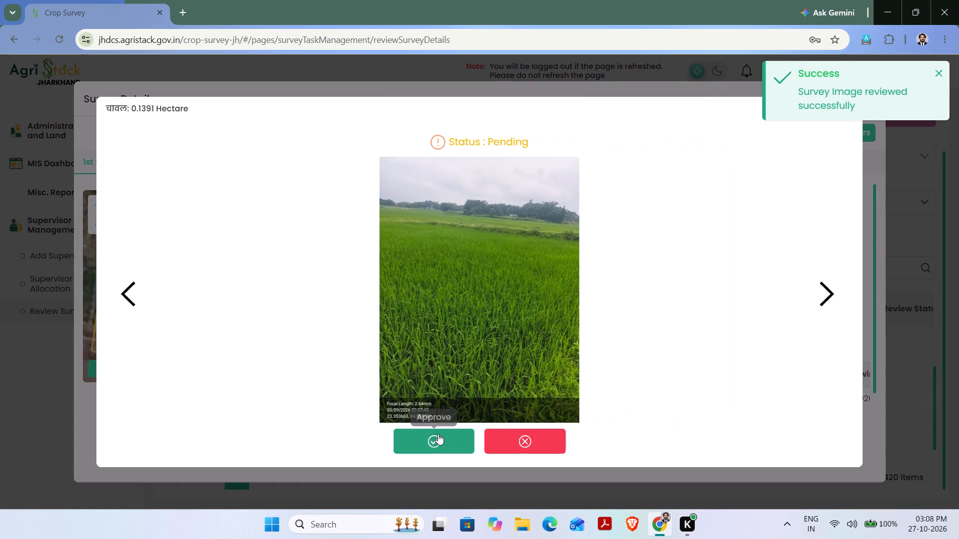
pyautogui.click(438, 434)
pyautogui.moveTo(501, 371); pyautogui.dragTo(458, 377)
pyautogui.click(433, 434)
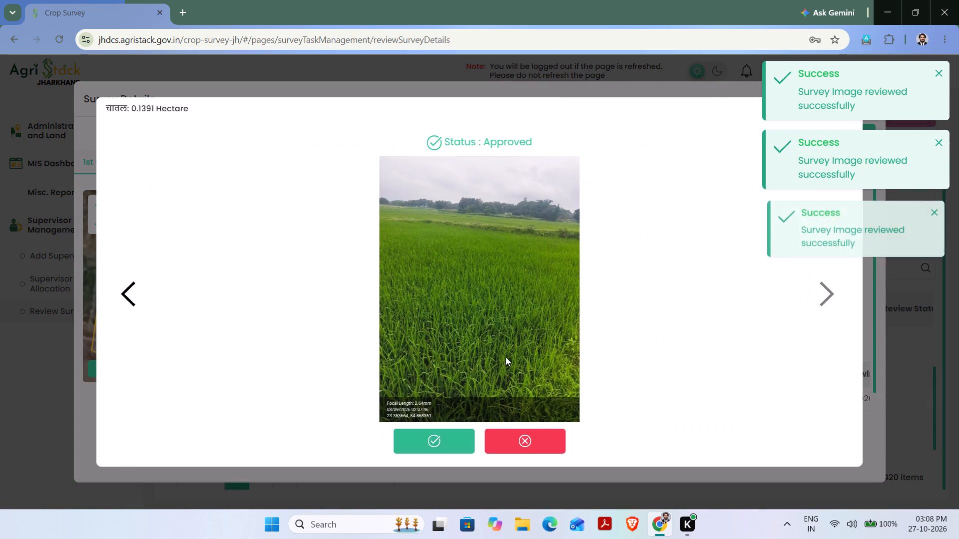
pyautogui.moveTo(505, 356); pyautogui.dragTo(485, 356)
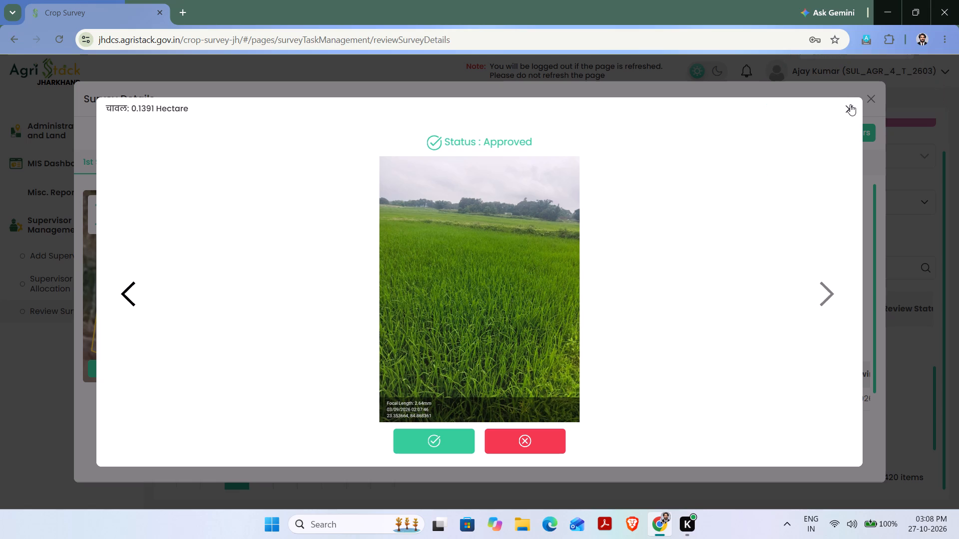
pyautogui.click(850, 104)
# Set the 1st Survey of survey number 288 to Approve, save the review and close the survey details.
pyautogui.scroll(-1, 427, 361)
pyautogui.click(372, 353)
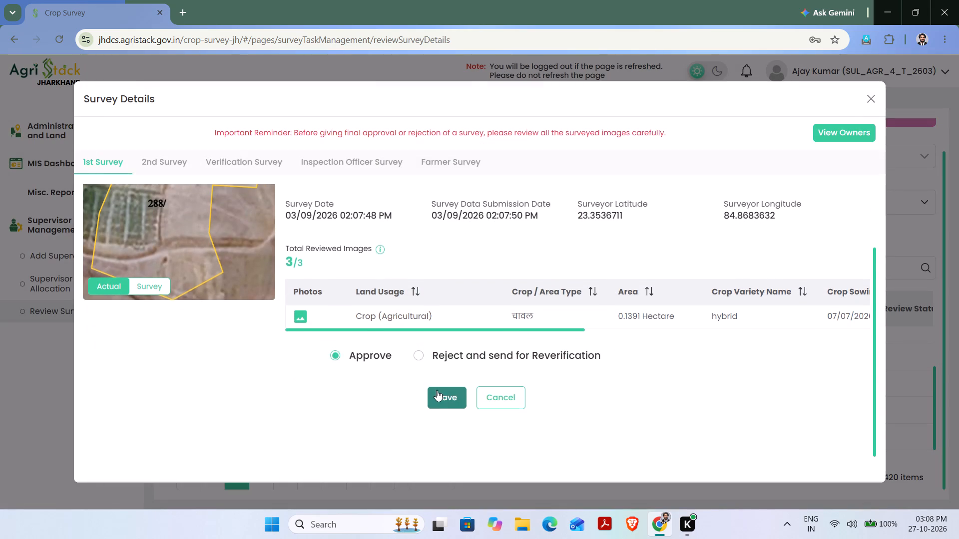
pyautogui.click(437, 390)
pyautogui.click(483, 313)
# Reopen the details of survey number 287 to check its review status, and close them.
pyautogui.click(178, 405)
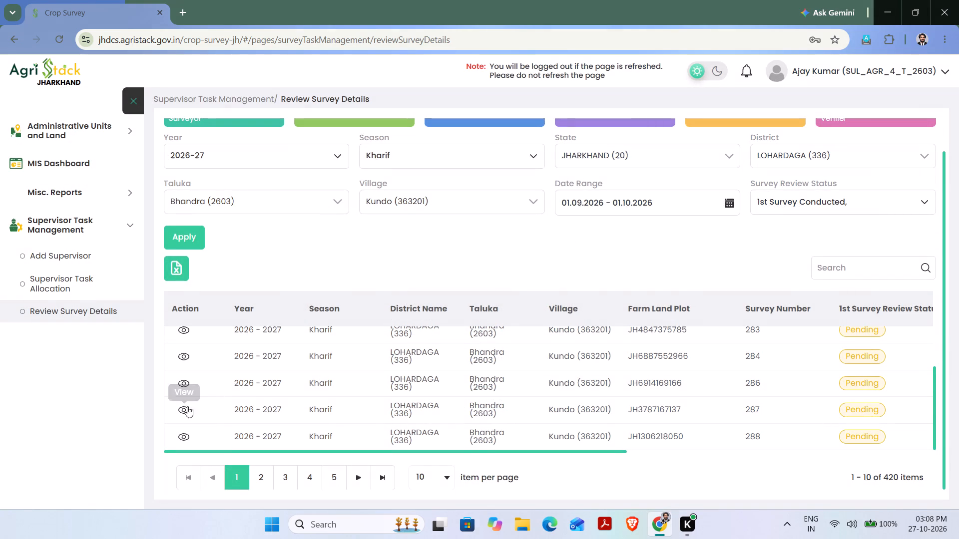
pyautogui.click(182, 407)
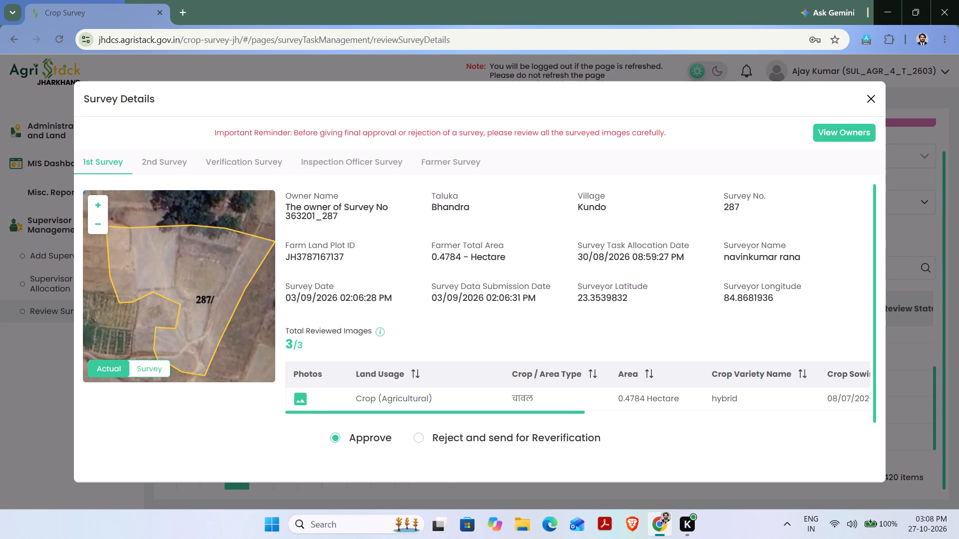
pyautogui.click(866, 98)
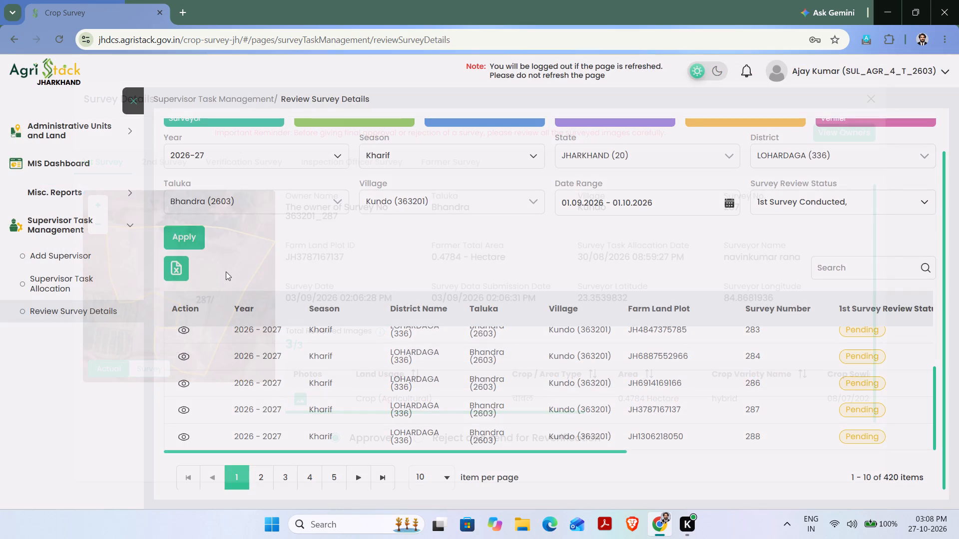
# Reapply the current Kundo village filters to refresh the list of pending surveys.
pyautogui.click(196, 238)
pyautogui.scroll(6, 257, 366)
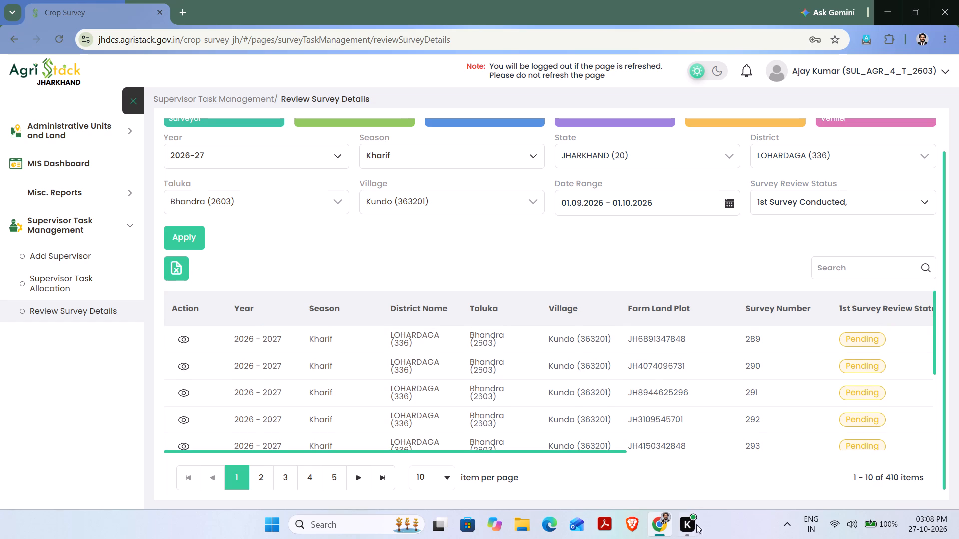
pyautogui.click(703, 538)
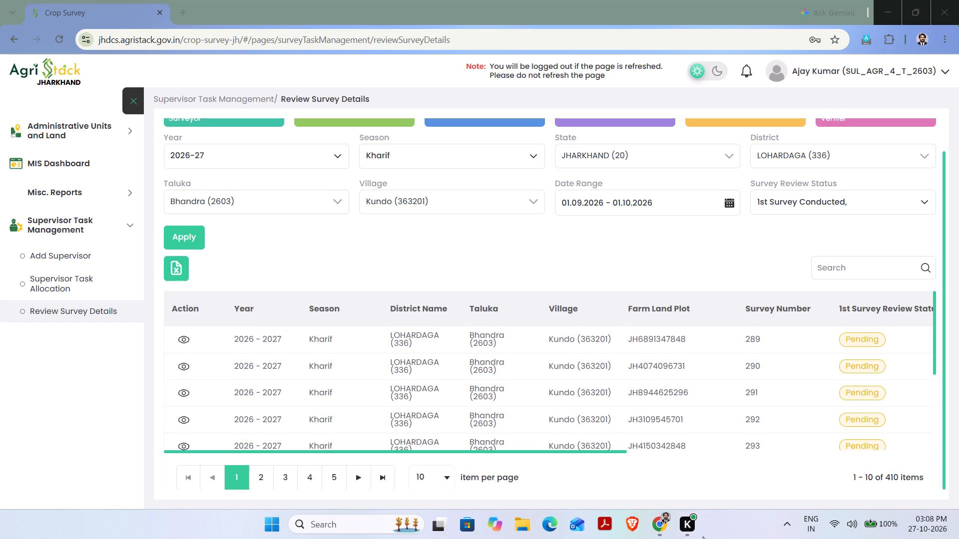
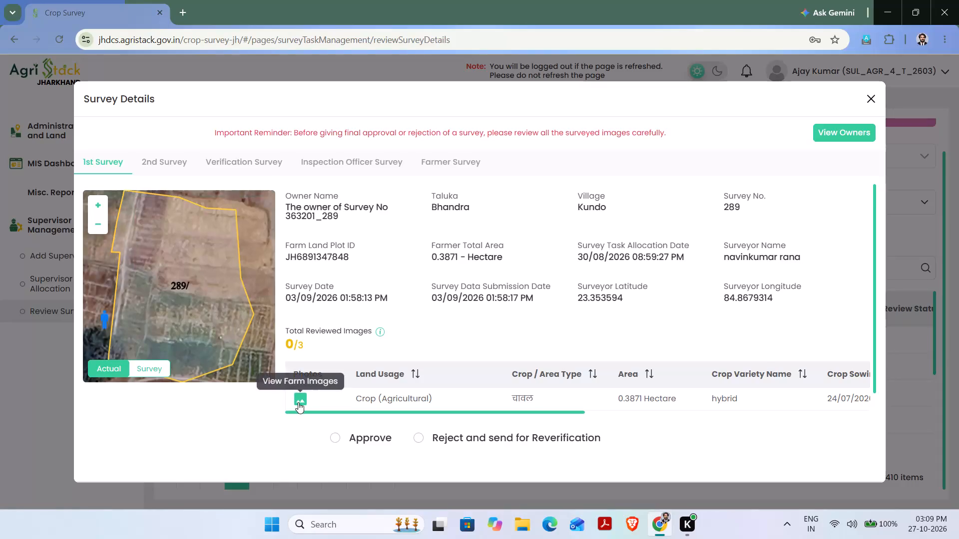
# Open the farm images of survey number 289, approve all three चावल photos and close the photo viewer.
pyautogui.click(298, 402)
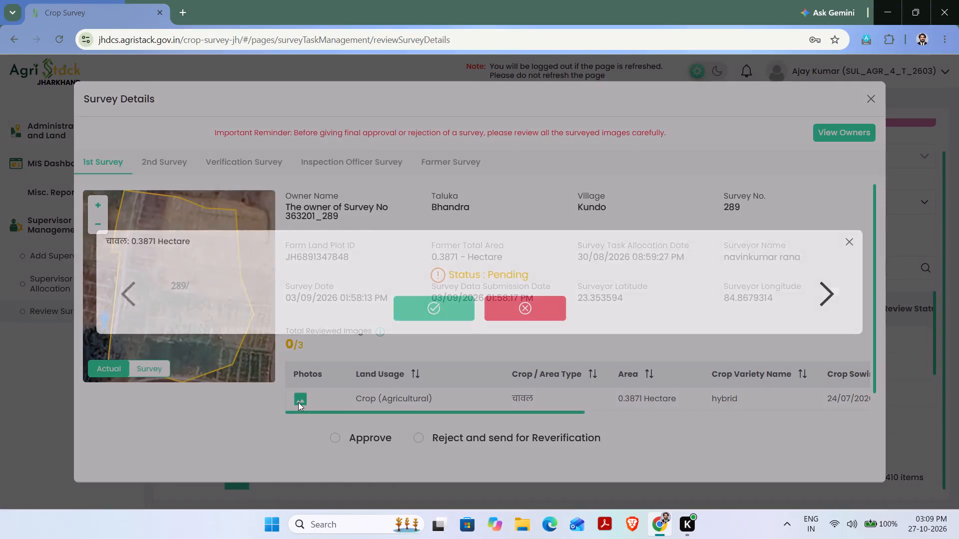
pyautogui.click(414, 445)
pyautogui.moveTo(513, 357); pyautogui.dragTo(453, 370)
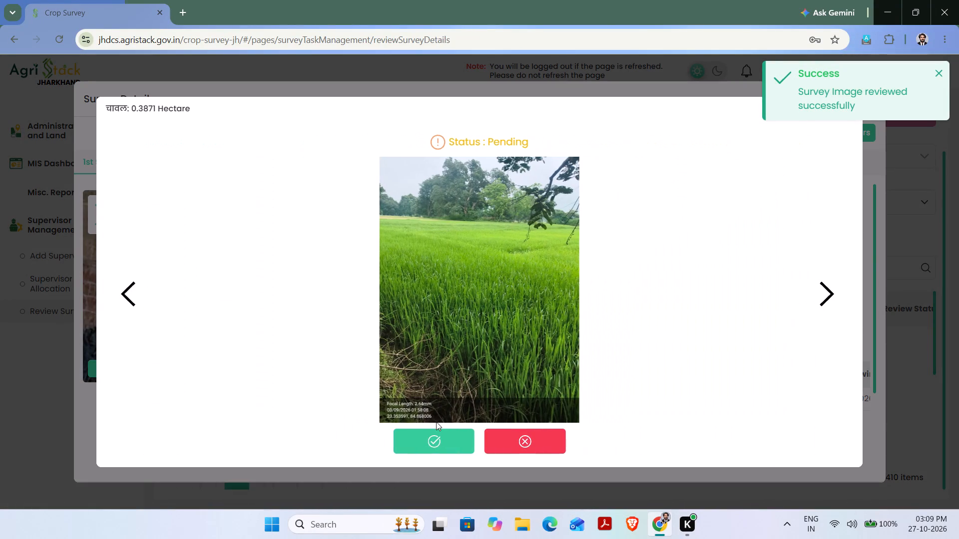
pyautogui.click(436, 442)
pyautogui.moveTo(525, 368); pyautogui.dragTo(453, 383)
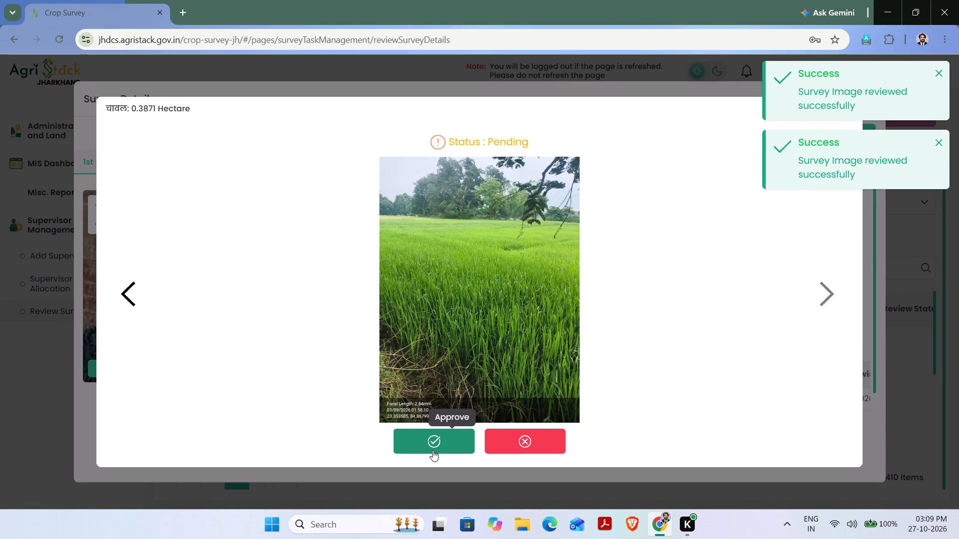
pyautogui.click(433, 450)
pyautogui.moveTo(529, 328); pyautogui.dragTo(478, 337)
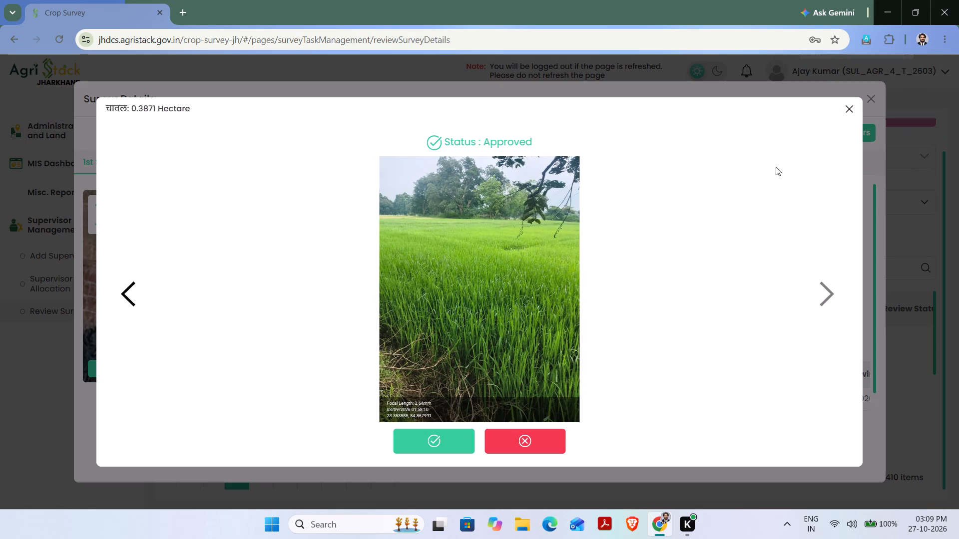
pyautogui.click(848, 110)
# Set the 1st Survey of survey number 289 to Approve, save the review and close the survey details.
pyautogui.scroll(-2, 588, 288)
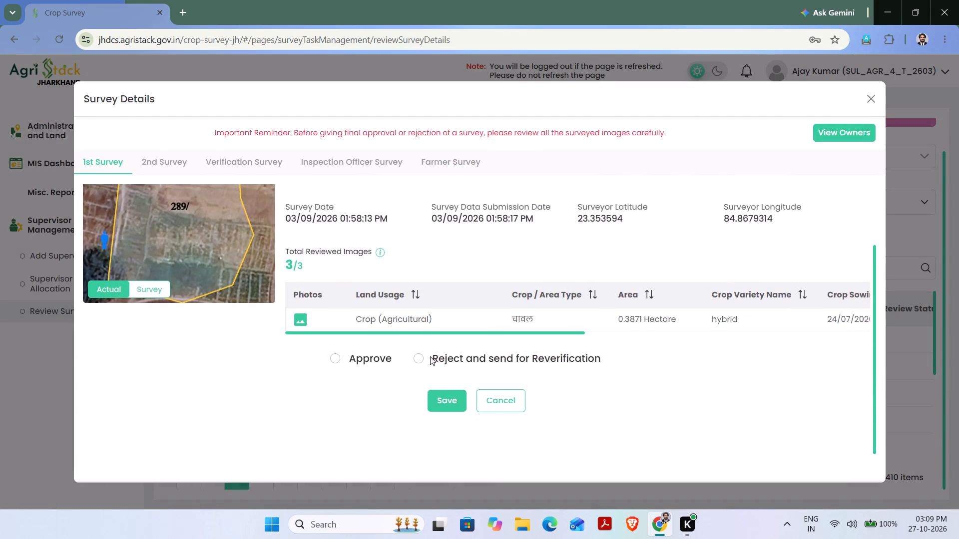
pyautogui.click(381, 359)
pyautogui.click(443, 400)
pyautogui.click(504, 305)
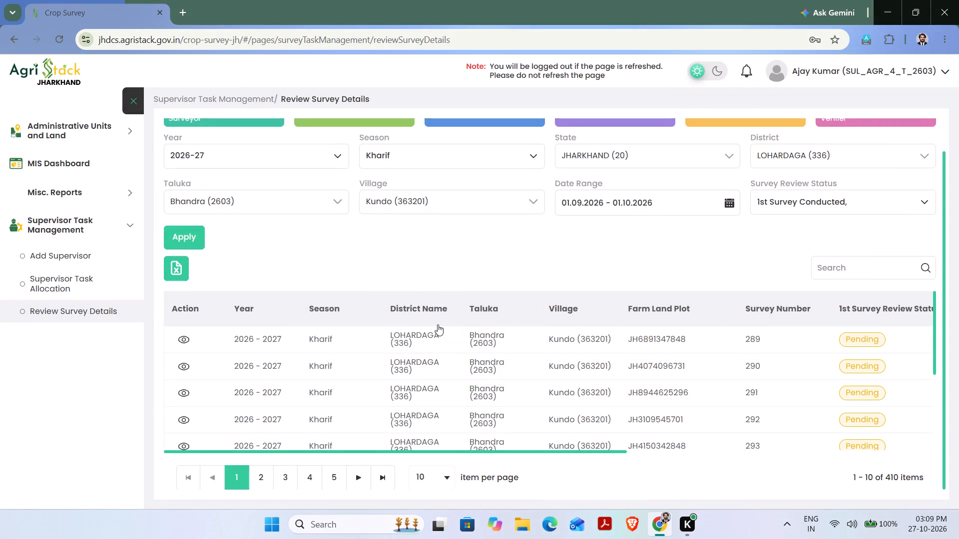
# Open the details of survey number 290, approve all three of its चावल photos and close the photo viewer.
pyautogui.click(187, 369)
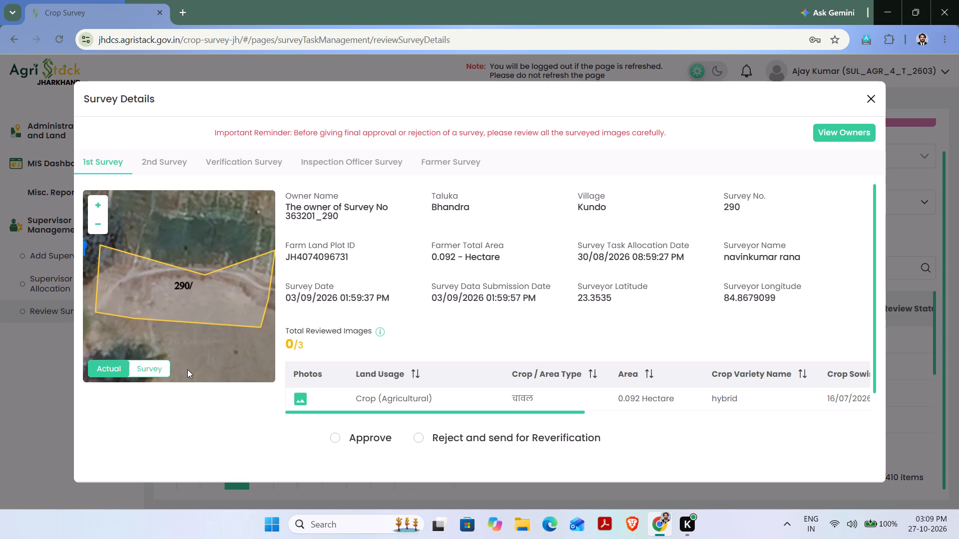
pyautogui.click(303, 407)
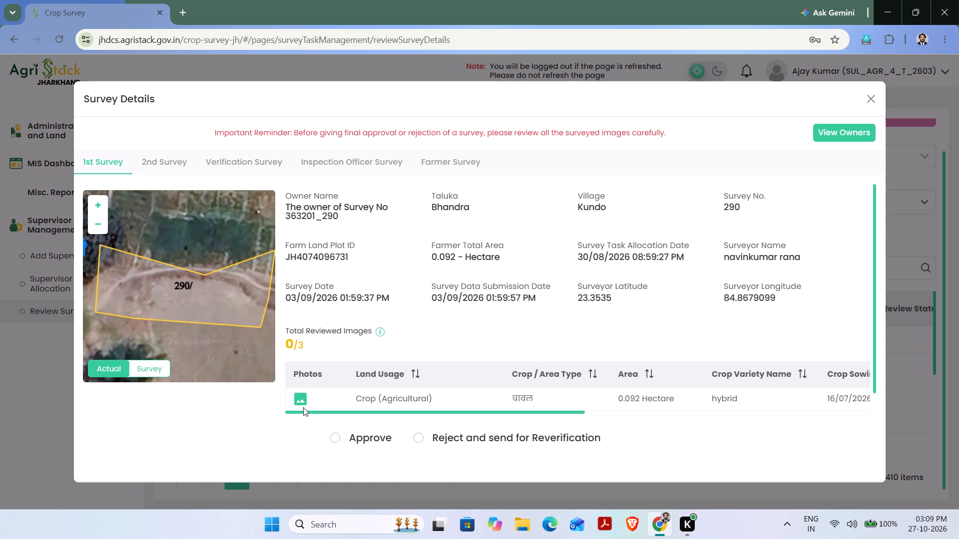
pyautogui.click(303, 407)
pyautogui.click(303, 407)
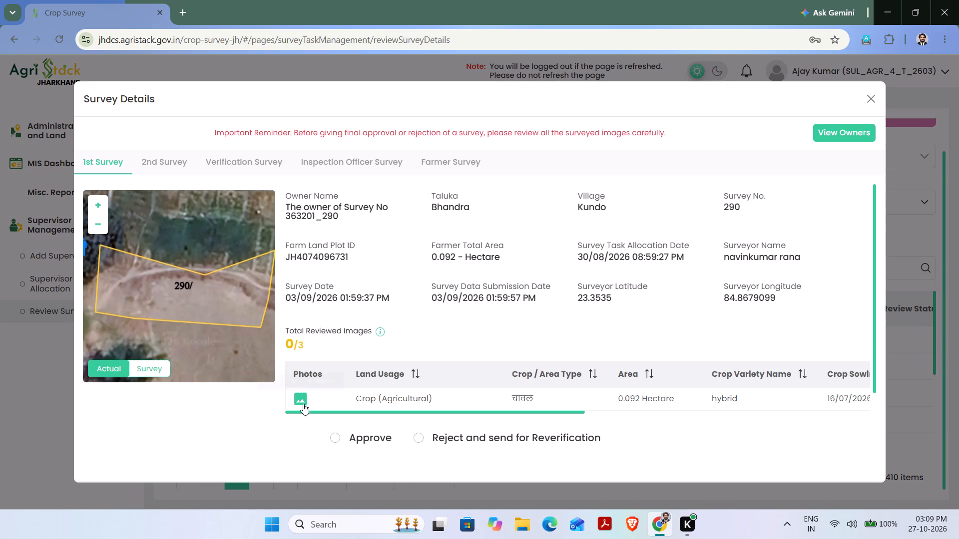
pyautogui.click(301, 397)
pyautogui.click(408, 440)
pyautogui.moveTo(519, 360); pyautogui.dragTo(501, 362)
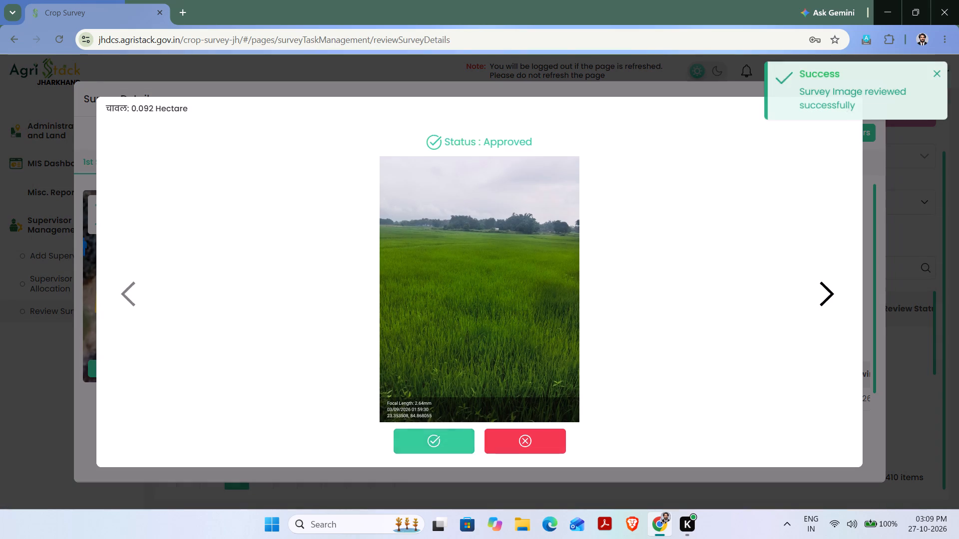
pyautogui.moveTo(501, 362); pyautogui.dragTo(431, 380)
pyautogui.click(420, 433)
pyautogui.moveTo(514, 375); pyautogui.dragTo(452, 393)
pyautogui.click(438, 445)
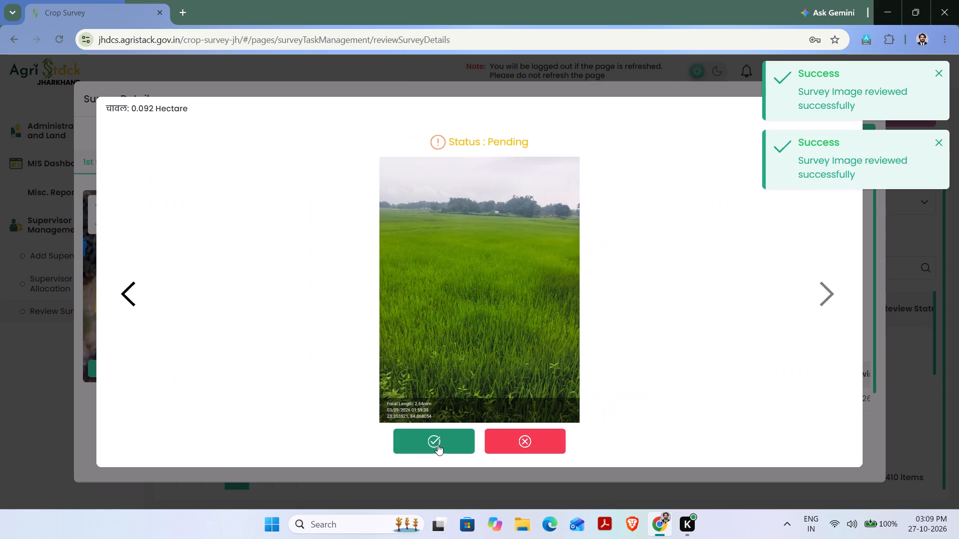
pyautogui.moveTo(536, 348); pyautogui.dragTo(506, 351)
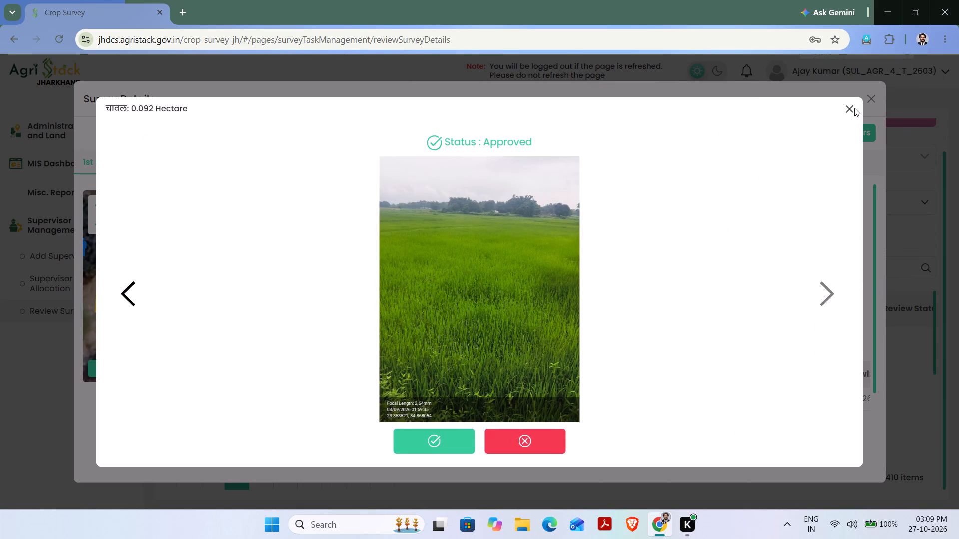
pyautogui.click(852, 106)
# Set the 1st Survey of survey number 290 to Approve, save the review and close the survey details.
pyautogui.scroll(-1, 481, 339)
pyautogui.click(376, 388)
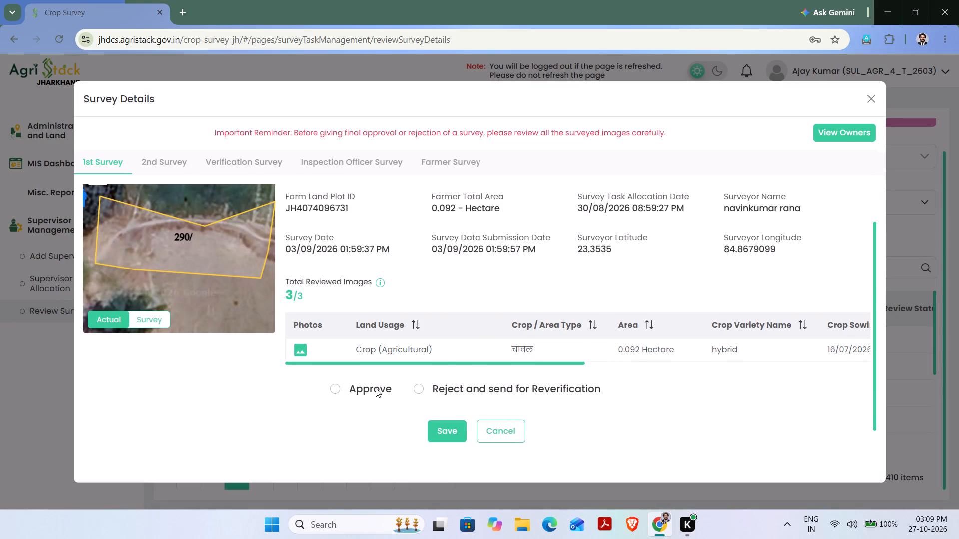
pyautogui.click(438, 426)
pyautogui.click(481, 300)
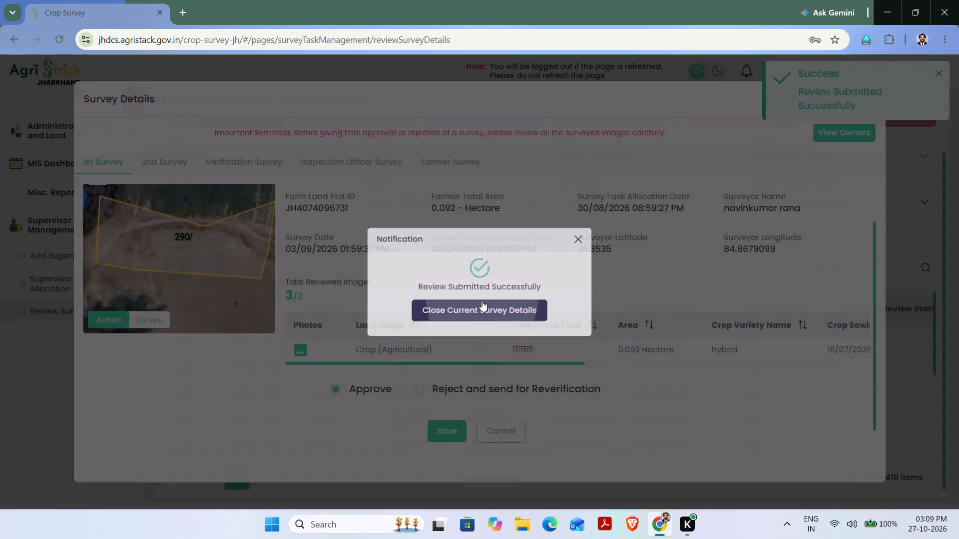
# Open the details of survey number 291, approve all three of its चावल photos and close the photo viewer.
pyautogui.click(185, 386)
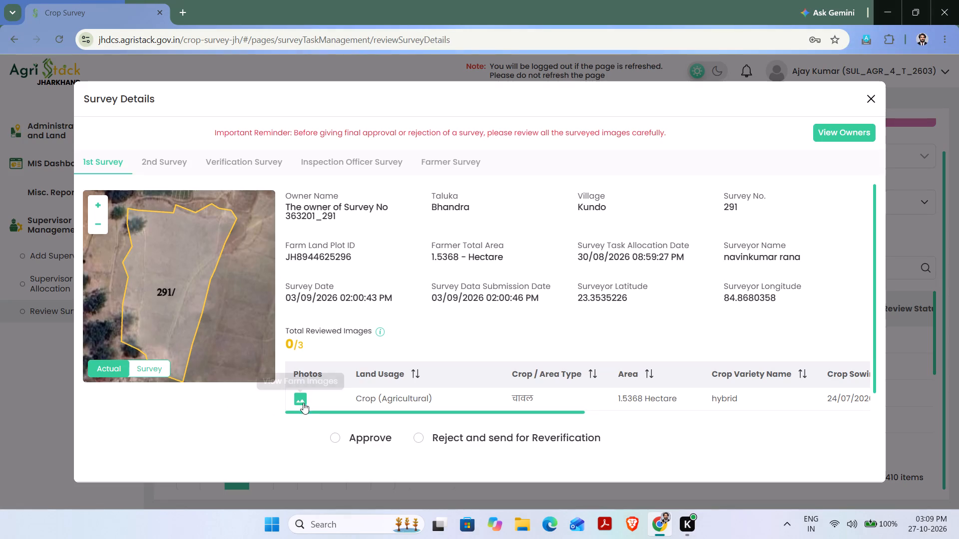
pyautogui.click(309, 397)
pyautogui.click(294, 396)
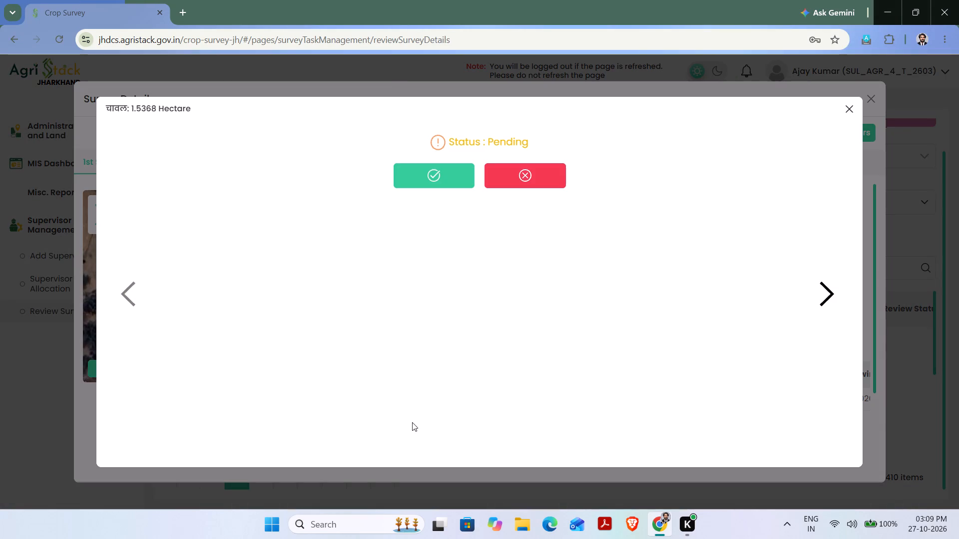
pyautogui.click(415, 434)
pyautogui.moveTo(505, 385); pyautogui.dragTo(440, 394)
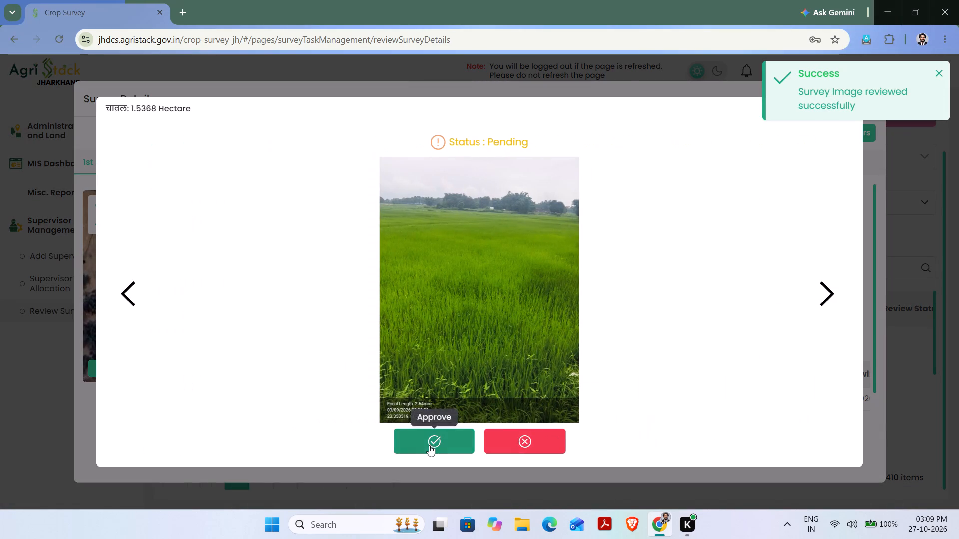
pyautogui.click(429, 445)
pyautogui.moveTo(503, 374); pyautogui.dragTo(441, 396)
pyautogui.click(439, 435)
pyautogui.moveTo(527, 328); pyautogui.dragTo(500, 334)
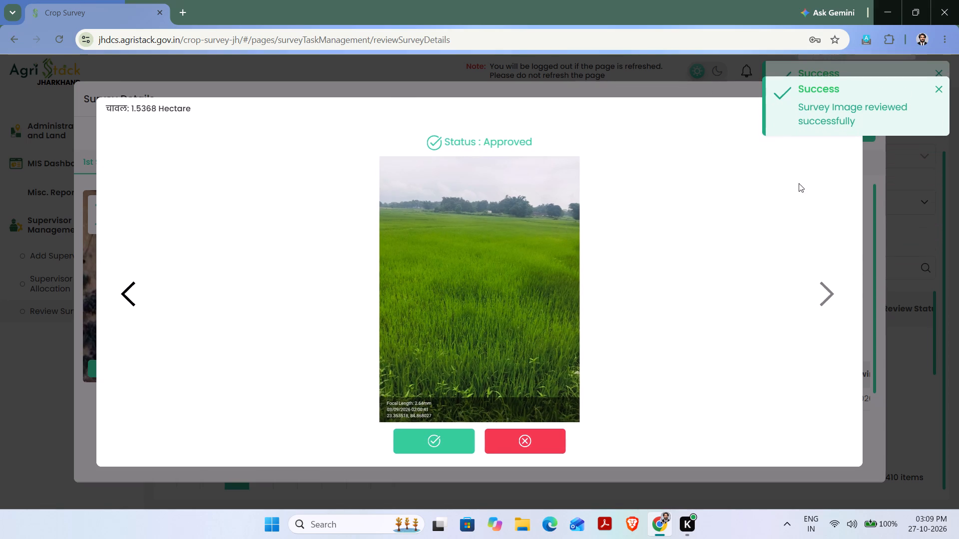
pyautogui.click(852, 106)
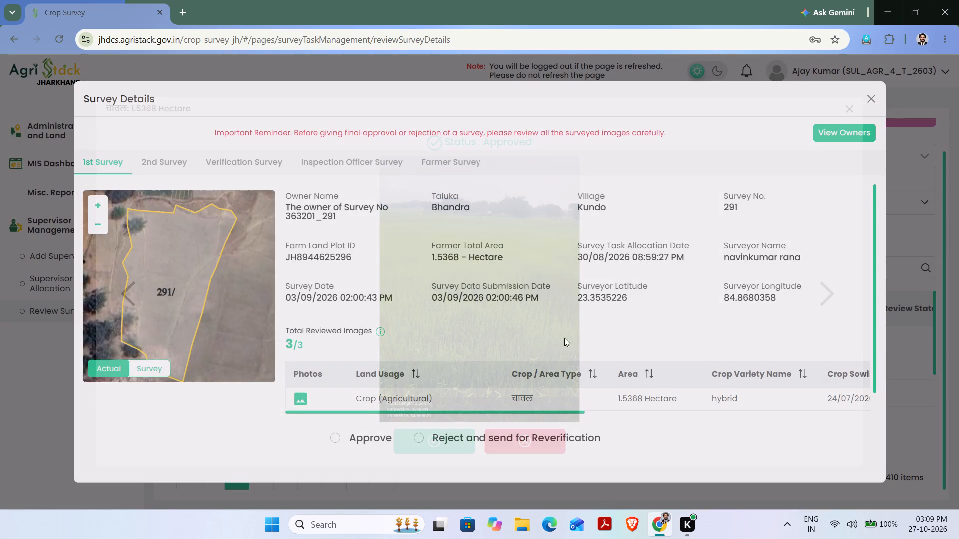
# Set the 1st Survey of survey number 291 to Approve, save the review and close the survey details.
pyautogui.click(375, 356)
pyautogui.click(439, 386)
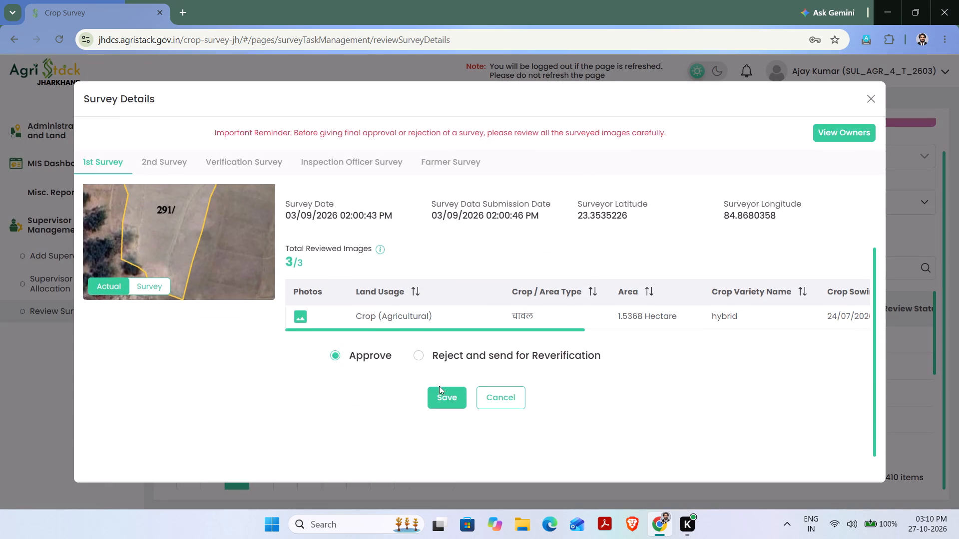
pyautogui.click(445, 394)
pyautogui.click(494, 314)
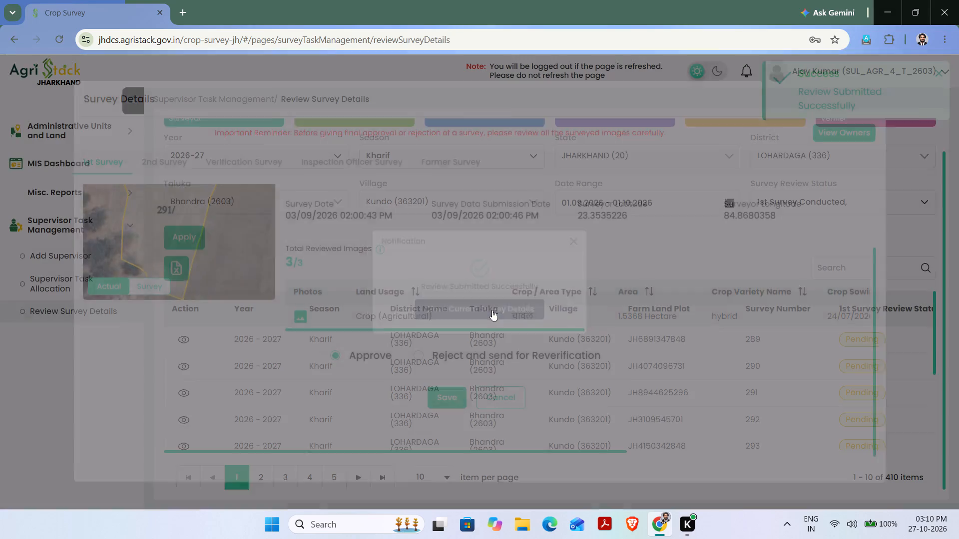
# Open the details of survey number 292, approve all three of its चावल photos and close the photo viewer.
pyautogui.click(185, 417)
pyautogui.click(304, 393)
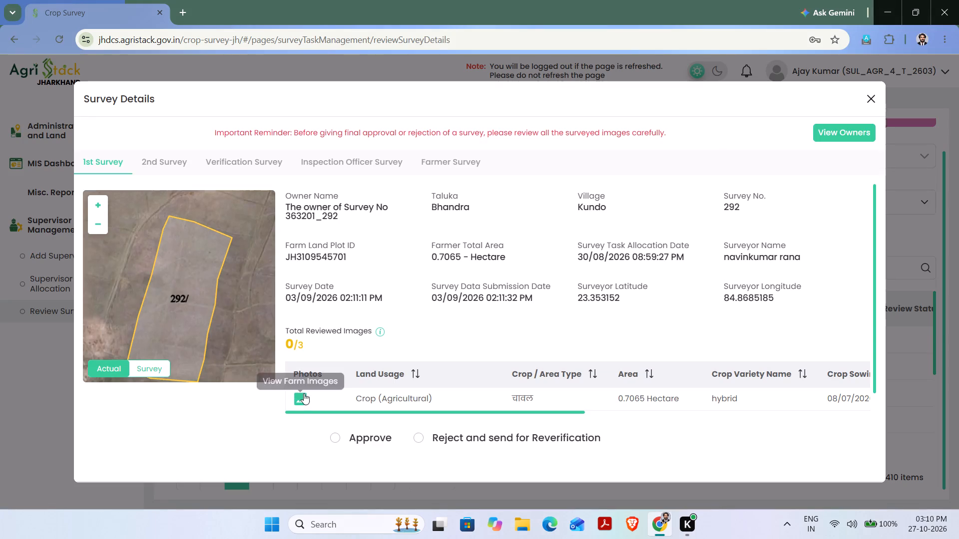
pyautogui.click(425, 433)
pyautogui.moveTo(503, 375); pyautogui.dragTo(399, 378)
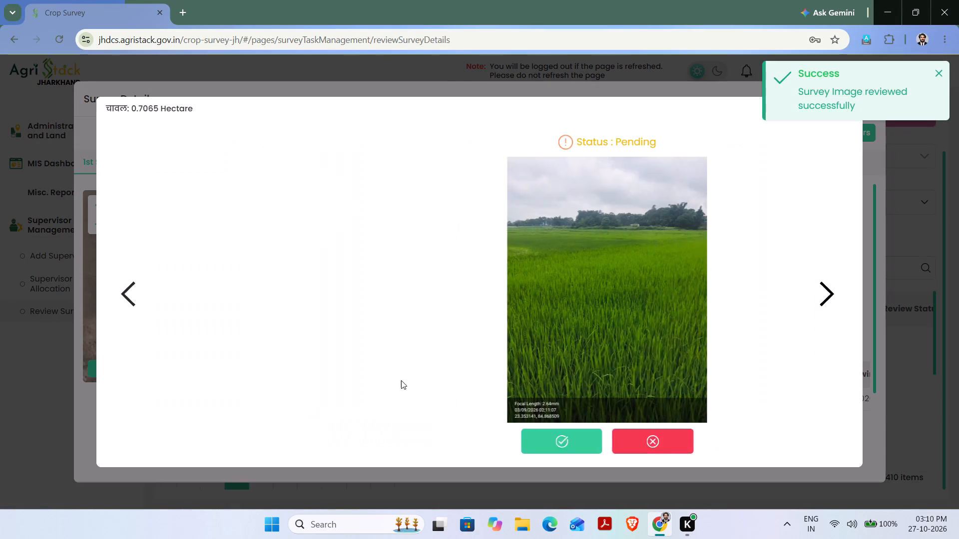
pyautogui.click(415, 431)
pyautogui.moveTo(505, 373); pyautogui.dragTo(413, 386)
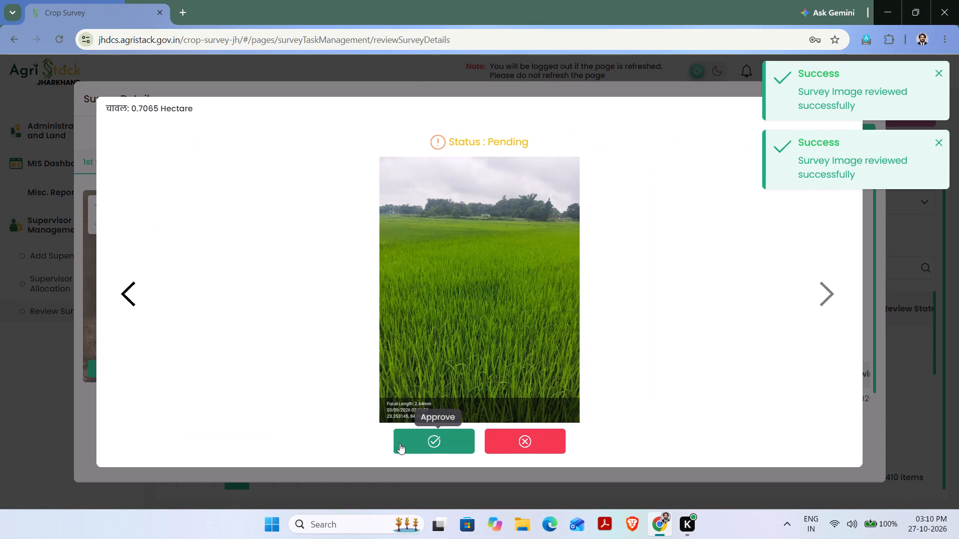
pyautogui.click(400, 443)
pyautogui.moveTo(487, 358); pyautogui.dragTo(460, 362)
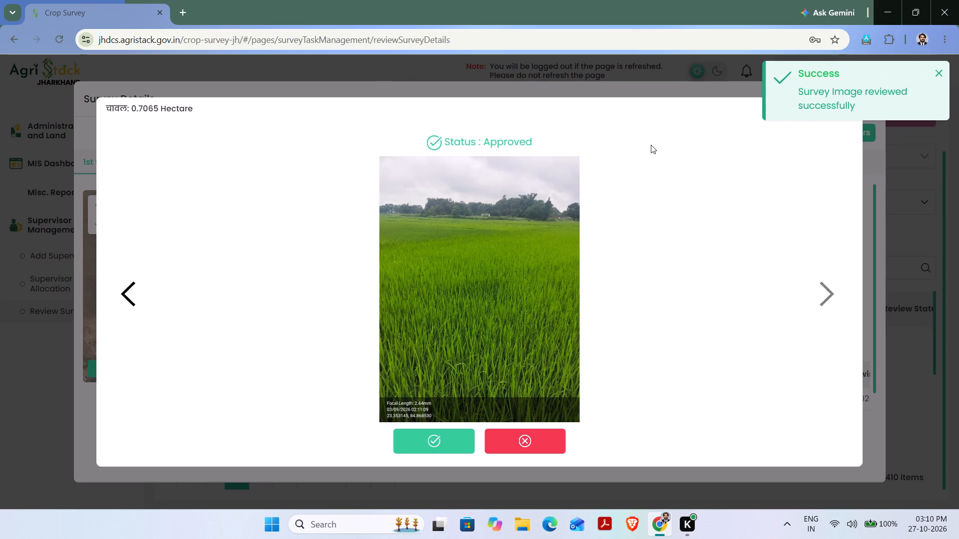
pyautogui.click(845, 105)
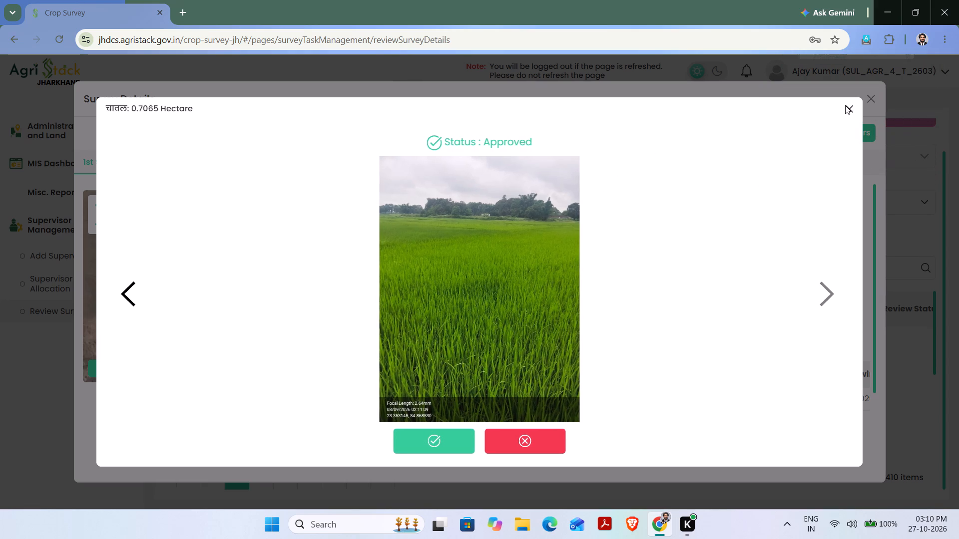
pyautogui.click(848, 105)
# Set the 1st Survey of survey number 292 to Approve, save the review and close the survey details.
pyautogui.scroll(-1, 416, 384)
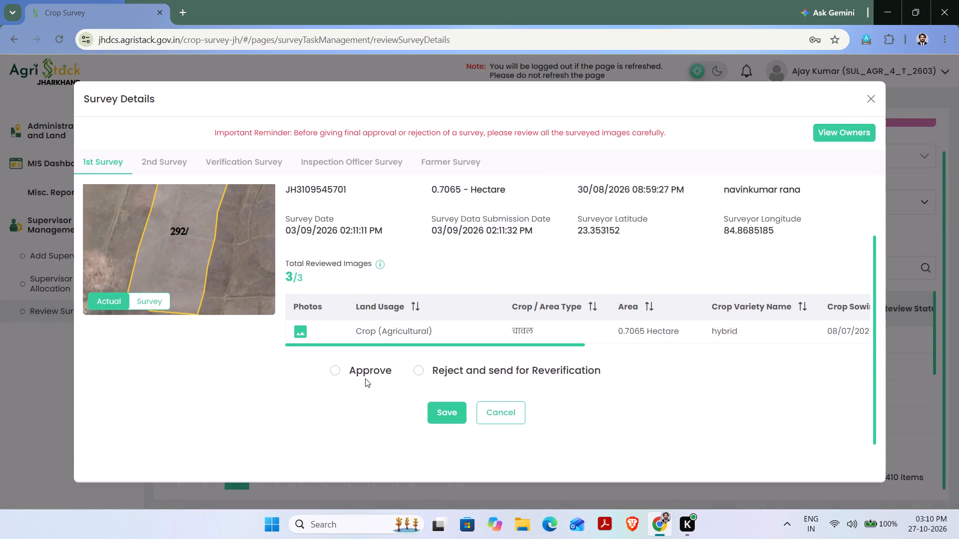
pyautogui.click(356, 373)
pyautogui.click(457, 407)
pyautogui.click(479, 319)
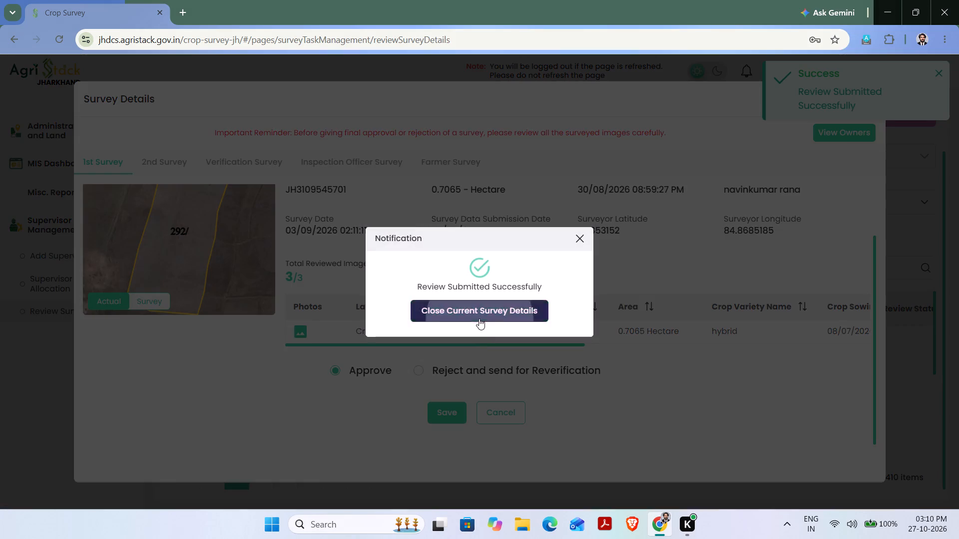
# Open the details of survey number 293, approve all three of its चावल photos and close the photo viewer.
pyautogui.click(180, 447)
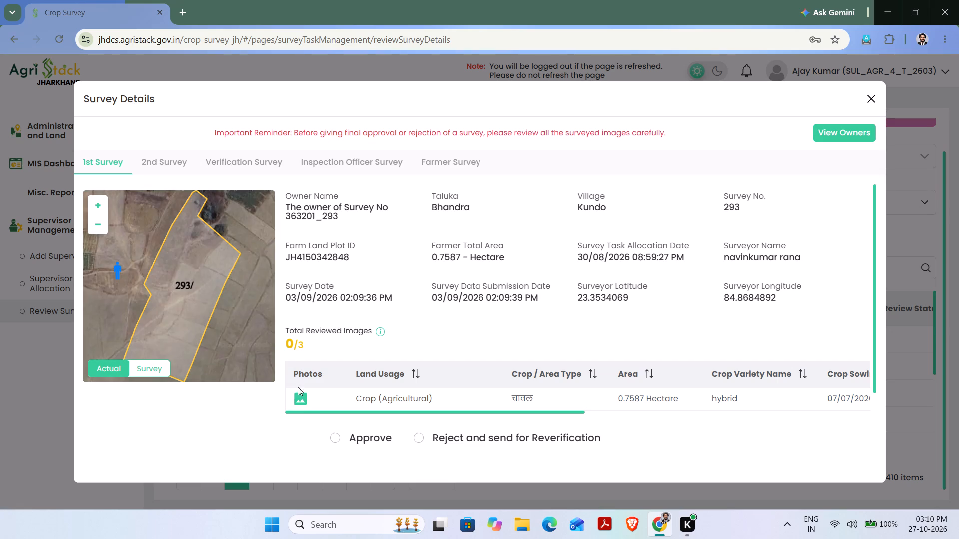
pyautogui.click(300, 399)
pyautogui.click(398, 429)
pyautogui.moveTo(500, 386); pyautogui.dragTo(413, 406)
pyautogui.click(418, 449)
pyautogui.moveTo(488, 383); pyautogui.dragTo(408, 403)
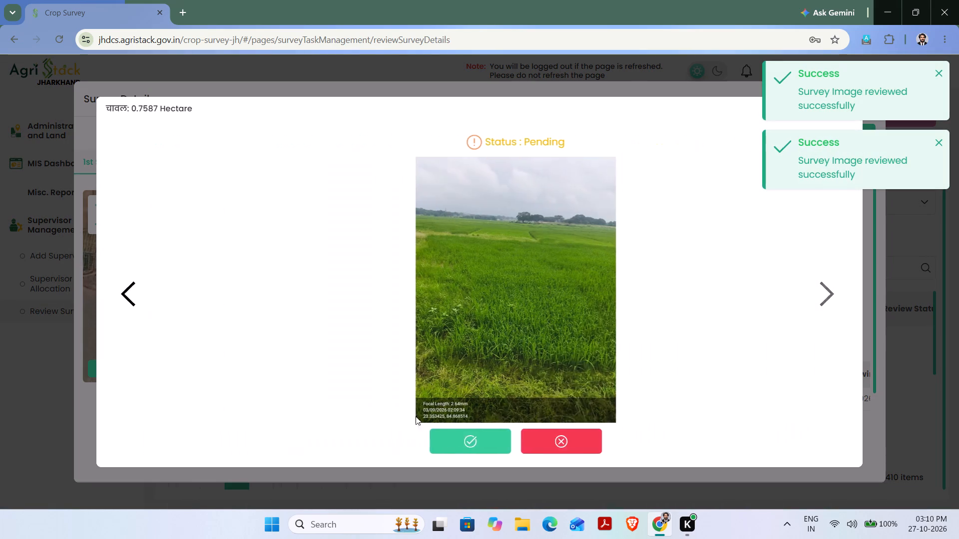
pyautogui.click(422, 442)
pyautogui.moveTo(510, 303); pyautogui.dragTo(499, 306)
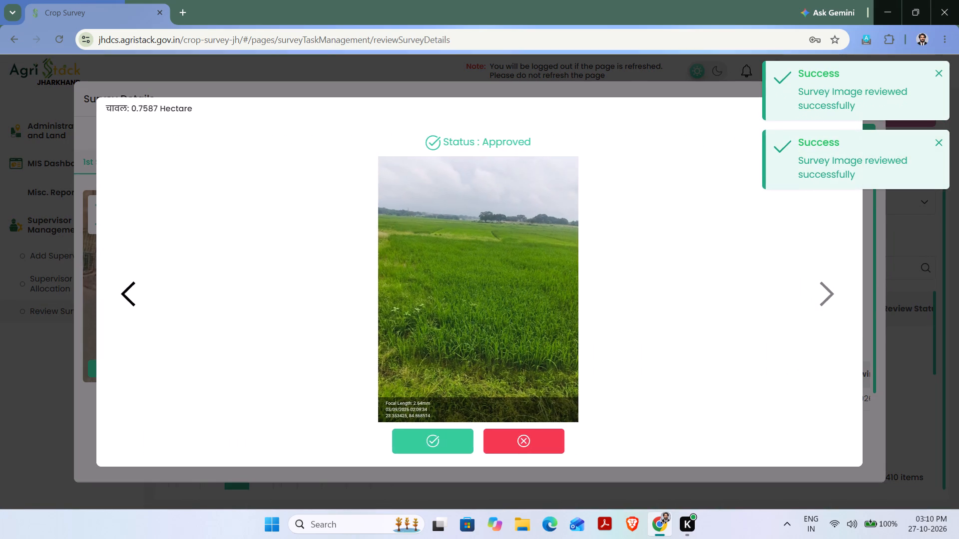
pyautogui.moveTo(499, 306); pyautogui.dragTo(467, 312)
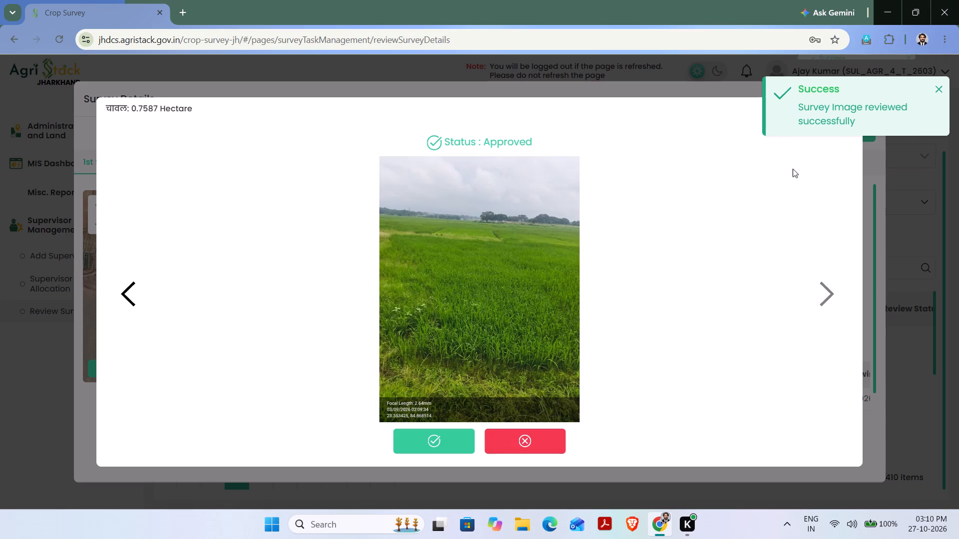
pyautogui.click(851, 112)
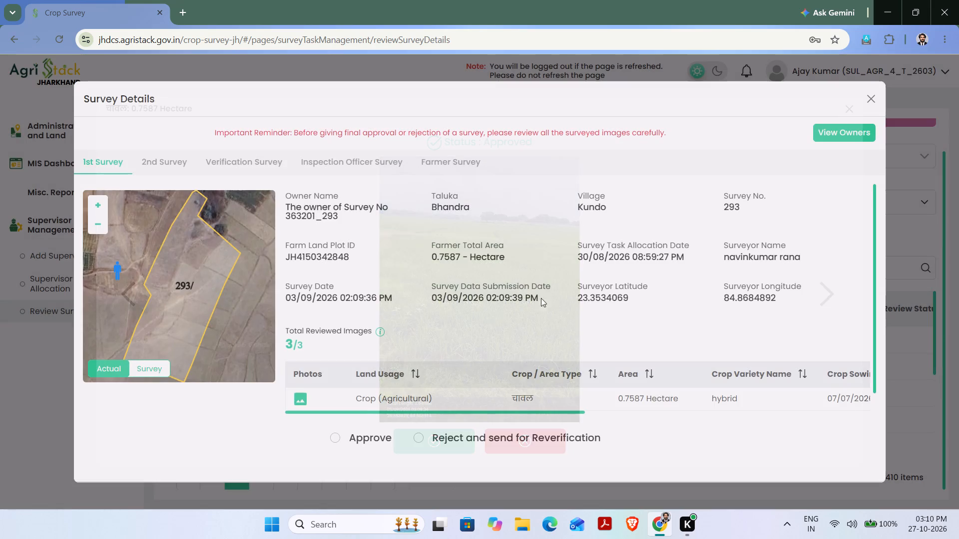
# Set the 1st Survey of survey number 293 to Approve, save the review and close the survey details.
pyautogui.scroll(-2, 447, 333)
pyautogui.click(381, 358)
pyautogui.click(444, 395)
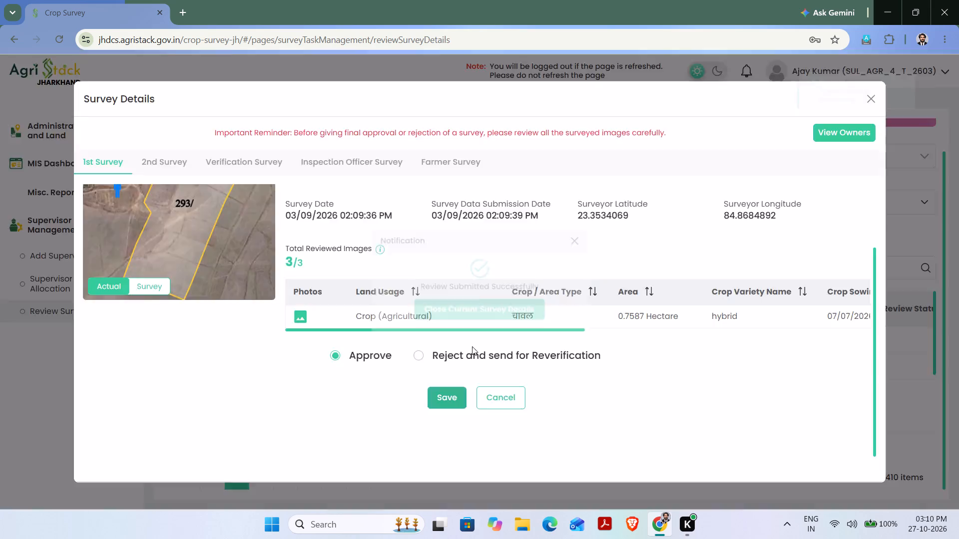
pyautogui.click(491, 312)
pyautogui.scroll(-4, 247, 418)
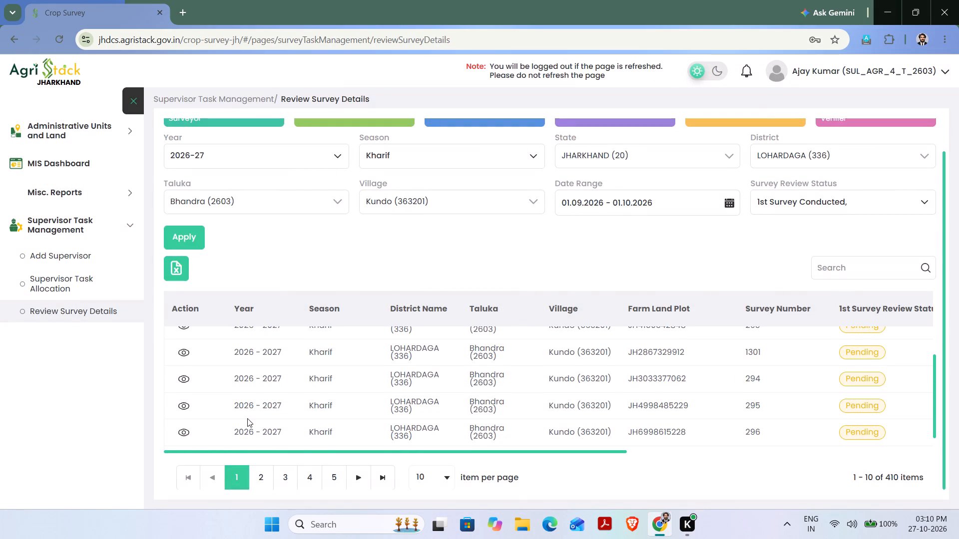
# Open the details of survey number 1301, approve all three of its Other NA uses photos and close the photo viewer.
pyautogui.click(184, 327)
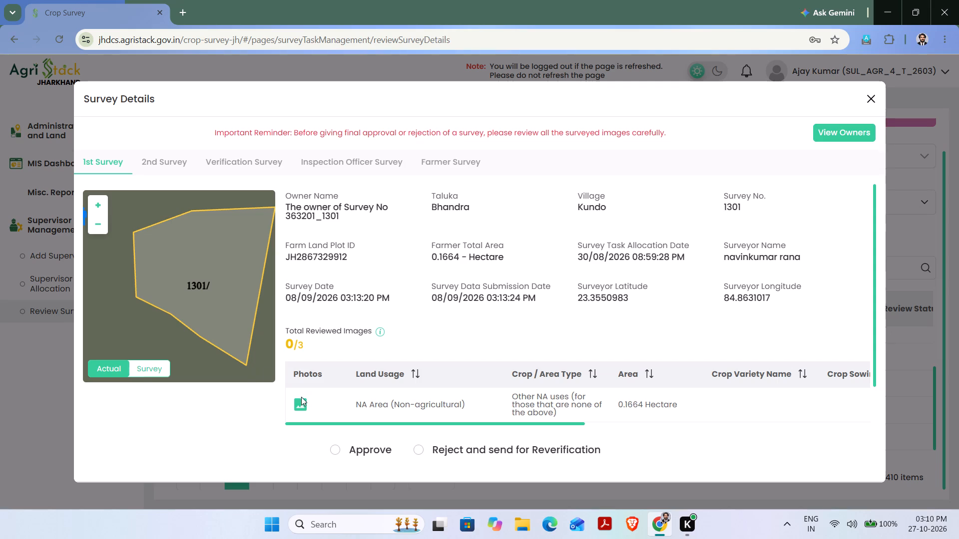
pyautogui.click(301, 397)
pyautogui.click(303, 404)
pyautogui.click(416, 447)
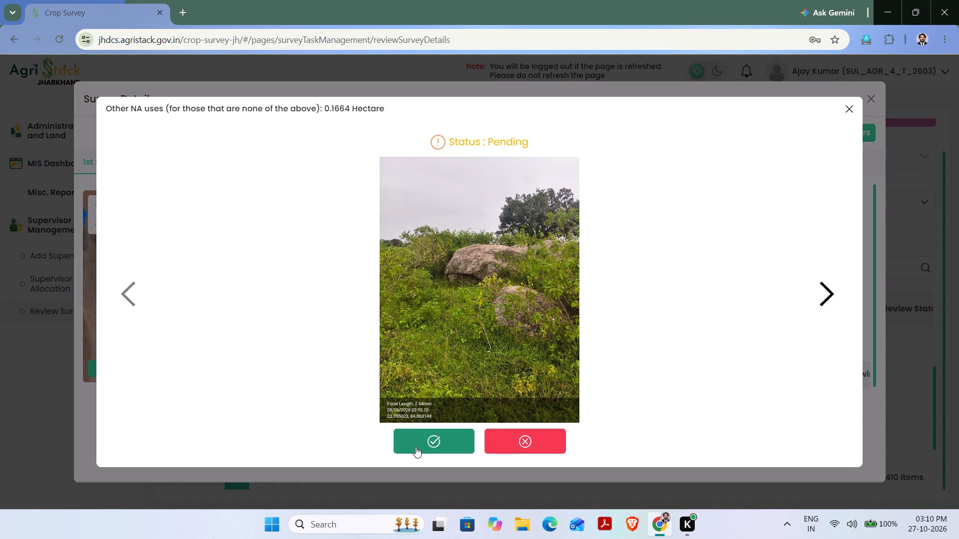
pyautogui.moveTo(501, 394); pyautogui.dragTo(445, 407)
pyautogui.click(434, 446)
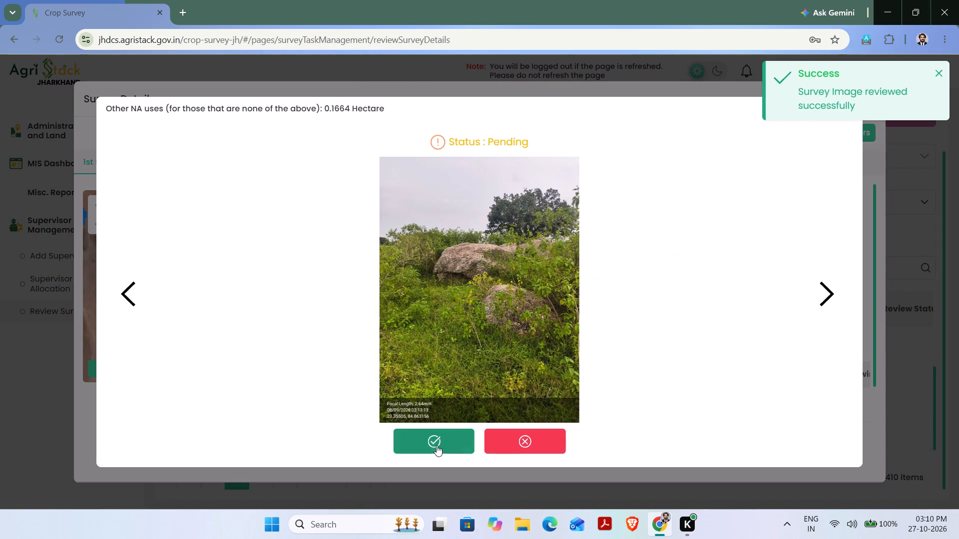
pyautogui.moveTo(500, 382); pyautogui.dragTo(411, 407)
pyautogui.click(422, 443)
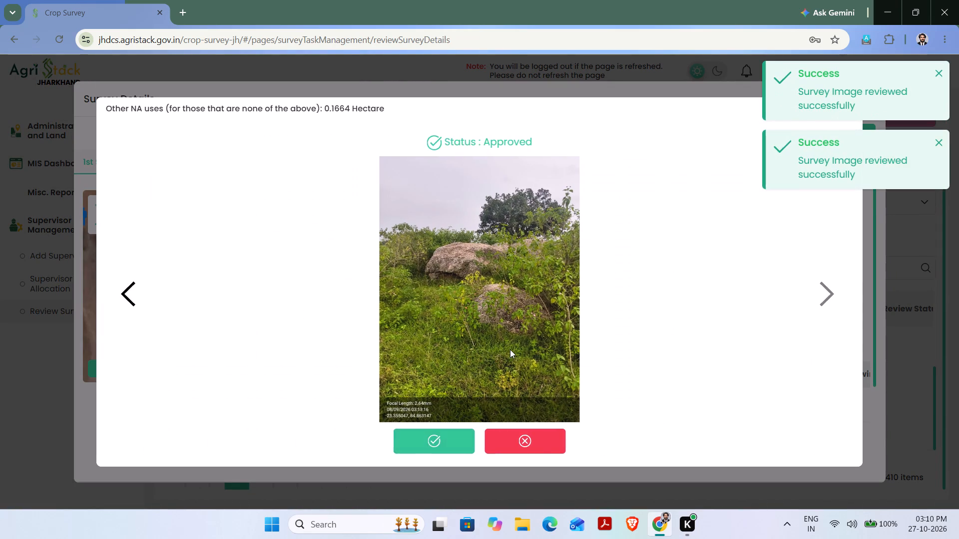
pyautogui.moveTo(509, 349); pyautogui.dragTo(477, 353)
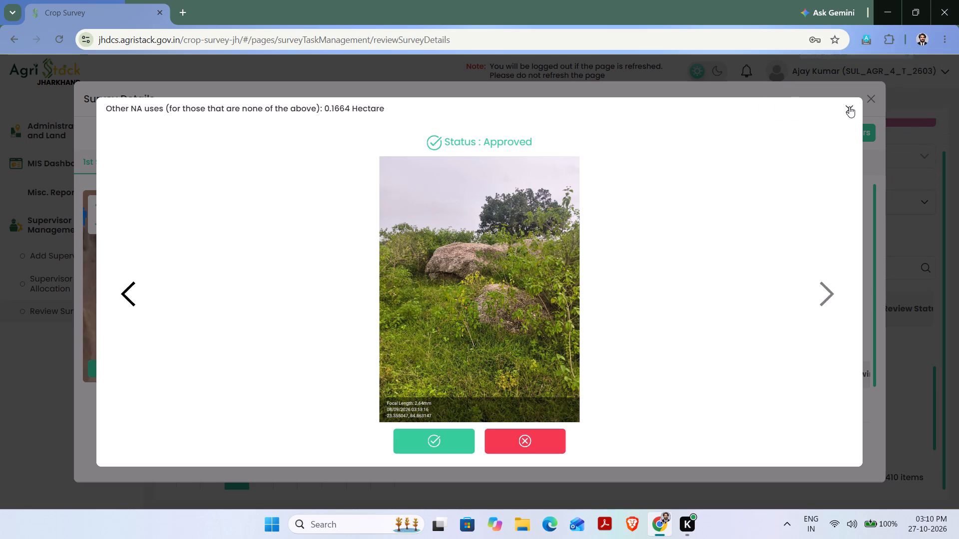
pyautogui.click(849, 106)
# Set the 1st Survey of survey number 1301 to Approve, save the review and close the survey details.
pyautogui.scroll(-2, 534, 304)
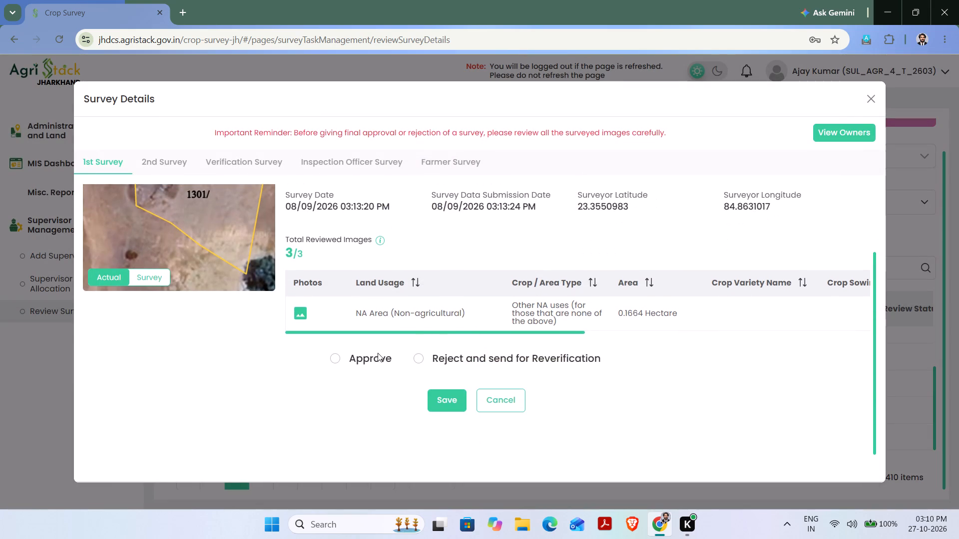
pyautogui.click(378, 353)
pyautogui.click(461, 397)
pyautogui.click(475, 308)
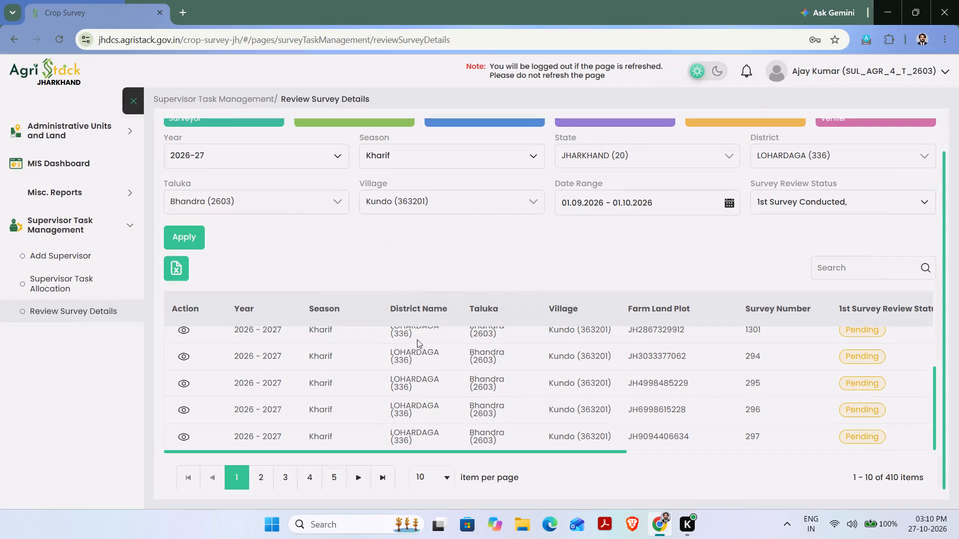
# Open the details of survey number 294, approve all three of its चावल photos and close the photo viewer.
pyautogui.click(181, 358)
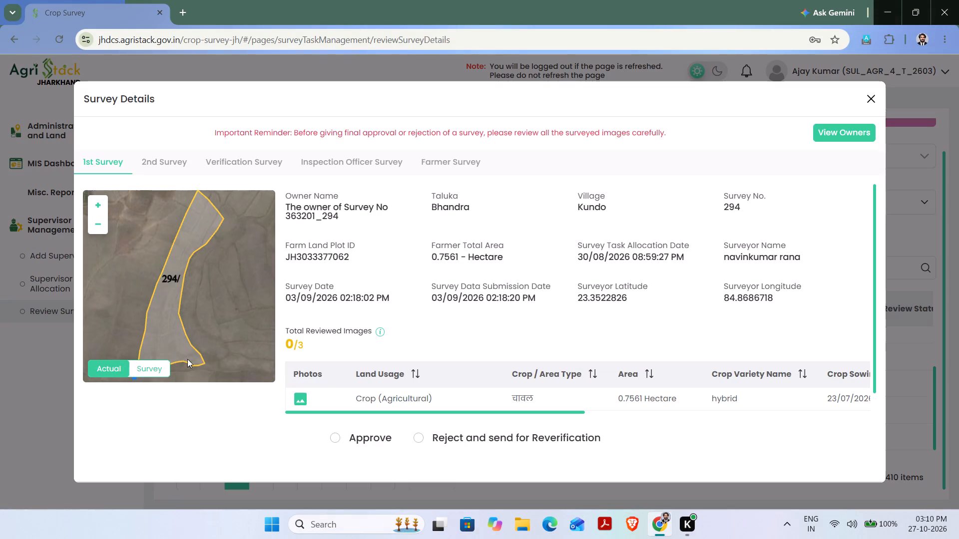
pyautogui.click(306, 396)
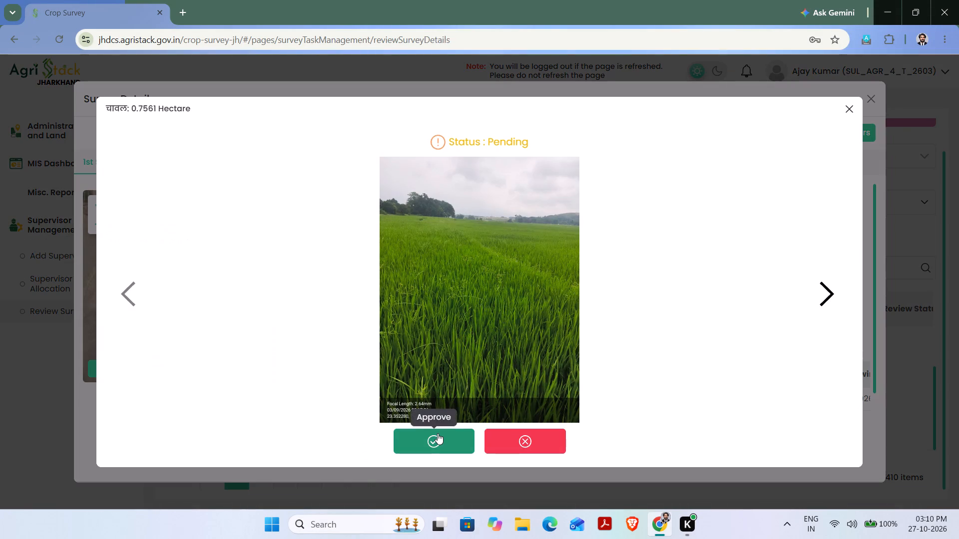
pyautogui.click(438, 433)
pyautogui.moveTo(519, 380); pyautogui.dragTo(460, 390)
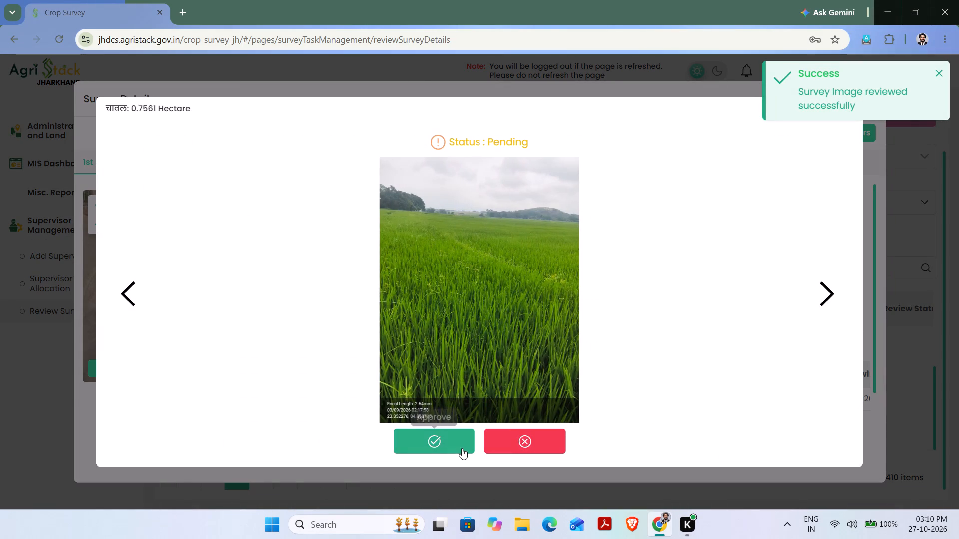
pyautogui.click(461, 448)
pyautogui.moveTo(567, 356); pyautogui.dragTo(485, 375)
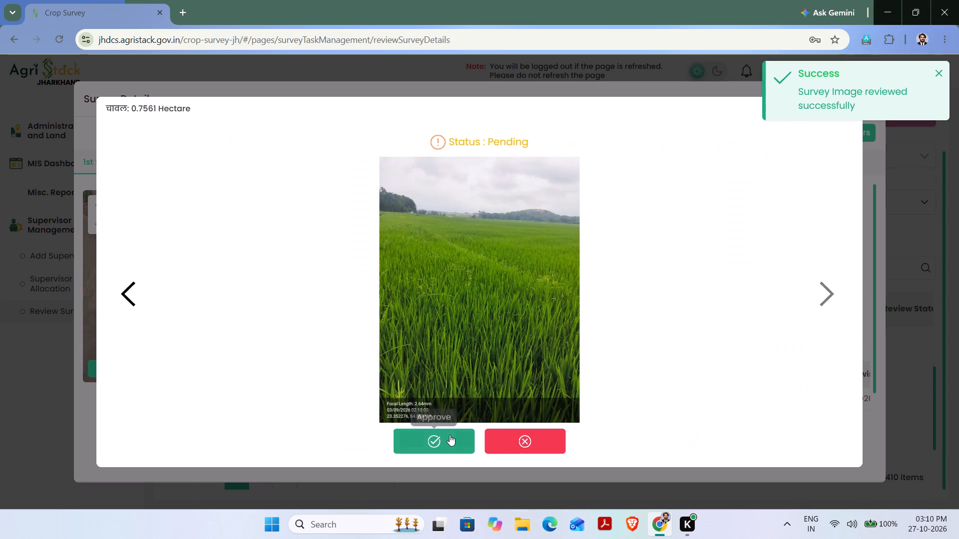
pyautogui.click(449, 436)
pyautogui.moveTo(531, 346); pyautogui.dragTo(501, 348)
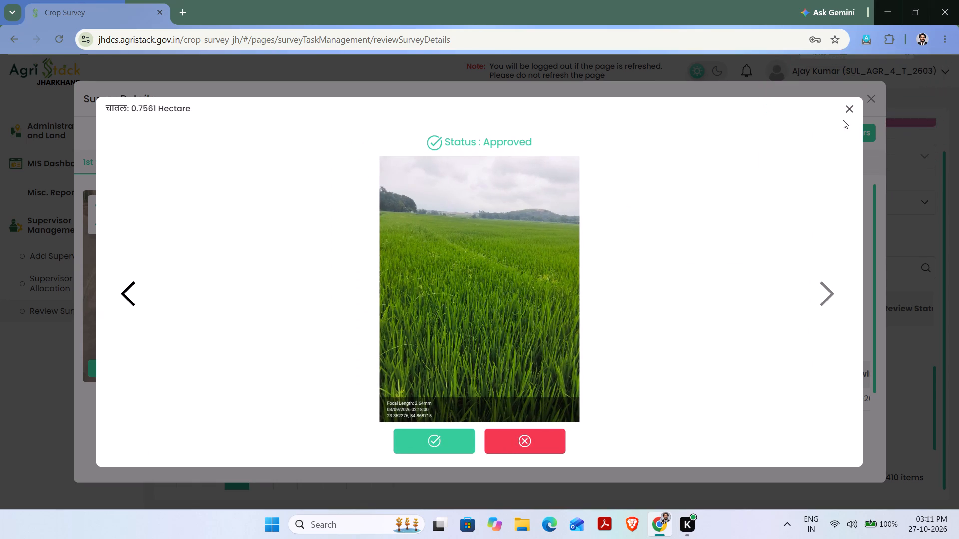
pyautogui.click(846, 105)
# Set the 1st Survey of survey number 294 to Approve, save the review and close the survey details.
pyautogui.scroll(-1, 407, 357)
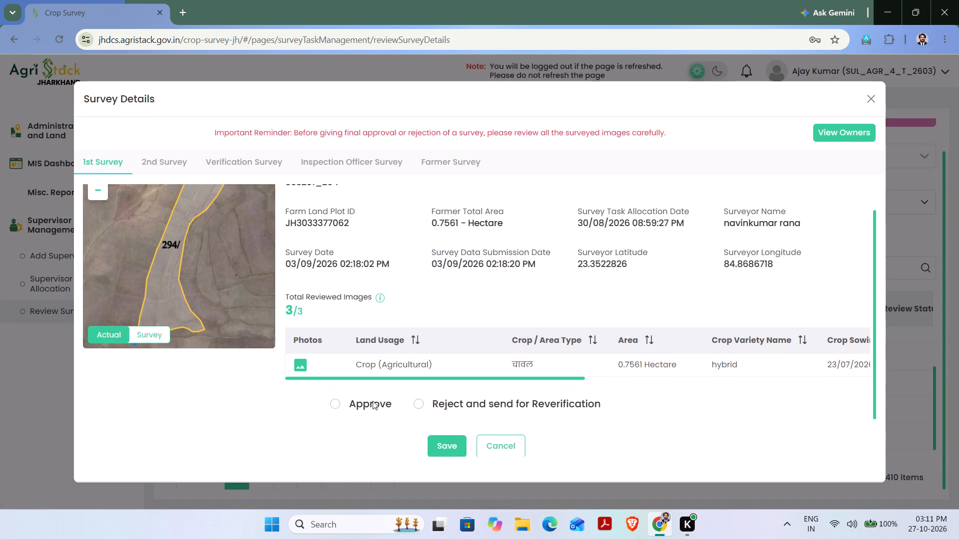
pyautogui.click(370, 408)
pyautogui.click(440, 447)
pyautogui.click(485, 304)
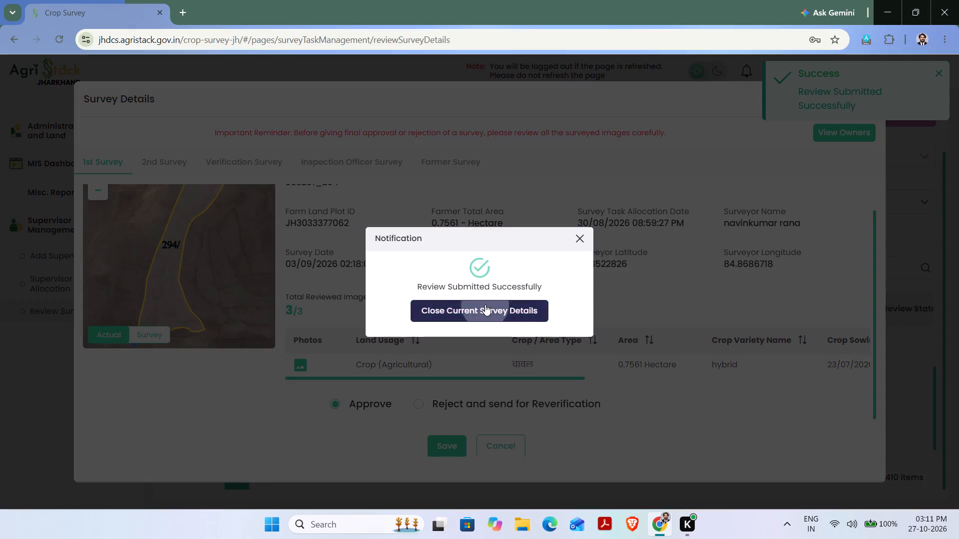
# Open the details of survey number 295, approve all three of its चावल photos and close the photo viewer.
pyautogui.click(186, 381)
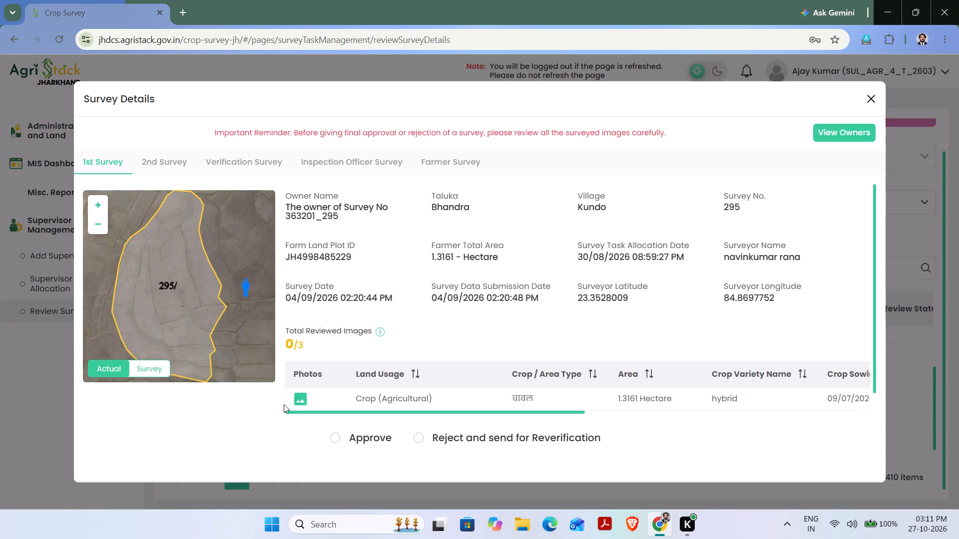
pyautogui.click(297, 399)
pyautogui.click(435, 446)
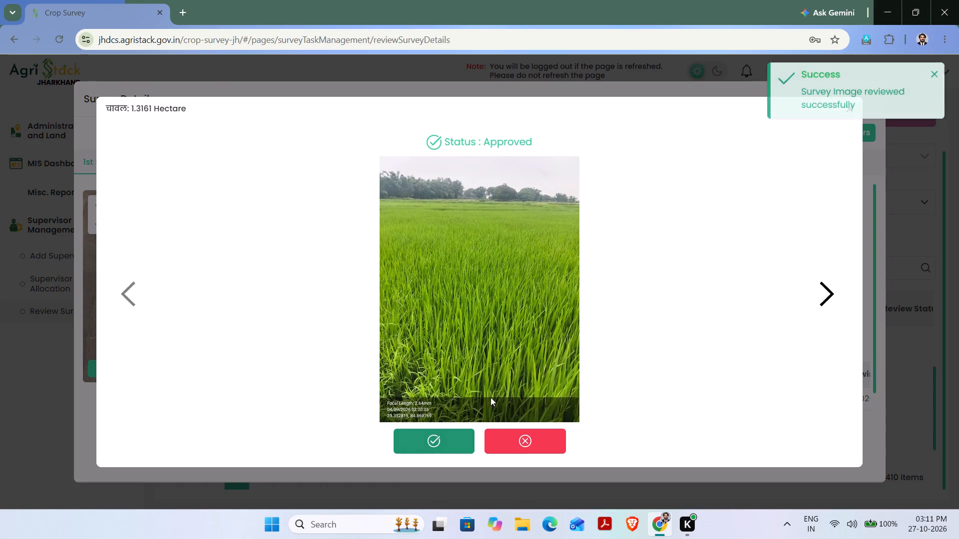
pyautogui.moveTo(505, 379); pyautogui.dragTo(419, 395)
pyautogui.click(424, 447)
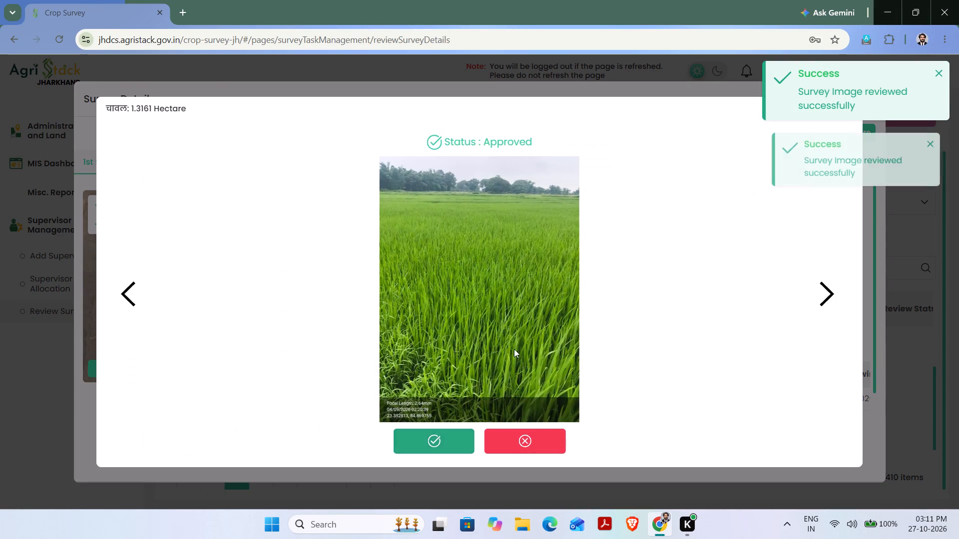
pyautogui.moveTo(518, 344); pyautogui.dragTo(428, 367)
pyautogui.click(440, 438)
pyautogui.moveTo(516, 332); pyautogui.dragTo(478, 335)
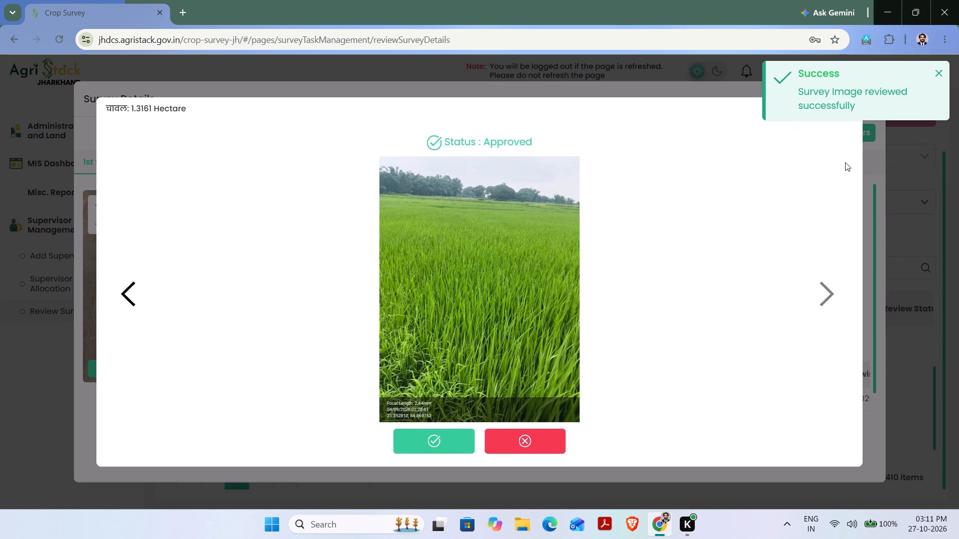
pyautogui.click(849, 108)
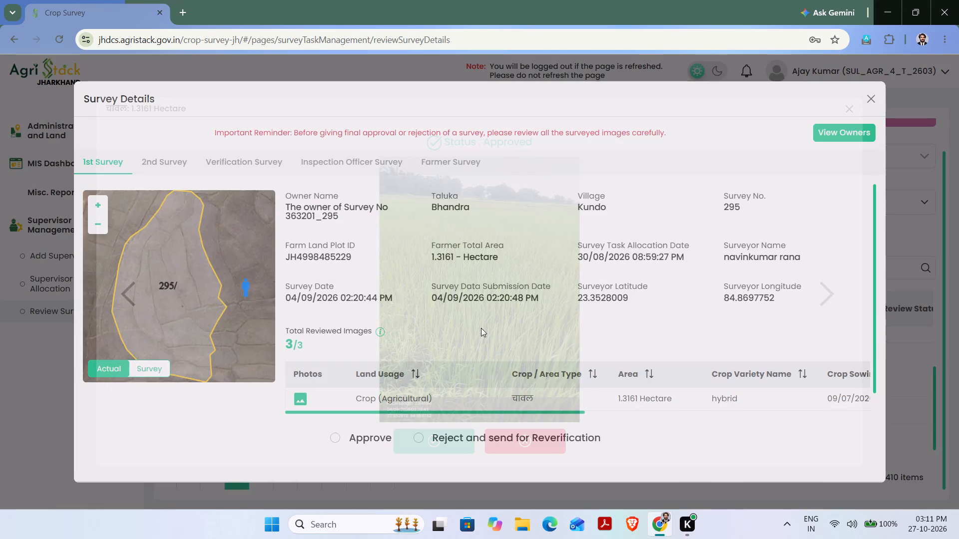
# Set the 1st Survey of survey number 295 to Approve, save the review and close the survey details.
pyautogui.scroll(-1, 481, 328)
pyautogui.click(358, 363)
pyautogui.click(454, 404)
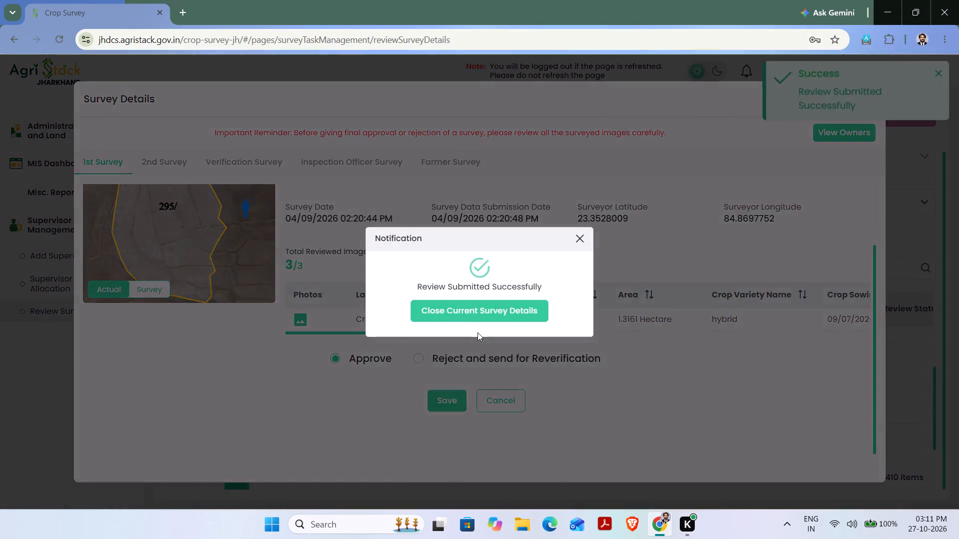
pyautogui.click(478, 332)
pyautogui.click(472, 311)
# Open the details of survey number 296, approve all three of its चावल photos and close the photo viewer.
pyautogui.click(185, 406)
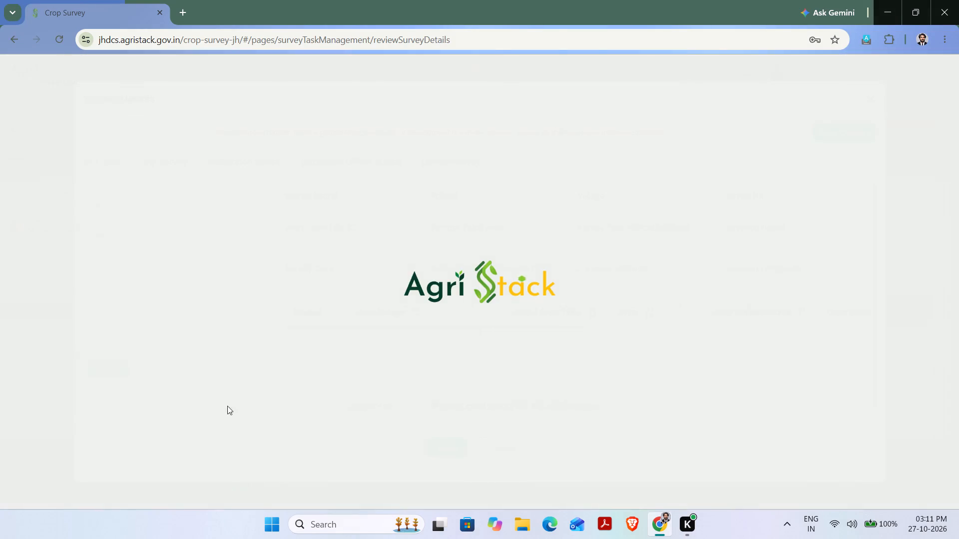
pyautogui.click(301, 406)
pyautogui.click(301, 402)
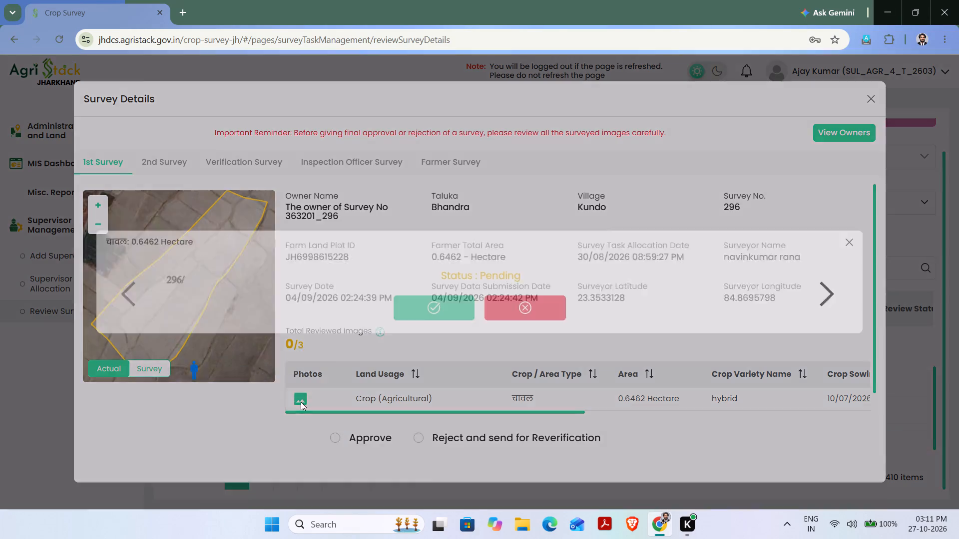
pyautogui.click(419, 436)
pyautogui.moveTo(509, 374); pyautogui.dragTo(453, 387)
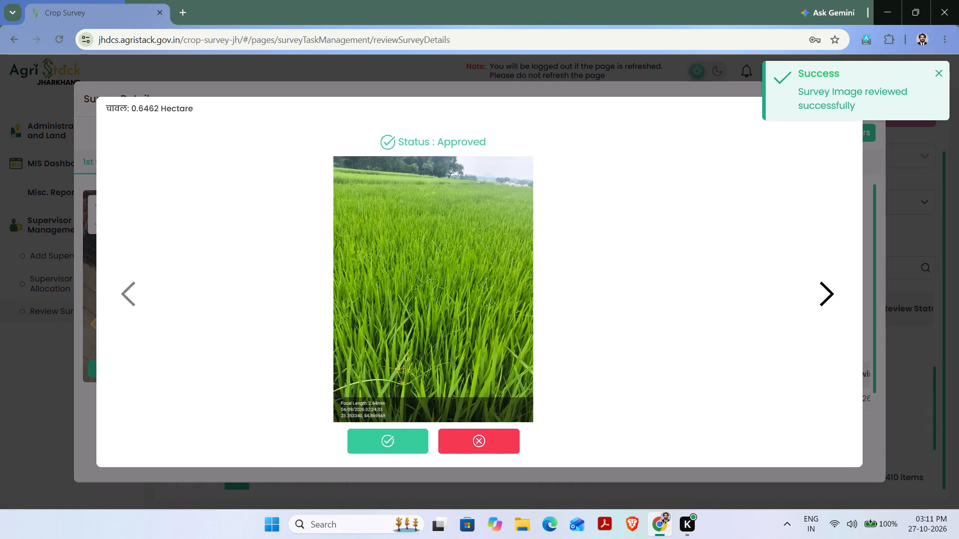
pyautogui.moveTo(453, 387); pyautogui.dragTo(429, 391)
pyautogui.click(448, 438)
pyautogui.moveTo(520, 347); pyautogui.dragTo(442, 368)
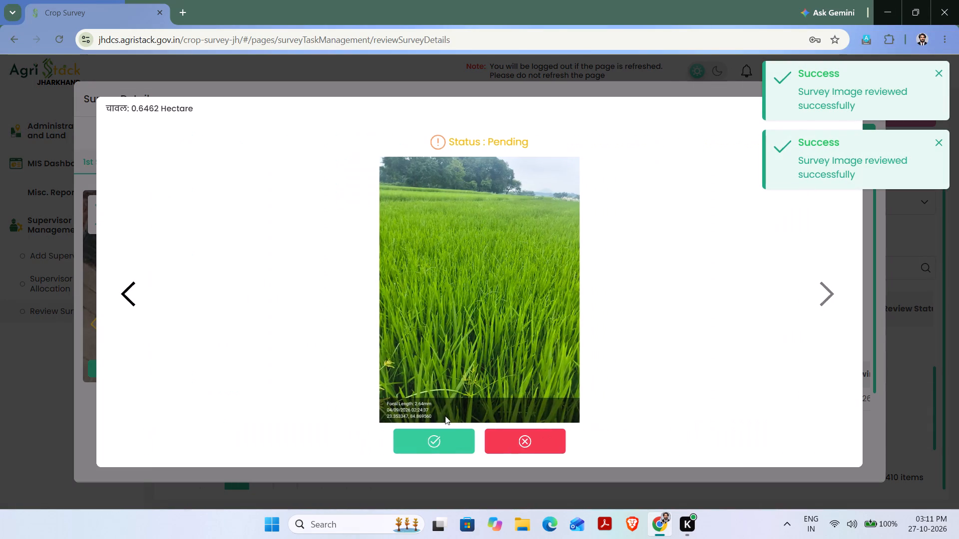
pyautogui.click(446, 433)
pyautogui.moveTo(520, 315); pyautogui.dragTo(486, 320)
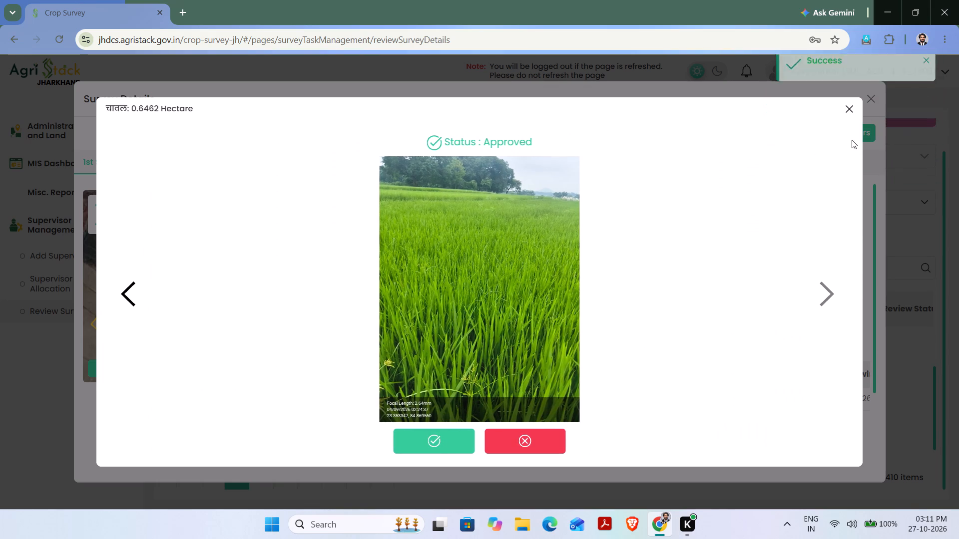
pyautogui.click(850, 110)
# Set the 1st Survey of survey number 296 to Approve, save the review and close the survey details.
pyautogui.scroll(-1, 496, 314)
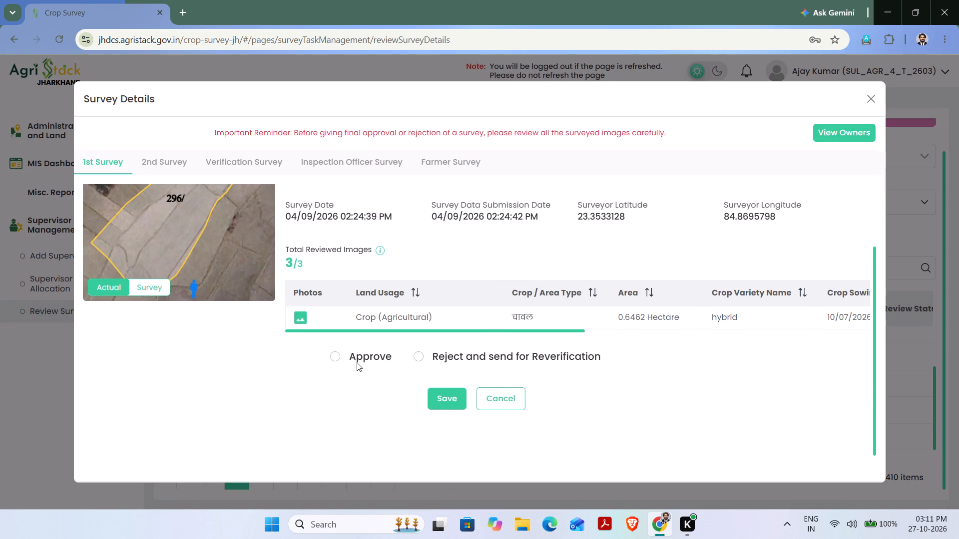
pyautogui.click(357, 362)
pyautogui.click(452, 400)
pyautogui.click(499, 303)
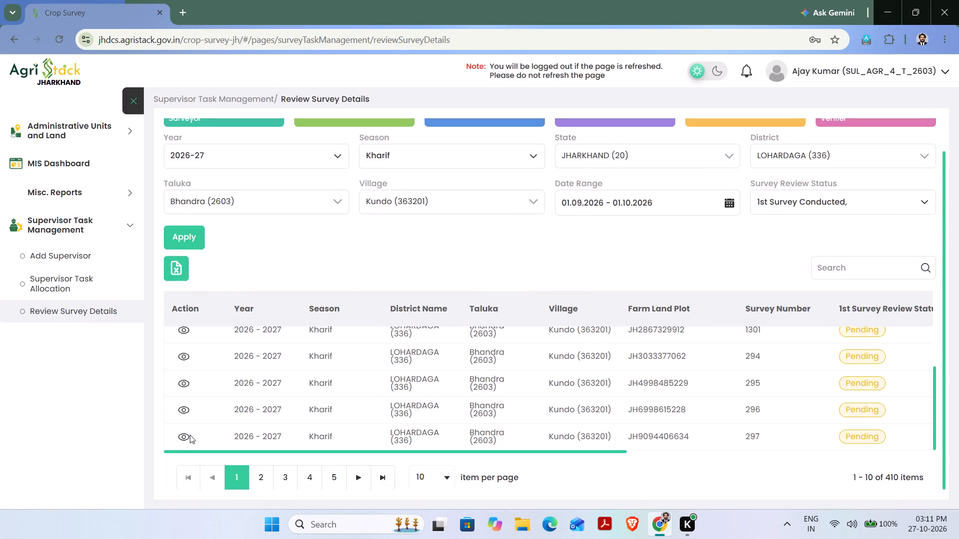
# Open the details of survey number 297, approve all three of its चावल photos and close the photo viewer.
pyautogui.click(180, 436)
pyautogui.click(297, 399)
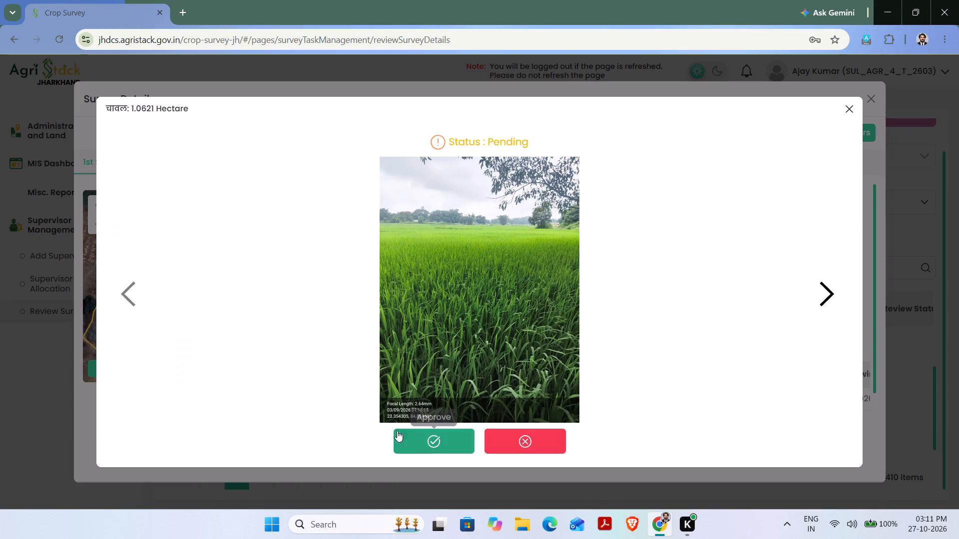
pyautogui.click(413, 436)
pyautogui.moveTo(492, 355); pyautogui.dragTo(402, 370)
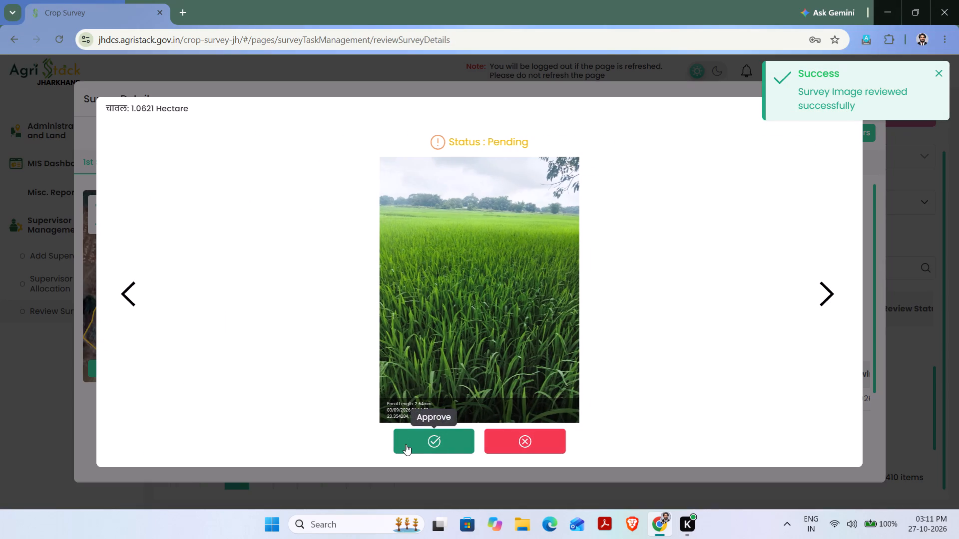
pyautogui.click(406, 444)
pyautogui.moveTo(493, 359); pyautogui.dragTo(437, 367)
pyautogui.click(443, 442)
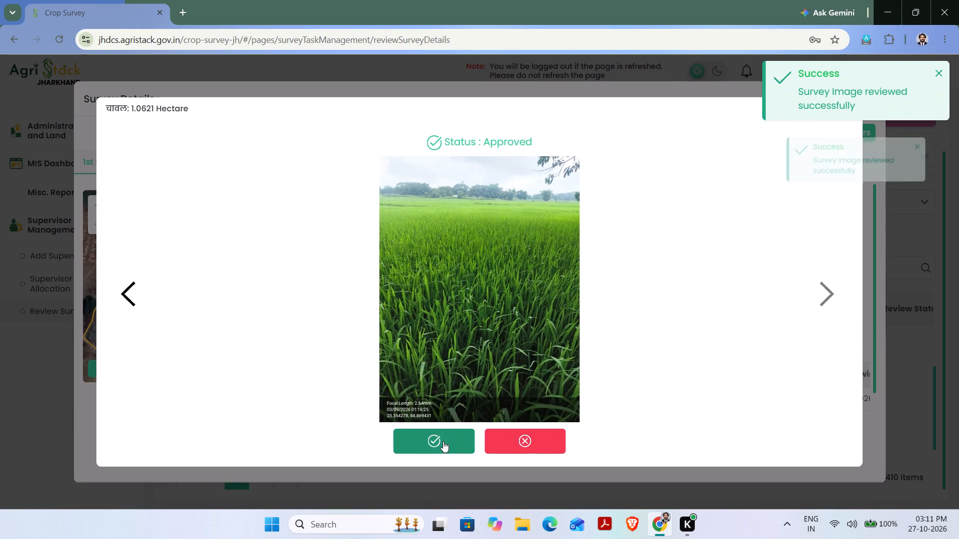
pyautogui.moveTo(519, 362); pyautogui.dragTo(454, 371)
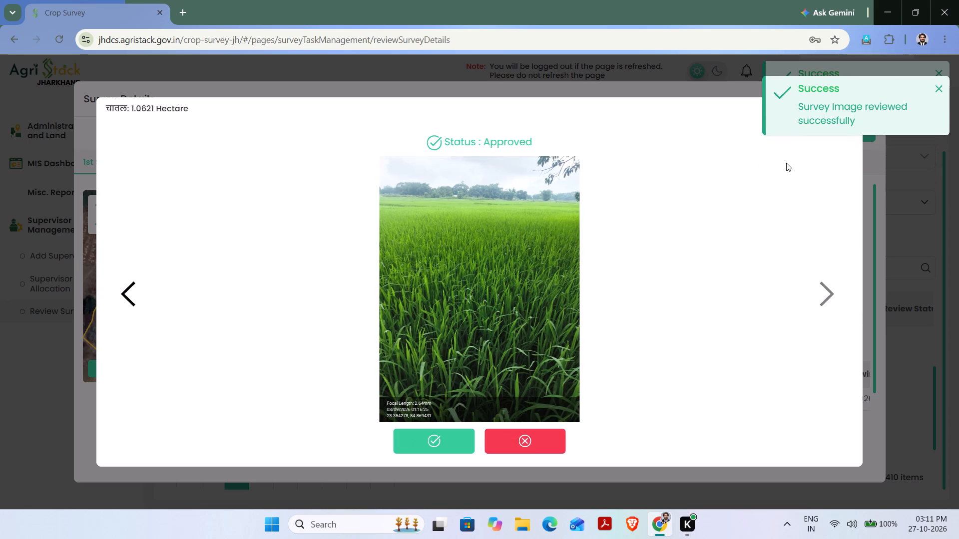
pyautogui.click(850, 106)
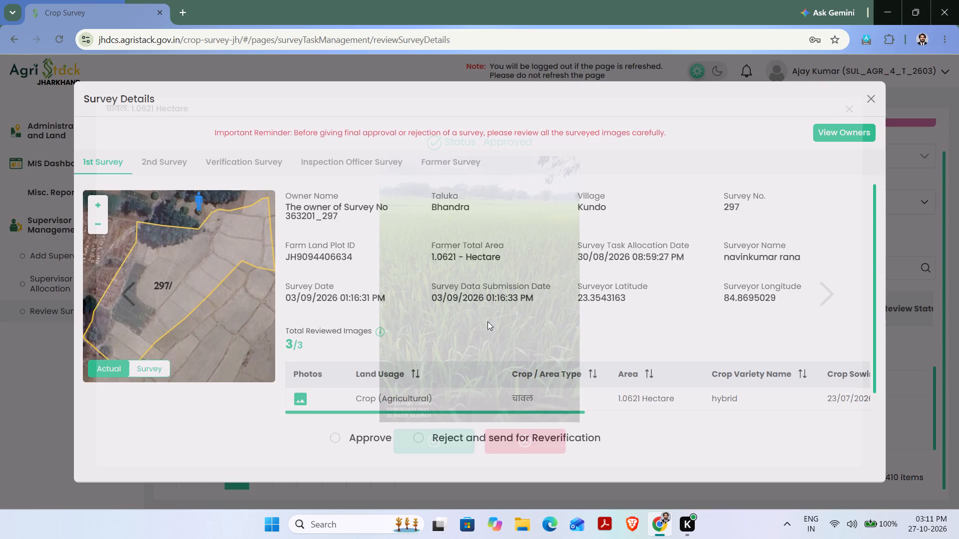
# Set the 1st Survey of survey number 297 to Approve, save the review and close the survey details.
pyautogui.scroll(-2, 479, 323)
pyautogui.click(366, 356)
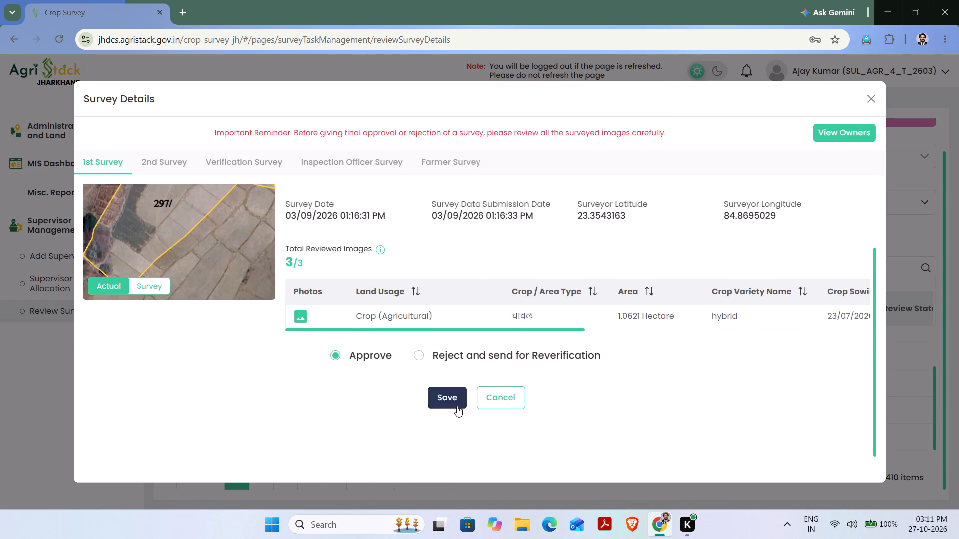
pyautogui.click(457, 406)
pyautogui.click(495, 311)
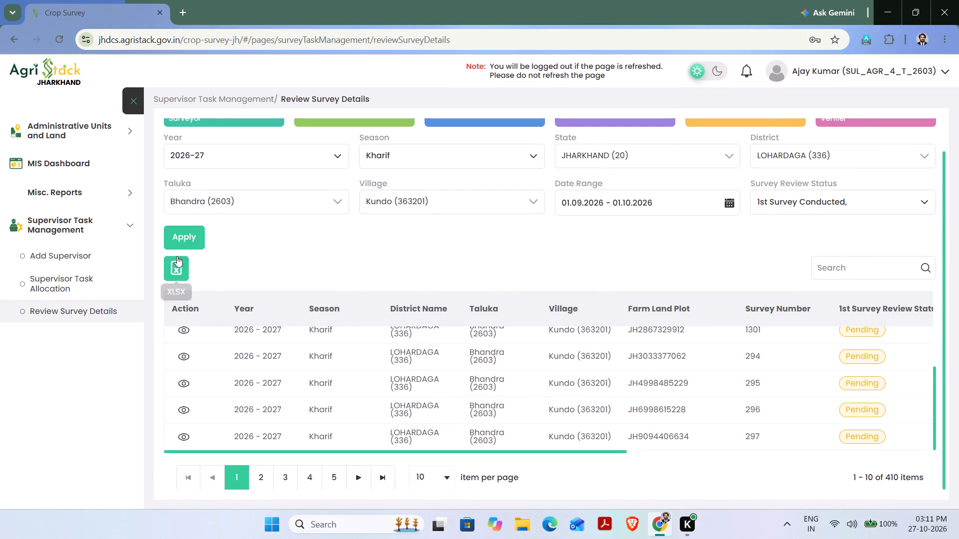
# Reapply the current Kundo village filters to refresh the list of pending surveys.
pyautogui.click(174, 232)
pyautogui.scroll(7, 247, 335)
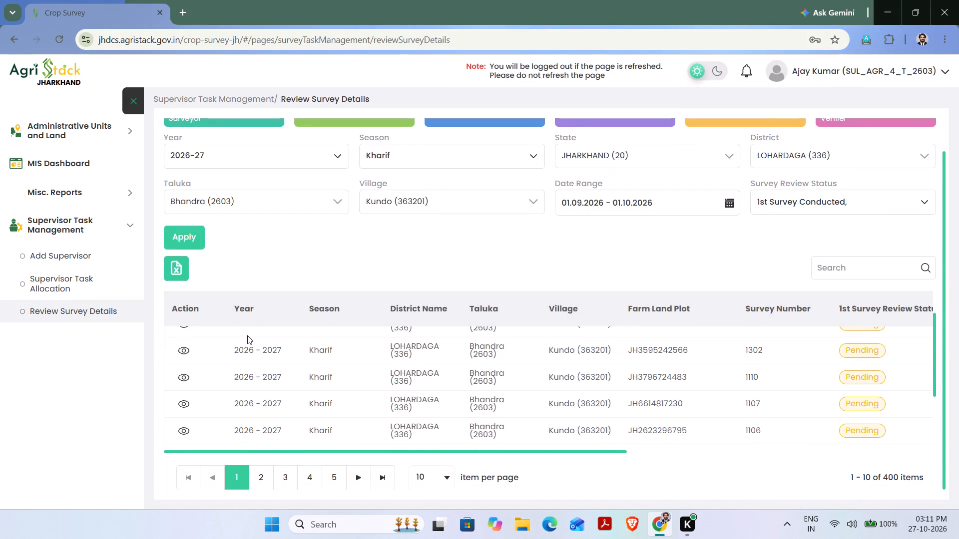
# Open the details of survey number 298, approve all three of its Fallow photos and close the photo viewer.
pyautogui.click(185, 334)
pyautogui.click(300, 396)
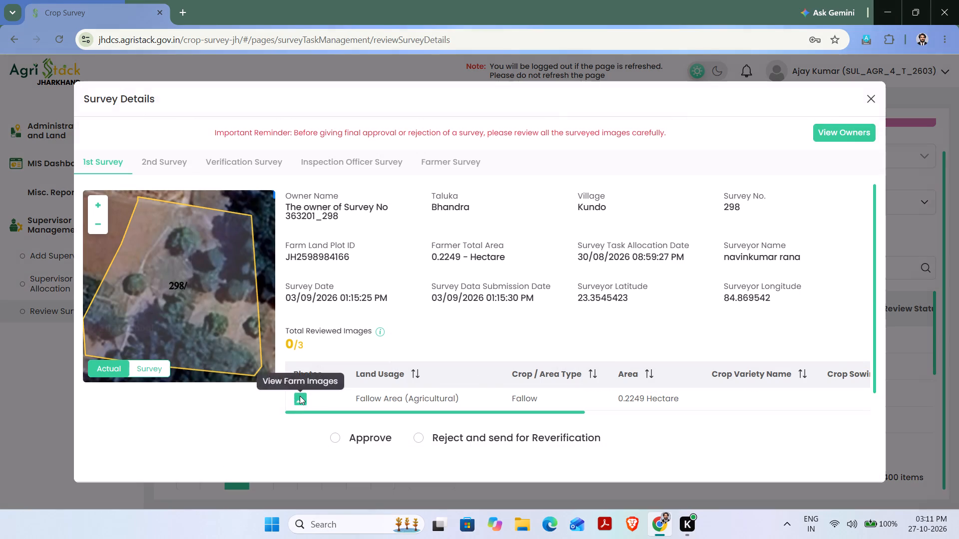
pyautogui.click(430, 450)
pyautogui.moveTo(429, 400); pyautogui.dragTo(395, 403)
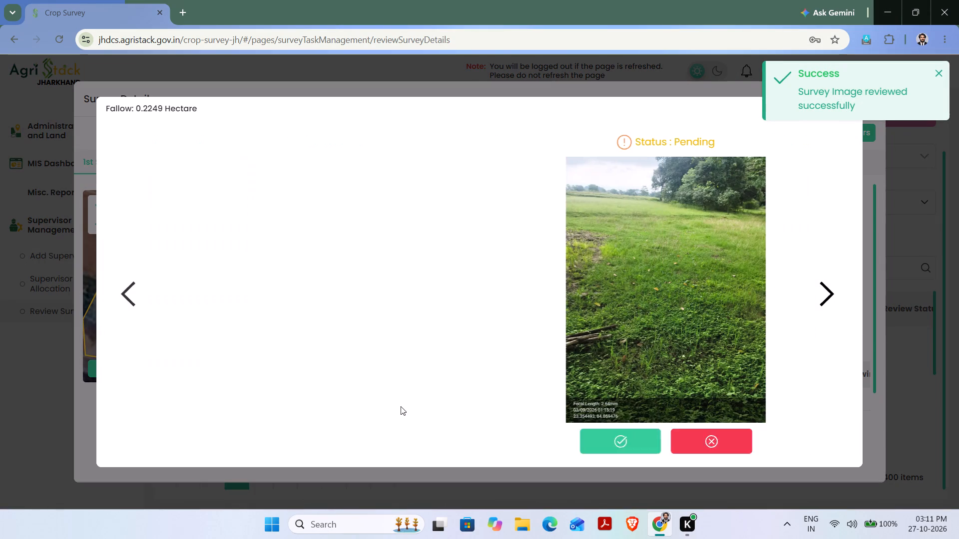
pyautogui.click(443, 444)
pyautogui.moveTo(504, 372); pyautogui.dragTo(416, 376)
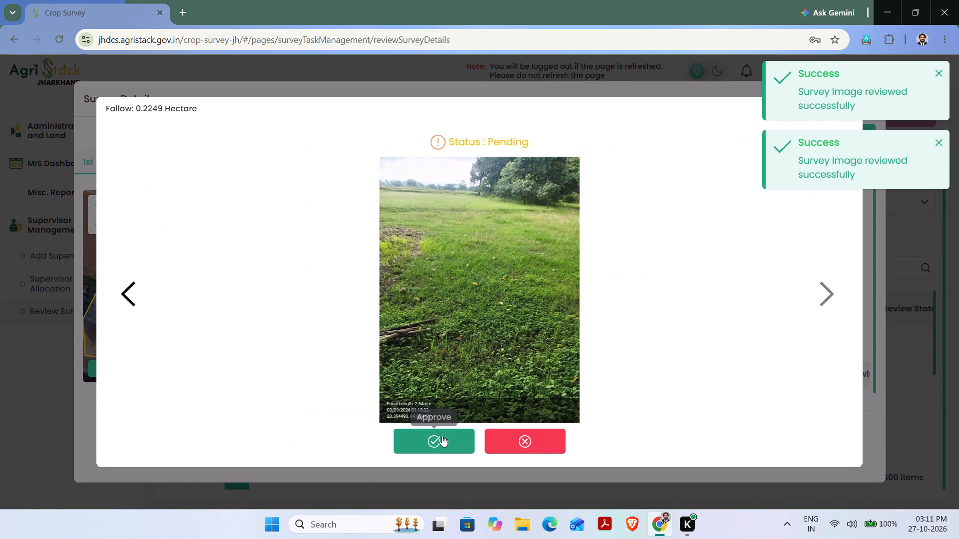
pyautogui.click(442, 436)
pyautogui.moveTo(528, 330); pyautogui.dragTo(488, 326)
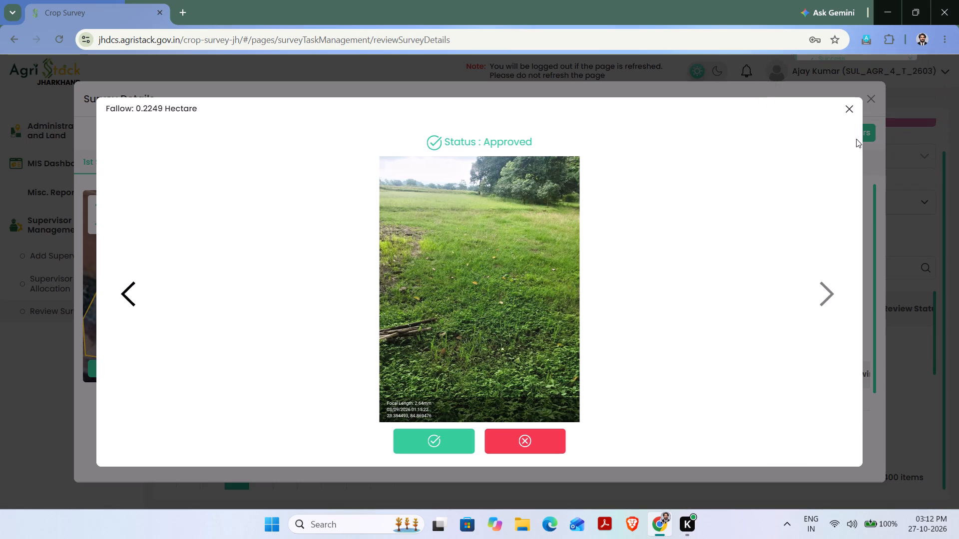
pyautogui.click(848, 114)
# Set the 1st Survey of survey number 298 to Approve, save the review and close the survey details.
pyautogui.scroll(-2, 429, 350)
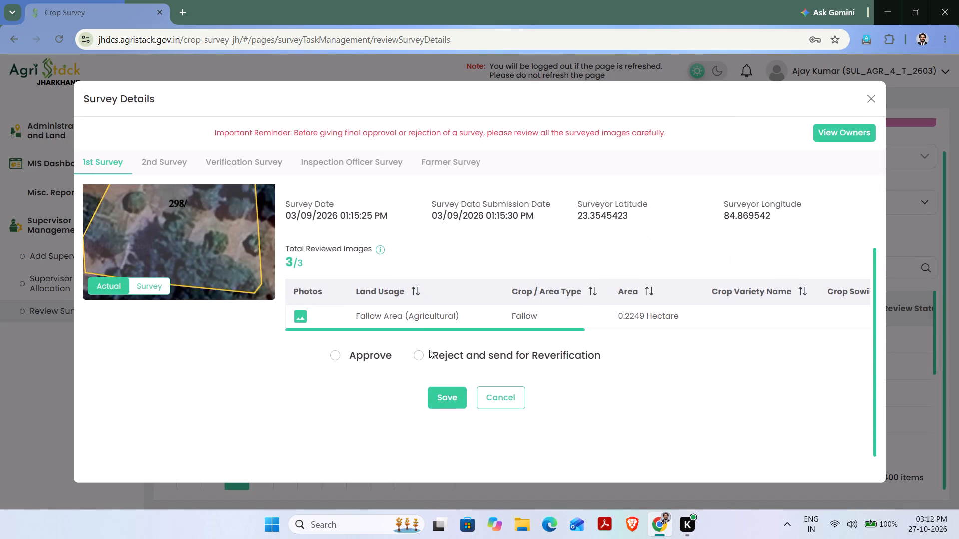
pyautogui.click(373, 356)
pyautogui.click(453, 403)
pyautogui.click(494, 323)
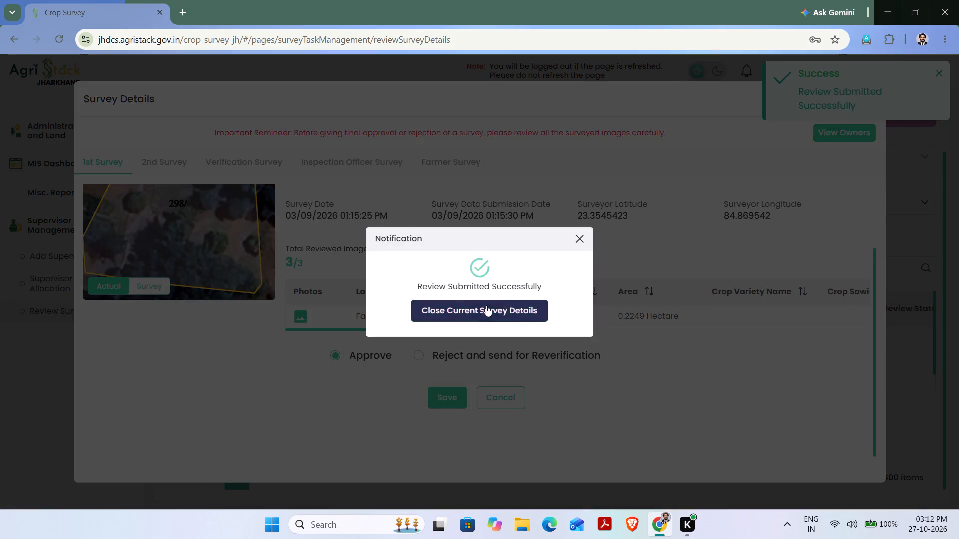
pyautogui.click(486, 305)
# Open the details of survey number 299, approve all three of its Fallow photos and close the photo viewer.
pyautogui.click(179, 367)
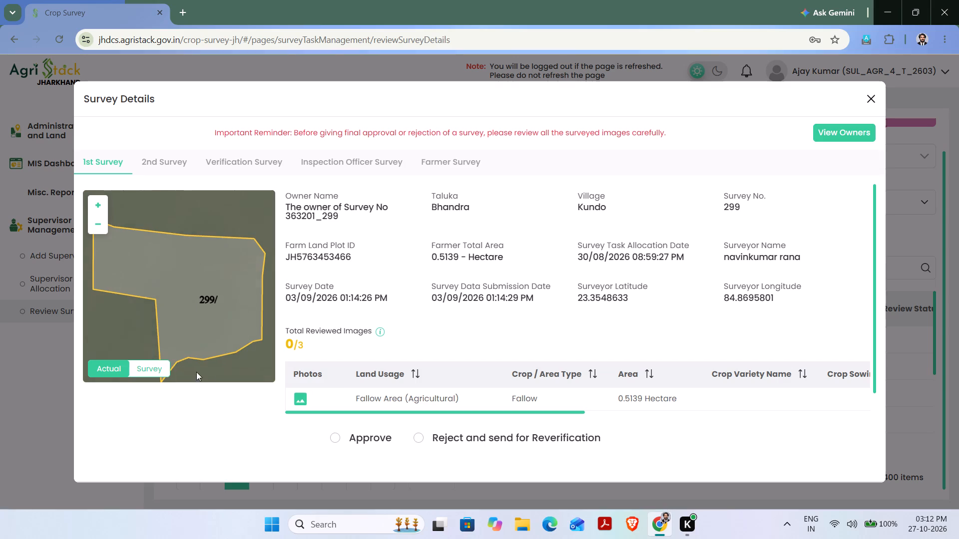
pyautogui.click(302, 397)
pyautogui.click(417, 441)
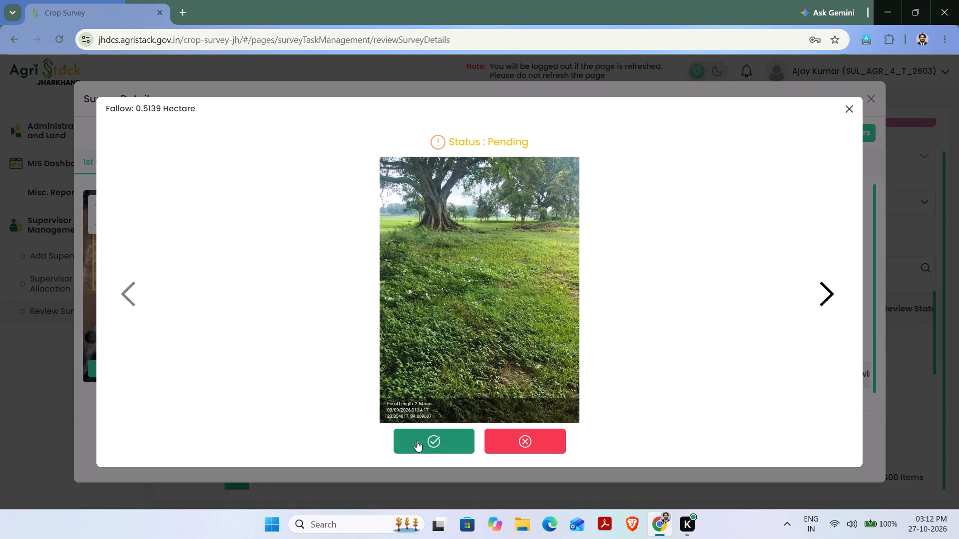
pyautogui.moveTo(488, 387); pyautogui.dragTo(400, 399)
pyautogui.click(421, 440)
pyautogui.moveTo(500, 379); pyautogui.dragTo(401, 392)
pyautogui.click(409, 448)
pyautogui.moveTo(485, 361); pyautogui.dragTo(446, 355)
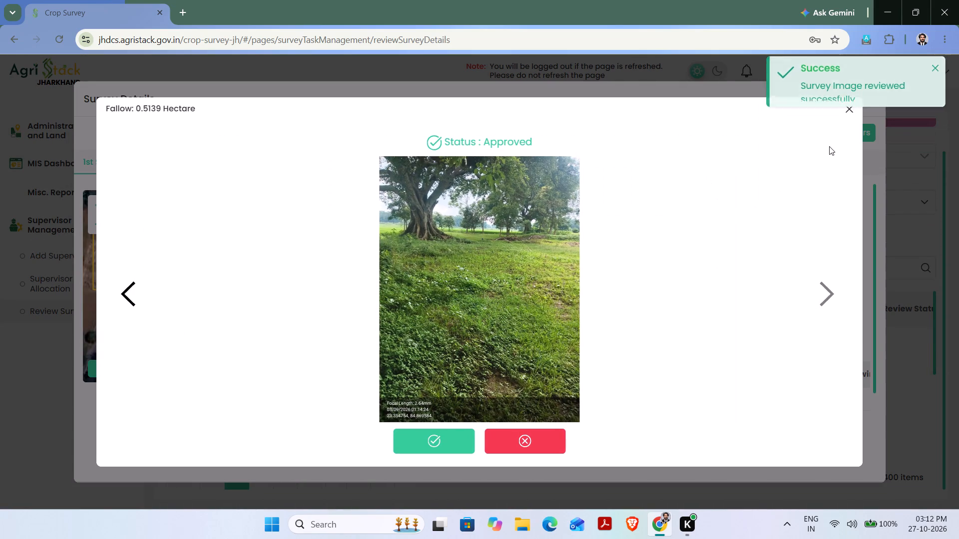
pyautogui.click(850, 111)
# Set the 1st Survey of survey number 299 to Approve, save the review and close the survey details.
pyautogui.scroll(-1, 442, 271)
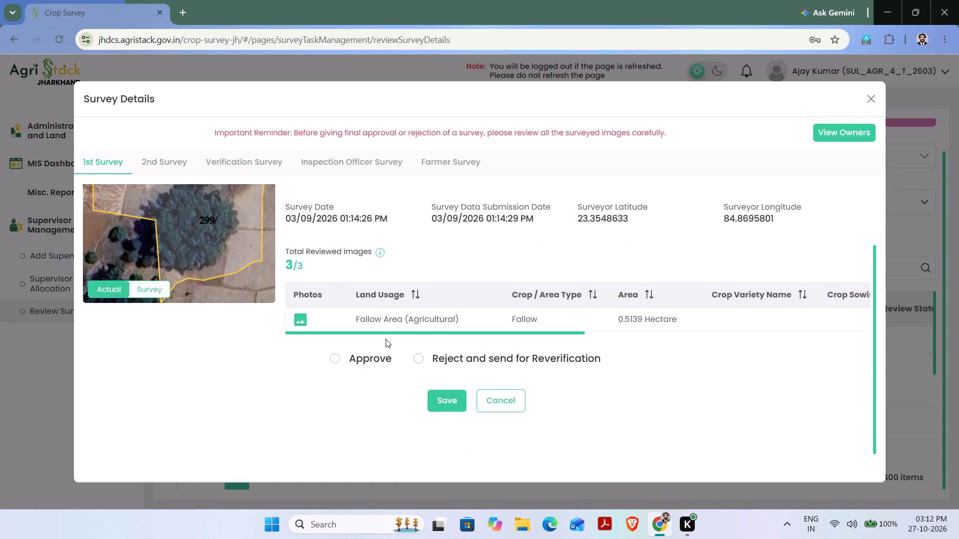
pyautogui.click(371, 353)
pyautogui.click(449, 391)
pyautogui.click(480, 297)
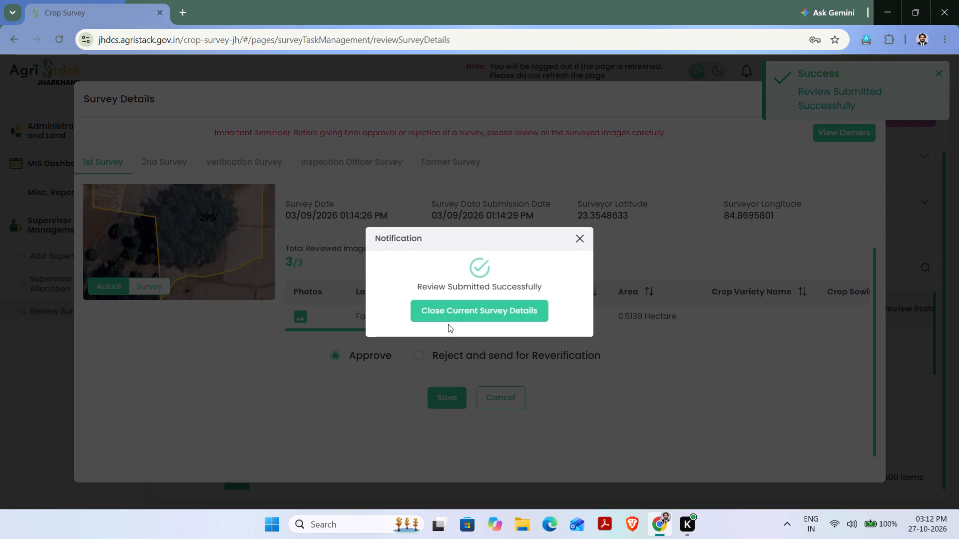
pyautogui.click(448, 324)
pyautogui.click(445, 308)
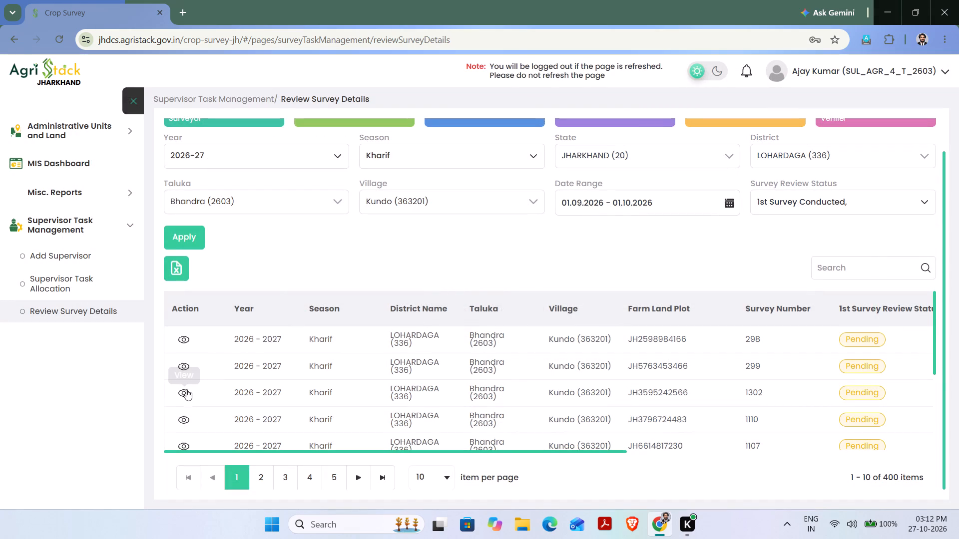
# Open the details of survey number 1302, approve both of its Waste photos and close the photo viewer.
pyautogui.click(185, 388)
pyautogui.click(295, 399)
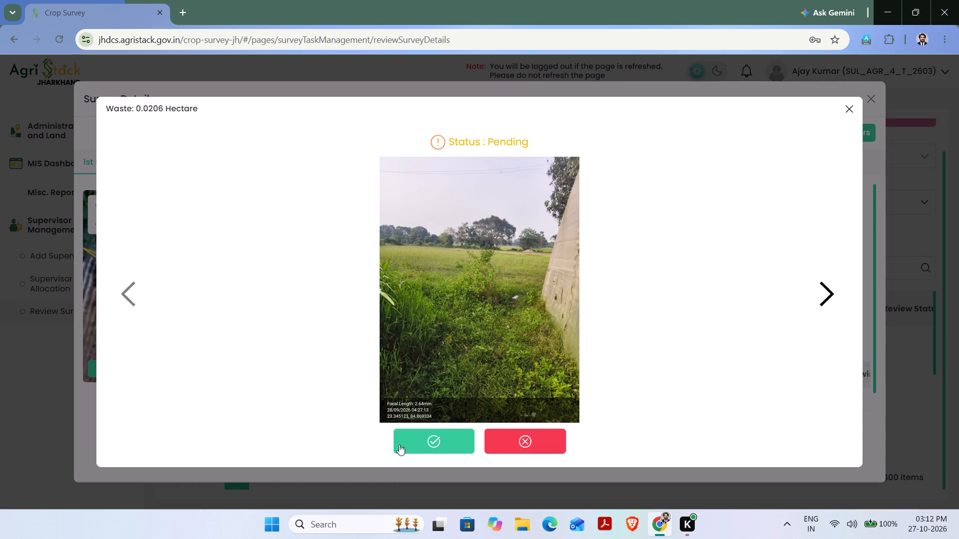
pyautogui.click(410, 447)
pyautogui.moveTo(496, 360); pyautogui.dragTo(417, 376)
pyautogui.click(434, 435)
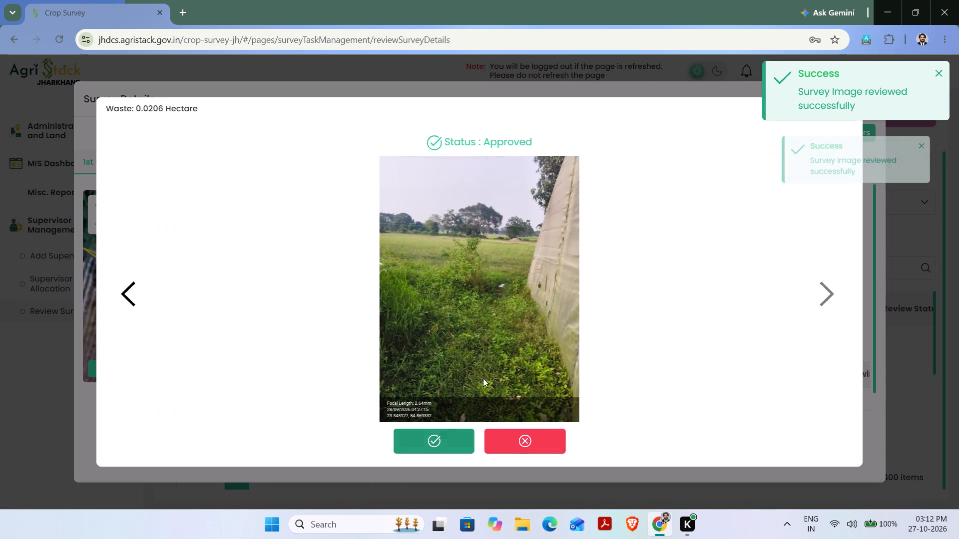
pyautogui.moveTo(492, 362); pyautogui.dragTo(419, 375)
pyautogui.click(517, 283)
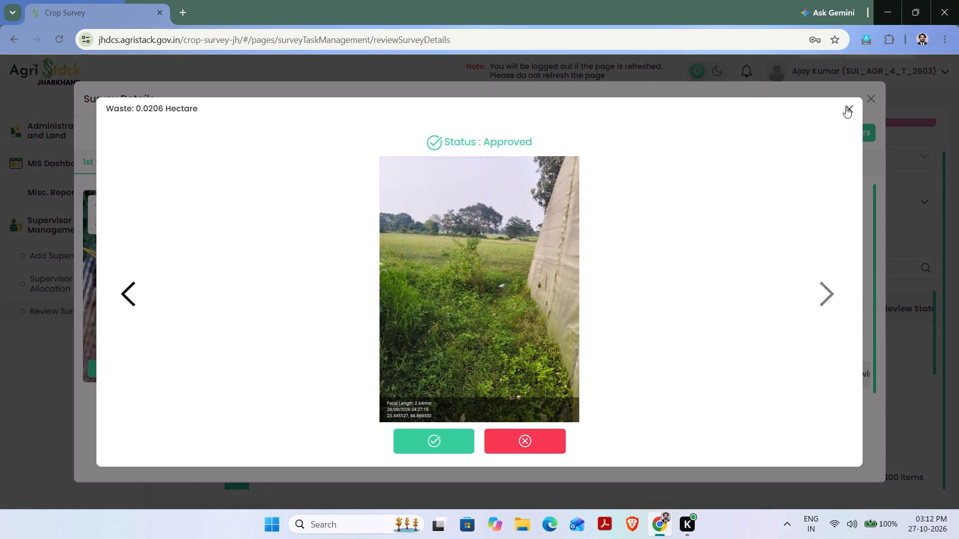
pyautogui.click(846, 107)
# Set the 1st Survey of survey number 1302 to Approve, save the review and close the survey details.
pyautogui.scroll(-1, 423, 298)
pyautogui.click(359, 376)
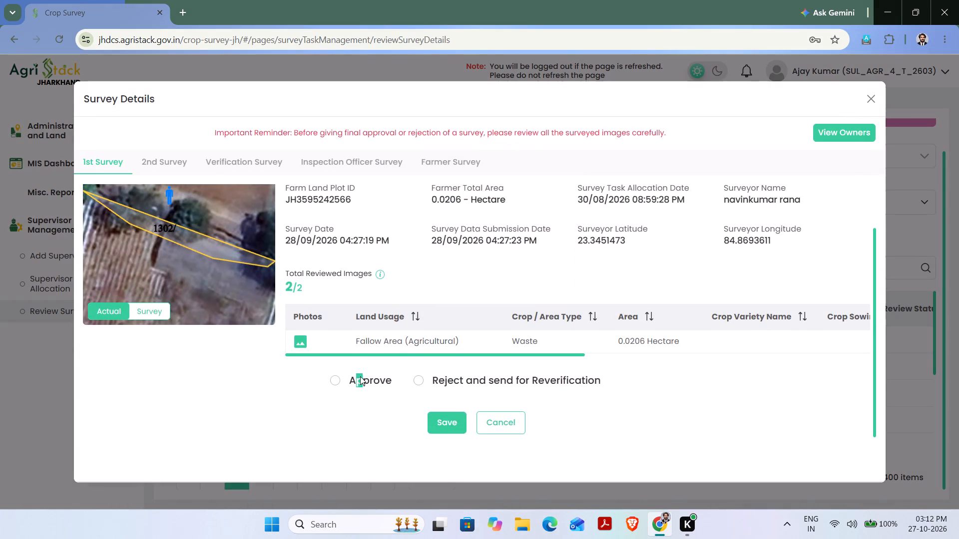
pyautogui.click(363, 375)
pyautogui.click(435, 421)
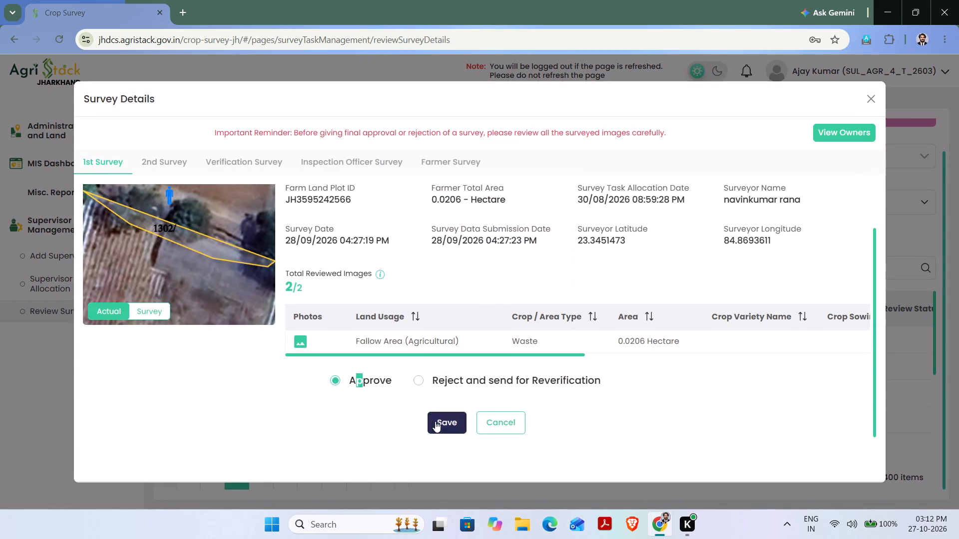
pyautogui.click(459, 312)
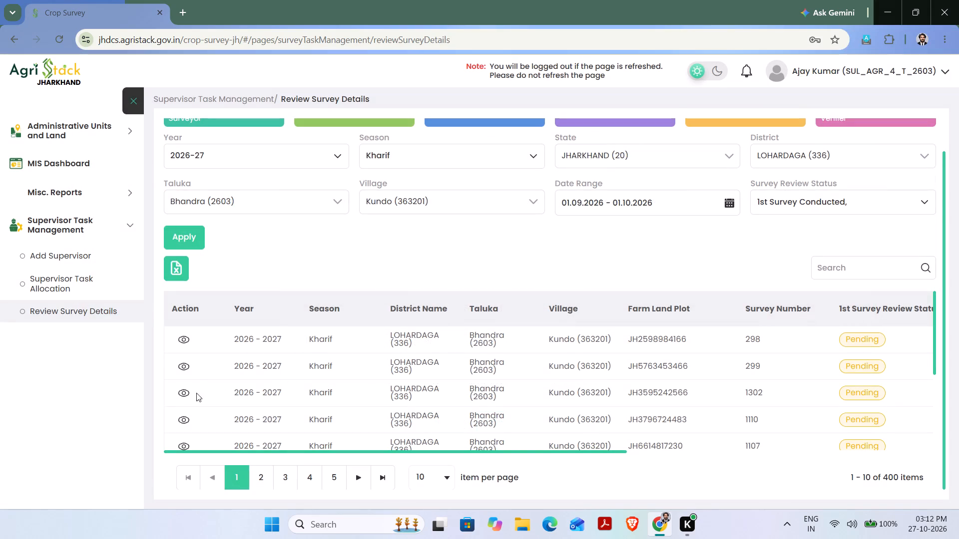
# Reopen the details of survey number 1302 to check its saved review, and close them again.
pyautogui.click(187, 393)
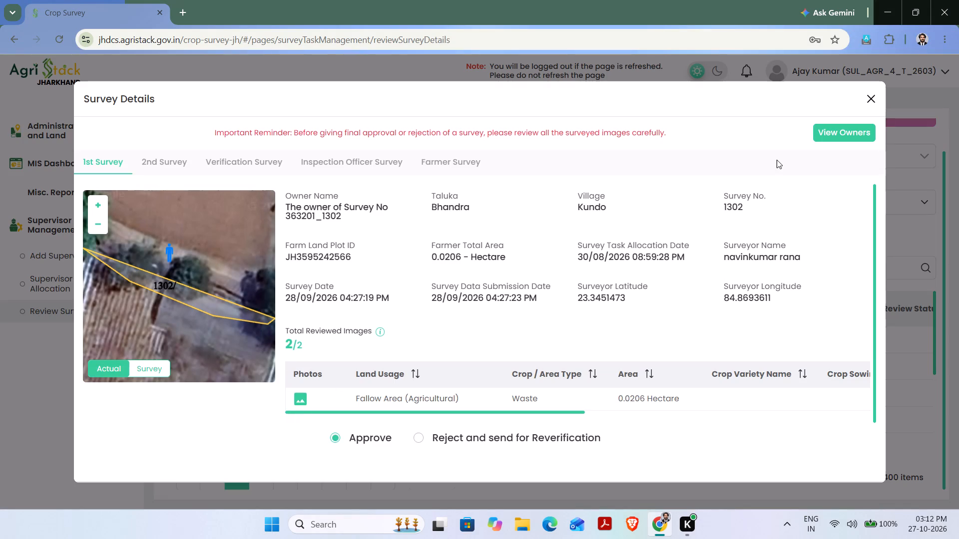
pyautogui.click(878, 98)
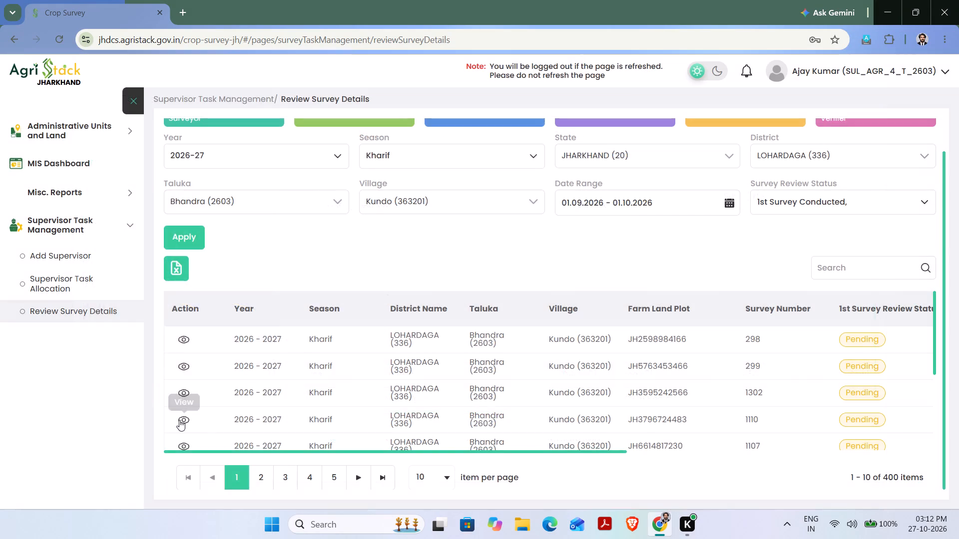
# Open the details of survey number 1110, approve all three of its Waste photos and close the photo viewer.
pyautogui.click(178, 420)
pyautogui.click(297, 397)
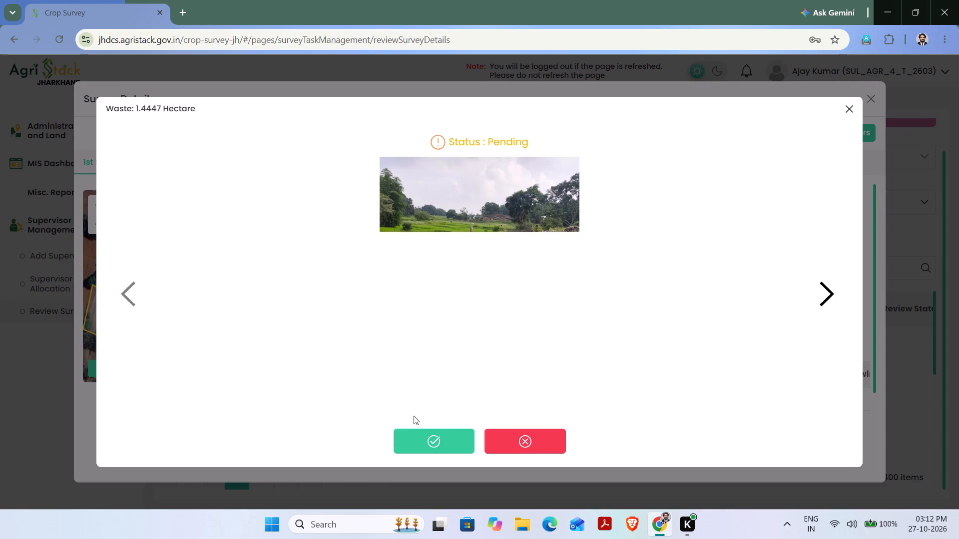
pyautogui.click(421, 437)
pyautogui.moveTo(515, 374); pyautogui.dragTo(436, 389)
pyautogui.click(443, 443)
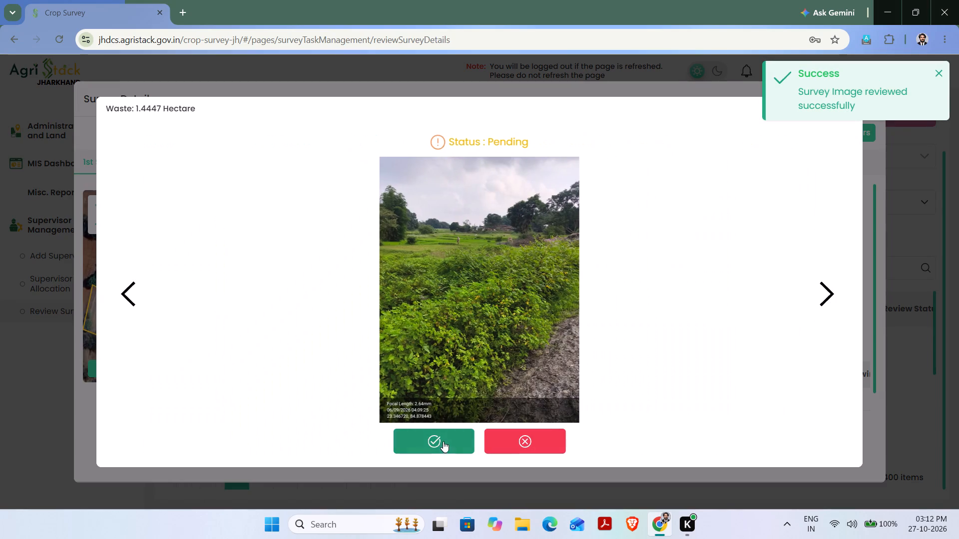
pyautogui.moveTo(492, 364); pyautogui.dragTo(410, 380)
pyautogui.click(421, 443)
pyautogui.moveTo(491, 364); pyautogui.dragTo(442, 365)
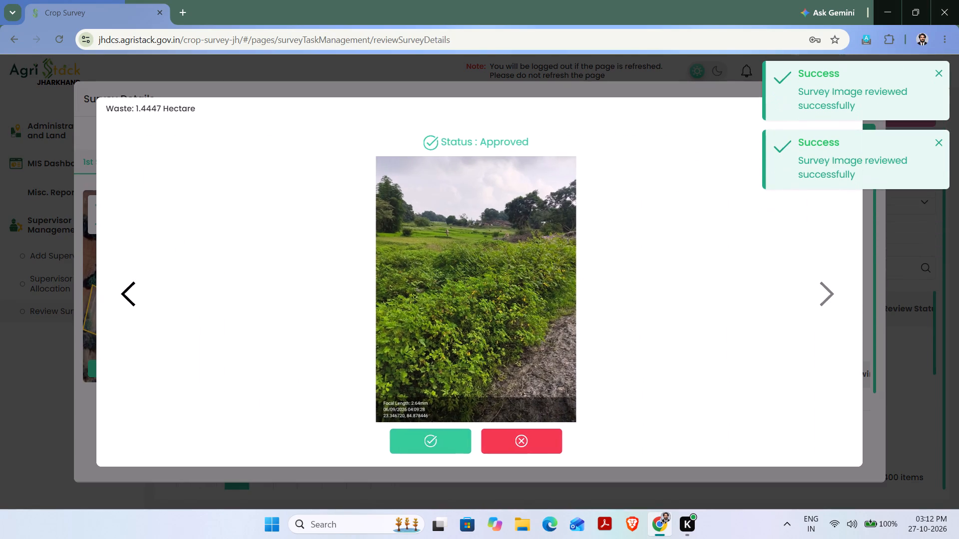
pyautogui.moveTo(442, 365); pyautogui.dragTo(438, 365)
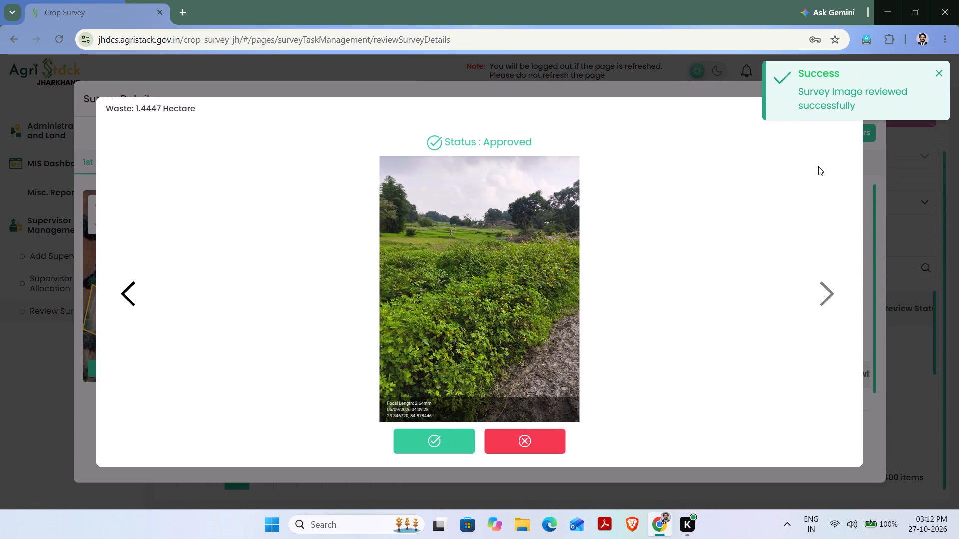
pyautogui.click(850, 105)
# Set the 1st Survey of survey number 1110 to Approve, save the review and close the survey details.
pyautogui.scroll(-1, 363, 336)
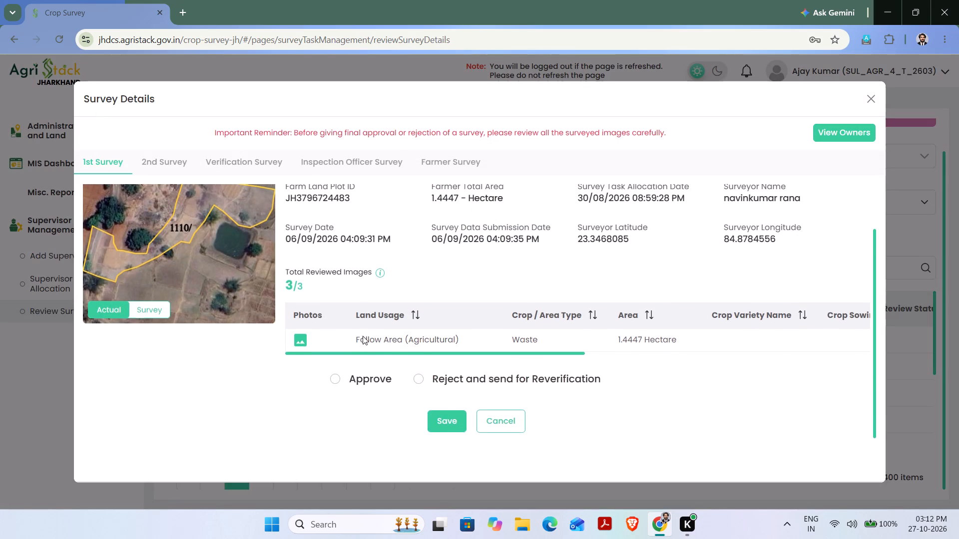
pyautogui.click(364, 370)
pyautogui.click(373, 380)
pyautogui.click(452, 419)
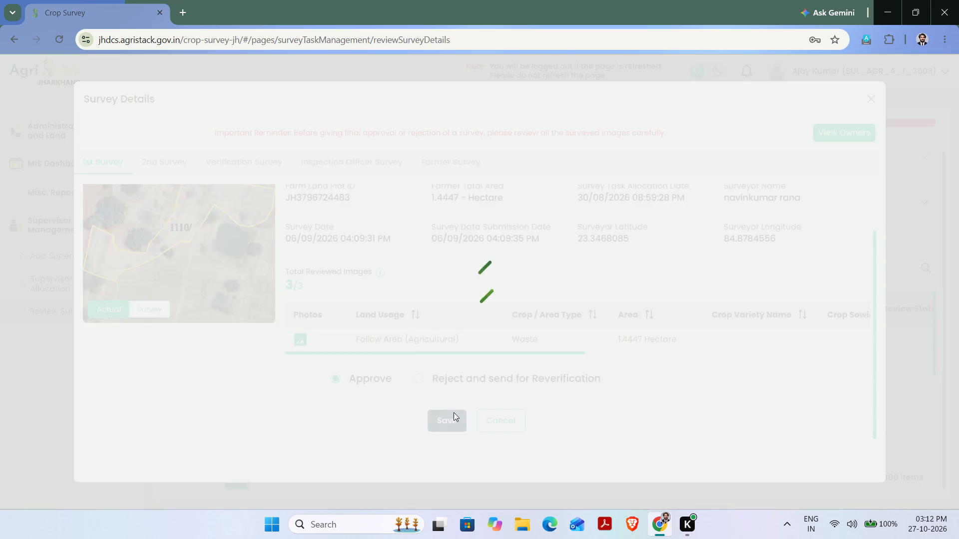
pyautogui.click(465, 314)
# Open the details of survey number 1107, approve all three of its Other NA uses photos and close the photo viewer.
pyautogui.click(181, 446)
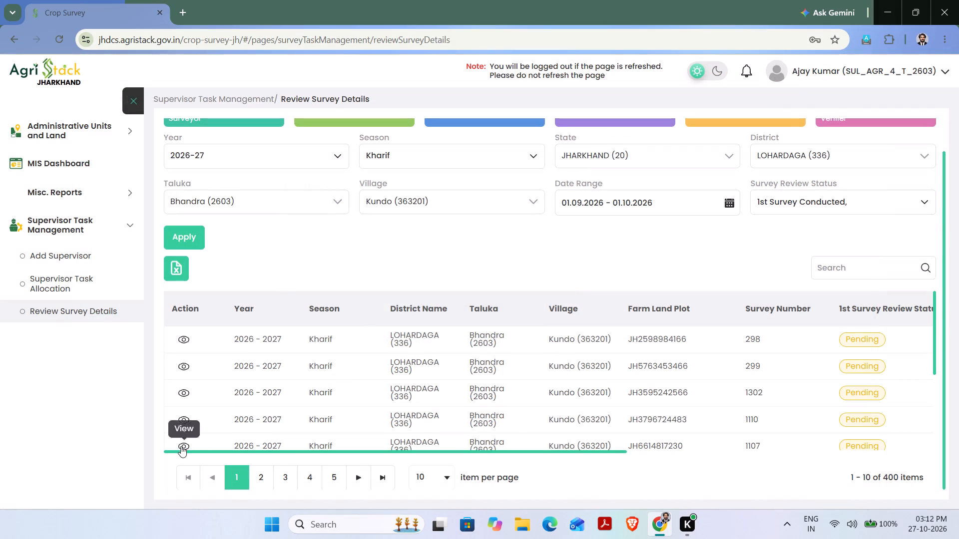
pyautogui.click(300, 400)
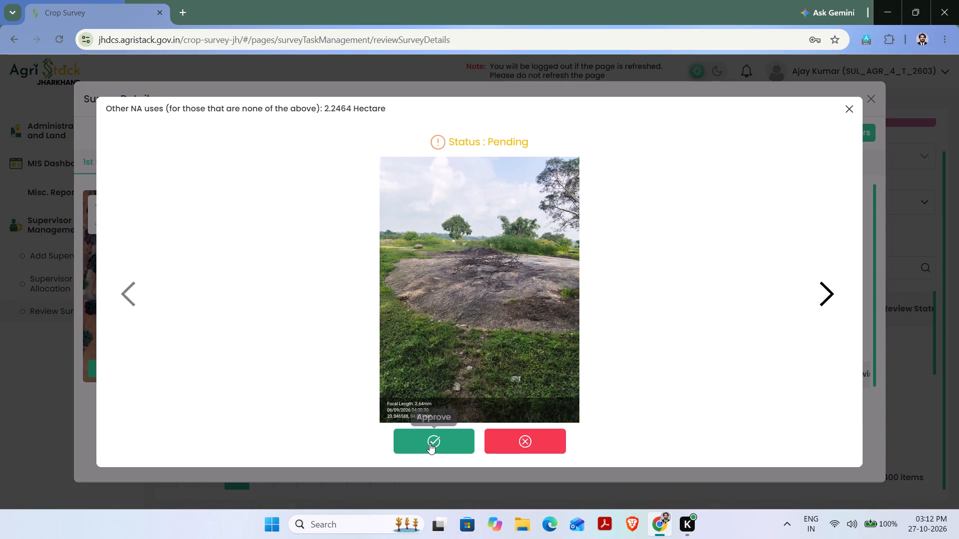
pyautogui.click(430, 443)
pyautogui.moveTo(496, 382); pyautogui.dragTo(422, 400)
pyautogui.click(419, 465)
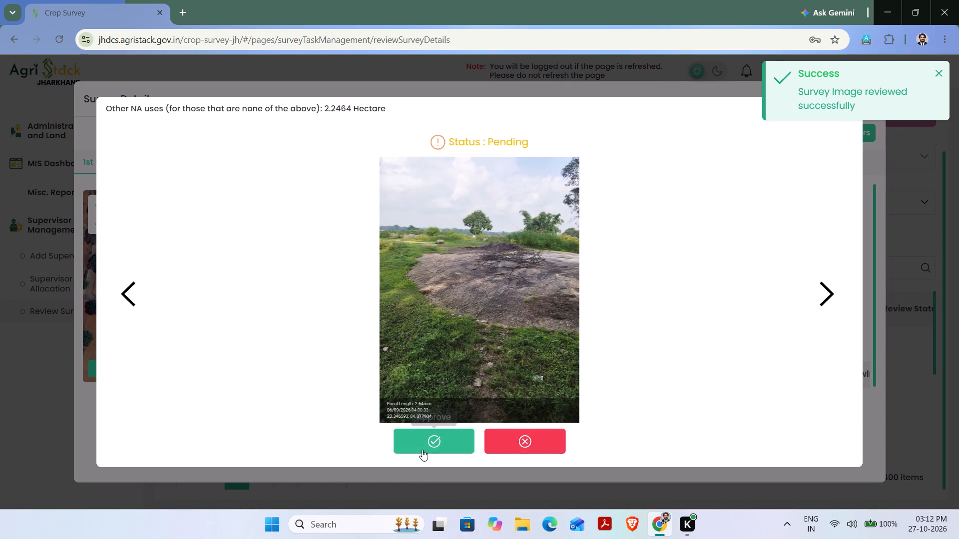
pyautogui.click(422, 450)
pyautogui.moveTo(479, 363); pyautogui.dragTo(424, 371)
pyautogui.click(429, 445)
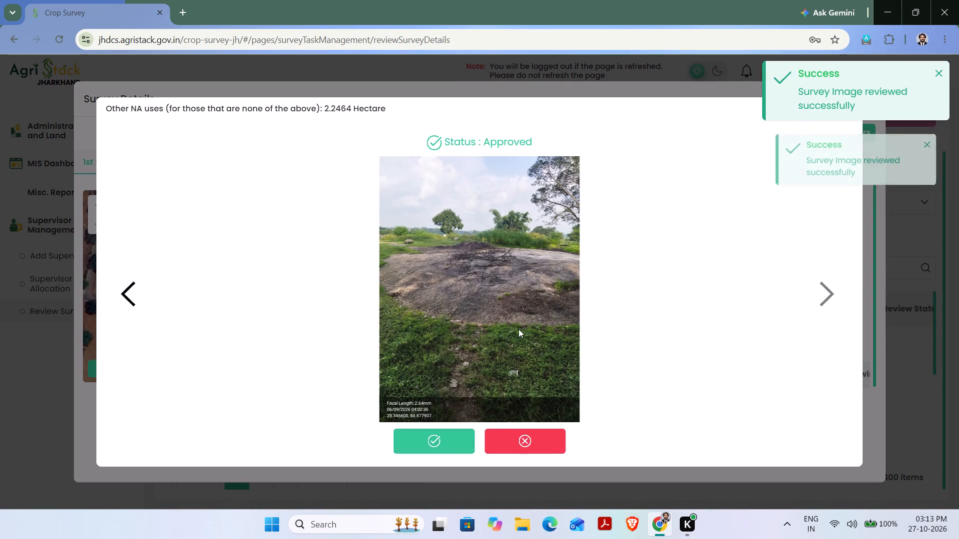
pyautogui.moveTo(517, 329); pyautogui.dragTo(466, 332)
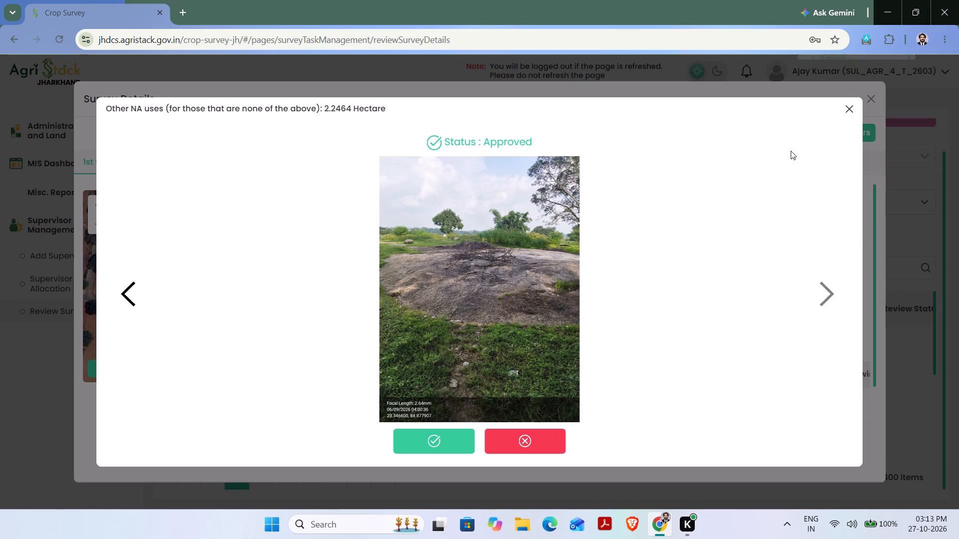
pyautogui.click(842, 109)
pyautogui.click(852, 108)
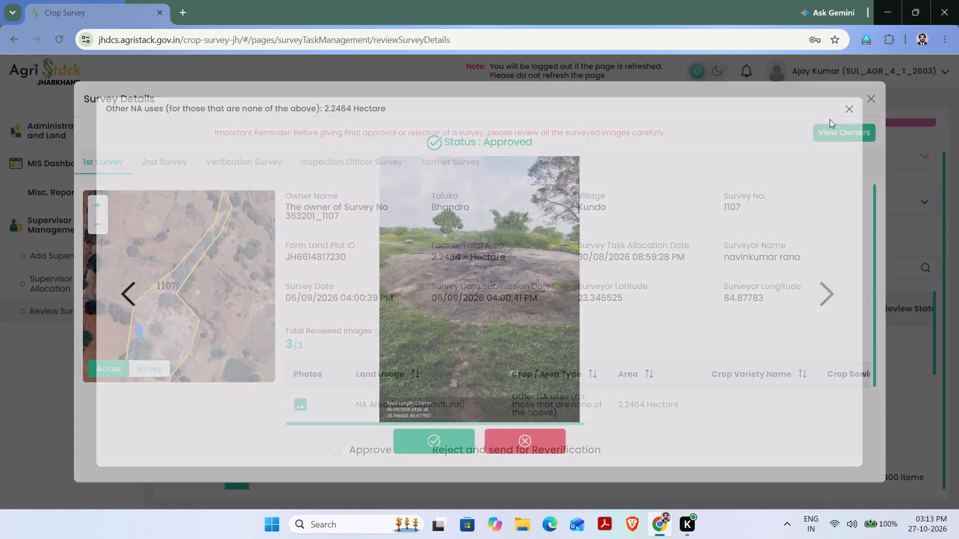
# Set the 1st Survey of survey number 1107 to Approve, save the review and close the survey details.
pyautogui.scroll(-1, 451, 336)
pyautogui.click(369, 381)
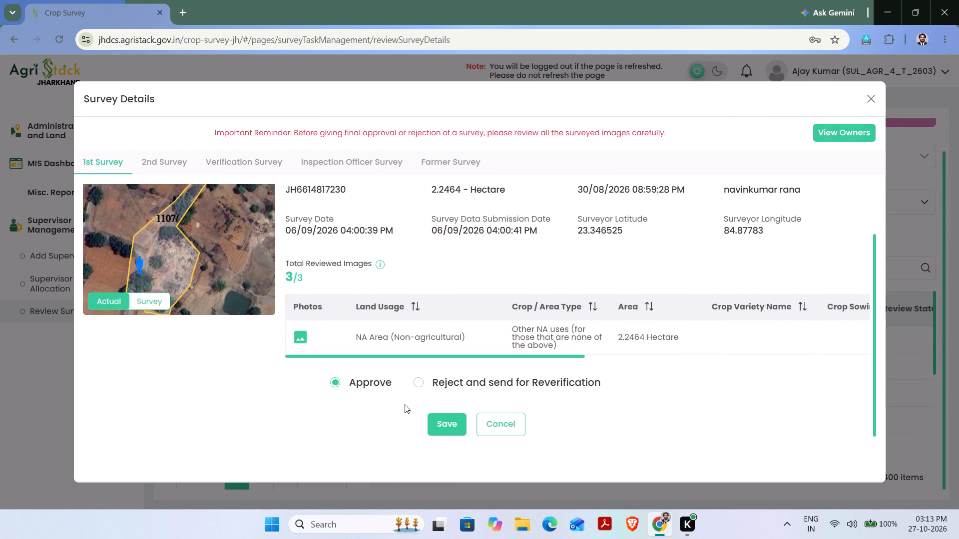
pyautogui.click(441, 423)
pyautogui.click(476, 307)
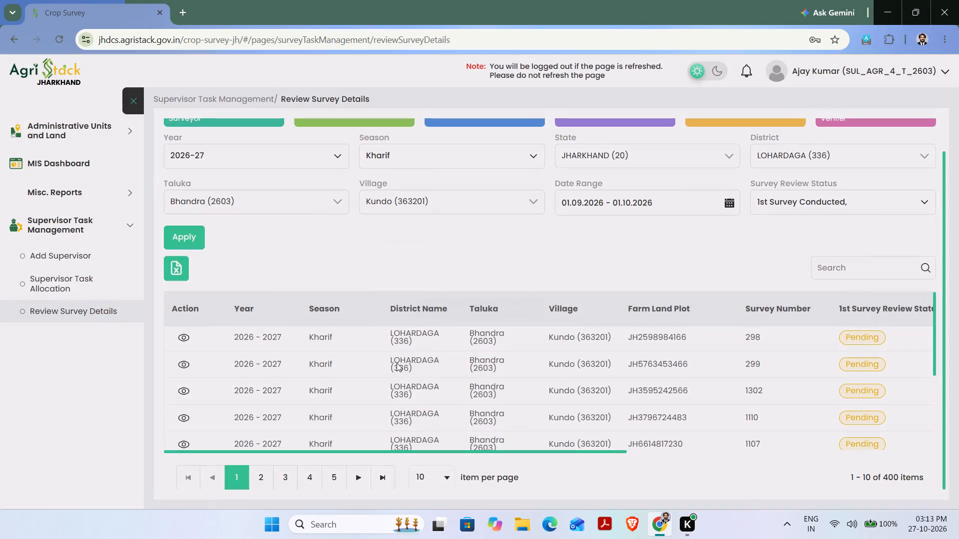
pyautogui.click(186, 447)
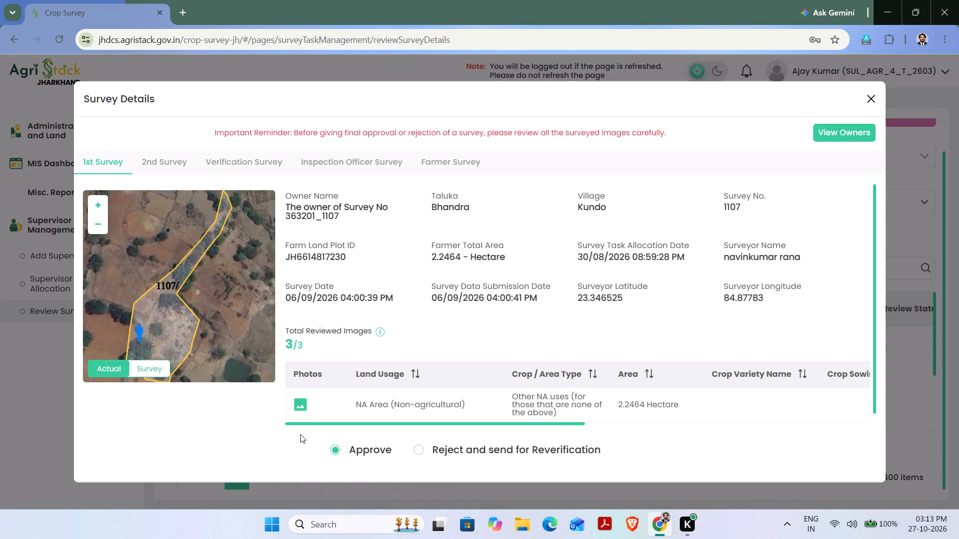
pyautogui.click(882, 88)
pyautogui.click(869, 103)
# Open the details of survey number 1106, approve all three of its Waste photos and close the photo viewer.
pyautogui.scroll(-2, 257, 373)
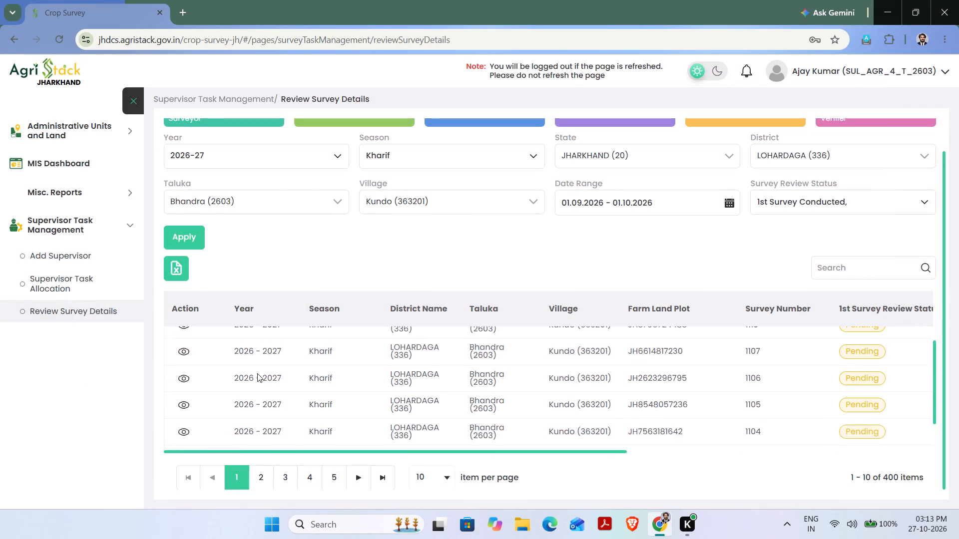
pyautogui.scroll(-3, 257, 373)
pyautogui.click(185, 327)
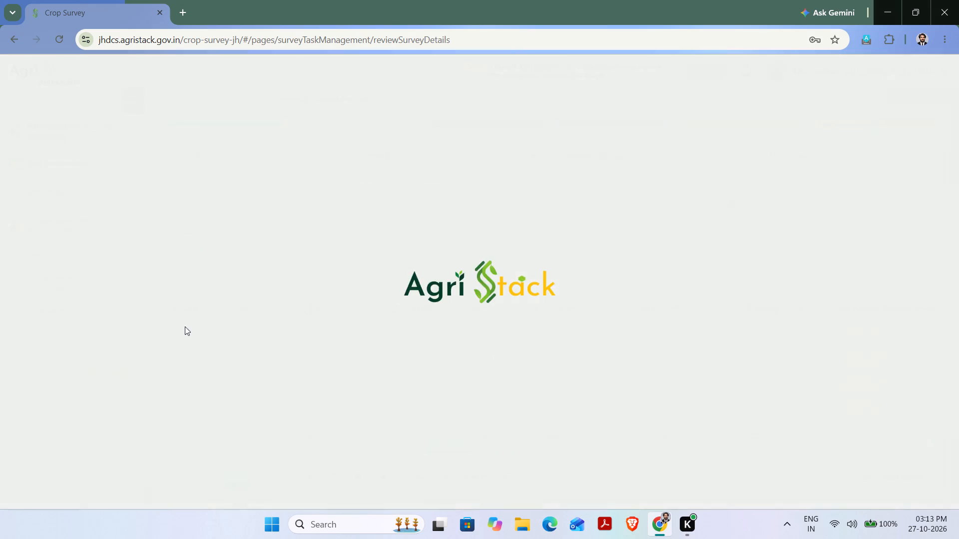
pyautogui.click(301, 395)
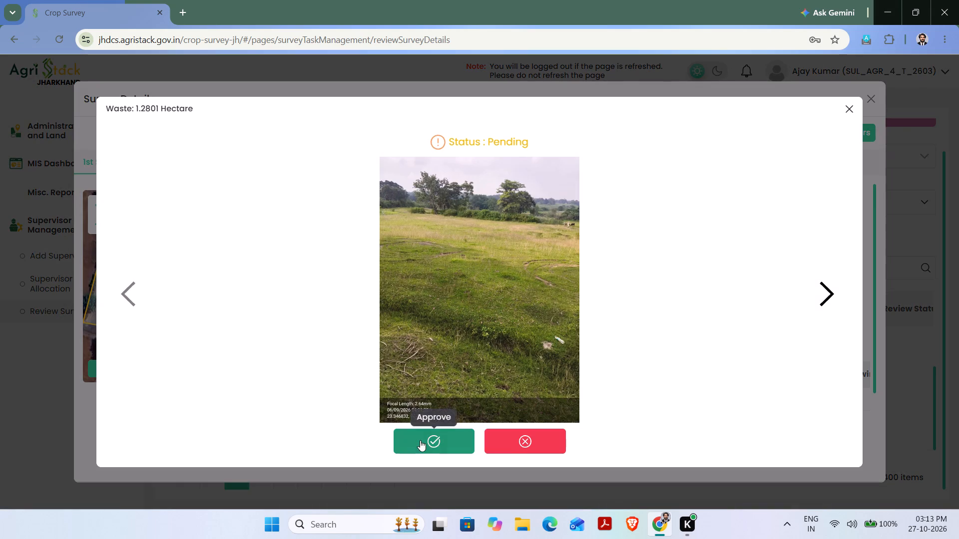
pyautogui.click(420, 440)
pyautogui.moveTo(500, 360); pyautogui.dragTo(399, 377)
pyautogui.click(414, 452)
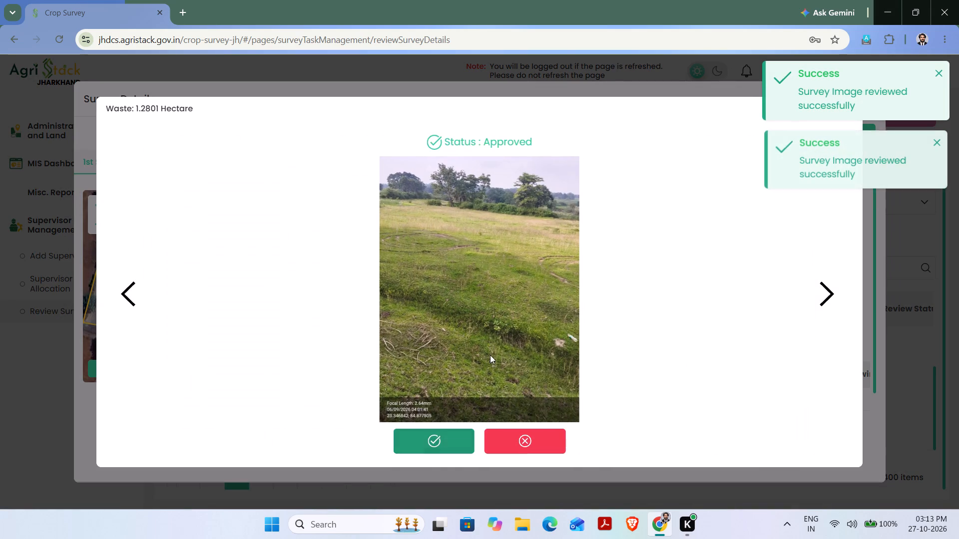
pyautogui.moveTo(499, 346); pyautogui.dragTo(399, 377)
pyautogui.click(411, 438)
pyautogui.moveTo(512, 295); pyautogui.dragTo(481, 296)
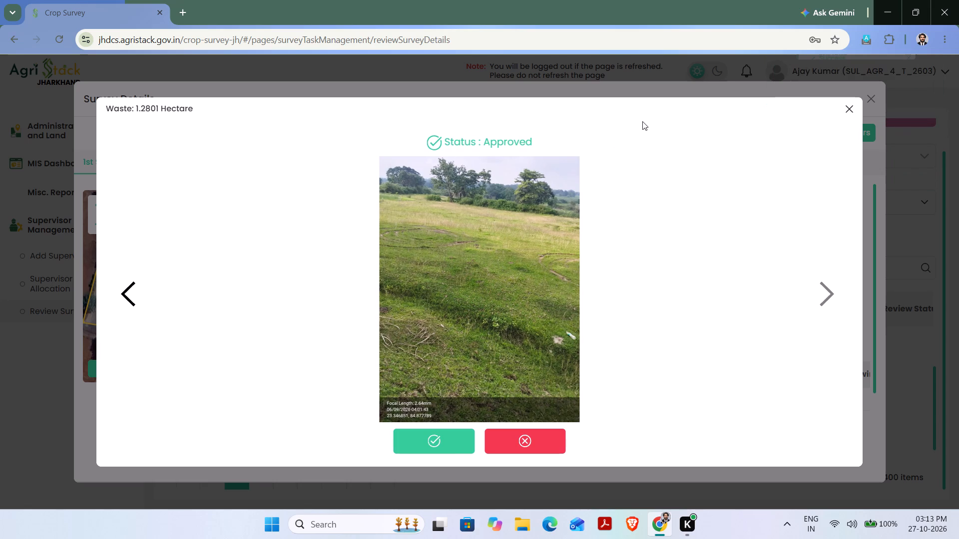
pyautogui.click(850, 114)
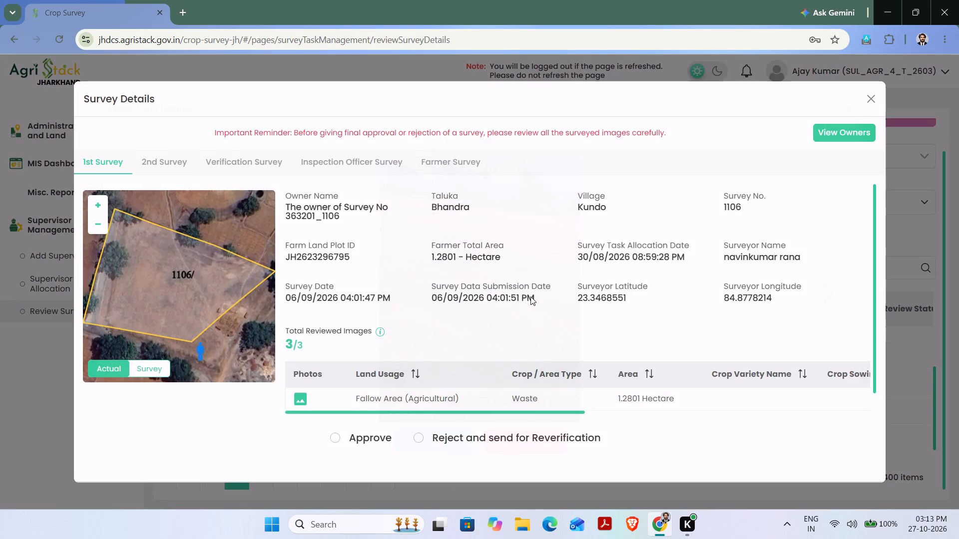
# Set the 1st Survey of survey number 1106 to Approve, save the review and return to the survey list.
pyautogui.scroll(-1, 461, 322)
pyautogui.click(364, 366)
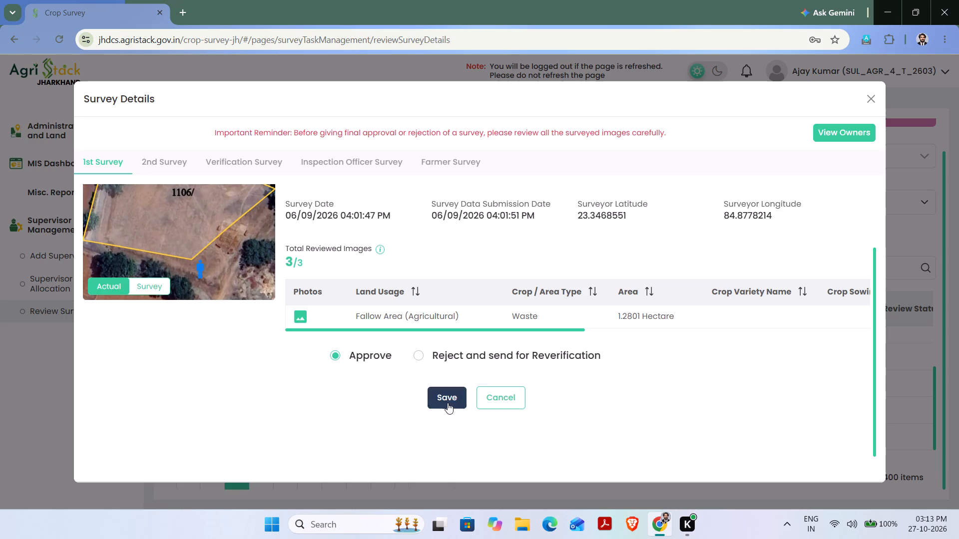
pyautogui.click(450, 402)
pyautogui.click(492, 307)
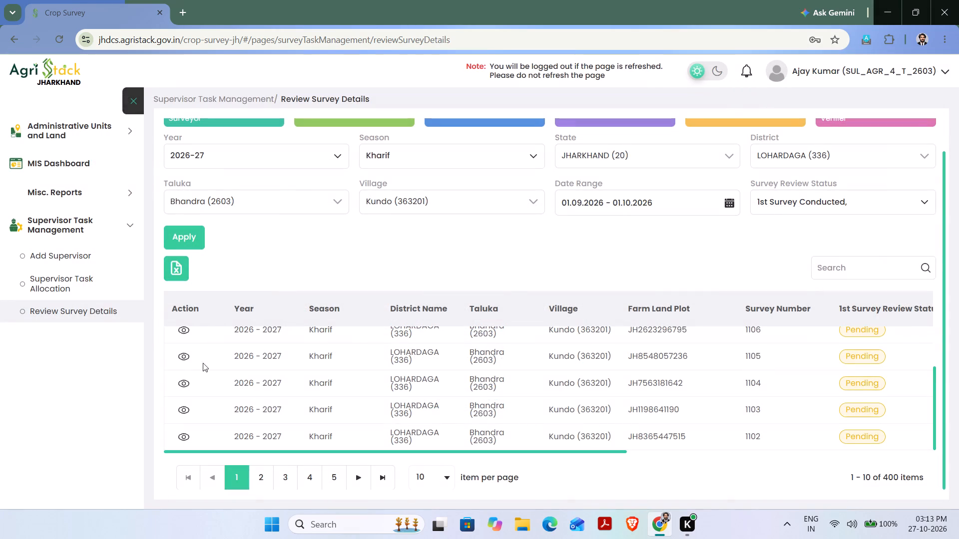
# Open the details of survey number 1105, approve all three of its मक्का crop photos and close the photo viewer.
pyautogui.click(184, 360)
pyautogui.click(305, 397)
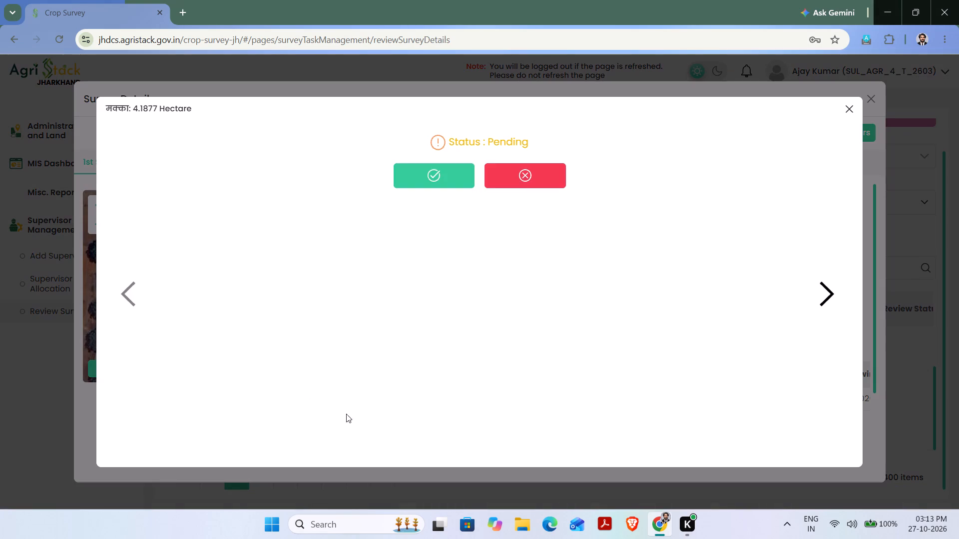
pyautogui.click(414, 437)
pyautogui.moveTo(493, 368); pyautogui.dragTo(428, 380)
pyautogui.click(418, 435)
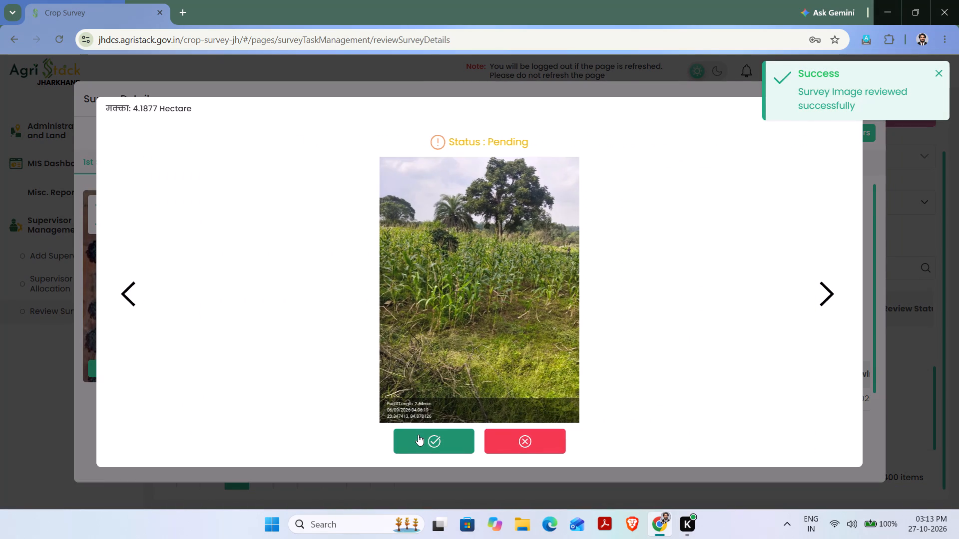
pyautogui.moveTo(425, 398); pyautogui.dragTo(402, 403)
pyautogui.click(433, 444)
pyautogui.moveTo(505, 344); pyautogui.dragTo(497, 344)
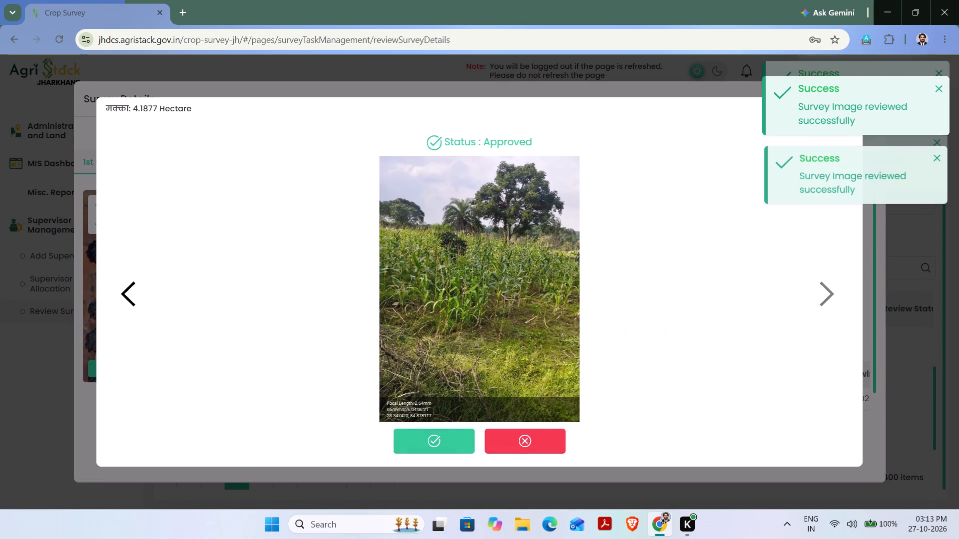
pyautogui.moveTo(497, 344); pyautogui.dragTo(479, 346)
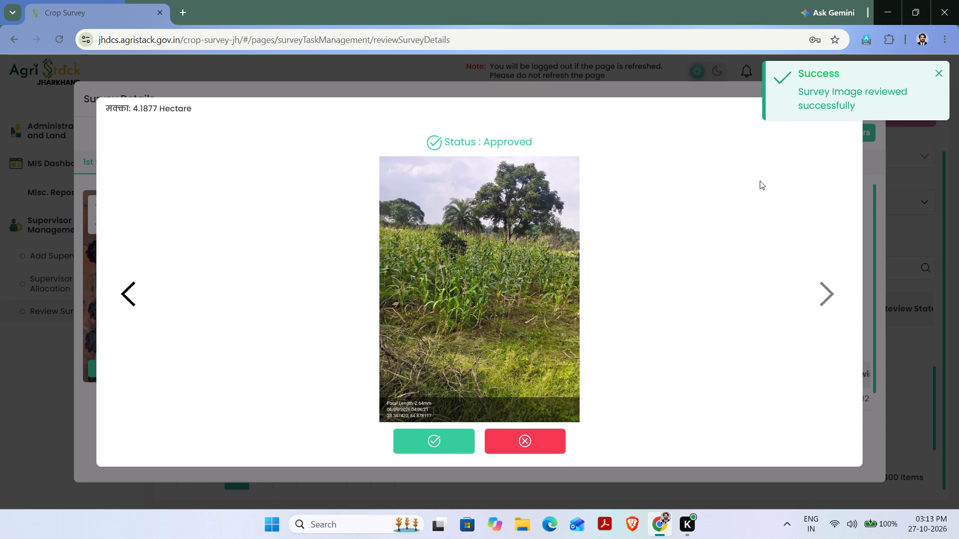
pyautogui.click(851, 109)
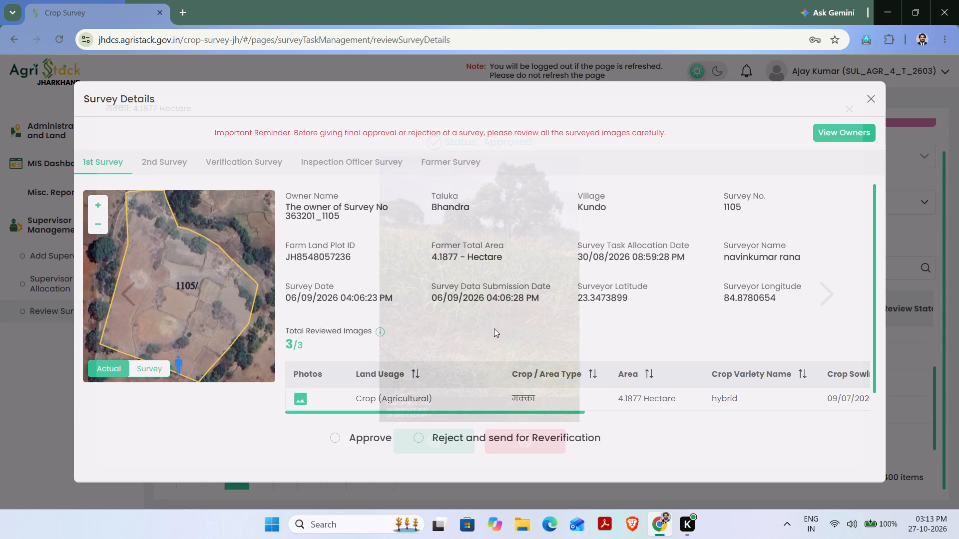
# Set the 1st Survey of survey number 1105 to Approve, save the review and return to the survey list.
pyautogui.scroll(-2, 494, 328)
pyautogui.click(364, 360)
pyautogui.click(450, 394)
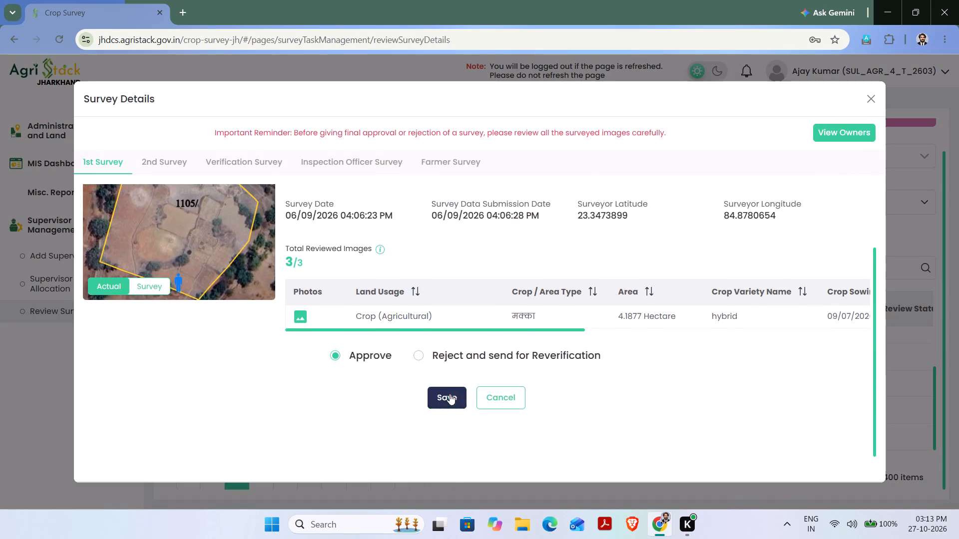
pyautogui.click(491, 317)
# Open the details of survey number 1104, approve all three of its Other NA uses photos and close the photo viewer.
pyautogui.click(187, 387)
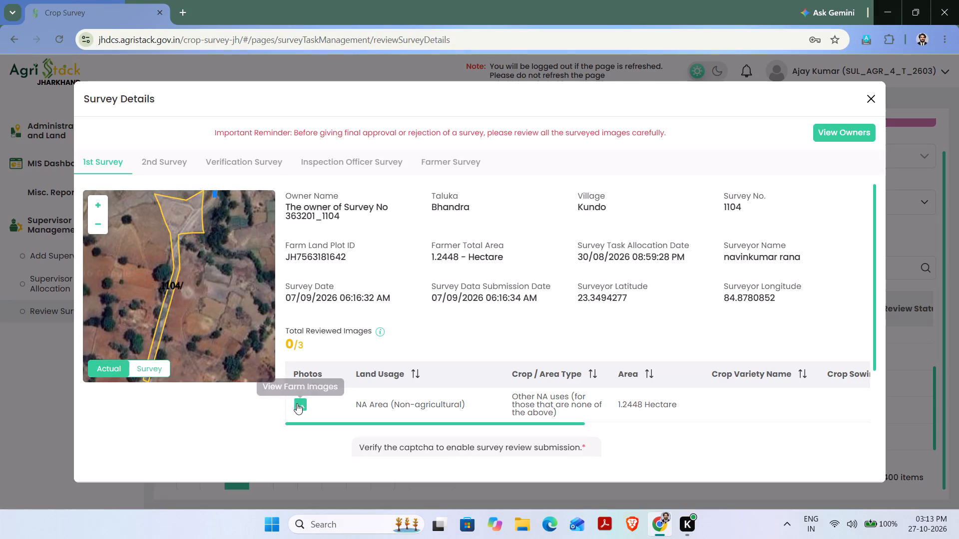
pyautogui.click(302, 402)
pyautogui.click(414, 431)
pyautogui.moveTo(496, 369); pyautogui.dragTo(451, 384)
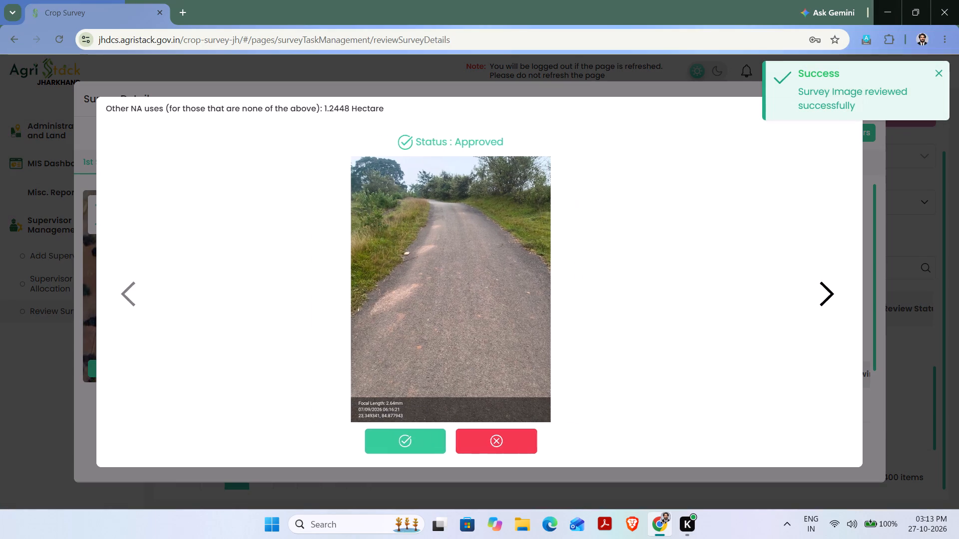
pyautogui.moveTo(451, 384); pyautogui.dragTo(423, 390)
pyautogui.click(441, 434)
pyautogui.moveTo(509, 352); pyautogui.dragTo(430, 367)
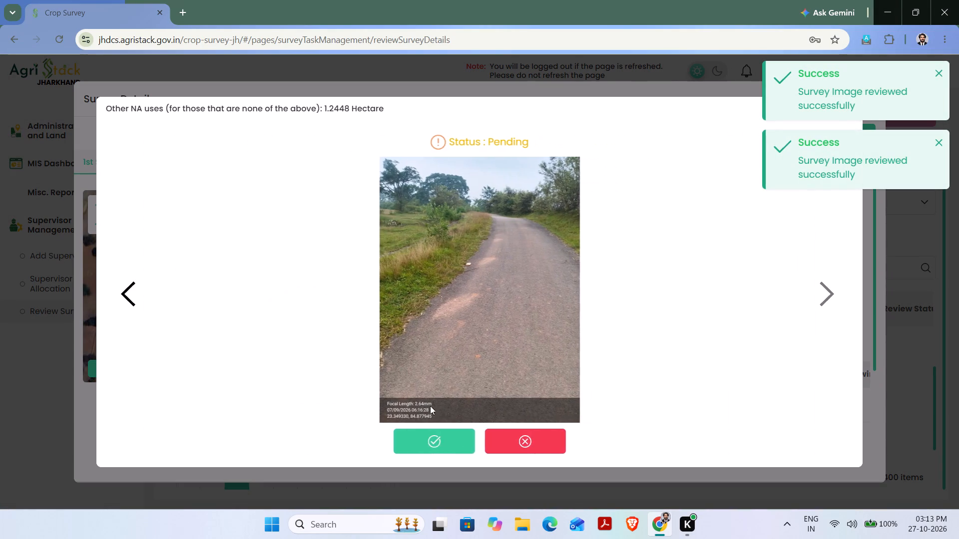
pyautogui.click(432, 443)
pyautogui.moveTo(525, 303); pyautogui.dragTo(500, 307)
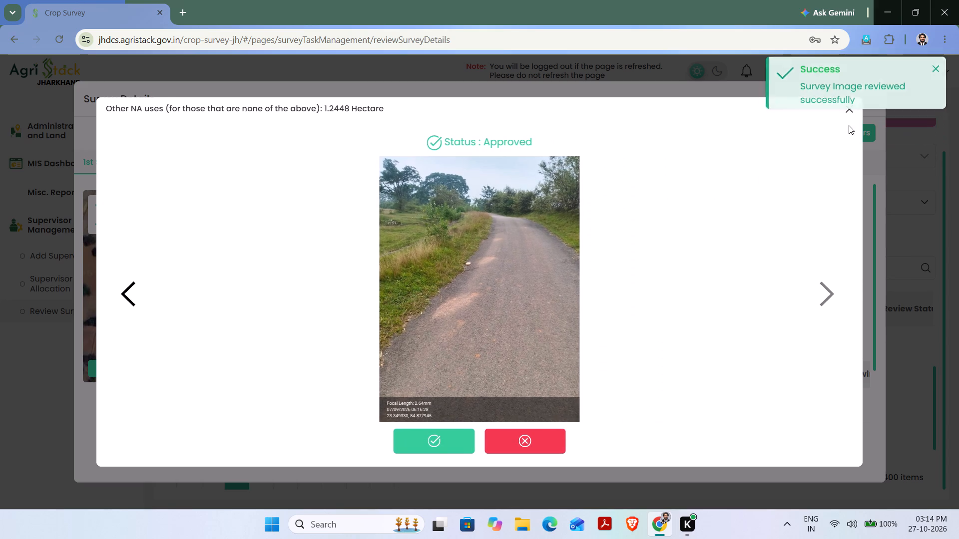
pyautogui.click(854, 106)
pyautogui.click(848, 103)
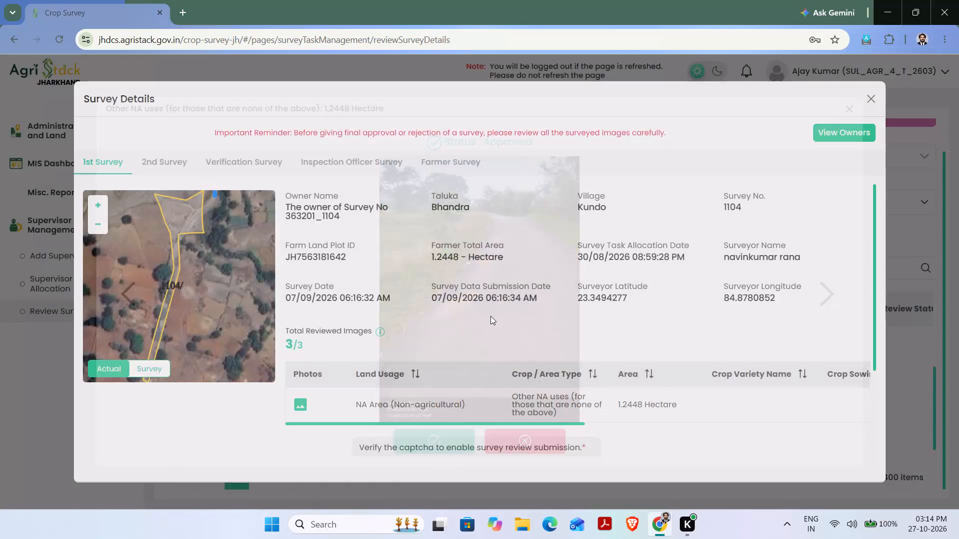
# Enter the displayed captcha code to enable the review submission for survey number 1104.
pyautogui.scroll(-1, 490, 316)
pyautogui.click(559, 382)
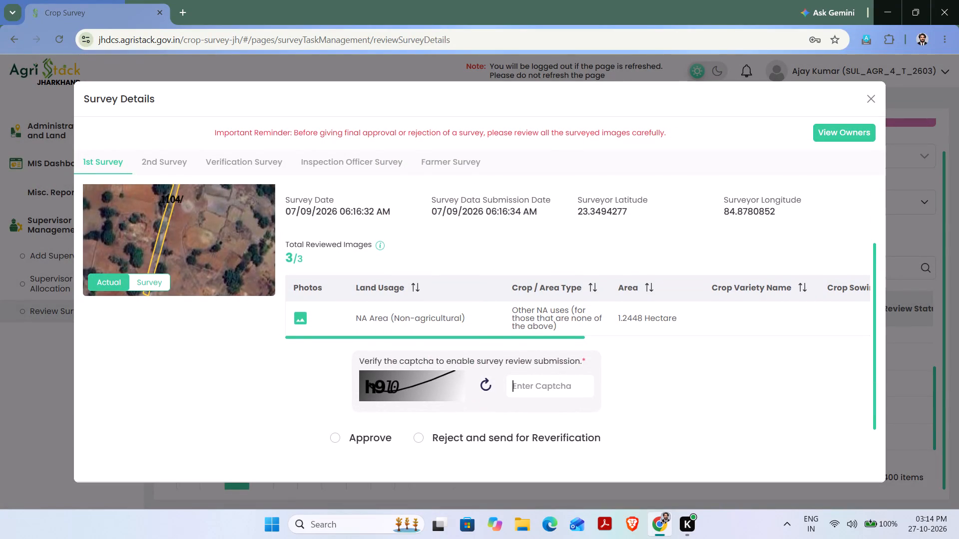
pyautogui.press('h')
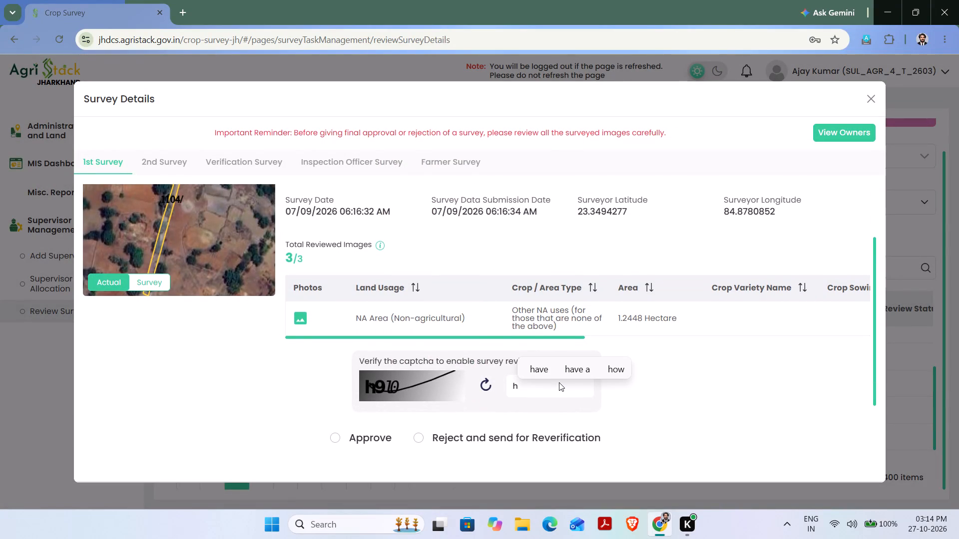
pyautogui.press('9')
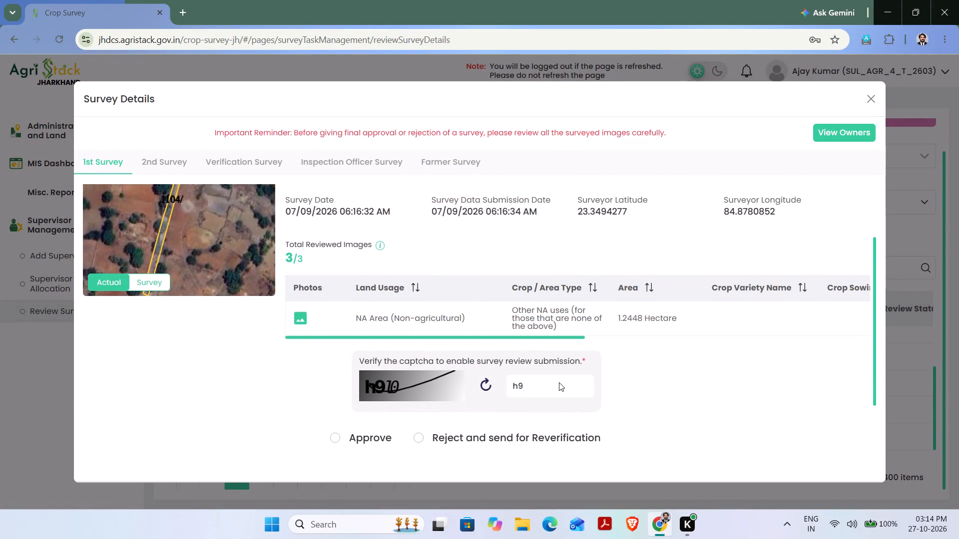
pyautogui.press('l')
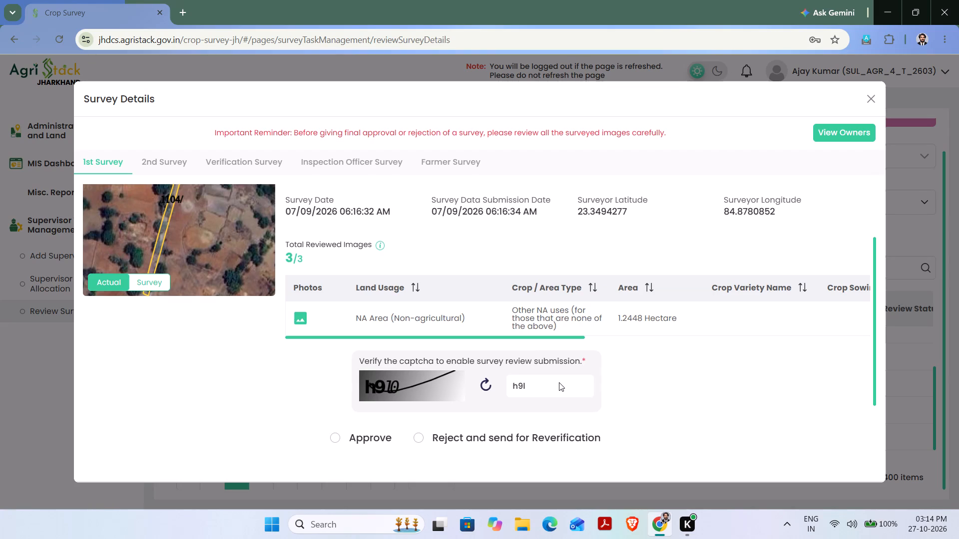
pyautogui.hotkey('shift', ')')
pyautogui.press('BackSpace')
pyautogui.press('0')
# Set the 1st Survey of survey number 1104 to Approve, save the review and return to the survey list.
pyautogui.click(380, 432)
pyautogui.scroll(-2, 381, 434)
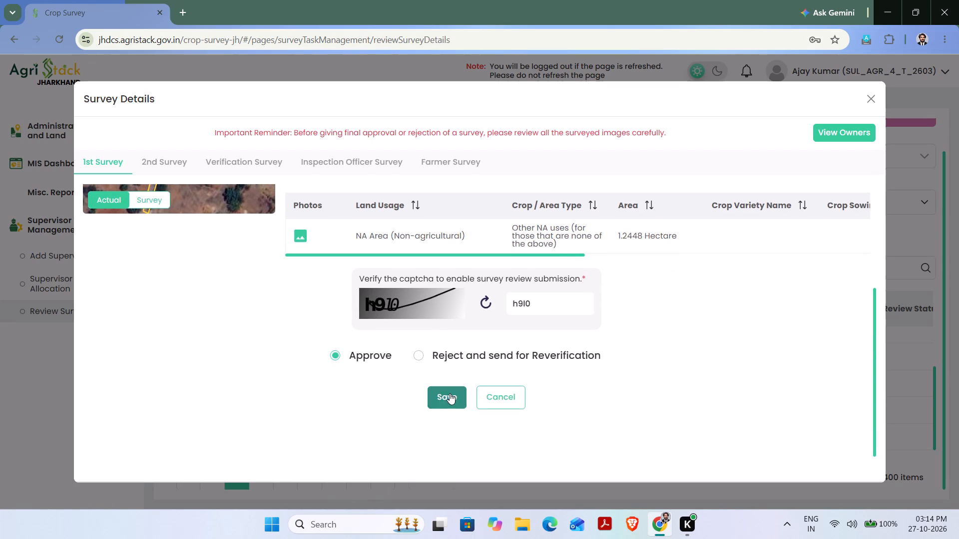
pyautogui.click(450, 393)
pyautogui.click(472, 309)
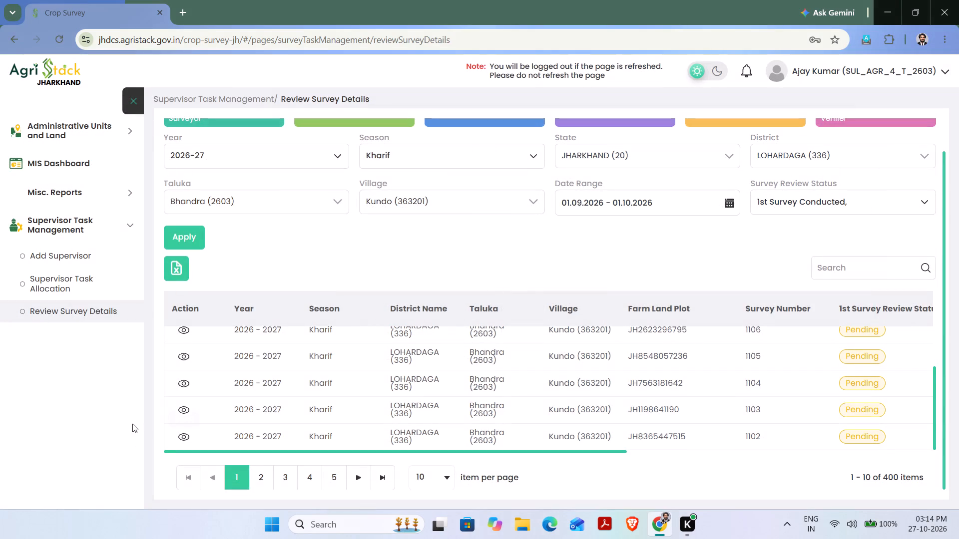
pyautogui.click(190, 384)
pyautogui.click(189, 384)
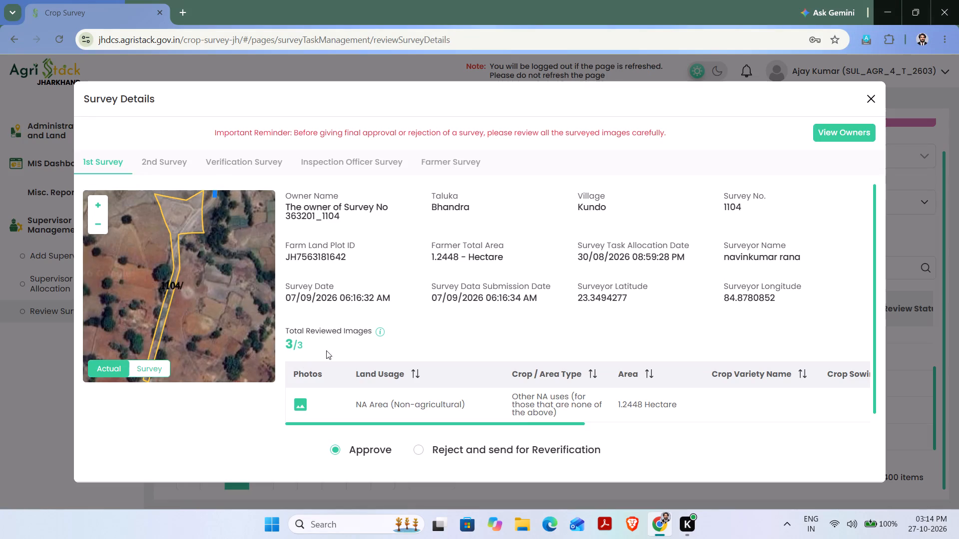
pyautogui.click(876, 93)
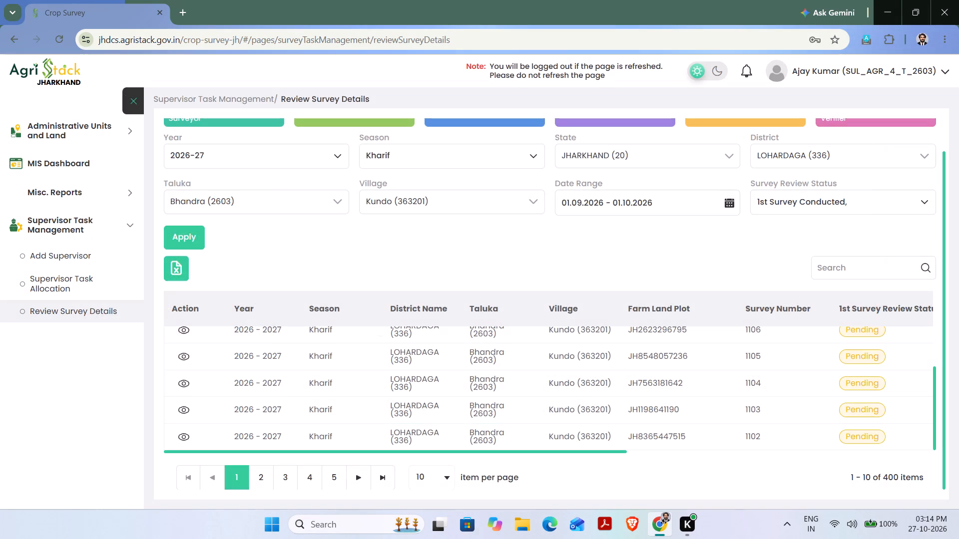
# Open the details of survey number 1103, approve all three of its Fallow photos and close the photo viewer.
pyautogui.click(181, 407)
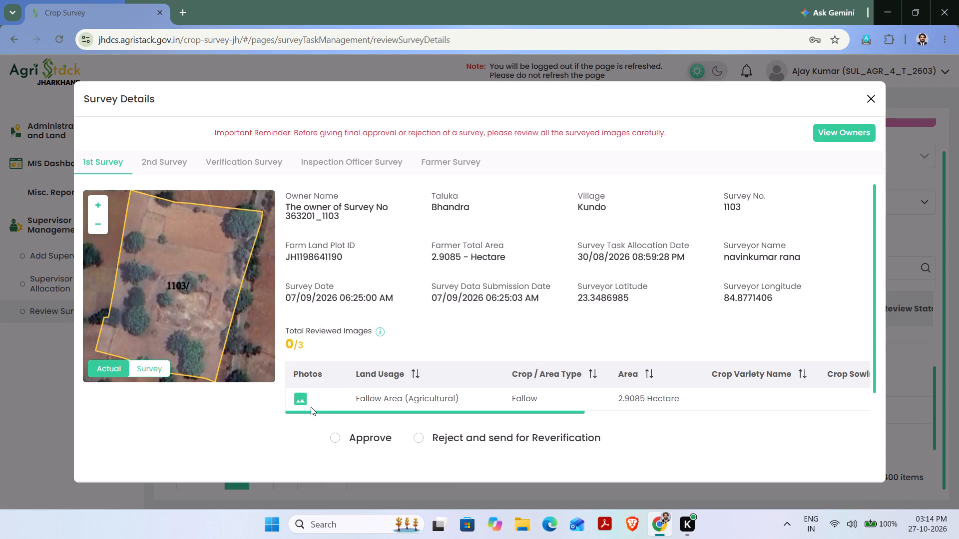
pyautogui.click(299, 399)
pyautogui.click(426, 447)
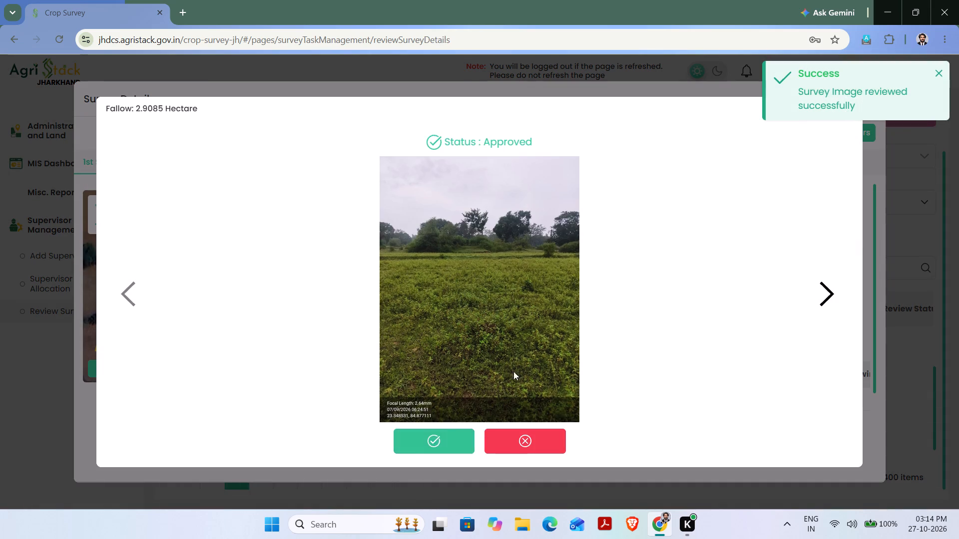
pyautogui.moveTo(509, 372); pyautogui.dragTo(417, 392)
pyautogui.click(427, 442)
pyautogui.click(404, 397)
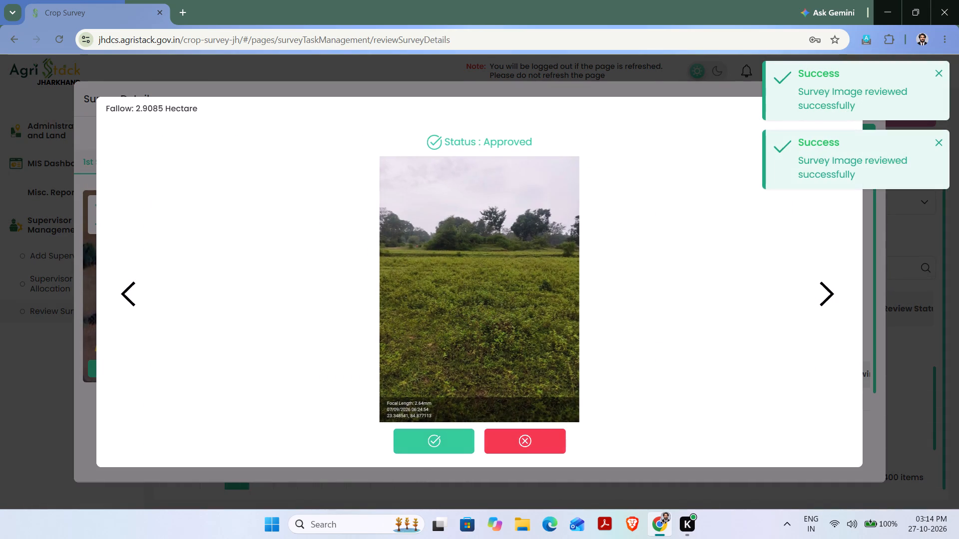
pyautogui.moveTo(498, 353); pyautogui.dragTo(427, 369)
pyautogui.click(444, 446)
pyautogui.moveTo(502, 369); pyautogui.dragTo(475, 367)
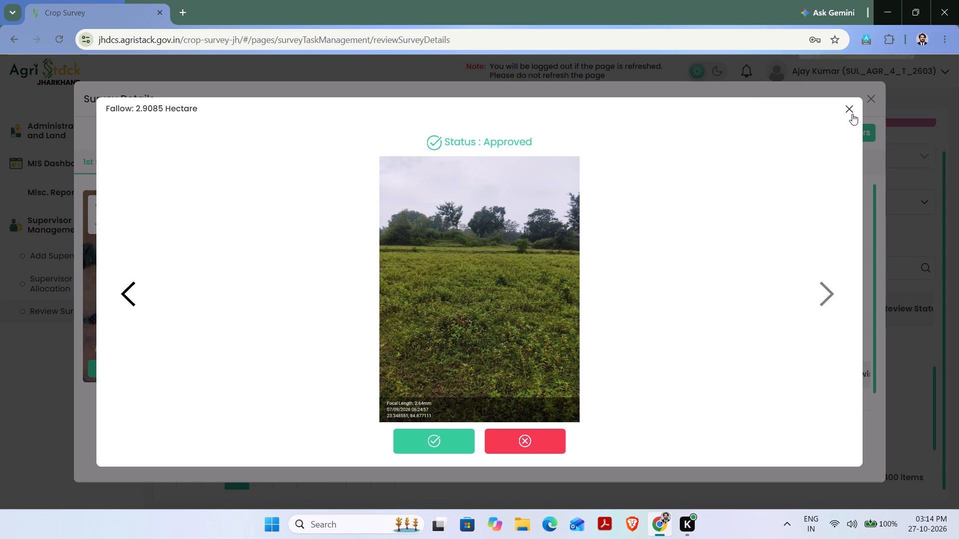
pyautogui.click(852, 114)
# Set the 1st Survey of survey number 1103 to Approve, save the review and return to the survey list.
pyautogui.scroll(-1, 339, 373)
pyautogui.click(341, 361)
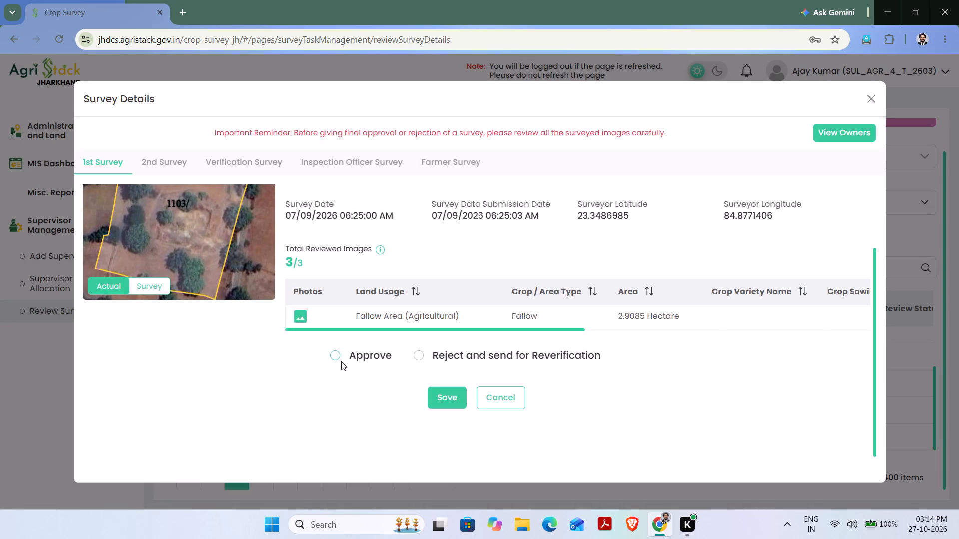
pyautogui.click(426, 390)
pyautogui.click(444, 393)
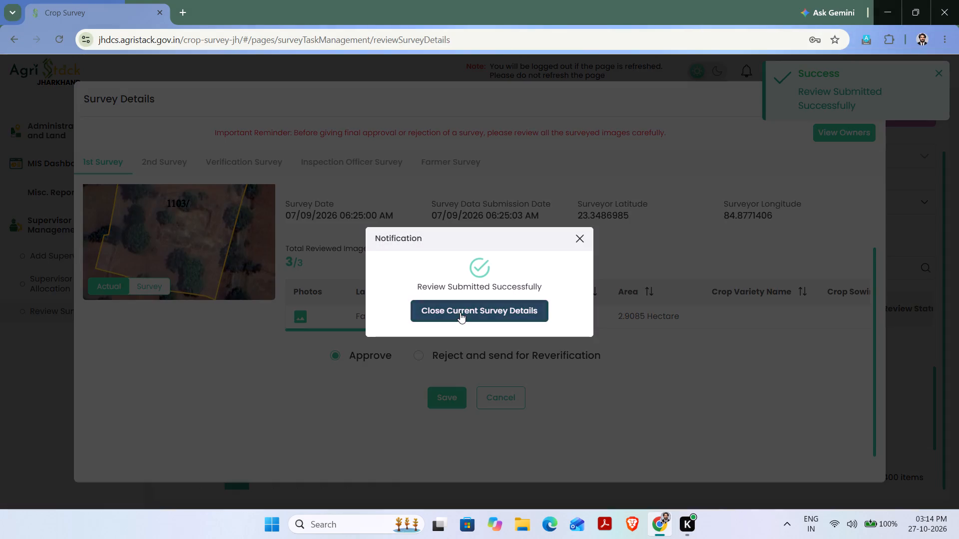
pyautogui.click(460, 312)
pyautogui.click(184, 408)
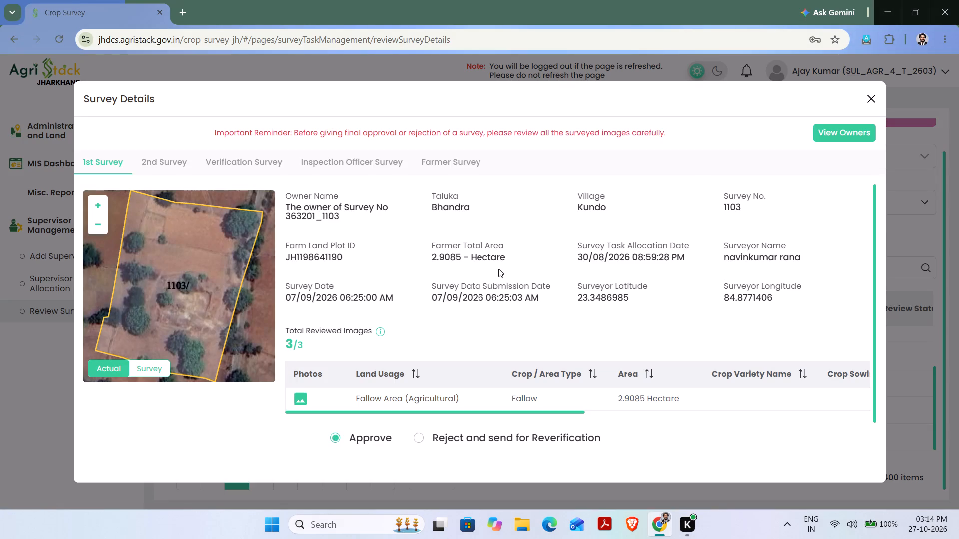
pyautogui.click(874, 103)
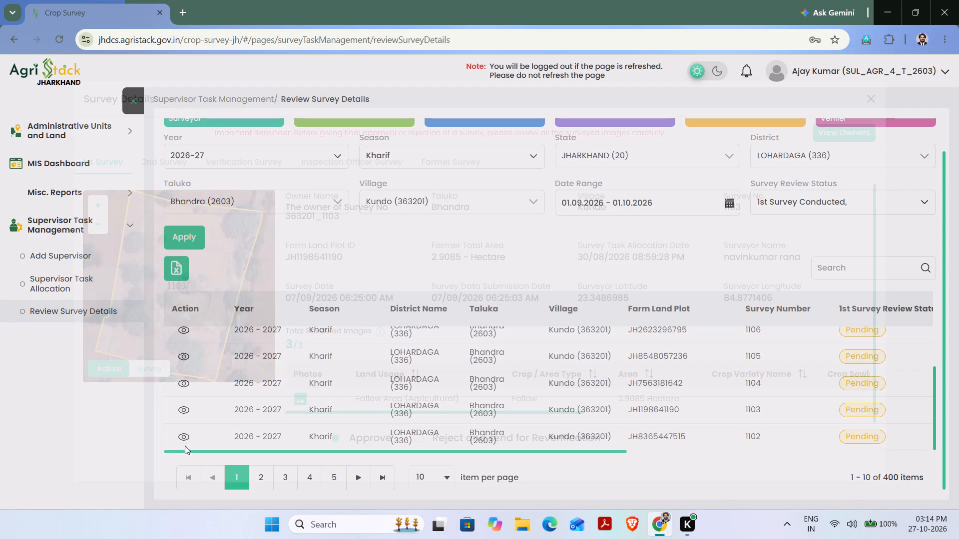
# Open the details of survey number 1102, approve all three of its Fallow photos and close the photo viewer.
pyautogui.click(181, 439)
pyautogui.click(298, 394)
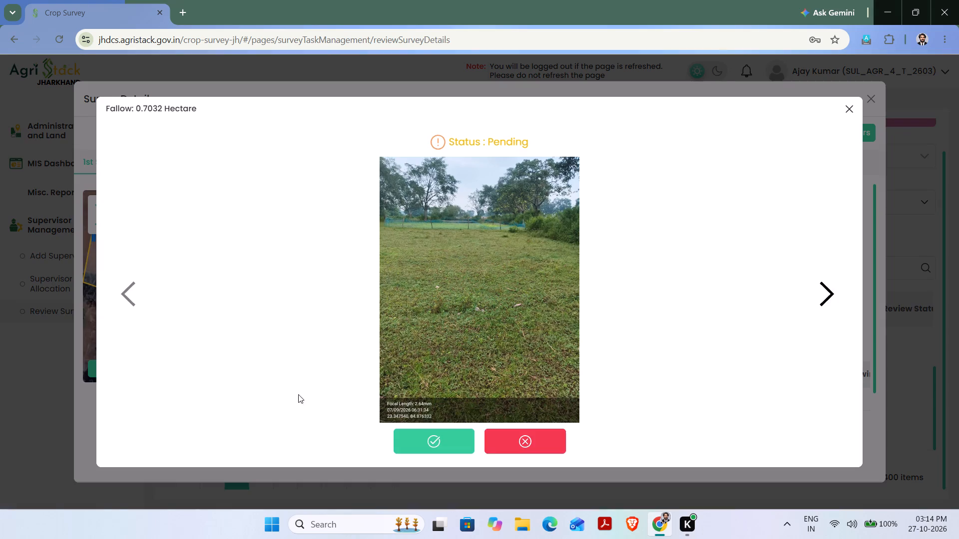
pyautogui.click(415, 431)
pyautogui.moveTo(516, 369); pyautogui.dragTo(462, 375)
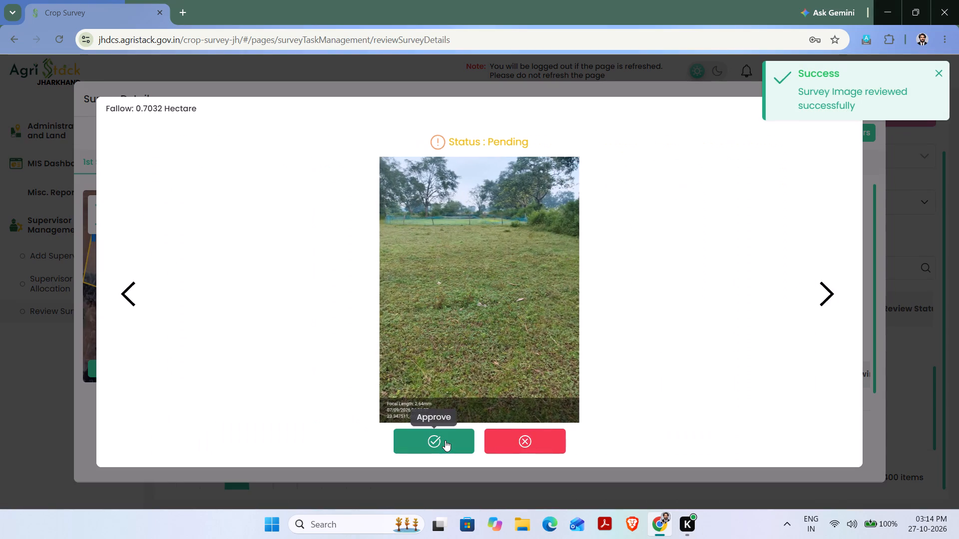
pyautogui.click(445, 439)
pyautogui.moveTo(521, 362); pyautogui.dragTo(492, 365)
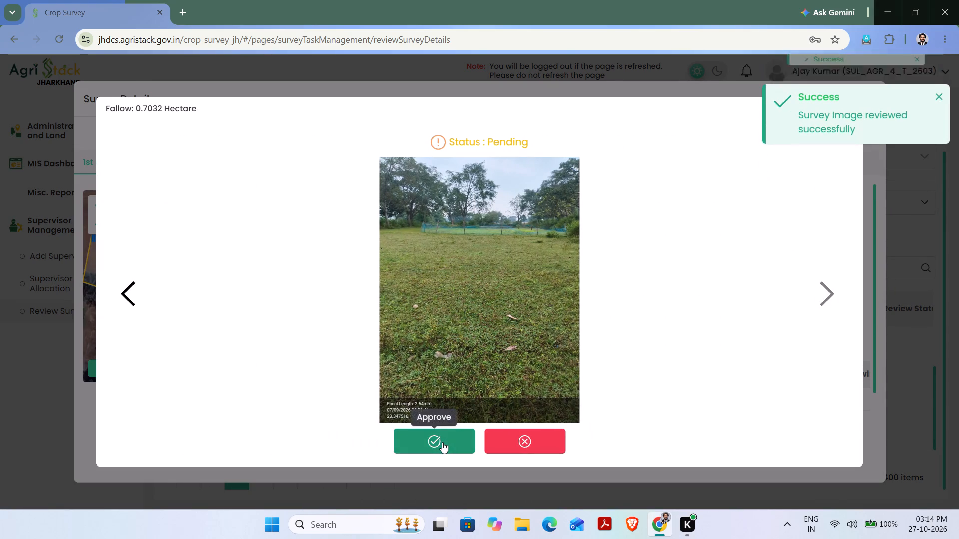
pyautogui.click(442, 442)
pyautogui.moveTo(537, 328); pyautogui.dragTo(500, 331)
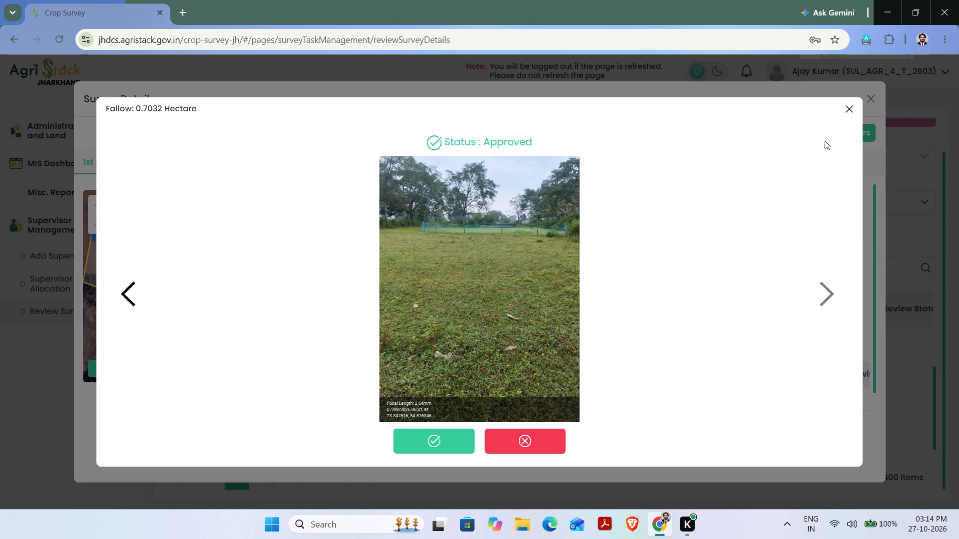
pyautogui.click(848, 106)
# Set the 1st Survey of survey number 1102 to Approve, save the review and return to the survey list.
pyautogui.scroll(-1, 446, 379)
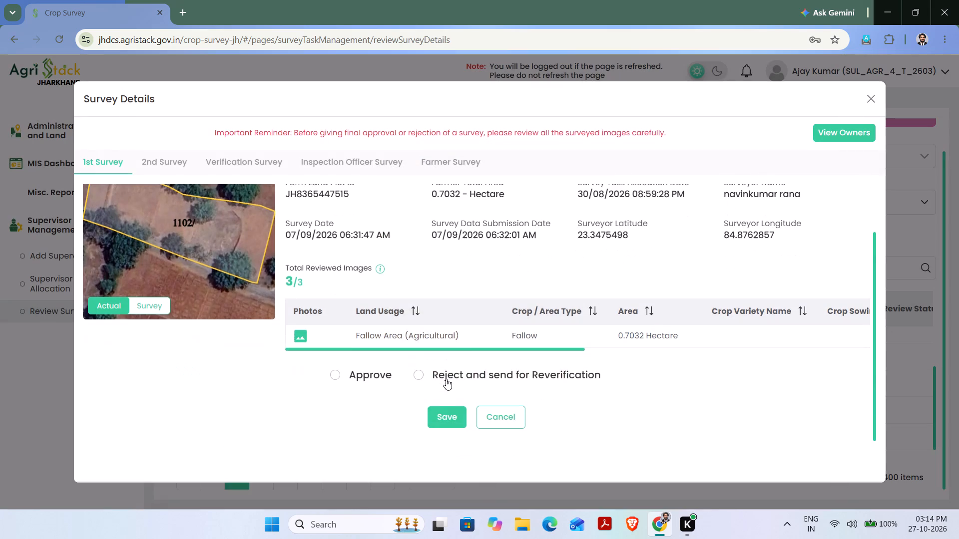
pyautogui.scroll(-1, 446, 379)
pyautogui.click(370, 360)
pyautogui.click(442, 392)
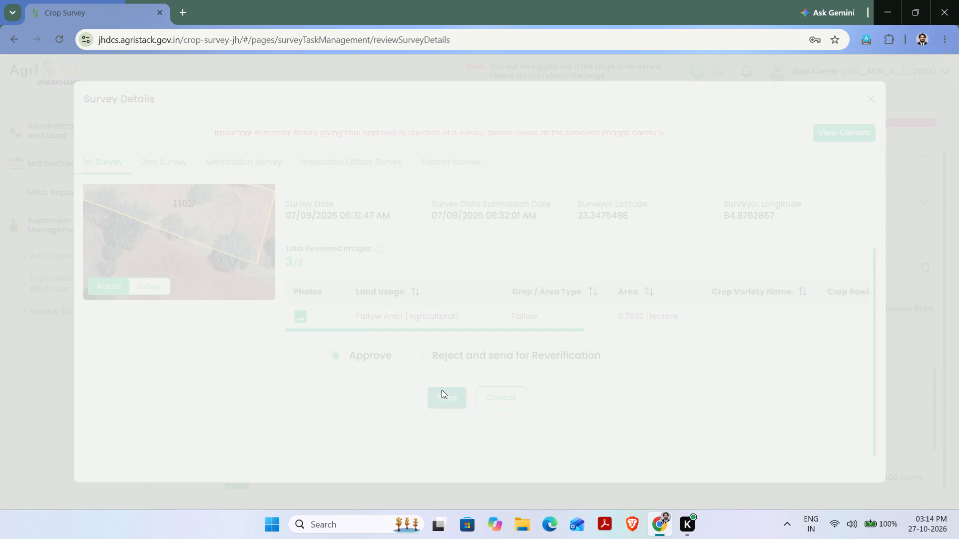
pyautogui.click(475, 303)
# Reapply the current Kundo village filters to refresh the list of surveys pending review.
pyautogui.click(193, 240)
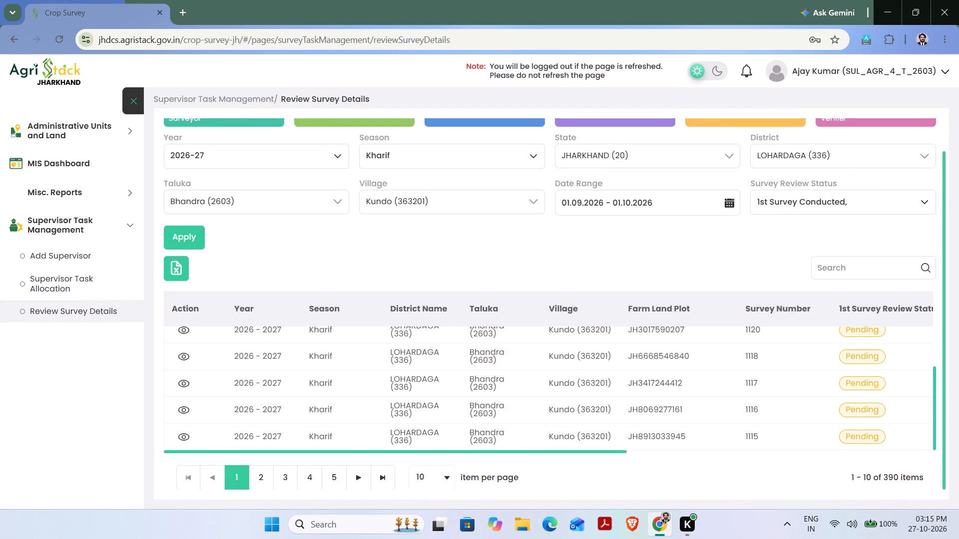
pyautogui.scroll(8, 247, 357)
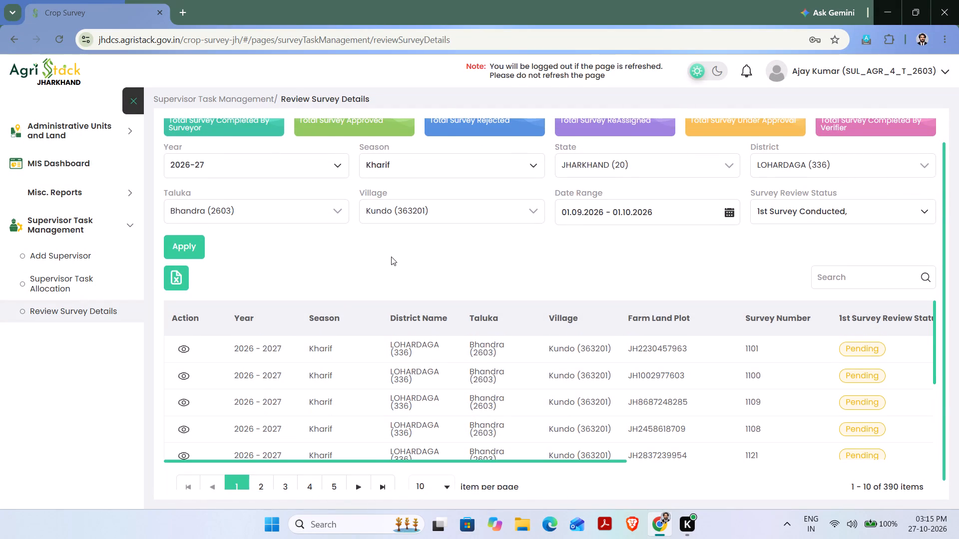
pyautogui.scroll(-2, 399, 238)
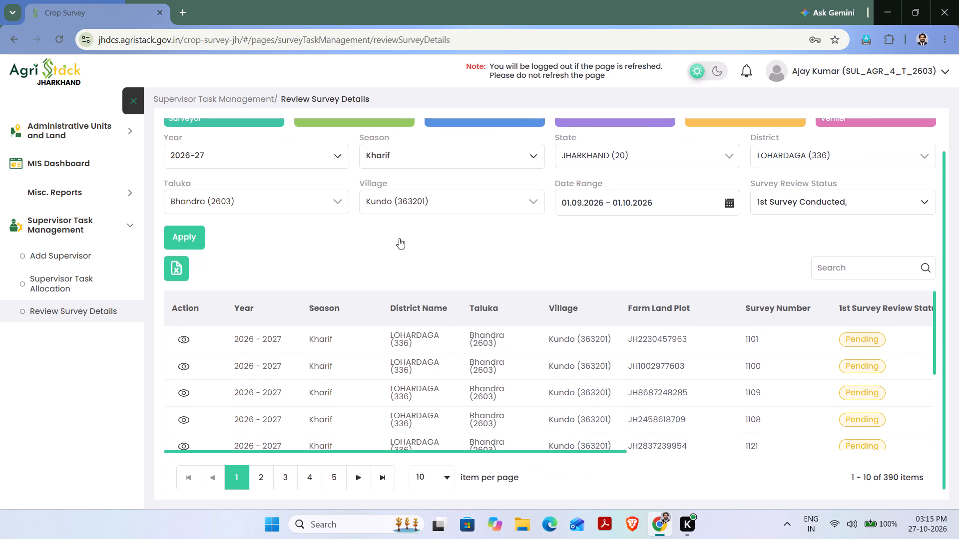
pyautogui.scroll(-1, 399, 238)
# Open the details of survey number 1101, approve all three of its Fallow photos and close the photo viewer.
pyautogui.click(179, 337)
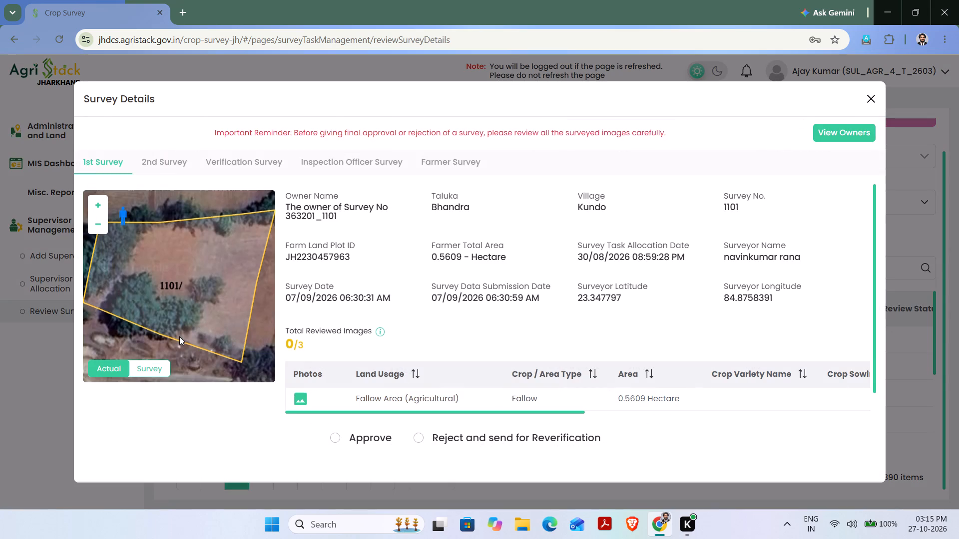
pyautogui.click(179, 336)
pyautogui.click(303, 397)
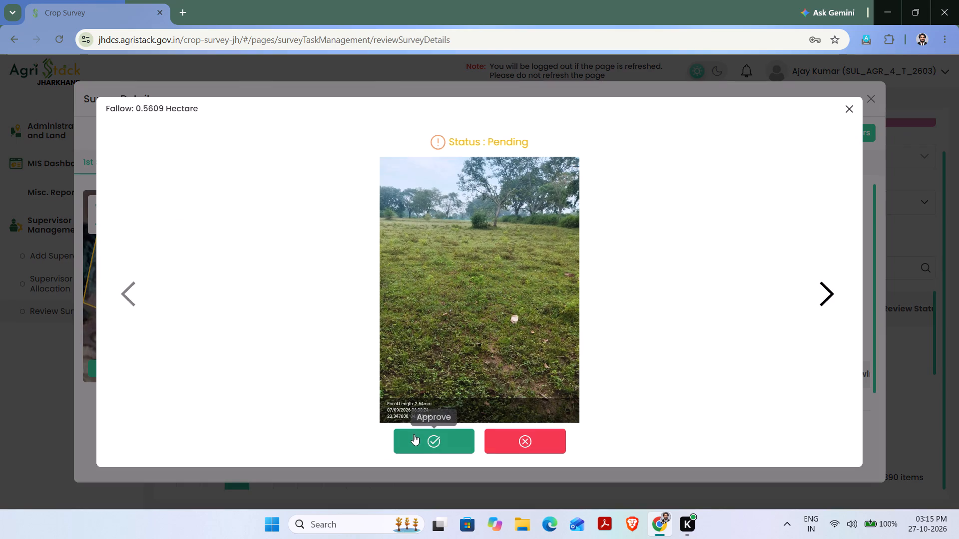
pyautogui.click(414, 436)
pyautogui.moveTo(476, 390); pyautogui.dragTo(417, 403)
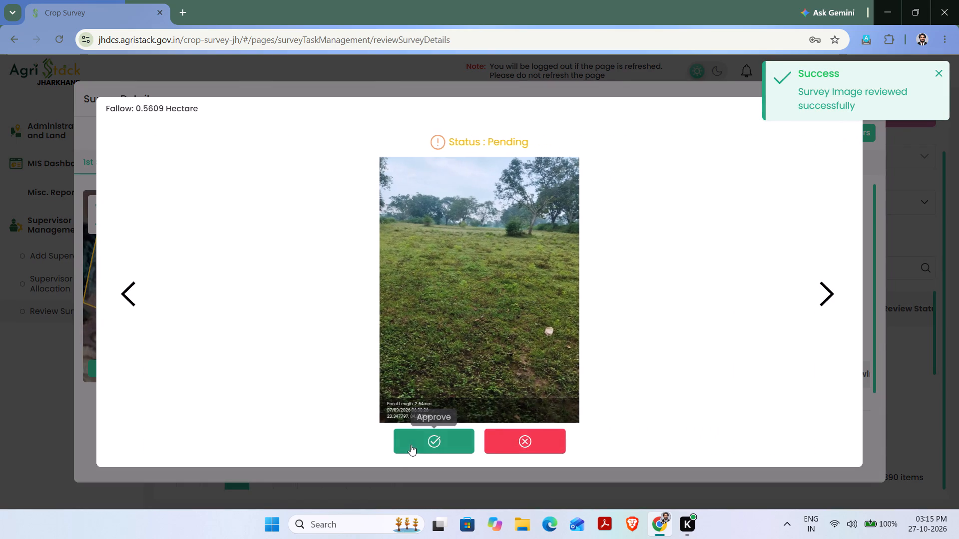
pyautogui.click(413, 443)
pyautogui.moveTo(510, 373); pyautogui.dragTo(466, 385)
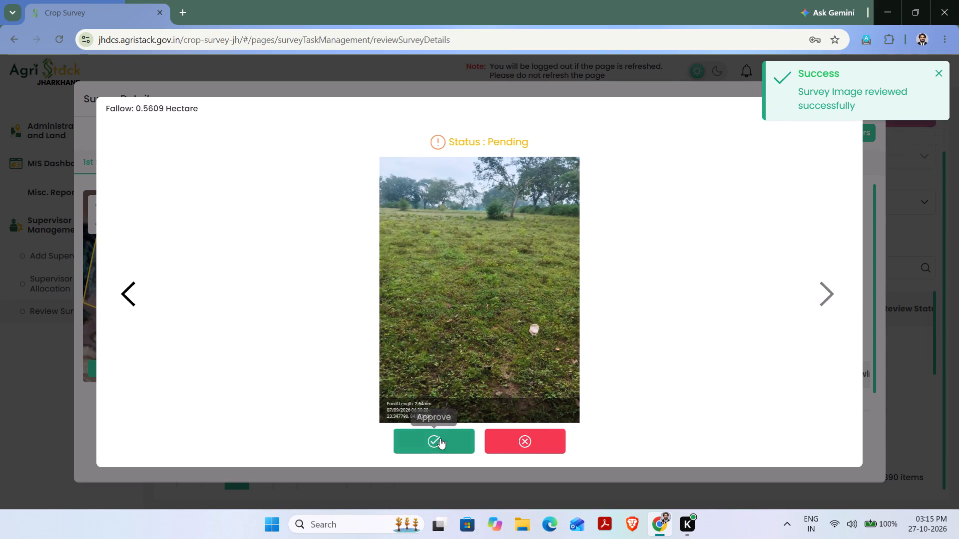
pyautogui.click(439, 441)
pyautogui.moveTo(506, 357); pyautogui.dragTo(476, 360)
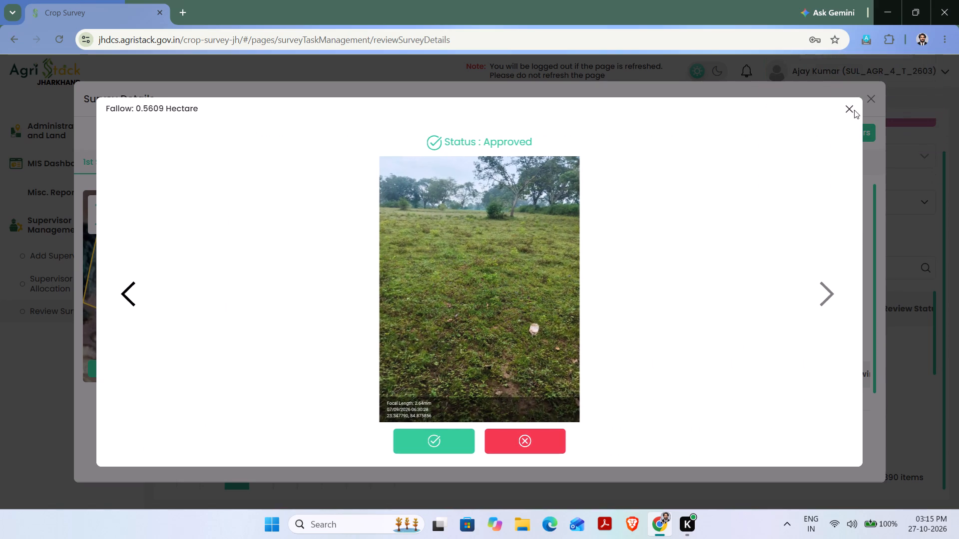
pyautogui.click(853, 107)
# Set the 1st Survey of survey number 1101 to Approve, save the review and return to the survey list.
pyautogui.scroll(-2, 560, 300)
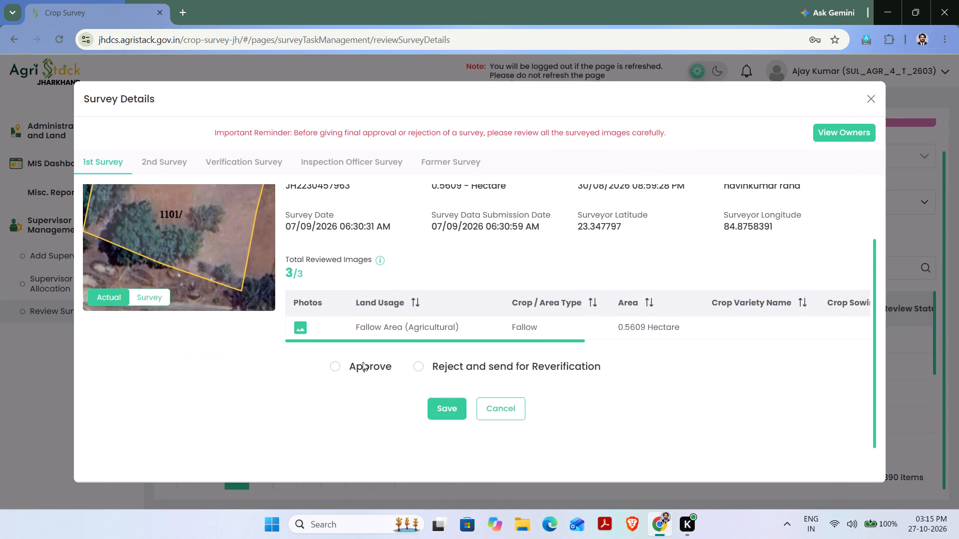
pyautogui.click(363, 361)
pyautogui.click(436, 401)
pyautogui.click(485, 305)
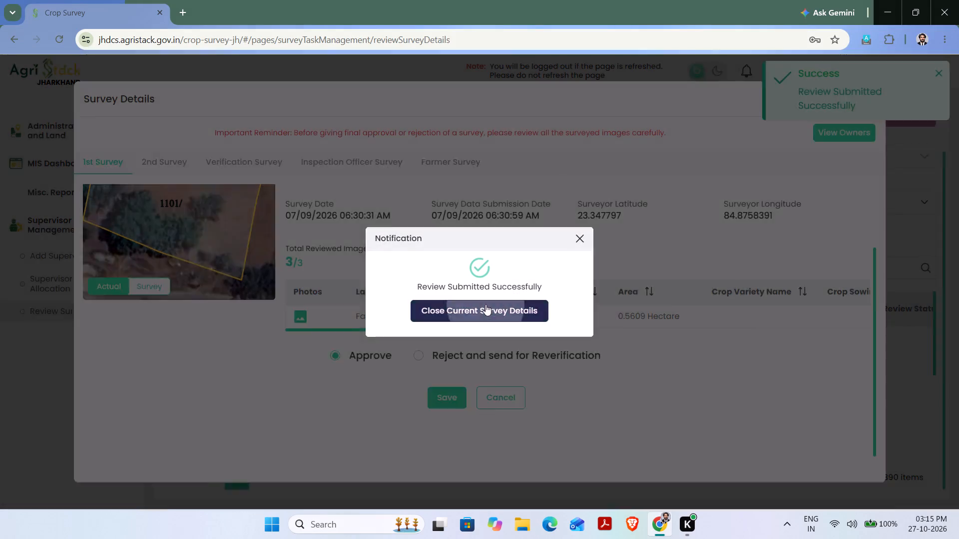
# Open the details of survey number 1100, approve all three of its Fallow photos and close the photo viewer.
pyautogui.click(189, 367)
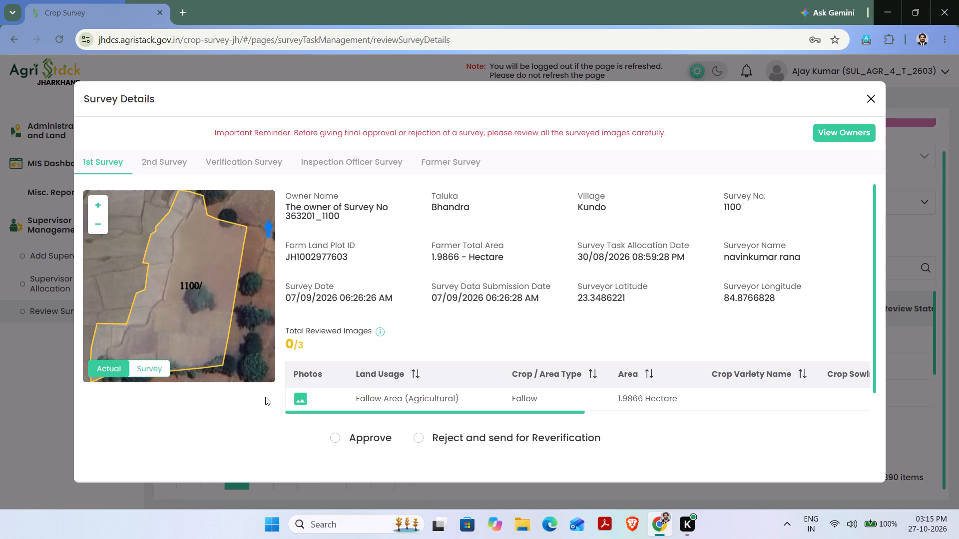
pyautogui.click(298, 399)
pyautogui.click(413, 441)
pyautogui.moveTo(461, 382); pyautogui.dragTo(454, 382)
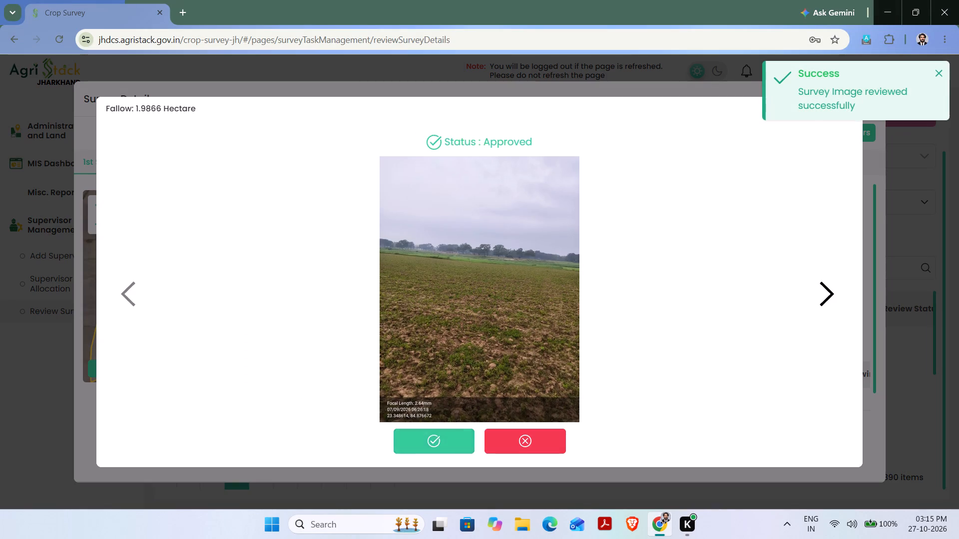
pyautogui.moveTo(454, 382); pyautogui.dragTo(395, 390)
pyautogui.click(407, 433)
pyautogui.moveTo(468, 352); pyautogui.dragTo(415, 360)
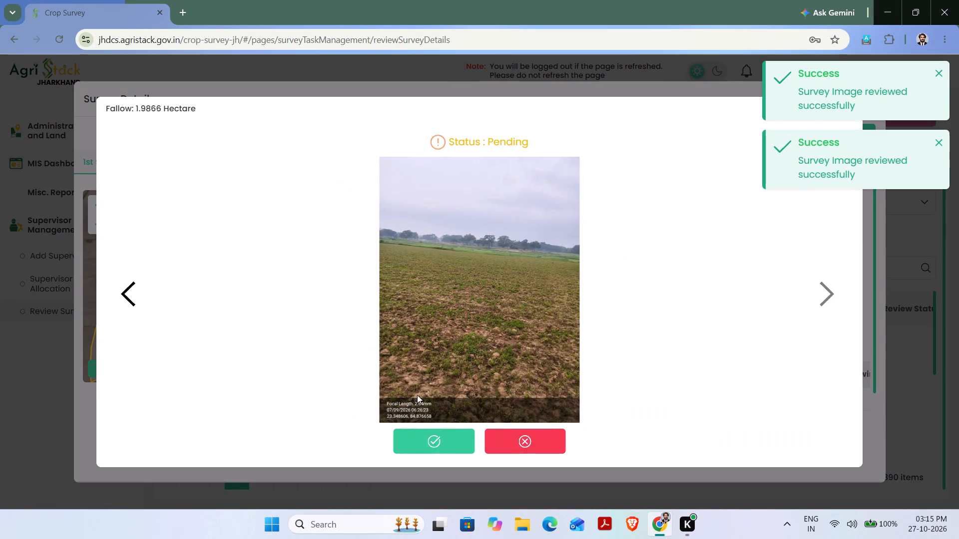
pyautogui.click(424, 435)
pyautogui.moveTo(516, 323); pyautogui.dragTo(481, 328)
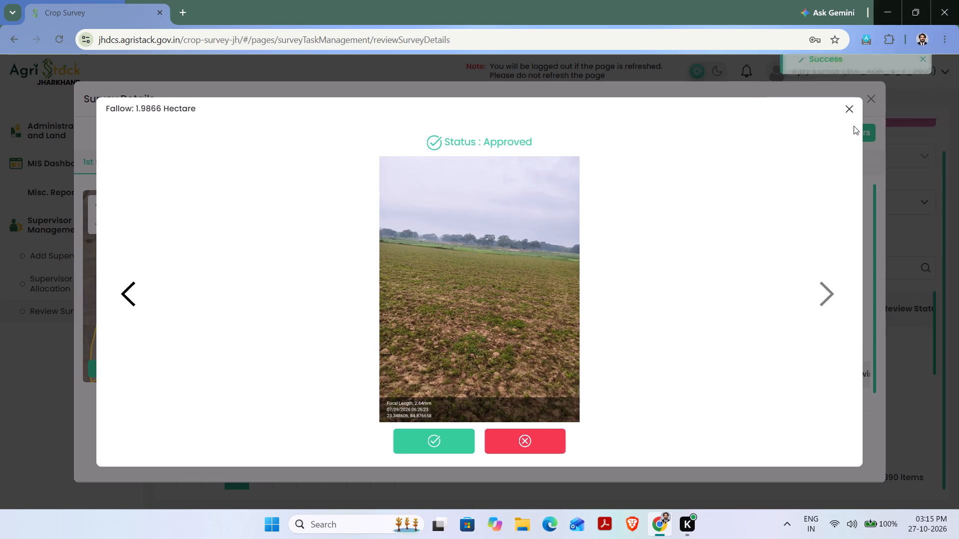
pyautogui.click(849, 104)
# Set the 1st Survey of survey number 1100 to Approve, save the review and return to the survey list.
pyautogui.scroll(-1, 497, 384)
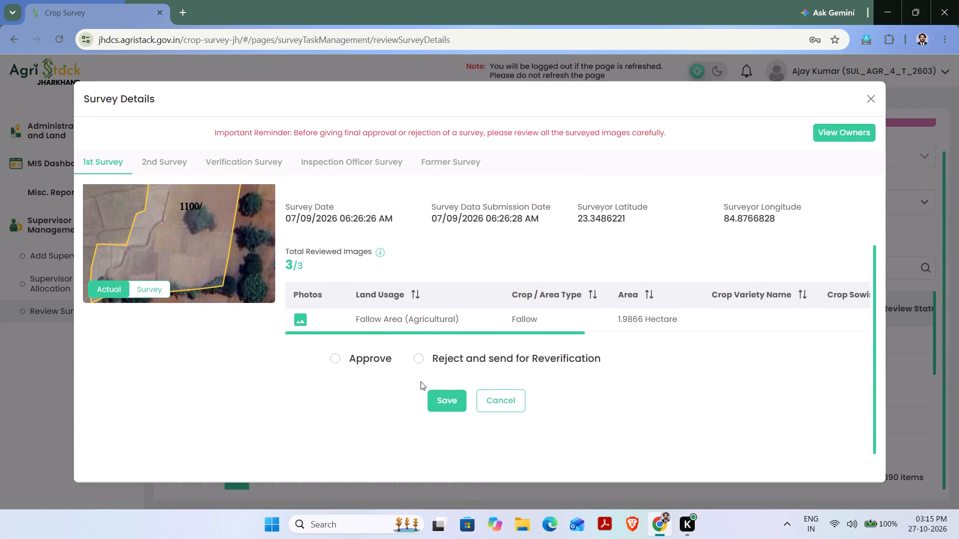
pyautogui.click(367, 360)
pyautogui.click(440, 407)
pyautogui.click(514, 316)
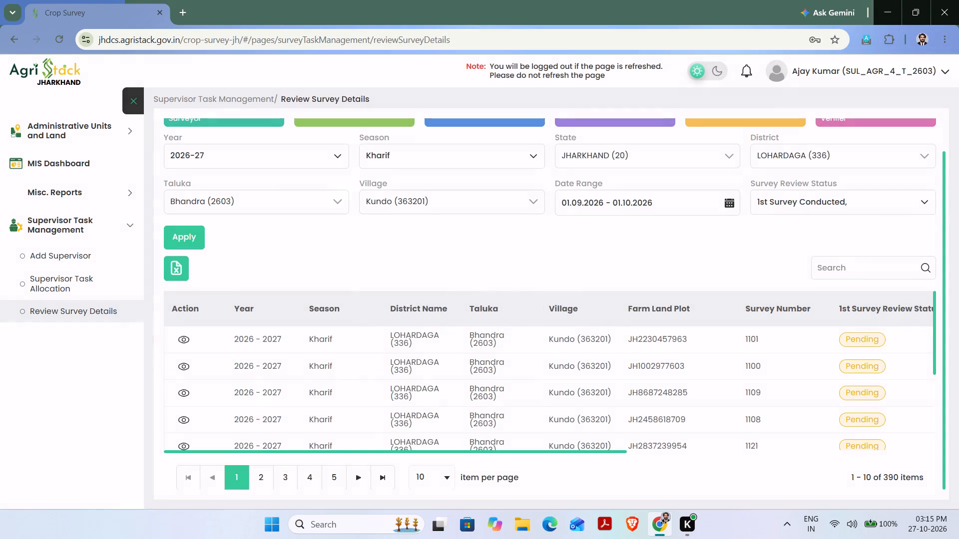
# Open the details of survey number 1109, approve all three of its Fallow photos and close the photo viewer.
pyautogui.click(185, 392)
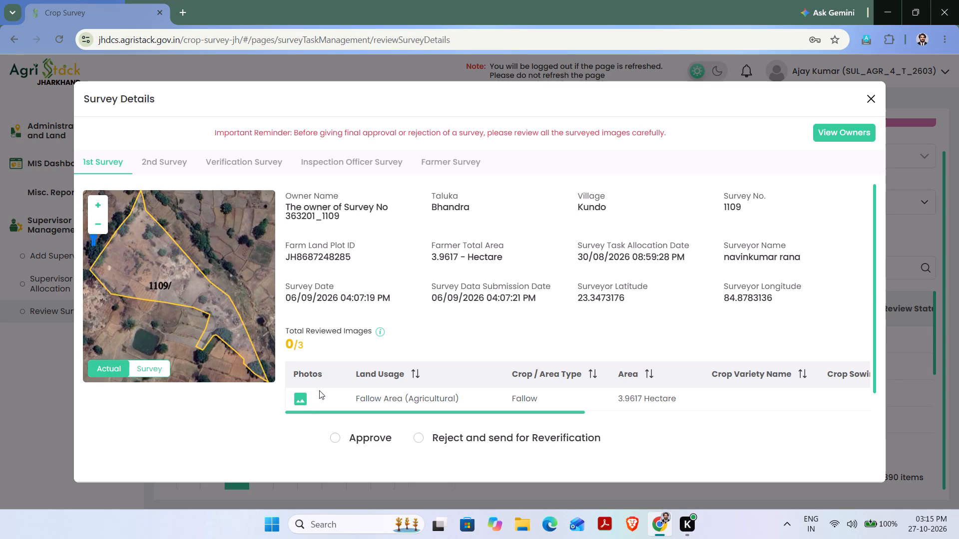
pyautogui.click(301, 398)
pyautogui.click(410, 436)
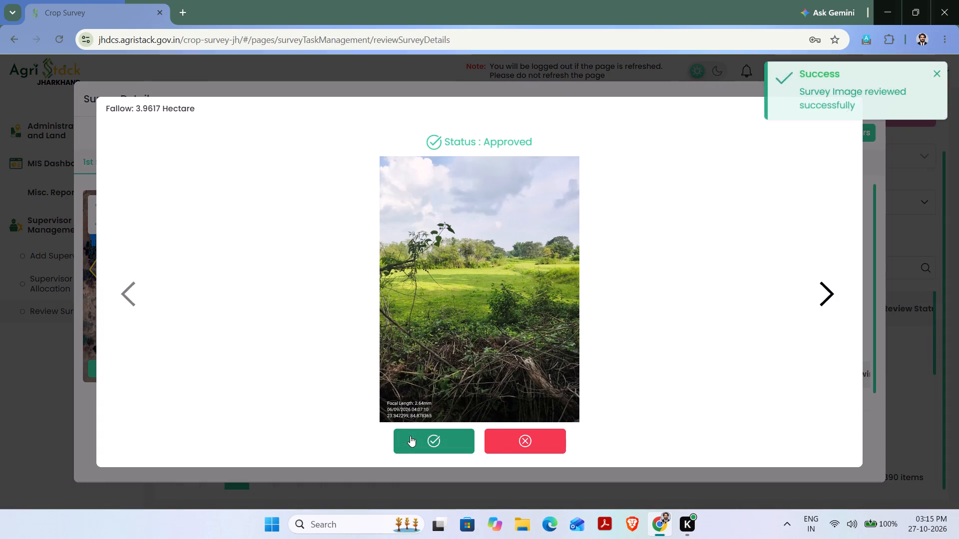
pyautogui.moveTo(547, 364); pyautogui.dragTo(478, 381)
pyautogui.click(459, 448)
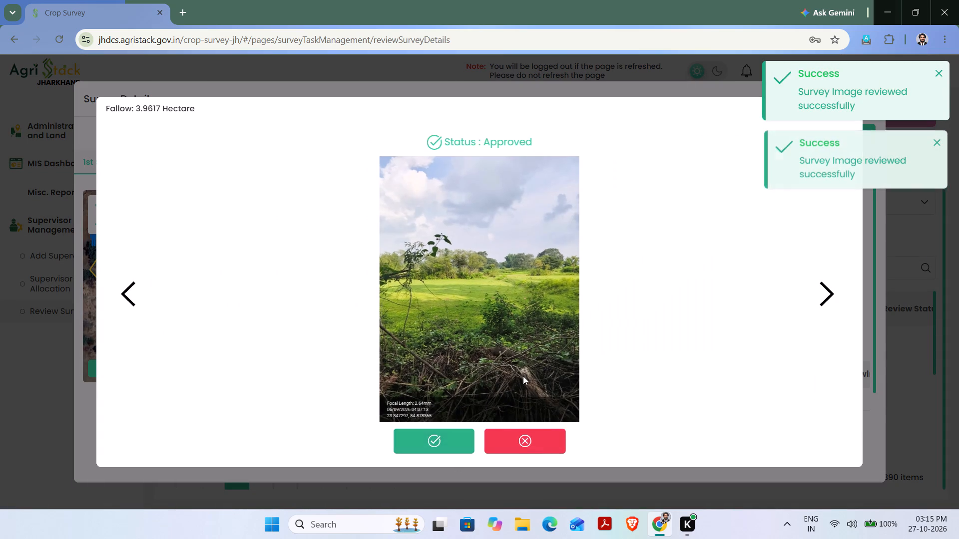
pyautogui.moveTo(520, 375); pyautogui.dragTo(444, 386)
pyautogui.click(435, 447)
pyautogui.moveTo(524, 314); pyautogui.dragTo(485, 319)
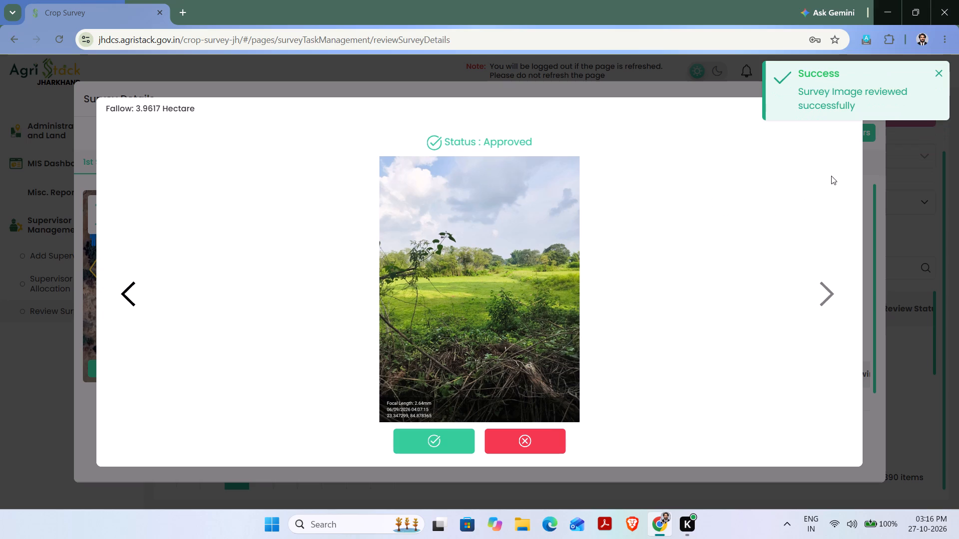
pyautogui.click(850, 105)
# Set the 1st Survey of survey number 1109 to Approve, save the review and return to the survey list.
pyautogui.scroll(-1, 450, 362)
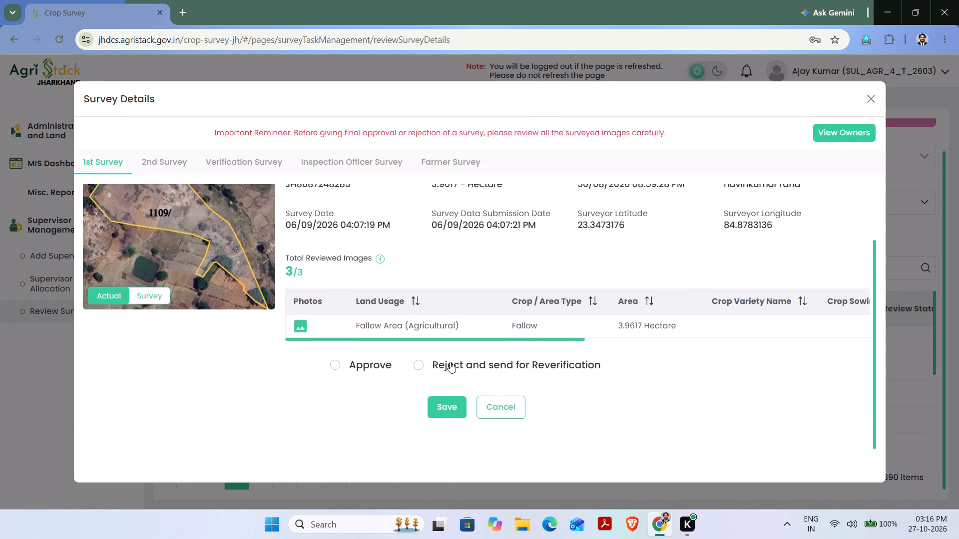
pyautogui.click(368, 350)
pyautogui.click(452, 397)
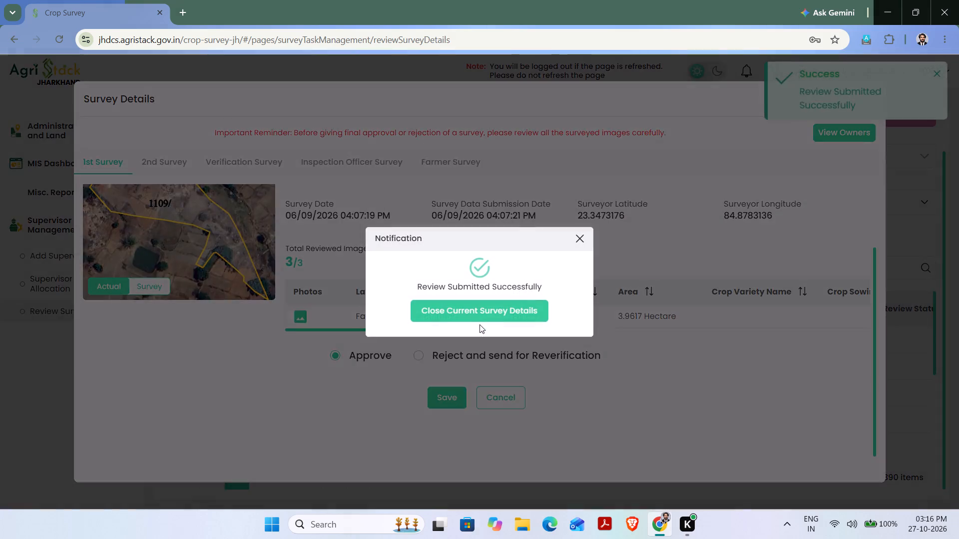
pyautogui.click(474, 314)
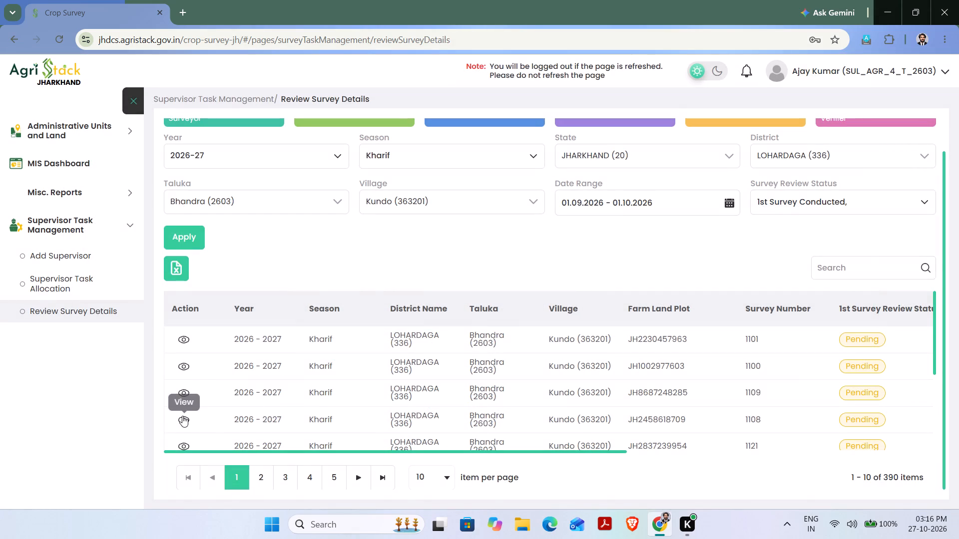
# Open the details of survey number 1108, approve all three of its Other NA uses photos and close the photo viewer.
pyautogui.click(182, 416)
pyautogui.click(290, 404)
pyautogui.click(297, 404)
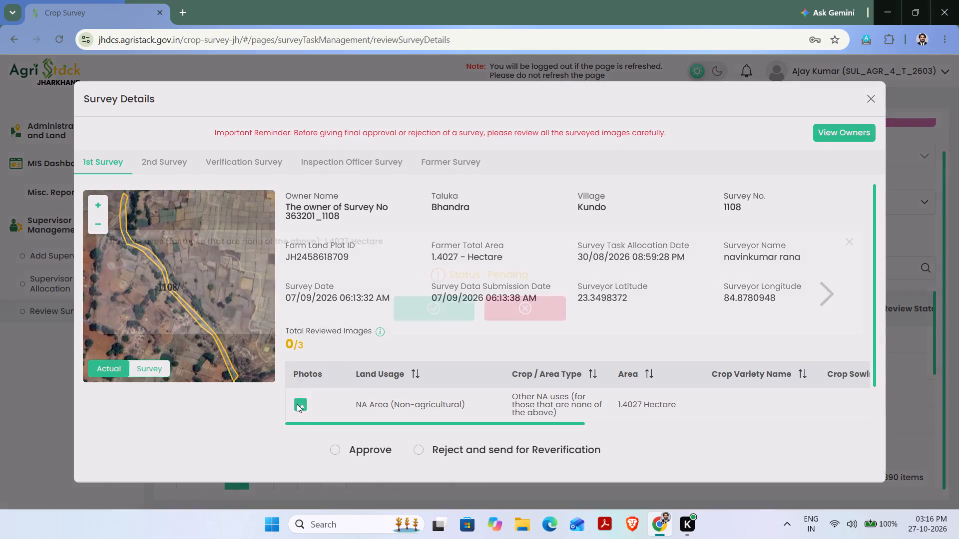
pyautogui.click(410, 441)
pyautogui.moveTo(528, 384); pyautogui.dragTo(460, 398)
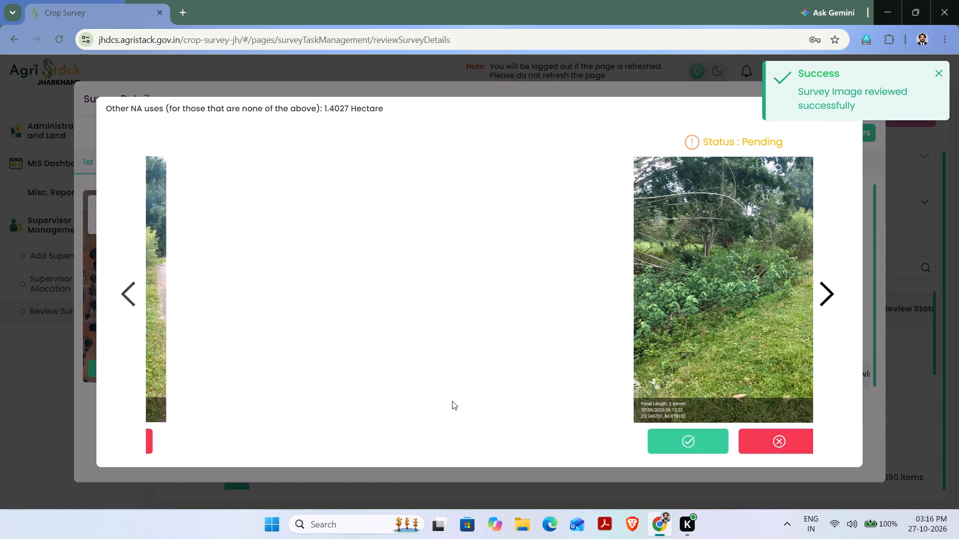
pyautogui.click(444, 434)
pyautogui.moveTo(523, 365); pyautogui.dragTo(452, 384)
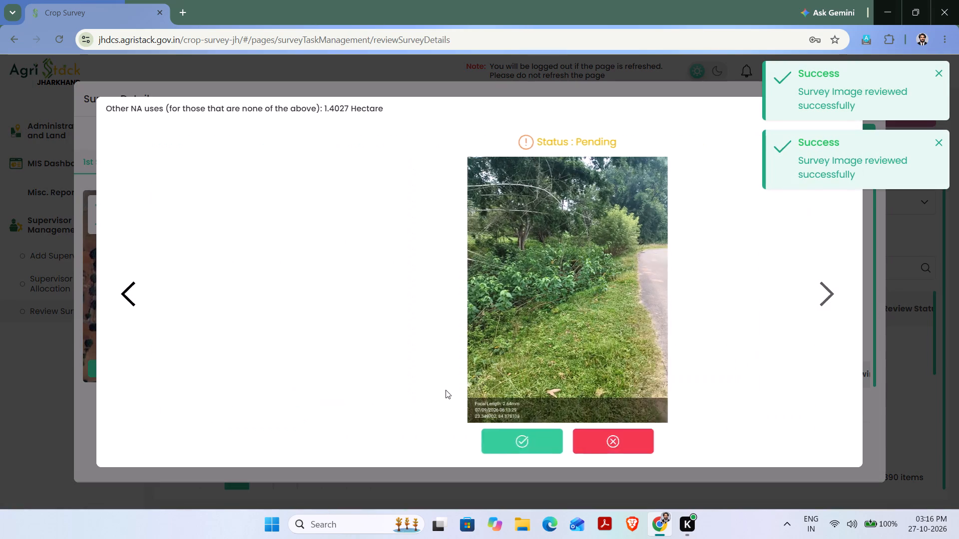
pyautogui.click(449, 435)
pyautogui.moveTo(514, 360); pyautogui.dragTo(486, 364)
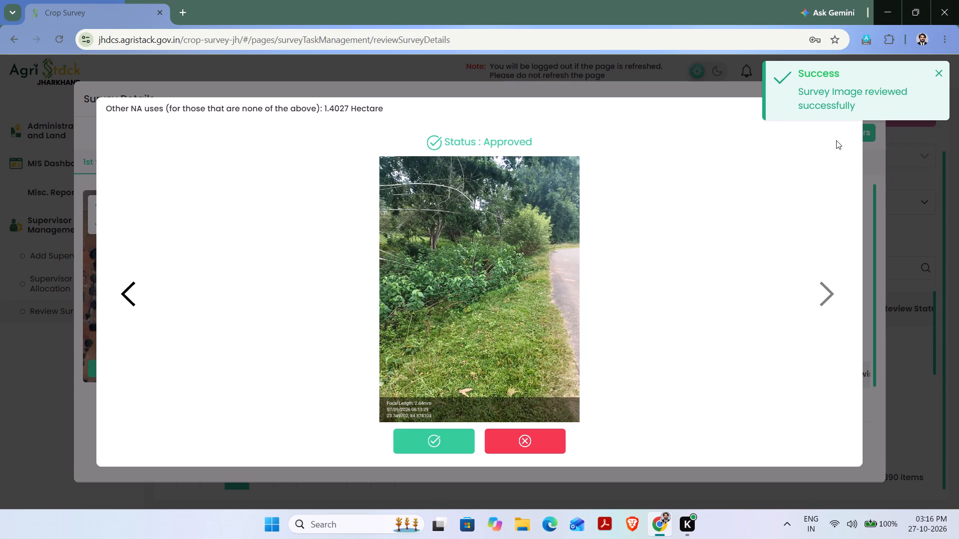
pyautogui.click(847, 104)
# Set the 1st Survey of survey number 1108 to Approve, save the review and return to the survey list.
pyautogui.scroll(-1, 515, 322)
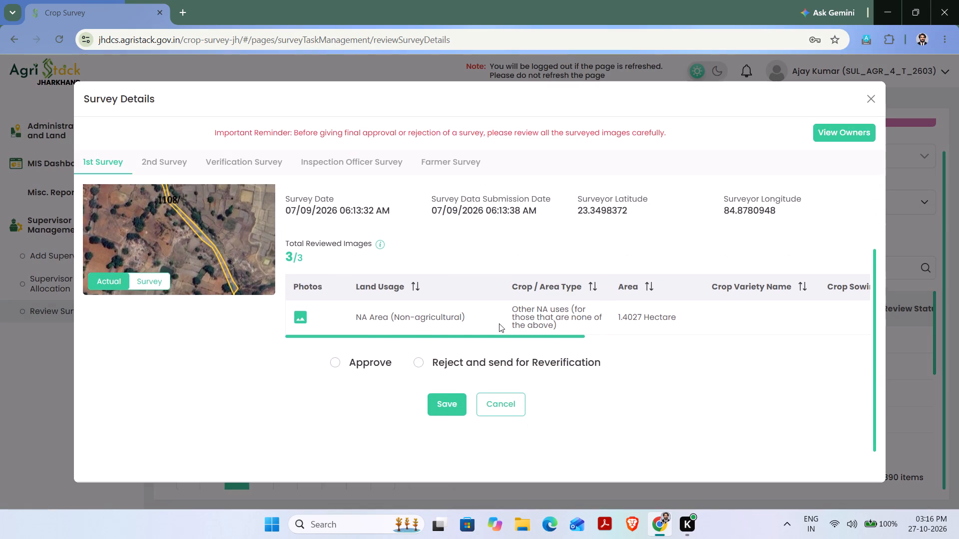
pyautogui.click(381, 358)
pyautogui.click(441, 405)
pyautogui.click(483, 311)
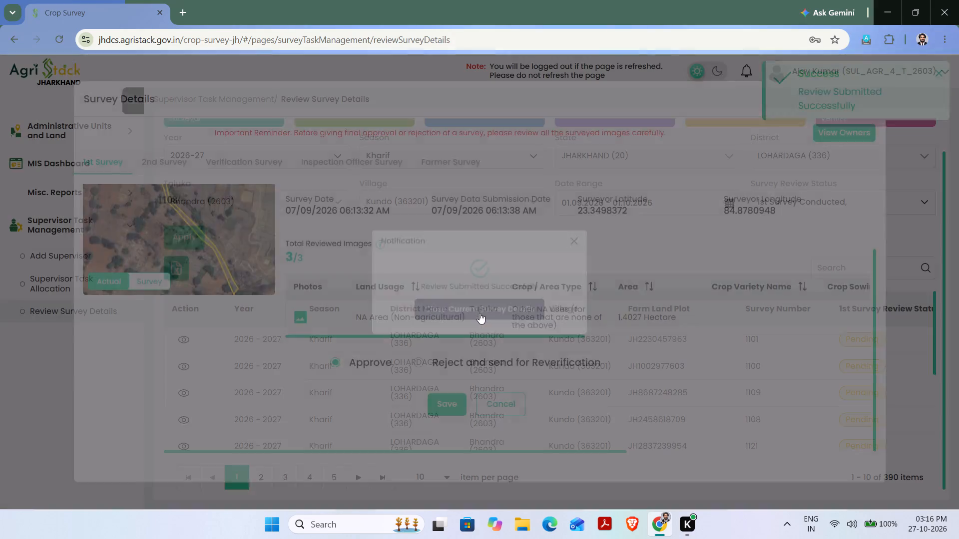
# Open the details of survey number 1121, approve all three of its Other NA uses photos and close the photo viewer.
pyautogui.click(188, 445)
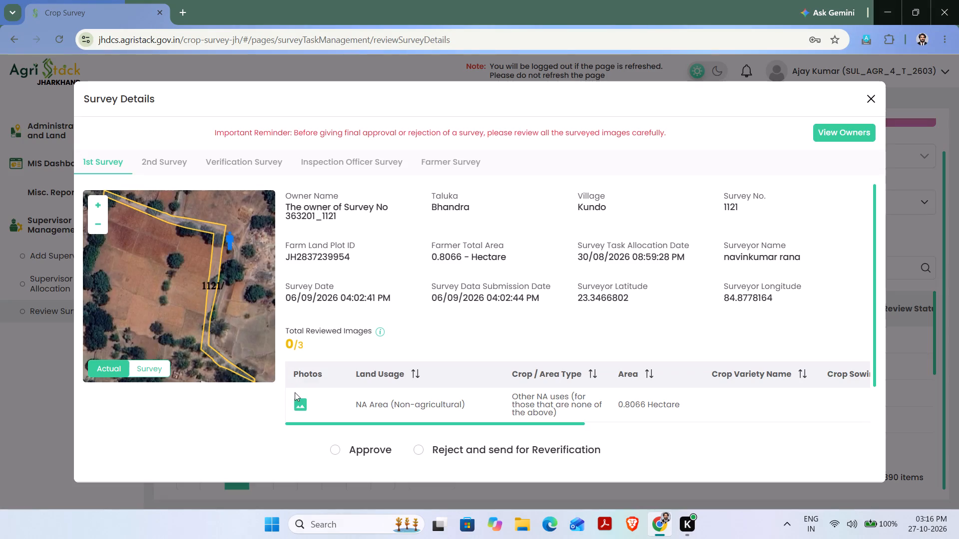
pyautogui.click(301, 403)
pyautogui.click(417, 439)
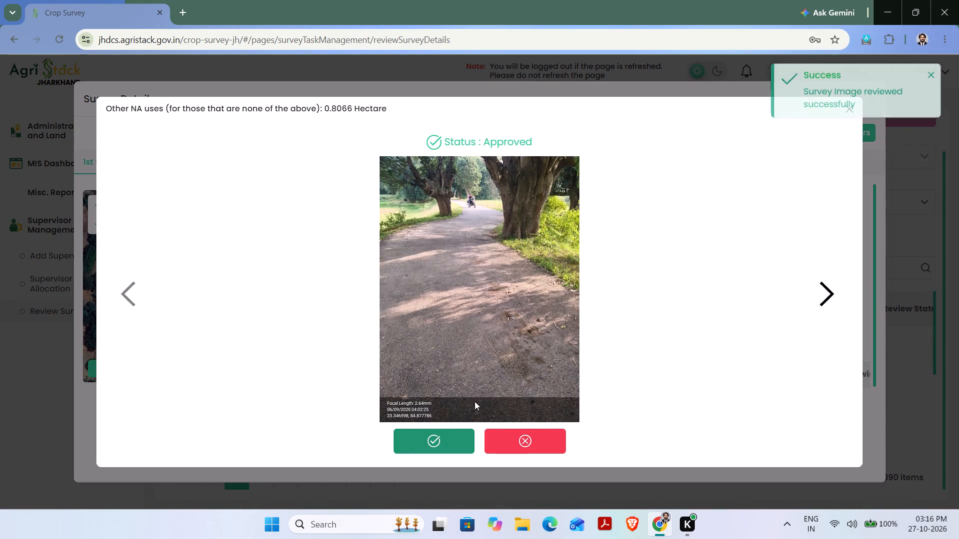
pyautogui.moveTo(515, 364); pyautogui.dragTo(440, 385)
pyautogui.click(438, 447)
pyautogui.moveTo(502, 379); pyautogui.dragTo(436, 394)
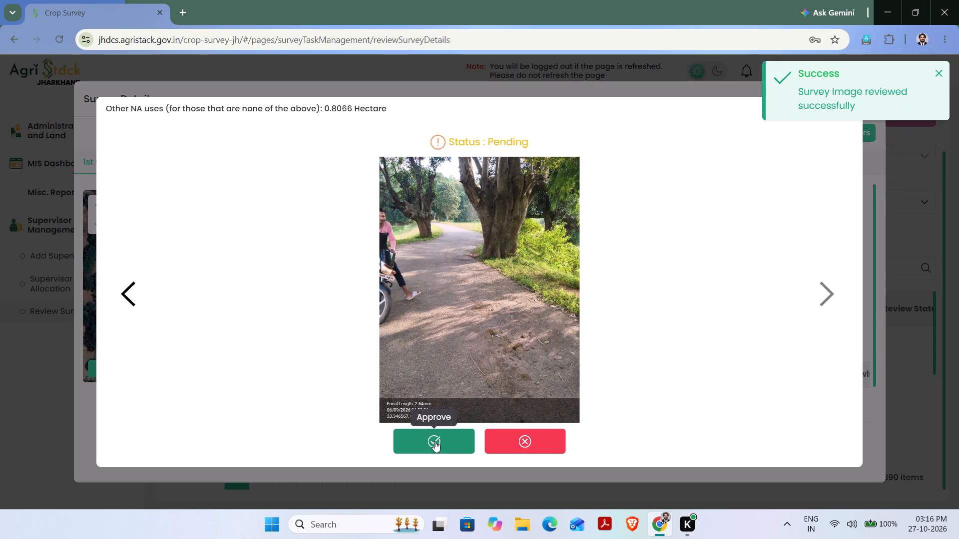
pyautogui.click(435, 441)
pyautogui.moveTo(520, 333); pyautogui.dragTo(494, 336)
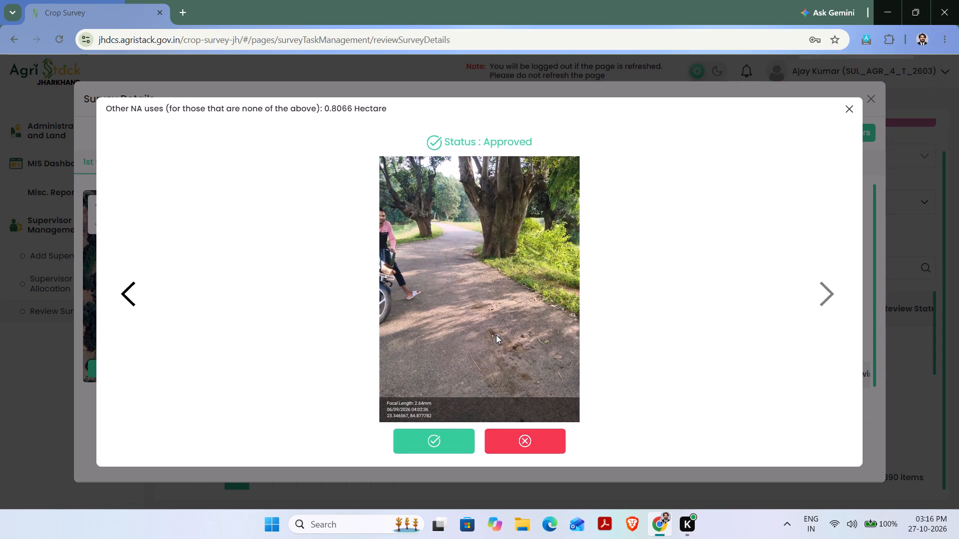
pyautogui.click(848, 107)
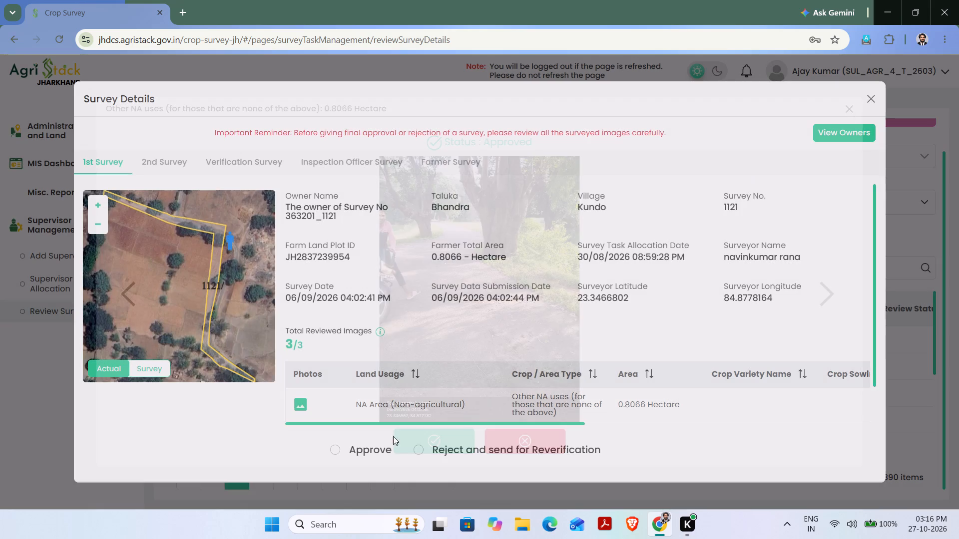
# Set the 1st Survey of survey number 1121 to Approve, save the review and return to the survey list.
pyautogui.scroll(-1, 387, 443)
pyautogui.click(370, 402)
pyautogui.click(434, 451)
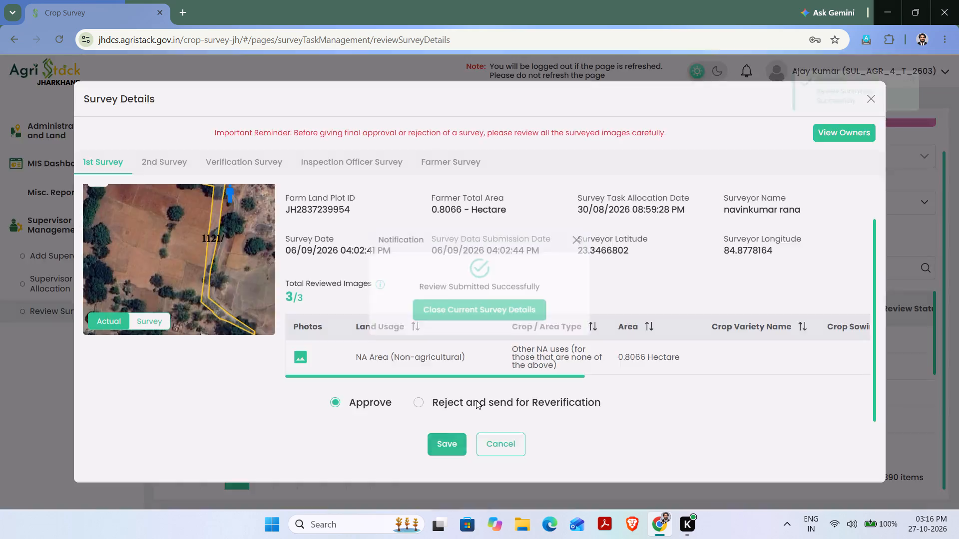
pyautogui.click(490, 310)
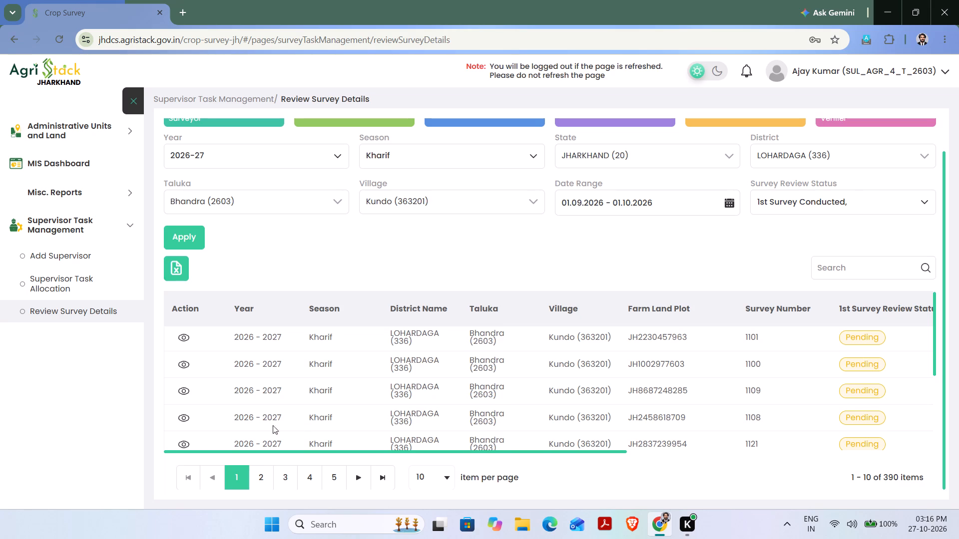
# Reopen the details of survey numbers 1108 and 1121 to check their review status, closing each one again.
pyautogui.click(181, 417)
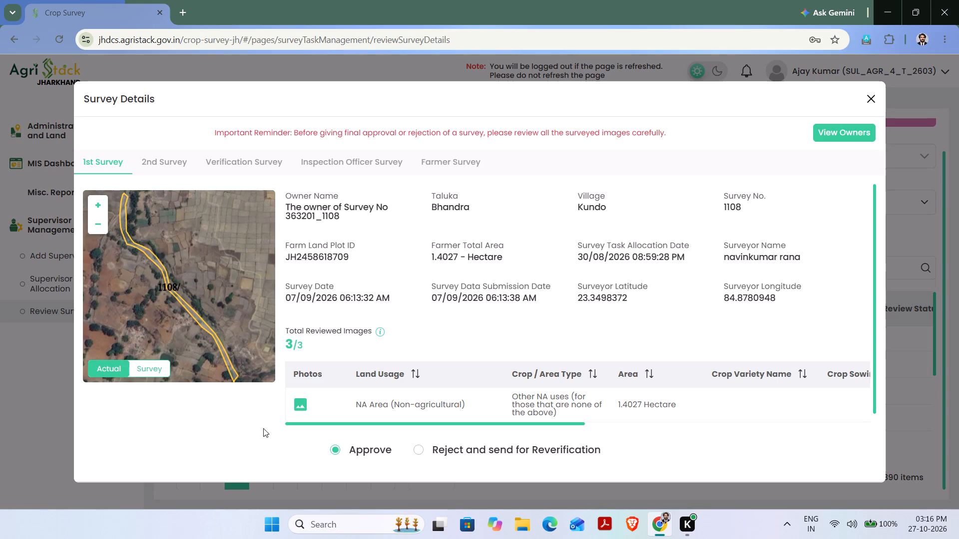
pyautogui.click(872, 98)
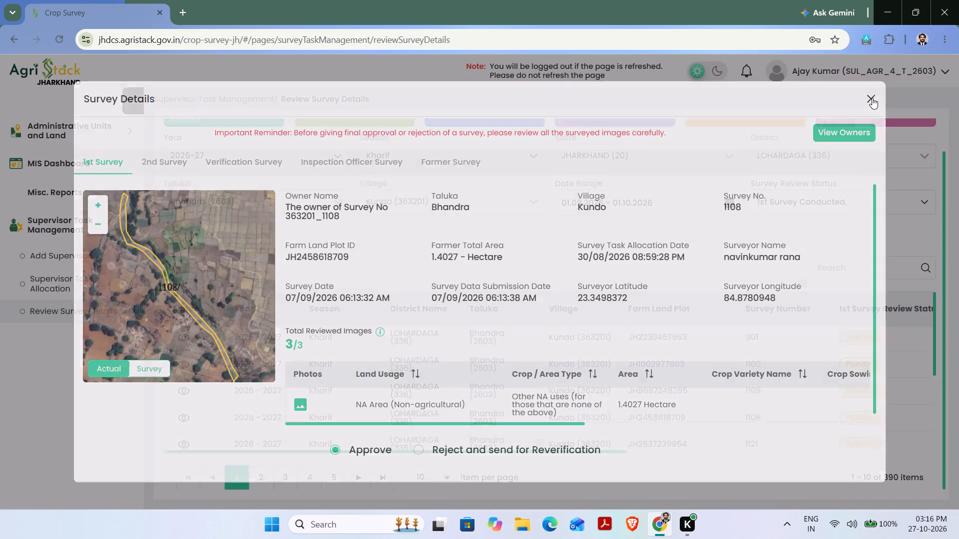
pyautogui.click(178, 442)
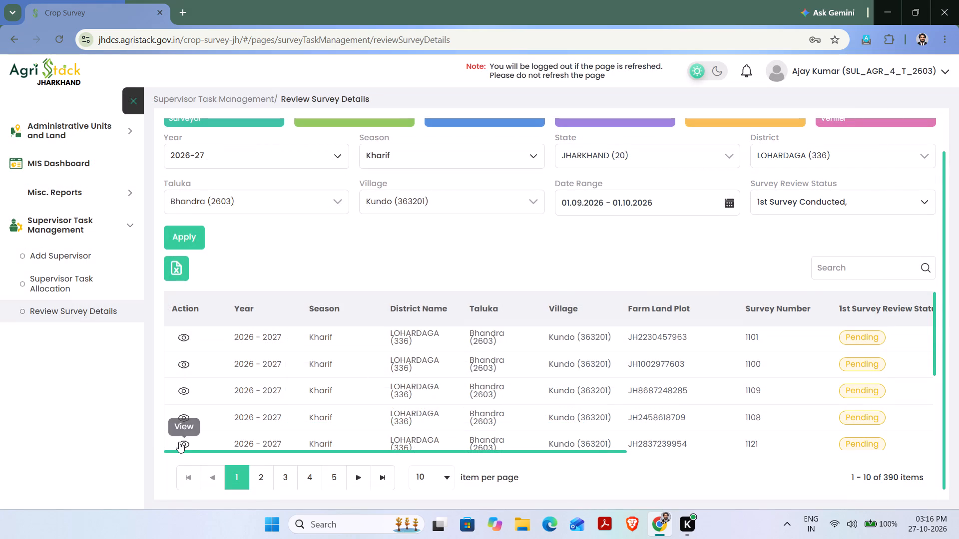
pyautogui.click(179, 442)
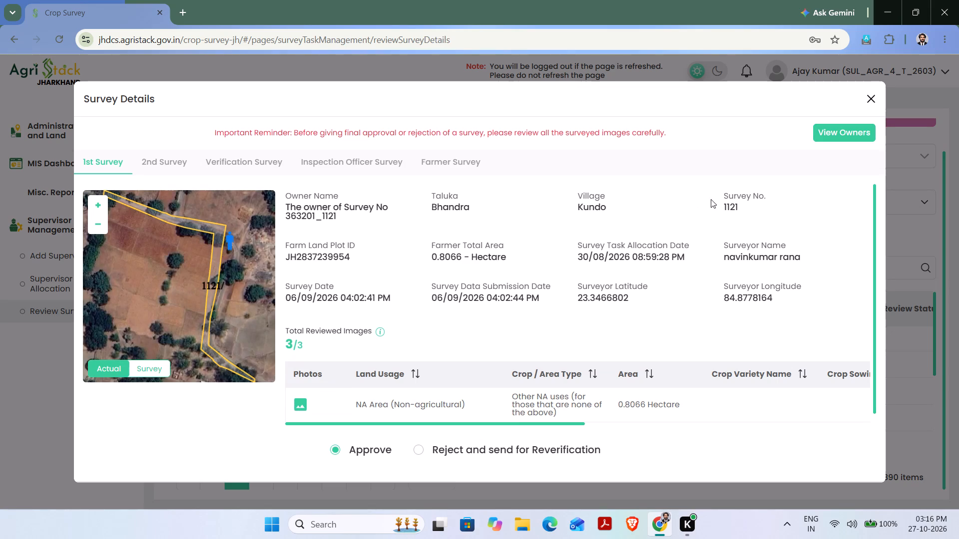
pyautogui.click(870, 93)
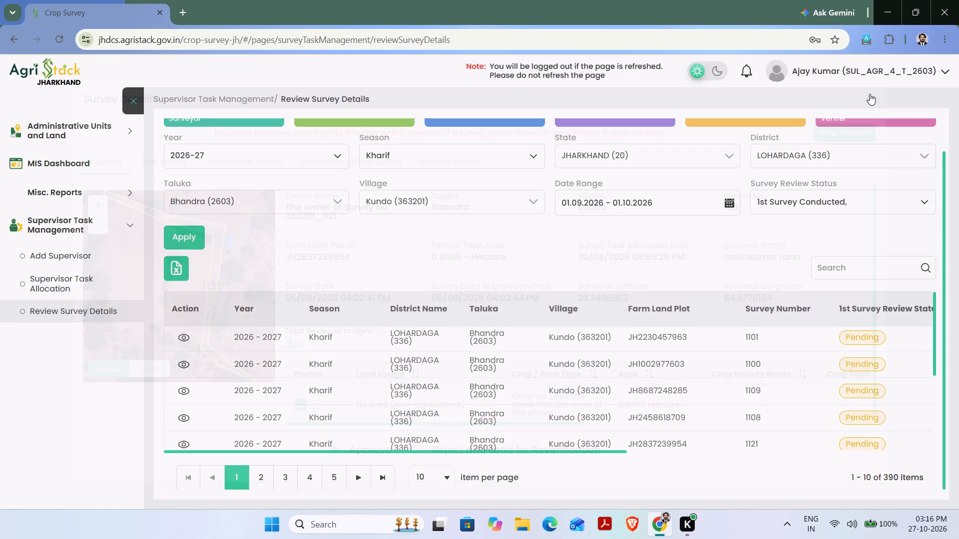
# Open the details of survey number 1120, approve all three of its चावल crop photos and close the photo viewer.
pyautogui.scroll(-4, 282, 425)
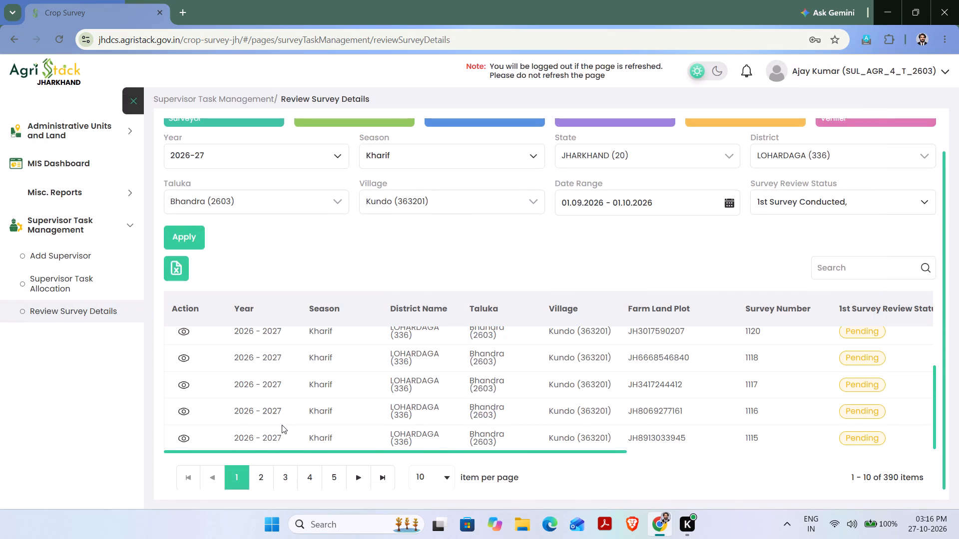
pyautogui.click(188, 328)
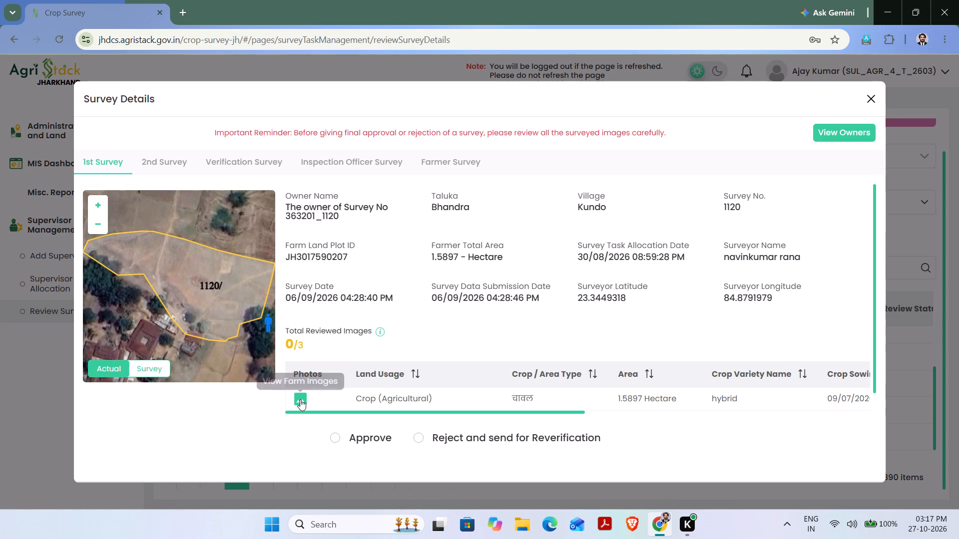
pyautogui.click(302, 399)
pyautogui.click(432, 430)
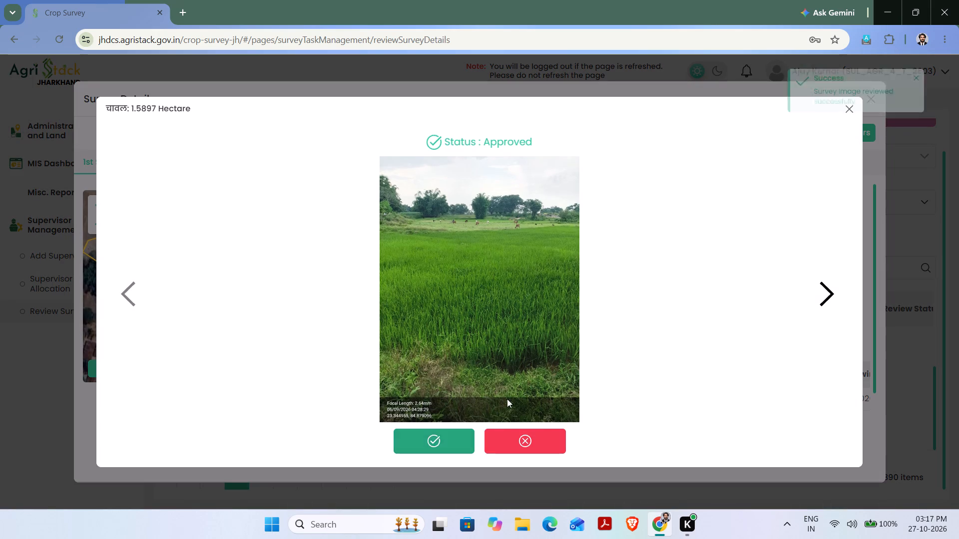
pyautogui.moveTo(447, 397); pyautogui.dragTo(423, 401)
pyautogui.moveTo(434, 447); pyautogui.dragTo(434, 442)
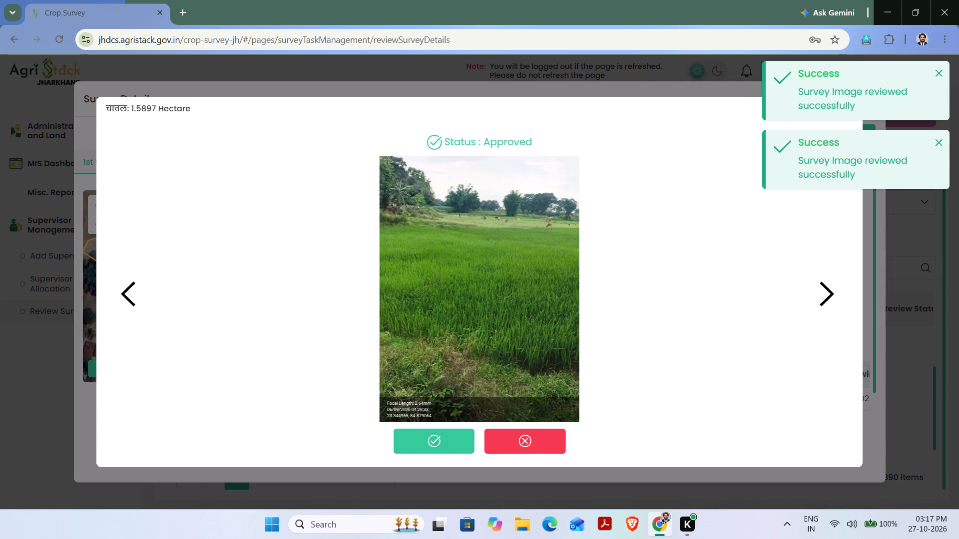
pyautogui.moveTo(478, 372); pyautogui.dragTo(418, 380)
pyautogui.click(416, 437)
pyautogui.moveTo(497, 354); pyautogui.dragTo(457, 351)
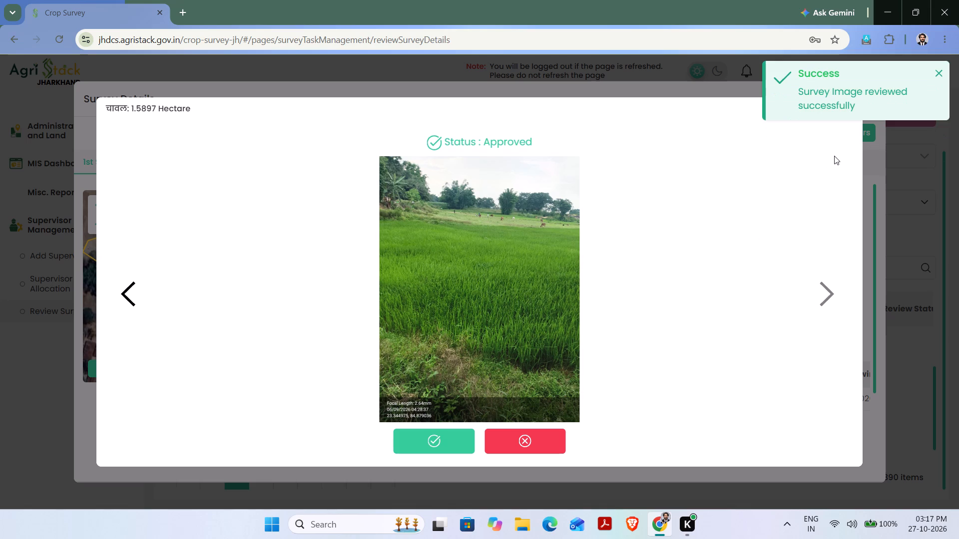
pyautogui.click(849, 111)
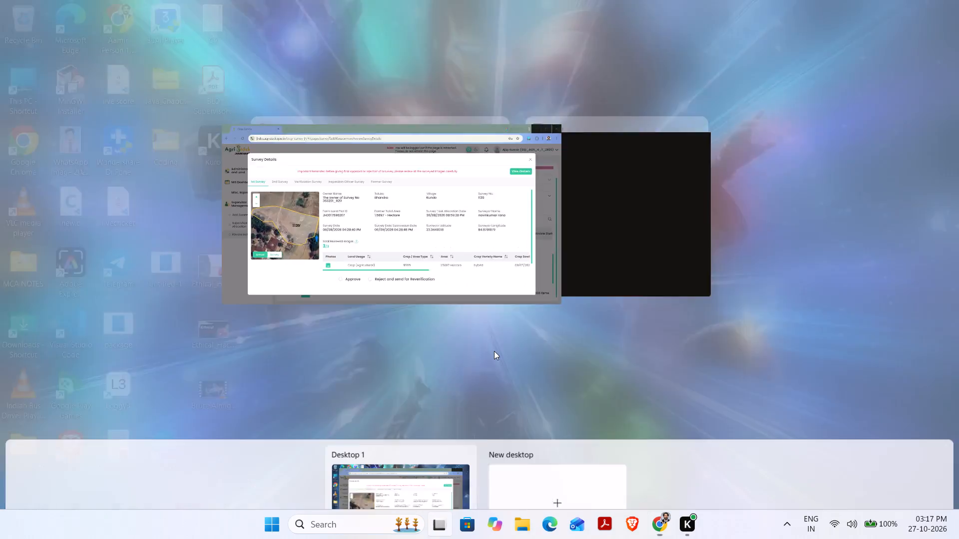
# Set the 1st Survey of survey number 1120 to Approve, save the review and return to the survey list.
pyautogui.scroll(2, 494, 351)
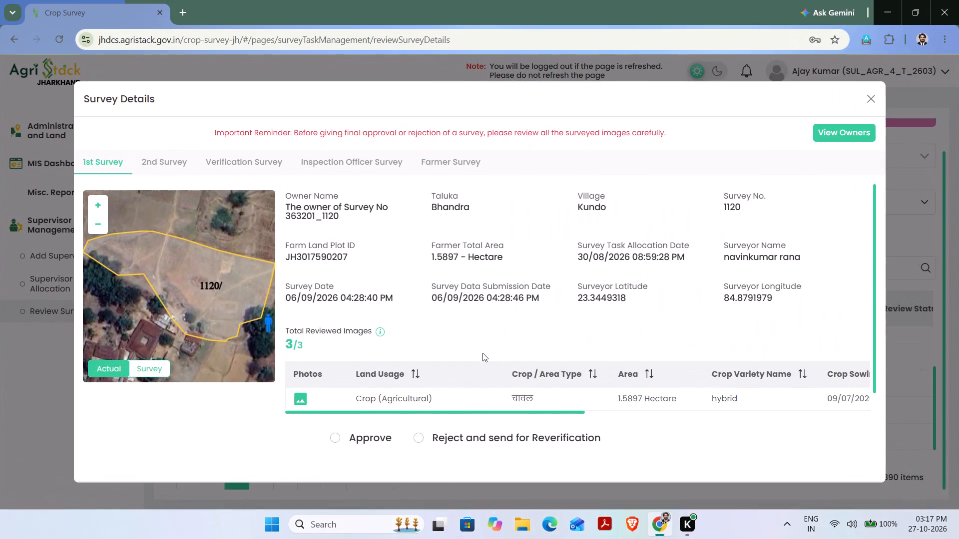
pyautogui.scroll(-2, 324, 391)
pyautogui.click(360, 347)
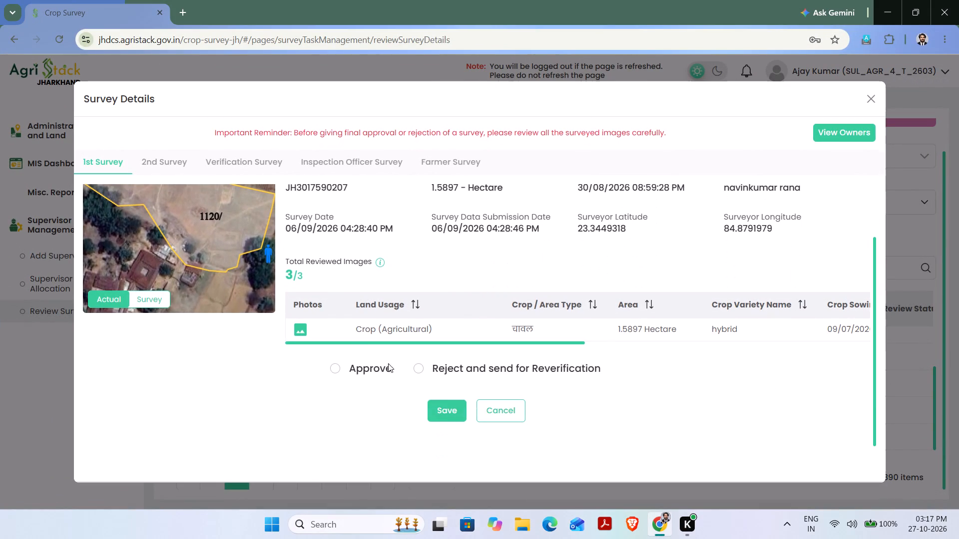
pyautogui.click(370, 362)
pyautogui.click(463, 393)
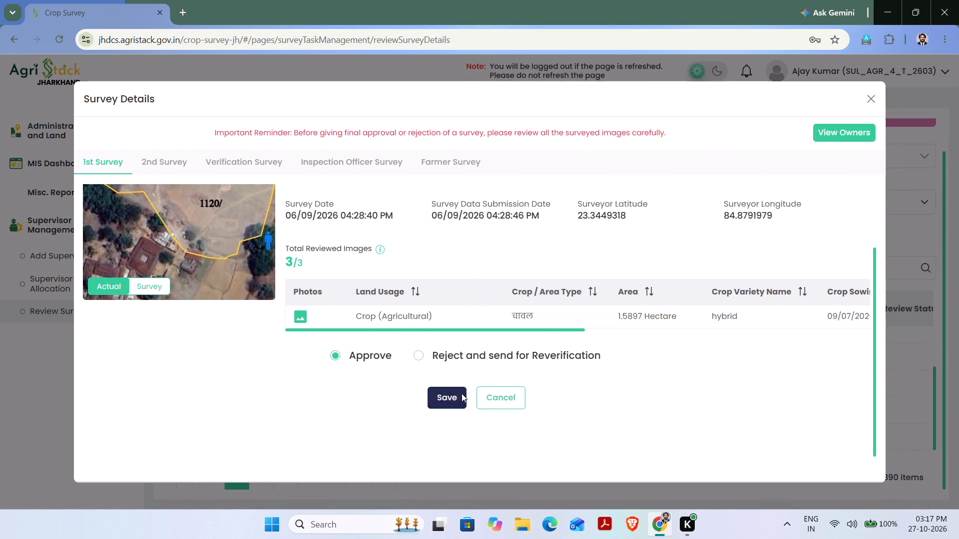
pyautogui.click(472, 307)
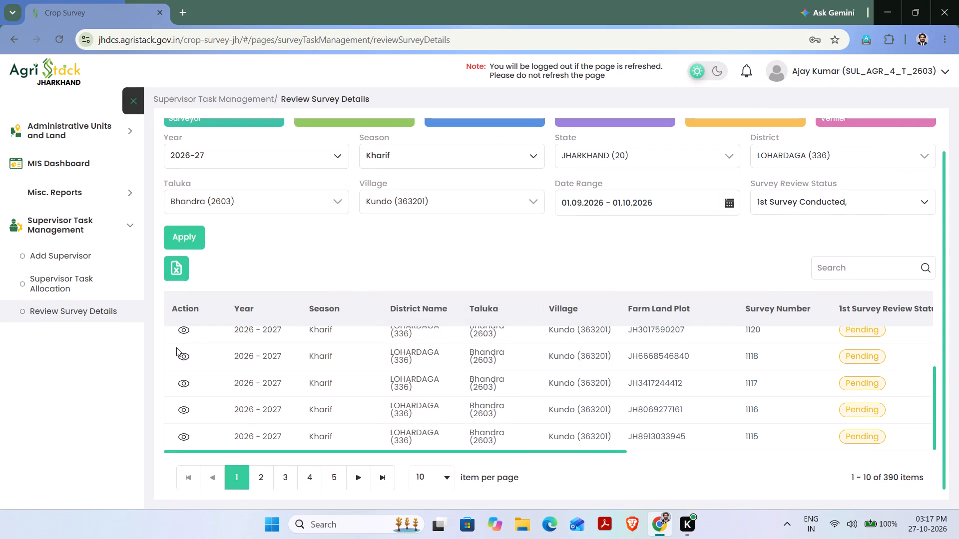
# Open the details of survey number 1118, approve all three of its Fallow photos and close the photo viewer.
pyautogui.click(180, 355)
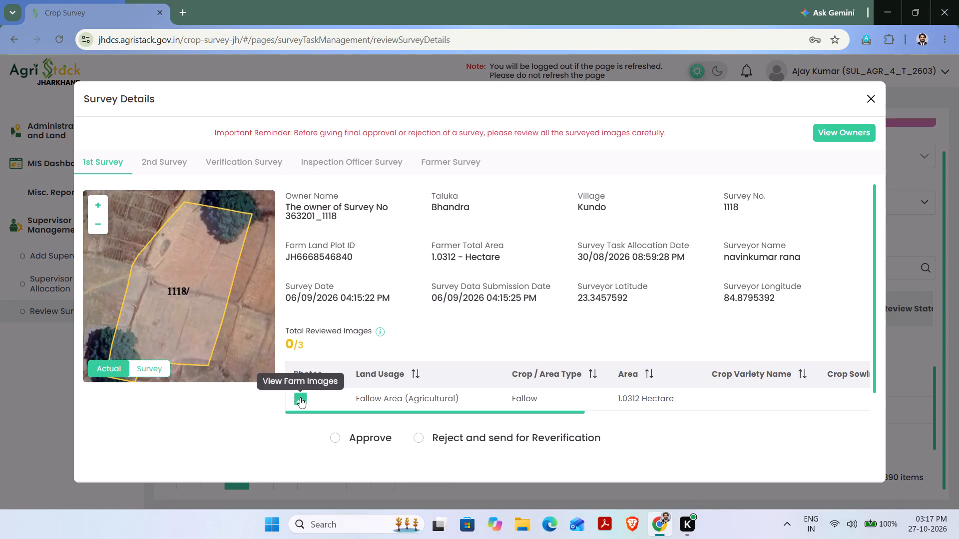
pyautogui.click(300, 397)
pyautogui.click(420, 454)
pyautogui.click(427, 444)
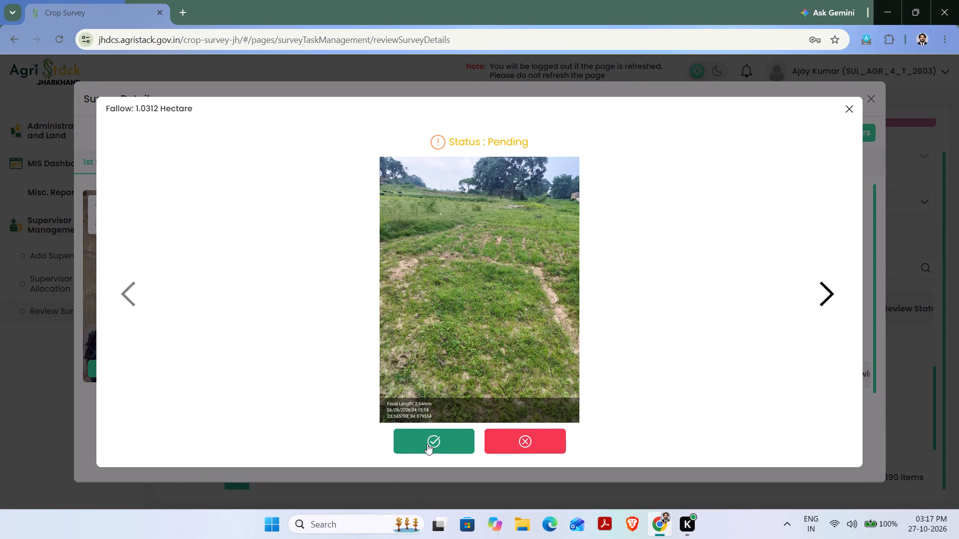
pyautogui.moveTo(528, 376); pyautogui.dragTo(466, 384)
pyautogui.click(443, 438)
pyautogui.moveTo(538, 353); pyautogui.dragTo(494, 360)
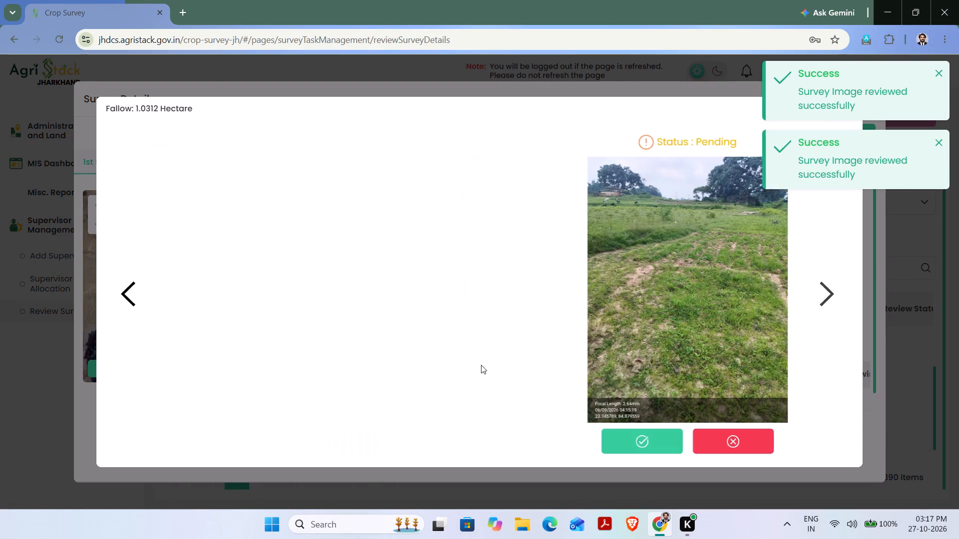
pyautogui.click(465, 434)
pyautogui.moveTo(530, 348); pyautogui.dragTo(485, 356)
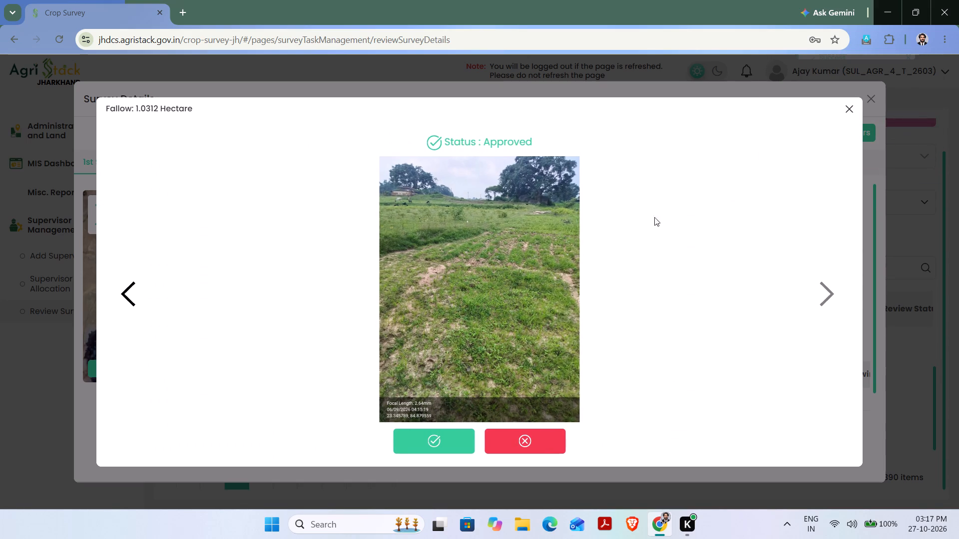
pyautogui.click(850, 108)
# Set the 1st Survey of survey number 1118 to Approve, save the review and return to the survey list.
pyautogui.scroll(-1, 447, 382)
pyautogui.click(367, 389)
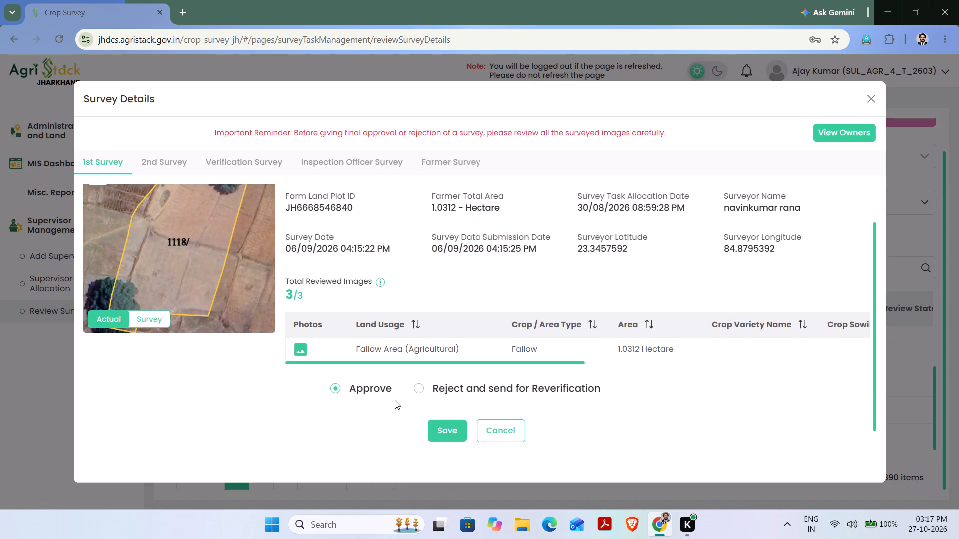
pyautogui.click(444, 430)
pyautogui.click(494, 334)
pyautogui.click(489, 305)
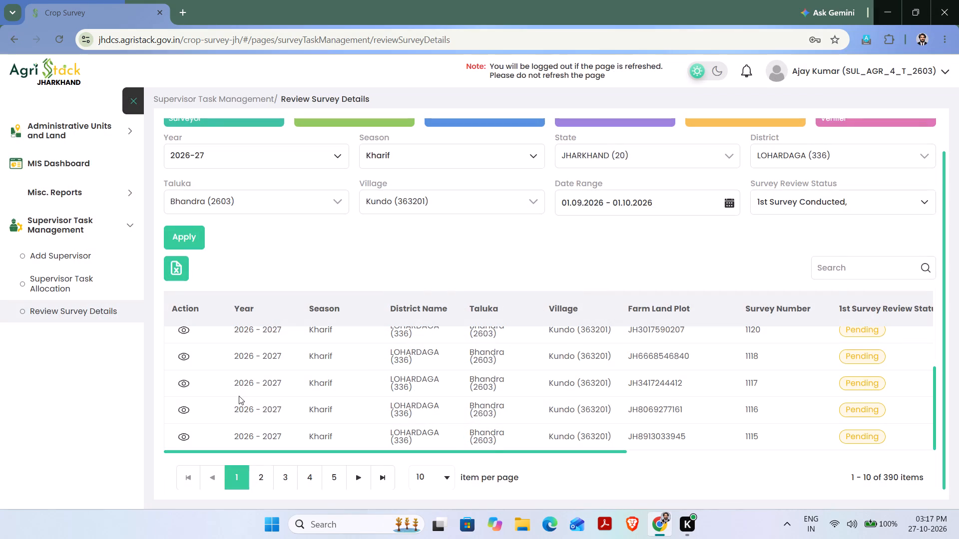
# Open the details of survey number 1117, approve all three of its Fallow photos and close the photo viewer.
pyautogui.click(183, 379)
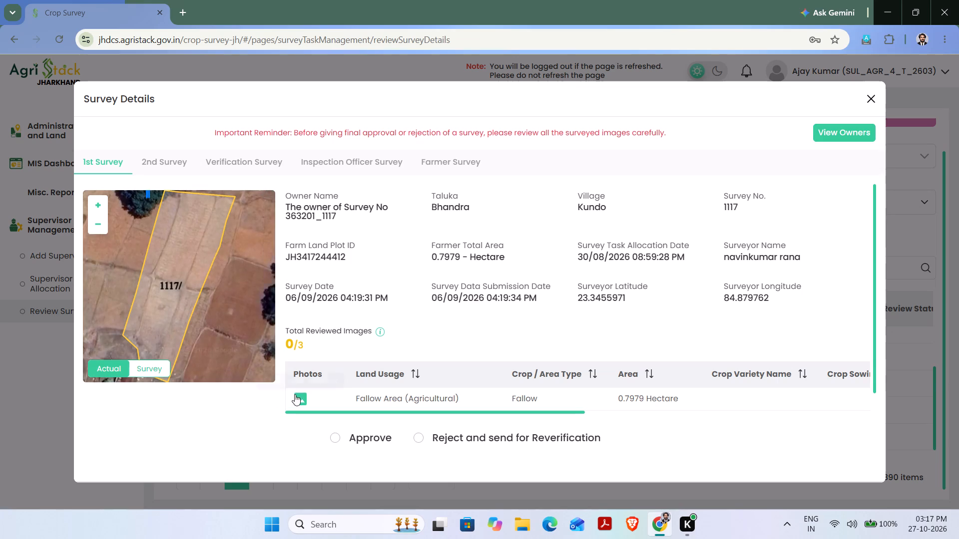
pyautogui.click(296, 396)
pyautogui.click(433, 440)
pyautogui.moveTo(528, 388); pyautogui.dragTo(480, 393)
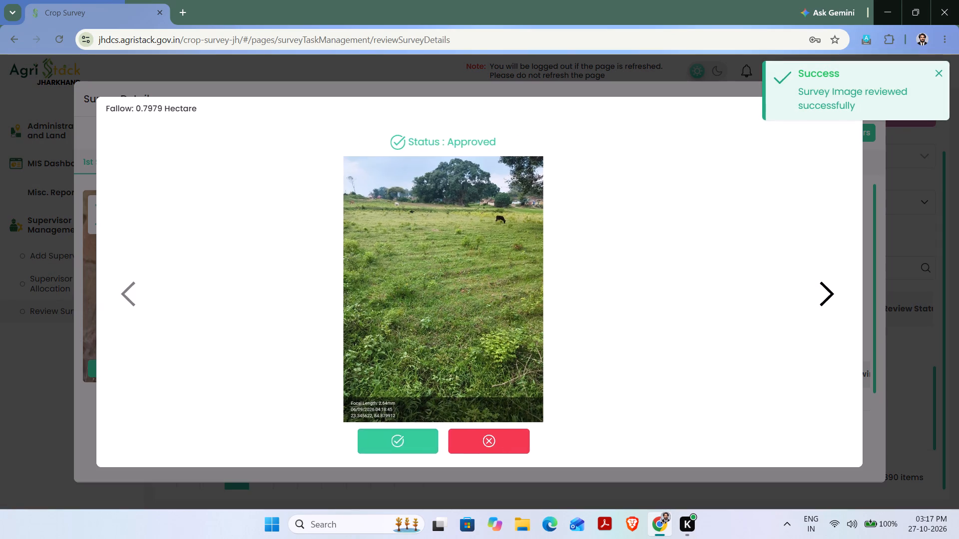
pyautogui.moveTo(480, 393); pyautogui.dragTo(464, 399)
pyautogui.click(439, 440)
pyautogui.moveTo(527, 384); pyautogui.dragTo(453, 399)
pyautogui.click(440, 446)
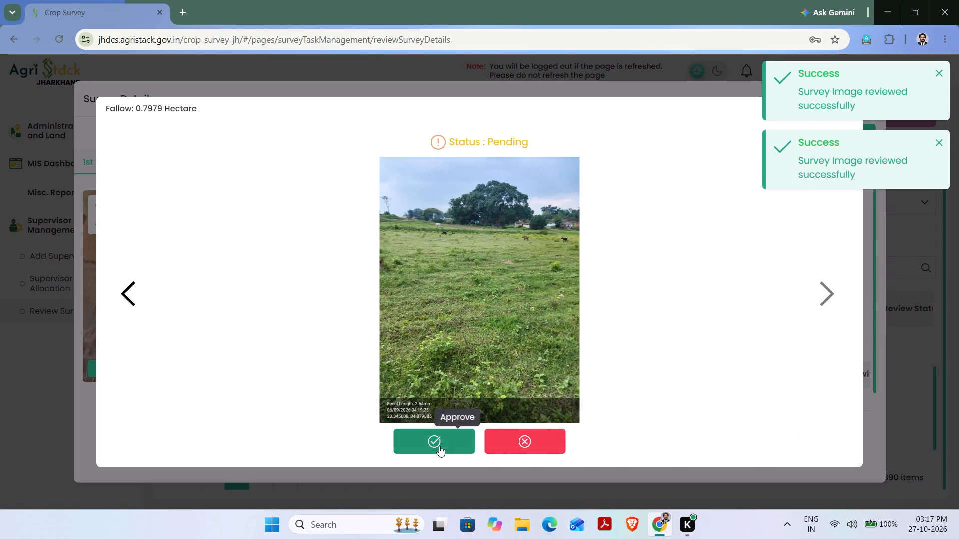
pyautogui.moveTo(515, 363); pyautogui.dragTo(462, 366)
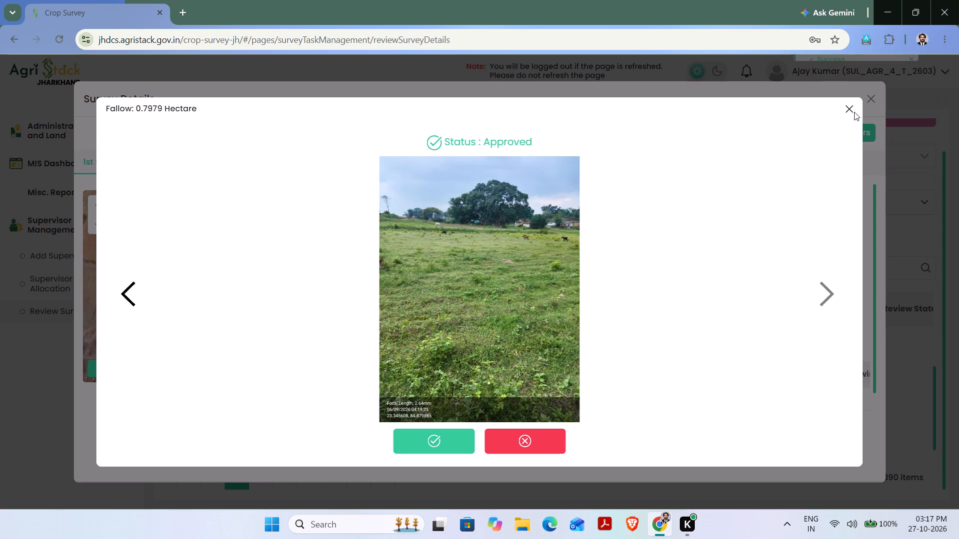
pyautogui.click(850, 109)
# Set the 1st Survey of survey number 1117 to Approve, save the review and return to the survey list.
pyautogui.scroll(-1, 486, 373)
pyautogui.click(358, 376)
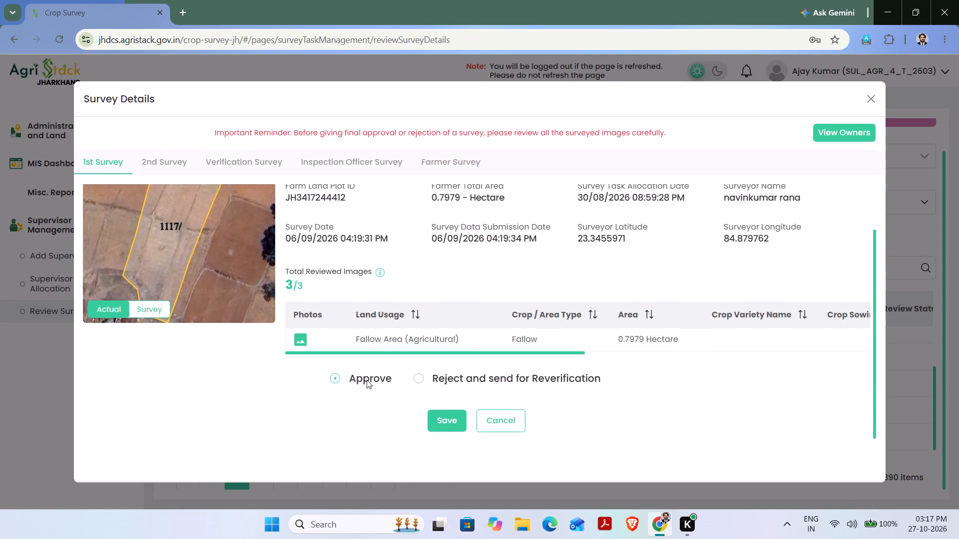
pyautogui.click(445, 434)
pyautogui.click(445, 421)
pyautogui.click(479, 310)
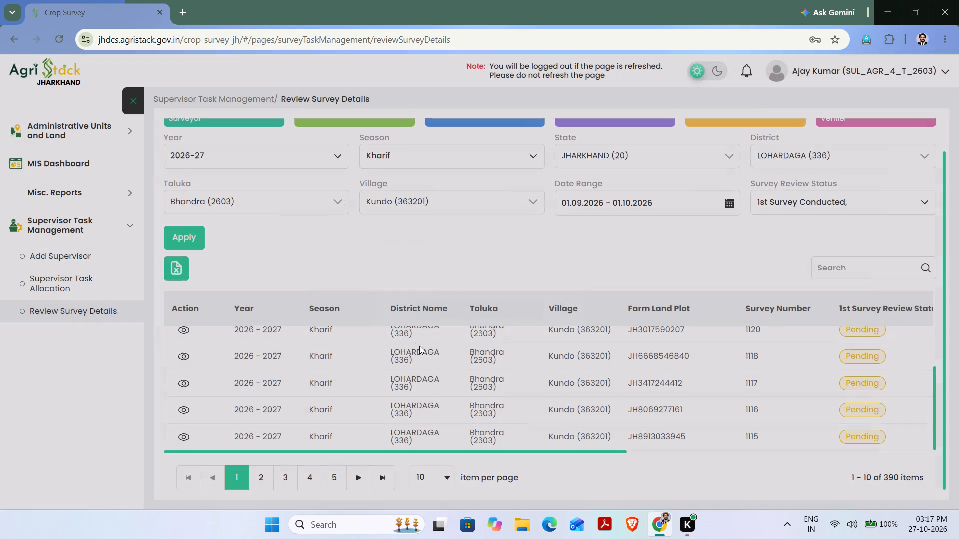
# Open the details of survey number 1116, approve all three of its रागी crop photos and close the photo viewer.
pyautogui.click(183, 414)
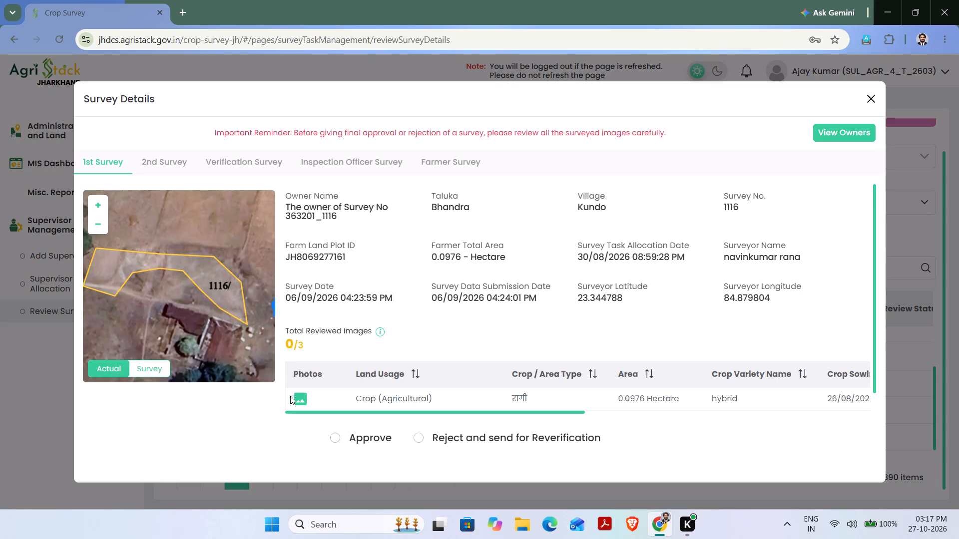
pyautogui.click(296, 398)
pyautogui.click(437, 434)
pyautogui.moveTo(498, 372); pyautogui.dragTo(419, 381)
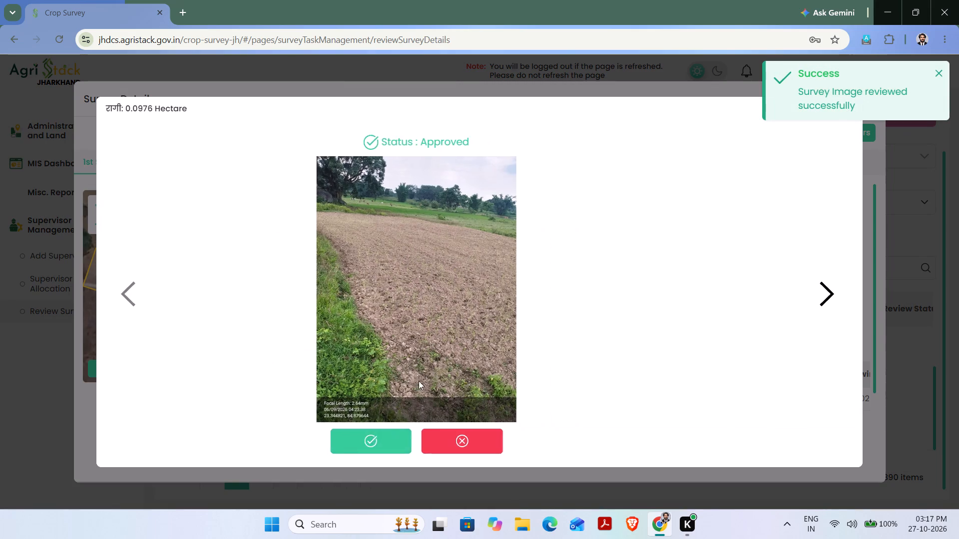
pyautogui.moveTo(419, 381); pyautogui.dragTo(428, 380)
pyautogui.click(423, 448)
pyautogui.moveTo(493, 376); pyautogui.dragTo(416, 385)
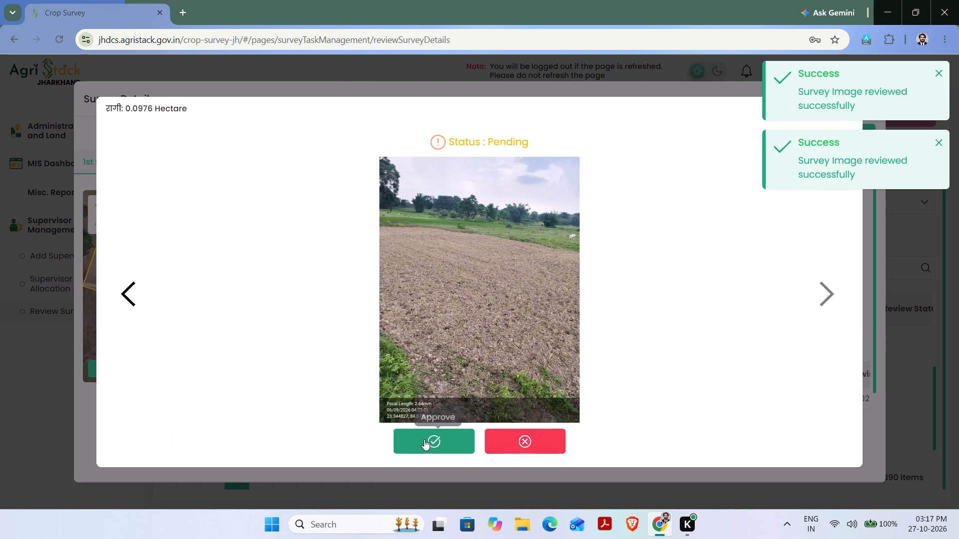
pyautogui.click(424, 438)
pyautogui.moveTo(504, 354); pyautogui.dragTo(471, 354)
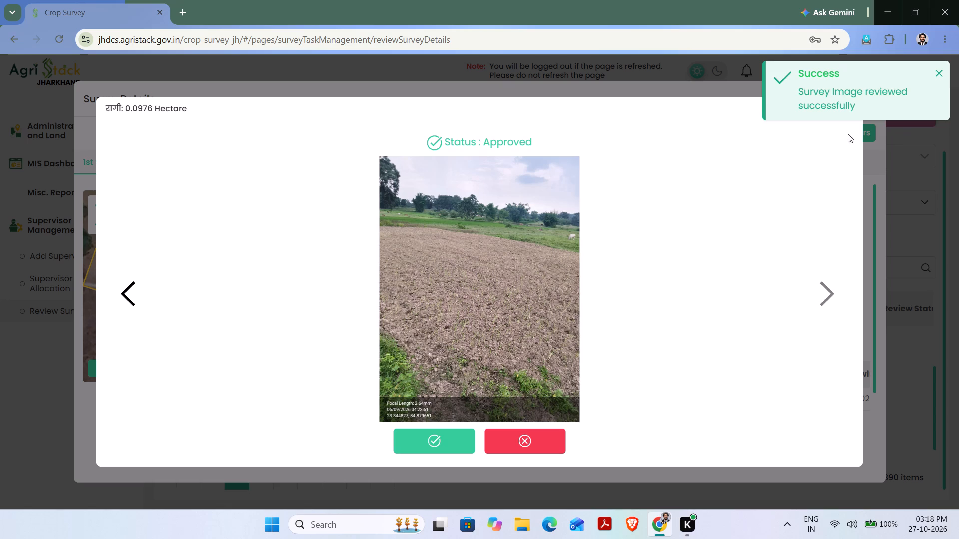
pyautogui.click(850, 113)
# Set the 1st Survey of survey number 1116 to Approve, save the review and return to the survey list.
pyautogui.scroll(-2, 495, 330)
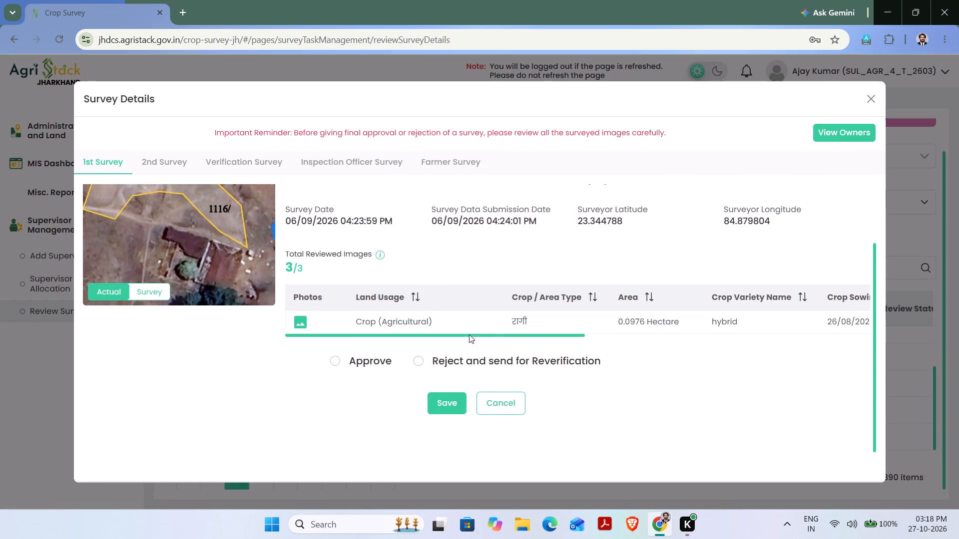
pyautogui.click(367, 353)
pyautogui.click(445, 404)
pyautogui.click(494, 306)
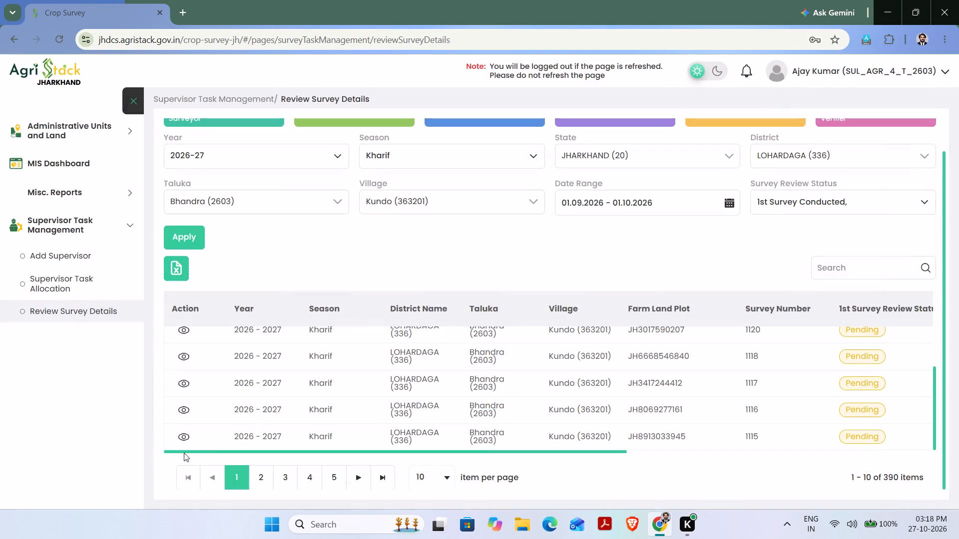
# Open the details of survey number 1115, approve all three of its Waste photos and close the photo viewer.
pyautogui.click(183, 438)
pyautogui.click(300, 398)
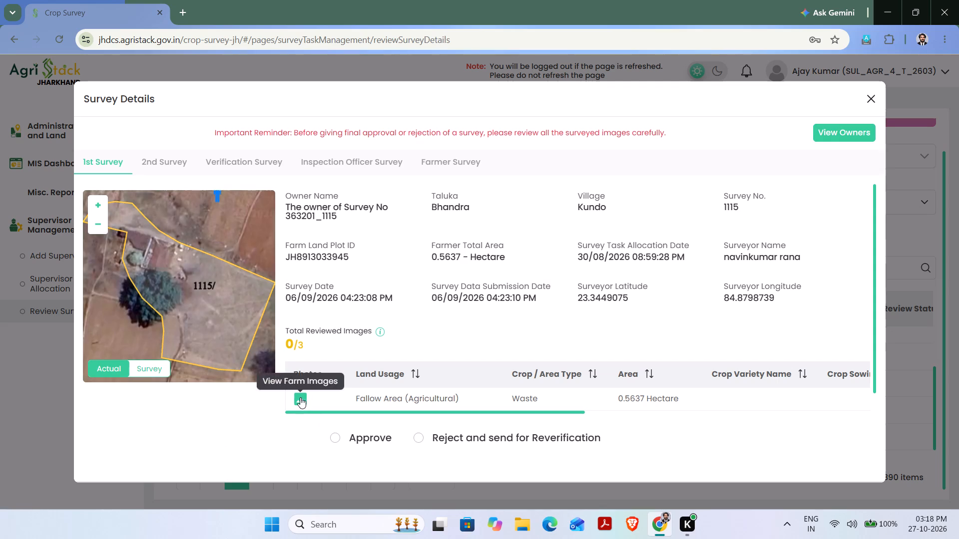
pyautogui.click(411, 437)
pyautogui.moveTo(537, 356); pyautogui.dragTo(512, 357)
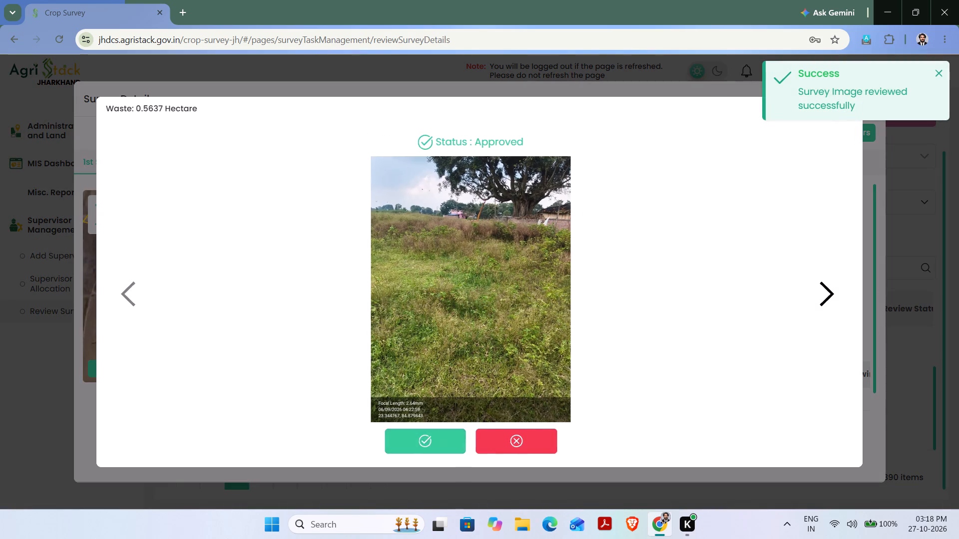
pyautogui.moveTo(512, 357); pyautogui.dragTo(465, 367)
pyautogui.click(449, 433)
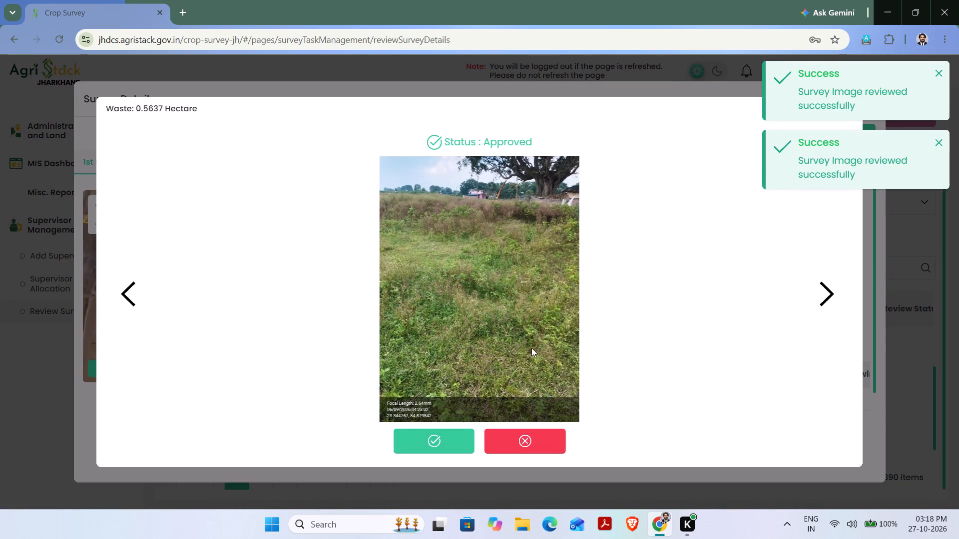
pyautogui.moveTo(507, 351); pyautogui.dragTo(435, 370)
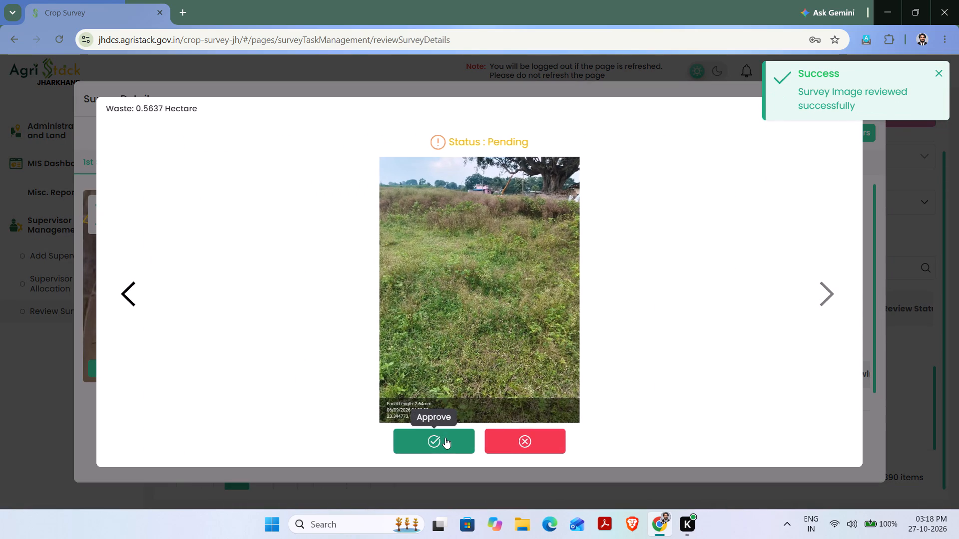
pyautogui.click(445, 438)
pyautogui.moveTo(506, 361); pyautogui.dragTo(438, 377)
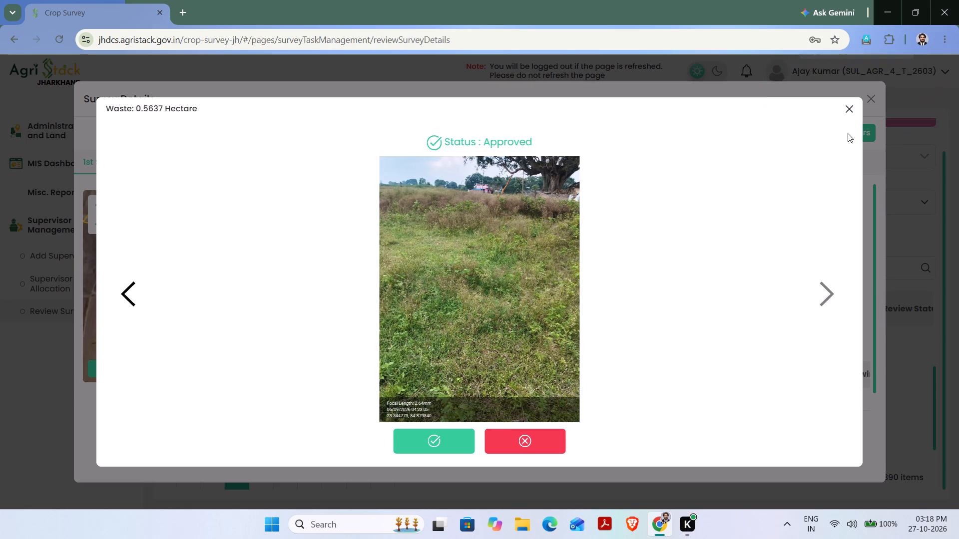
pyautogui.click(849, 107)
# Set the 1st Survey of survey number 1115 to Approve, save the review and return to the survey list.
pyautogui.scroll(-1, 471, 356)
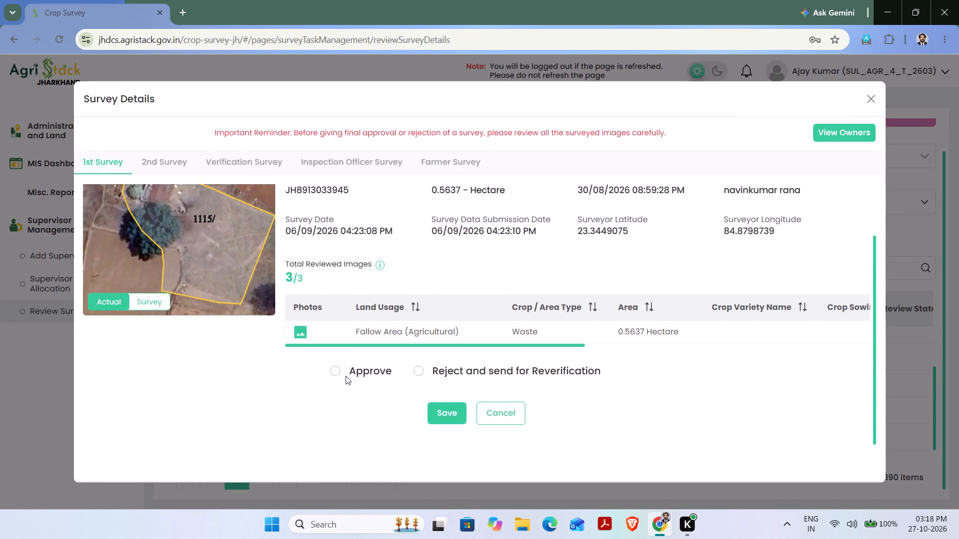
pyautogui.click(346, 373)
pyautogui.click(450, 420)
pyautogui.click(496, 309)
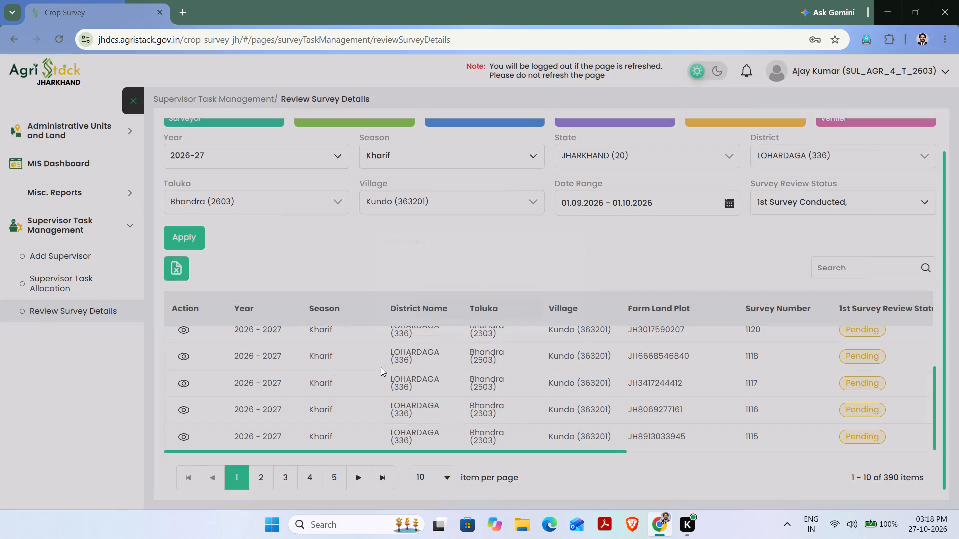
# Reapply the current filters to refresh the list of pending Kundo surveys and go to its first row.
pyautogui.click(195, 242)
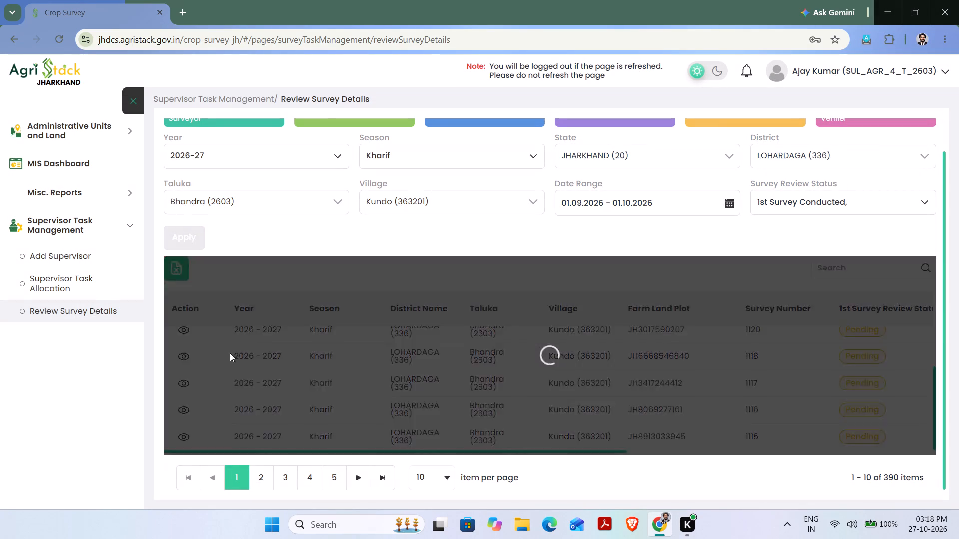
pyautogui.scroll(6, 229, 354)
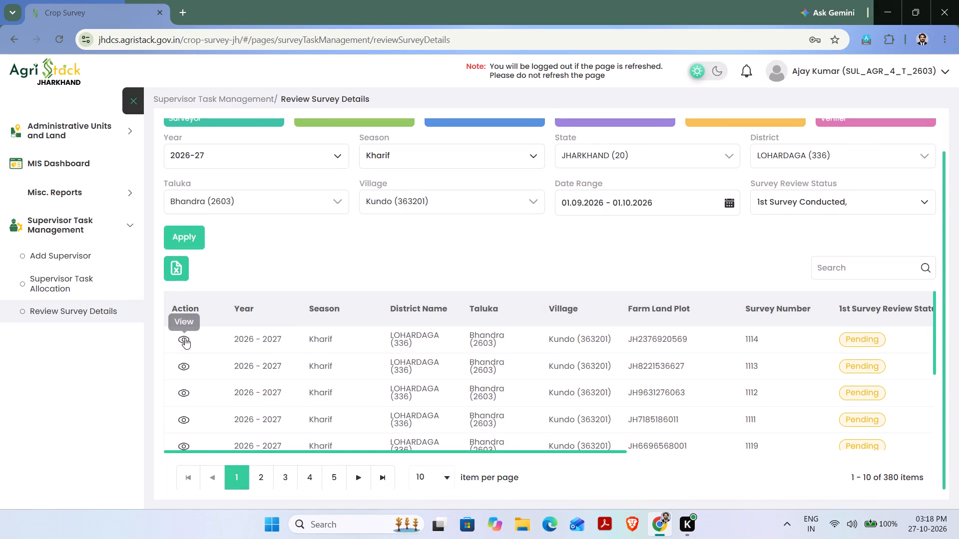
# Open the details of survey number 1114, approve all three of its Fallow photos and close the photo viewer.
pyautogui.click(185, 338)
pyautogui.click(302, 402)
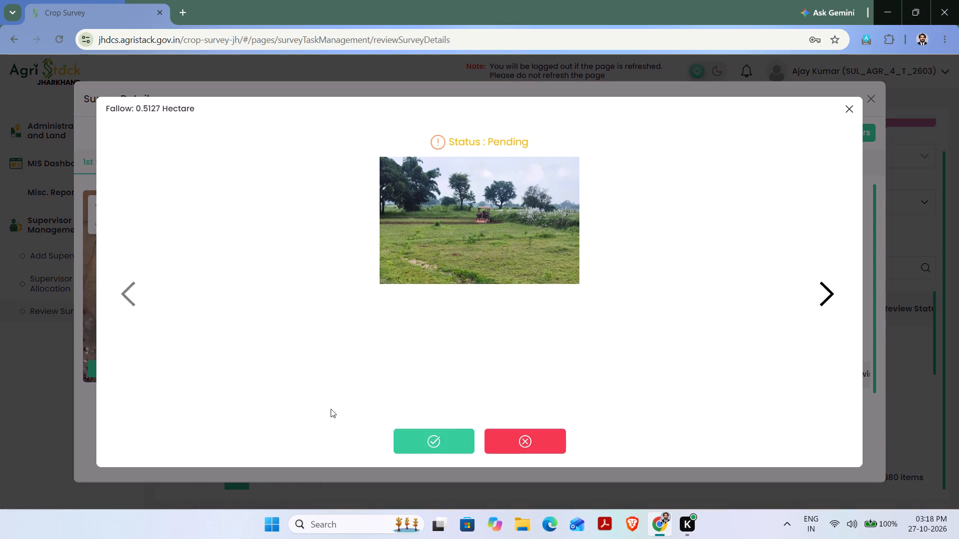
pyautogui.click(419, 434)
pyautogui.moveTo(474, 385); pyautogui.dragTo(402, 393)
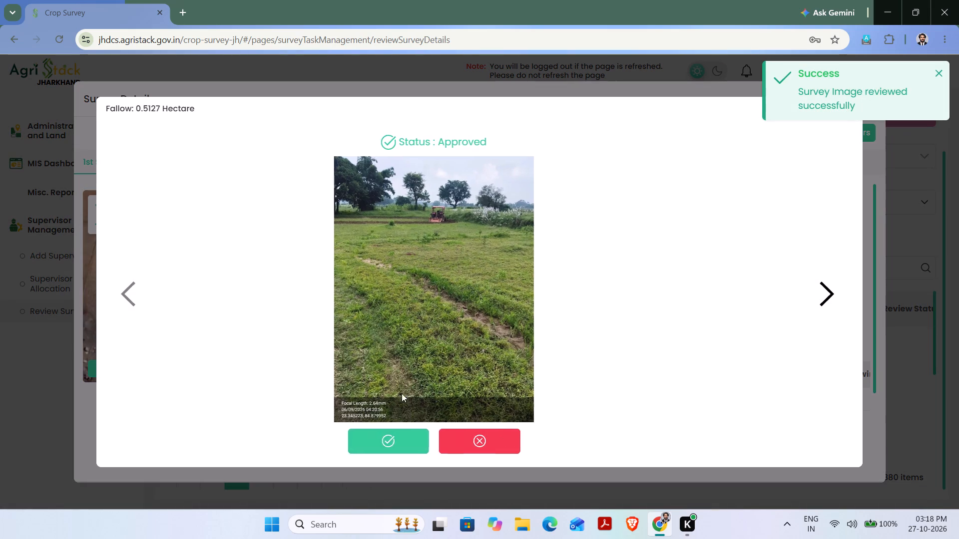
pyautogui.moveTo(402, 393); pyautogui.dragTo(412, 392)
pyautogui.click(424, 436)
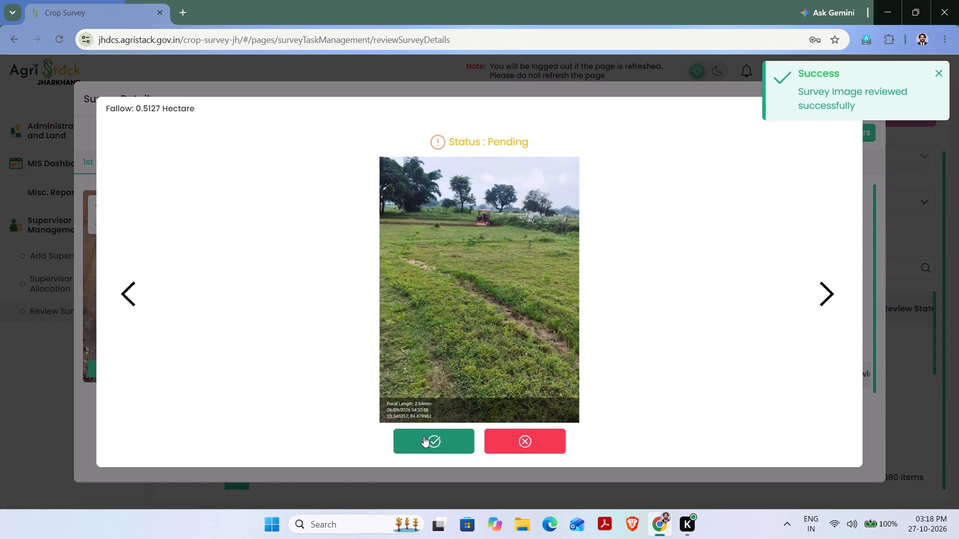
pyautogui.moveTo(487, 356); pyautogui.dragTo(427, 369)
pyautogui.click(427, 445)
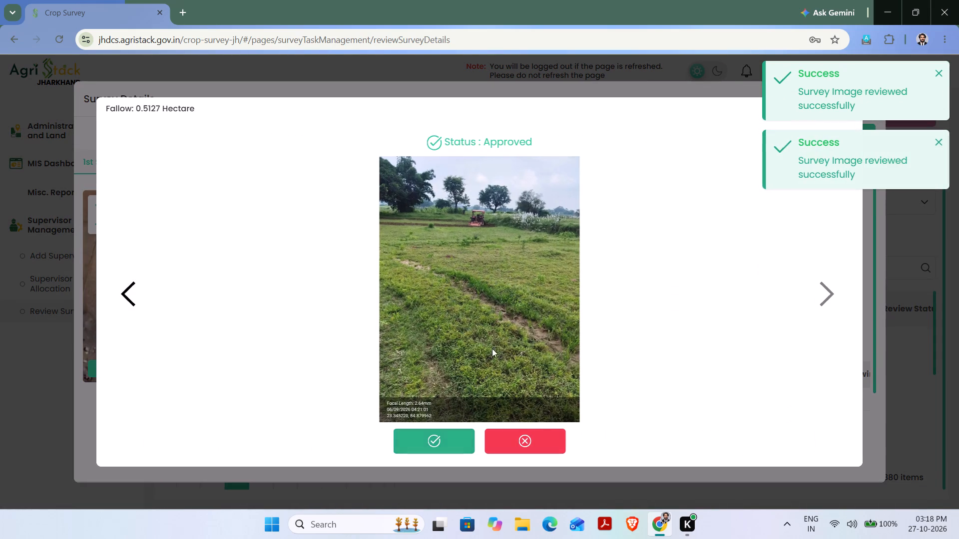
pyautogui.moveTo(495, 345); pyautogui.dragTo(477, 347)
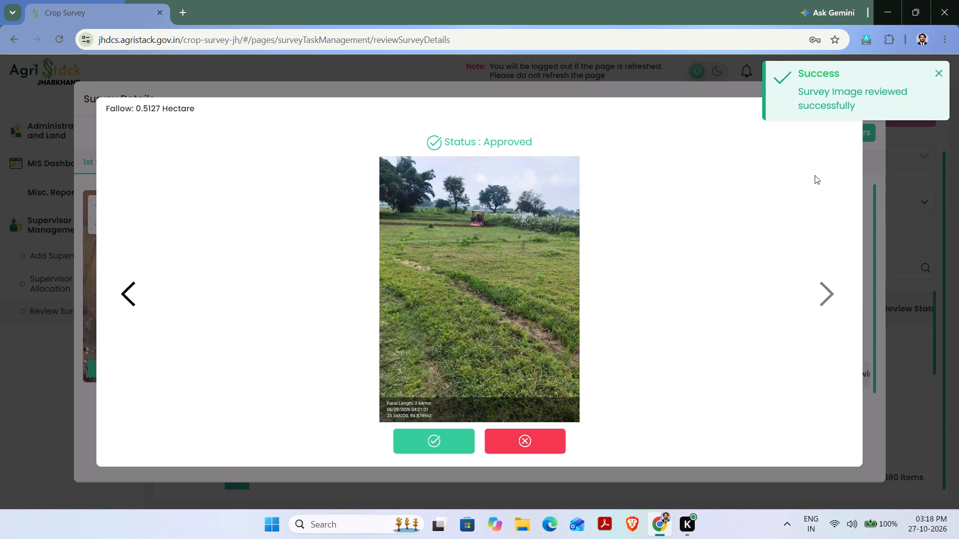
pyautogui.click(845, 105)
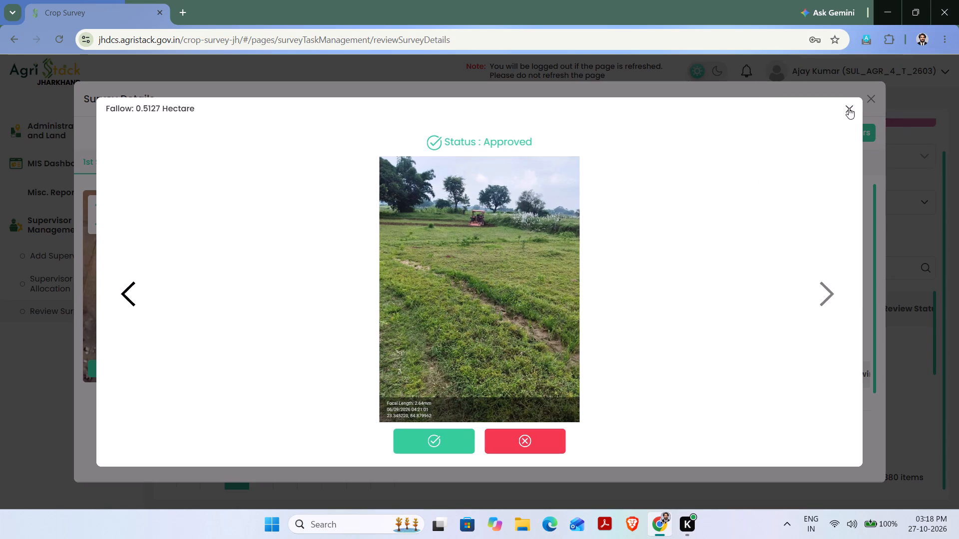
pyautogui.click(849, 108)
# Set the 1st Survey of survey number 1114 to Approve, save the review and return to the survey list.
pyautogui.scroll(-2, 504, 331)
pyautogui.click(373, 355)
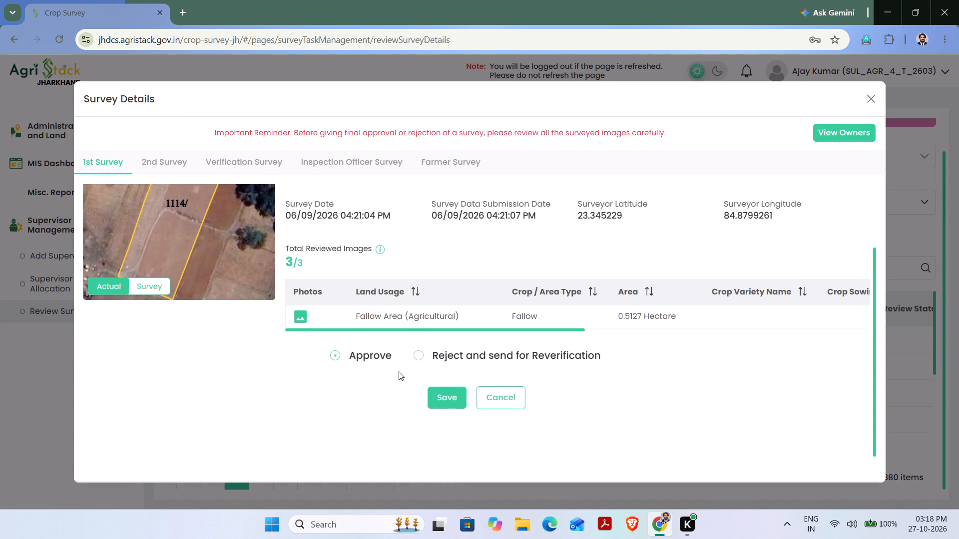
pyautogui.click(448, 411)
pyautogui.click(448, 409)
pyautogui.click(446, 394)
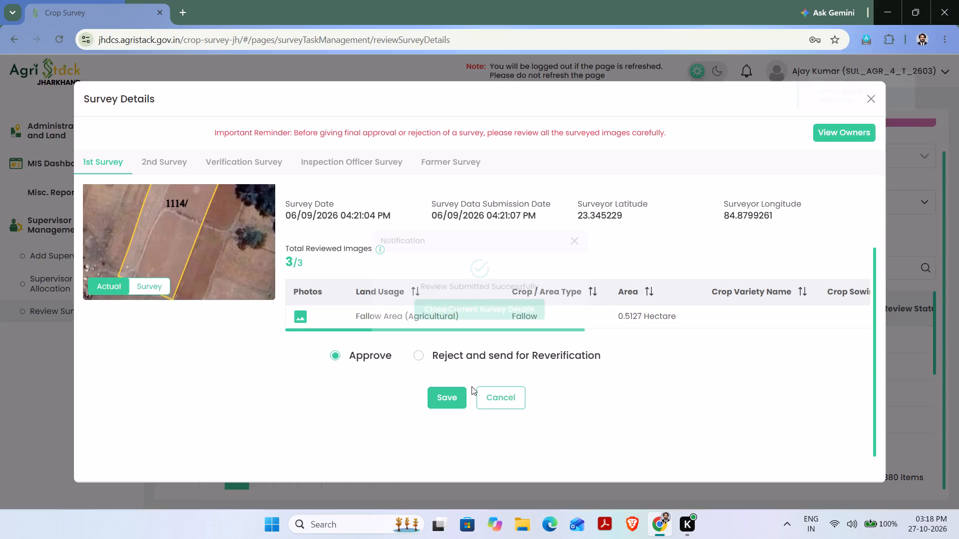
pyautogui.click(496, 311)
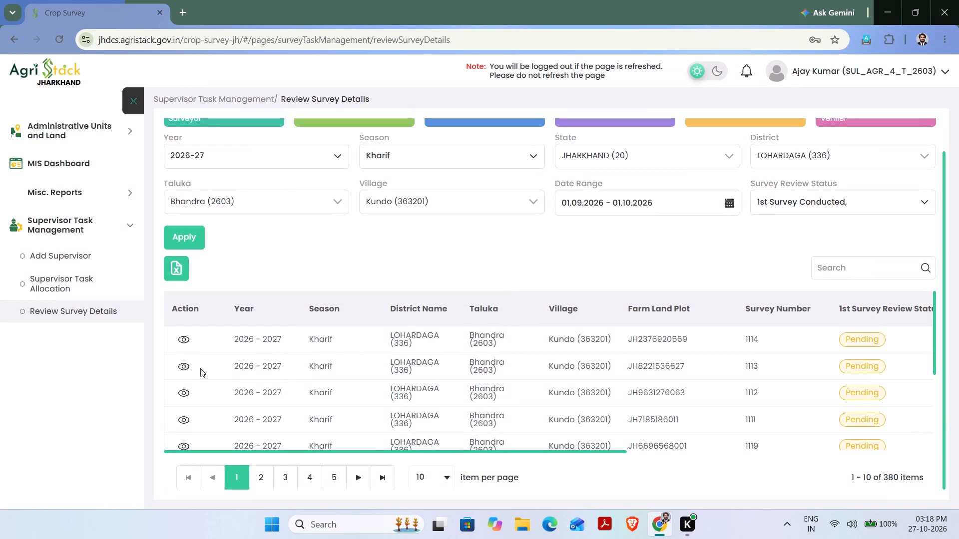
# Open the details of survey number 1113, approve all three of its Fallow photos and close the photo viewer.
pyautogui.click(185, 367)
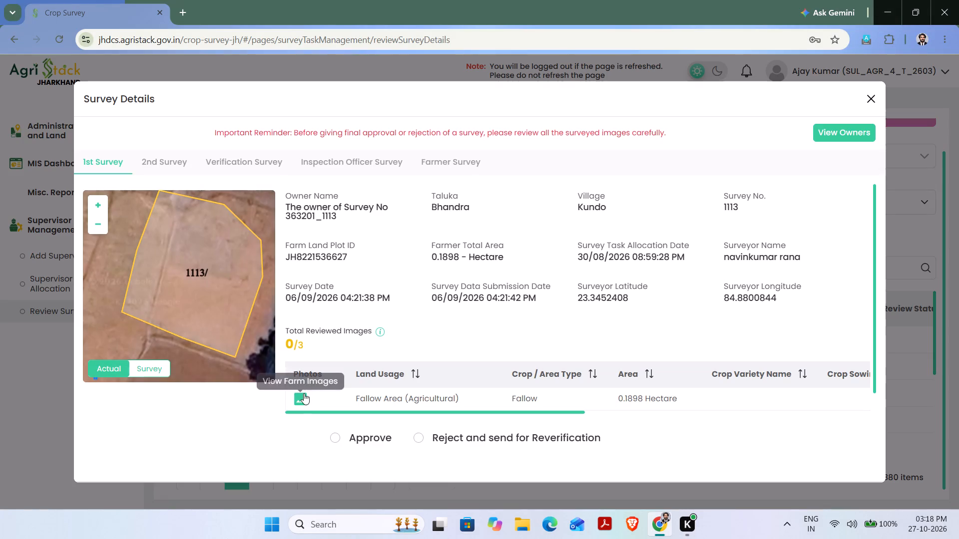
pyautogui.click(304, 393)
pyautogui.click(413, 437)
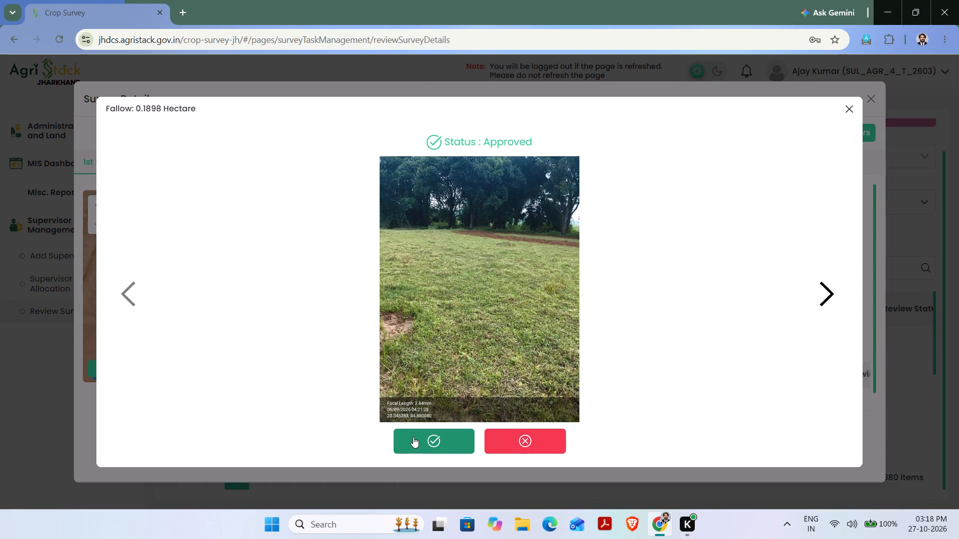
pyautogui.moveTo(513, 382); pyautogui.dragTo(445, 389)
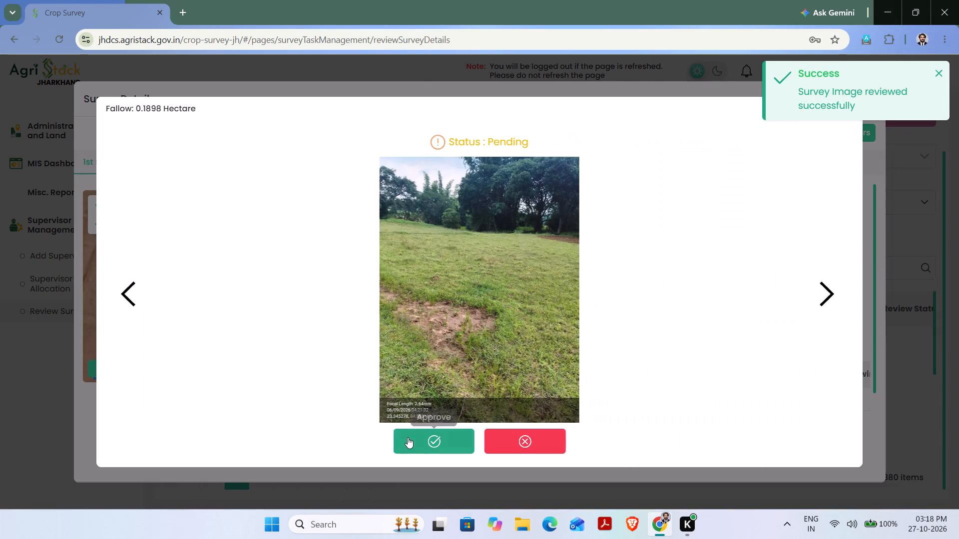
pyautogui.click(407, 437)
pyautogui.moveTo(524, 376); pyautogui.dragTo(450, 381)
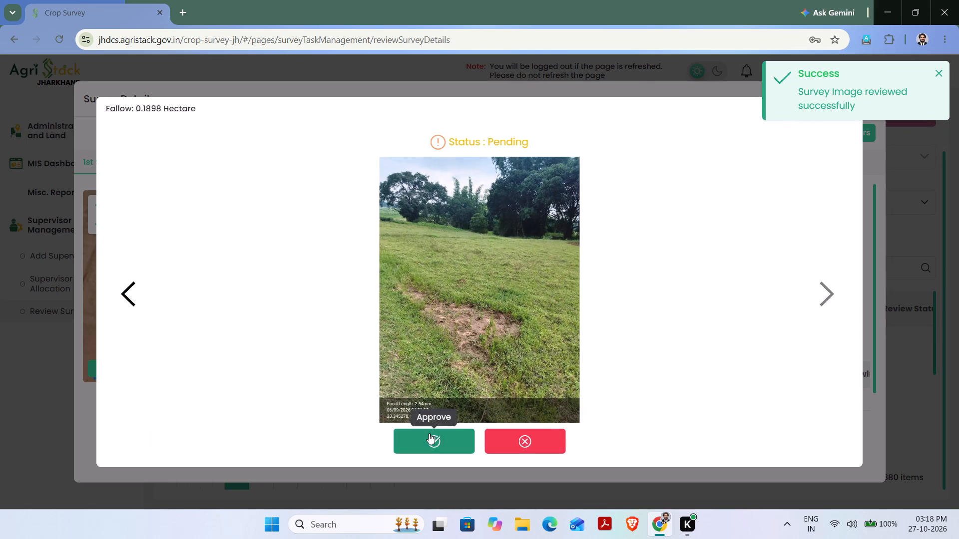
pyautogui.click(429, 433)
pyautogui.moveTo(498, 368); pyautogui.dragTo(459, 368)
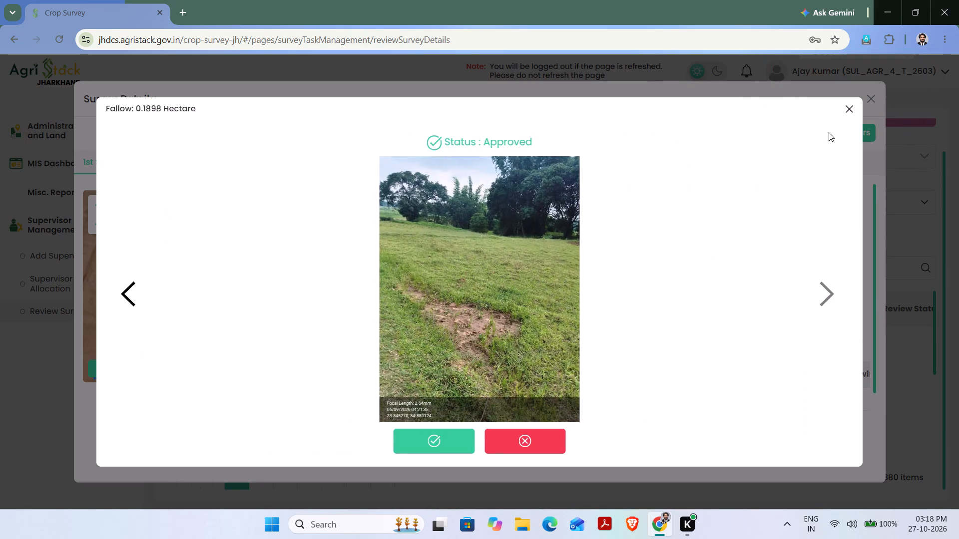
pyautogui.click(852, 112)
# Set the 1st Survey of survey number 1113 to Approve, save the review and return to the survey list.
pyautogui.scroll(-2, 539, 295)
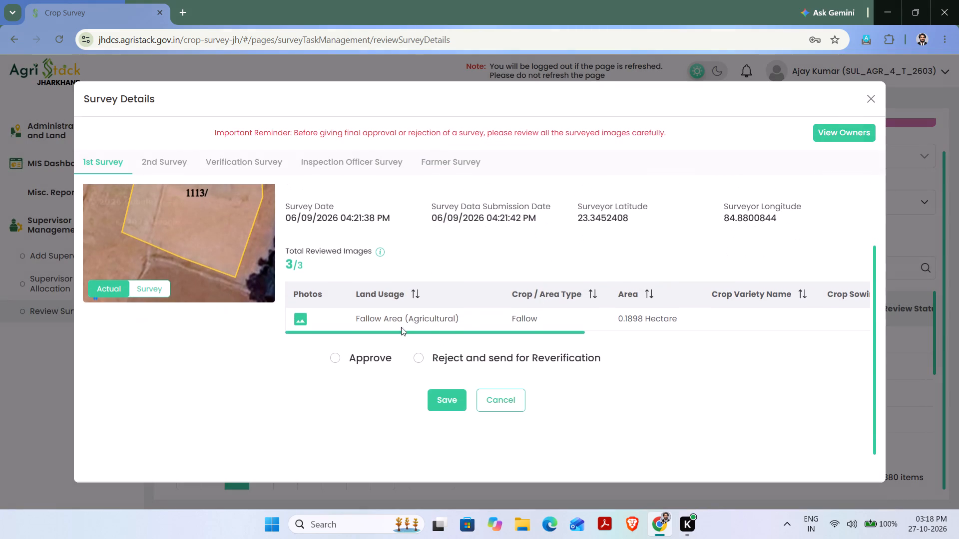
pyautogui.click(375, 349)
pyautogui.click(445, 395)
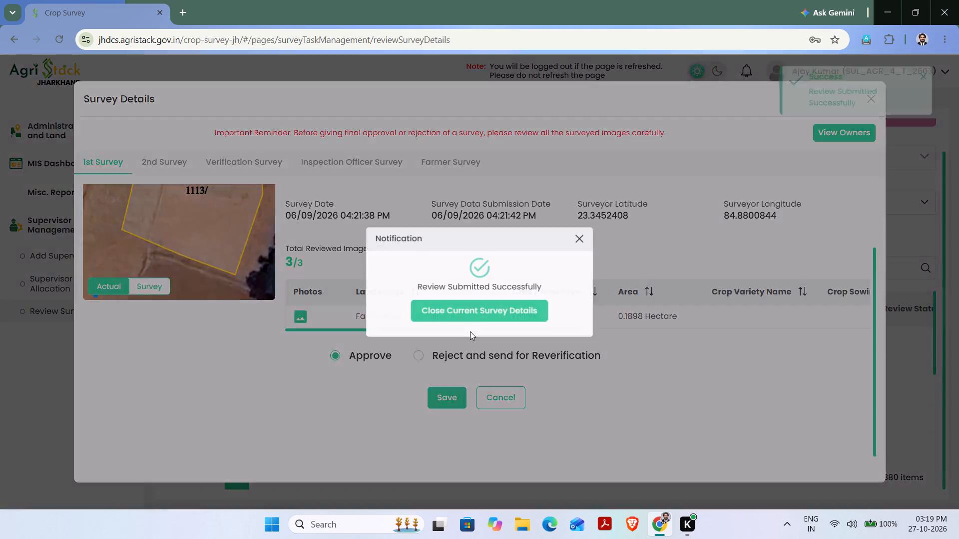
pyautogui.click(477, 309)
# Open the details of survey number 1112, approve all three of its चावल crop photos and close the photo viewer.
pyautogui.click(179, 391)
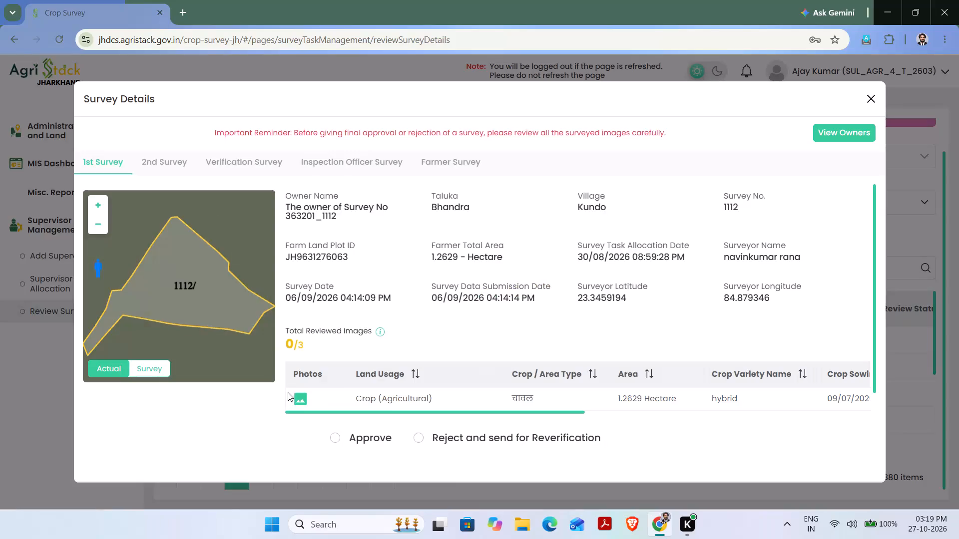
pyautogui.click(304, 396)
pyautogui.click(424, 430)
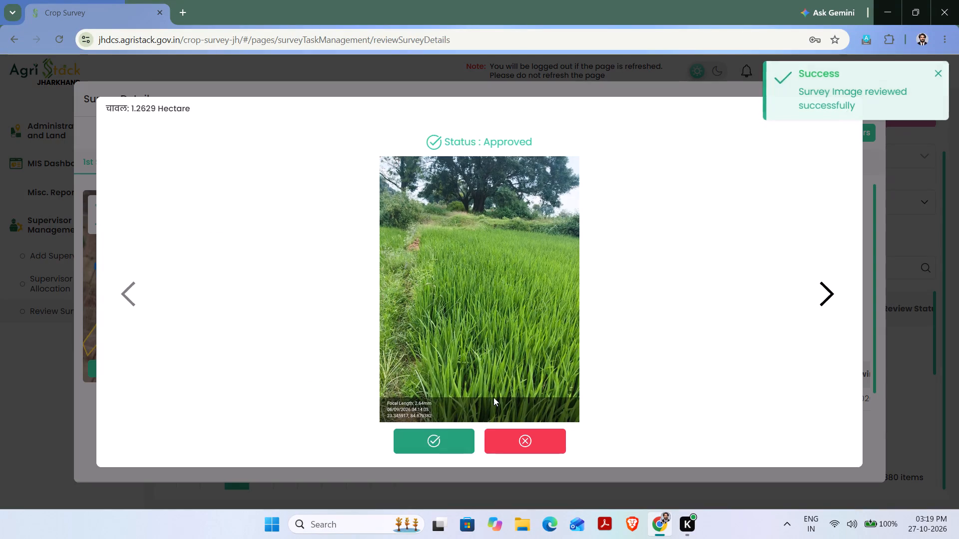
pyautogui.moveTo(511, 383); pyautogui.dragTo(419, 393)
pyautogui.click(436, 439)
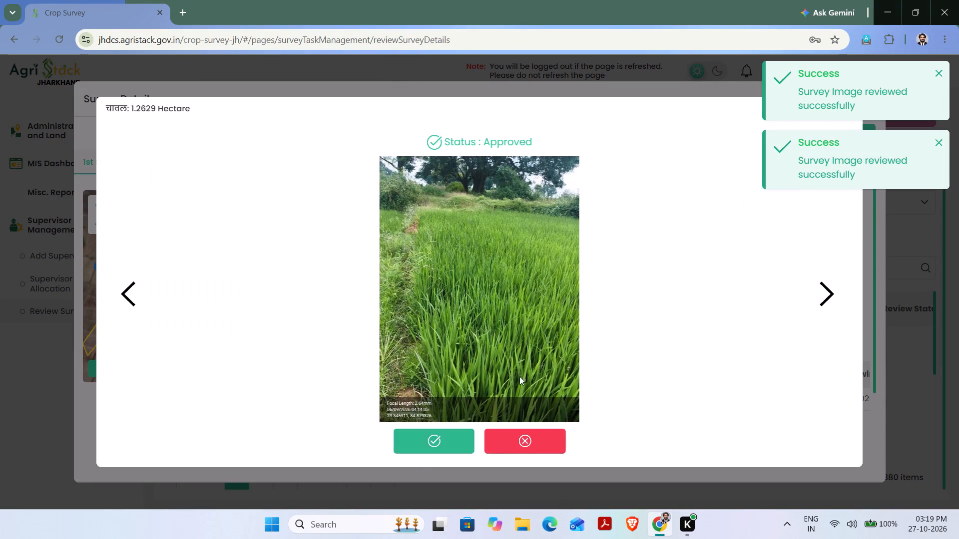
pyautogui.moveTo(515, 372); pyautogui.dragTo(425, 378)
pyautogui.click(432, 438)
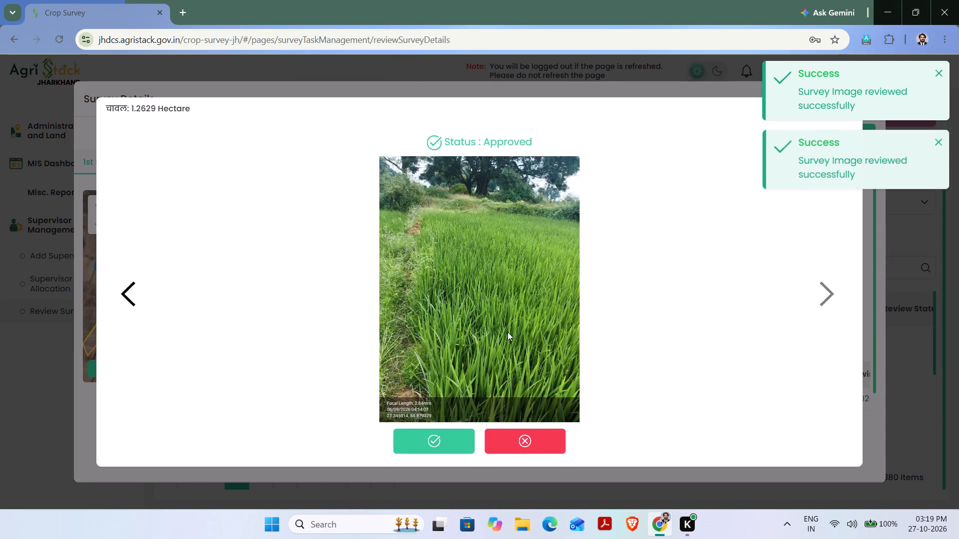
pyautogui.moveTo(500, 332); pyautogui.dragTo(446, 337)
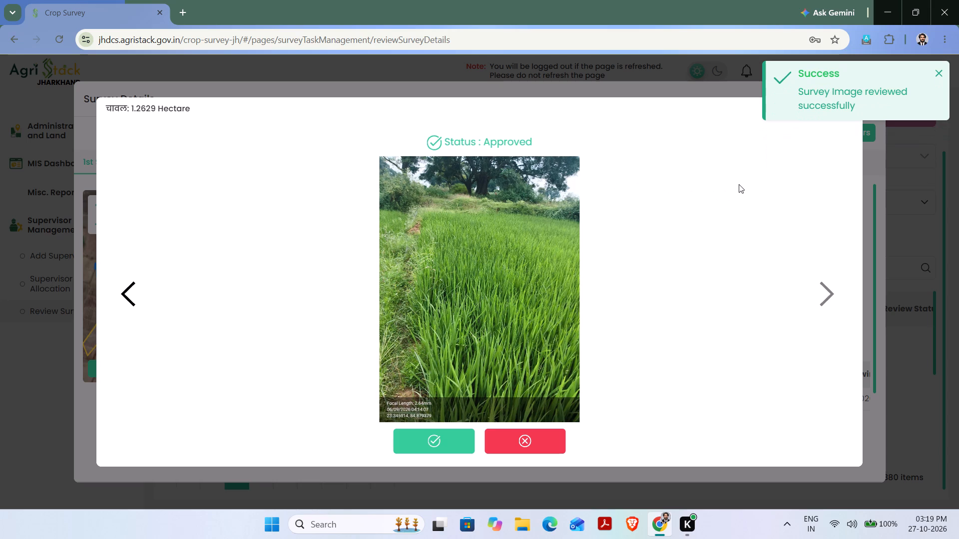
pyautogui.click(850, 110)
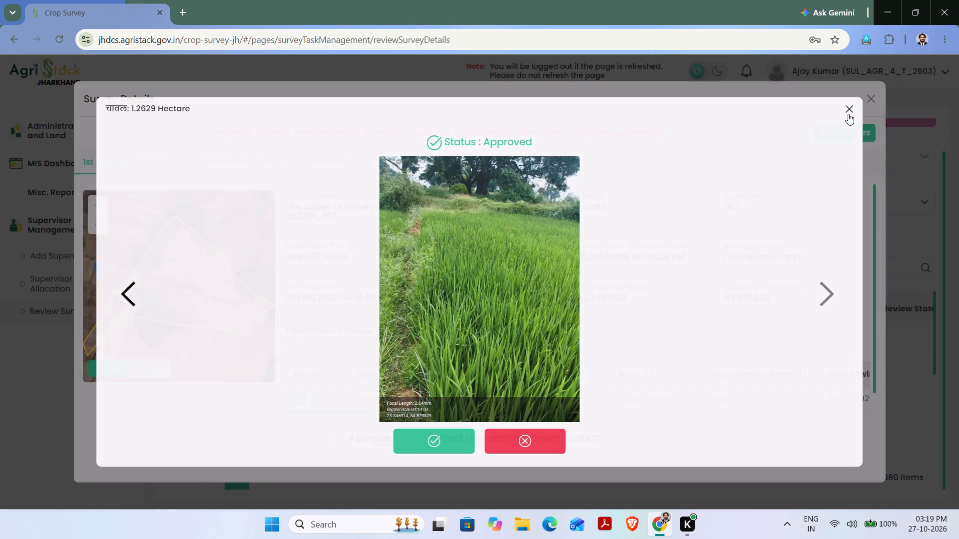
# Set the 1st Survey of survey number 1112 to Approve, save the review and return to the survey list.
pyautogui.scroll(-2, 469, 340)
pyautogui.click(361, 360)
pyautogui.click(436, 394)
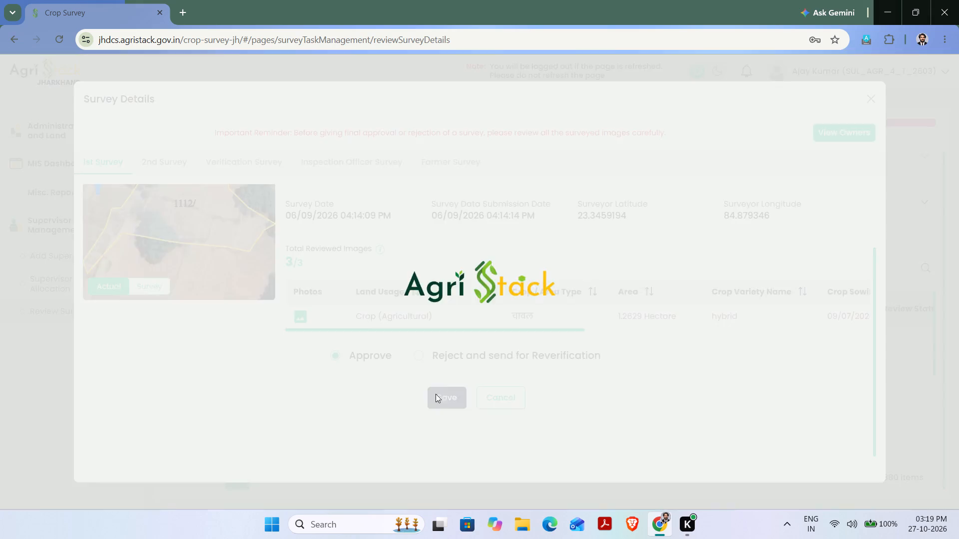
pyautogui.click(496, 308)
# Open the details of survey number 1111, approve all three of its चावल crop photos and close the photo viewer.
pyautogui.click(188, 418)
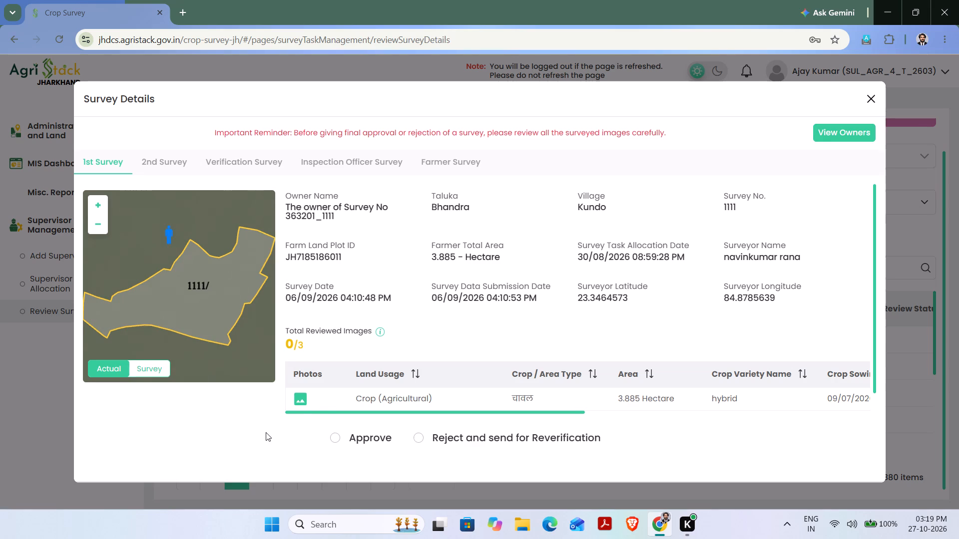
pyautogui.click(301, 398)
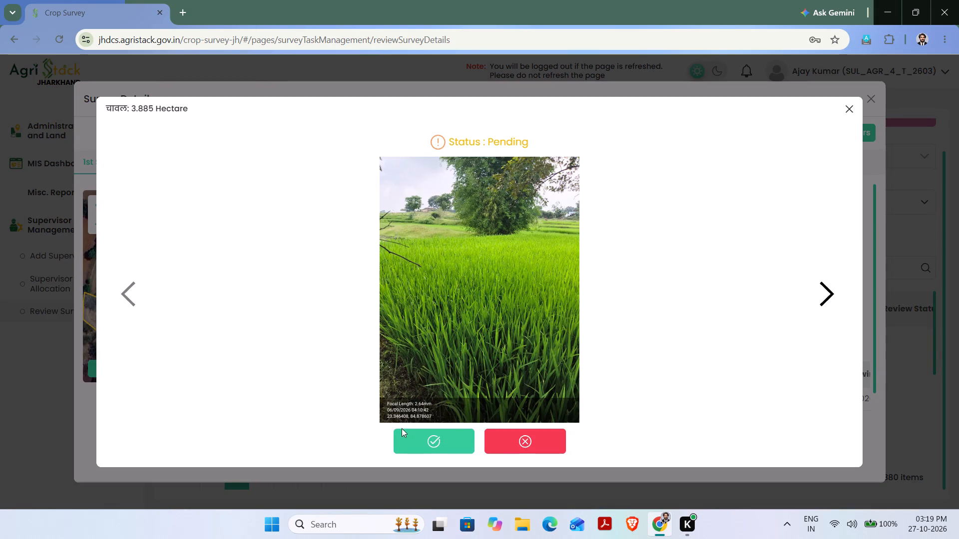
pyautogui.click(411, 437)
pyautogui.moveTo(503, 392); pyautogui.dragTo(427, 403)
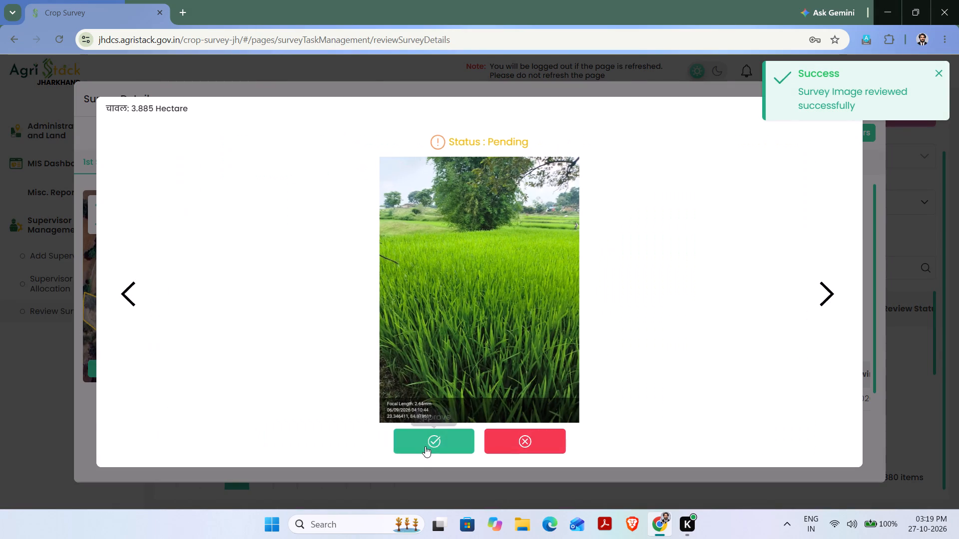
pyautogui.click(426, 446)
pyautogui.moveTo(510, 388); pyautogui.dragTo(443, 398)
pyautogui.click(411, 450)
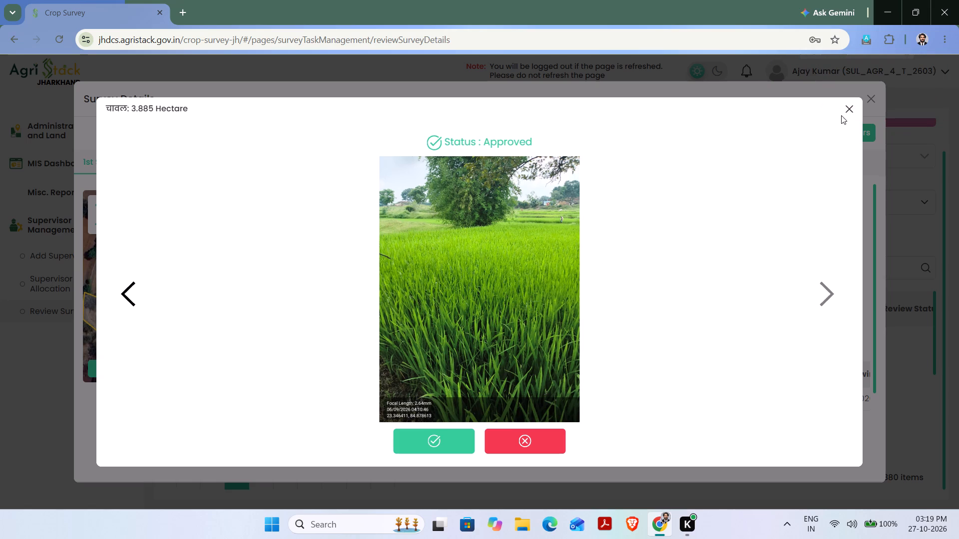
pyautogui.click(846, 109)
# Set the 1st Survey of survey number 1111 to Approve, save the review and return to the survey list.
pyautogui.scroll(-1, 478, 385)
pyautogui.click(366, 377)
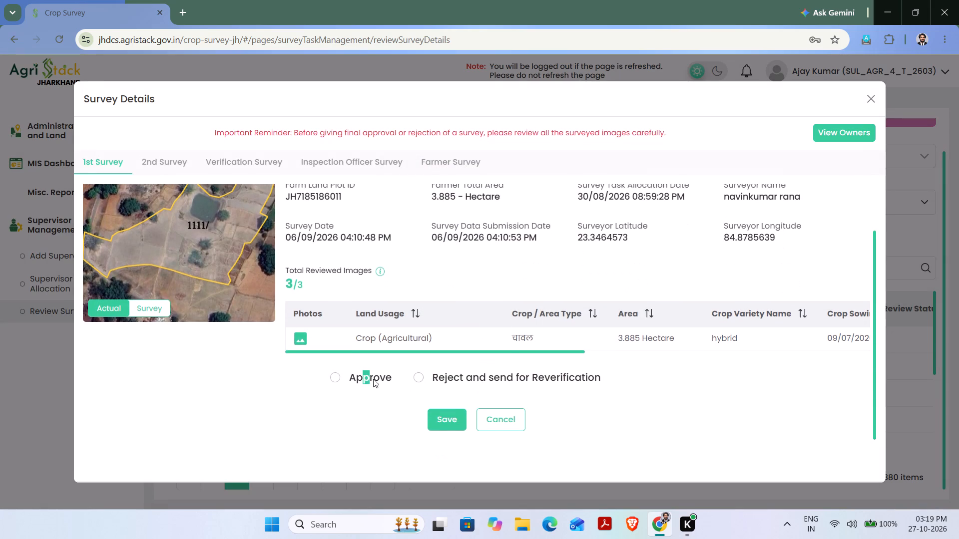
pyautogui.click(366, 375)
pyautogui.click(440, 415)
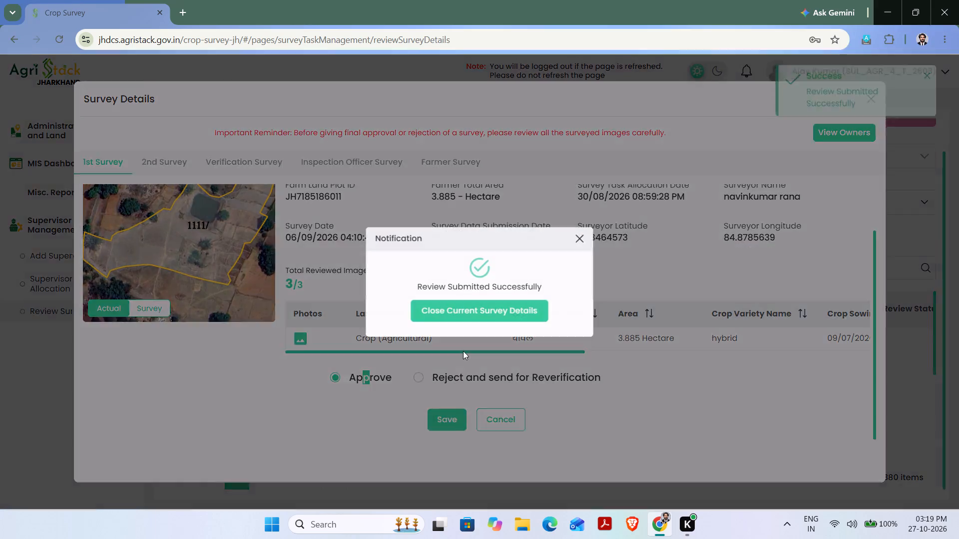
pyautogui.click(450, 306)
# Open the details of survey number 1119, approve all three of its Other NA uses photos and close the photo viewer.
pyautogui.click(187, 443)
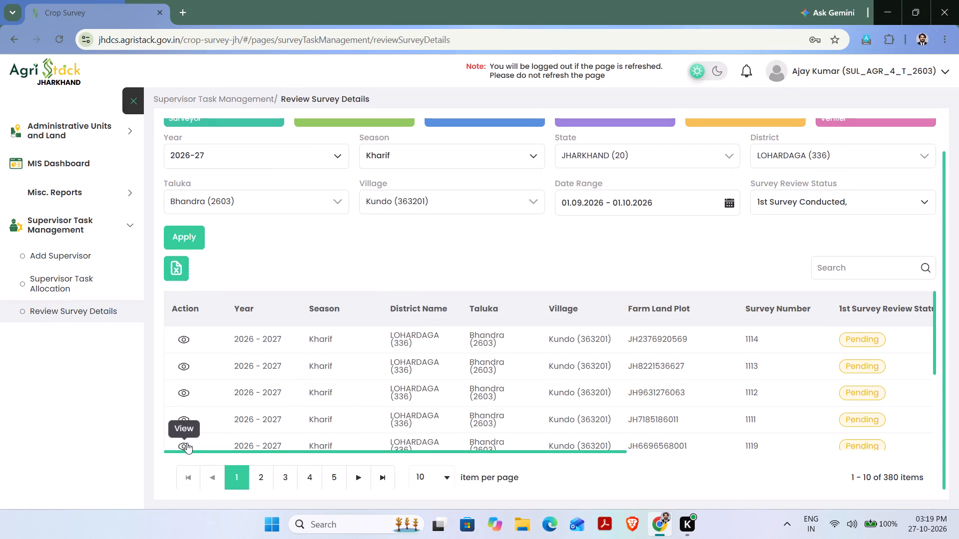
pyautogui.click(298, 401)
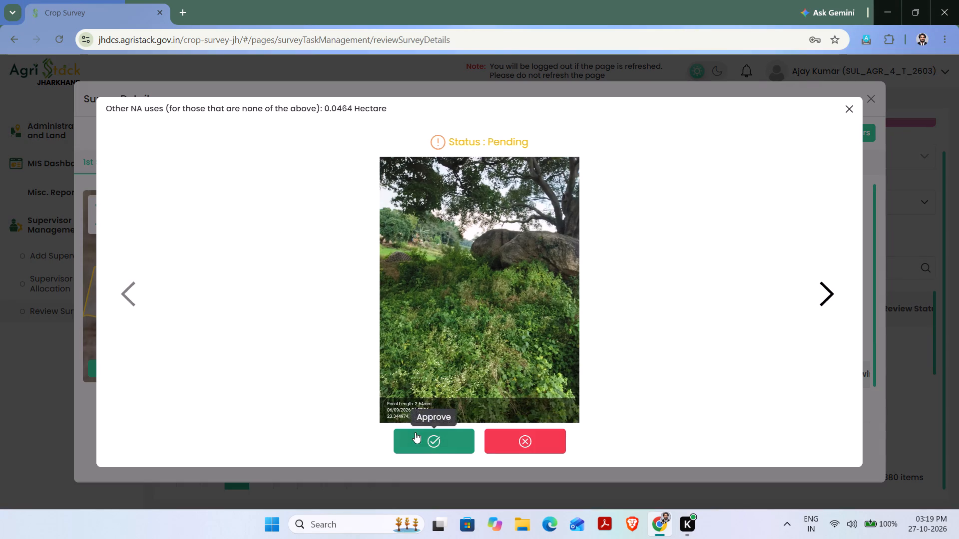
pyautogui.click(415, 432)
pyautogui.moveTo(496, 390); pyautogui.dragTo(430, 399)
pyautogui.click(430, 439)
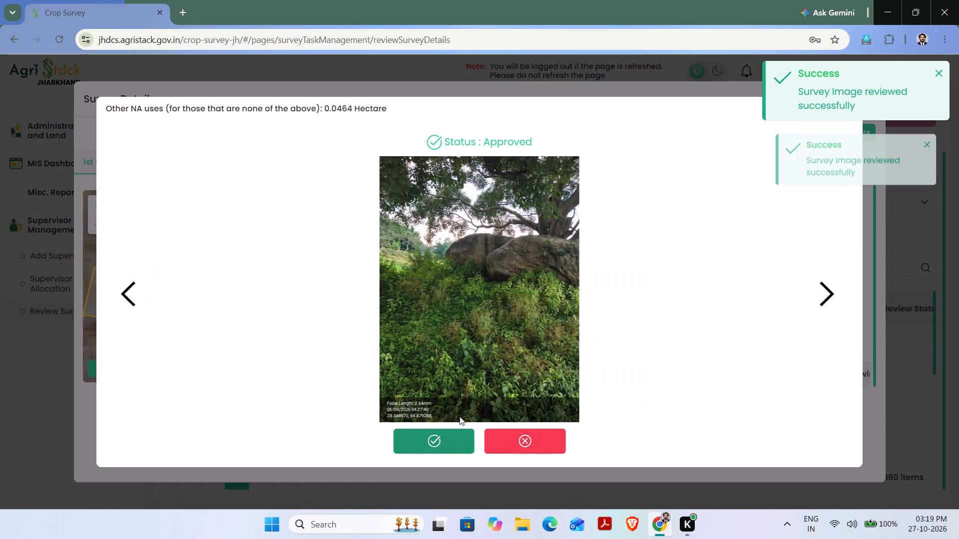
pyautogui.moveTo(491, 383); pyautogui.dragTo(426, 386)
pyautogui.click(444, 442)
pyautogui.moveTo(514, 360); pyautogui.dragTo(466, 356)
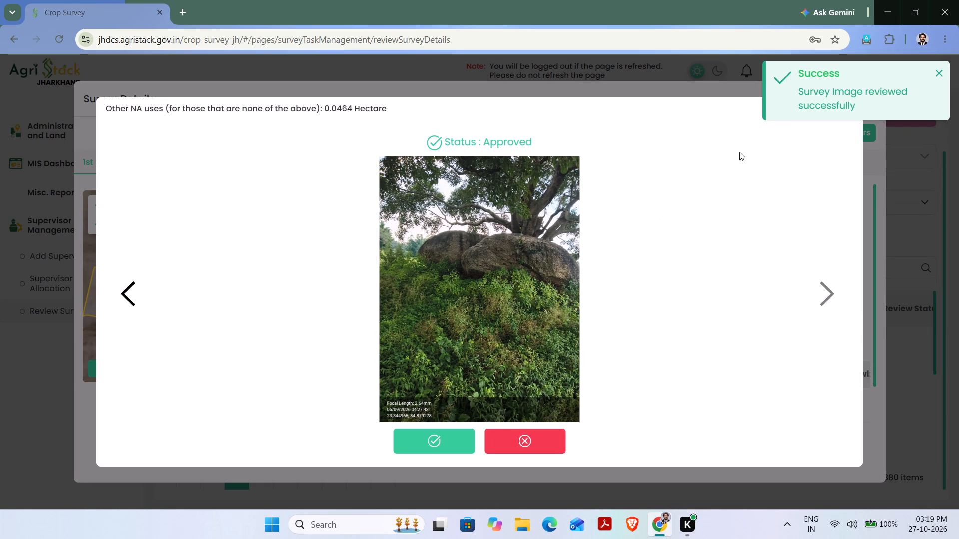
pyautogui.click(850, 106)
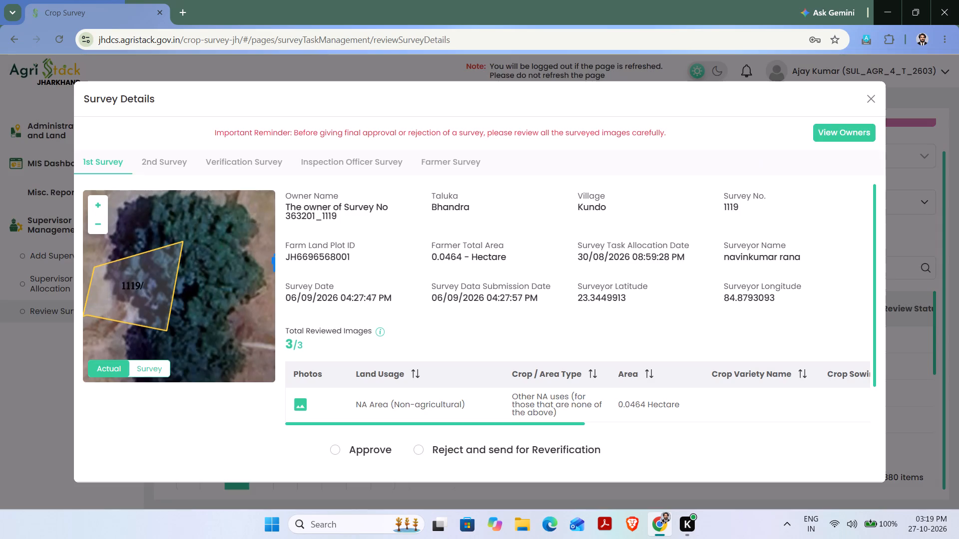
# Set the 1st Survey of survey number 1119 to Approve, save the review and return to the survey list.
pyautogui.scroll(-1, 400, 360)
pyautogui.click(375, 354)
pyautogui.click(443, 394)
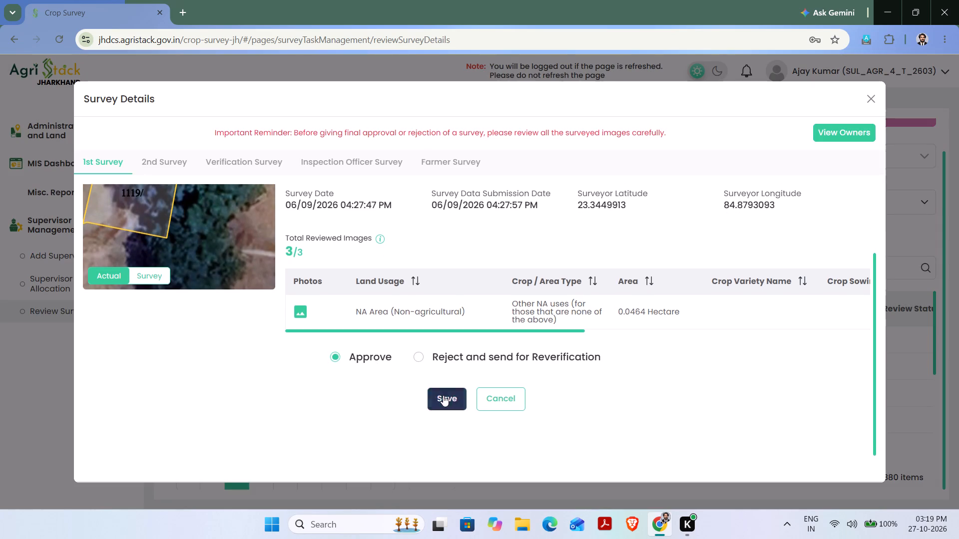
pyautogui.click(467, 304)
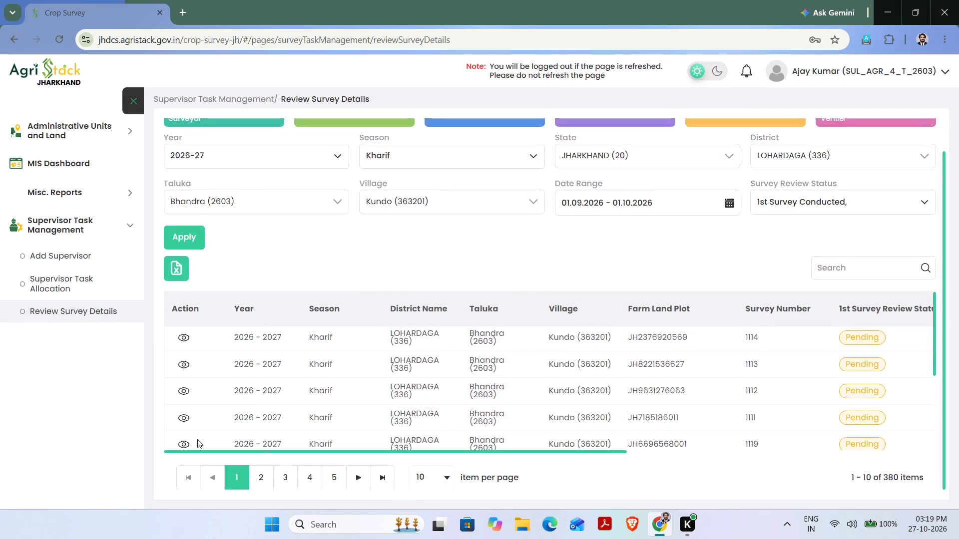
# Open the details of survey number 1124, approve all three of its Fallow photos and close the photo viewer.
pyautogui.scroll(-5, 197, 439)
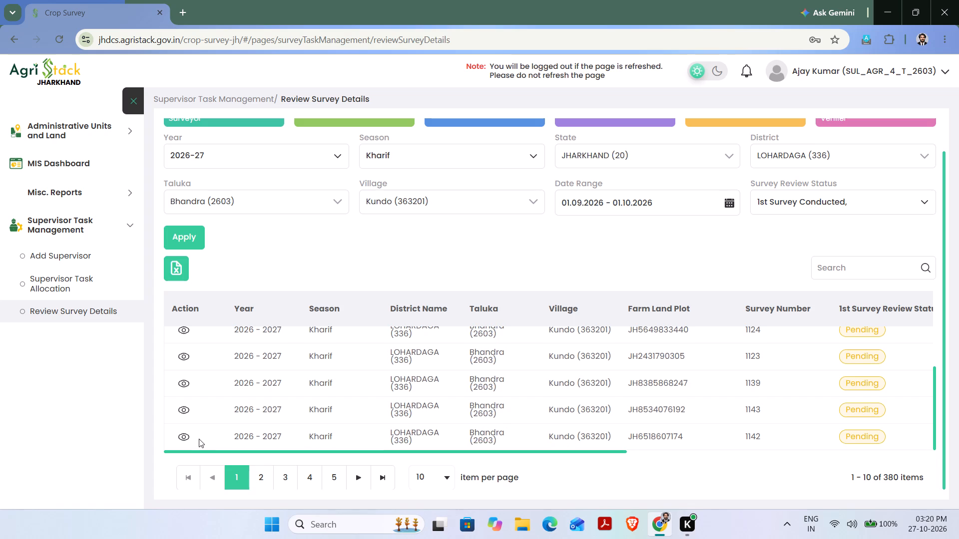
pyautogui.click(179, 330)
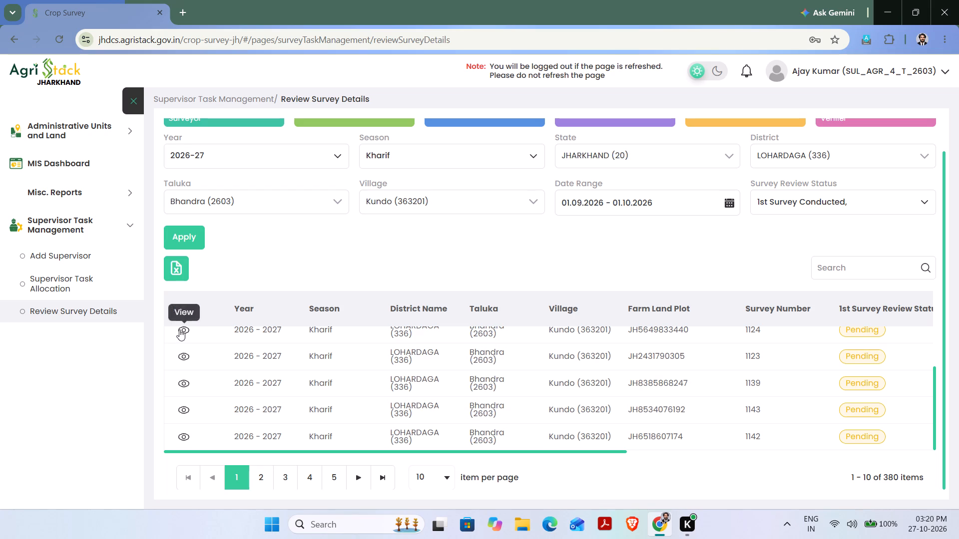
pyautogui.click(301, 401)
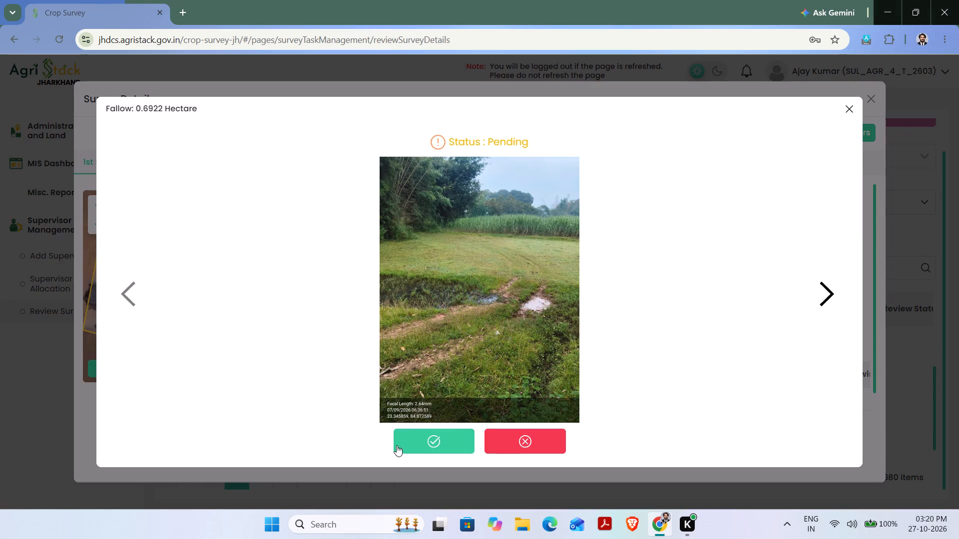
pyautogui.click(420, 451)
pyautogui.moveTo(499, 377); pyautogui.dragTo(417, 393)
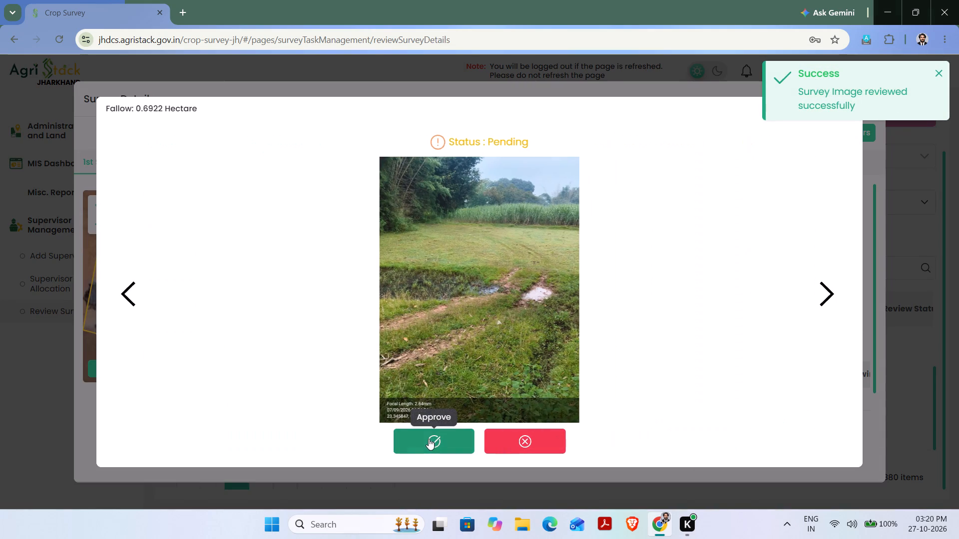
pyautogui.click(429, 439)
pyautogui.moveTo(513, 366); pyautogui.dragTo(409, 391)
pyautogui.click(410, 442)
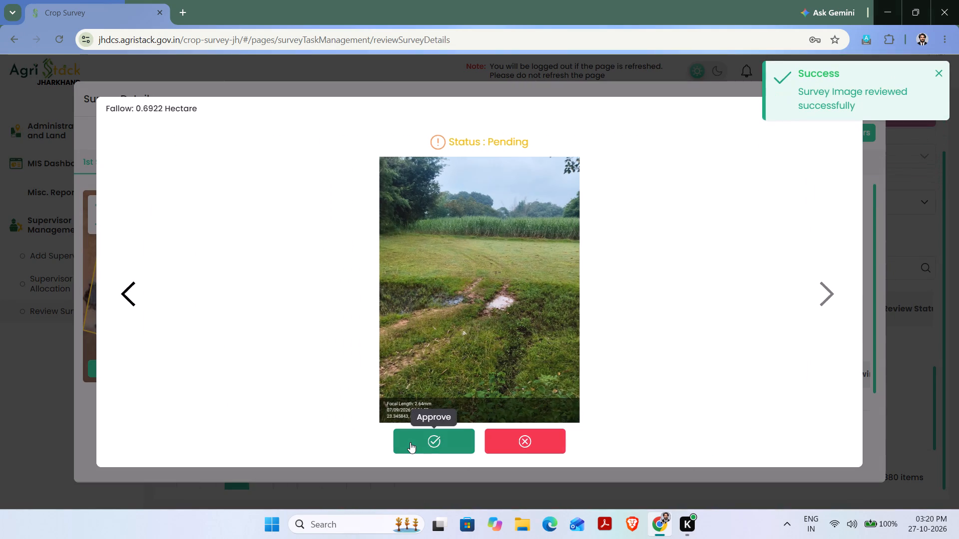
pyautogui.moveTo(514, 370); pyautogui.dragTo(468, 371)
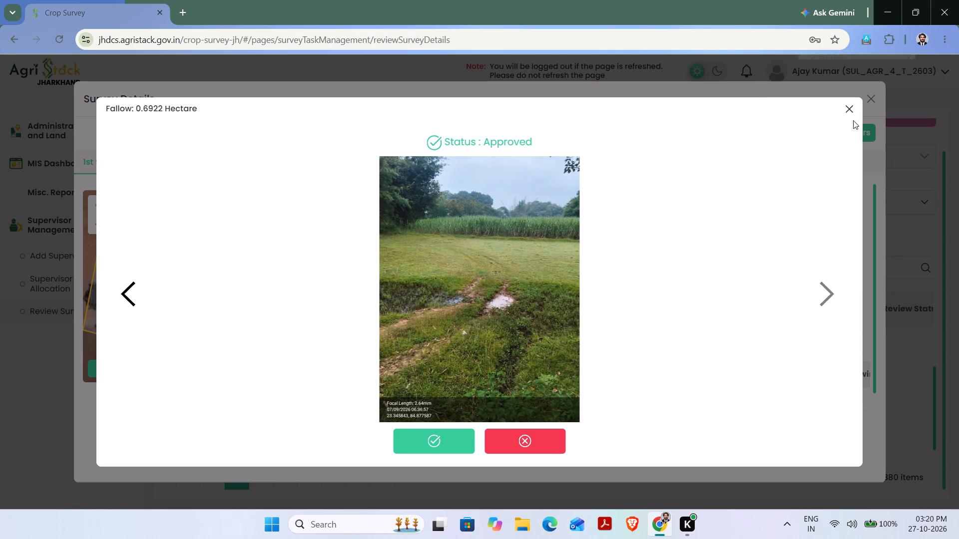
pyautogui.click(845, 110)
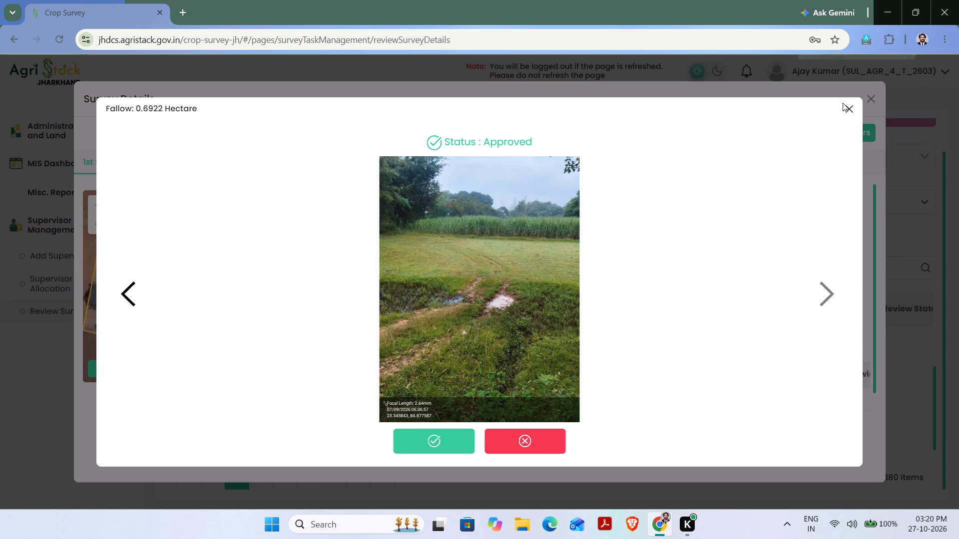
pyautogui.click(851, 111)
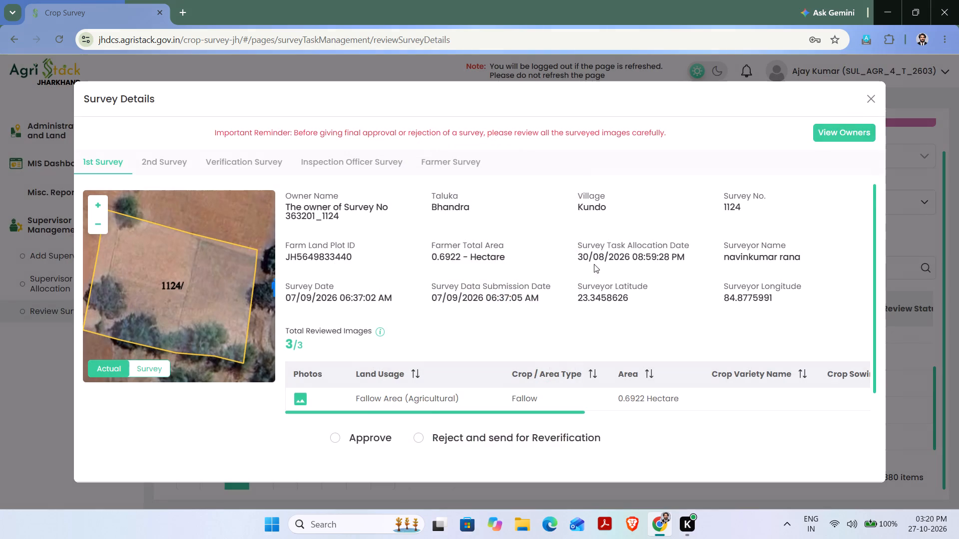
# Set the 1st Survey of survey number 1124 to Approve, save the review and return to the survey list.
pyautogui.scroll(-2, 590, 267)
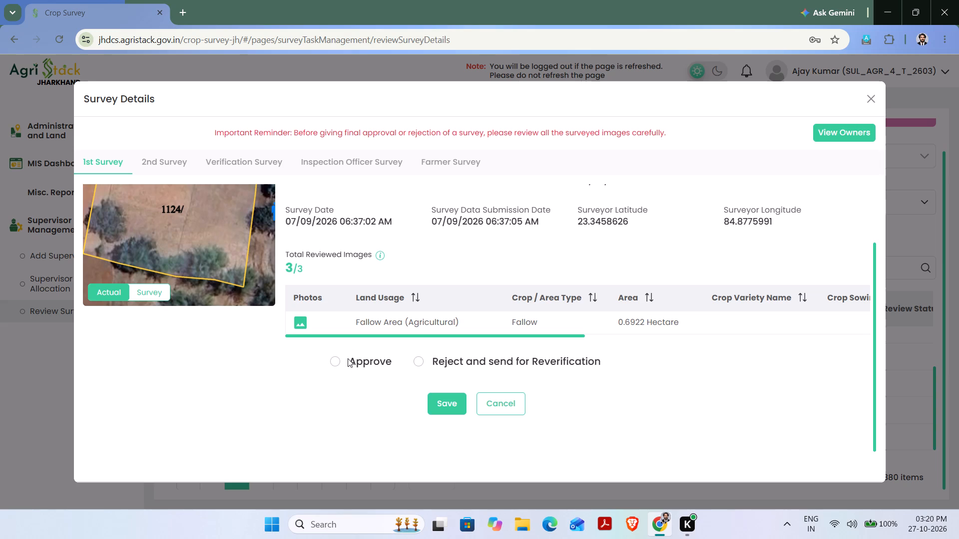
pyautogui.click(348, 358)
pyautogui.click(439, 397)
pyautogui.click(492, 305)
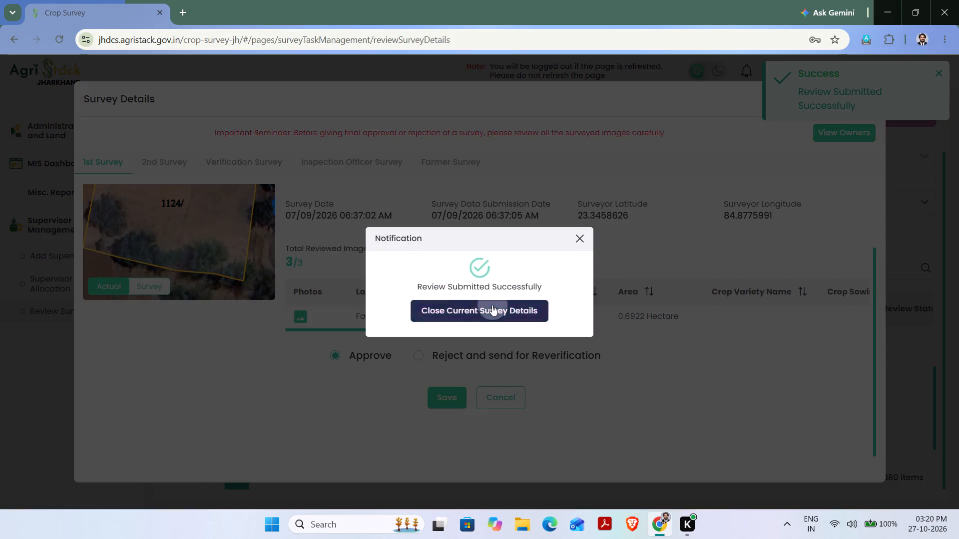
# Open the details of survey number 1123, approve all three of its आम photos and close the photo viewer.
pyautogui.click(186, 354)
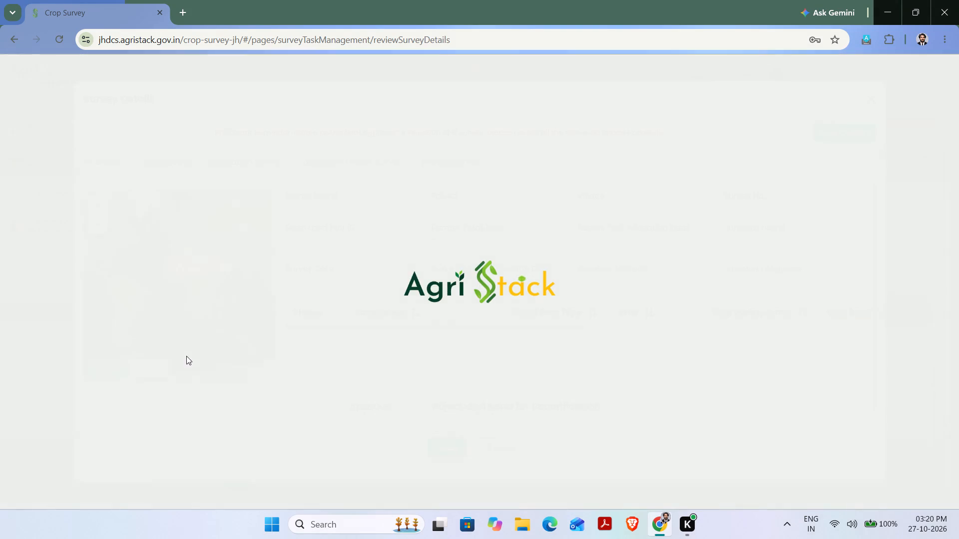
pyautogui.click(299, 398)
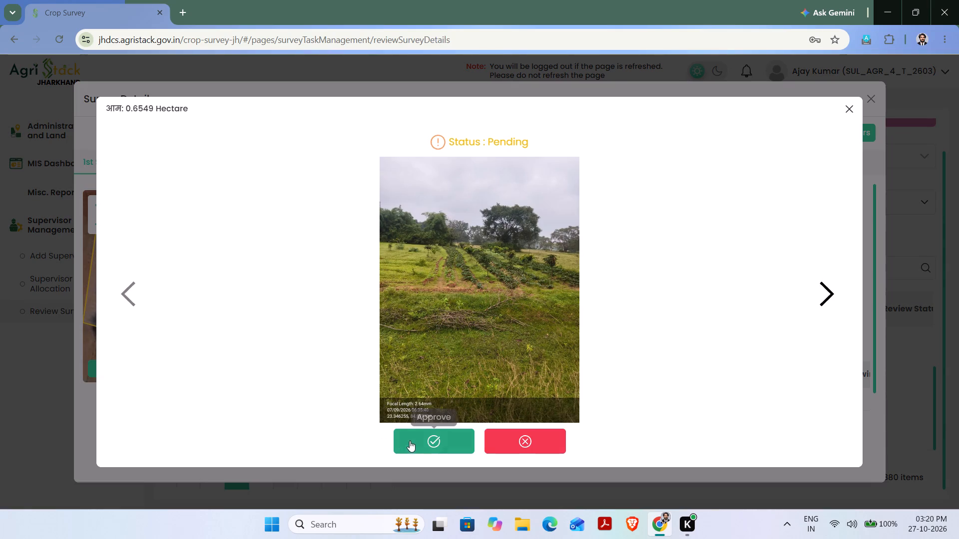
pyautogui.click(413, 442)
pyautogui.moveTo(543, 382); pyautogui.dragTo(442, 403)
pyautogui.click(437, 450)
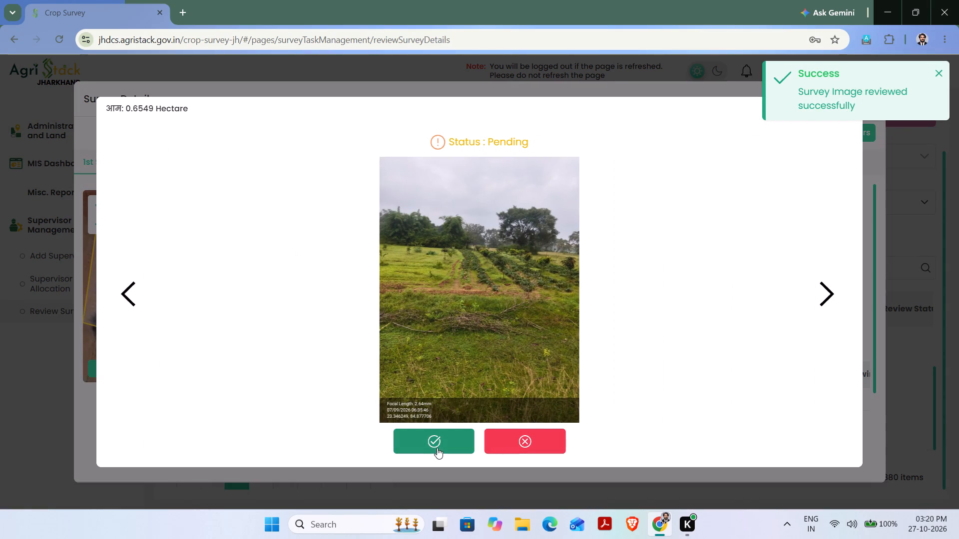
pyautogui.moveTo(516, 389); pyautogui.dragTo(431, 399)
pyautogui.click(424, 444)
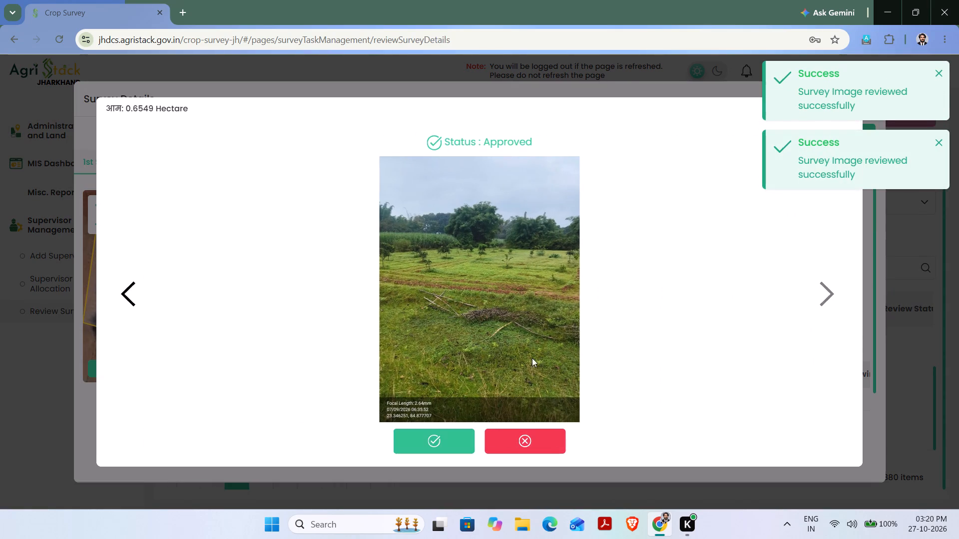
pyautogui.moveTo(530, 357); pyautogui.dragTo(502, 356)
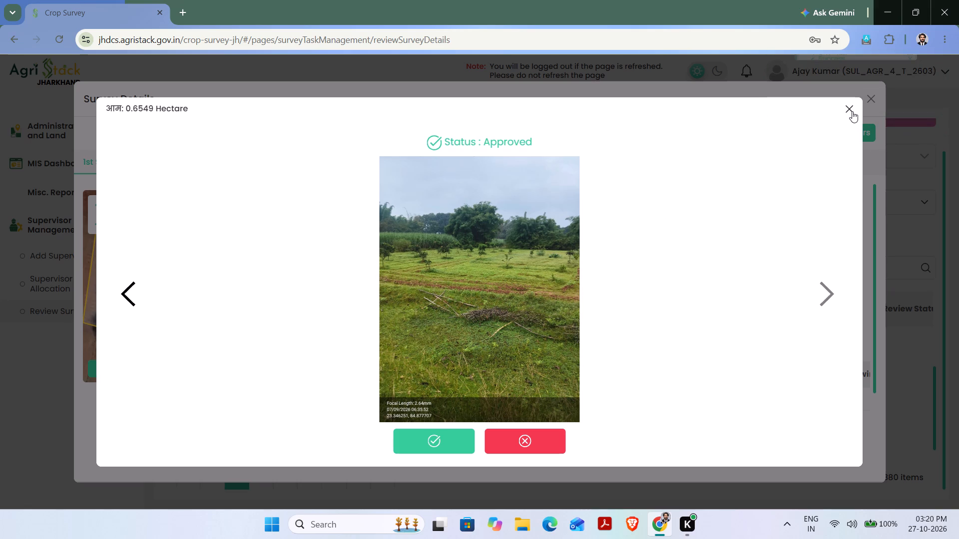
pyautogui.click(852, 111)
# Set the 1st Survey of survey number 1123 to Approve, save the review and return to the survey list.
pyautogui.scroll(-1, 549, 258)
pyautogui.click(327, 376)
pyautogui.click(341, 380)
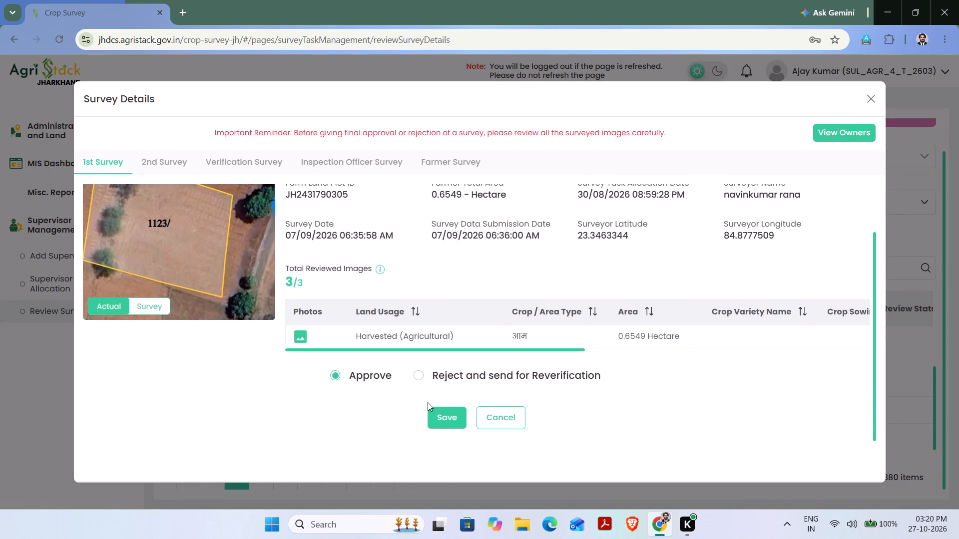
pyautogui.click(439, 417)
pyautogui.click(495, 314)
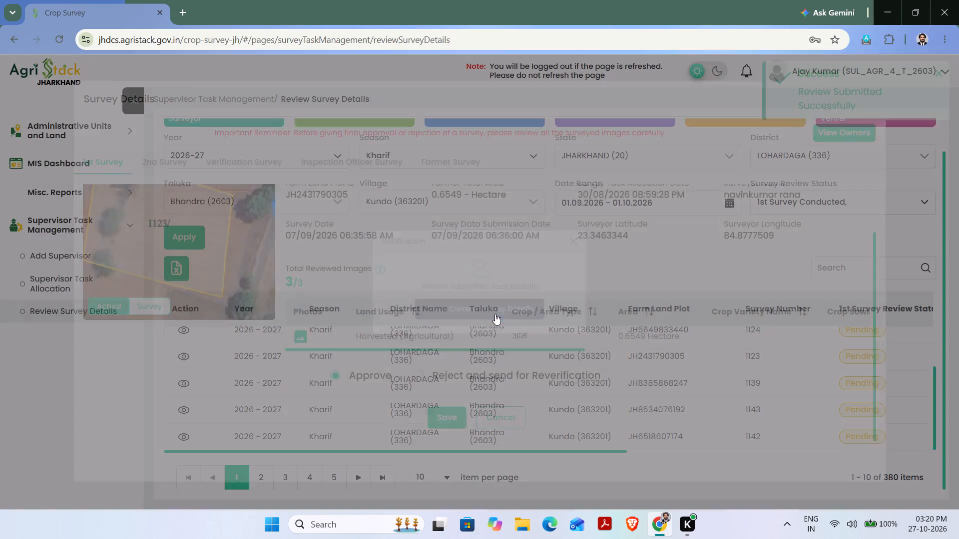
pyautogui.click(185, 356)
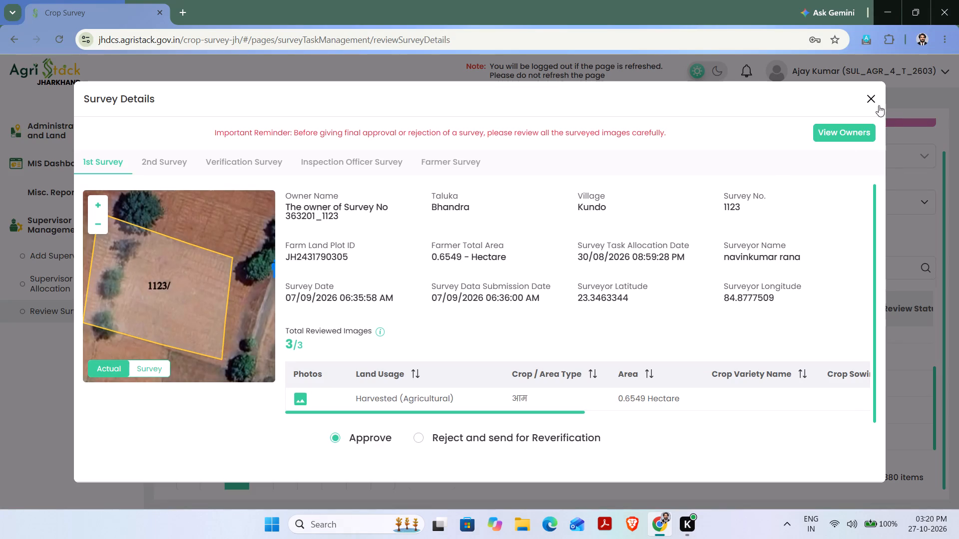
pyautogui.click(875, 101)
# Open the details of survey number 1139, approve all three of its मक्का photos and close the photo viewer.
pyautogui.click(186, 384)
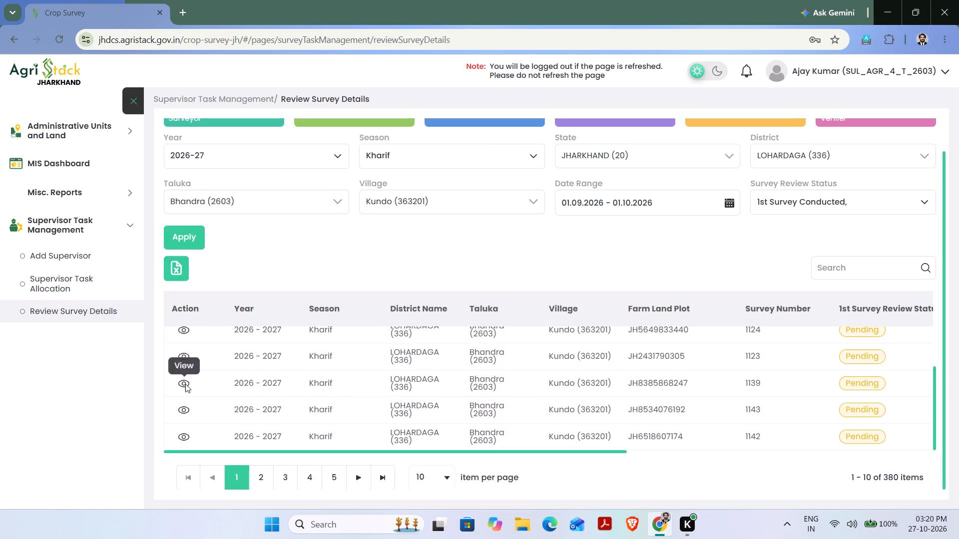
pyautogui.click(298, 397)
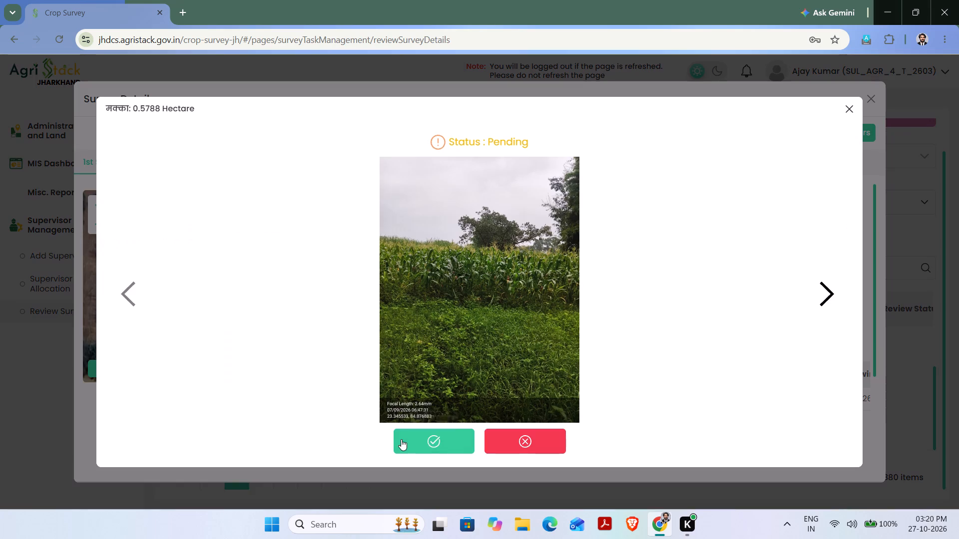
pyautogui.click(412, 443)
pyautogui.moveTo(486, 386); pyautogui.dragTo(425, 391)
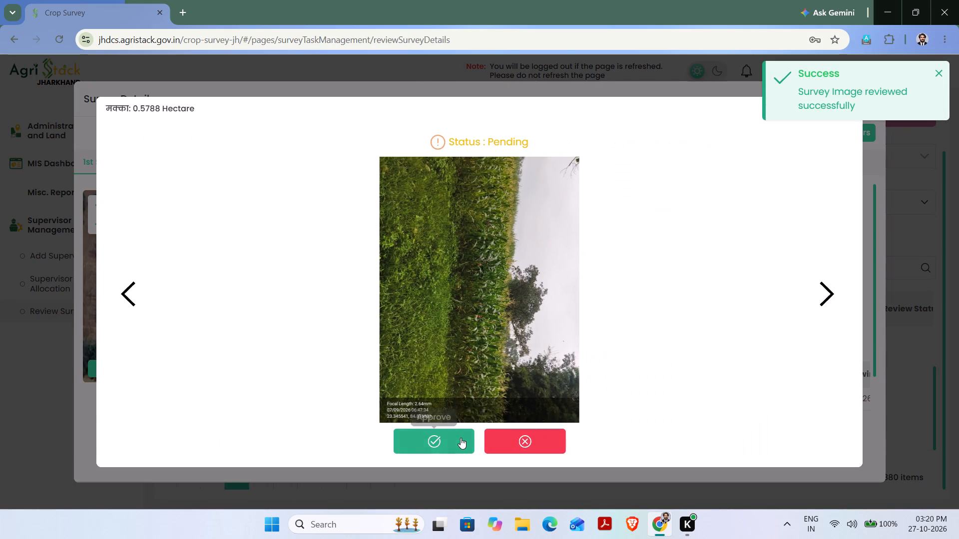
pyautogui.click(461, 439)
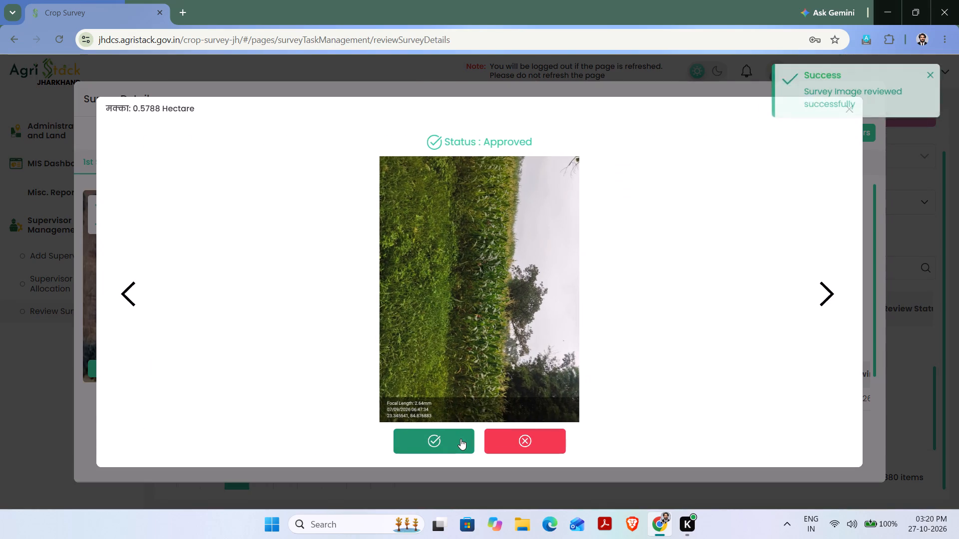
pyautogui.moveTo(535, 372); pyautogui.dragTo(462, 382)
pyautogui.click(445, 437)
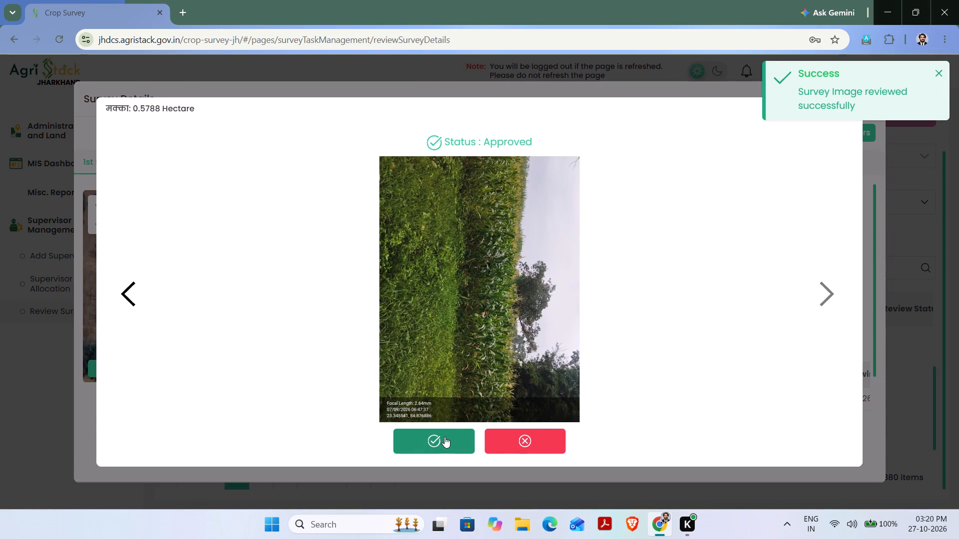
pyautogui.moveTo(524, 350); pyautogui.dragTo(475, 350)
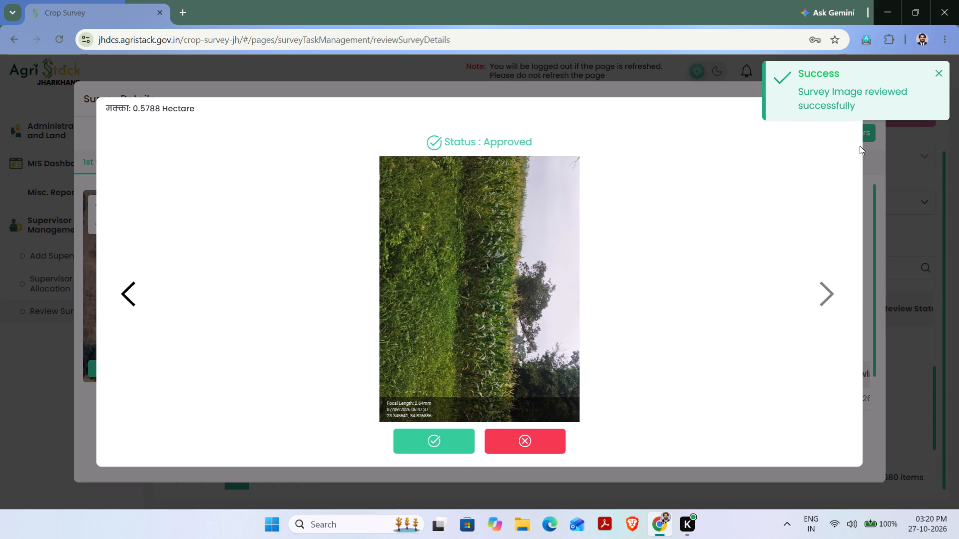
pyautogui.click(850, 108)
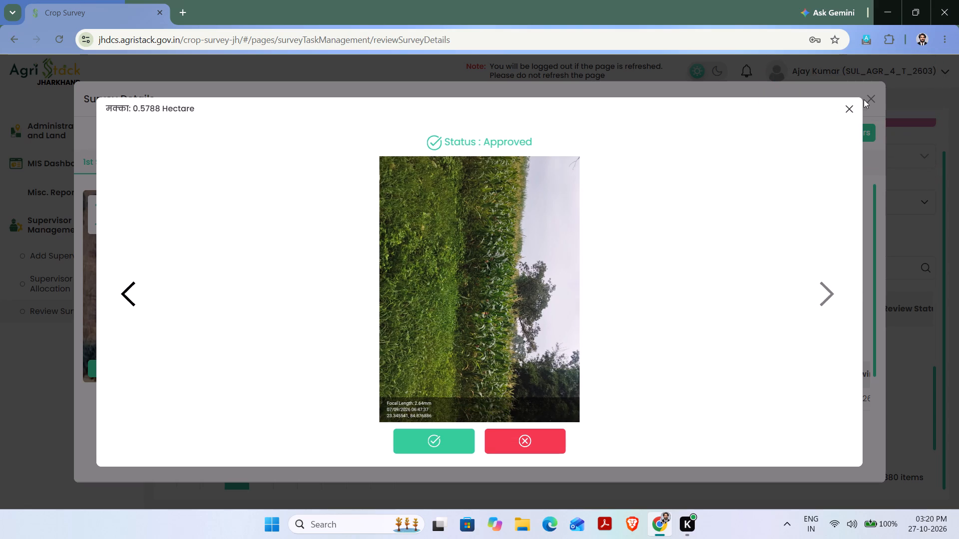
pyautogui.click(854, 106)
pyautogui.click(853, 106)
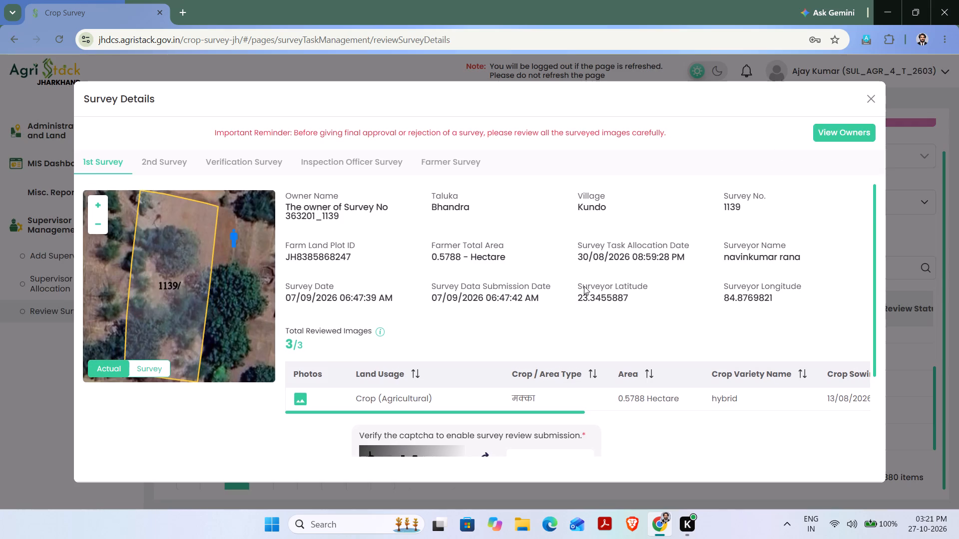
# Enter the displayed captcha to enable the review submission for survey number 1139.
pyautogui.scroll(-2, 584, 286)
pyautogui.click(537, 361)
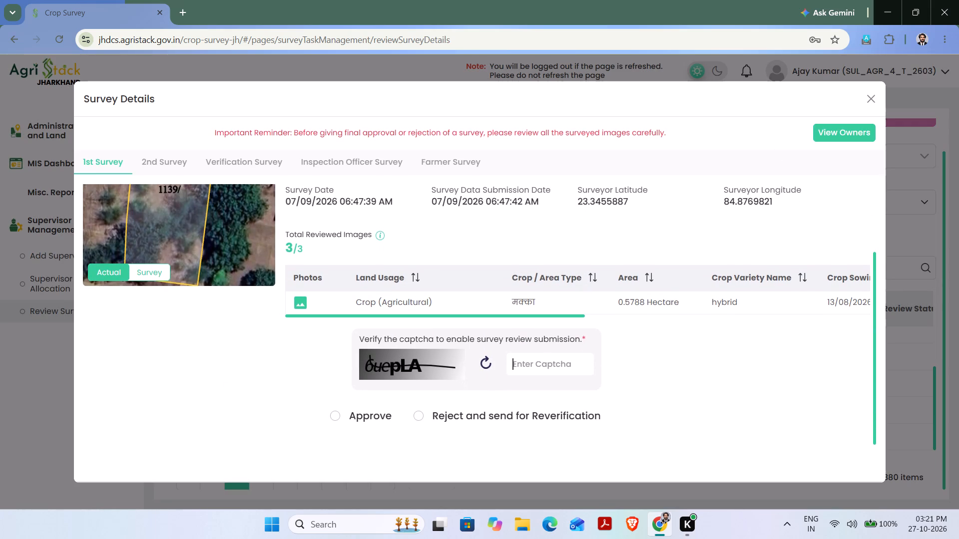
pyautogui.press('6')
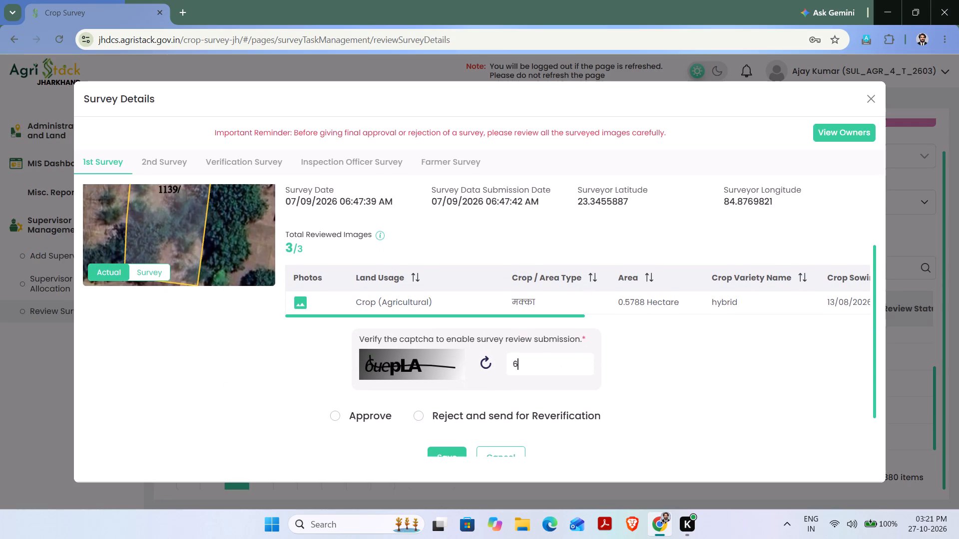
pyautogui.press('u')
pyautogui.press('e')
pyautogui.press('p')
pyautogui.hotkey('shift', 'l')
pyautogui.hotkey('shift', 'a')
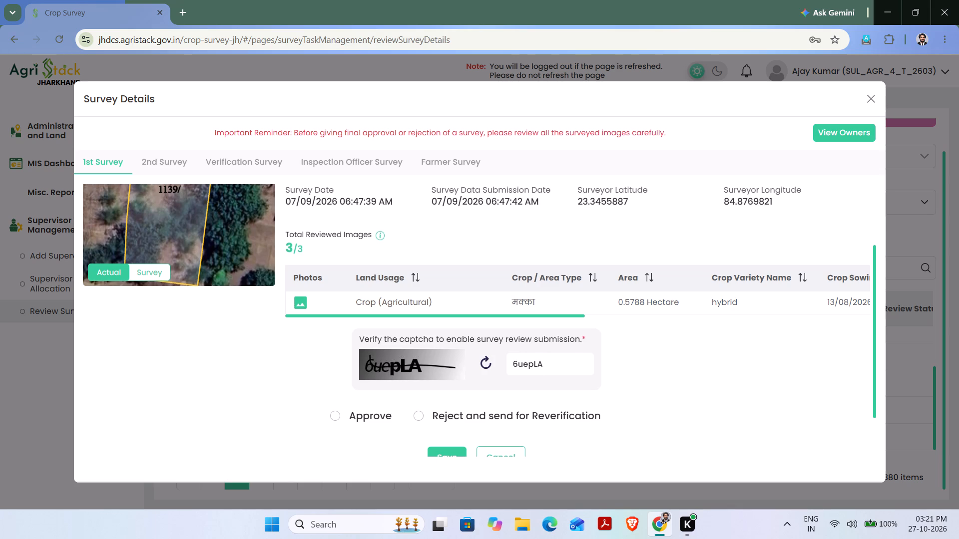
# Set the 1st Survey of survey number 1139 to Approve, save the review and return to the survey list.
pyautogui.click(378, 413)
pyautogui.scroll(-1, 379, 413)
pyautogui.click(444, 405)
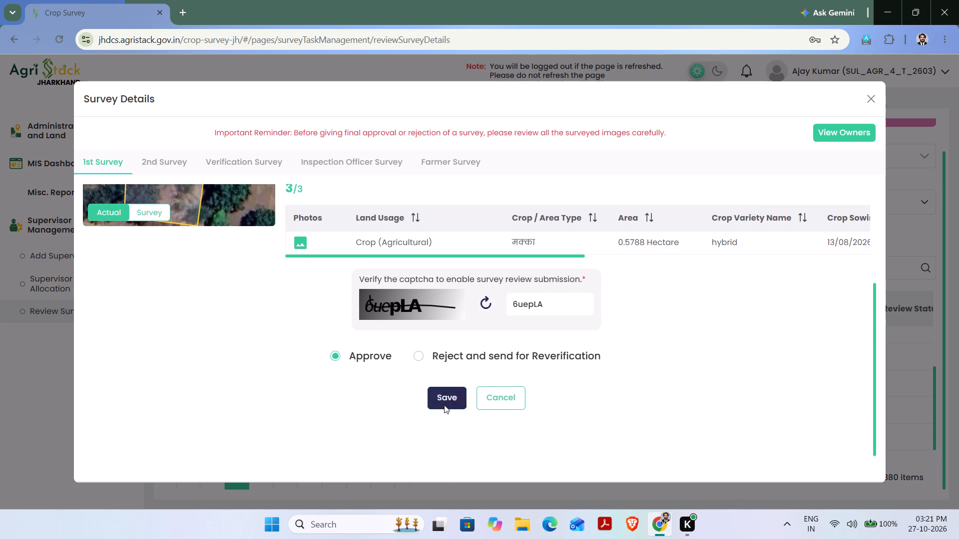
pyautogui.click(493, 300)
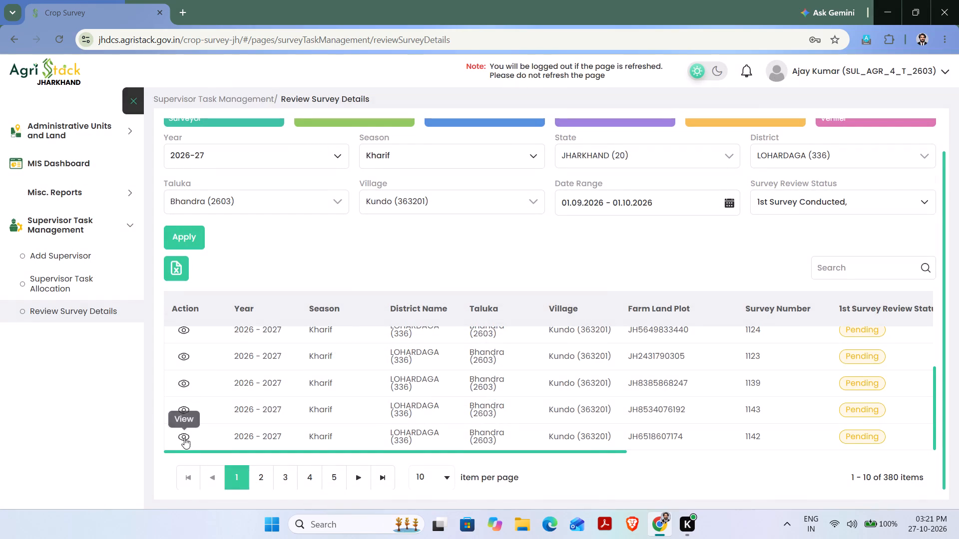
# Open the details of survey number 1142, approve all three of its Waste photos and close the photo viewer.
pyautogui.click(184, 438)
pyautogui.click(302, 399)
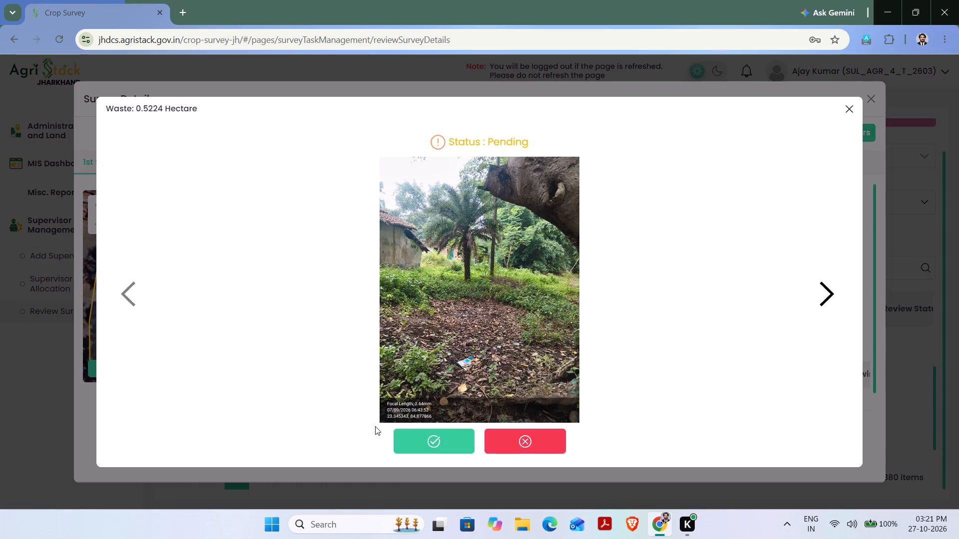
pyautogui.click(415, 445)
pyautogui.moveTo(525, 370); pyautogui.dragTo(444, 386)
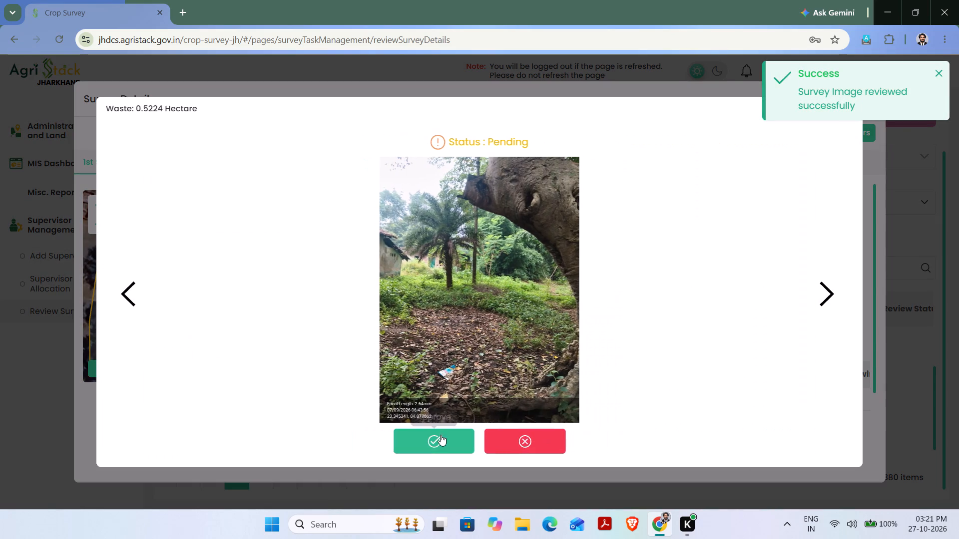
pyautogui.click(441, 435)
pyautogui.moveTo(523, 358); pyautogui.dragTo(450, 368)
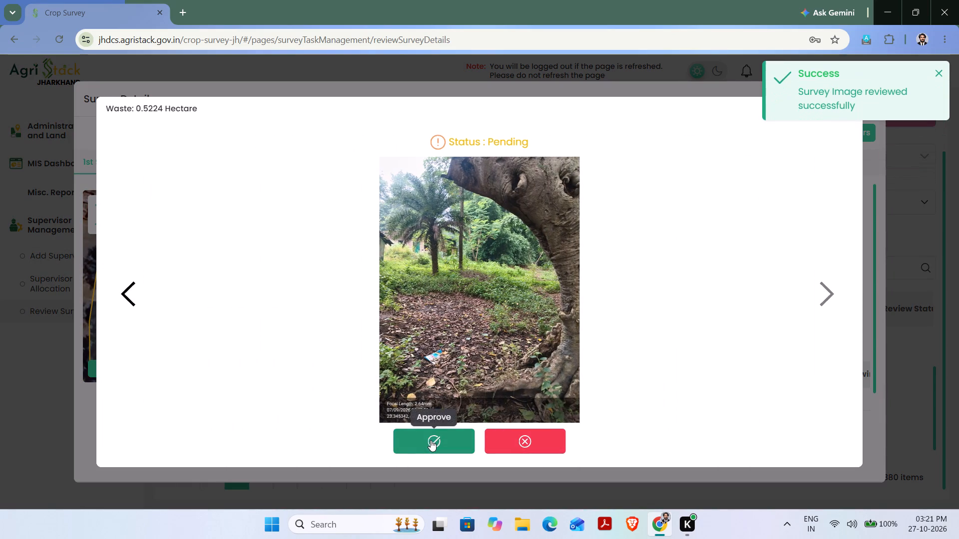
pyautogui.click(430, 439)
pyautogui.moveTo(530, 318); pyautogui.dragTo(494, 316)
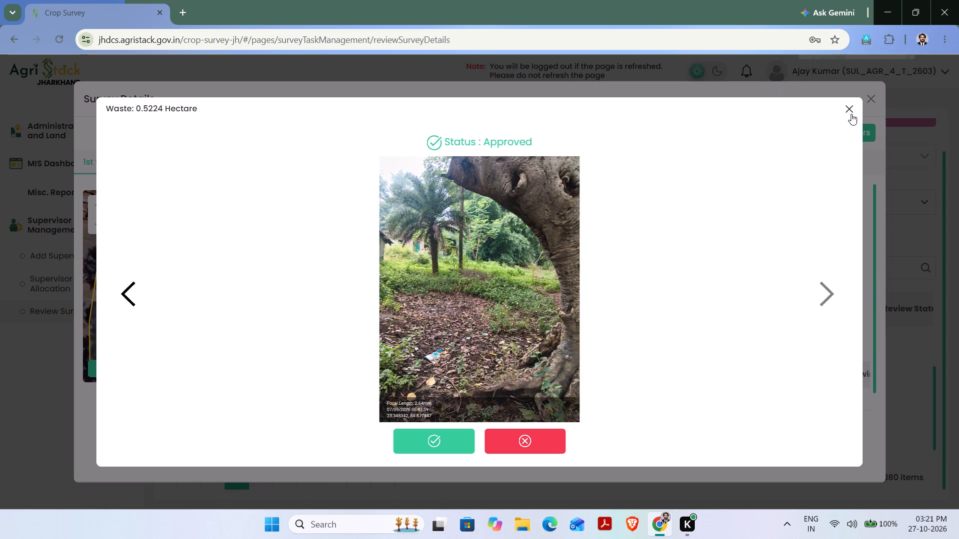
pyautogui.click(851, 113)
# Set the 1st Survey of survey number 1142 to Approve, save the review and return to the survey list.
pyautogui.scroll(-1, 552, 280)
pyautogui.click(364, 354)
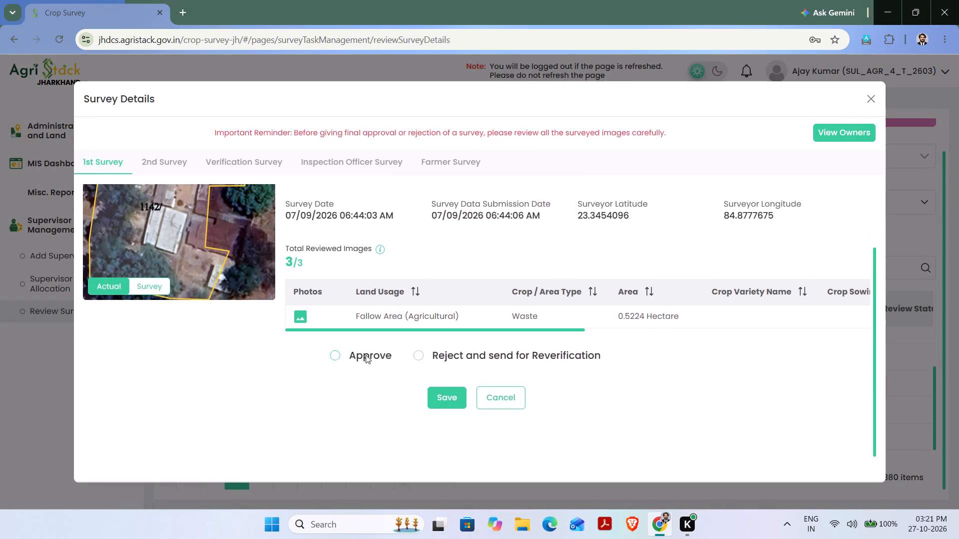
pyautogui.click(440, 393)
pyautogui.click(481, 311)
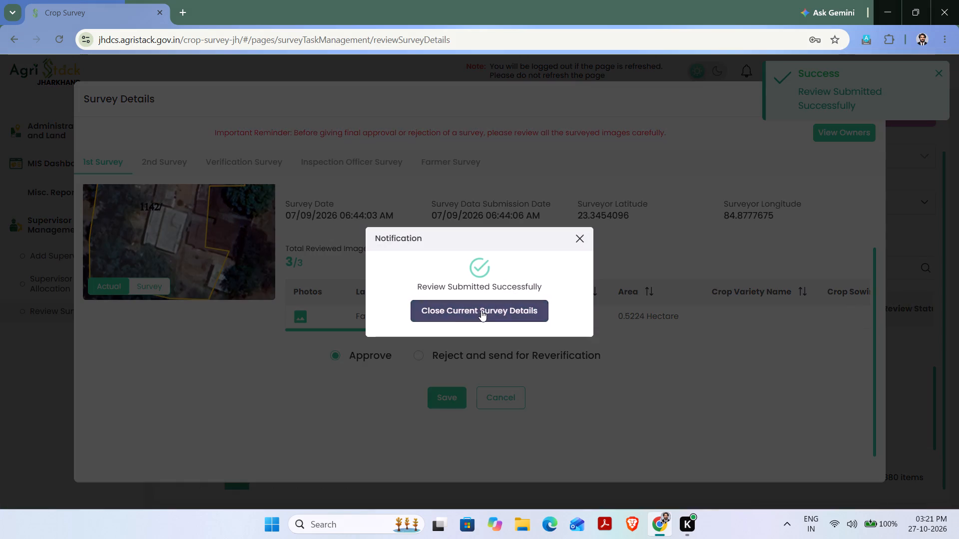
# Open the details of survey number 1143 and approve all three of its चावल photos.
pyautogui.click(181, 412)
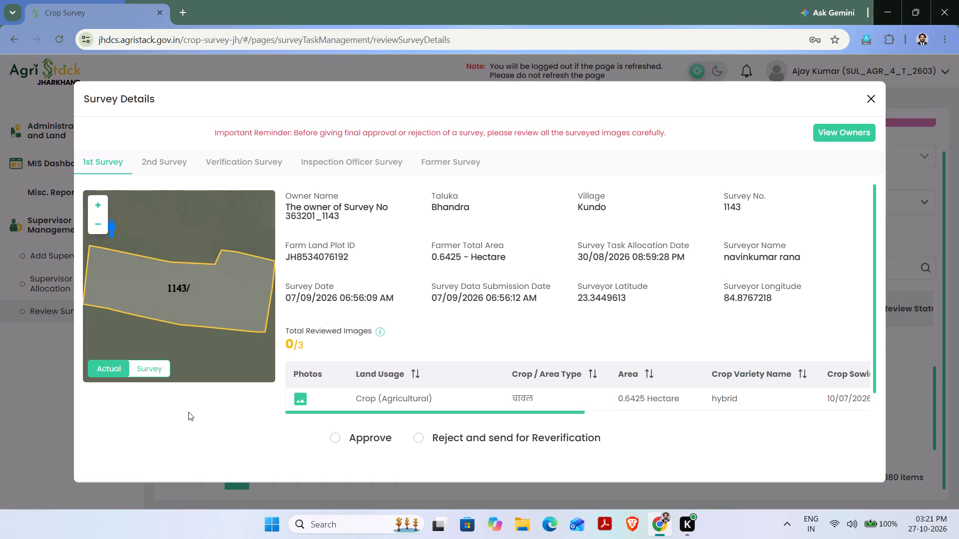
pyautogui.click(300, 399)
pyautogui.click(426, 444)
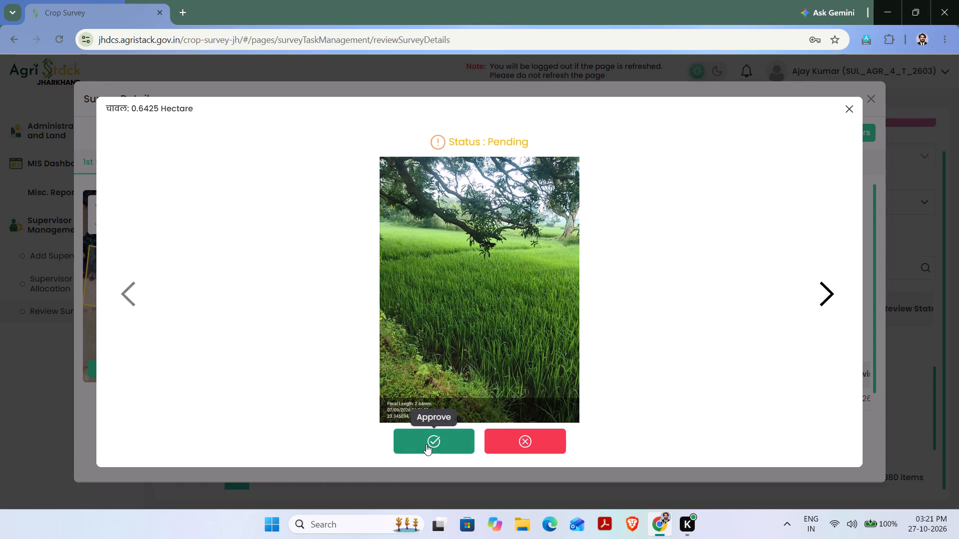
pyautogui.moveTo(536, 373); pyautogui.dragTo(461, 384)
pyautogui.click(458, 437)
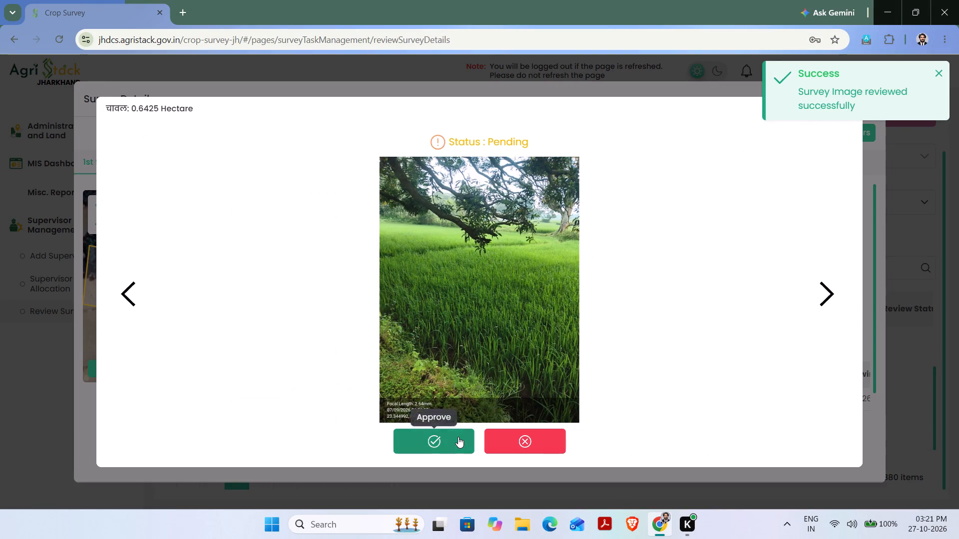
pyautogui.moveTo(516, 375); pyautogui.dragTo(424, 386)
pyautogui.click(420, 446)
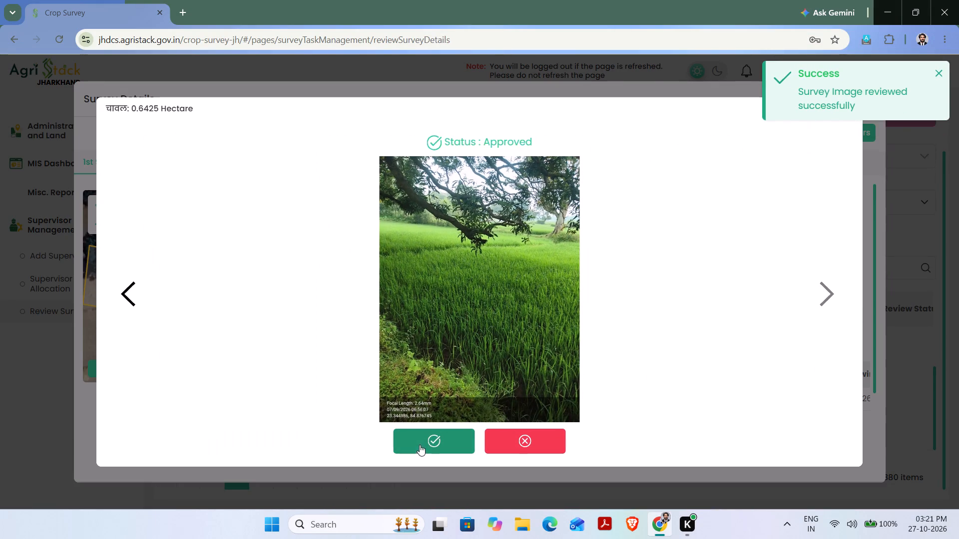
# Close the photo viewer, set the 1st Survey of survey number 1143 to Approve, save the review and return to the survey list.
pyautogui.moveTo(551, 327); pyautogui.dragTo(501, 327)
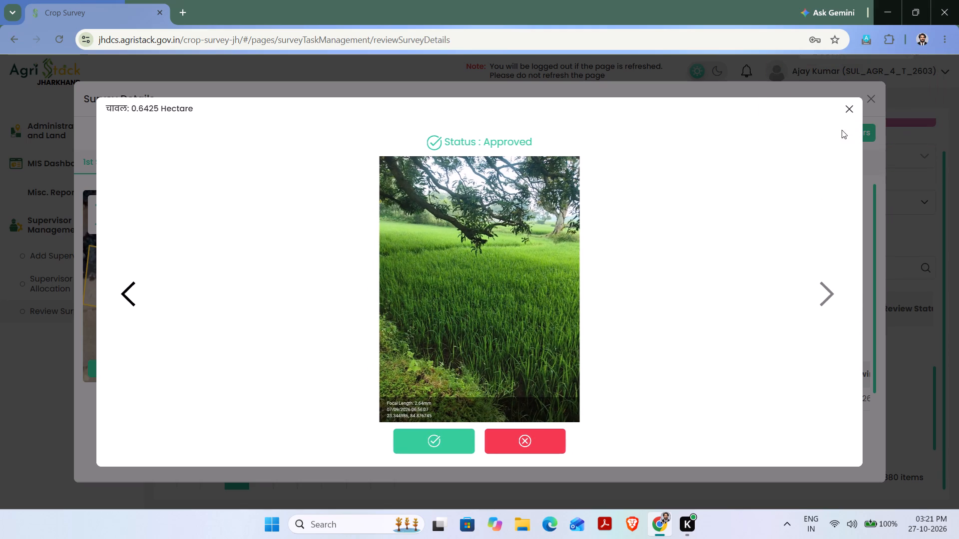
pyautogui.click(853, 109)
pyautogui.scroll(-1, 543, 334)
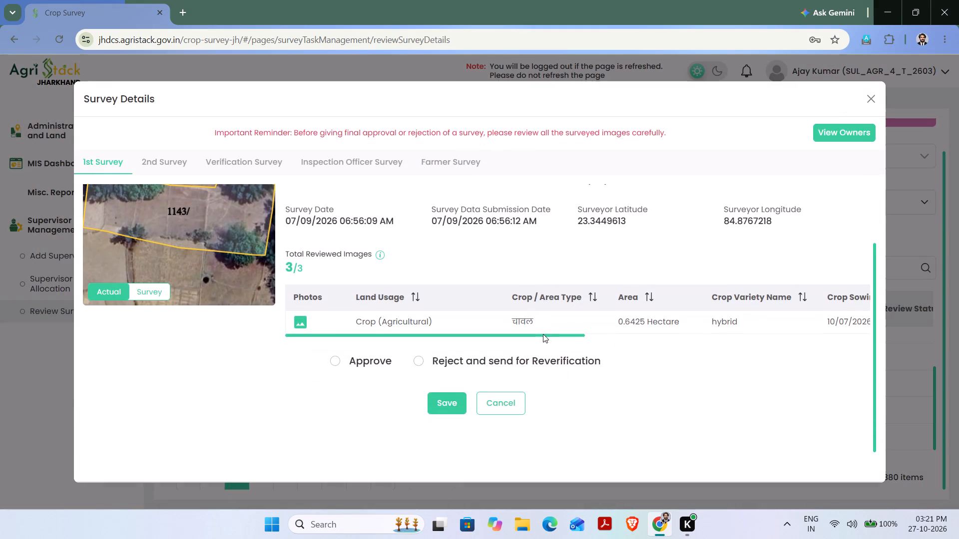
pyautogui.click(359, 364)
pyautogui.click(441, 404)
pyautogui.click(520, 311)
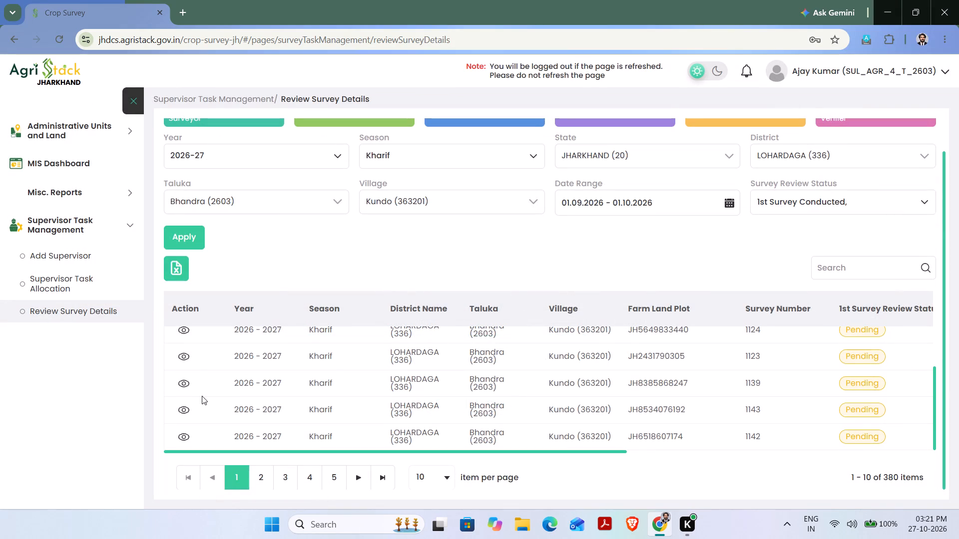
# Check the review details of survey number 1139 and close them.
pyautogui.click(183, 384)
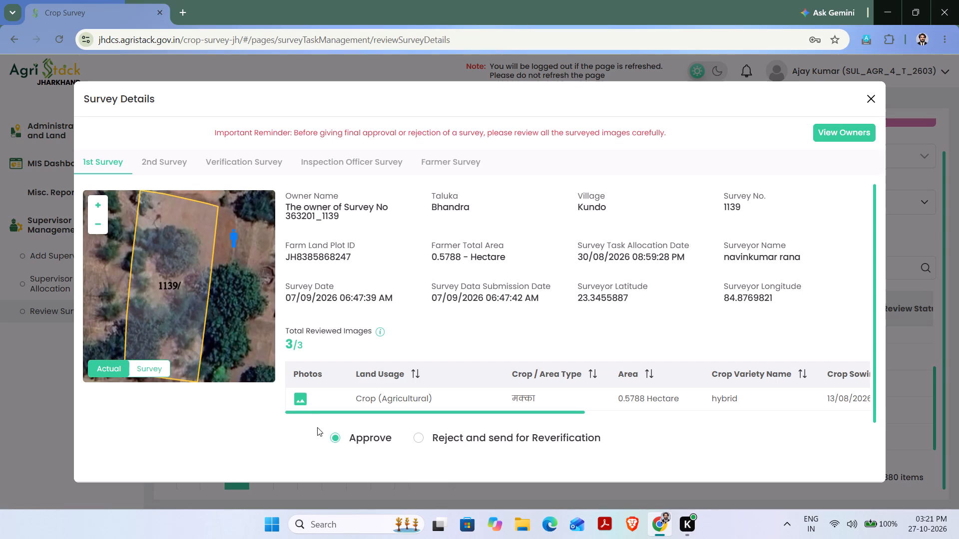
pyautogui.click(873, 97)
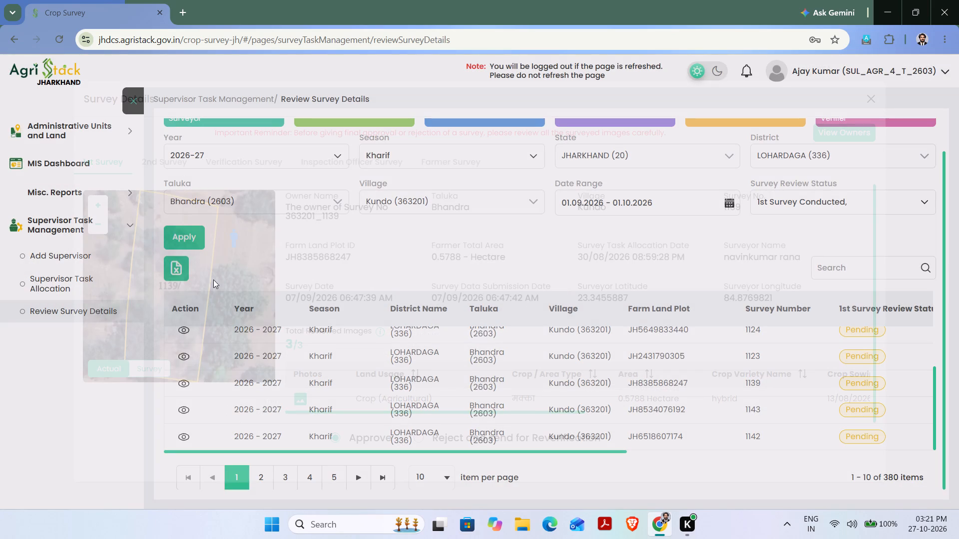
# Reapply the current Kundo survey filters to refresh the survey list.
pyautogui.click(202, 243)
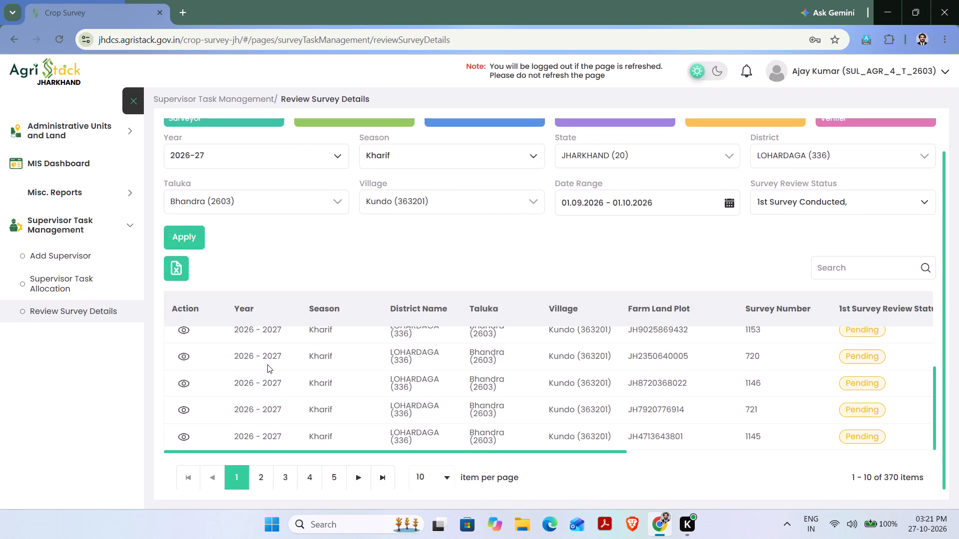
# Open the details of survey number 1138, approve both of its बाँस photos and close the photo viewer.
pyautogui.scroll(4, 267, 364)
pyautogui.click(186, 336)
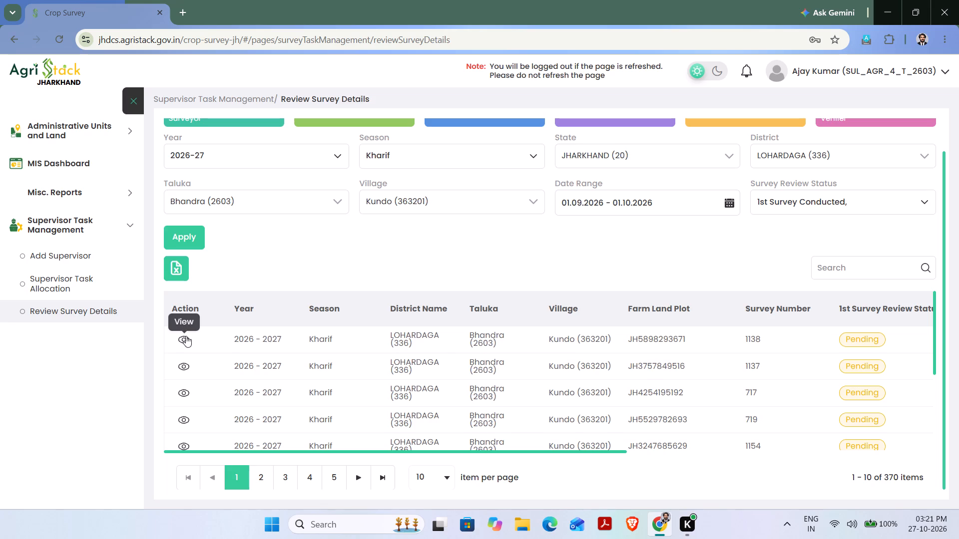
pyautogui.click(302, 400)
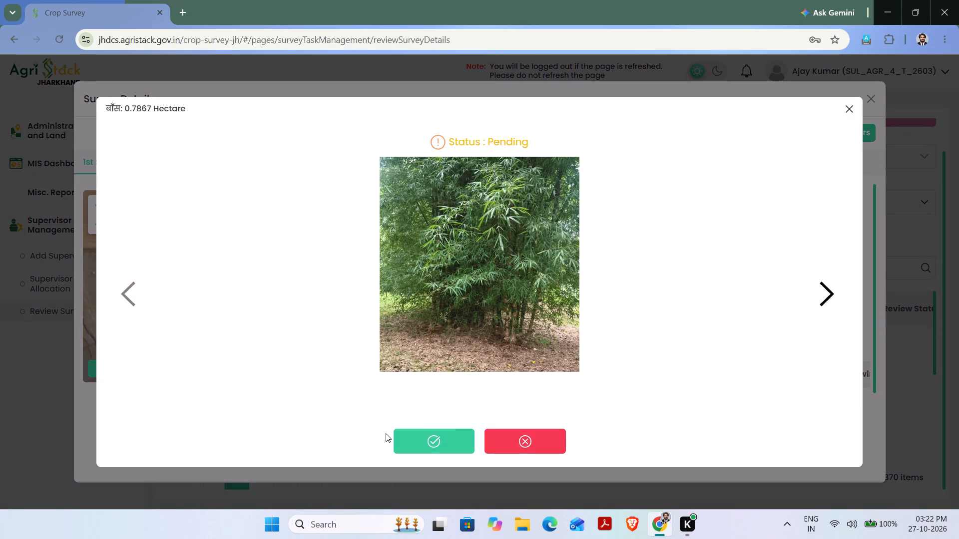
pyautogui.click(420, 446)
pyautogui.moveTo(524, 383); pyautogui.dragTo(438, 391)
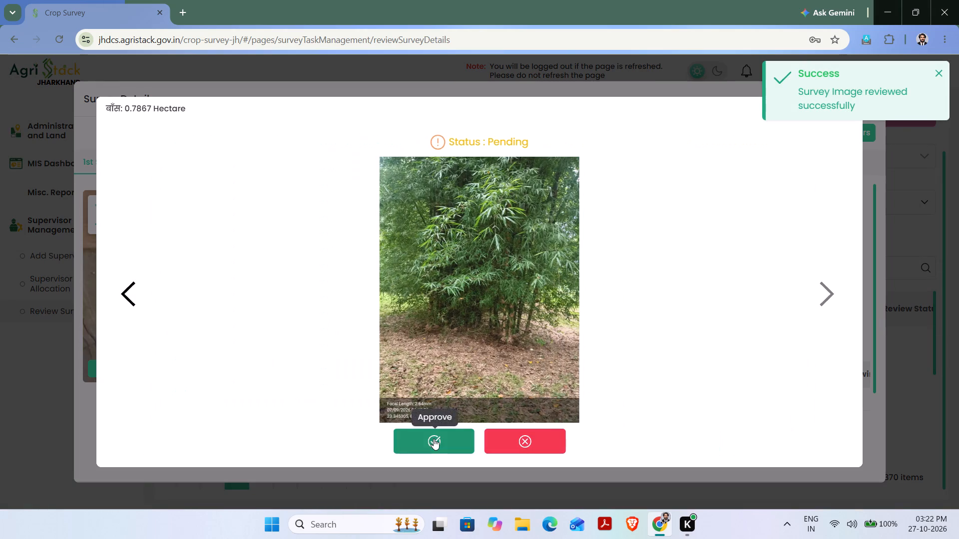
pyautogui.click(434, 439)
pyautogui.moveTo(535, 369); pyautogui.dragTo(474, 377)
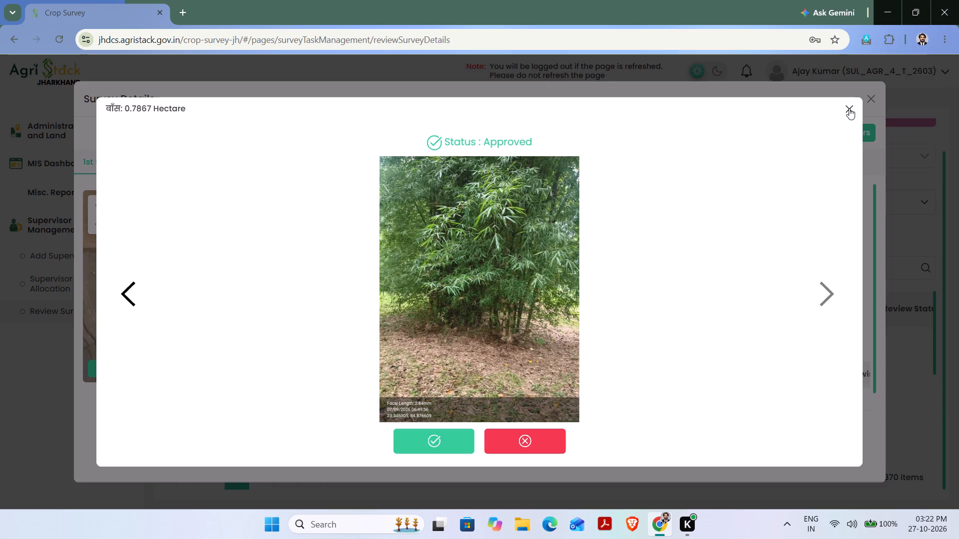
pyautogui.click(849, 108)
# Set the 1st Survey of survey number 1138 to Approve, save the review and return to the survey list.
pyautogui.scroll(-1, 503, 312)
pyautogui.click(357, 366)
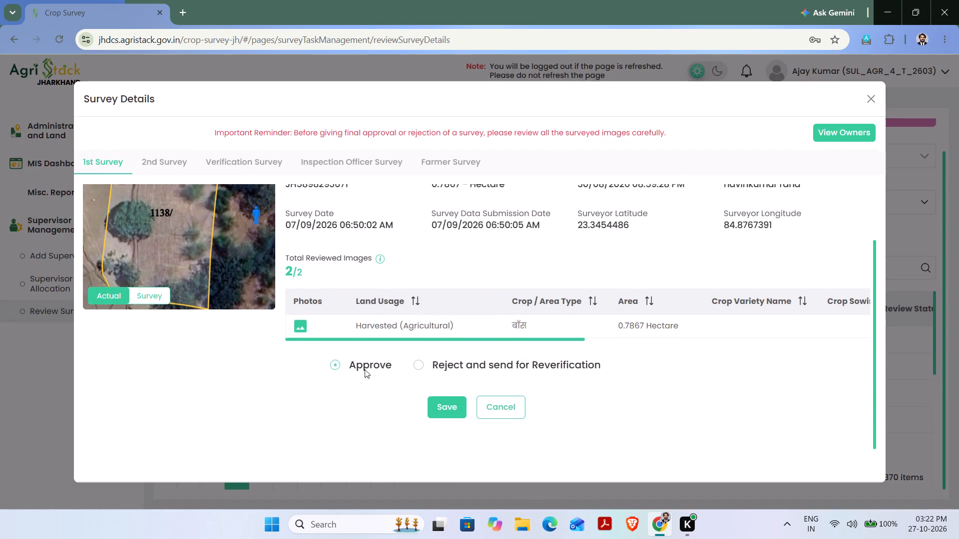
pyautogui.click(439, 410)
pyautogui.click(516, 305)
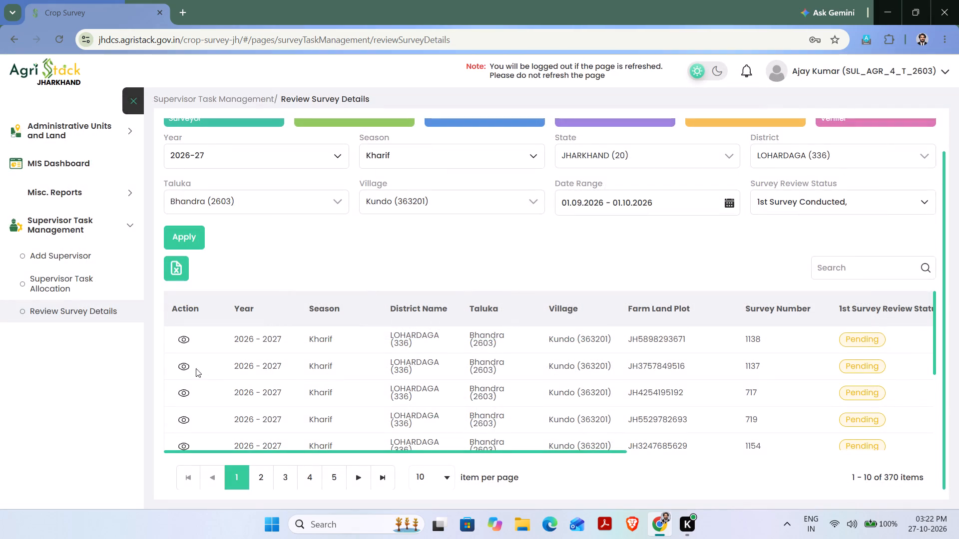
# Open the details of survey number 1137, approve all three of its चावल photos and close the photo viewer.
pyautogui.click(189, 364)
pyautogui.click(305, 393)
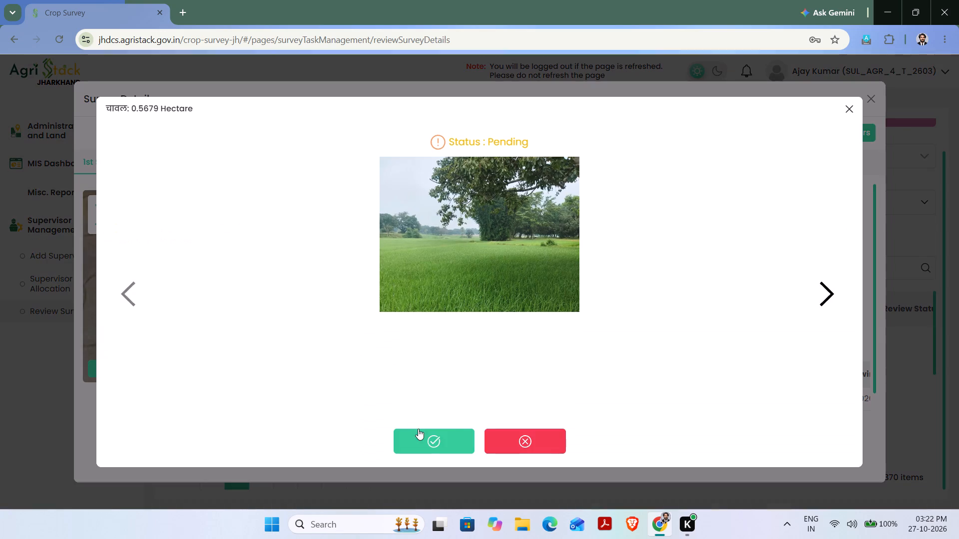
pyautogui.click(419, 440)
pyautogui.moveTo(488, 396); pyautogui.dragTo(399, 411)
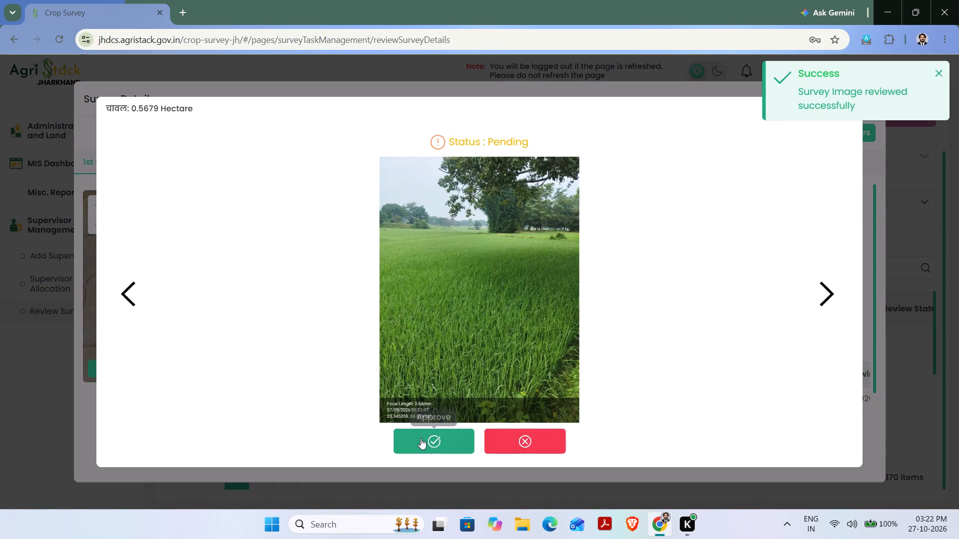
pyautogui.click(421, 438)
pyautogui.moveTo(506, 371); pyautogui.dragTo(430, 384)
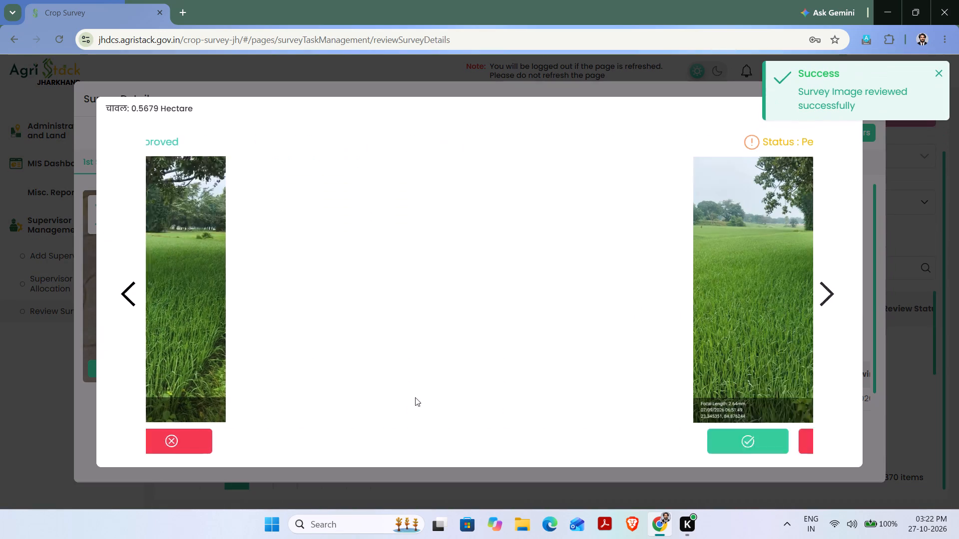
pyautogui.click(430, 433)
pyautogui.moveTo(518, 353); pyautogui.dragTo(474, 349)
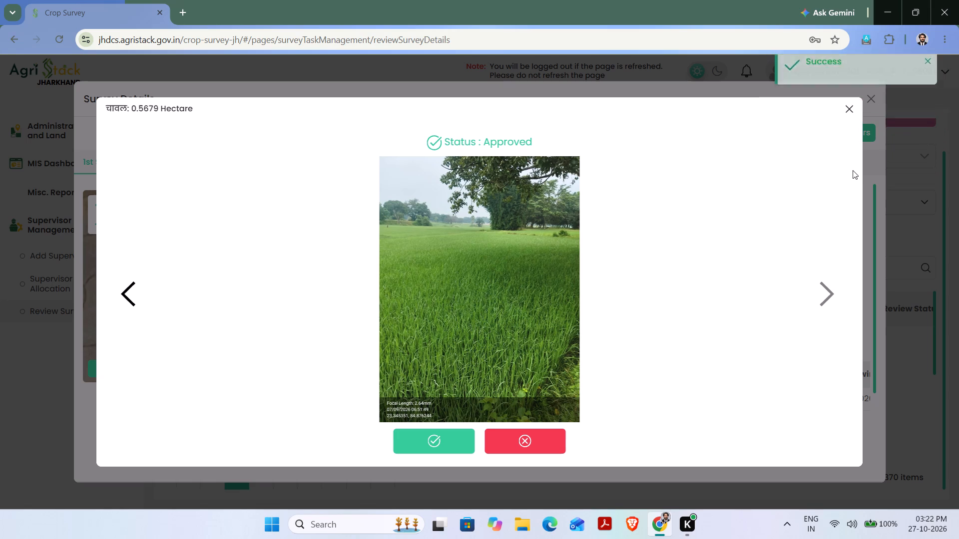
pyautogui.click(851, 107)
# Set the 1st Survey of survey number 1137 to Approve, save the review and return to the survey list.
pyautogui.scroll(-1, 563, 311)
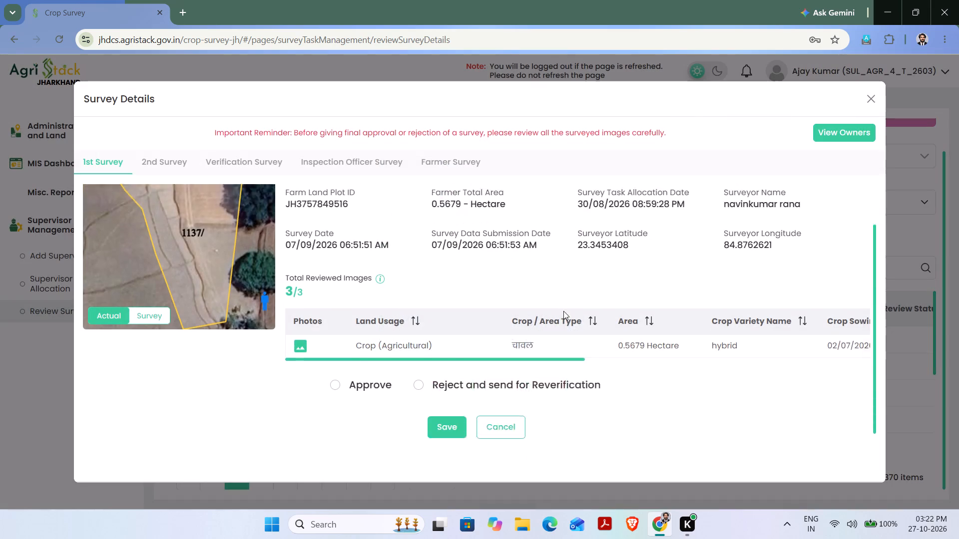
pyautogui.scroll(-1, 563, 311)
pyautogui.click(370, 359)
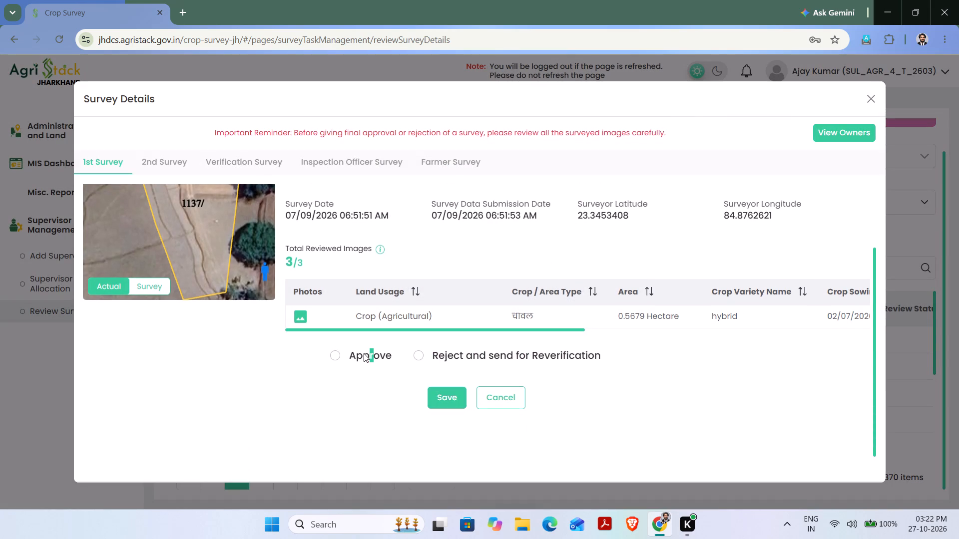
pyautogui.click(364, 353)
pyautogui.click(443, 395)
pyautogui.click(487, 308)
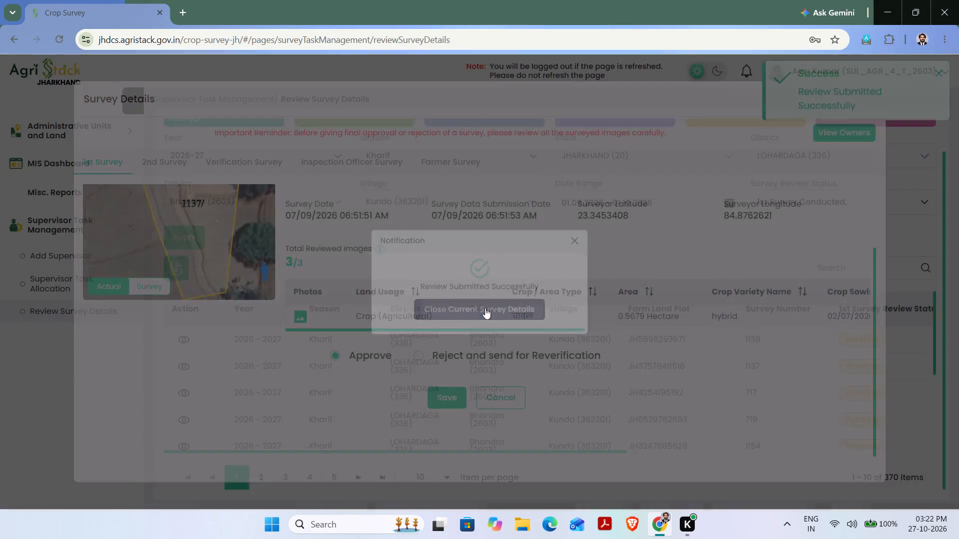
# Open the details of survey number 717, approve all three of its Fallow photos and close the photo viewer.
pyautogui.click(186, 392)
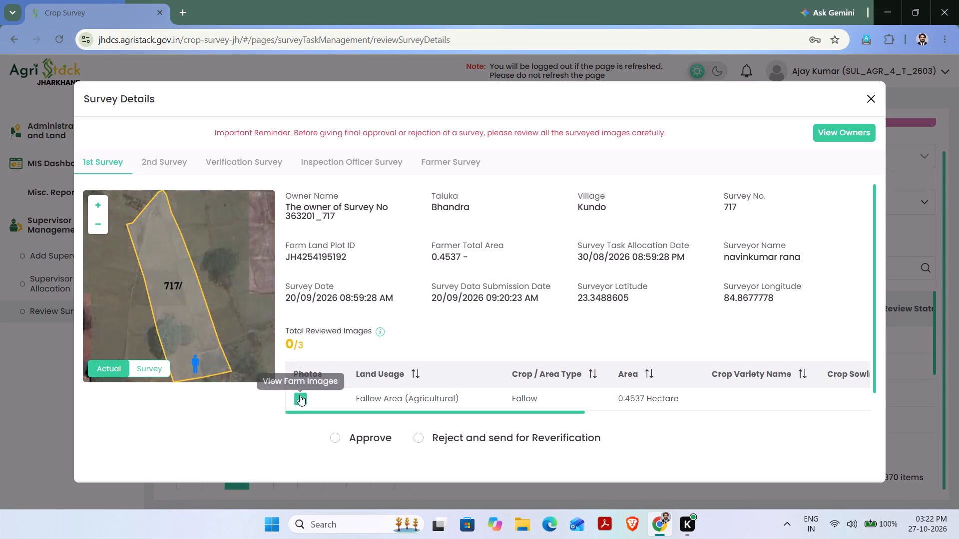
pyautogui.click(300, 395)
pyautogui.click(406, 436)
pyautogui.moveTo(497, 374); pyautogui.dragTo(416, 384)
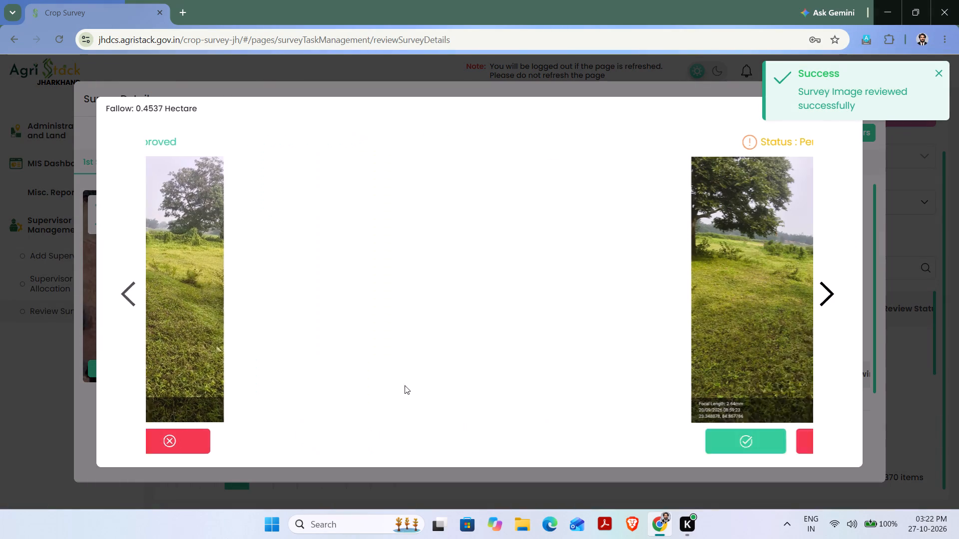
pyautogui.click(437, 444)
pyautogui.moveTo(528, 370); pyautogui.dragTo(447, 384)
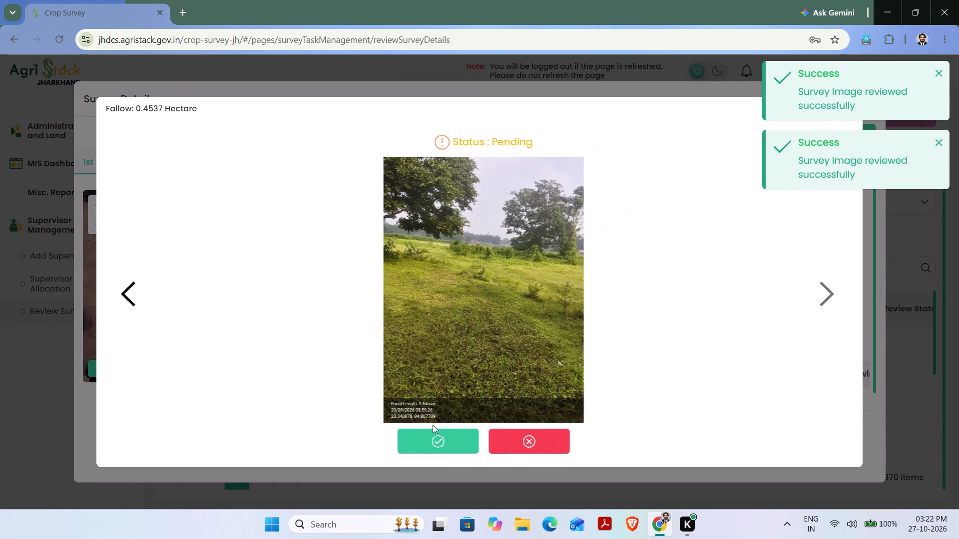
pyautogui.click(435, 440)
pyautogui.moveTo(512, 340); pyautogui.dragTo(478, 340)
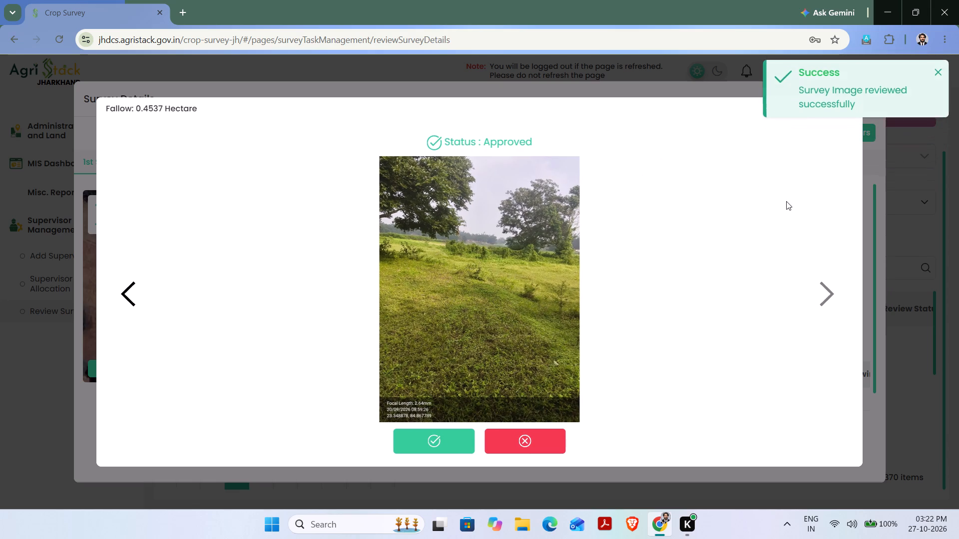
pyautogui.click(847, 107)
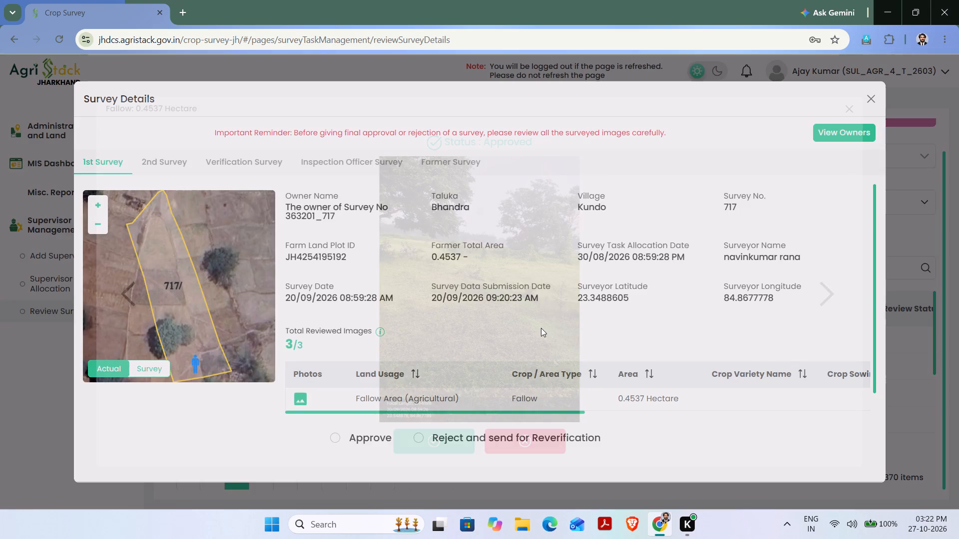
# Set the 1st Survey of survey number 717 to Approve, save the review and return to the survey list.
pyautogui.scroll(-1, 541, 328)
pyautogui.click(383, 354)
pyautogui.click(450, 404)
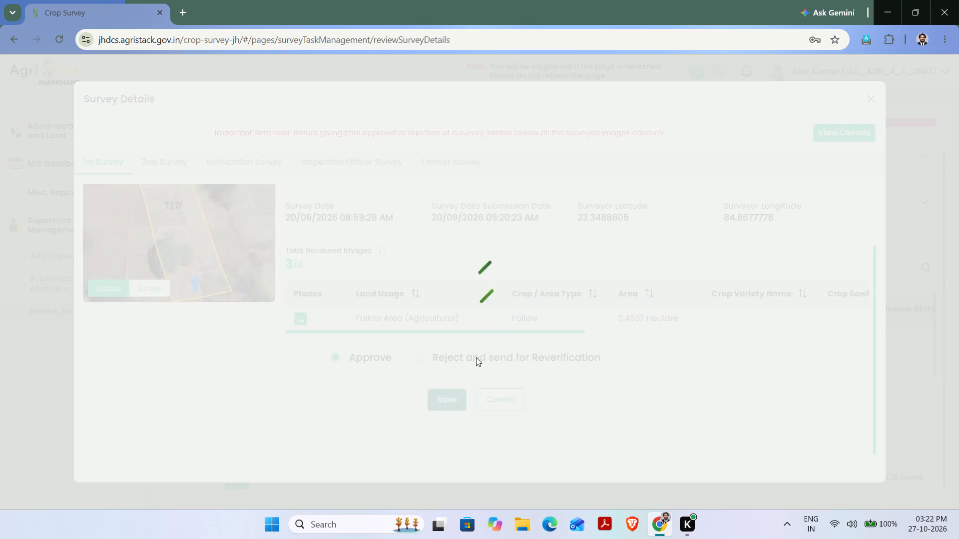
pyautogui.click(501, 313)
# Open the details of survey number 719, approve all three of its Fallow photos and close the photo viewer.
pyautogui.click(182, 415)
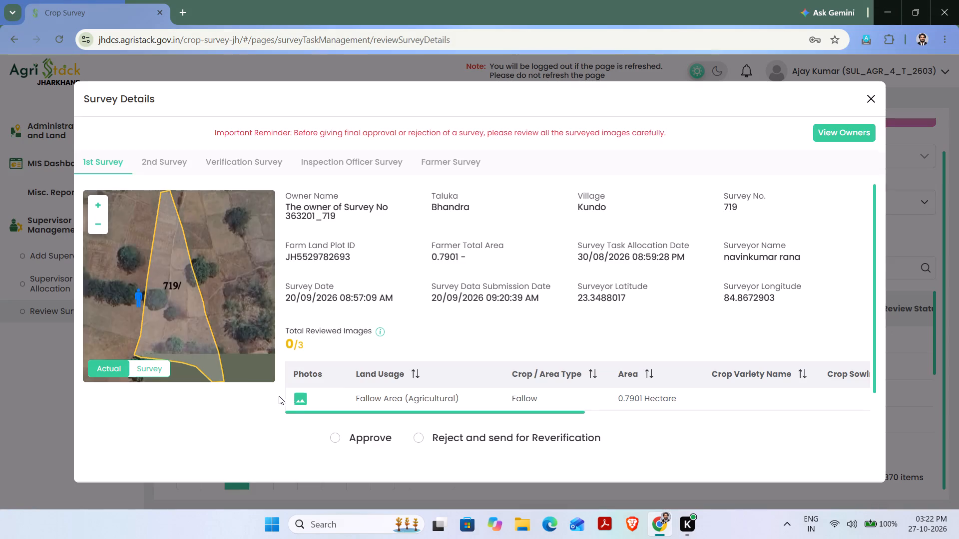
pyautogui.click(298, 403)
pyautogui.click(422, 438)
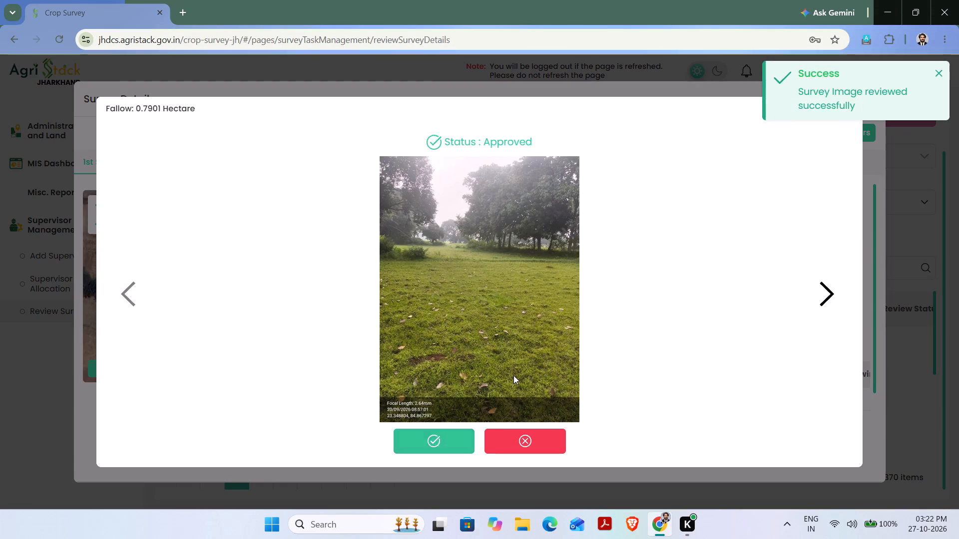
pyautogui.moveTo(509, 376); pyautogui.dragTo(439, 396)
pyautogui.click(437, 436)
pyautogui.moveTo(497, 373); pyautogui.dragTo(408, 379)
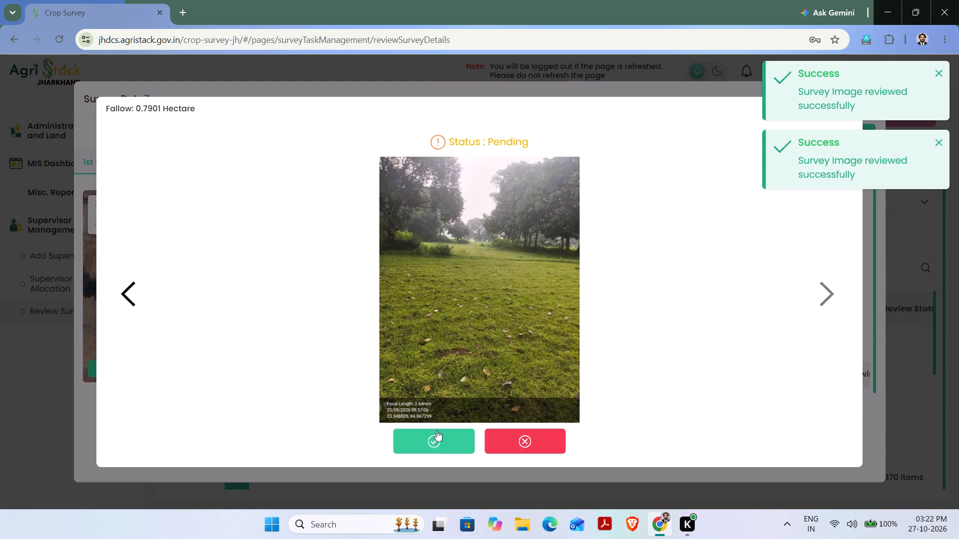
pyautogui.click(438, 441)
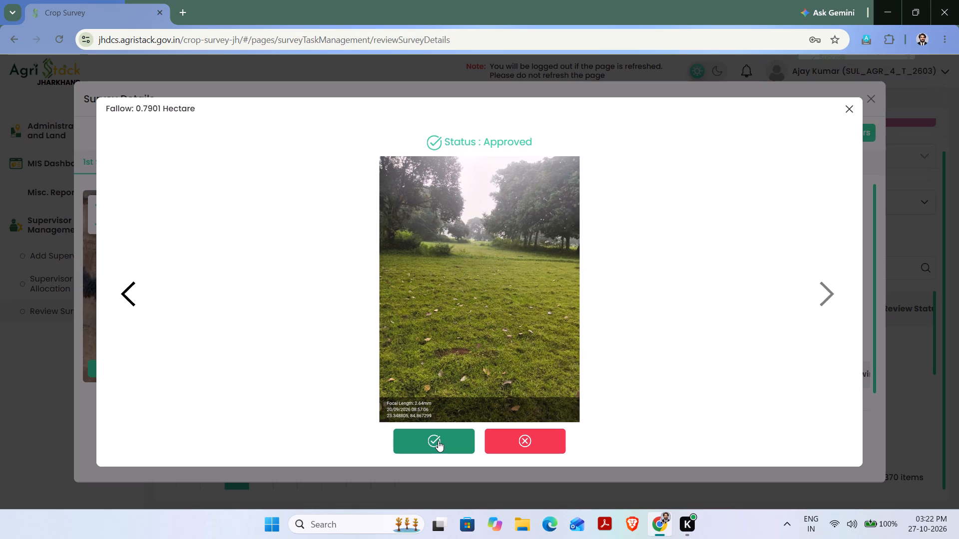
pyautogui.click(848, 110)
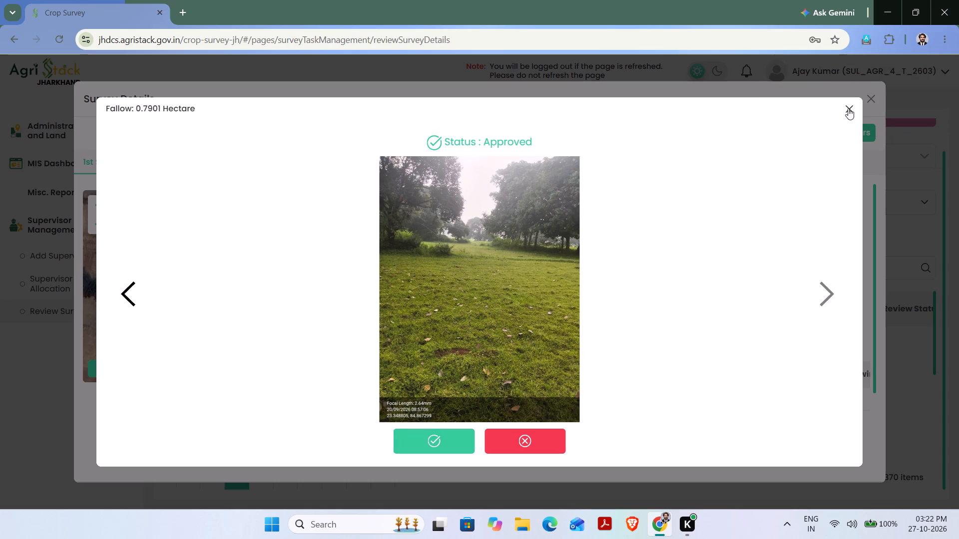
pyautogui.click(850, 107)
# Set the 1st Survey of survey number 719 to Approve, save the review and return to the survey list.
pyautogui.scroll(-1, 498, 351)
pyautogui.click(380, 357)
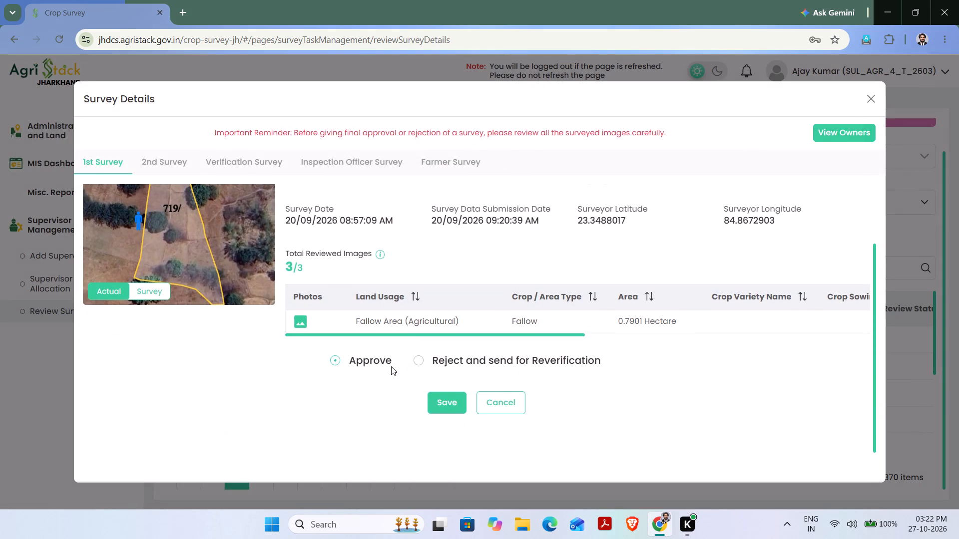
pyautogui.click(449, 402)
pyautogui.click(500, 305)
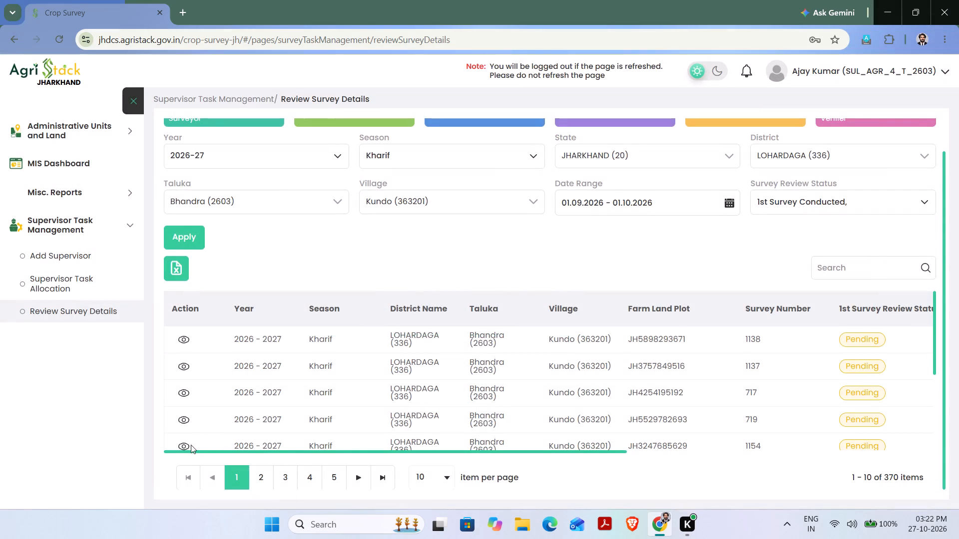
# Open the details of survey number 1154, approve all three of its चावल photos and close the photo viewer.
pyautogui.click(183, 445)
pyautogui.click(299, 397)
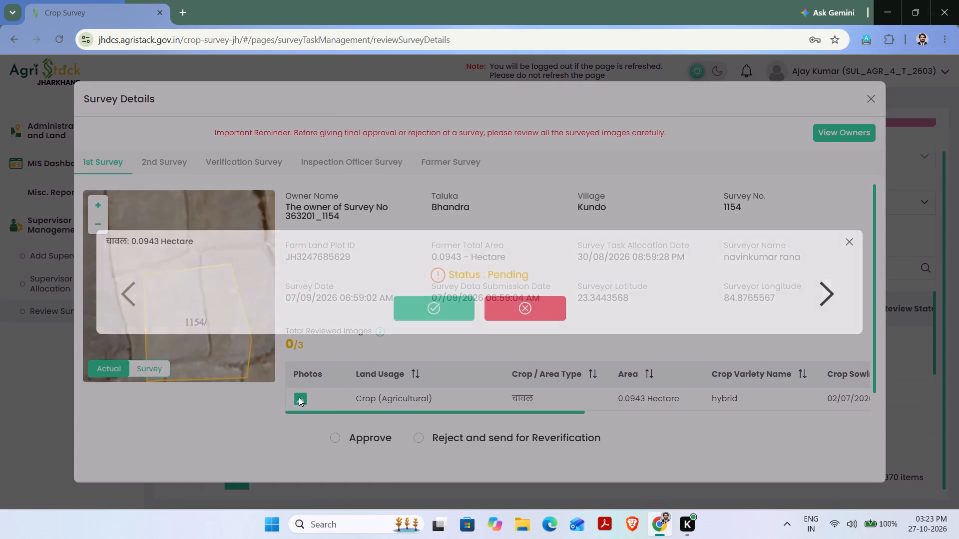
pyautogui.click(437, 436)
pyautogui.moveTo(536, 373); pyautogui.dragTo(456, 389)
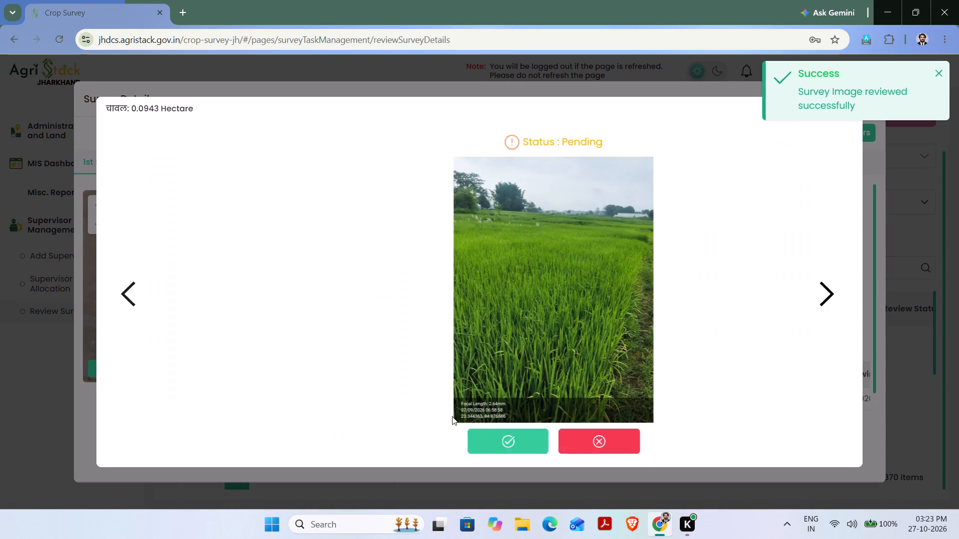
pyautogui.click(450, 443)
pyautogui.moveTo(494, 393); pyautogui.dragTo(424, 407)
pyautogui.click(431, 447)
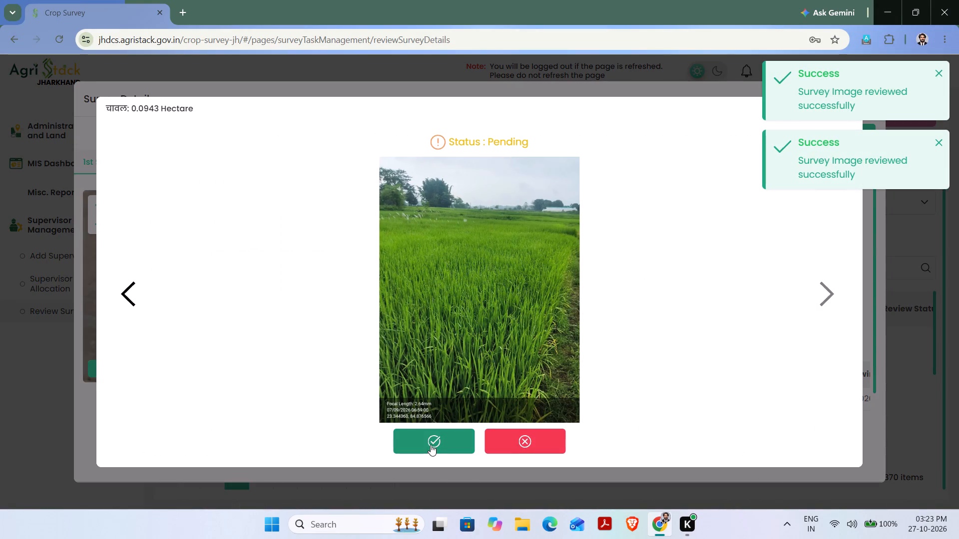
pyautogui.moveTo(504, 359); pyautogui.dragTo(463, 357)
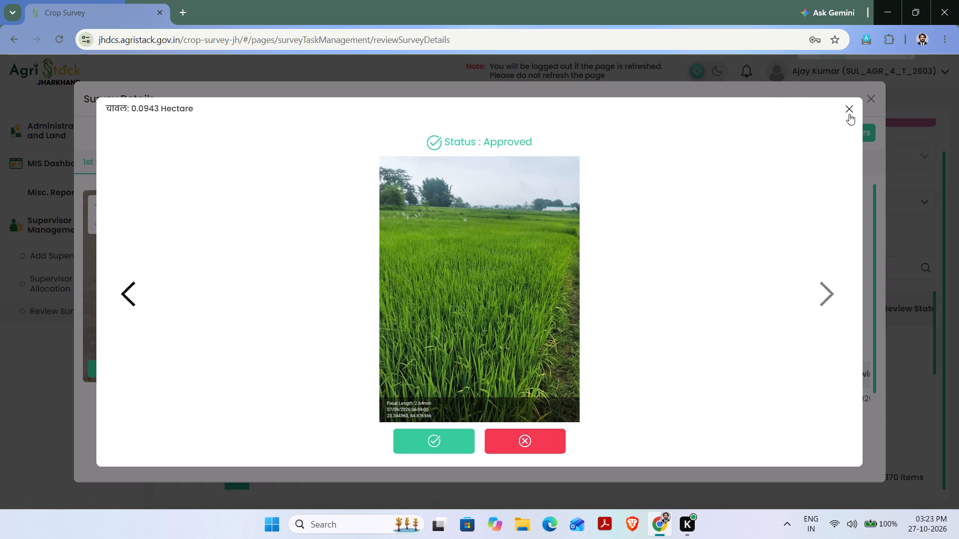
pyautogui.click(848, 110)
# Set the 1st Survey of survey number 1154 to Approve, save the review and return to the survey list.
pyautogui.scroll(-2, 529, 311)
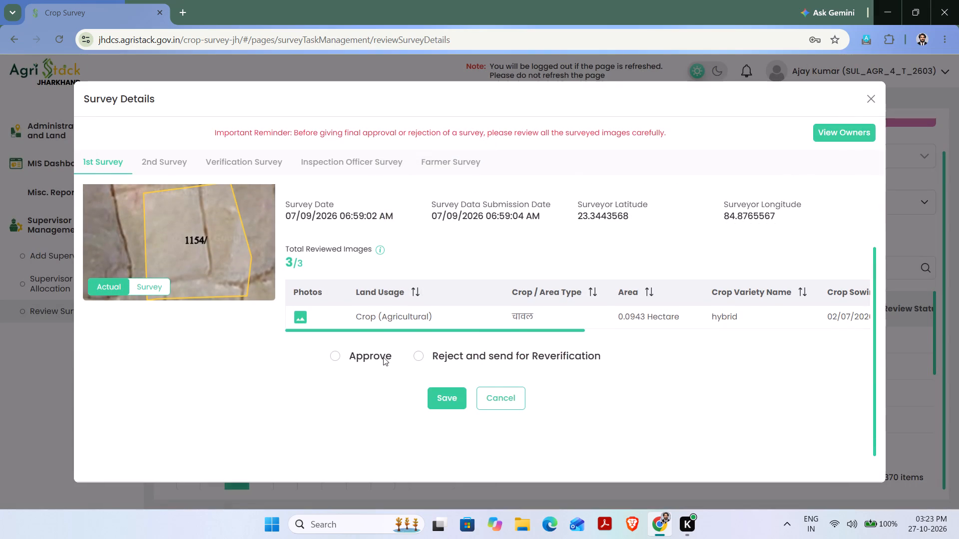
pyautogui.click(379, 354)
pyautogui.click(439, 390)
pyautogui.click(509, 316)
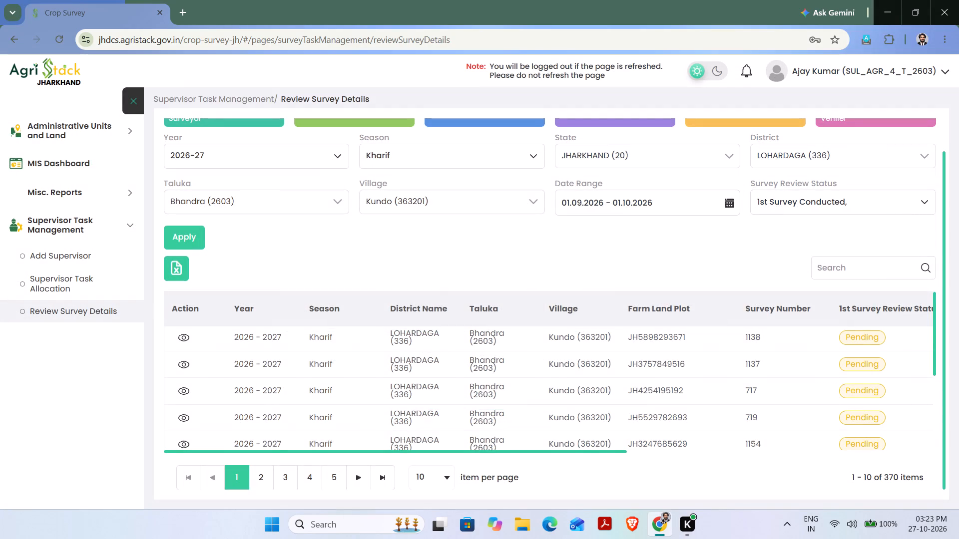
# Open the details of survey number 1153, approve all three of its चावल photos and close the photo viewer.
pyautogui.scroll(-4, 236, 413)
pyautogui.click(187, 330)
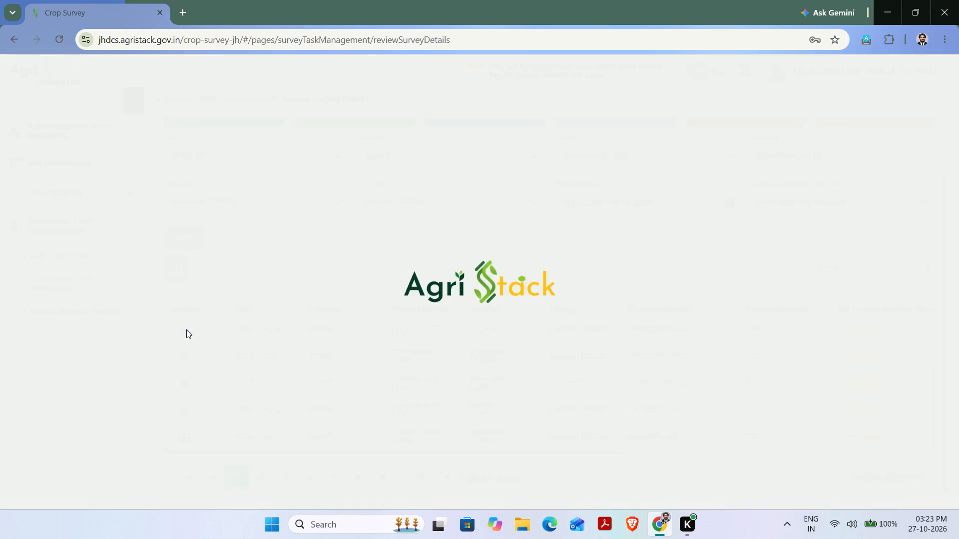
pyautogui.click(296, 395)
pyautogui.click(433, 454)
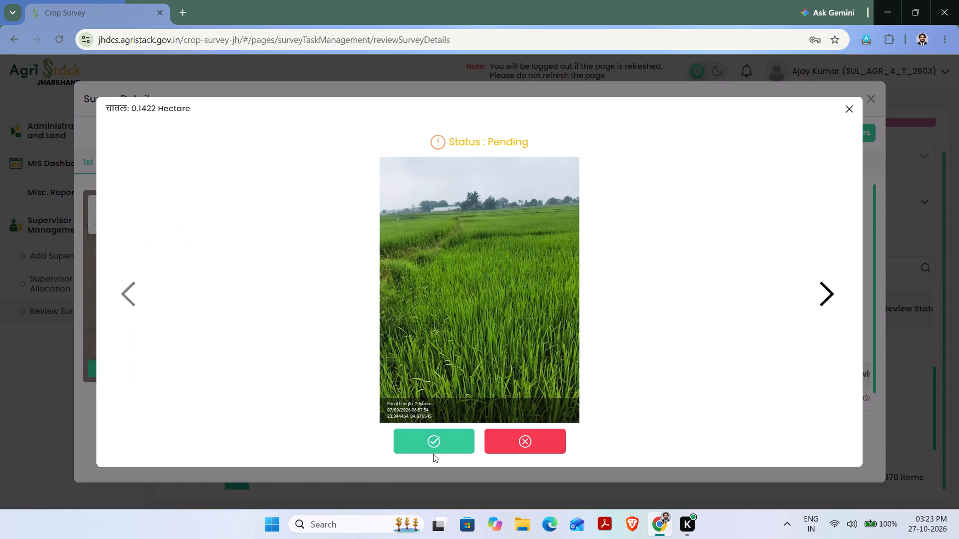
pyautogui.click(440, 439)
pyautogui.moveTo(528, 385); pyautogui.dragTo(435, 391)
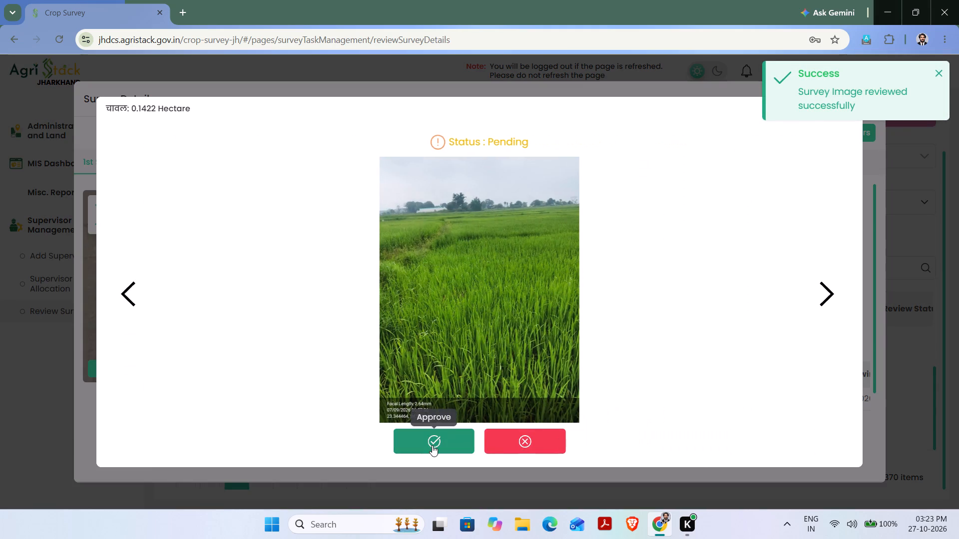
pyautogui.click(432, 445)
pyautogui.moveTo(504, 381); pyautogui.dragTo(443, 390)
pyautogui.click(436, 442)
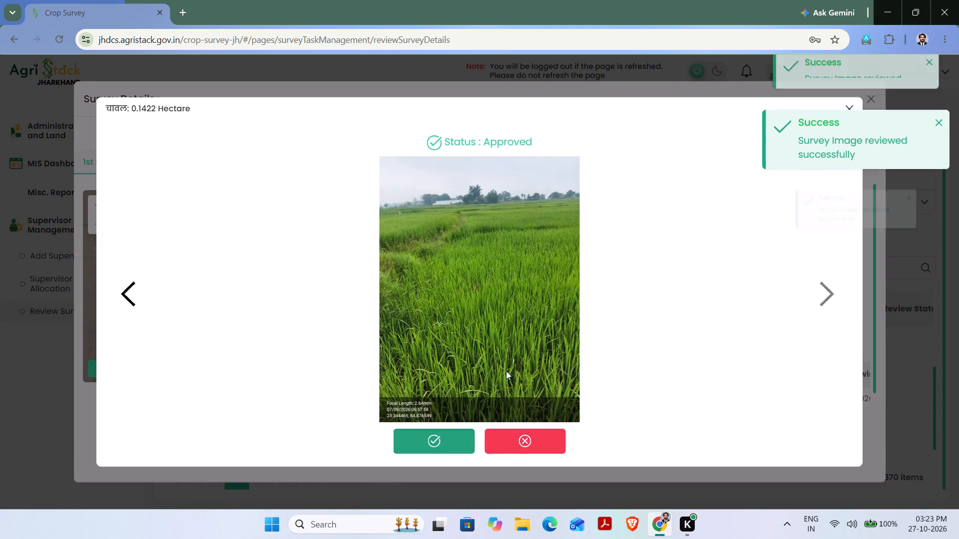
pyautogui.moveTo(501, 364); pyautogui.dragTo(469, 360)
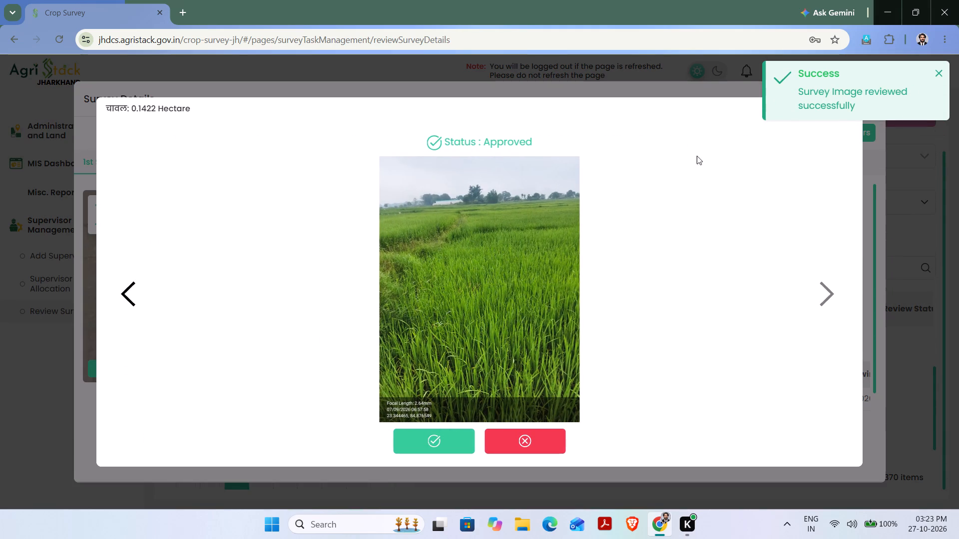
pyautogui.click(847, 105)
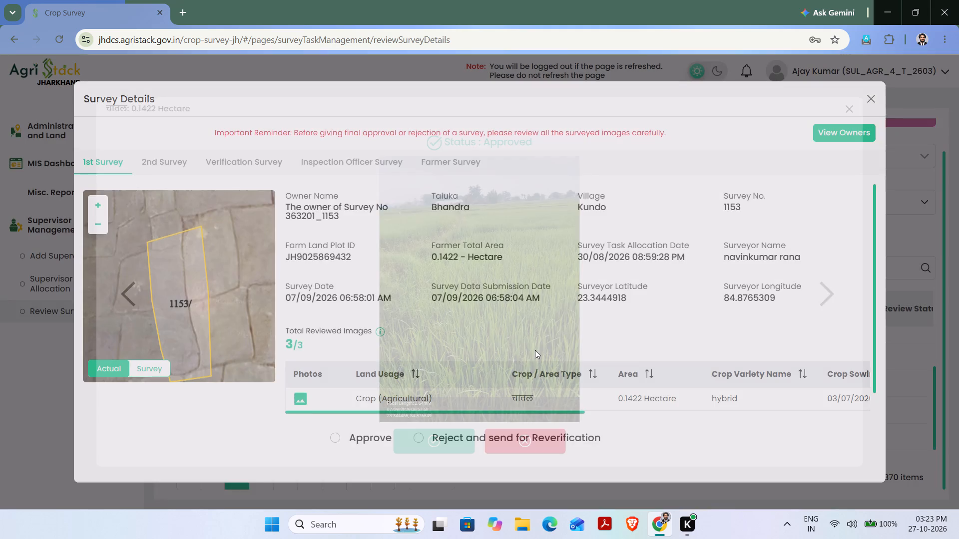
# Set the 1st Survey of survey number 1153 to Approve, save the review and return to the survey list.
pyautogui.scroll(-1, 535, 350)
pyautogui.click(364, 368)
pyautogui.click(432, 406)
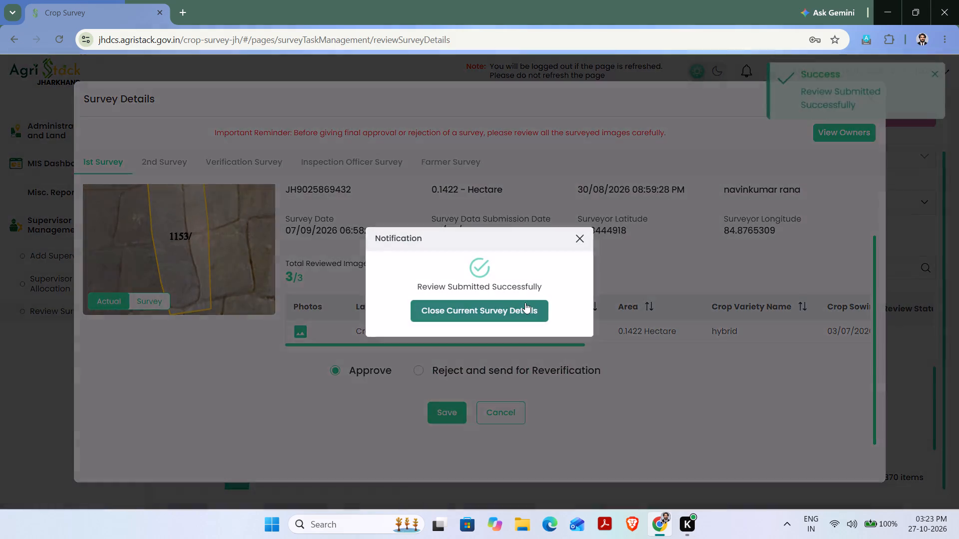
pyautogui.click(525, 302)
# Open the details of survey number 720, approve all three of its Fallow photos and close the photo viewer.
pyautogui.click(185, 357)
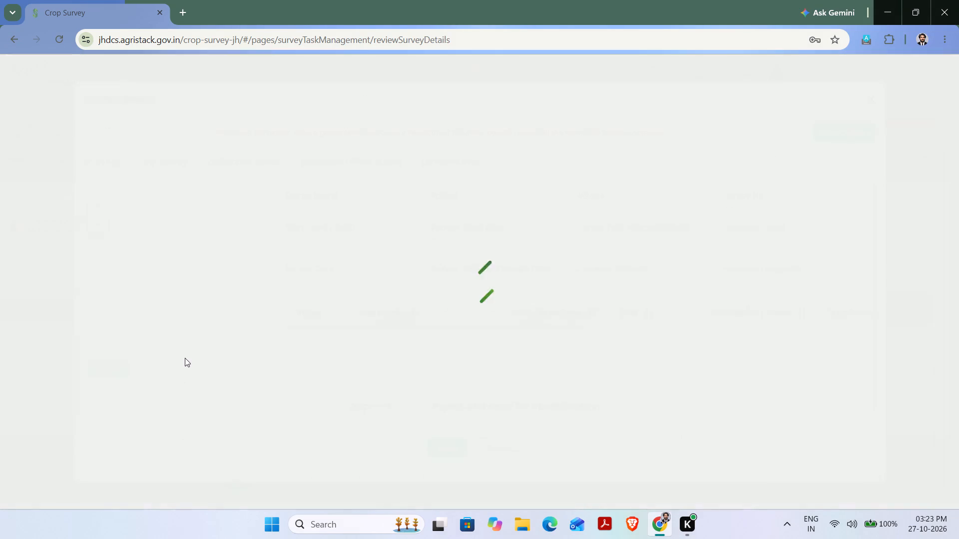
pyautogui.click(300, 398)
pyautogui.click(431, 441)
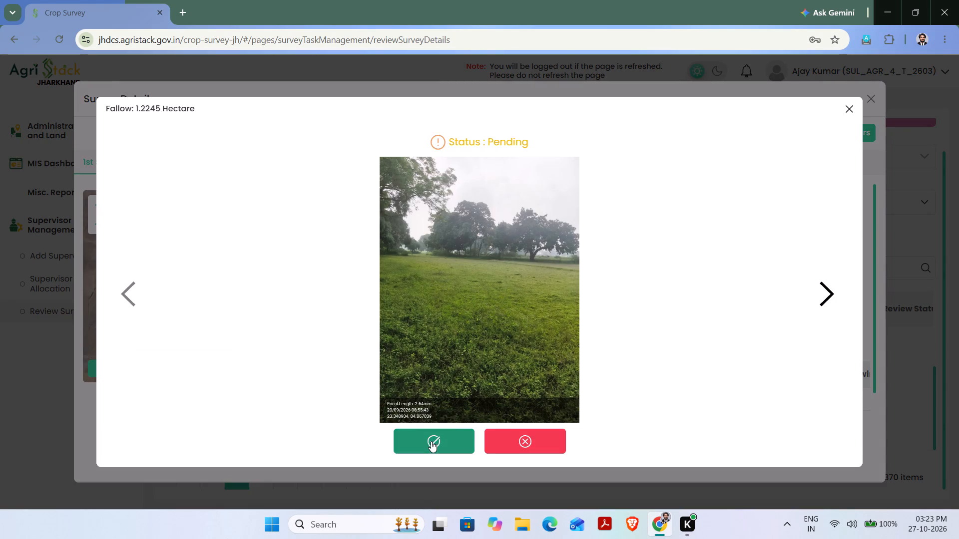
pyautogui.moveTo(541, 372); pyautogui.dragTo(446, 376)
pyautogui.click(454, 437)
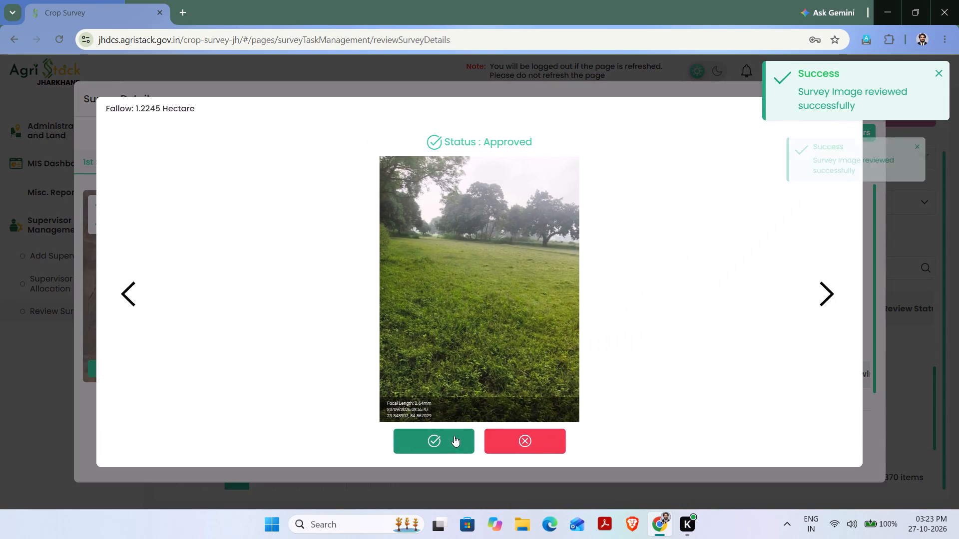
pyautogui.moveTo(538, 366); pyautogui.dragTo(431, 391)
pyautogui.click(422, 441)
pyautogui.moveTo(538, 339); pyautogui.dragTo(523, 339)
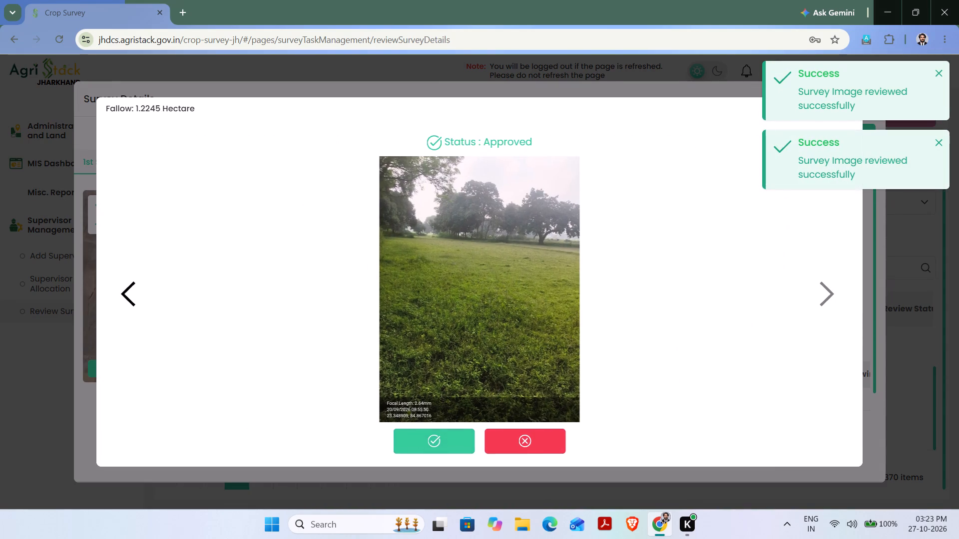
pyautogui.moveTo(523, 339); pyautogui.dragTo(484, 339)
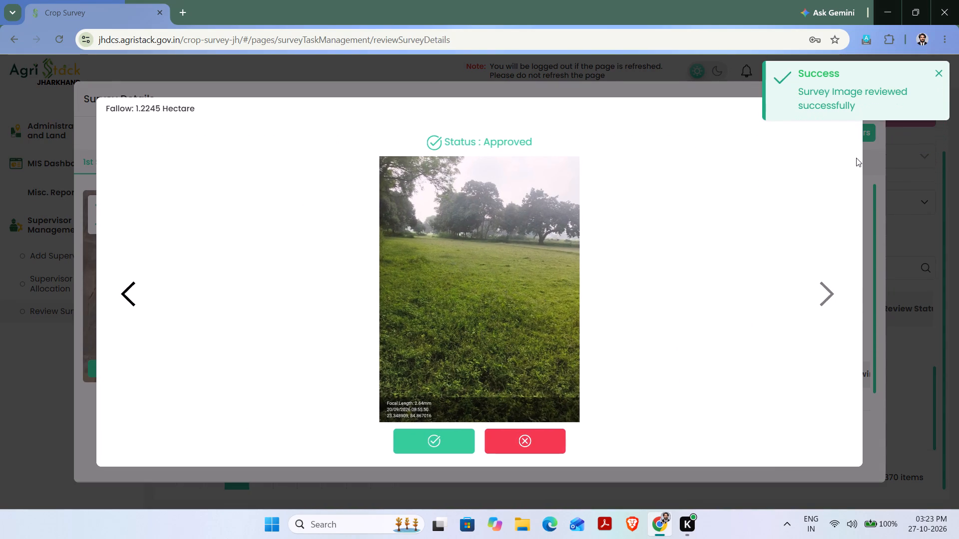
pyautogui.click(849, 108)
# Set the 1st Survey of survey number 720 to Approve, save the review and return to the survey list.
pyautogui.scroll(-2, 578, 294)
pyautogui.click(376, 355)
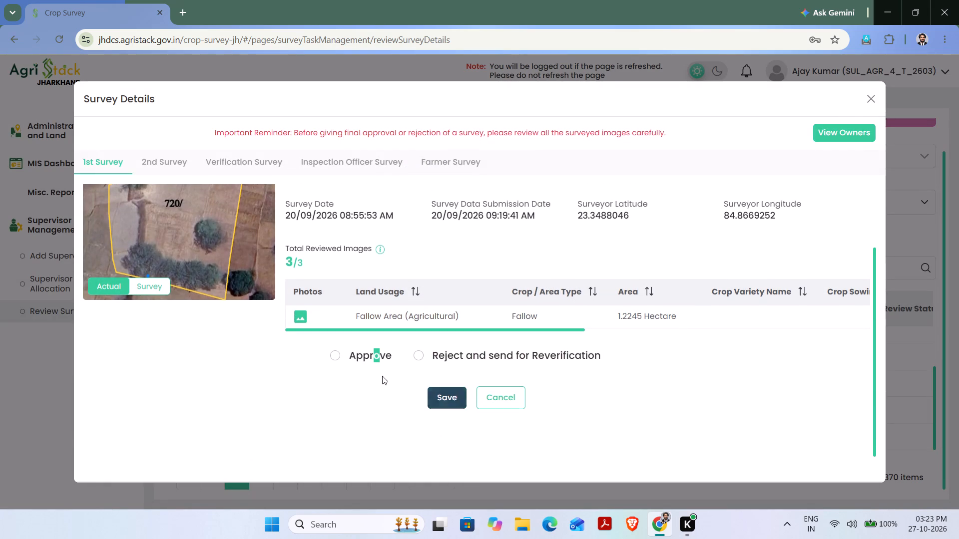
pyautogui.click(357, 365)
pyautogui.click(444, 410)
pyautogui.click(445, 397)
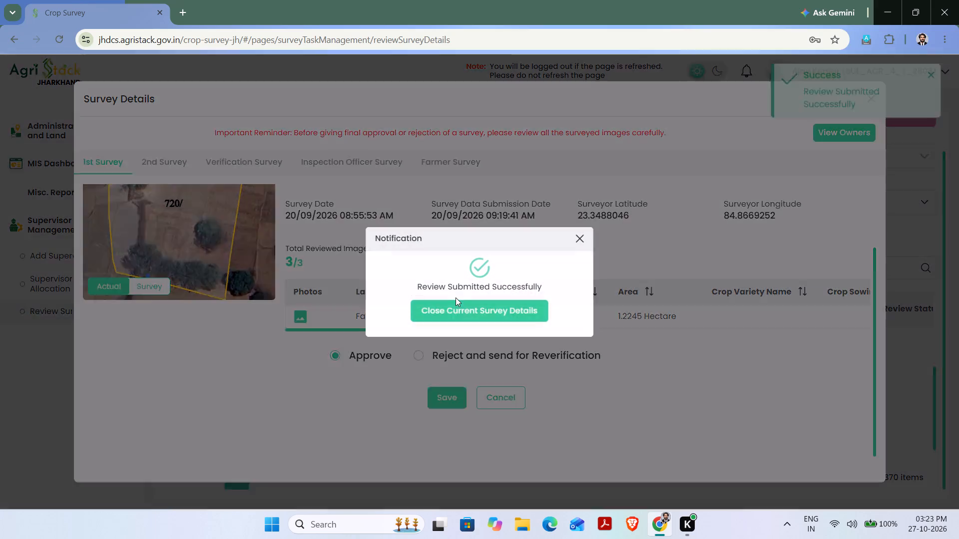
pyautogui.click(454, 310)
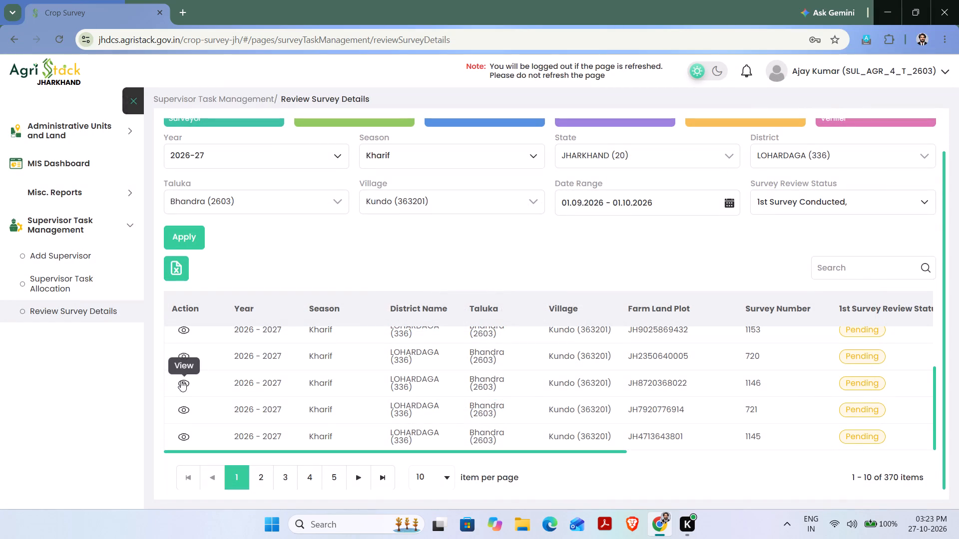
# Open the details of survey number 1146, approve all three of its चावल photos and close the photo viewer.
pyautogui.click(181, 380)
pyautogui.click(297, 395)
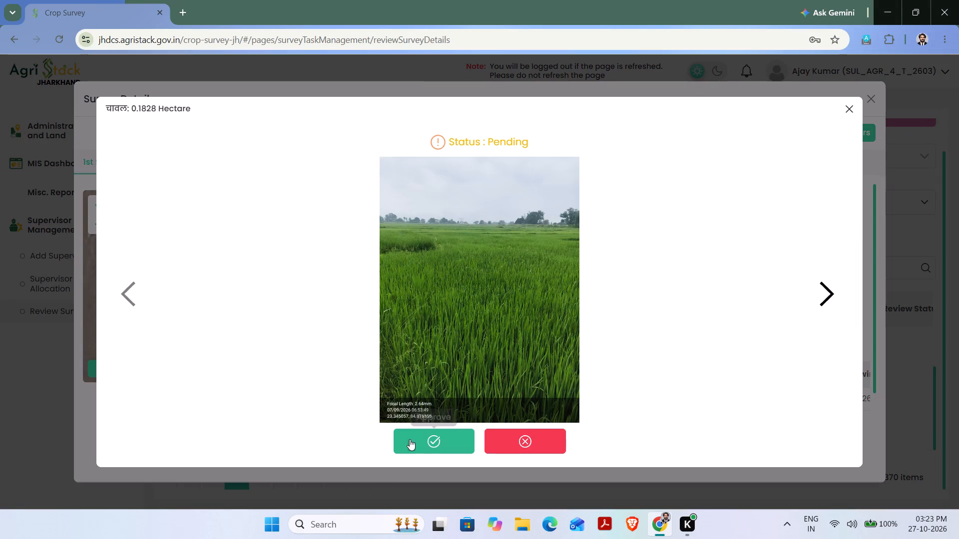
pyautogui.click(416, 443)
pyautogui.moveTo(484, 375); pyautogui.dragTo(375, 386)
pyautogui.click(403, 438)
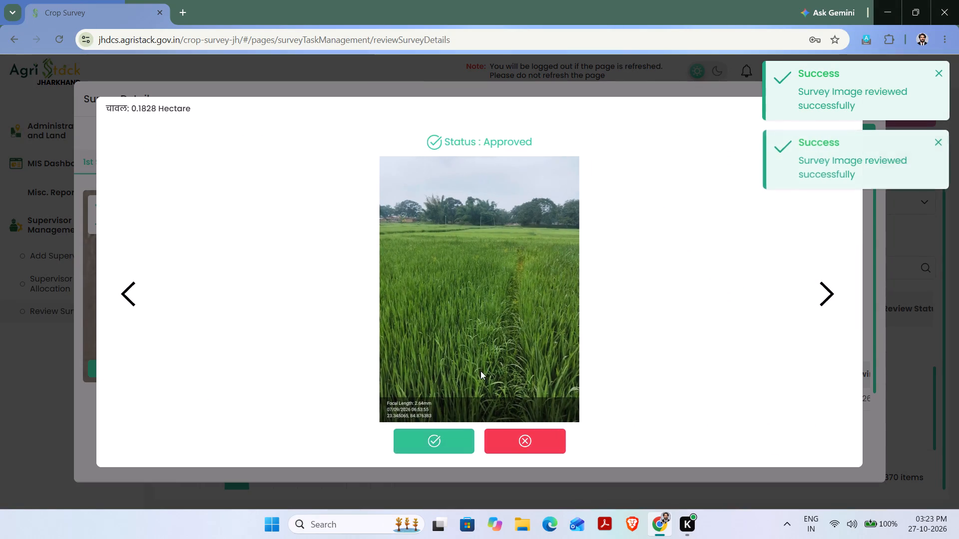
pyautogui.moveTo(479, 371); pyautogui.dragTo(385, 378)
pyautogui.click(409, 439)
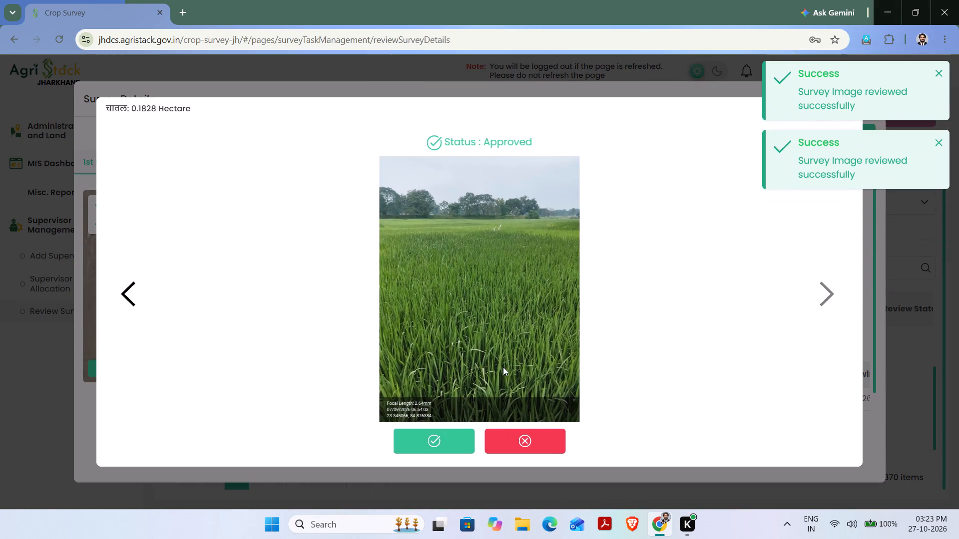
pyautogui.moveTo(497, 364); pyautogui.dragTo(453, 361)
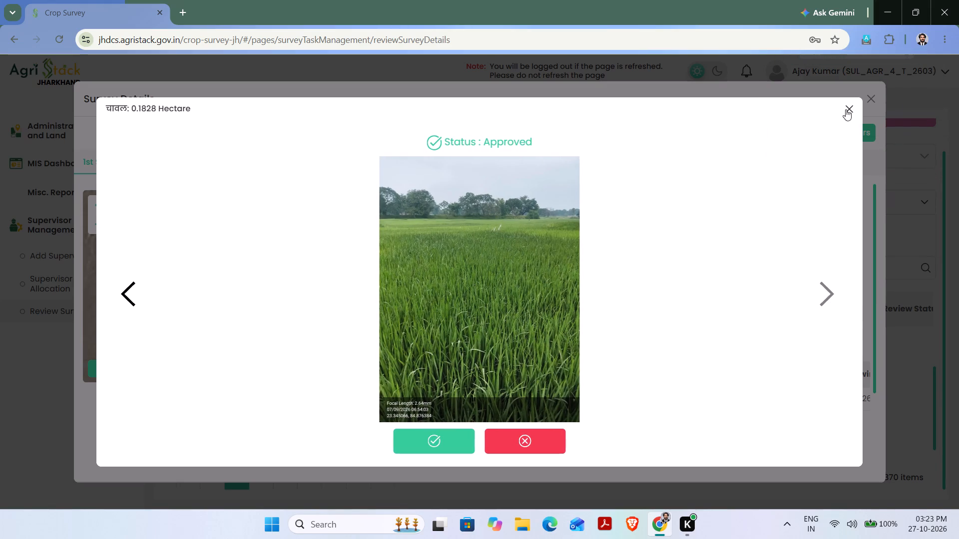
pyautogui.click(844, 107)
pyautogui.click(850, 109)
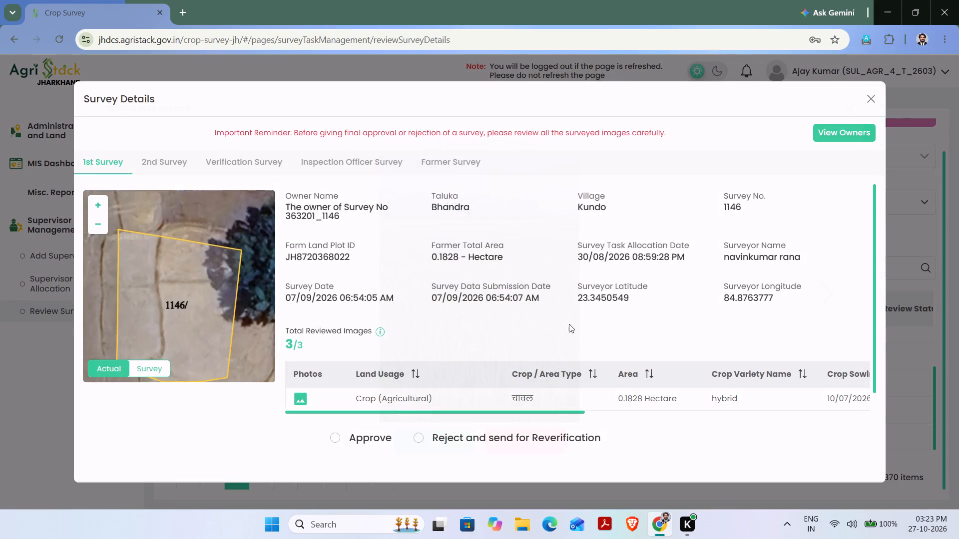
# Set the 1st Survey of survey number 1146 to Approve, save the review and return to the survey list.
pyautogui.scroll(-1, 528, 355)
pyautogui.click(378, 374)
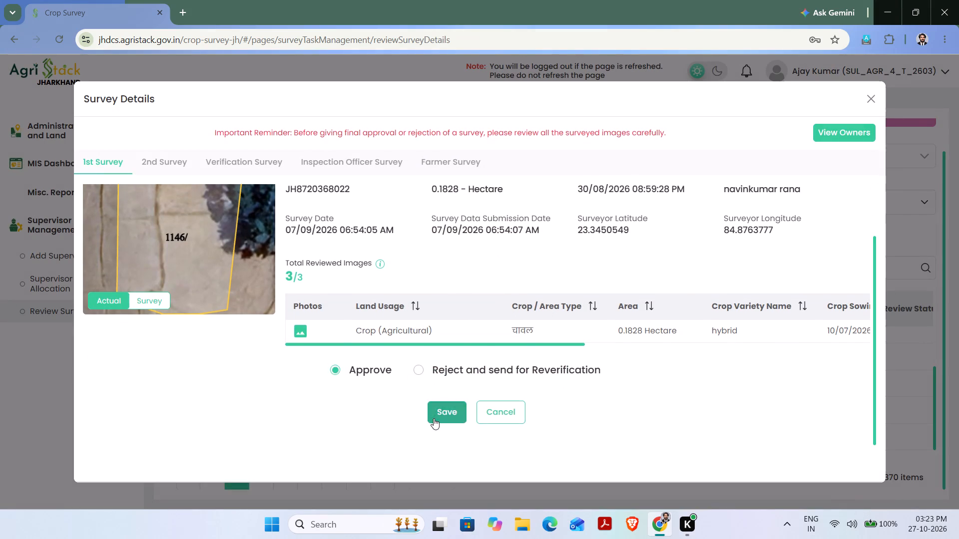
pyautogui.click(436, 418)
pyautogui.click(472, 320)
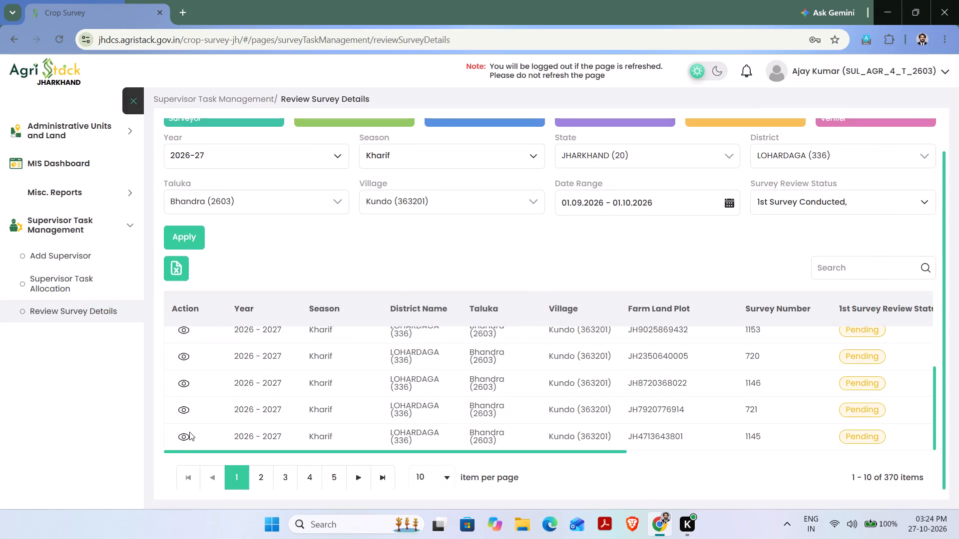
# Open the details of survey number 1145, approve all three of its चावल photos and close the photo viewer.
pyautogui.click(184, 433)
pyautogui.click(301, 401)
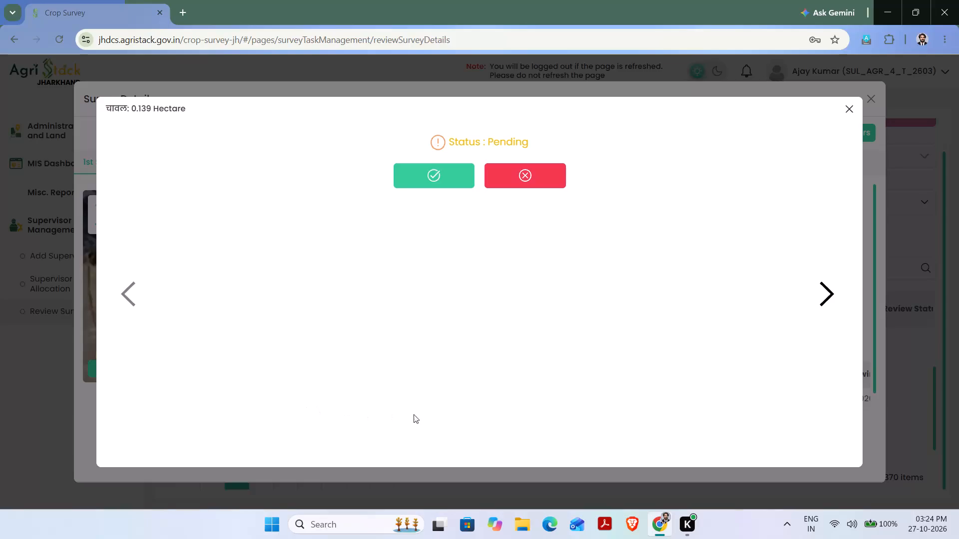
pyautogui.click(433, 443)
pyautogui.moveTo(533, 364); pyautogui.dragTo(449, 376)
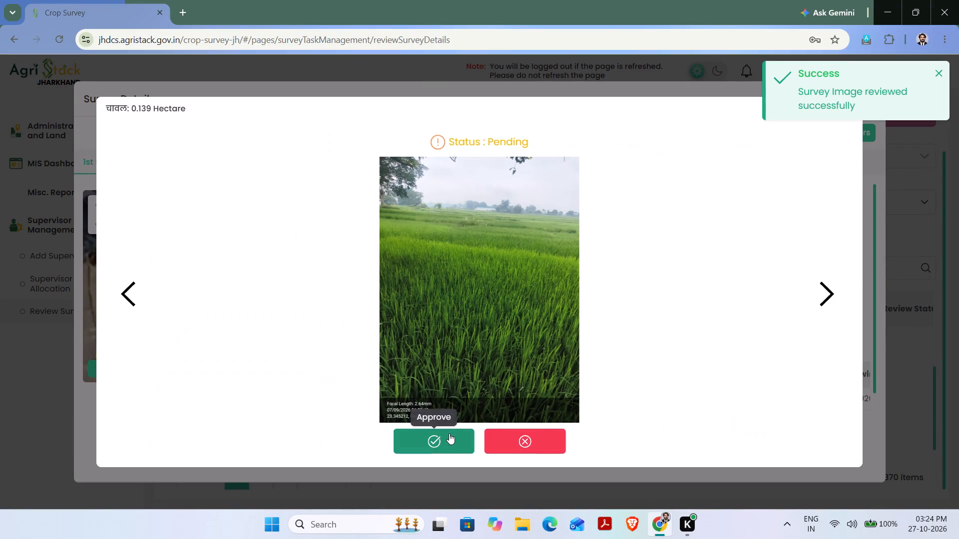
pyautogui.click(449, 434)
pyautogui.moveTo(515, 370); pyautogui.dragTo(431, 386)
pyautogui.click(442, 446)
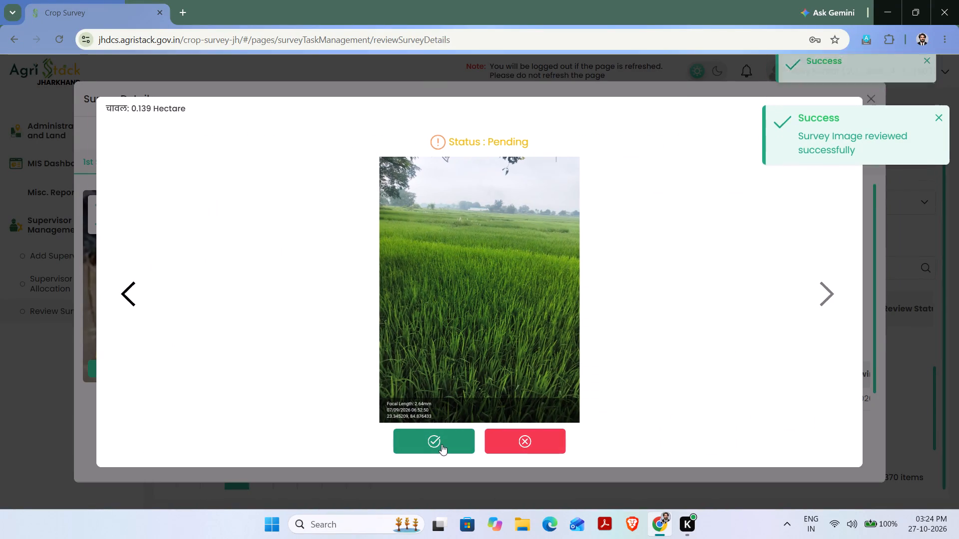
pyautogui.moveTo(532, 348); pyautogui.dragTo(462, 340)
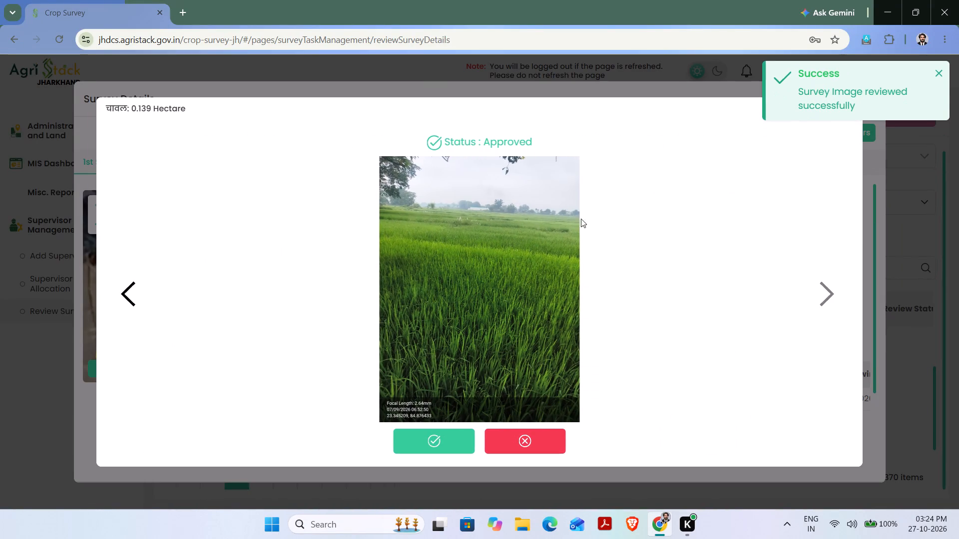
pyautogui.click(850, 111)
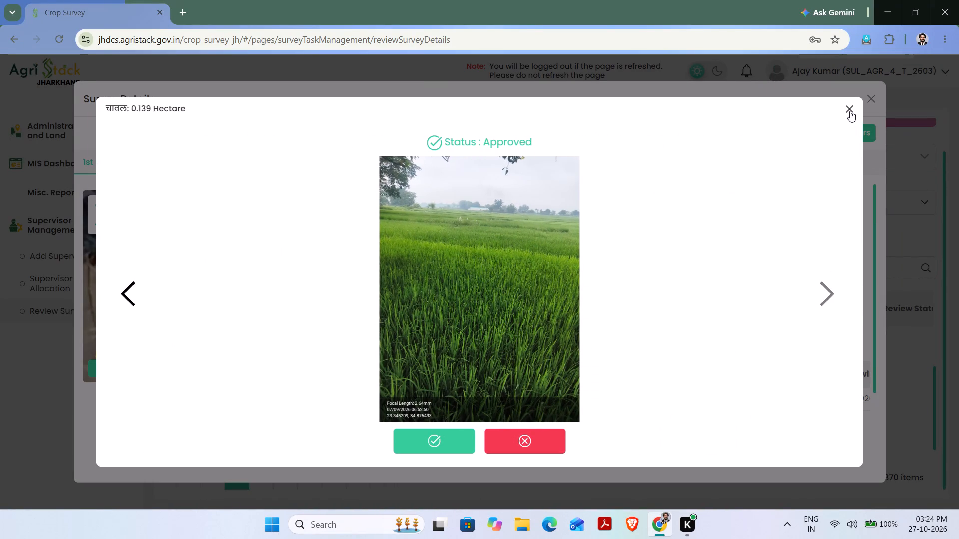
# Set the 1st Survey of survey number 1145 to Approve, save the review and return to the survey list.
pyautogui.scroll(-1, 495, 329)
pyautogui.click(378, 364)
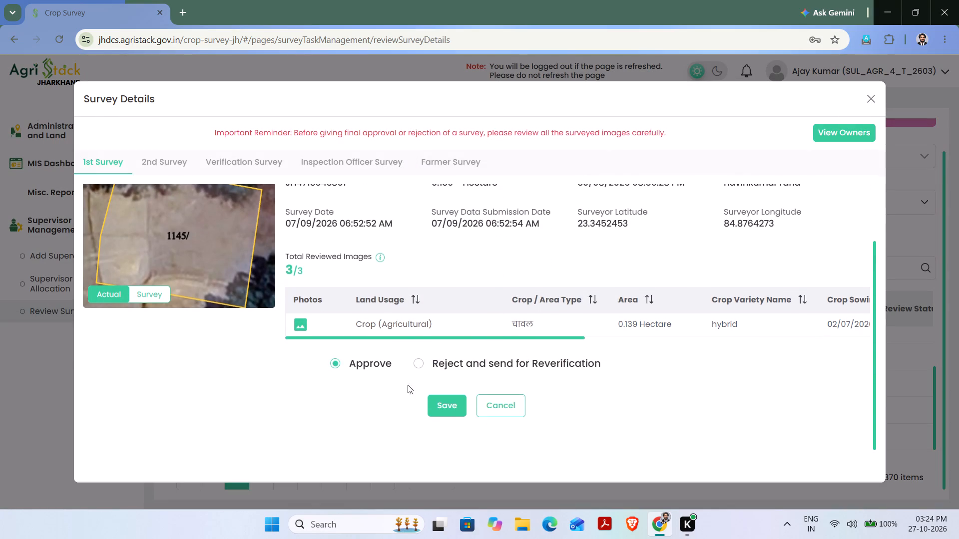
pyautogui.click(434, 396)
pyautogui.click(480, 302)
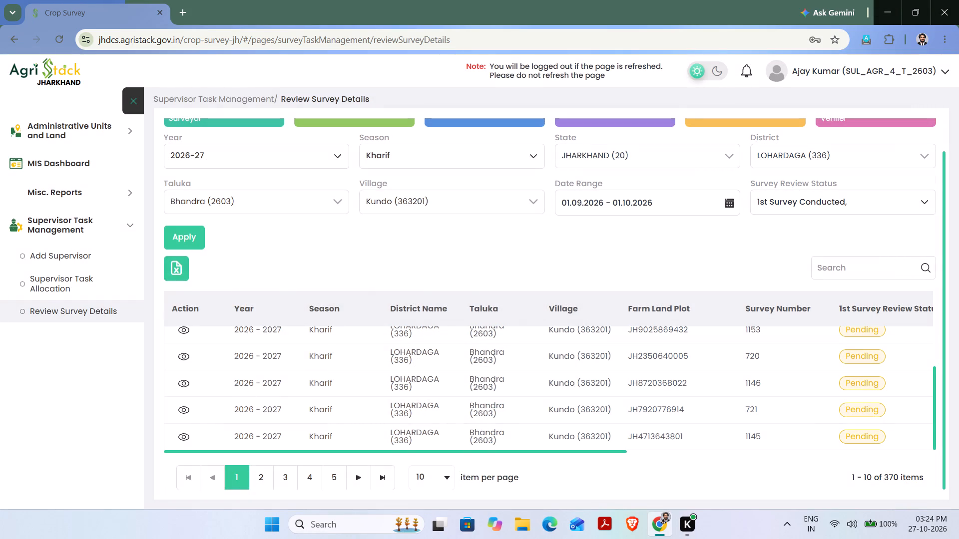
# Open the details of survey number 721, approve all three of its चावल photos and close the photo viewer.
pyautogui.click(186, 406)
pyautogui.click(301, 394)
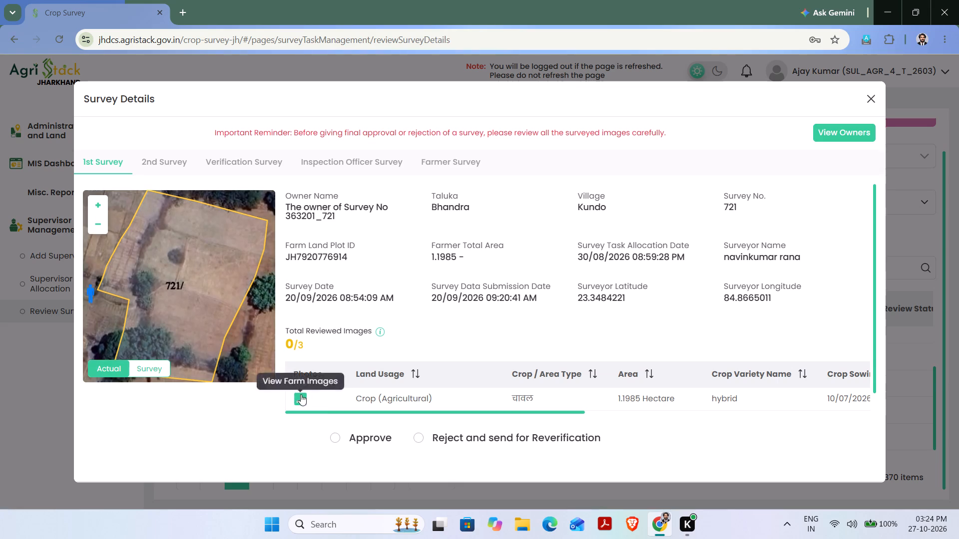
pyautogui.click(427, 444)
pyautogui.moveTo(518, 379); pyautogui.dragTo(442, 385)
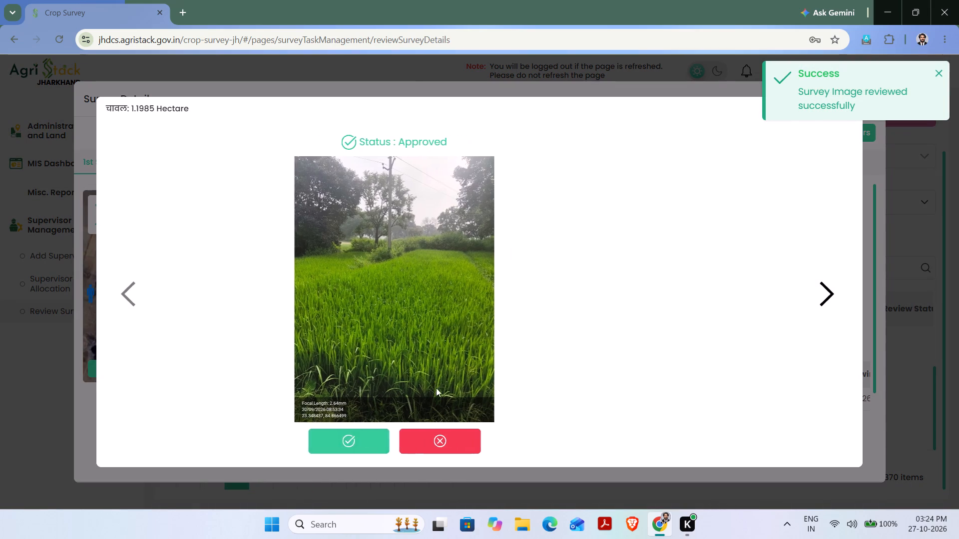
pyautogui.click(452, 441)
pyautogui.moveTo(524, 360); pyautogui.dragTo(473, 364)
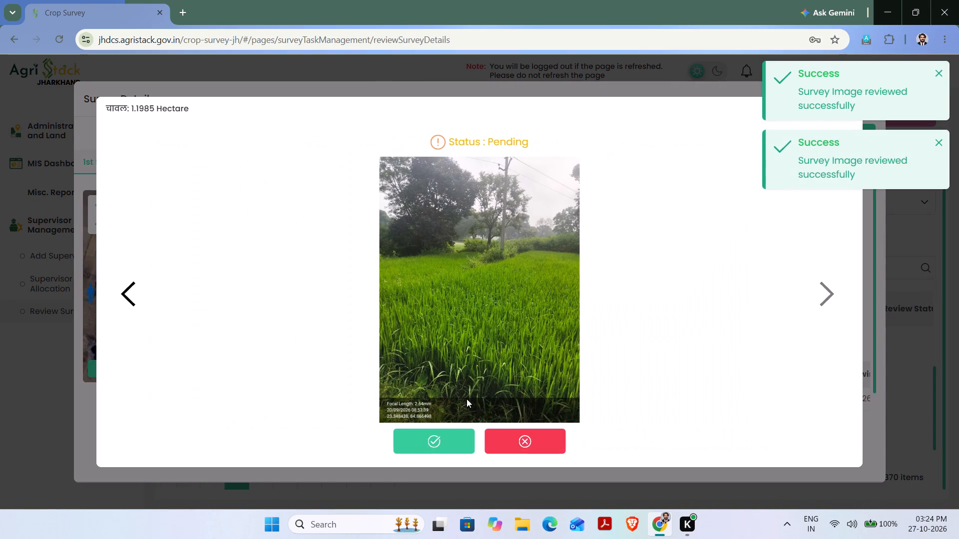
pyautogui.click(456, 436)
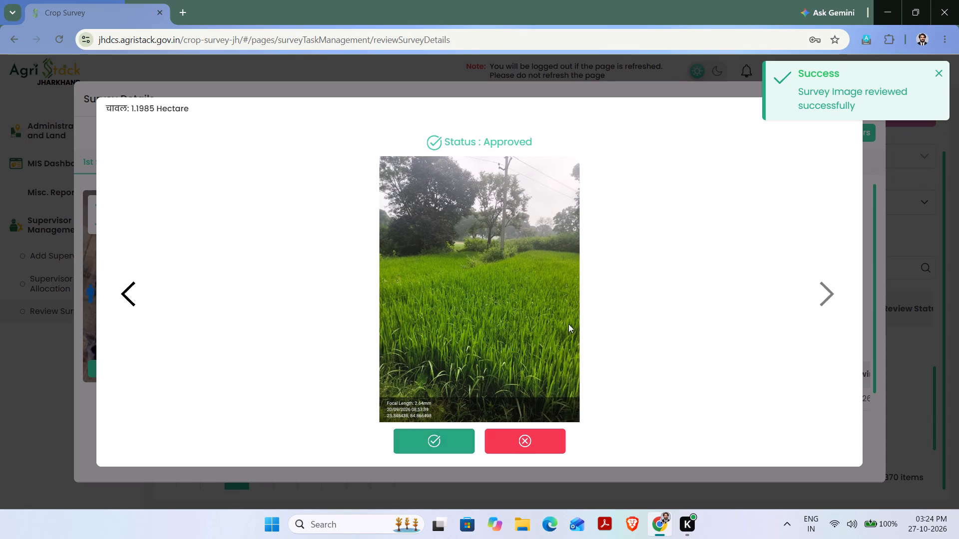
pyautogui.click(850, 110)
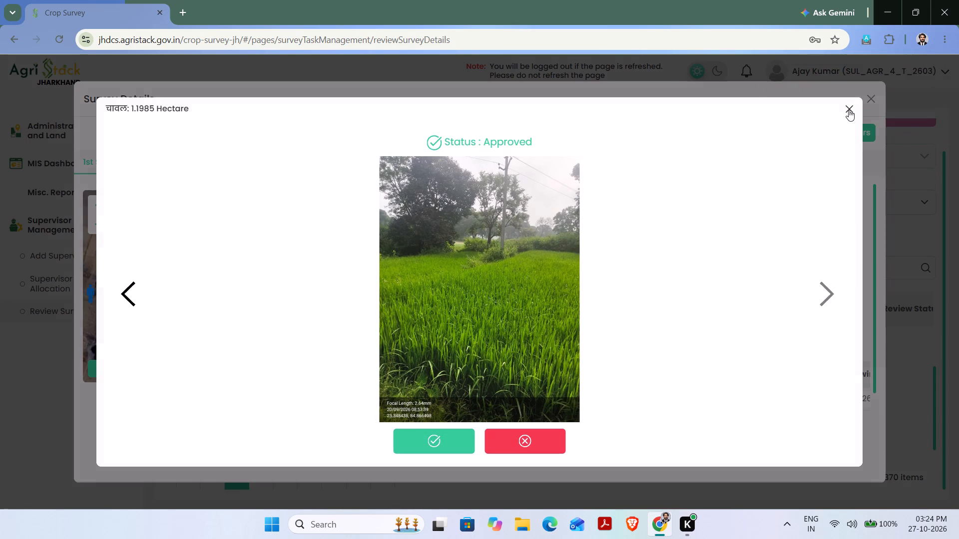
# Set the 1st Survey of survey number 721 to Approve, save the review and return to the survey list.
pyautogui.scroll(-1, 420, 379)
pyautogui.click(372, 374)
pyautogui.click(450, 418)
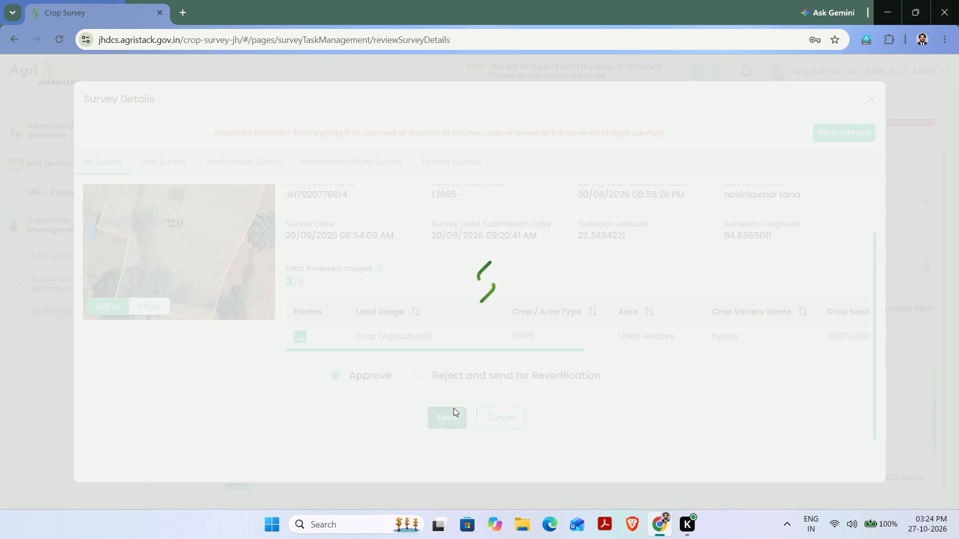
pyautogui.moveTo(486, 320); pyautogui.dragTo(482, 316)
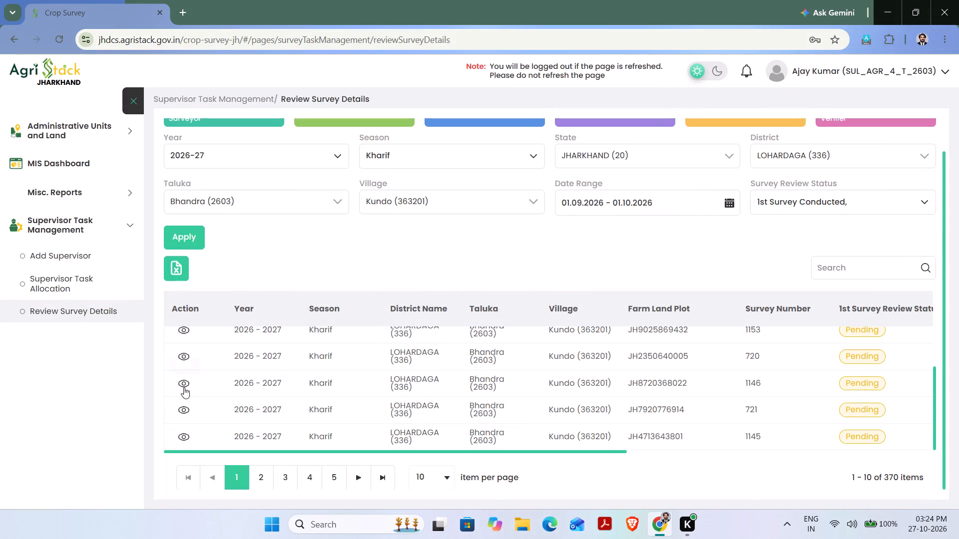
# Reopen the details of survey number 1146 to check its review state, and close them.
pyautogui.click(184, 384)
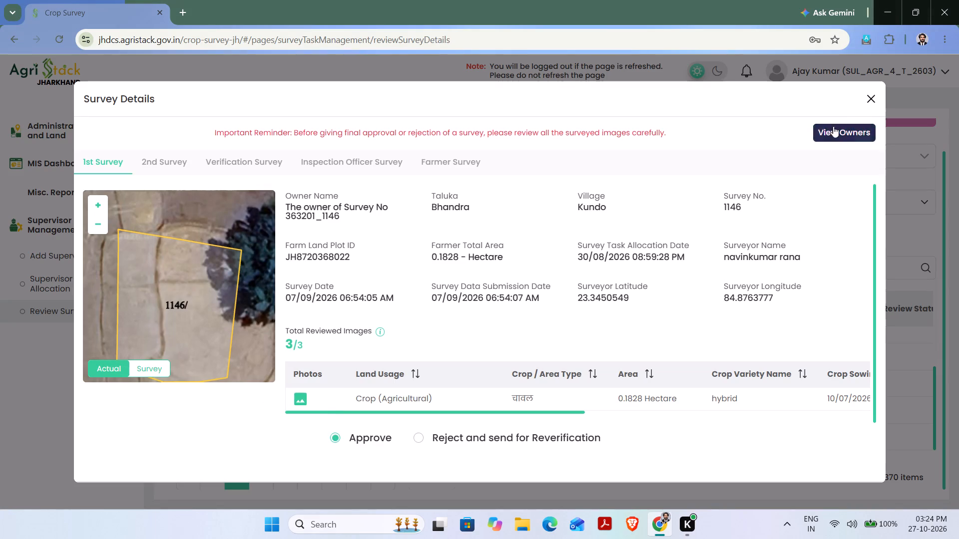
pyautogui.click(872, 99)
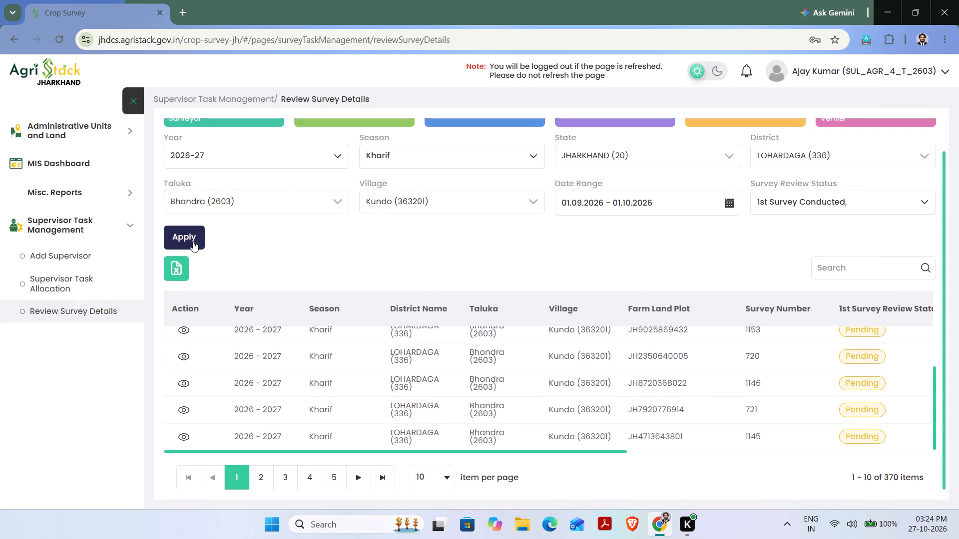
# Reapply the current filters to refresh the list of pending Kundo surveys.
pyautogui.click(193, 242)
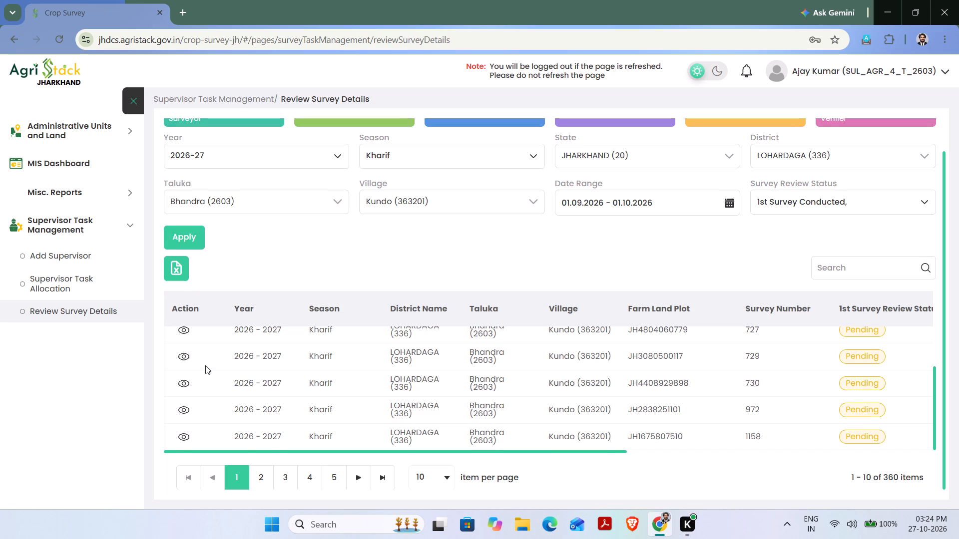
# Open the details of survey number 722, approve all three of its Fallow photos and close the photo viewer.
pyautogui.scroll(6, 205, 365)
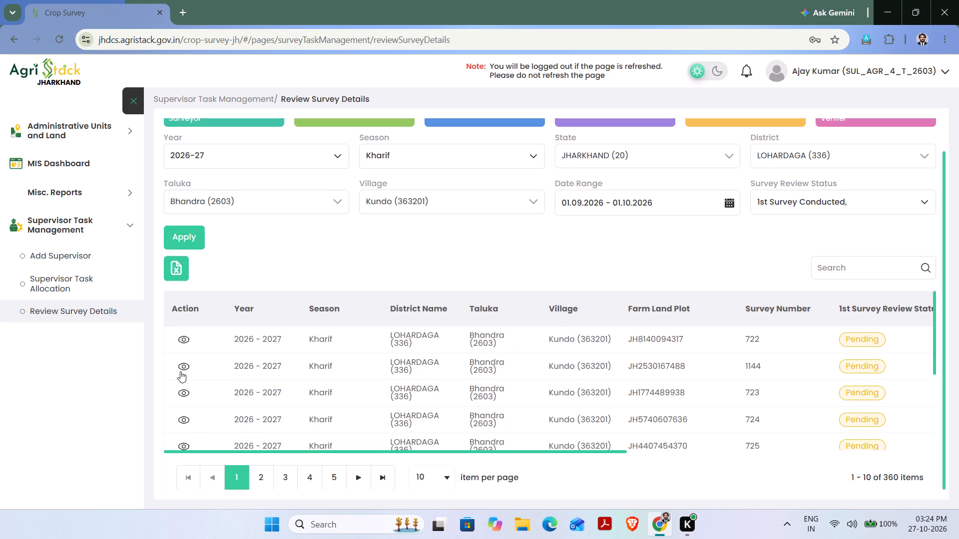
pyautogui.click(184, 340)
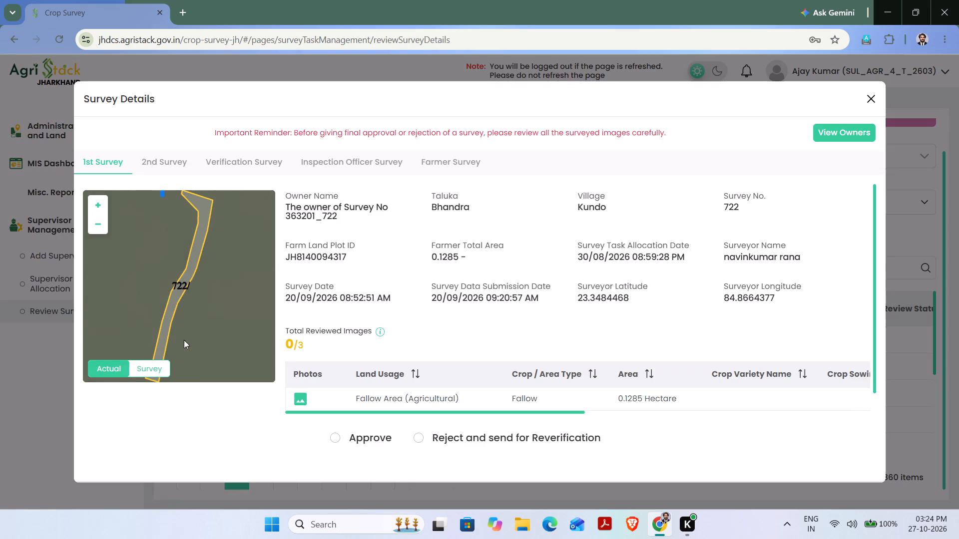
pyautogui.click(298, 405)
pyautogui.click(298, 404)
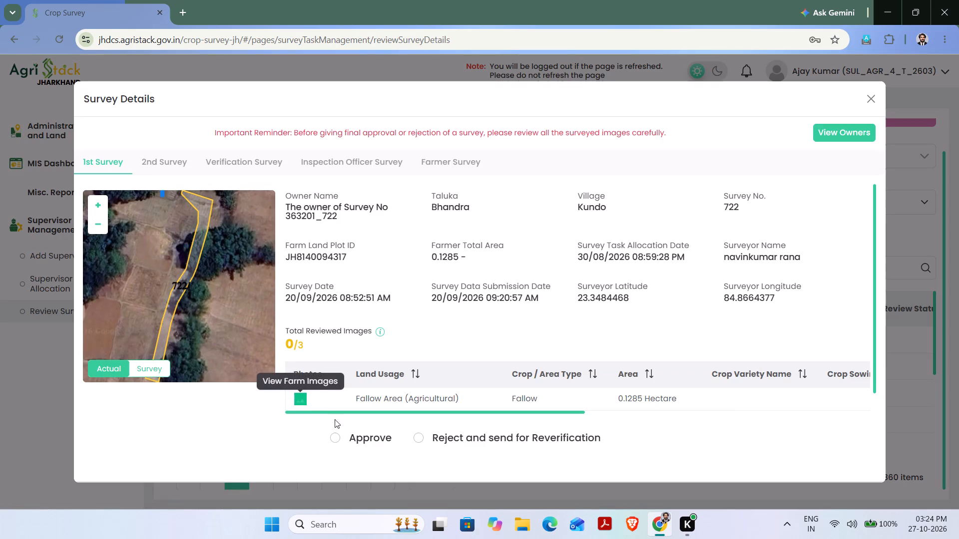
pyautogui.click(303, 393)
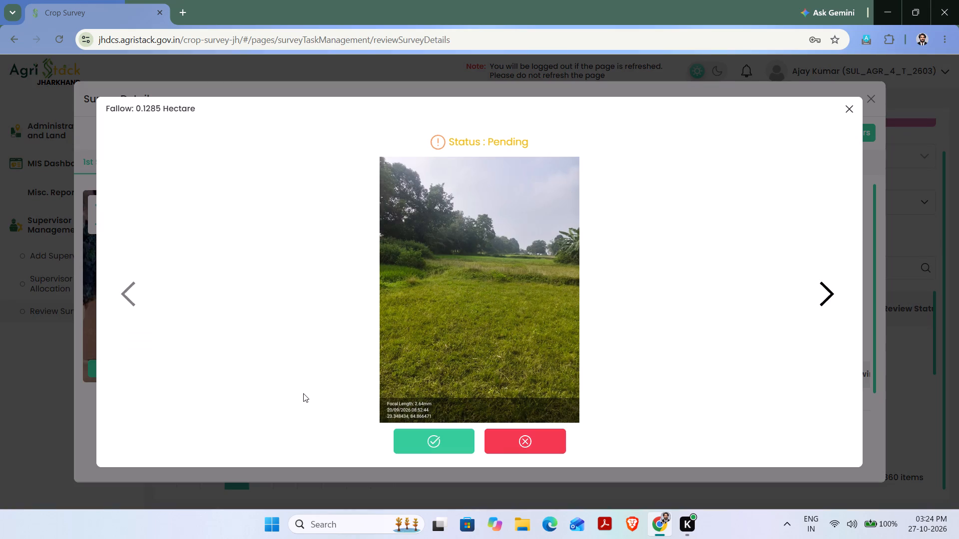
pyautogui.click(431, 435)
pyautogui.moveTo(502, 393); pyautogui.dragTo(491, 392)
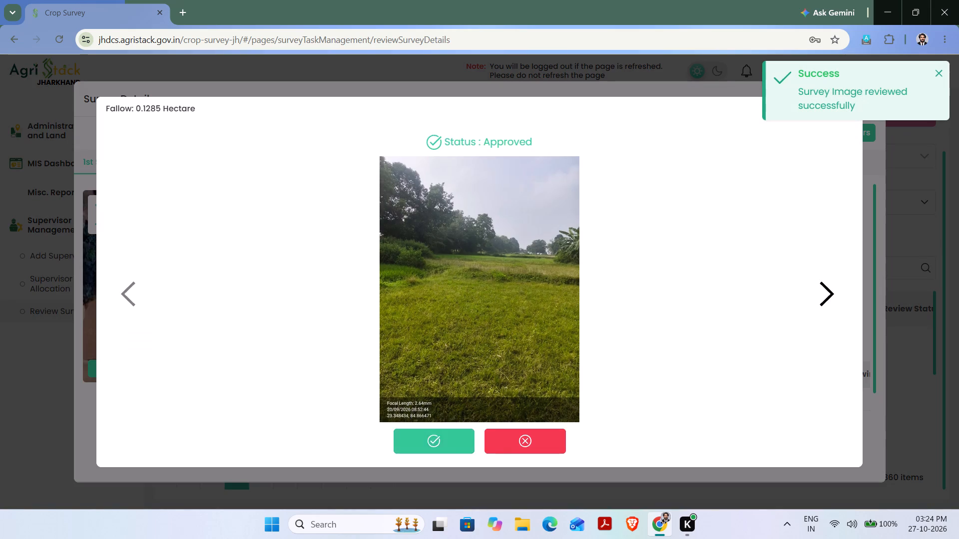
pyautogui.moveTo(491, 392); pyautogui.dragTo(464, 394)
pyautogui.click(429, 449)
pyautogui.moveTo(518, 362); pyautogui.dragTo(458, 371)
pyautogui.click(431, 446)
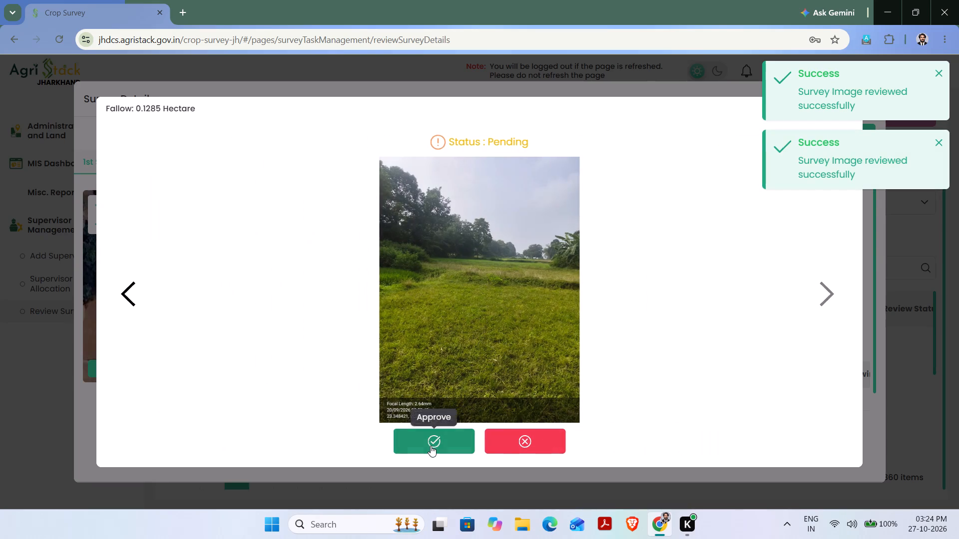
pyautogui.moveTo(510, 354); pyautogui.dragTo(455, 354)
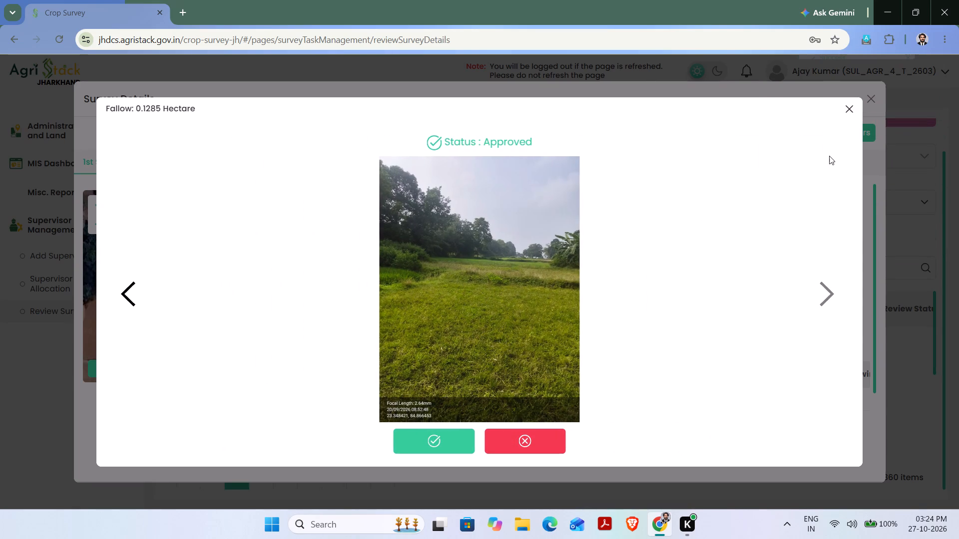
pyautogui.click(850, 105)
# Set the 1st Survey of survey number 722 to Approve, save the review and return to the survey list.
pyautogui.scroll(-1, 482, 304)
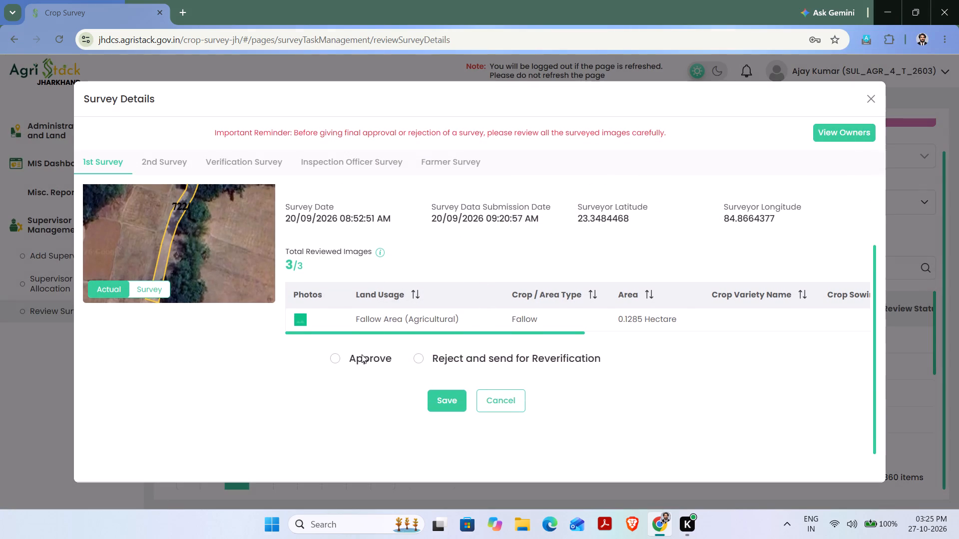
pyautogui.click(360, 355)
pyautogui.click(433, 399)
pyautogui.click(505, 315)
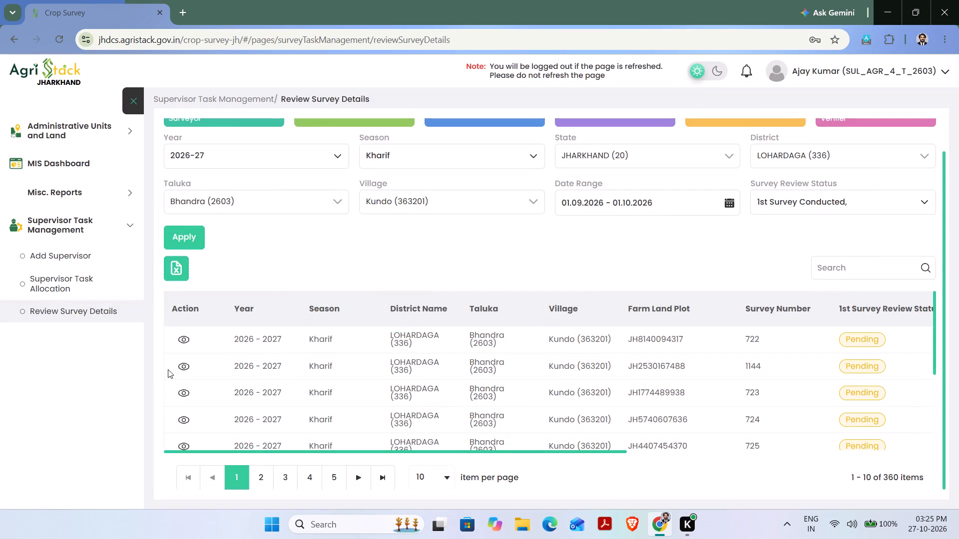
# Open the details of survey number 1144, approve all three of its Fallow photos and close the photo viewer.
pyautogui.click(178, 365)
pyautogui.click(182, 366)
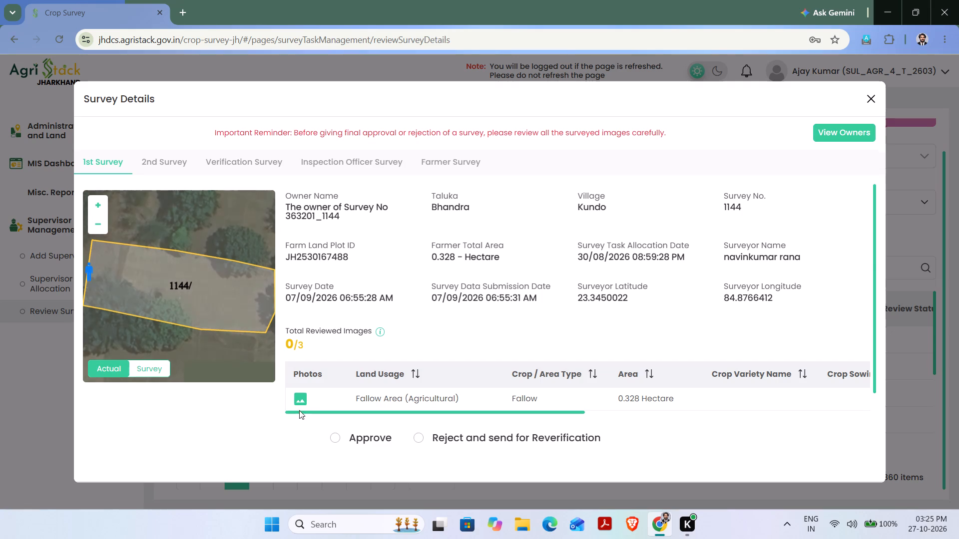
pyautogui.click(300, 398)
pyautogui.click(412, 441)
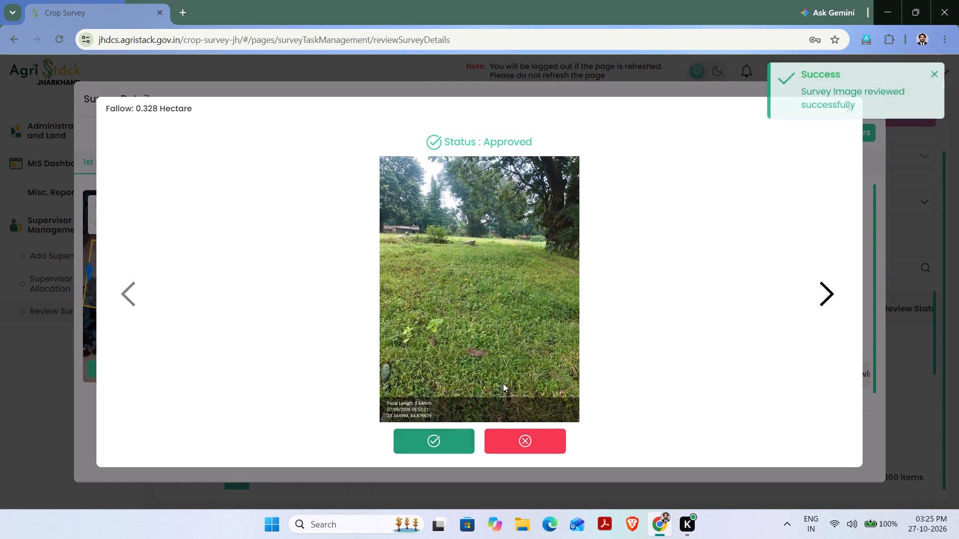
pyautogui.moveTo(510, 378); pyautogui.dragTo(434, 387)
pyautogui.click(437, 443)
pyautogui.moveTo(508, 363); pyautogui.dragTo(433, 372)
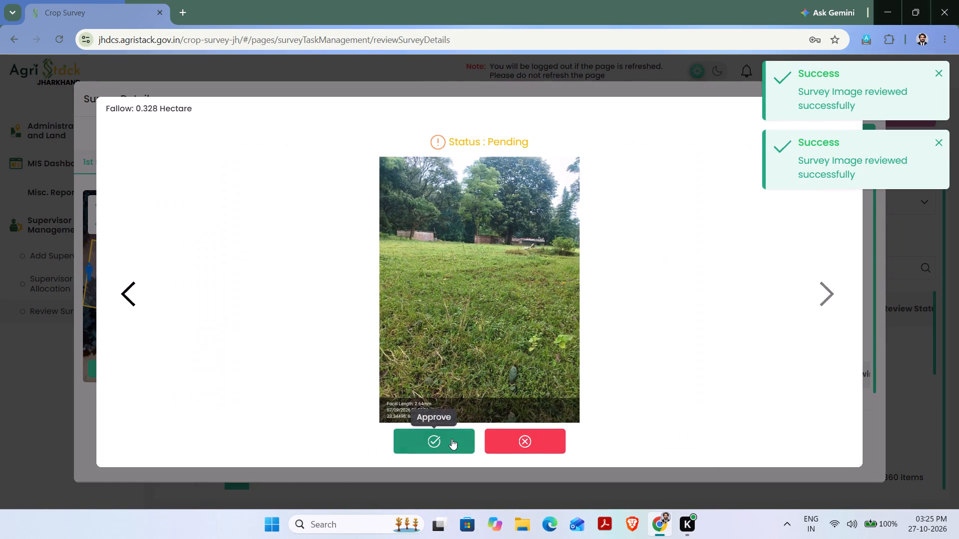
pyautogui.click(452, 439)
pyautogui.moveTo(502, 338); pyautogui.dragTo(459, 337)
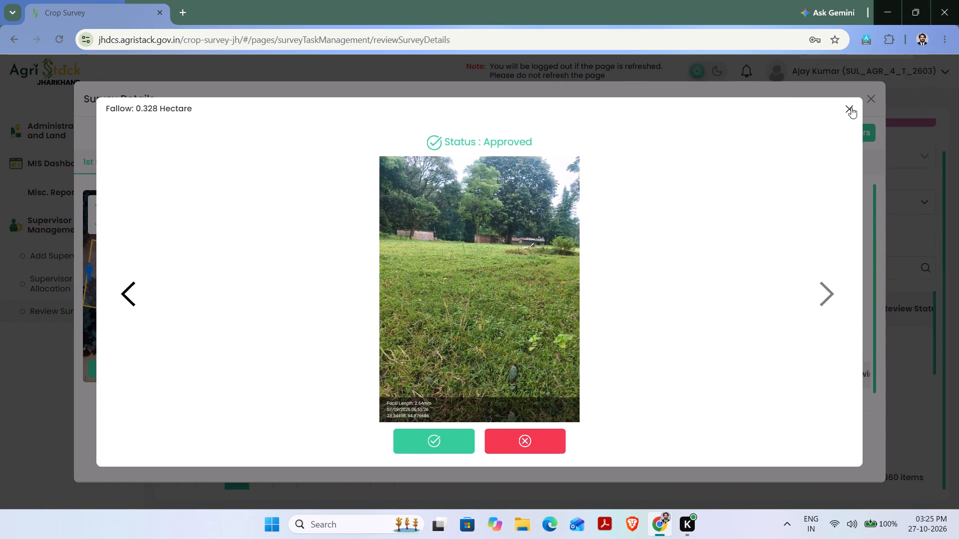
pyautogui.click(851, 107)
# Set the 1st Survey of survey number 1144 to Approve, save the review and return to the survey list.
pyautogui.scroll(-1, 441, 306)
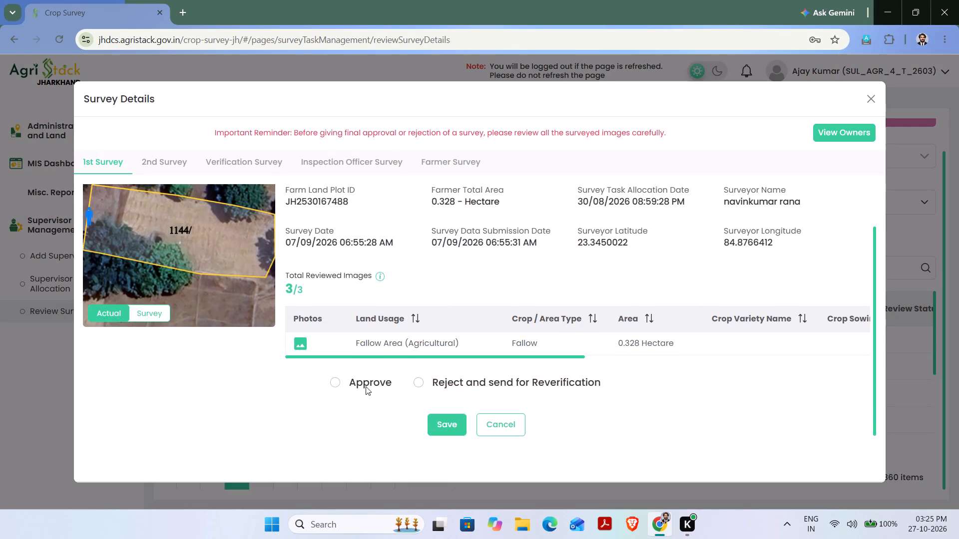
pyautogui.click(367, 380)
pyautogui.click(443, 422)
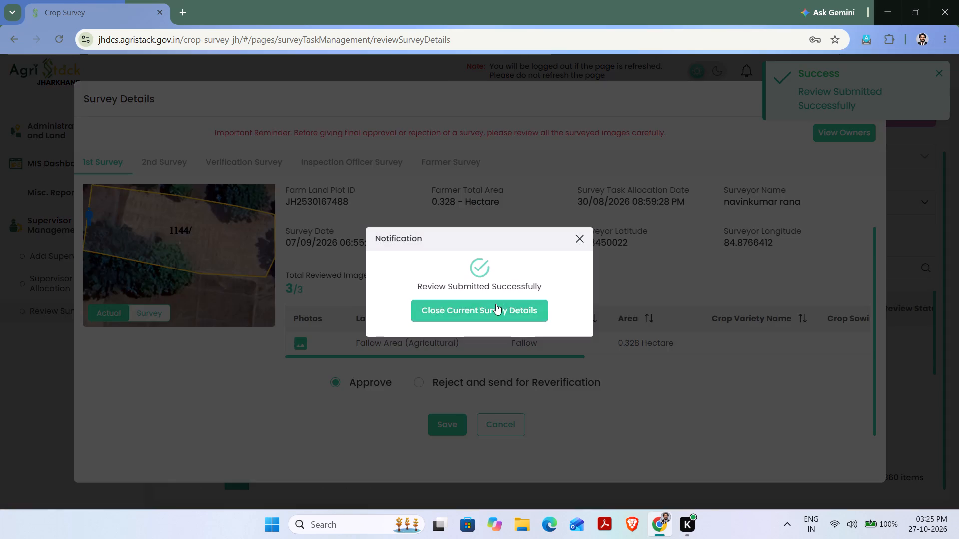
pyautogui.click(494, 309)
# Open the details of survey number 723, approve all three of its Fallow photos and close the photo viewer.
pyautogui.click(180, 391)
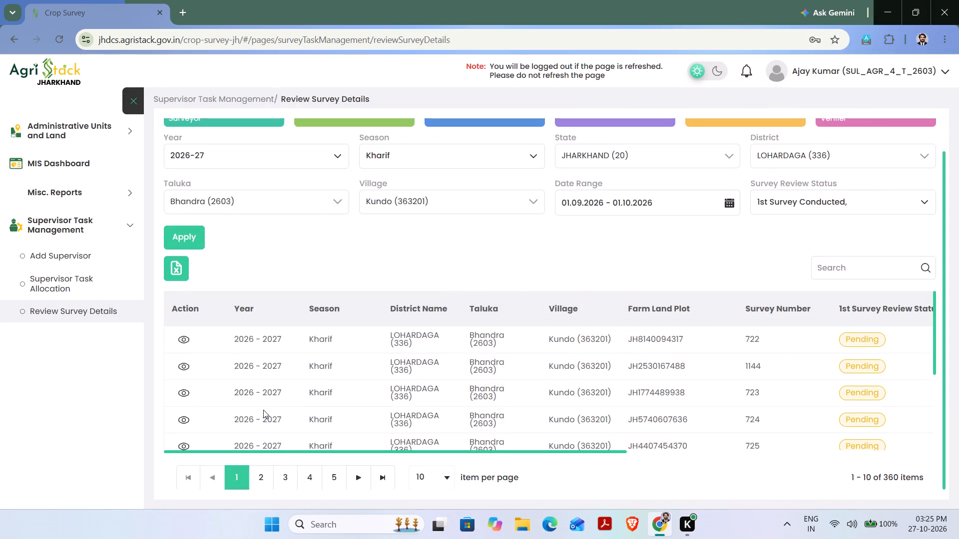
pyautogui.click(184, 392)
pyautogui.click(297, 399)
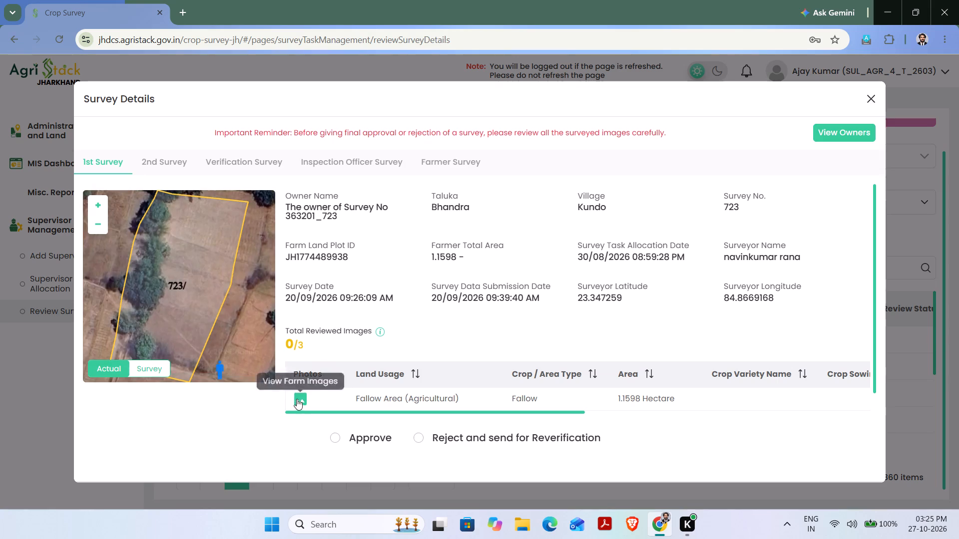
pyautogui.click(423, 436)
pyautogui.moveTo(517, 377); pyautogui.dragTo(438, 386)
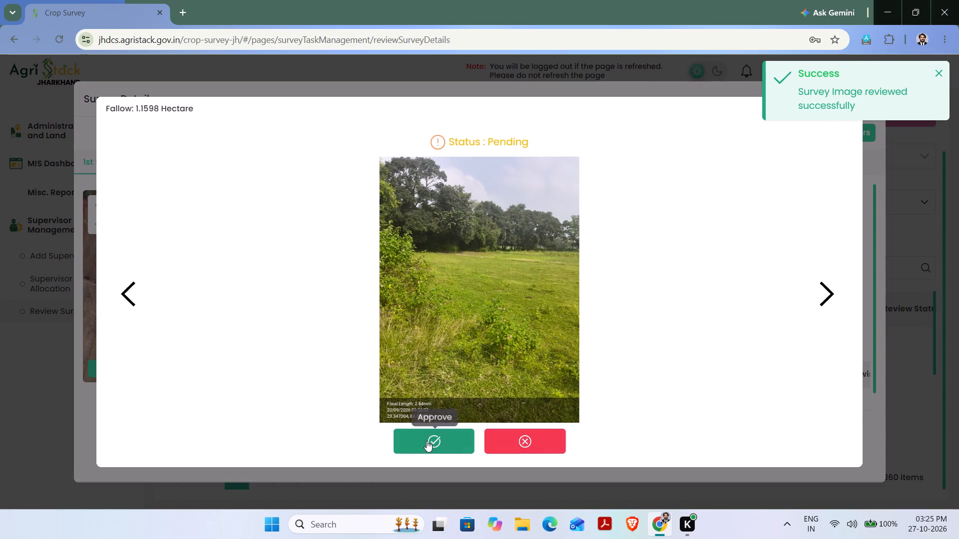
pyautogui.click(427, 441)
pyautogui.moveTo(511, 364); pyautogui.dragTo(444, 370)
pyautogui.click(449, 436)
pyautogui.moveTo(530, 335); pyautogui.dragTo(483, 329)
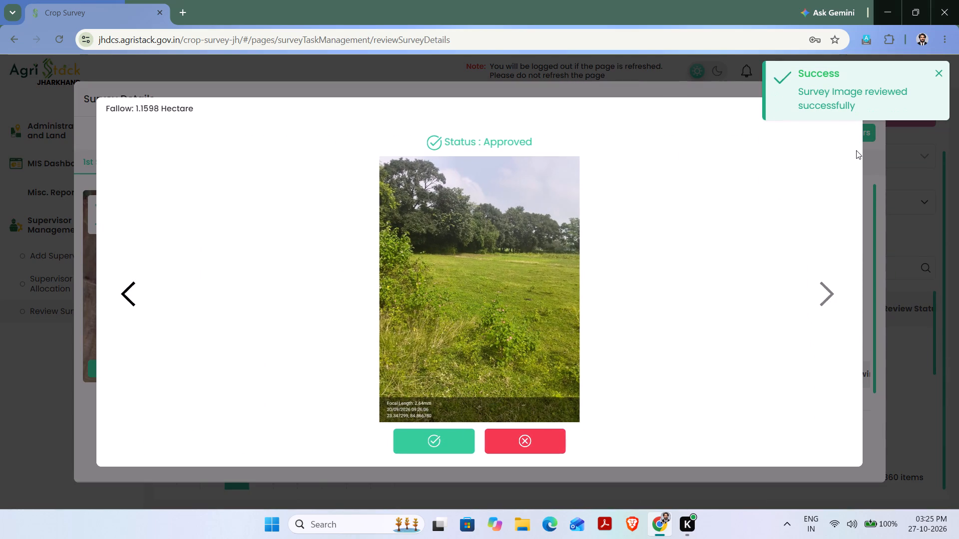
pyautogui.click(852, 113)
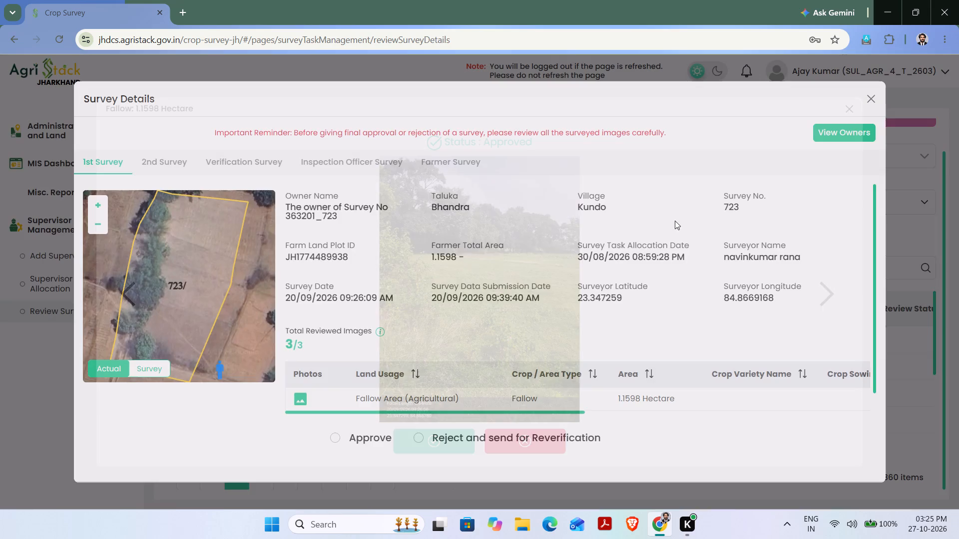
# Set the 1st Survey of survey number 723 to Approve, save the review and return to the survey list.
pyautogui.scroll(-2, 492, 305)
pyautogui.click(370, 350)
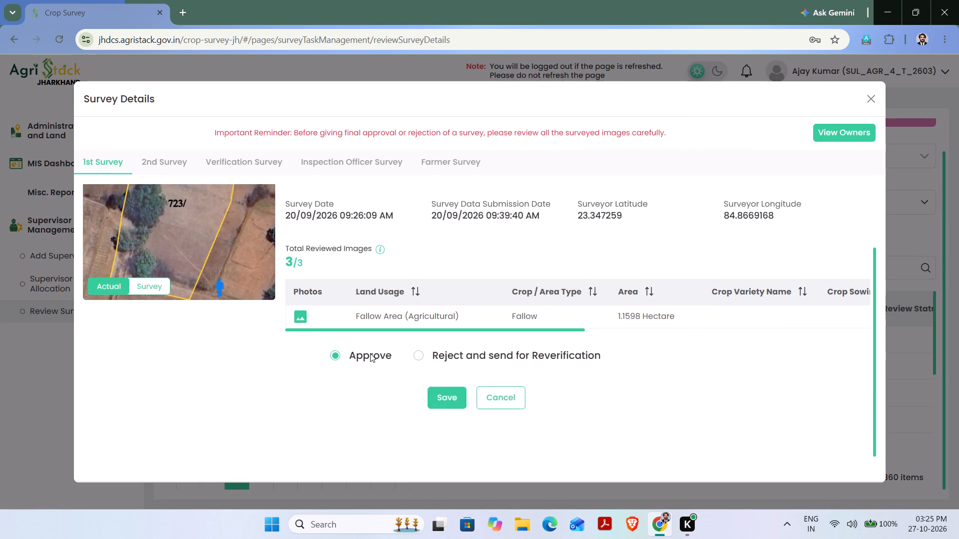
pyautogui.click(450, 400)
pyautogui.click(481, 311)
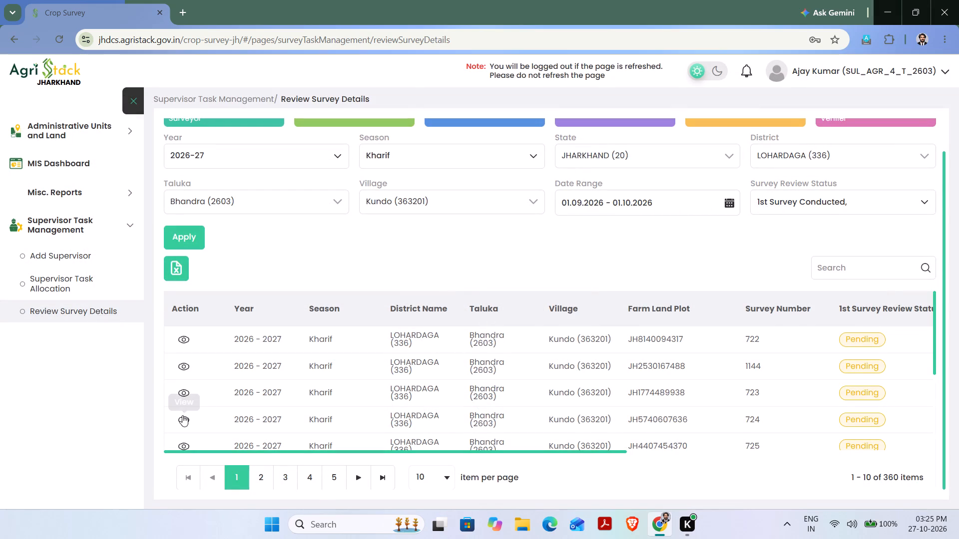
# Open the details of survey number 724, approve all three of its रागी photos and close the photo viewer.
pyautogui.click(182, 415)
pyautogui.click(302, 392)
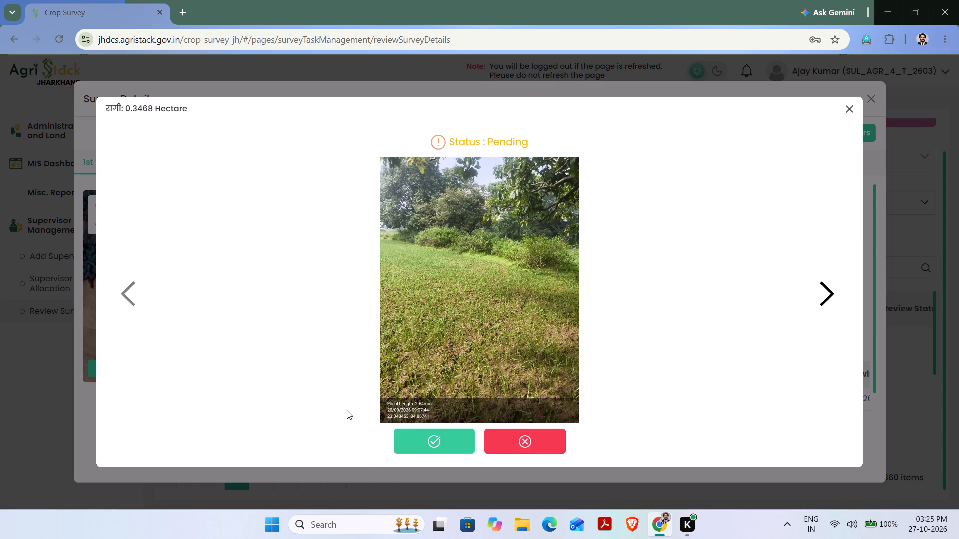
pyautogui.click(419, 435)
pyautogui.moveTo(507, 384); pyautogui.dragTo(442, 396)
pyautogui.click(431, 440)
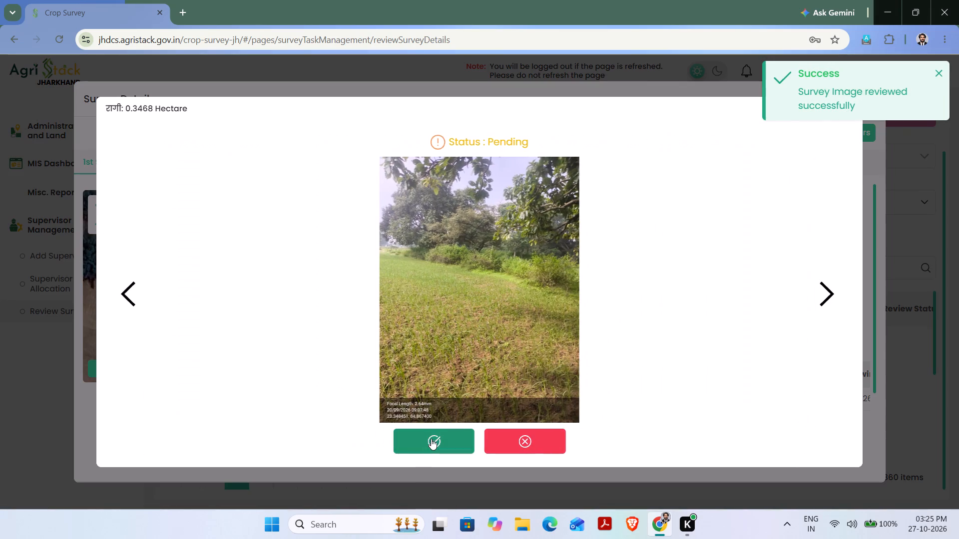
pyautogui.moveTo(505, 373); pyautogui.dragTo(453, 386)
pyautogui.click(430, 439)
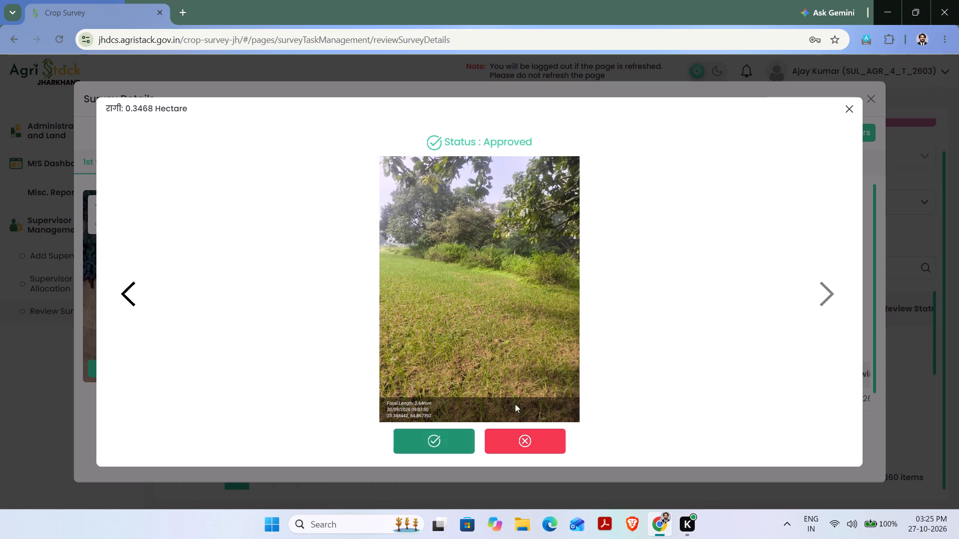
pyautogui.click(846, 106)
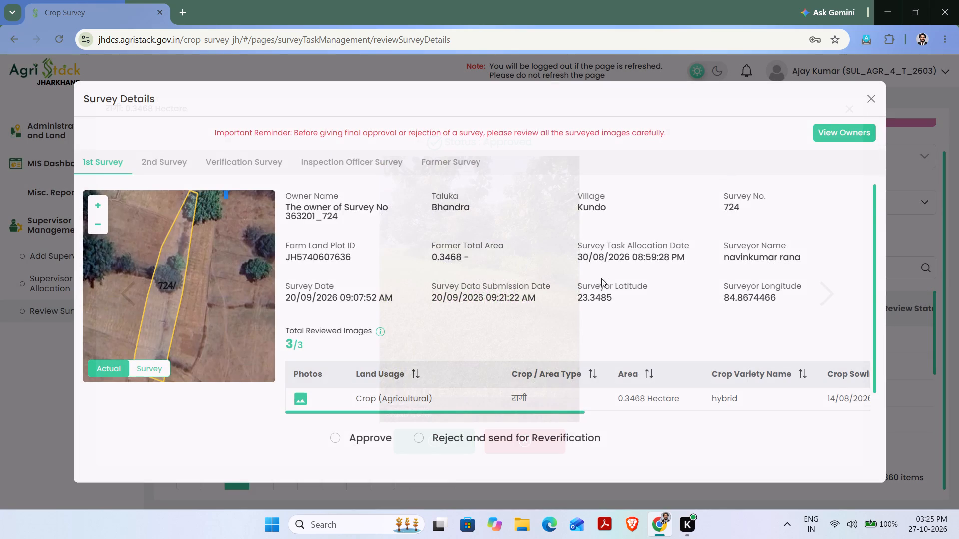
# Set the 1st Survey of survey number 724 to Approve, save the review and return to the survey list.
pyautogui.scroll(-4, 598, 283)
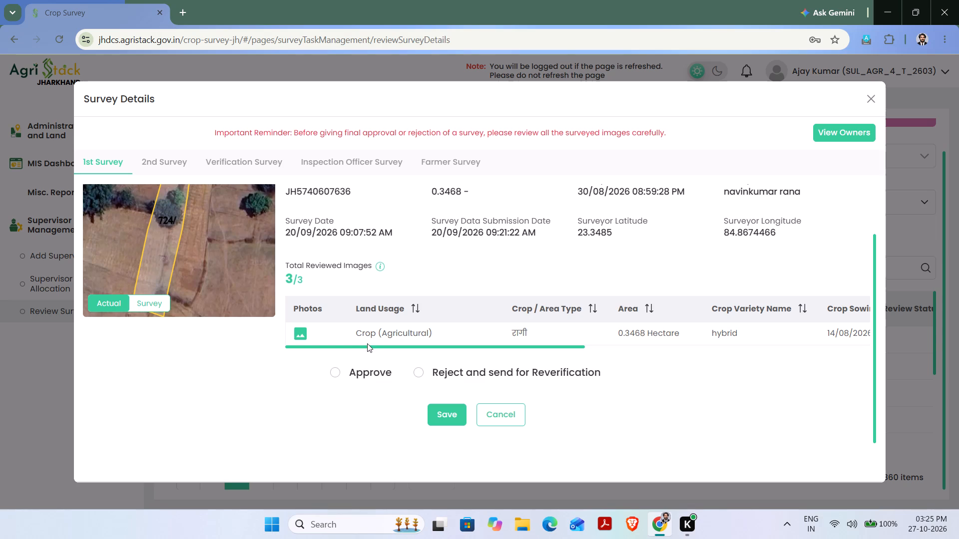
pyautogui.click(363, 355)
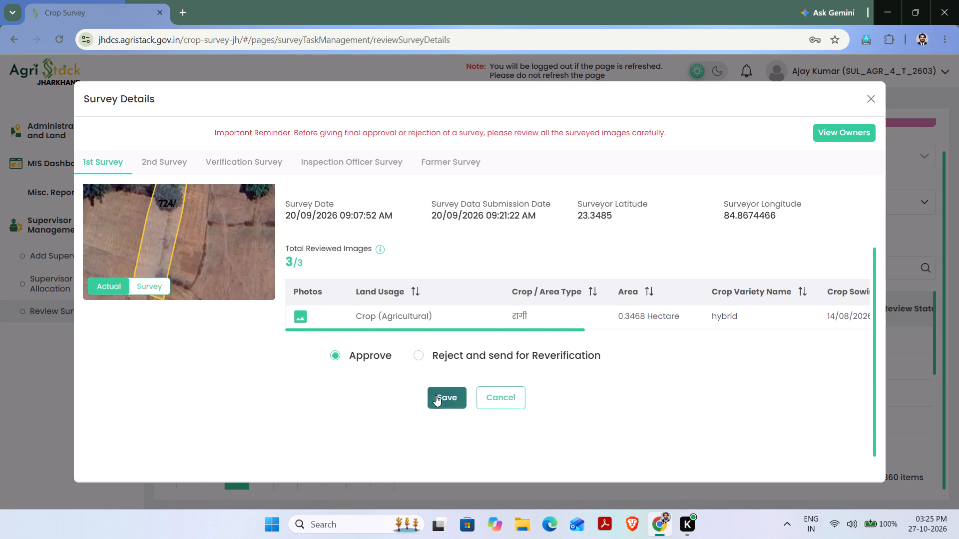
pyautogui.click(436, 395)
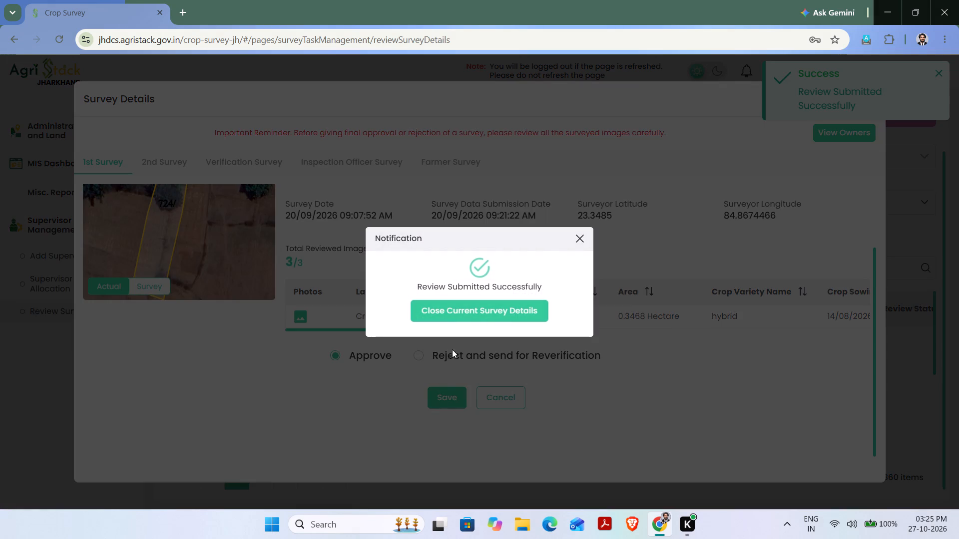
pyautogui.click(458, 320)
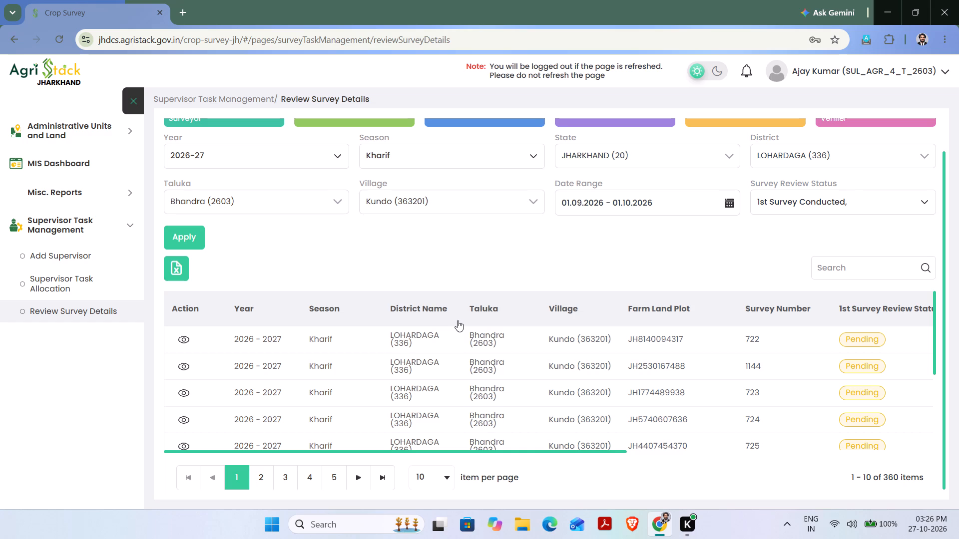
# Open the details of survey number 725, approve all three of its उर्दबीन photos and close the photo viewer.
pyautogui.click(185, 444)
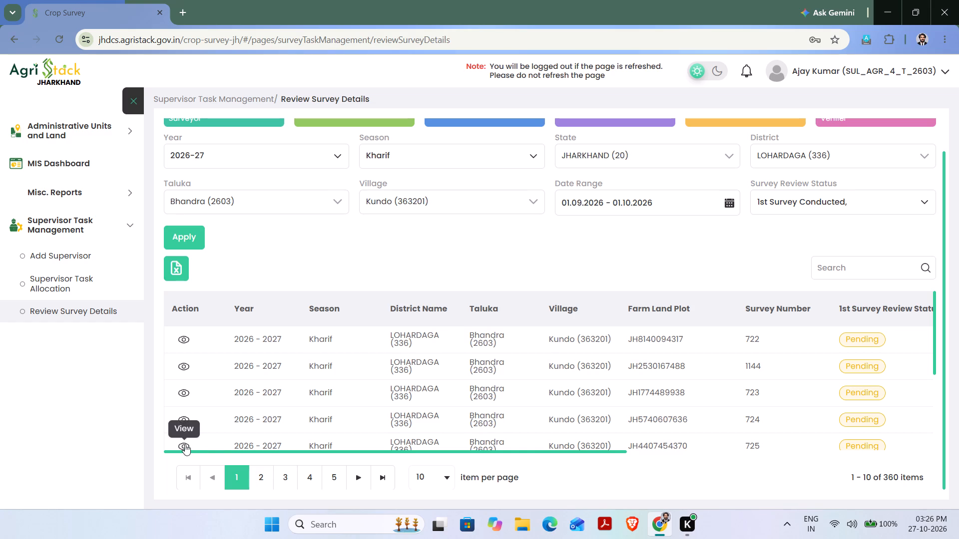
pyautogui.click(299, 397)
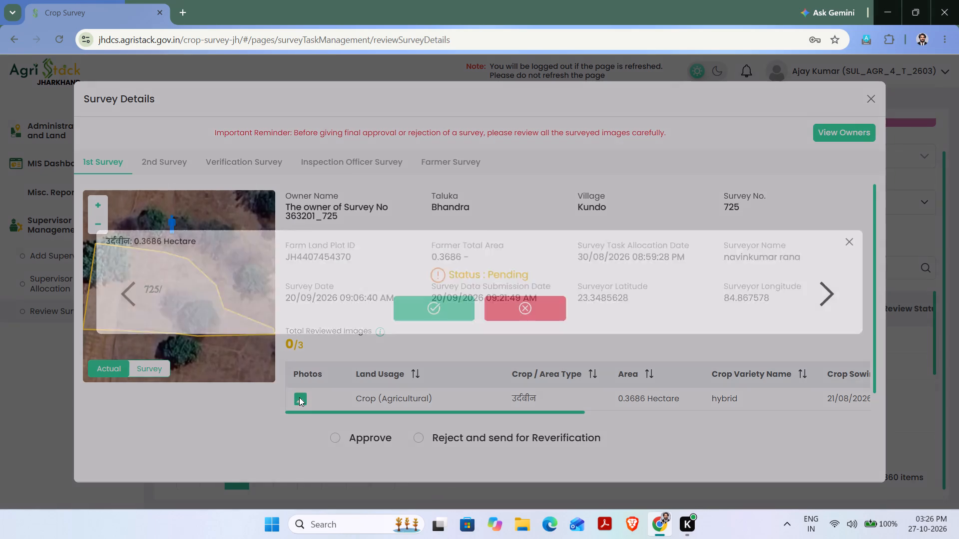
pyautogui.click(438, 431)
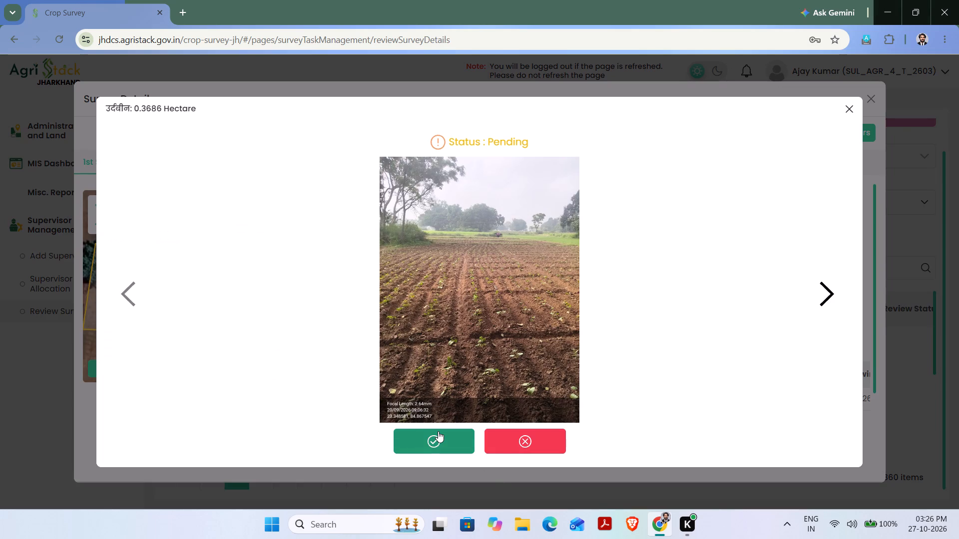
pyautogui.click(485, 375)
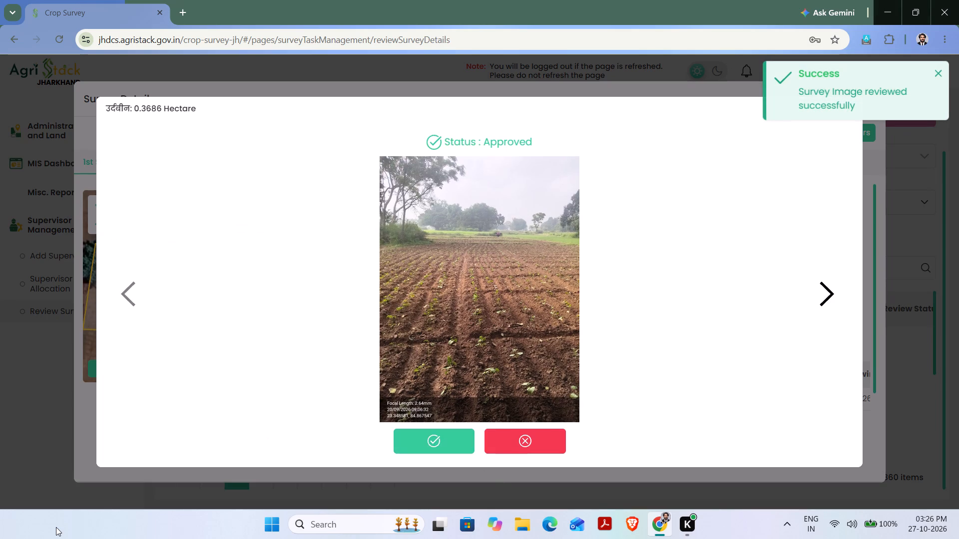
pyautogui.moveTo(505, 334); pyautogui.dragTo(232, 413)
pyautogui.click(232, 413)
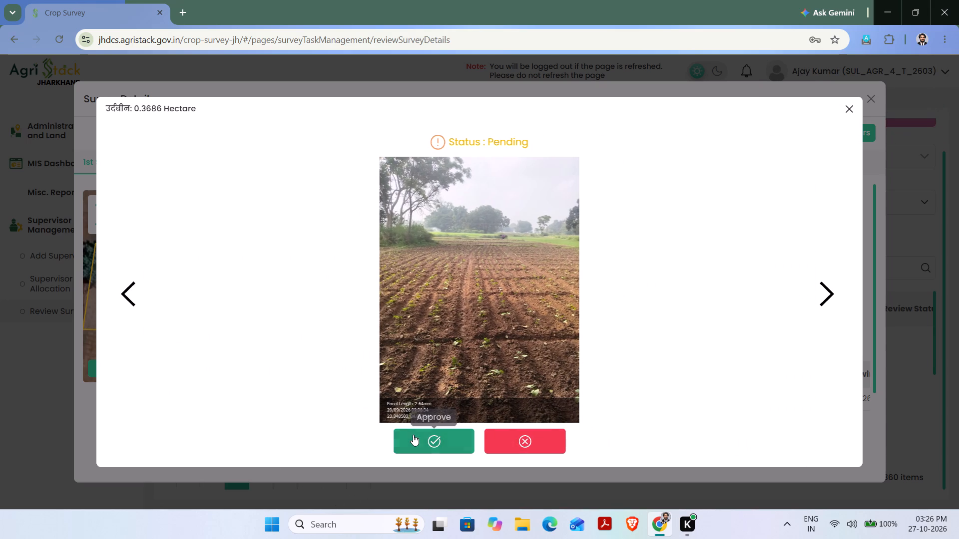
pyautogui.click(413, 435)
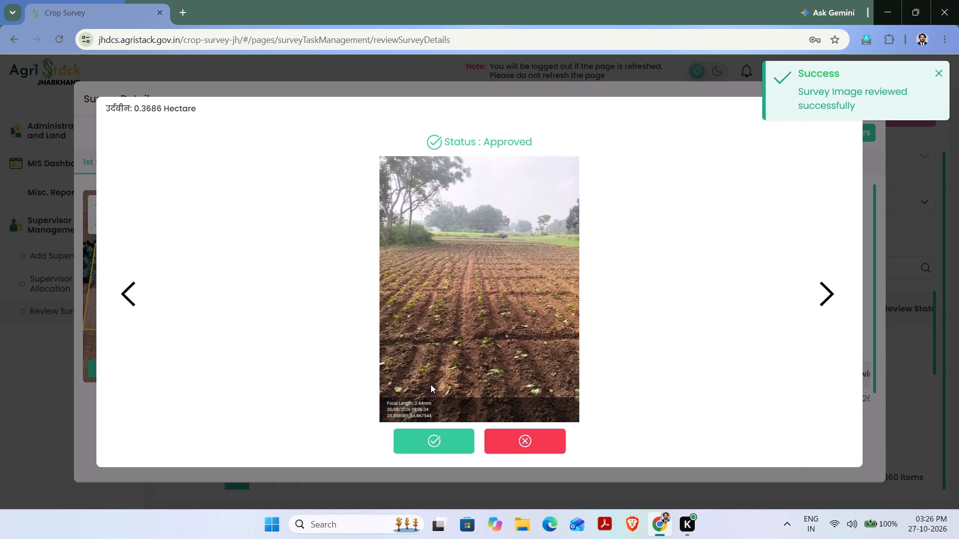
pyautogui.moveTo(431, 384); pyautogui.dragTo(366, 395)
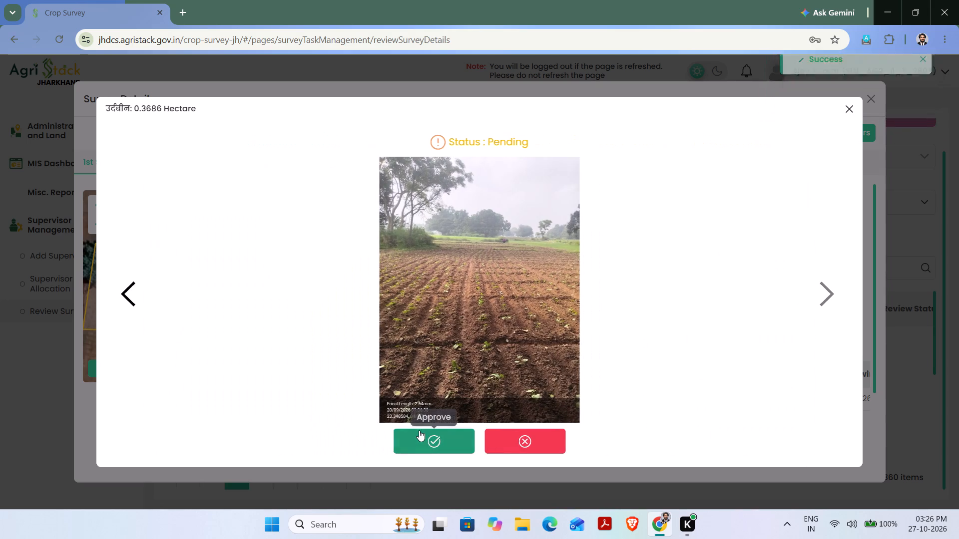
pyautogui.click(419, 430)
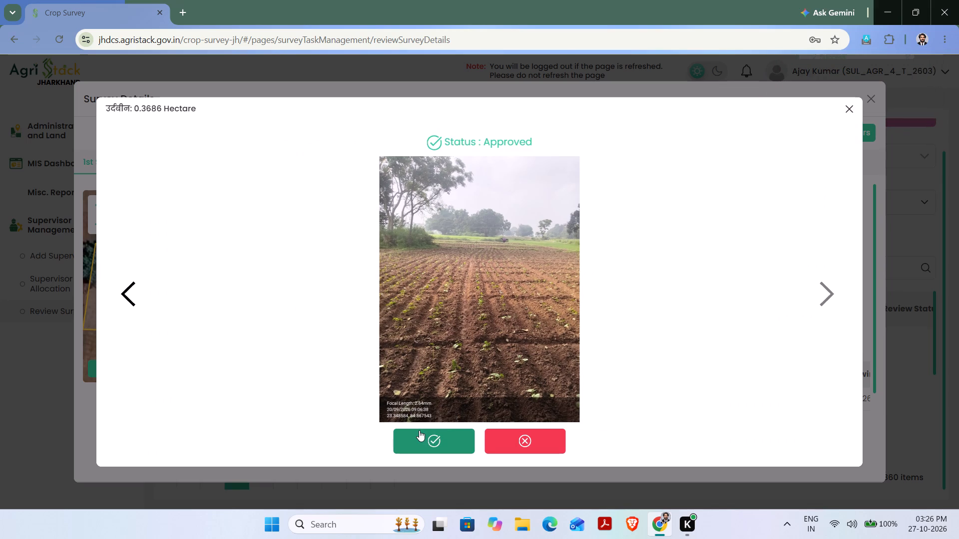
pyautogui.click(848, 107)
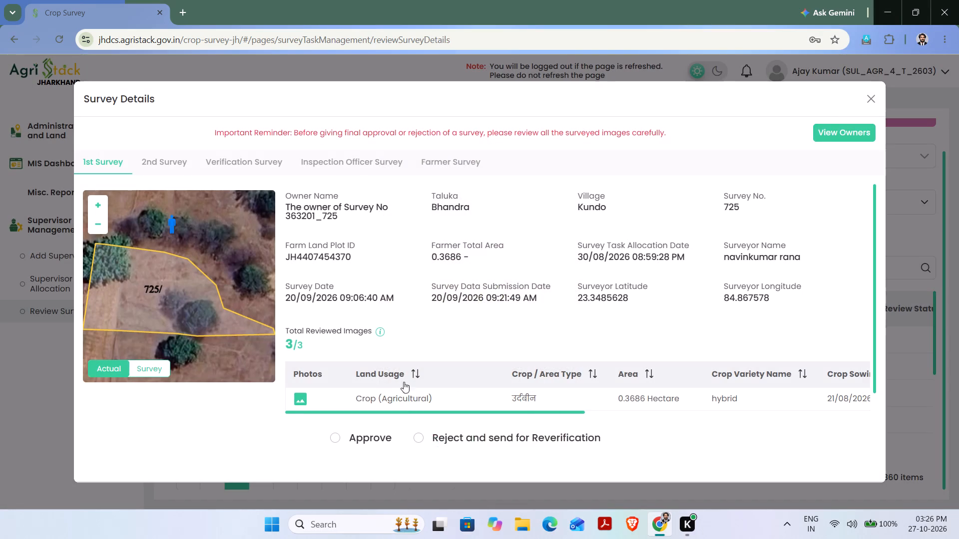
# Set the 1st Survey of survey number 725 to Approve, save the review and return to the survey list.
pyautogui.scroll(-2, 386, 378)
pyautogui.click(386, 354)
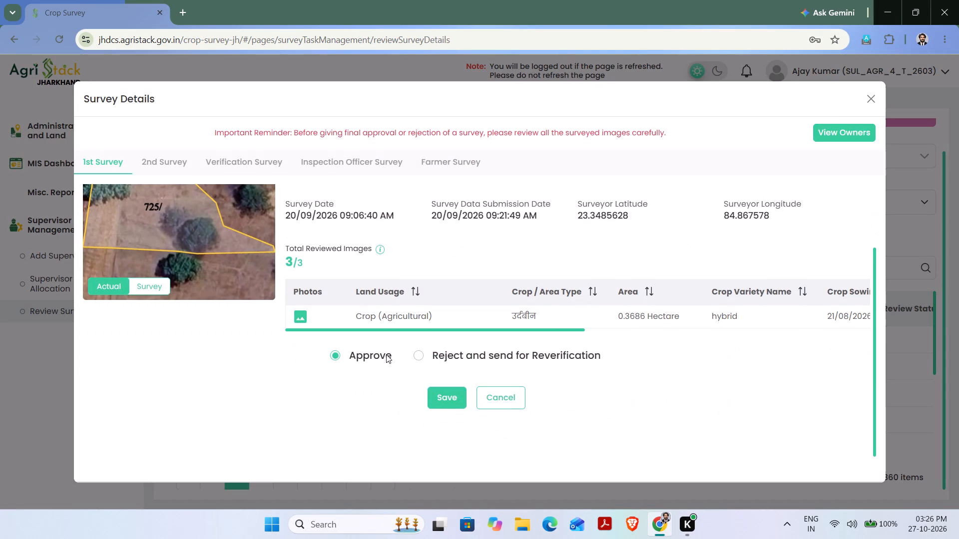
pyautogui.click(442, 400)
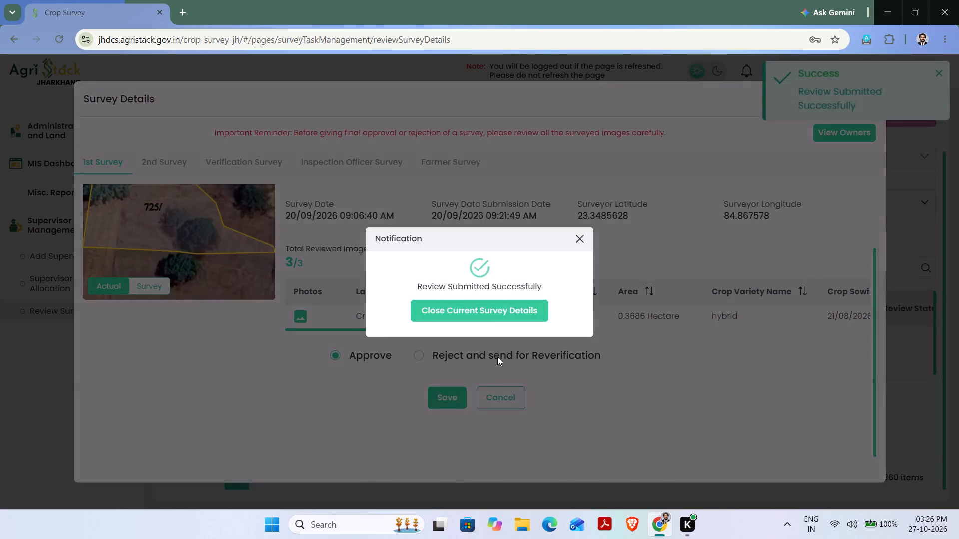
pyautogui.click(491, 320)
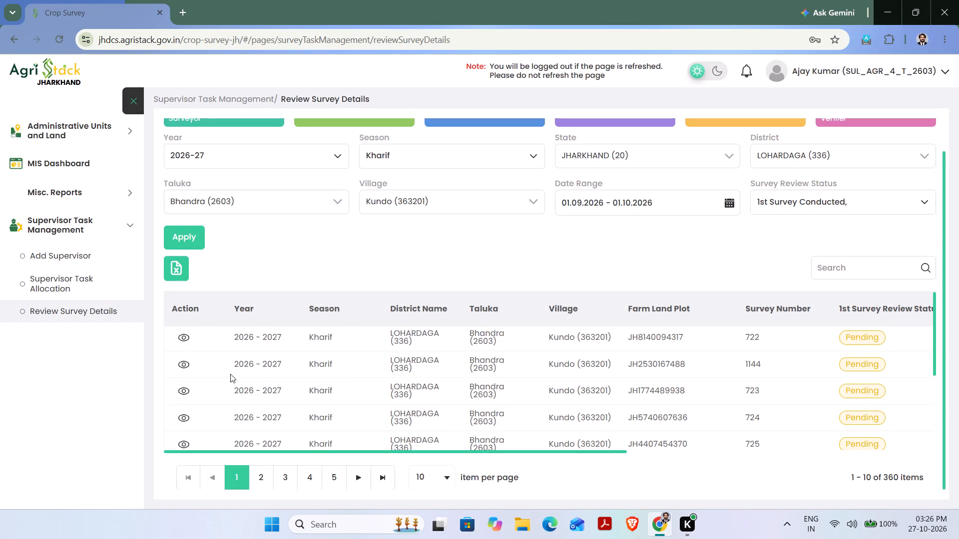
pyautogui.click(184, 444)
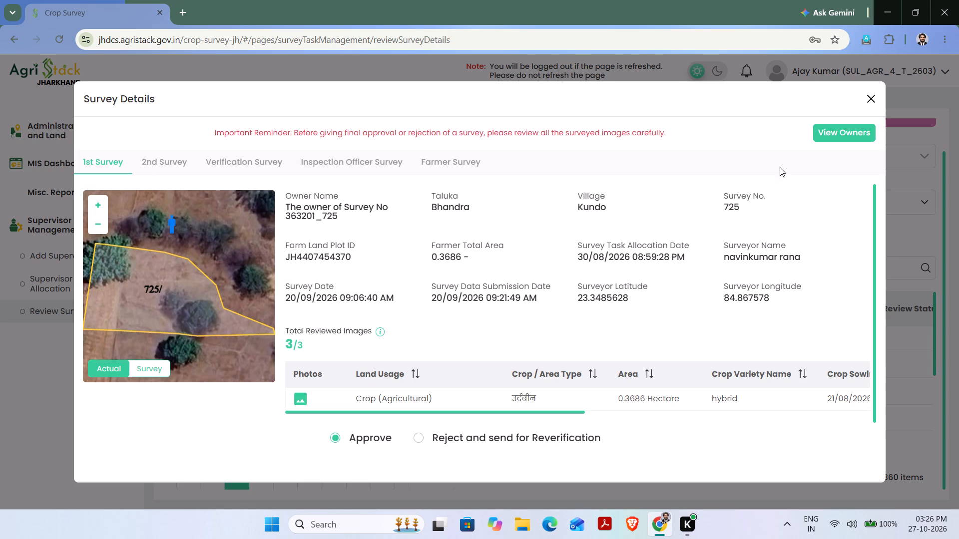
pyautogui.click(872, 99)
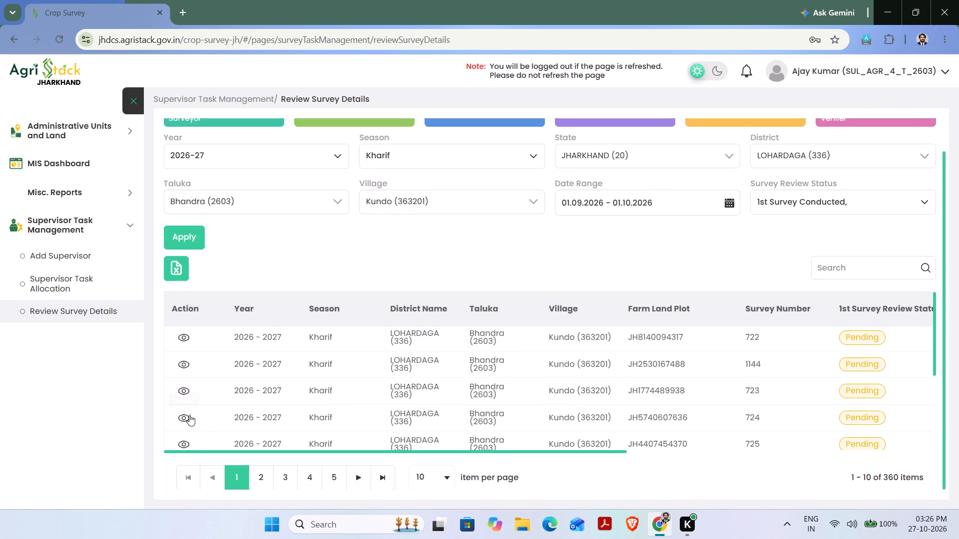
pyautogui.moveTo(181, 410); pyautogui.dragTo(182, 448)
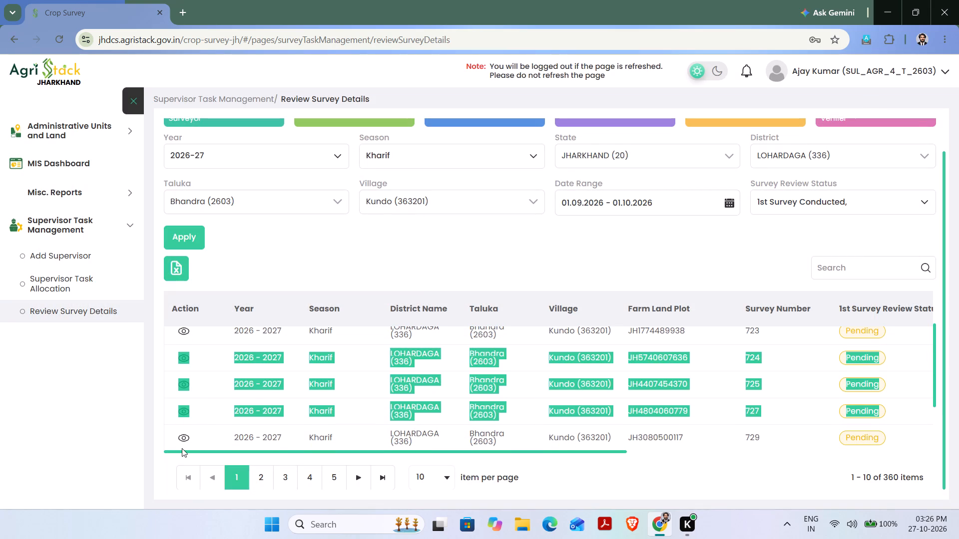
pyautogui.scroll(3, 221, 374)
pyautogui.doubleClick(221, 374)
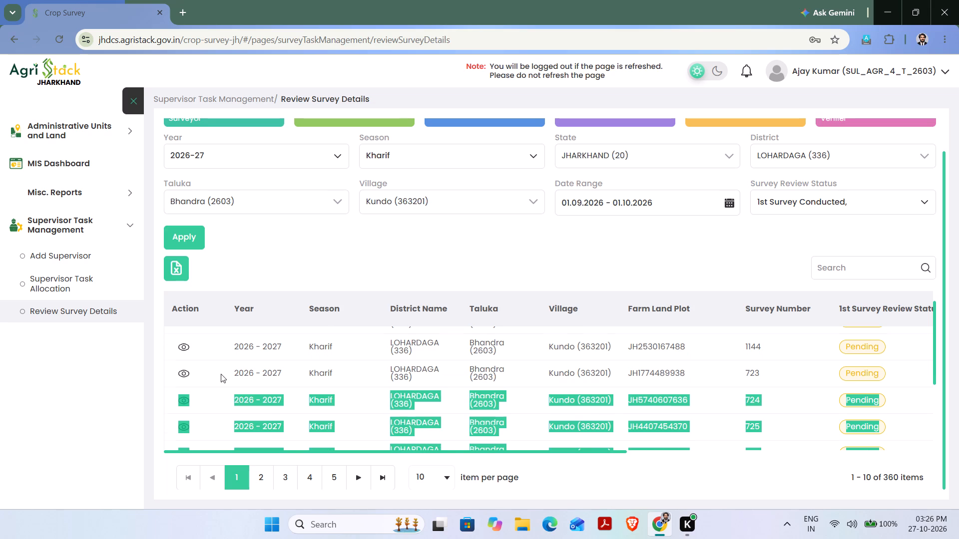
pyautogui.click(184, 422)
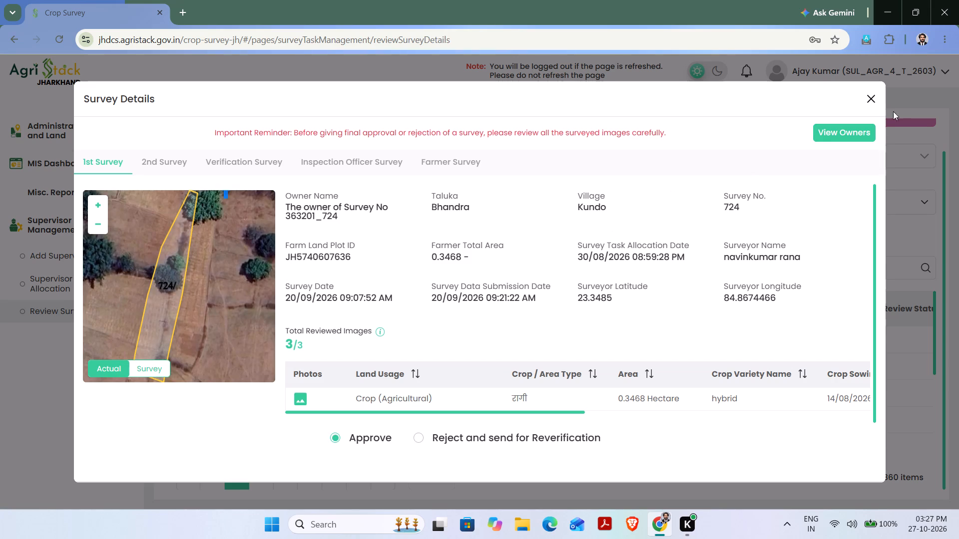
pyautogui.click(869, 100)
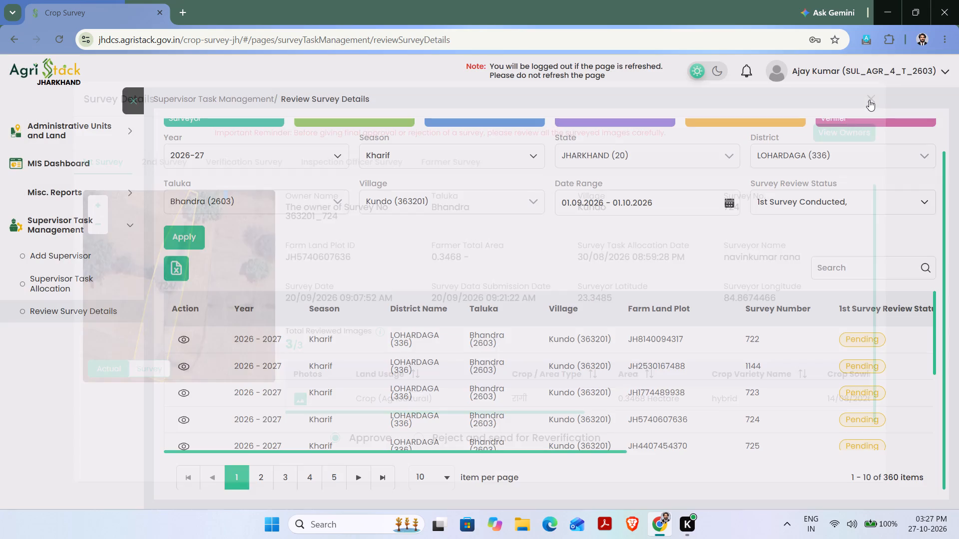
# Open the details of survey number 727, approve all three of its Fallow photos and close the photo viewer.
pyautogui.scroll(-6, 368, 402)
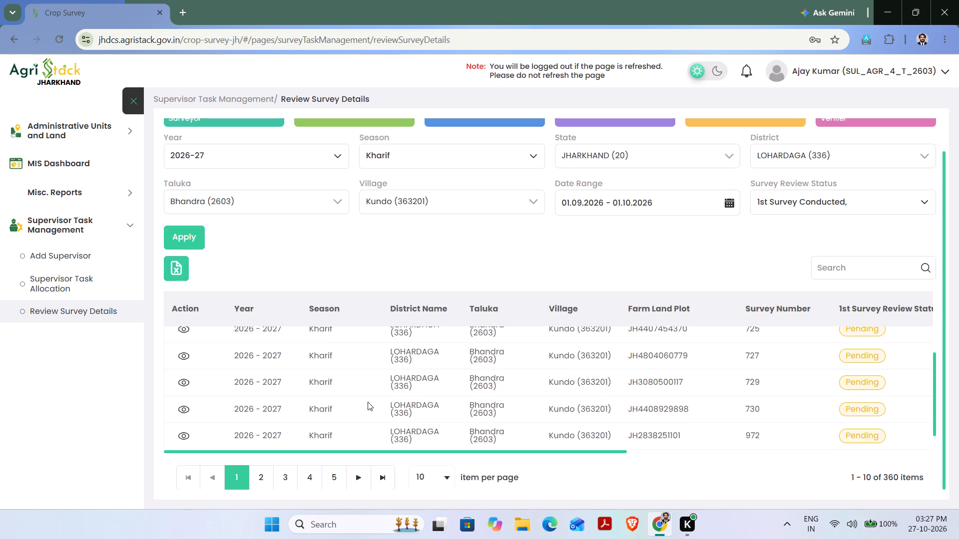
pyautogui.click(185, 332)
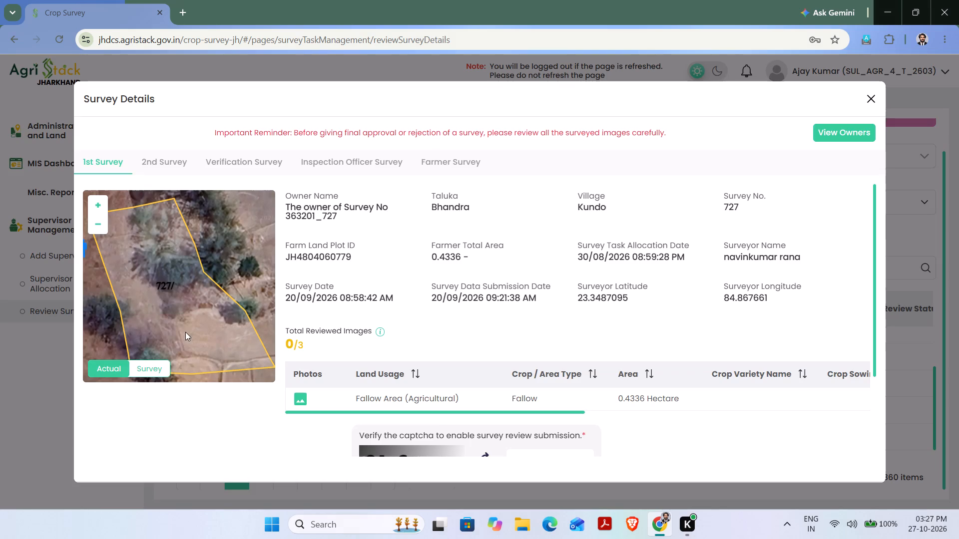
pyautogui.click(301, 395)
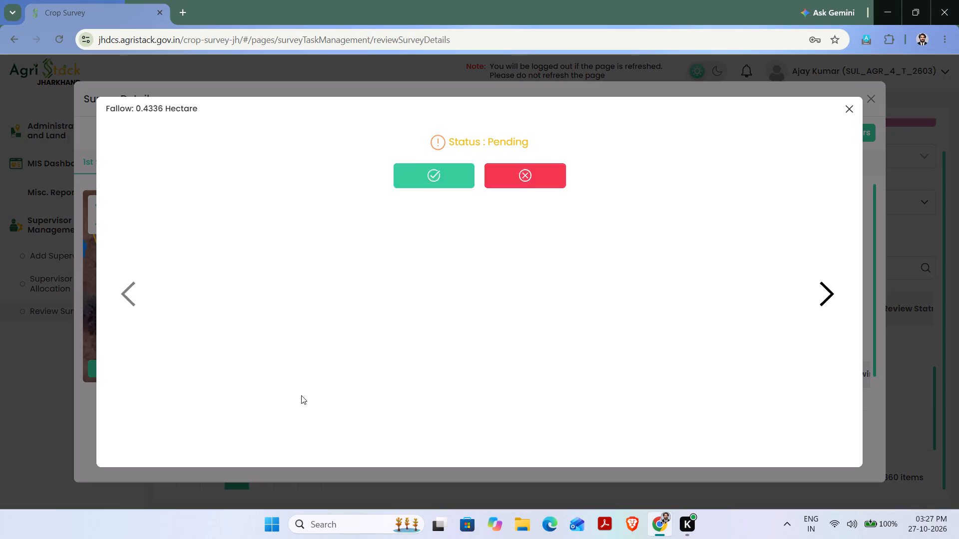
pyautogui.click(407, 443)
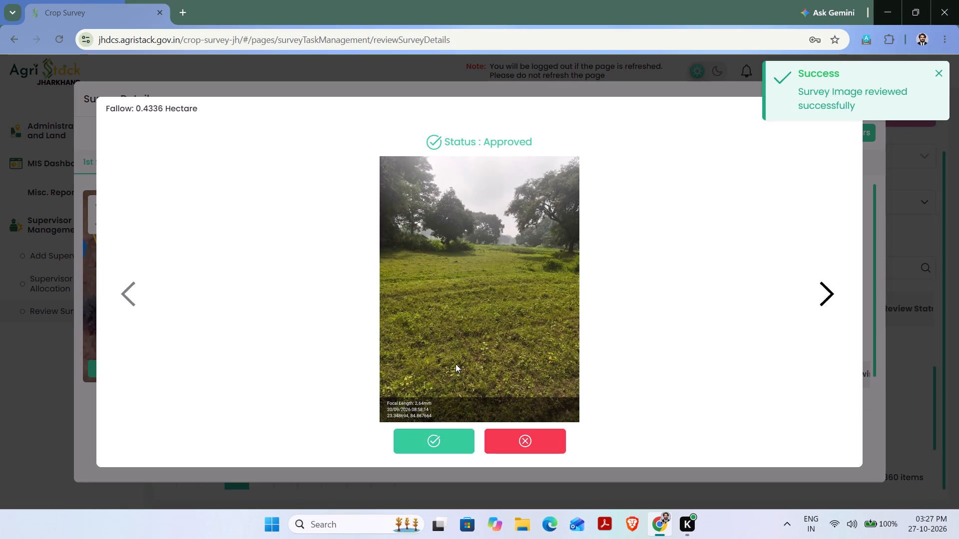
pyautogui.moveTo(456, 364); pyautogui.dragTo(264, 340)
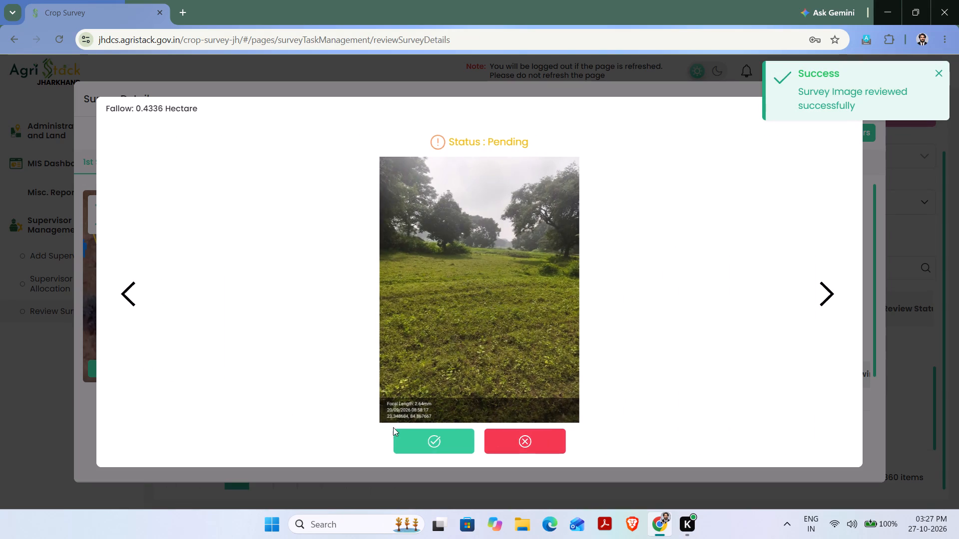
pyautogui.click(418, 440)
pyautogui.moveTo(473, 420); pyautogui.dragTo(388, 418)
pyautogui.click(421, 439)
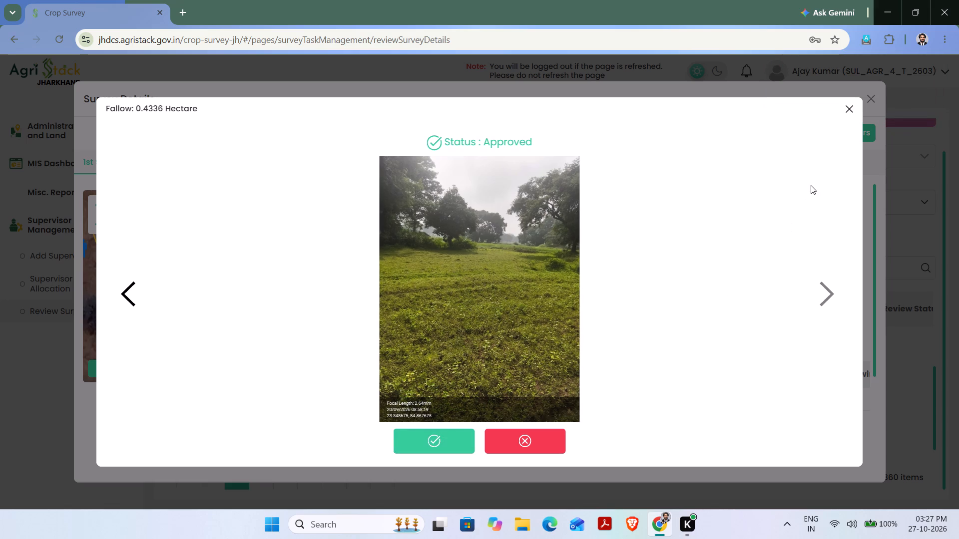
pyautogui.click(852, 107)
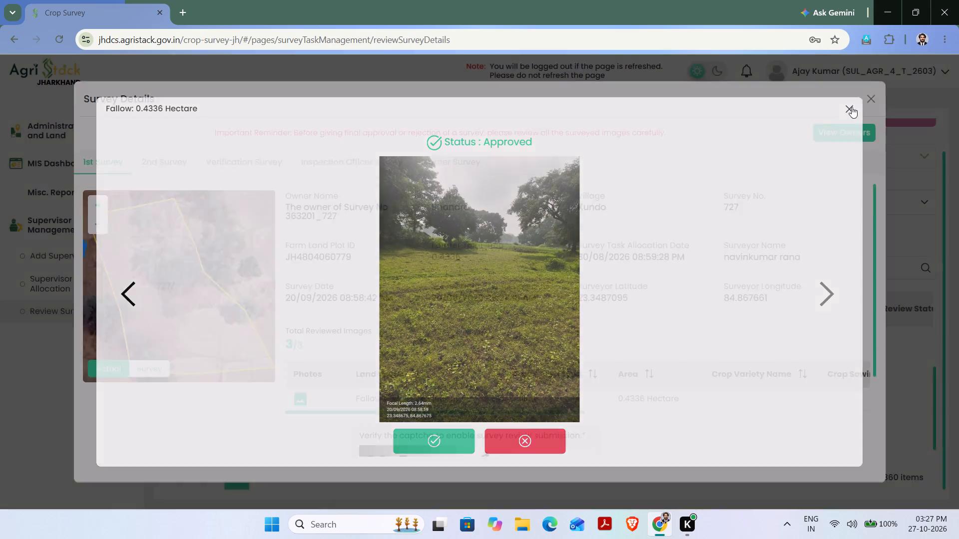
# Enter the displayed captcha, set the 1st Survey of survey number 727 to Approve and try to save the review.
pyautogui.scroll(-2, 518, 269)
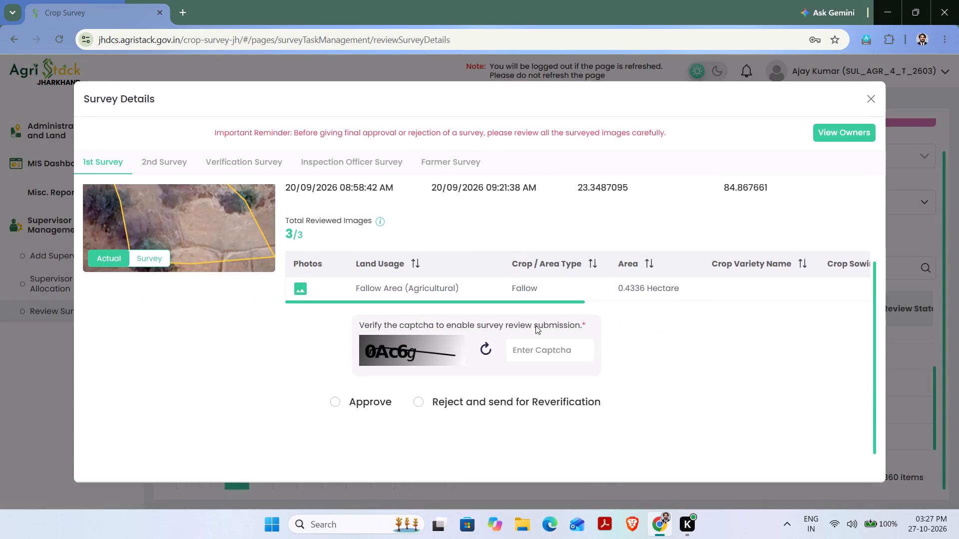
pyautogui.click(538, 350)
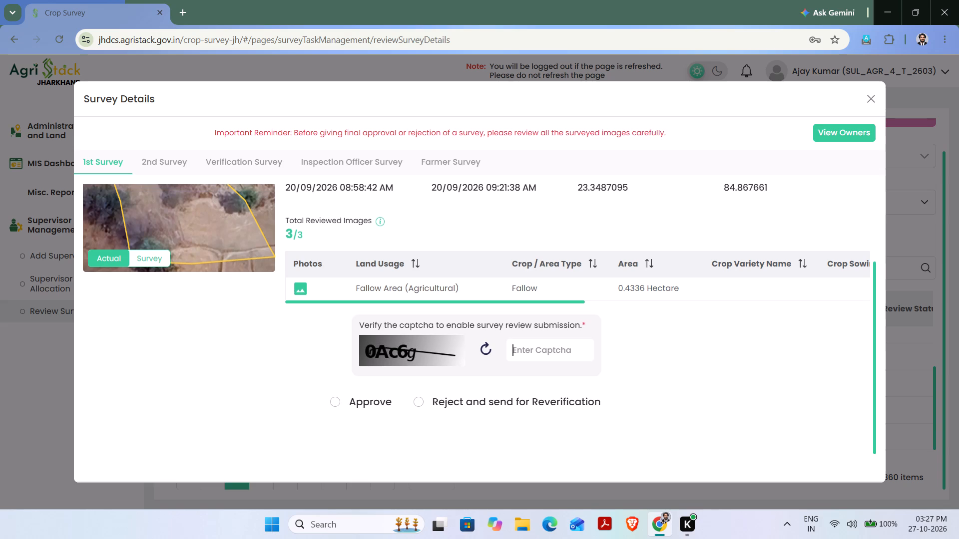
pyautogui.hotkey('shift', 'o')
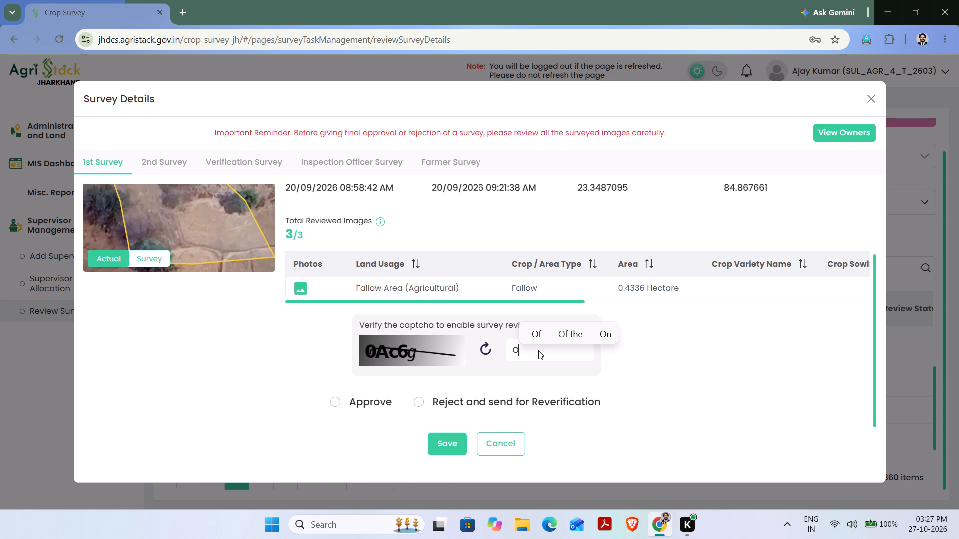
pyautogui.press('a')
pyautogui.press('c')
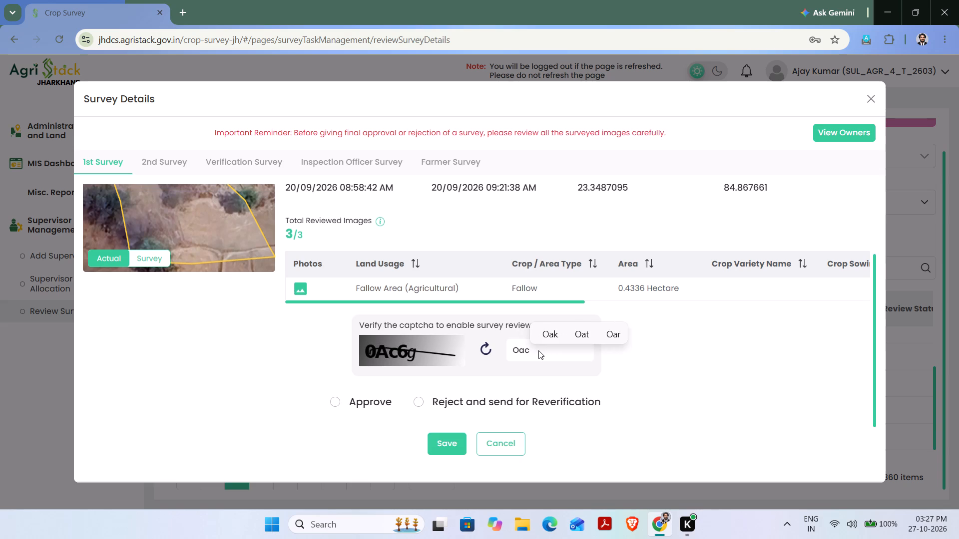
pyautogui.press('6')
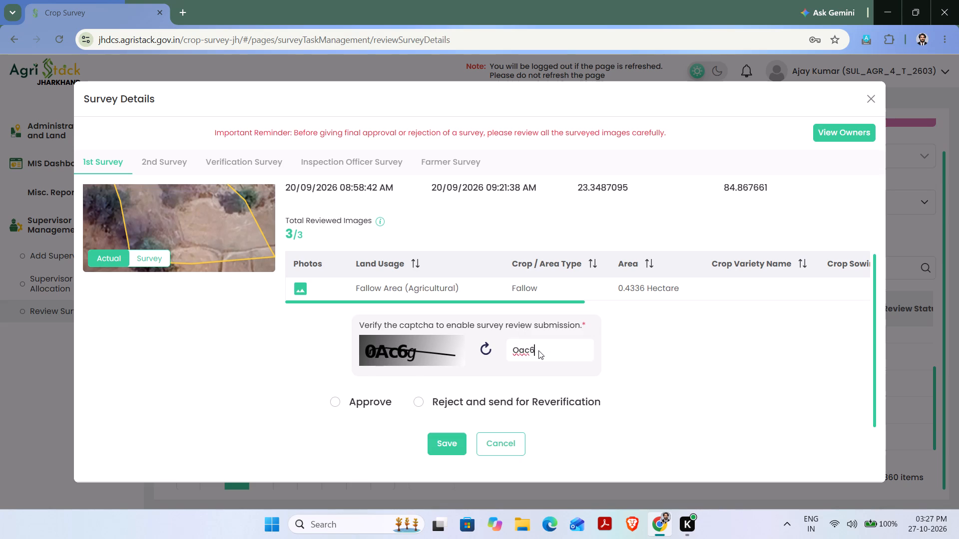
pyautogui.press('g')
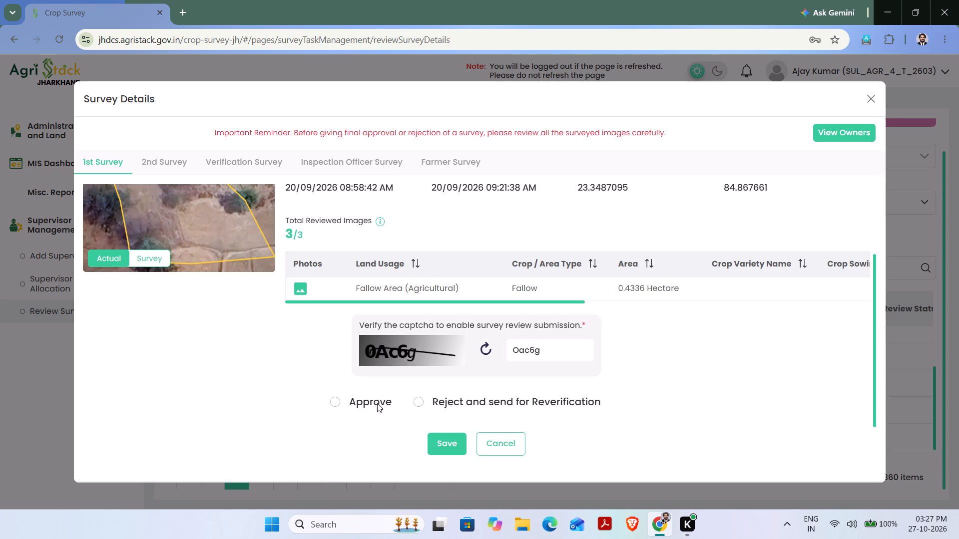
pyautogui.click(377, 403)
pyautogui.click(445, 438)
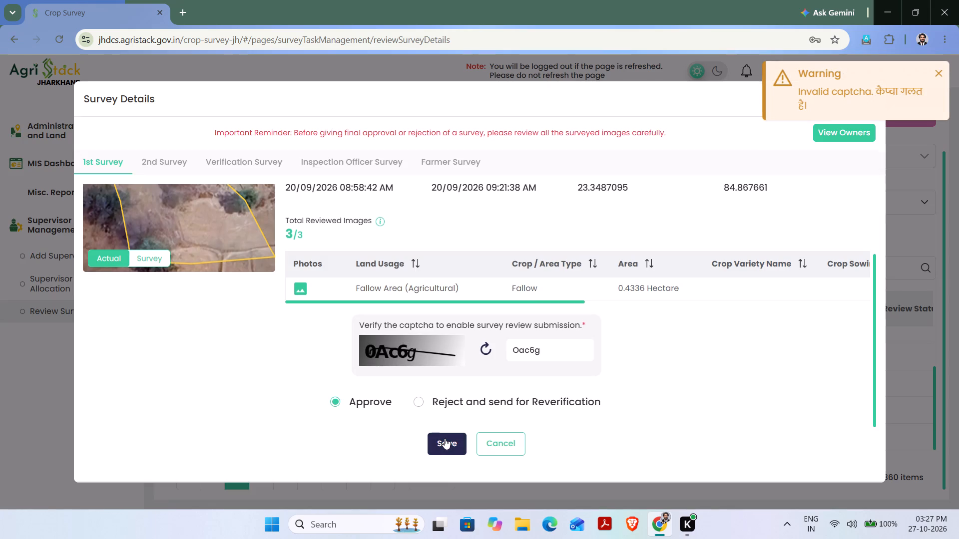
pyautogui.click(525, 349)
pyautogui.press('BackSpace')
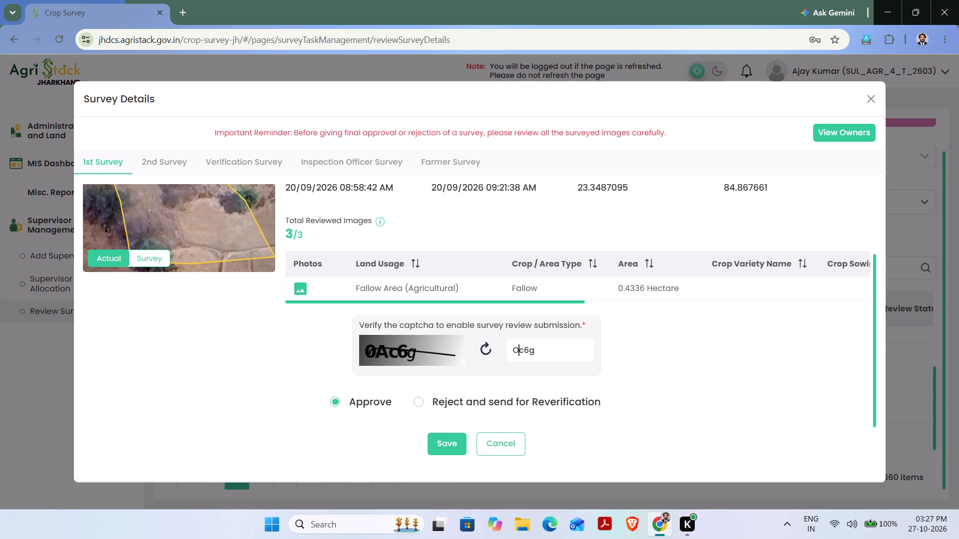
pyautogui.hotkey('shift', 'a')
pyautogui.click(449, 437)
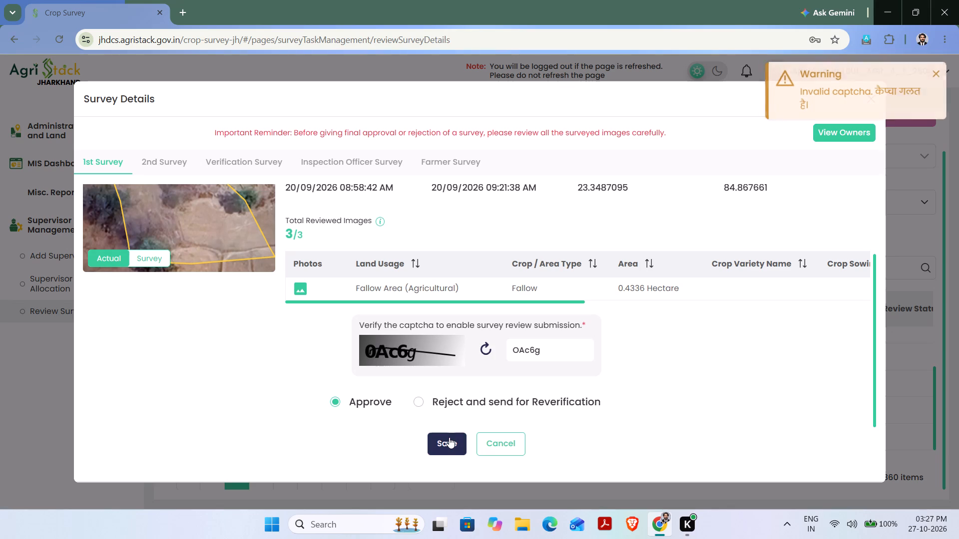
# Load a new captcha for survey number 727, enter its characters, save the review and return to the survey list.
pyautogui.click(484, 350)
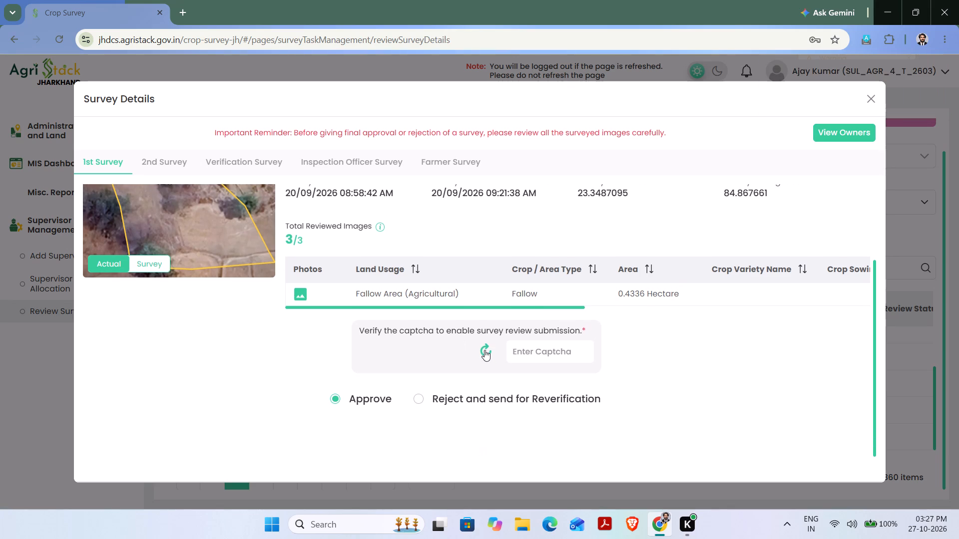
pyautogui.click(513, 349)
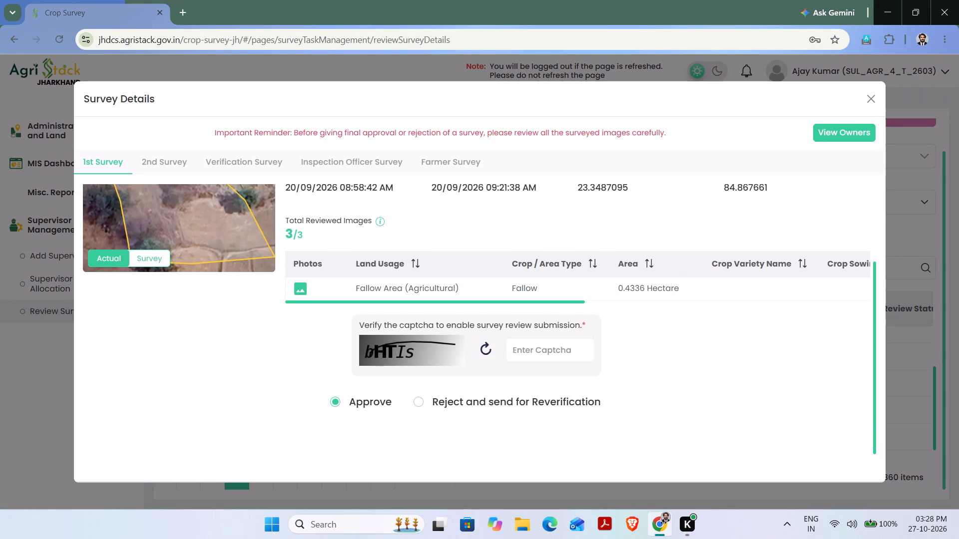
pyautogui.press('b')
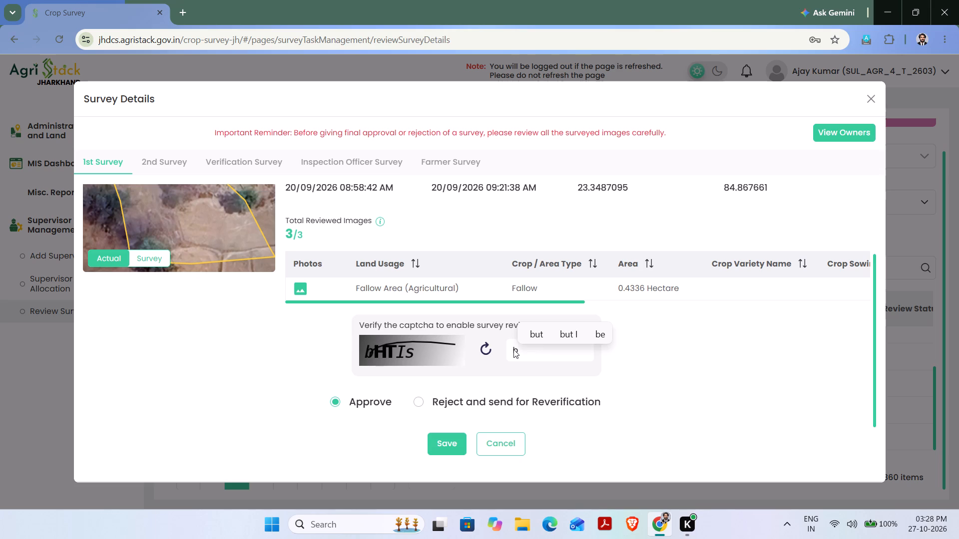
pyautogui.press('h')
pyautogui.press('t')
pyautogui.press('i')
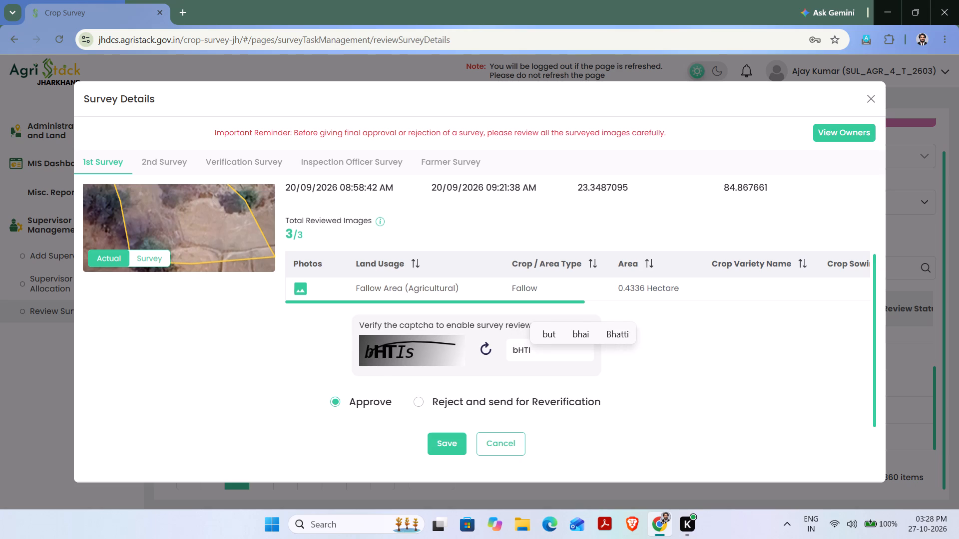
pyautogui.press('s')
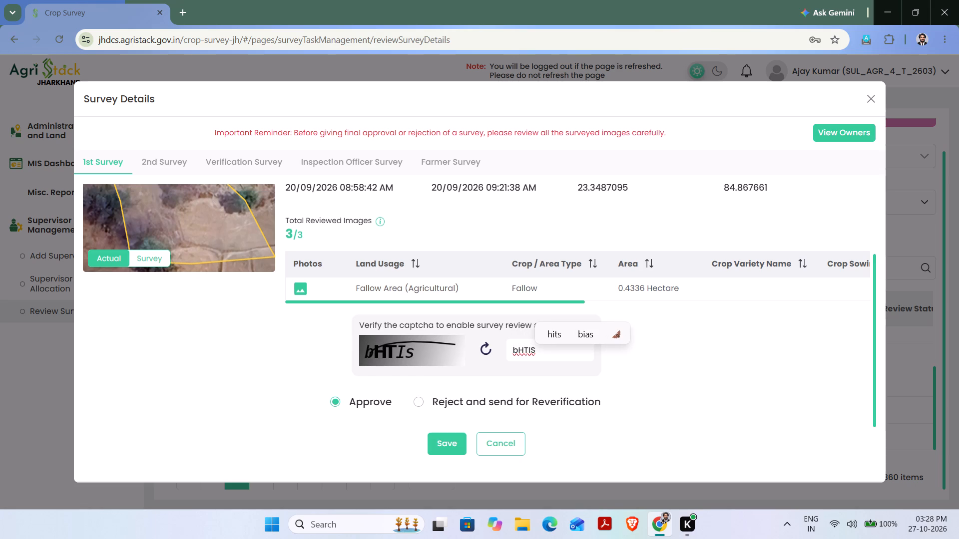
pyautogui.press('BackSpace')
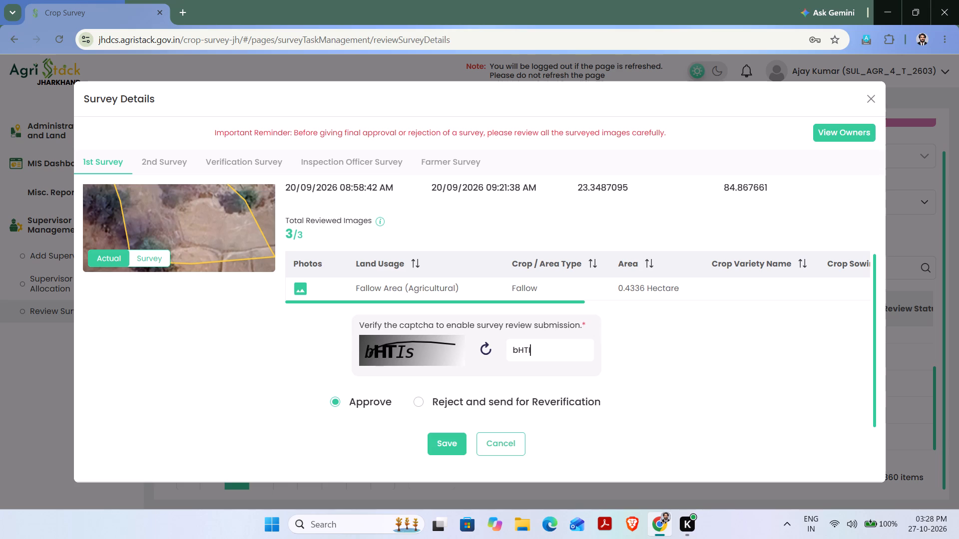
pyautogui.press('s')
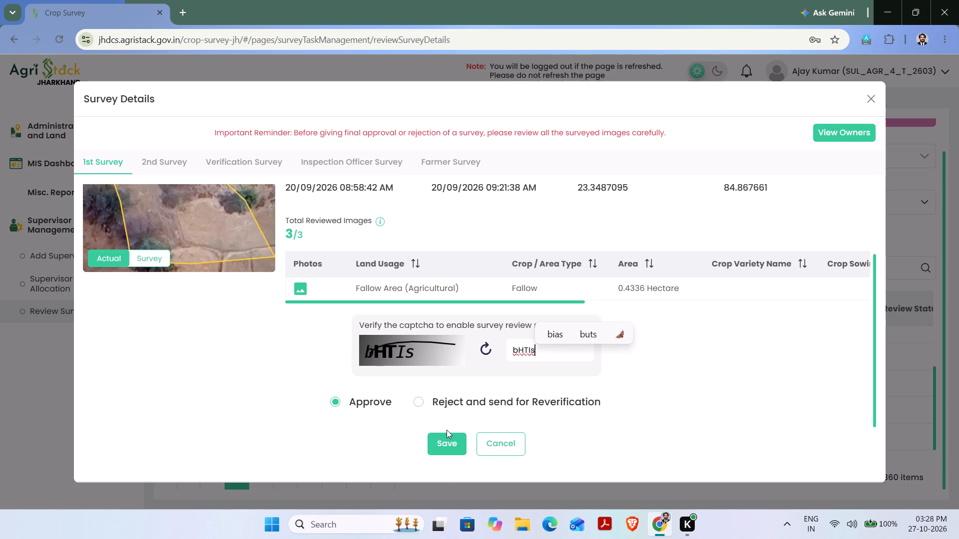
pyautogui.click(446, 439)
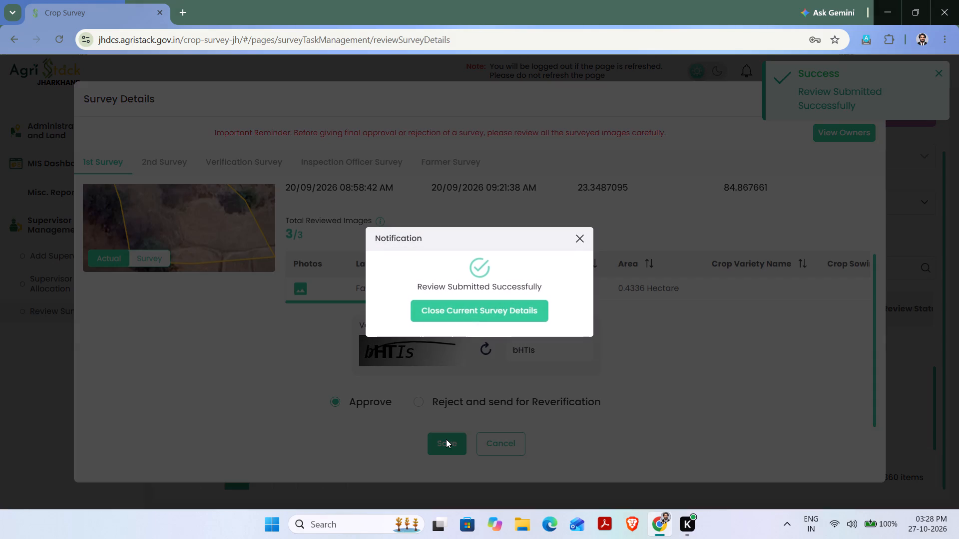
pyautogui.click(448, 315)
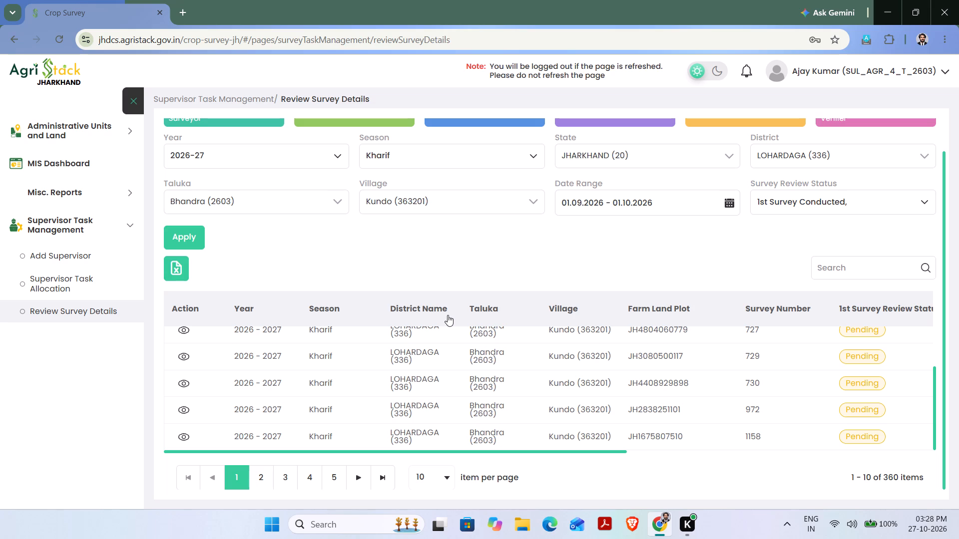
# Open the details of survey number 1158, approve all three of its चावल photos and close the photo viewer.
pyautogui.click(184, 437)
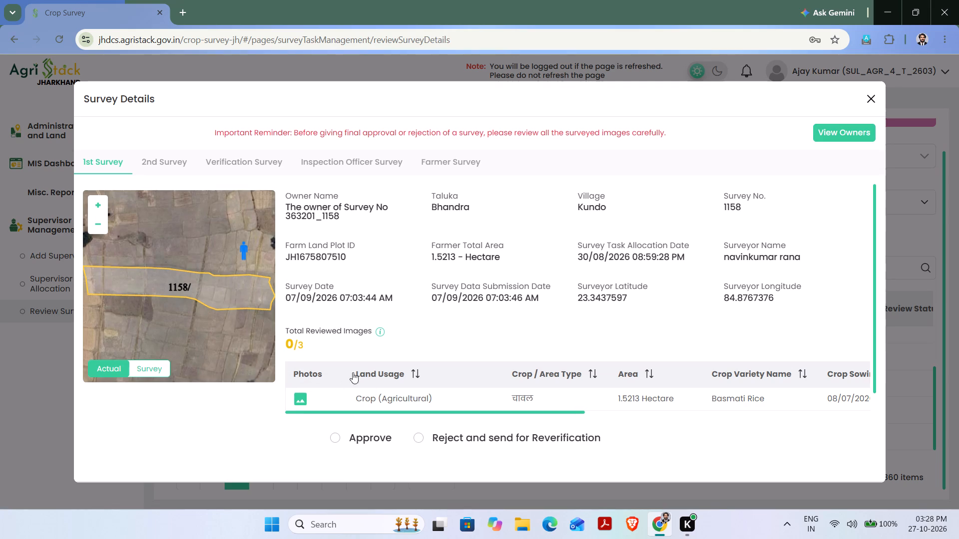
pyautogui.click(303, 401)
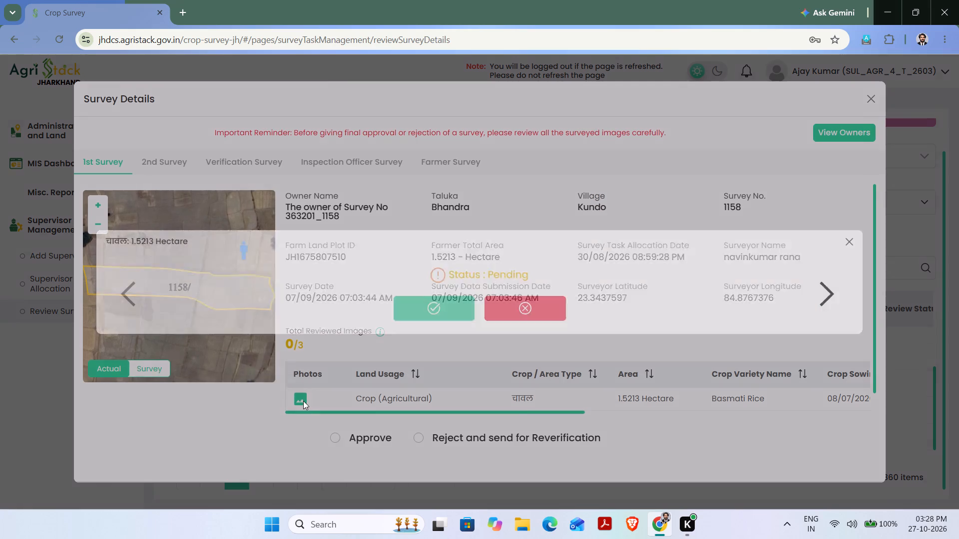
pyautogui.click(405, 439)
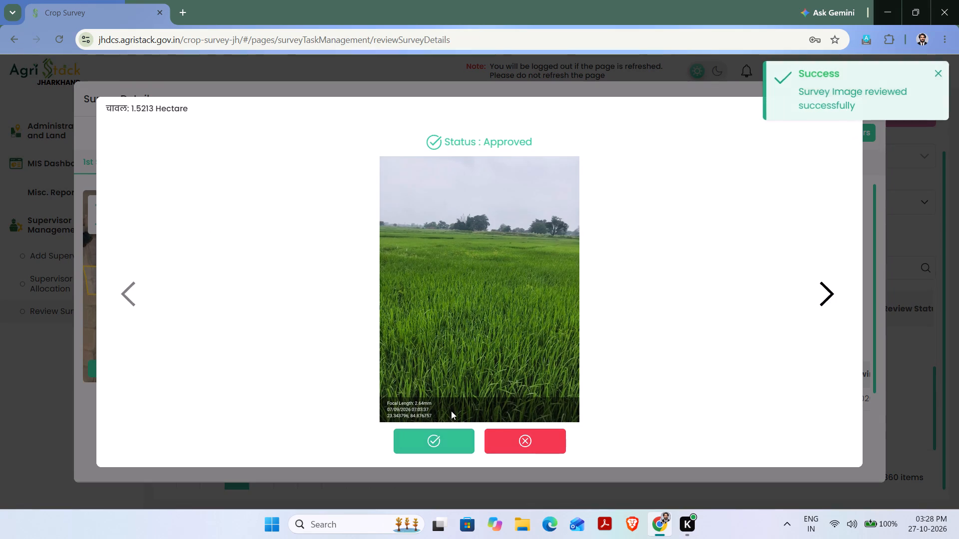
pyautogui.moveTo(451, 411); pyautogui.dragTo(278, 414)
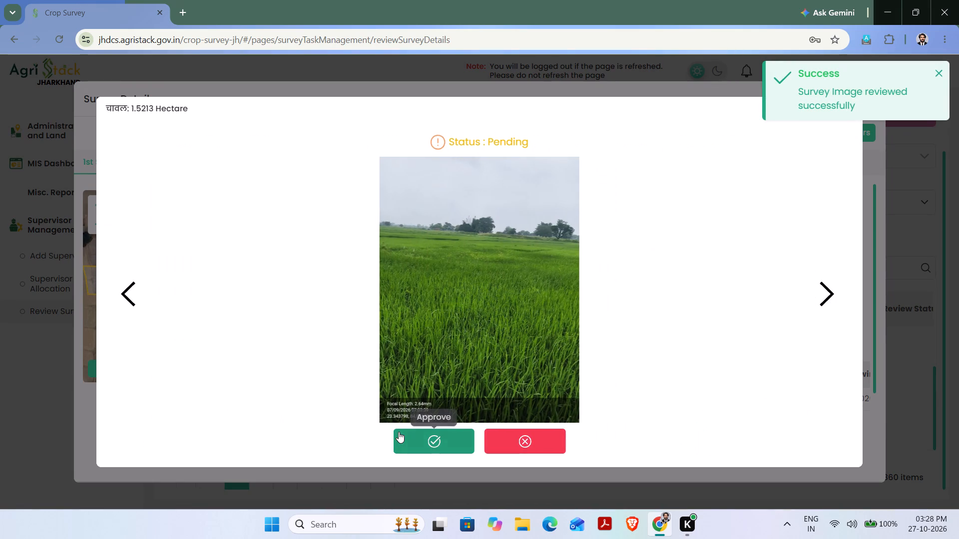
pyautogui.click(399, 432)
pyautogui.moveTo(566, 393); pyautogui.dragTo(486, 386)
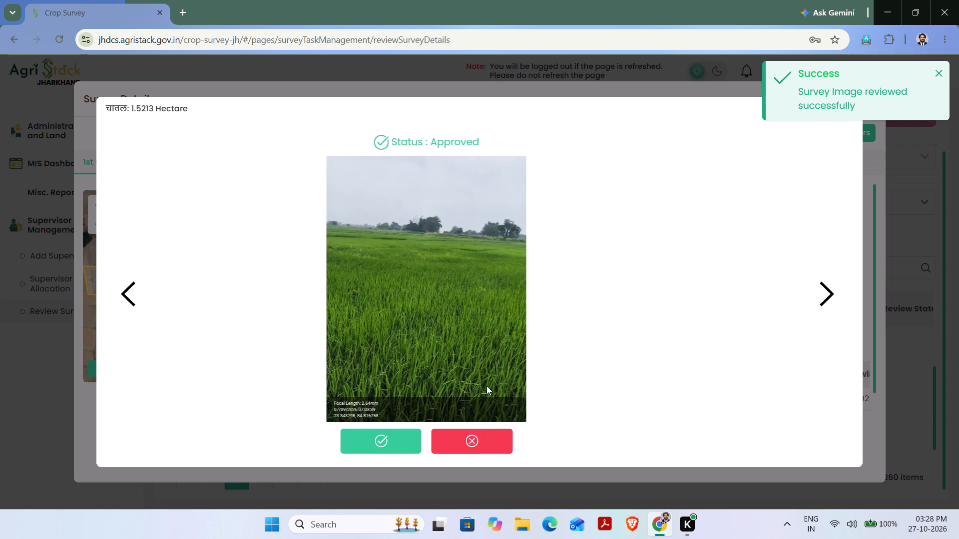
pyautogui.moveTo(486, 386); pyautogui.dragTo(499, 388)
pyautogui.click(446, 440)
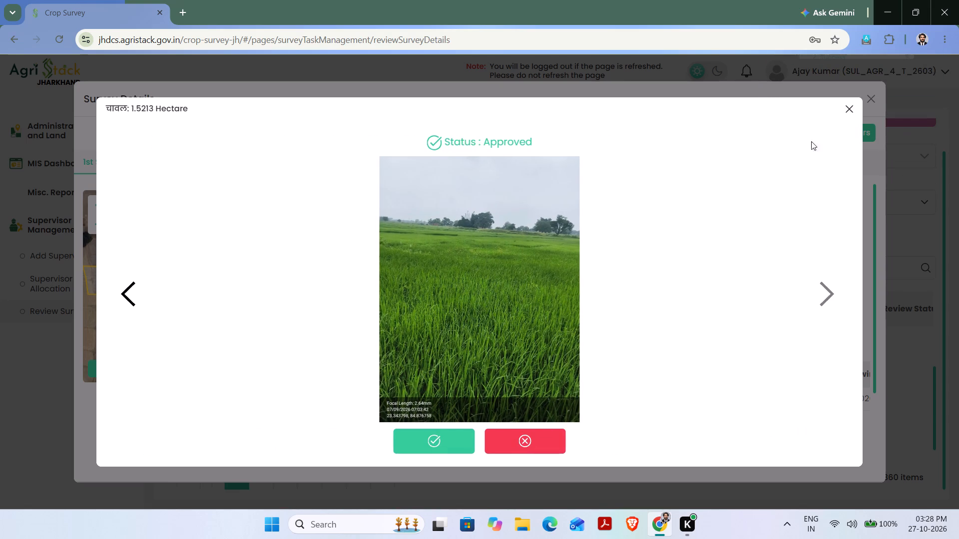
pyautogui.click(848, 108)
# Set the 1st Survey of survey number 1158 to Approve, save the review and return to the survey list.
pyautogui.scroll(-2, 544, 302)
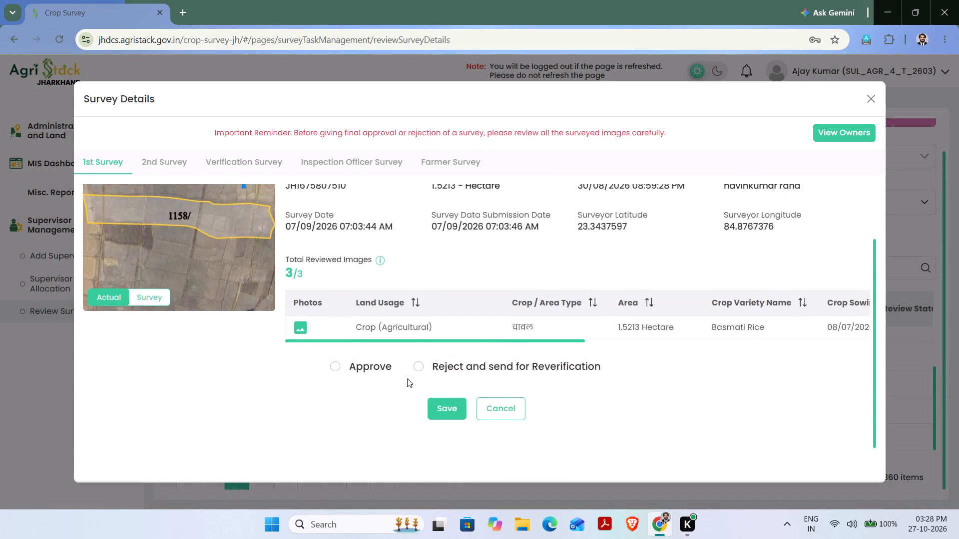
pyautogui.click(351, 357)
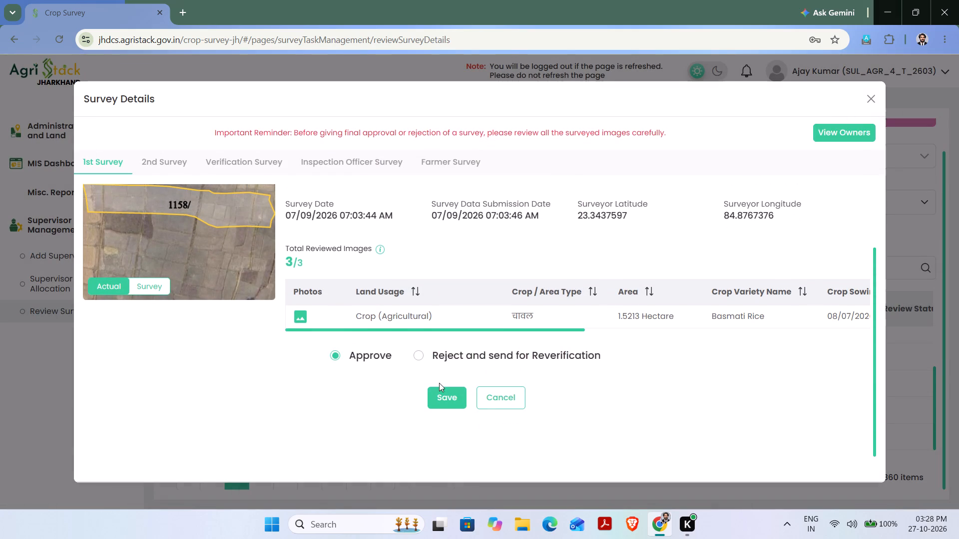
pyautogui.click(444, 388)
pyautogui.moveTo(444, 322); pyautogui.dragTo(444, 316)
pyautogui.click(444, 316)
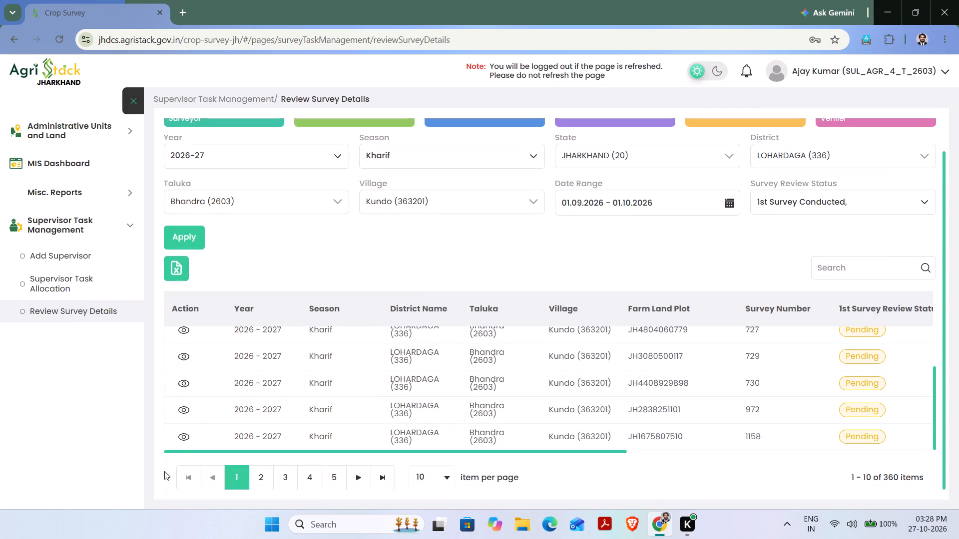
# Open the details of survey number 972 and approve all three of its Fallow photos.
pyautogui.click(185, 408)
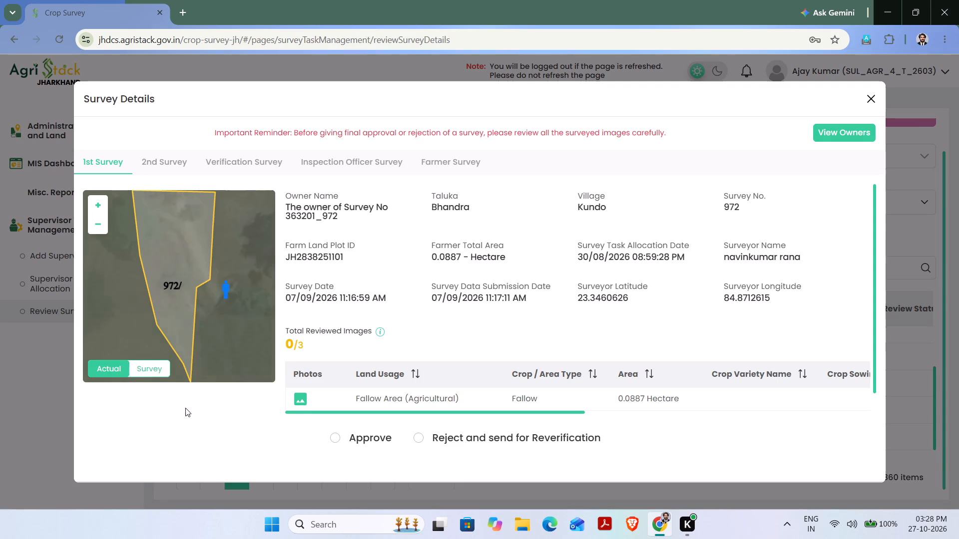
pyautogui.click(304, 395)
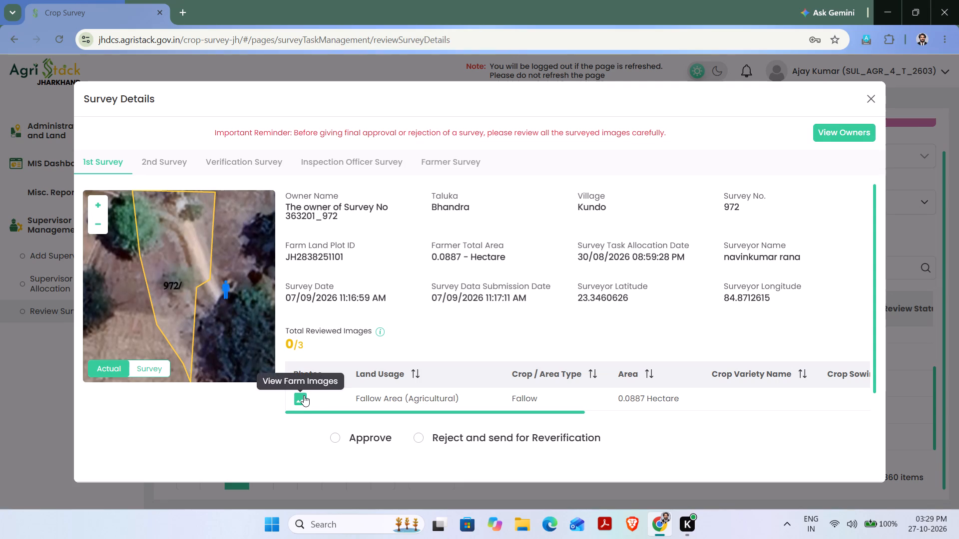
pyautogui.click(417, 444)
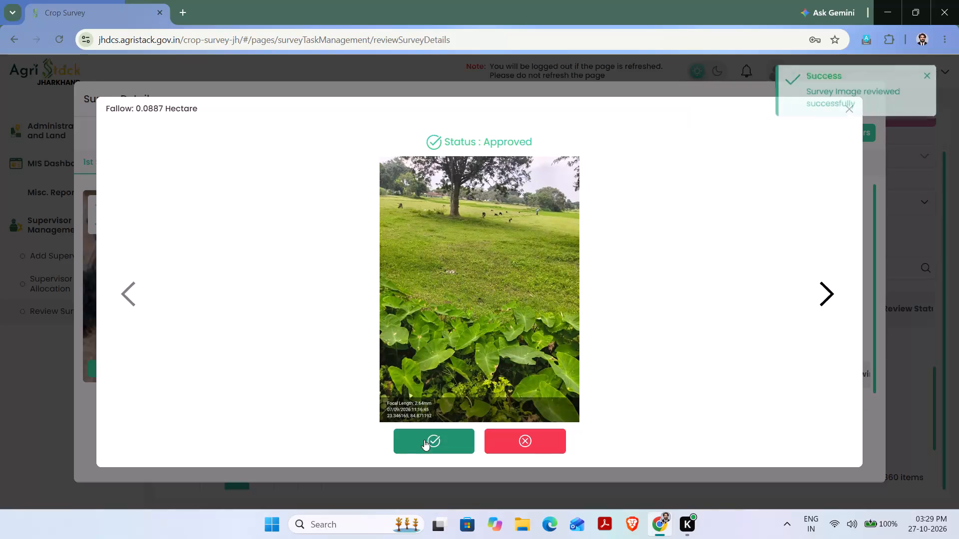
pyautogui.moveTo(535, 402); pyautogui.dragTo(467, 390)
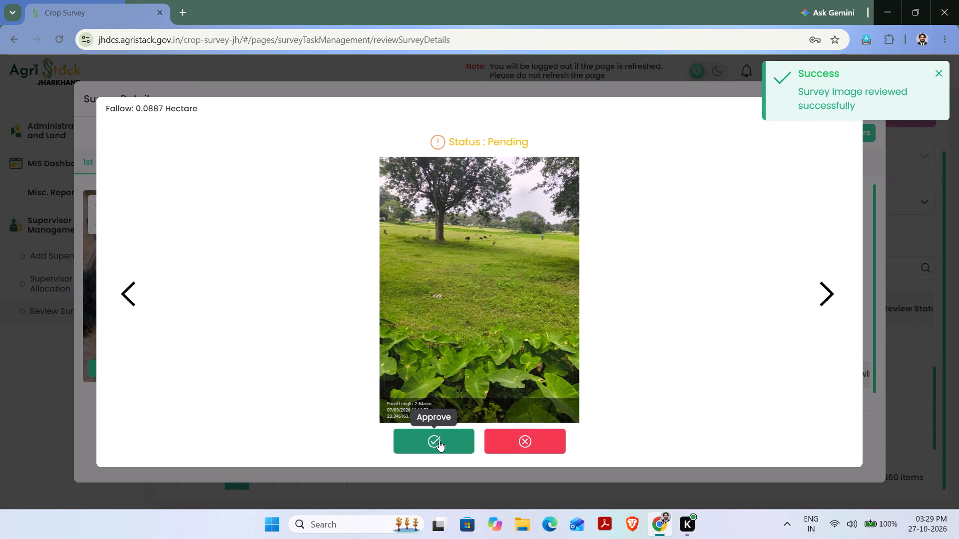
pyautogui.click(439, 441)
pyautogui.moveTo(548, 412); pyautogui.dragTo(477, 406)
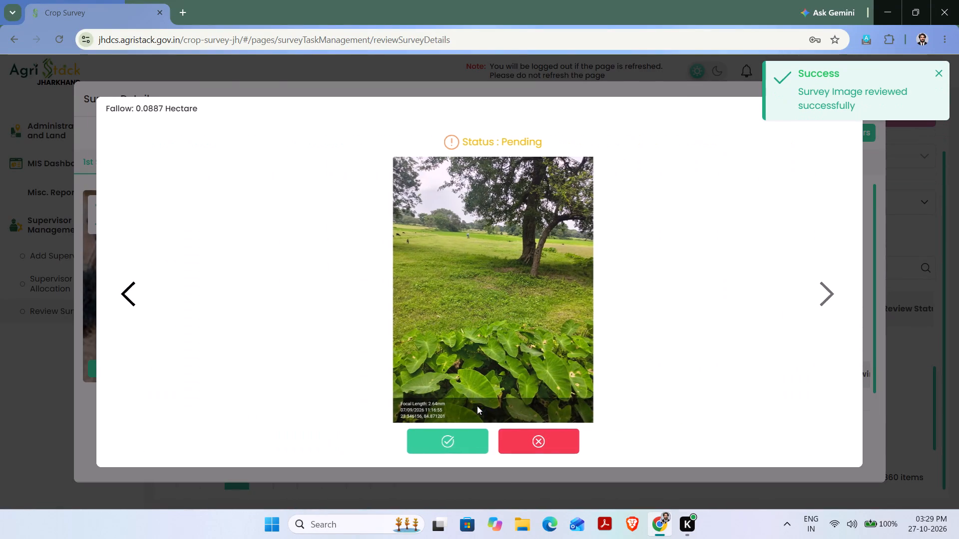
pyautogui.click(454, 431)
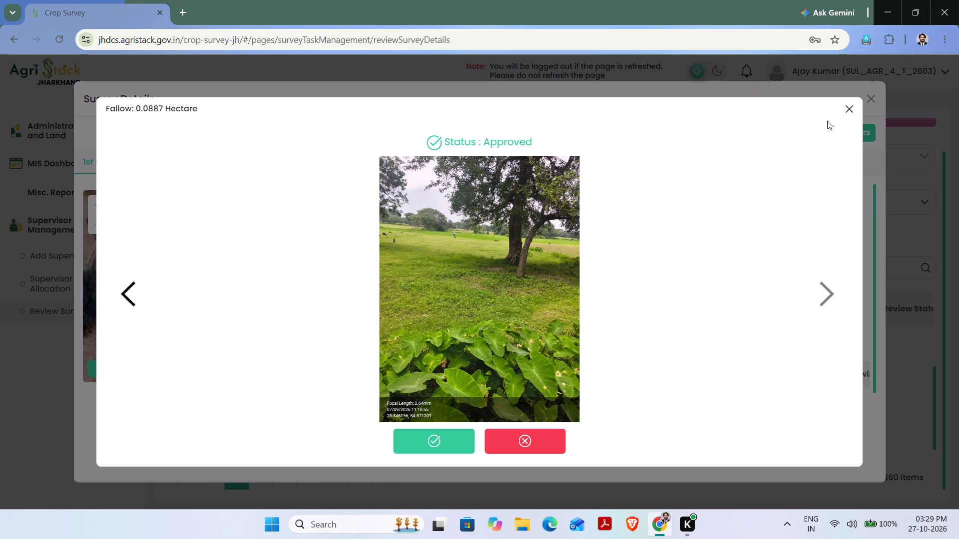
# Close the photo viewer, set the 1st Survey of survey number 972 to Approve, save the review and return to the survey list.
pyautogui.click(848, 112)
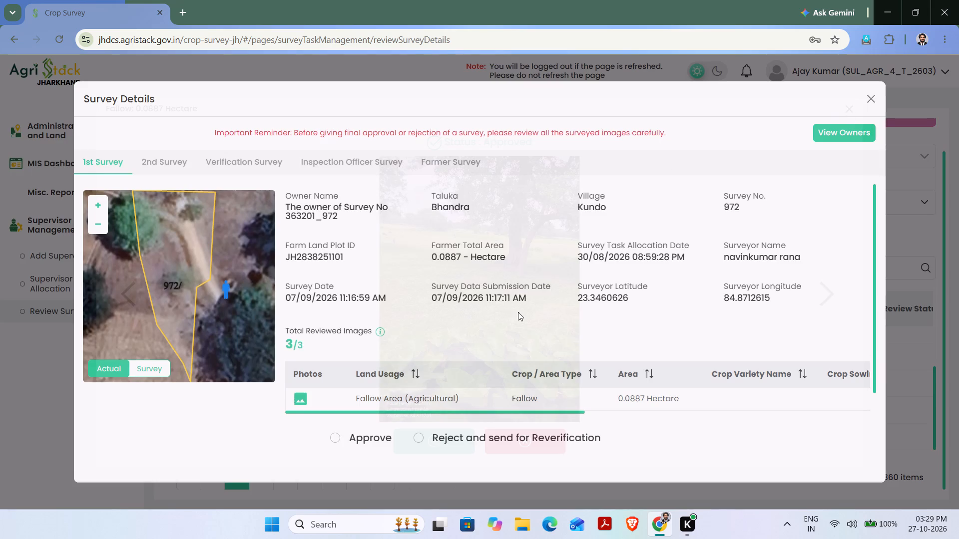
pyautogui.scroll(-2, 518, 312)
pyautogui.click(358, 351)
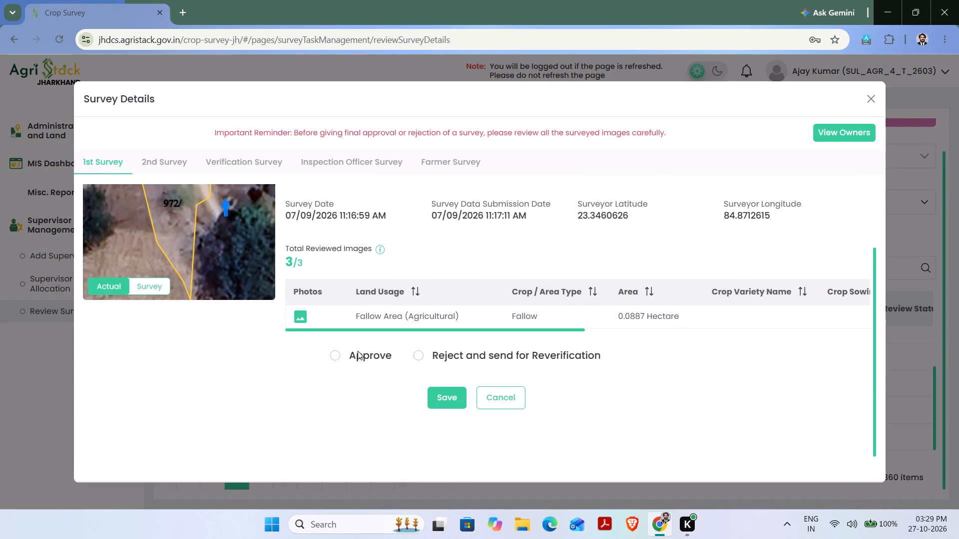
pyautogui.click(461, 398)
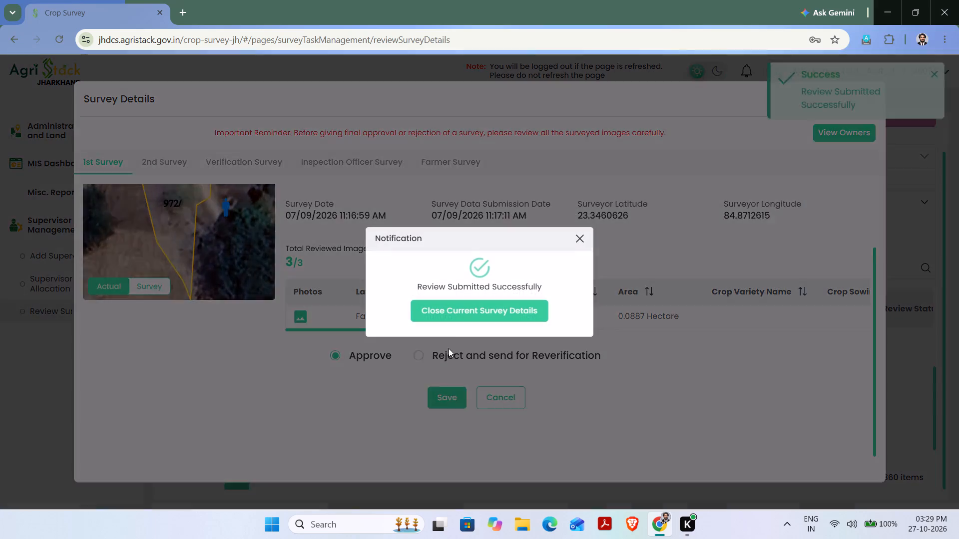
pyautogui.click(455, 314)
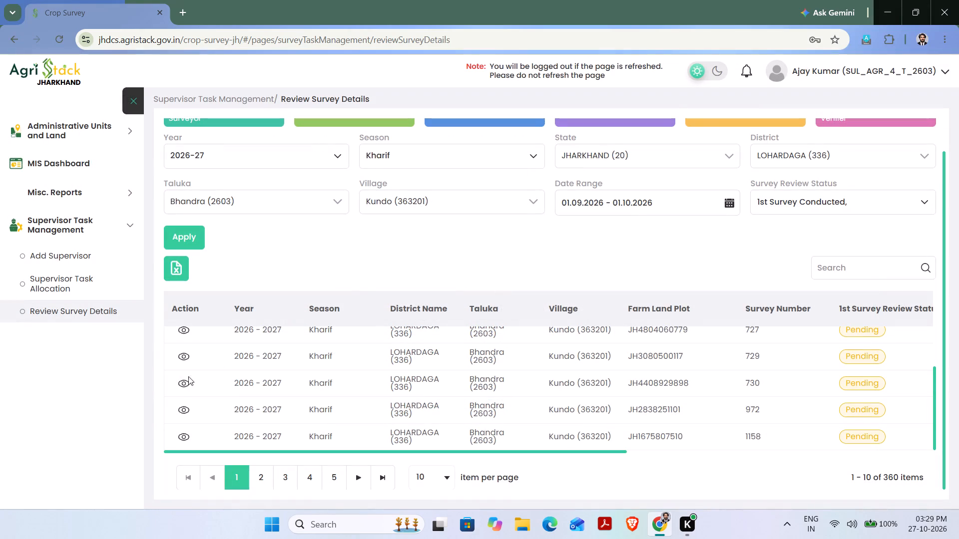
# Open the details of survey number 730, approve all three of its रागी photos and close the photo viewer.
pyautogui.click(180, 381)
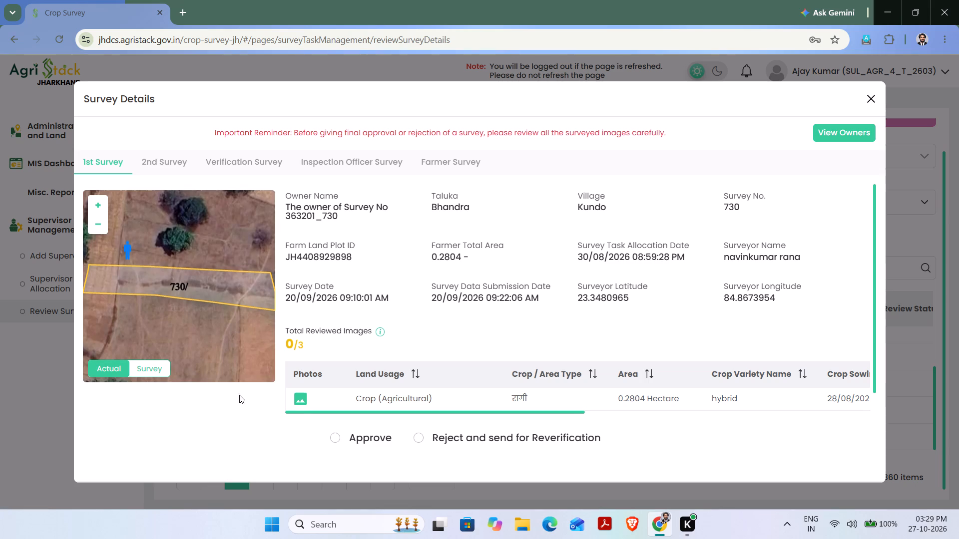
pyautogui.click(298, 390)
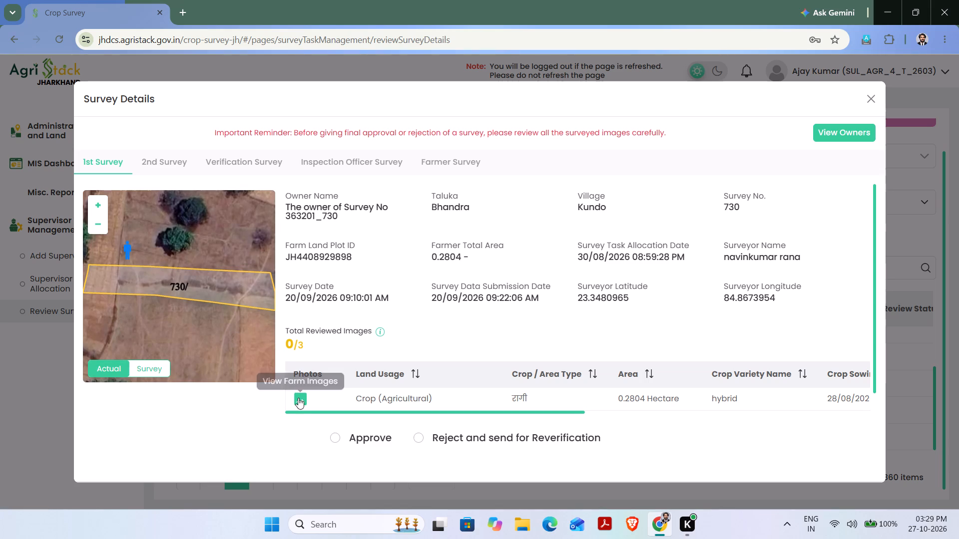
pyautogui.click(298, 398)
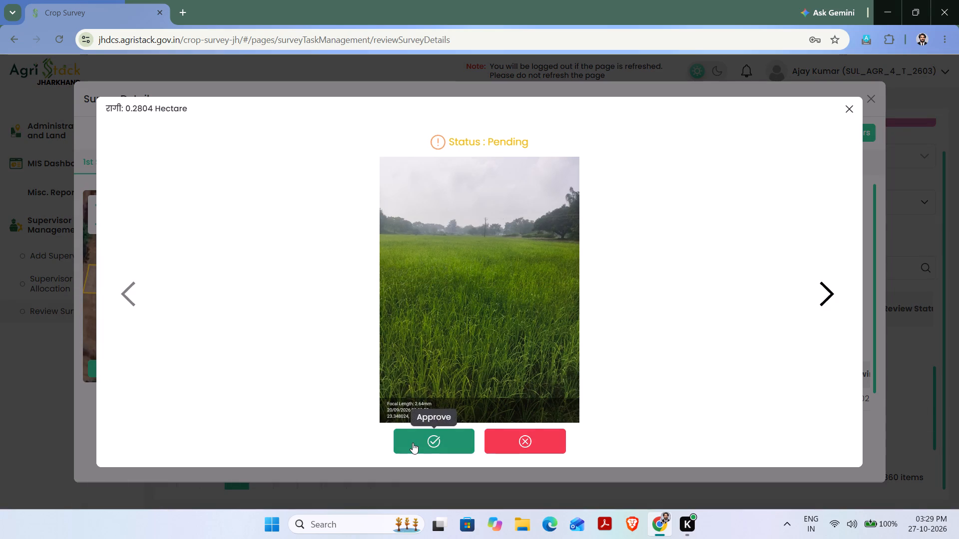
pyautogui.click(413, 443)
pyautogui.moveTo(575, 388); pyautogui.dragTo(515, 377)
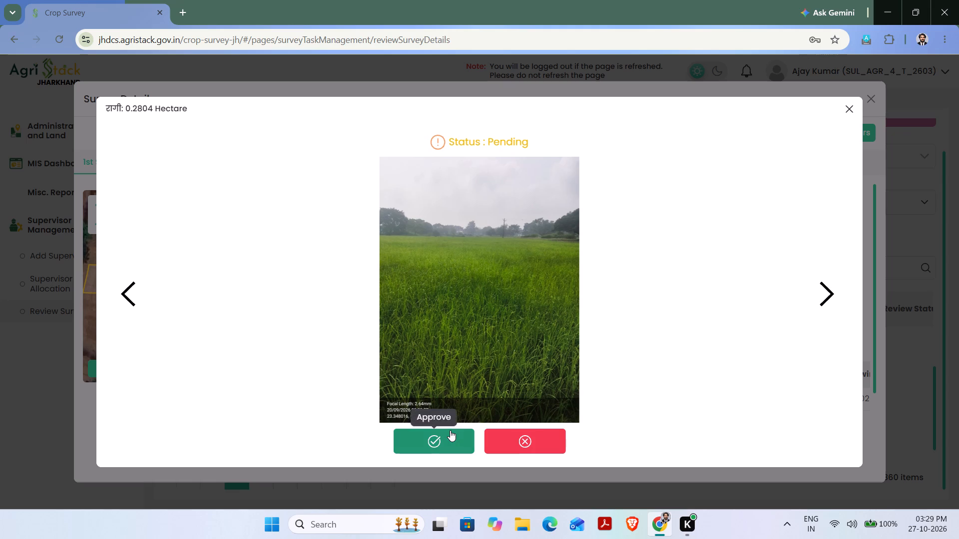
pyautogui.click(450, 430)
pyautogui.moveTo(570, 425); pyautogui.dragTo(551, 427)
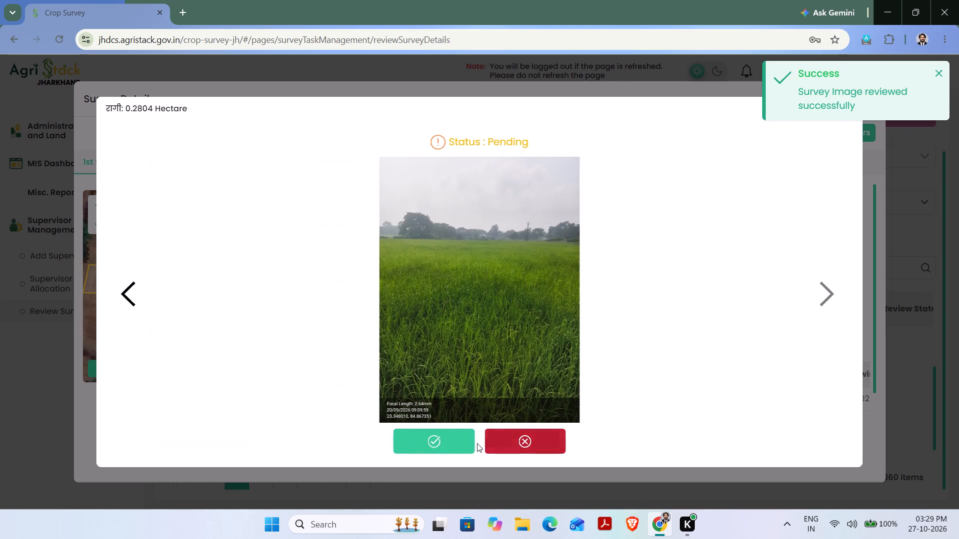
pyautogui.click(465, 446)
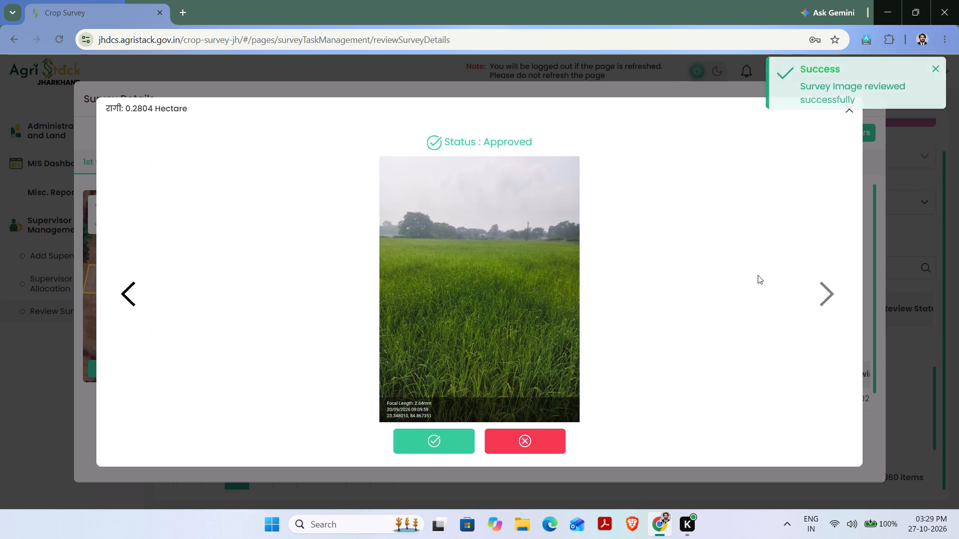
pyautogui.click(855, 113)
pyautogui.click(849, 110)
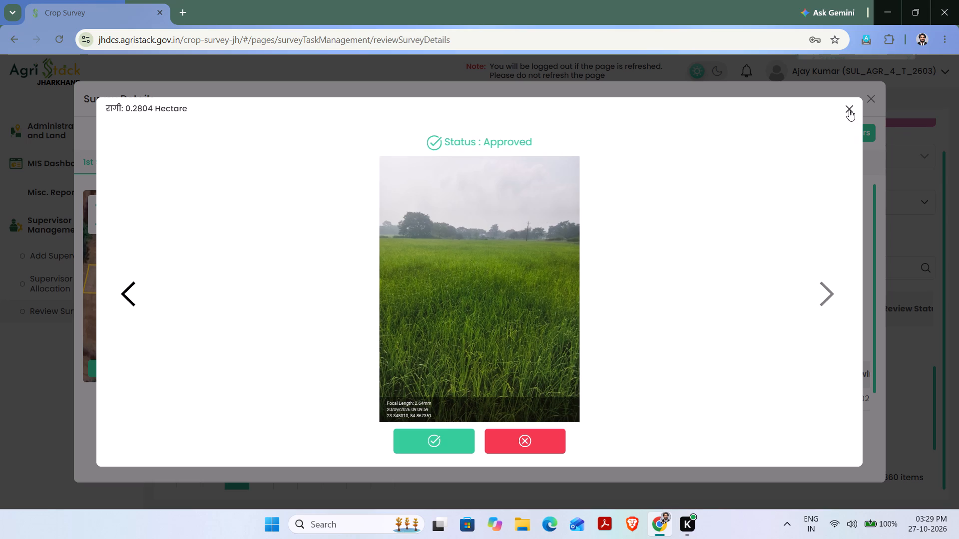
# Set the 1st Survey of survey number 730 to Approve, save the review and return to the survey list.
pyautogui.scroll(-2, 639, 274)
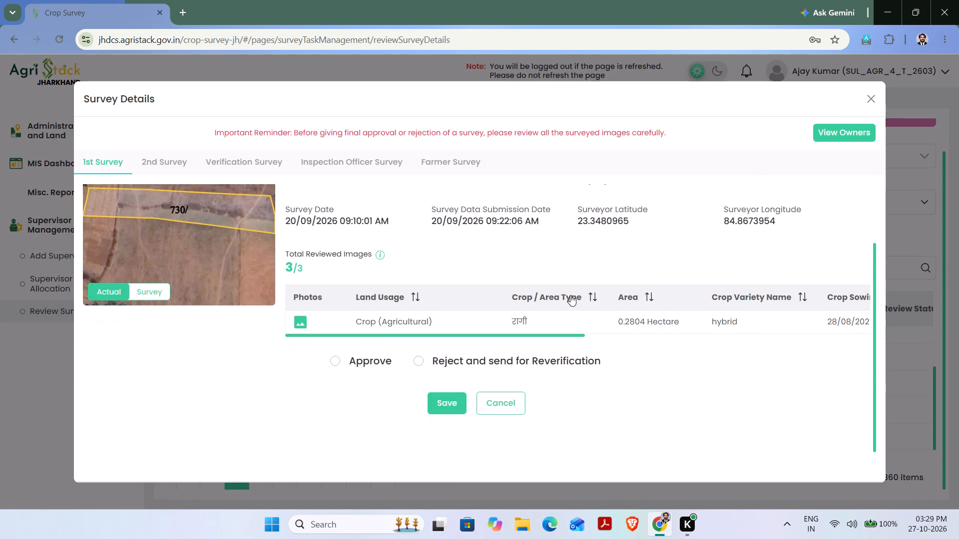
pyautogui.click(375, 358)
pyautogui.click(442, 392)
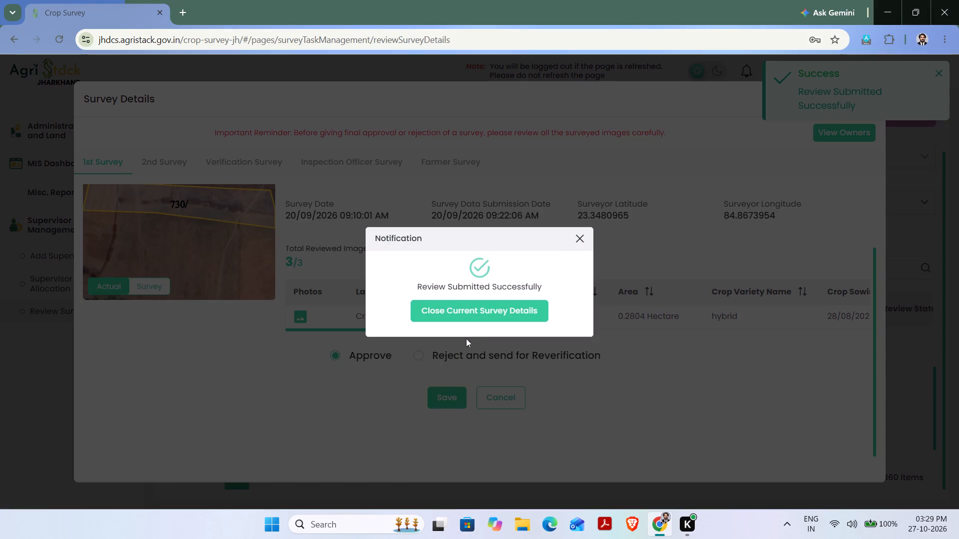
pyautogui.click(467, 317)
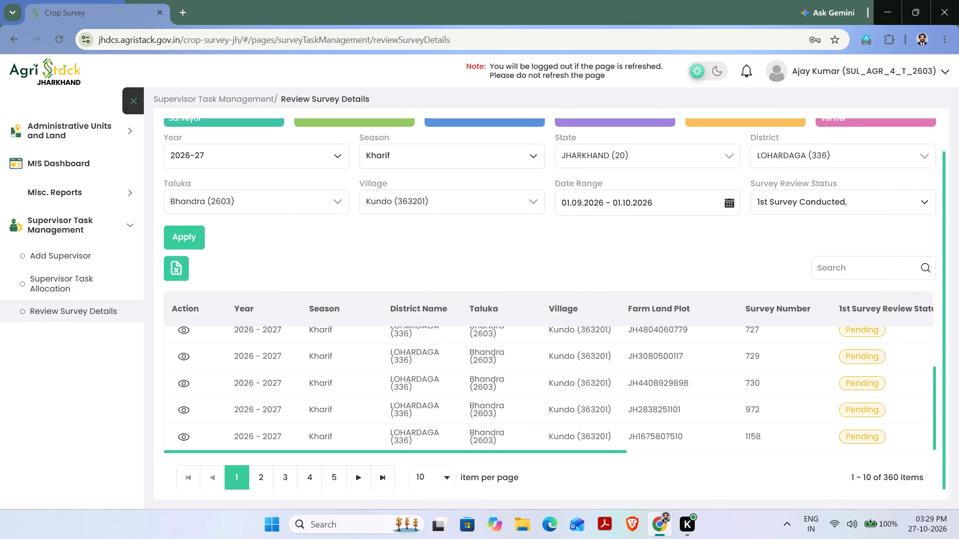
# Open the details of survey number 729, approve all three of its रागी photos and close the photo viewer.
pyautogui.click(182, 355)
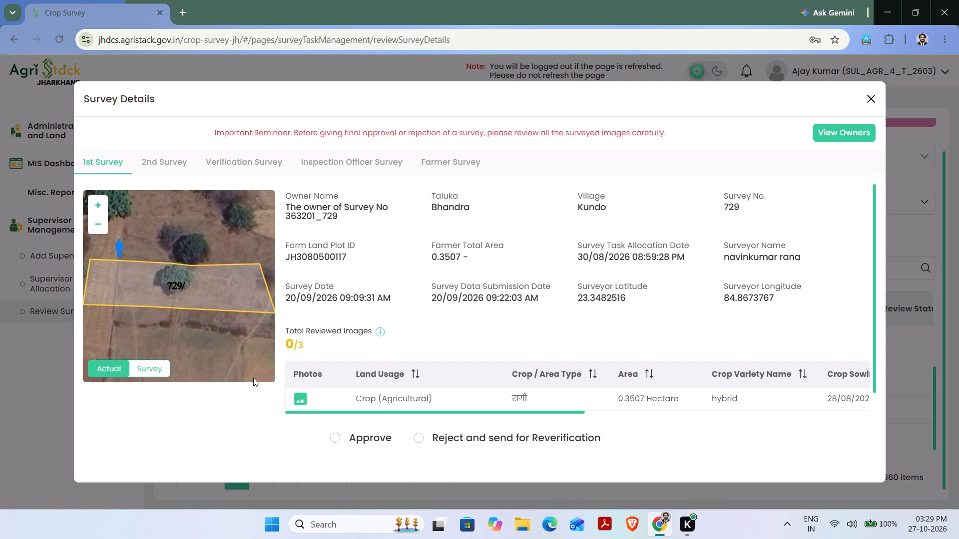
pyautogui.click(297, 398)
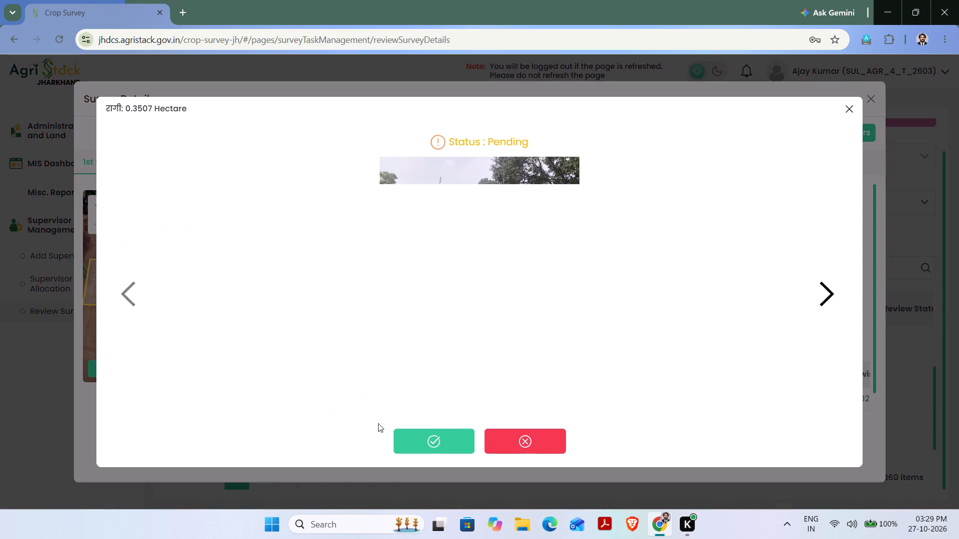
pyautogui.click(417, 440)
pyautogui.moveTo(509, 402); pyautogui.dragTo(509, 402)
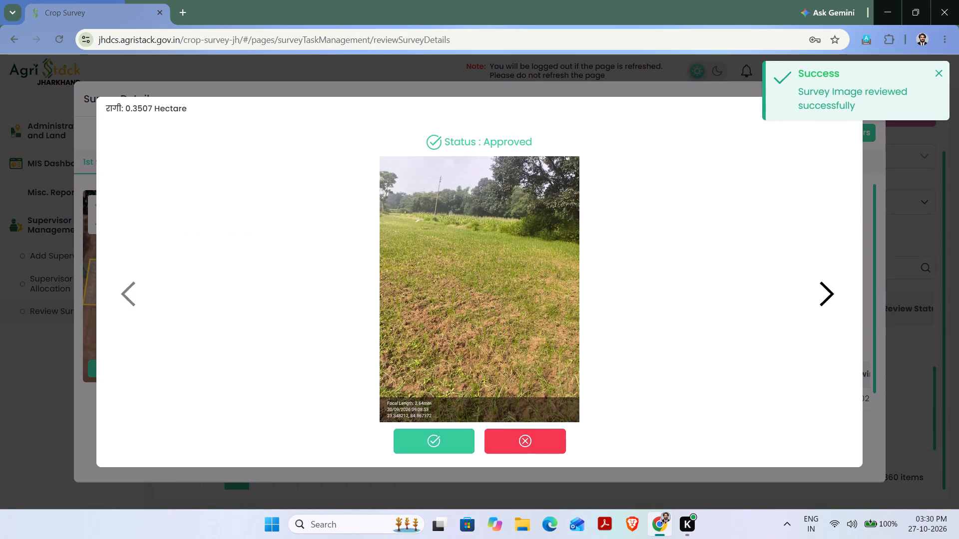
pyautogui.moveTo(509, 402); pyautogui.dragTo(476, 400)
pyautogui.click(428, 440)
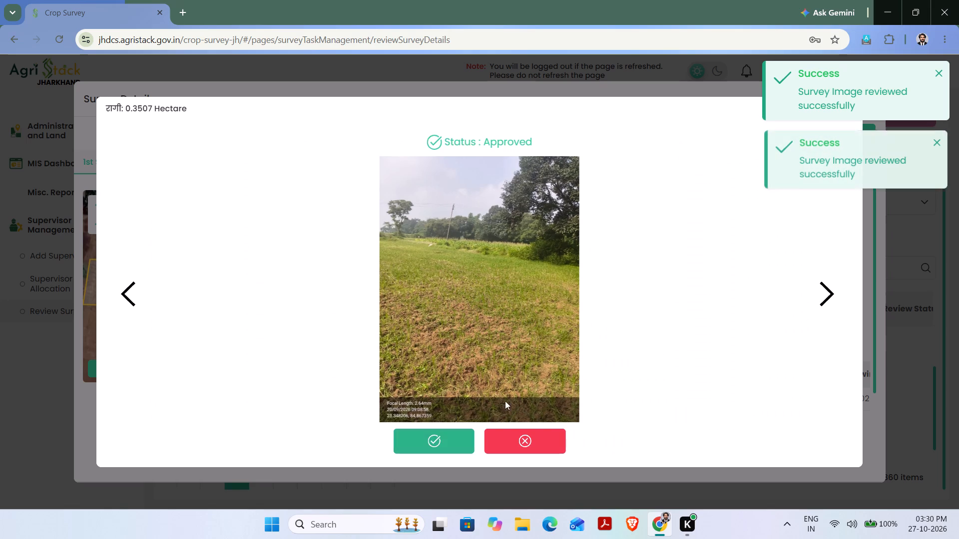
pyautogui.moveTo(529, 397); pyautogui.dragTo(510, 396)
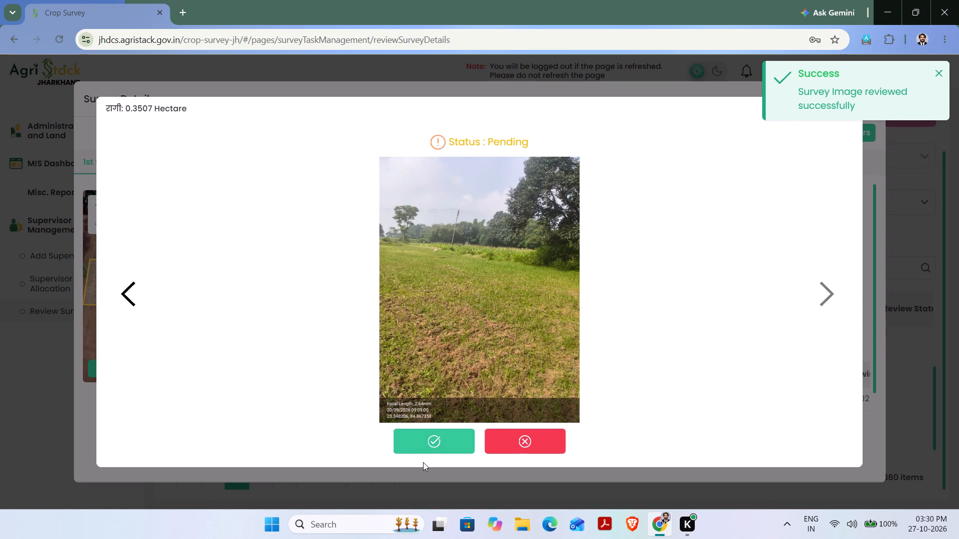
pyautogui.click(421, 433)
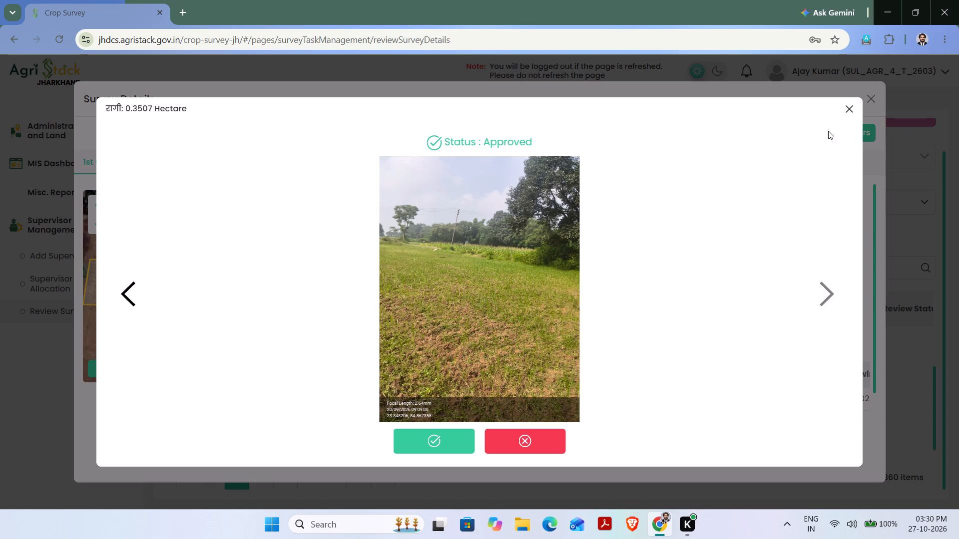
pyautogui.click(847, 112)
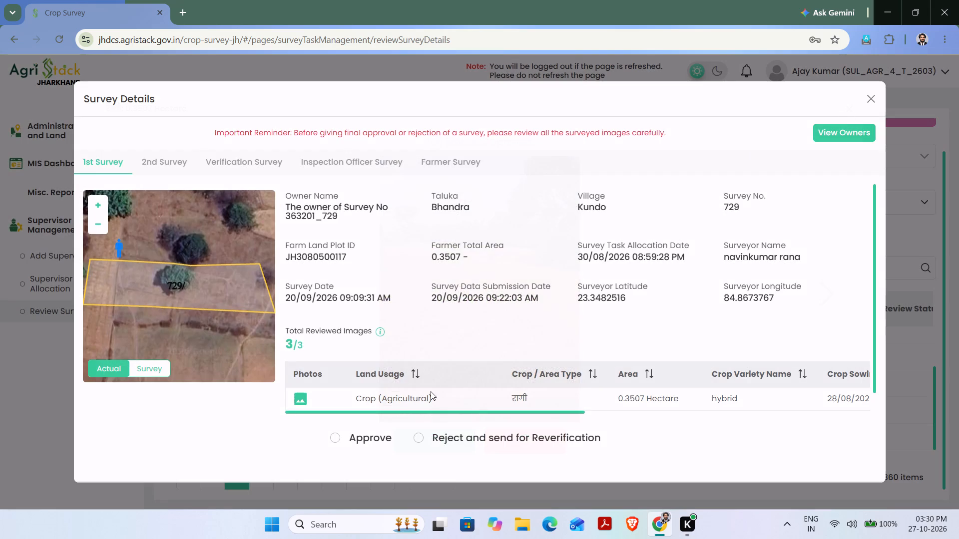
# Set the 1st Survey of survey number 729 to Approve, save the review and return to the survey list.
pyautogui.scroll(-2, 431, 391)
pyautogui.click(349, 358)
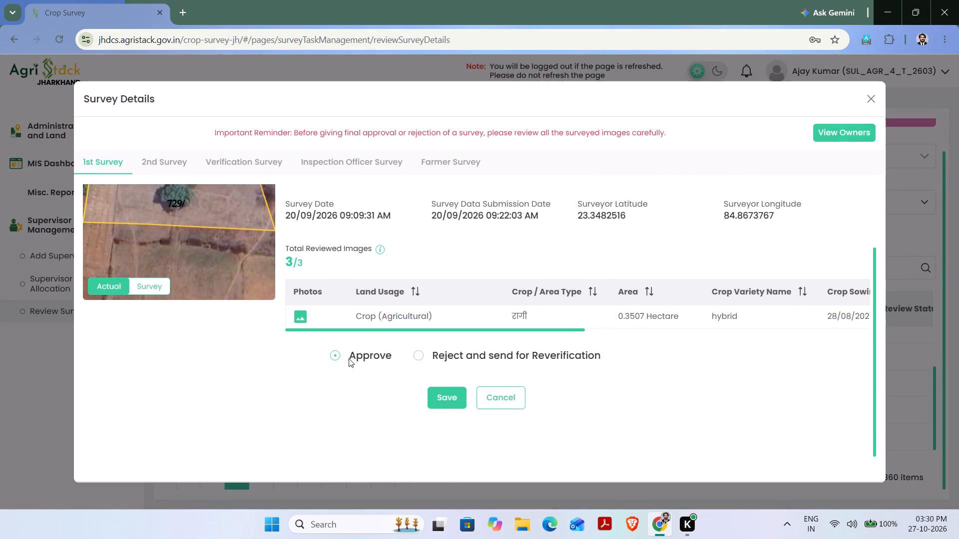
pyautogui.click(440, 397)
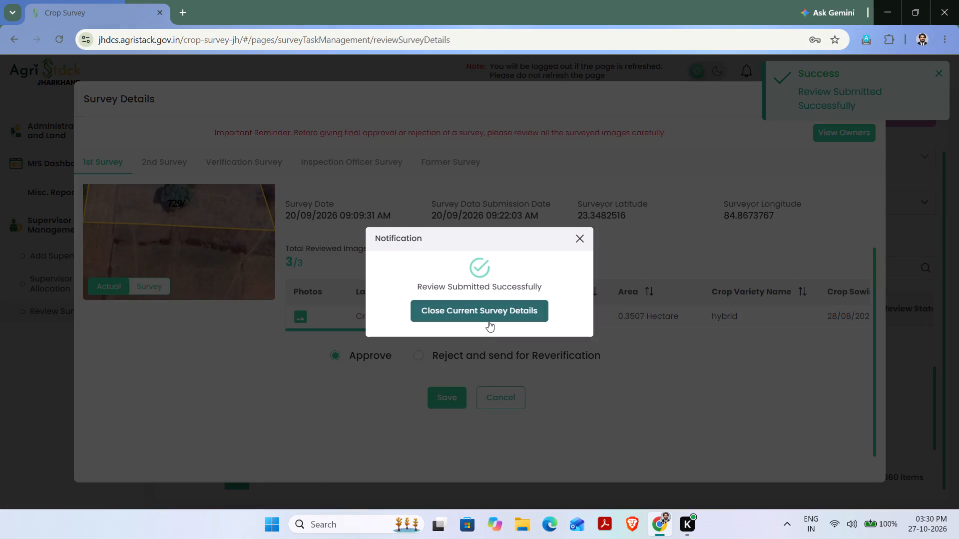
pyautogui.click(488, 321)
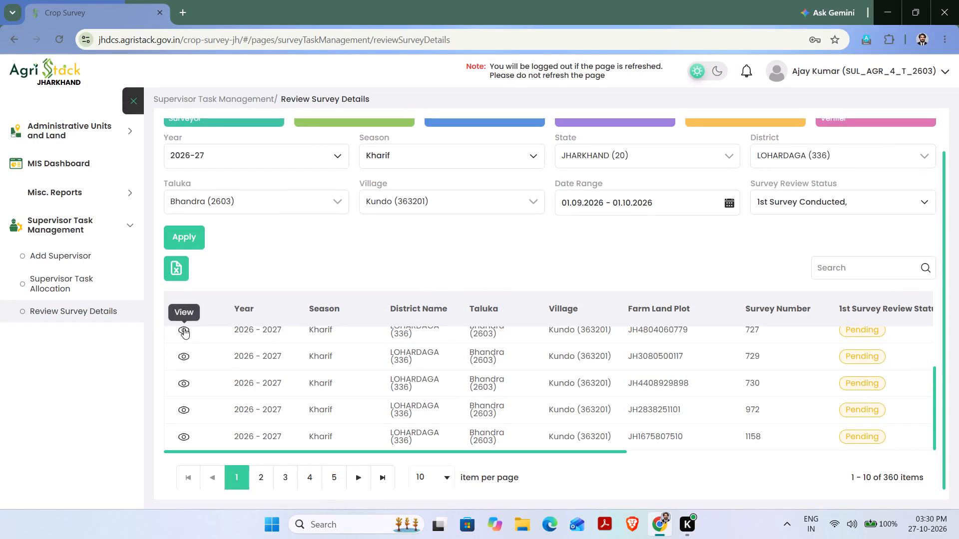
# Check the review status of survey number 727 in its details and close them.
pyautogui.click(184, 328)
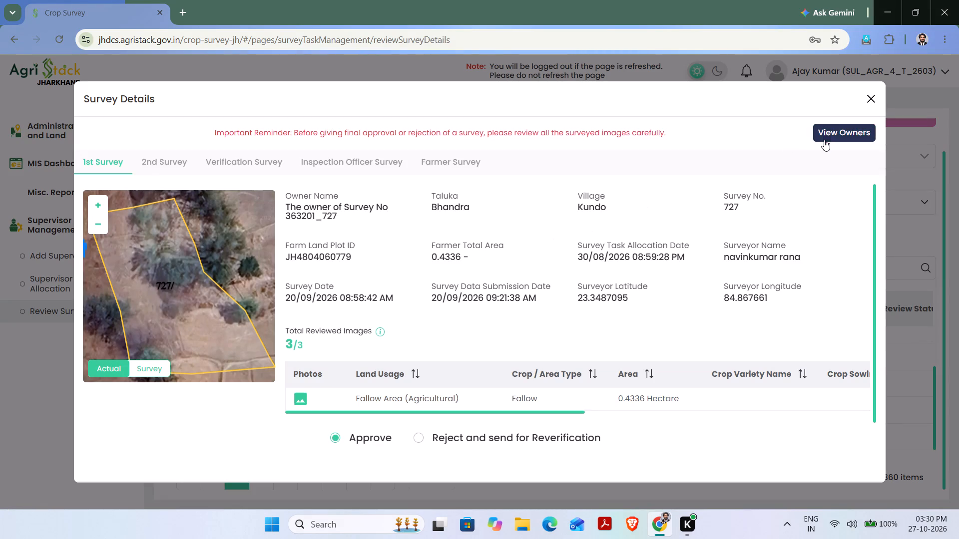
pyautogui.click(868, 101)
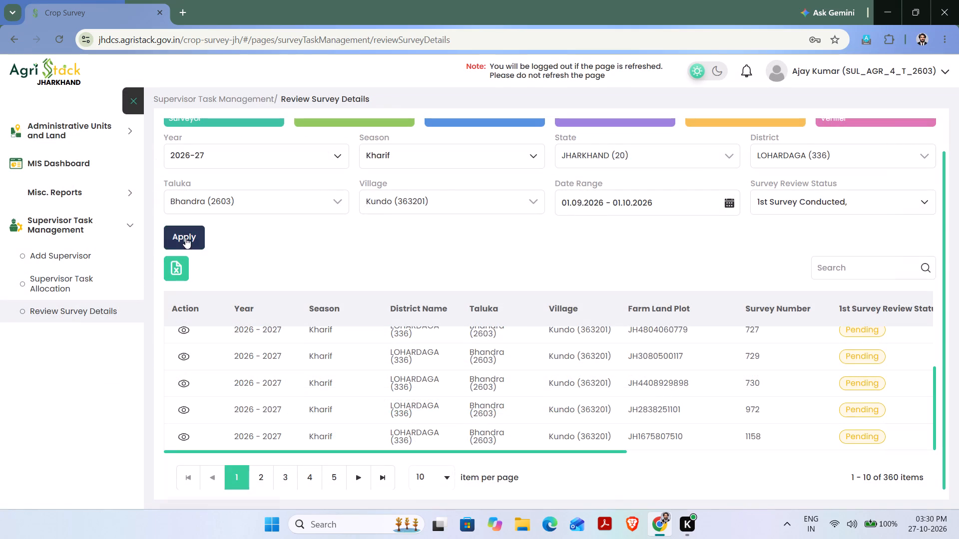
# Reapply the current survey filters to refresh the list of pending Kundo surveys.
pyautogui.click(185, 238)
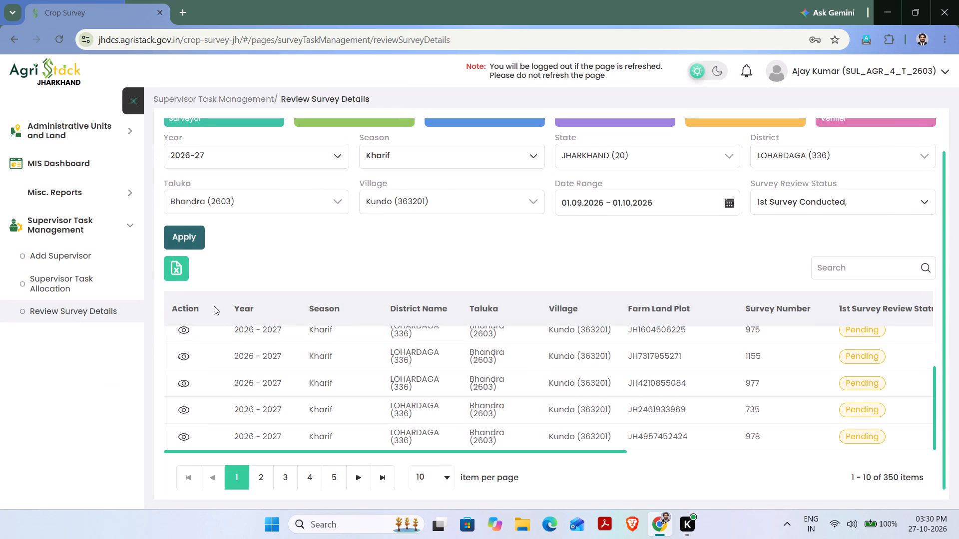
# Open the details of survey number 731, approve all three of its रागी photos and close the photo viewer.
pyautogui.scroll(6, 208, 344)
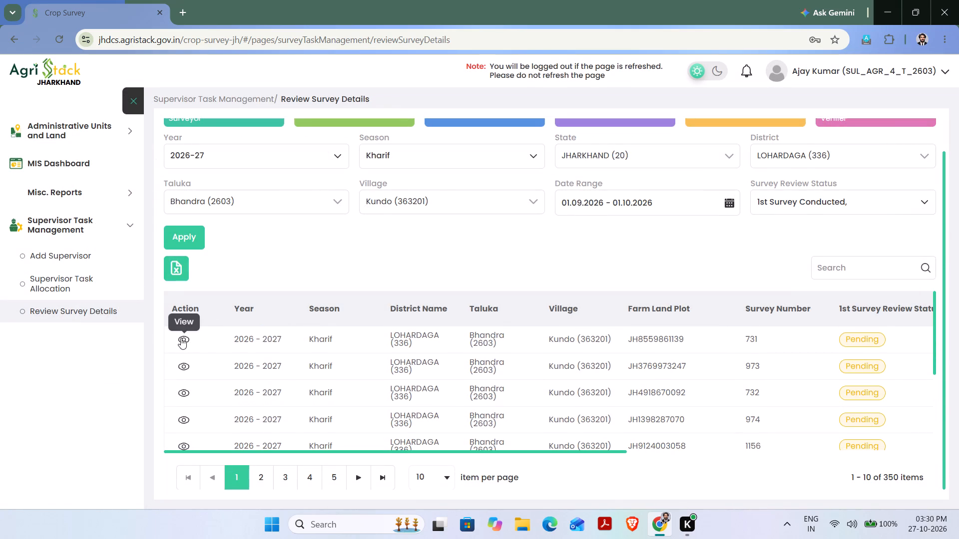
pyautogui.click(181, 338)
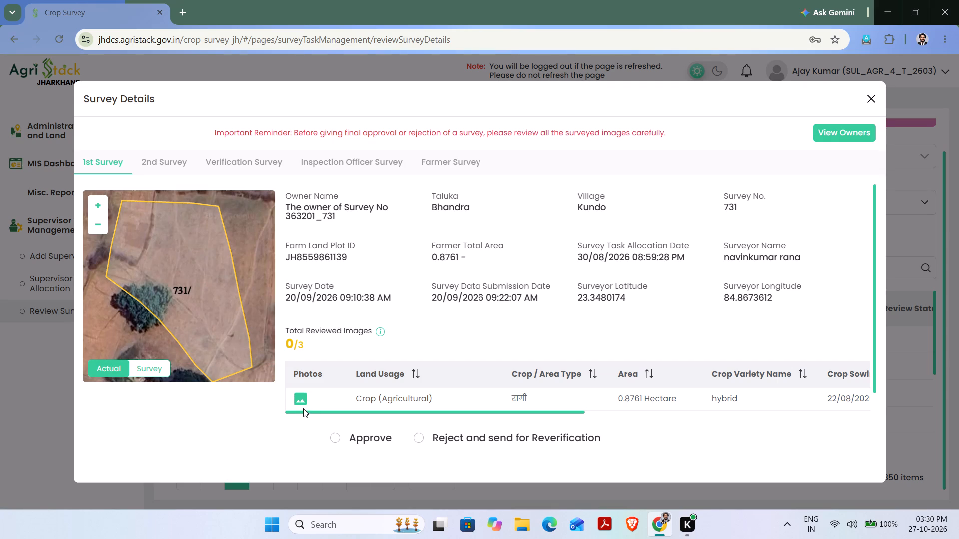
pyautogui.click(302, 404)
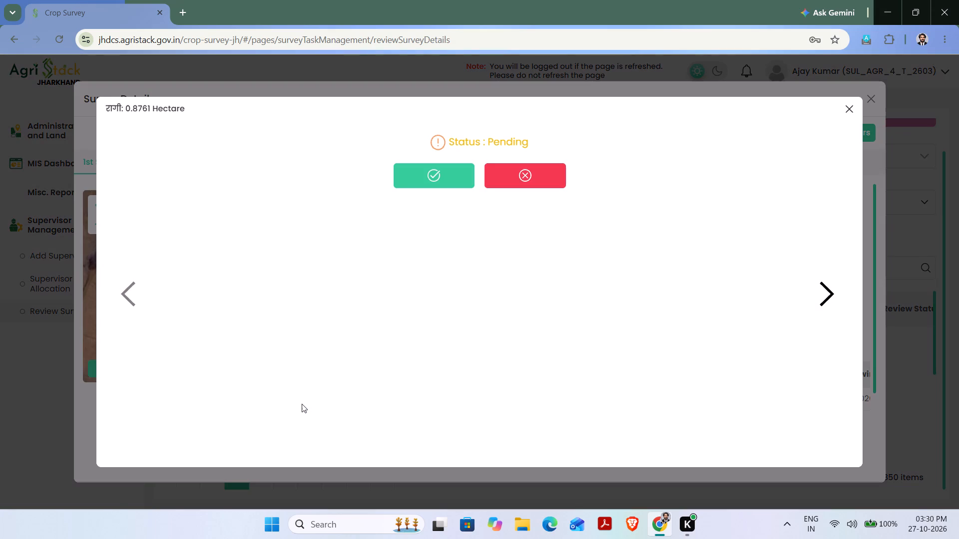
pyautogui.click(409, 446)
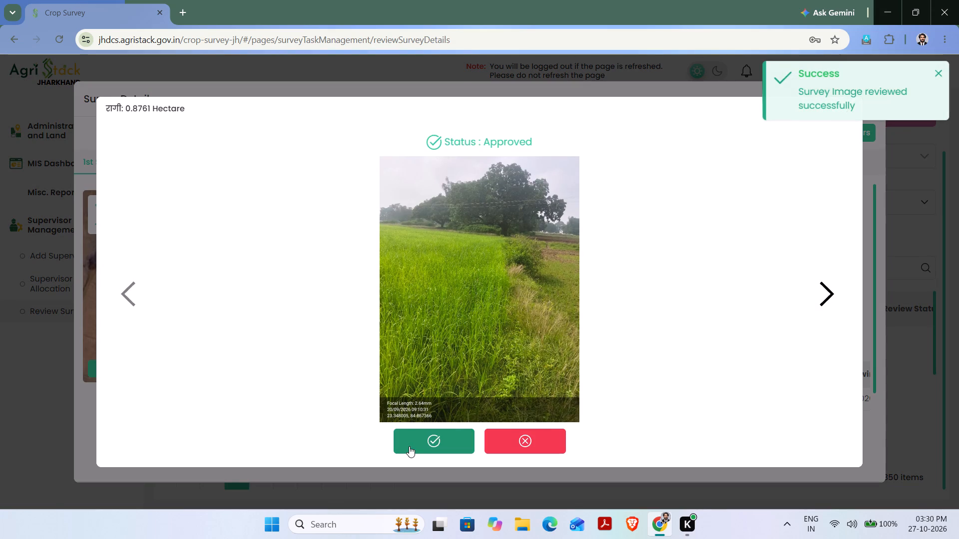
pyautogui.moveTo(576, 399); pyautogui.dragTo(508, 398)
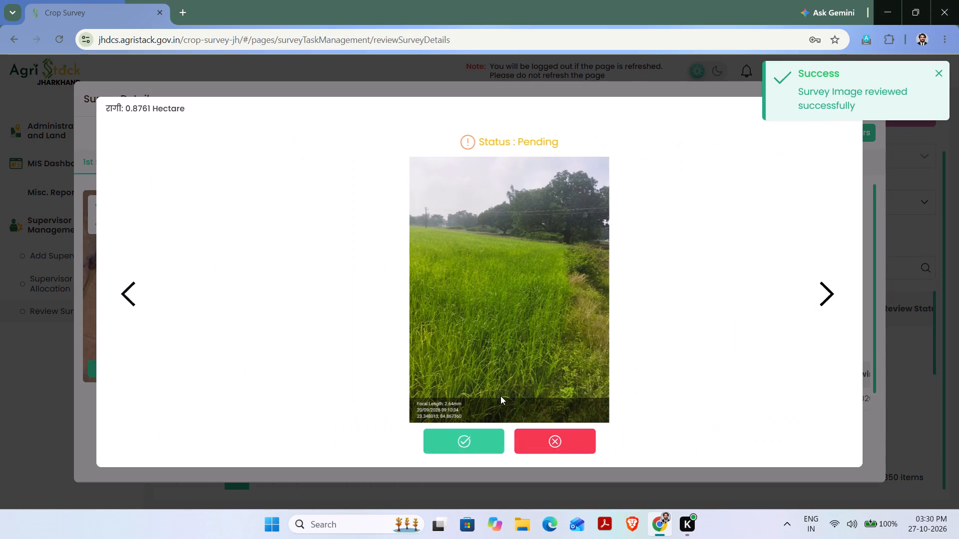
pyautogui.click(467, 434)
pyautogui.moveTo(555, 392); pyautogui.dragTo(454, 391)
pyautogui.click(422, 434)
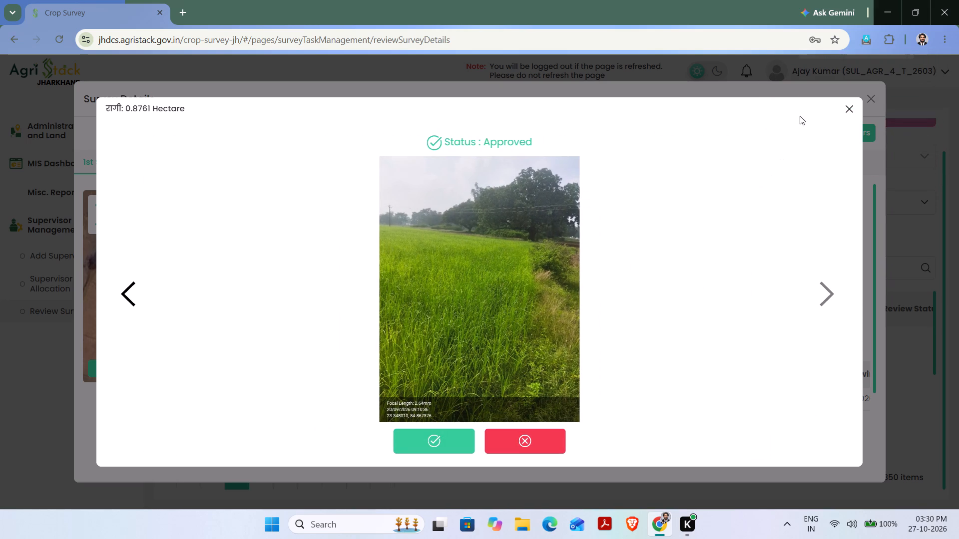
pyautogui.click(846, 111)
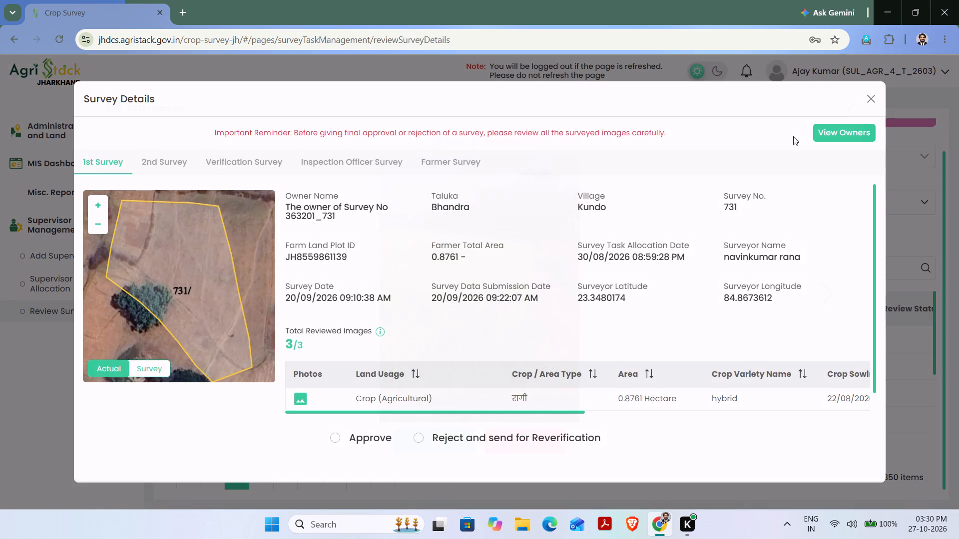
# Set the 1st Survey of survey number 731 to Approve, save the review and return to the survey list.
pyautogui.scroll(-2, 570, 363)
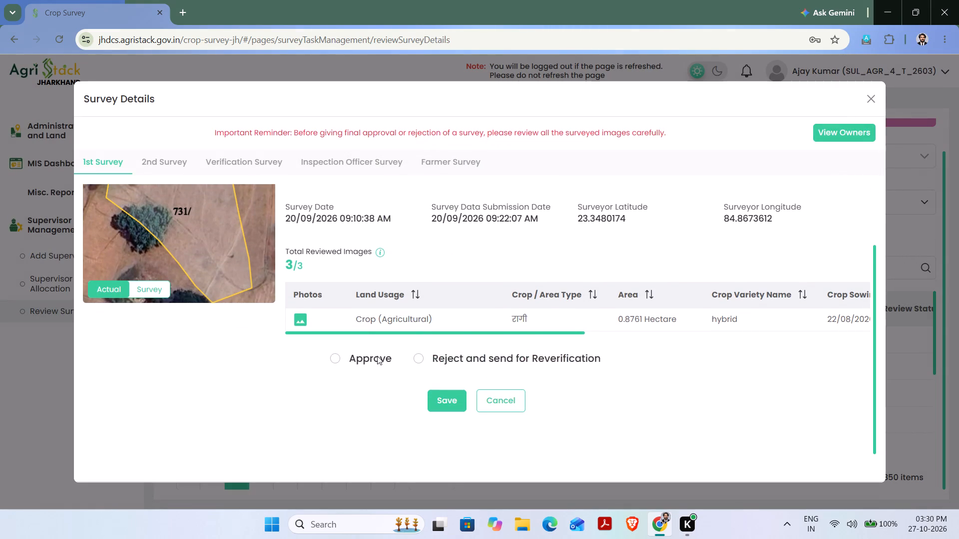
pyautogui.click(377, 356)
pyautogui.click(444, 393)
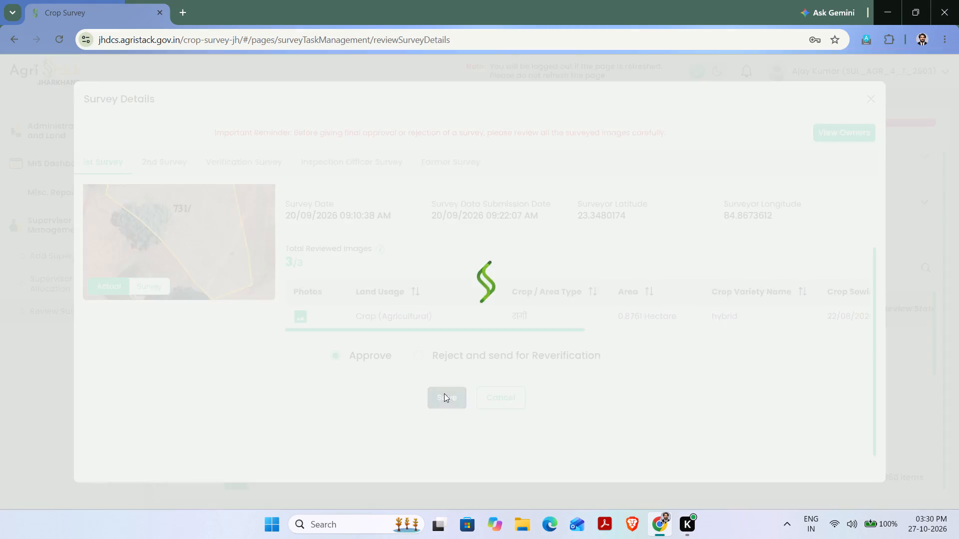
pyautogui.click(457, 311)
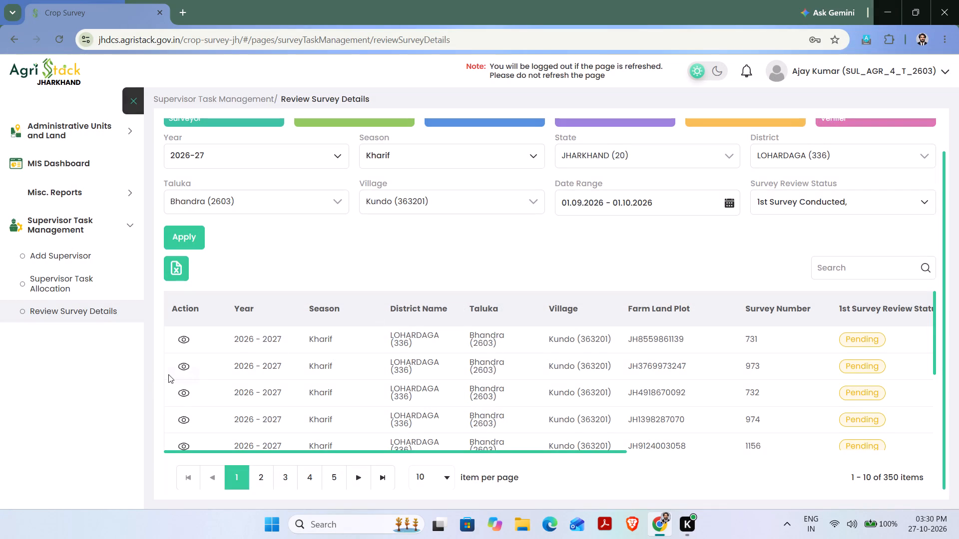
# Open the details of survey number 973, approve all three of its Other NA uses photos and close the photo viewer.
pyautogui.click(182, 370)
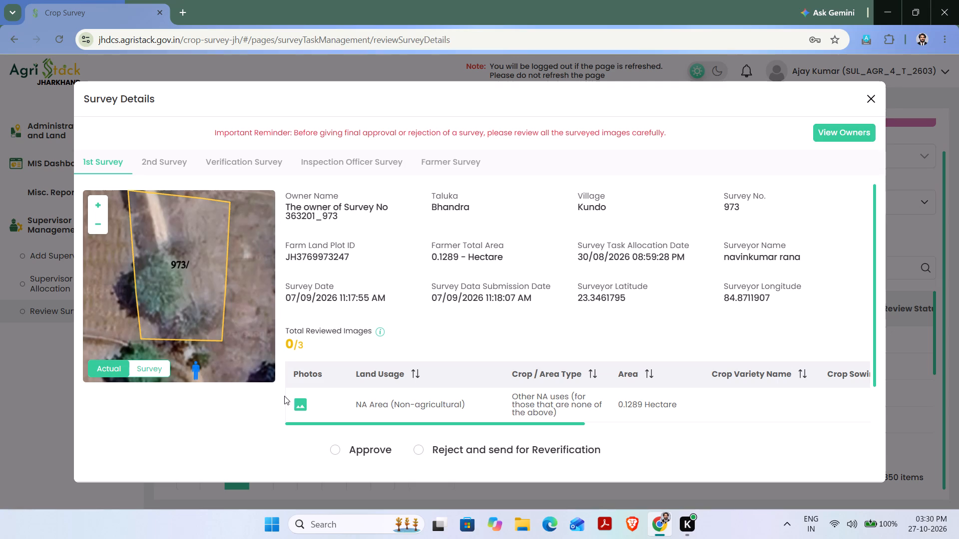
pyautogui.click(298, 403)
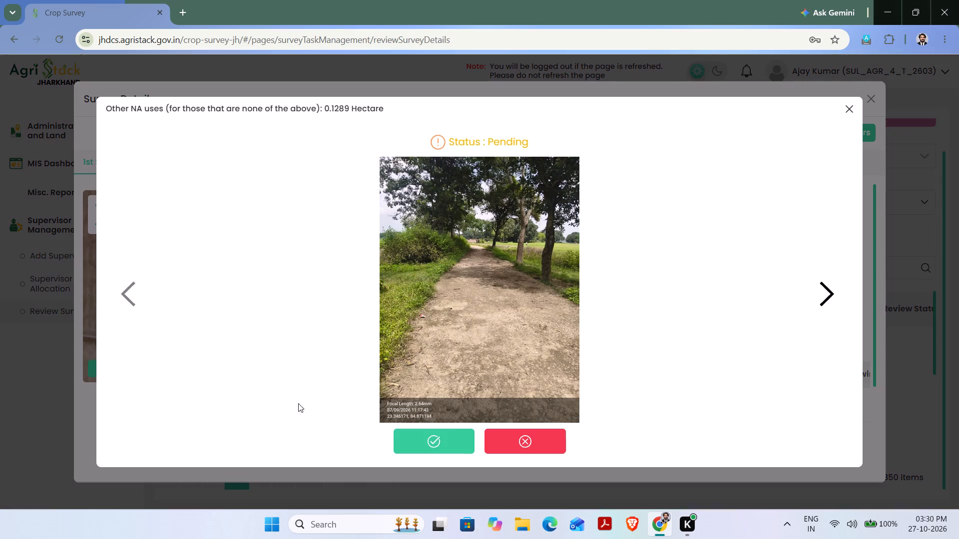
pyautogui.click(416, 435)
pyautogui.moveTo(536, 409); pyautogui.dragTo(517, 408)
pyautogui.click(428, 430)
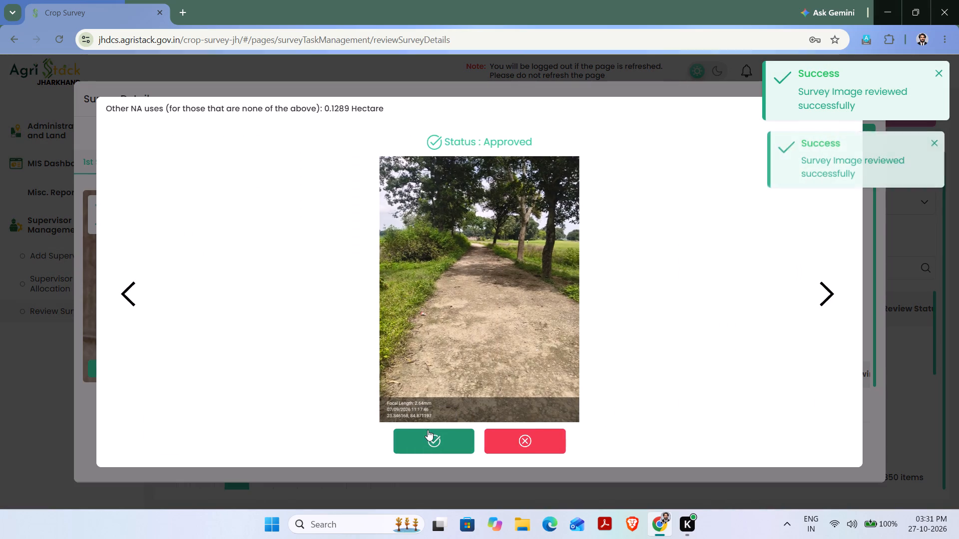
pyautogui.moveTo(565, 402); pyautogui.dragTo(533, 402)
pyautogui.click(456, 448)
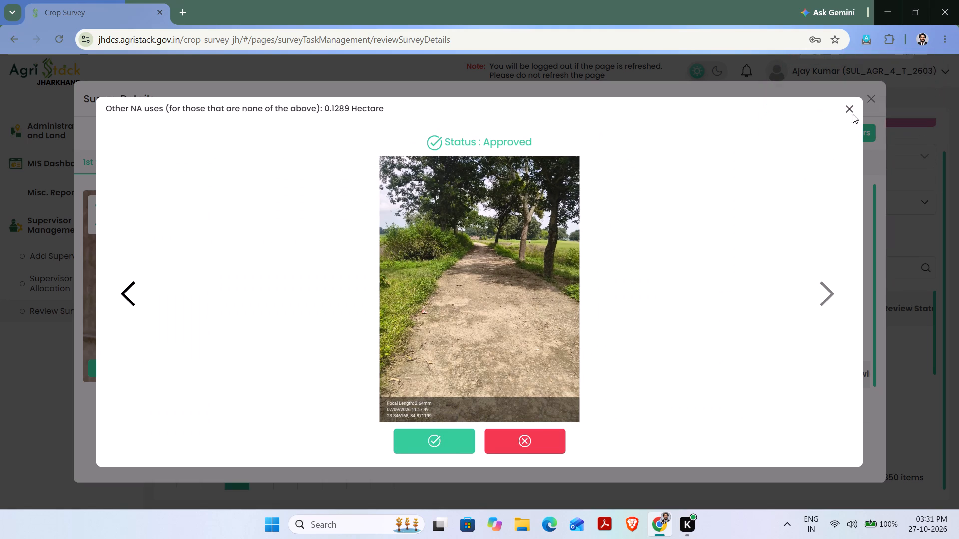
pyautogui.click(847, 109)
# Set the 1st Survey of survey number 973 to Approve, save the review and return to the survey list.
pyautogui.scroll(-1, 502, 293)
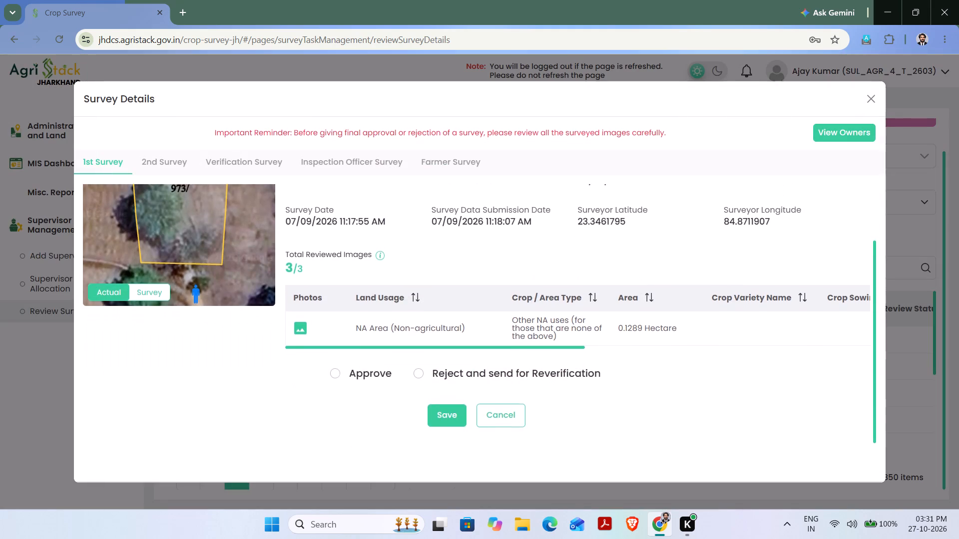
pyautogui.click(336, 373)
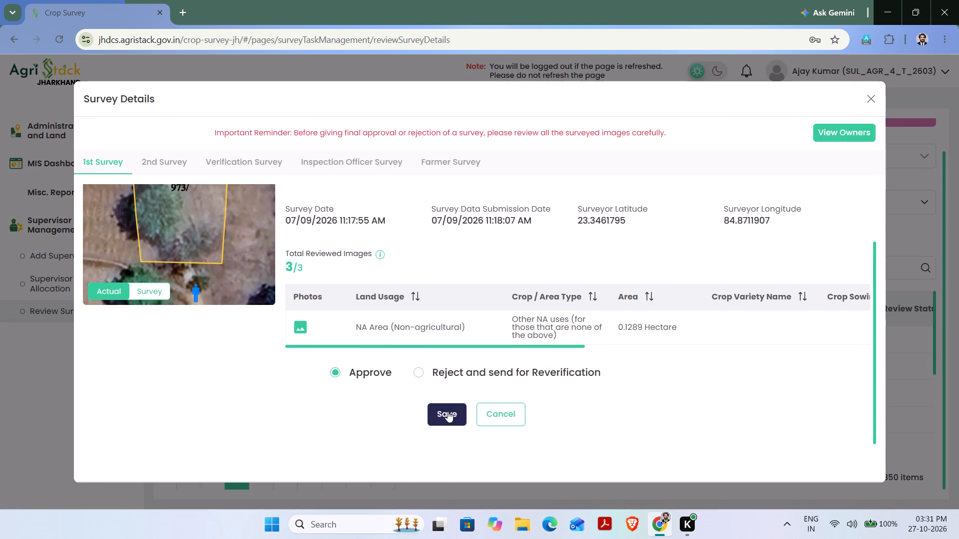
pyautogui.click(448, 411)
pyautogui.click(434, 312)
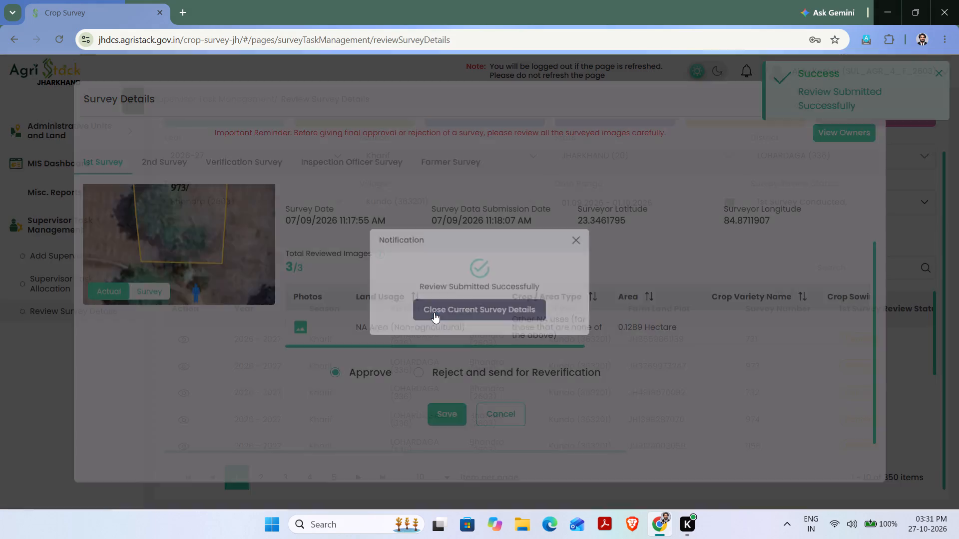
# Open the details of survey number 732, approve all three of its रागी photos and close the photo viewer.
pyautogui.click(181, 387)
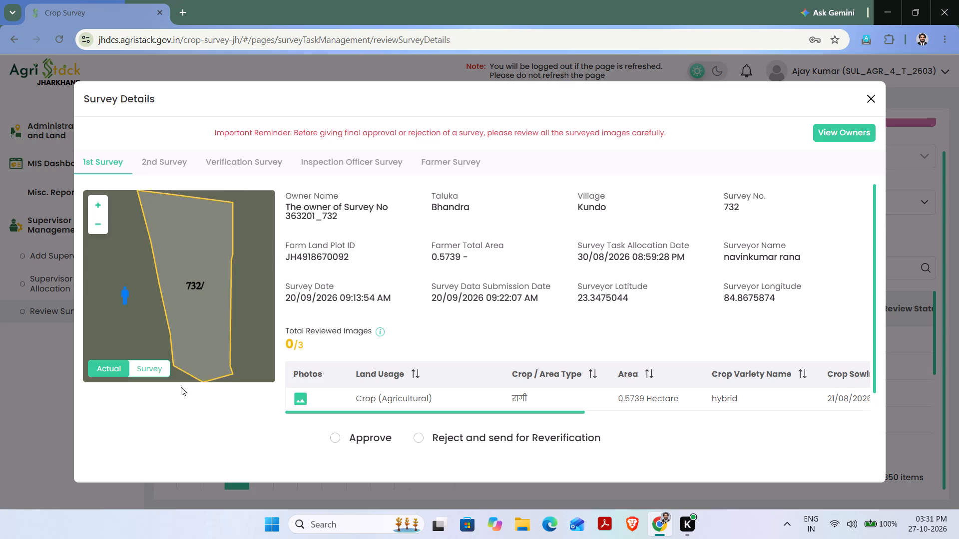
pyautogui.click(299, 403)
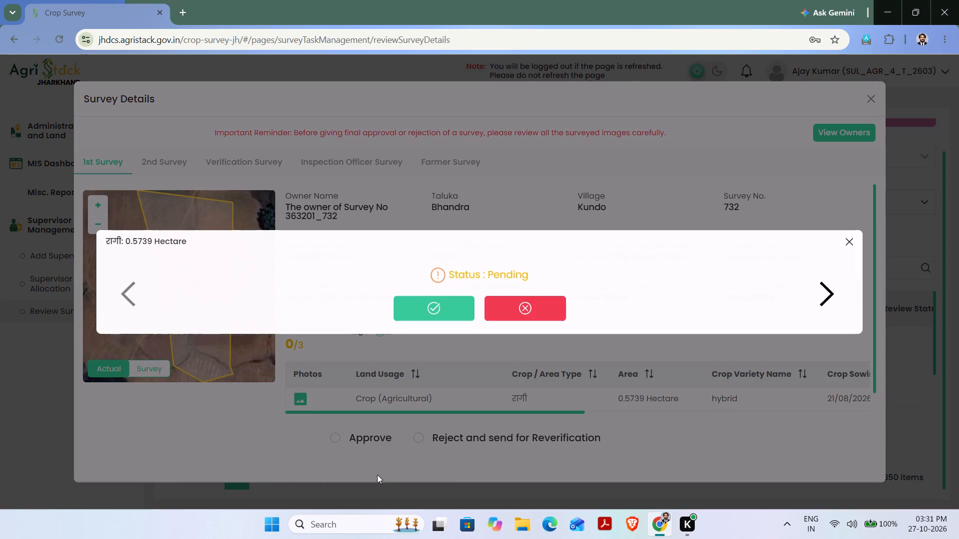
pyautogui.click(409, 445)
pyautogui.moveTo(526, 405); pyautogui.dragTo(473, 410)
pyautogui.click(454, 429)
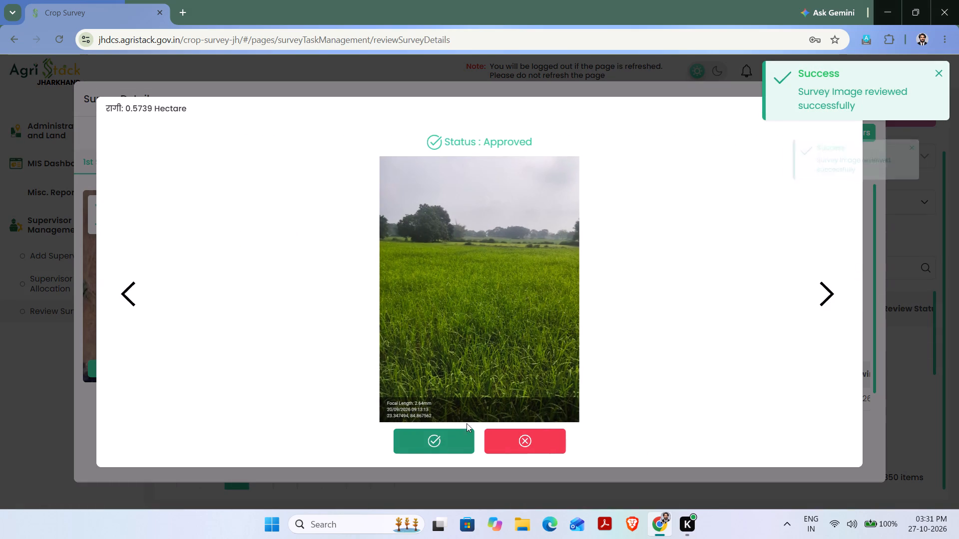
pyautogui.moveTo(505, 402); pyautogui.dragTo(474, 403)
pyautogui.click(422, 447)
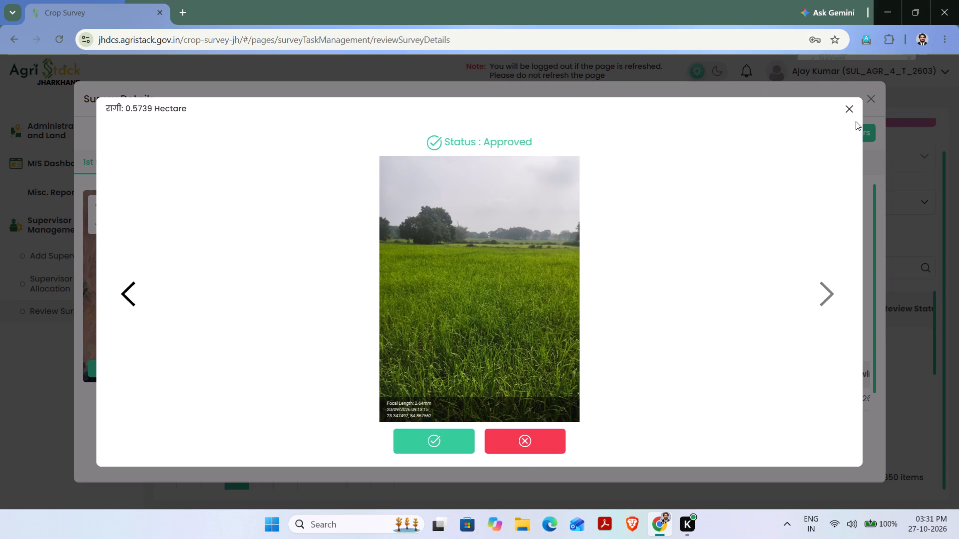
pyautogui.click(848, 111)
# Set the 1st Survey of survey number 732 to Approve, save the review and return to the survey list.
pyautogui.scroll(-1, 565, 310)
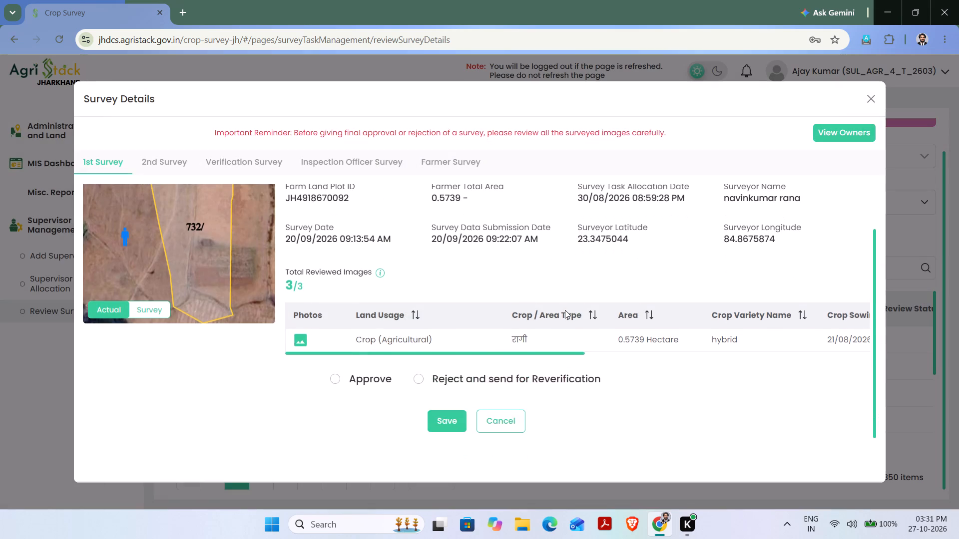
pyautogui.scroll(-1, 565, 310)
pyautogui.click(388, 354)
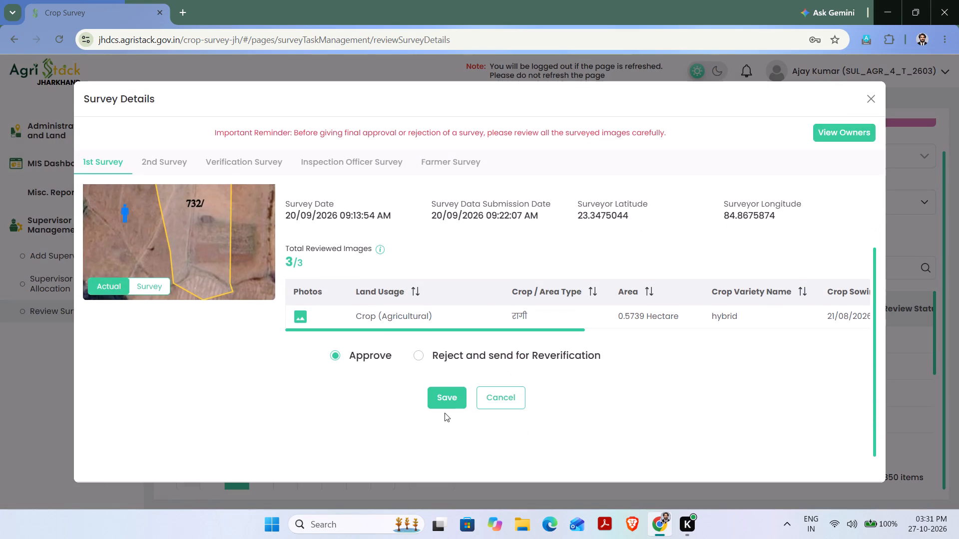
pyautogui.click(442, 402)
pyautogui.click(465, 317)
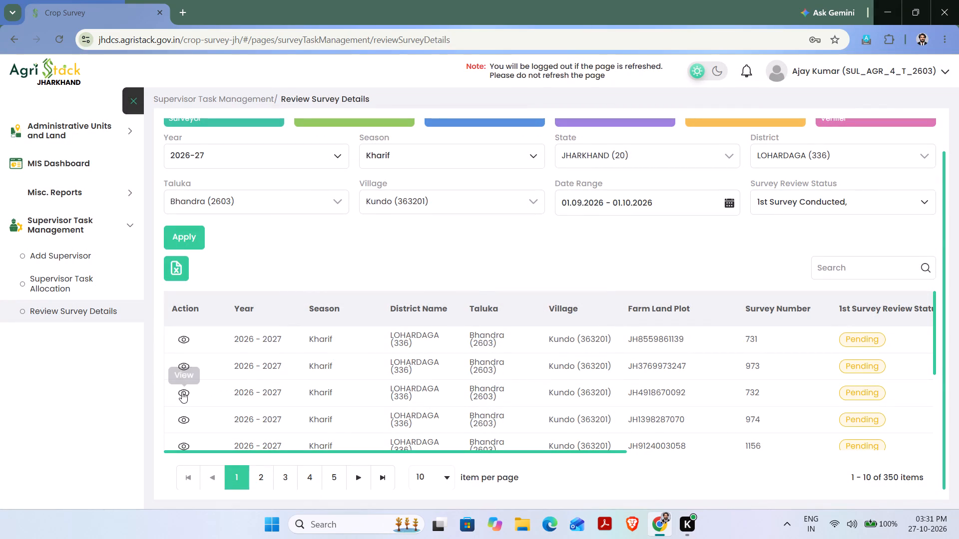
# Check the review status of survey number 732 in its details and close them.
pyautogui.click(179, 392)
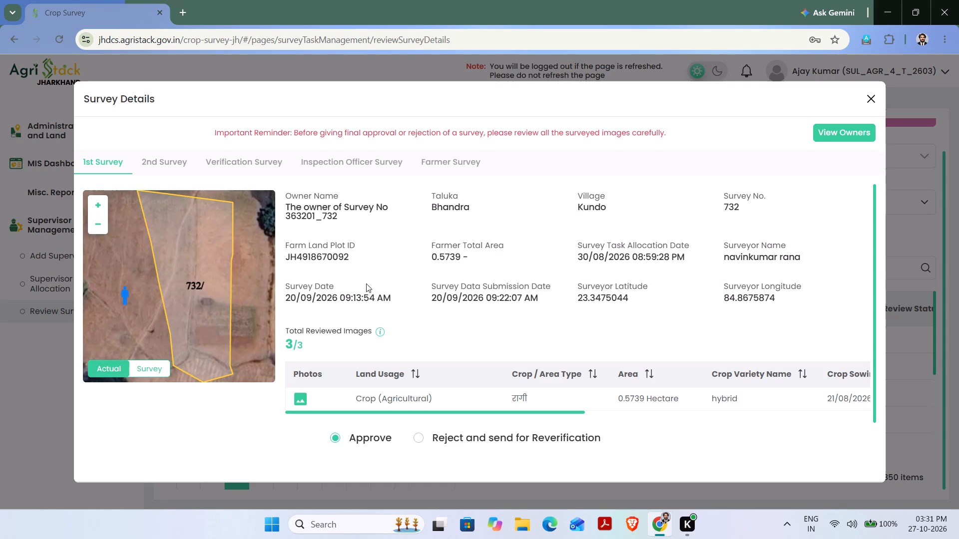
pyautogui.click(872, 95)
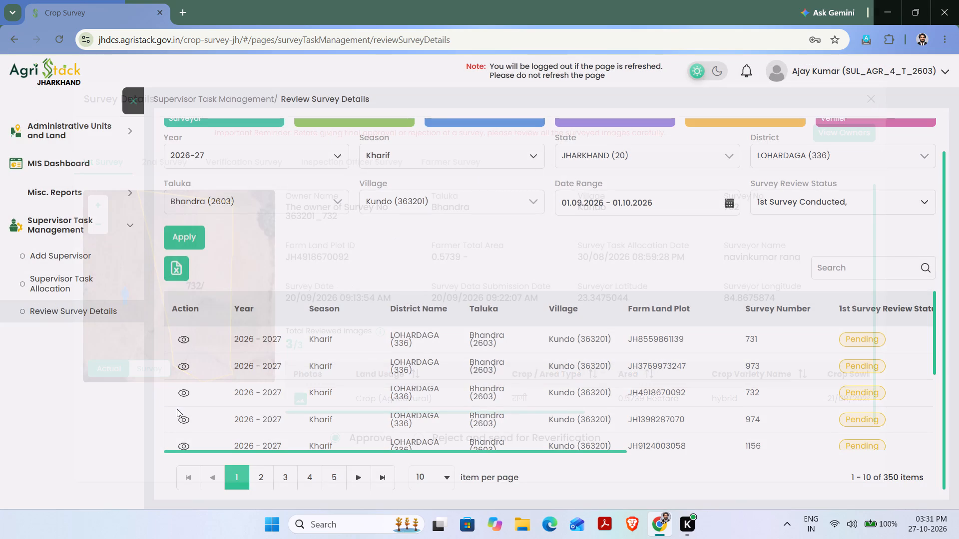
# Open the details of survey number 974, approve all three of its Fallow photos and close the photo viewer.
pyautogui.click(181, 422)
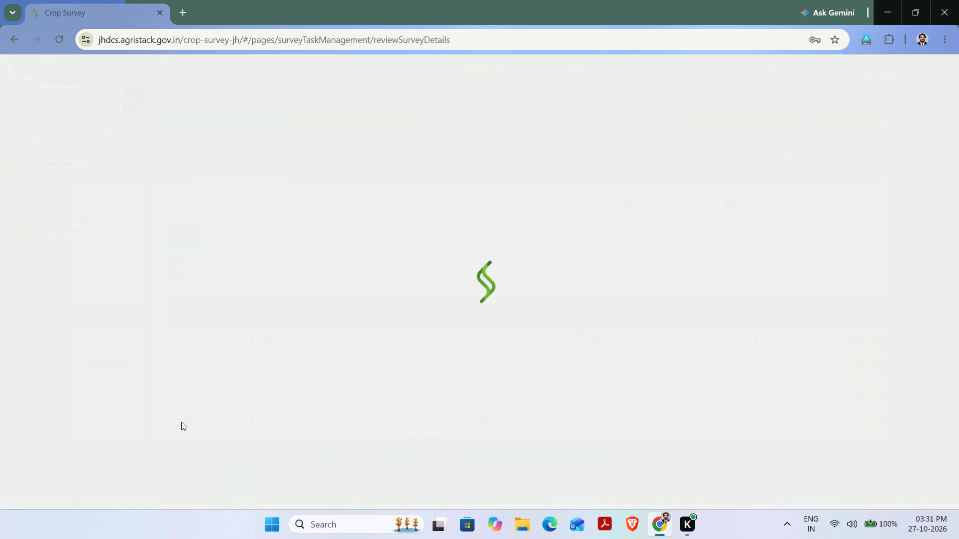
pyautogui.click(296, 398)
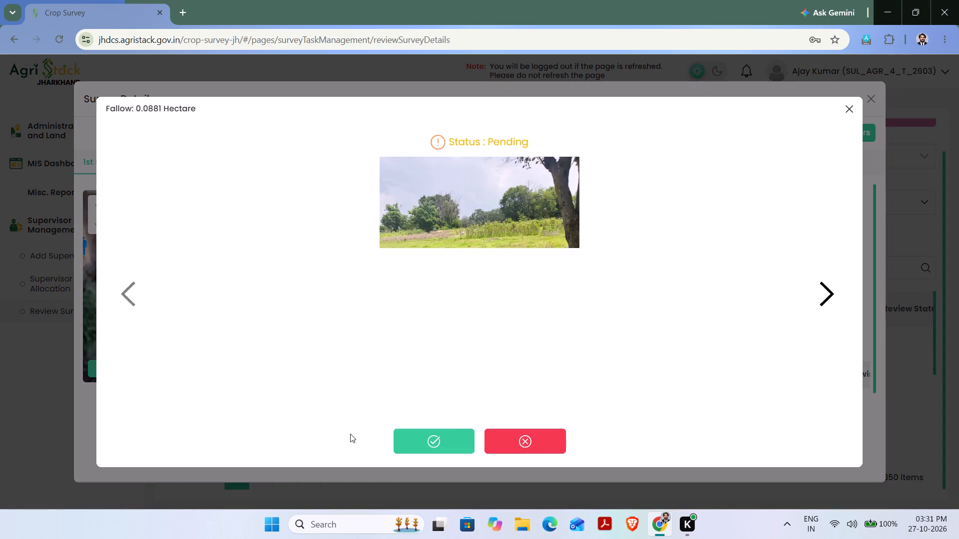
pyautogui.click(422, 439)
pyautogui.moveTo(489, 392); pyautogui.dragTo(463, 395)
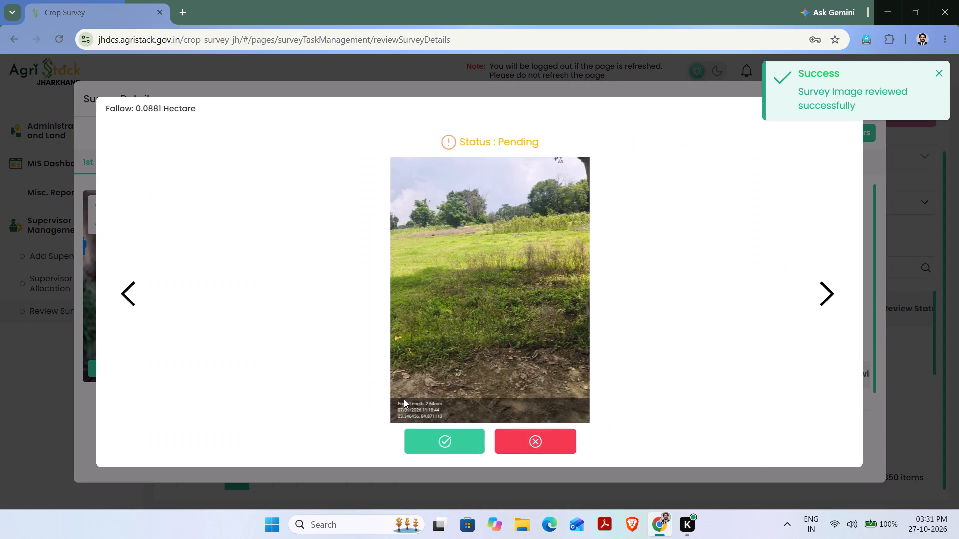
pyautogui.click(411, 441)
pyautogui.click(540, 385)
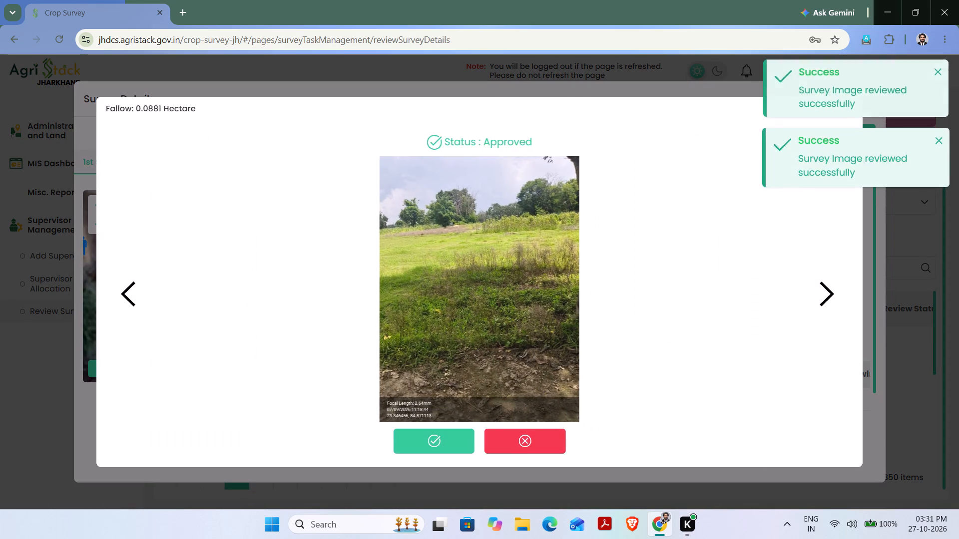
pyautogui.moveTo(414, 396); pyautogui.dragTo(347, 396)
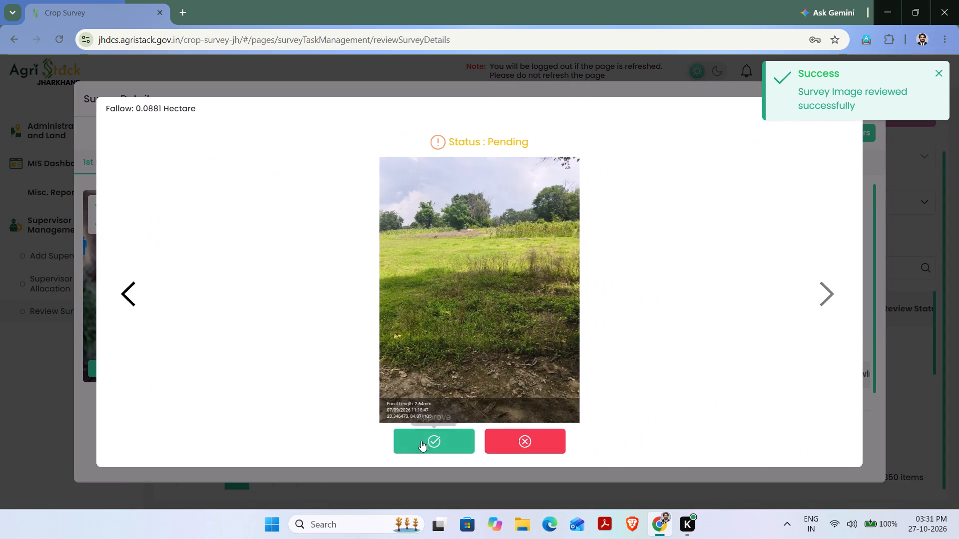
pyautogui.click(424, 438)
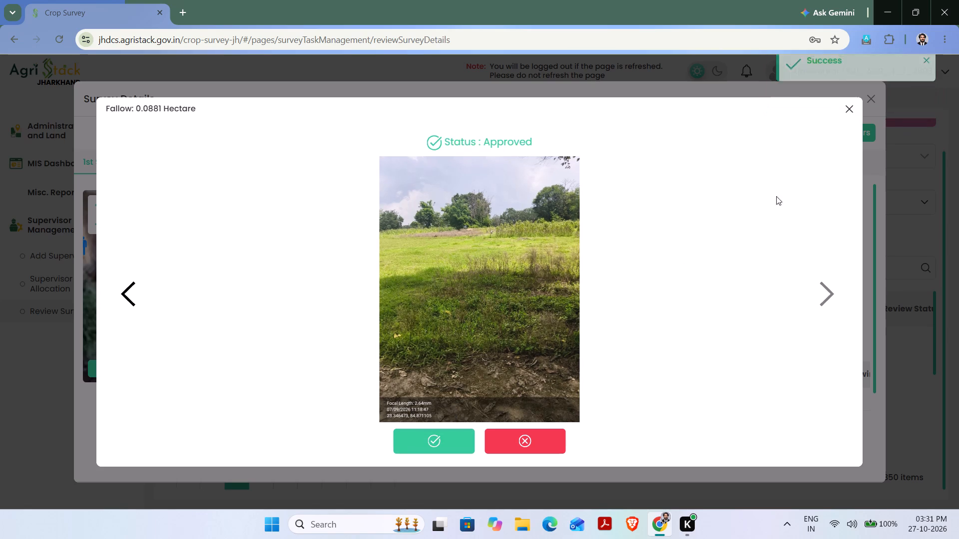
pyautogui.click(848, 104)
# Set the 1st Survey of survey number 974 to Approve, save the review and return to the survey list.
pyautogui.scroll(-1, 496, 259)
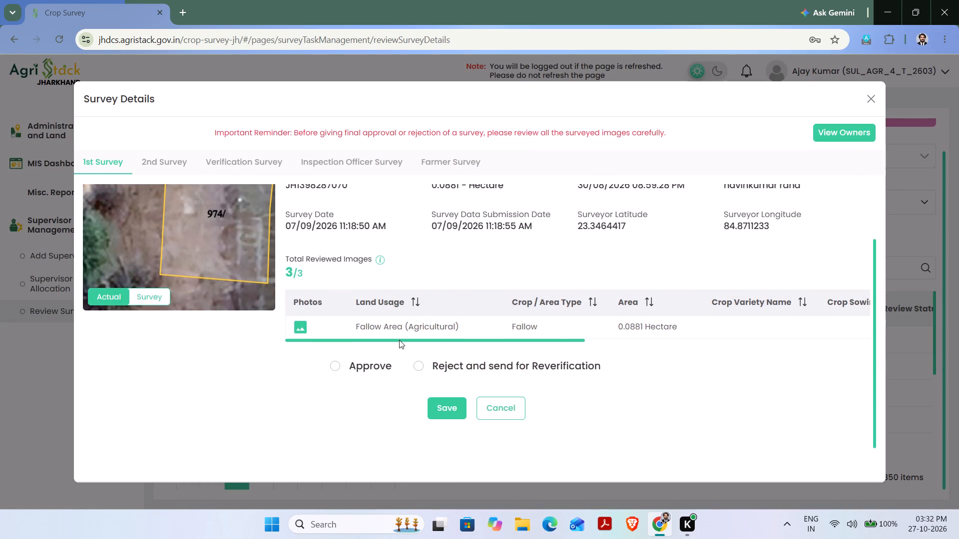
pyautogui.click(380, 364)
pyautogui.click(453, 408)
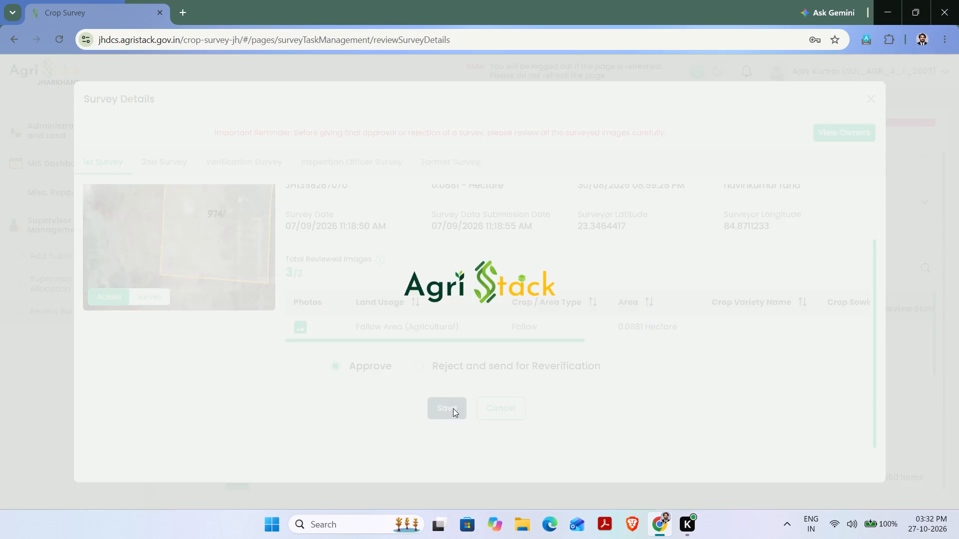
pyautogui.click(454, 313)
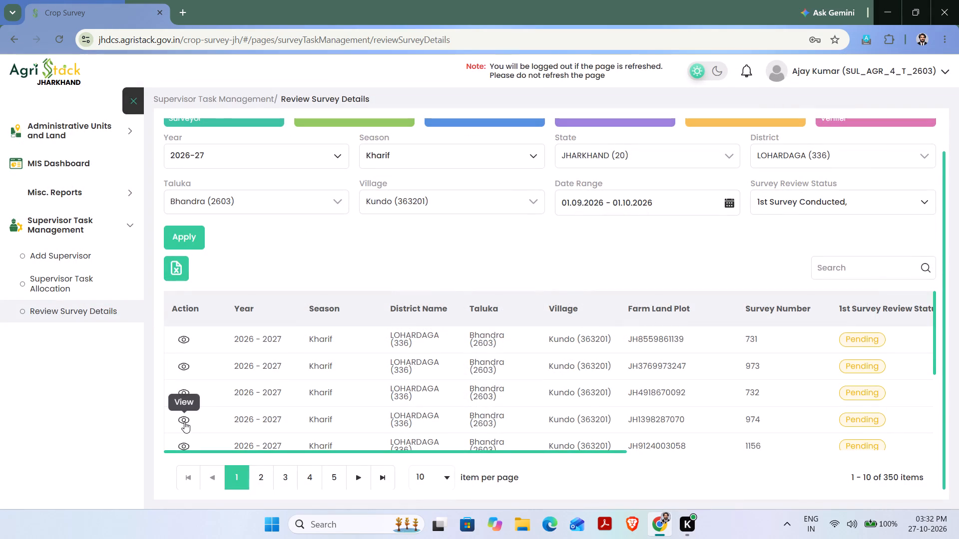
# Check the review status of survey number 974 in its details and close them.
pyautogui.click(185, 421)
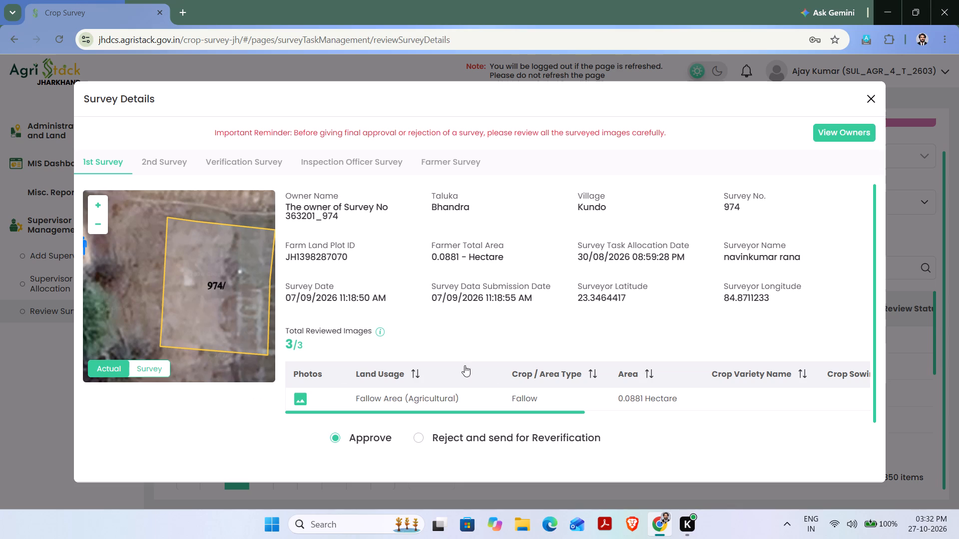
pyautogui.scroll(-2, 499, 371)
pyautogui.click(878, 96)
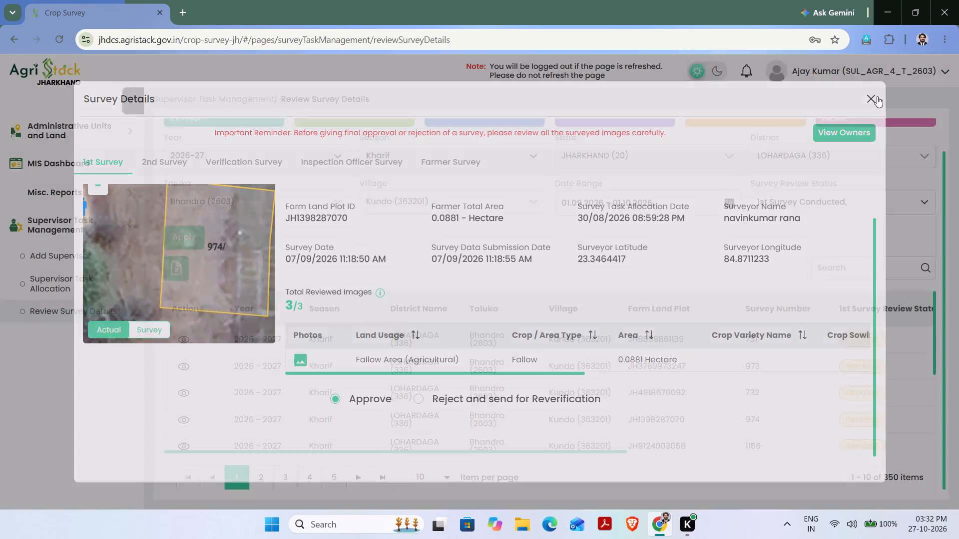
# Open the details of survey number 1156, approve all three of its चावल photos and close the photo viewer.
pyautogui.click(183, 441)
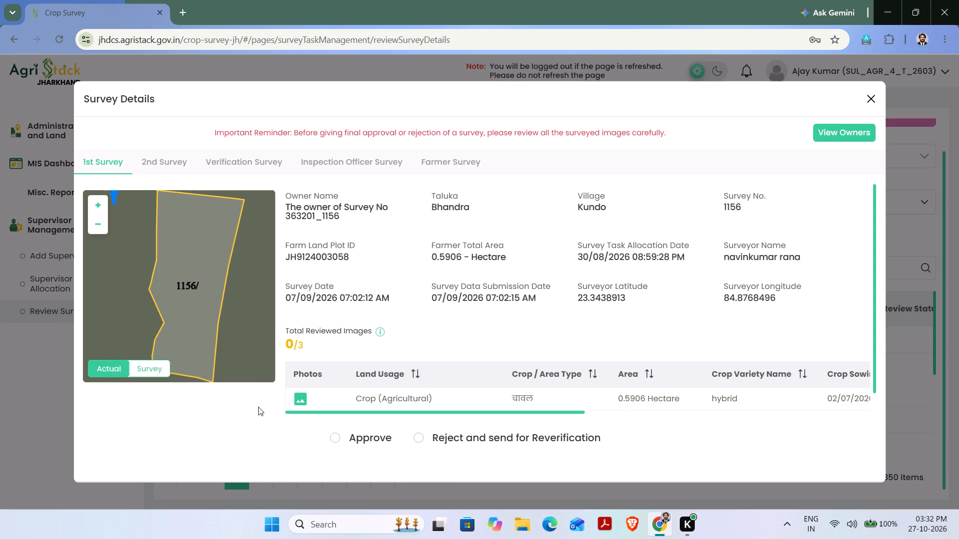
pyautogui.click(301, 404)
pyautogui.click(446, 438)
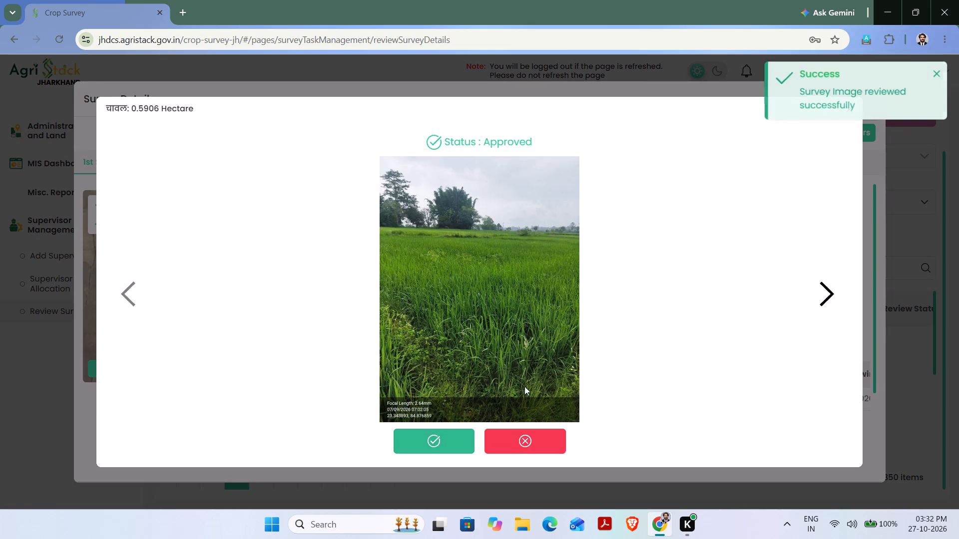
pyautogui.moveTo(523, 386); pyautogui.dragTo(446, 403)
pyautogui.click(419, 437)
pyautogui.moveTo(499, 385); pyautogui.dragTo(417, 413)
pyautogui.click(420, 442)
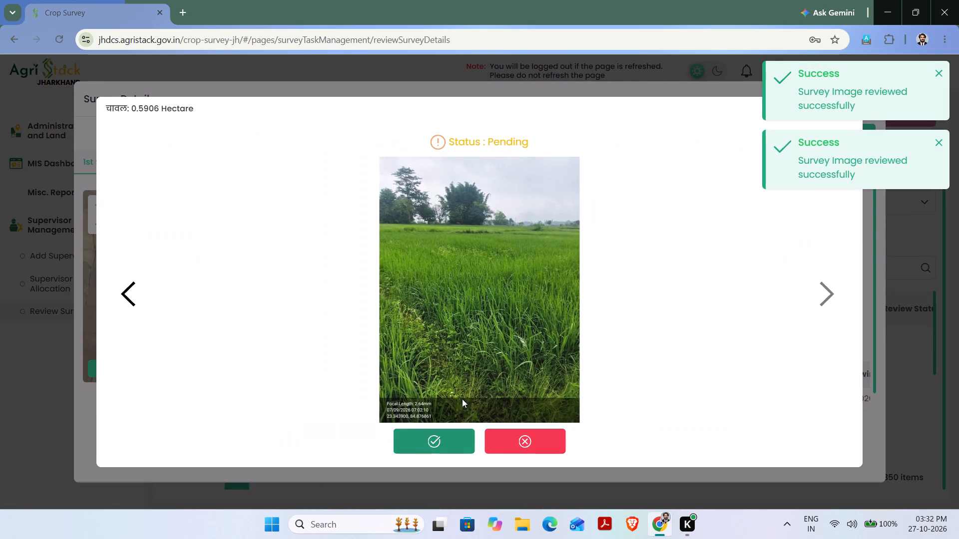
pyautogui.moveTo(499, 363); pyautogui.dragTo(462, 371)
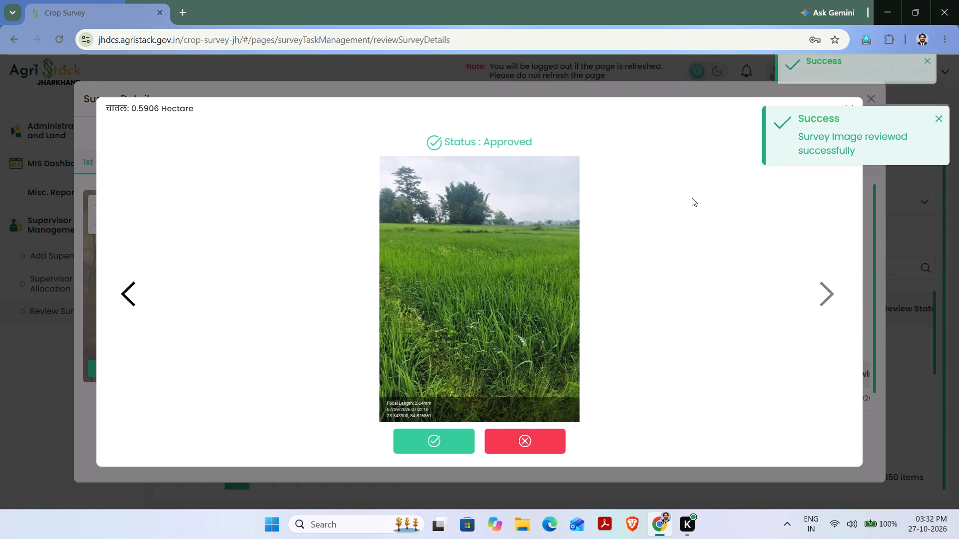
pyautogui.click(850, 108)
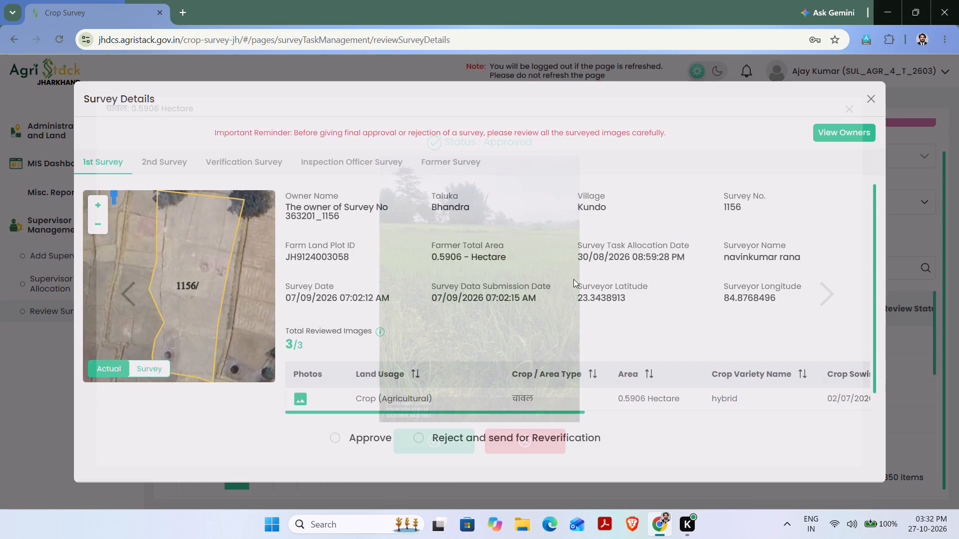
# Set the 1st Survey of survey number 1156 to Approve, save the review and return to the survey list.
pyautogui.scroll(-1, 397, 352)
pyautogui.click(378, 382)
pyautogui.click(429, 410)
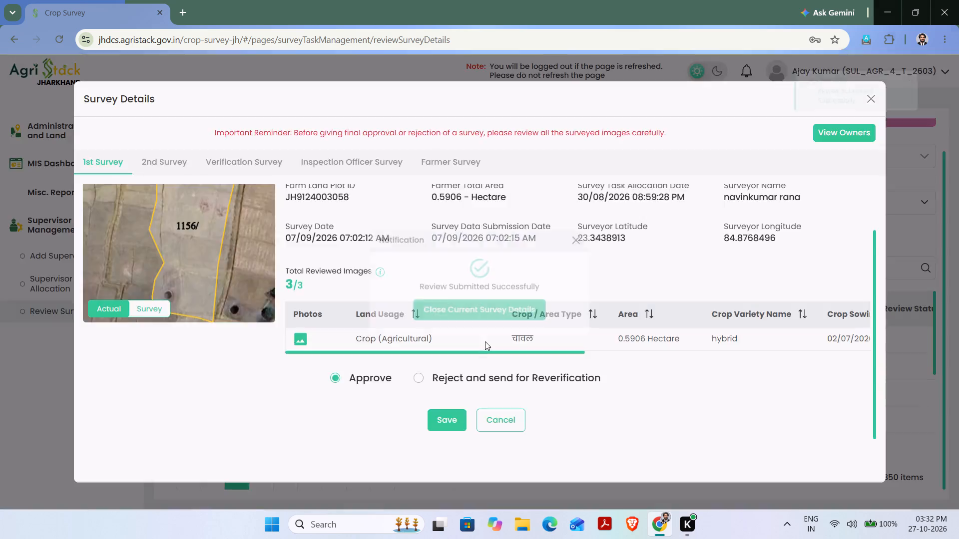
pyautogui.click(480, 310)
# Open the details of survey number 978, approve all three of its Fallow photos and close the photo viewer.
pyautogui.scroll(-3, 236, 428)
pyautogui.click(187, 436)
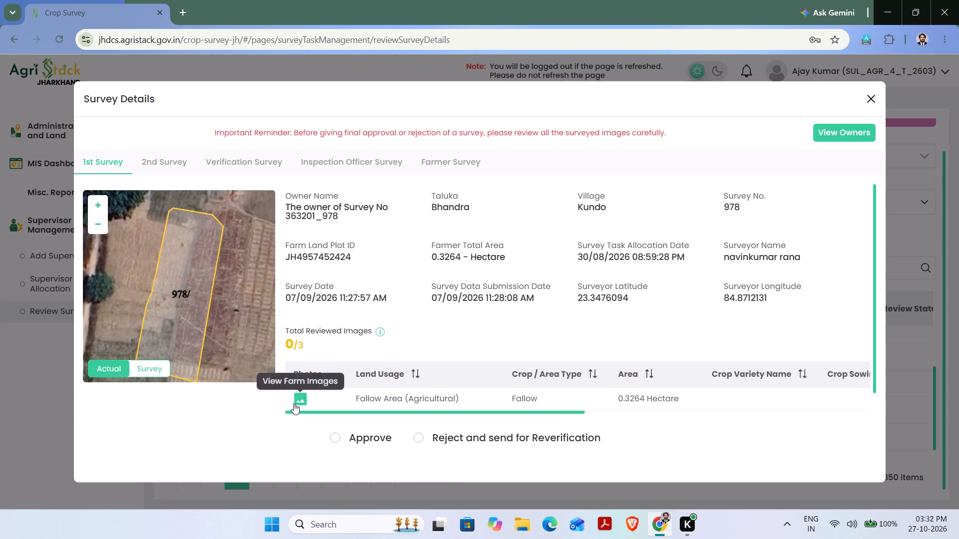
pyautogui.click(294, 404)
pyautogui.click(428, 440)
pyautogui.moveTo(496, 394); pyautogui.dragTo(418, 409)
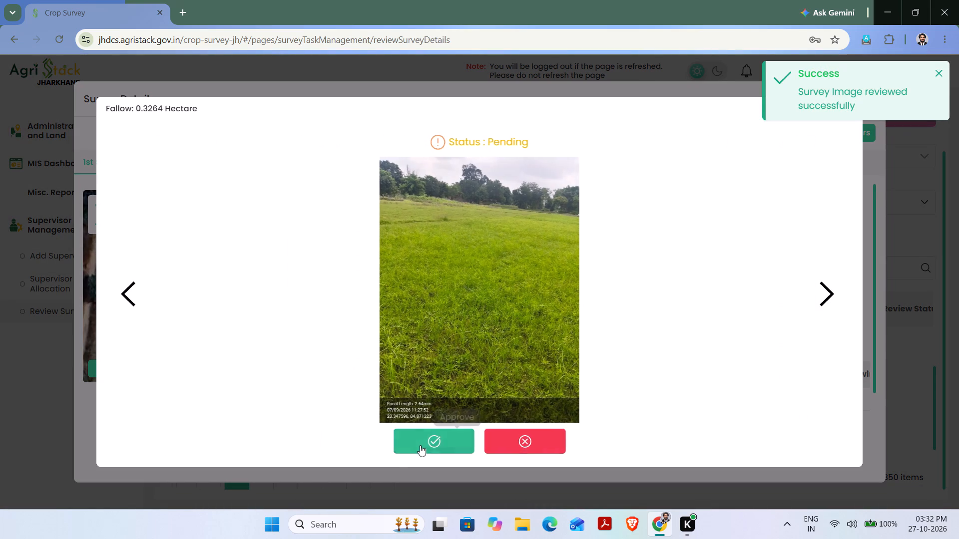
pyautogui.click(420, 446)
pyautogui.moveTo(494, 378); pyautogui.dragTo(409, 394)
pyautogui.click(414, 444)
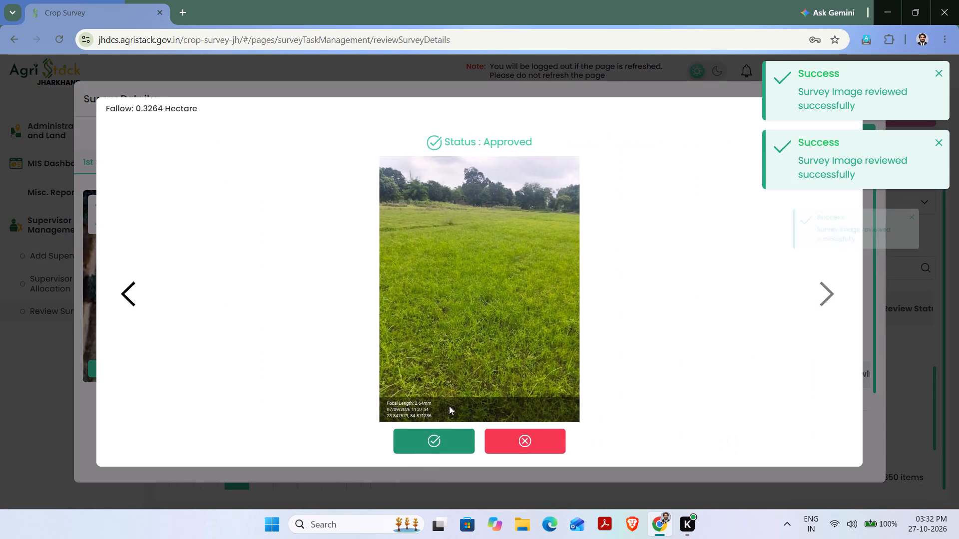
pyautogui.moveTo(508, 357); pyautogui.dragTo(475, 356)
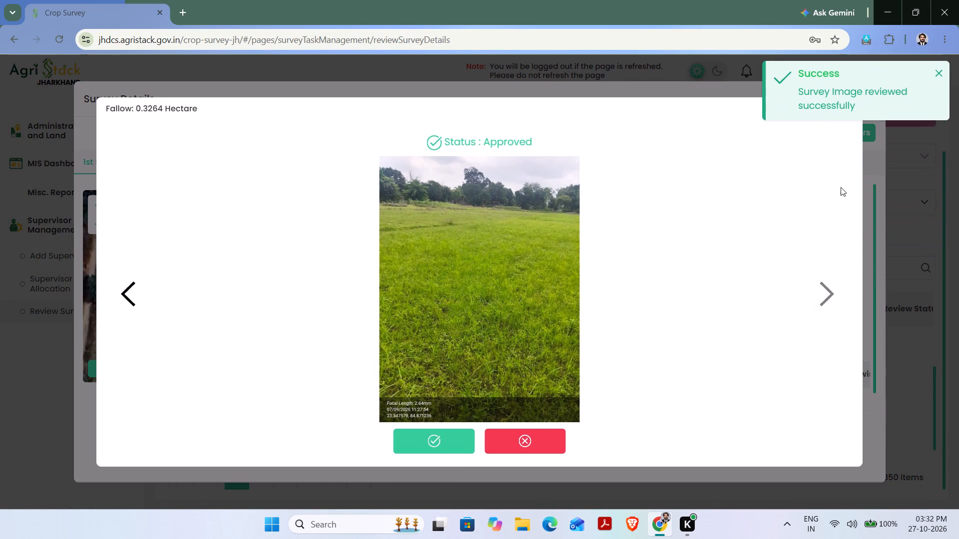
pyautogui.click(849, 113)
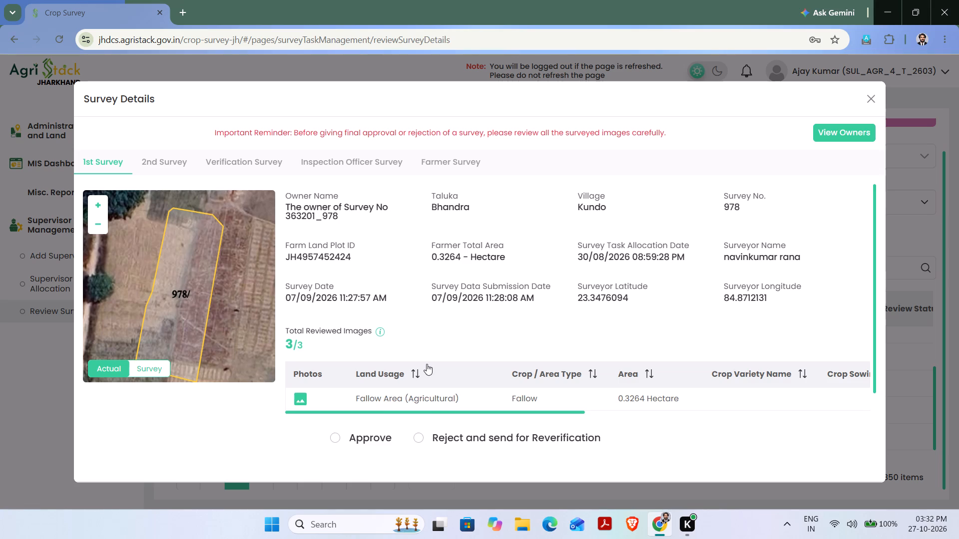
# Set the 1st Survey of survey number 978 to Approve, save the review and return to the survey list.
pyautogui.scroll(-1, 427, 364)
pyautogui.click(363, 370)
pyautogui.click(438, 406)
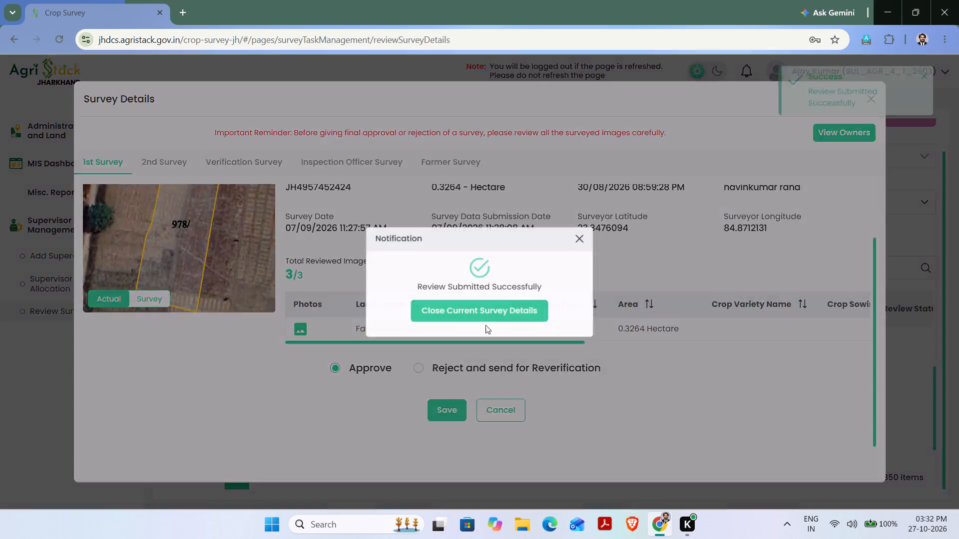
pyautogui.click(484, 320)
# Open the details of survey number 735, approve all three of its Fallow photos and close the photo viewer.
pyautogui.click(182, 411)
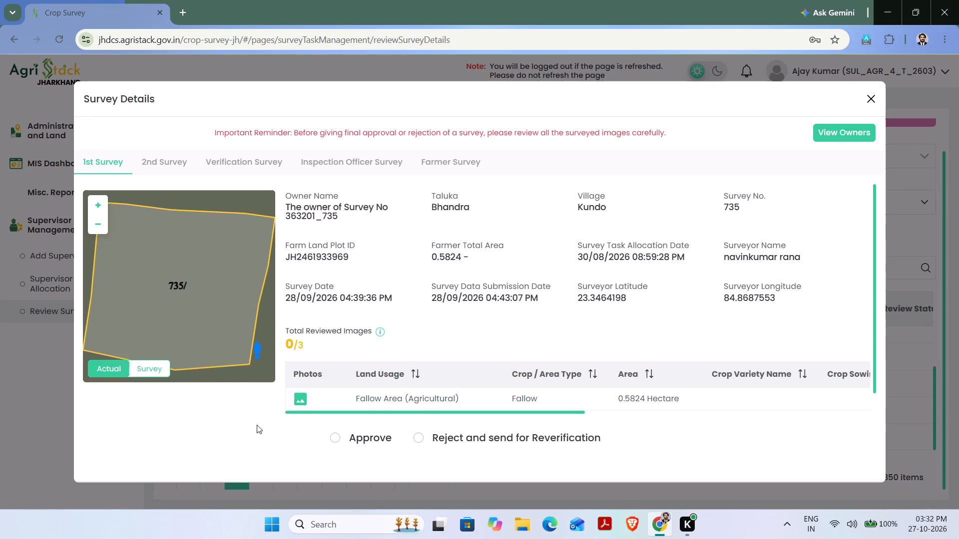
pyautogui.click(303, 392)
pyautogui.click(424, 440)
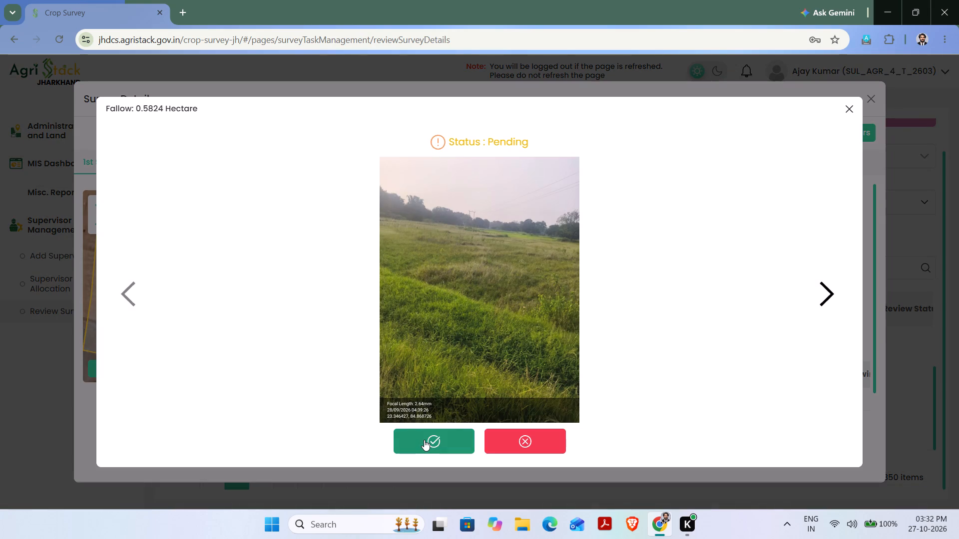
pyautogui.moveTo(518, 364); pyautogui.dragTo(424, 381)
pyautogui.click(426, 430)
pyautogui.moveTo(513, 384); pyautogui.dragTo(454, 382)
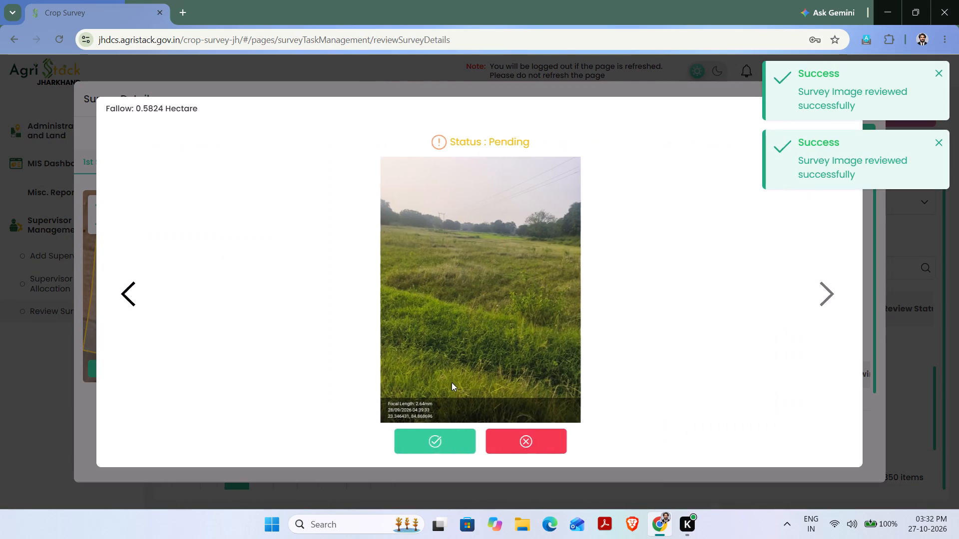
pyautogui.click(456, 445)
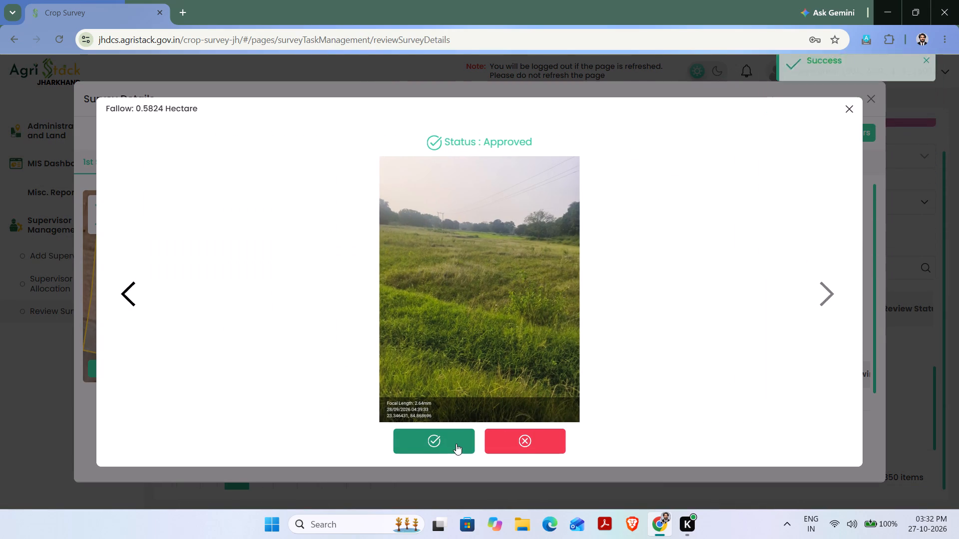
pyautogui.moveTo(529, 375); pyautogui.dragTo(460, 362)
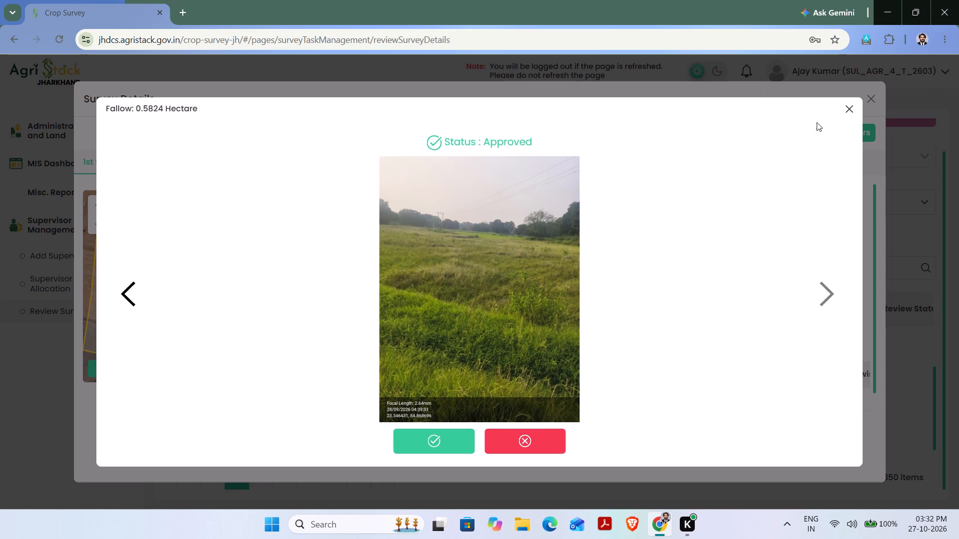
pyautogui.click(851, 102)
pyautogui.click(848, 109)
# Set the 1st Survey of survey number 735 to Approve, save the review and return to the survey list.
pyautogui.scroll(-2, 405, 381)
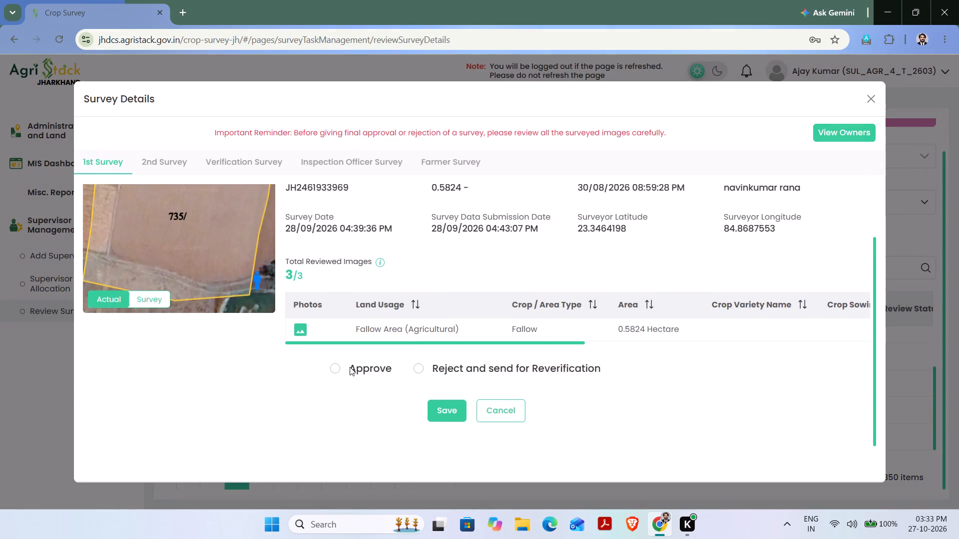
pyautogui.click(362, 351)
pyautogui.click(453, 405)
pyautogui.click(494, 320)
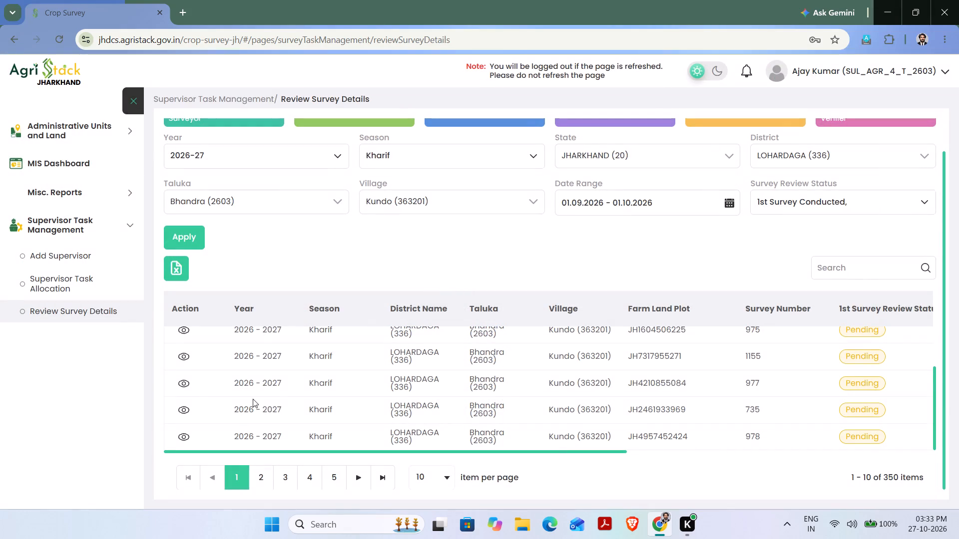
# Open the details of survey number 977, approve all three of its Fallow photos and close the photo viewer.
pyautogui.click(192, 378)
pyautogui.click(189, 380)
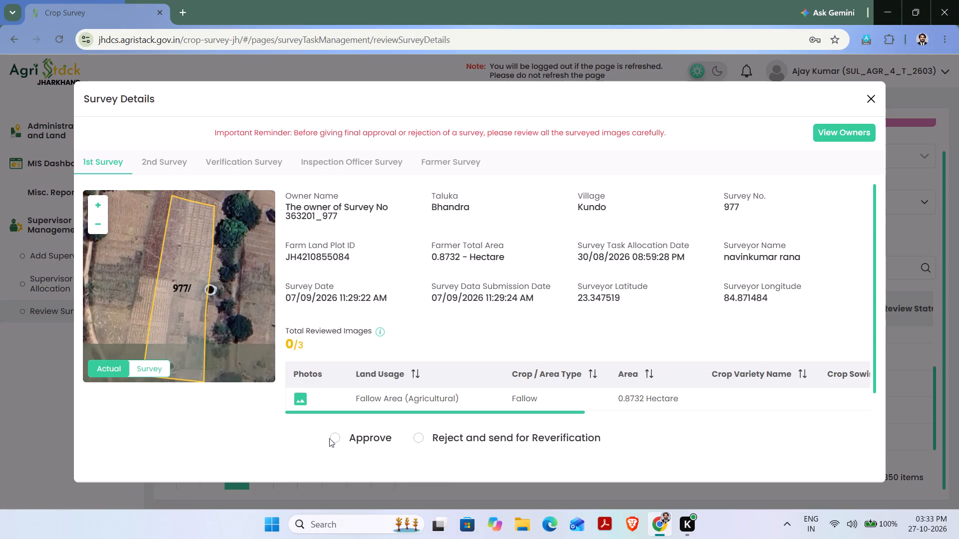
pyautogui.click(296, 395)
pyautogui.click(440, 438)
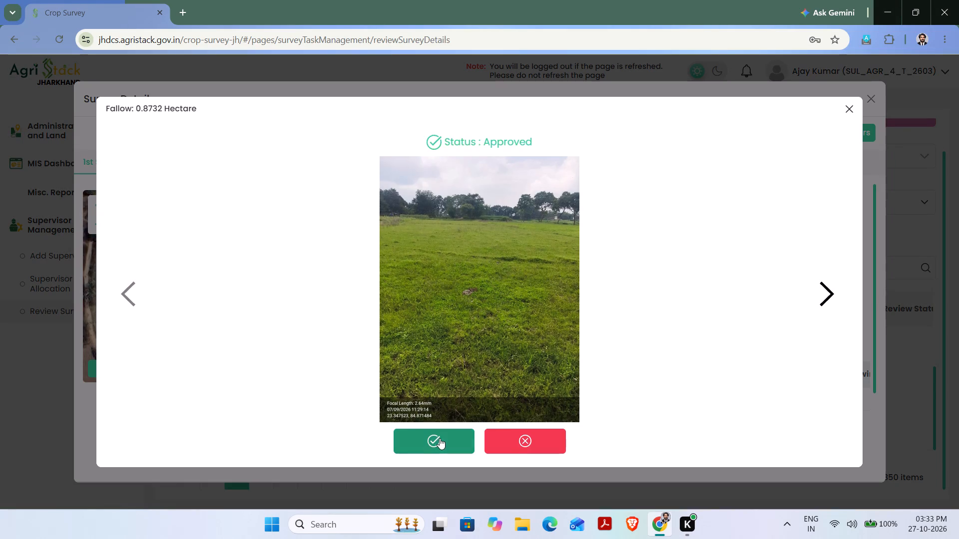
pyautogui.moveTo(546, 377); pyautogui.dragTo(457, 384)
pyautogui.click(465, 443)
pyautogui.moveTo(535, 373); pyautogui.dragTo(464, 381)
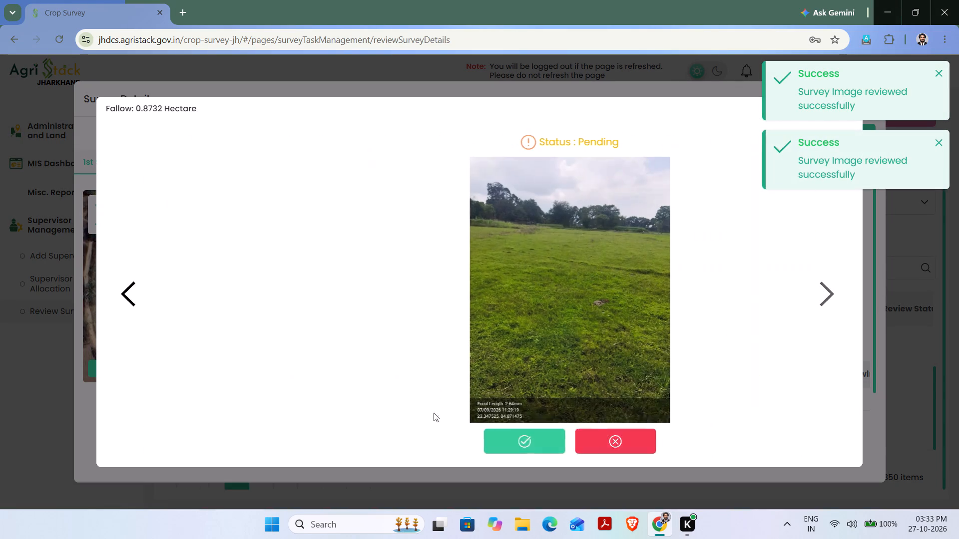
pyautogui.click(430, 442)
pyautogui.moveTo(540, 287); pyautogui.dragTo(517, 288)
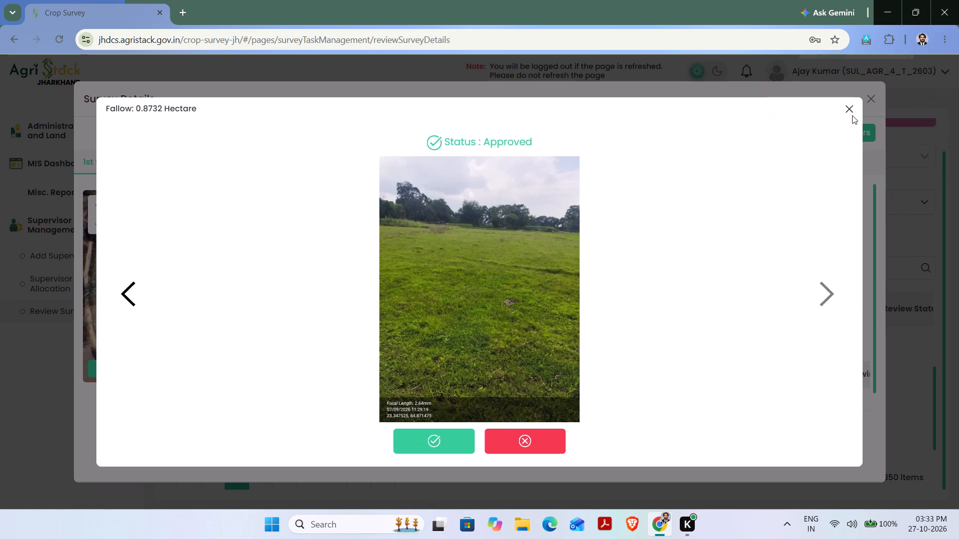
pyautogui.click(851, 105)
# Set the 1st Survey of survey number 977 to Approve, save the review and return to the survey list.
pyautogui.scroll(-2, 478, 294)
pyautogui.click(354, 359)
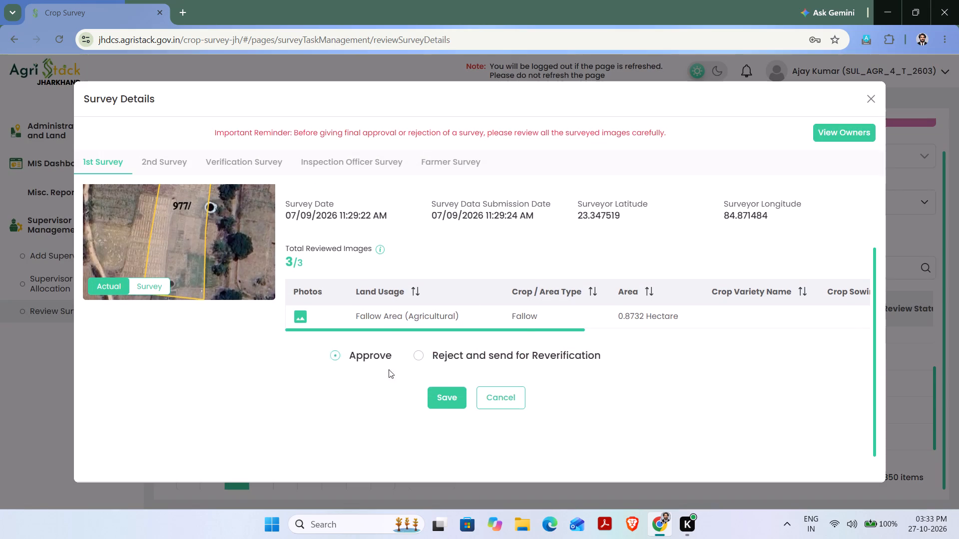
pyautogui.click(430, 391)
pyautogui.click(495, 299)
pyautogui.click(437, 324)
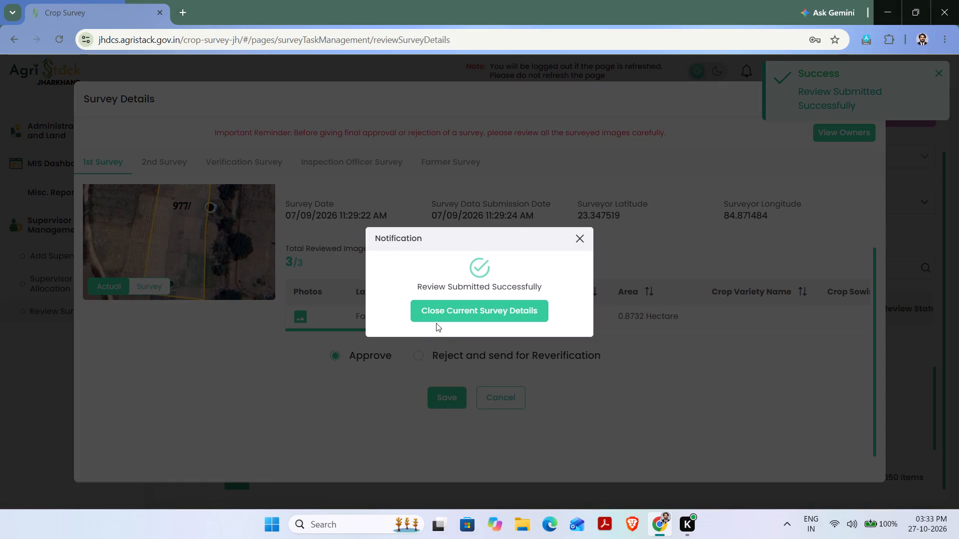
pyautogui.click(441, 307)
# Check the review status of survey number 977 in its details and close them.
pyautogui.click(187, 386)
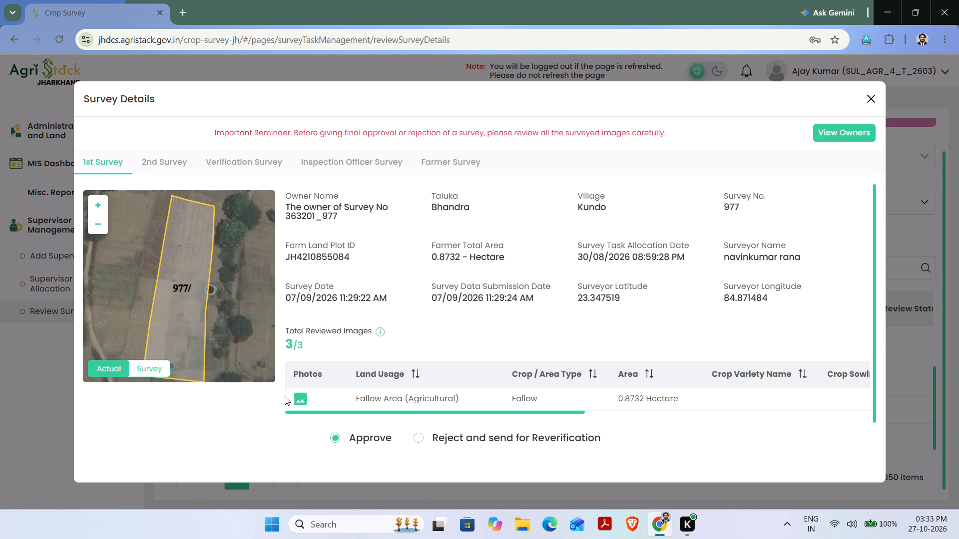
pyautogui.click(871, 90)
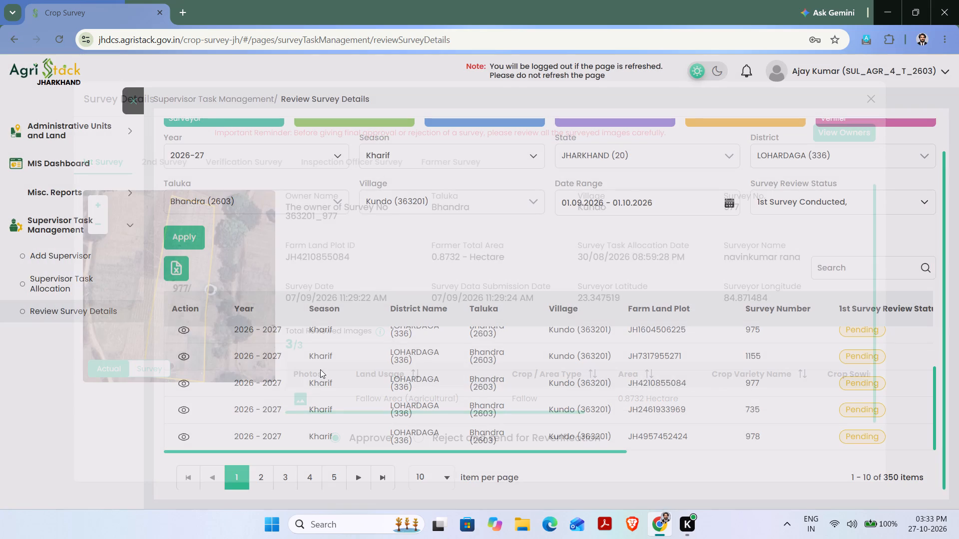
# Open the details of survey number 1155, approve all three of its चावल photos and close the photo viewer.
pyautogui.click(185, 357)
pyautogui.click(302, 400)
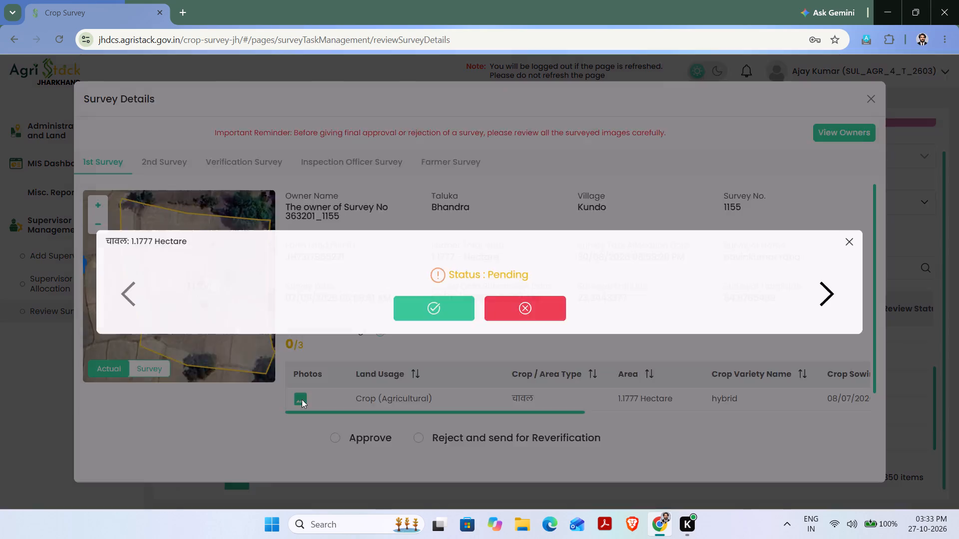
pyautogui.click(435, 431)
pyautogui.moveTo(496, 381); pyautogui.dragTo(420, 392)
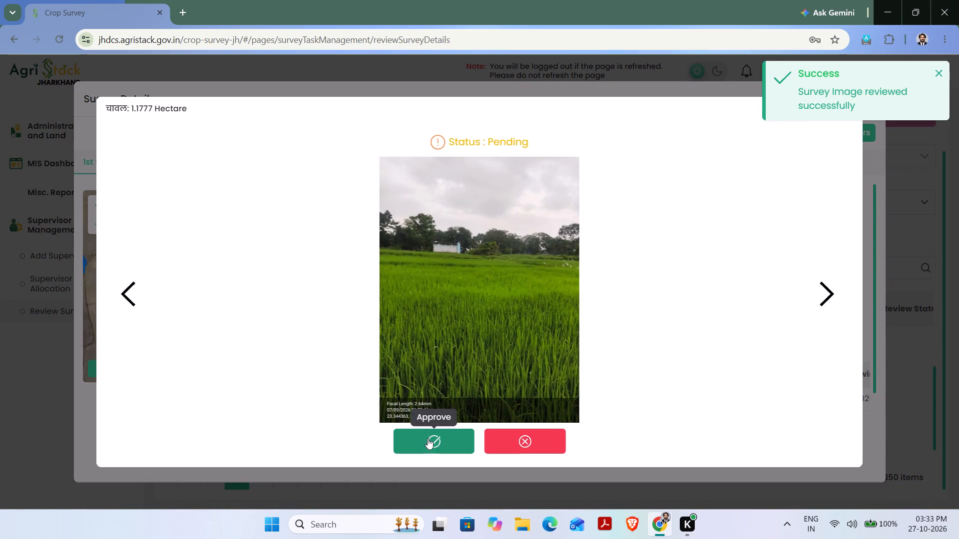
pyautogui.click(428, 436)
pyautogui.moveTo(507, 363); pyautogui.dragTo(441, 375)
pyautogui.click(433, 434)
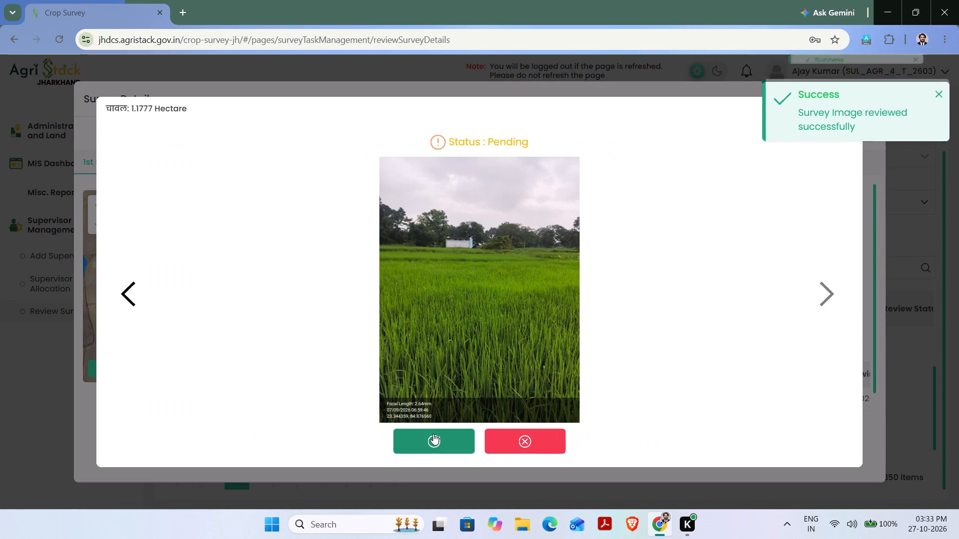
pyautogui.moveTo(514, 331); pyautogui.dragTo(491, 331)
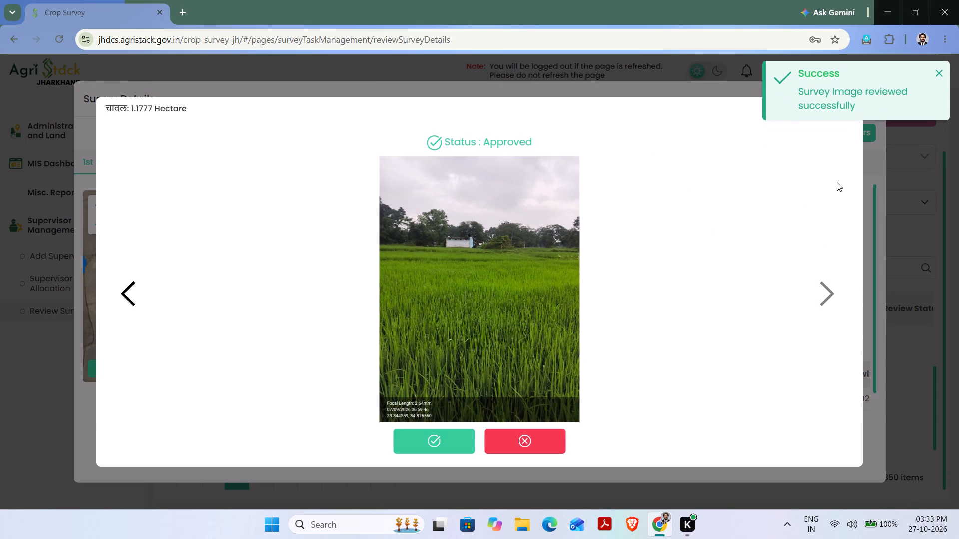
pyautogui.click(847, 110)
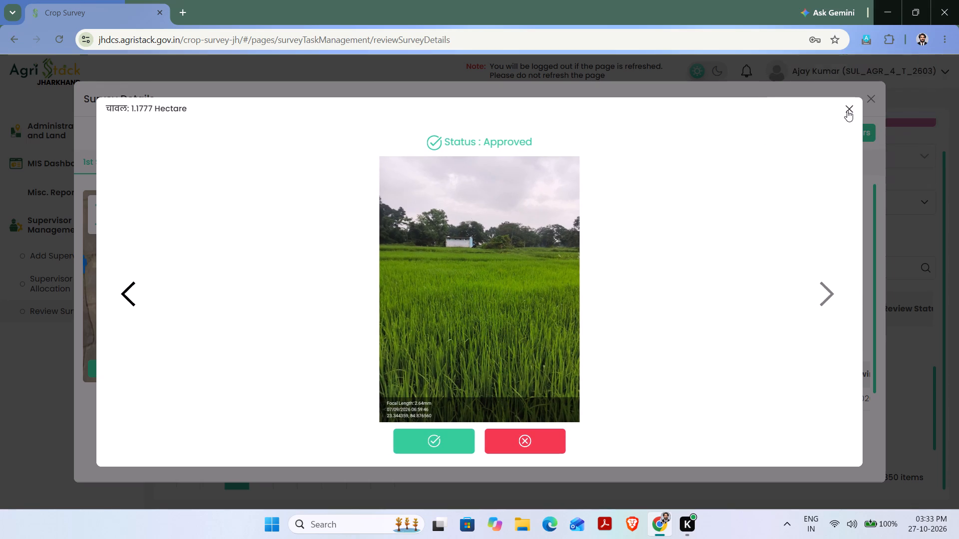
# Set the 1st Survey of survey number 1155 to Approve, save the review and return to the survey list.
pyautogui.scroll(-2, 480, 383)
pyautogui.click(378, 359)
pyautogui.click(441, 397)
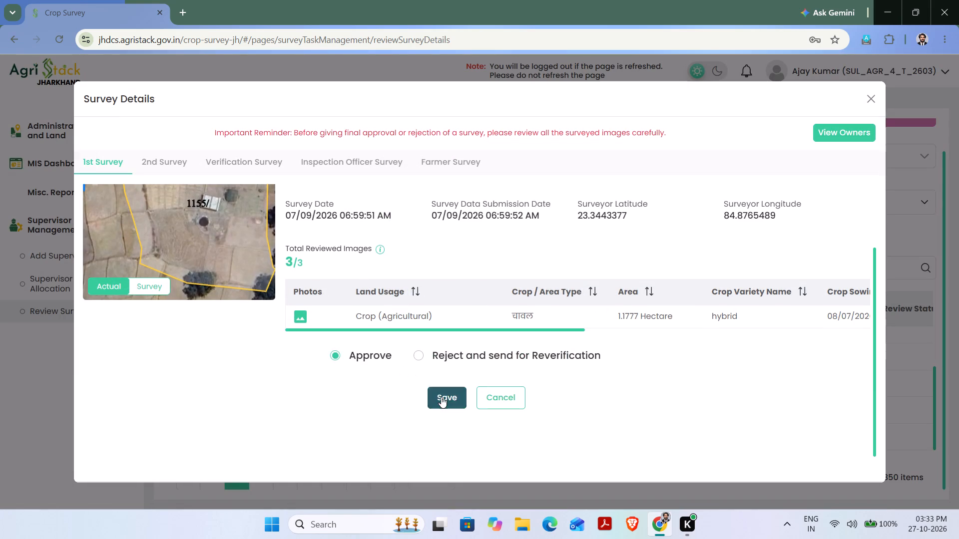
pyautogui.click(505, 305)
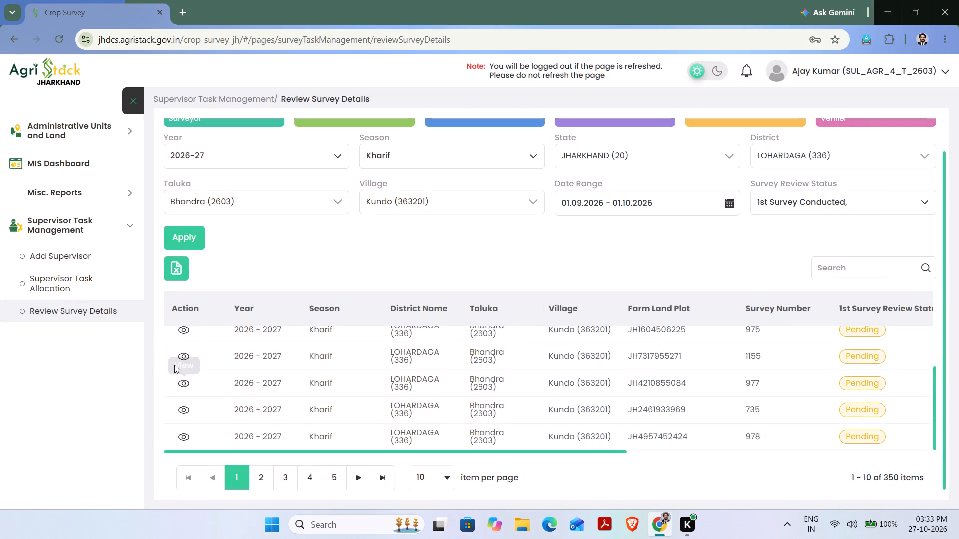
# Open the details of survey number 975, approve all three of its Fallow photos and close the photo viewer.
pyautogui.click(186, 329)
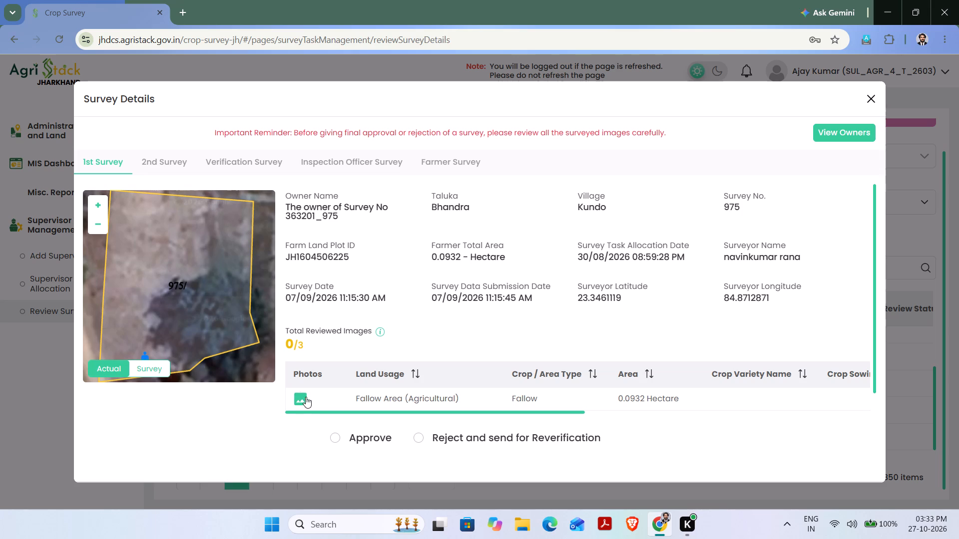
pyautogui.click(301, 398)
pyautogui.click(398, 445)
pyautogui.moveTo(514, 363); pyautogui.dragTo(463, 376)
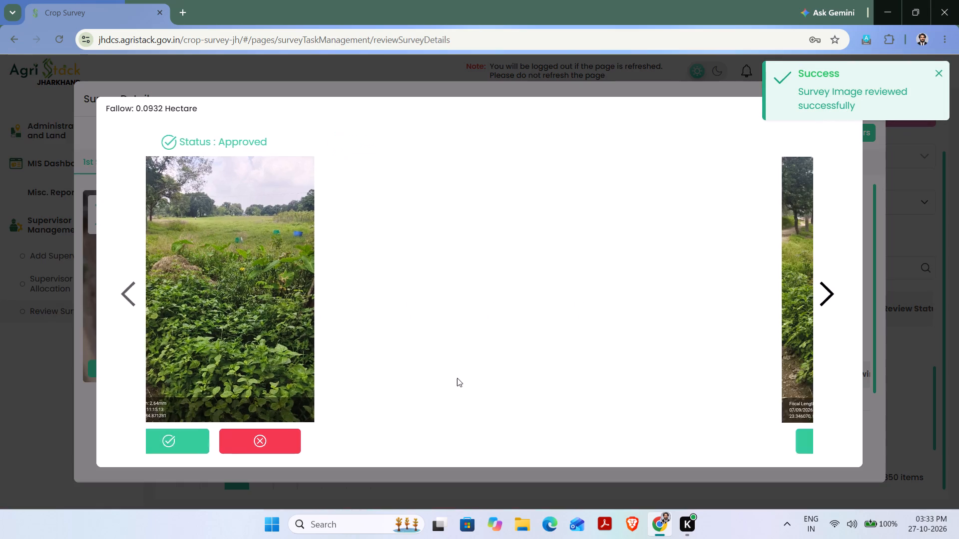
pyautogui.click(447, 437)
pyautogui.moveTo(506, 367); pyautogui.dragTo(474, 377)
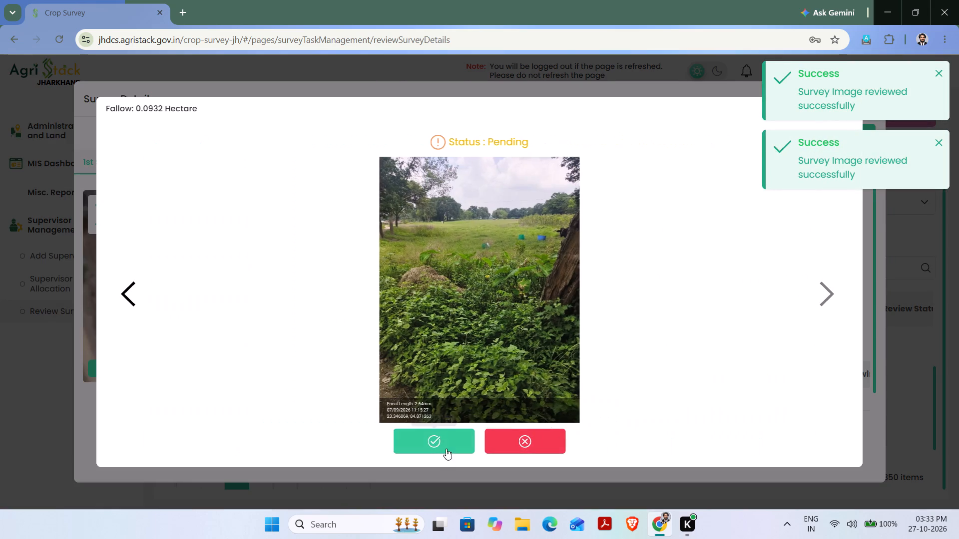
pyautogui.click(445, 447)
pyautogui.moveTo(533, 375); pyautogui.dragTo(513, 377)
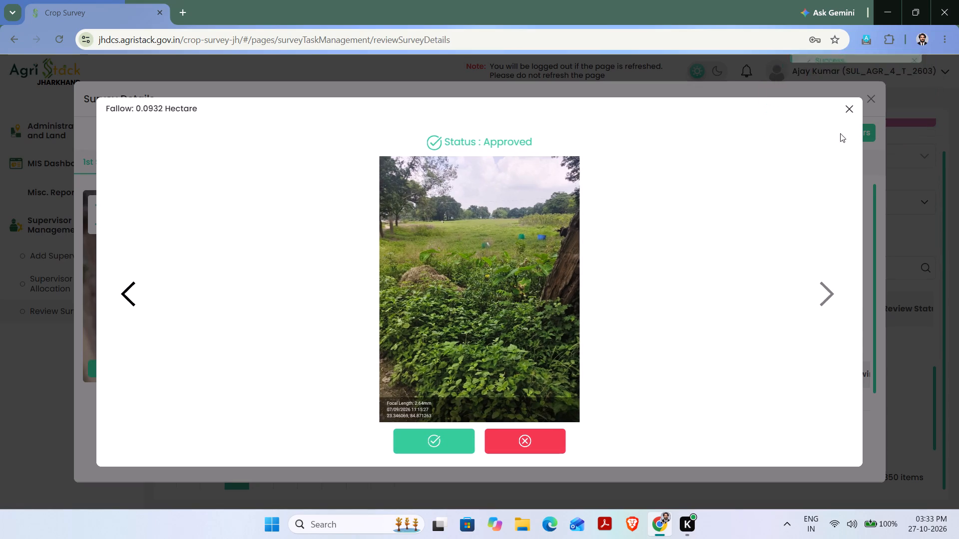
pyautogui.click(849, 113)
# Set the 1st Survey of survey number 975 to Approve, save the review and return to the survey list.
pyautogui.scroll(-2, 485, 340)
pyautogui.click(376, 358)
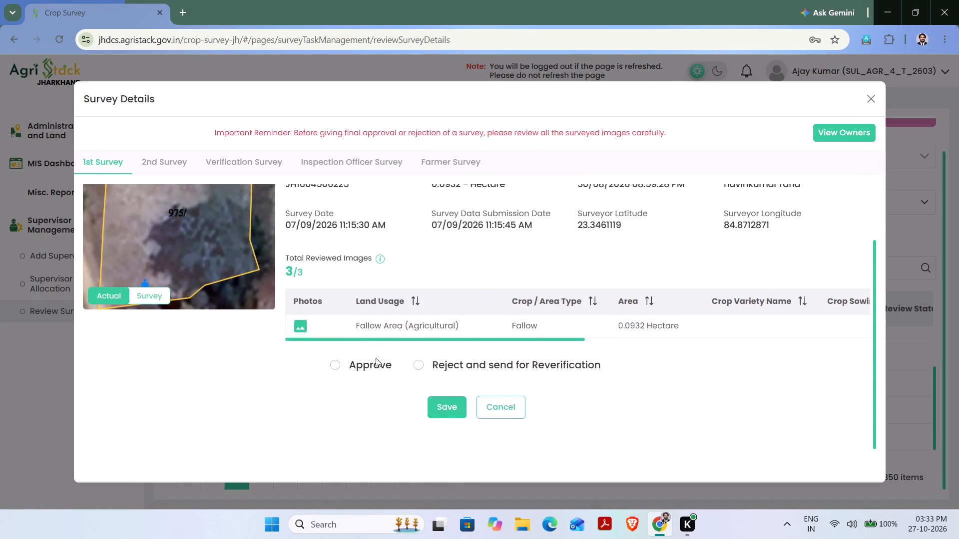
pyautogui.click(438, 402)
pyautogui.click(520, 312)
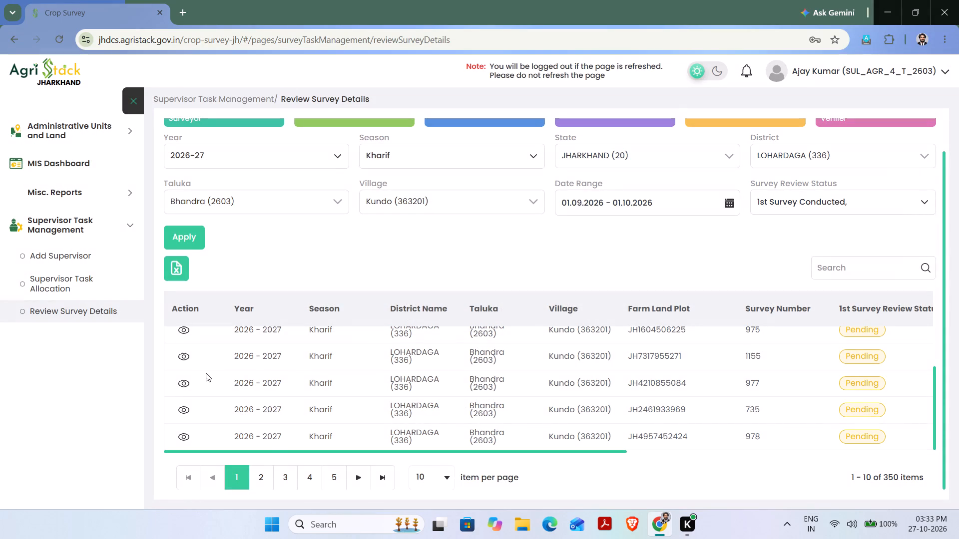
# Check the review status of survey number 974 in its details and close them.
pyautogui.scroll(5, 203, 371)
pyautogui.moveTo(183, 416); pyautogui.dragTo(182, 412)
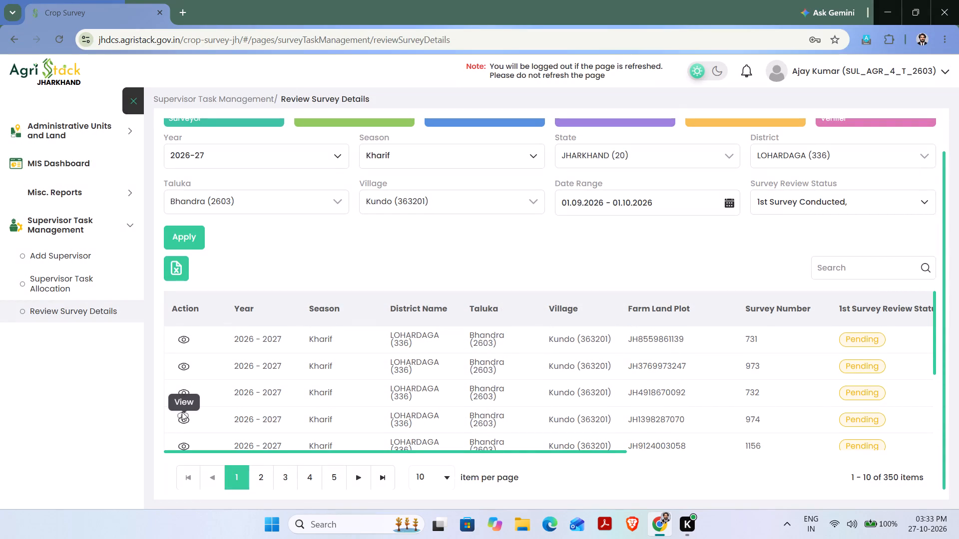
pyautogui.click(182, 418)
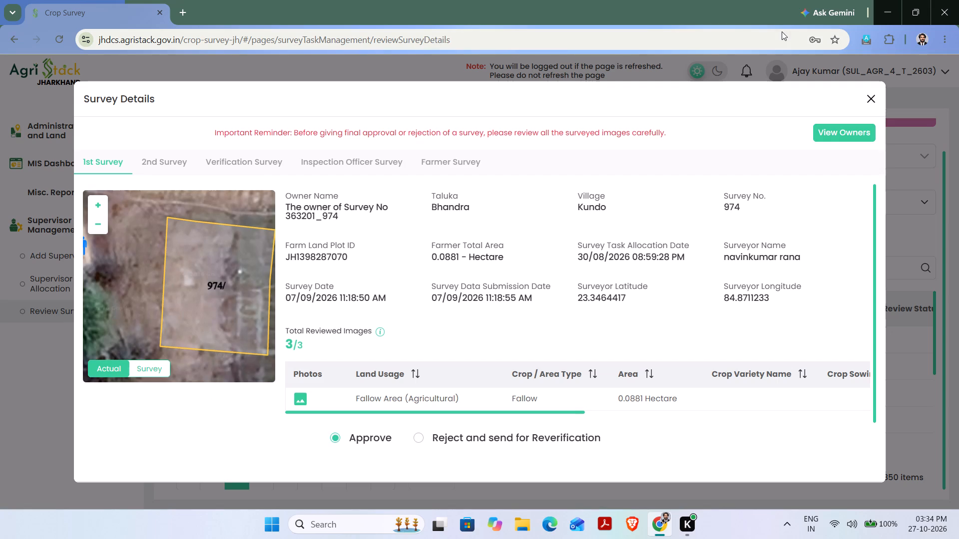
pyautogui.click(875, 93)
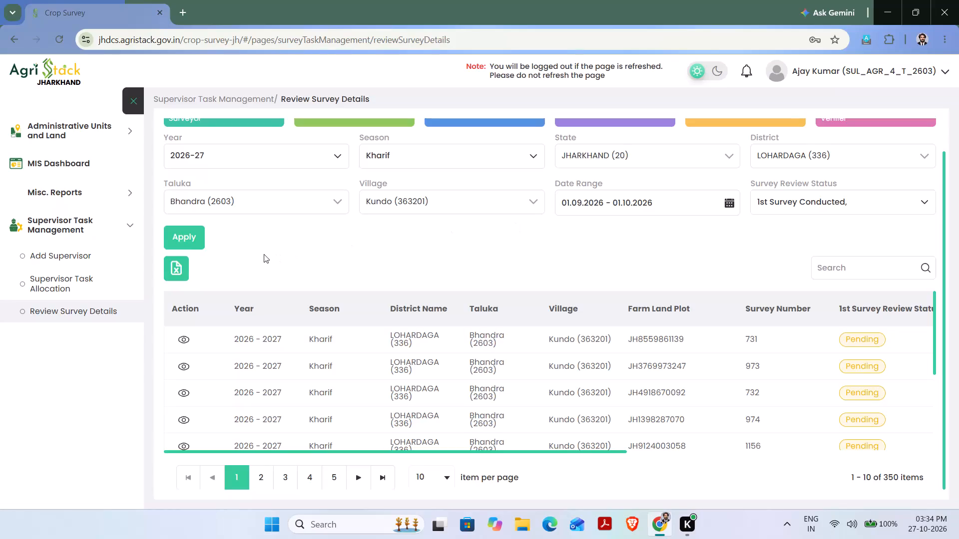
# Reapply the current filters to refresh the list of pending Kundo surveys.
pyautogui.click(188, 244)
pyautogui.rightClick(217, 352)
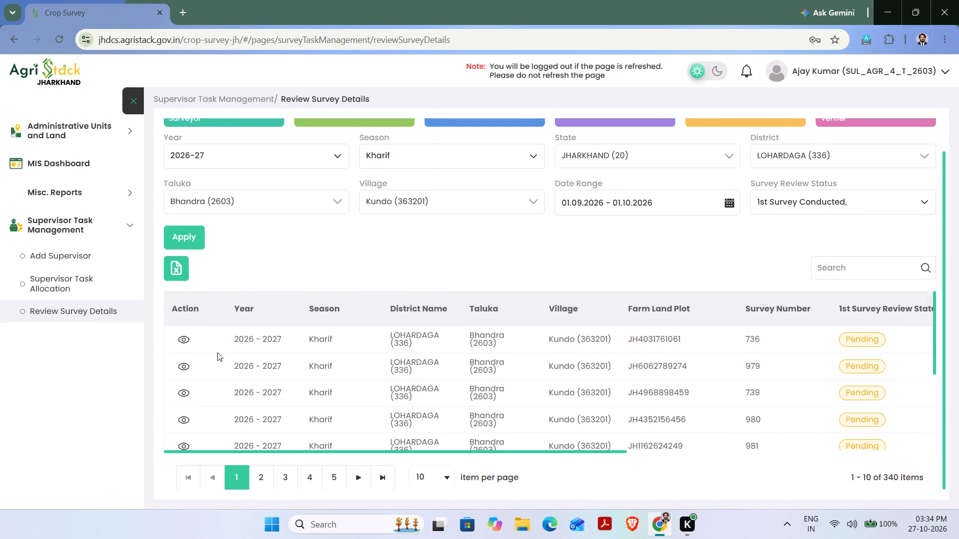
# Open the details of survey number 736, approve all three of its Fallow photos and close the photo viewer.
pyautogui.click(186, 339)
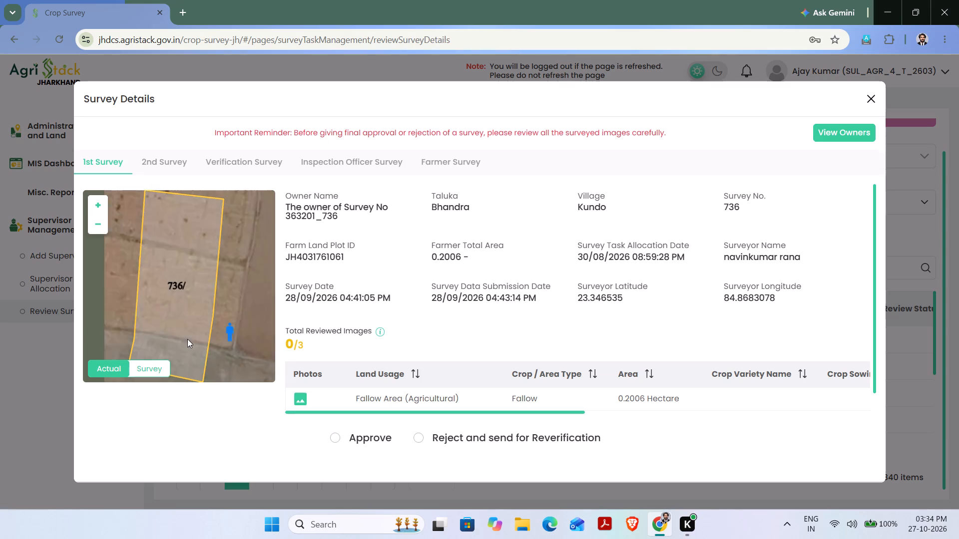
pyautogui.click(299, 403)
pyautogui.click(421, 441)
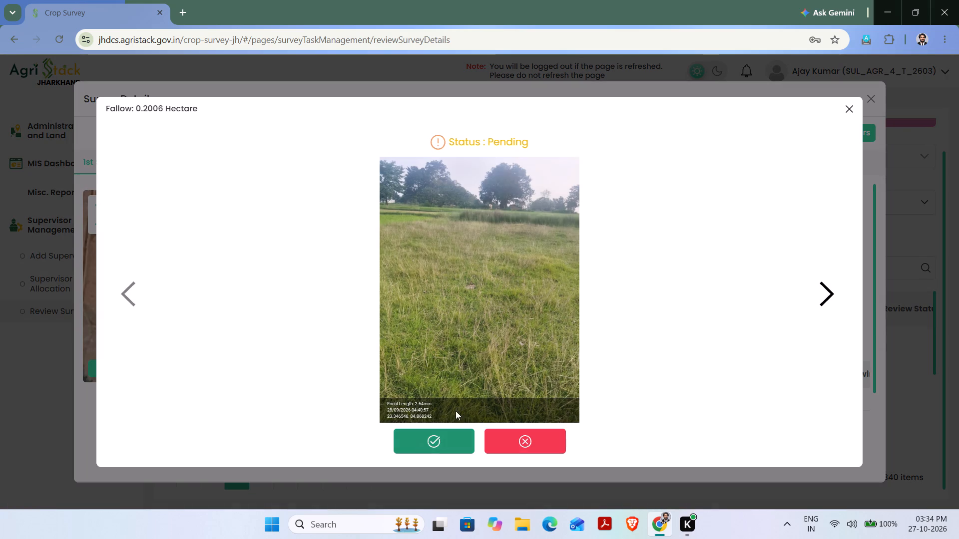
pyautogui.moveTo(510, 367); pyautogui.dragTo(444, 378)
pyautogui.click(409, 437)
pyautogui.moveTo(483, 370); pyautogui.dragTo(408, 386)
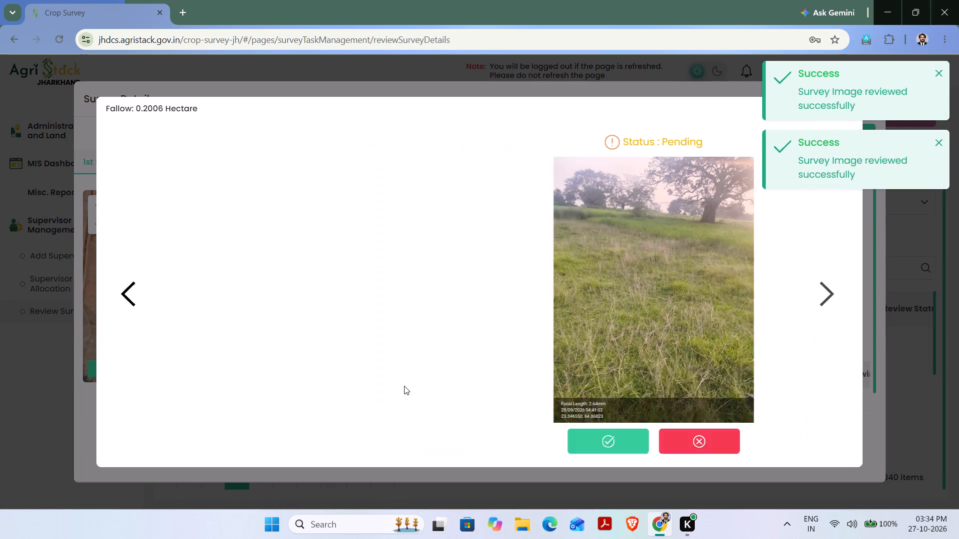
pyautogui.click(432, 450)
pyautogui.moveTo(524, 371); pyautogui.dragTo(474, 366)
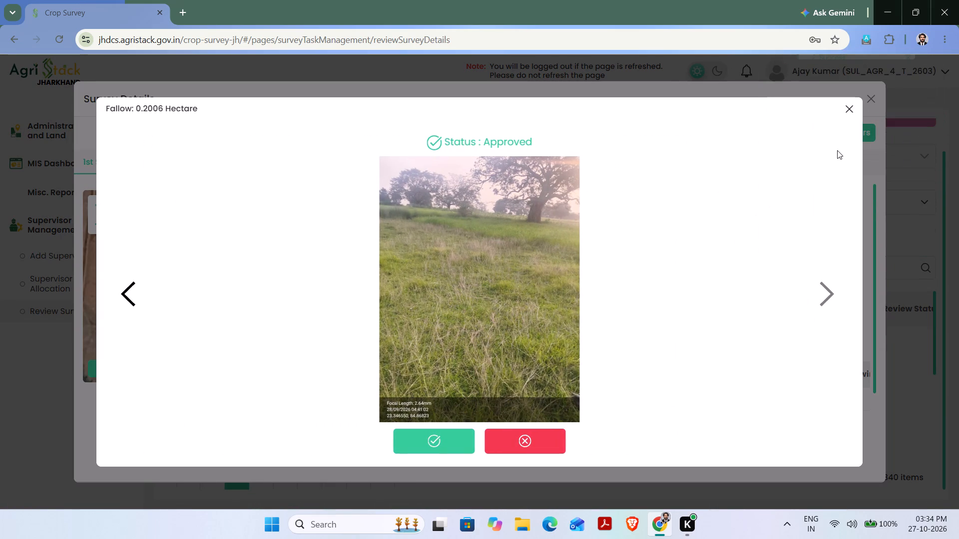
pyautogui.click(851, 112)
pyautogui.click(848, 106)
# Set the 1st Survey of survey number 736 to Approve, save the review and return to the survey list.
pyautogui.scroll(-2, 485, 351)
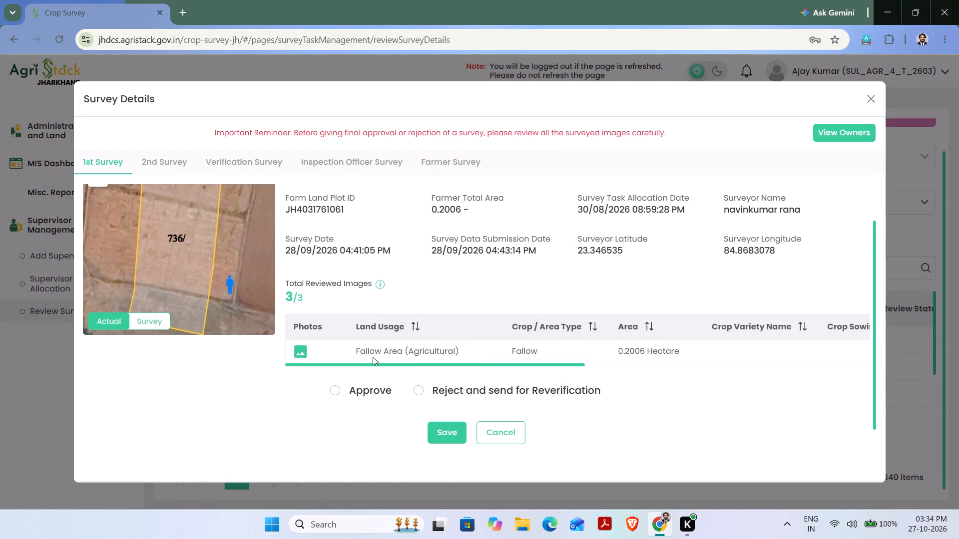
pyautogui.click(368, 355)
pyautogui.click(431, 394)
pyautogui.click(519, 302)
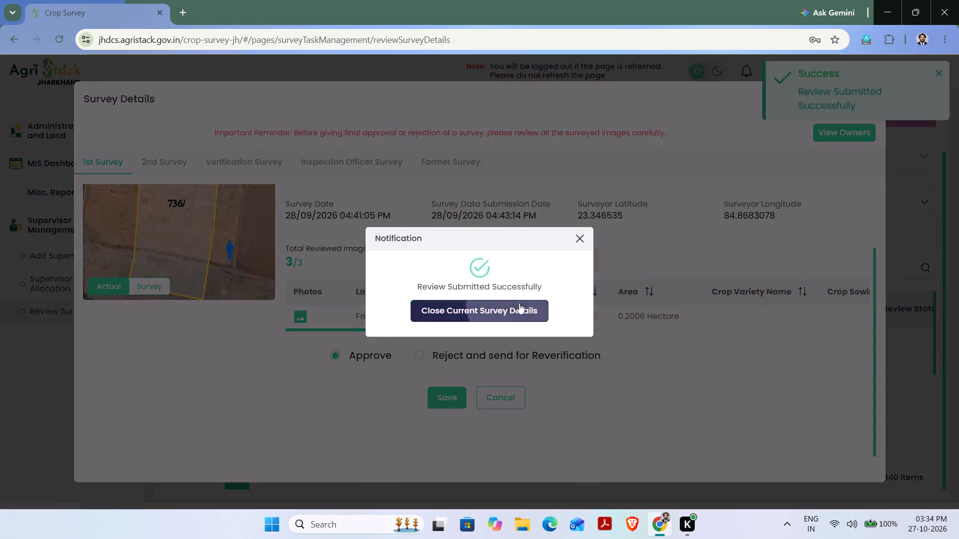
# Open the details of survey number 979, approve all three of its Fallow photos and close the photo viewer.
pyautogui.click(188, 362)
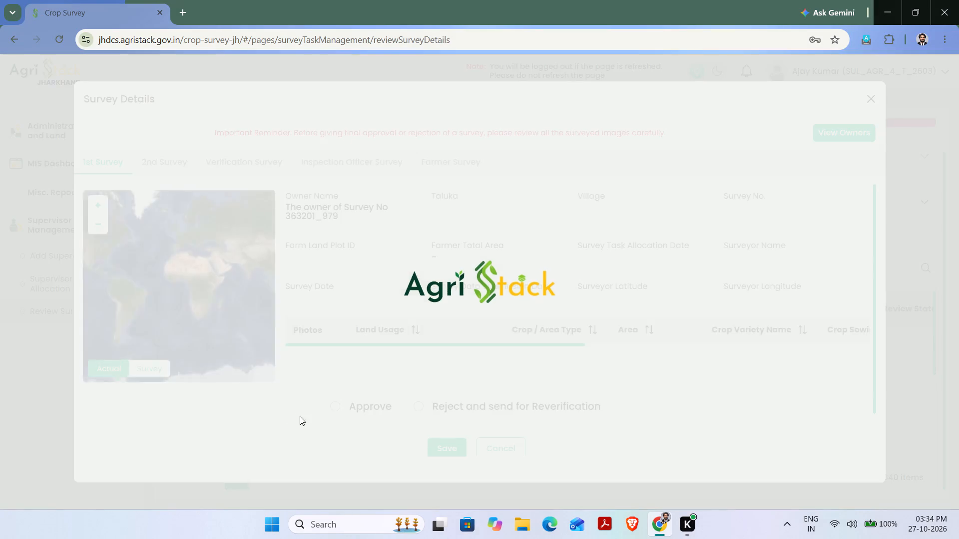
pyautogui.click(303, 399)
pyautogui.click(426, 448)
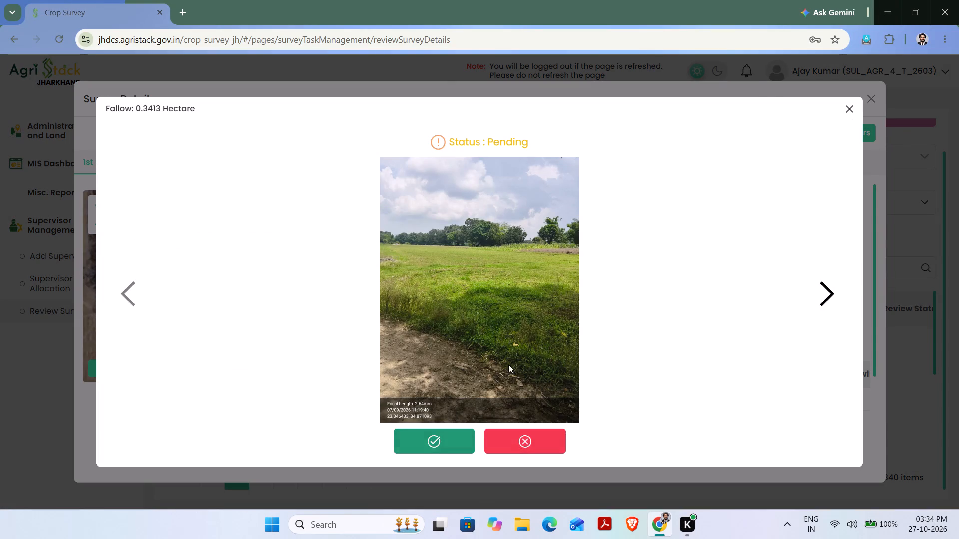
pyautogui.moveTo(508, 362); pyautogui.dragTo(447, 364)
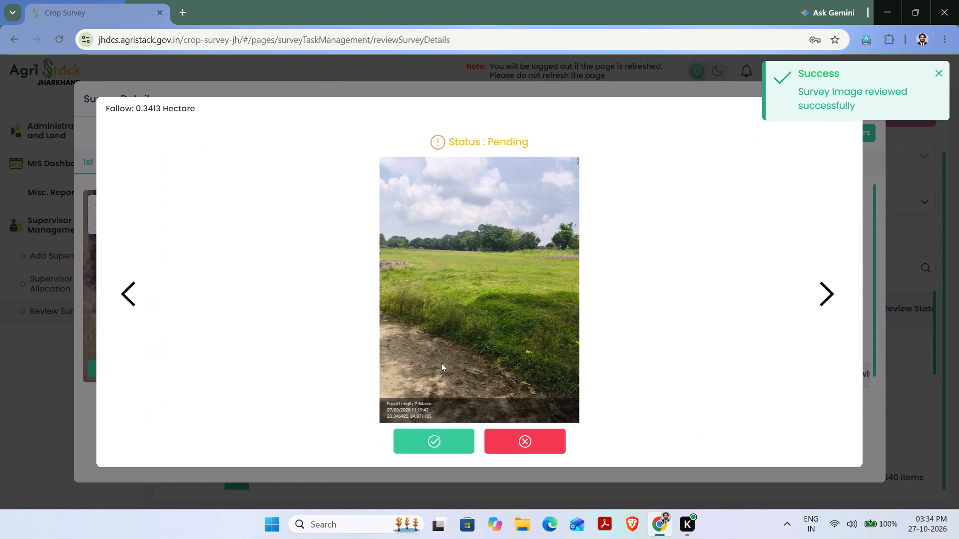
pyautogui.click(443, 445)
pyautogui.moveTo(492, 385); pyautogui.dragTo(419, 392)
pyautogui.click(426, 448)
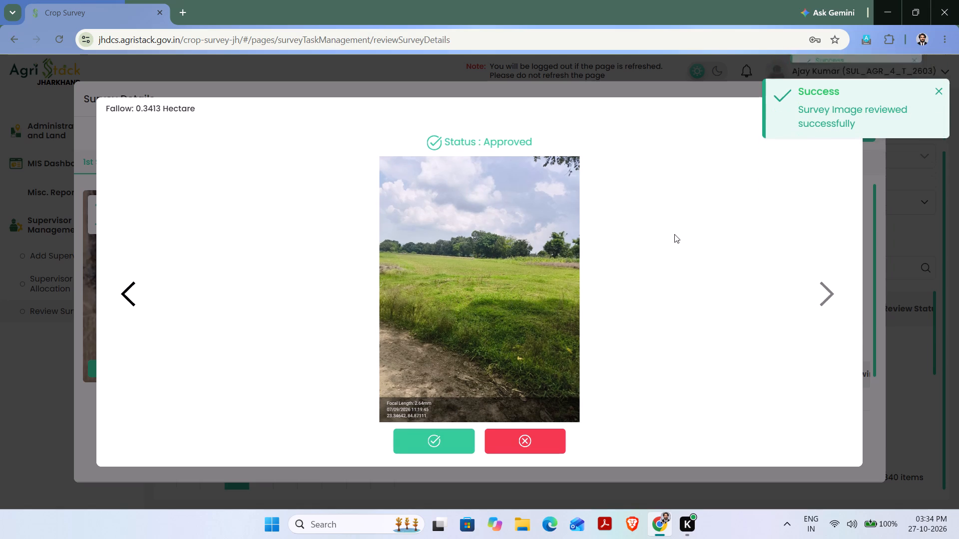
pyautogui.click(848, 114)
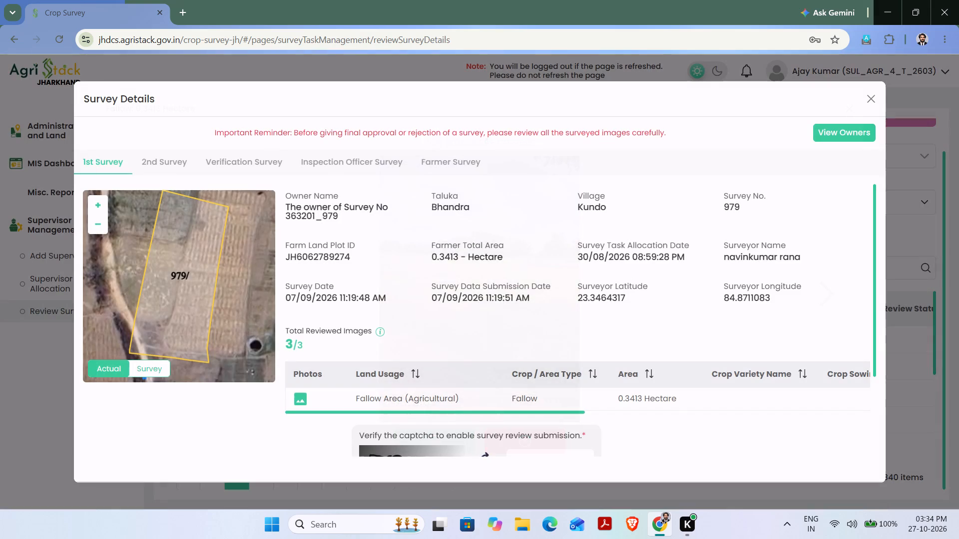
# Enter the displayed captcha in the review form of survey number 979.
pyautogui.scroll(-1, 422, 409)
pyautogui.click(558, 377)
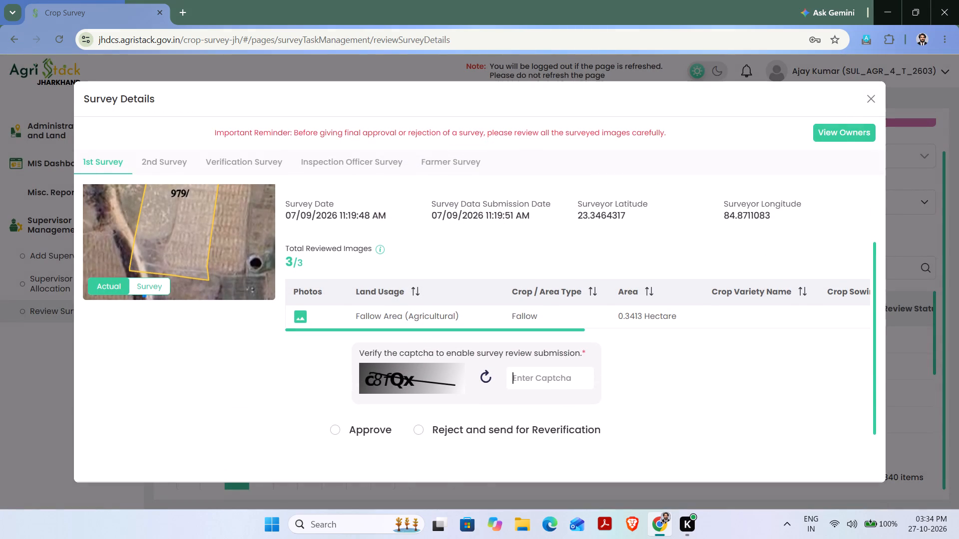
pyautogui.press('c')
pyautogui.press('8')
pyautogui.press('f')
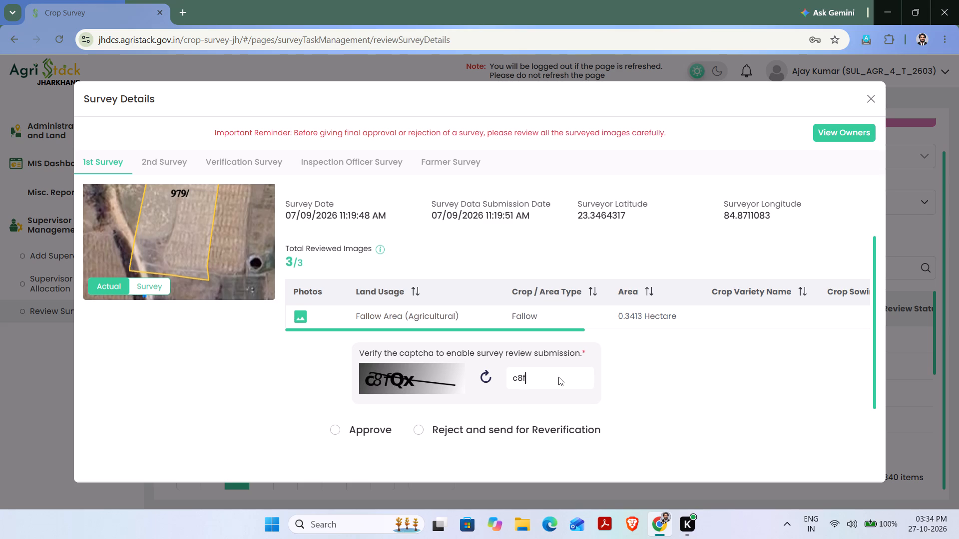
pyautogui.hotkey('shift', 'q')
pyautogui.press('x')
# Set the 1st Survey of survey number 979 to Approve, save the review and return to the survey list.
pyautogui.scroll(-1, 558, 377)
pyautogui.click(365, 352)
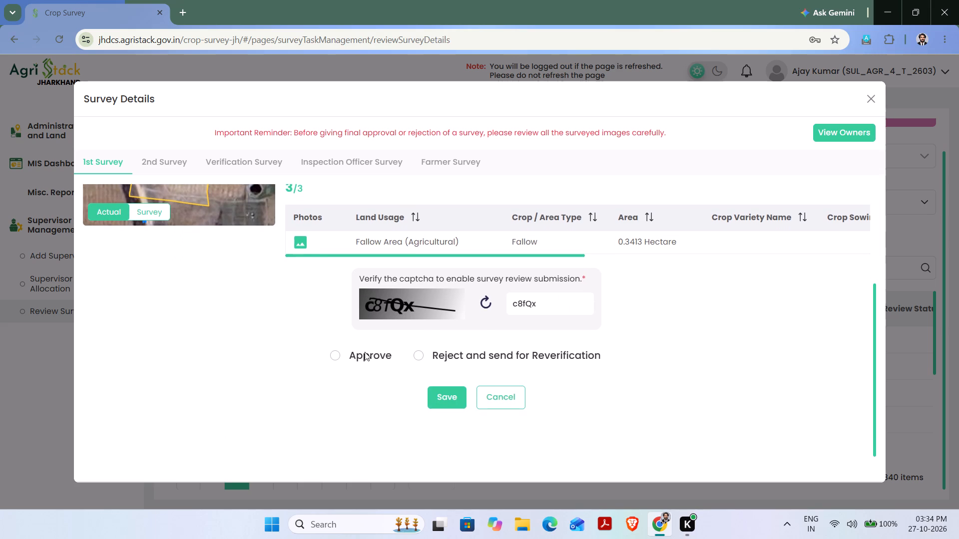
pyautogui.click(437, 392)
pyautogui.click(496, 303)
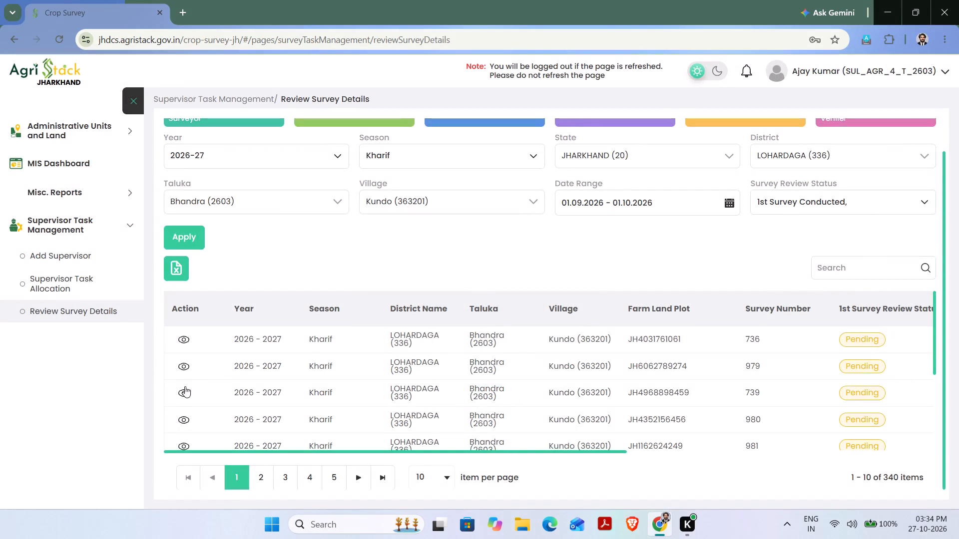
# Open the details of survey number 739, approve all three of its Fallow photos and close the photo viewer.
pyautogui.click(183, 388)
pyautogui.click(301, 399)
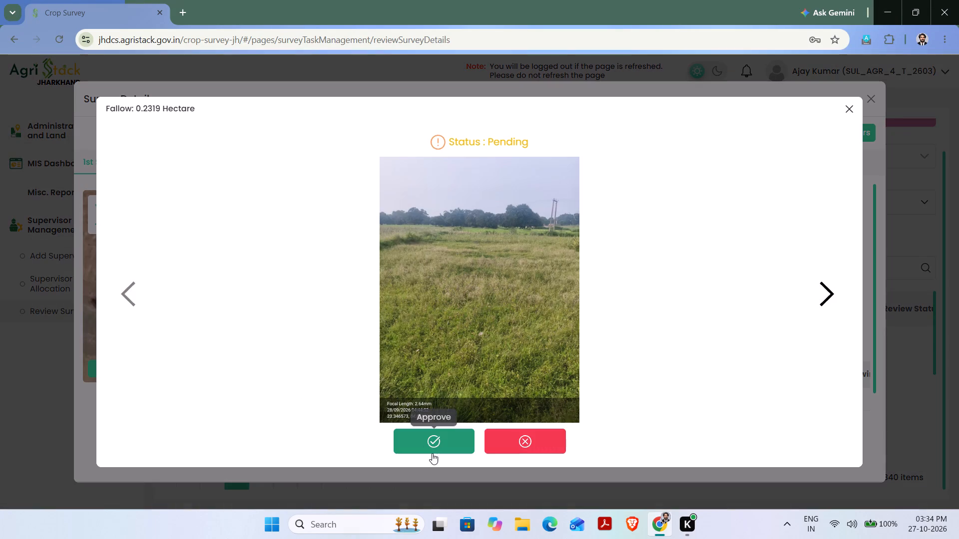
pyautogui.click(432, 453)
pyautogui.moveTo(504, 375); pyautogui.dragTo(456, 379)
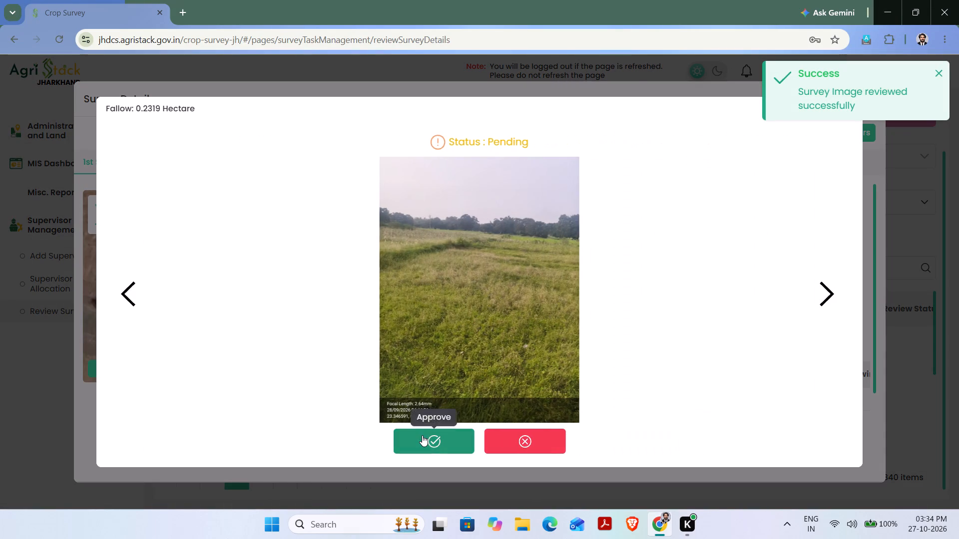
pyautogui.click(422, 435)
pyautogui.moveTo(486, 383); pyautogui.dragTo(437, 394)
pyautogui.click(418, 446)
pyautogui.moveTo(486, 363); pyautogui.dragTo(454, 362)
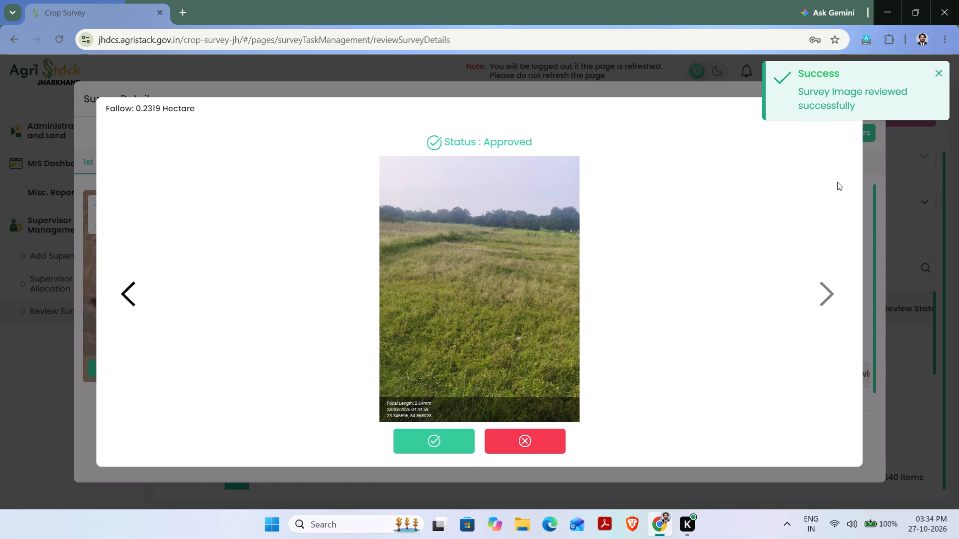
pyautogui.click(853, 106)
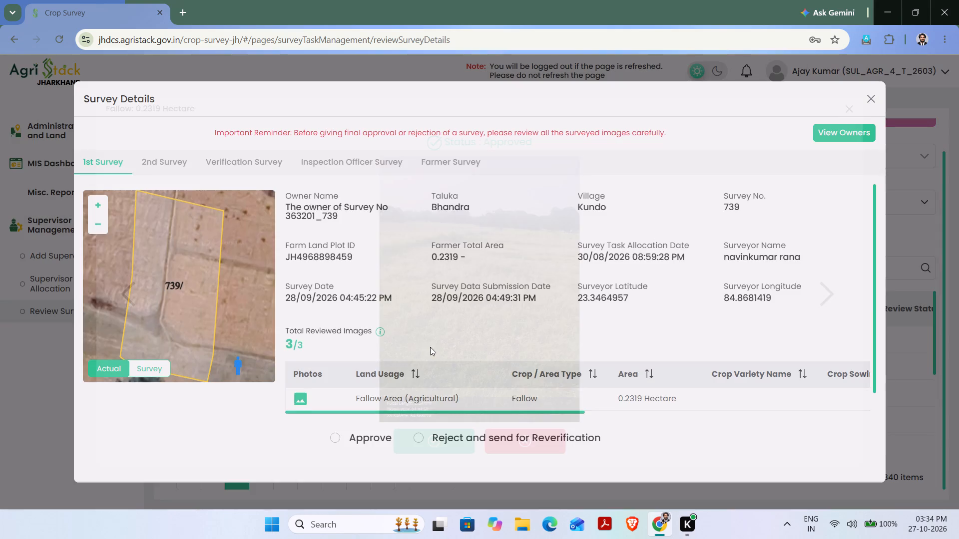
# Set the 1st Survey of survey number 739 to Approve, save the review and return to the survey list.
pyautogui.scroll(-1, 430, 347)
pyautogui.click(354, 385)
pyautogui.click(451, 414)
pyautogui.click(502, 311)
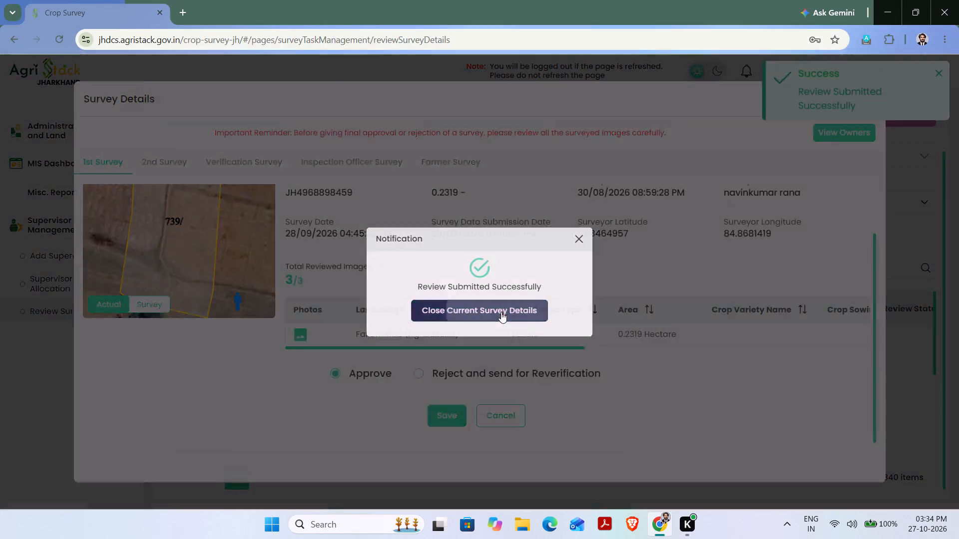
# Open the details of survey number 980, approve all three of its रागी photos and close the photo viewer.
pyautogui.click(179, 418)
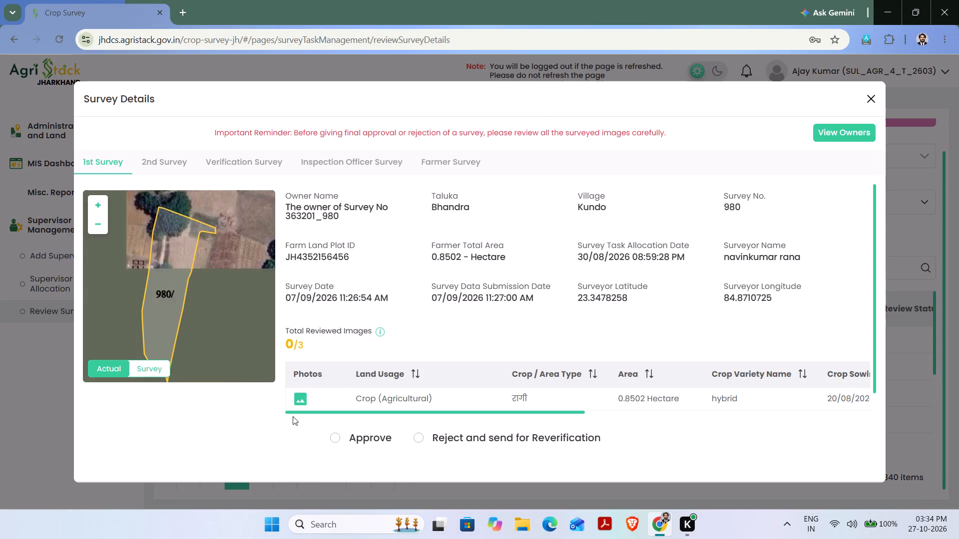
pyautogui.click(304, 393)
pyautogui.click(413, 441)
pyautogui.moveTo(497, 376); pyautogui.dragTo(429, 391)
pyautogui.click(426, 441)
pyautogui.moveTo(490, 377); pyautogui.dragTo(429, 395)
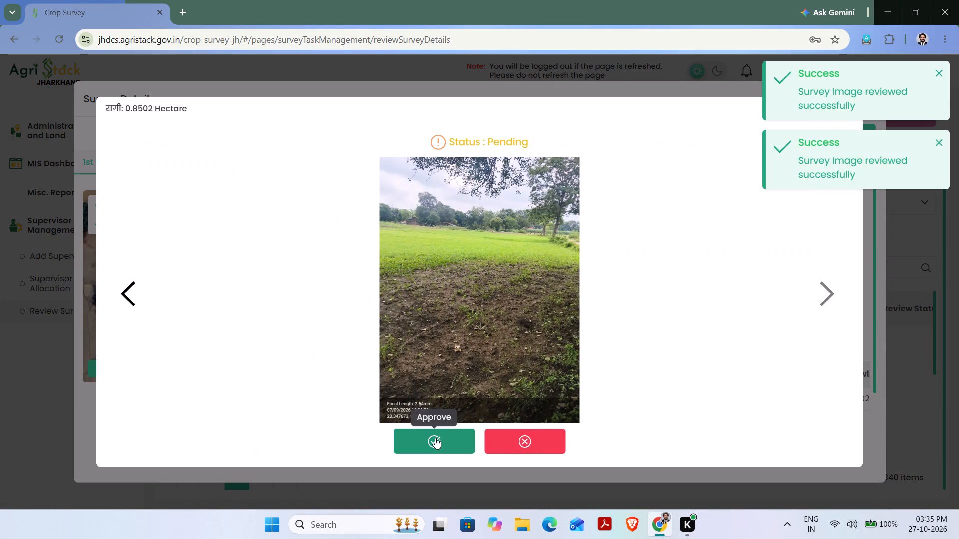
pyautogui.click(435, 436)
pyautogui.moveTo(512, 335); pyautogui.dragTo(468, 340)
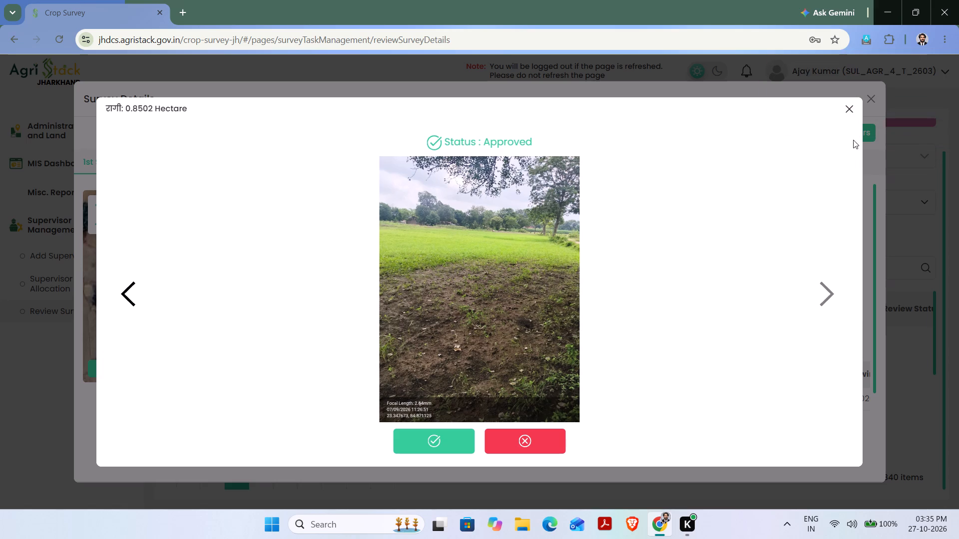
pyautogui.click(844, 110)
pyautogui.click(848, 109)
# Set the 1st Survey of survey number 980 to Approve, save the review and return to the survey list.
pyautogui.scroll(-1, 498, 345)
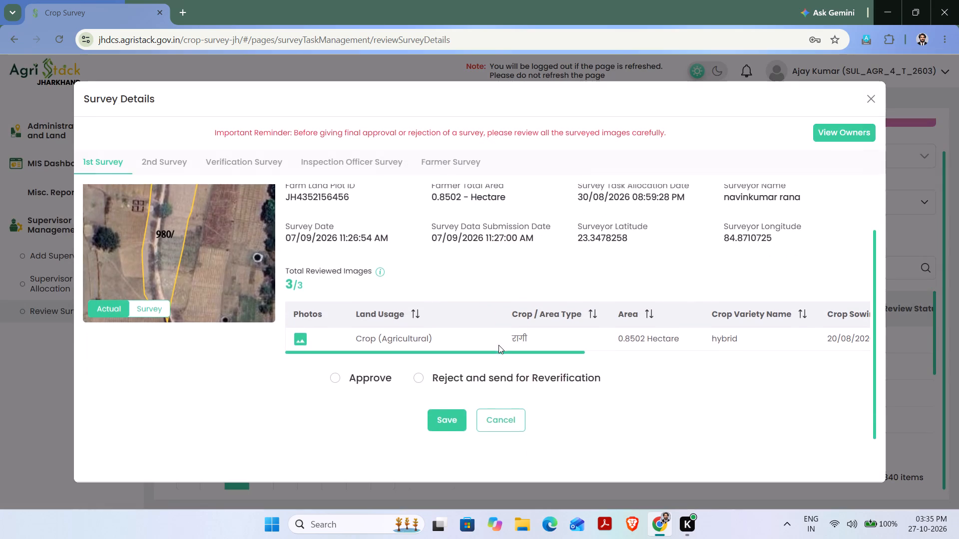
pyautogui.click(364, 371)
pyautogui.click(439, 418)
pyautogui.click(508, 313)
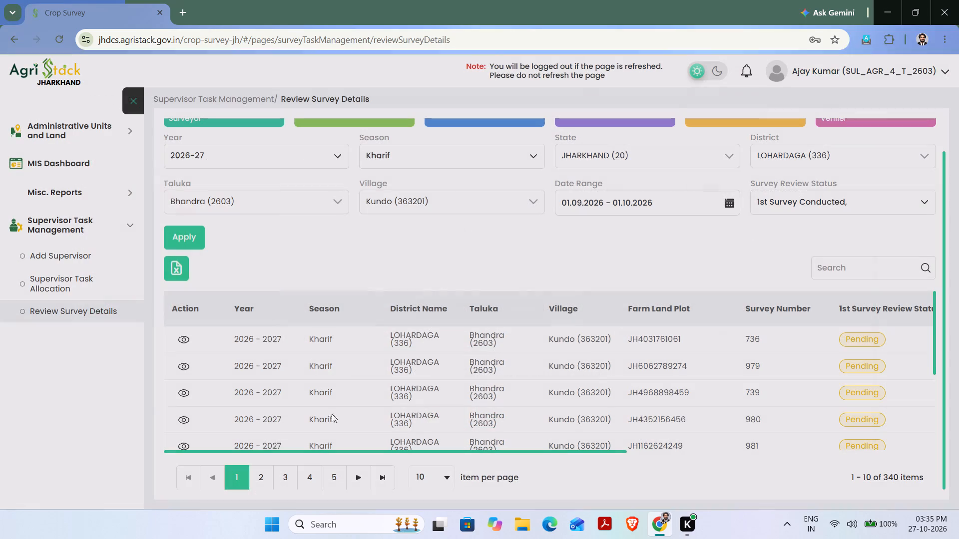
# Open the details of survey number 981, approve all three of its Fallow photos and close the photo viewer.
pyautogui.click(184, 444)
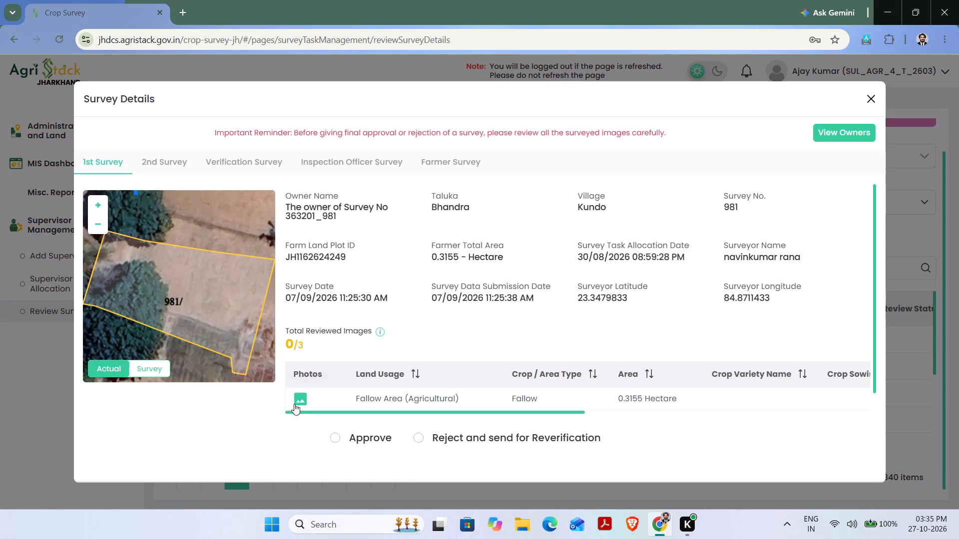
pyautogui.click(298, 401)
pyautogui.click(444, 432)
pyautogui.moveTo(484, 374); pyautogui.dragTo(414, 390)
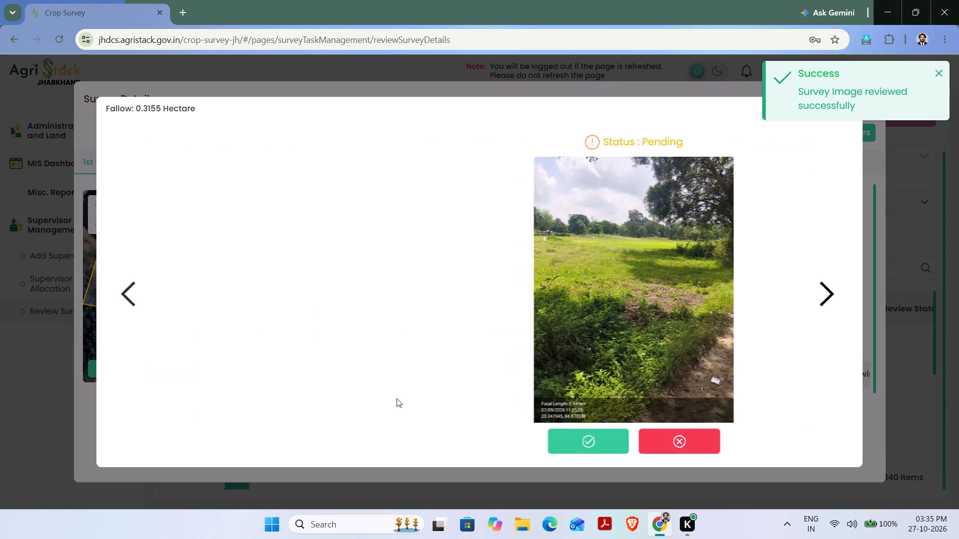
pyautogui.click(410, 438)
pyautogui.moveTo(472, 384); pyautogui.dragTo(420, 392)
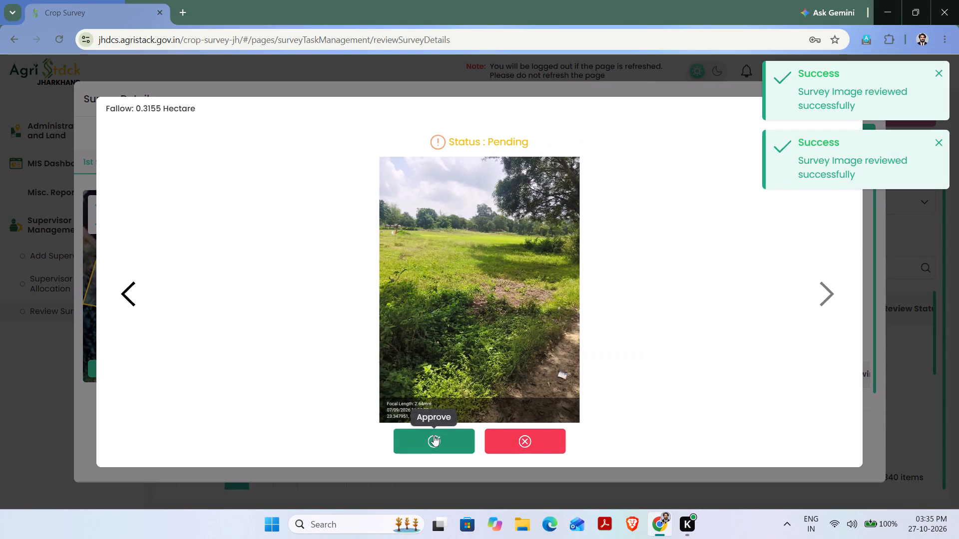
pyautogui.click(434, 435)
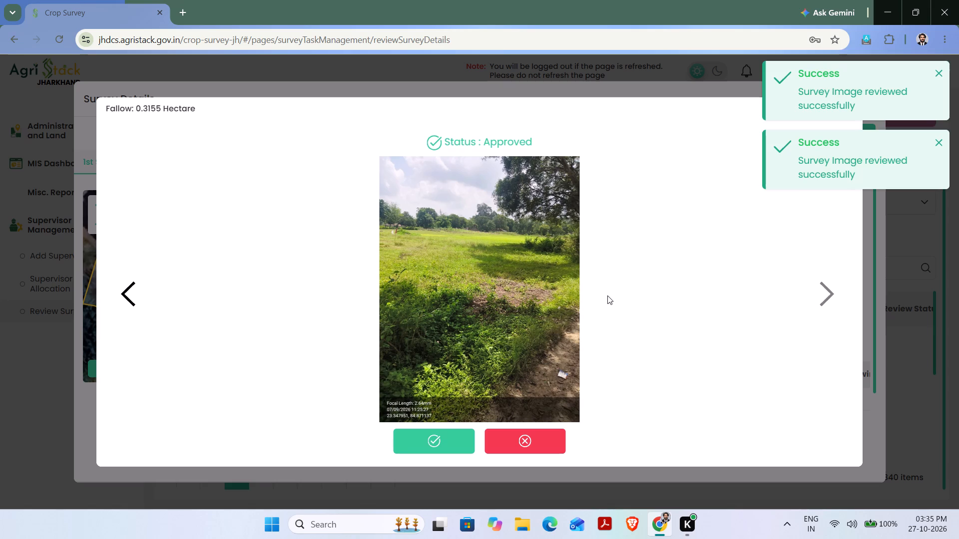
pyautogui.click(850, 110)
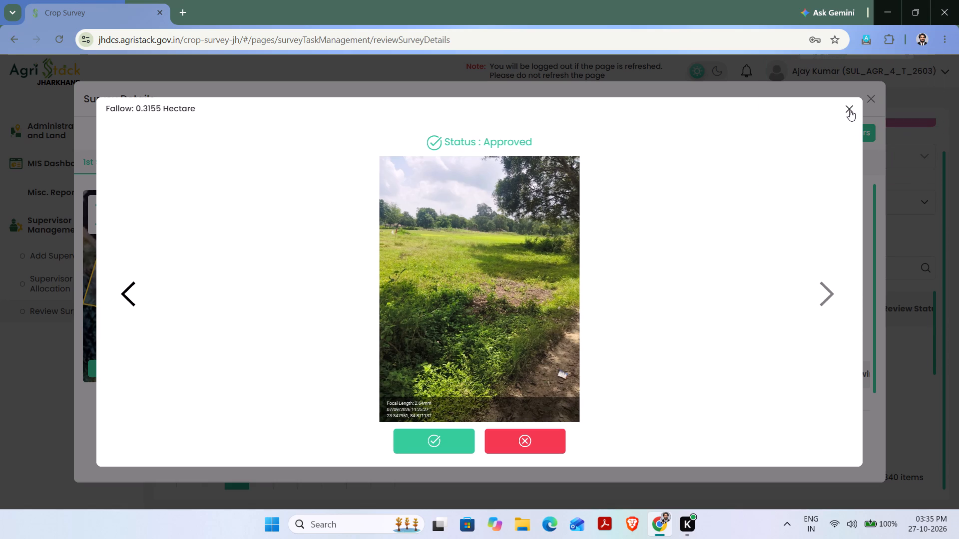
pyautogui.click(852, 103)
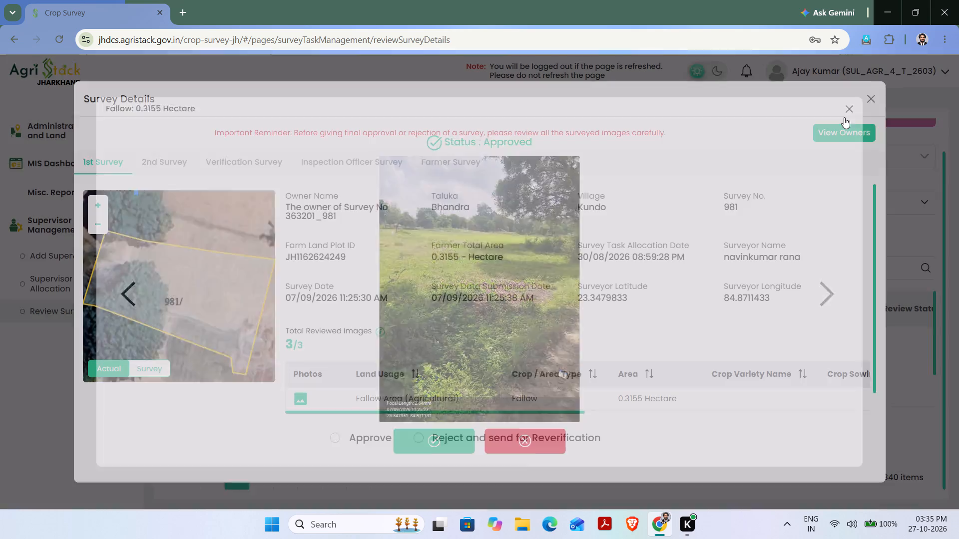
# Set the 1st Survey of survey number 981 to Approve, save the review and return to the survey list.
pyautogui.scroll(-2, 416, 378)
pyautogui.click(370, 353)
pyautogui.click(447, 398)
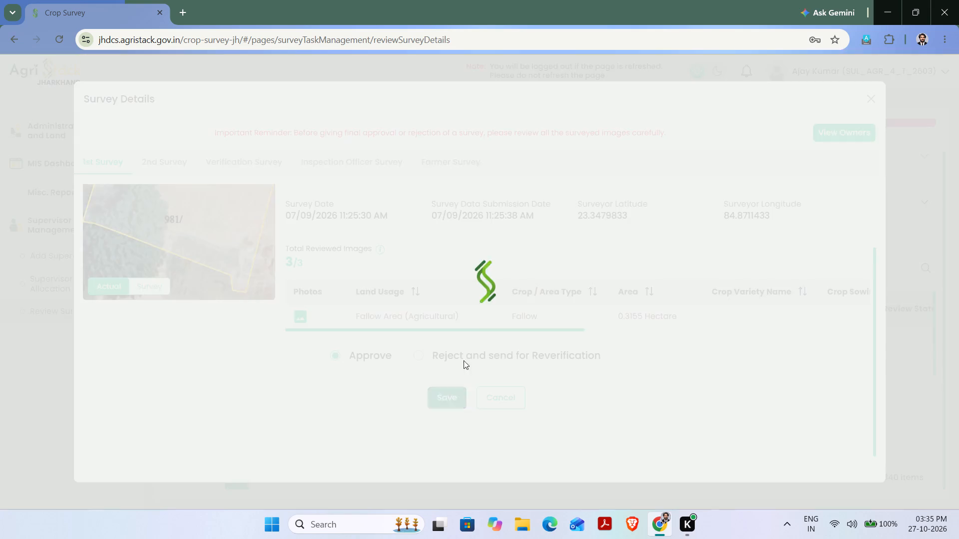
pyautogui.click(480, 311)
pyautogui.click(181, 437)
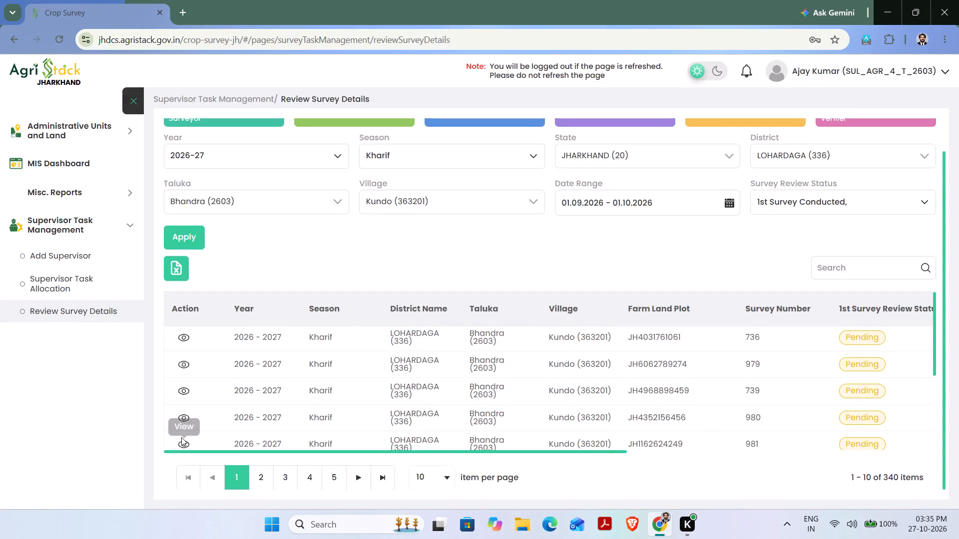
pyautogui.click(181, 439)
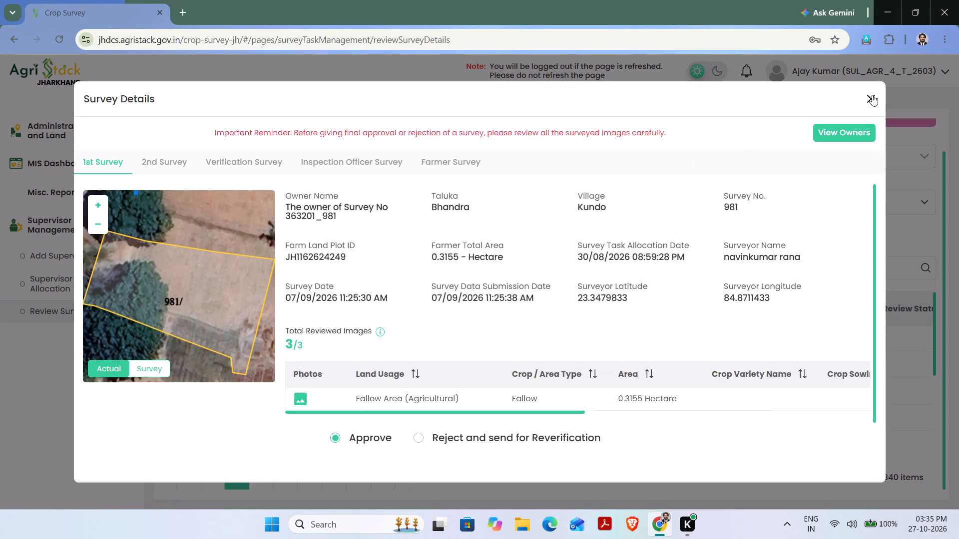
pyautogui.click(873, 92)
# Open the details of survey number 982, approve all three of its Fallow photos and close the photo viewer.
pyautogui.scroll(-3, 316, 399)
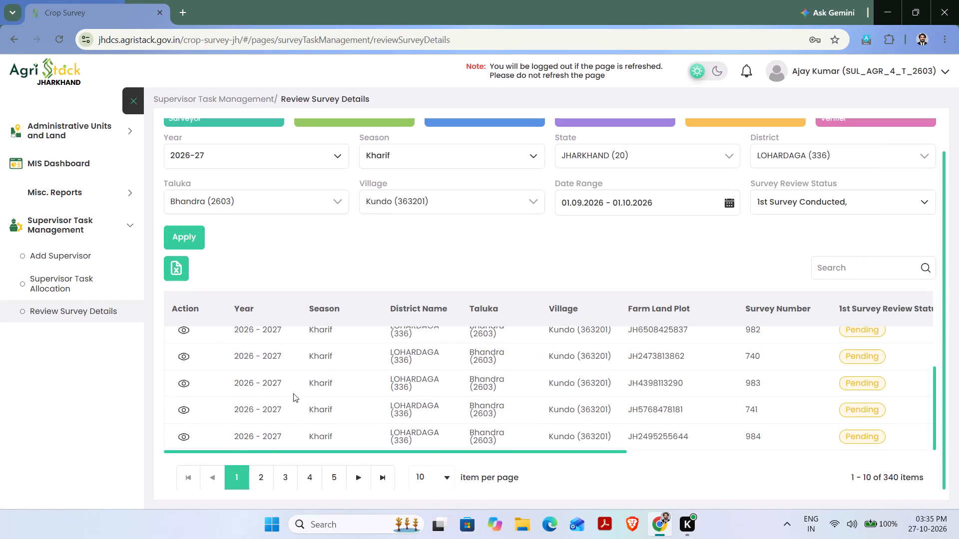
pyautogui.click(182, 329)
pyautogui.click(297, 394)
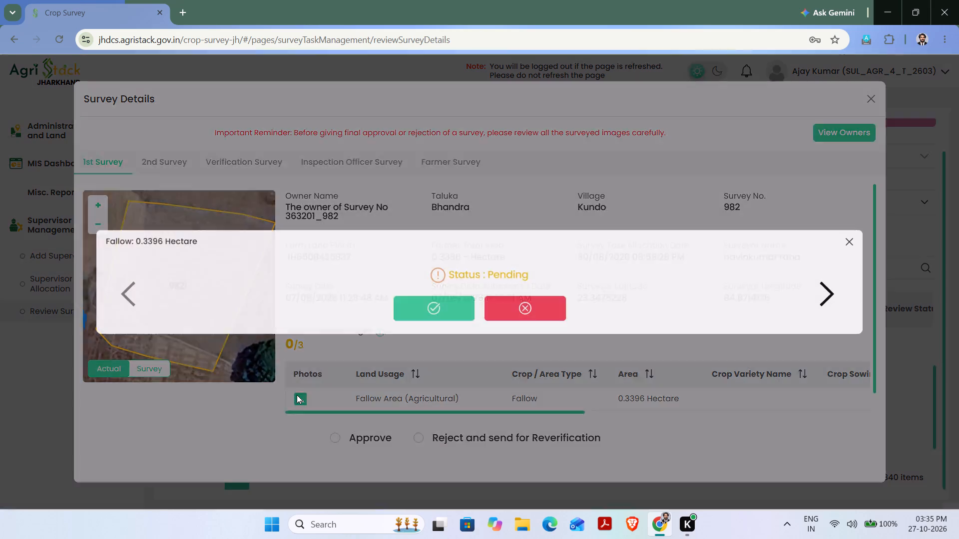
pyautogui.click(433, 445)
pyautogui.moveTo(477, 384); pyautogui.dragTo(406, 397)
pyautogui.click(409, 442)
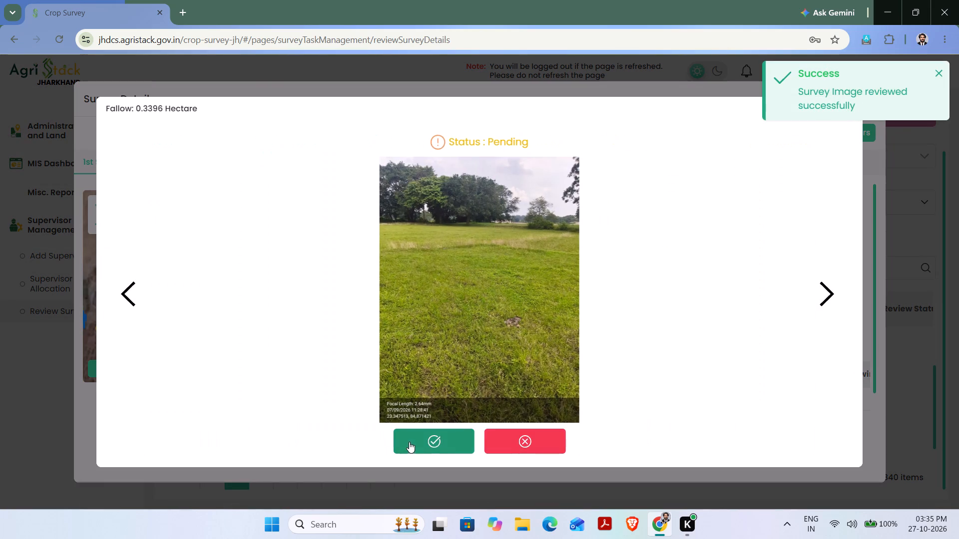
pyautogui.moveTo(495, 353); pyautogui.dragTo(409, 368)
pyautogui.click(417, 429)
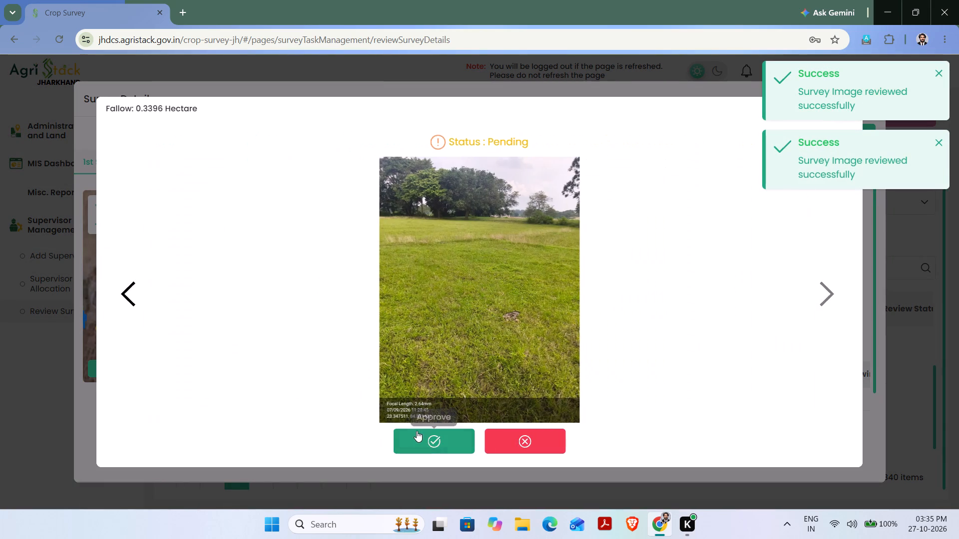
pyautogui.moveTo(524, 328); pyautogui.dragTo(486, 330)
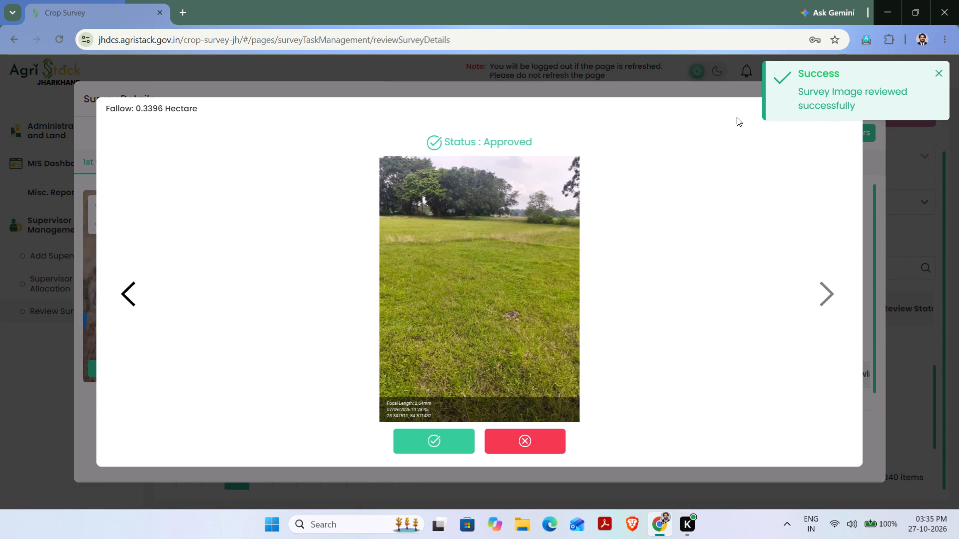
pyautogui.click(841, 105)
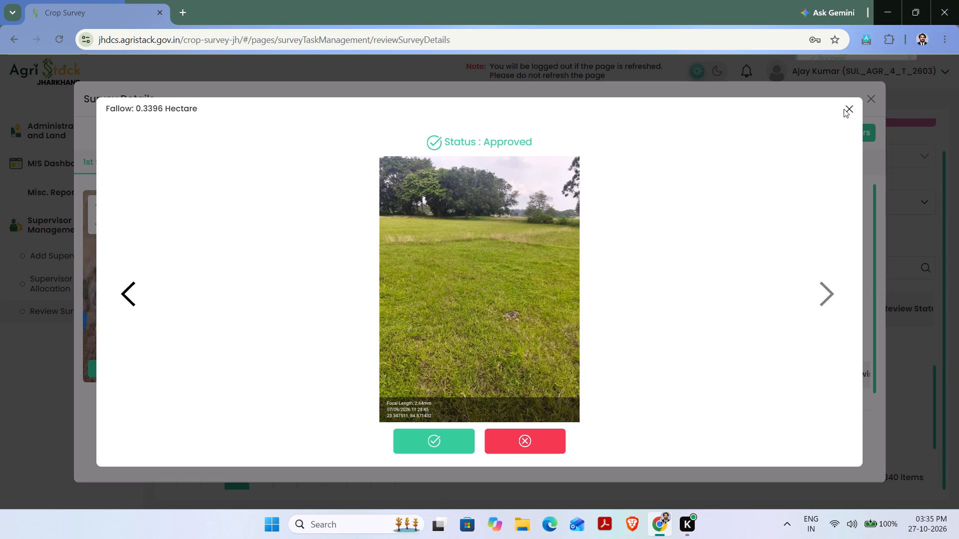
pyautogui.click(845, 109)
pyautogui.click(847, 105)
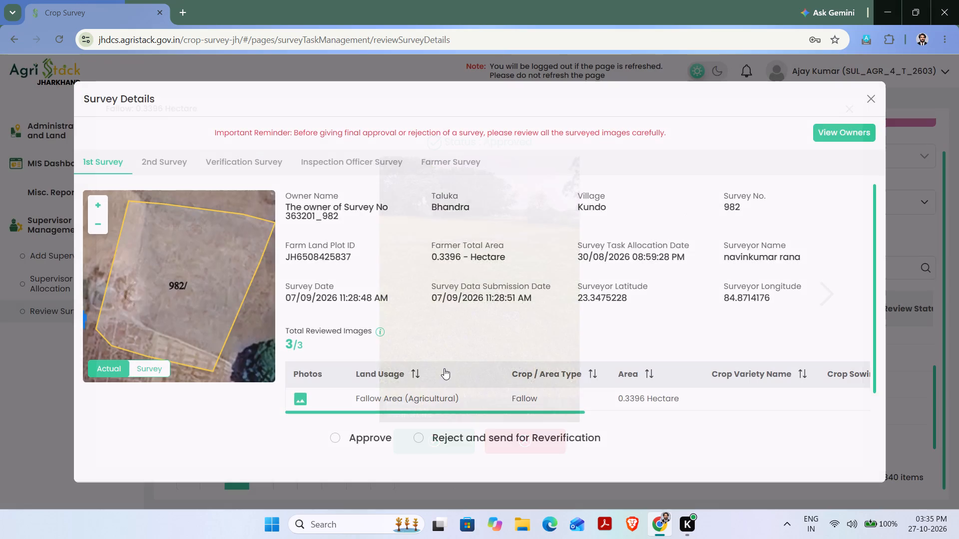
# Set the 1st Survey of survey number 982 to Approve, save the review and return to the survey list.
pyautogui.scroll(-2, 444, 368)
pyautogui.click(366, 356)
pyautogui.click(439, 400)
pyautogui.click(348, 355)
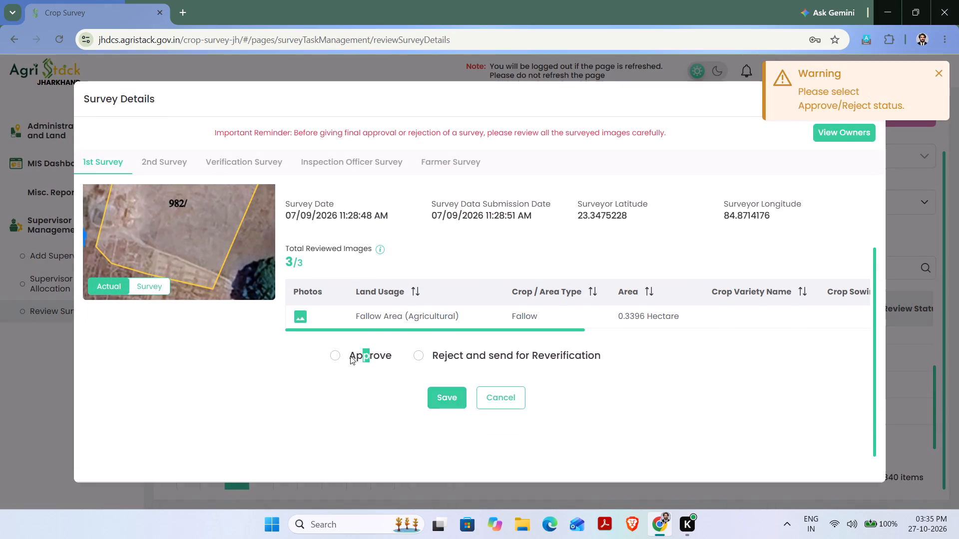
pyautogui.click(436, 395)
pyautogui.click(508, 311)
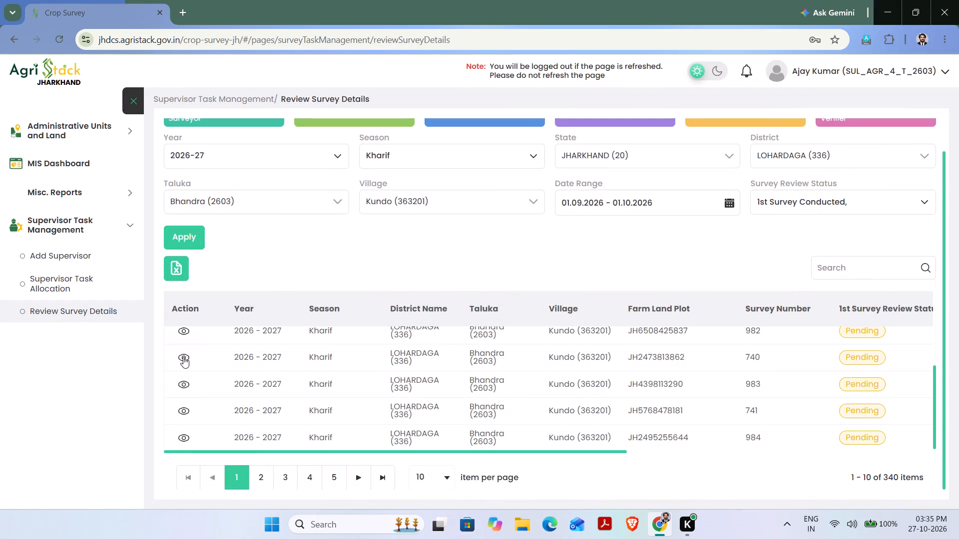
# Open the details of survey number 740, approve all three of its Fallow photos and close the photo viewer.
pyautogui.click(180, 356)
pyautogui.click(301, 392)
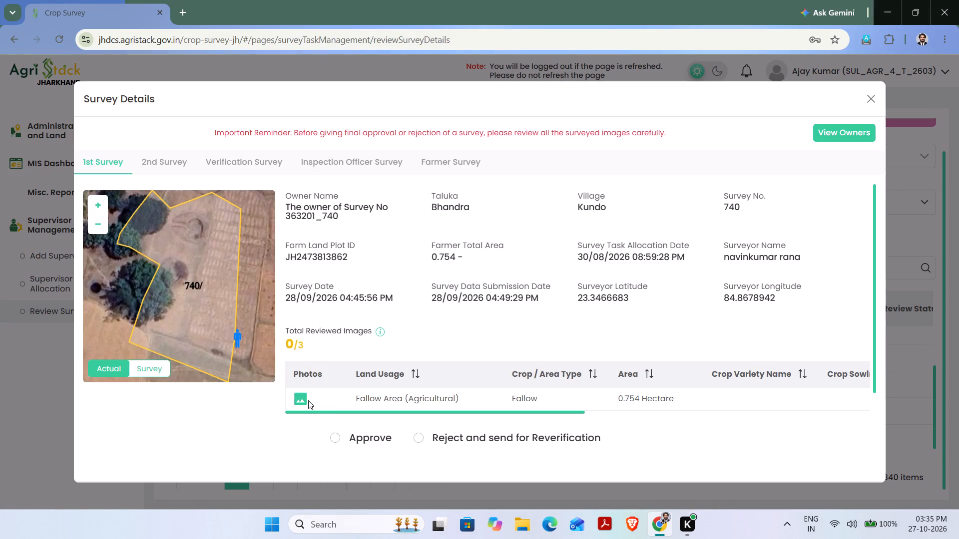
pyautogui.click(303, 398)
pyautogui.click(301, 401)
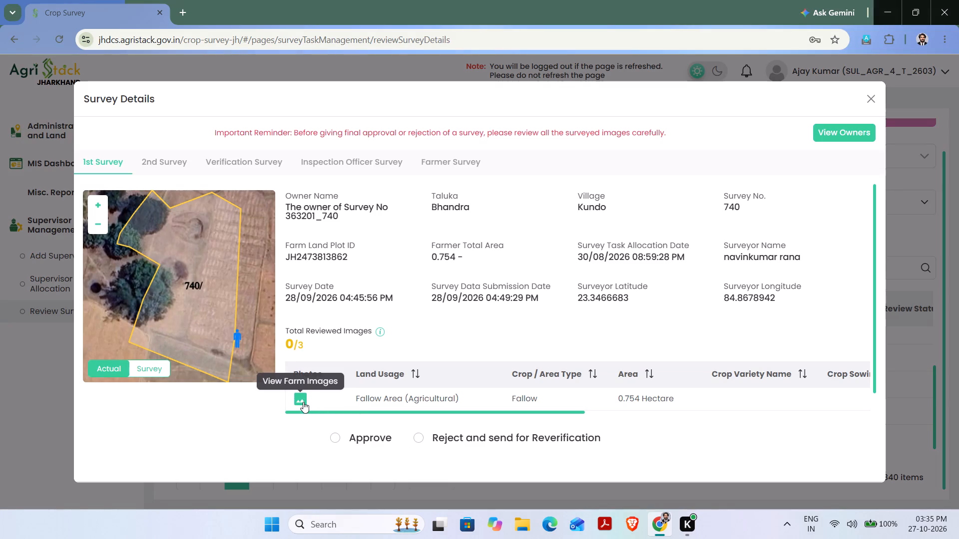
pyautogui.click(303, 402)
pyautogui.click(436, 458)
pyautogui.click(436, 440)
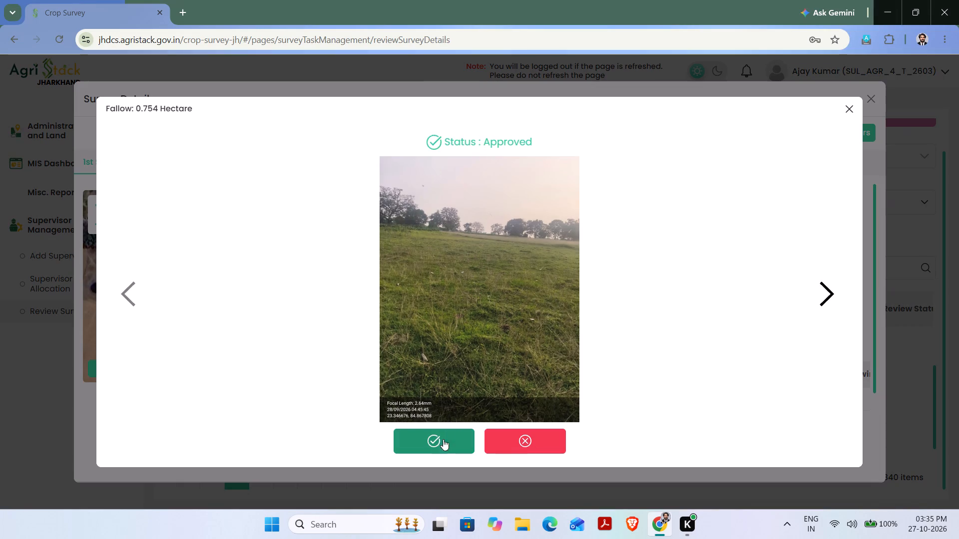
pyautogui.moveTo(510, 387); pyautogui.dragTo(452, 392)
pyautogui.click(413, 442)
pyautogui.moveTo(492, 393); pyautogui.dragTo(424, 398)
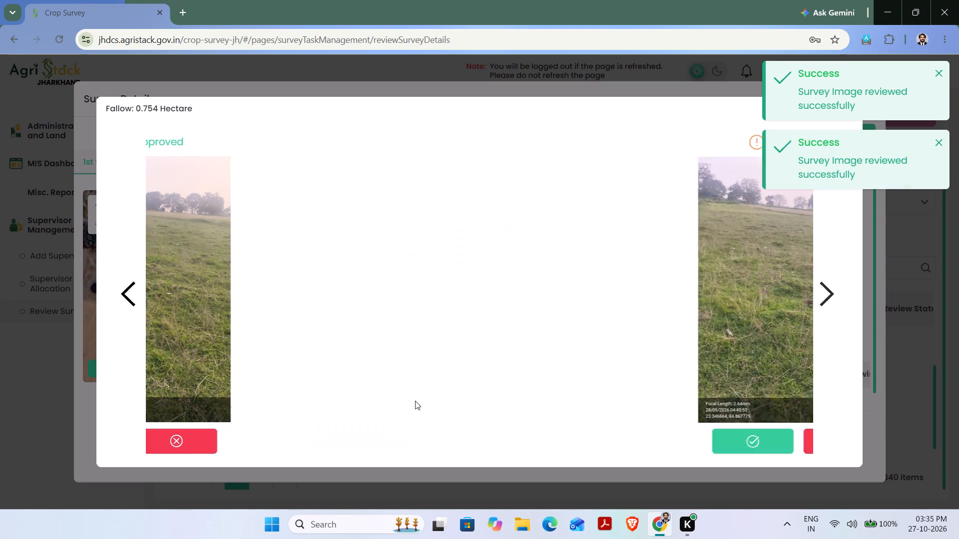
pyautogui.click(438, 445)
pyautogui.moveTo(490, 375); pyautogui.dragTo(450, 372)
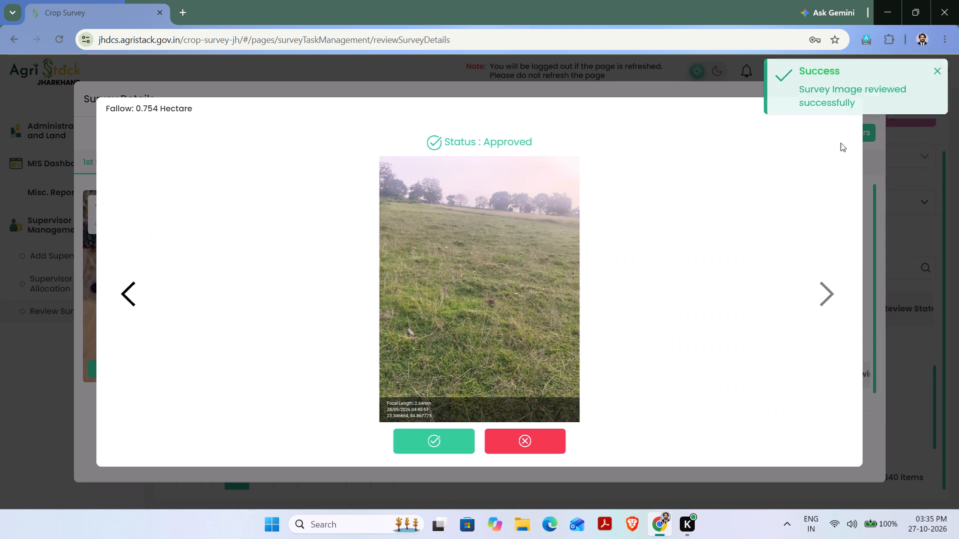
pyautogui.click(848, 106)
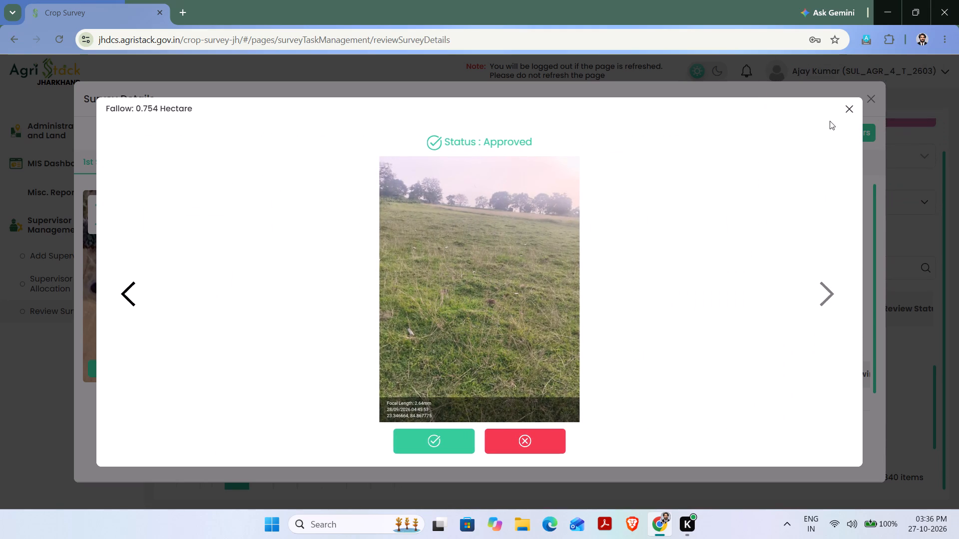
pyautogui.click(849, 106)
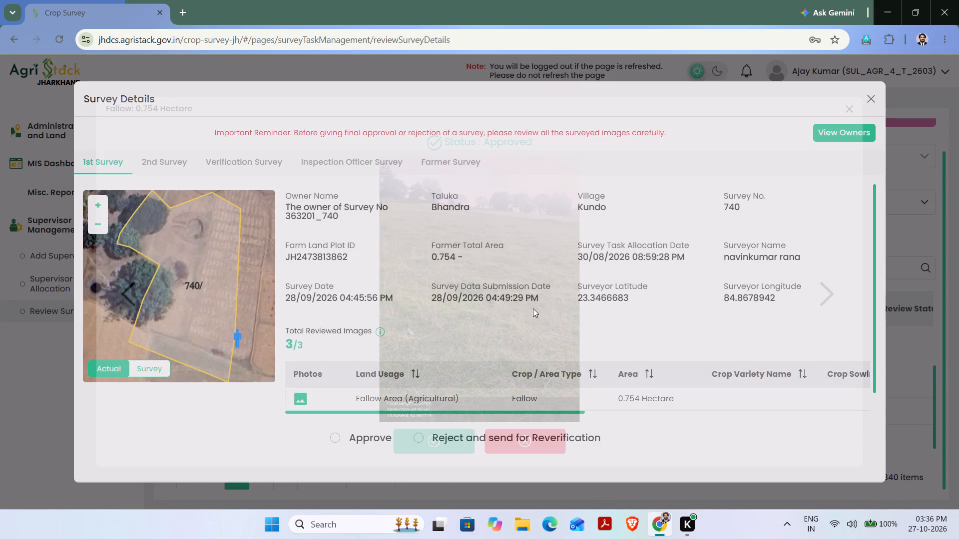
# Set the 1st Survey of survey number 740 to Approve, save the review and return to the survey list.
pyautogui.scroll(-2, 527, 310)
pyautogui.click(365, 361)
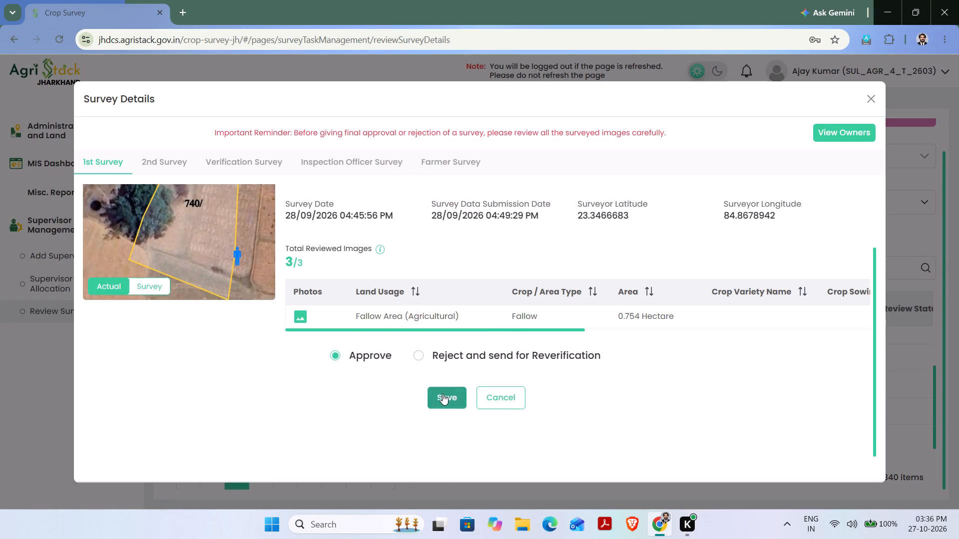
pyautogui.click(445, 394)
pyautogui.click(493, 313)
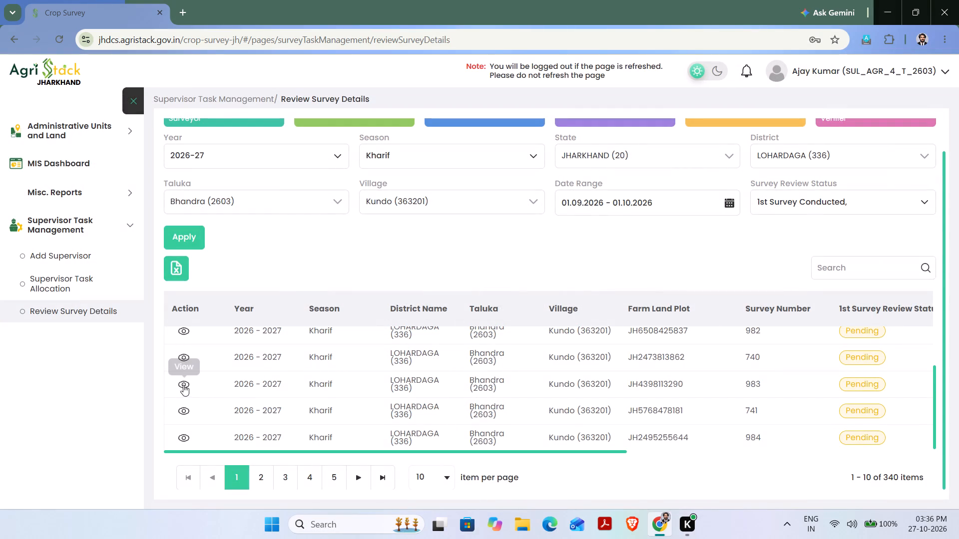
# Open the details of survey number 983, approve all three of its Fallow photos and close the photo viewer.
pyautogui.click(184, 385)
pyautogui.click(298, 398)
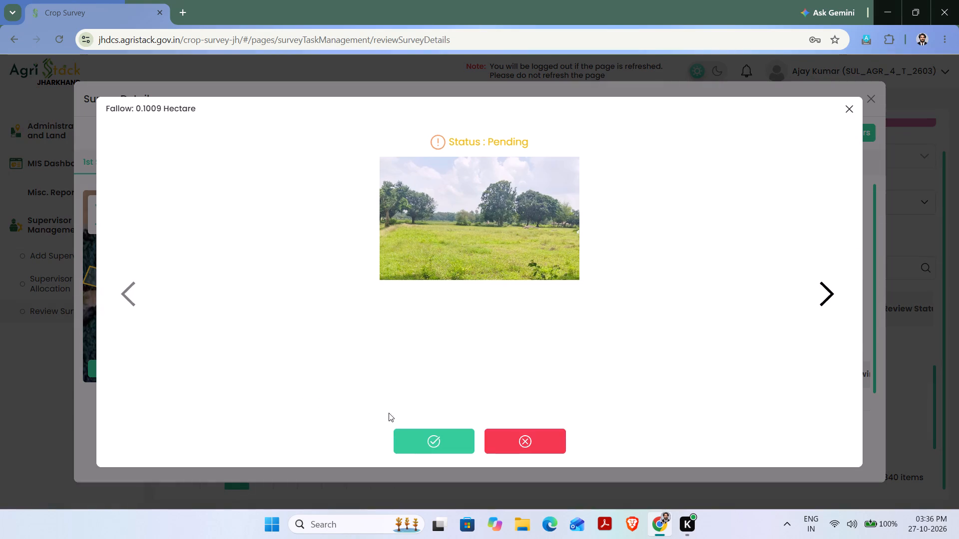
pyautogui.click(417, 443)
pyautogui.moveTo(522, 383); pyautogui.dragTo(449, 395)
pyautogui.click(452, 435)
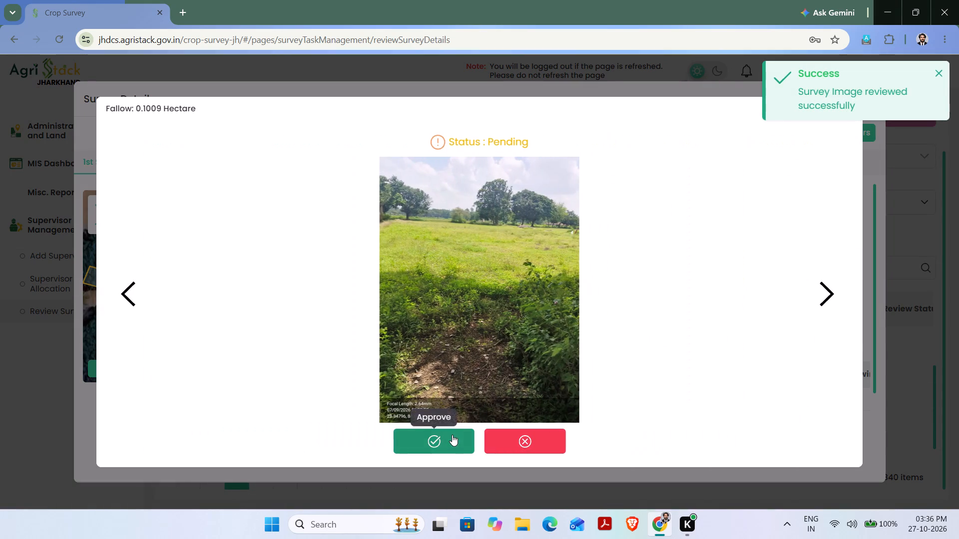
pyautogui.moveTo(504, 392); pyautogui.dragTo(446, 396)
pyautogui.click(457, 450)
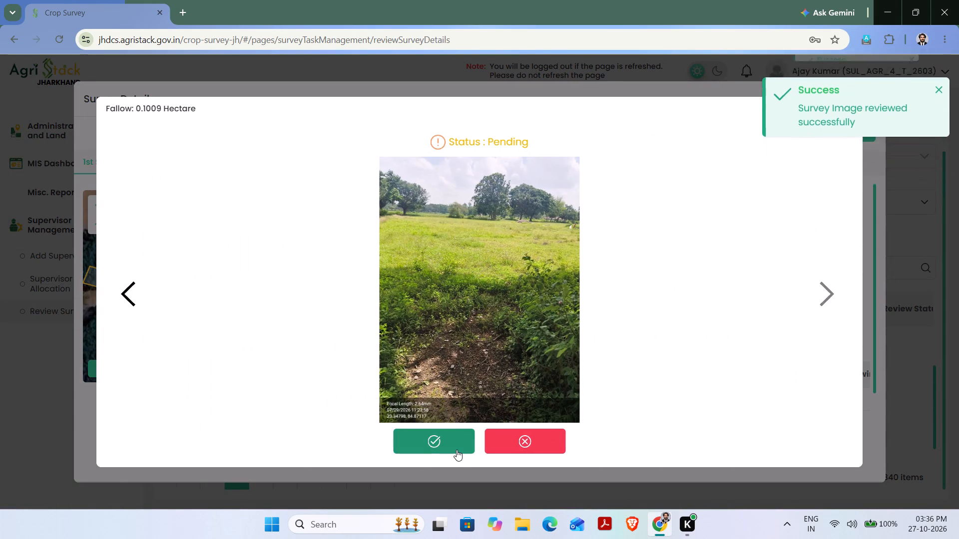
pyautogui.moveTo(546, 350); pyautogui.dragTo(511, 353)
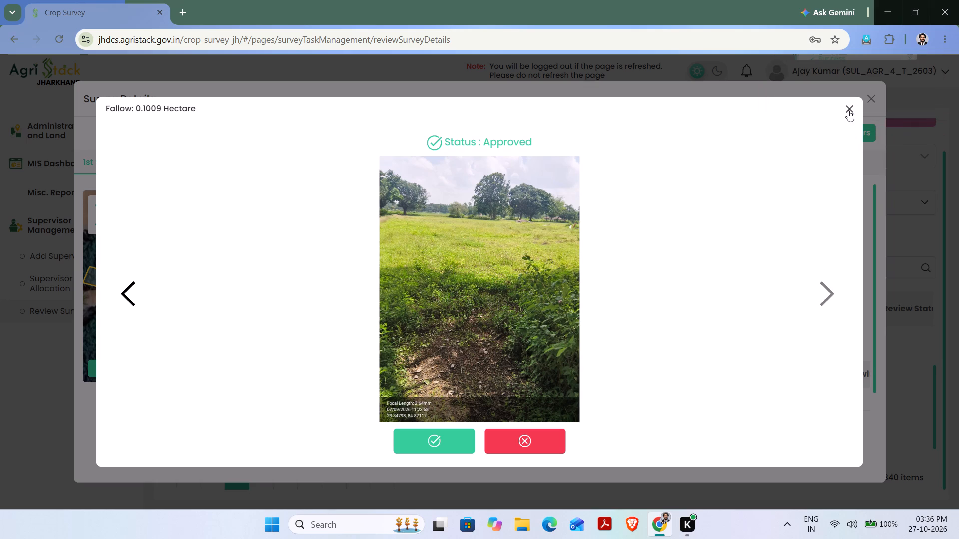
pyautogui.click(848, 109)
# Set the 1st Survey of survey number 983 to Approve, save the review and return to the survey list.
pyautogui.scroll(-1, 501, 380)
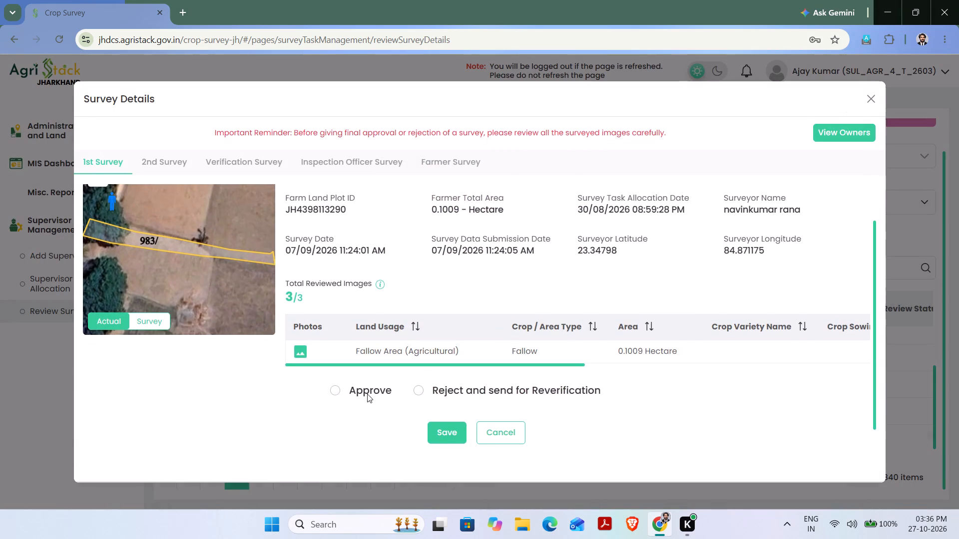
pyautogui.click(367, 394)
pyautogui.click(439, 433)
pyautogui.click(491, 310)
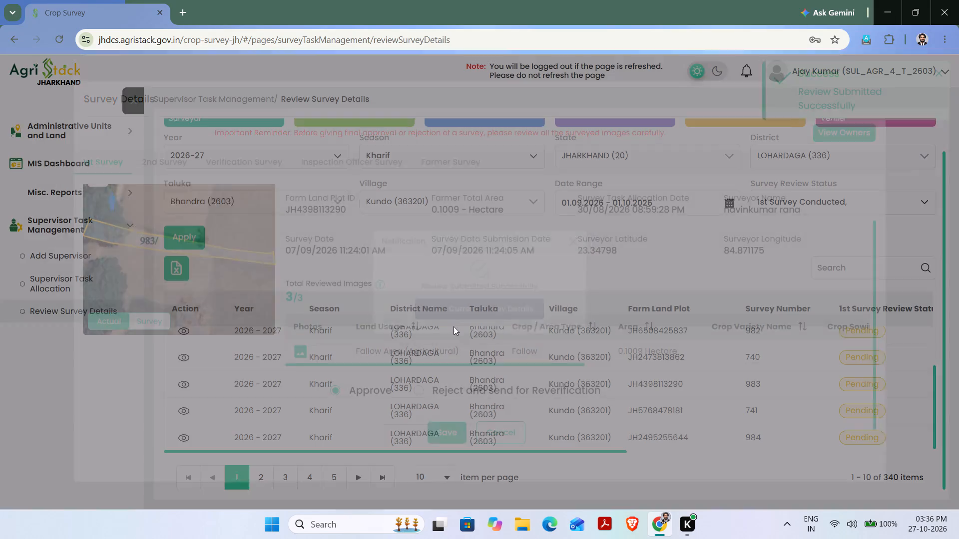
# Open the details of survey number 741, approve all three of its Fallow photos and close the photo viewer.
pyautogui.click(183, 406)
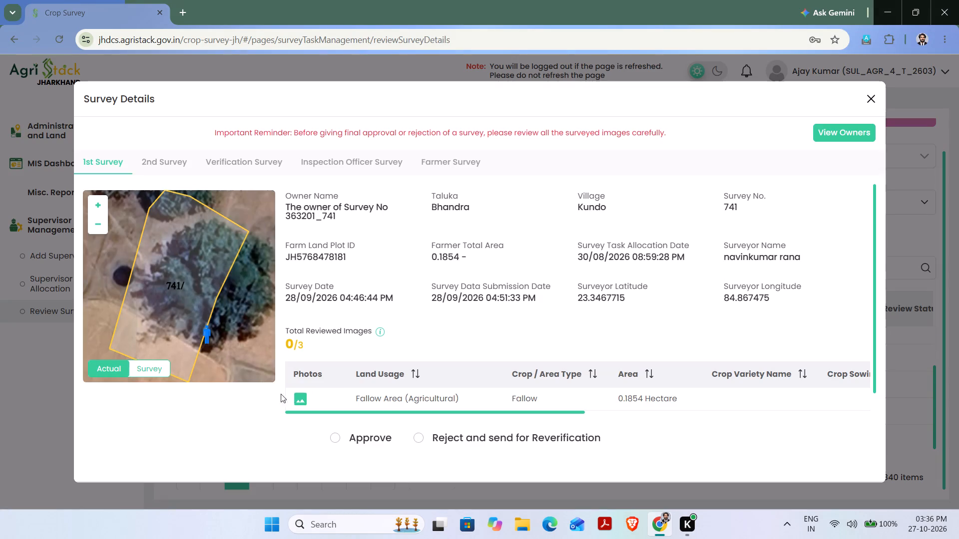
pyautogui.click(304, 399)
pyautogui.click(423, 436)
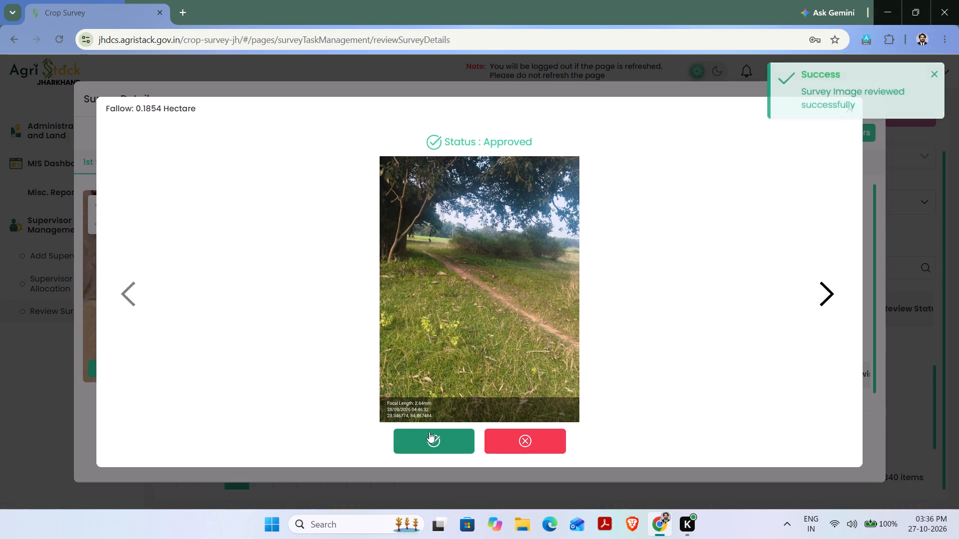
pyautogui.moveTo(519, 372); pyautogui.dragTo(449, 380)
pyautogui.click(450, 434)
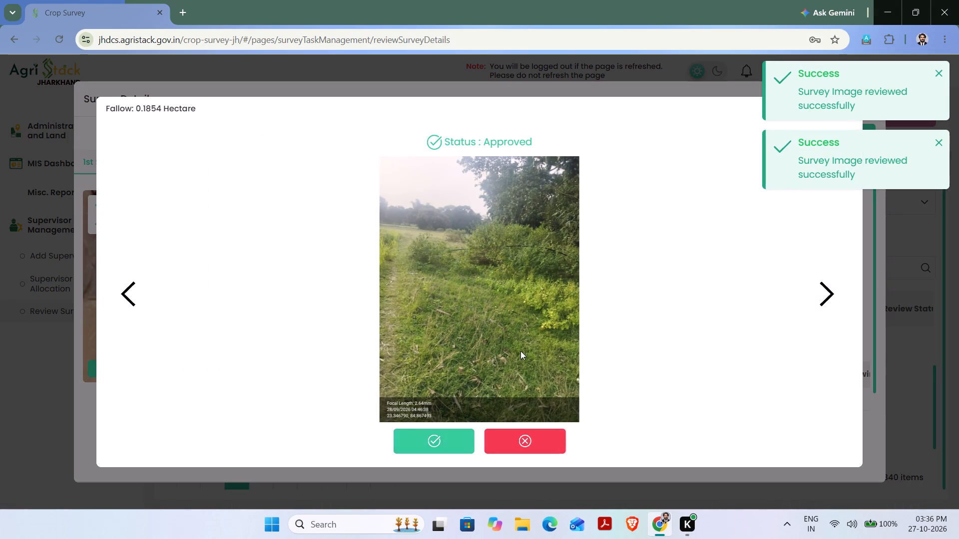
pyautogui.moveTo(519, 351); pyautogui.dragTo(459, 356)
pyautogui.click(445, 437)
pyautogui.moveTo(517, 343); pyautogui.dragTo(471, 339)
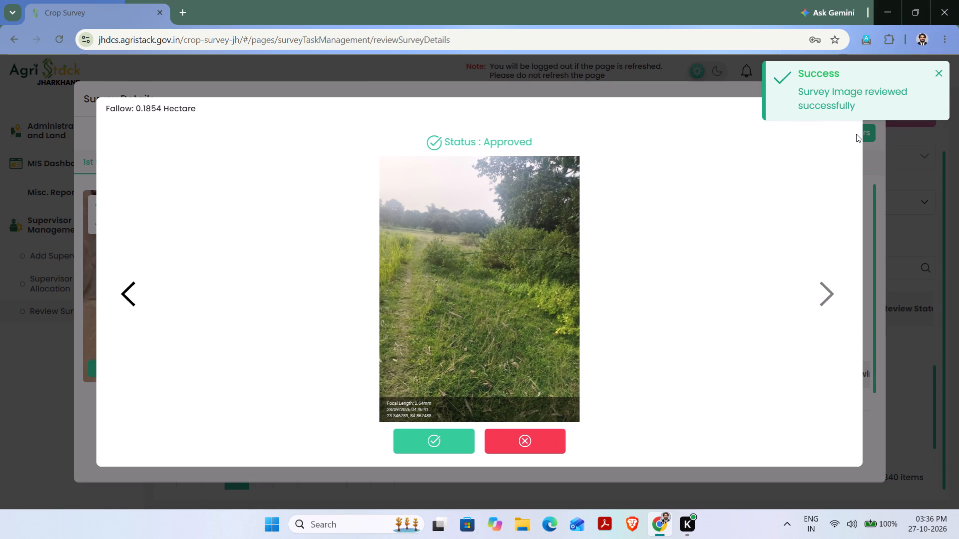
pyautogui.click(846, 109)
# Set the 1st Survey of survey number 741 to Approve, save the review and return to the survey list.
pyautogui.scroll(-1, 471, 349)
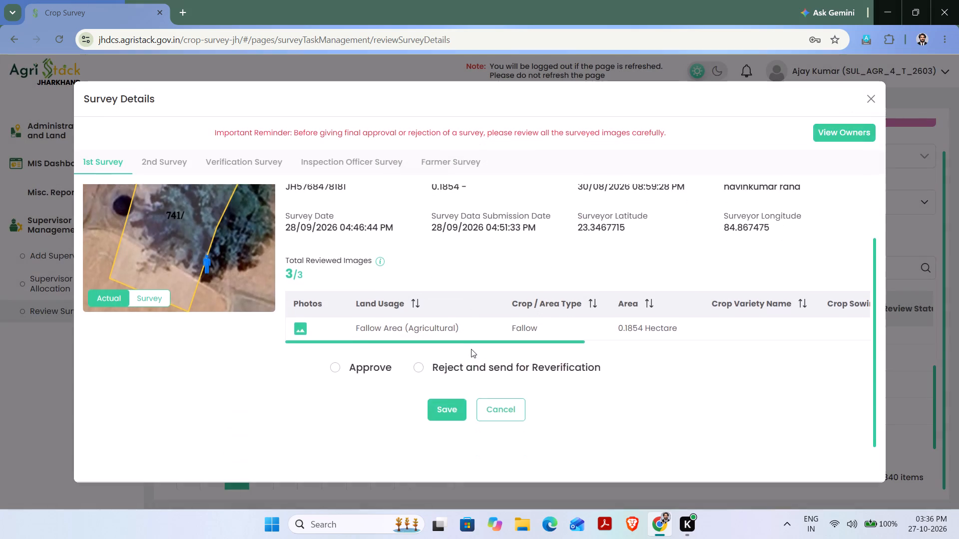
pyautogui.click(359, 361)
pyautogui.click(437, 403)
pyautogui.click(494, 315)
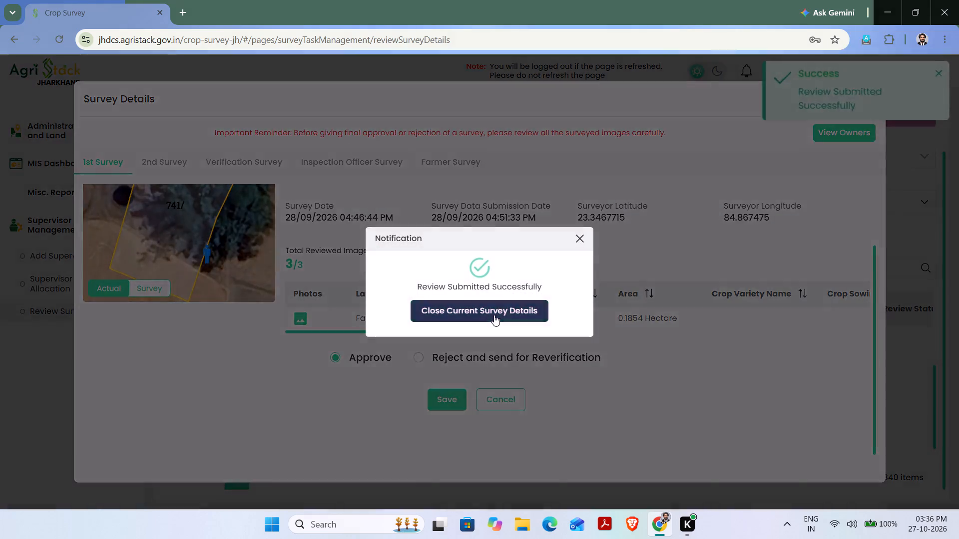
# Open the details of survey number 984, approve all three of its Fallow photos and close the photo viewer.
pyautogui.click(189, 440)
pyautogui.click(300, 396)
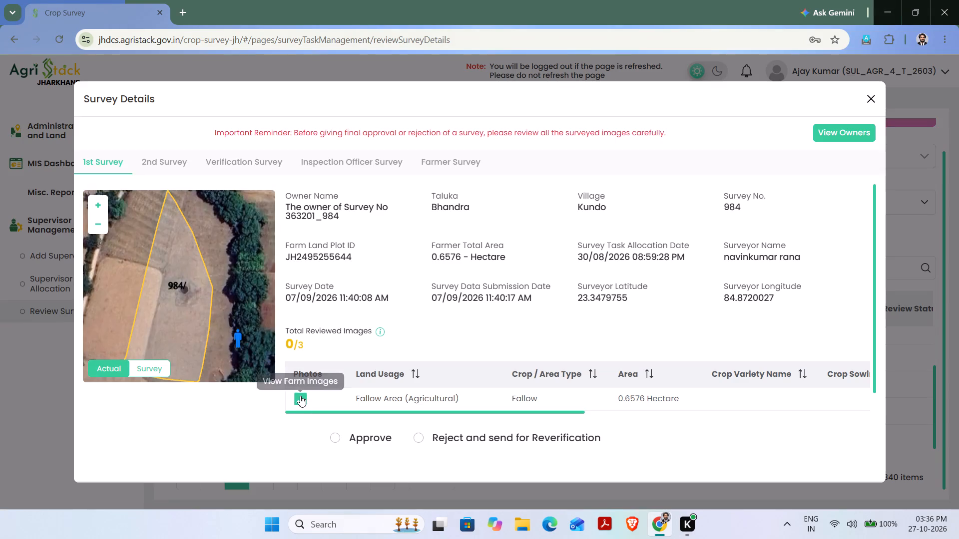
pyautogui.click(432, 439)
pyautogui.moveTo(480, 380); pyautogui.dragTo(396, 389)
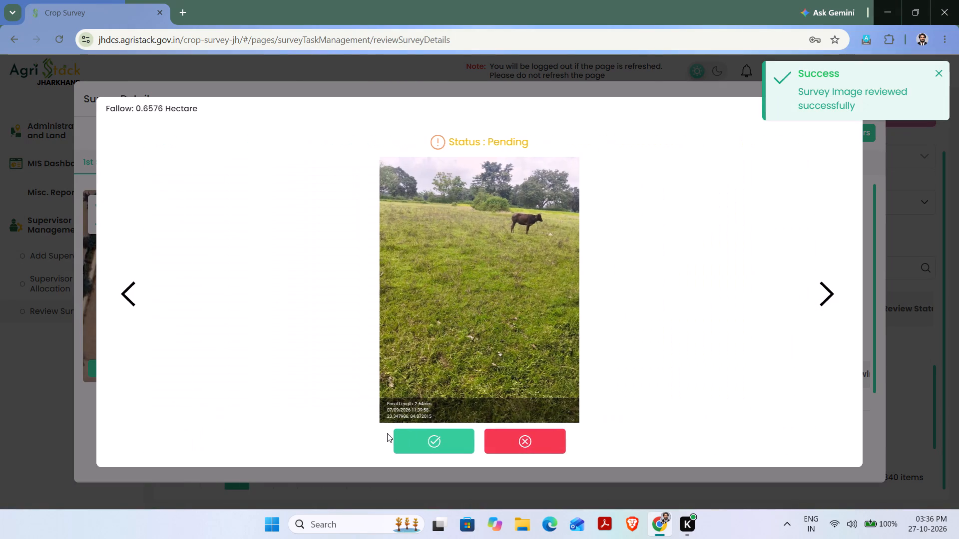
pyautogui.click(404, 441)
pyautogui.moveTo(467, 370); pyautogui.dragTo(412, 374)
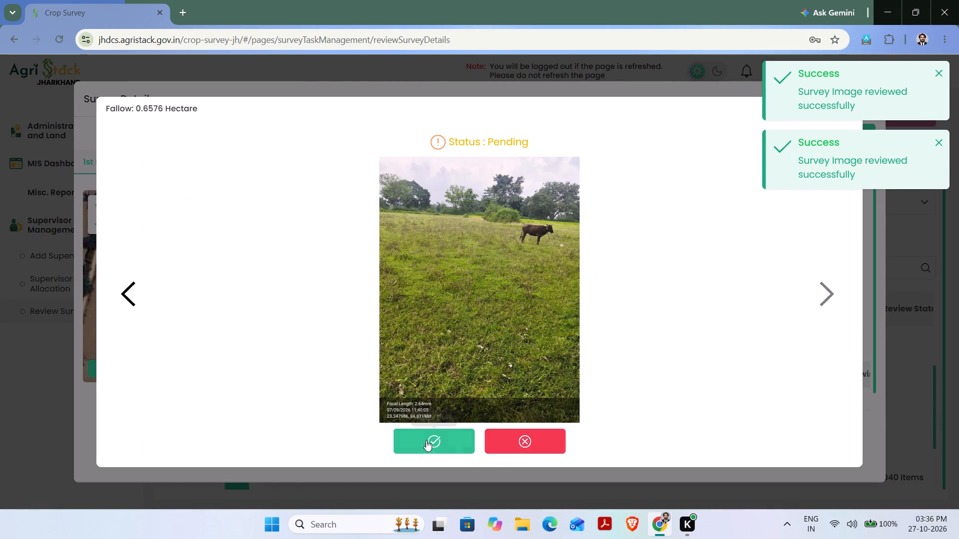
pyautogui.click(426, 444)
pyautogui.moveTo(527, 352); pyautogui.dragTo(505, 350)
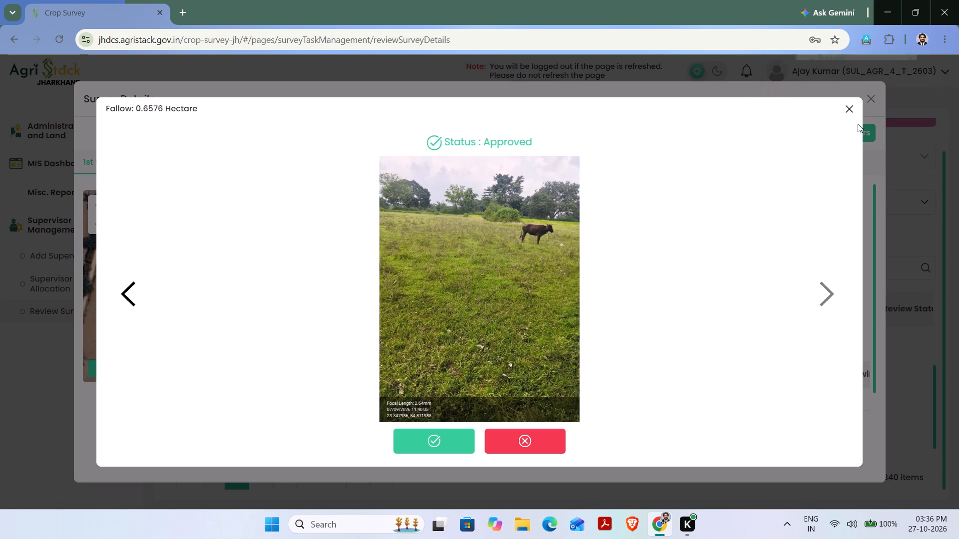
pyautogui.click(847, 107)
# Set the 1st Survey of survey number 984 to Approve, save the review and return to the survey list.
pyautogui.scroll(-2, 508, 363)
pyautogui.click(363, 357)
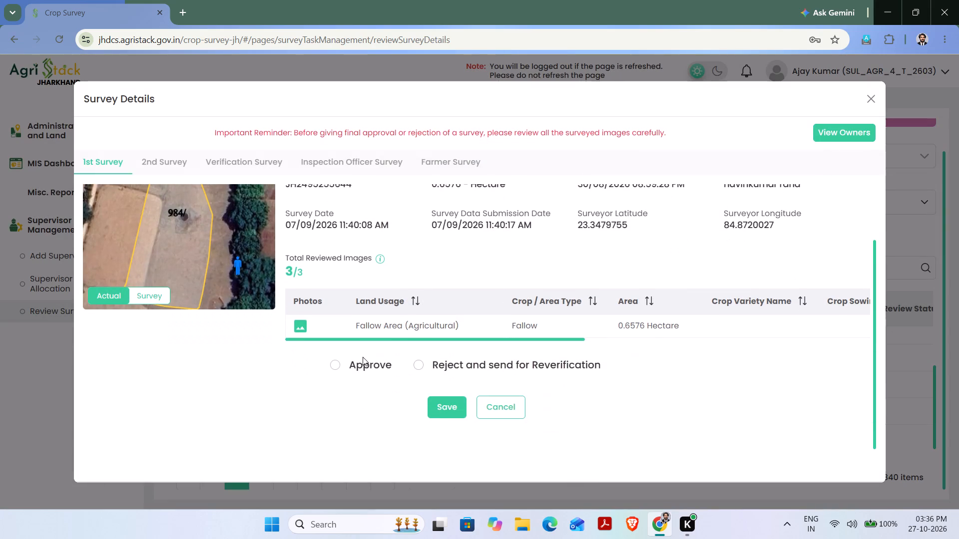
pyautogui.click(451, 407)
pyautogui.click(485, 309)
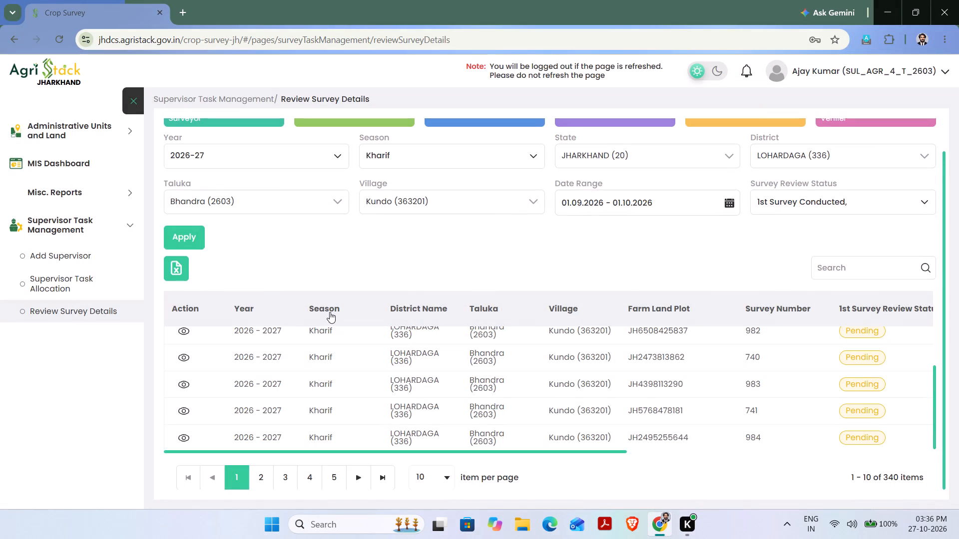
# Reapply the current Kundo village filters to refresh the list of pending surveys.
pyautogui.click(192, 239)
pyautogui.scroll(6, 262, 362)
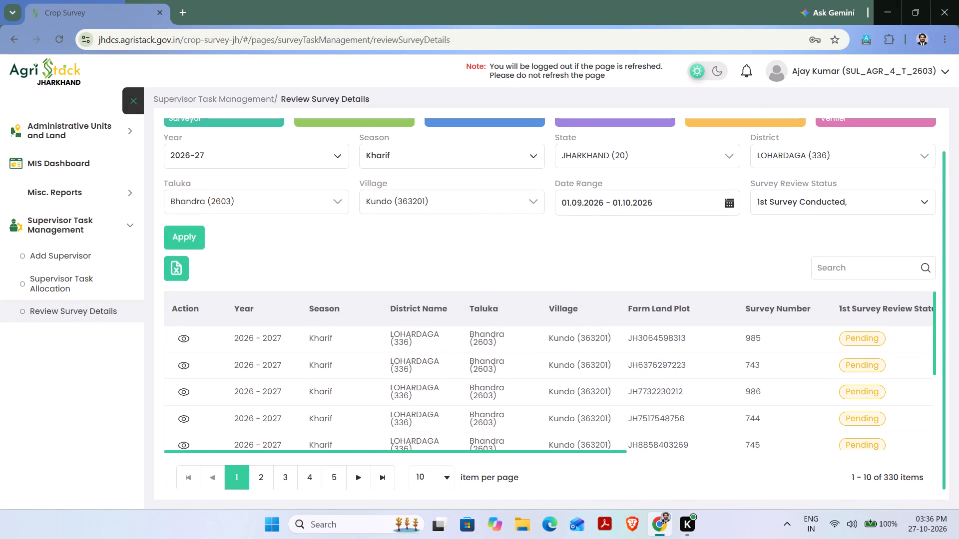
# Open the details of survey number 985, approve all three of its Fallow photos and close the photo viewer.
pyautogui.click(184, 338)
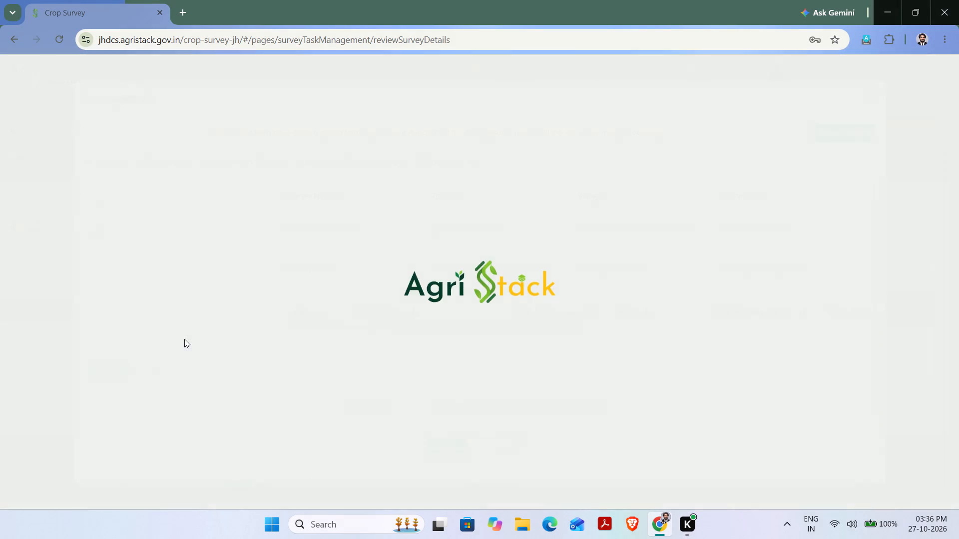
pyautogui.click(301, 395)
pyautogui.click(431, 442)
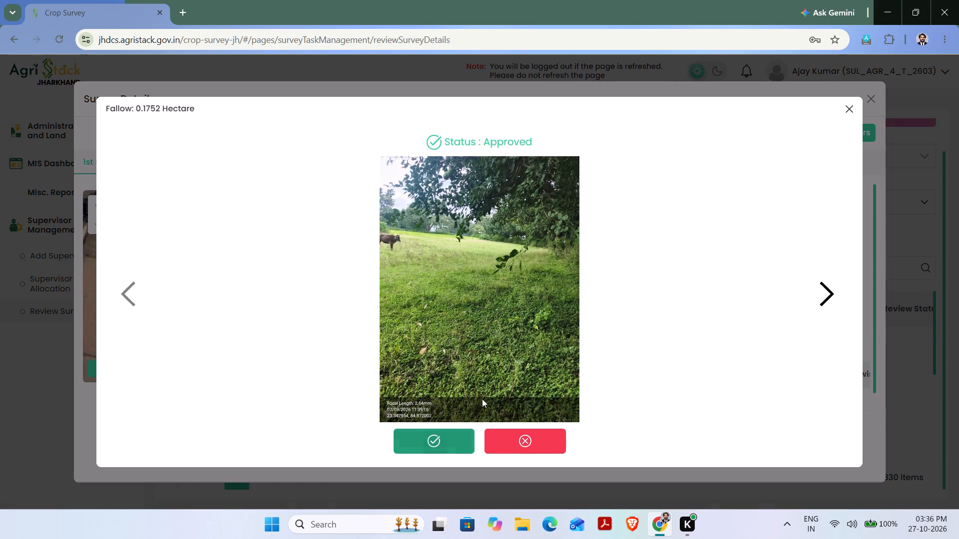
pyautogui.moveTo(489, 387); pyautogui.dragTo(413, 395)
pyautogui.click(410, 444)
pyautogui.moveTo(488, 376); pyautogui.dragTo(401, 386)
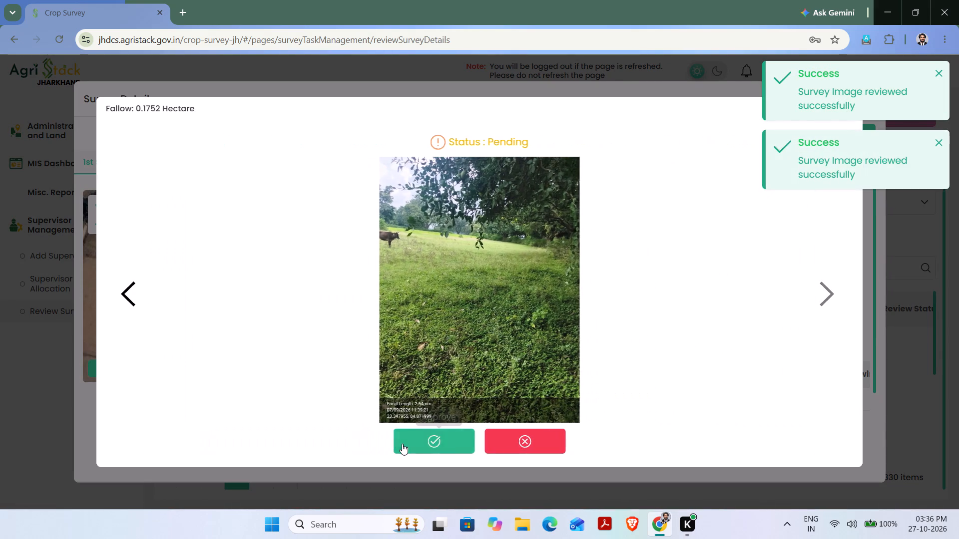
pyautogui.click(402, 444)
pyautogui.moveTo(502, 346); pyautogui.dragTo(459, 345)
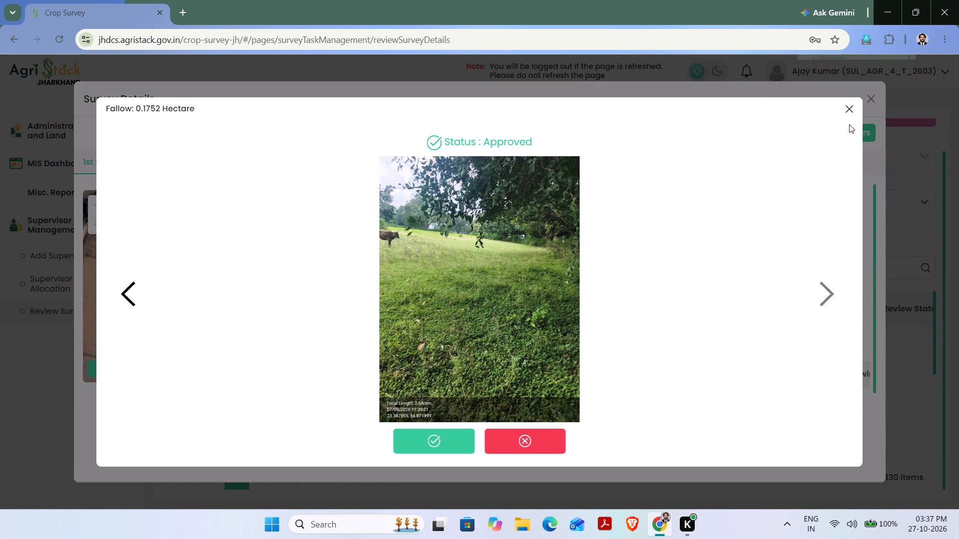
pyautogui.click(849, 107)
# Set the 1st Survey of survey number 985 to Approve, save the review and return to the survey list.
pyautogui.scroll(-2, 565, 267)
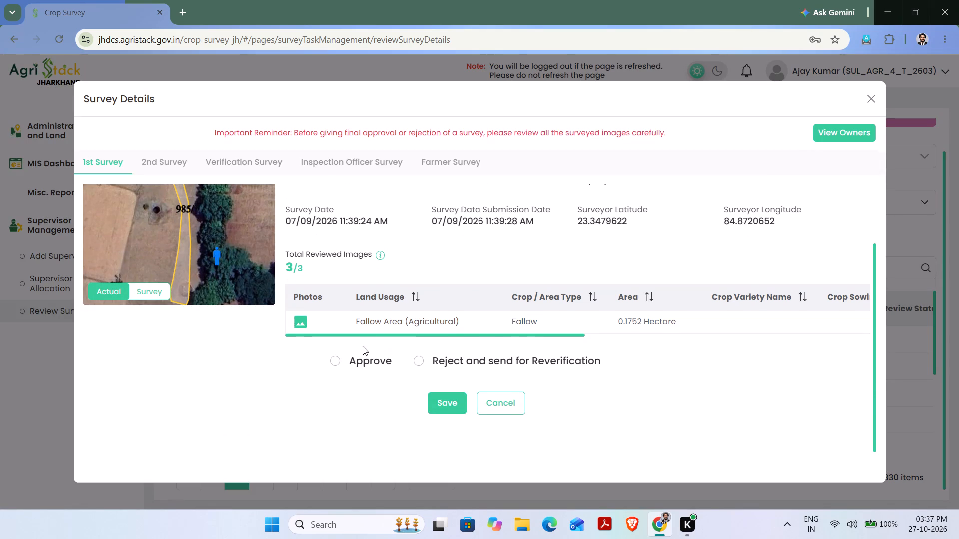
pyautogui.click(362, 355)
pyautogui.click(444, 388)
pyautogui.click(495, 291)
pyautogui.click(489, 304)
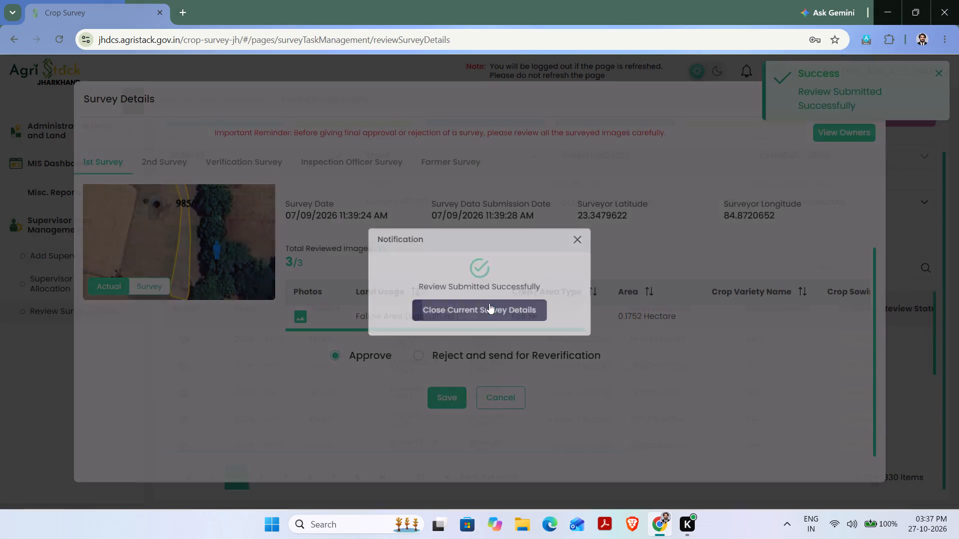
# Open the details of survey number 743, approve all three of its Fallow photos and close the photo viewer.
pyautogui.click(186, 364)
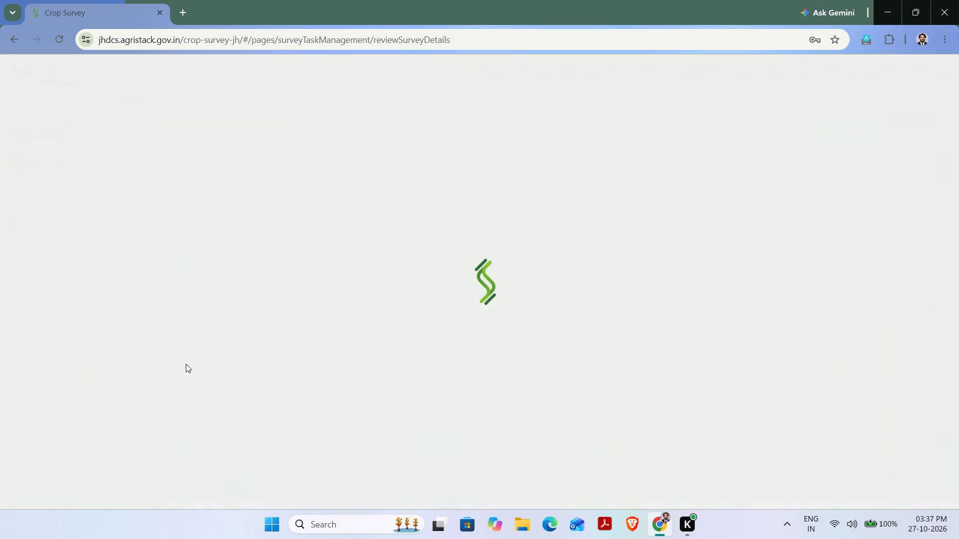
pyautogui.click(296, 397)
pyautogui.click(421, 438)
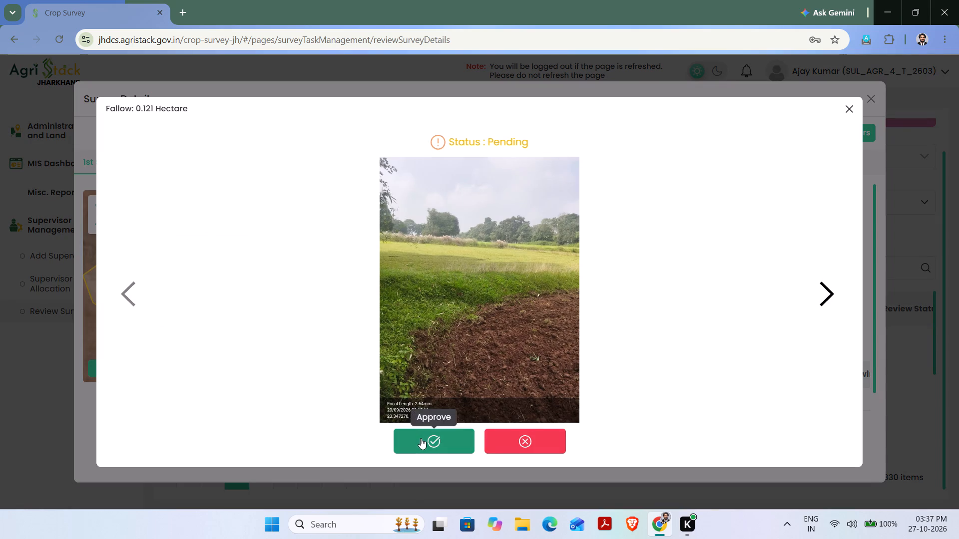
pyautogui.moveTo(514, 379); pyautogui.dragTo(442, 395)
pyautogui.click(441, 437)
pyautogui.moveTo(504, 386); pyautogui.dragTo(423, 407)
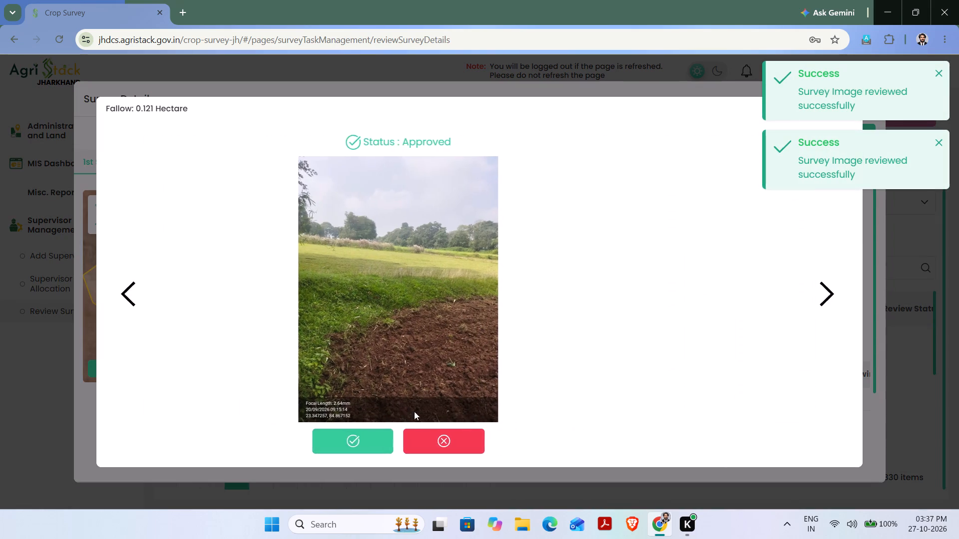
pyautogui.click(423, 448)
pyautogui.moveTo(505, 361); pyautogui.dragTo(478, 362)
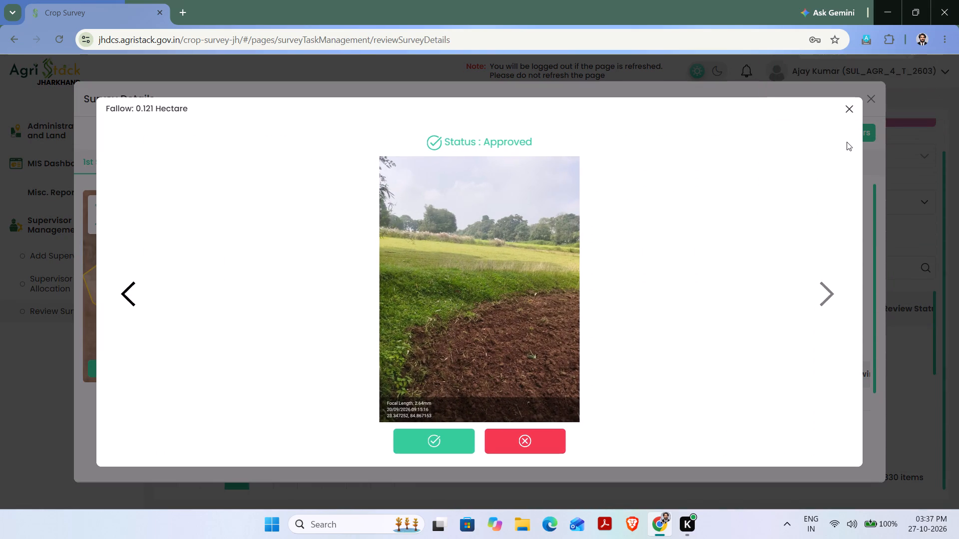
pyautogui.click(852, 107)
# Set the 1st Survey of survey number 743 to Approve, save the review and return to the survey list.
pyautogui.scroll(-2, 528, 308)
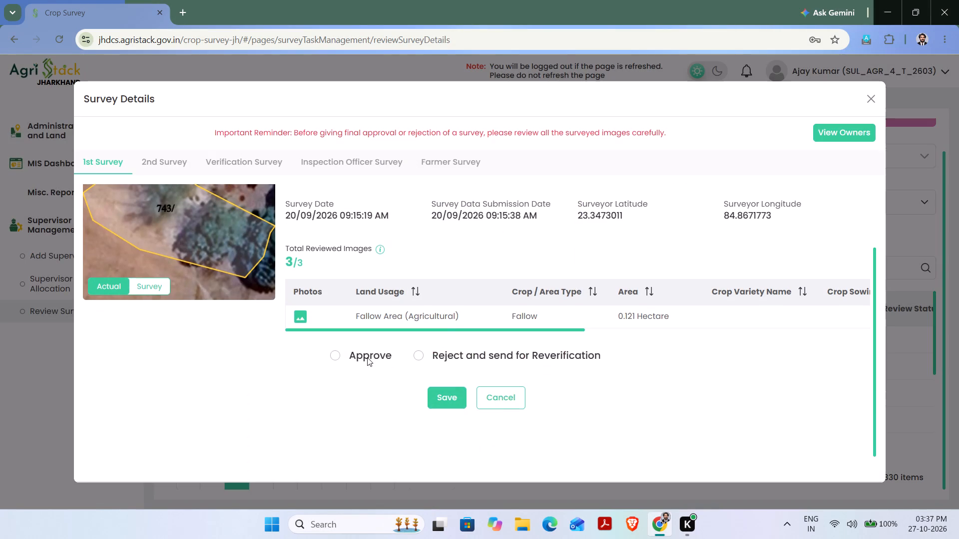
pyautogui.click(365, 354)
pyautogui.click(449, 394)
pyautogui.click(497, 310)
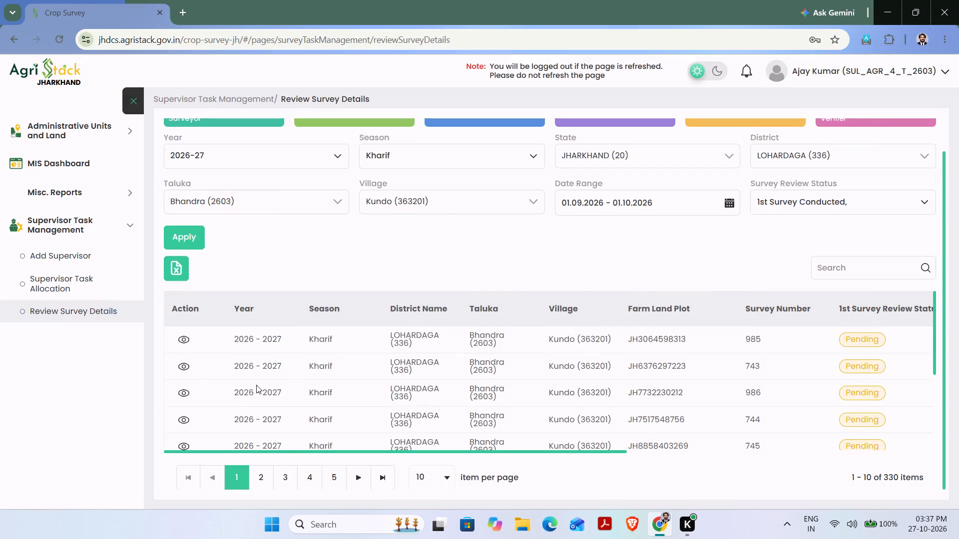
# Open the details of survey number 986, approve all three of its चावल crop photos and close the photo viewer.
pyautogui.click(184, 395)
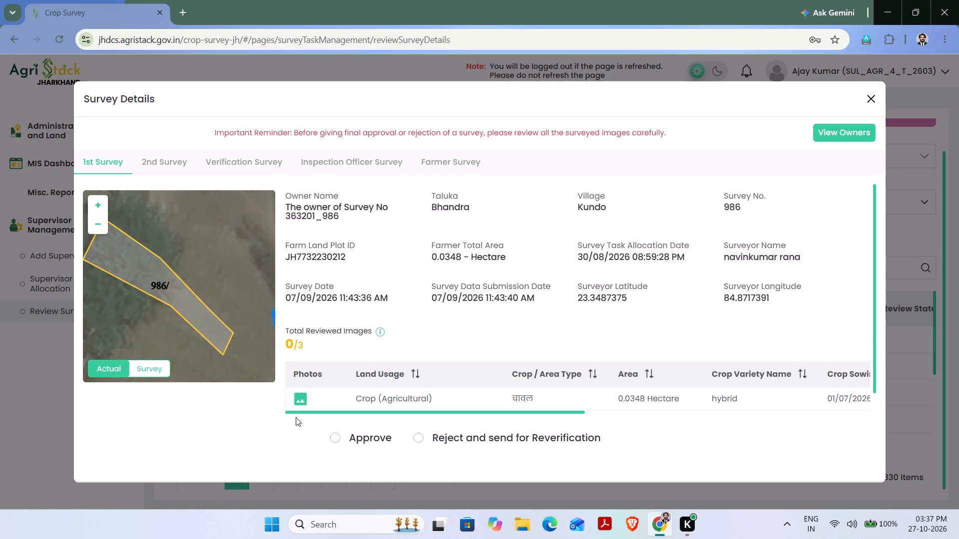
pyautogui.click(297, 399)
pyautogui.click(431, 438)
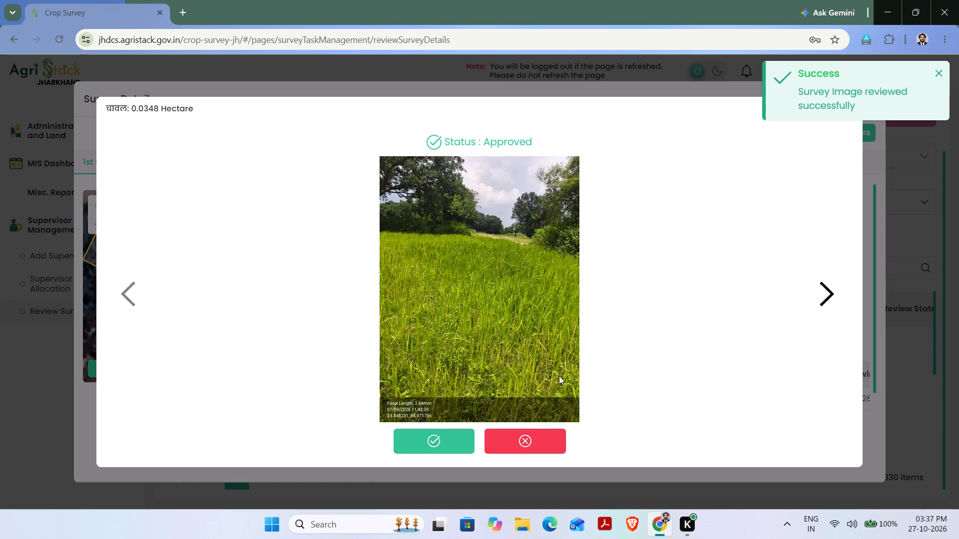
pyautogui.moveTo(546, 377); pyautogui.dragTo(475, 388)
pyautogui.click(443, 439)
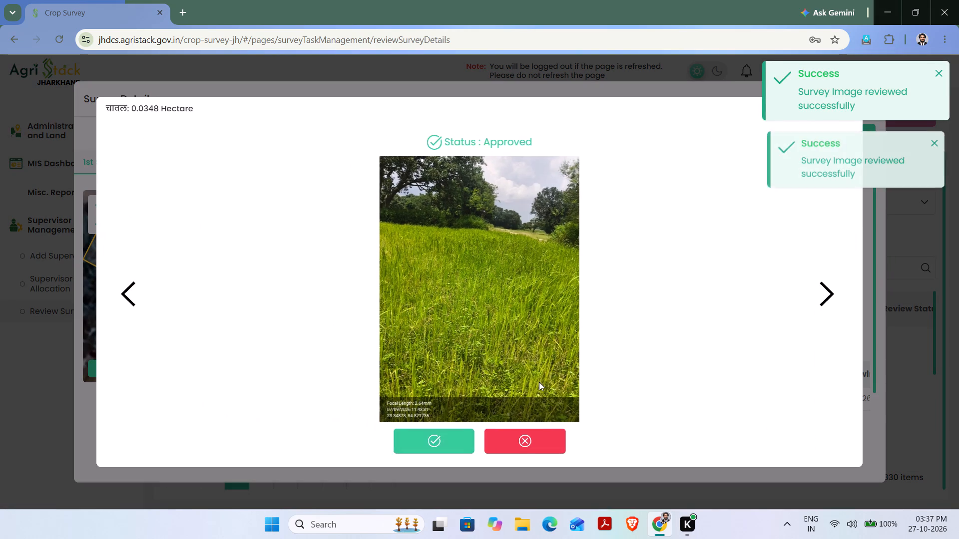
pyautogui.moveTo(525, 383); pyautogui.dragTo(454, 394)
pyautogui.click(436, 441)
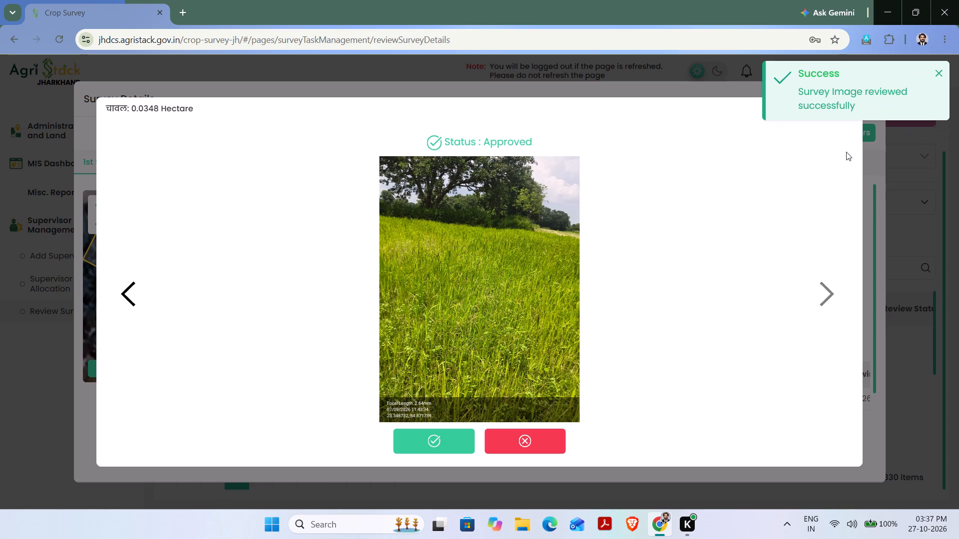
pyautogui.click(851, 108)
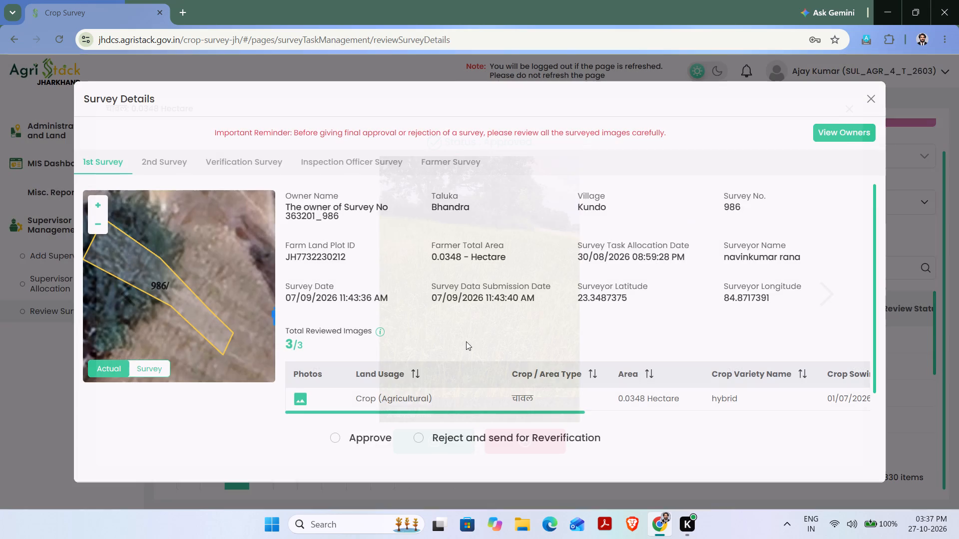
# Set the 1st Survey of survey number 986 to Approve, save the review and return to the survey list.
pyautogui.scroll(-1, 466, 341)
pyautogui.click(369, 355)
pyautogui.click(445, 396)
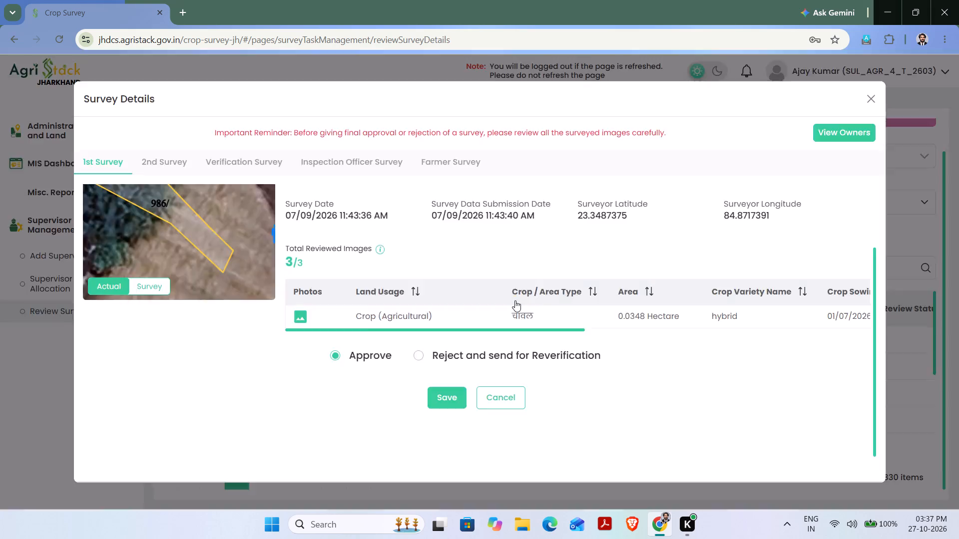
pyautogui.click(514, 300)
# Open the details of survey number 744, approve all three of its Fallow photos and close the photo viewer.
pyautogui.click(185, 417)
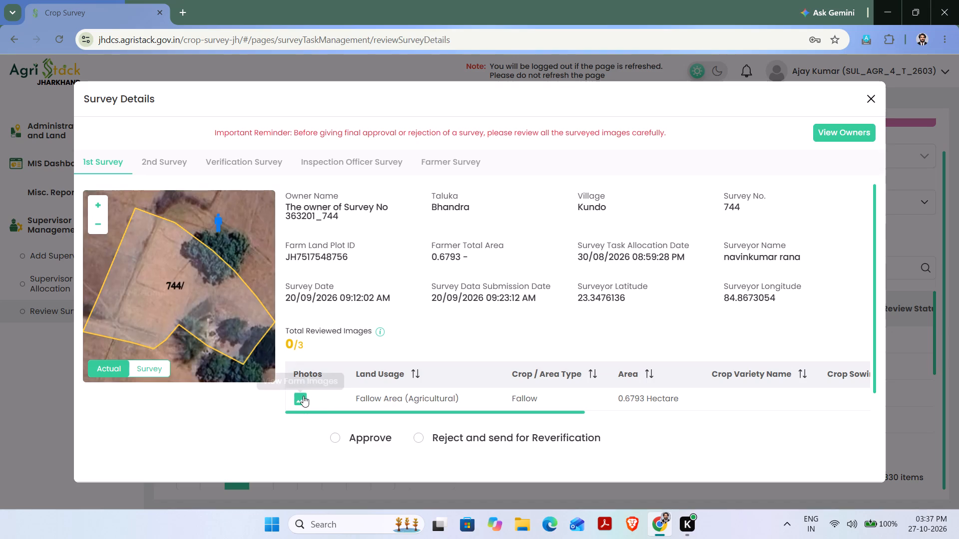
pyautogui.click(303, 396)
pyautogui.click(401, 437)
pyautogui.moveTo(495, 389); pyautogui.dragTo(411, 401)
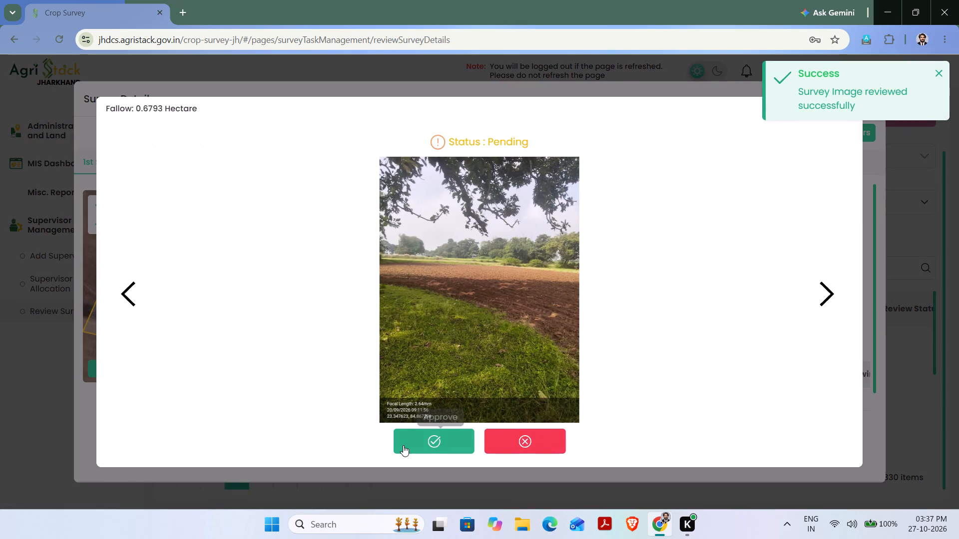
pyautogui.click(403, 445)
pyautogui.moveTo(486, 374); pyautogui.dragTo(424, 382)
pyautogui.click(429, 445)
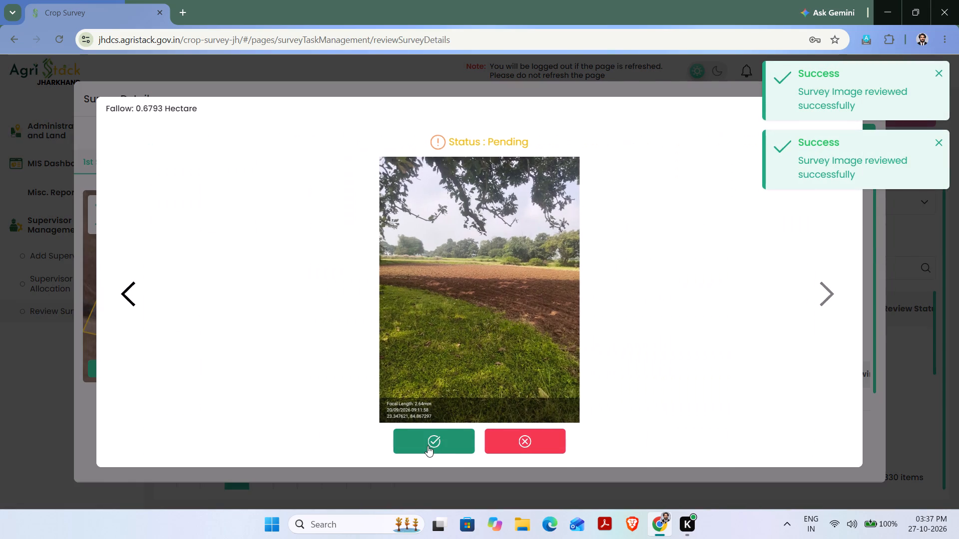
pyautogui.moveTo(538, 354); pyautogui.dragTo(496, 352)
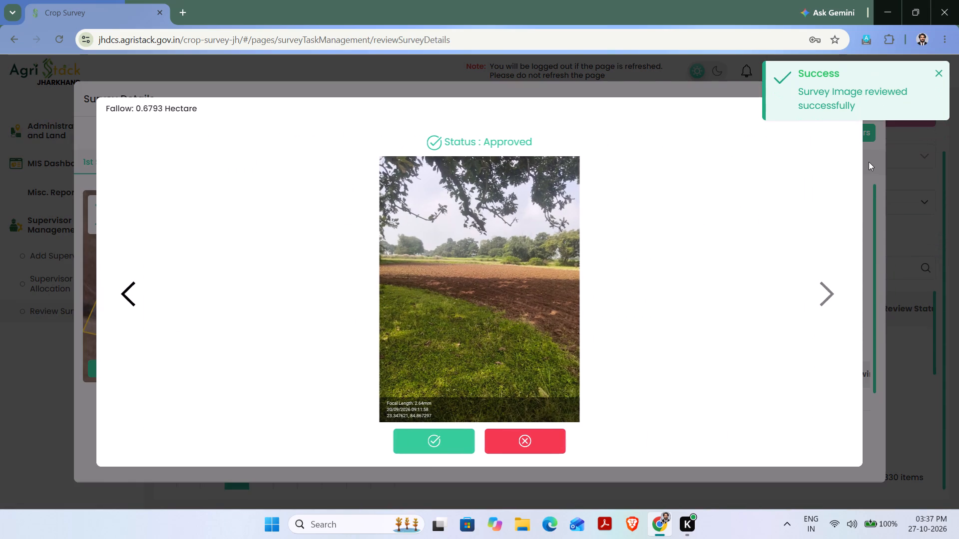
pyautogui.click(851, 108)
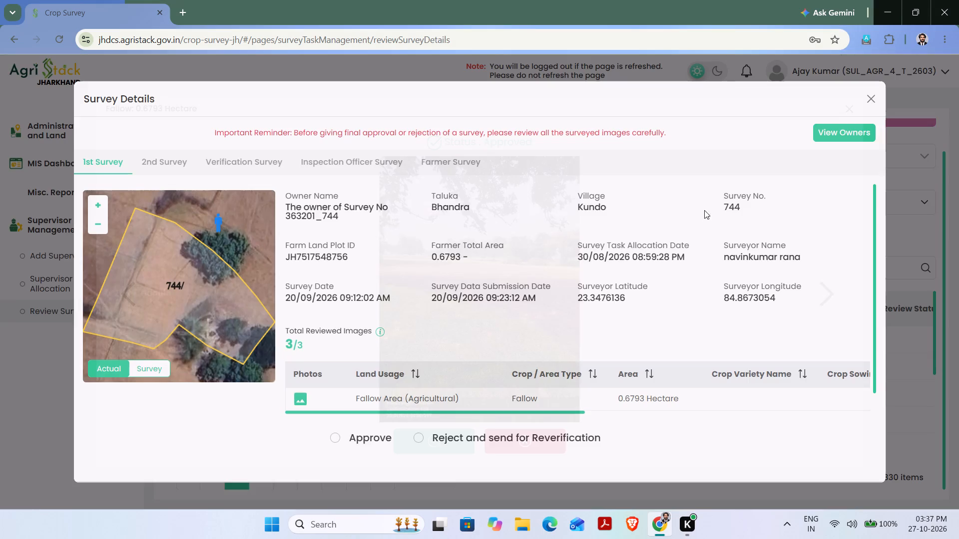
# Set the 1st Survey of survey number 744 to Approve, save the review and return to the survey list.
pyautogui.scroll(-1, 455, 355)
pyautogui.click(366, 354)
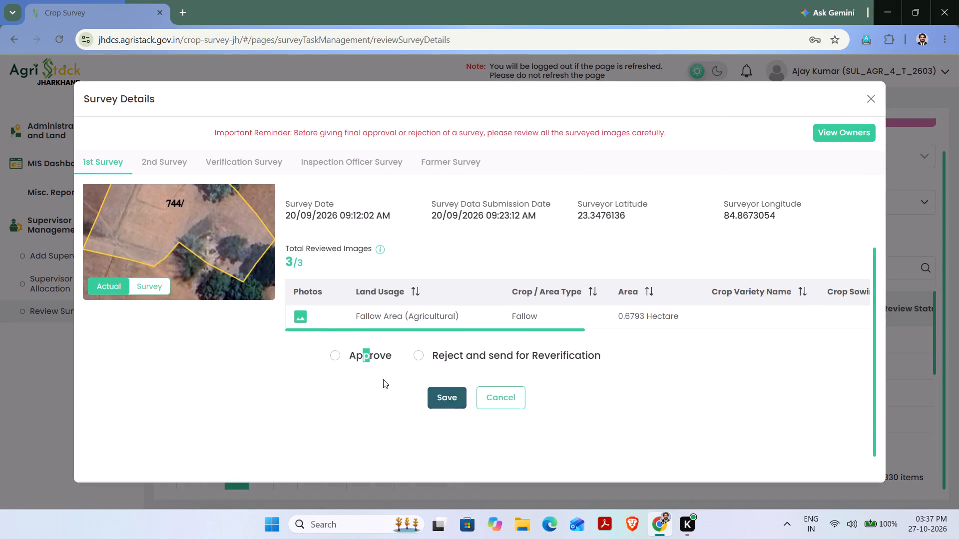
pyautogui.click(380, 360)
pyautogui.click(450, 406)
pyautogui.click(512, 310)
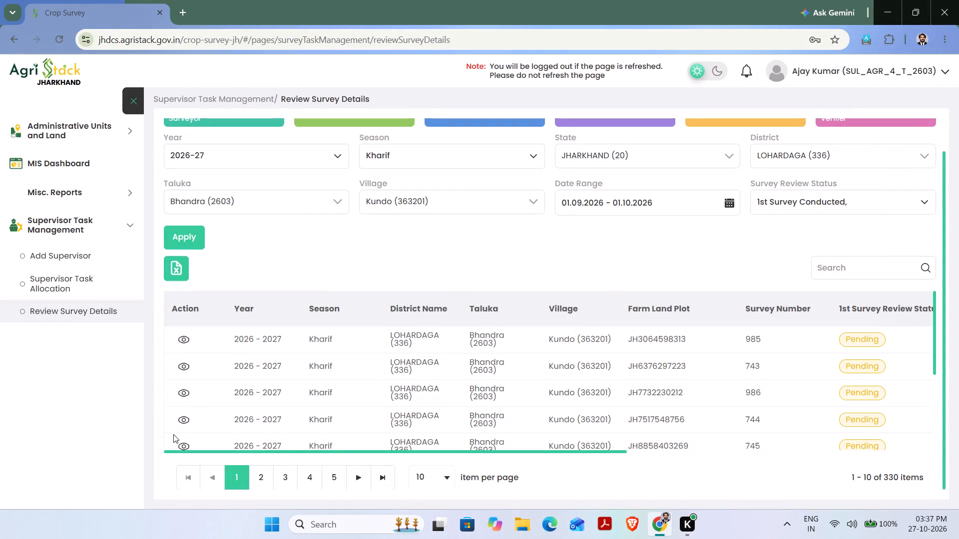
# Open the details of survey number 745, approve all three of its Fallow photos and close the photo viewer.
pyautogui.click(182, 444)
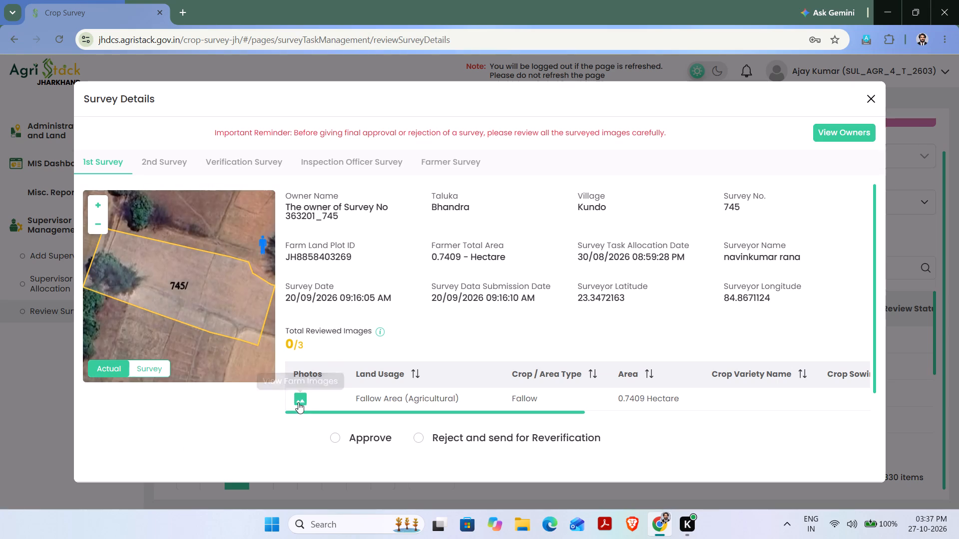
pyautogui.click(300, 399)
pyautogui.click(417, 431)
pyautogui.moveTo(497, 390); pyautogui.dragTo(397, 398)
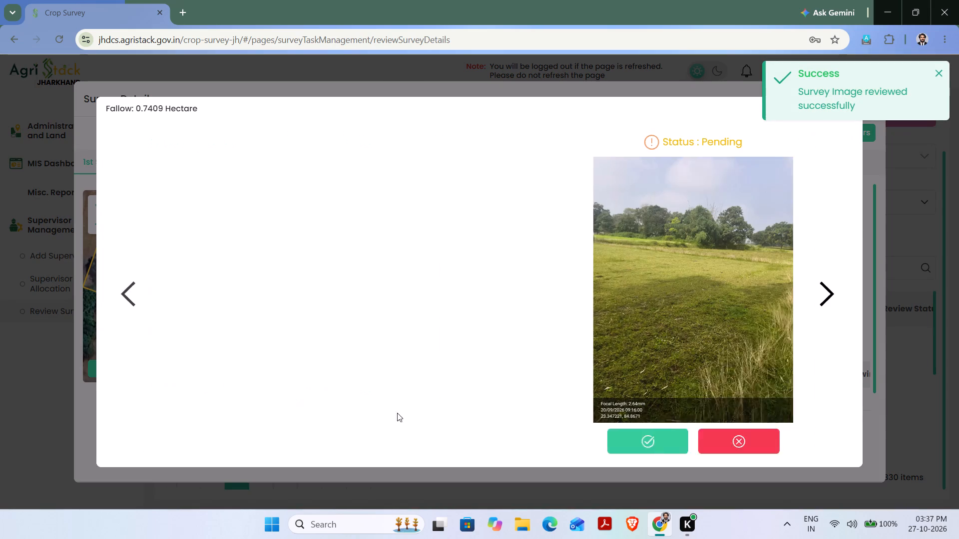
pyautogui.click(410, 446)
pyautogui.moveTo(497, 371); pyautogui.dragTo(422, 383)
pyautogui.click(430, 435)
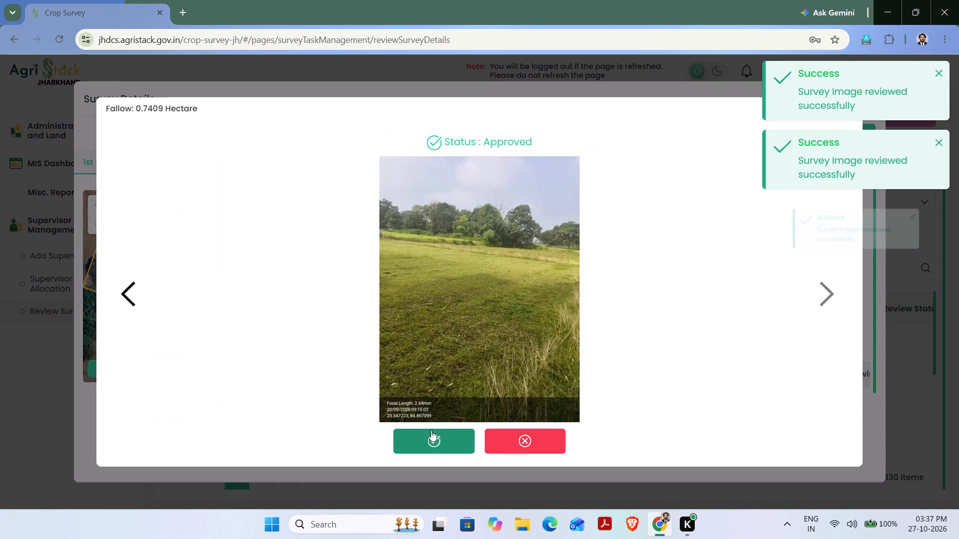
pyautogui.moveTo(523, 334); pyautogui.dragTo(497, 332)
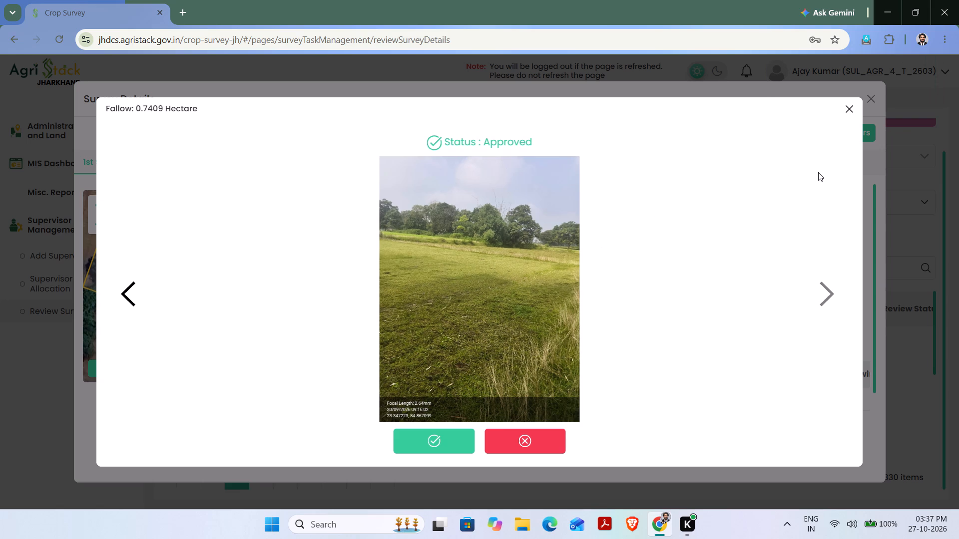
pyautogui.click(849, 111)
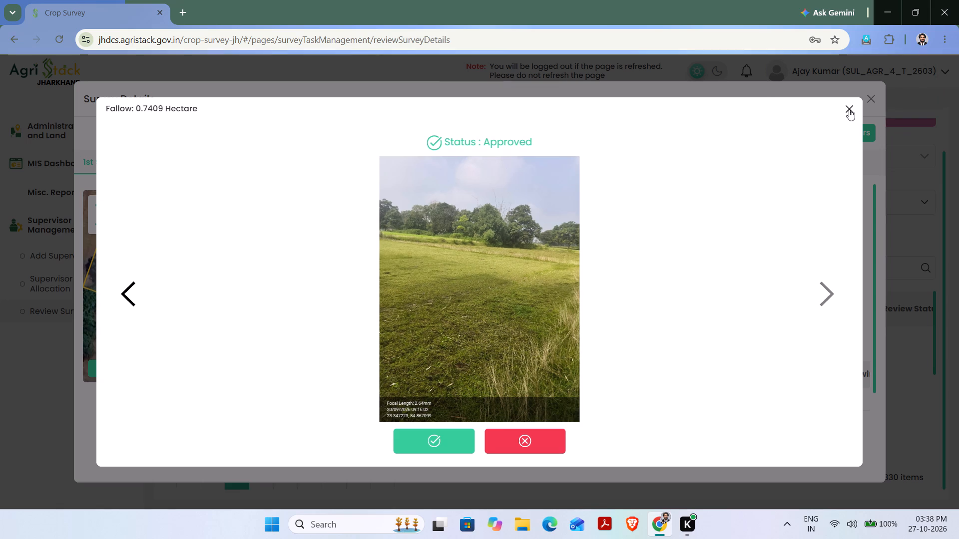
# Set the 1st Survey of survey number 745 to Approve, save the review and return to the survey list.
pyautogui.scroll(-1, 480, 284)
pyautogui.click(361, 352)
pyautogui.click(442, 392)
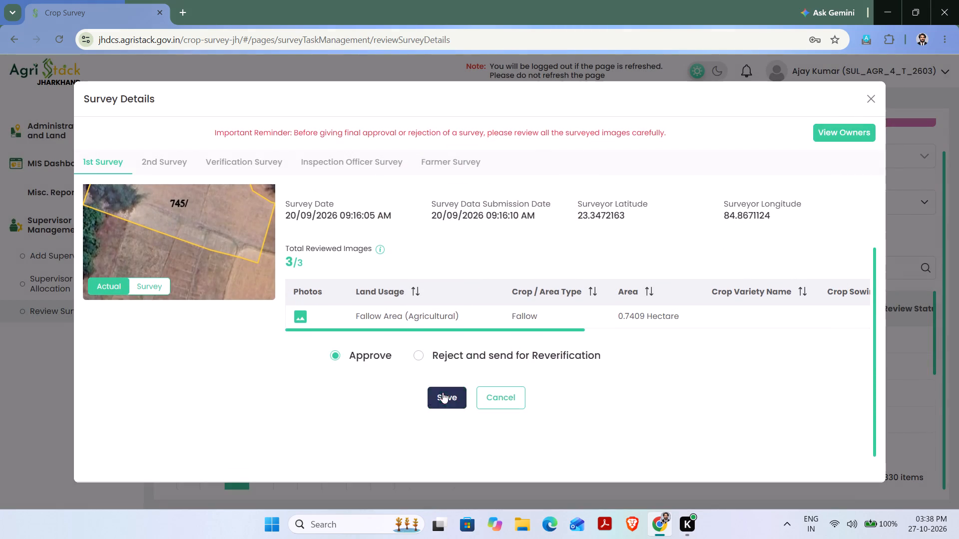
pyautogui.click(507, 304)
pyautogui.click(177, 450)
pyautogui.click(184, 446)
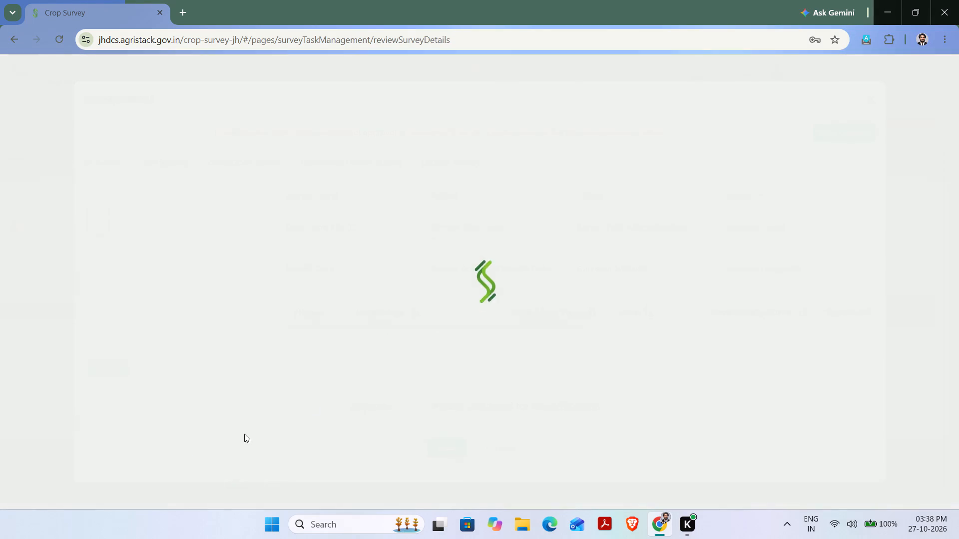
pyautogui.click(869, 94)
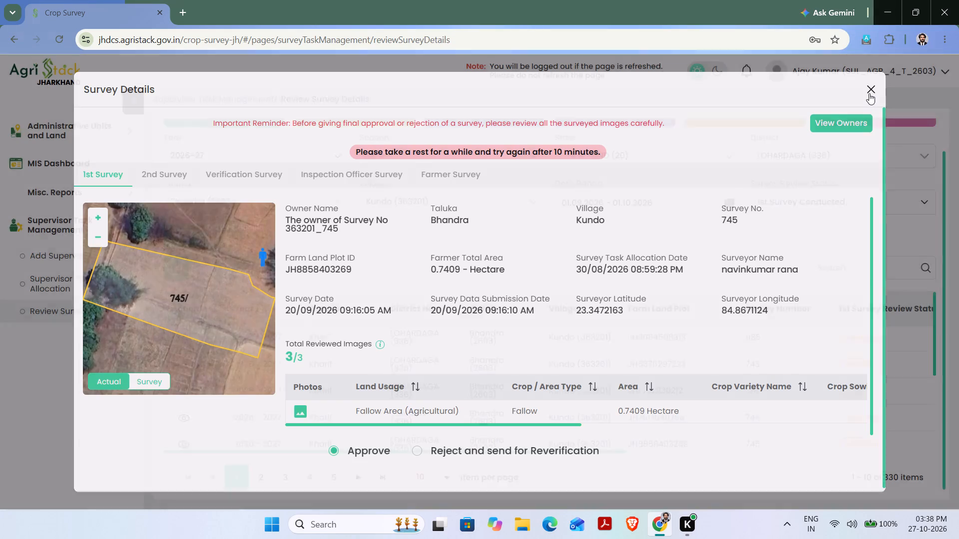
# Reapply the current Kundo village filters to refresh the list of surveys pending review.
pyautogui.click(188, 234)
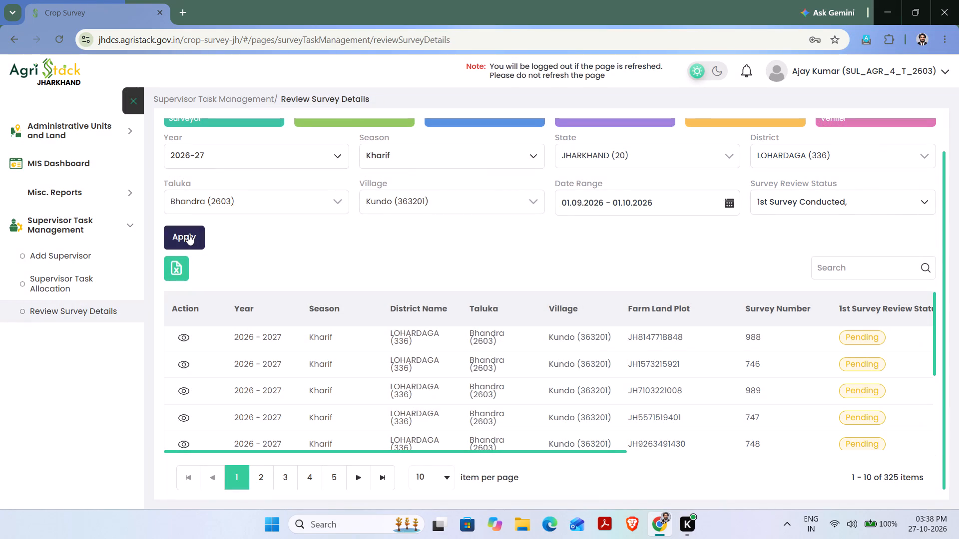
pyautogui.scroll(3, 188, 234)
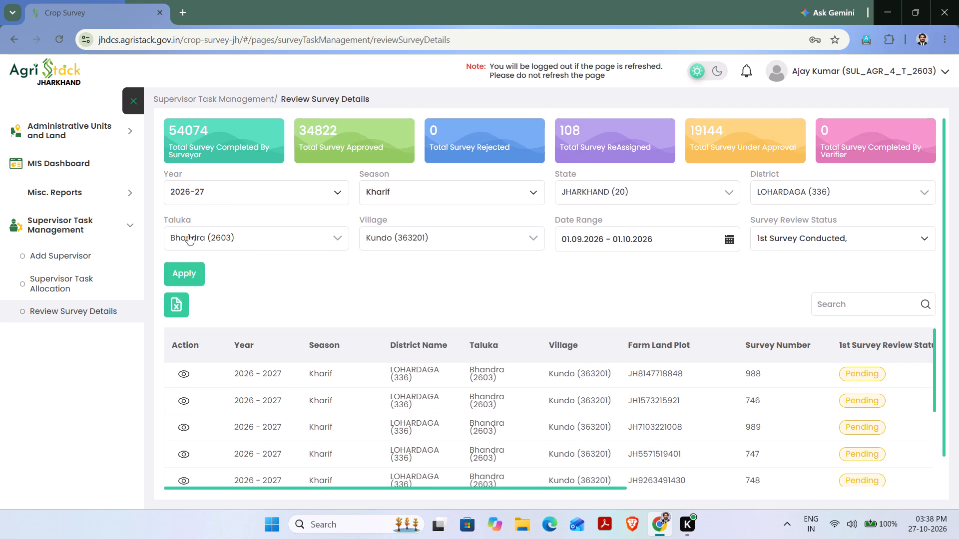
pyautogui.scroll(-2, 188, 234)
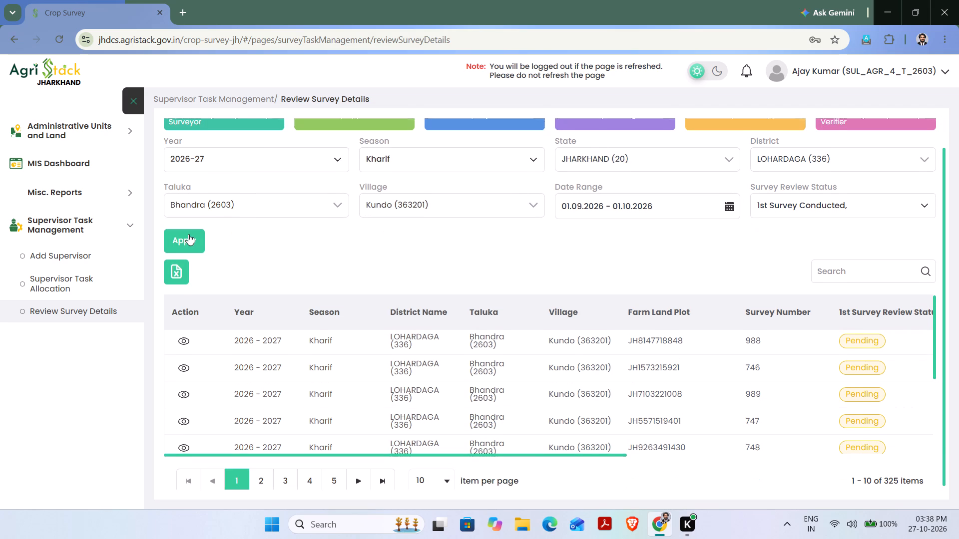
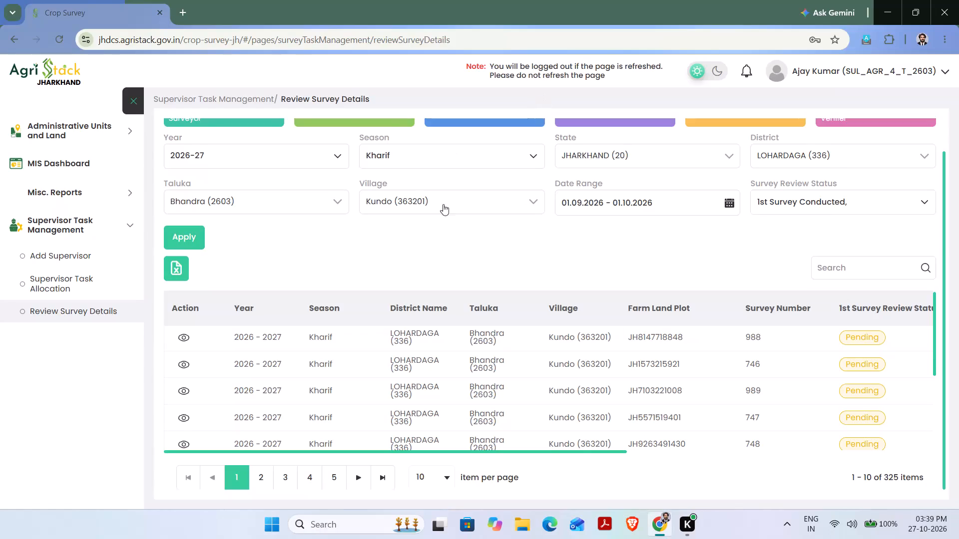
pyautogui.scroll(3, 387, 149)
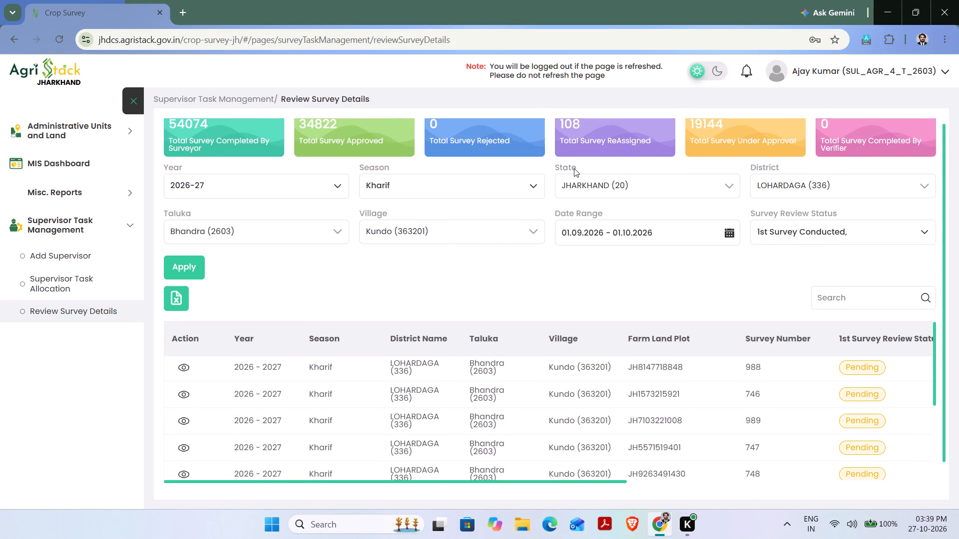